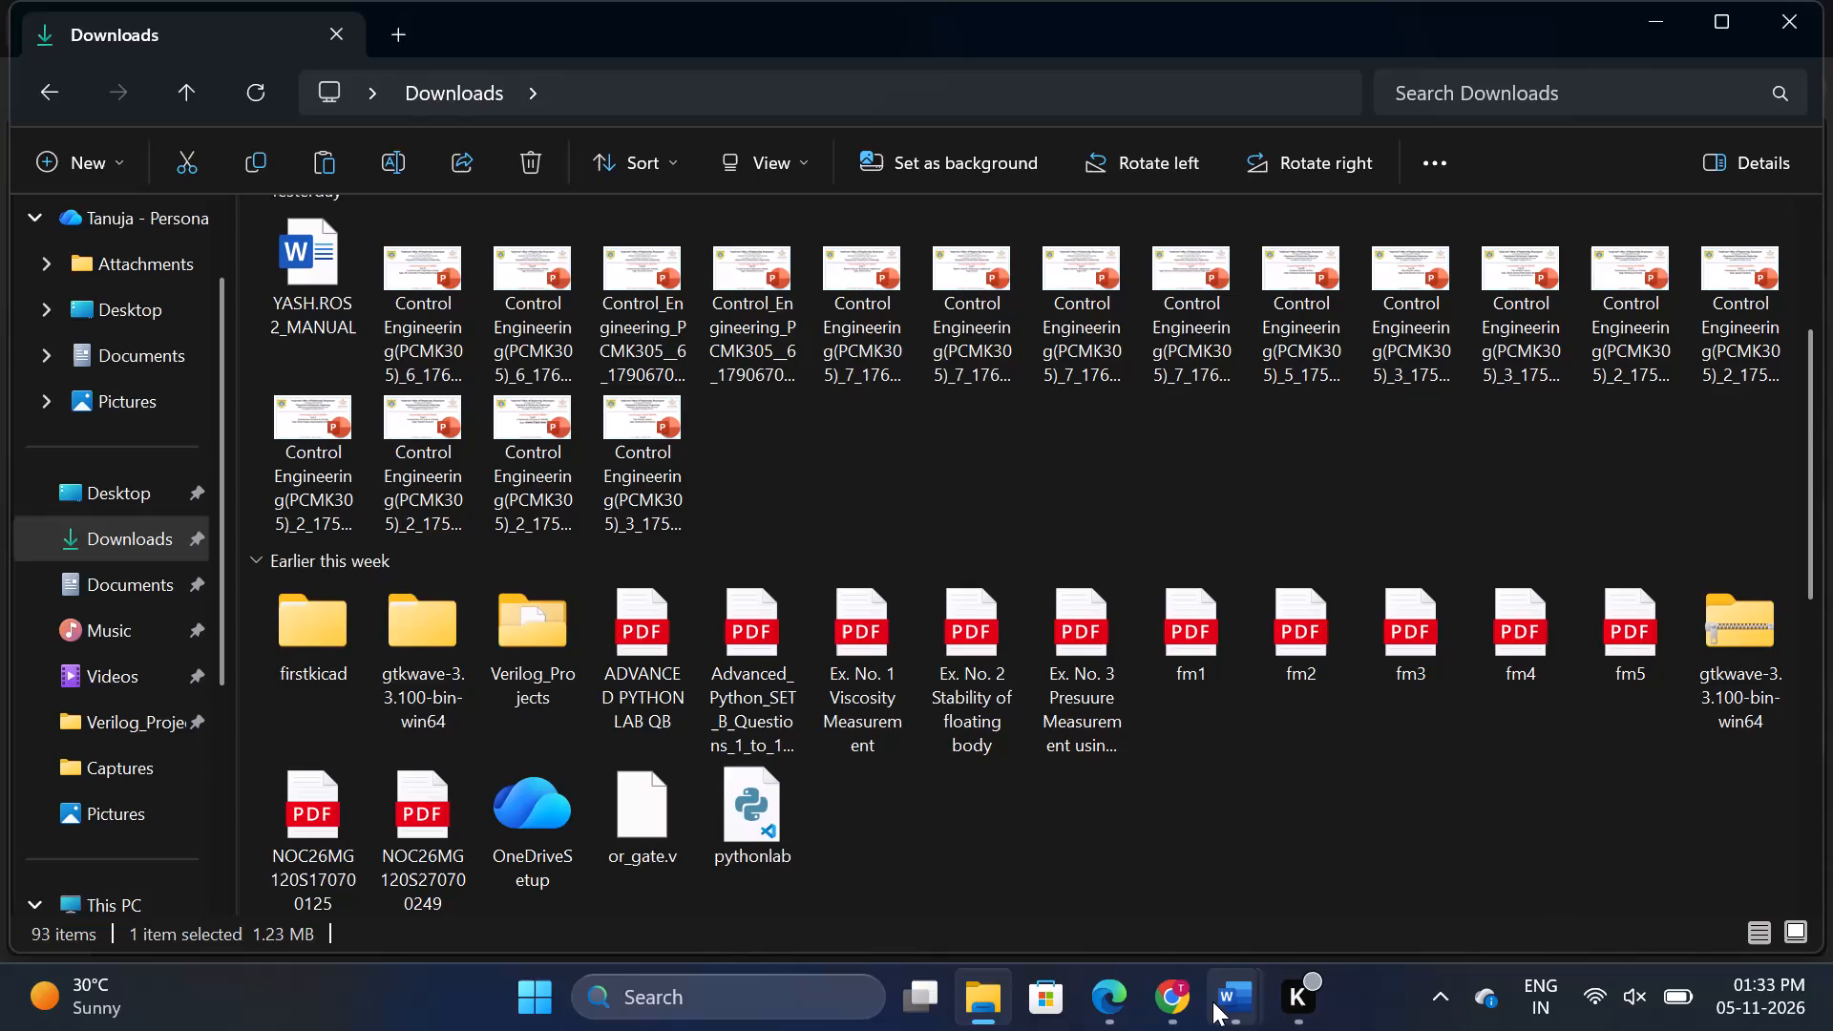
Switch to the Word report and examine its pages from the block diagram section through the construction diagram on page 11.
left_click(1336, 888)
scroll(933, 748, "down", 2)
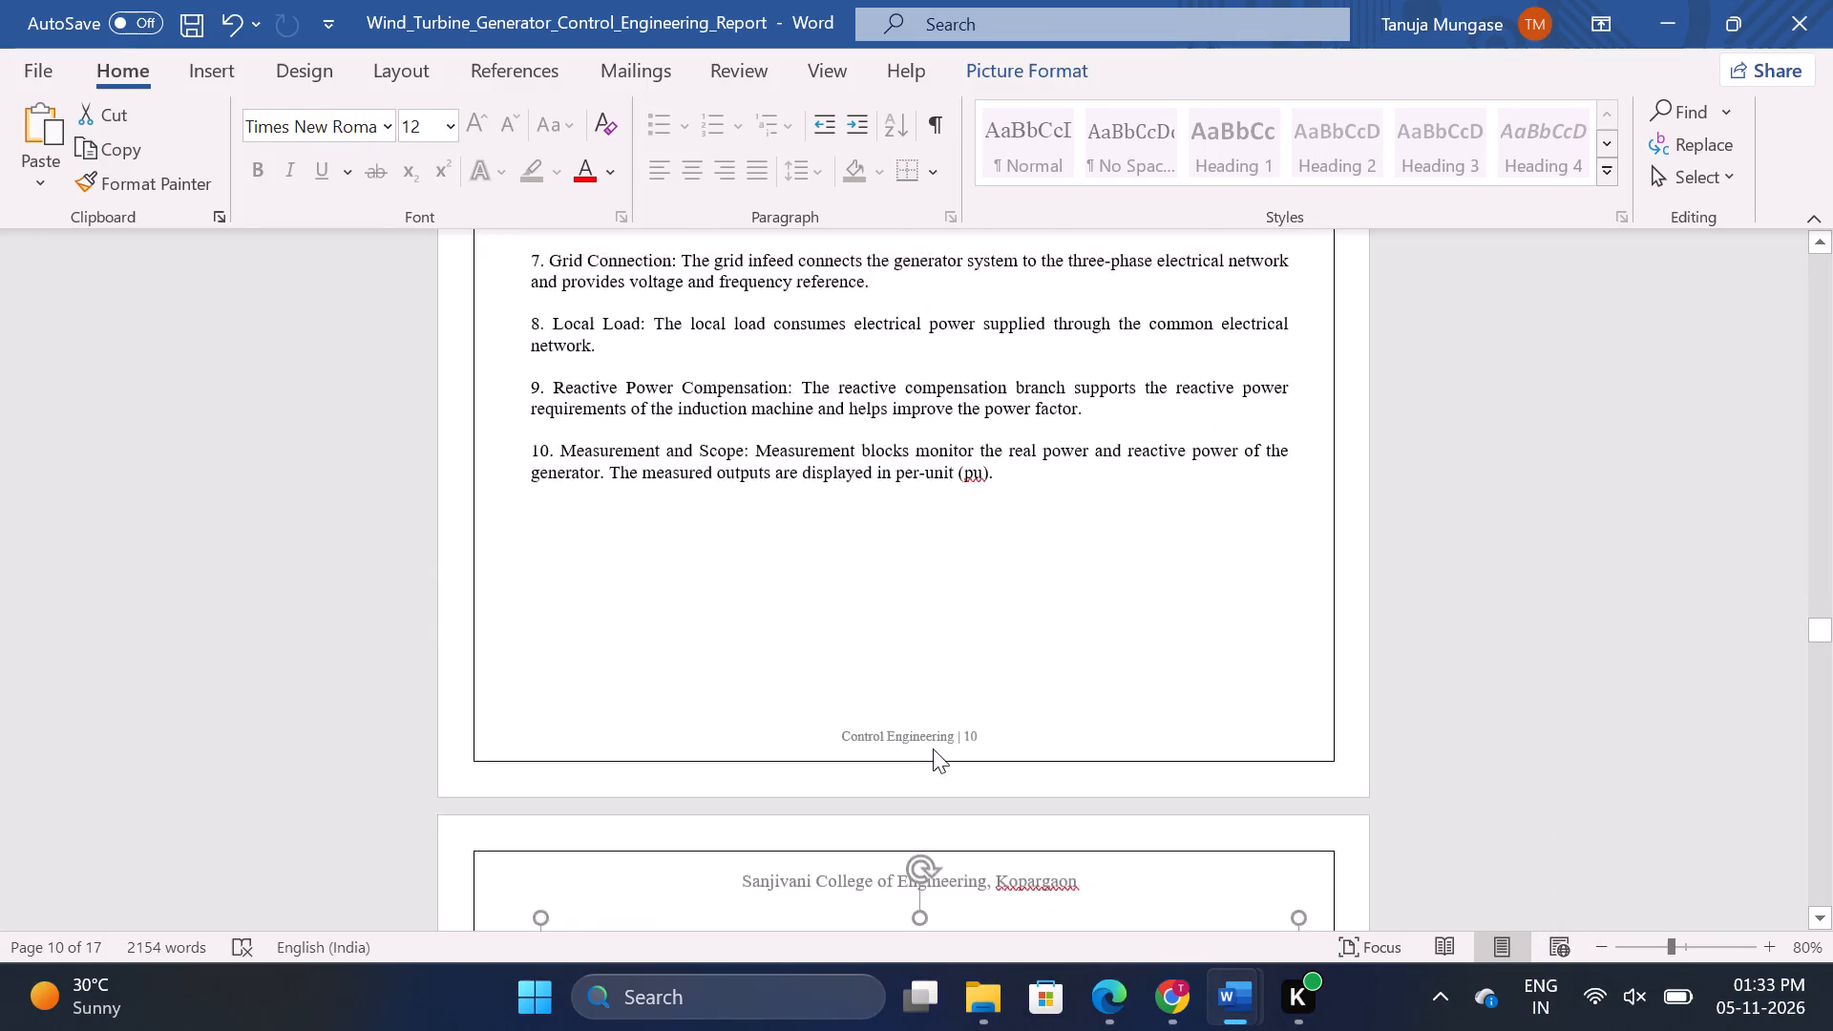
scroll(933, 748, "up", 8)
scroll(933, 748, "down", 1)
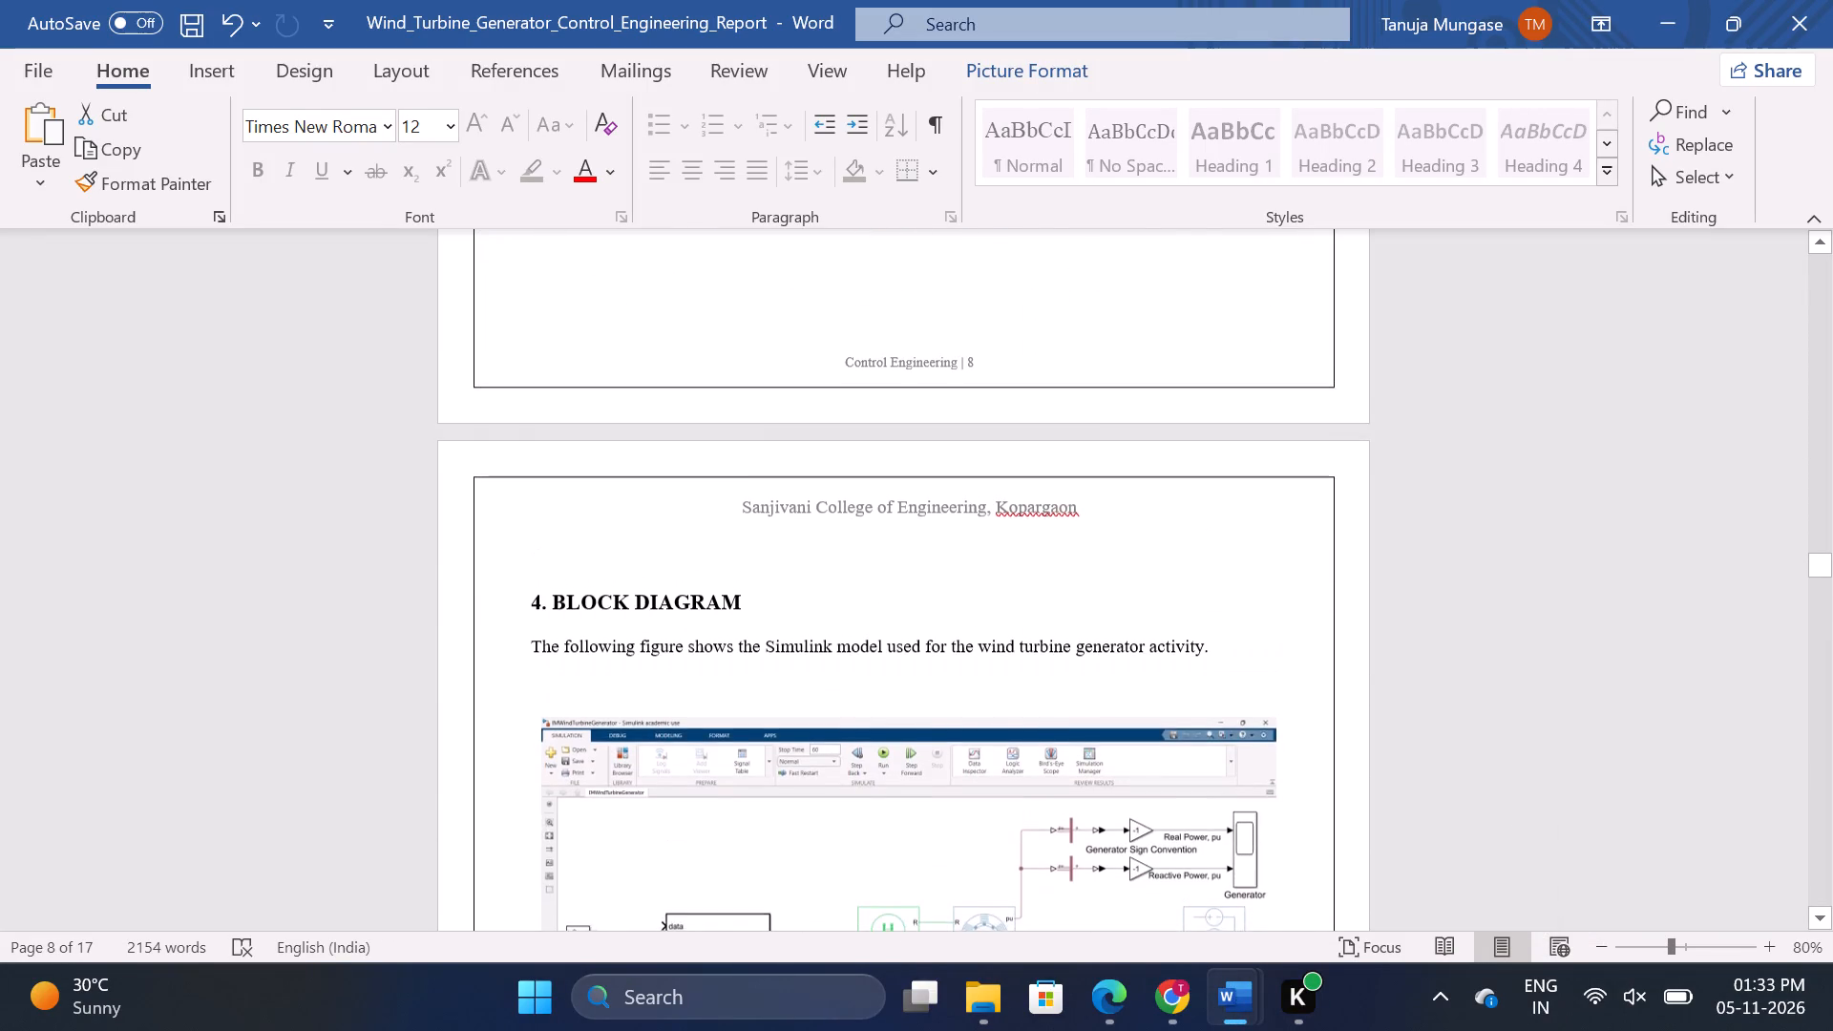
scroll(933, 748, "down", 1)
left_click(933, 567)
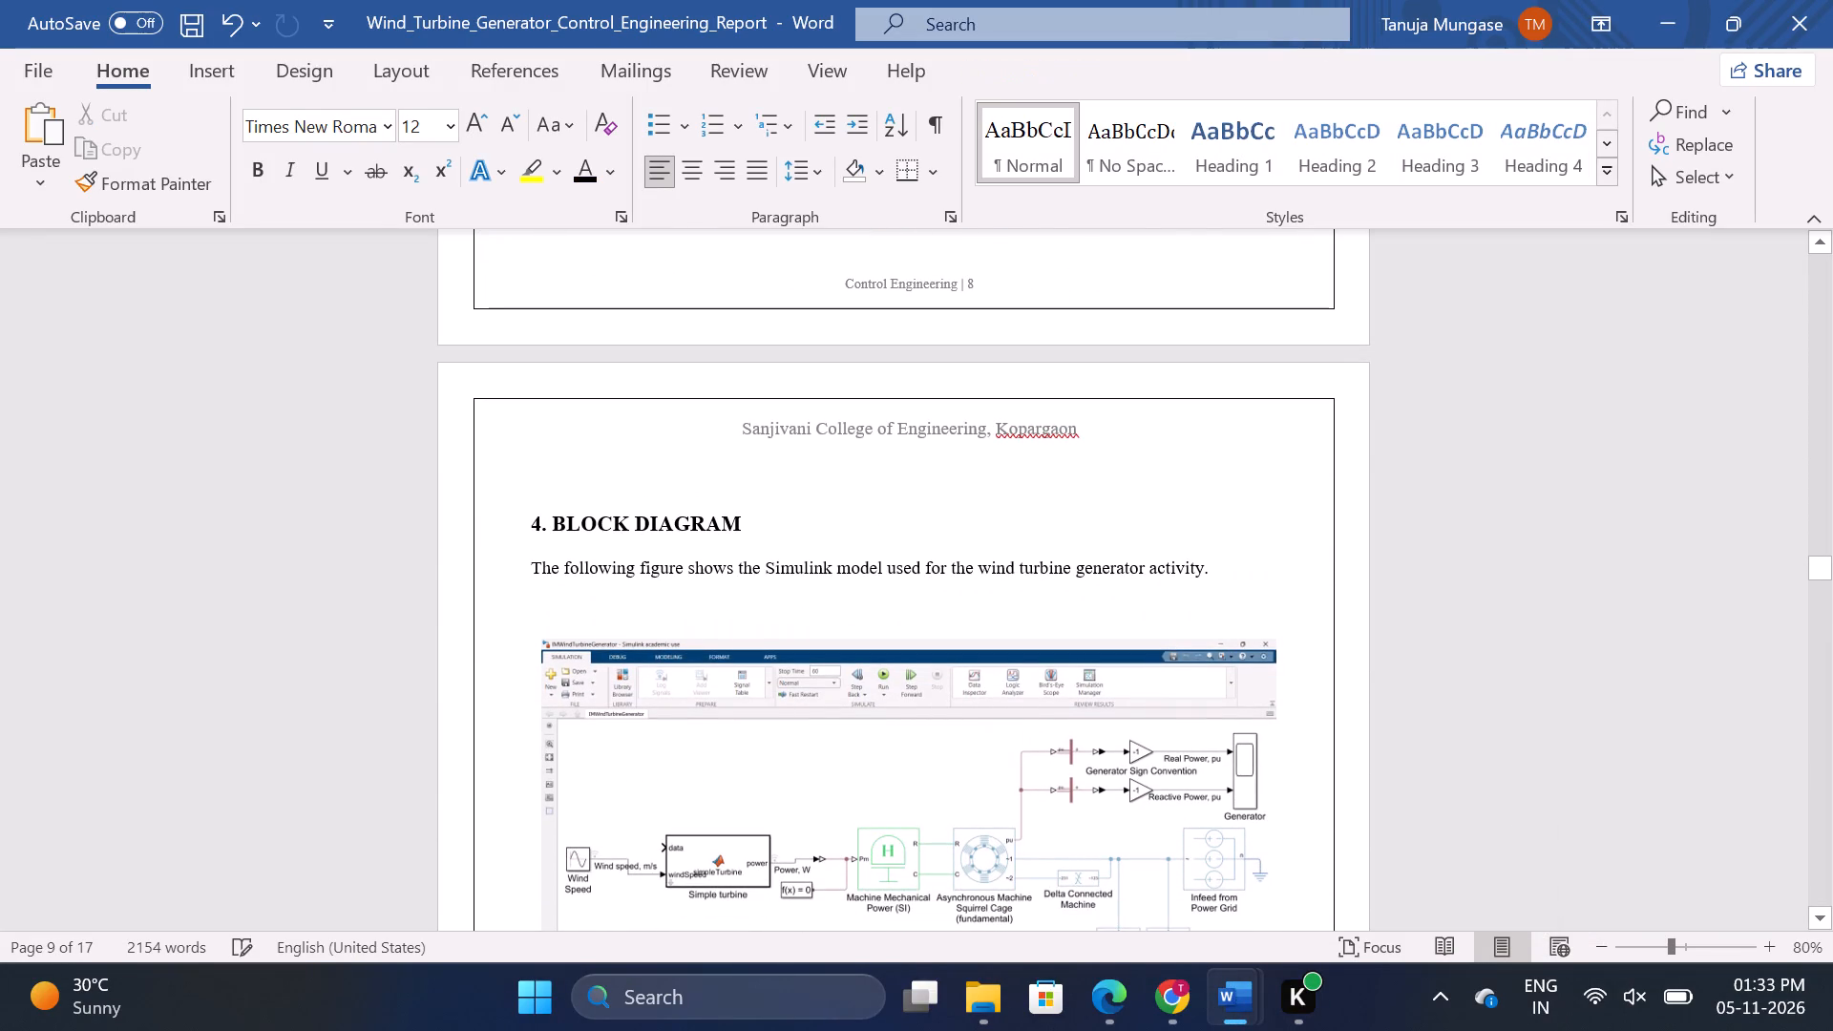
scroll(826, 598, "down", 5)
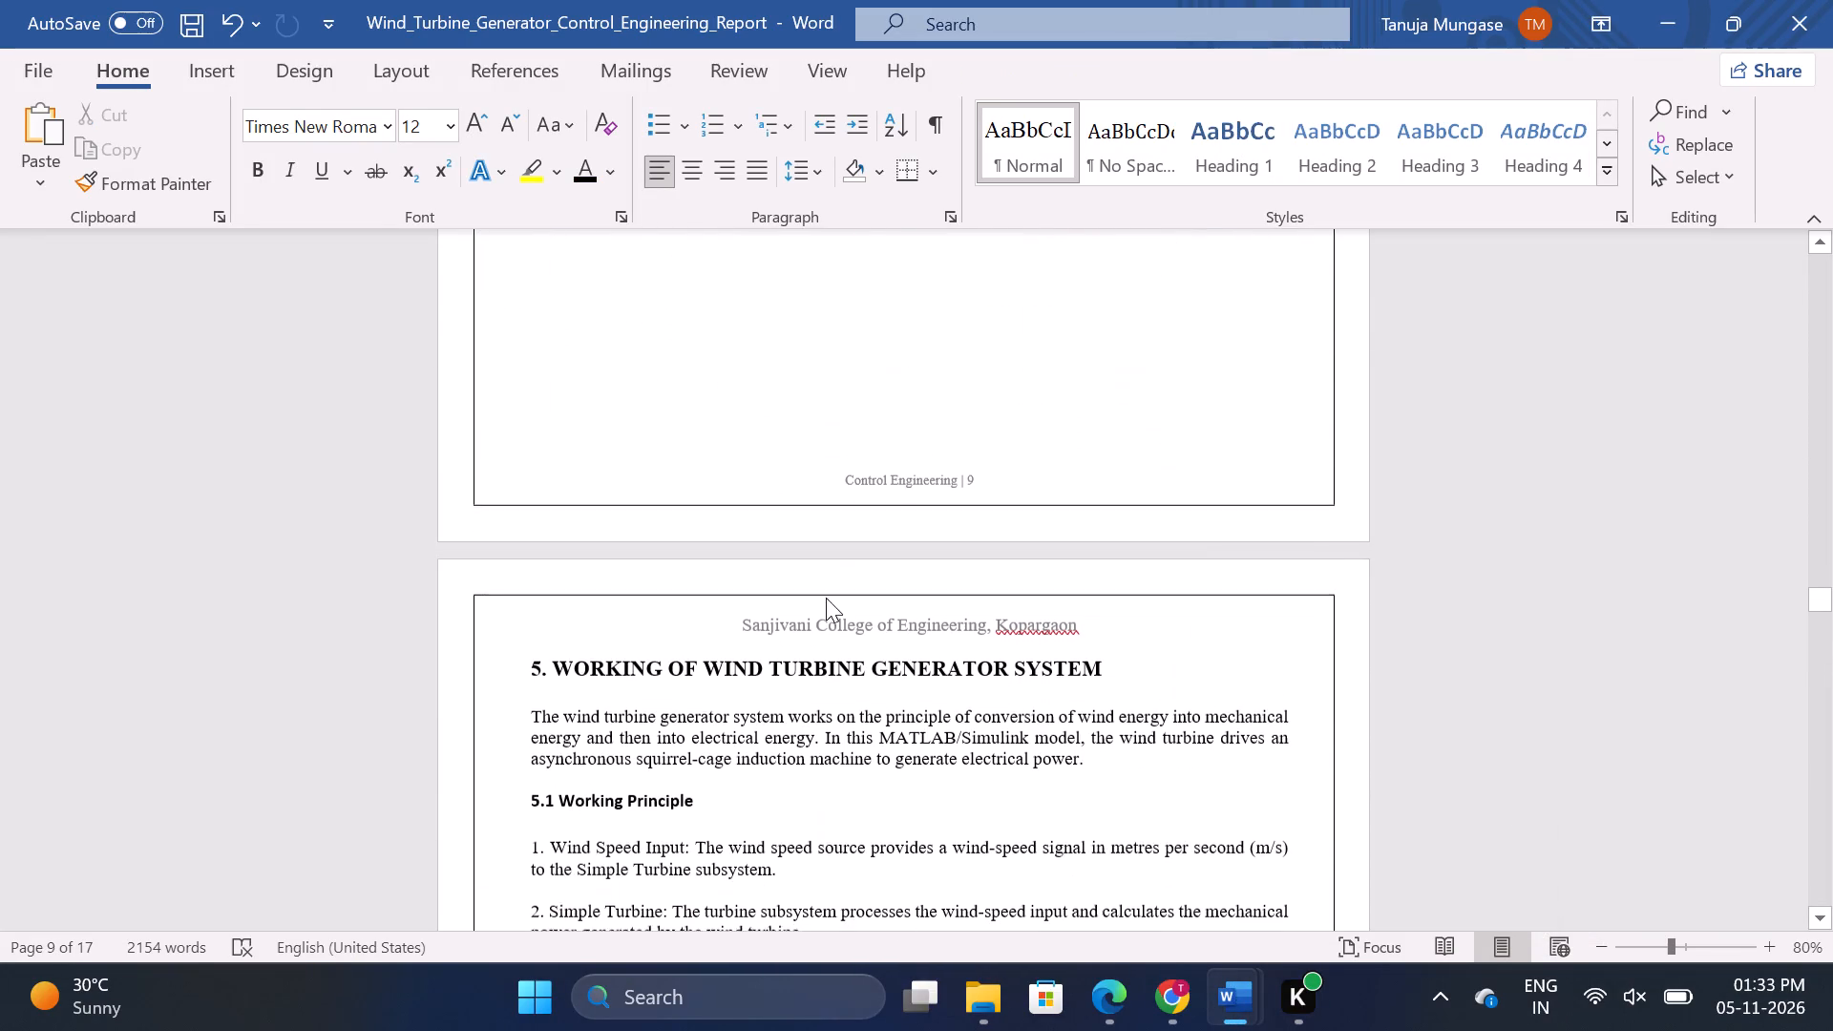
scroll(843, 732, "down", 5)
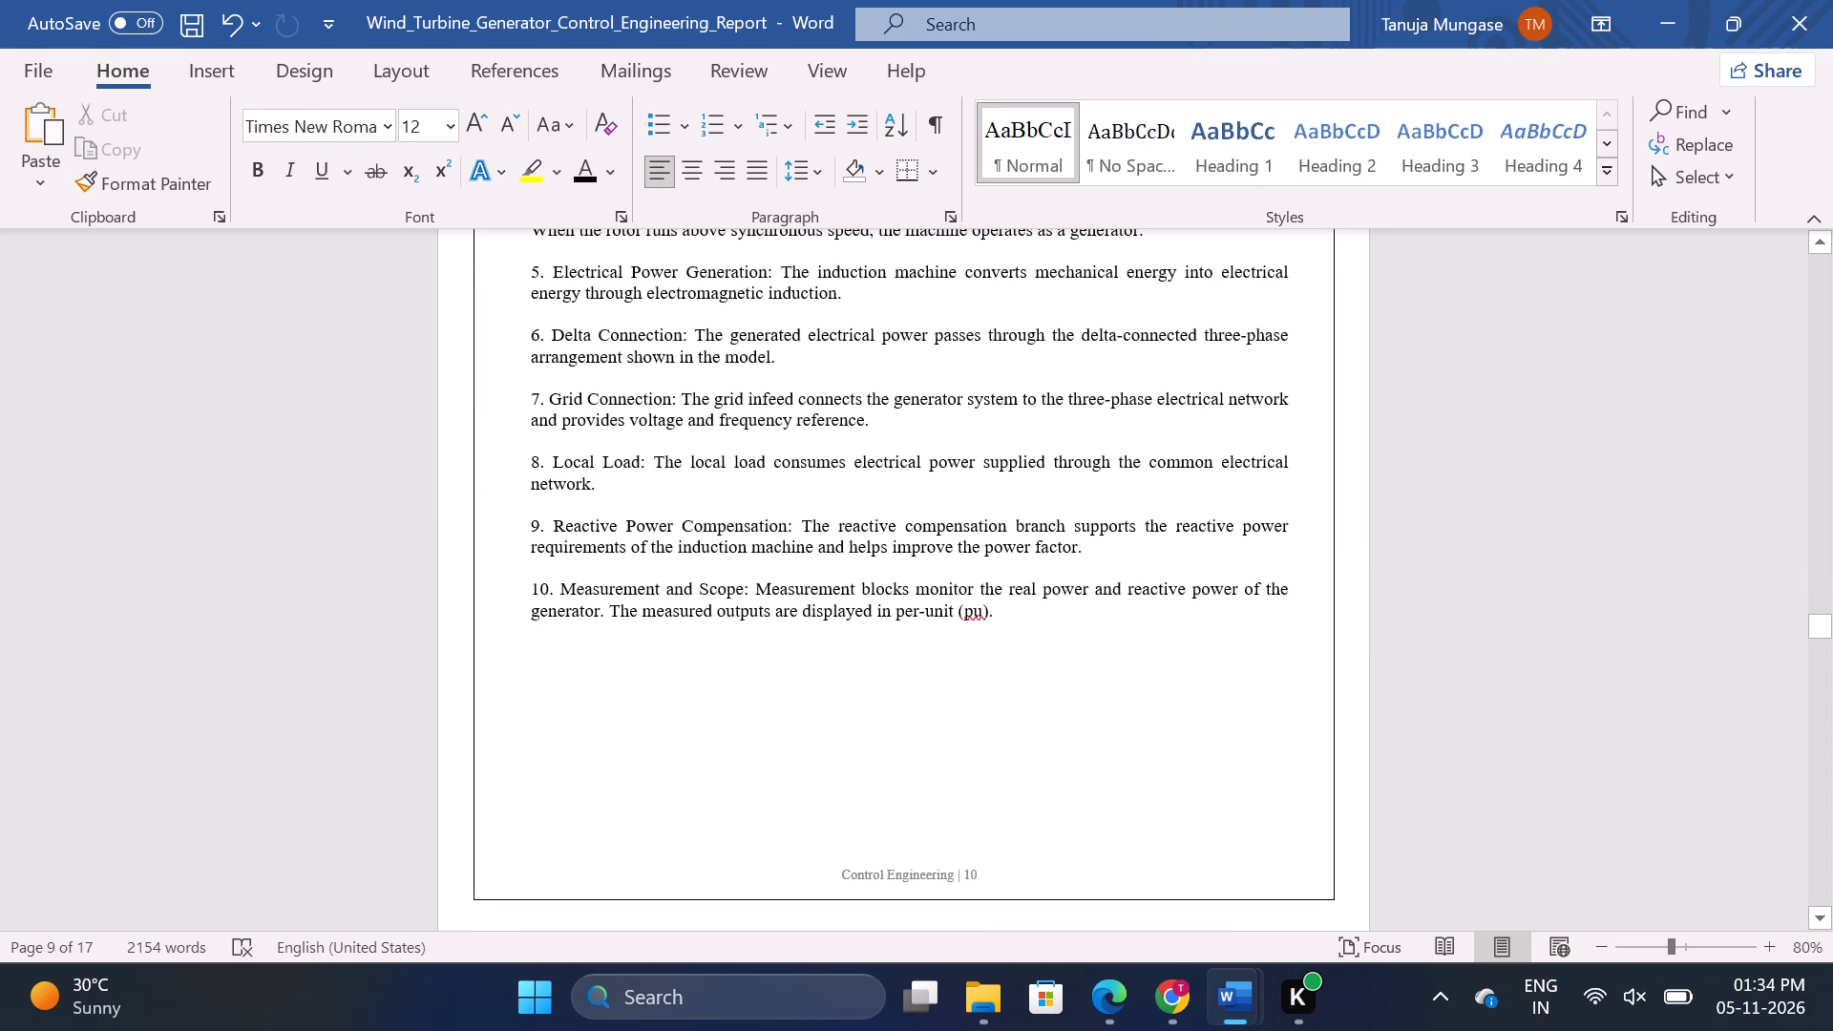
scroll(1019, 810, "down", 5)
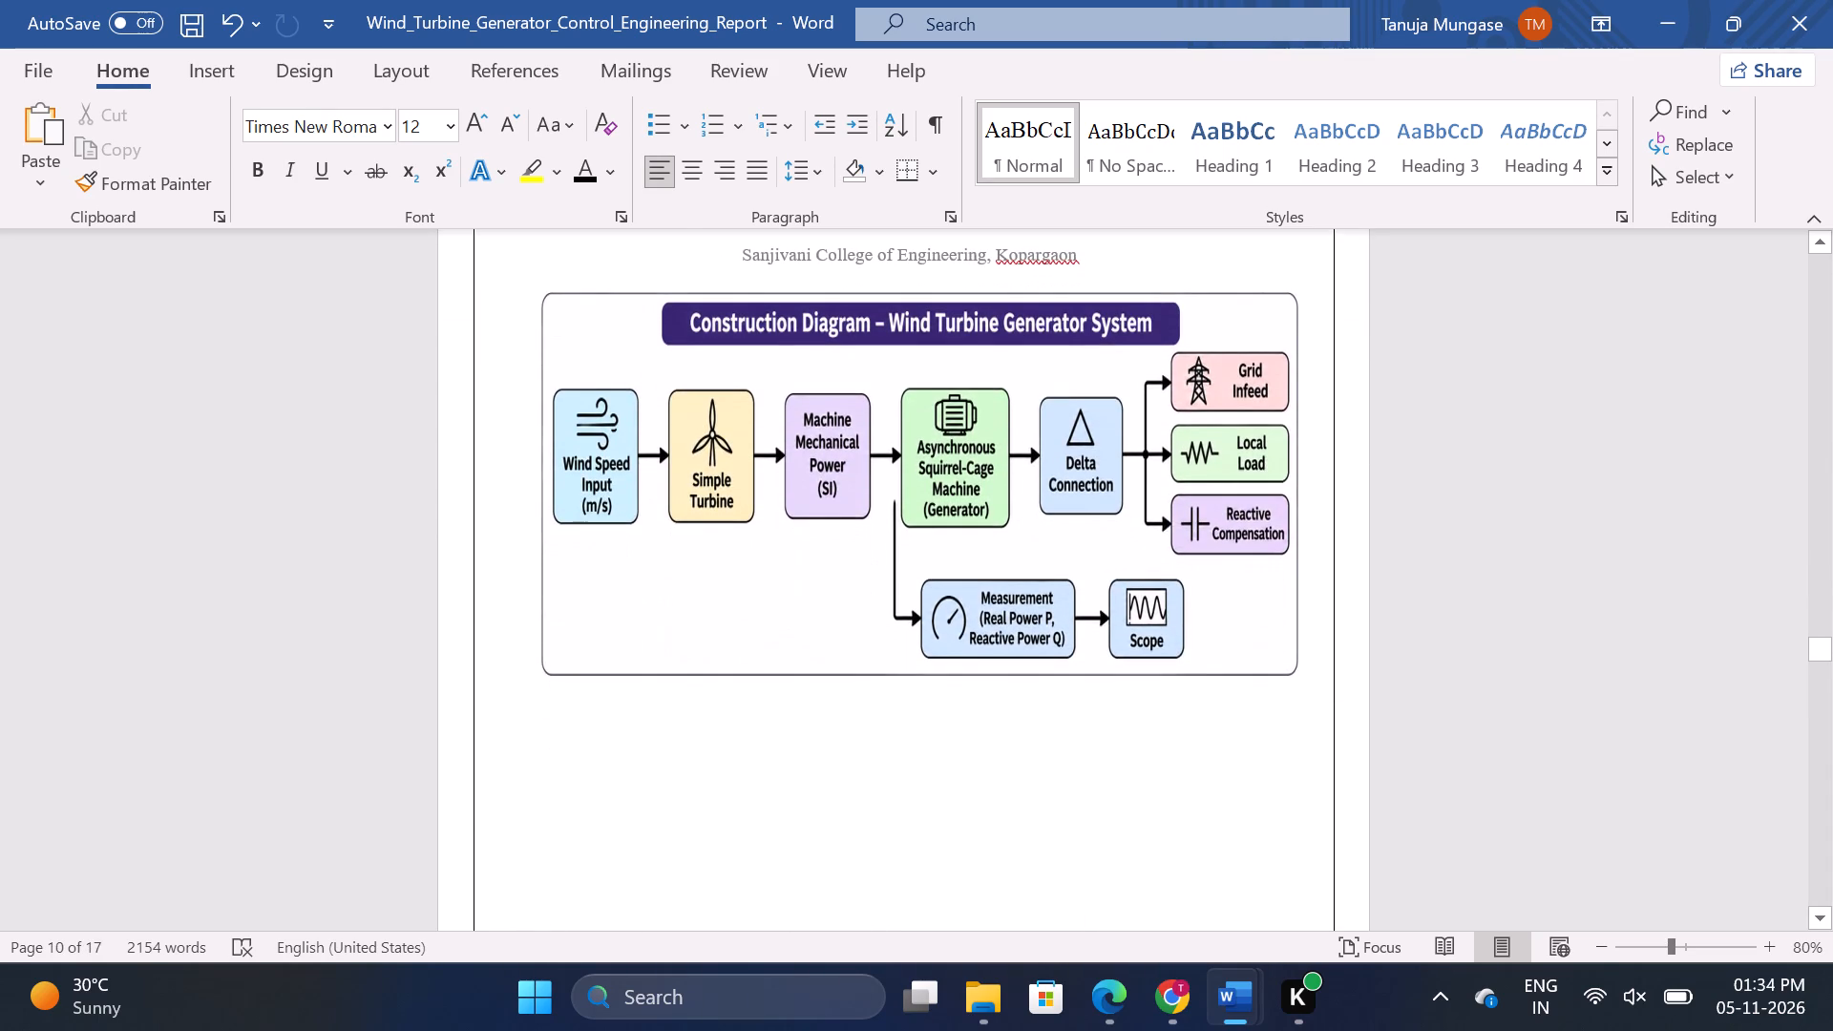
left_click(930, 585)
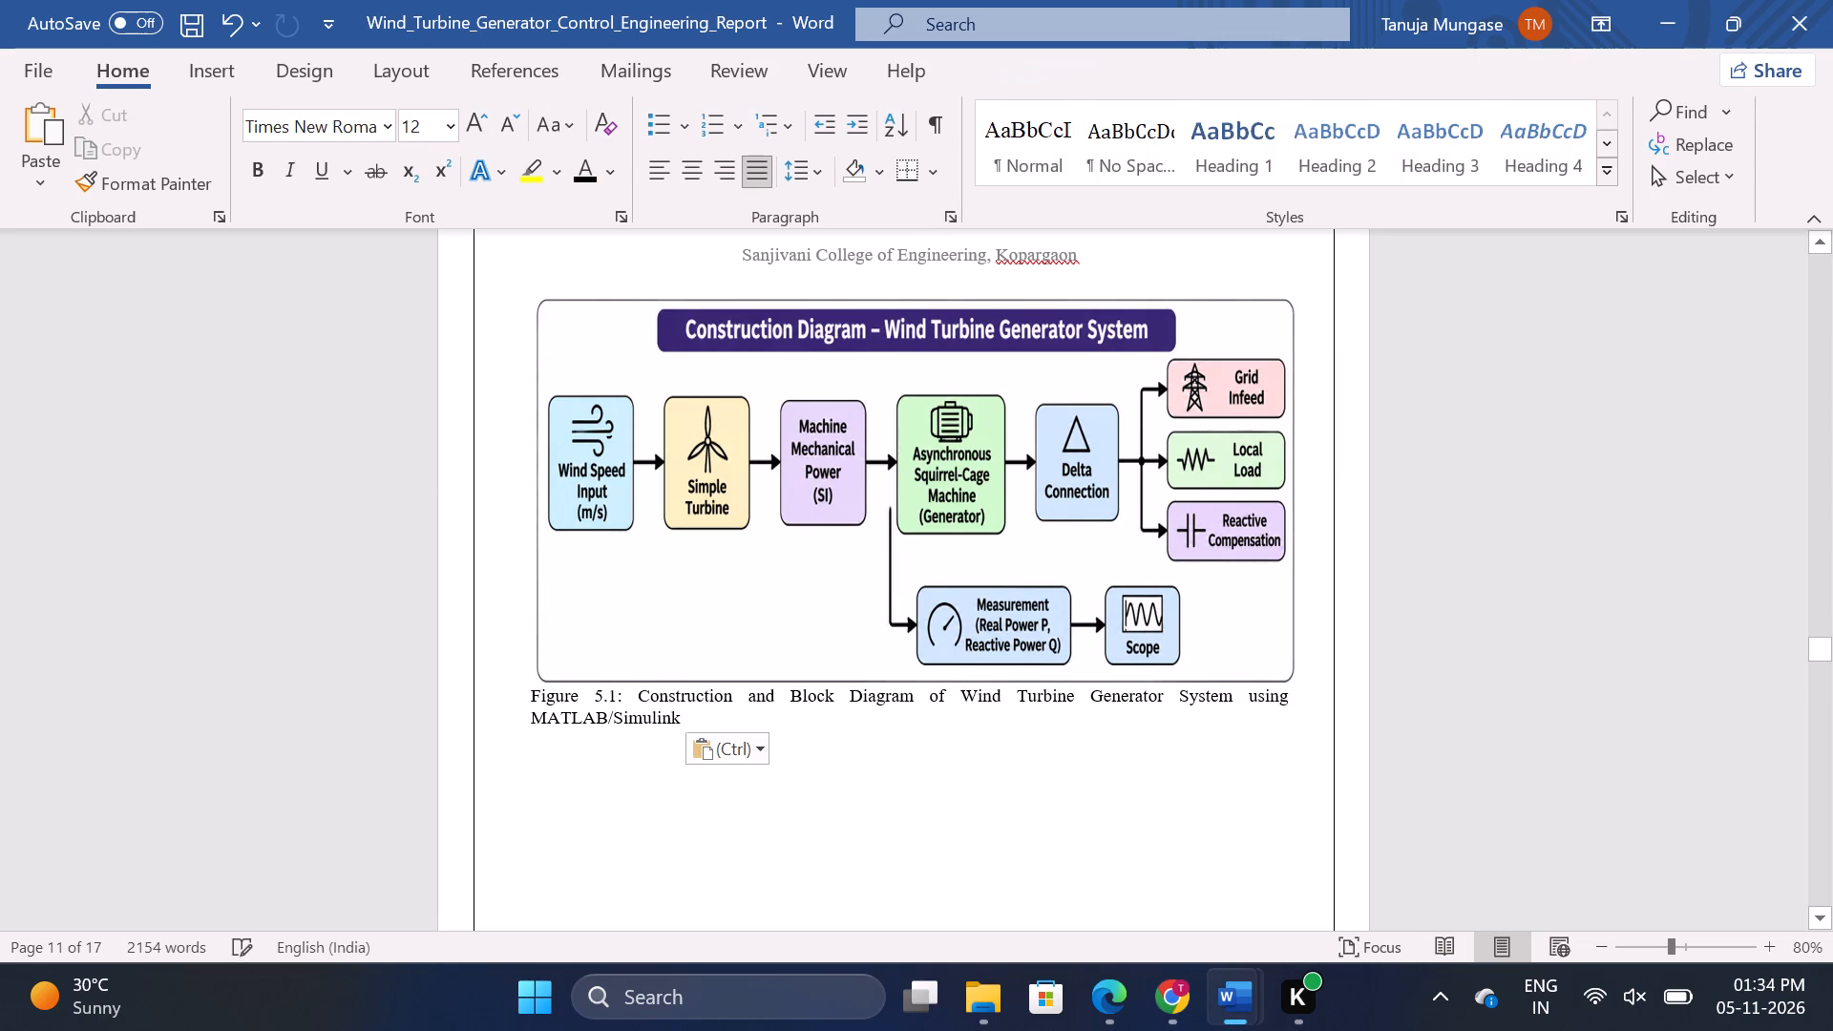
Look through the report's other figures and captions, from the abstract to the MATLAB simulation diagram, to check the figure numbering.
scroll(767, 573, "up", 7)
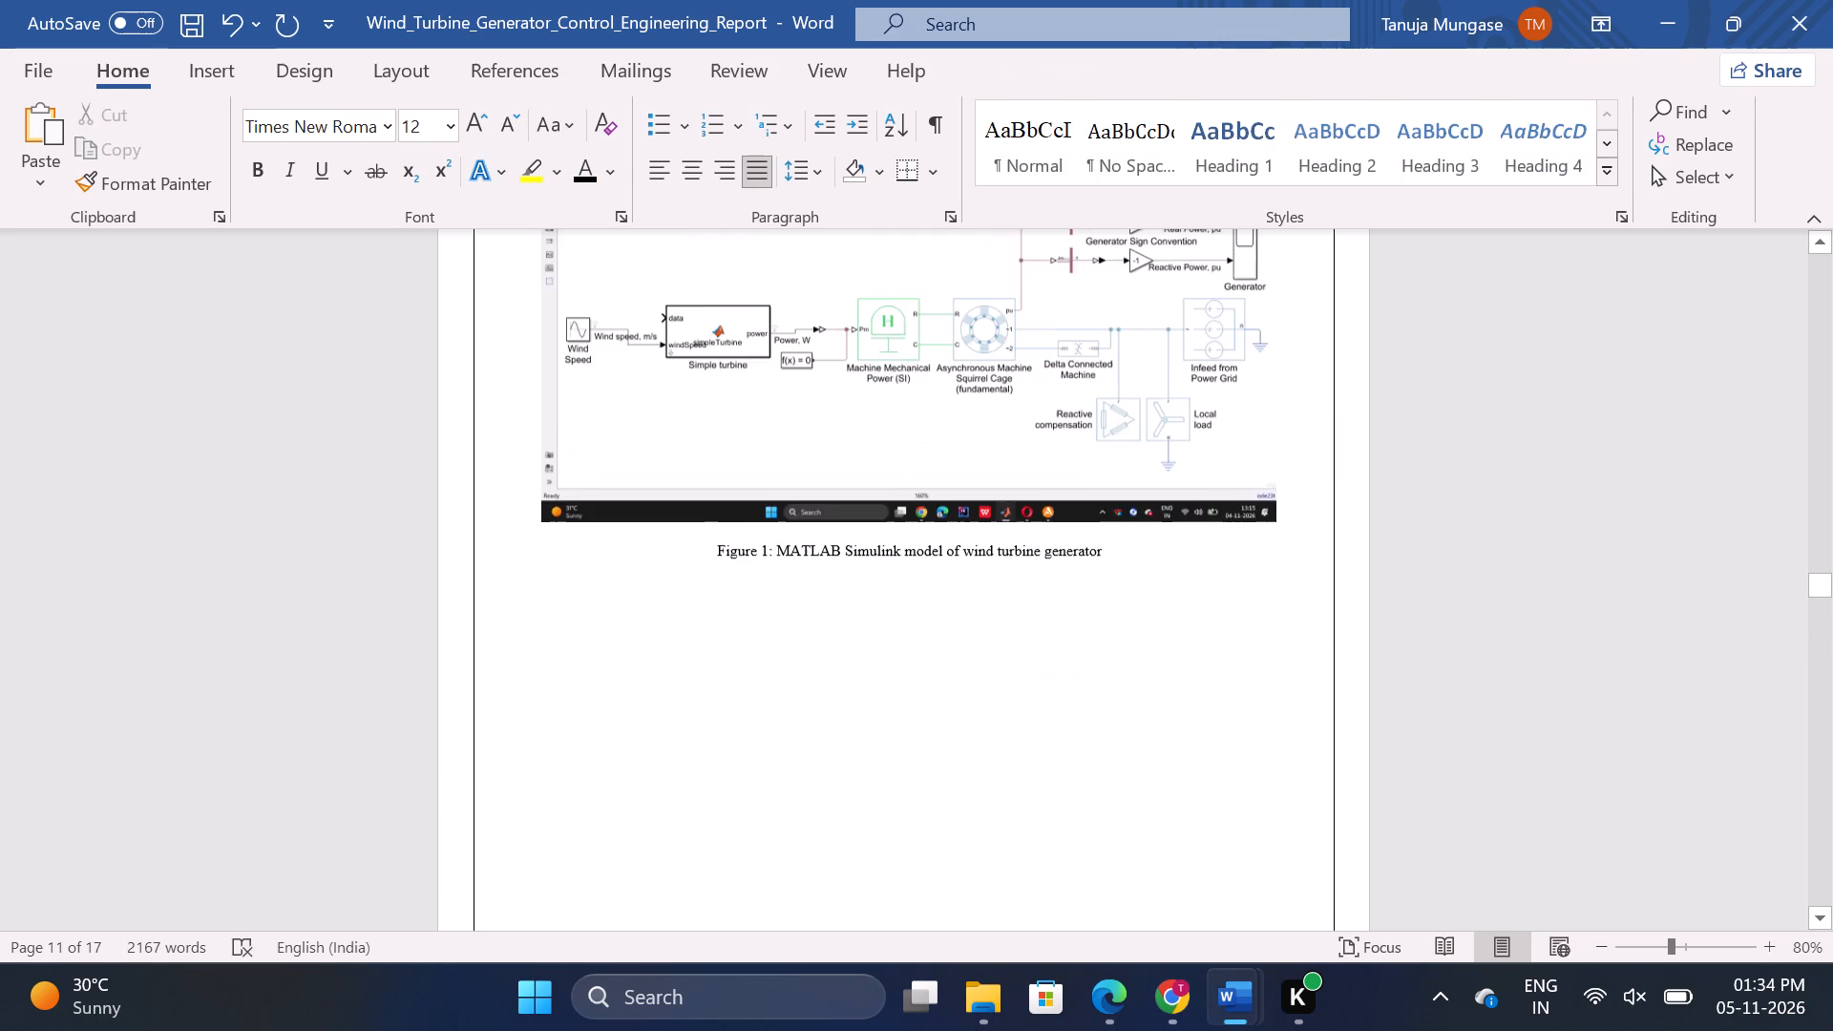
scroll(767, 573, "down", 4)
scroll(744, 744, "down", 1)
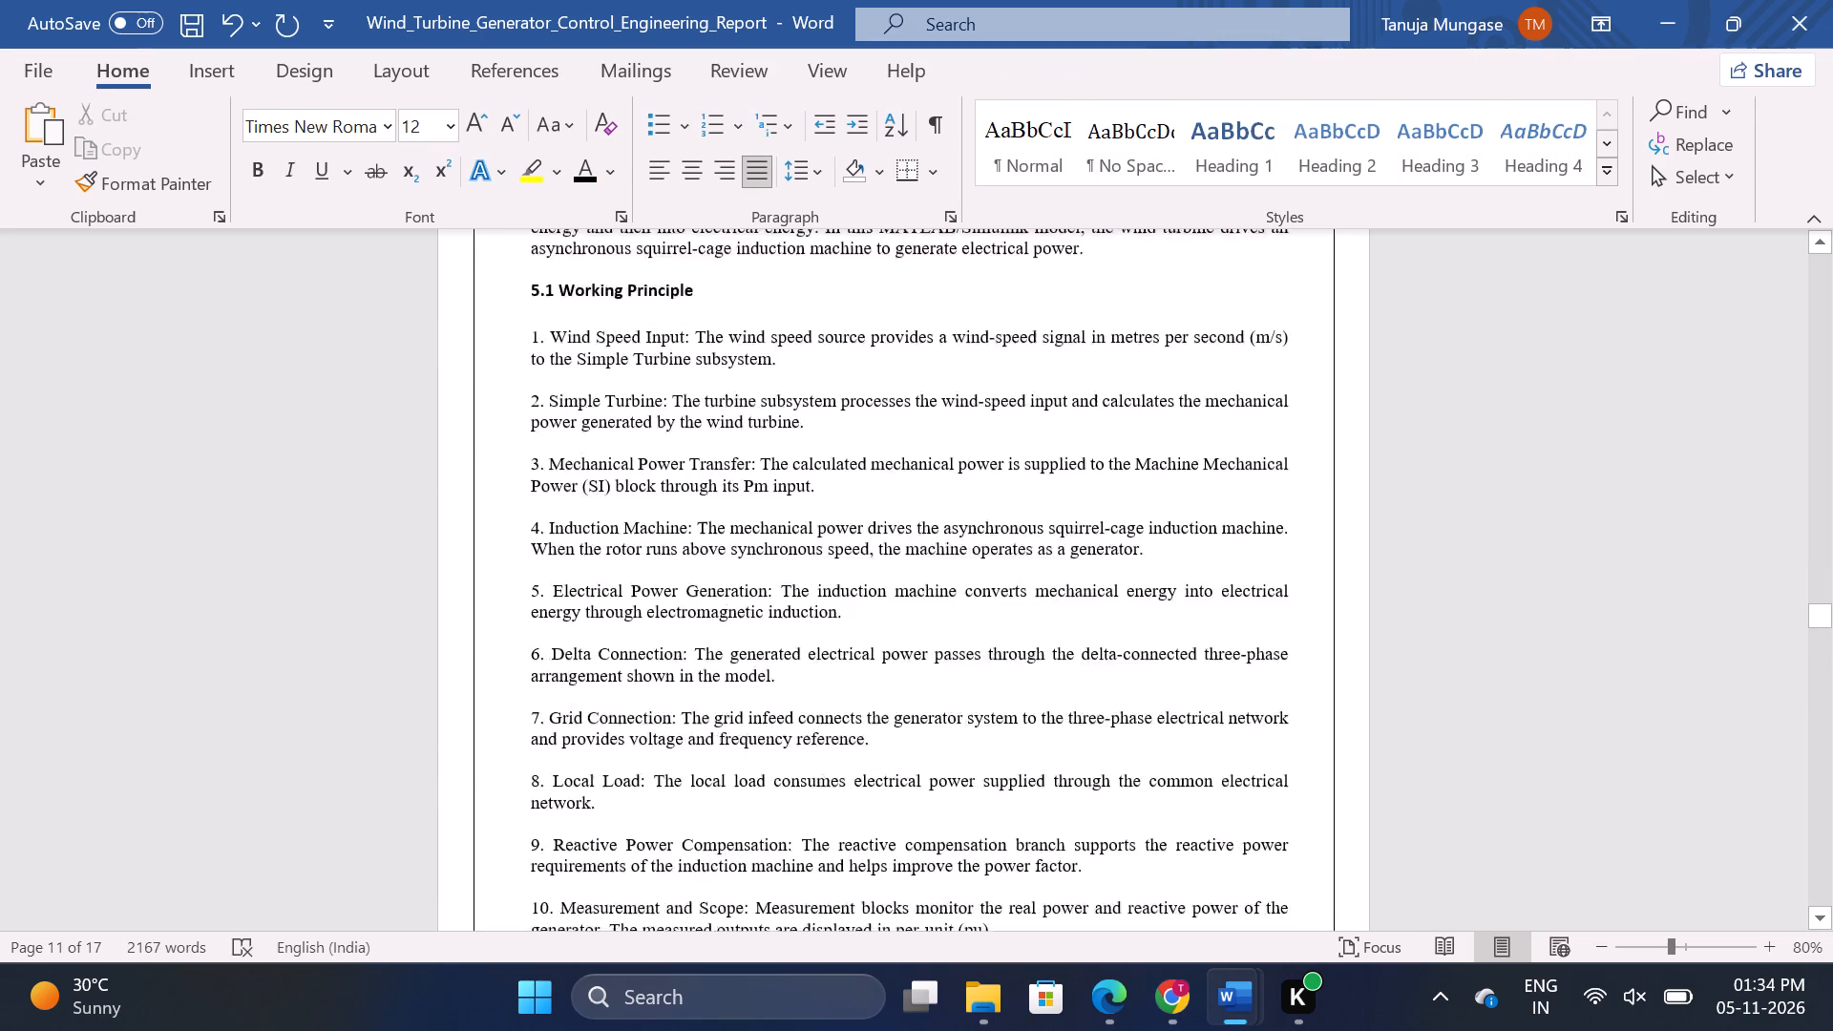
scroll(744, 744, "down", 1)
scroll(744, 744, "up", 11)
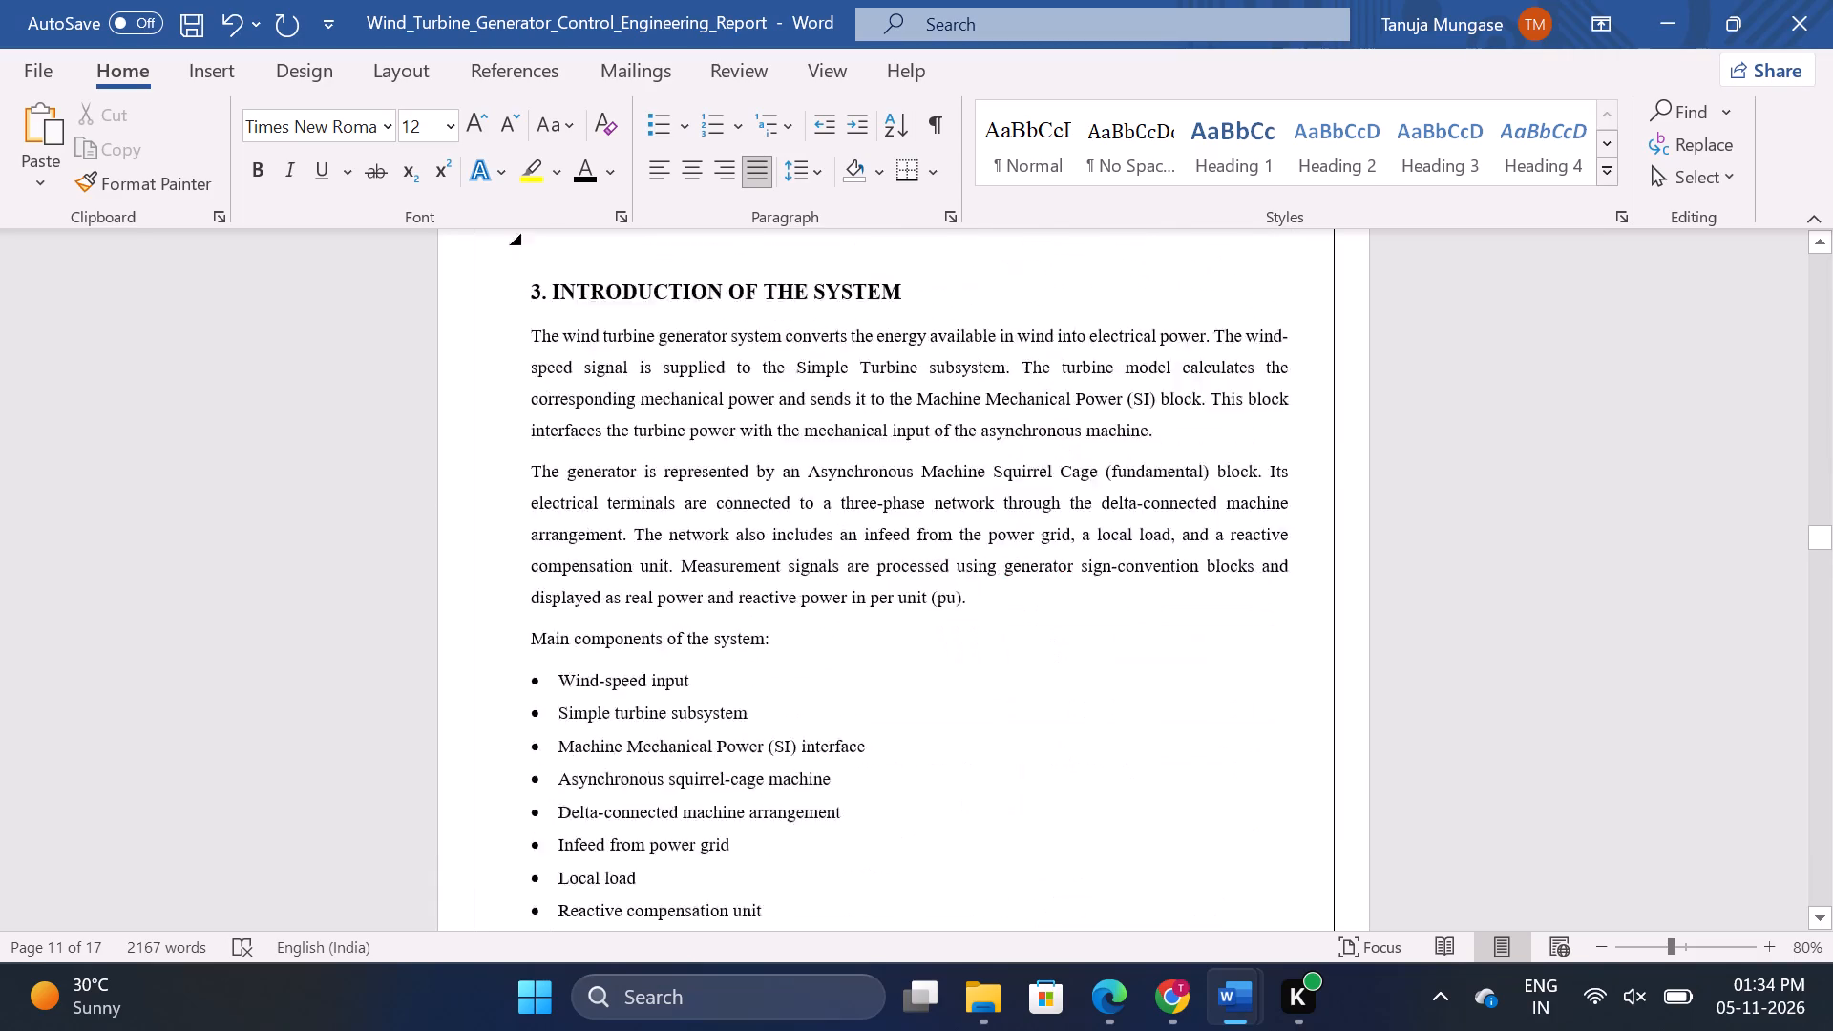
scroll(744, 744, "up", 3)
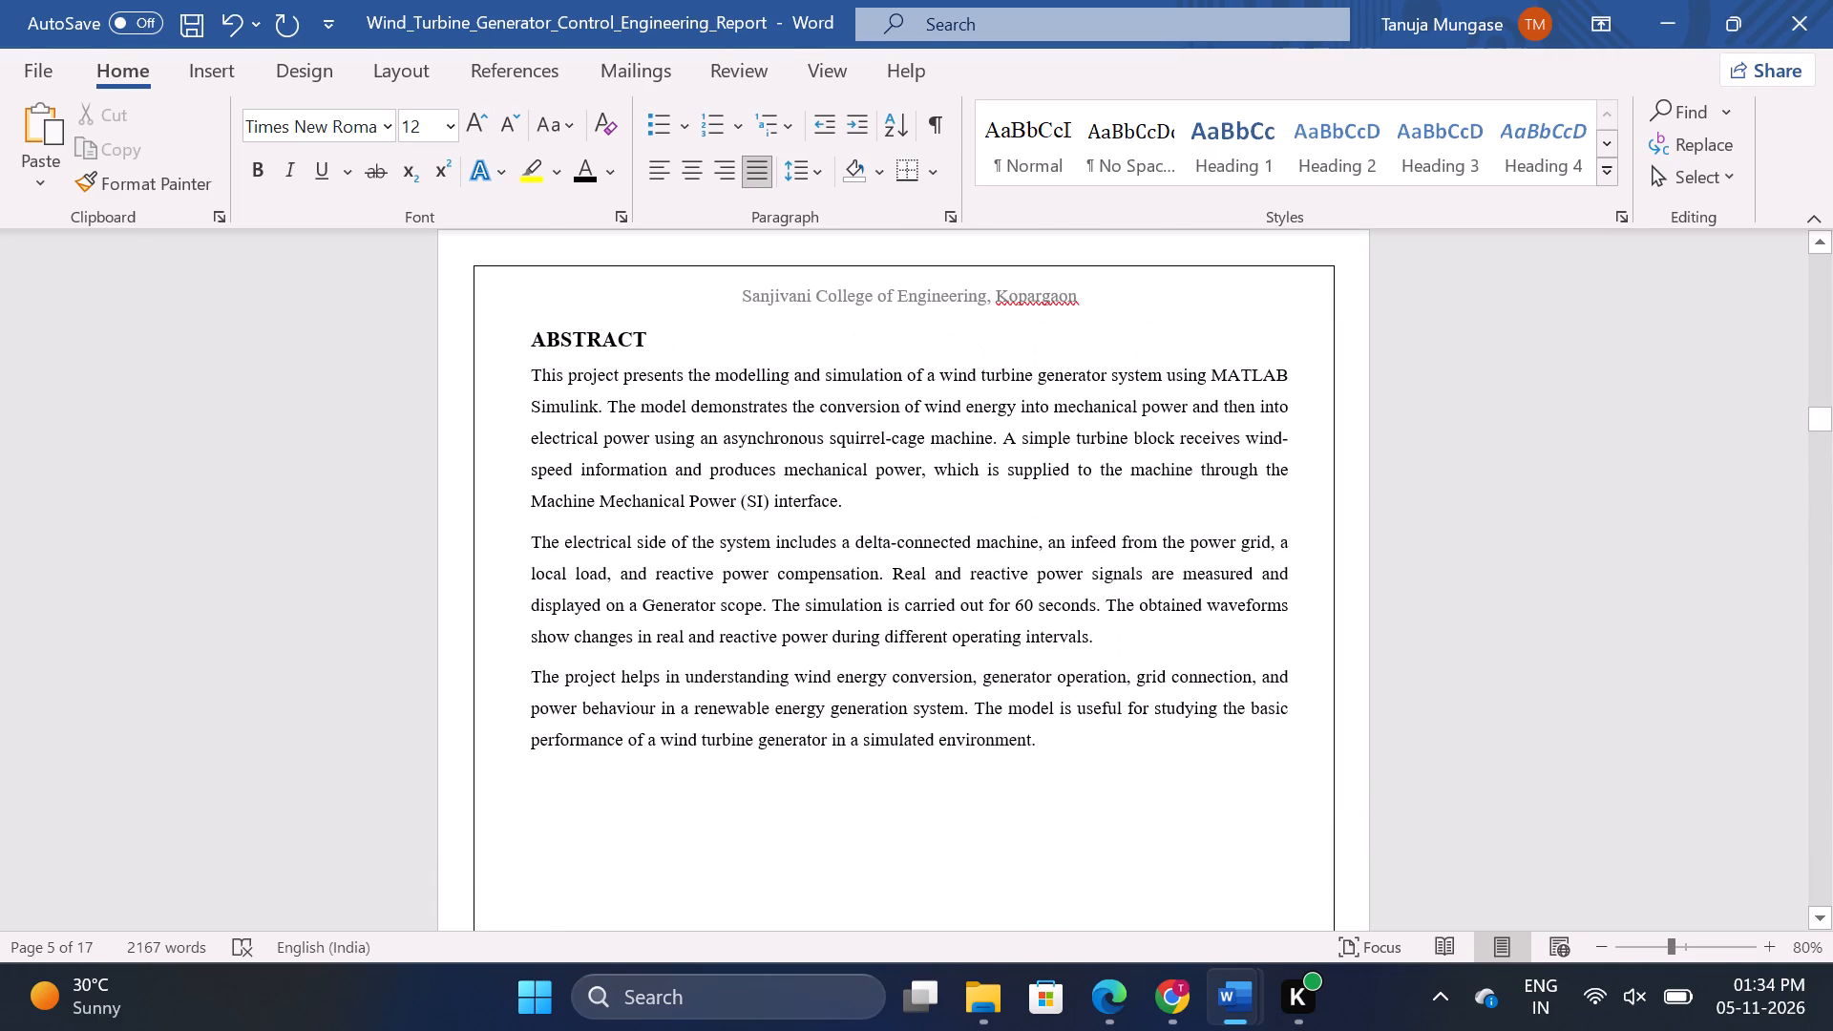
scroll(744, 744, "down", 4)
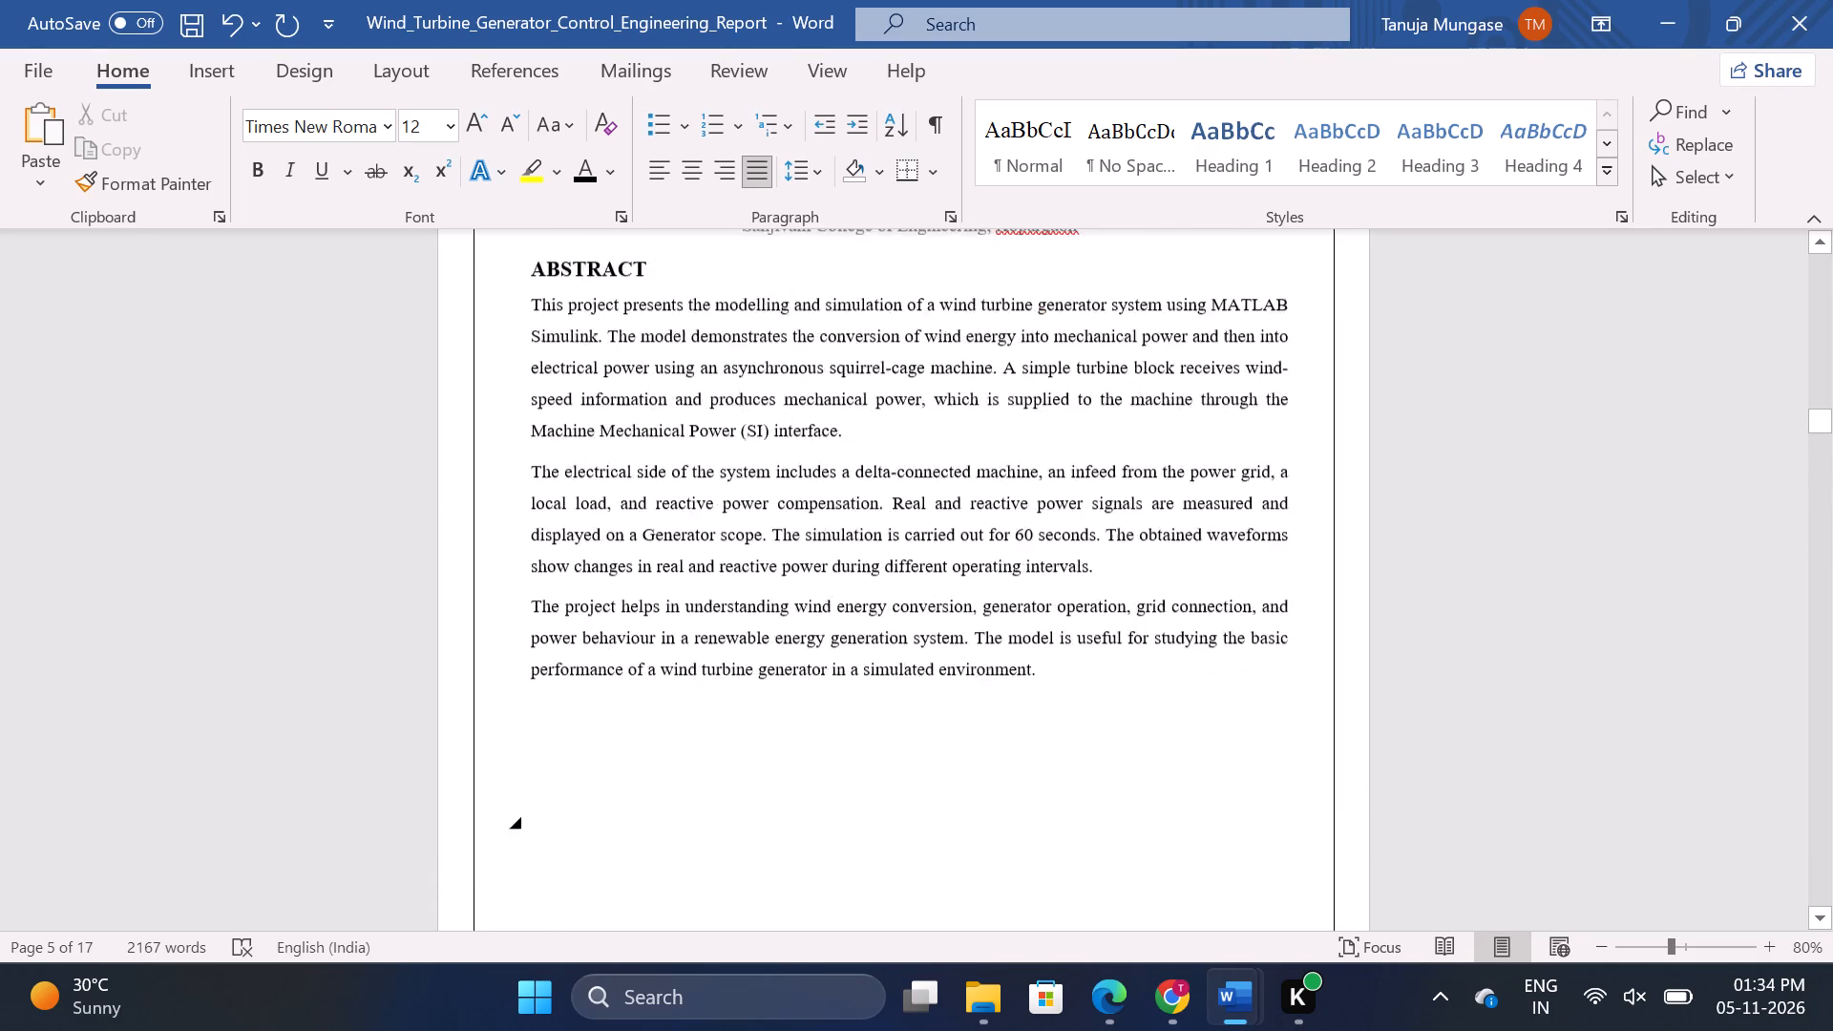
scroll(744, 744, "down", 13)
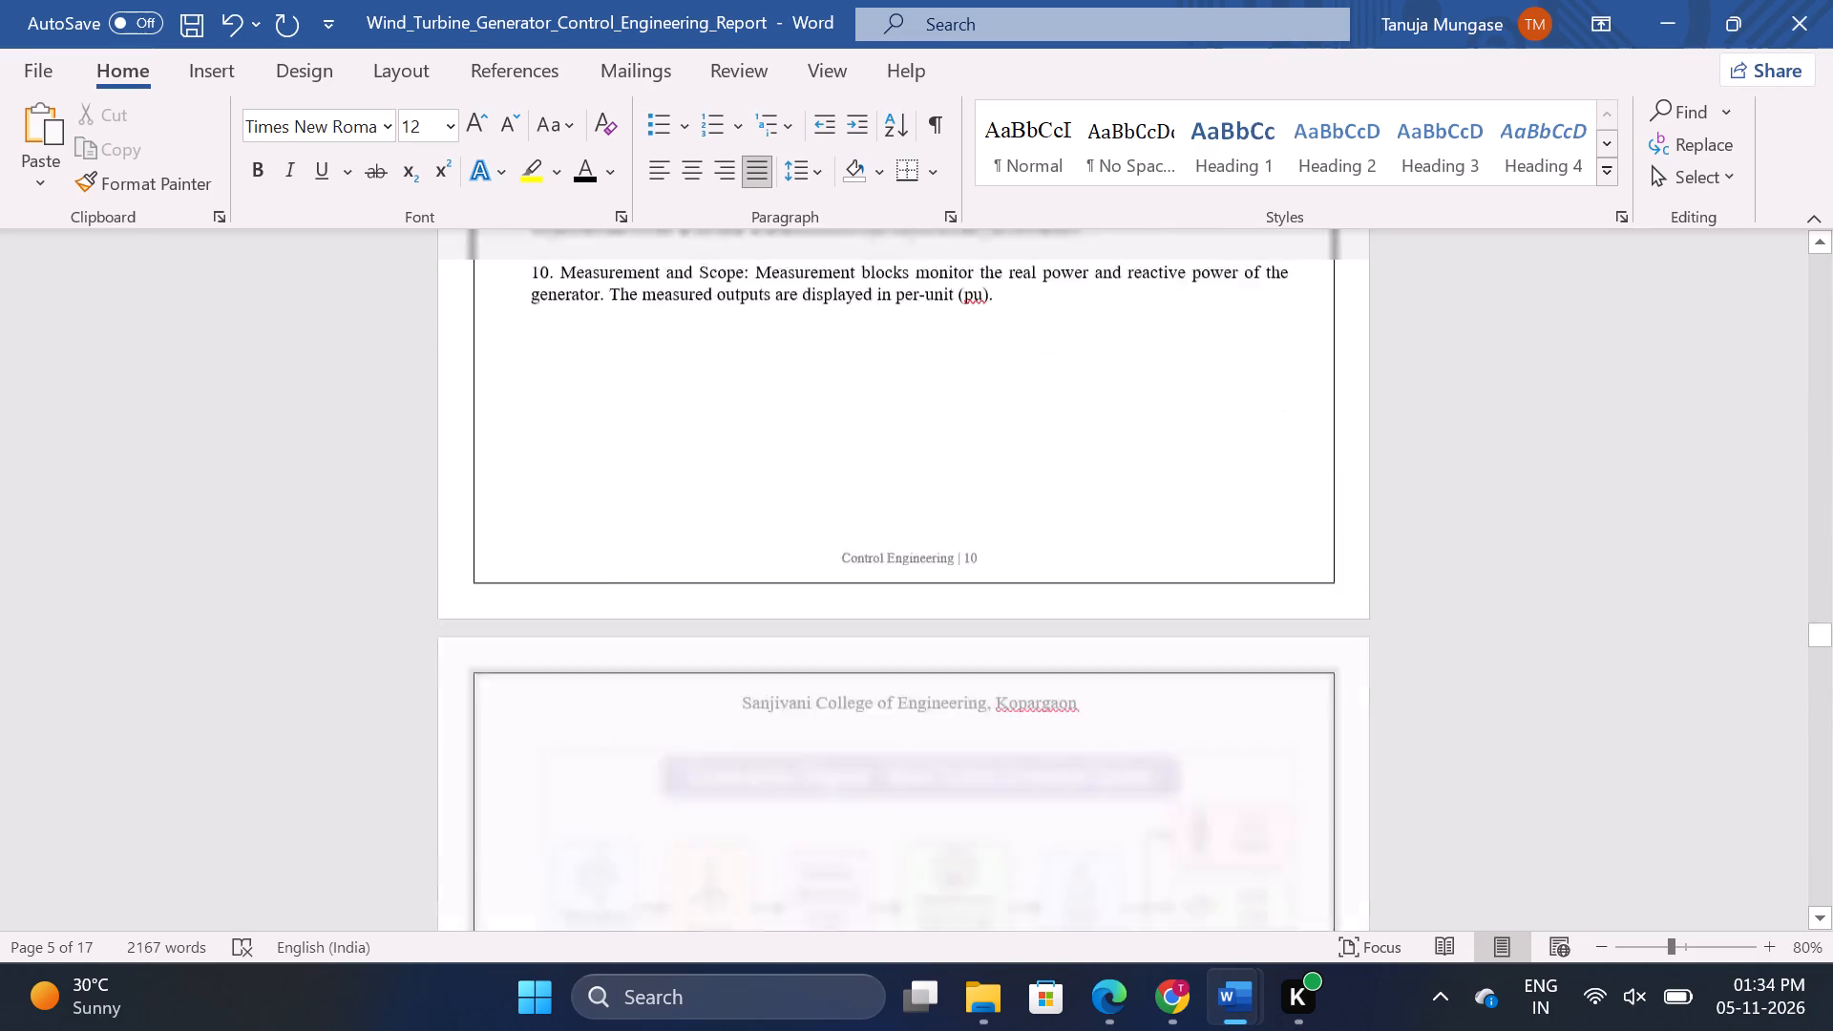
scroll(744, 744, "down", 1)
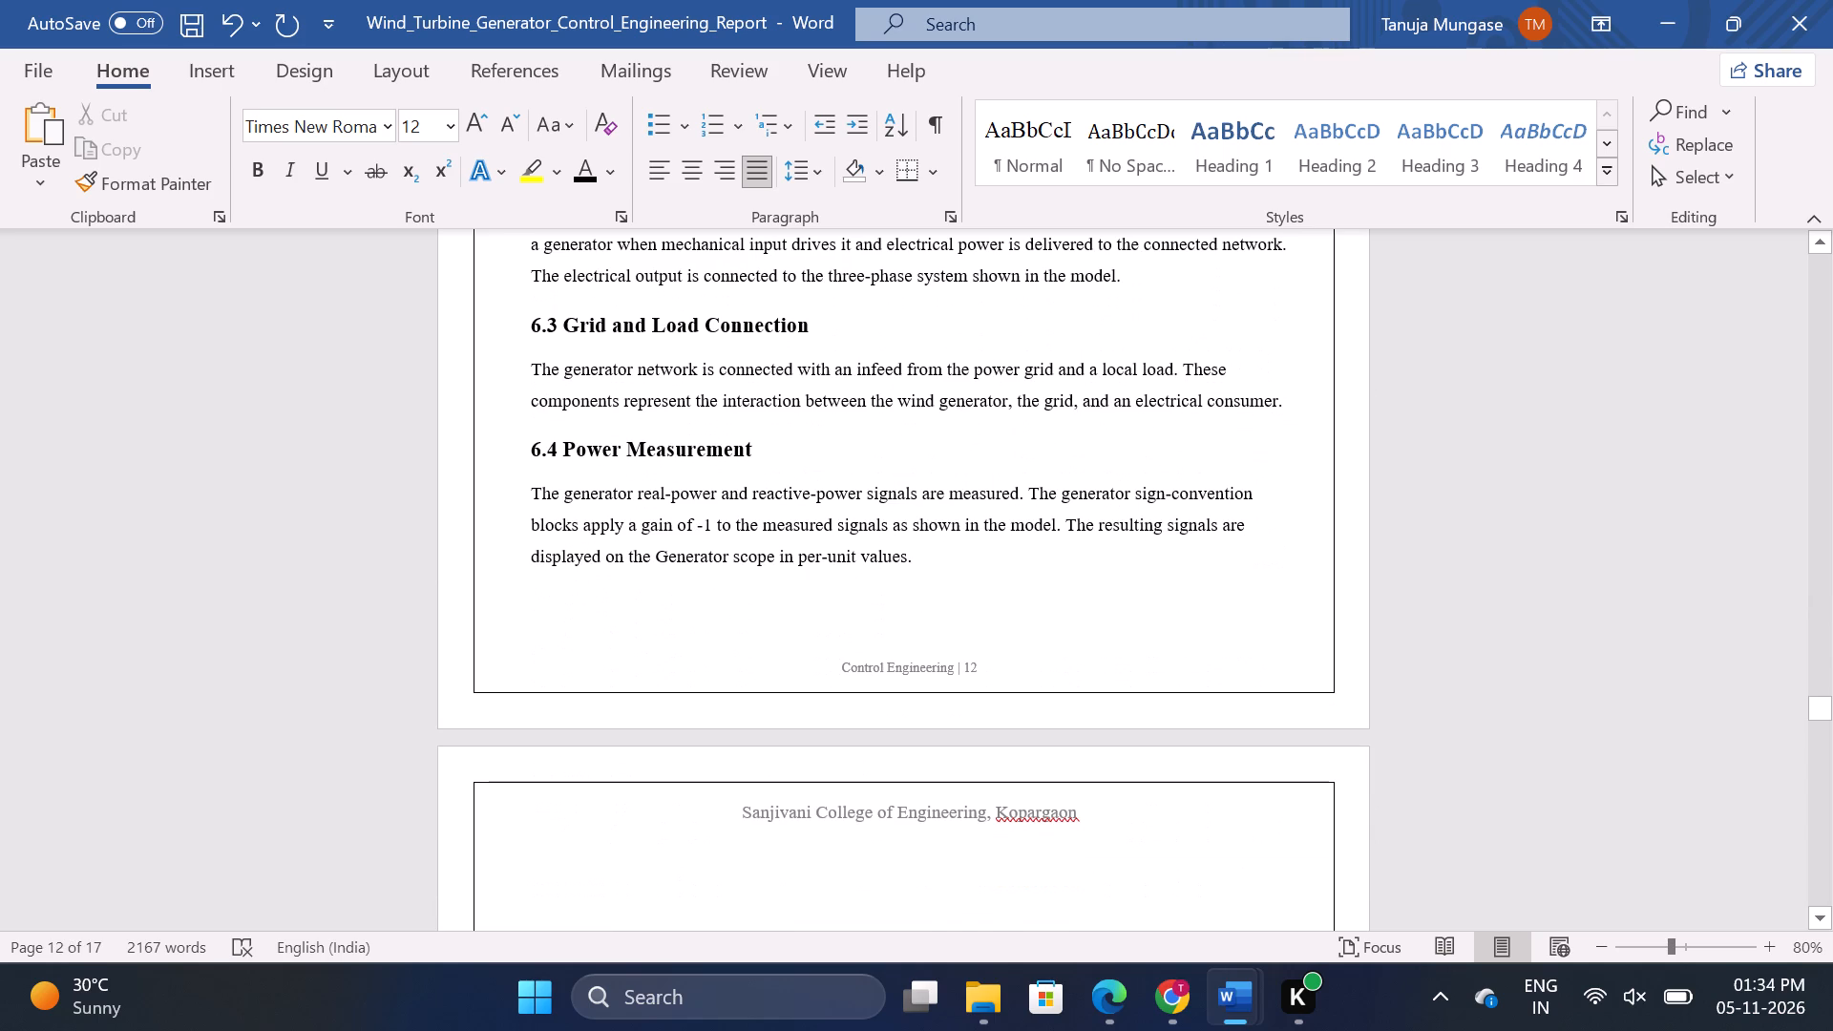
scroll(744, 744, "down", 6)
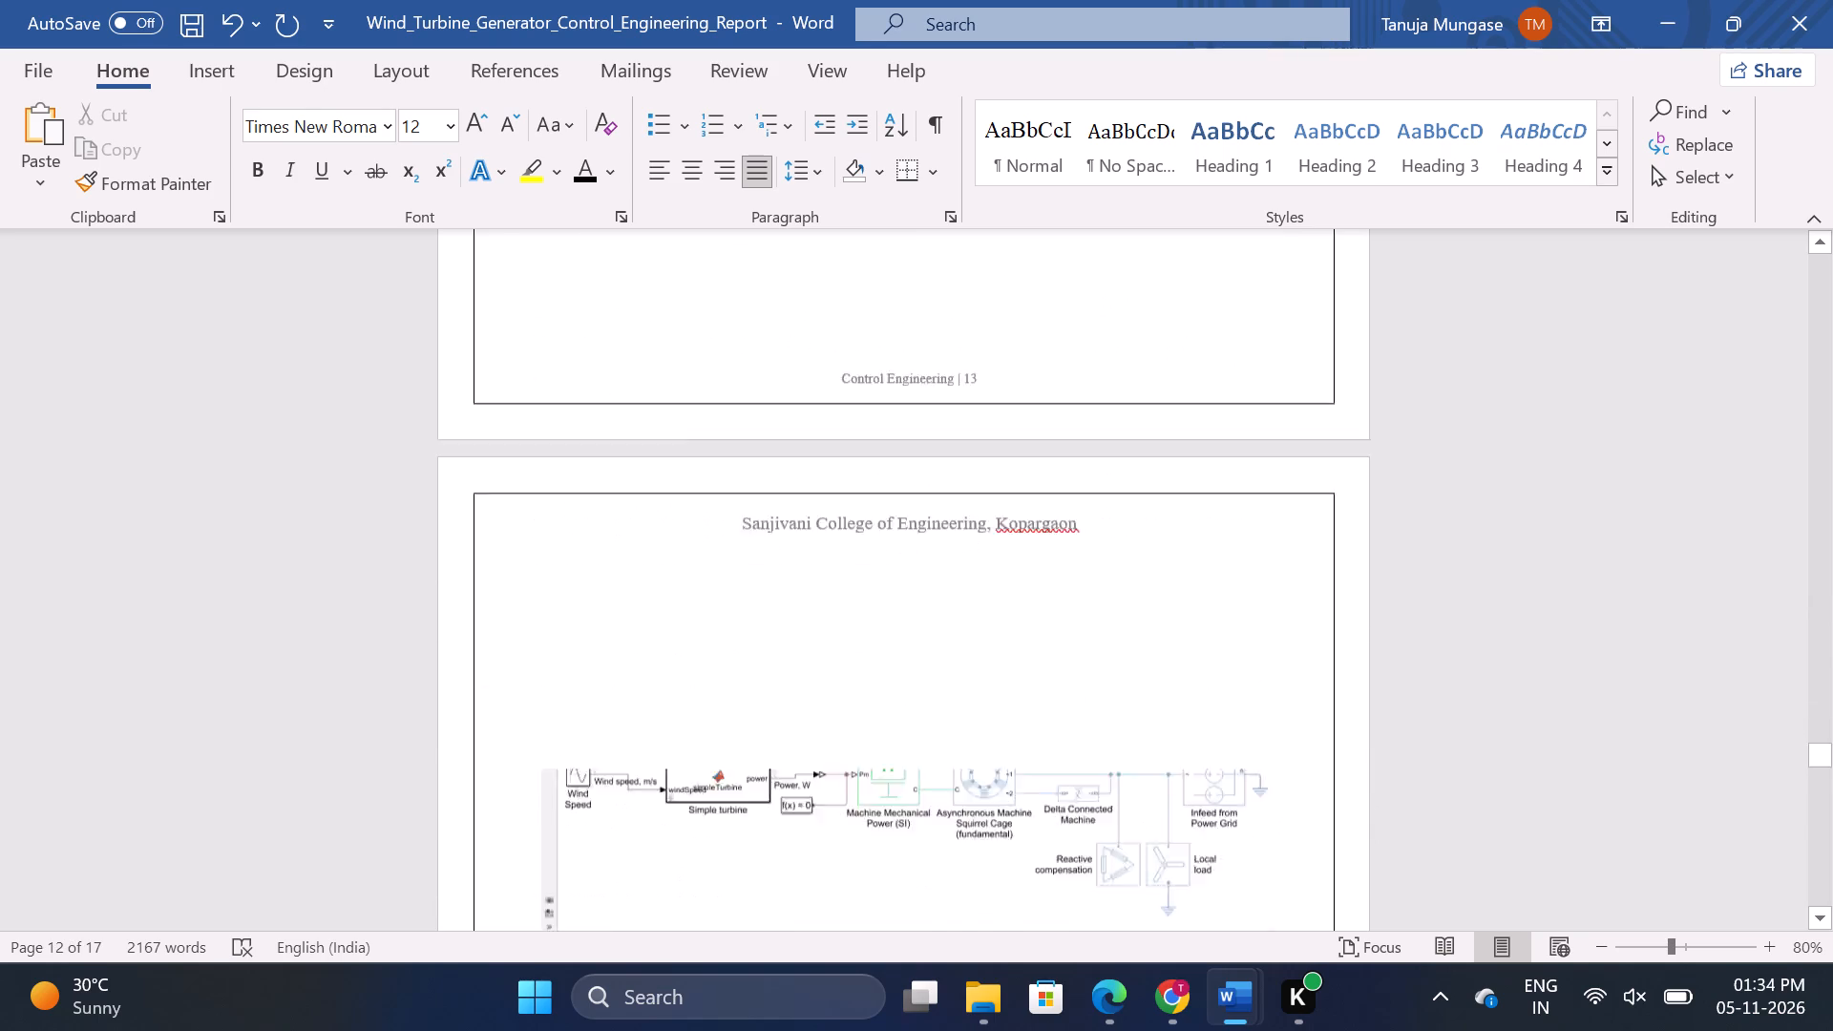
scroll(744, 744, "up", 11)
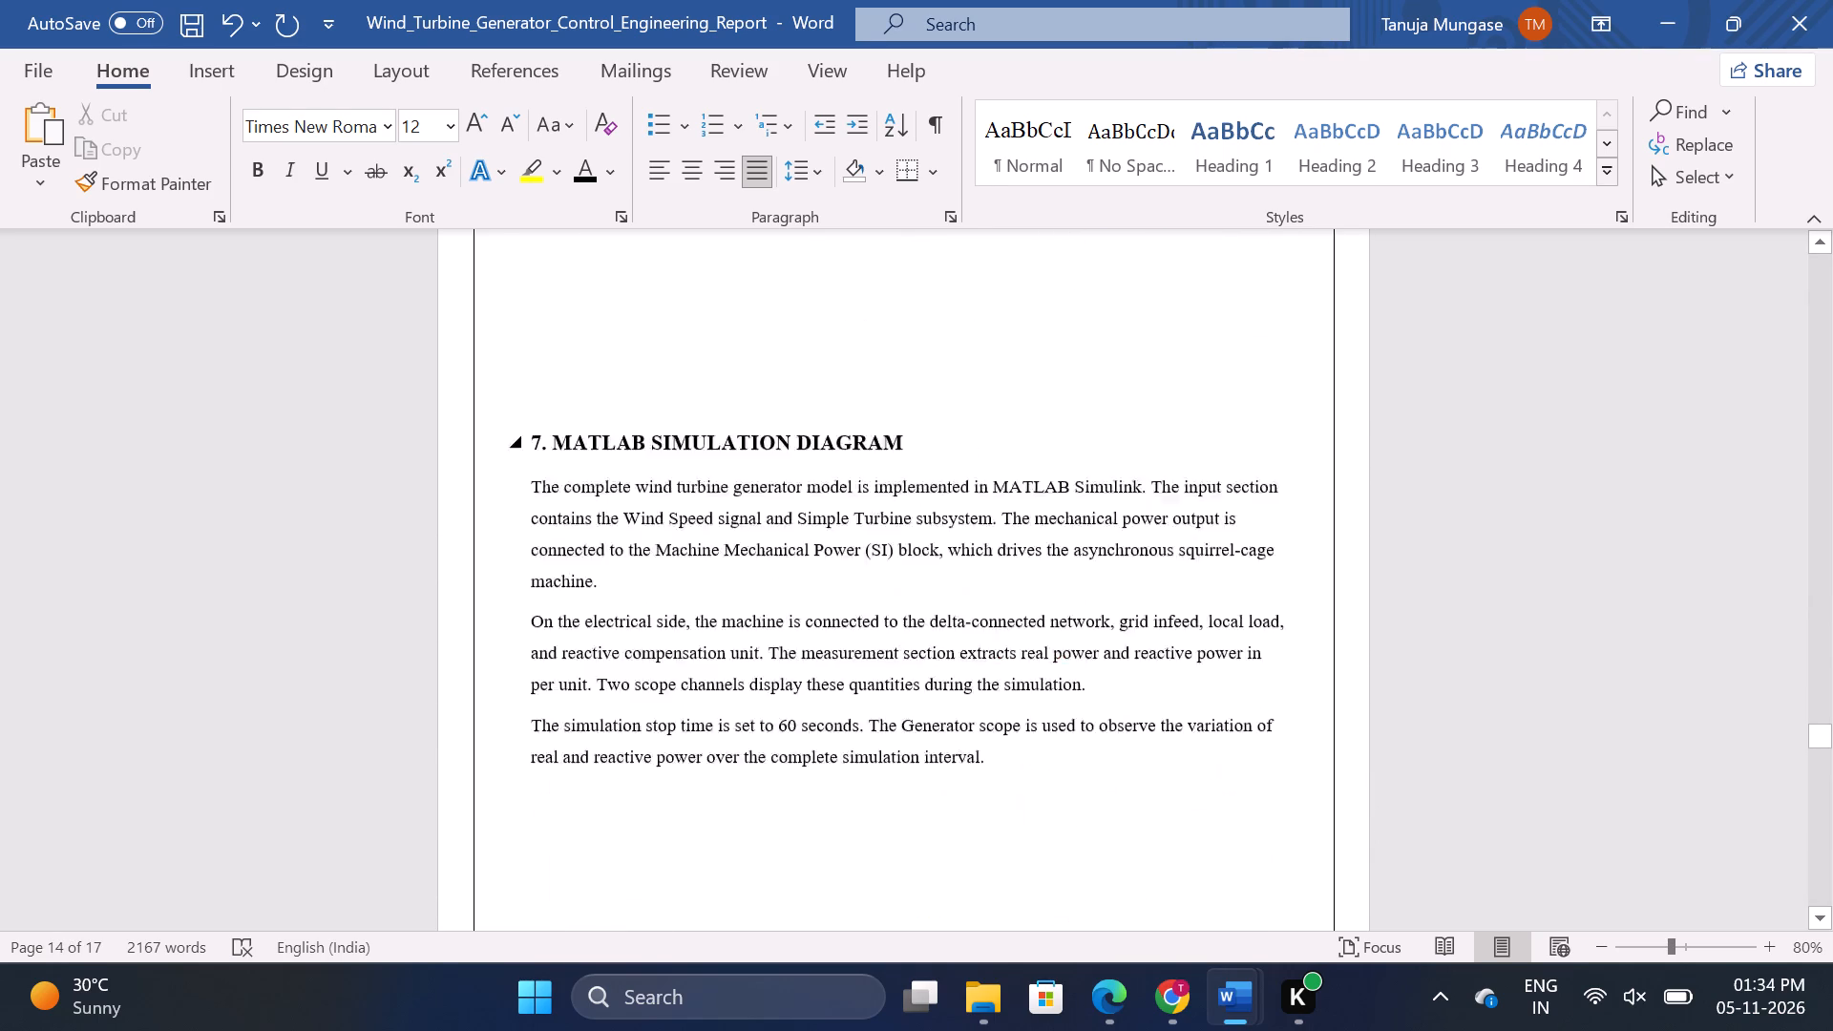
scroll(744, 744, "up", 8)
scroll(744, 744, "down", 9)
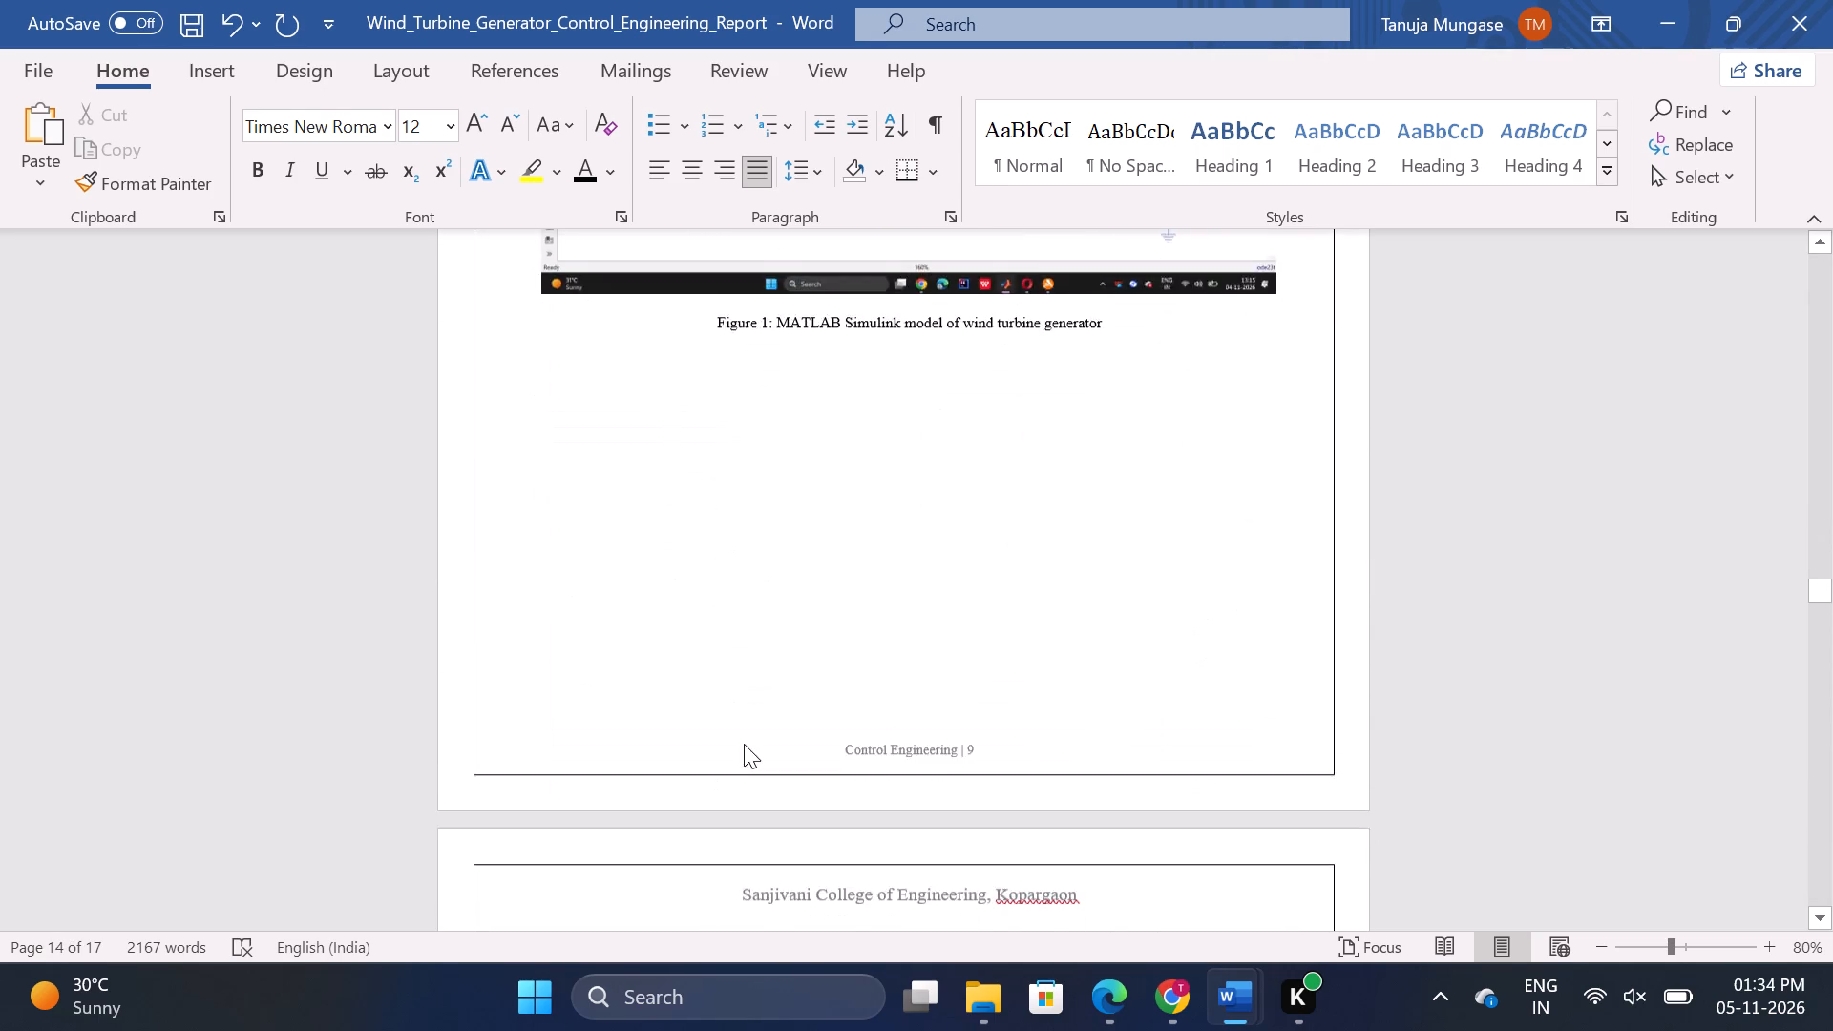
scroll(781, 566, "up", 1)
scroll(781, 566, "down", 7)
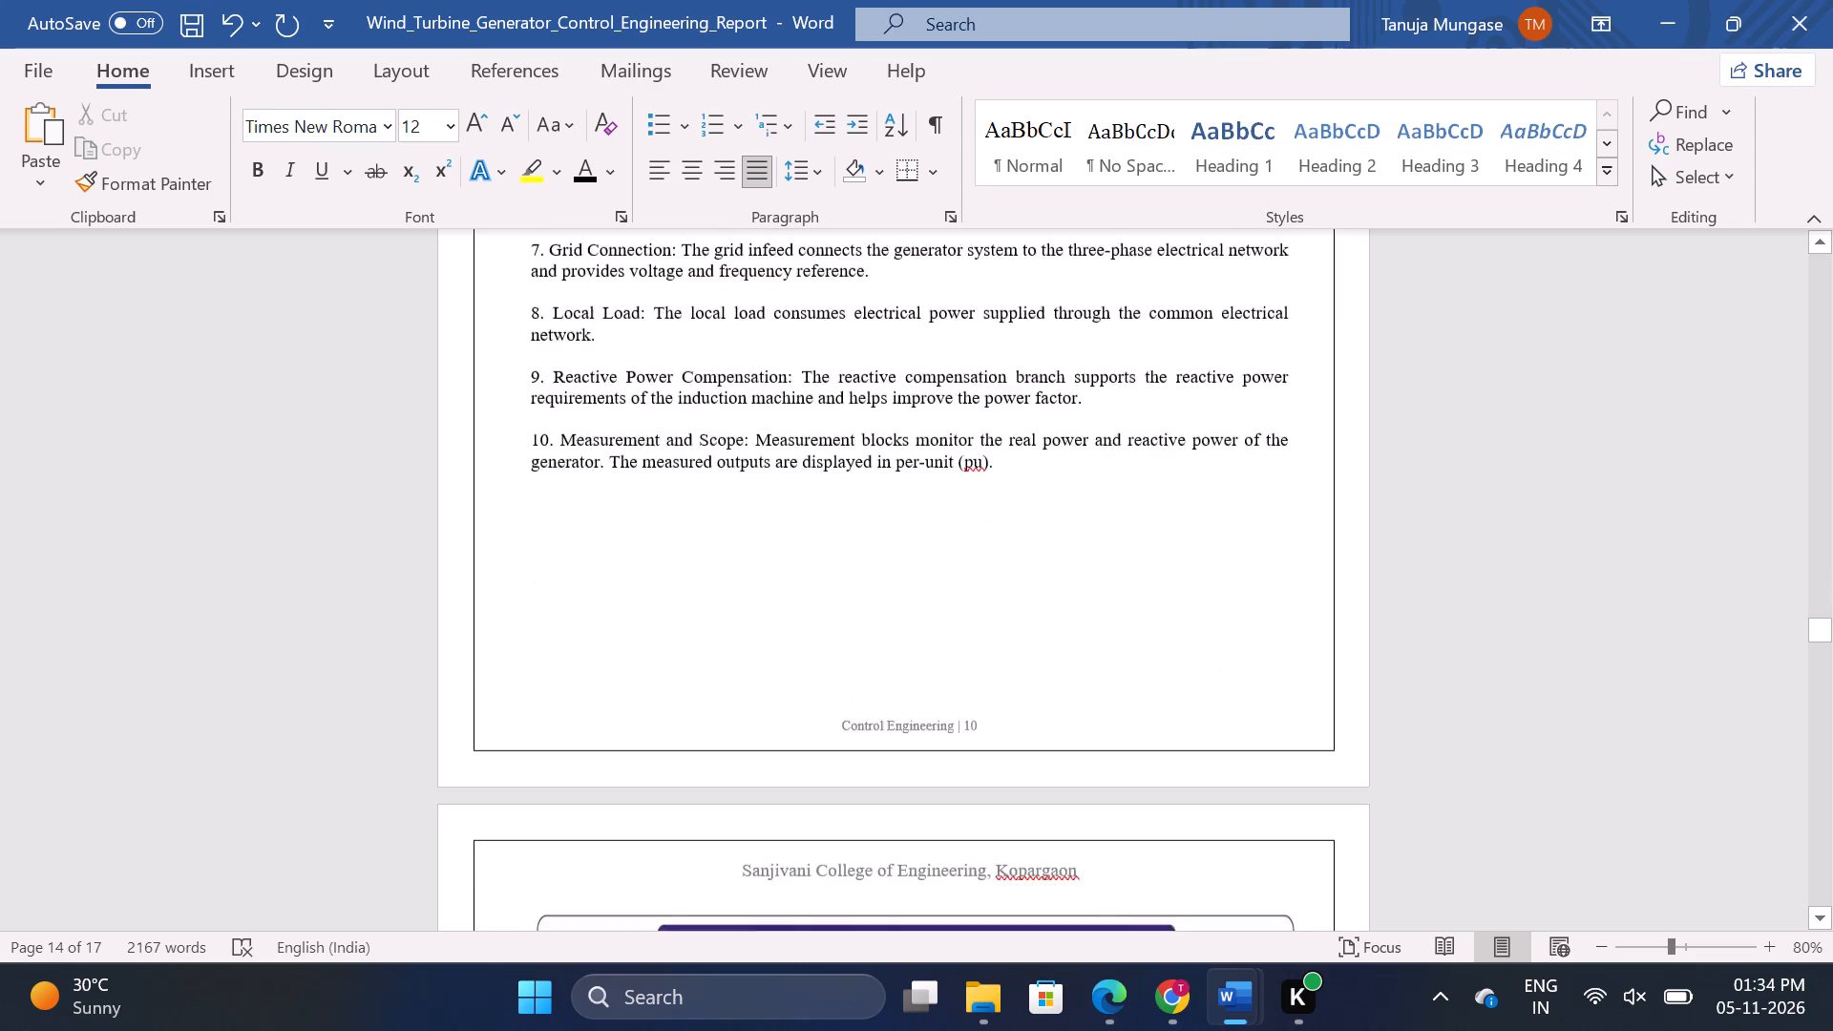
scroll(827, 728, "down", 3)
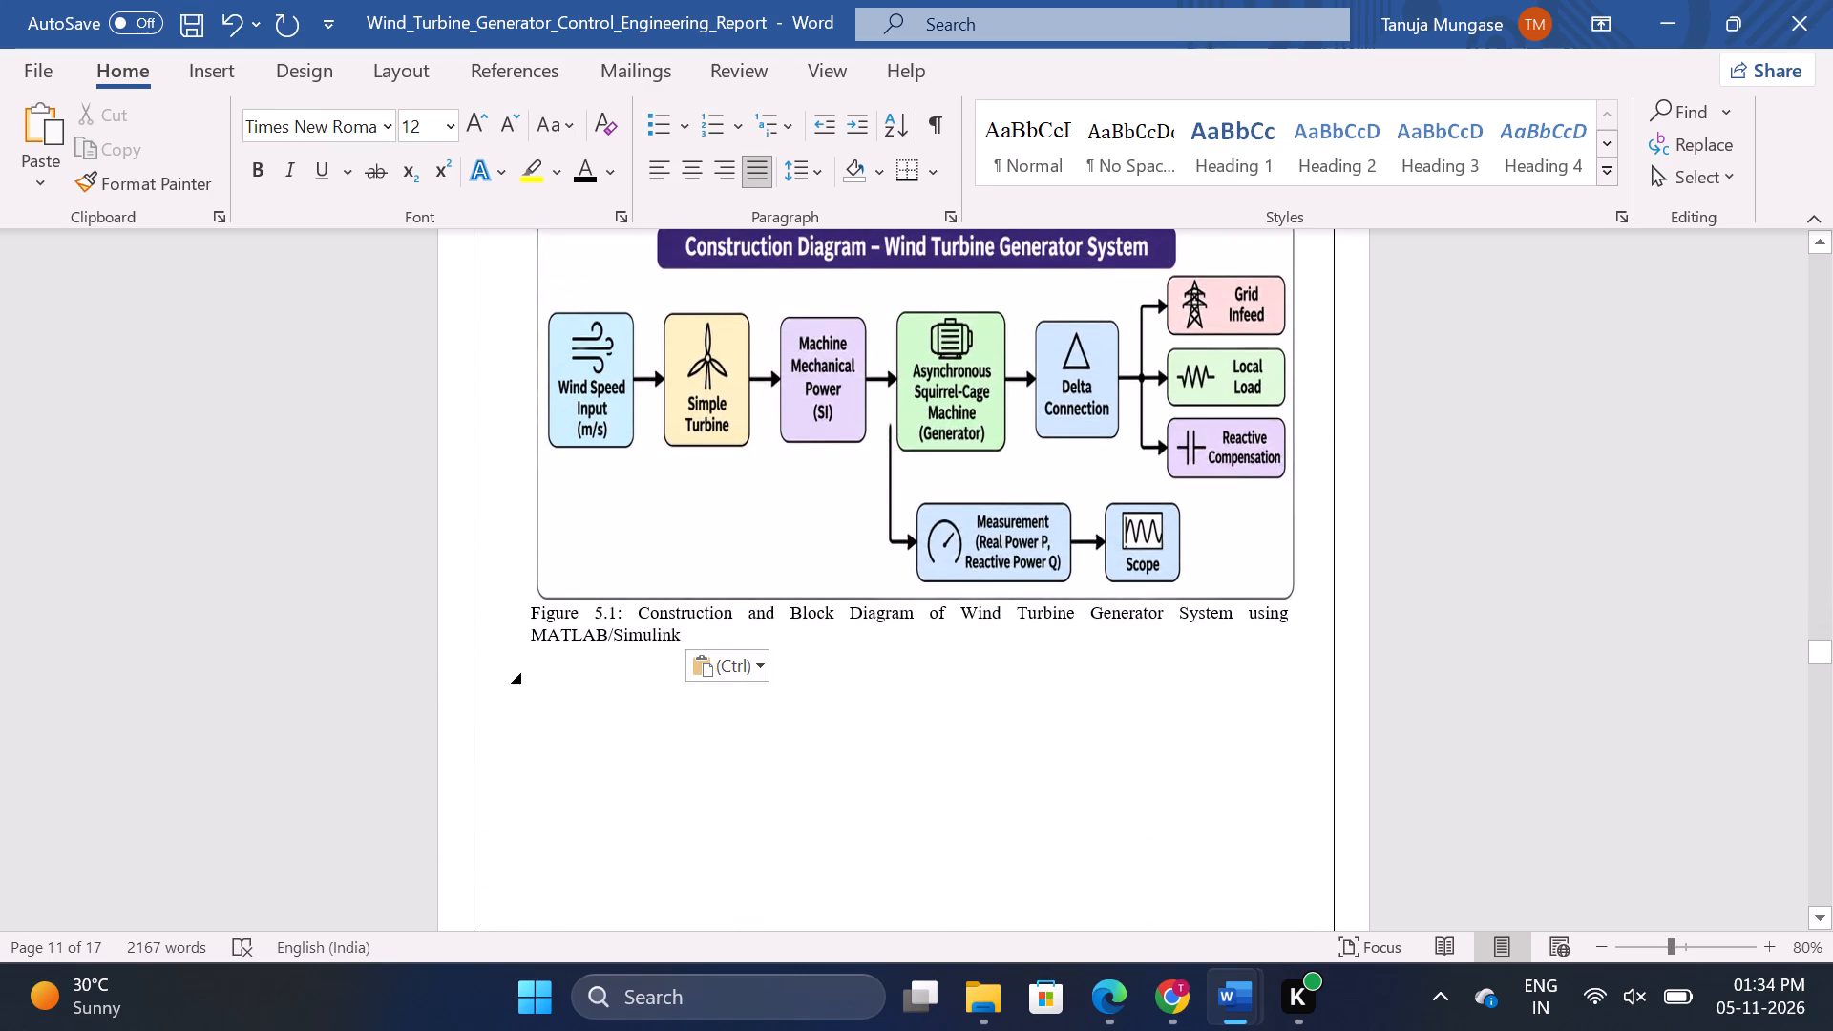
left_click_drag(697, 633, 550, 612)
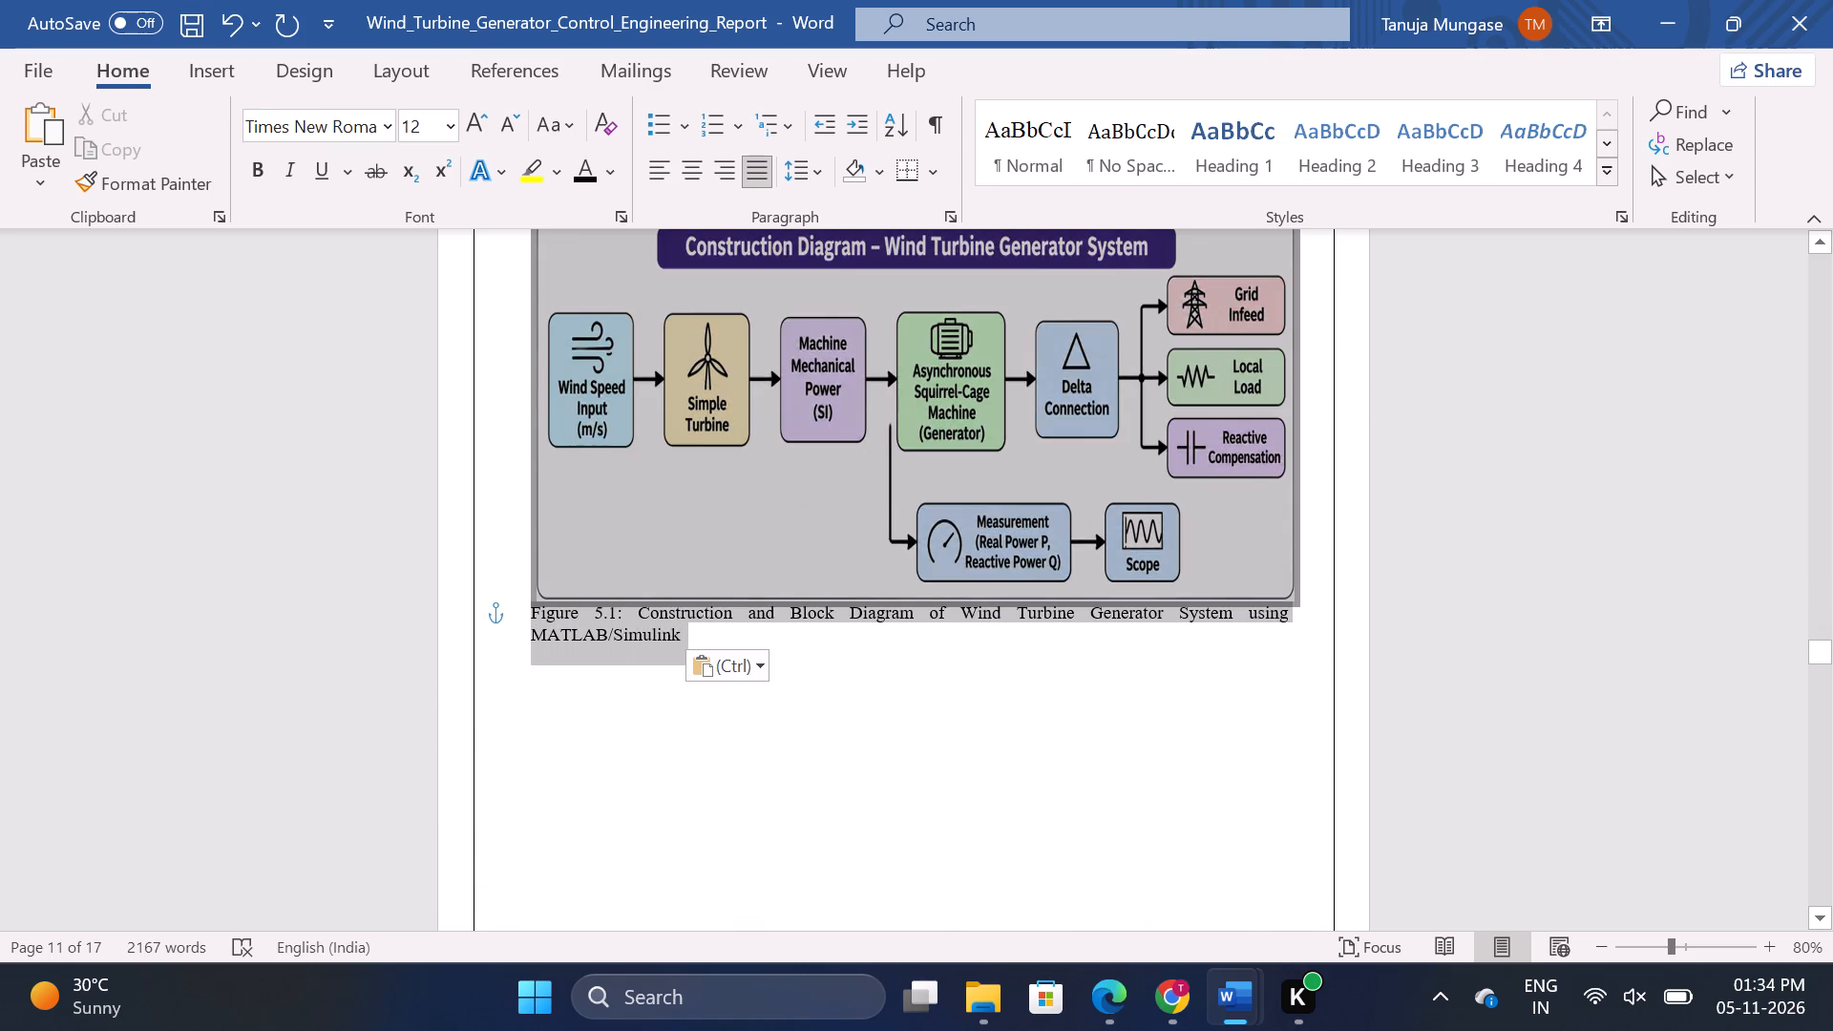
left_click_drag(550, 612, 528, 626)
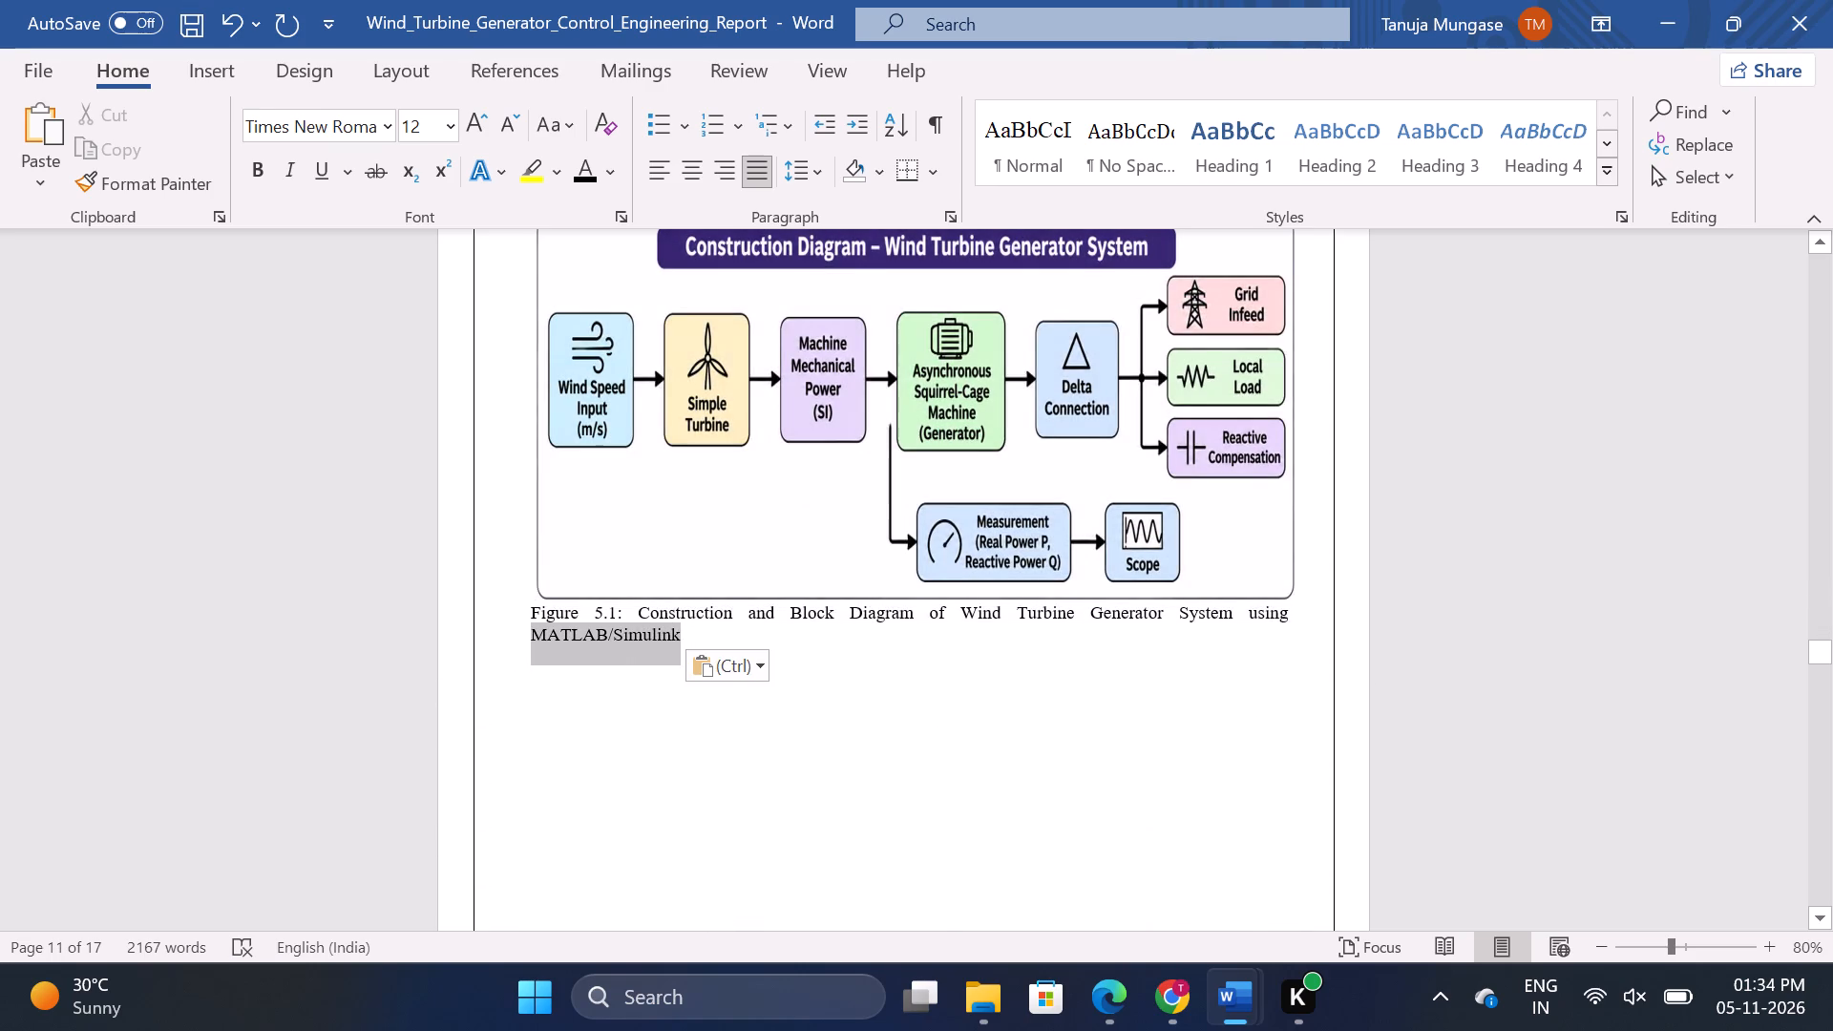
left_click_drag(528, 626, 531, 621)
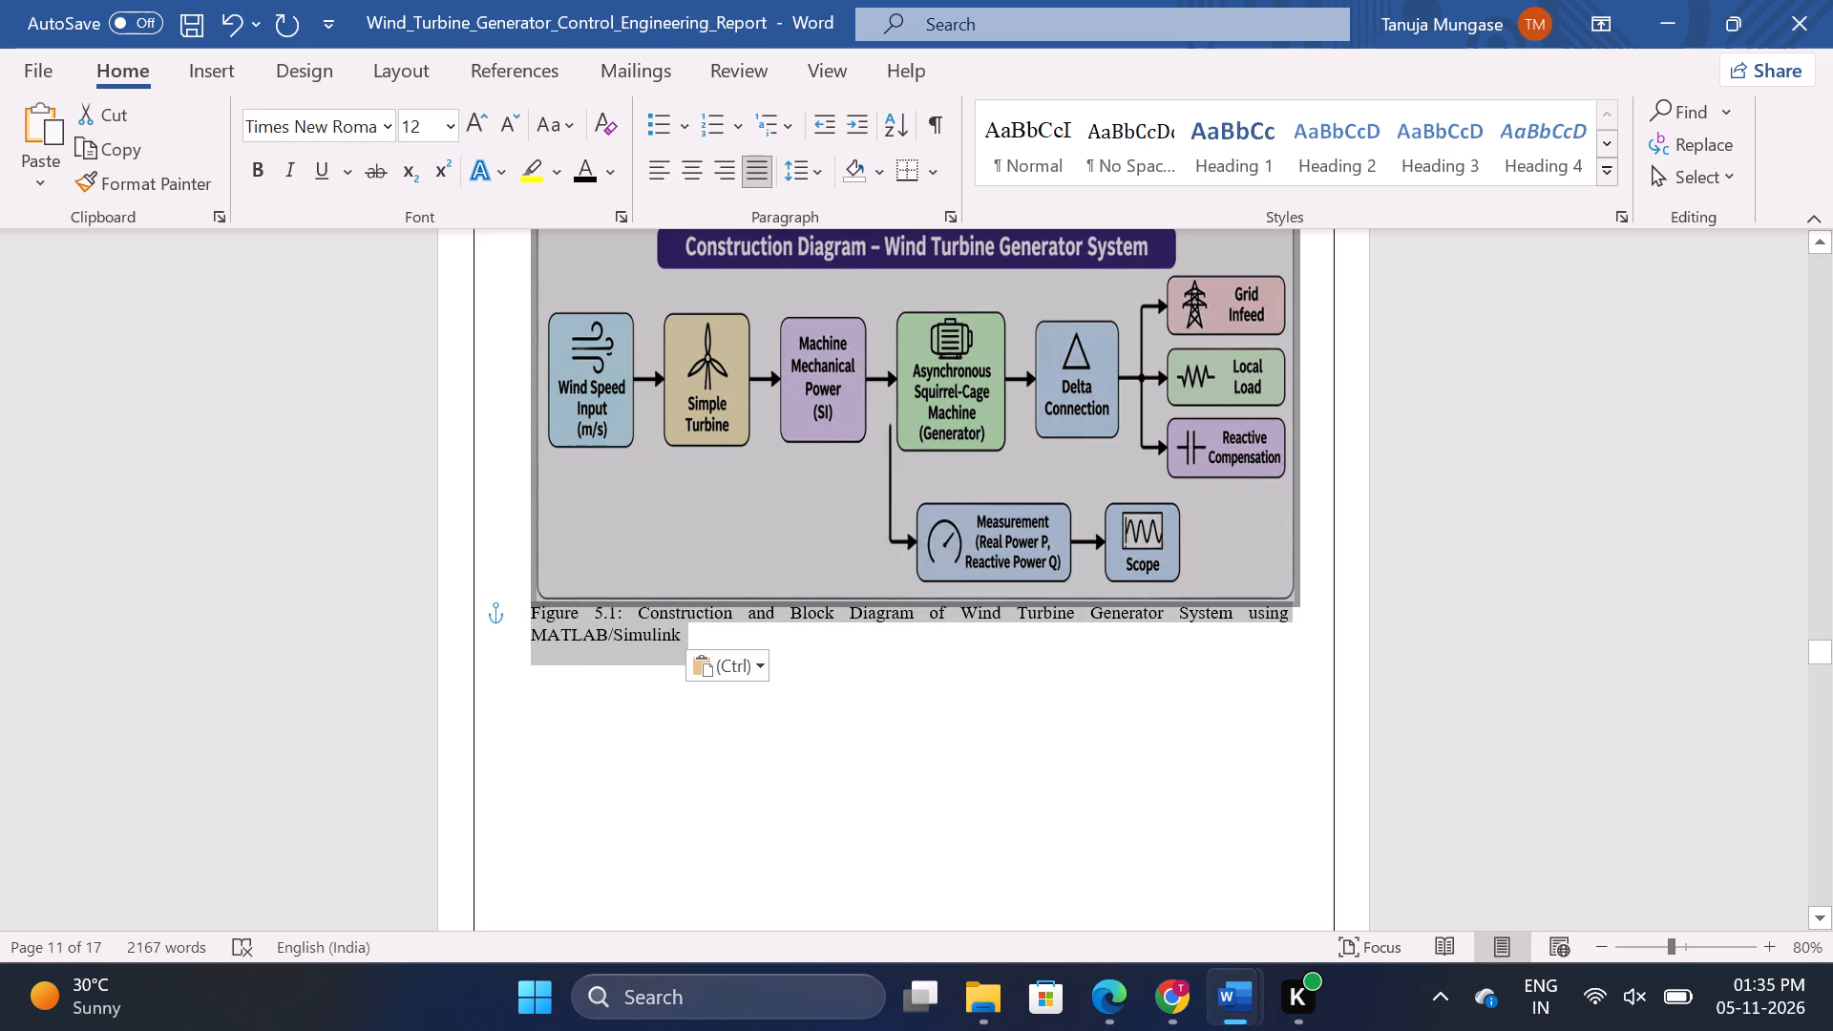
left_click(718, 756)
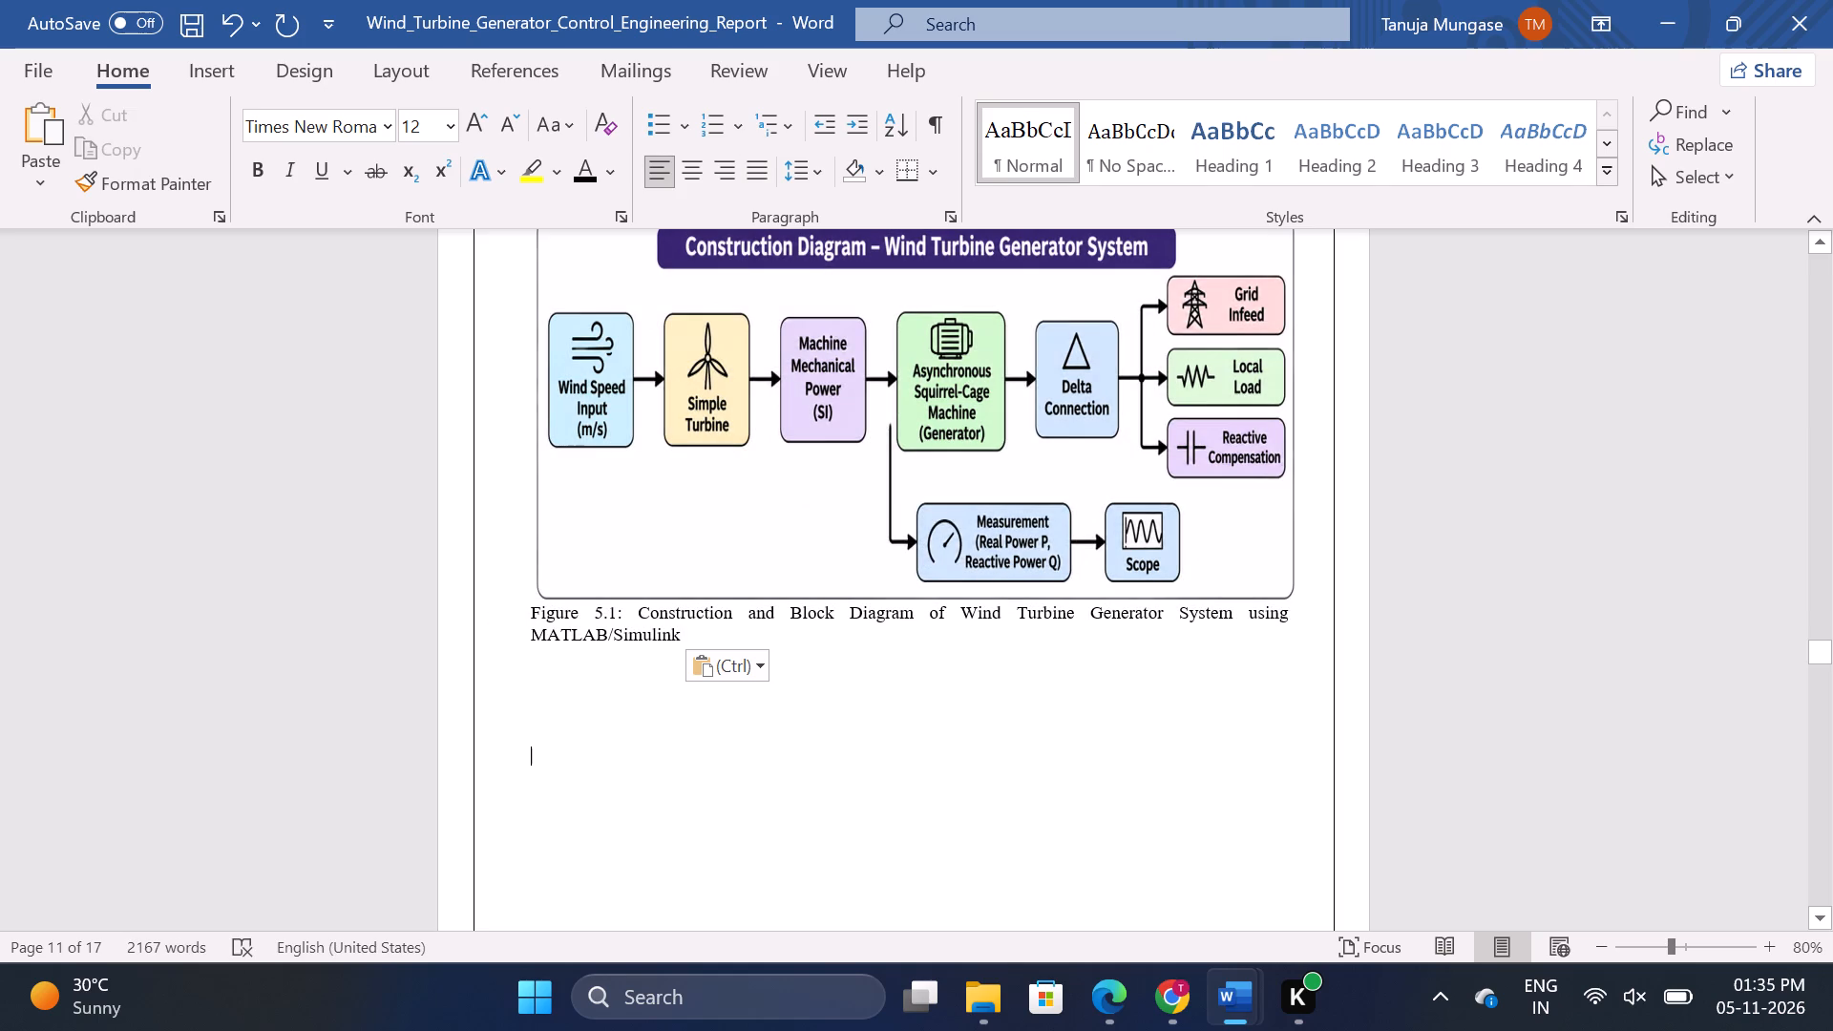
Change the figure number in the construction diagram's caption so that it starts with "Figure 2.".
left_click(618, 615)
key("Right")
key("BackSpace")
key("BackSpace")
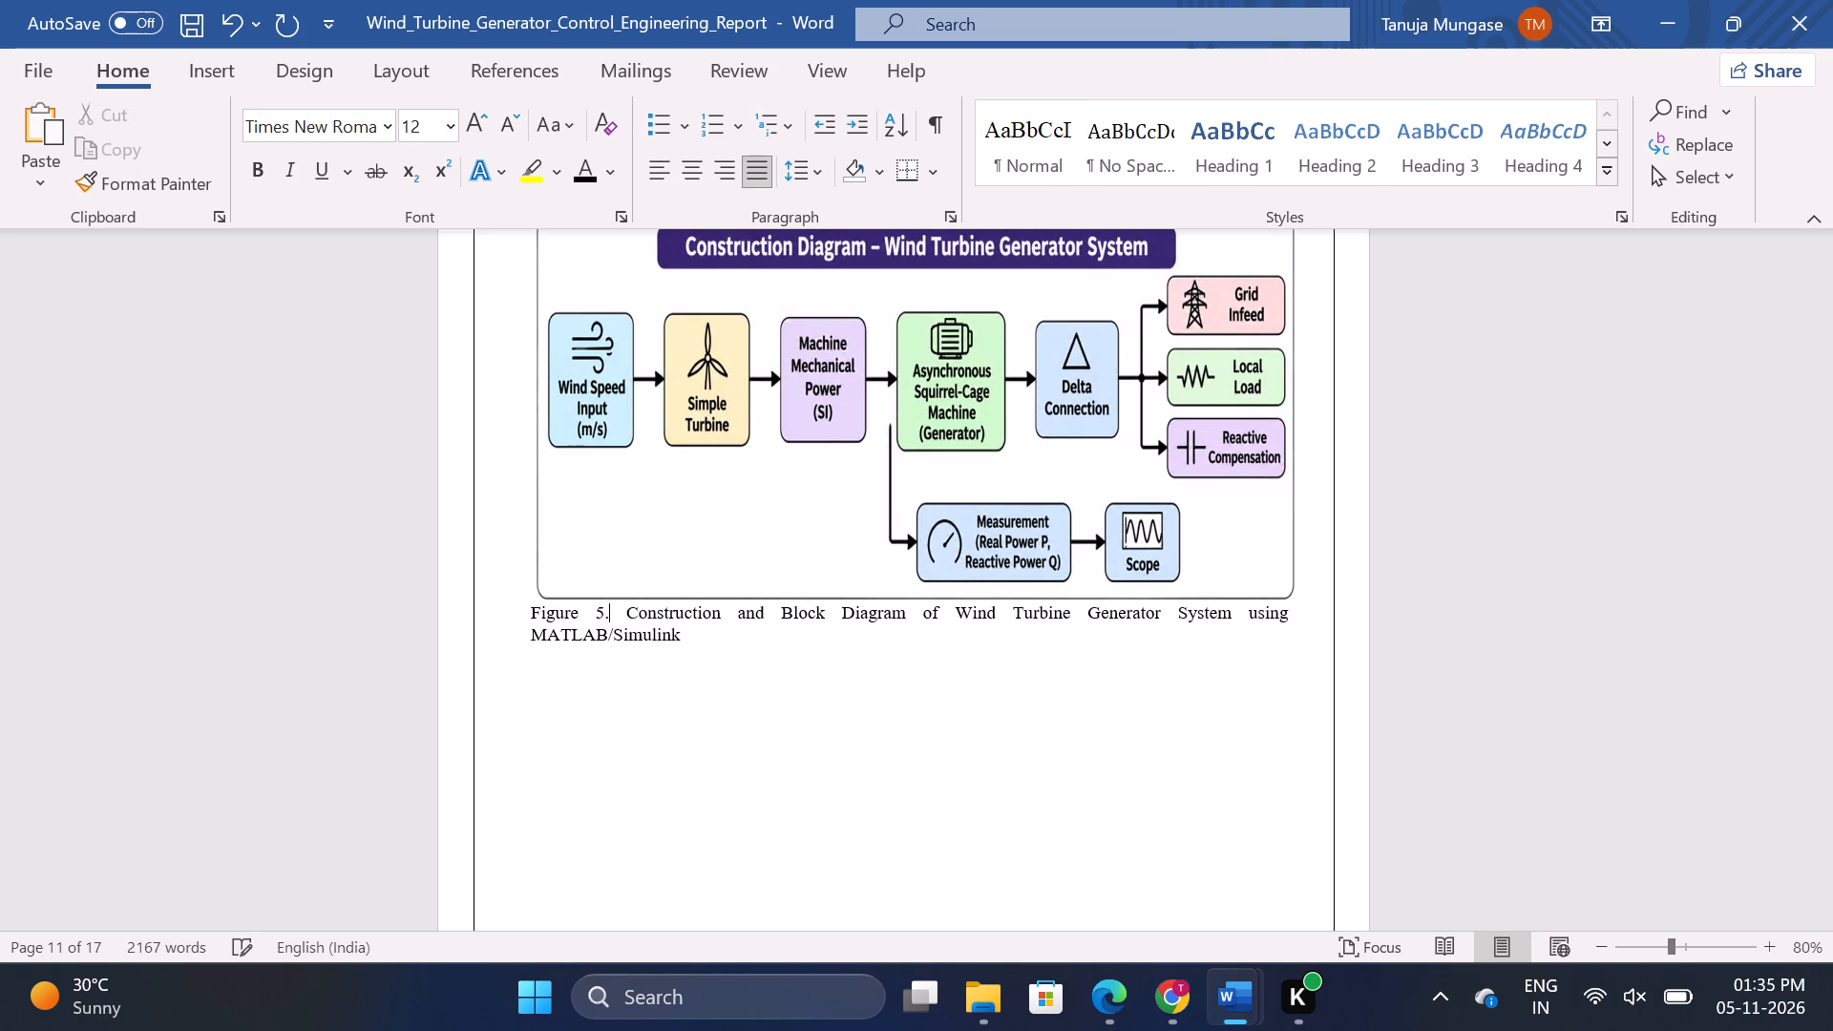
key("BackSpace")
key("BackSpace")
key("2")
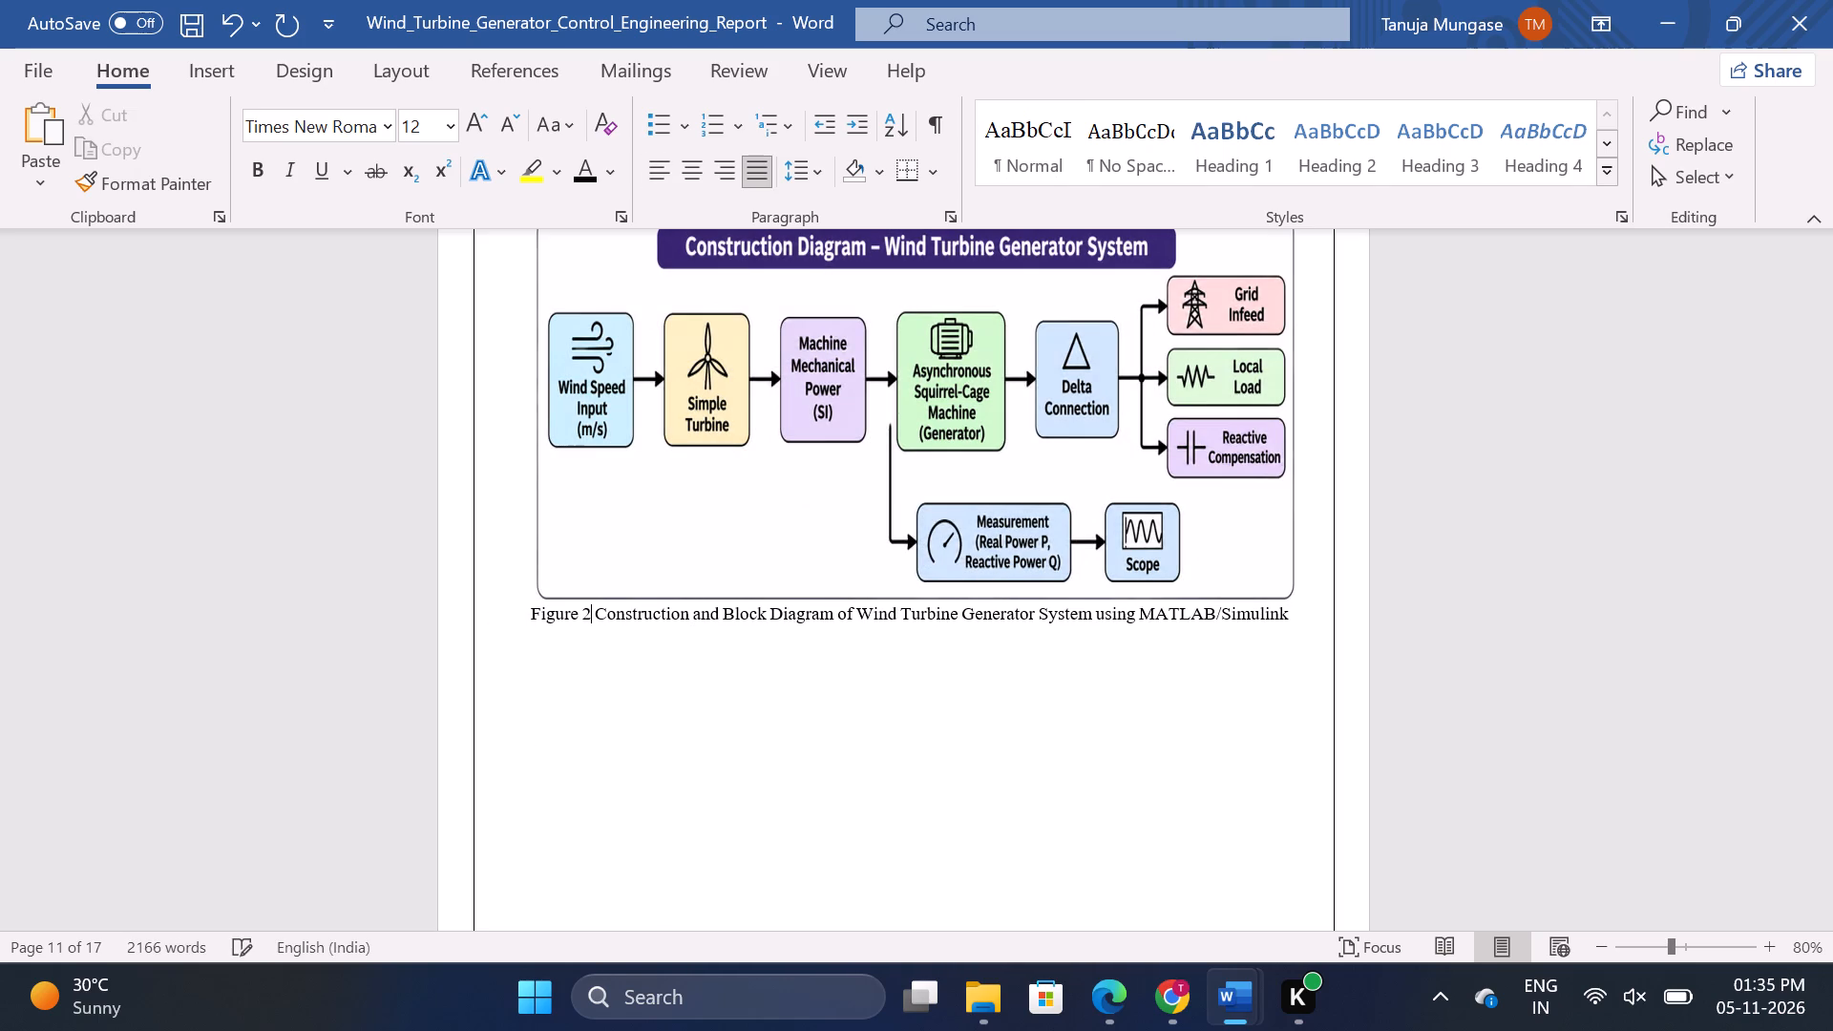
key("period")
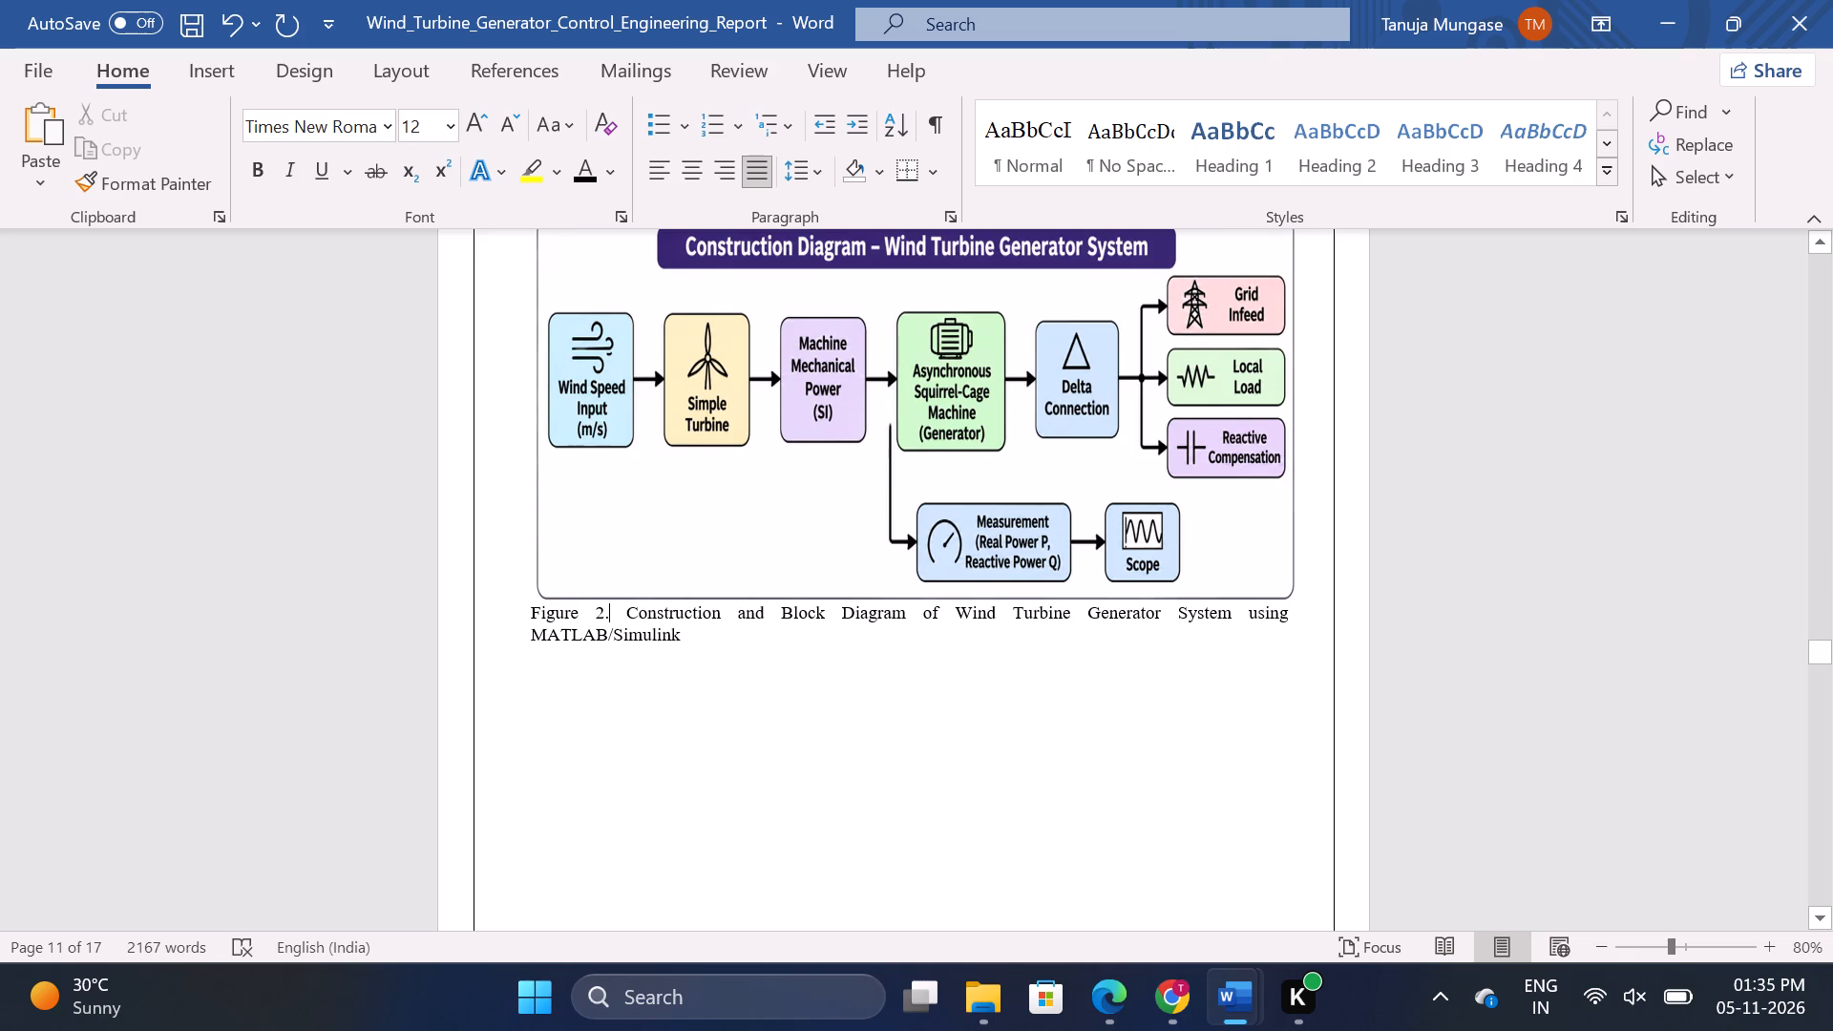
Apply the Times New Roman font to the whole Figure 2 caption below the construction diagram.
left_click_drag(721, 642, 527, 616)
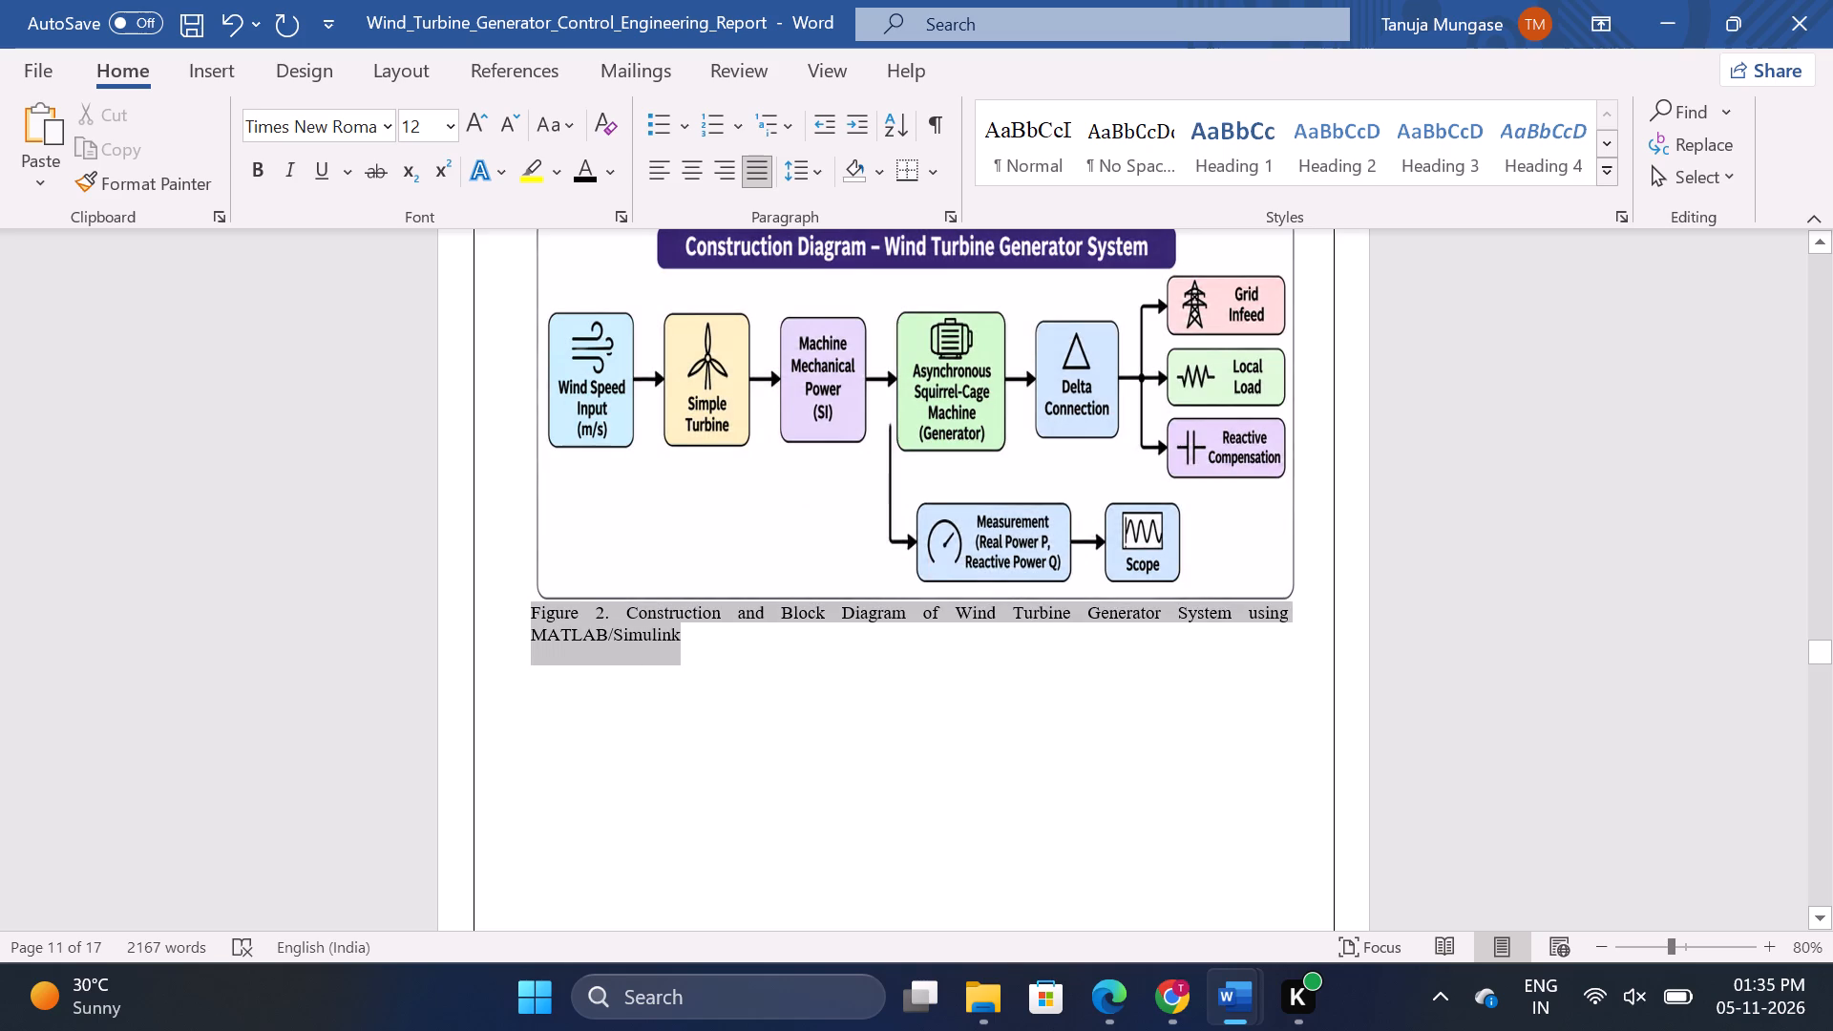
left_click_drag(527, 616, 529, 616)
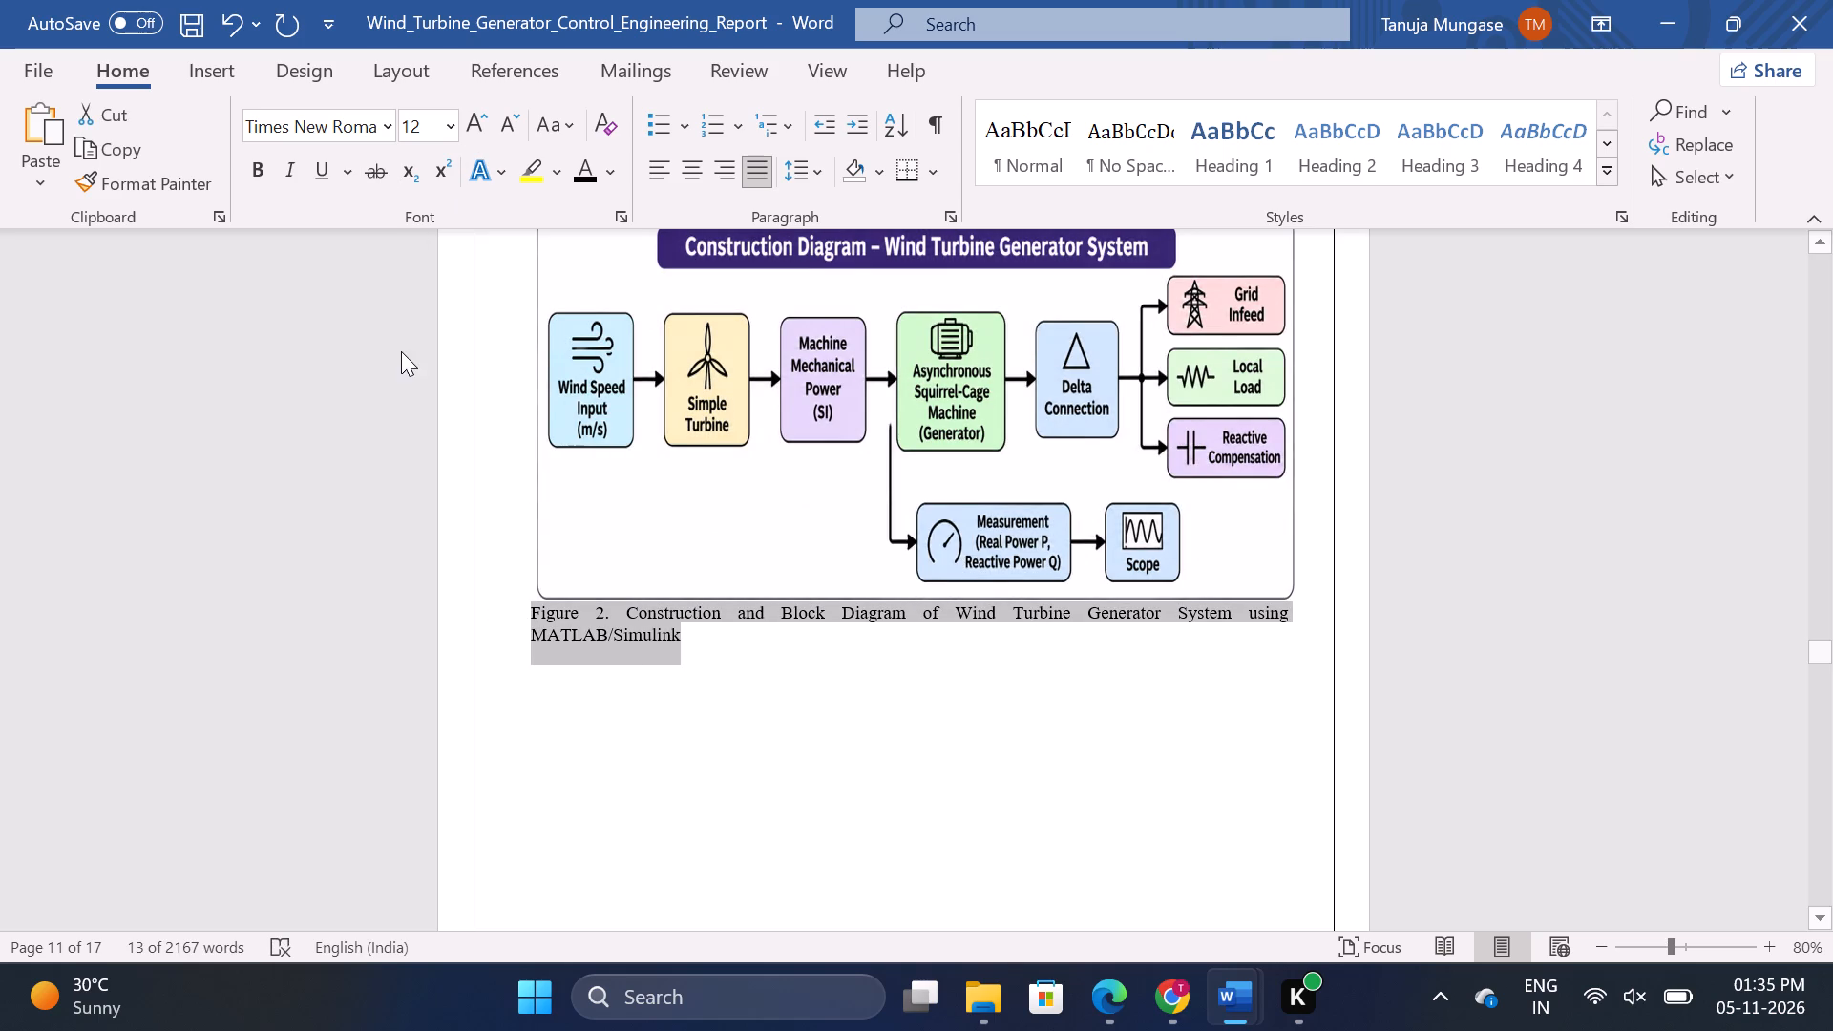
left_click(381, 134)
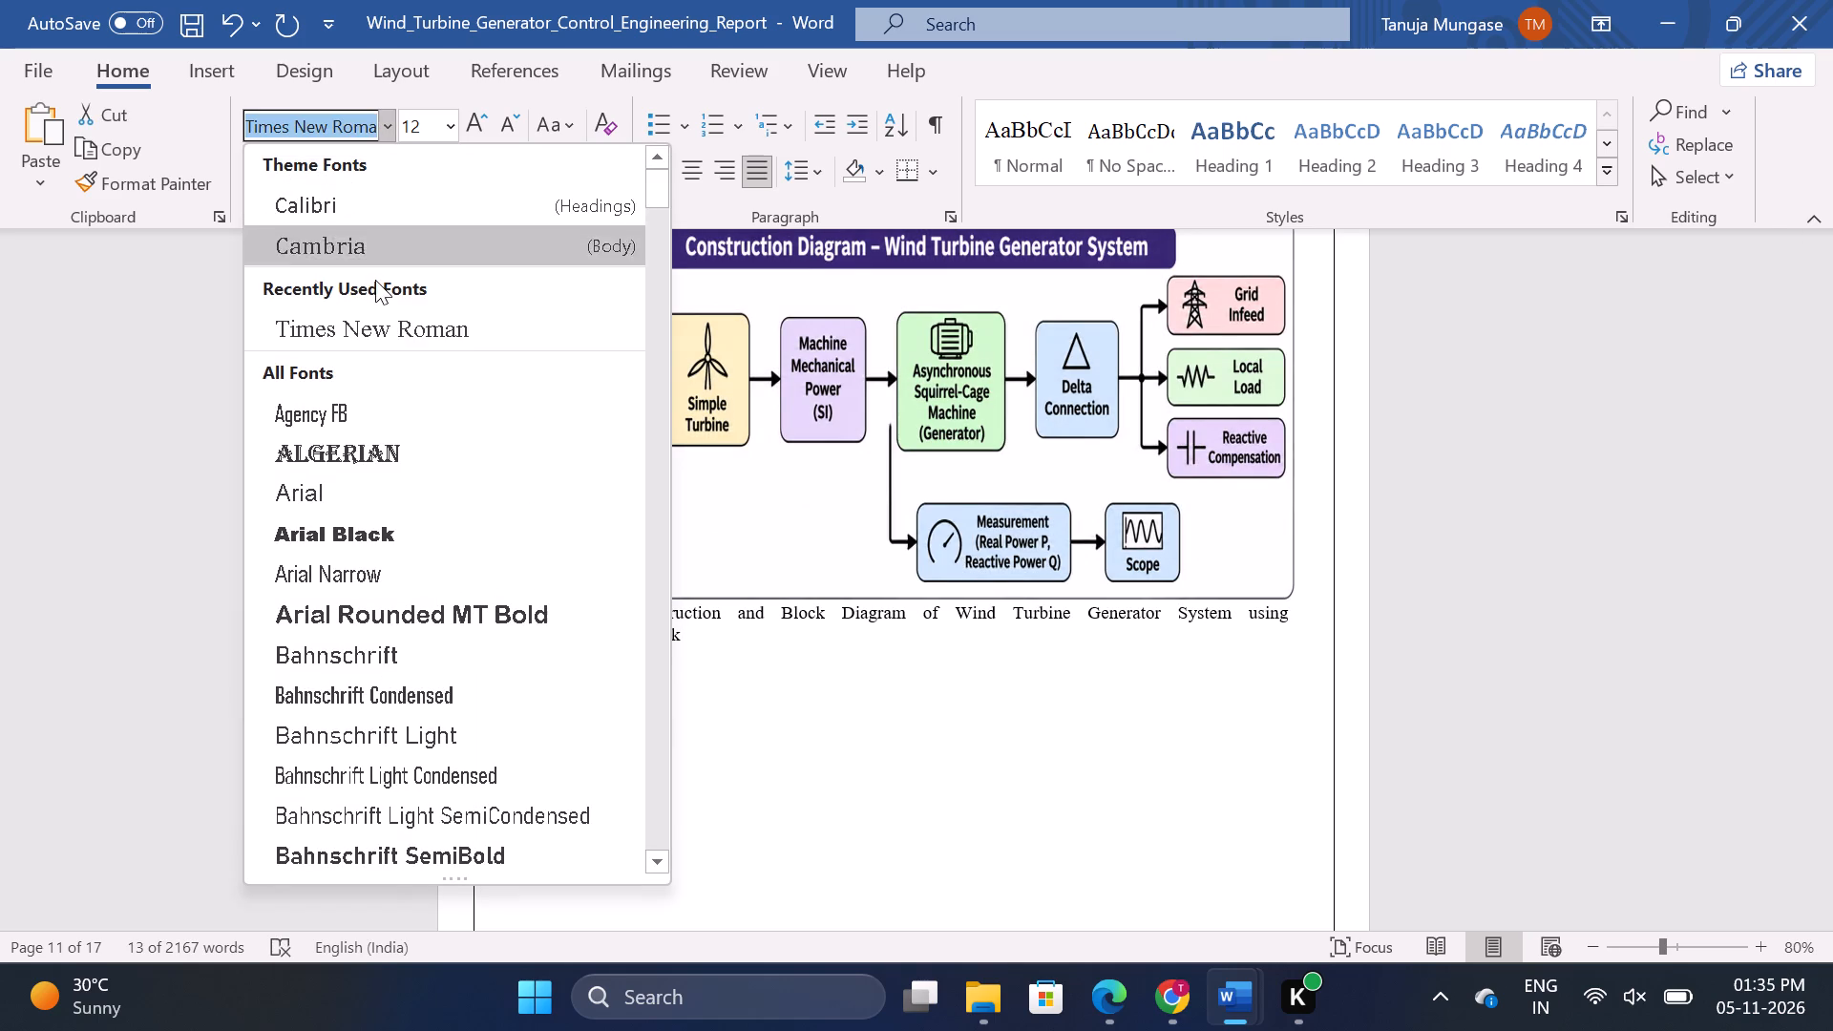
left_click(358, 336)
left_click(648, 749)
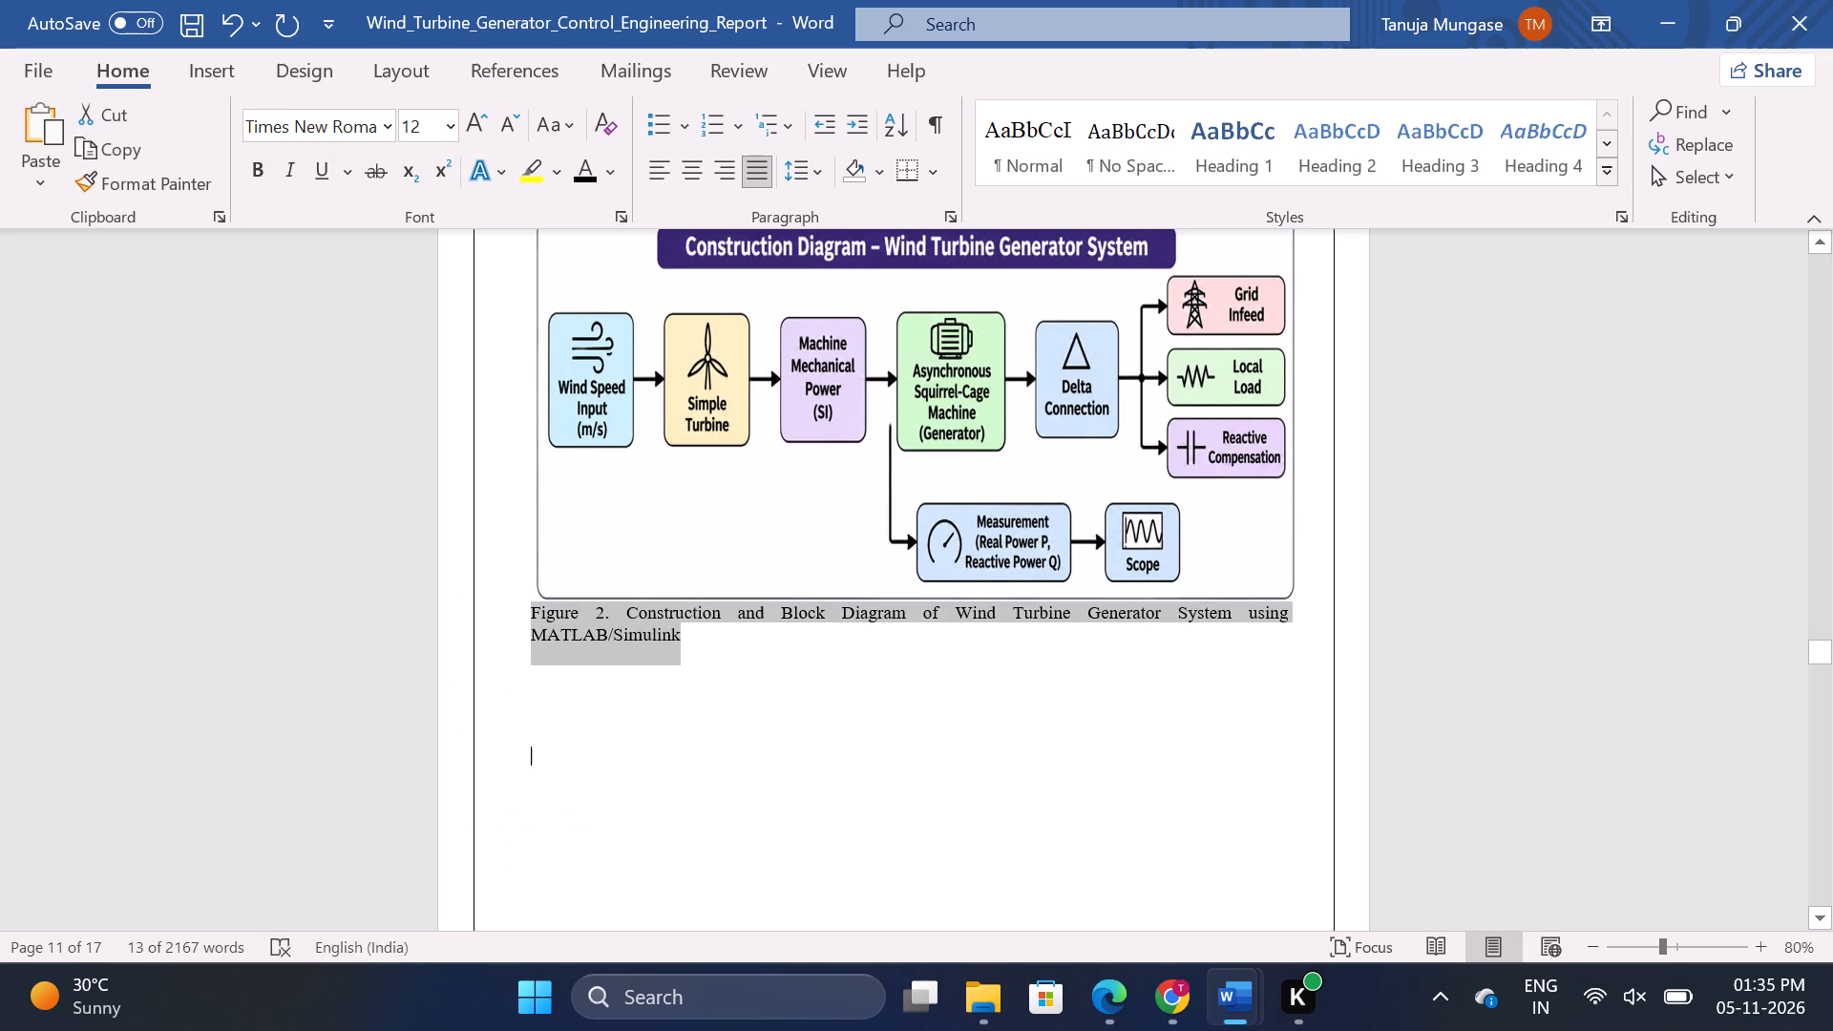
Remove the surplus blank lines above the heading "6.1 Wind Energy Conversion", keeping the heading near the start of page 12.
scroll(648, 749, "down", 5)
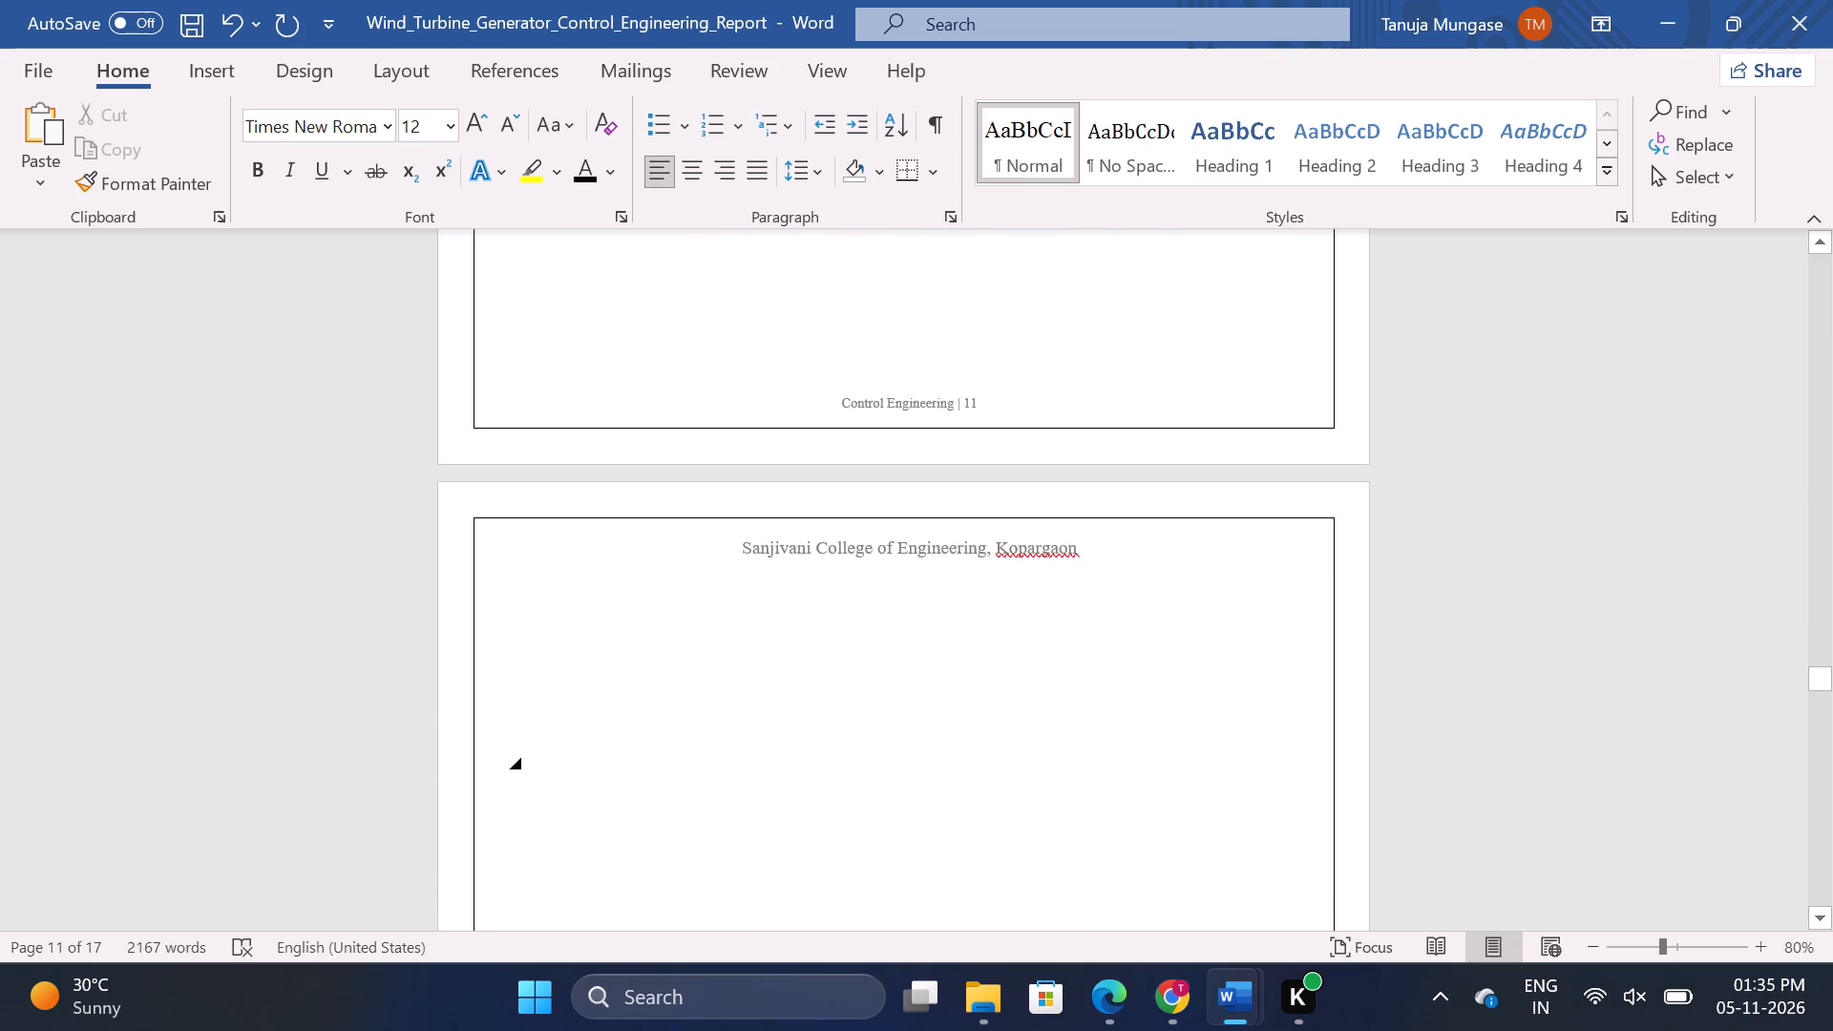
scroll(547, 784, "down", 4)
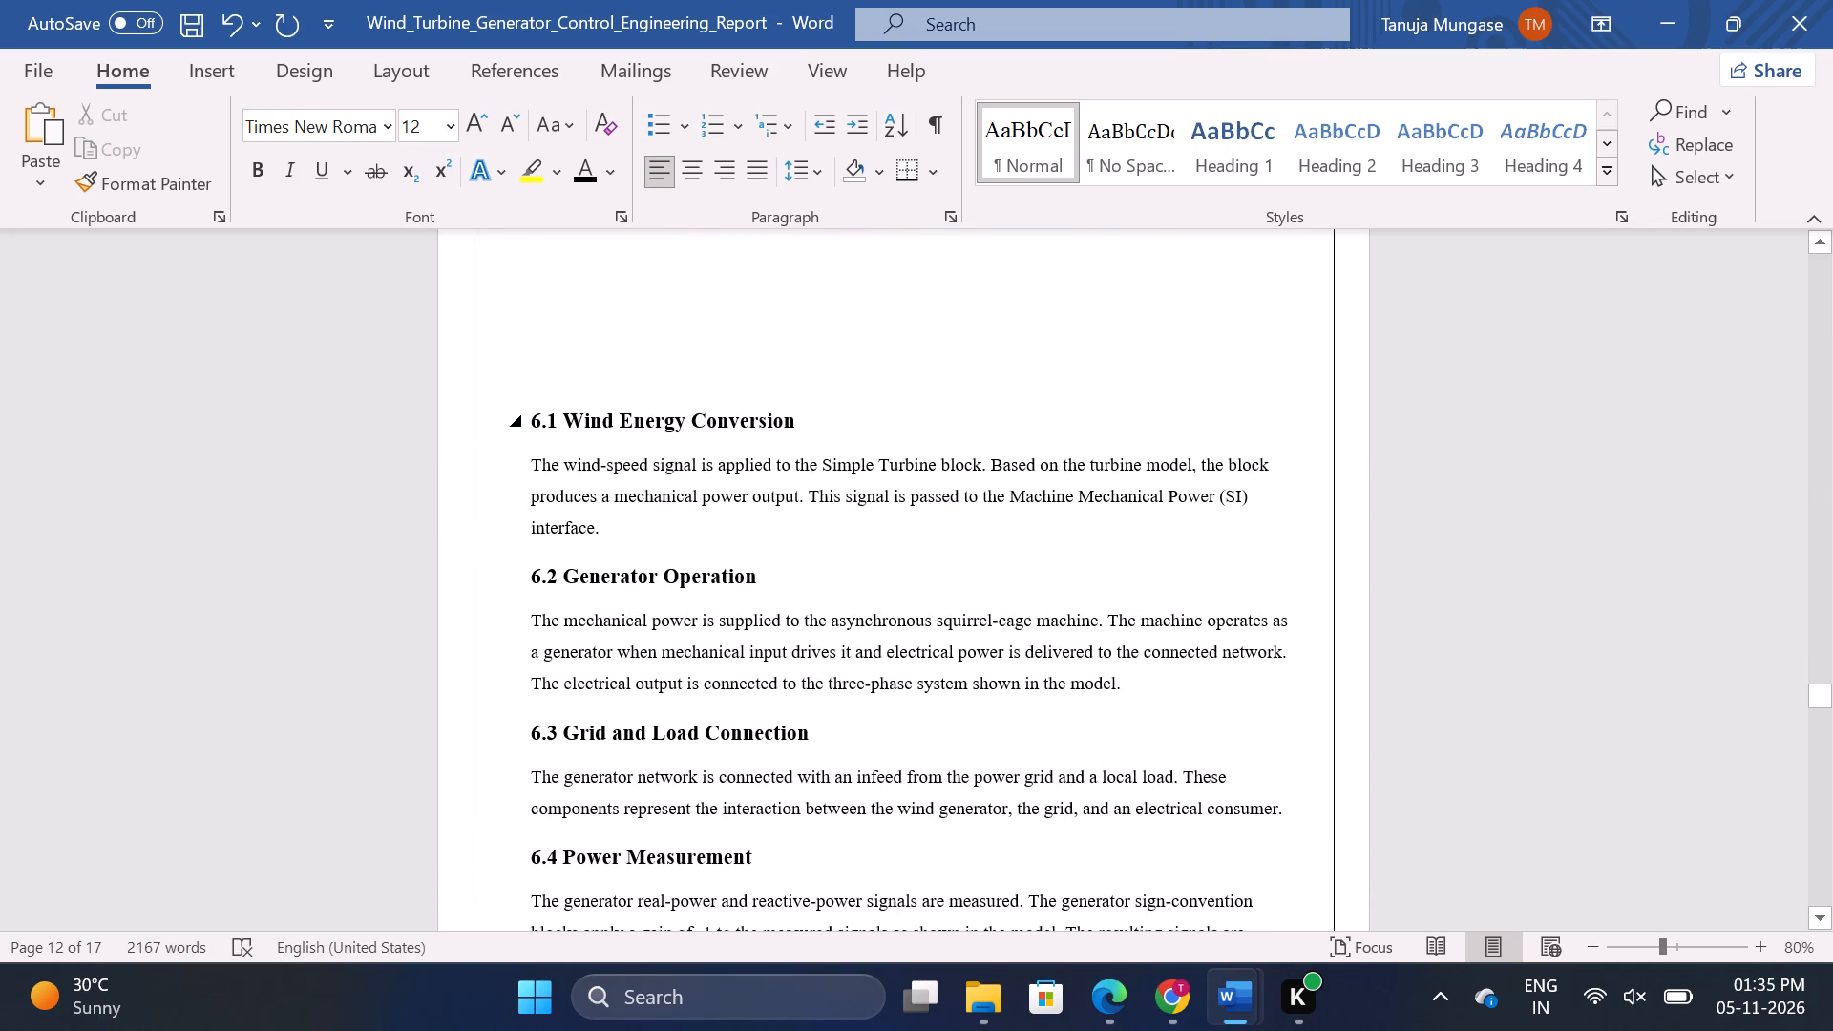
left_click(530, 430)
key("BackSpace")
key("BackSpace")
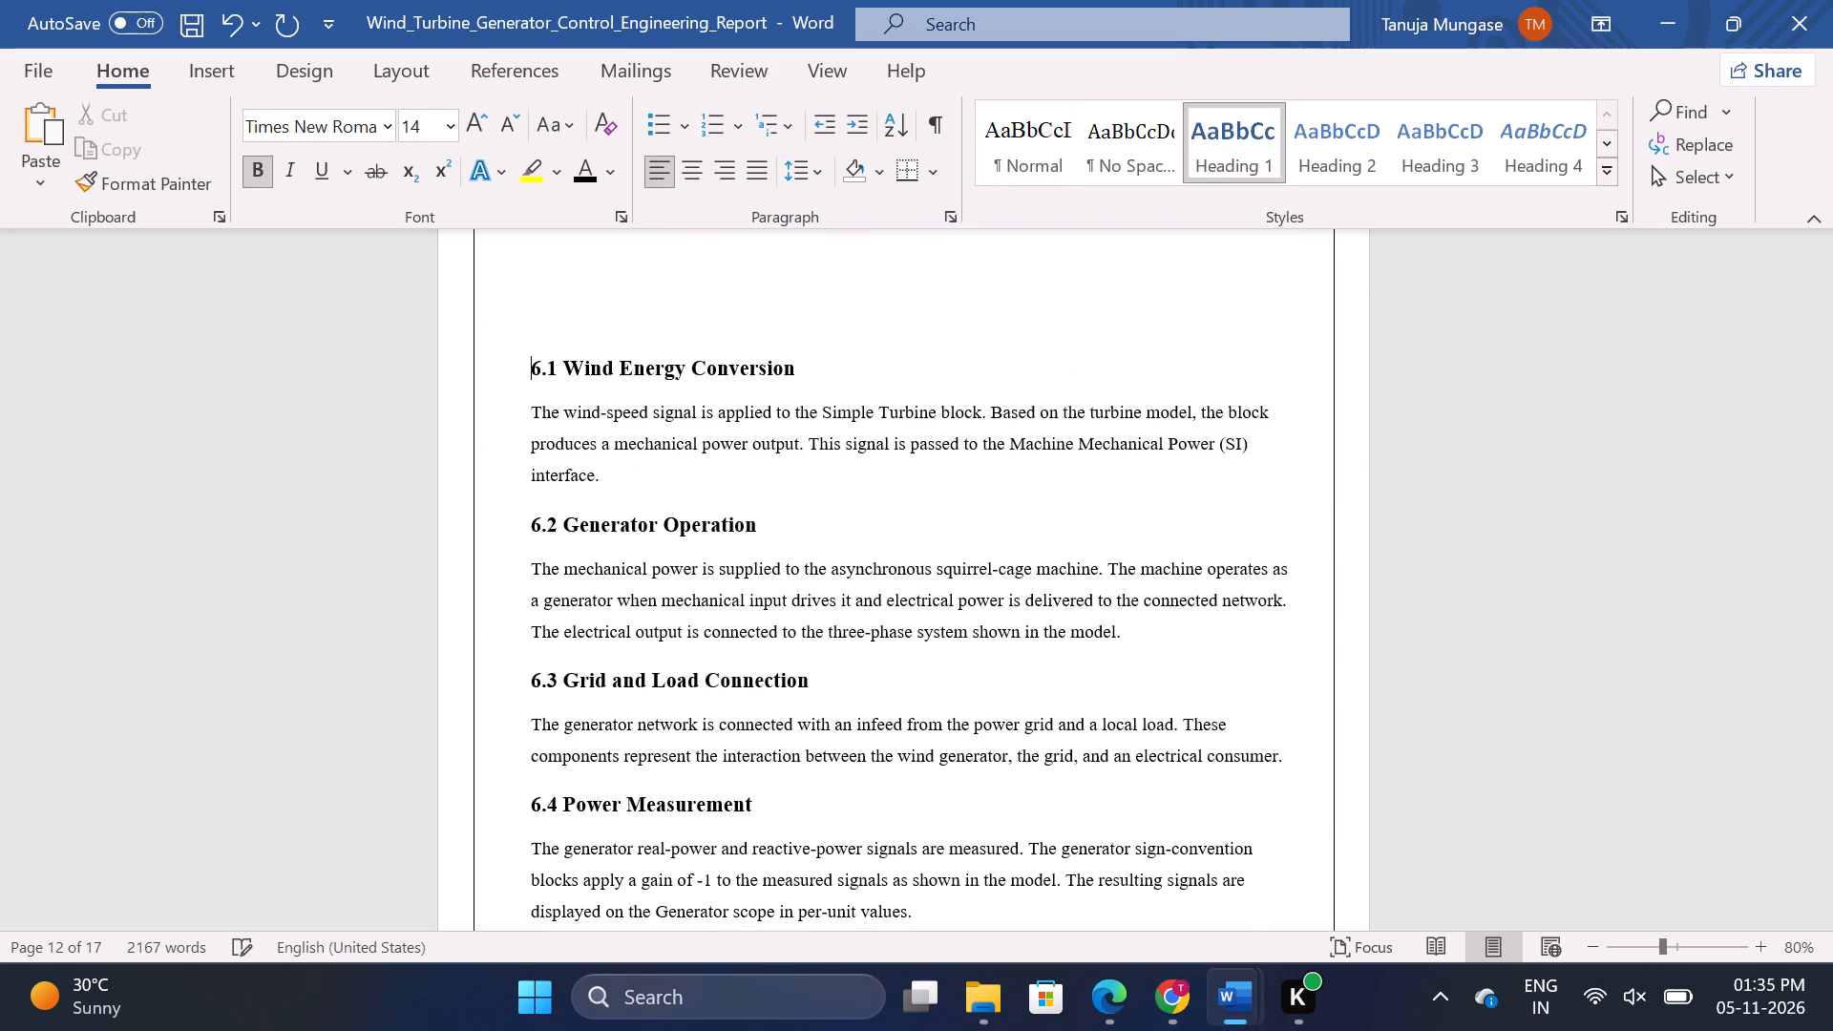
key("BackSpace")
scroll(530, 430, "up", 3)
key("BackSpace")
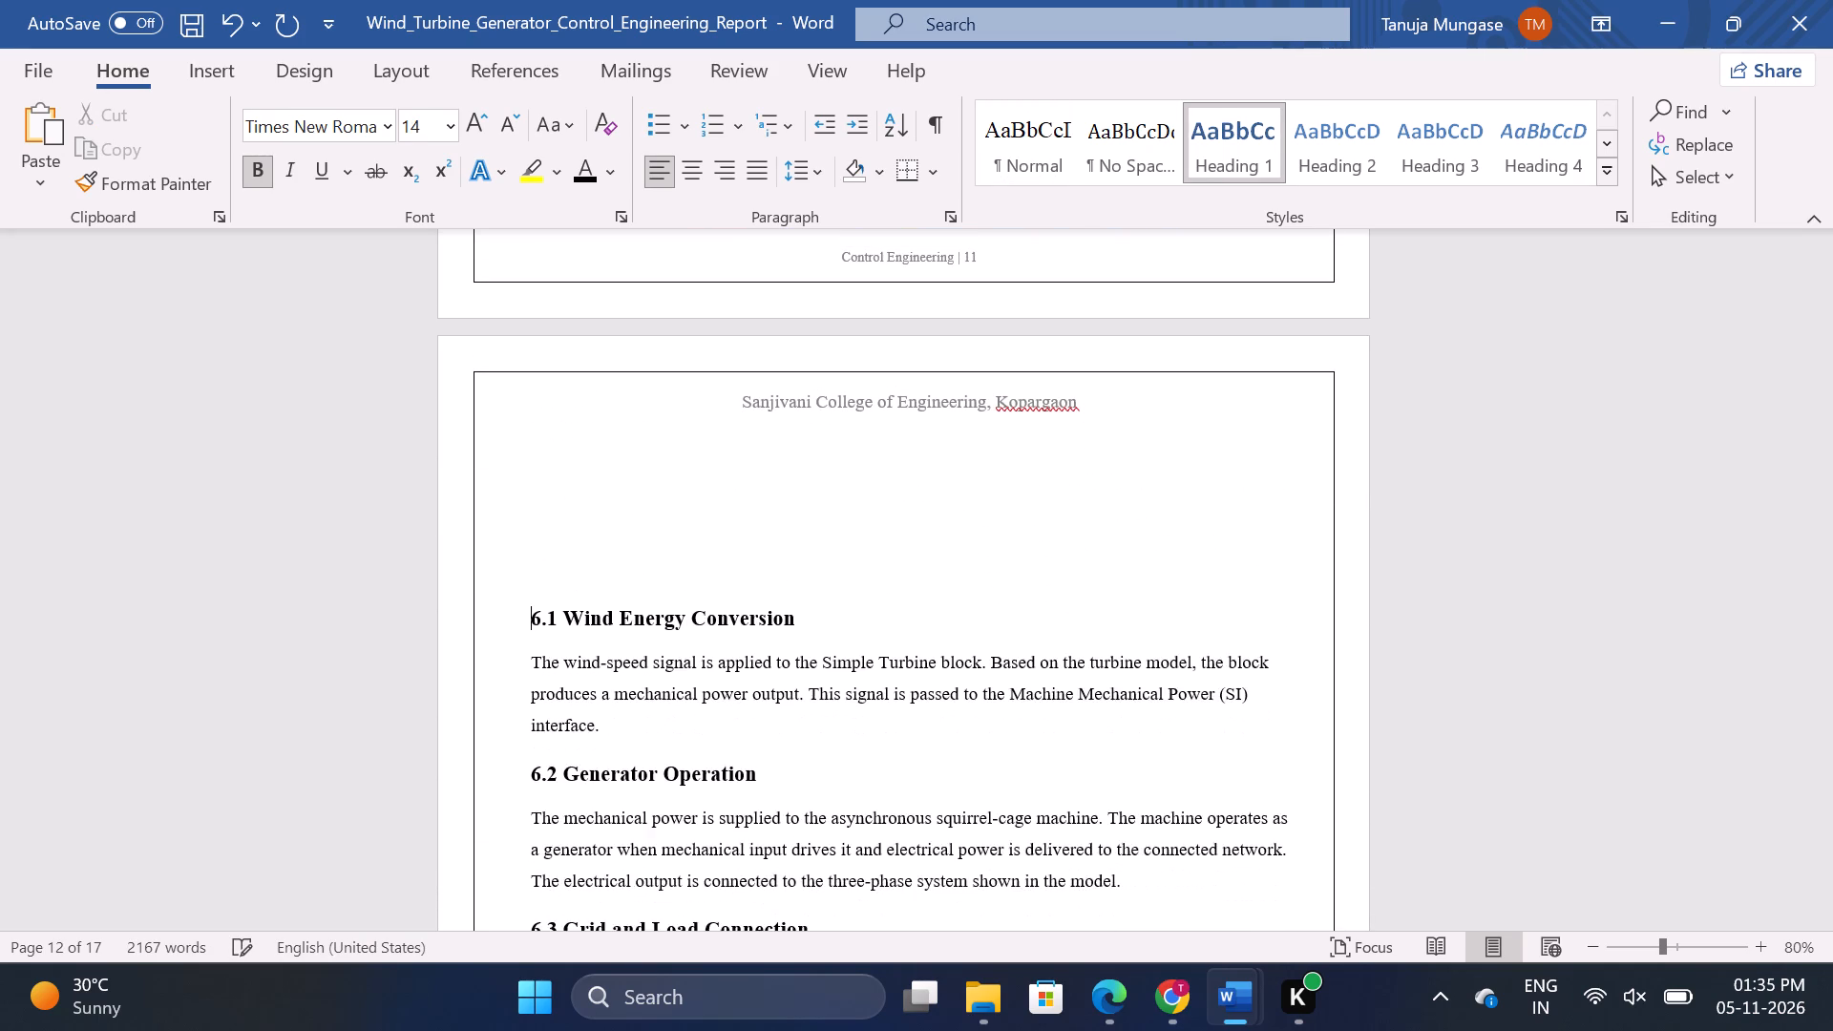
key("BackSpace")
key("BackSpace")
key("BackSpace")
key("BackSpace")
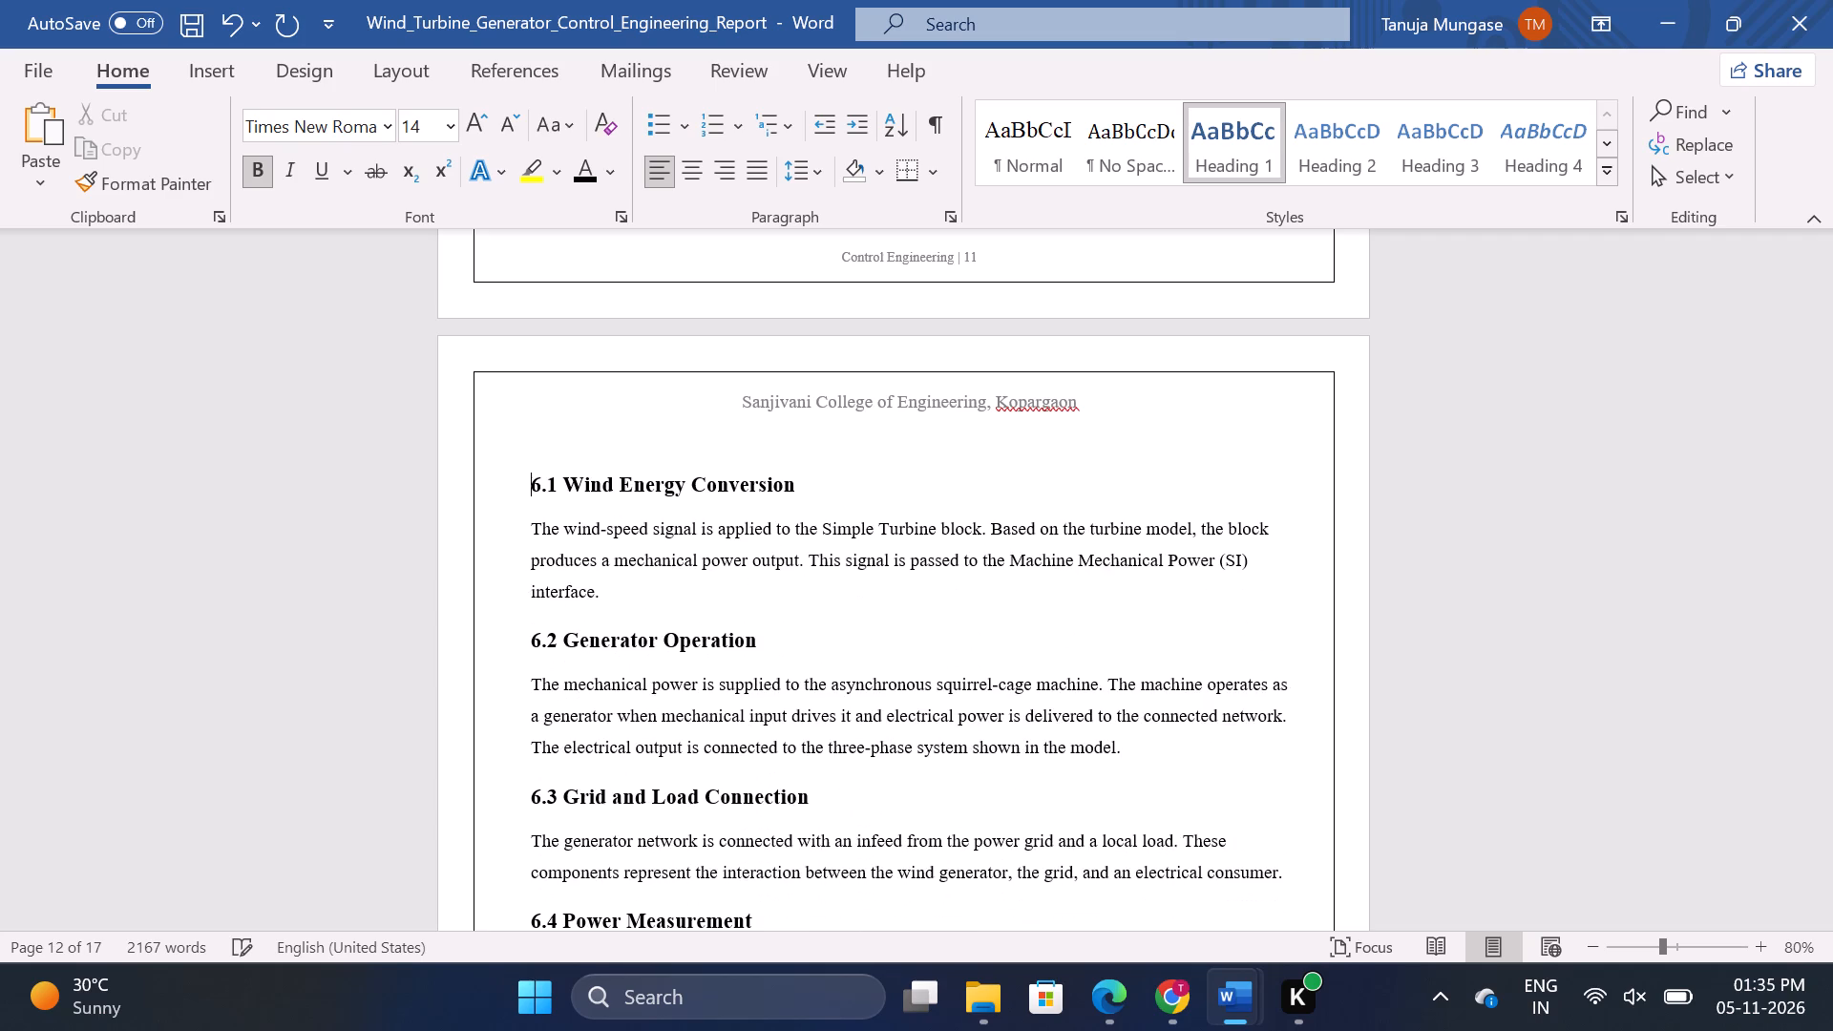
scroll(530, 430, "up", 4)
scroll(530, 430, "down", 3)
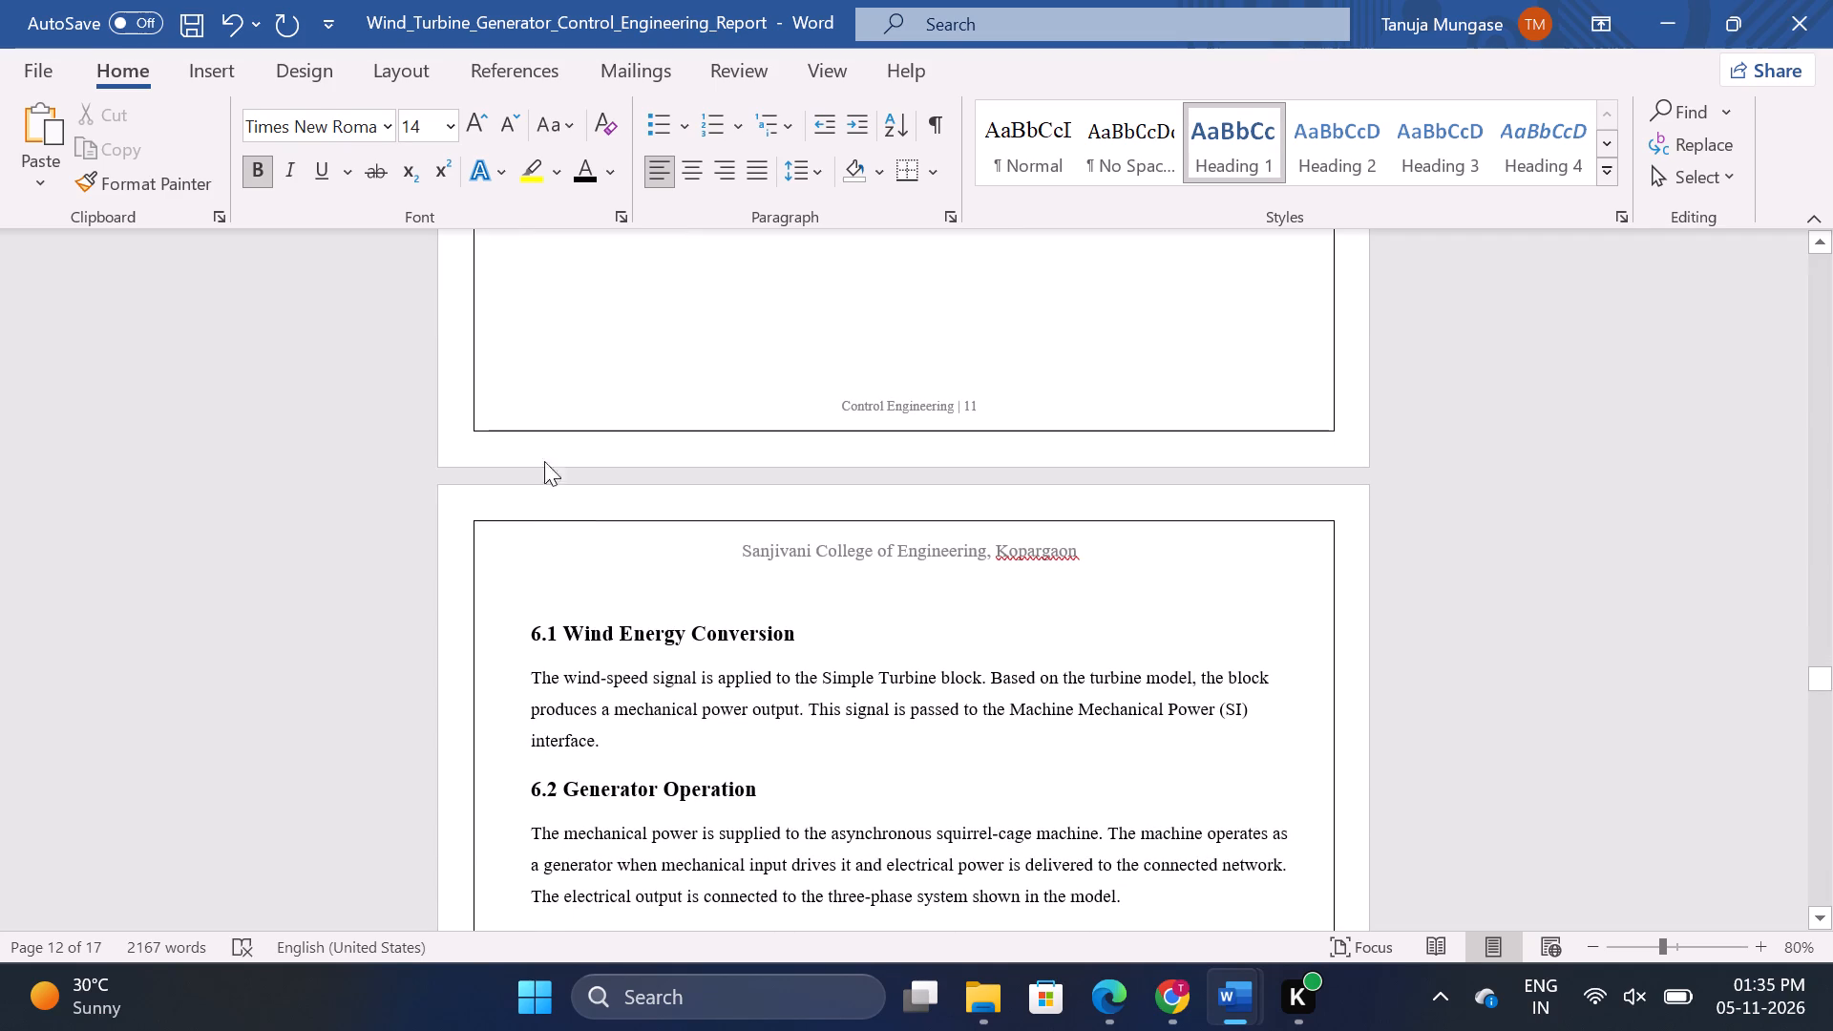
Adjust the blank lines above "7. MATLAB SIMULATION DIAGRAM" so that the section starts on page 13, separate from section 6.4.
scroll(616, 675, "down", 5)
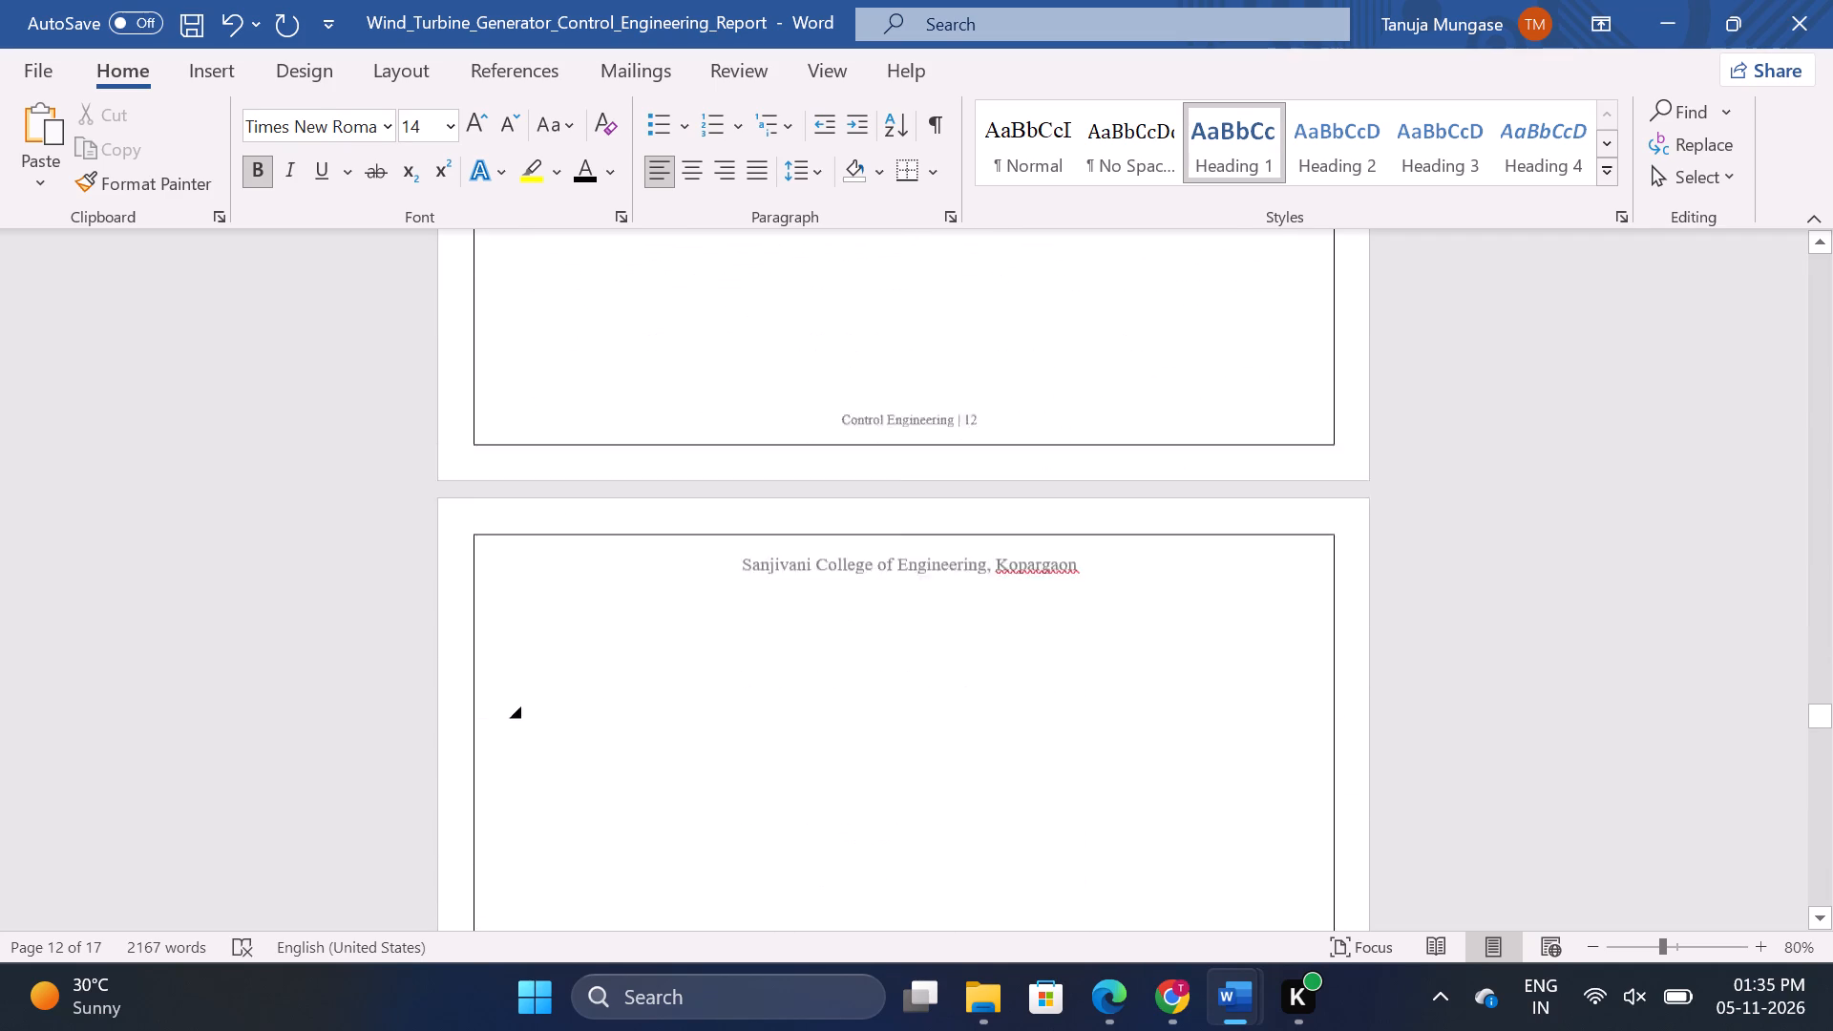
scroll(616, 675, "down", 2)
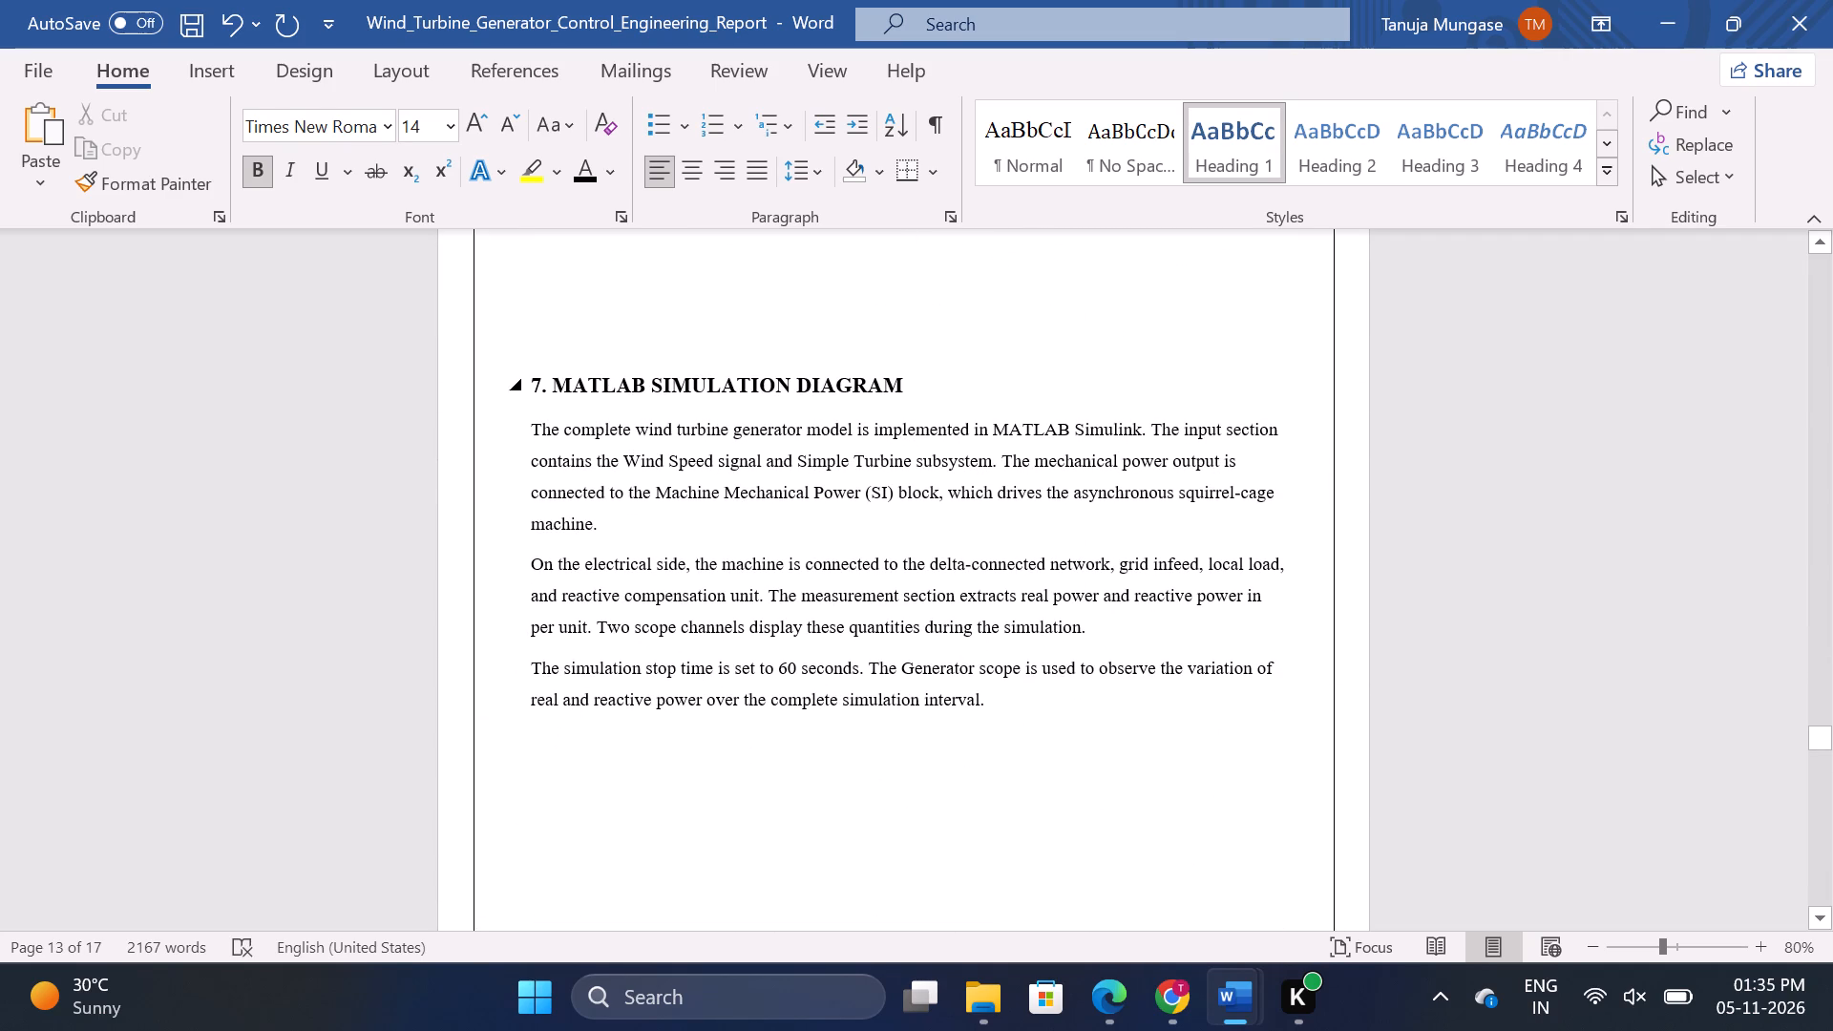
left_click(532, 387)
key("BackSpace")
key("BackSpace")
scroll(532, 387, "up", 1)
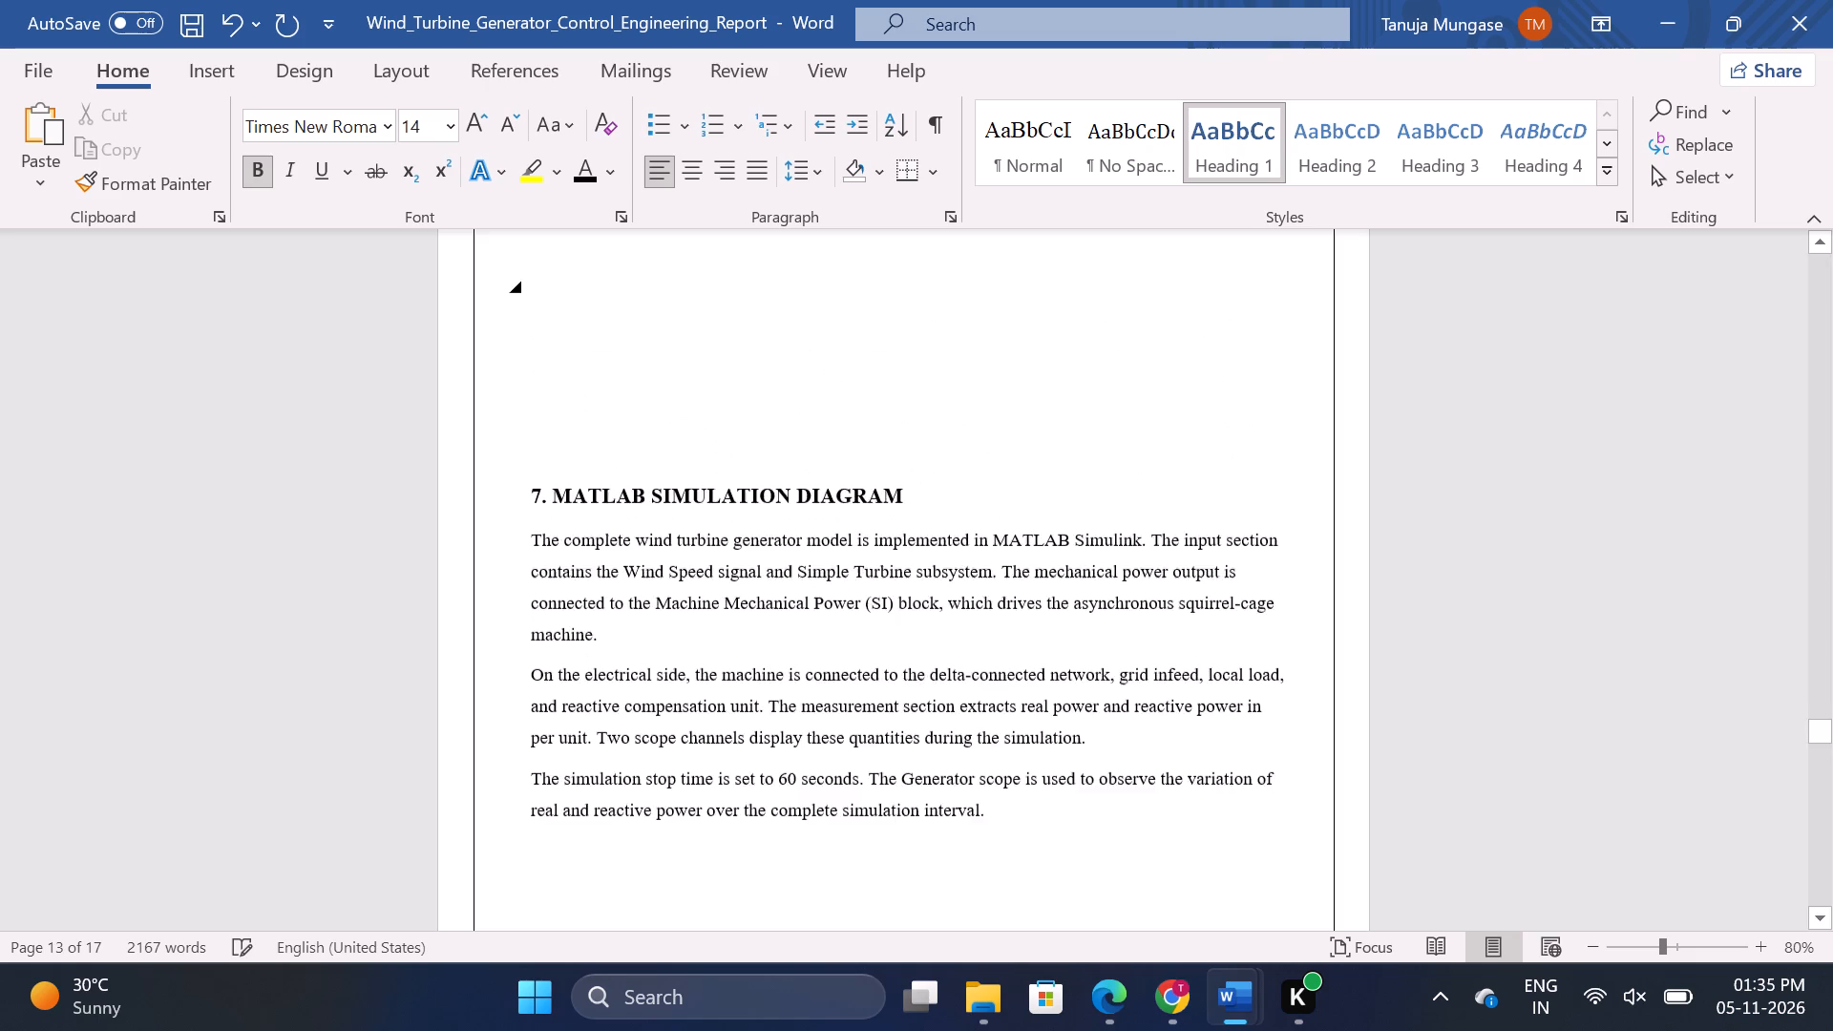
key("BackSpace")
key("BackSpace")
scroll(584, 522, "up", 1)
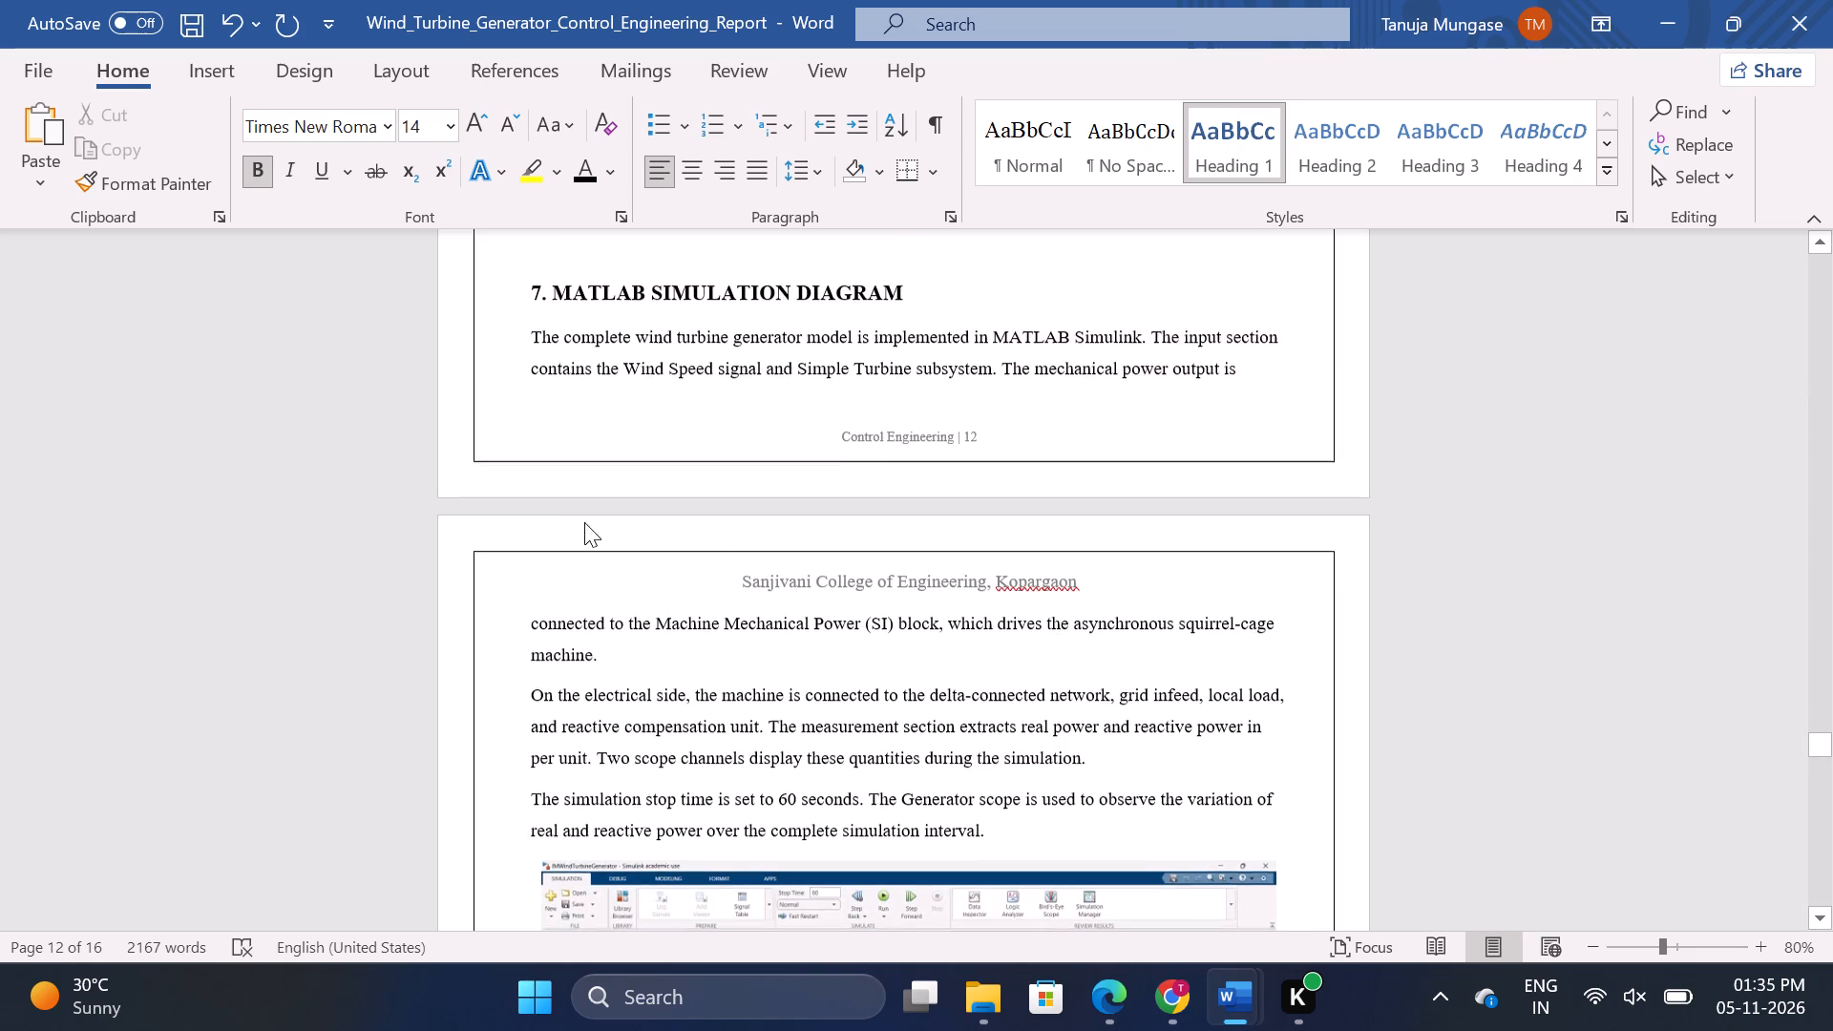
scroll(584, 522, "up", 1)
key("Return")
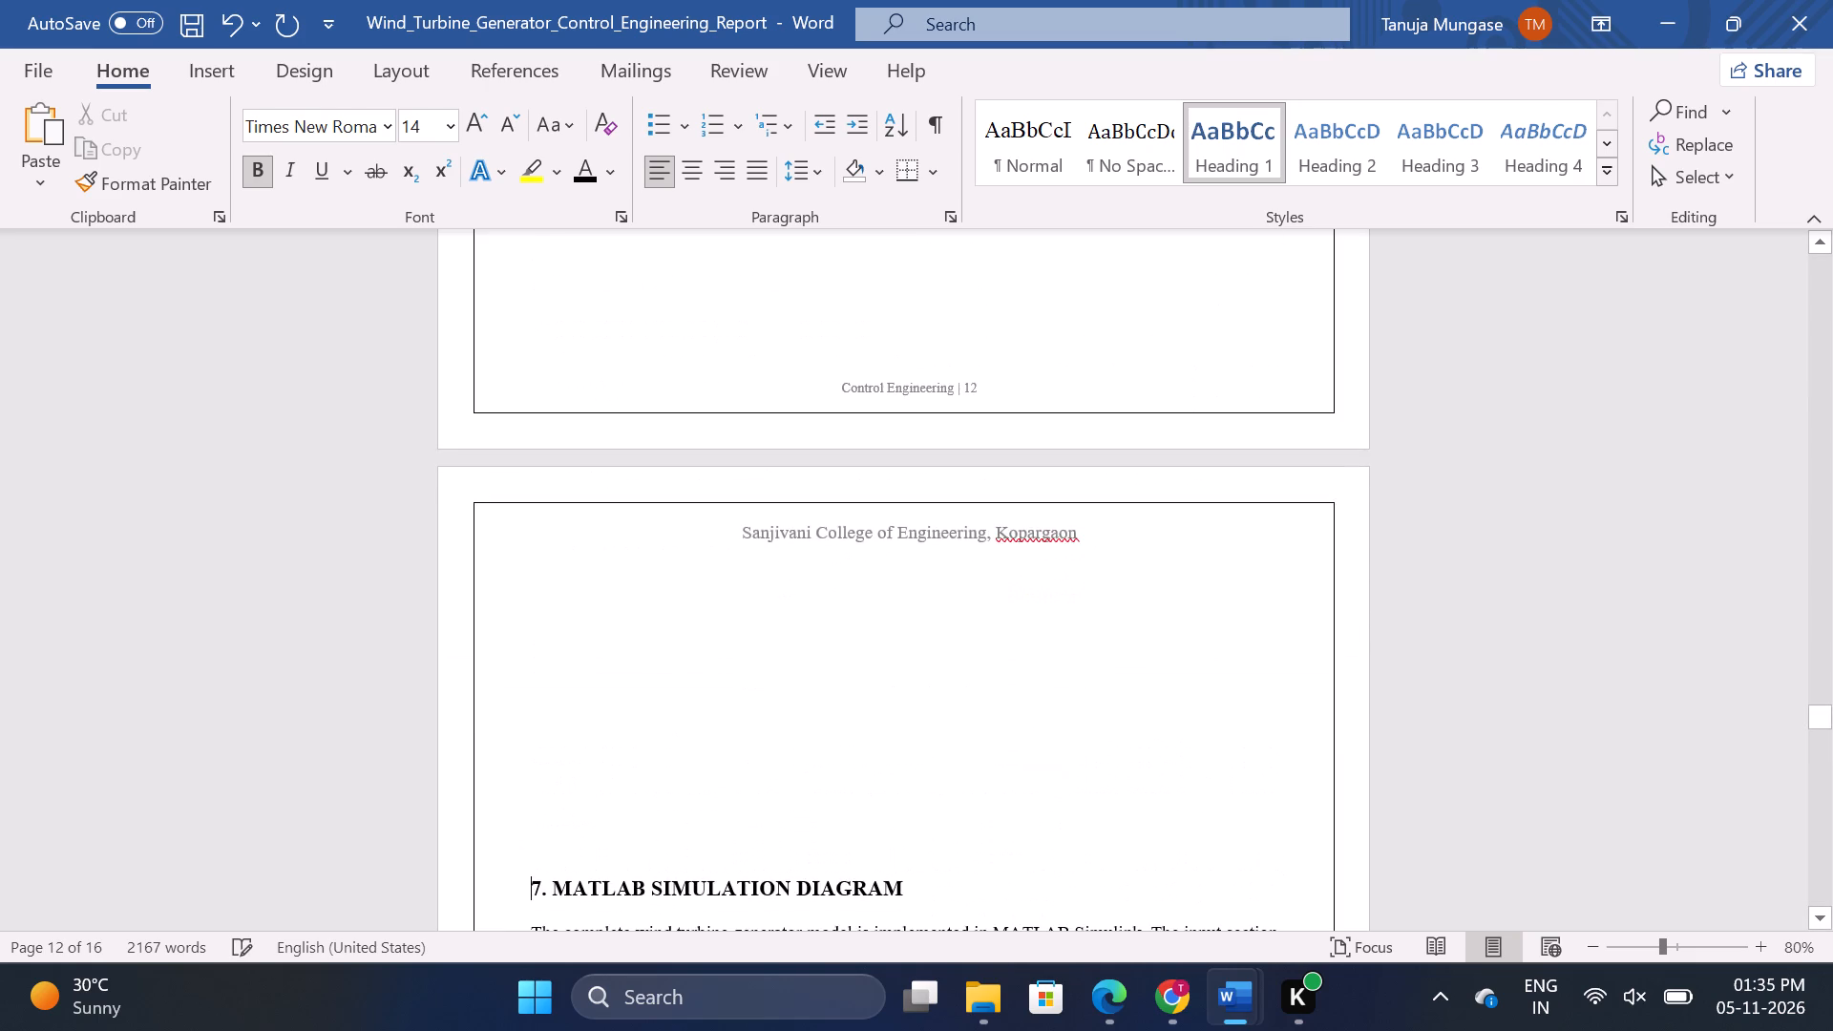
Begin a section heading with the number "6." on the line above "6.1 Wind Energy Conversion".
scroll(584, 522, "up", 3)
scroll(635, 437, "up", 2)
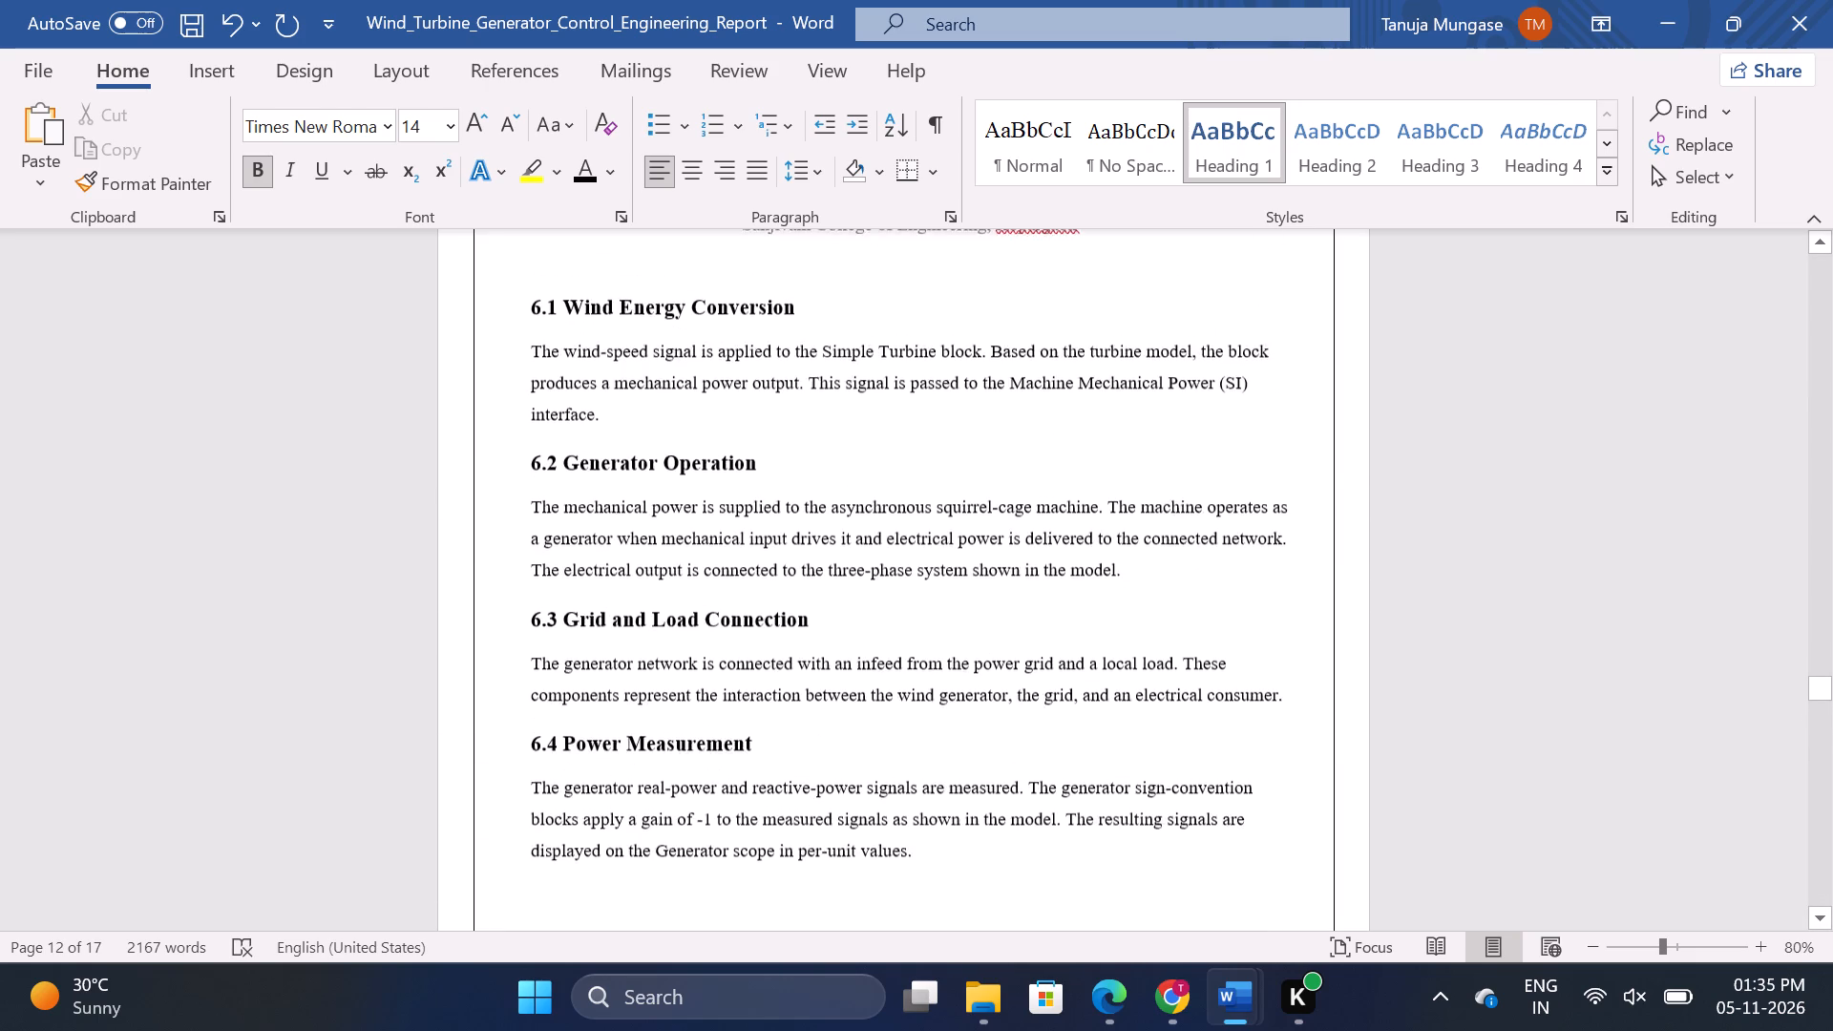
scroll(635, 437, "up", 1)
left_click(565, 549)
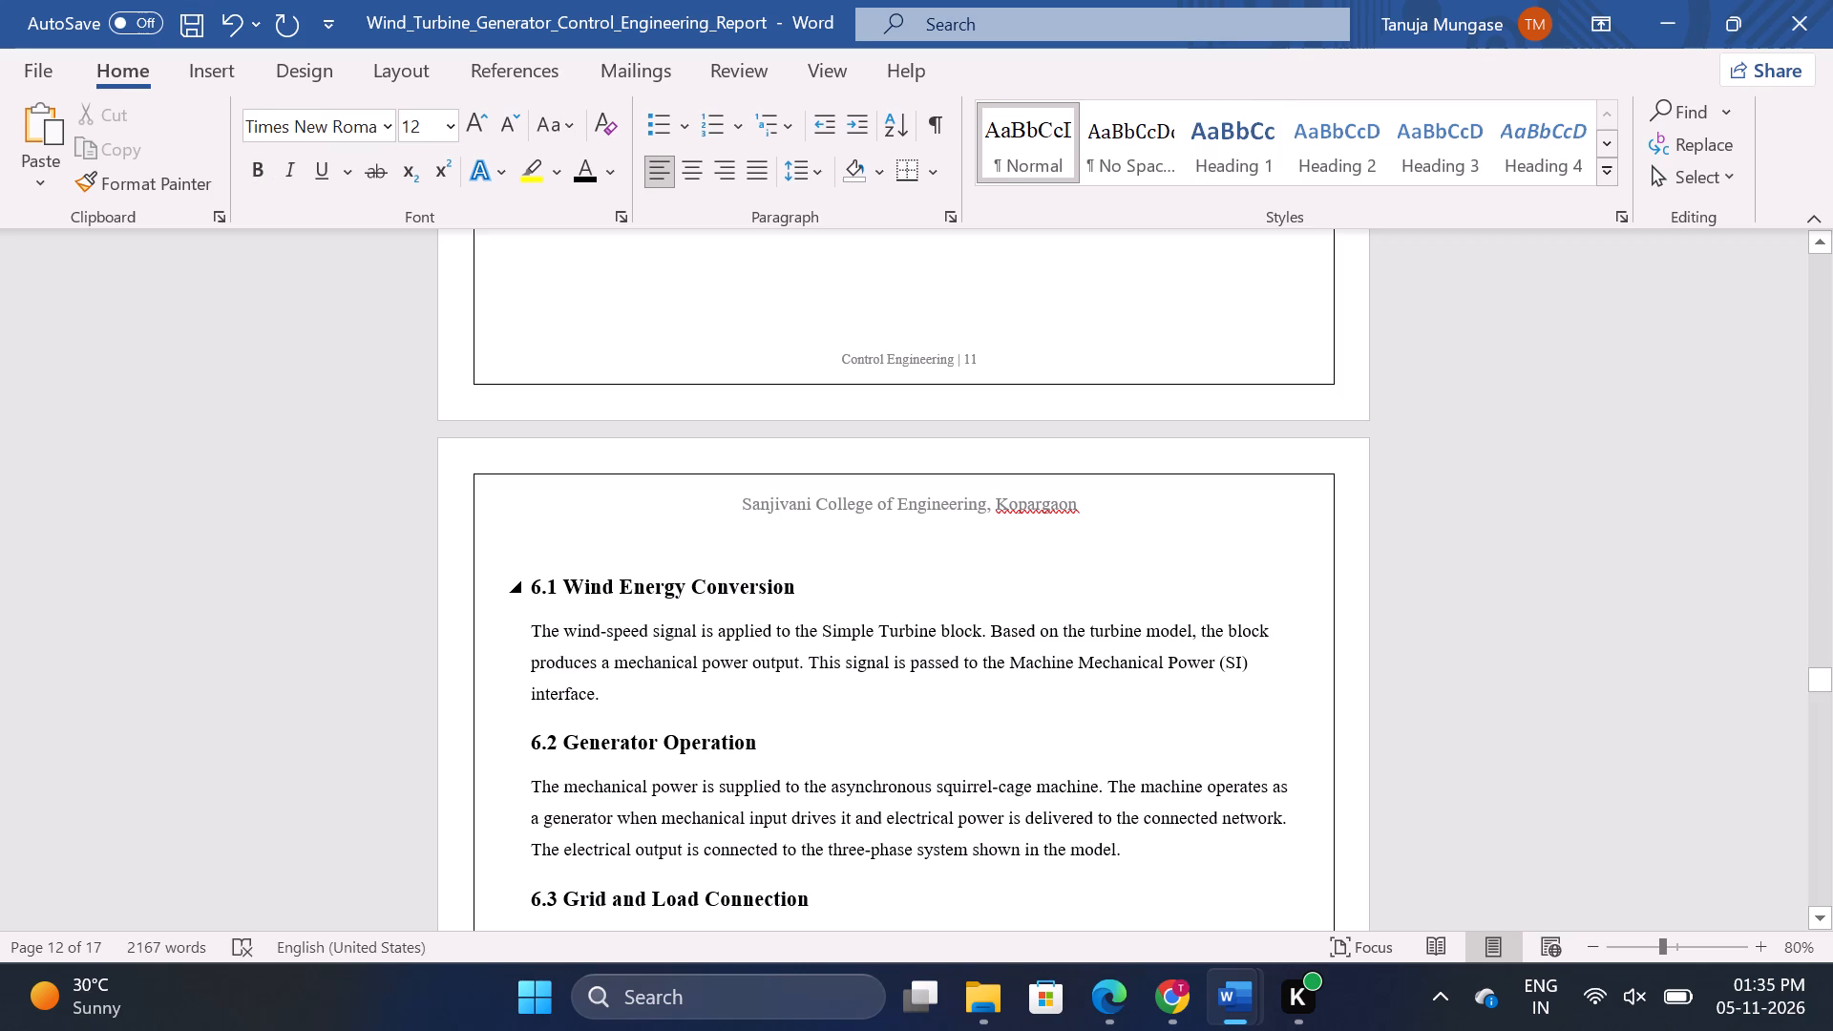
key("shift+asciicircum")
key("BackSpace")
type("6.")
Check the section titles in the report's index and complete the new heading as "6. Construction".
scroll(754, 708, "up", 8)
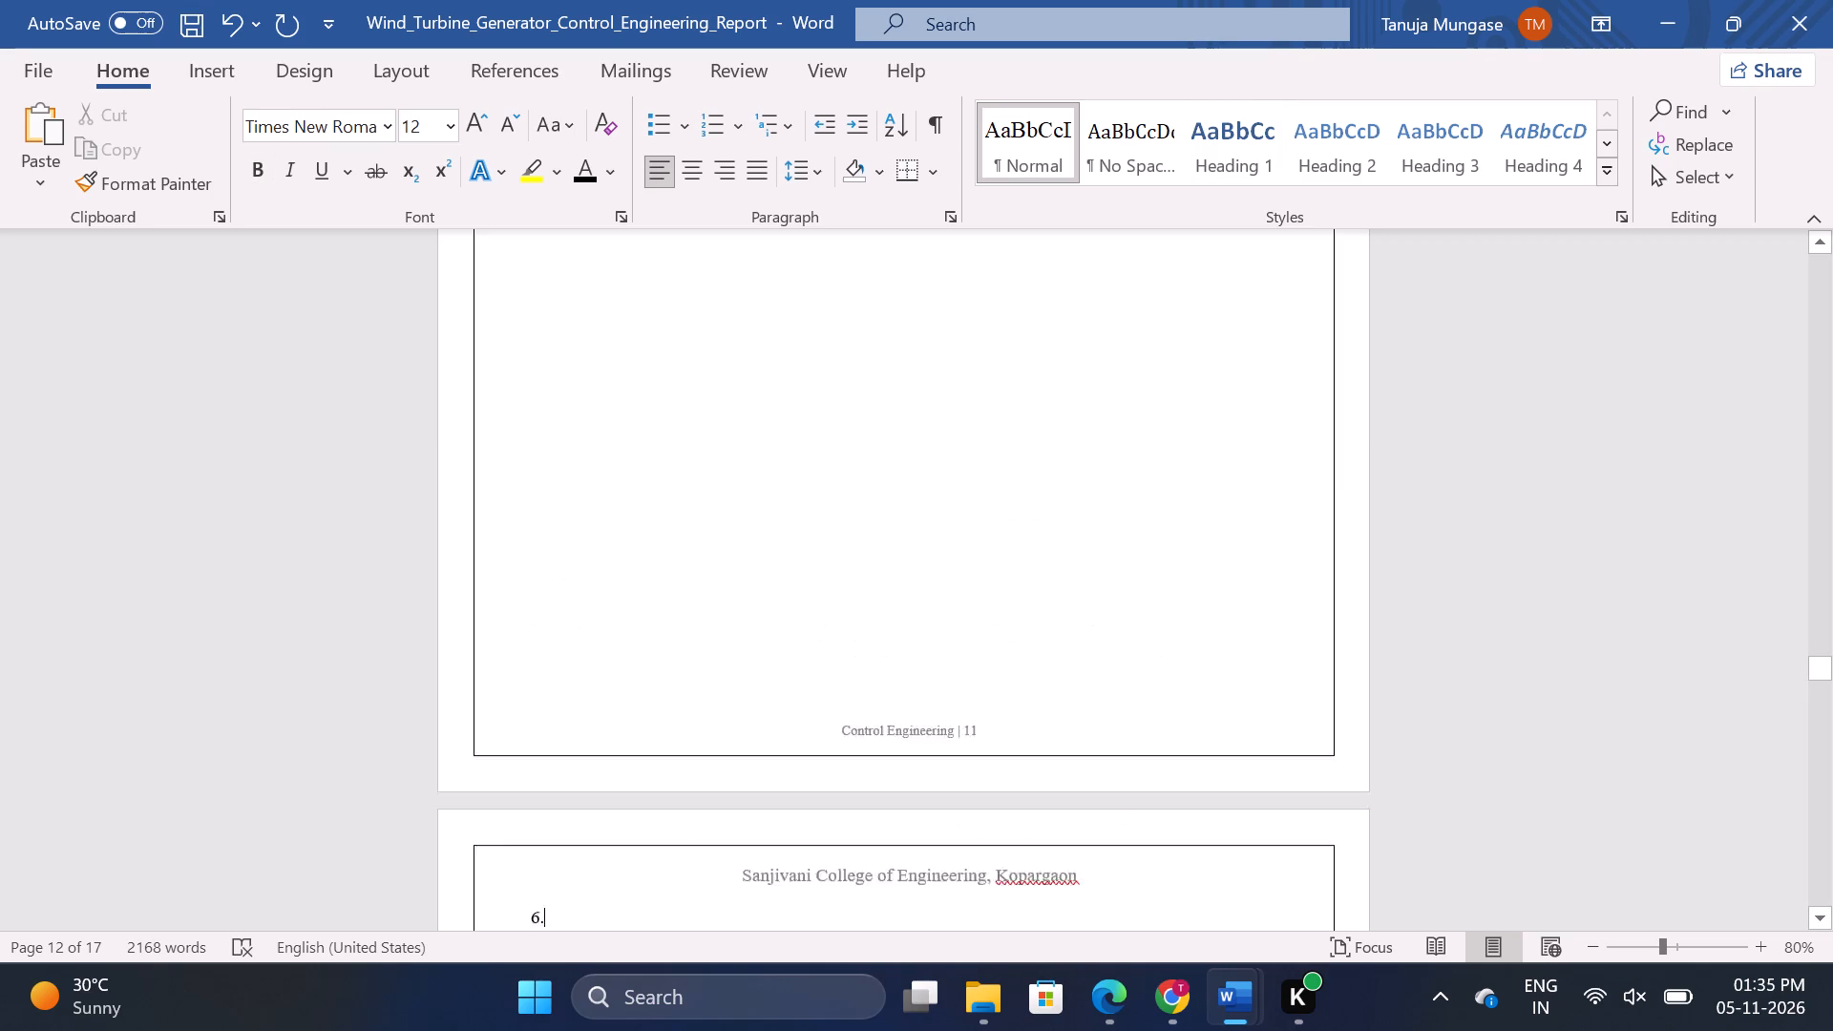
scroll(754, 708, "up", 19)
scroll(754, 708, "down", 6)
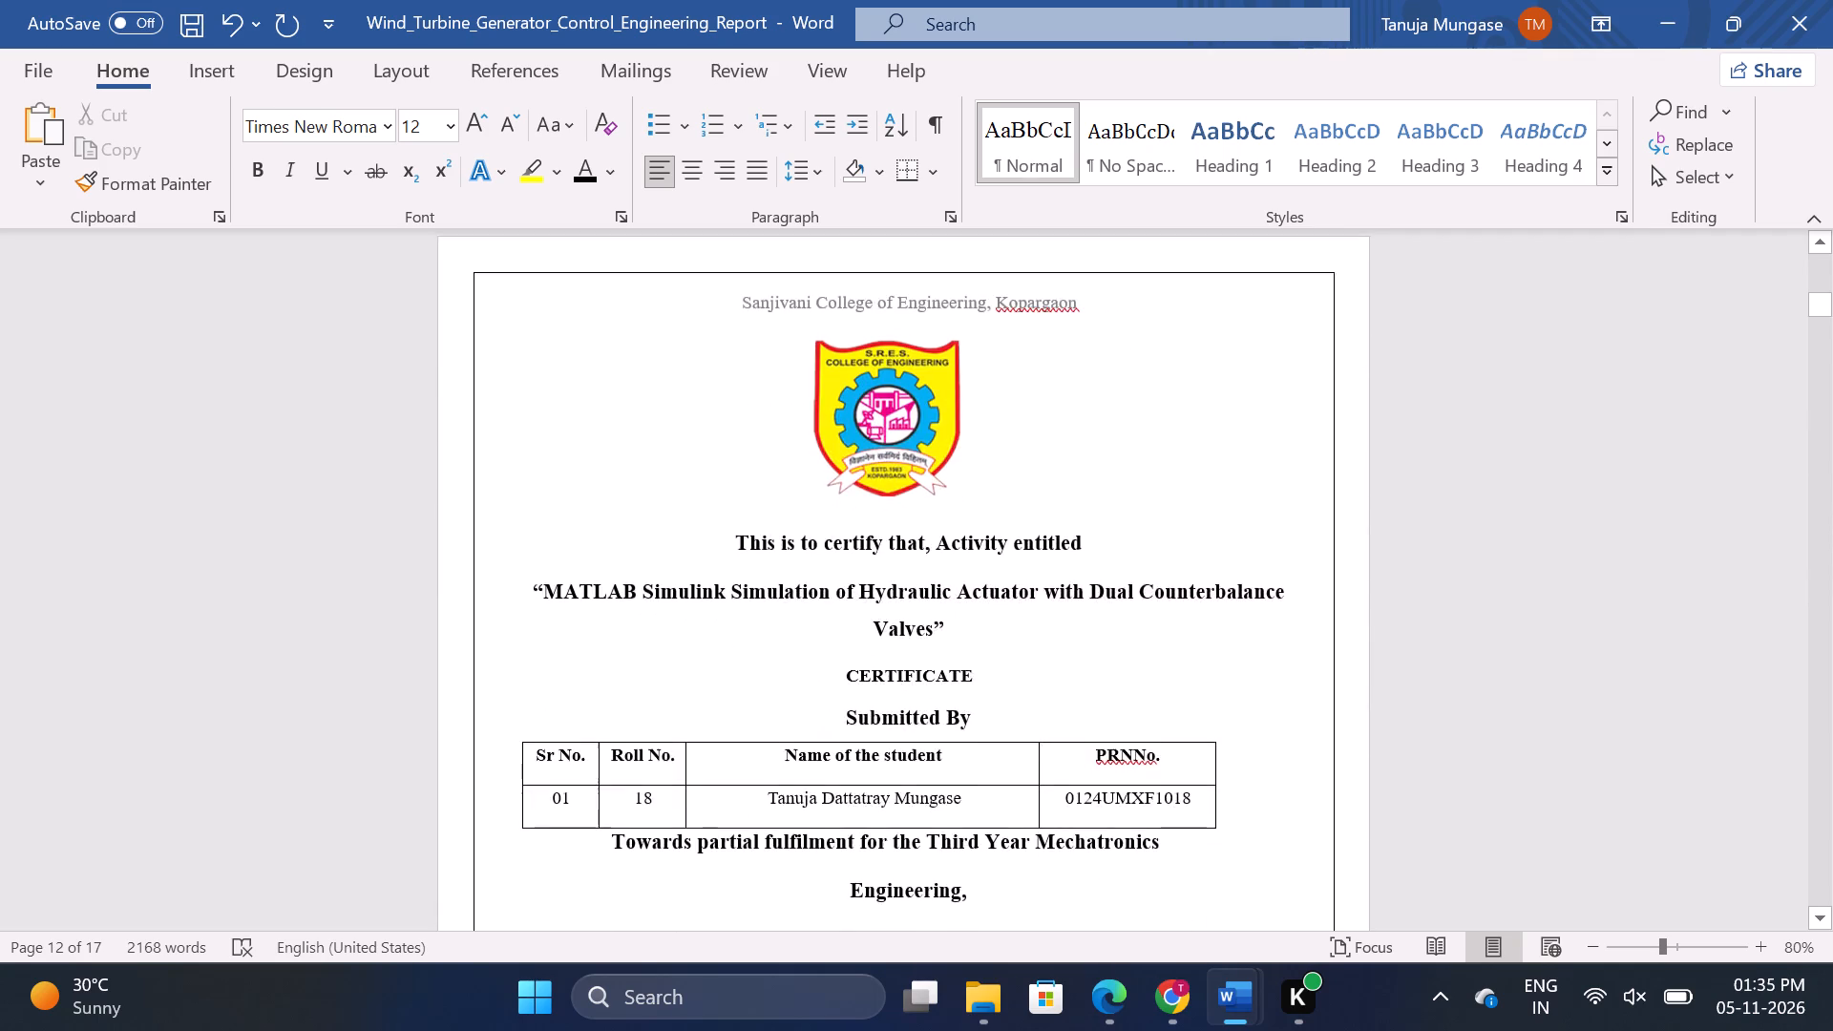
scroll(754, 708, "down", 6)
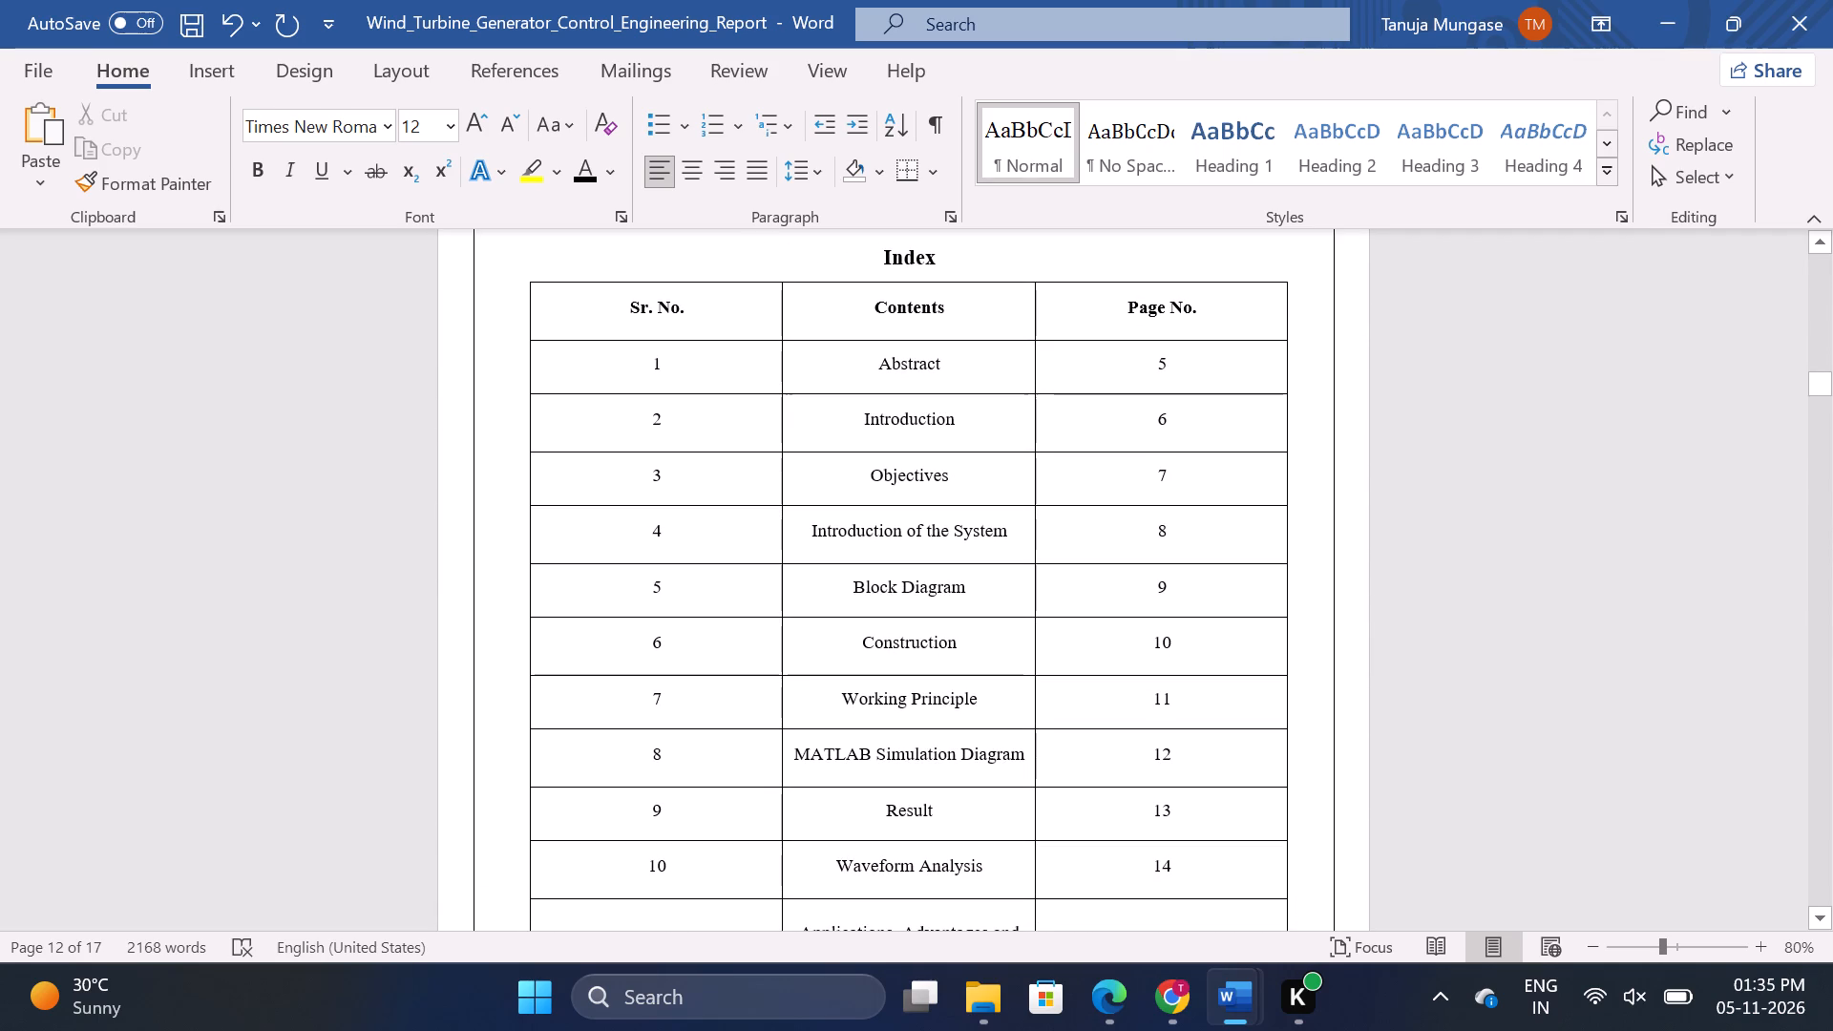
scroll(857, 714, "down", 16)
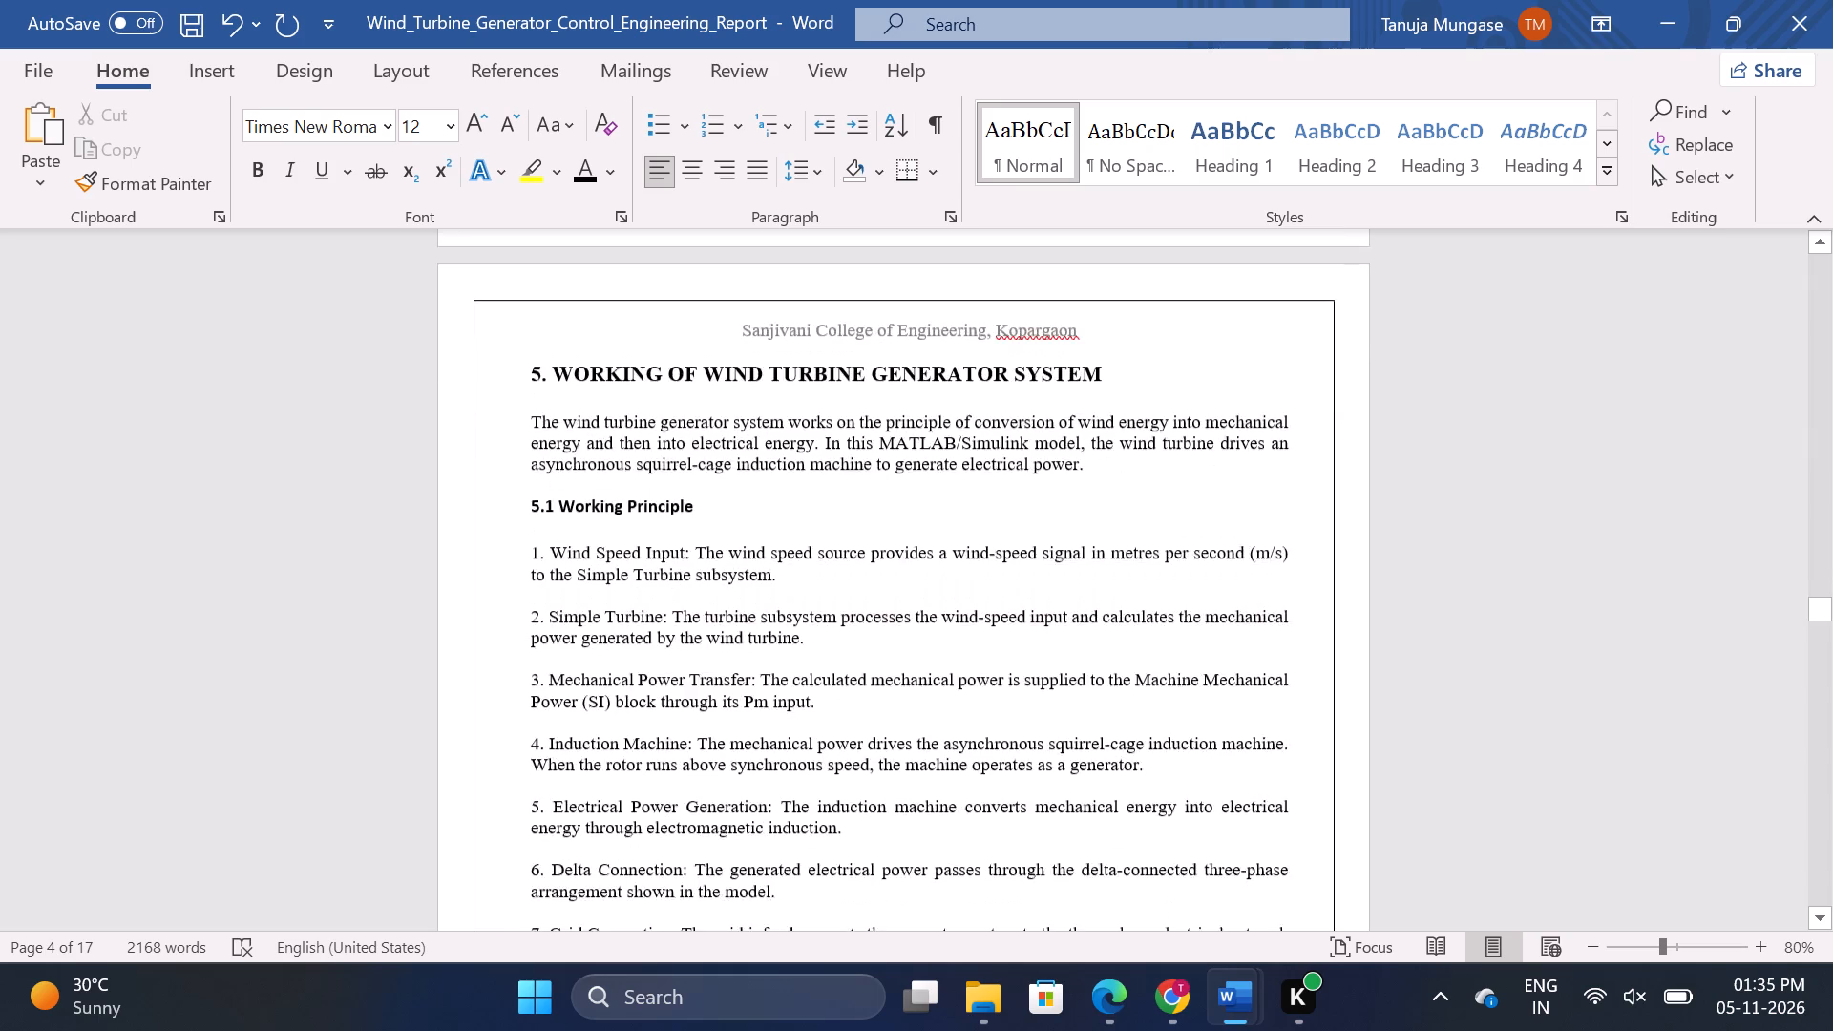
scroll(857, 714, "down", 5)
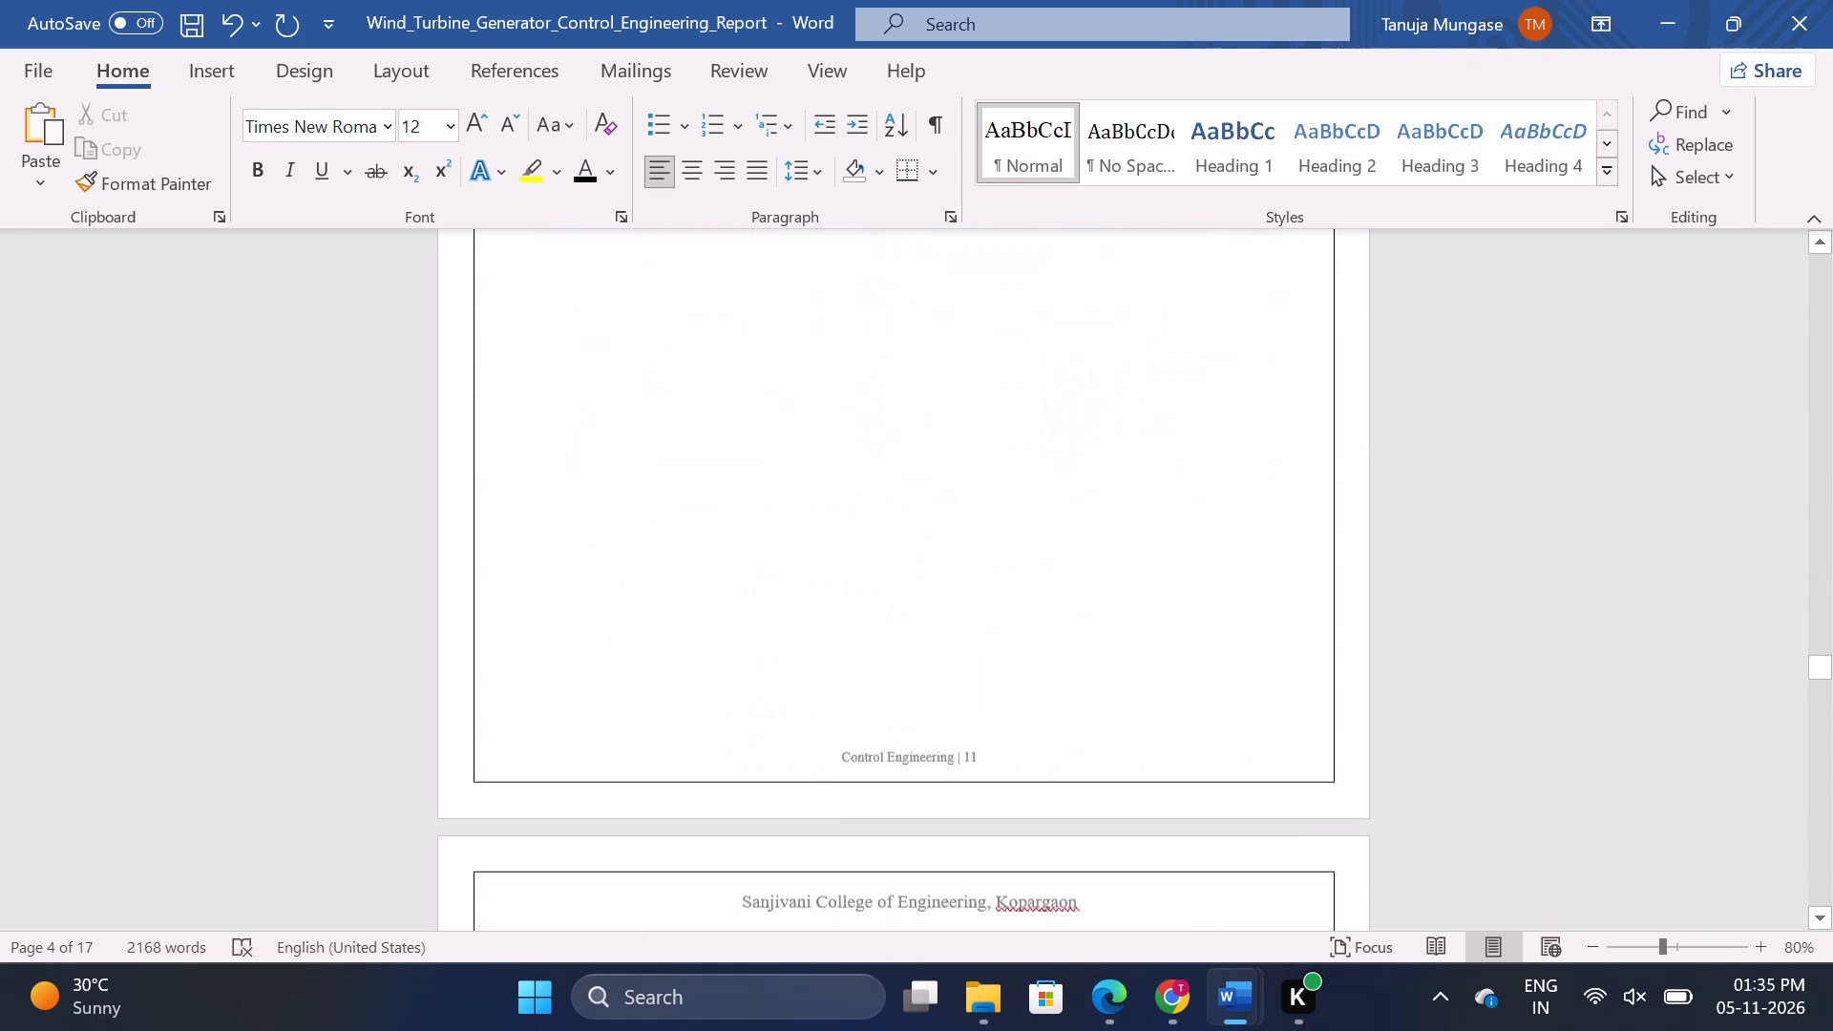
scroll(857, 714, "down", 1)
scroll(707, 595, "up", 2)
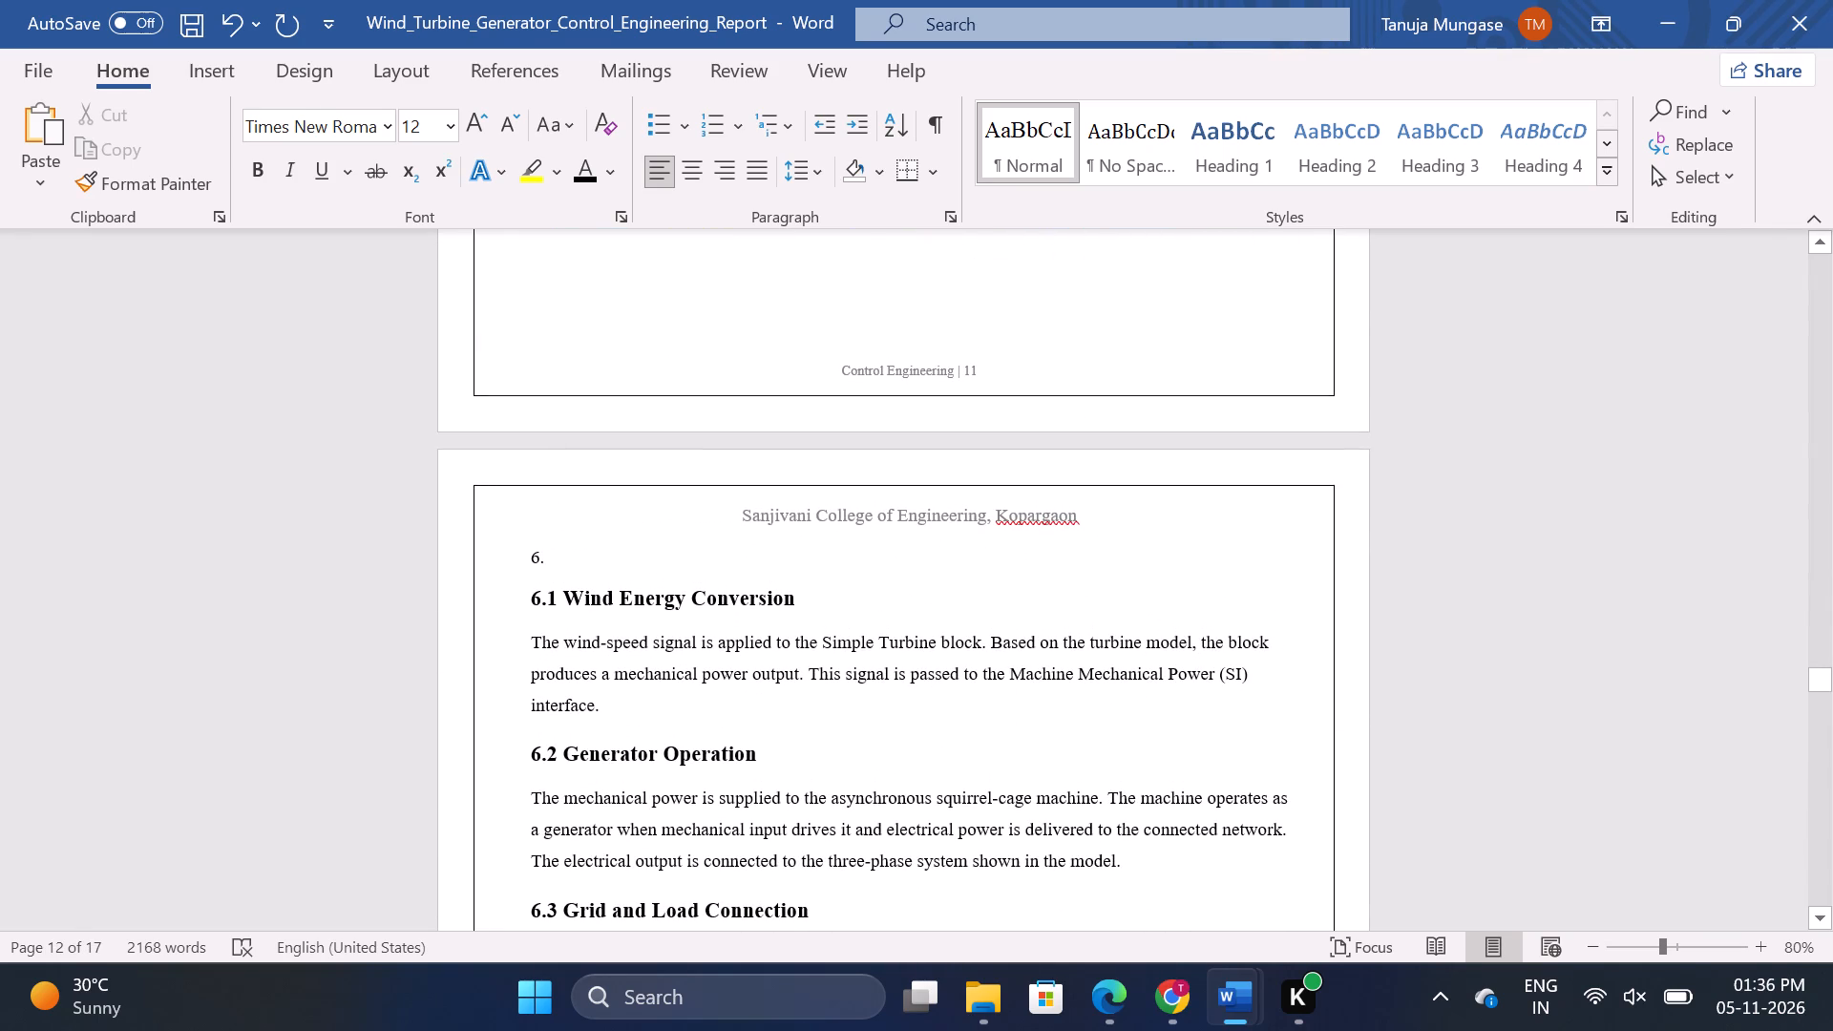
key("space")
type("Construction")
Format the "6. Construction" heading as bold at 14 pt.
left_click_drag(651, 560, 603, 554)
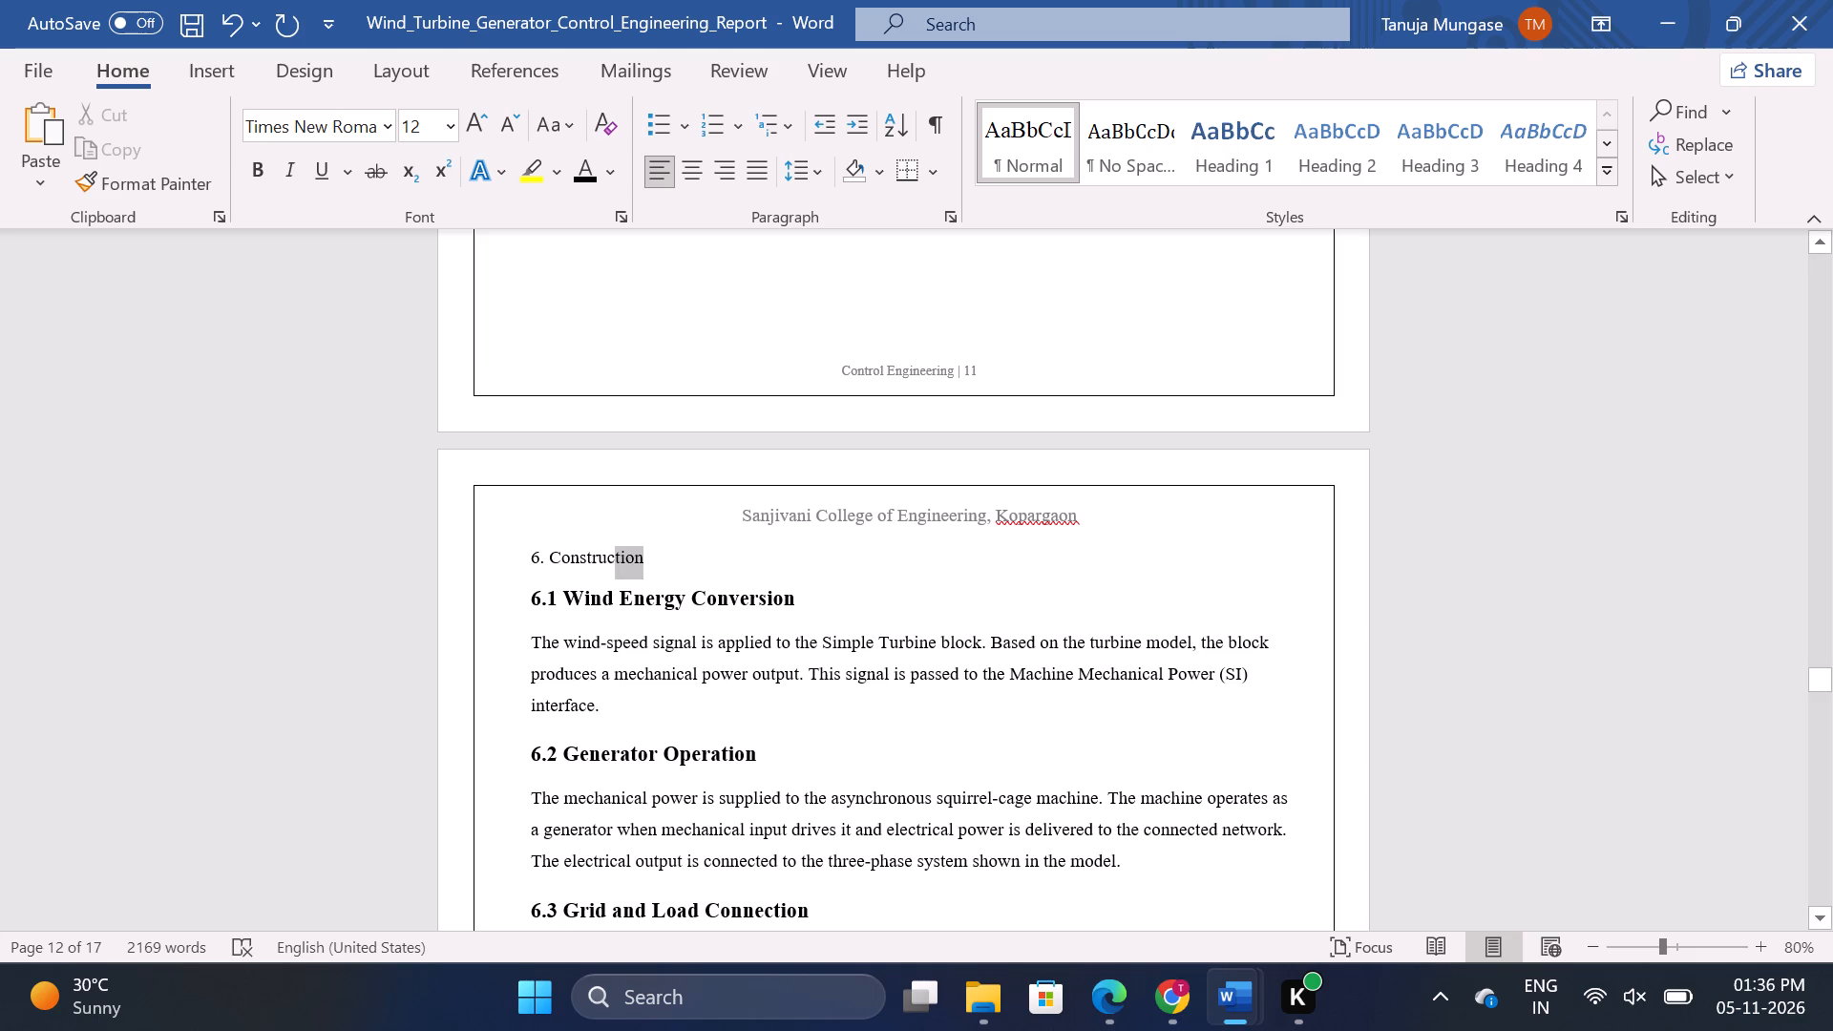
left_click_drag(603, 554, 517, 552)
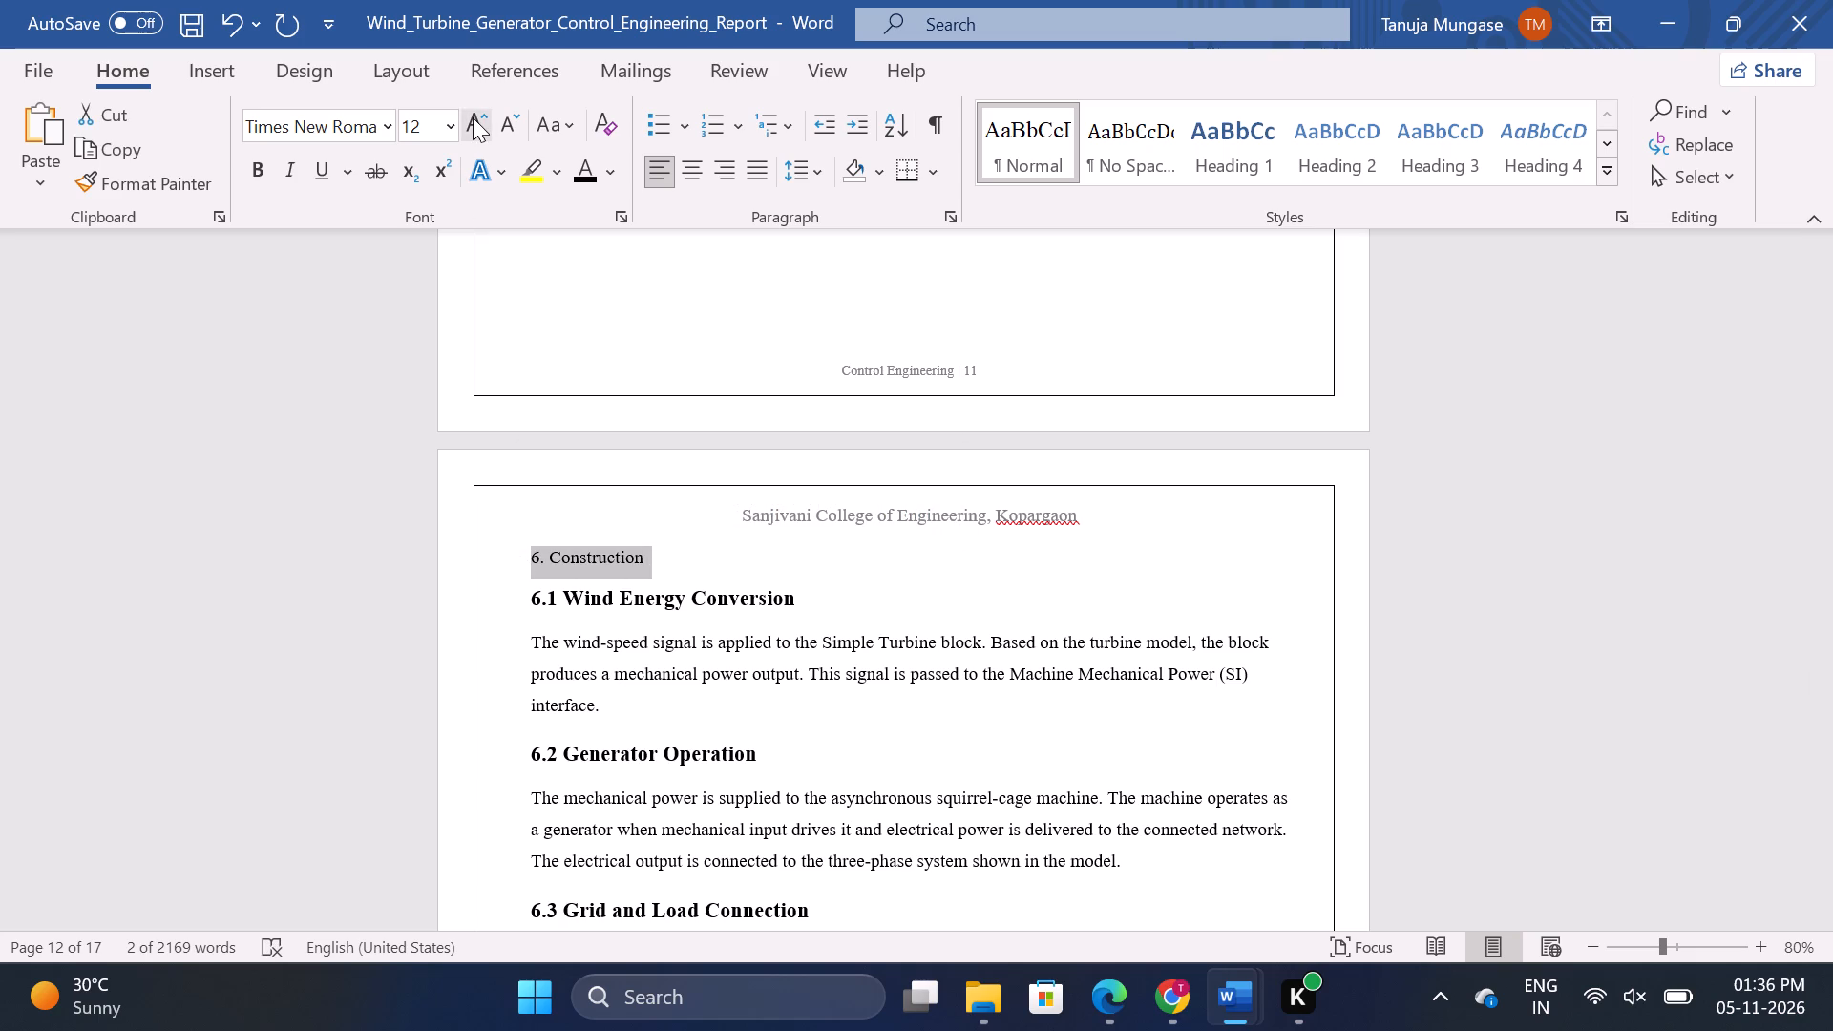
left_click(473, 117)
left_click(473, 117)
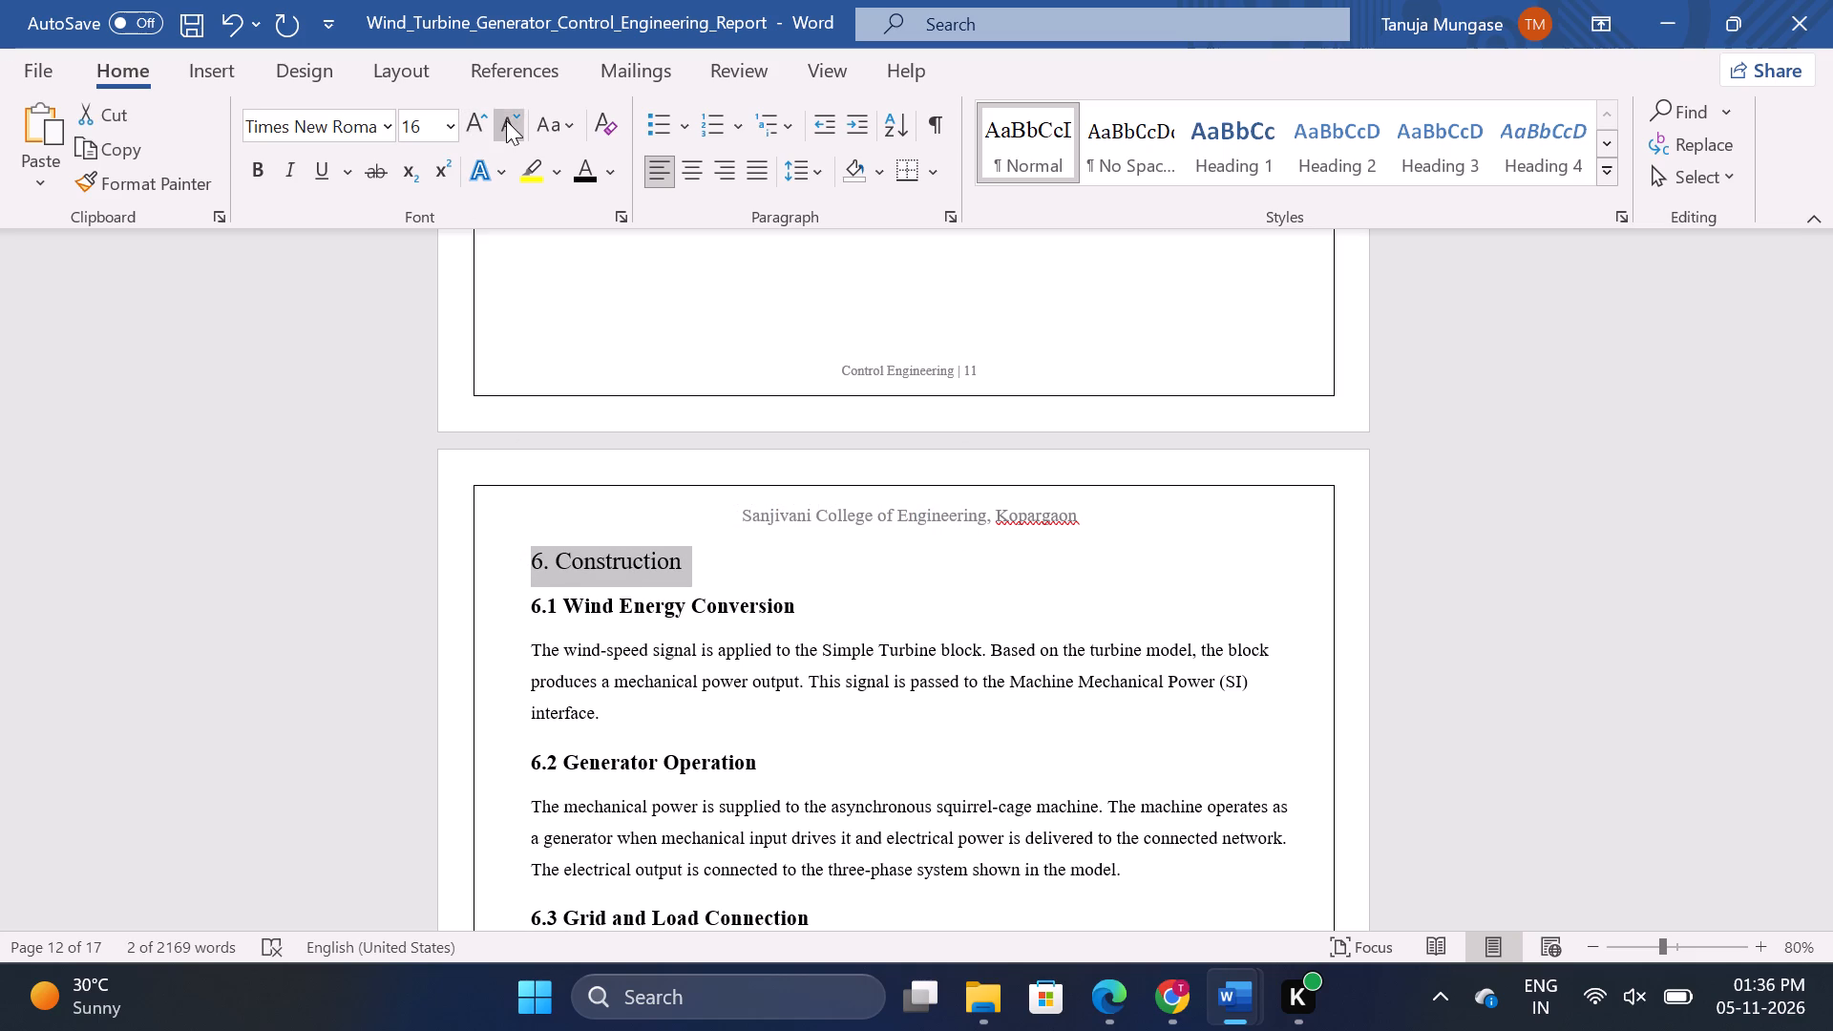
left_click(506, 120)
left_click(260, 170)
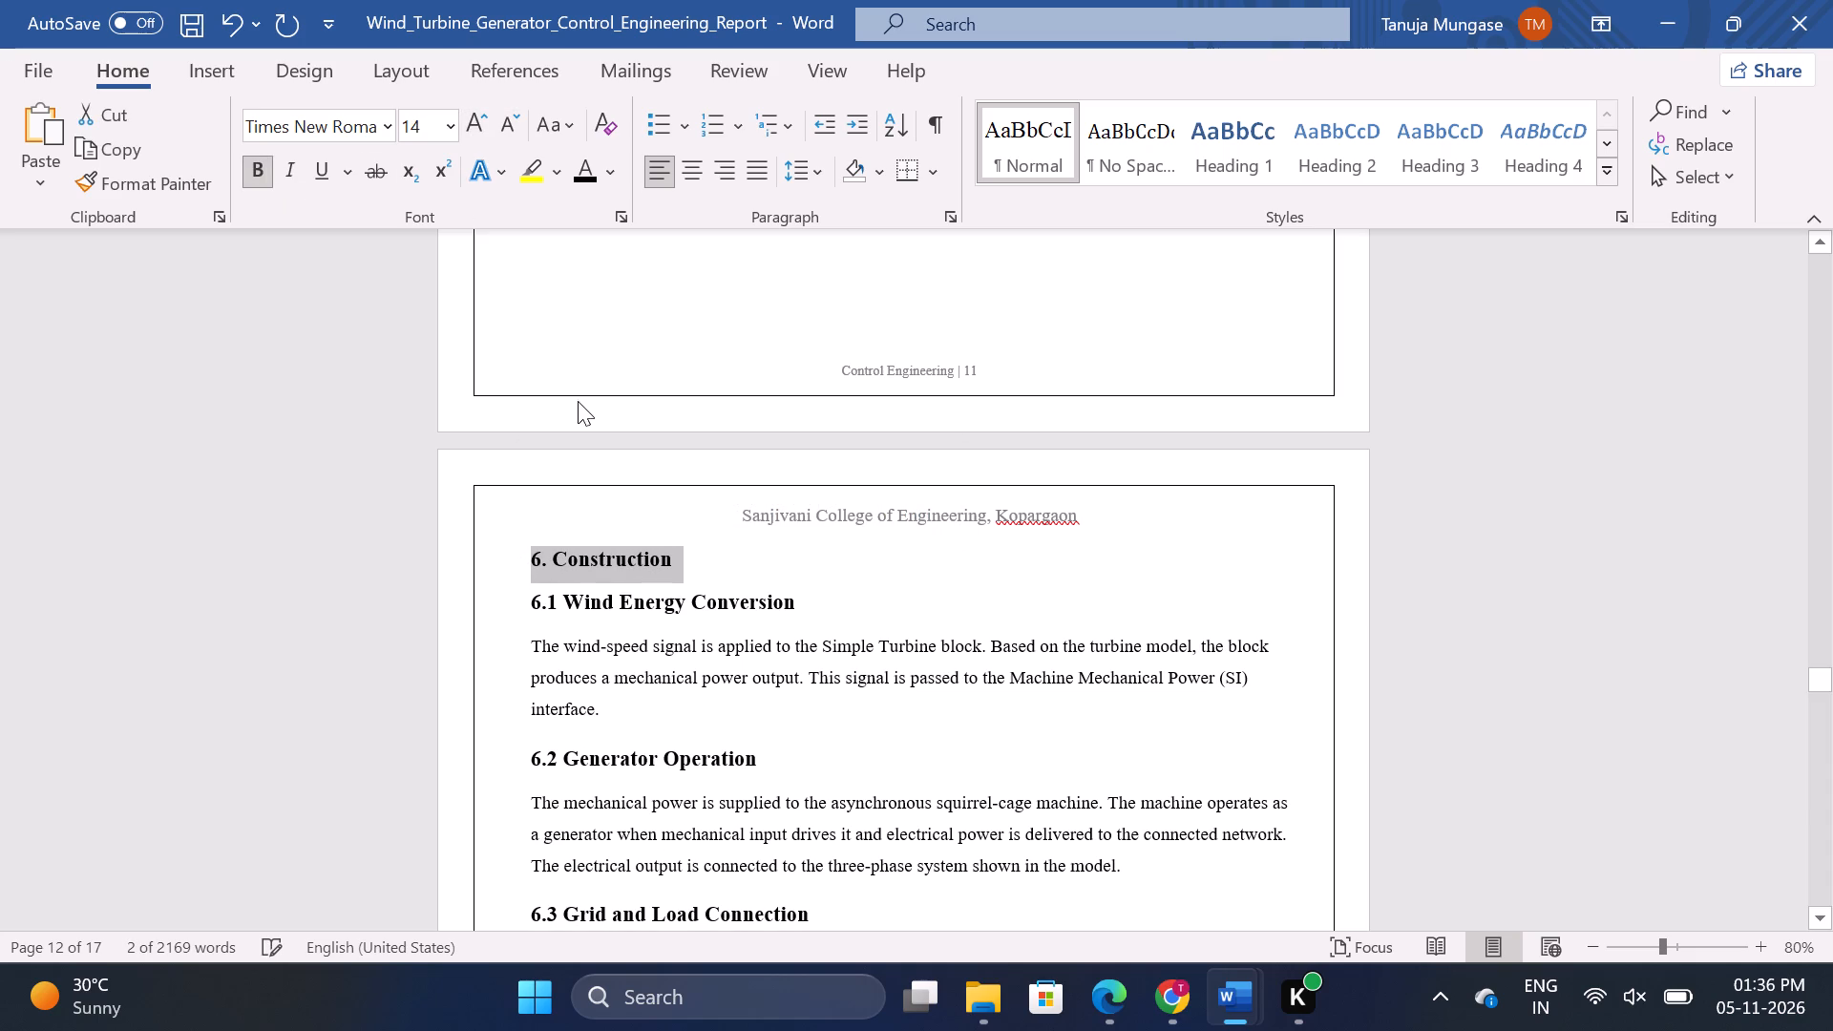
left_click(627, 398)
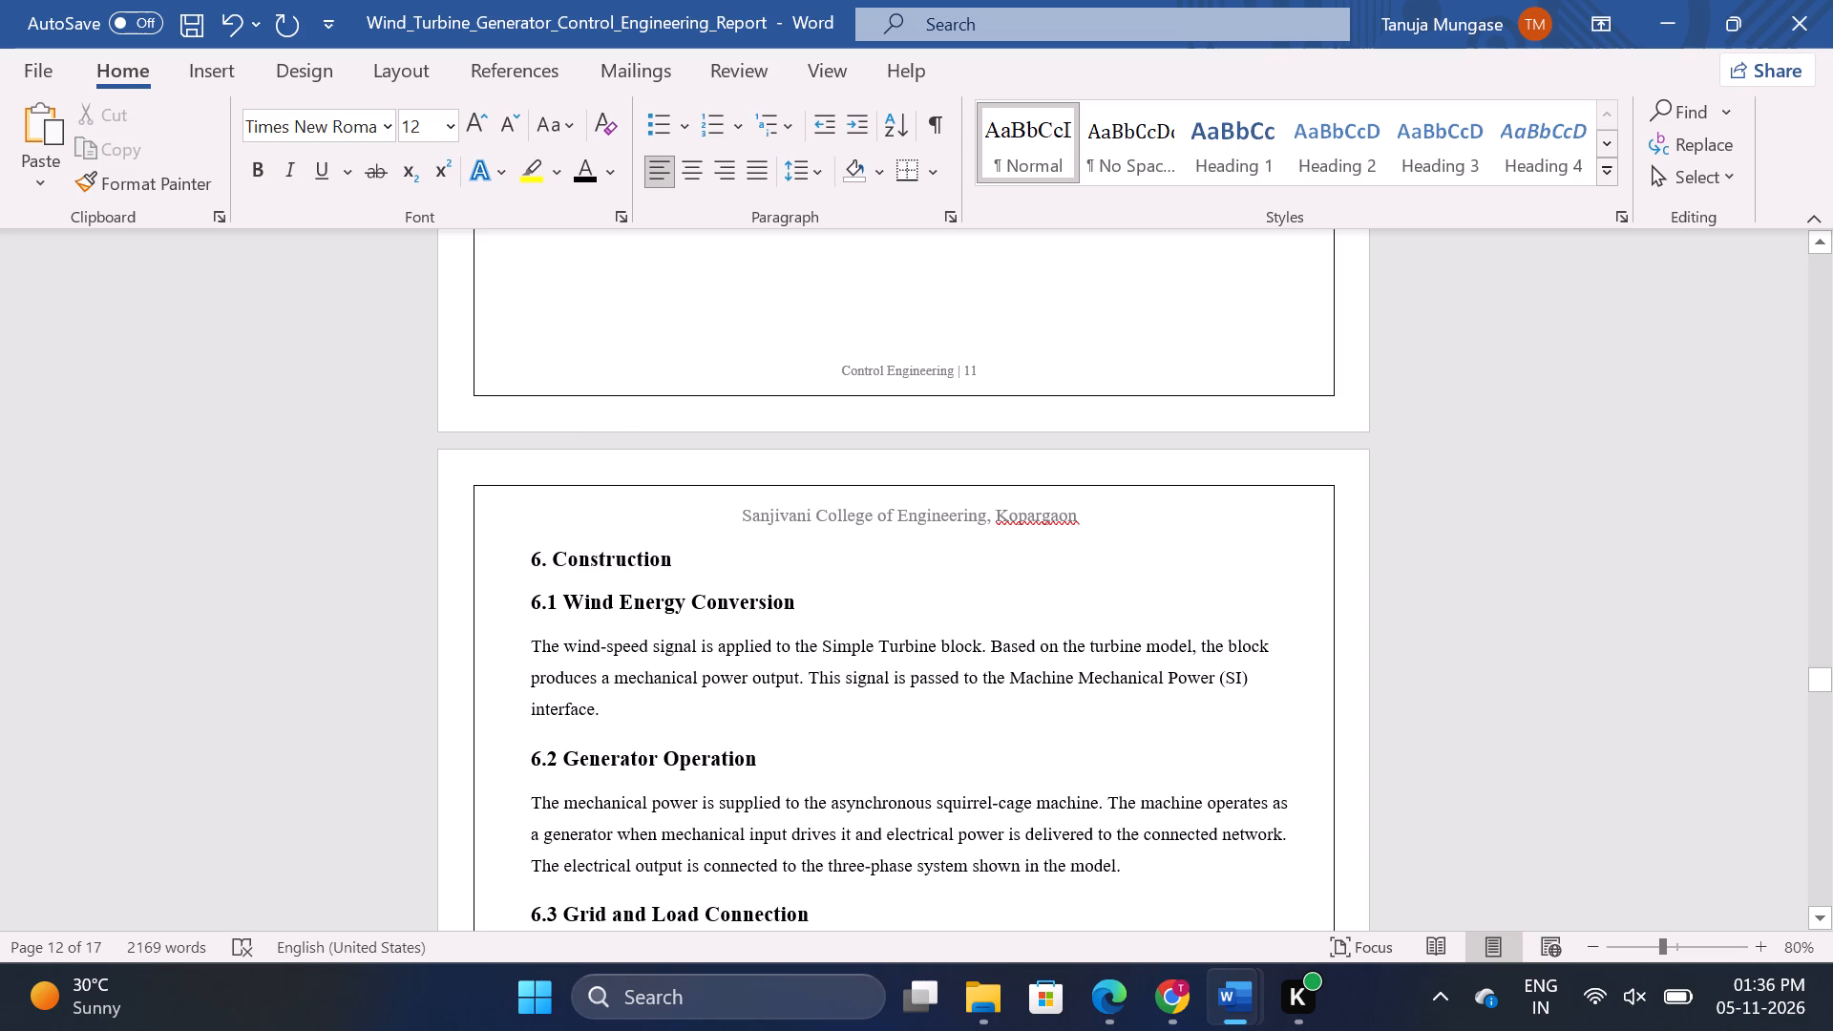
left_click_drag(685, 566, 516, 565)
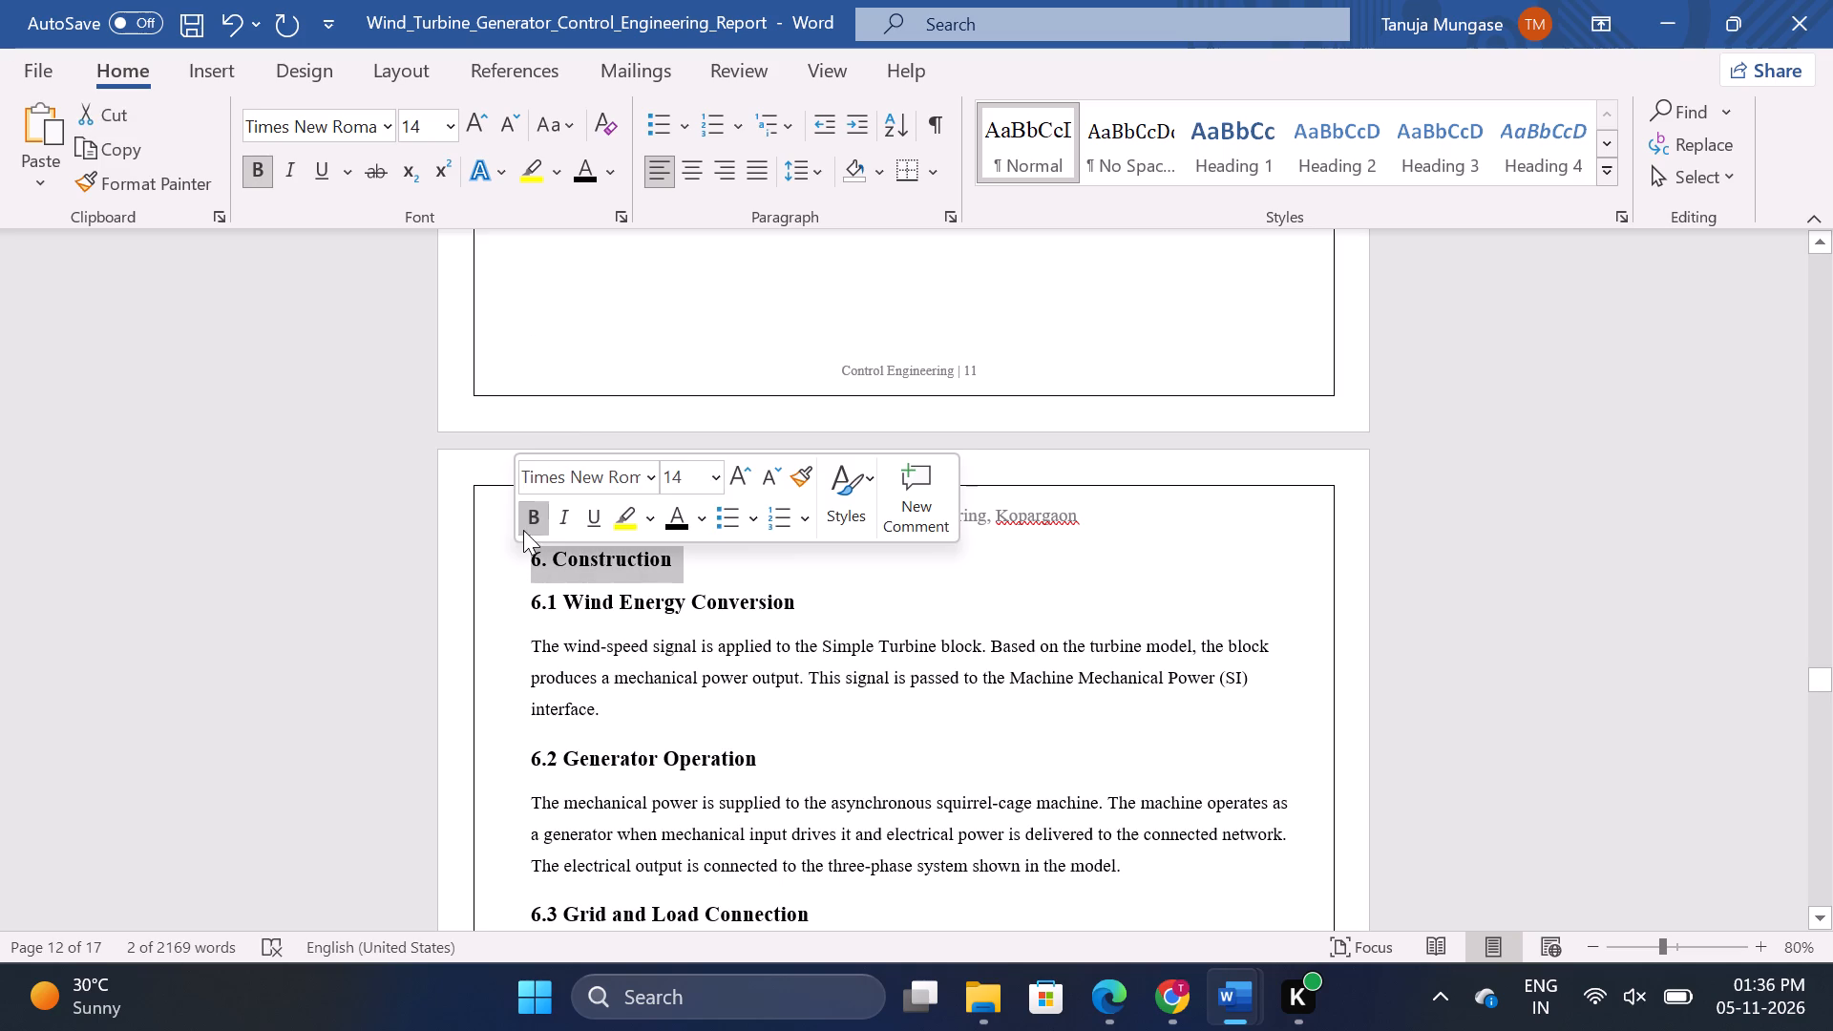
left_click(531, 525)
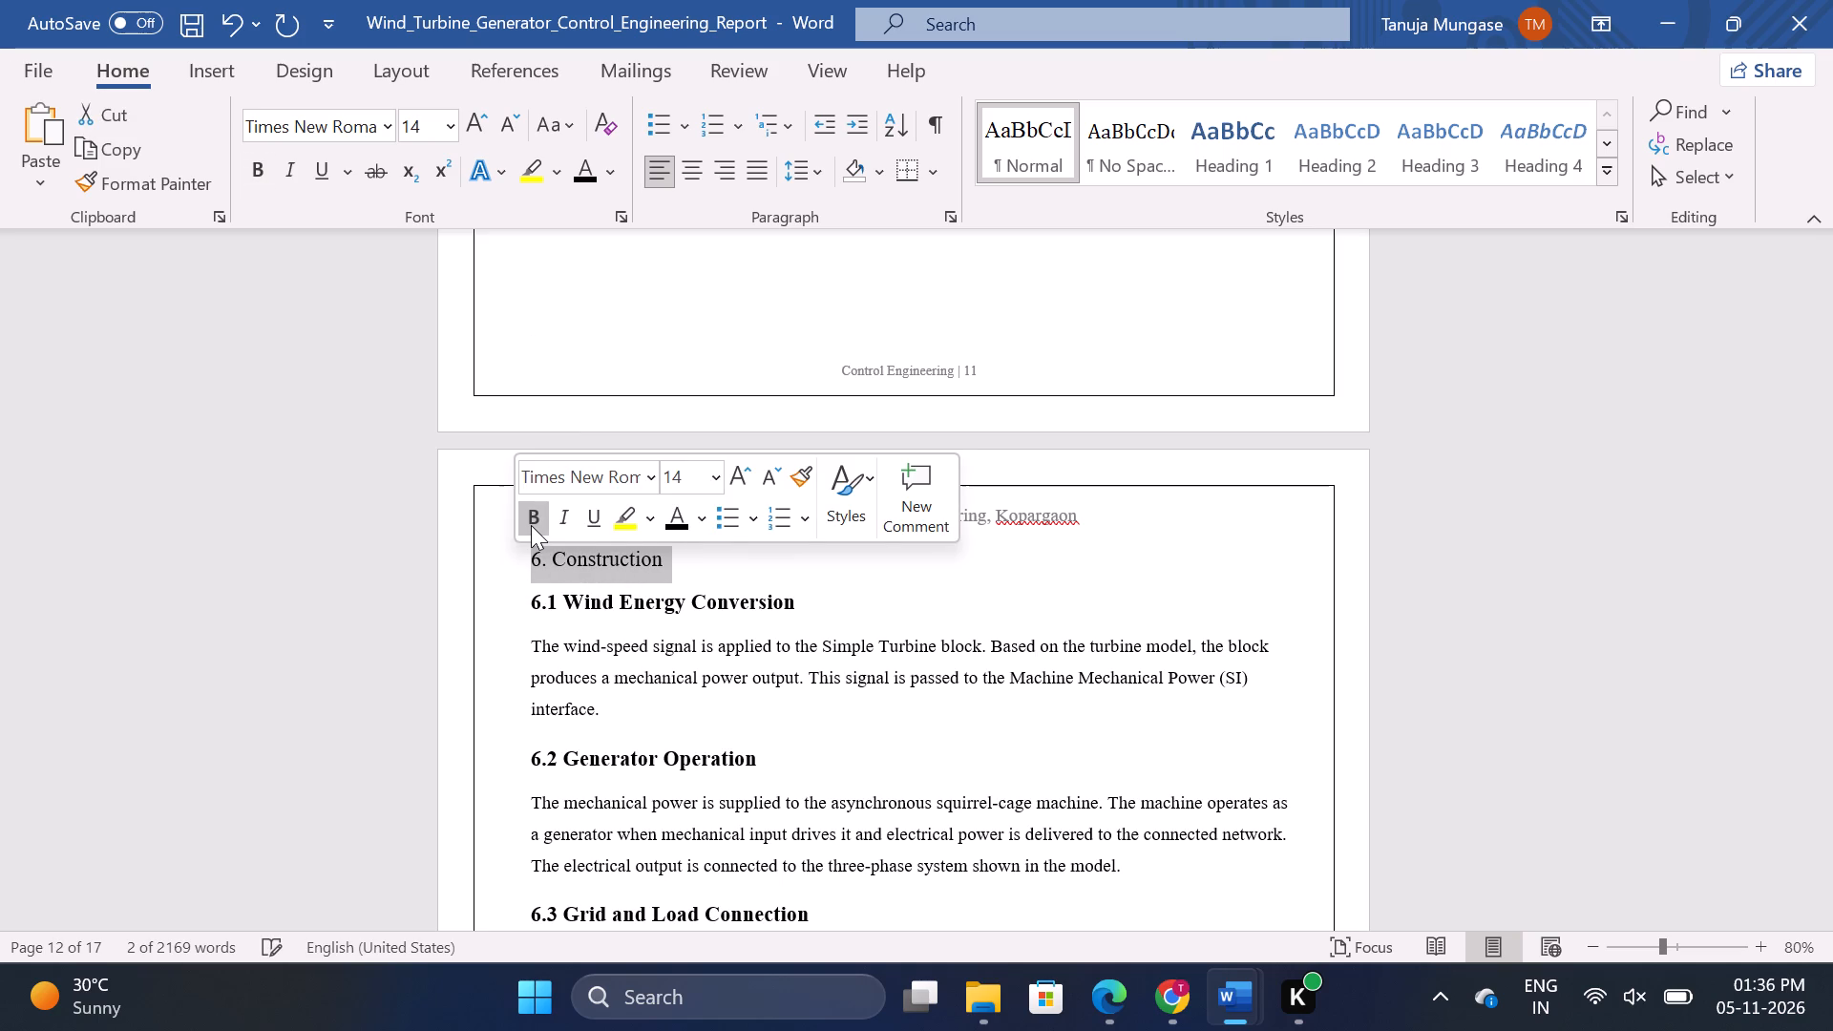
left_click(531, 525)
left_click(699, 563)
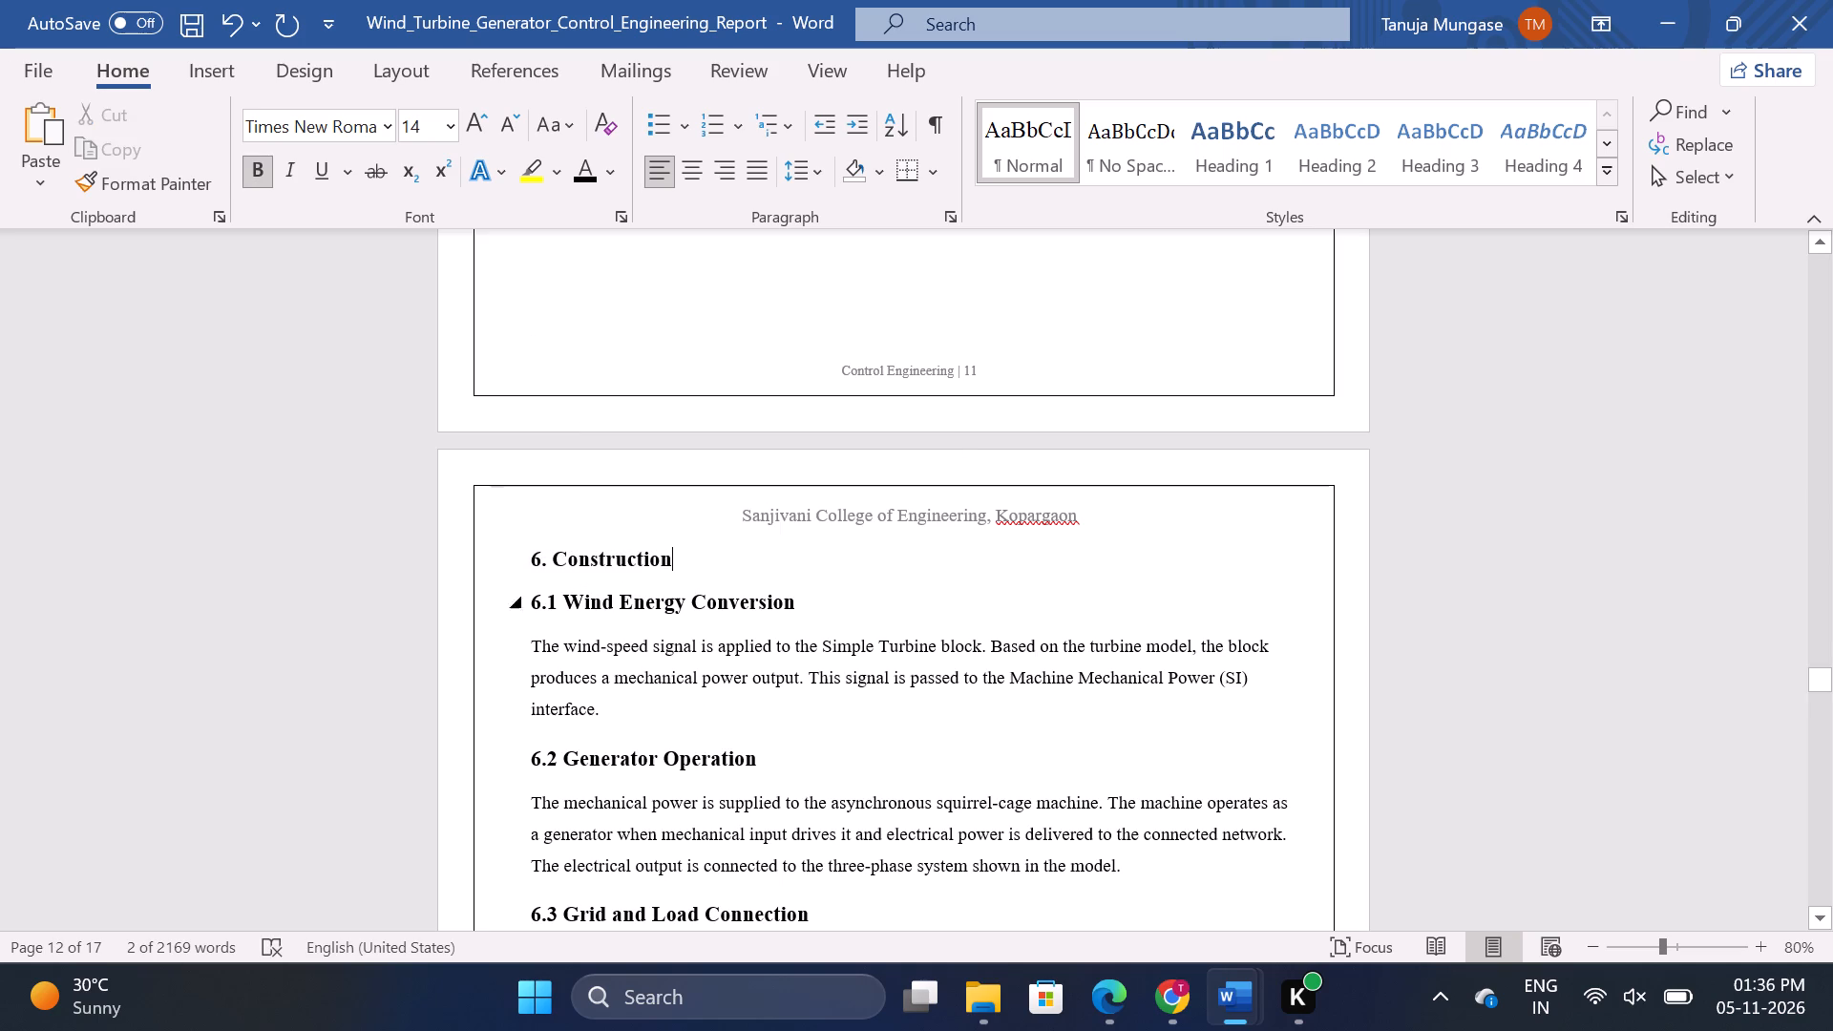
Review the section 5 heading, the construction diagram page and its caption to compare their layout with the new section 6 heading.
scroll(786, 694, "down", 1)
scroll(786, 661, "up", 6)
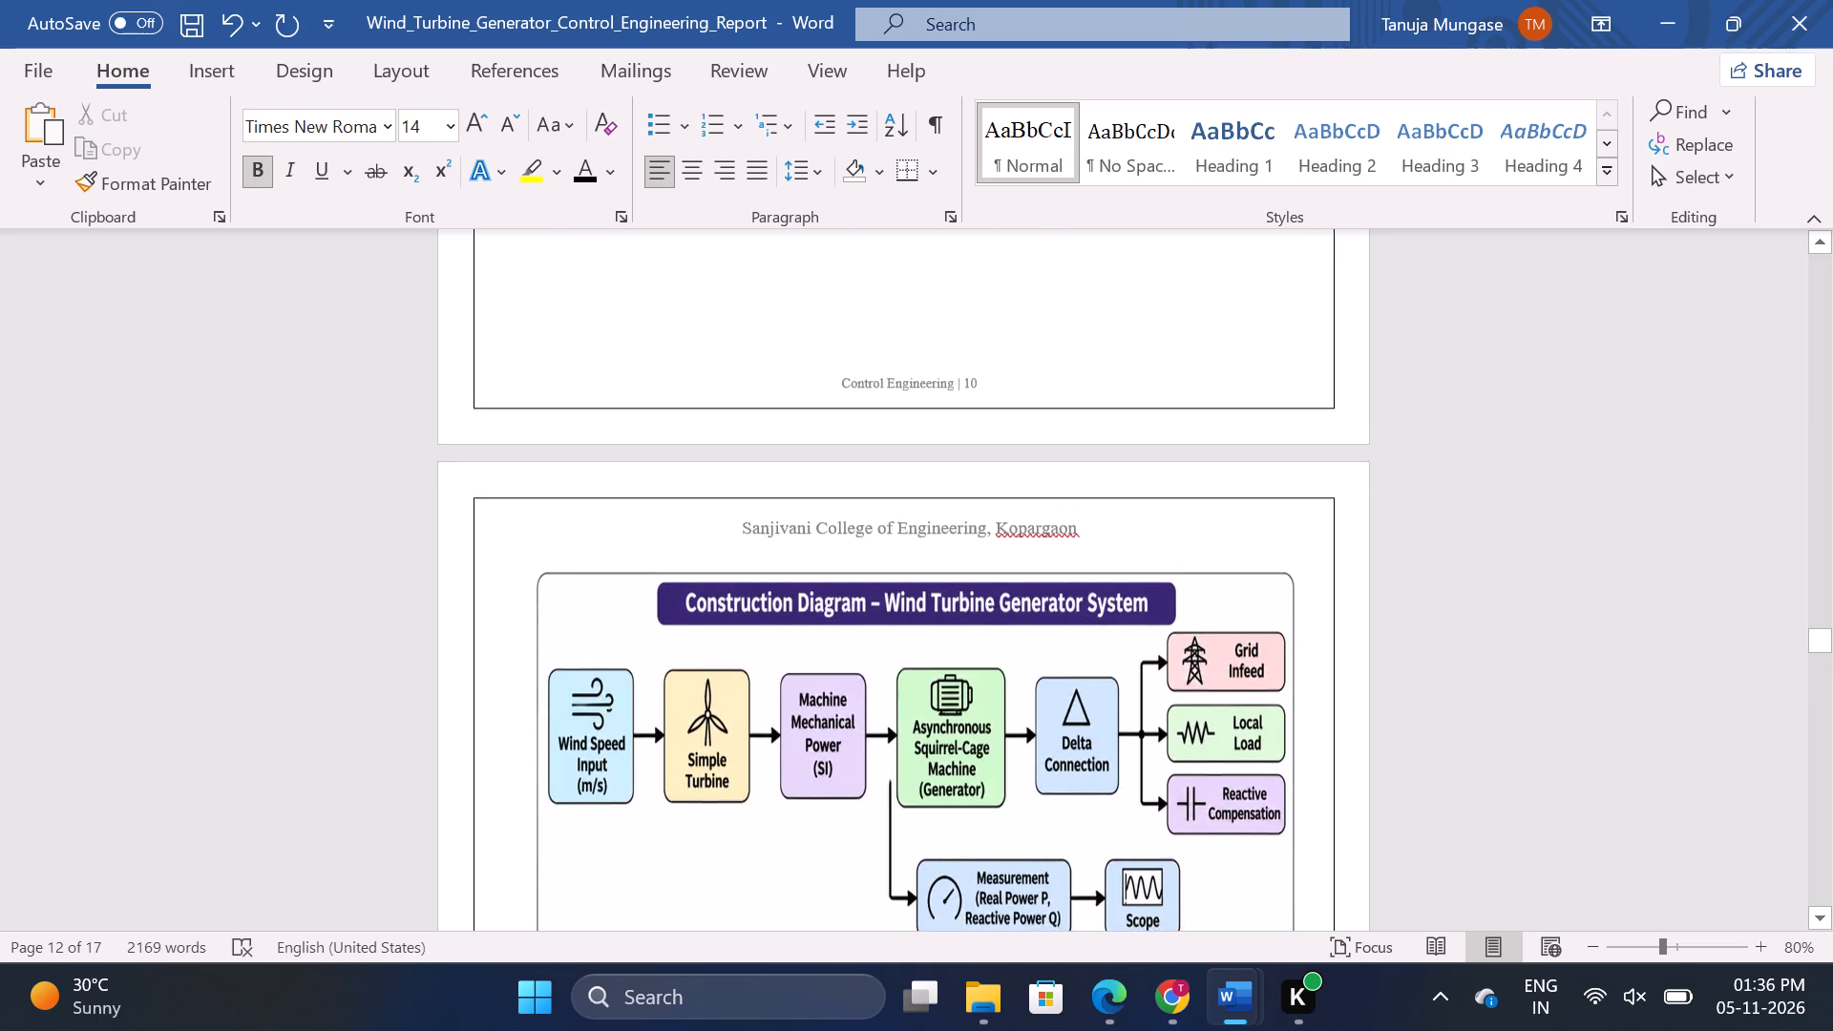
scroll(786, 661, "down", 1)
scroll(786, 661, "up", 5)
left_click(759, 688)
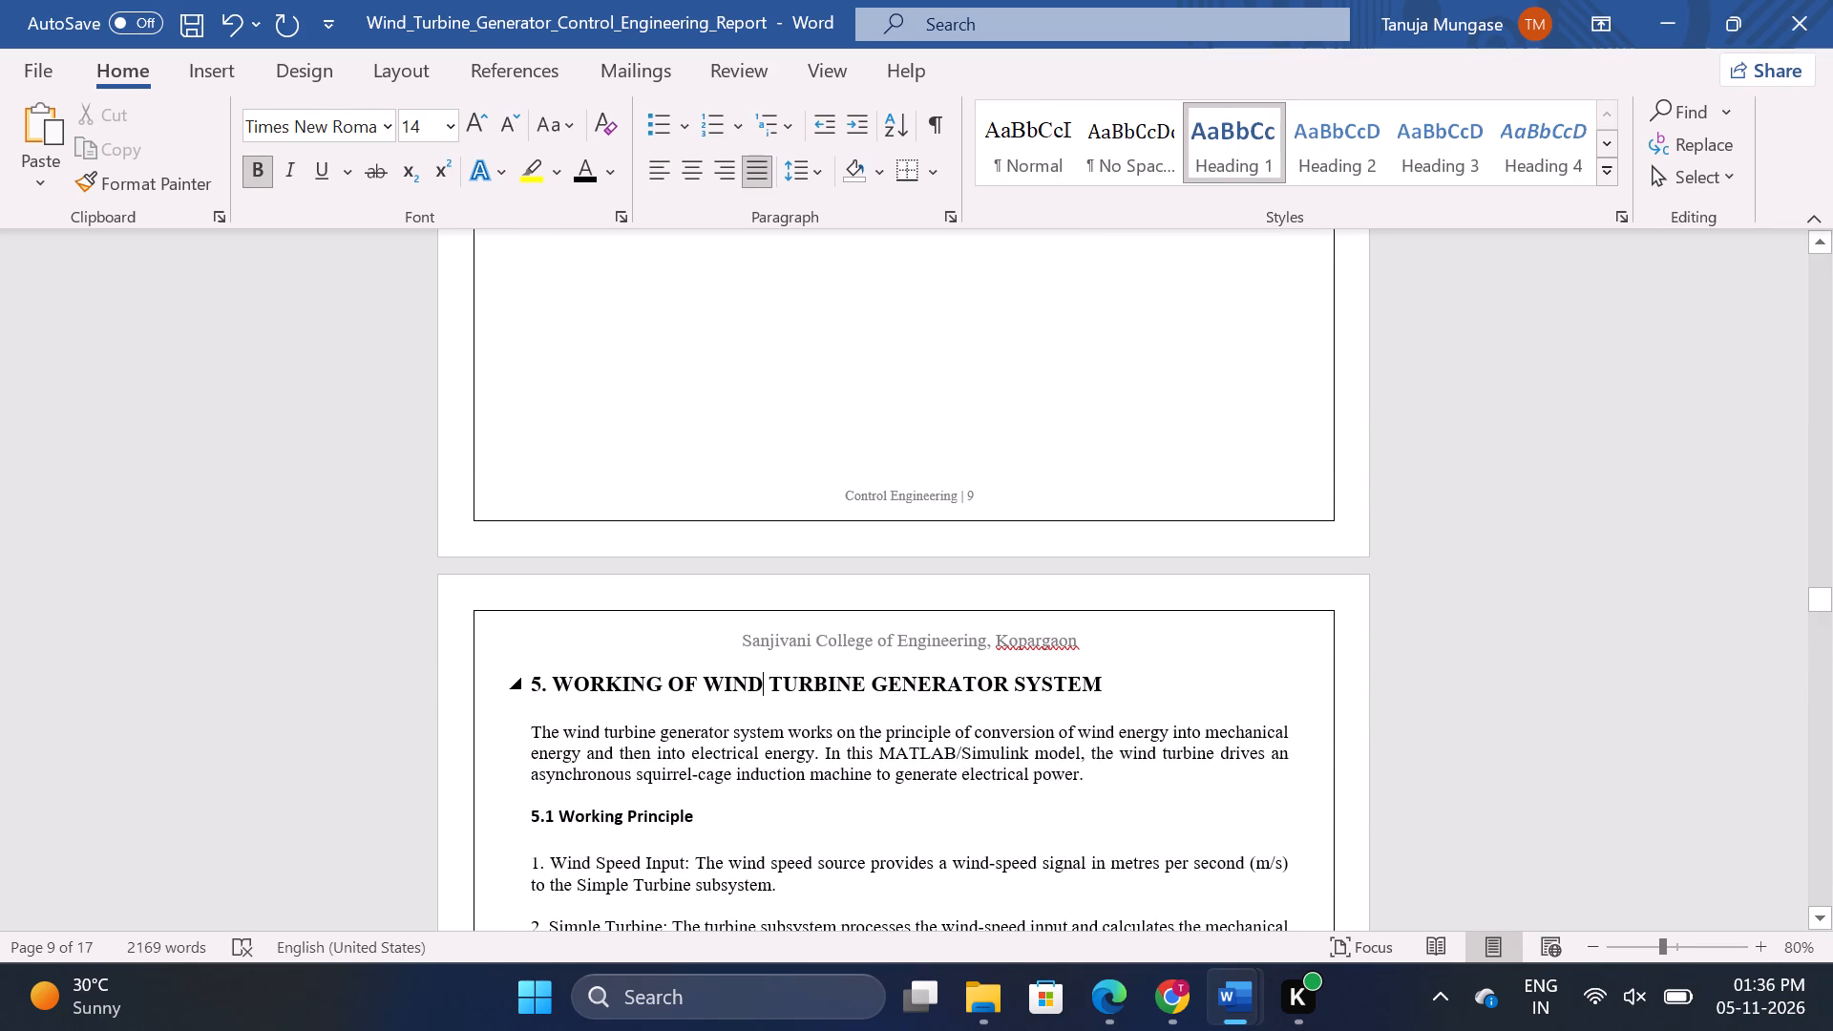
scroll(759, 688, "down", 6)
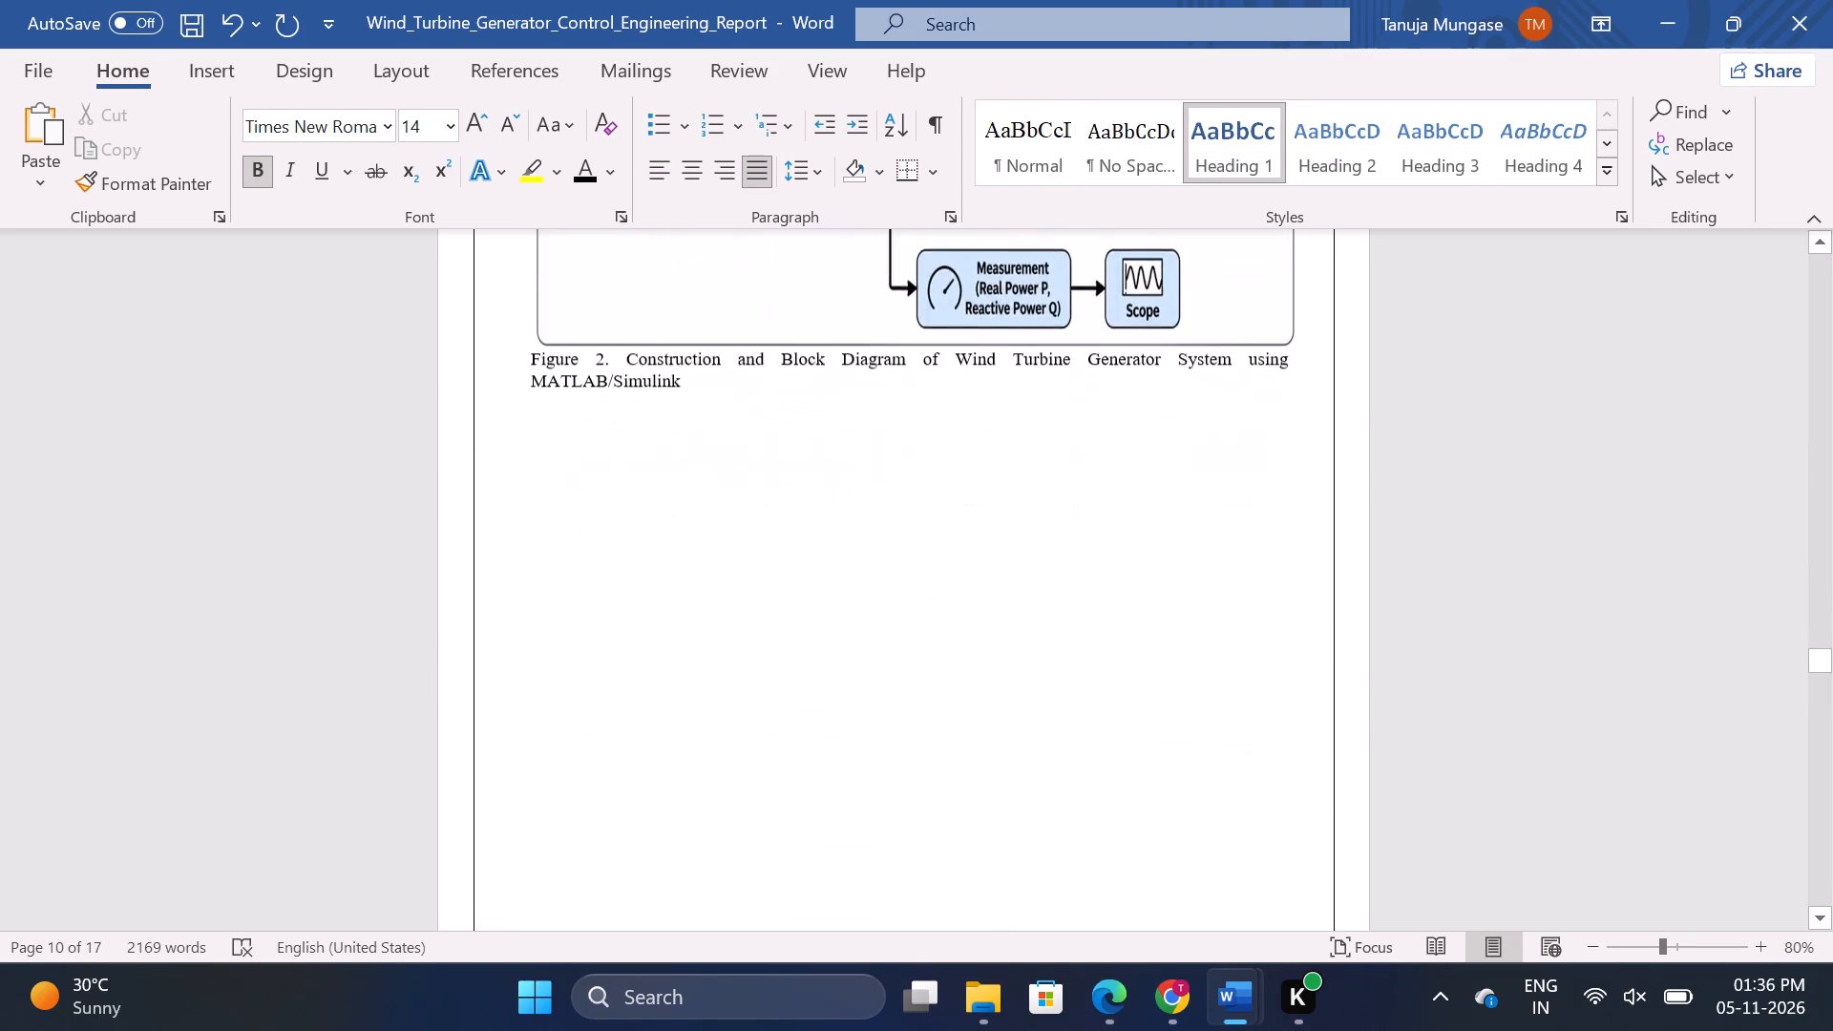
scroll(759, 688, "down", 3)
scroll(759, 688, "up", 4)
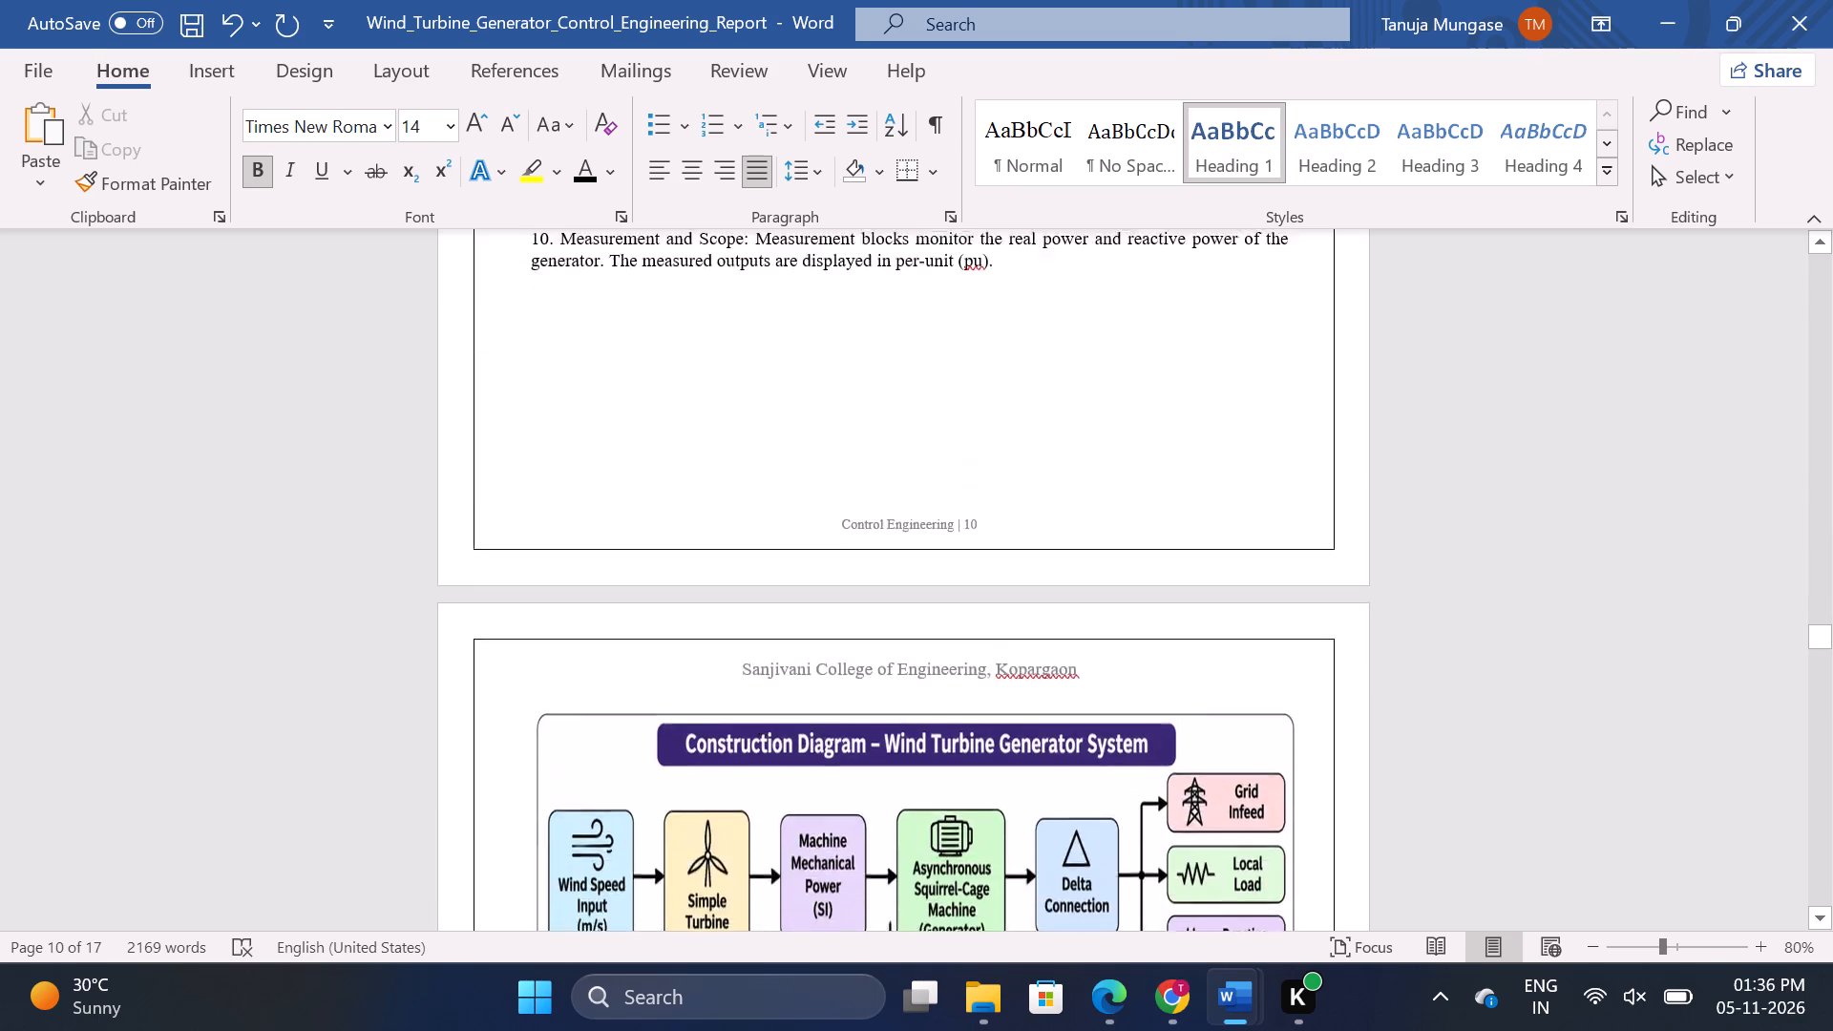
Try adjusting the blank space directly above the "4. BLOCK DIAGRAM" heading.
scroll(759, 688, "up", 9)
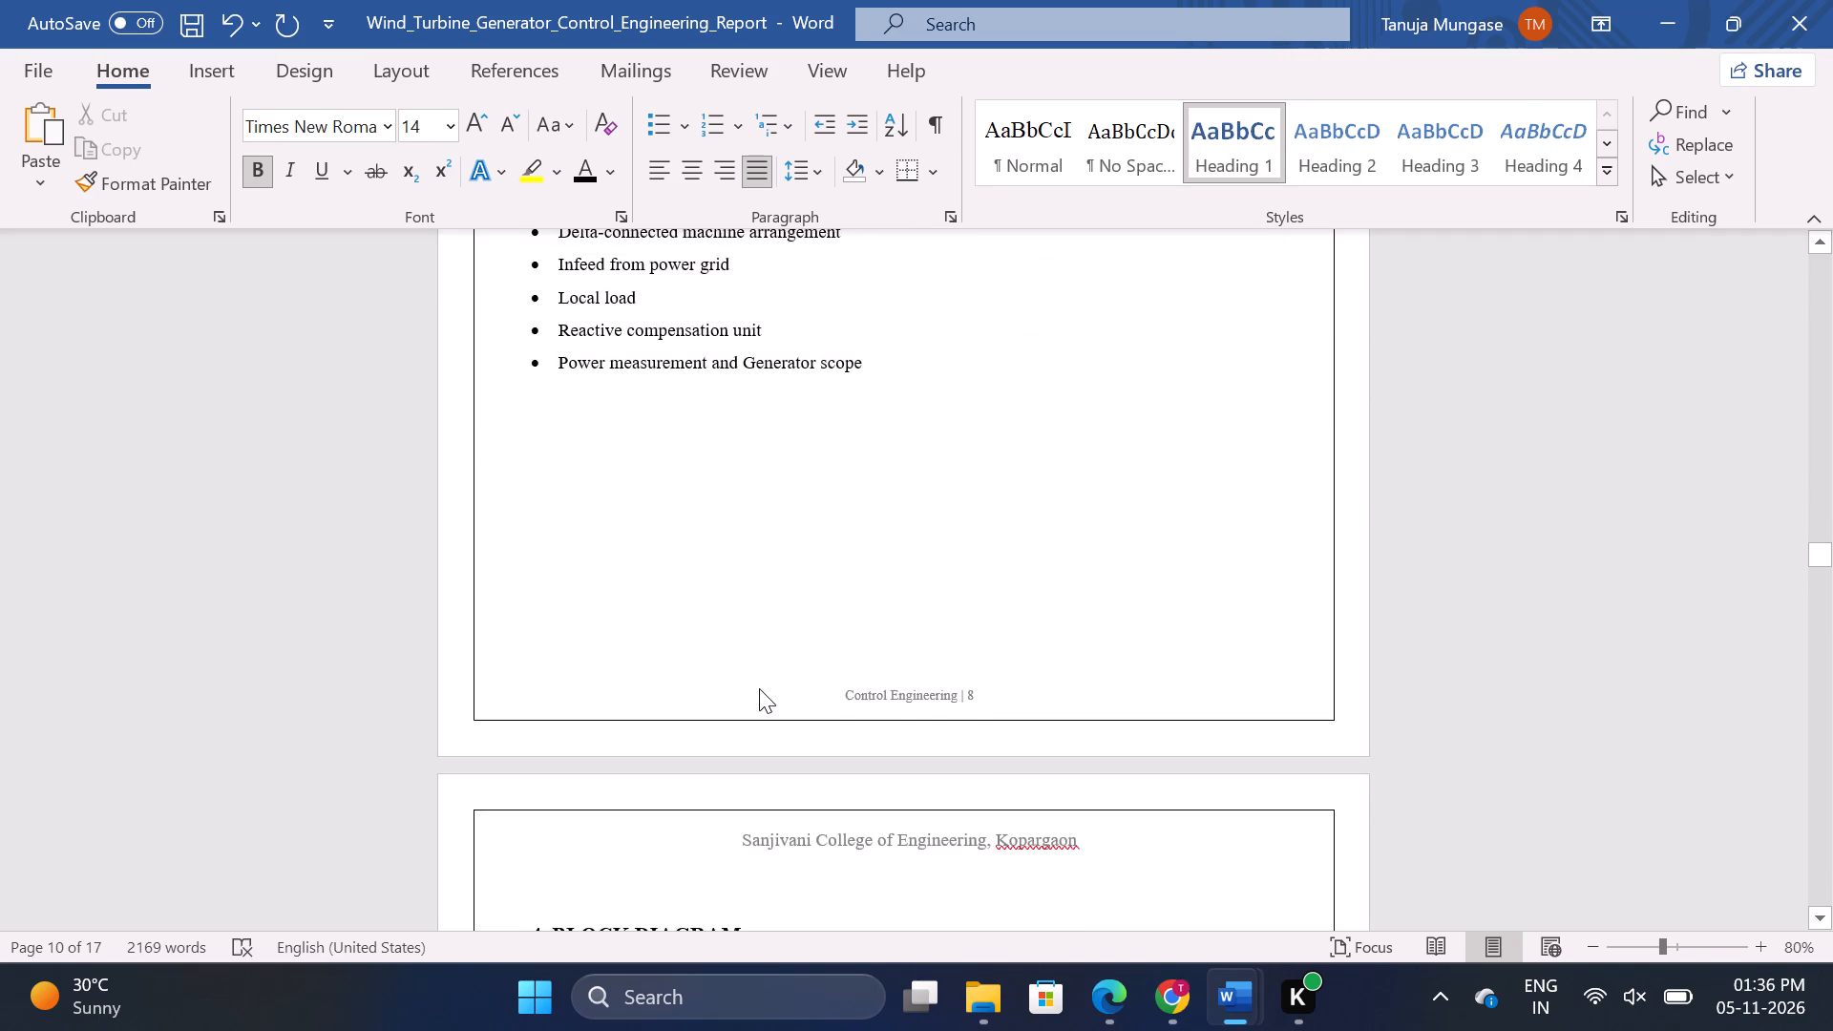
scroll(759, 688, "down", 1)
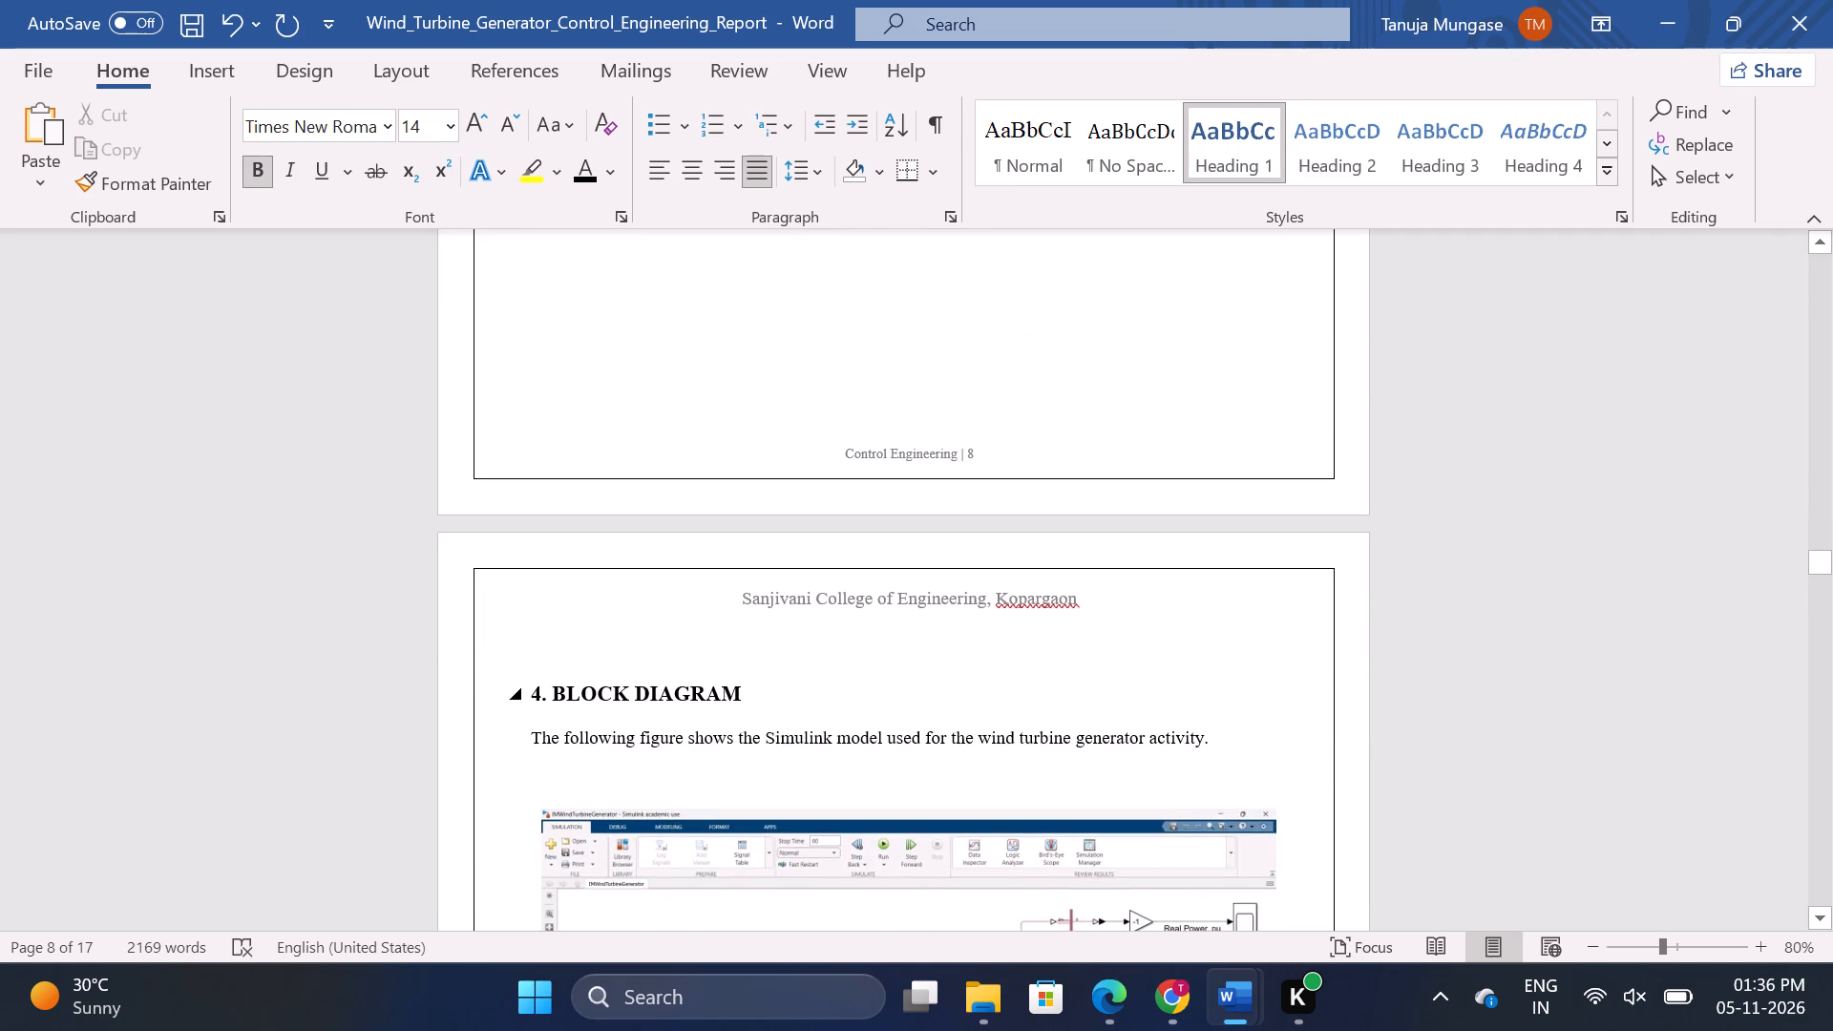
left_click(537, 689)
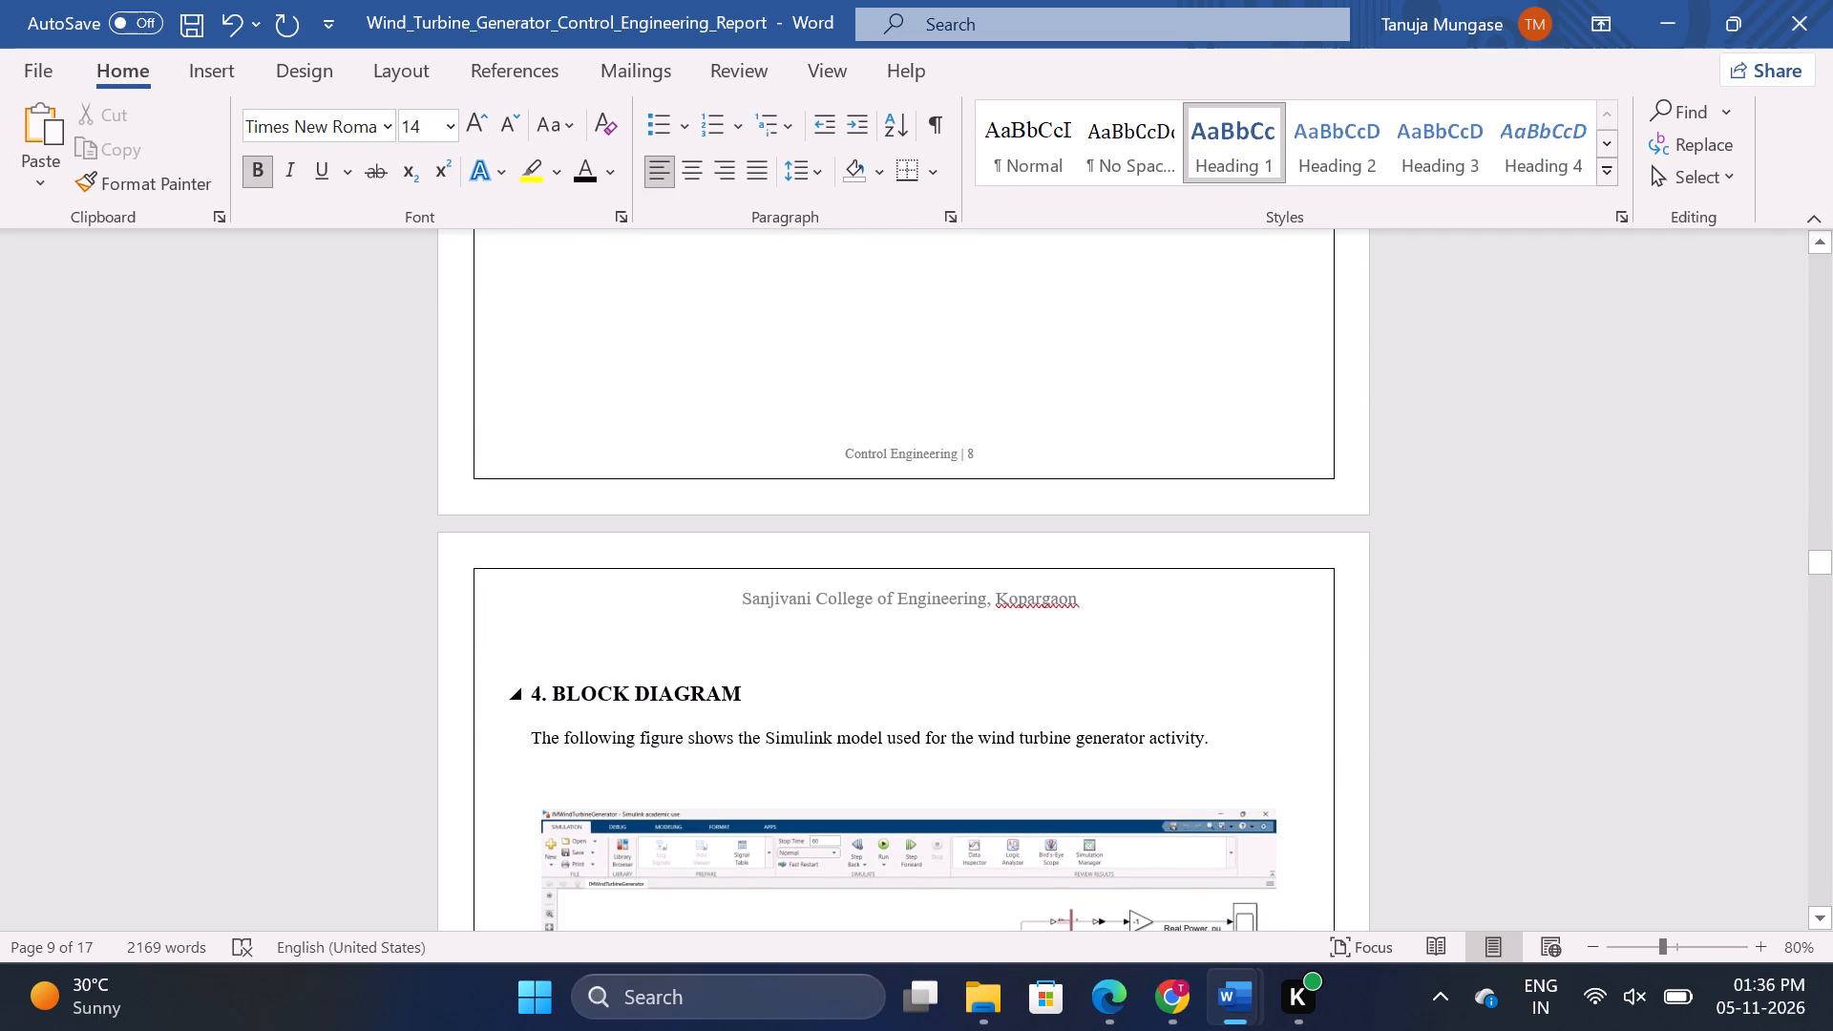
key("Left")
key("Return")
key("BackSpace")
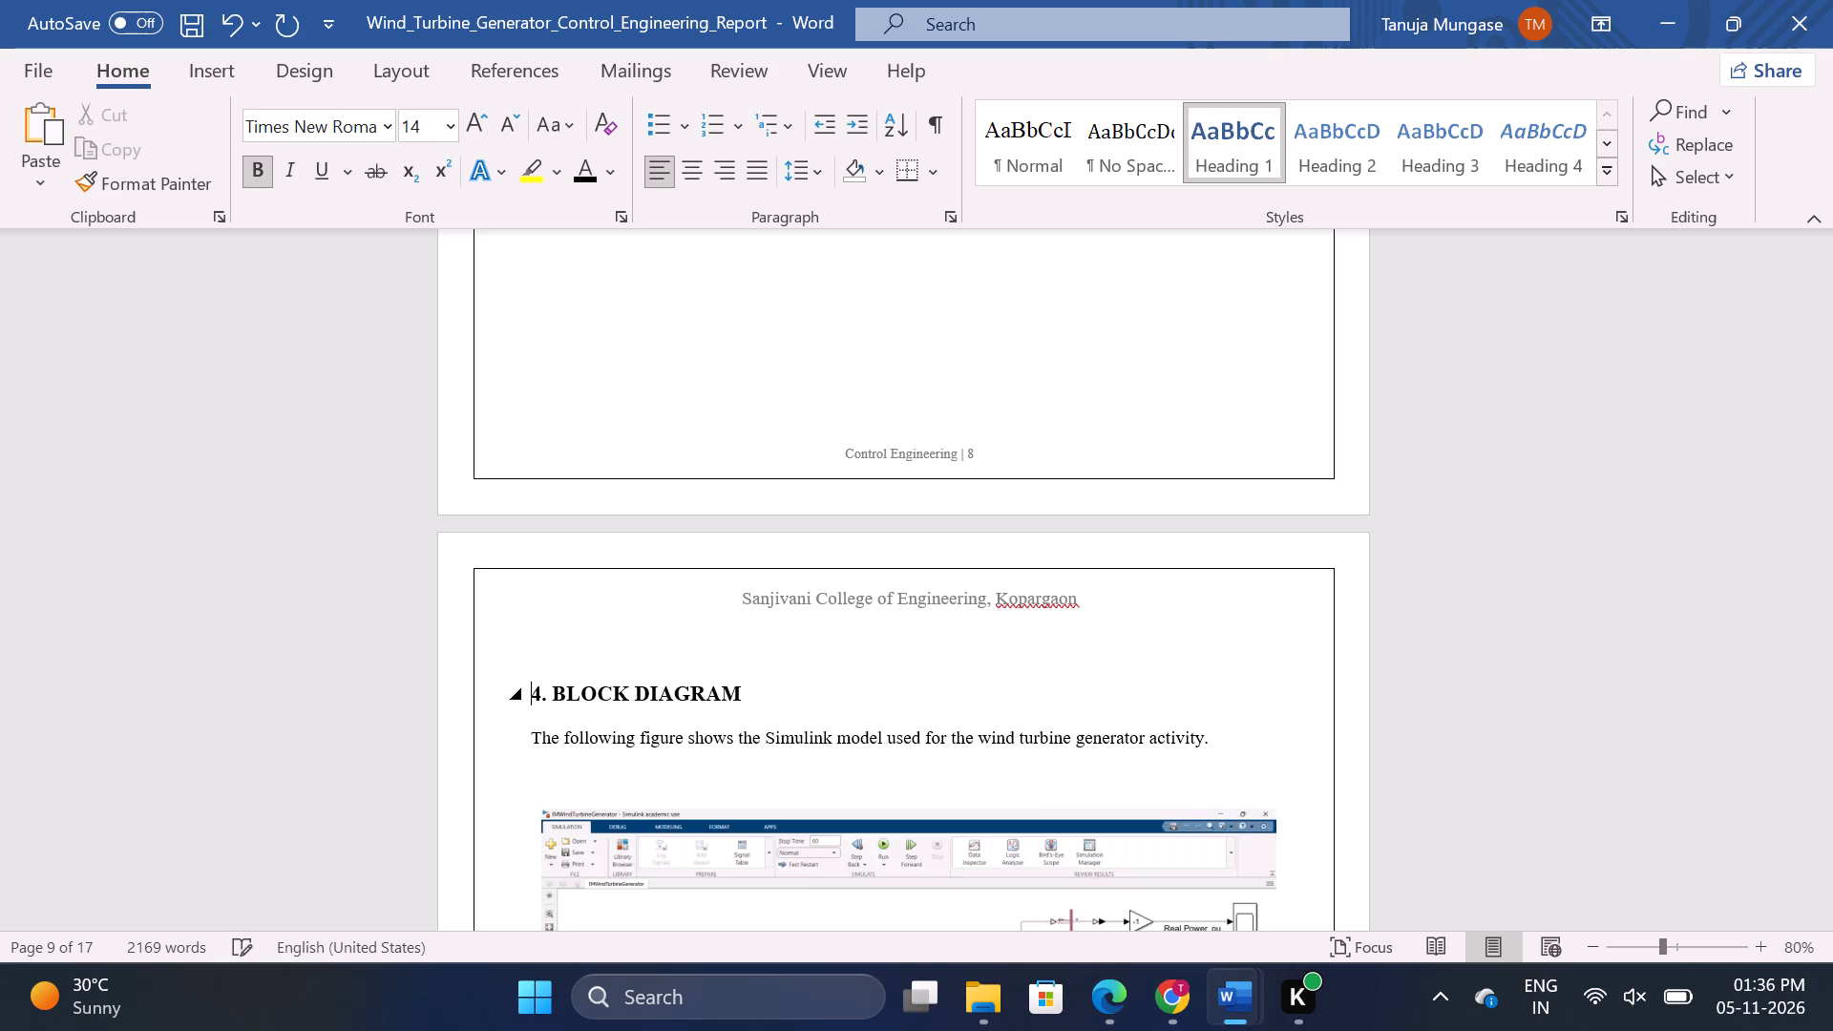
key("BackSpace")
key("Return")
Rewrite the section 6 heading in capitals as "6. CONSTRUCTION".
scroll(537, 689, "down", 6)
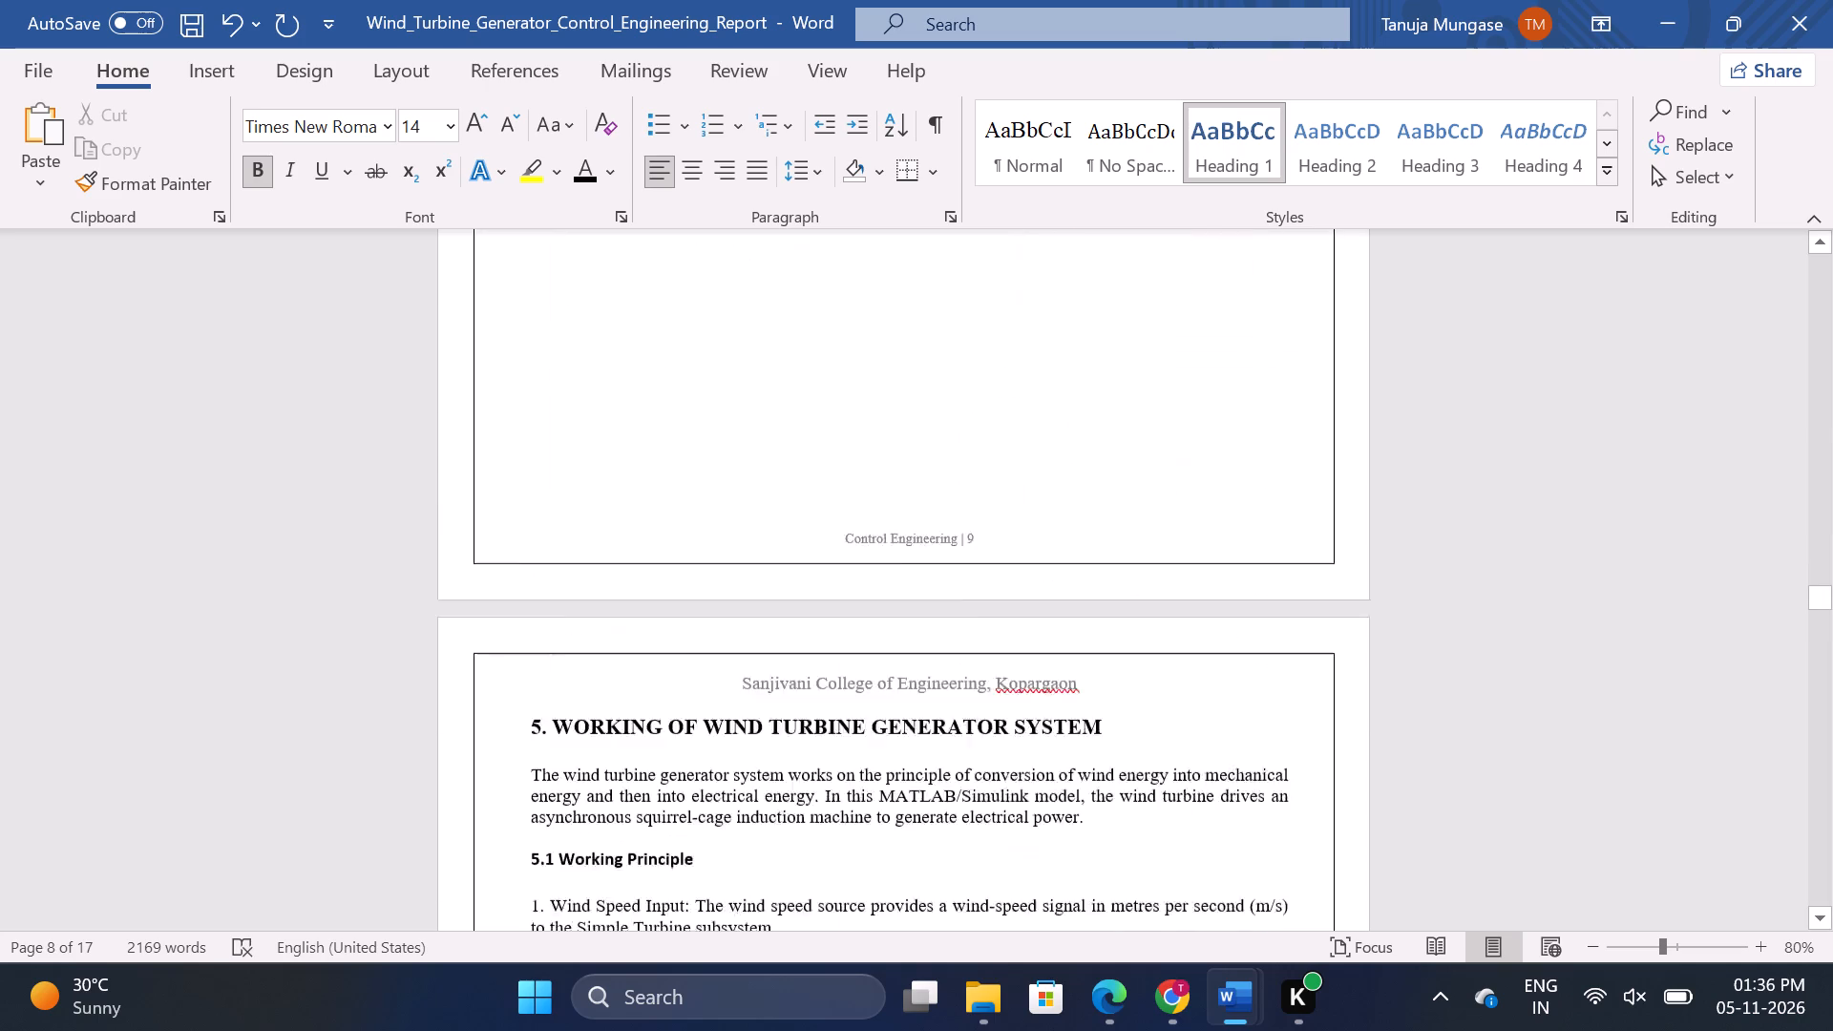
scroll(537, 689, "down", 4)
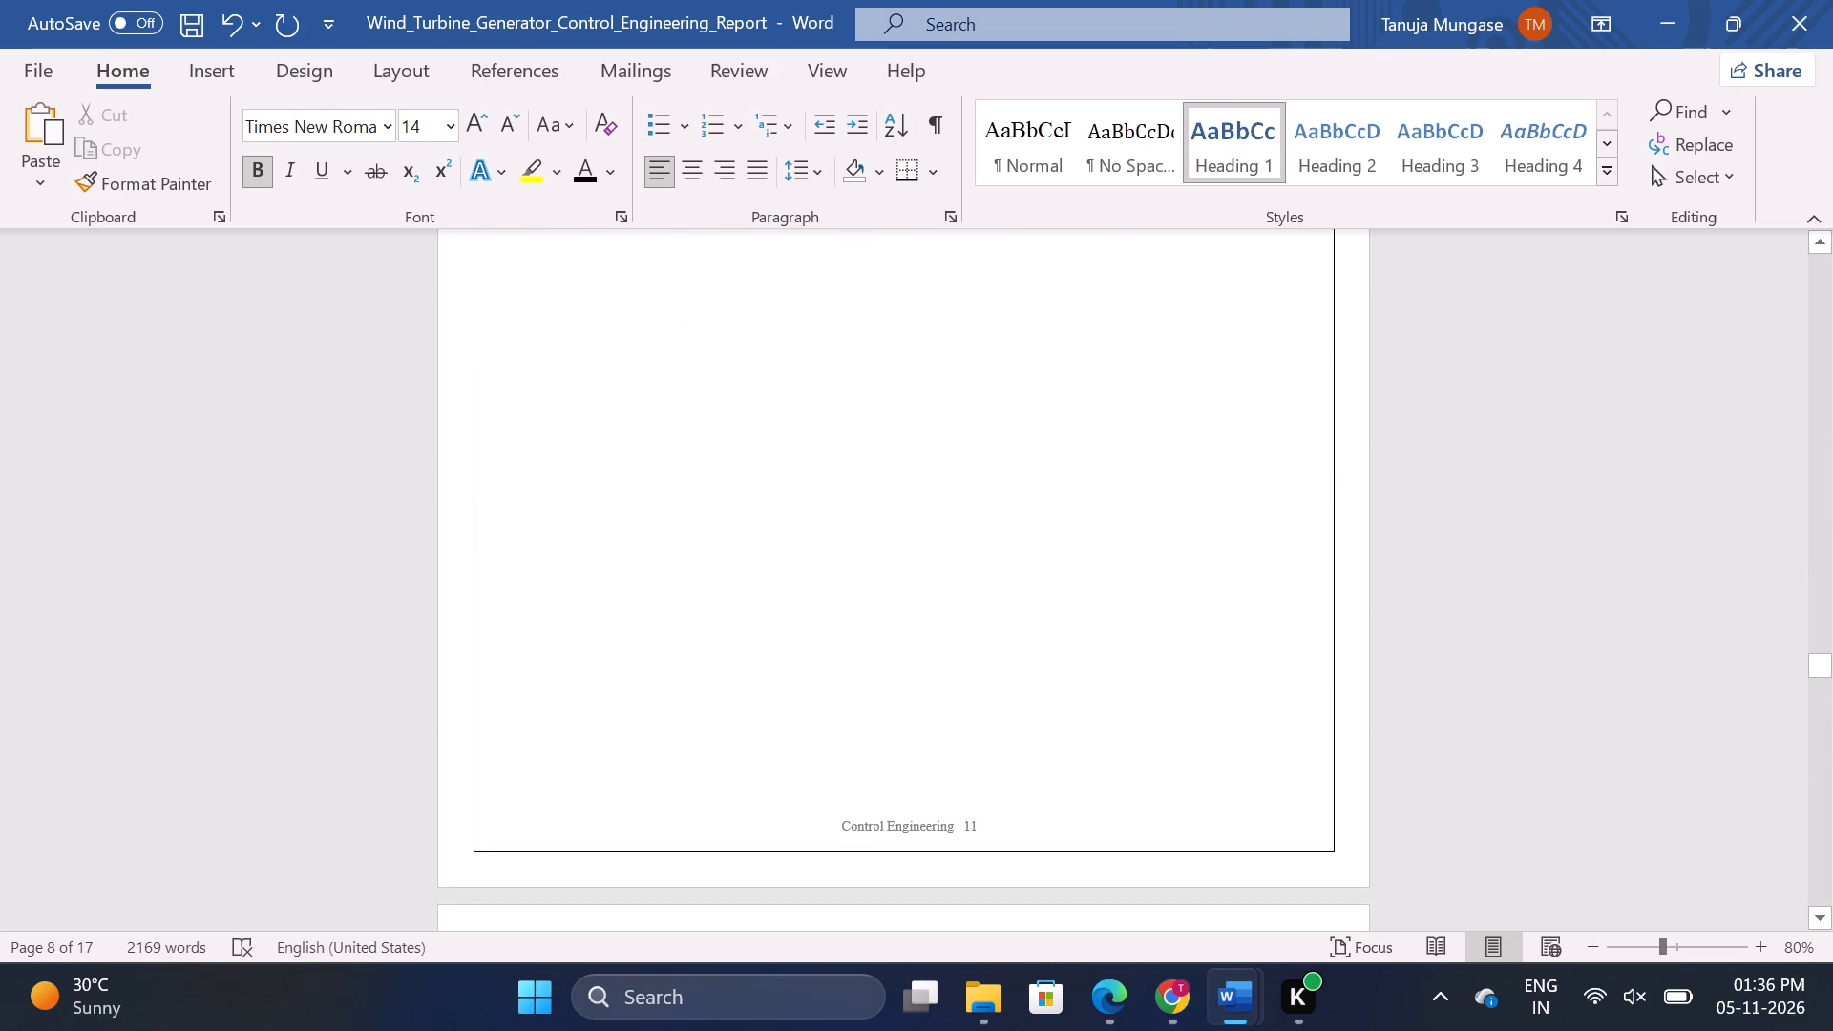
scroll(537, 689, "down", 2)
scroll(552, 828, "down", 1)
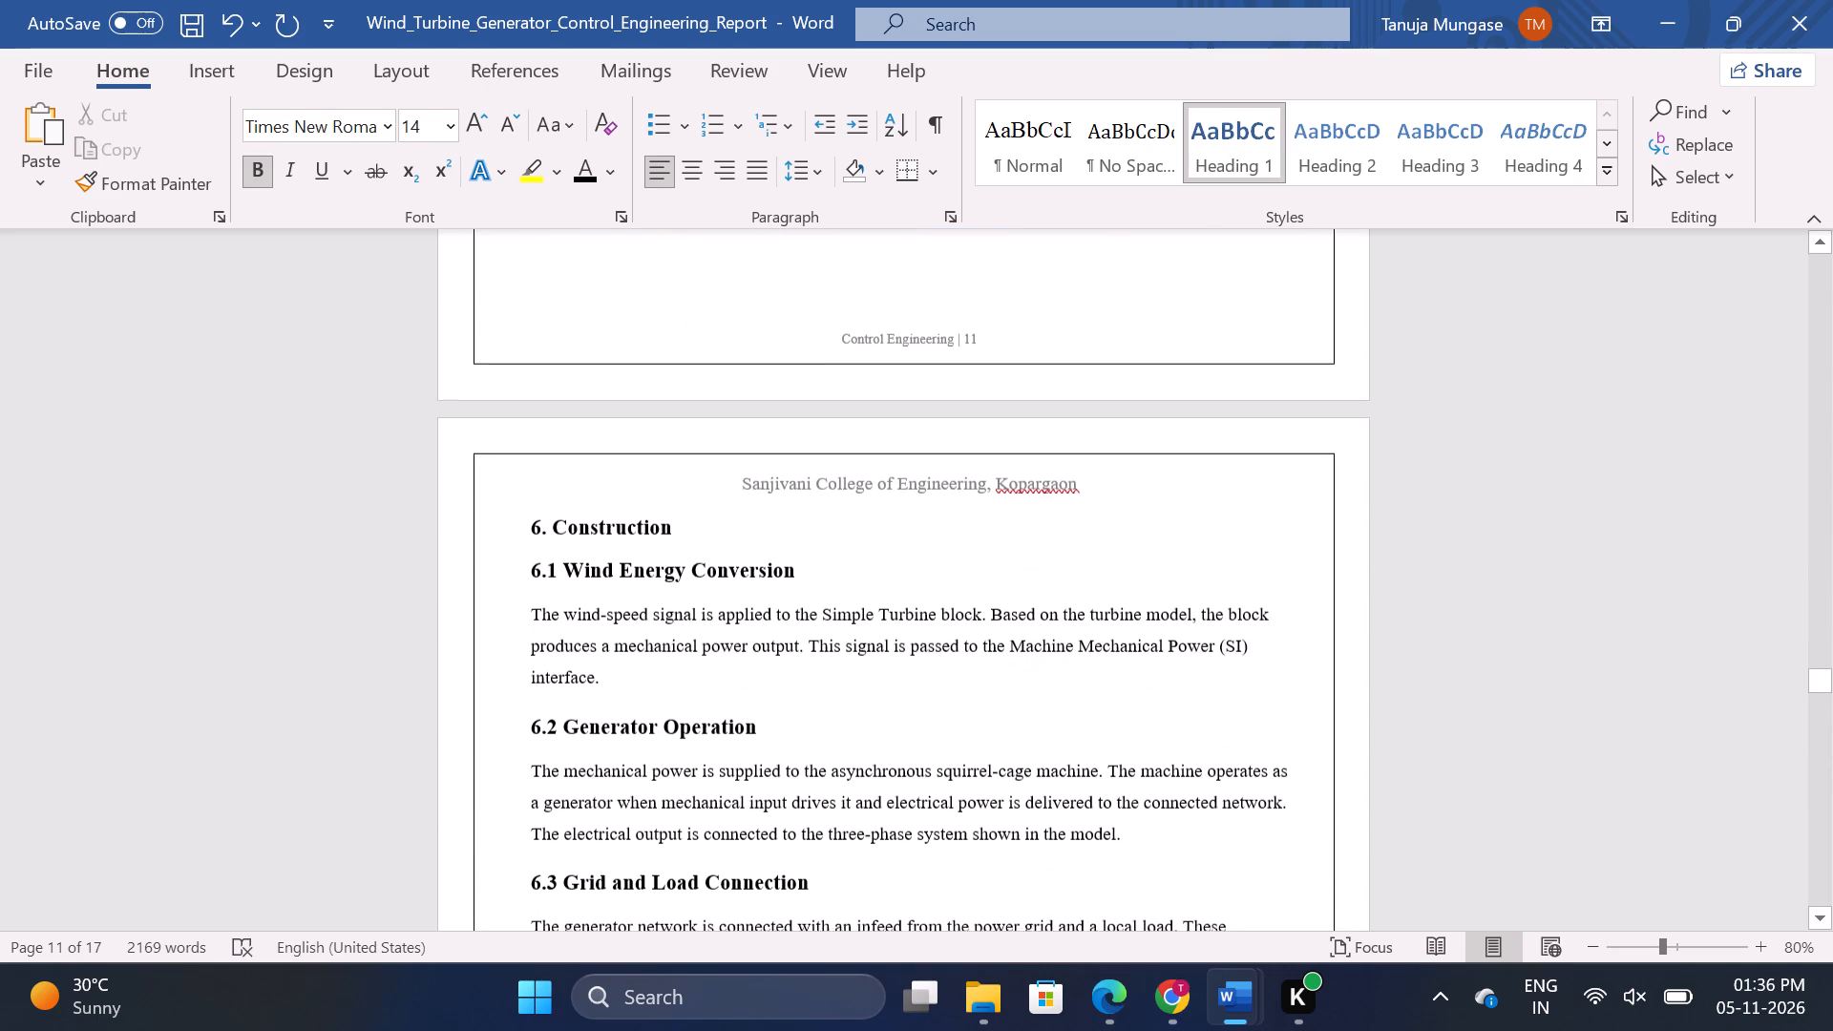
left_click_drag(675, 534, 548, 534)
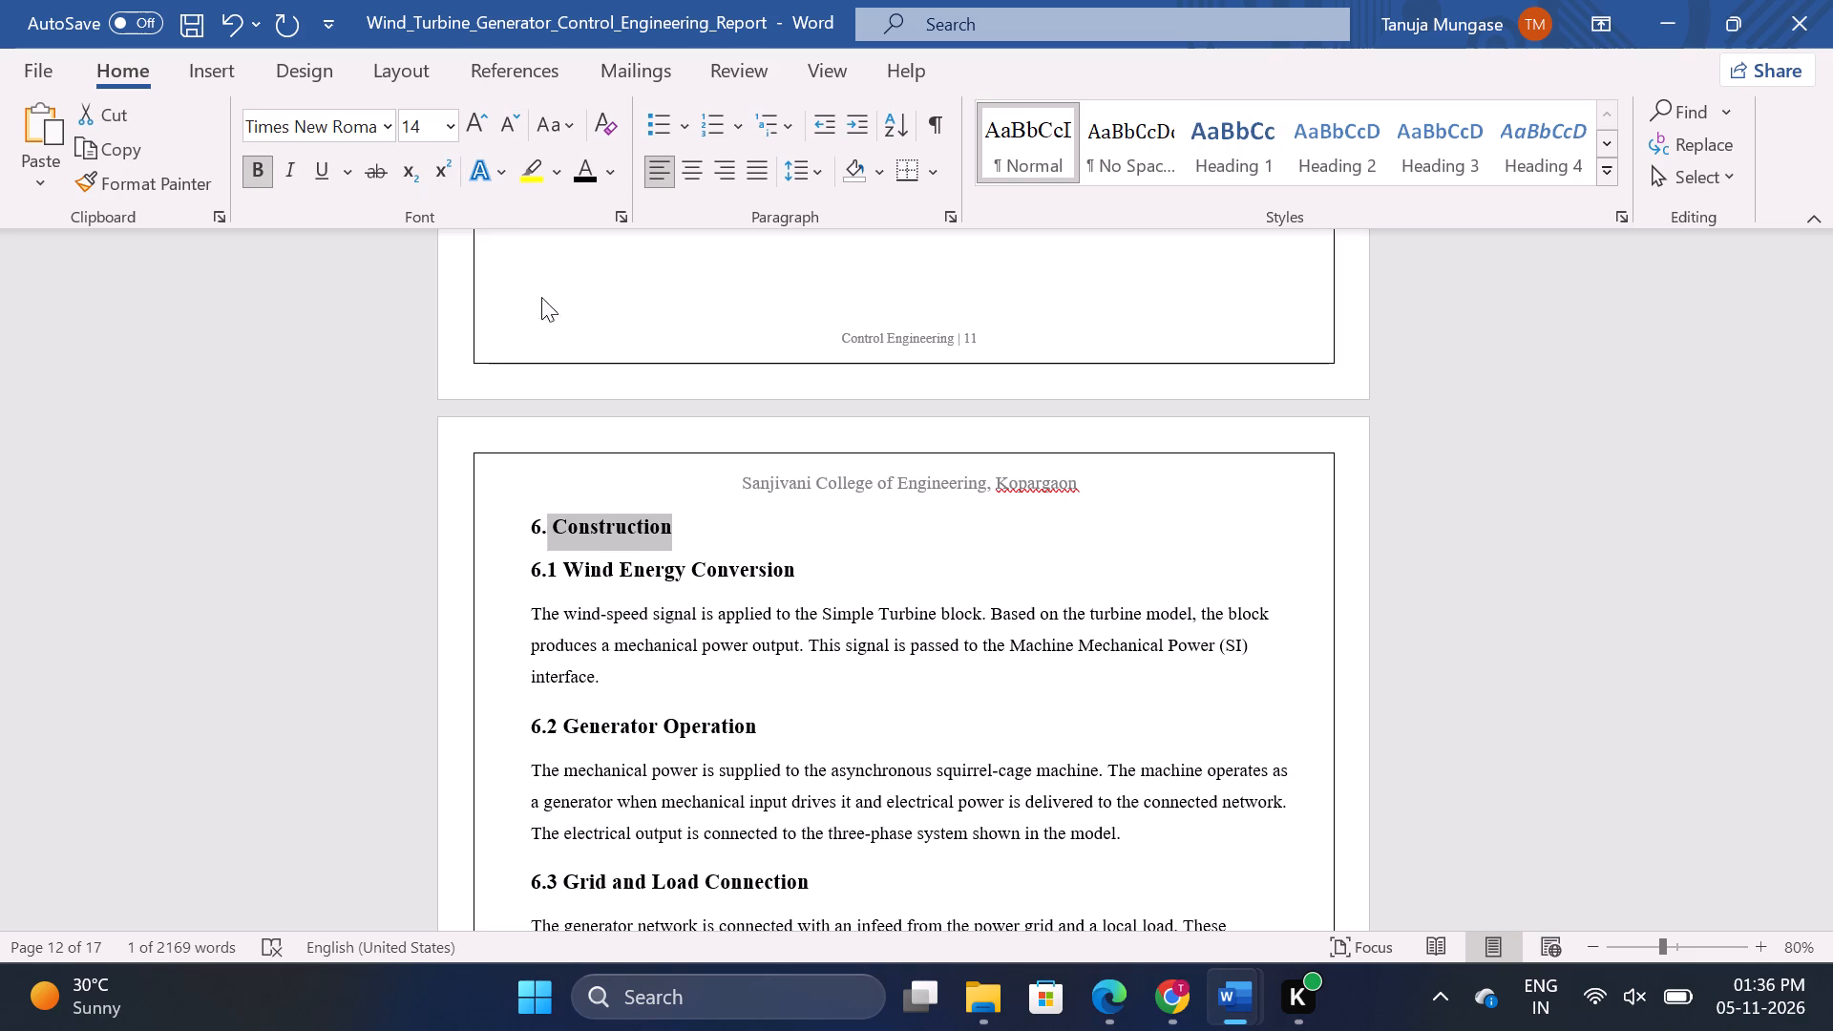
left_click(702, 515)
key("BackSpace")
key("BackSpace")
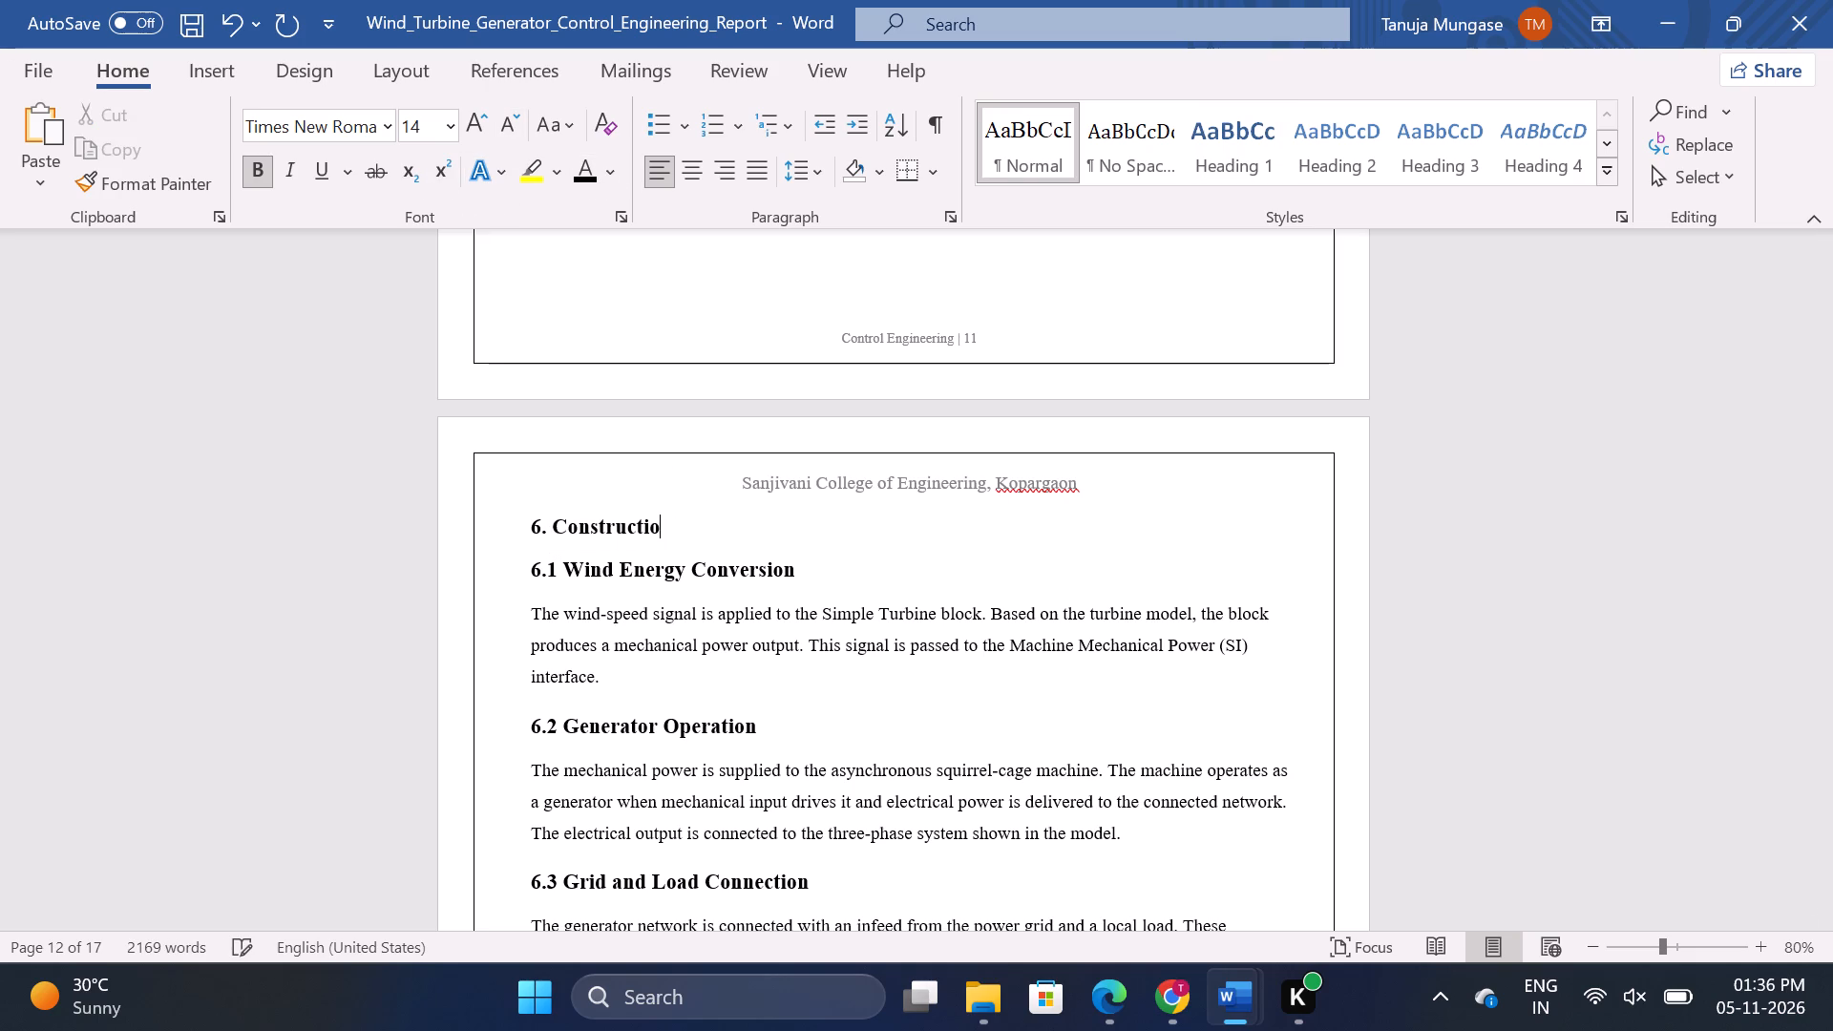
key("BackSpace")
key("BackSpace")
key("BackSpace")
key("BackSpace")
key("BackSpace")
key("BackSpace")
key("BackSpace")
key("BackSpace")
key("BackSpace")
type("ONSTRUCTION")
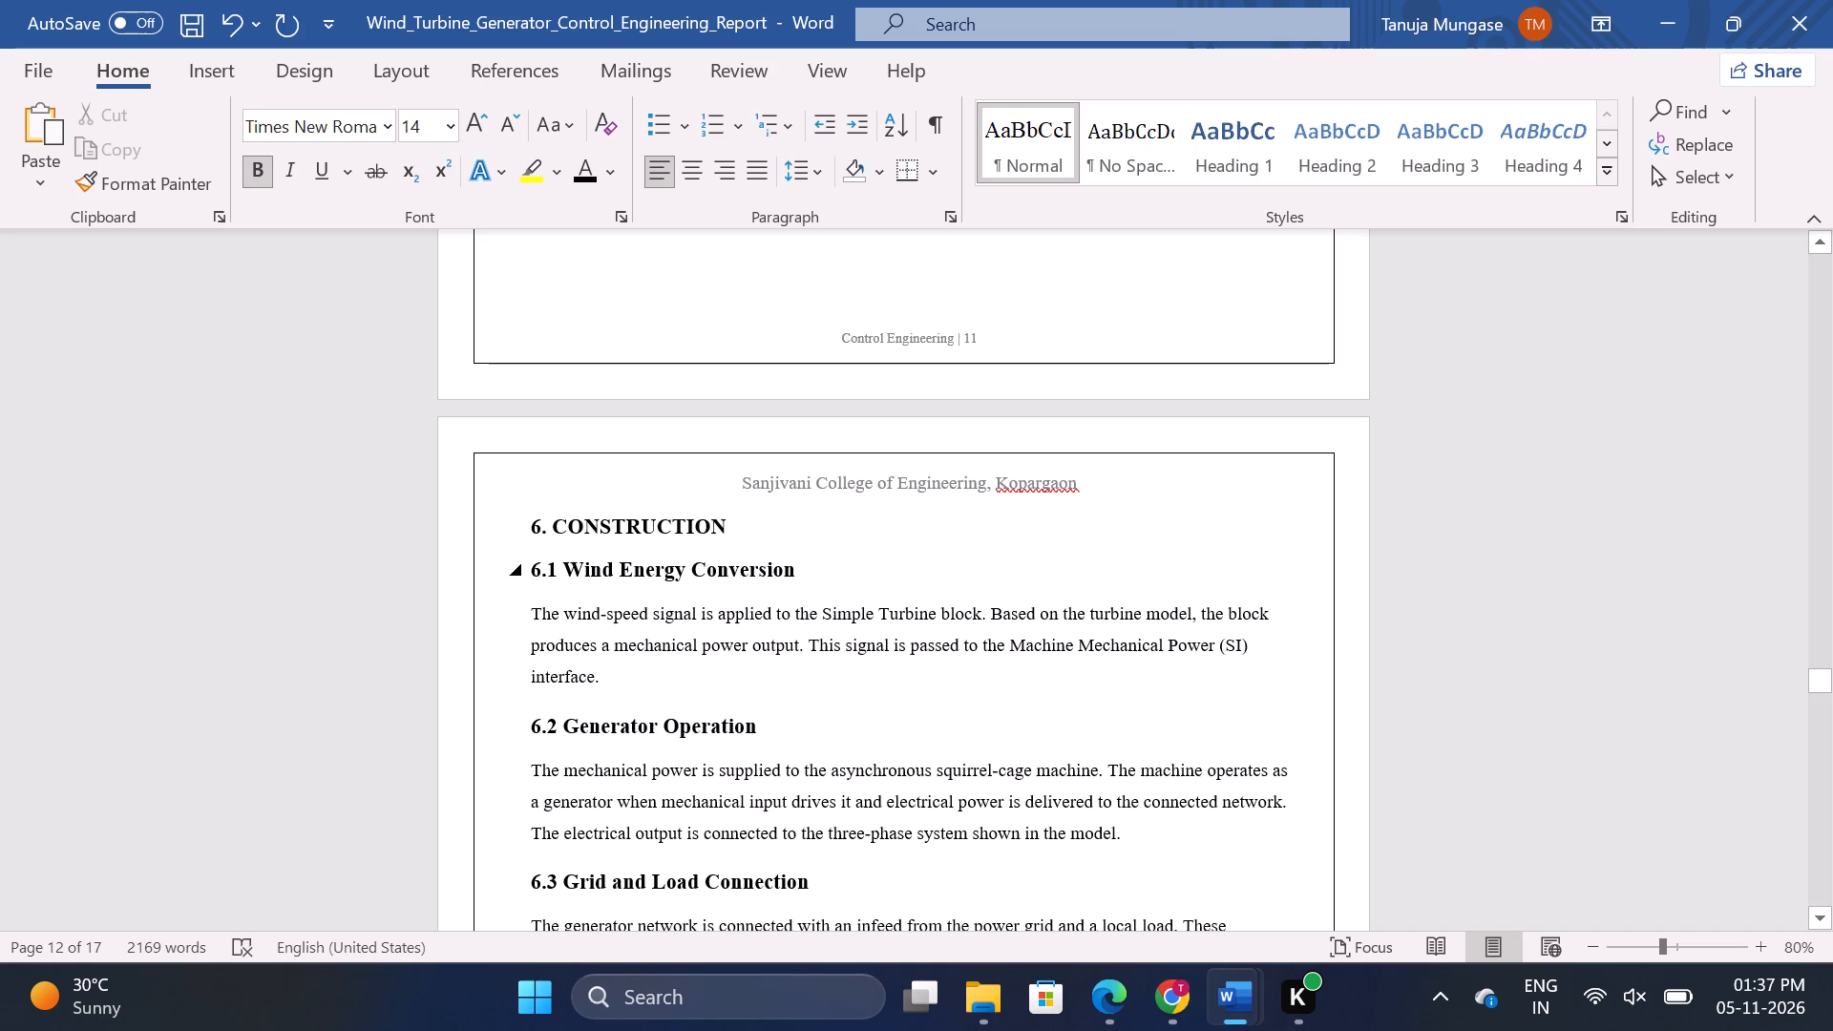
scroll(636, 592, "down", 7)
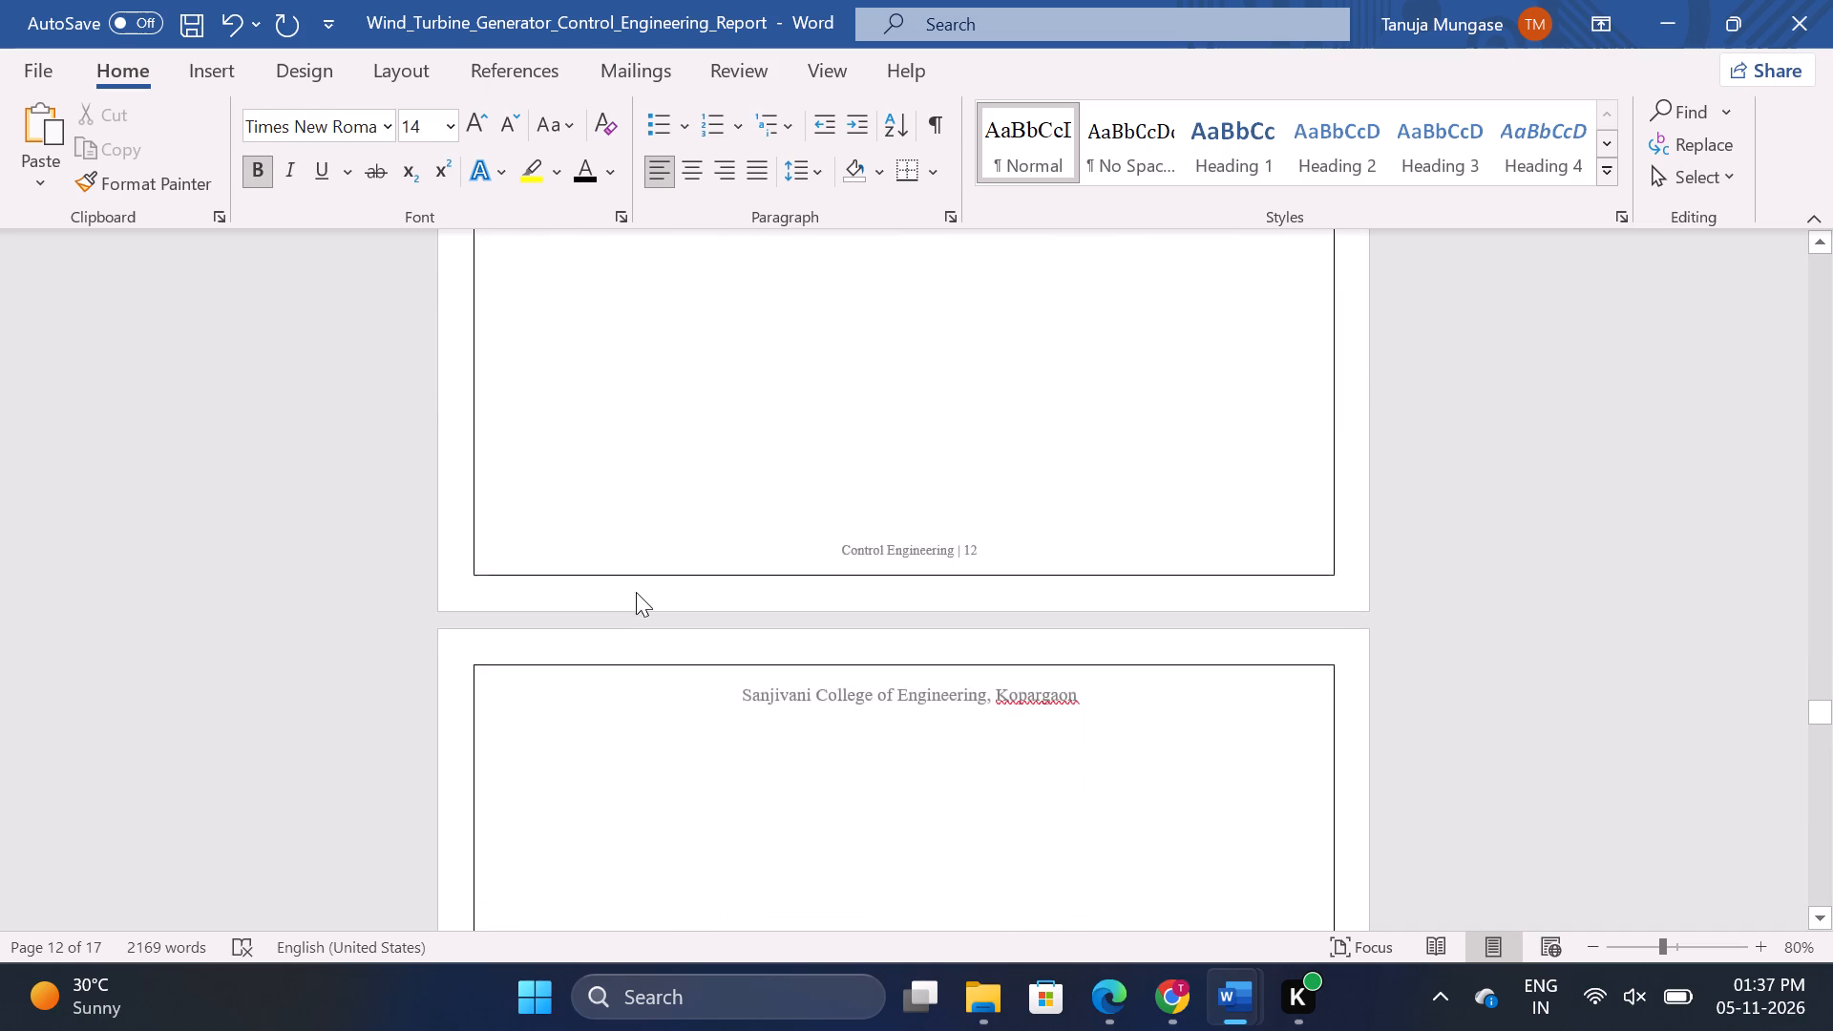
scroll(636, 592, "down", 1)
scroll(537, 782, "down", 2)
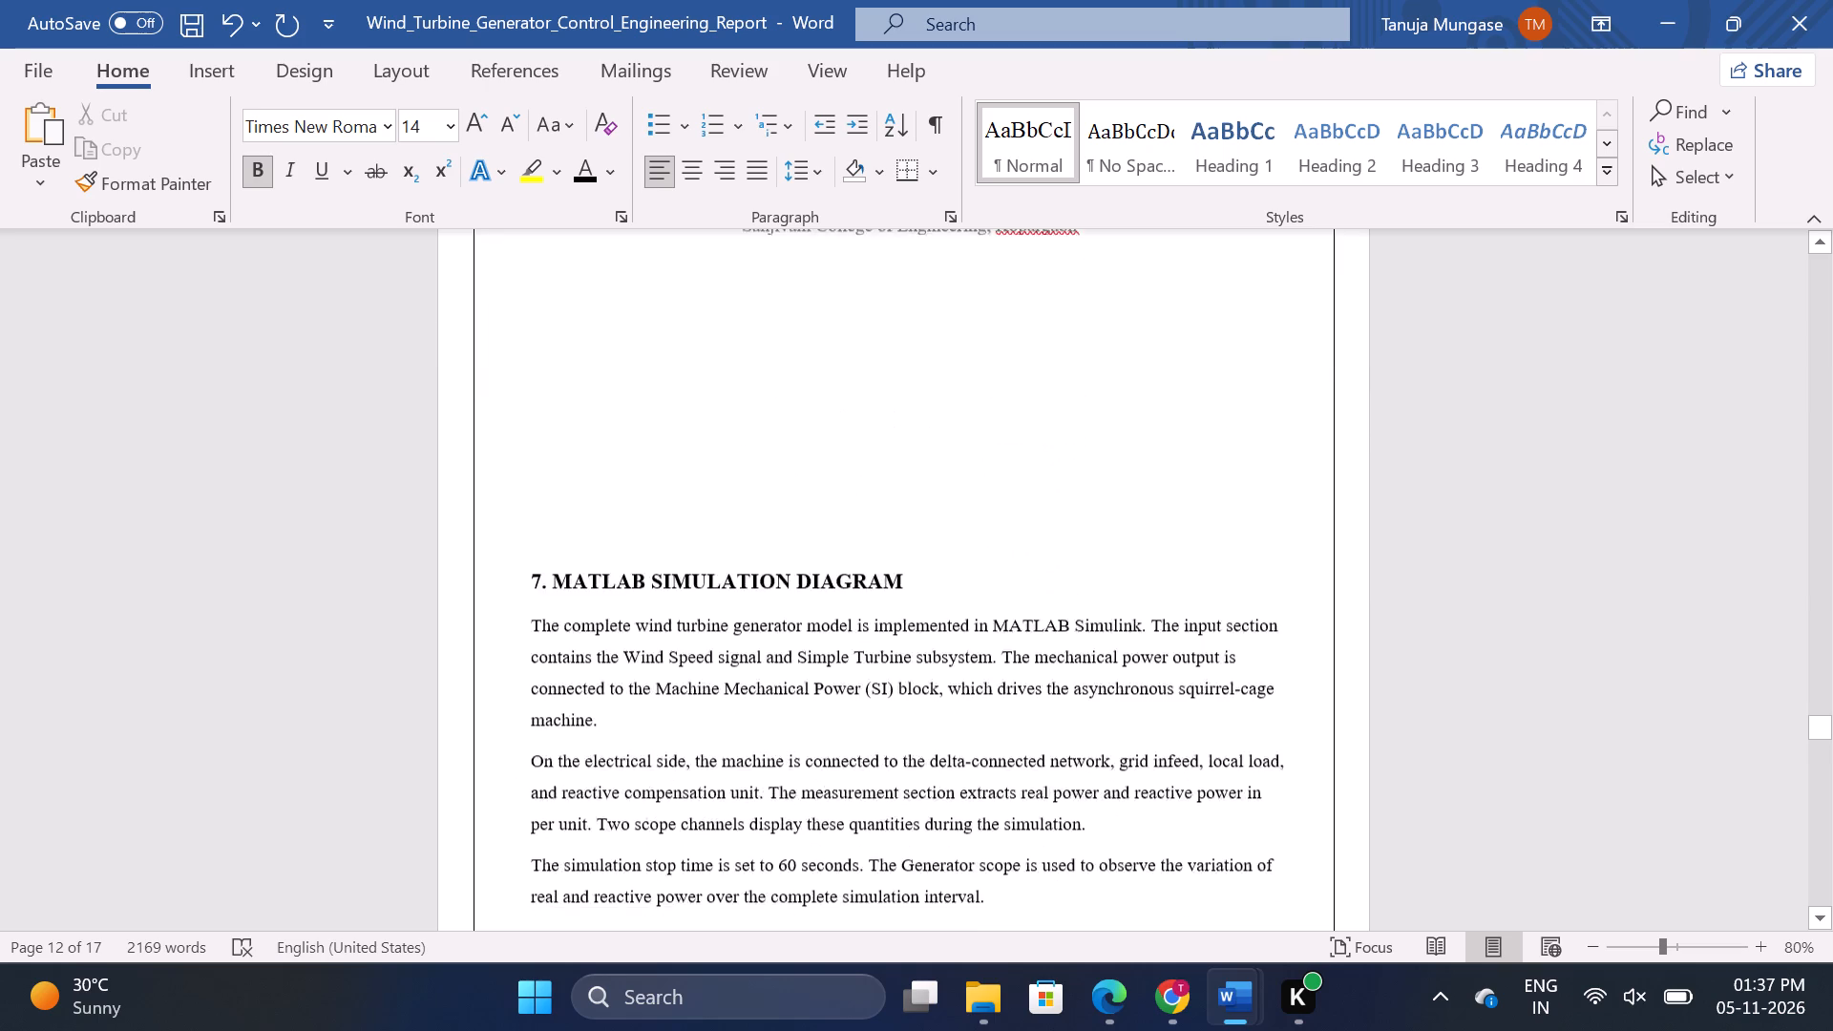
scroll(537, 782, "down", 1)
left_click(848, 569)
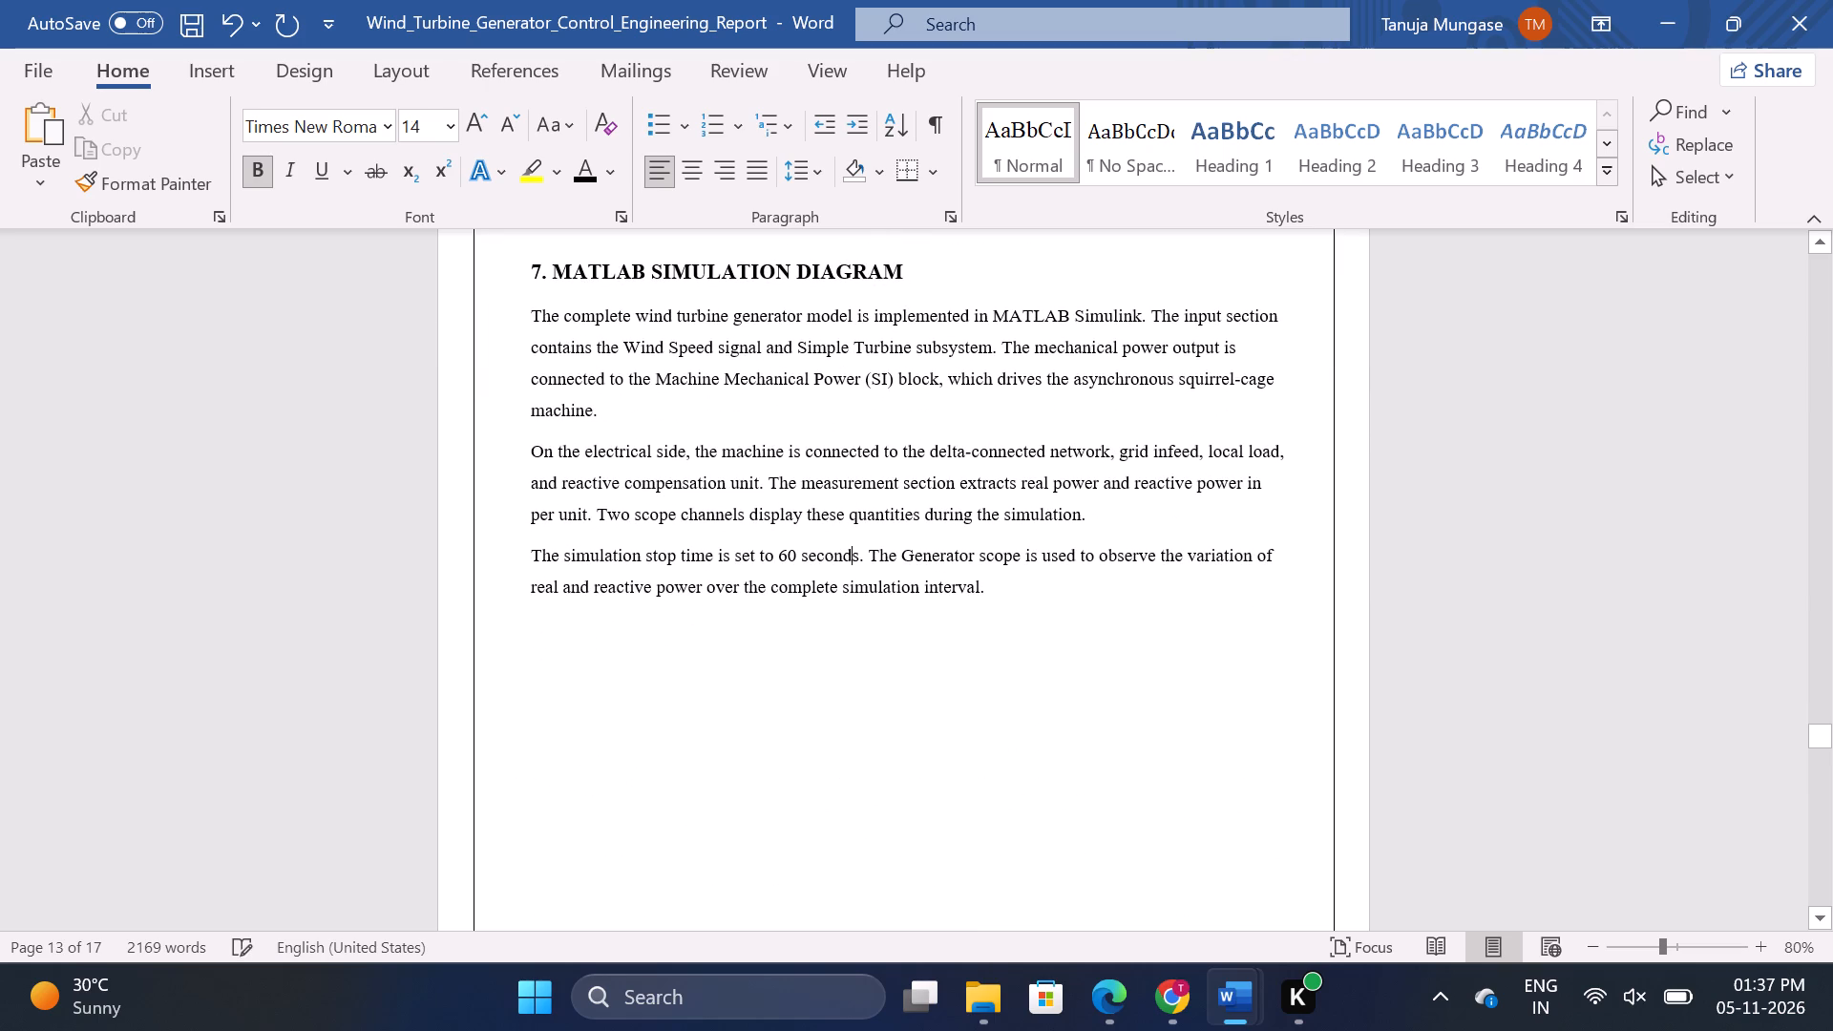
scroll(982, 597, "down", 3)
scroll(982, 597, "up", 2)
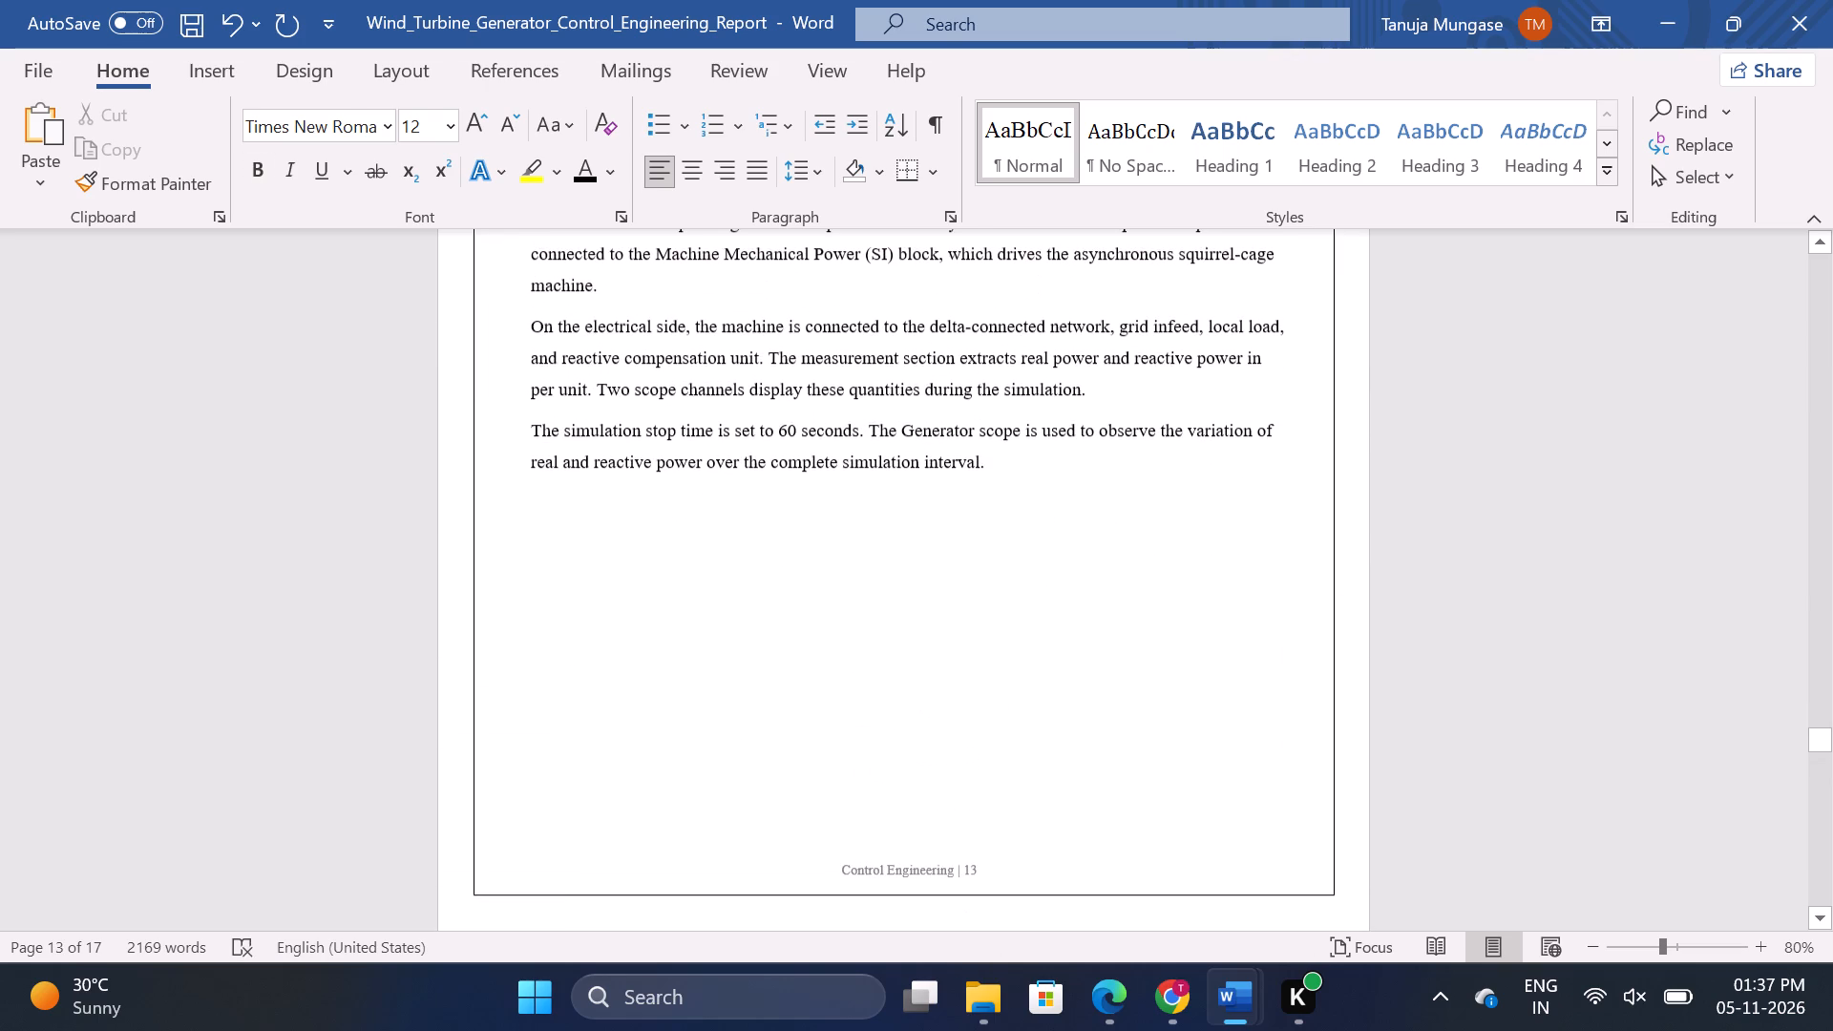
scroll(992, 477, "up", 1)
left_click_drag(1017, 585, 933, 580)
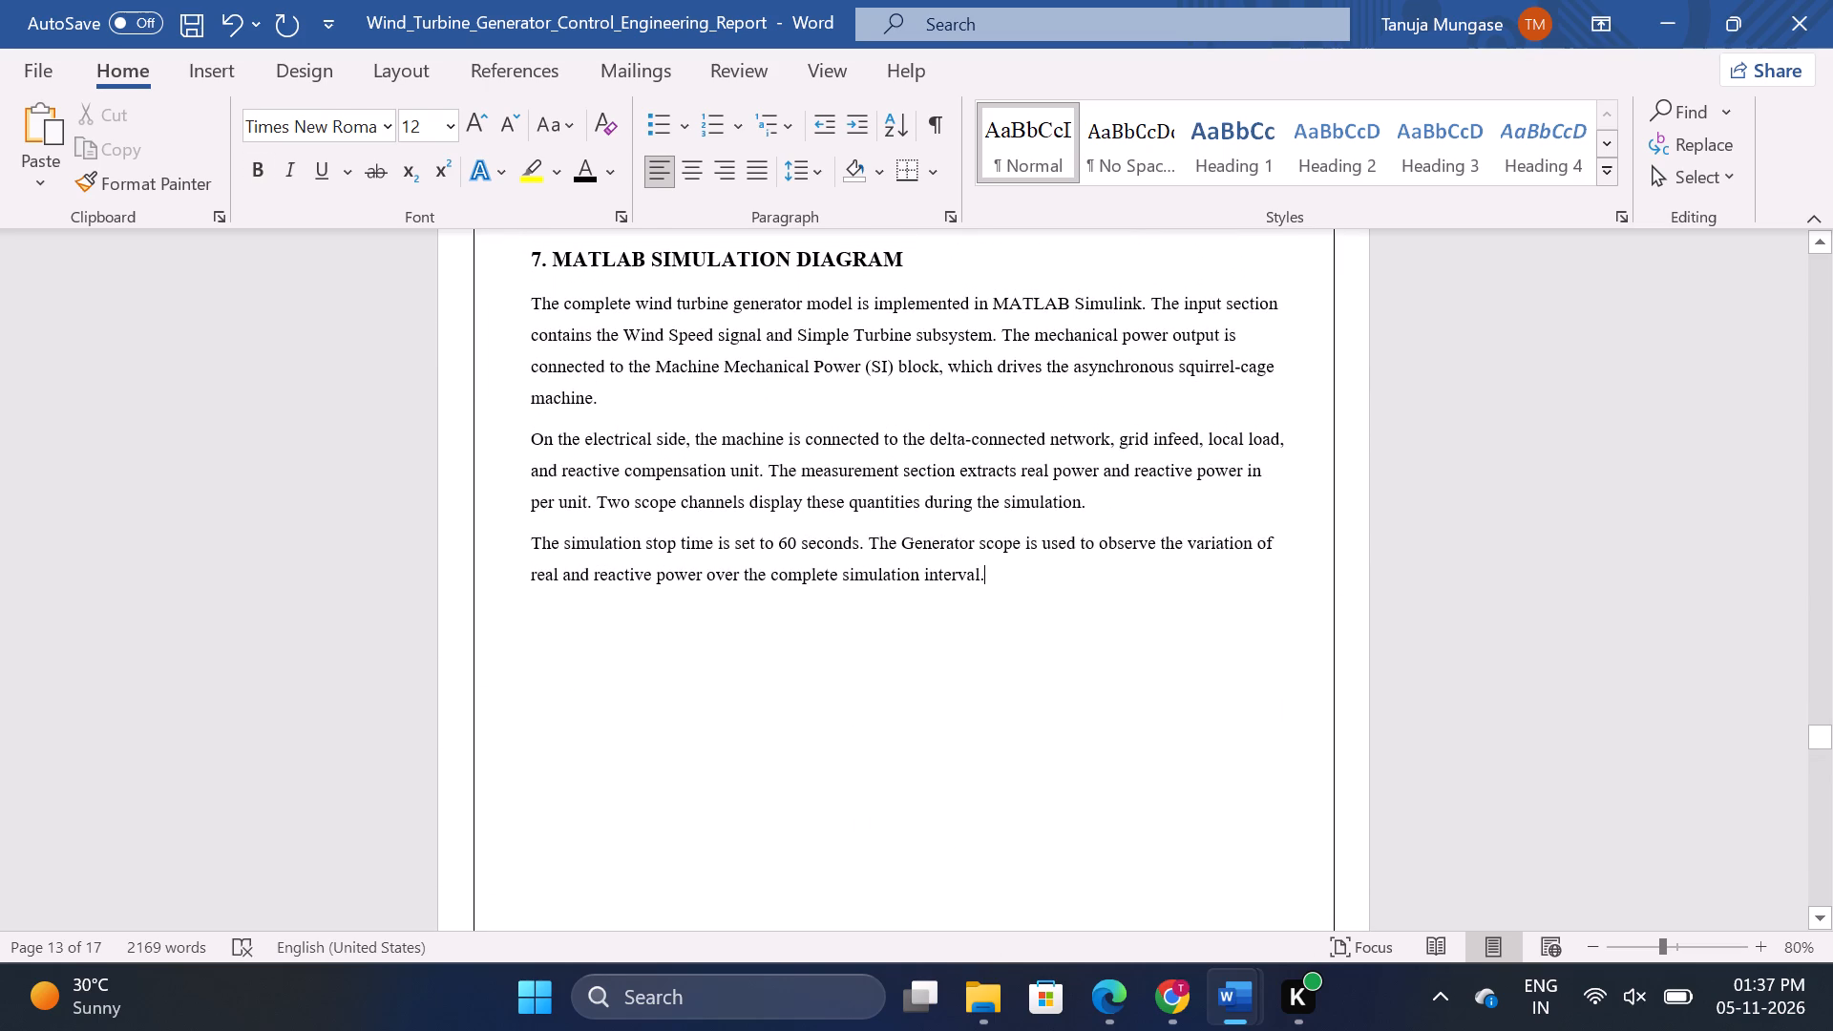
left_click_drag(933, 580, 526, 253)
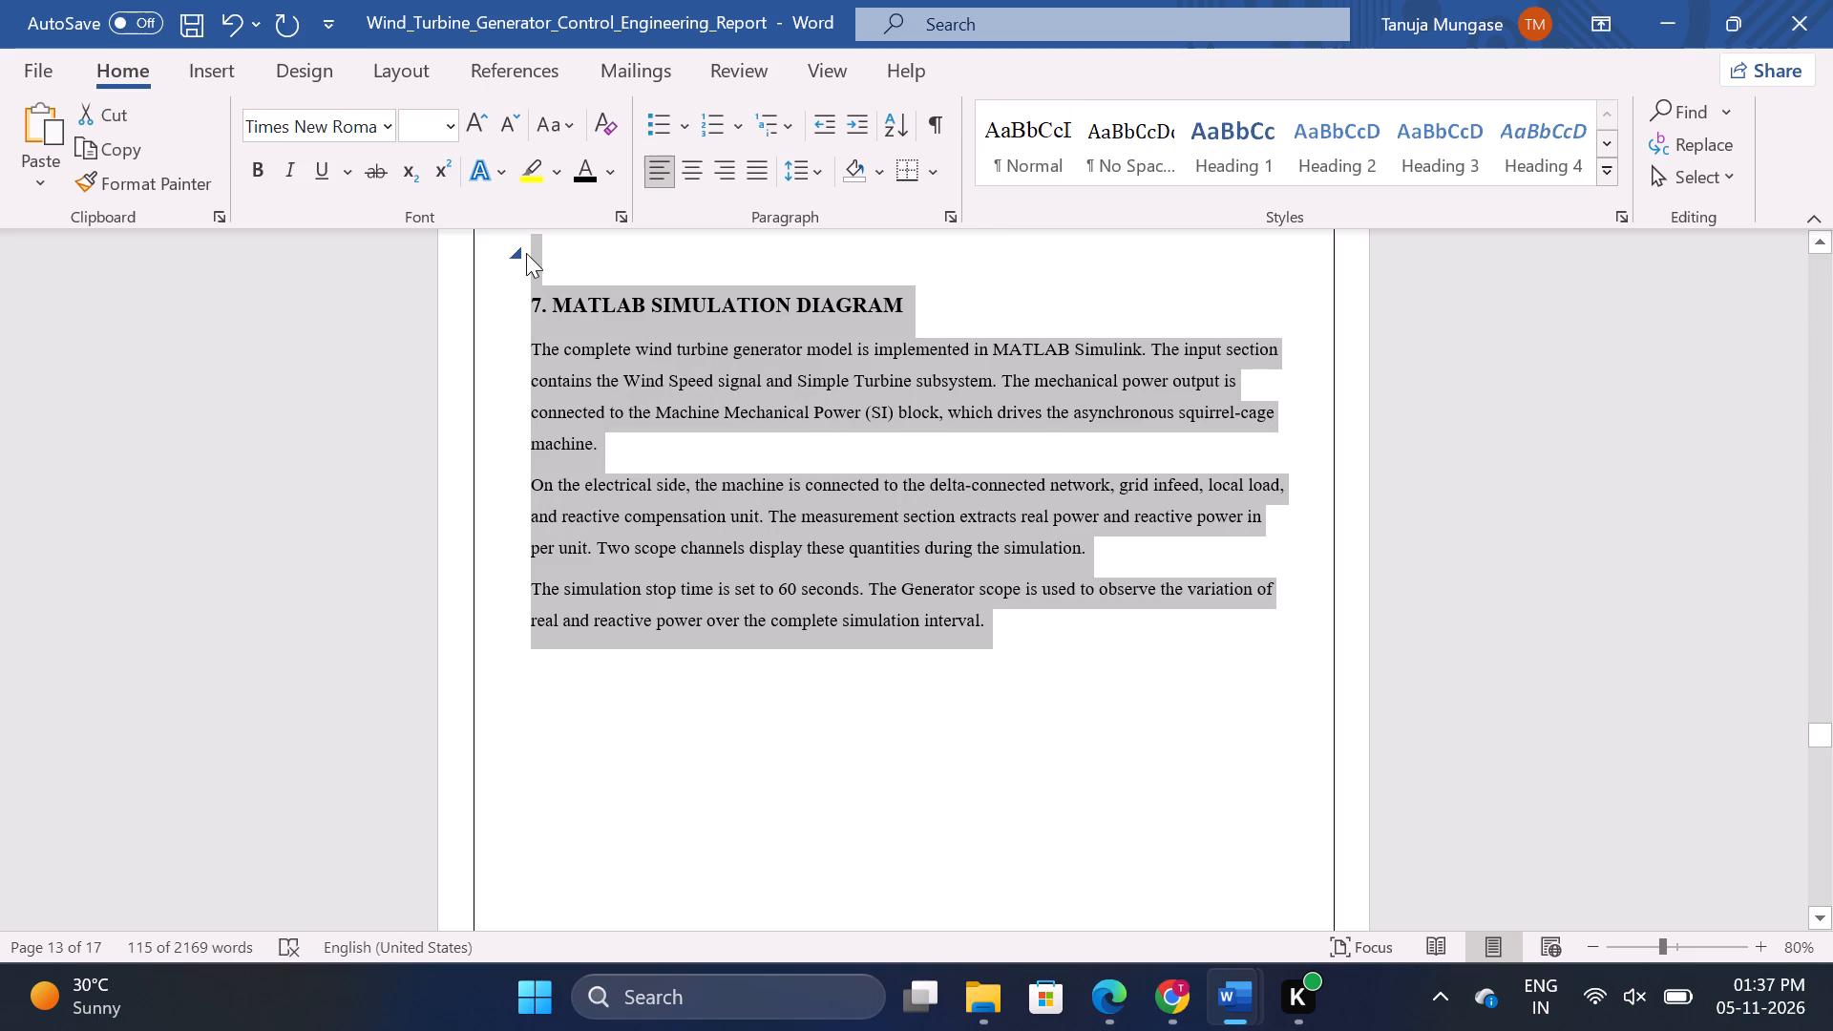
key("ctrl+c")
left_click(1158, 1010)
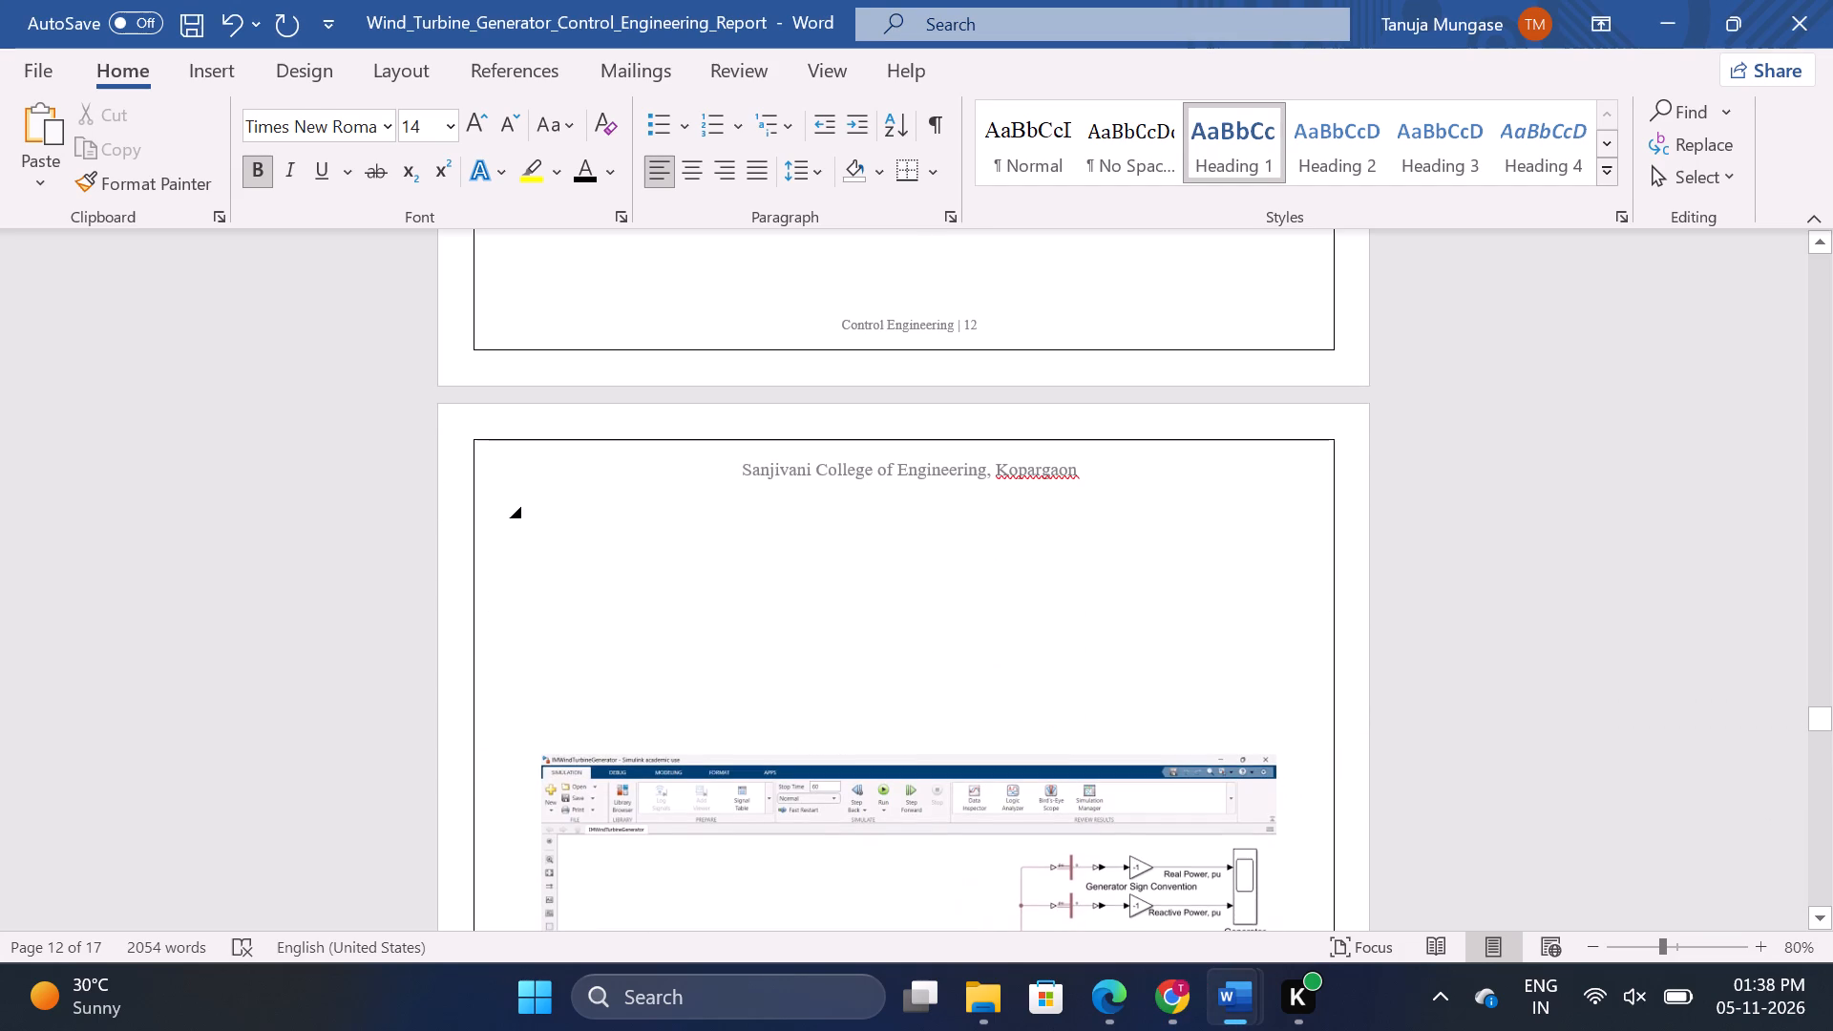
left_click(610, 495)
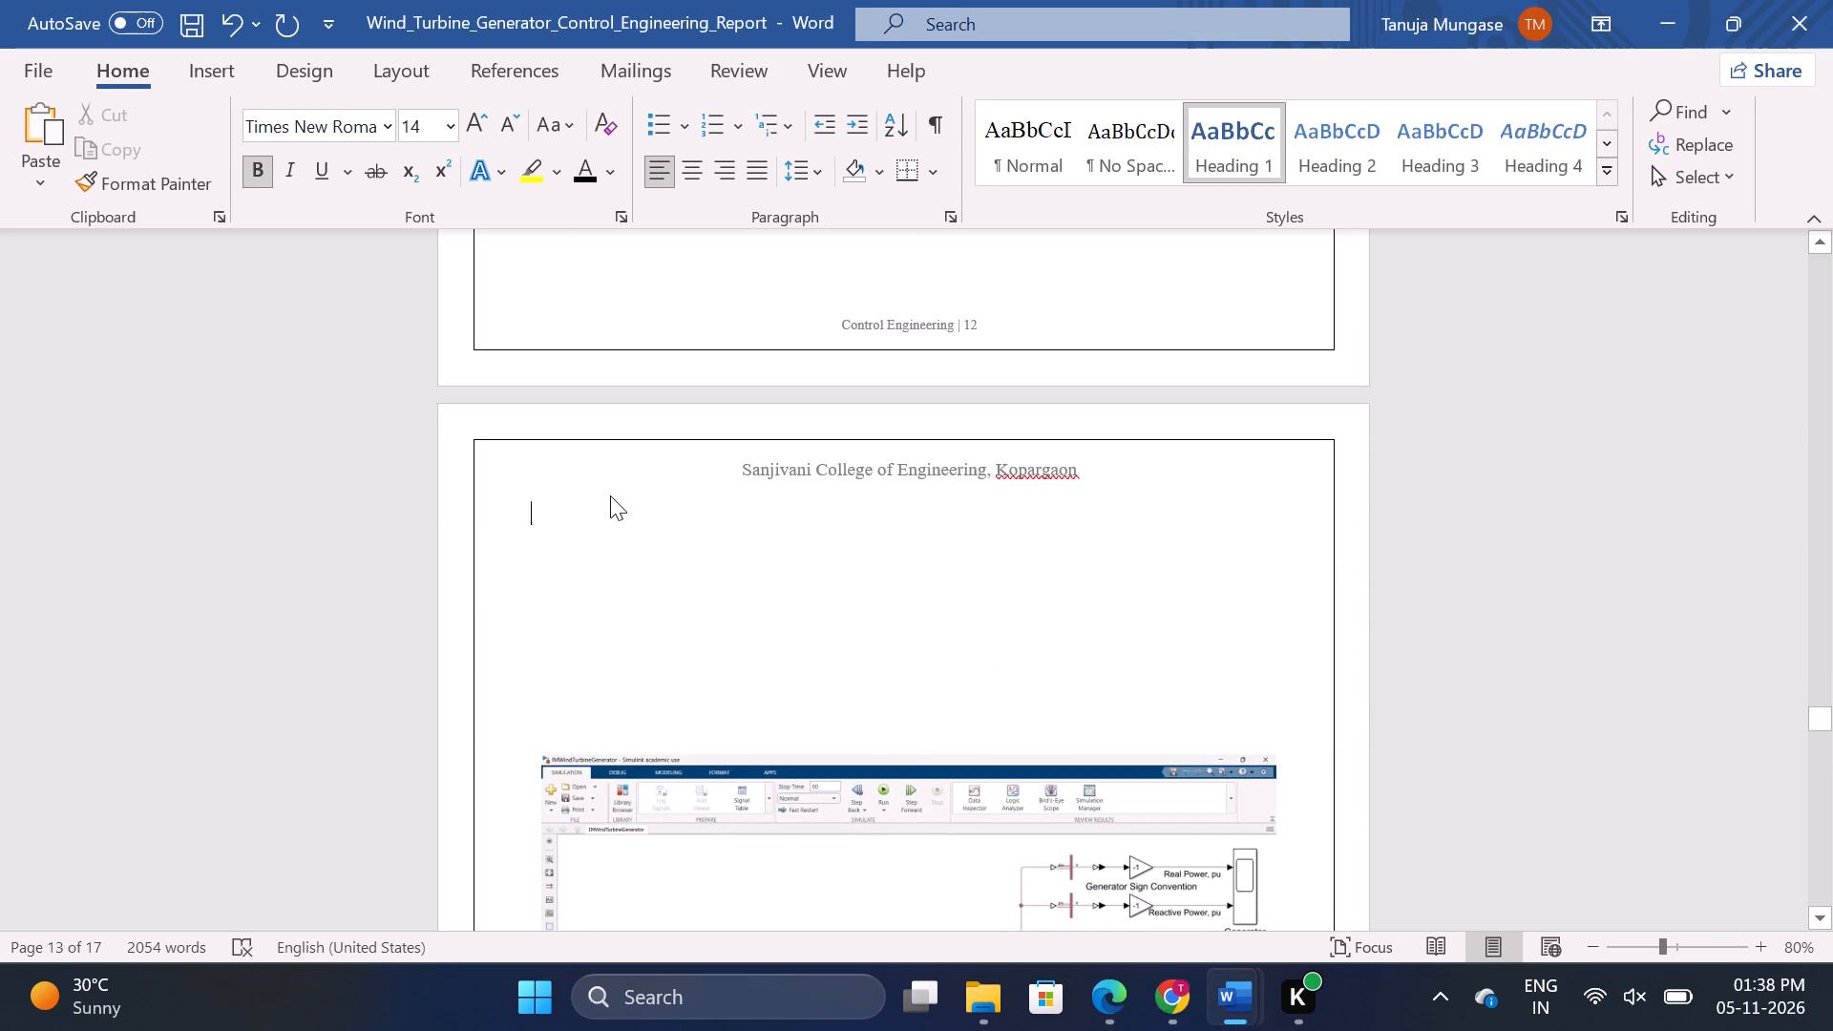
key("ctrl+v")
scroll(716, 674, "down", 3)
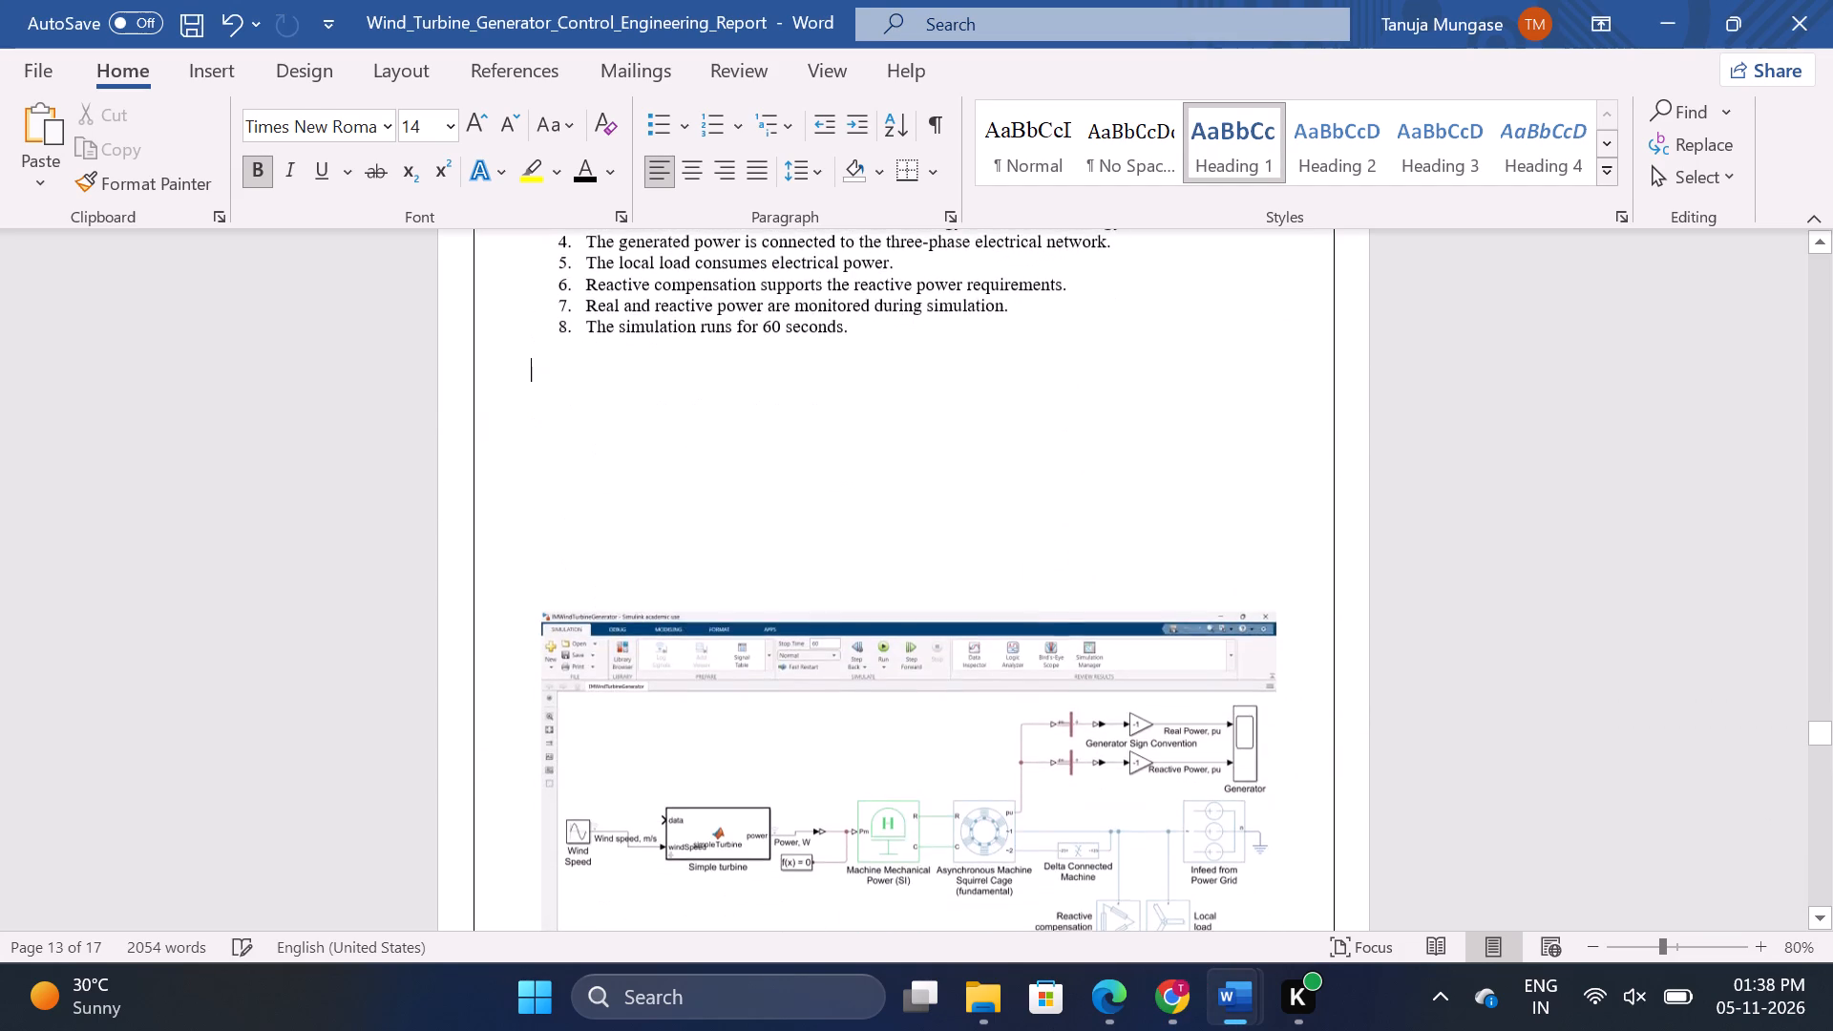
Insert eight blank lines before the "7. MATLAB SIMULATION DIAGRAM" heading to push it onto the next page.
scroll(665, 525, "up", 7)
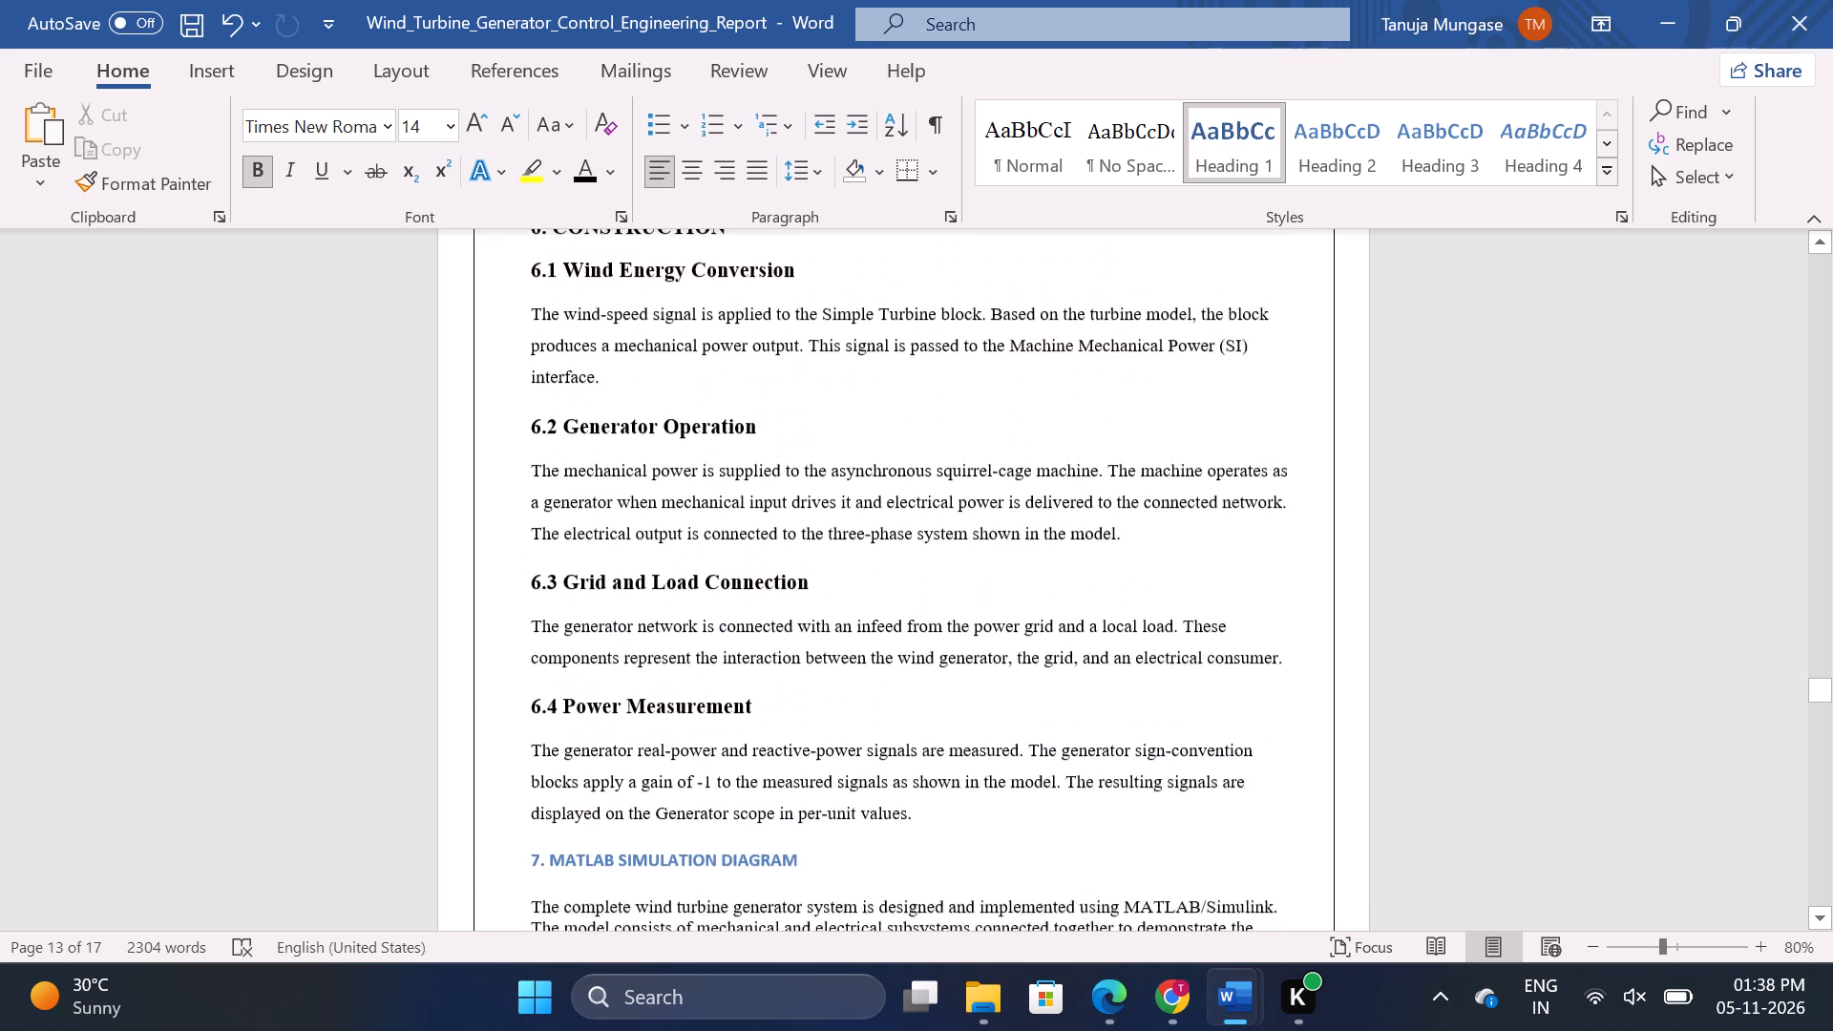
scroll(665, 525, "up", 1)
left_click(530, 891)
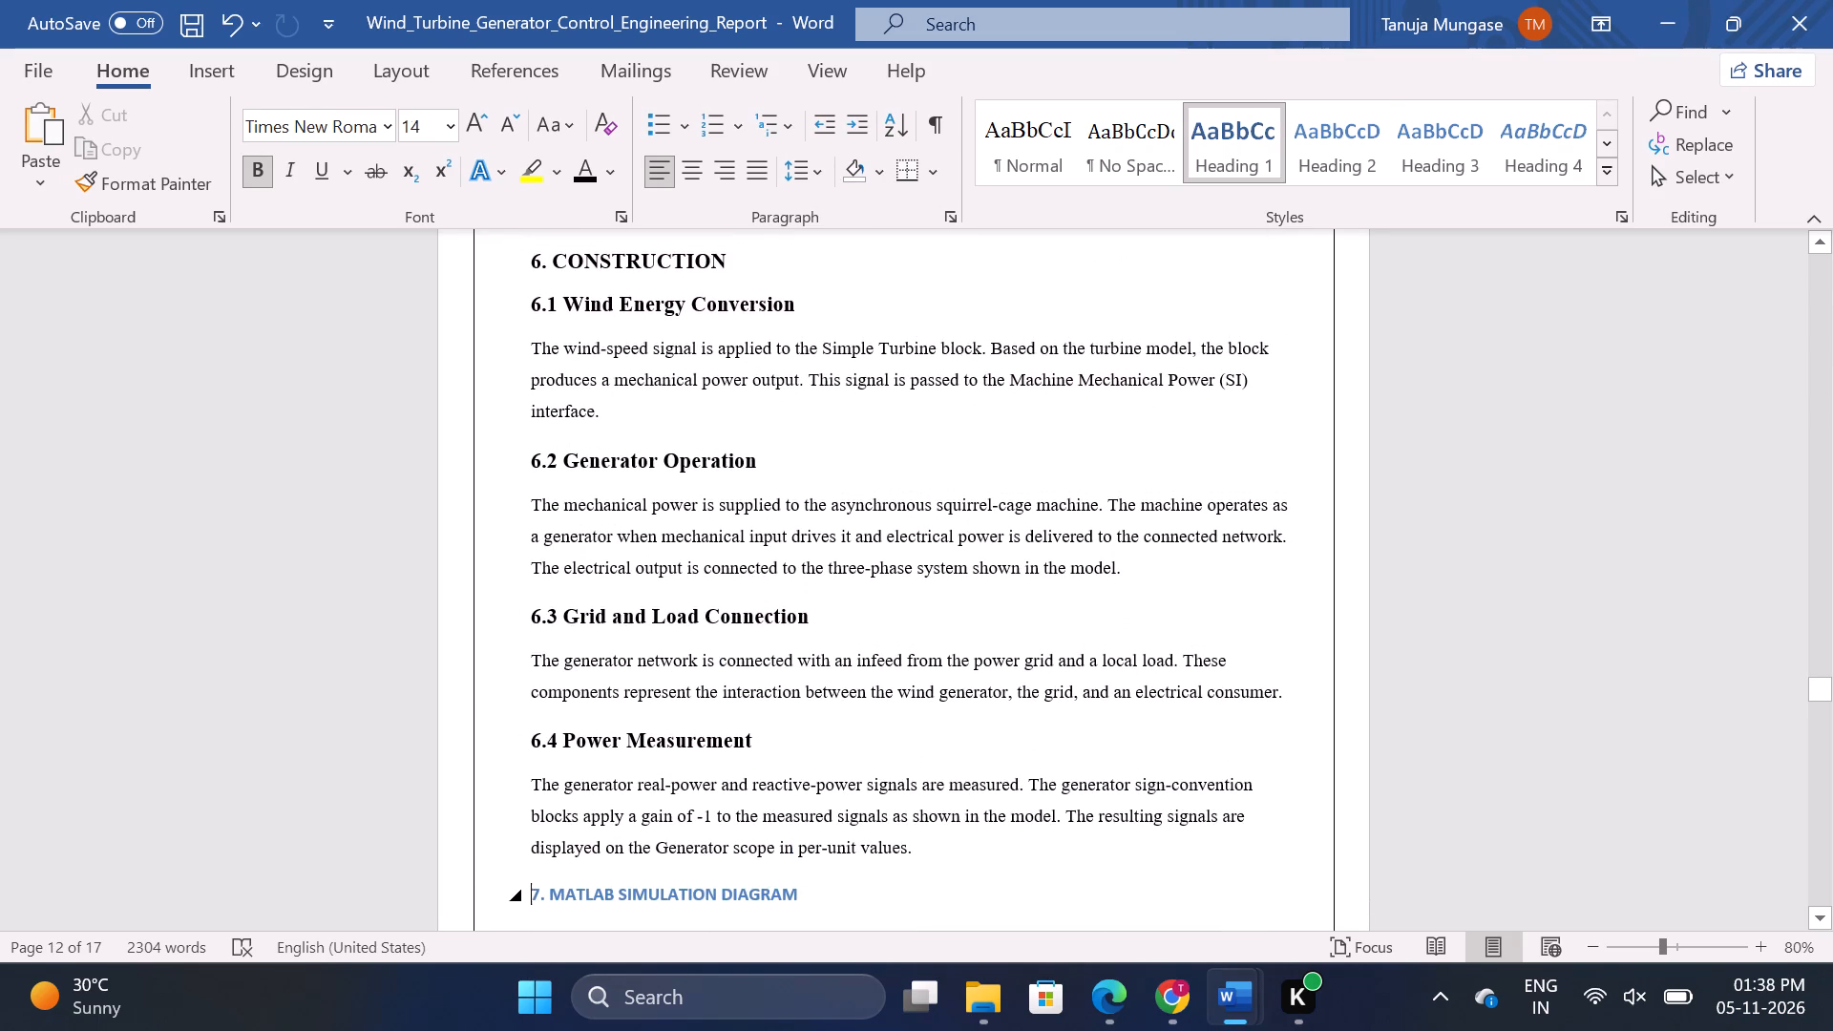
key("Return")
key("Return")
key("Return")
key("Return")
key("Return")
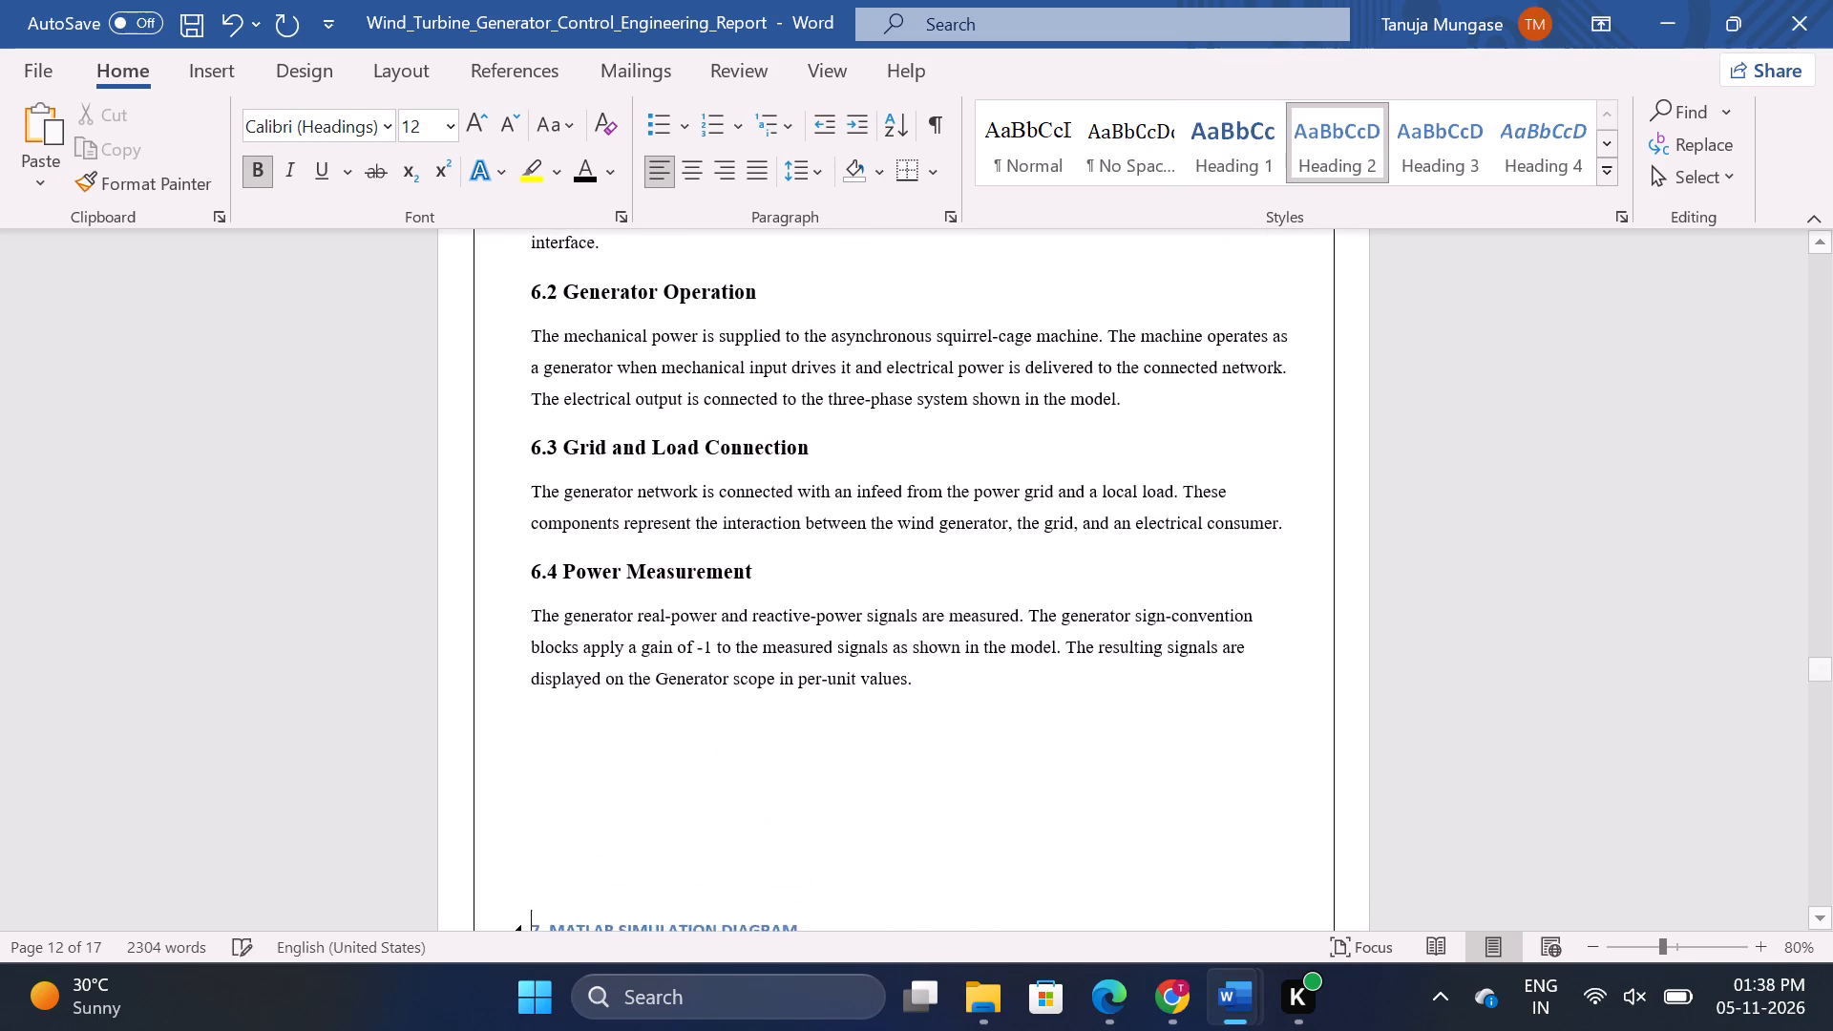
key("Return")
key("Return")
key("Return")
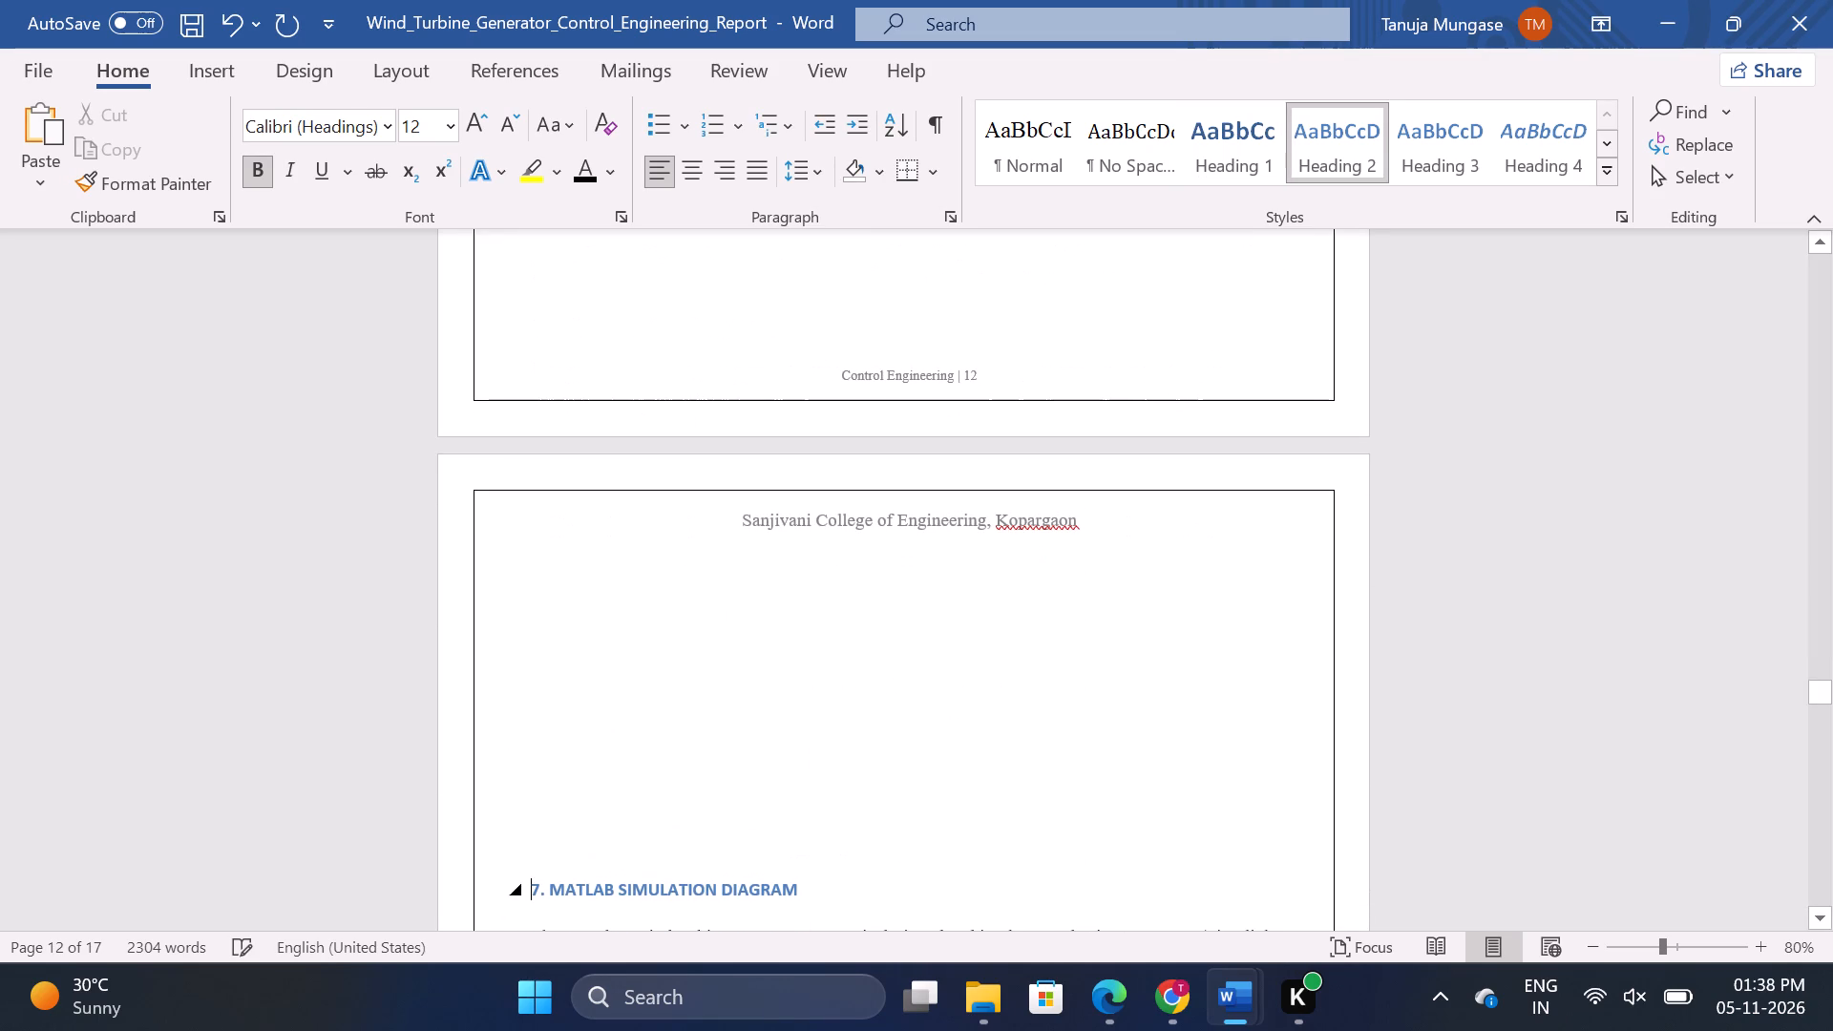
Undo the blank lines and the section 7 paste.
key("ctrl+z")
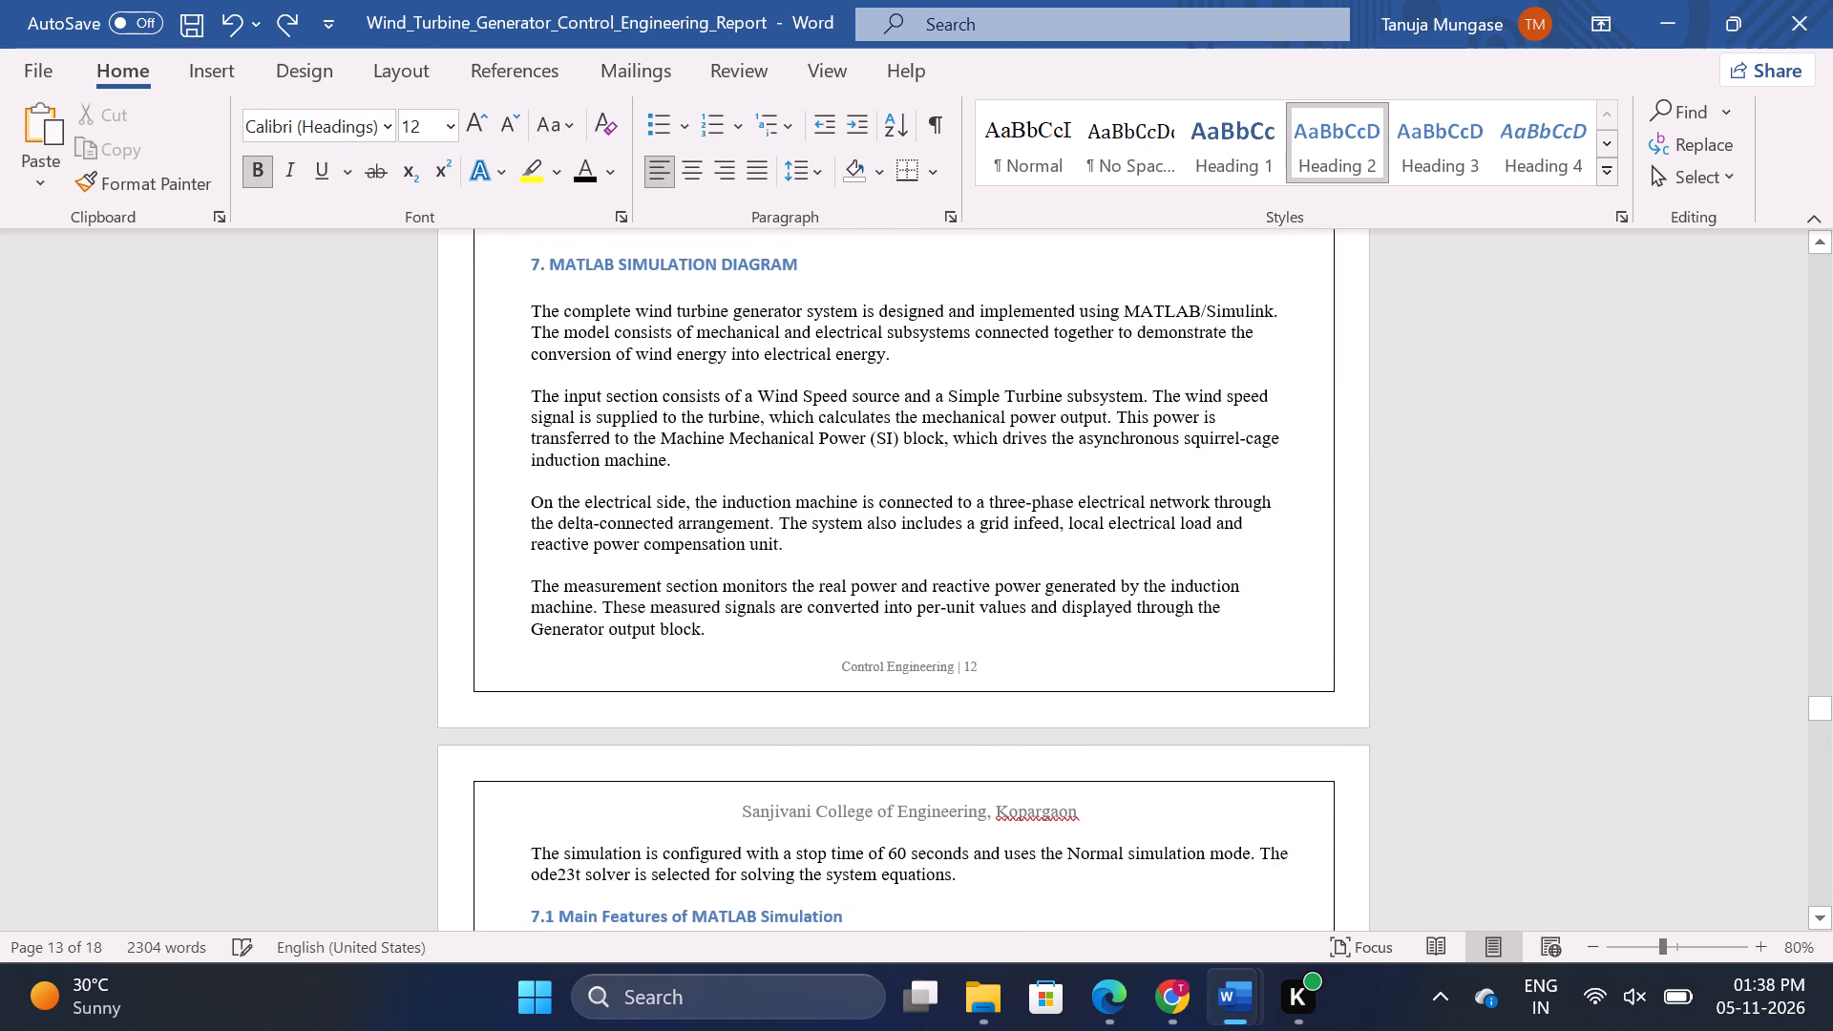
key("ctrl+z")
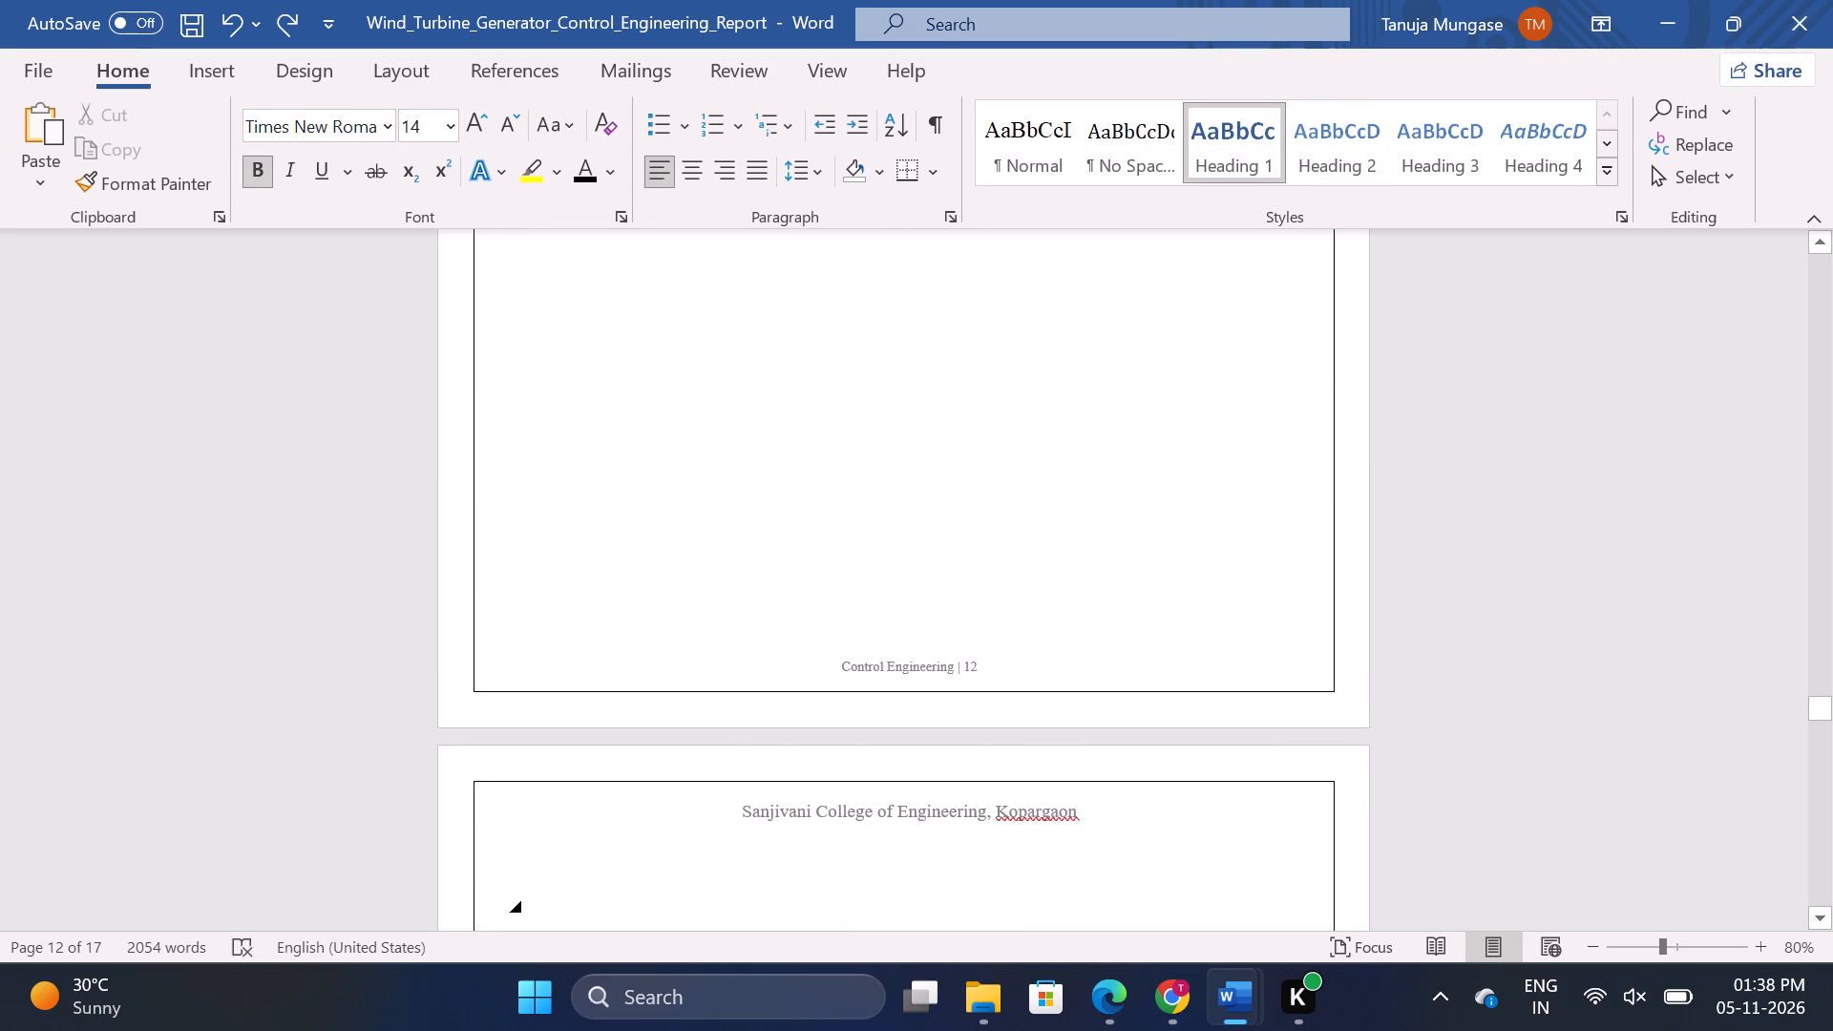
Paste the copied section 7 text again at the start of the page that holds the Simulink figure.
left_click(561, 852)
key("ctrl+v")
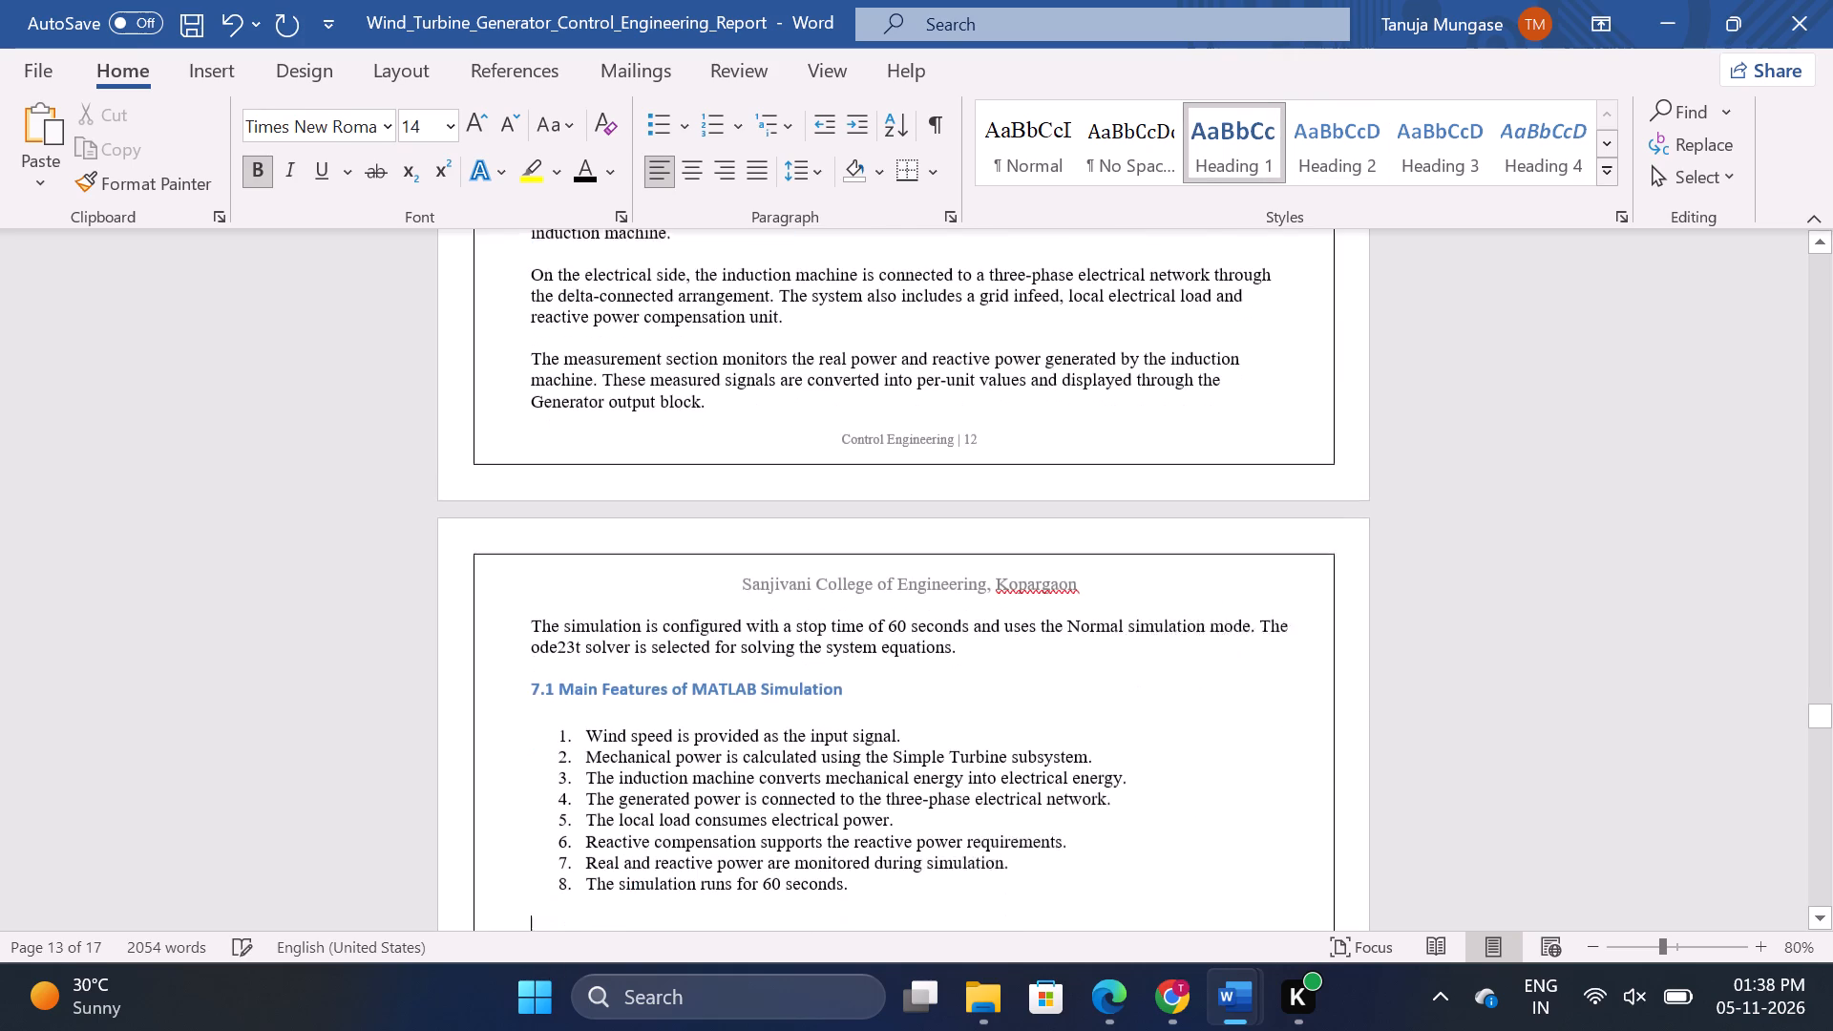
Insert eight blank lines before the "7. MATLAB SIMULATION DIAGRAM" heading so that section 7 starts on its own page.
scroll(561, 852, "up", 4)
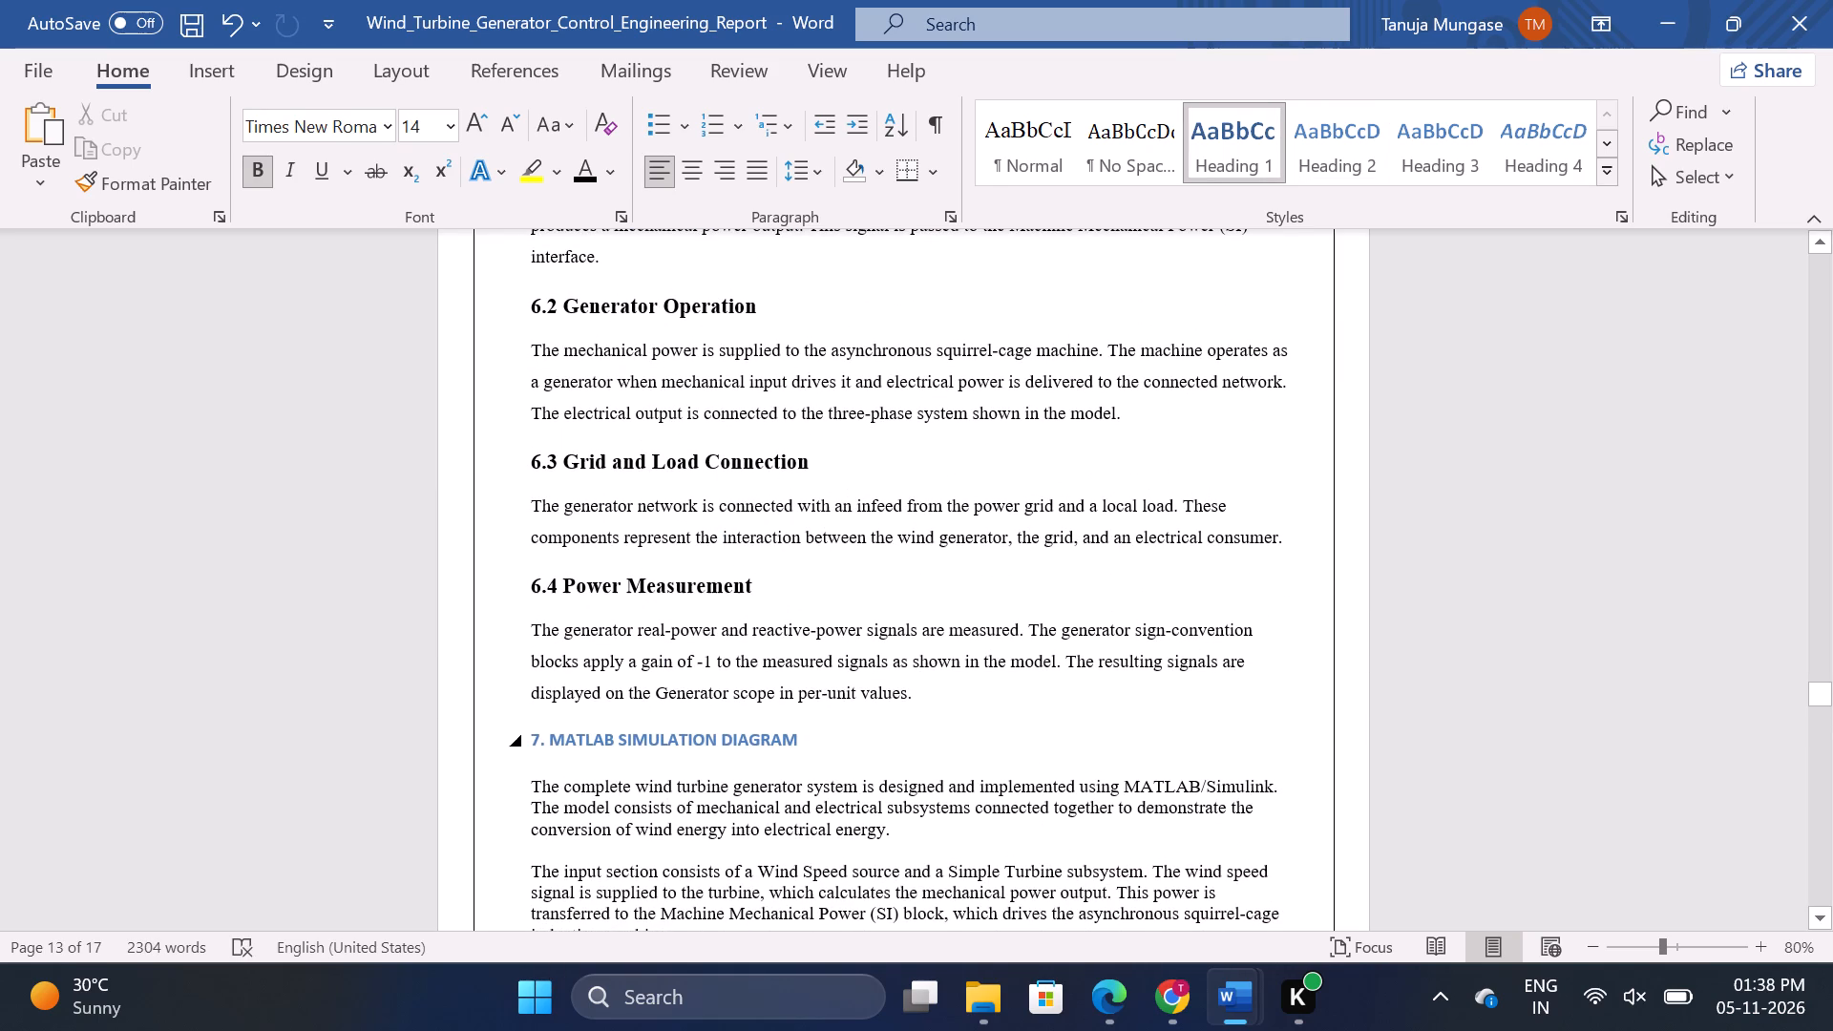
left_click(530, 730)
key("Return")
key("Return")
key("Return")
key("Return")
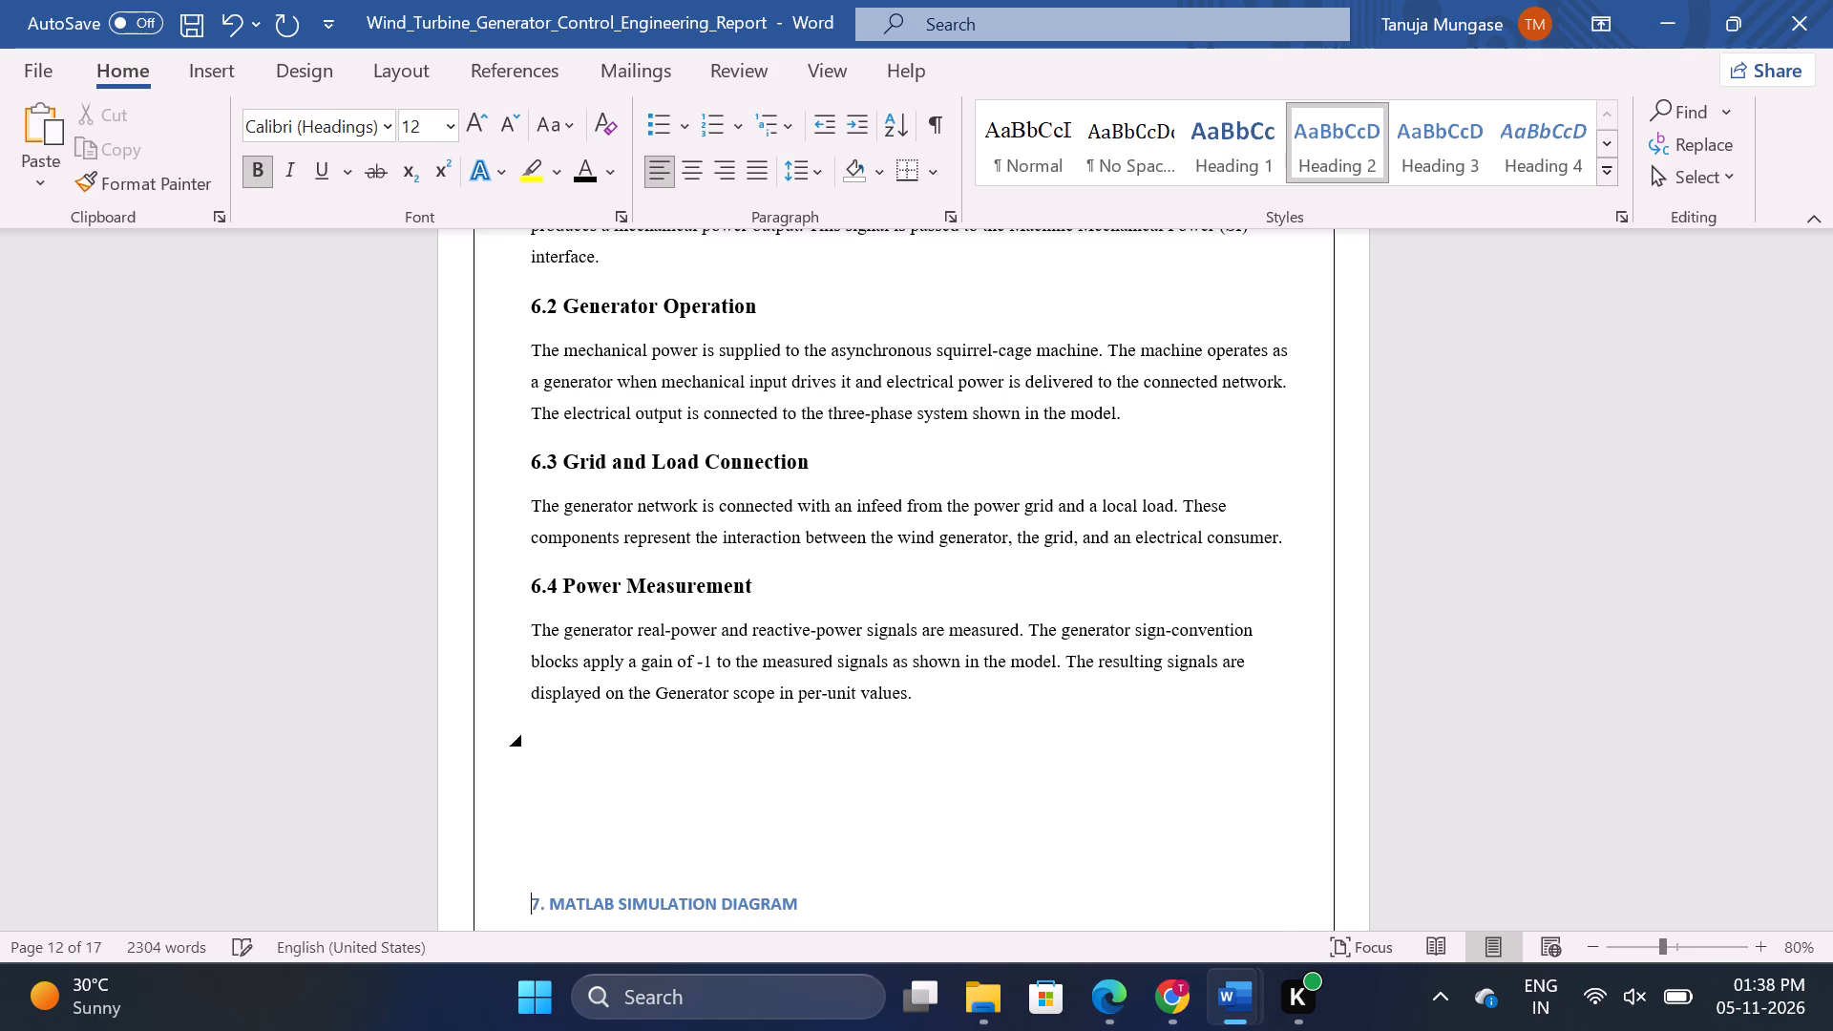
key("Return")
key("Return")
key("Return")
key("Return")
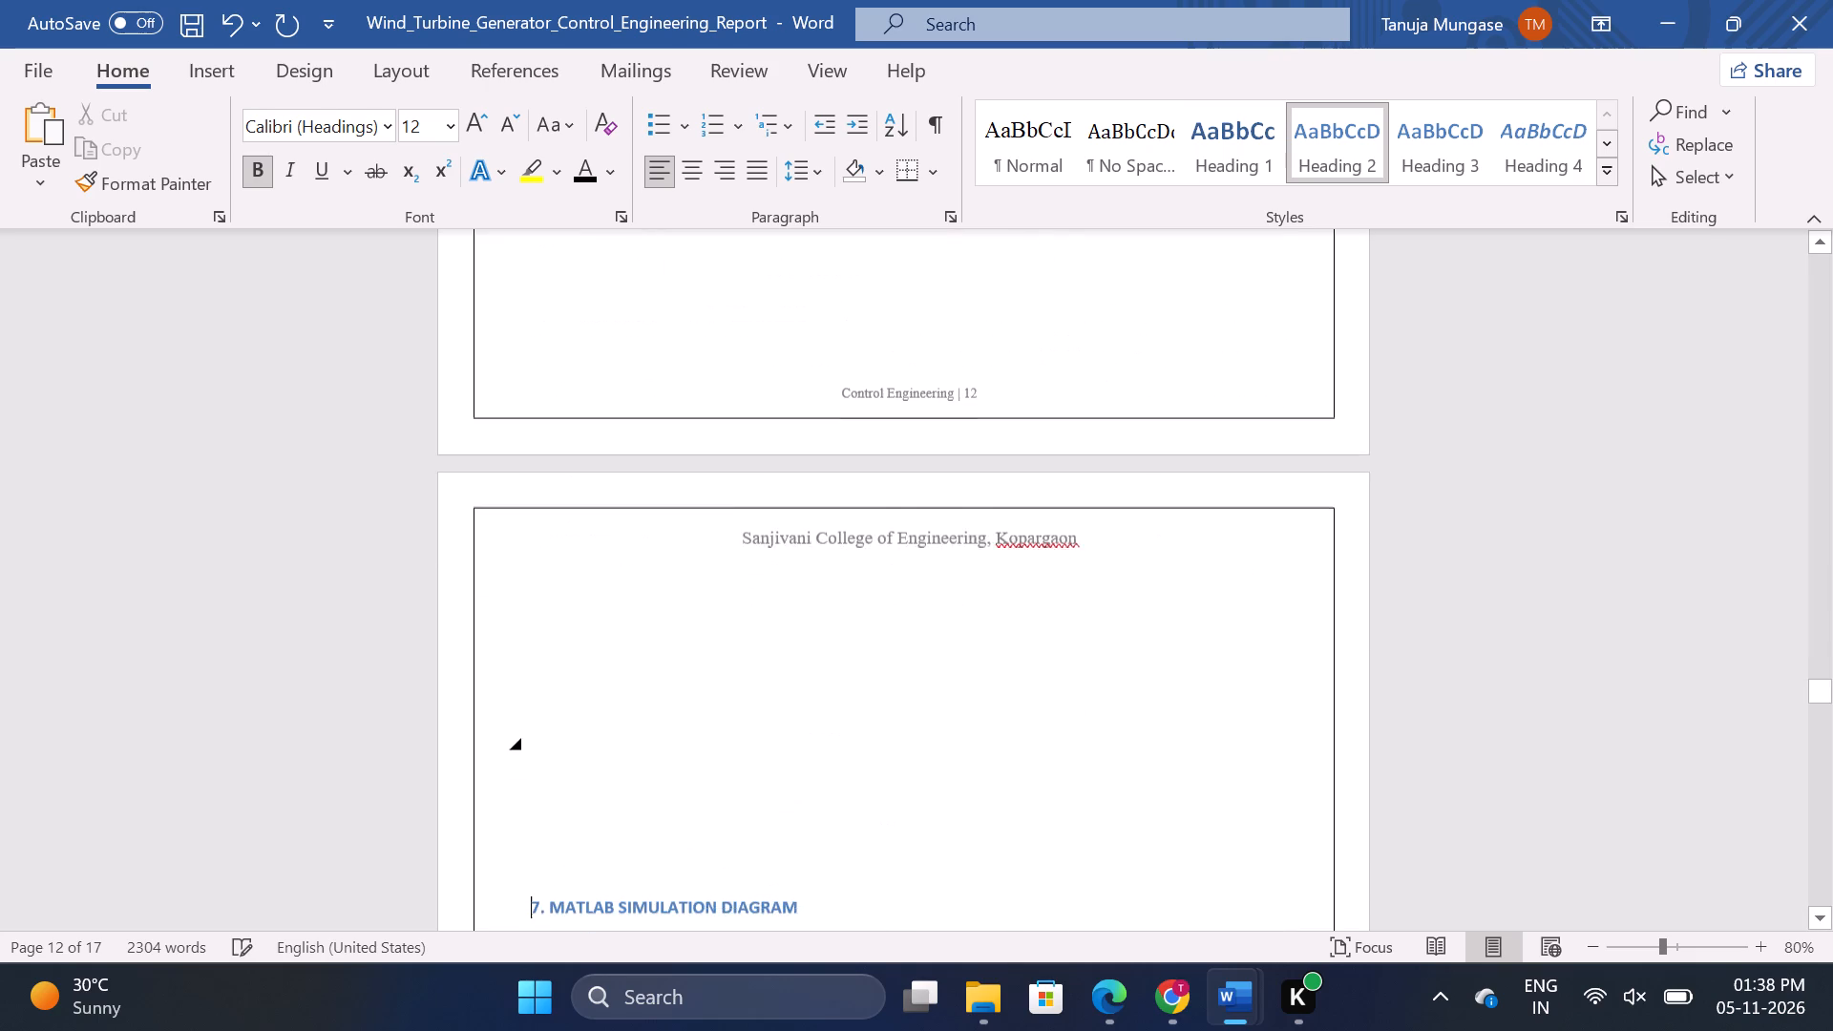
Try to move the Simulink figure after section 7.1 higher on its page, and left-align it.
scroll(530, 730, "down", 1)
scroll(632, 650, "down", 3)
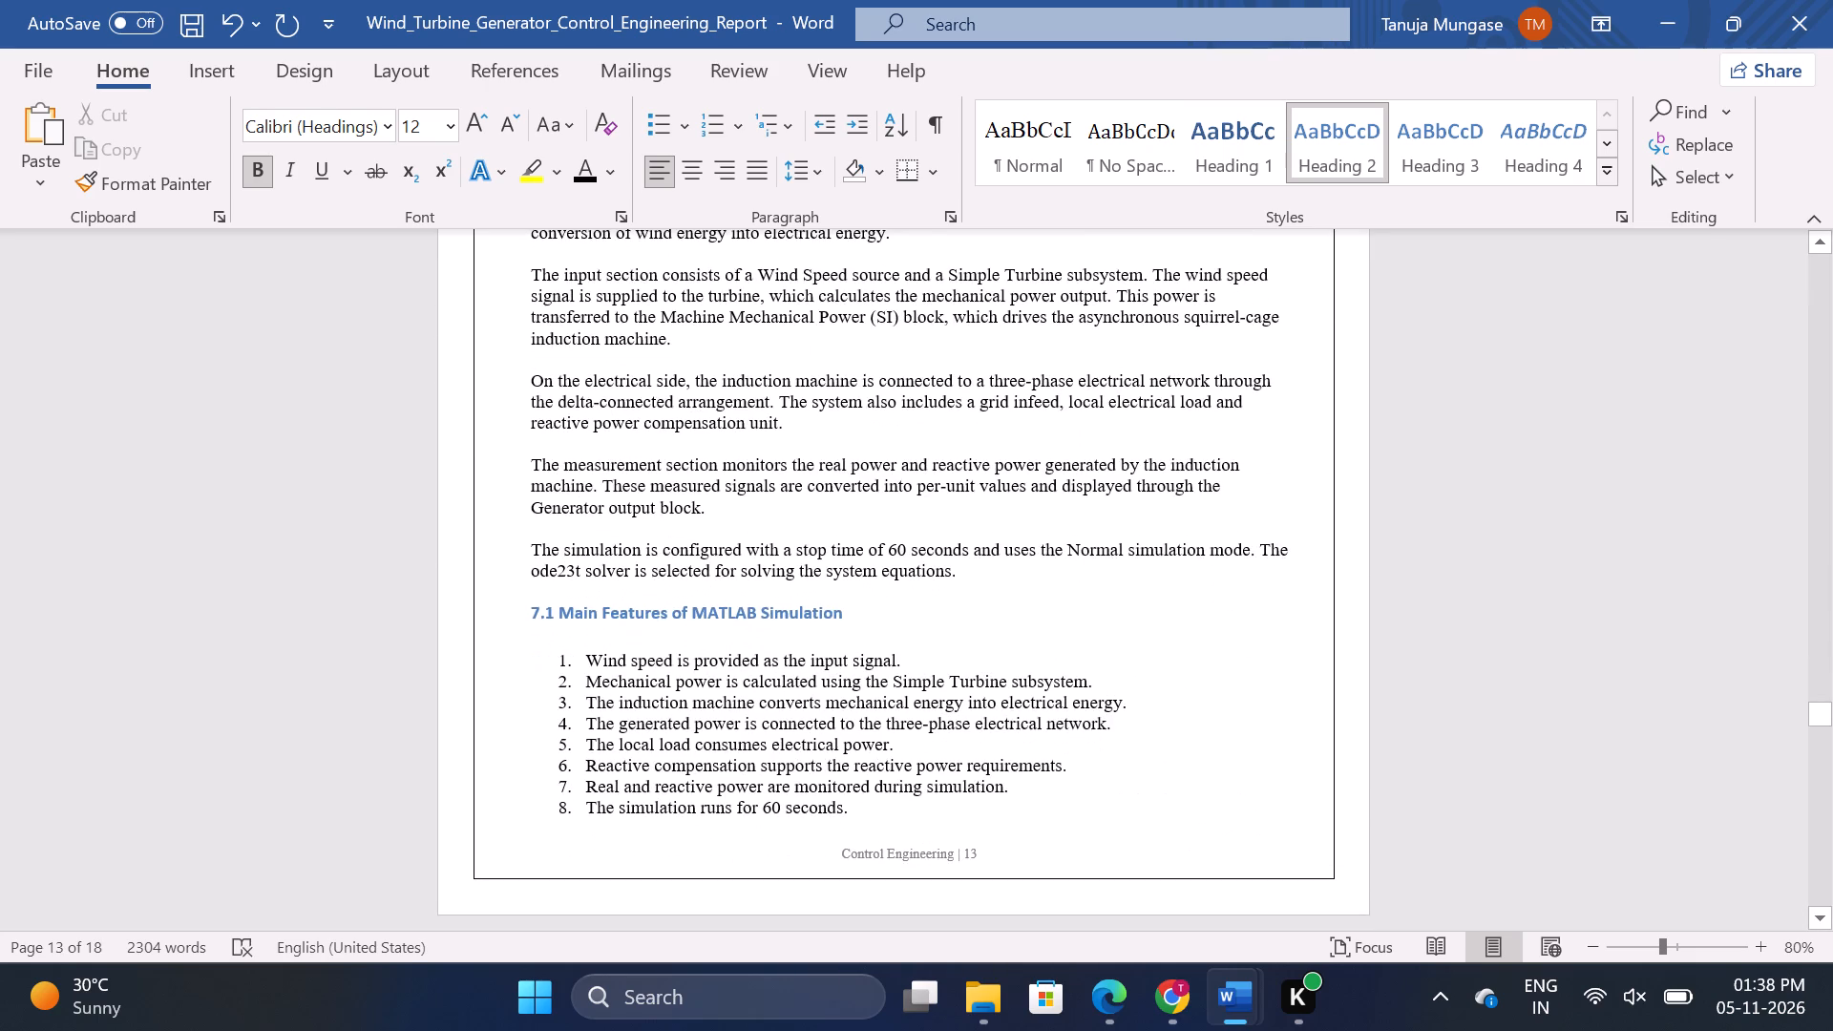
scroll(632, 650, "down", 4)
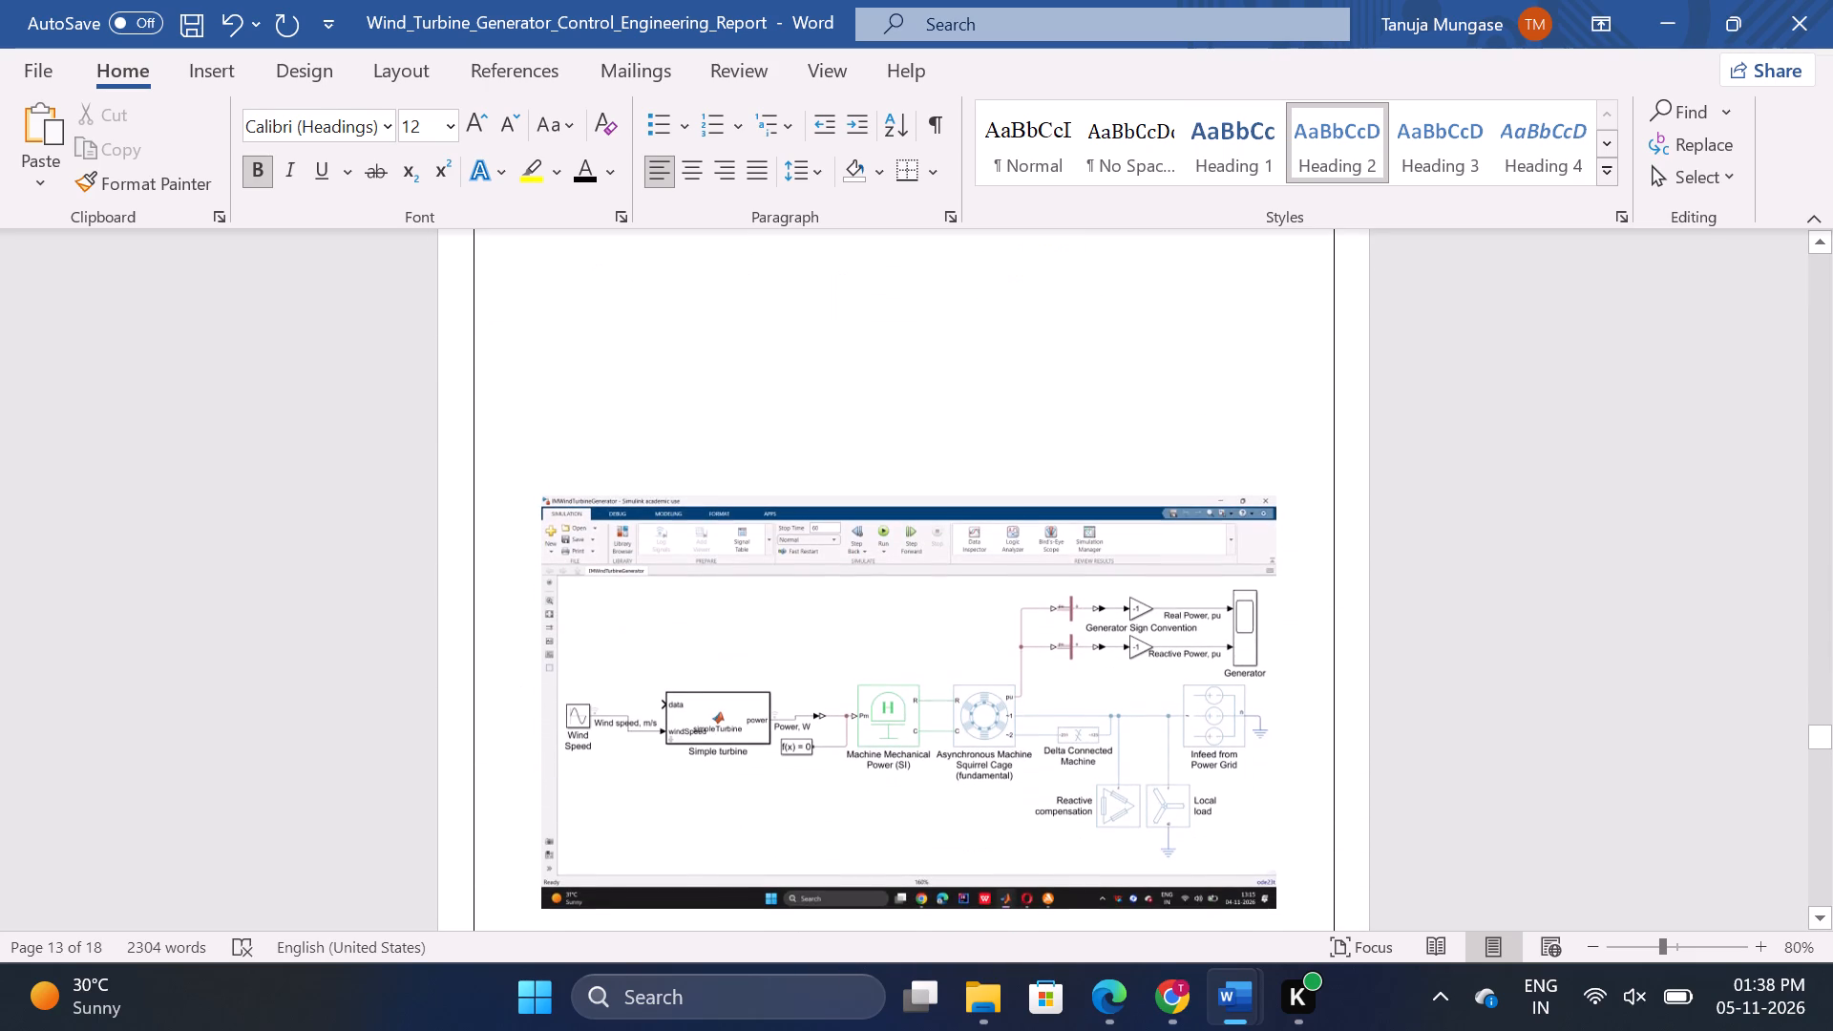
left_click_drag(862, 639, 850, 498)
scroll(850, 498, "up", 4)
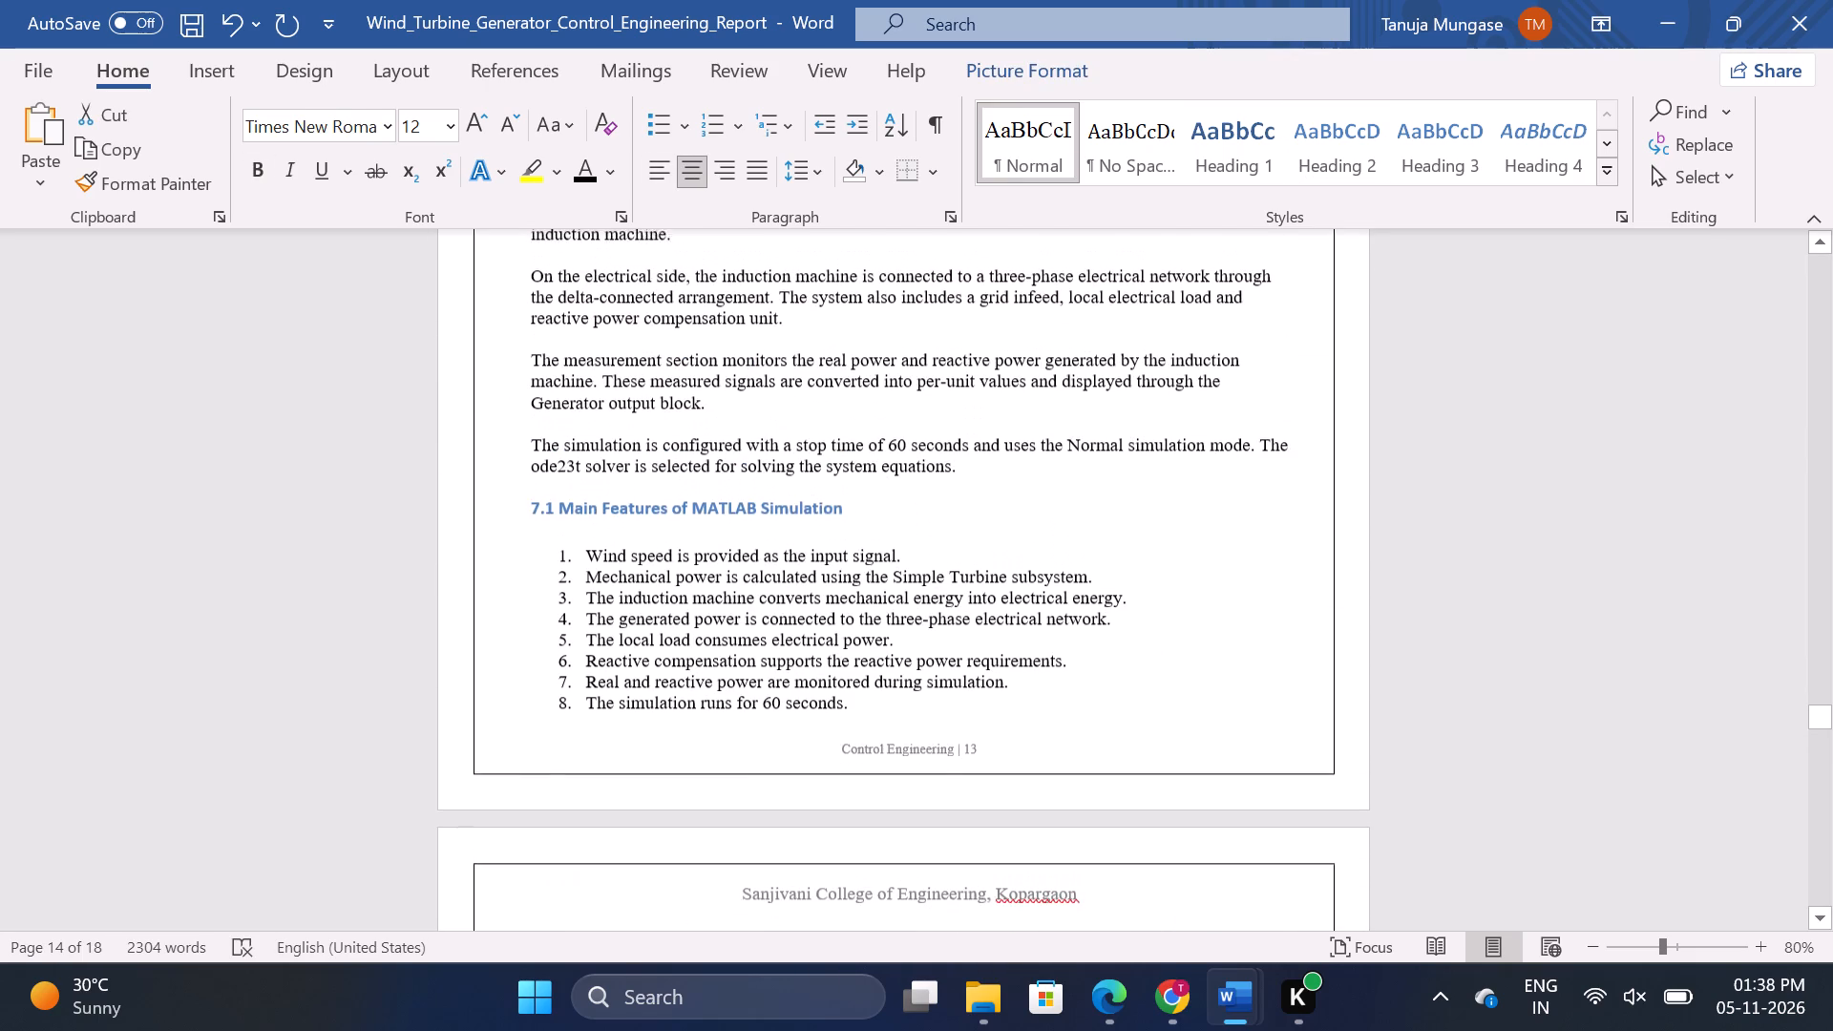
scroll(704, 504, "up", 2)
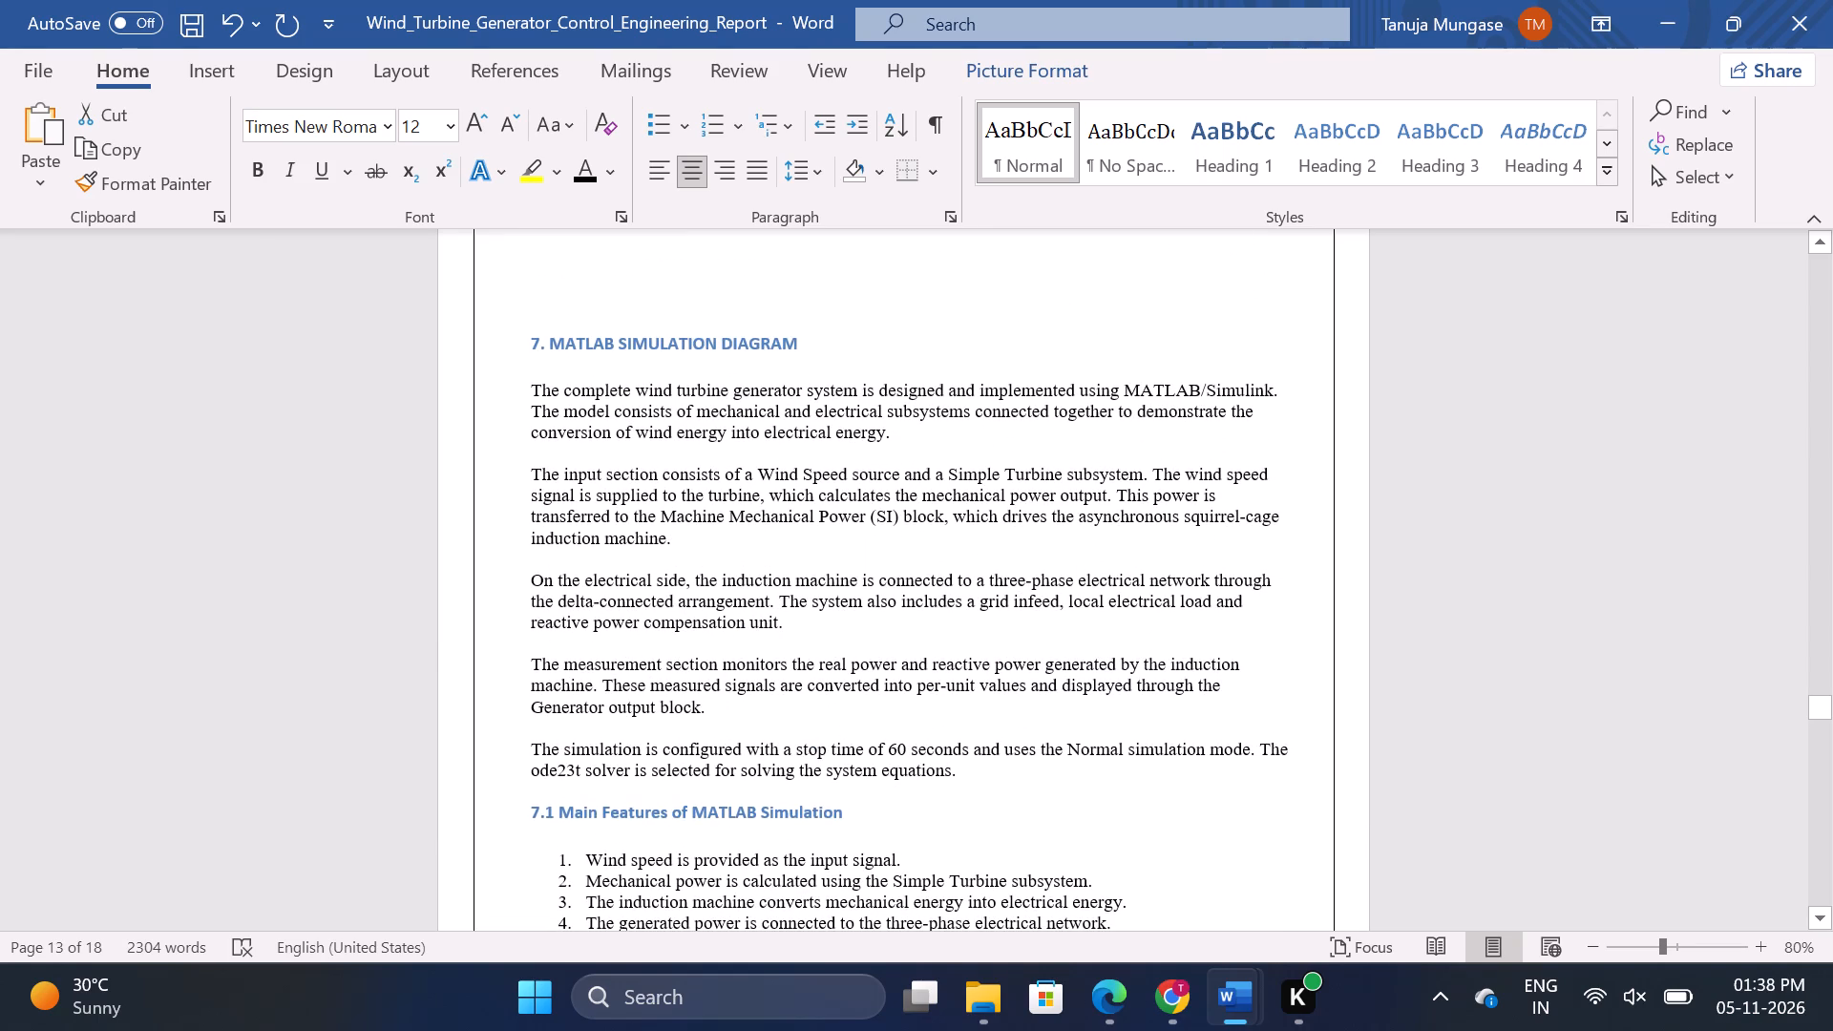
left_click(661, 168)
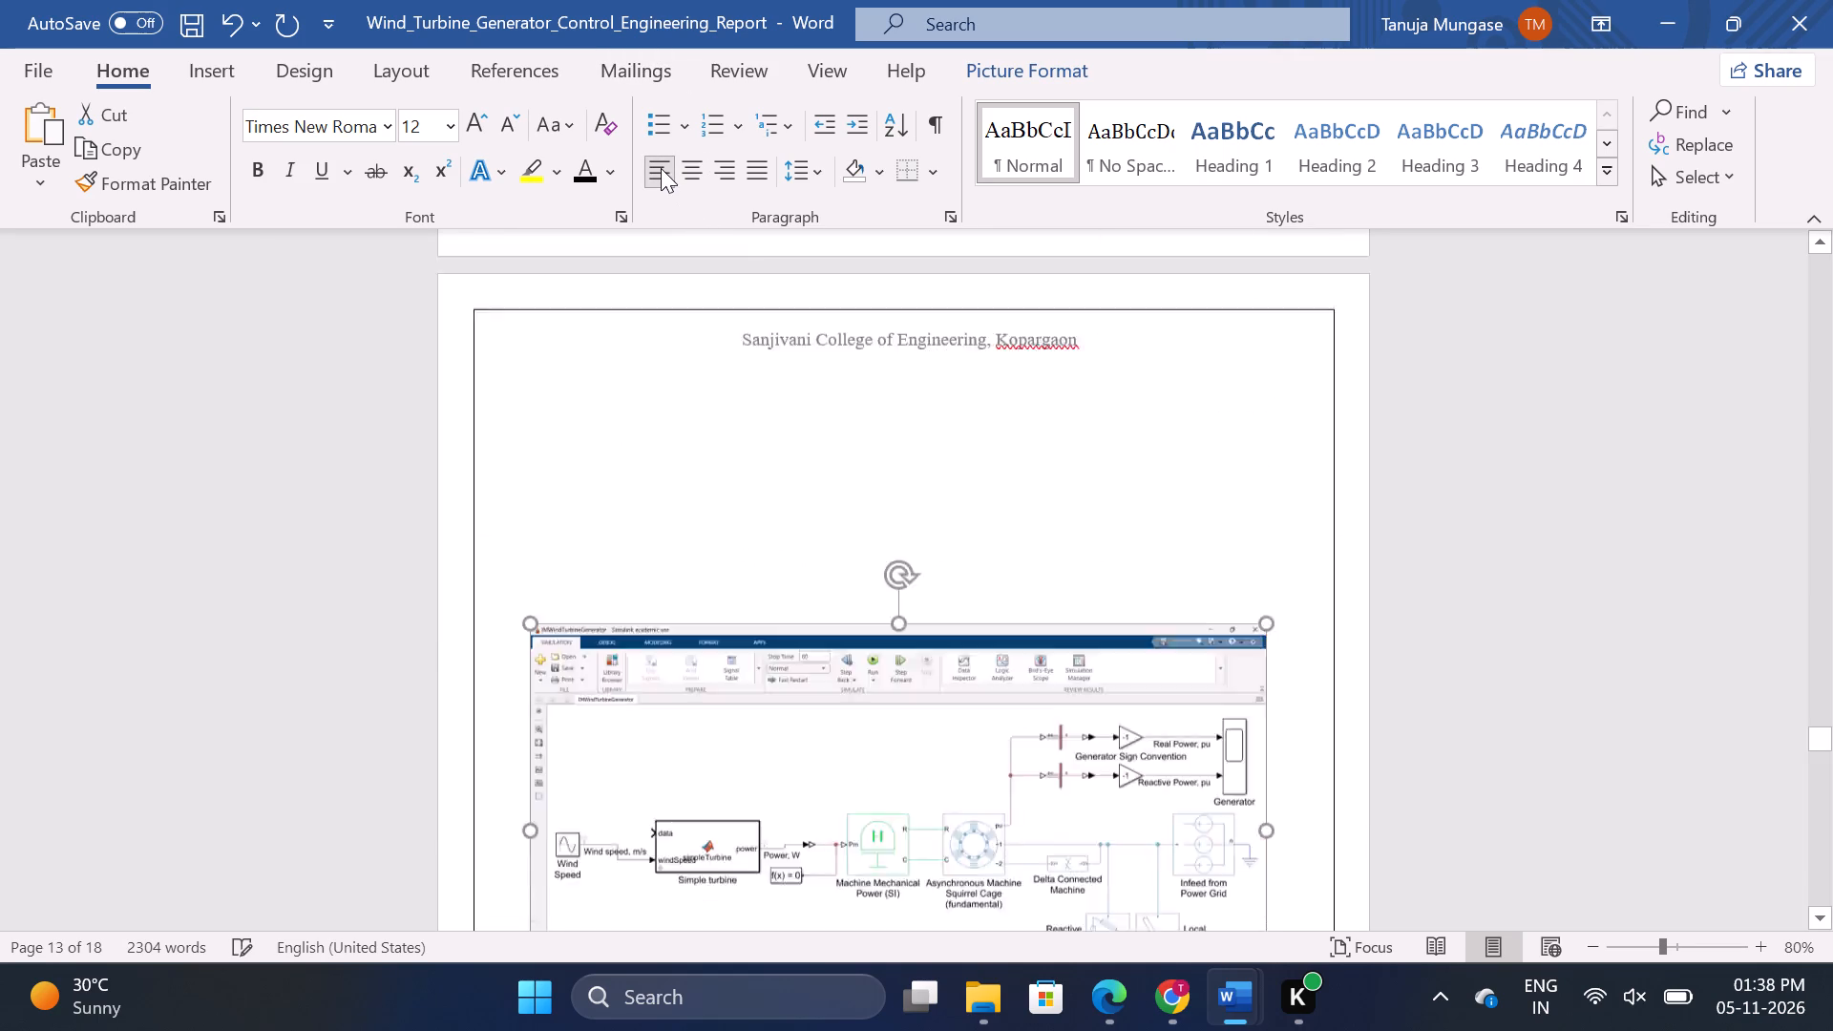
Review the layout of all report pages at 30% zoom, from the title page to the conclusion.
scroll(696, 493, "up", 4)
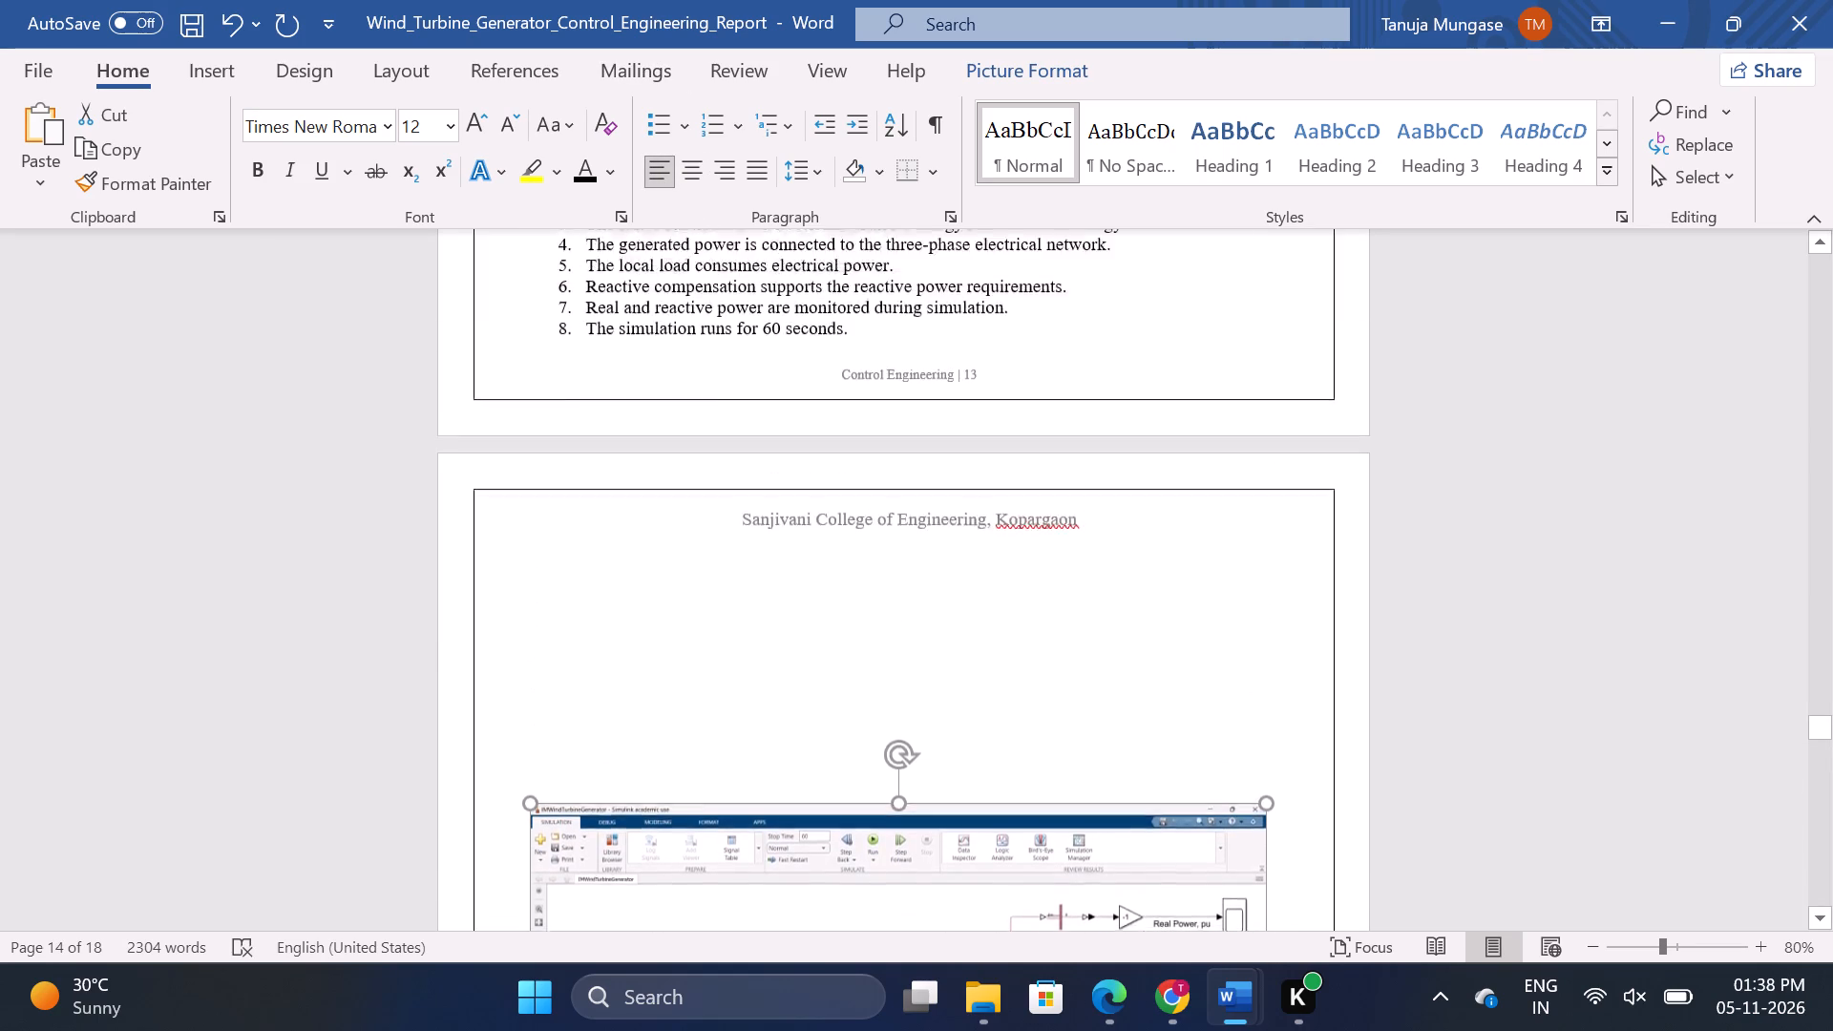
scroll(696, 493, "up", 6)
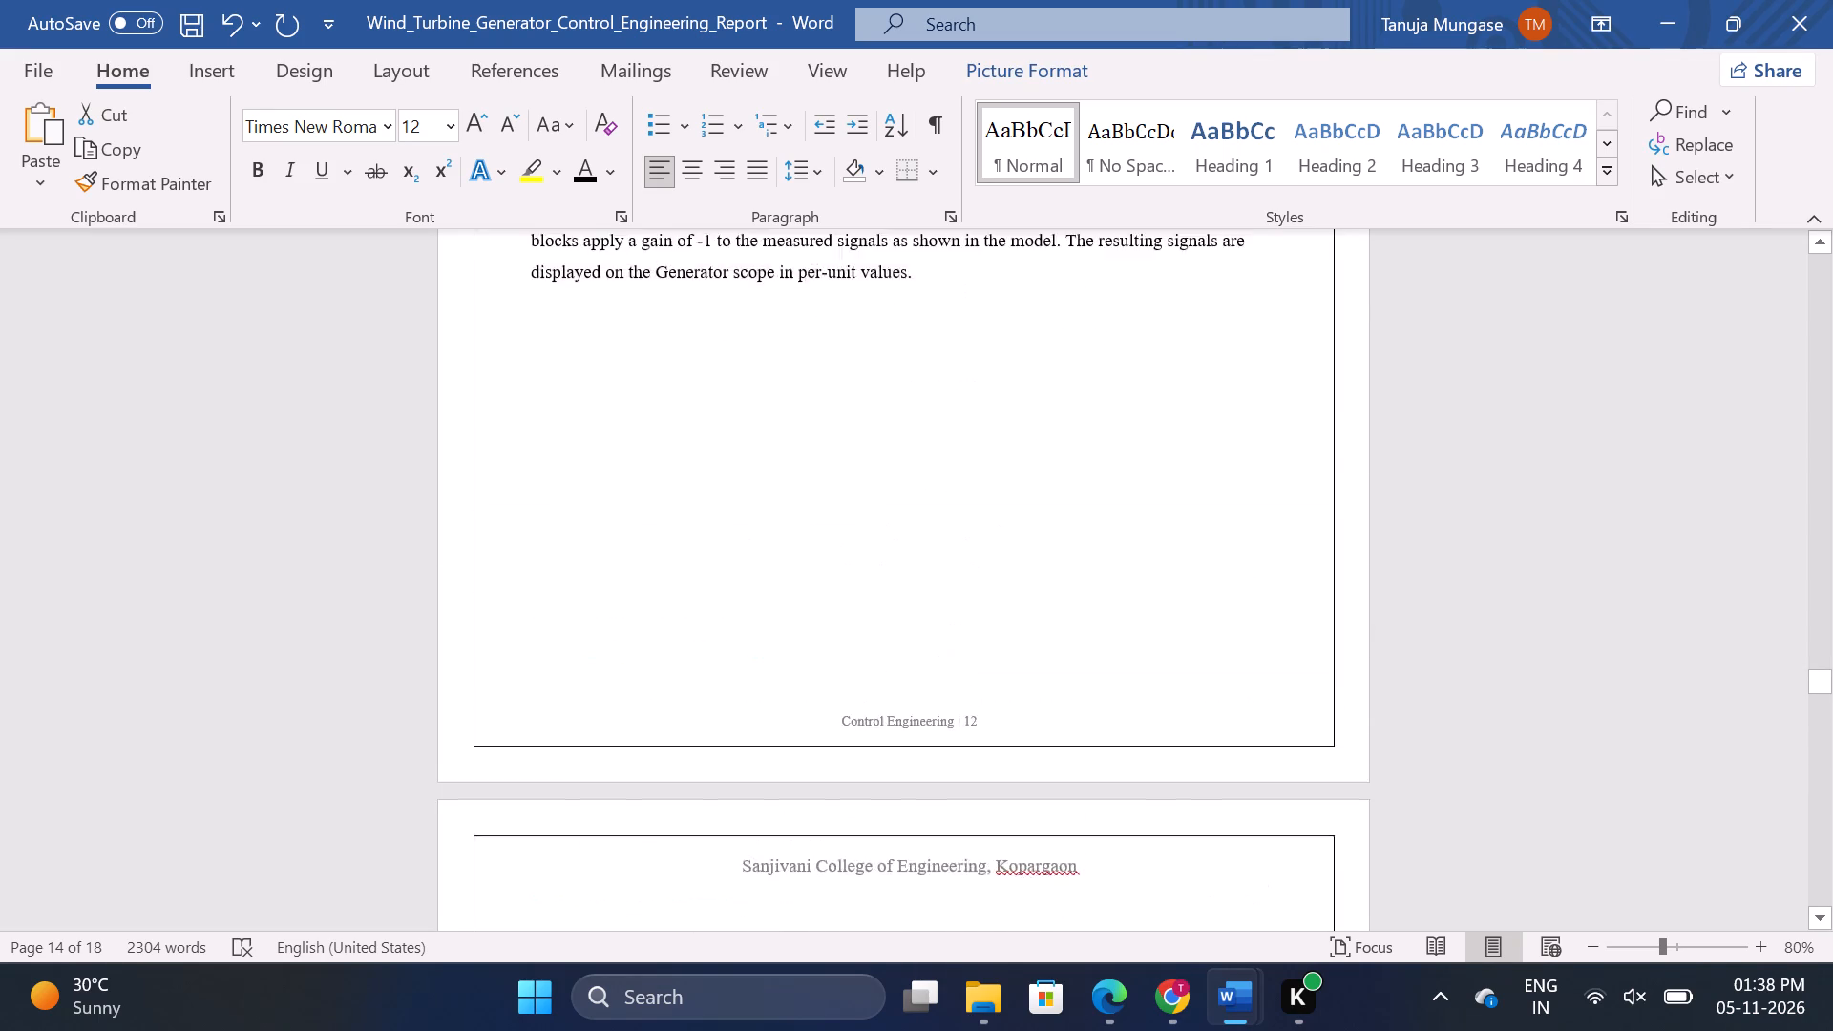
scroll(696, 493, "up", 1)
scroll(696, 493, "down", 5, "ctrl")
scroll(696, 493, "up", 4)
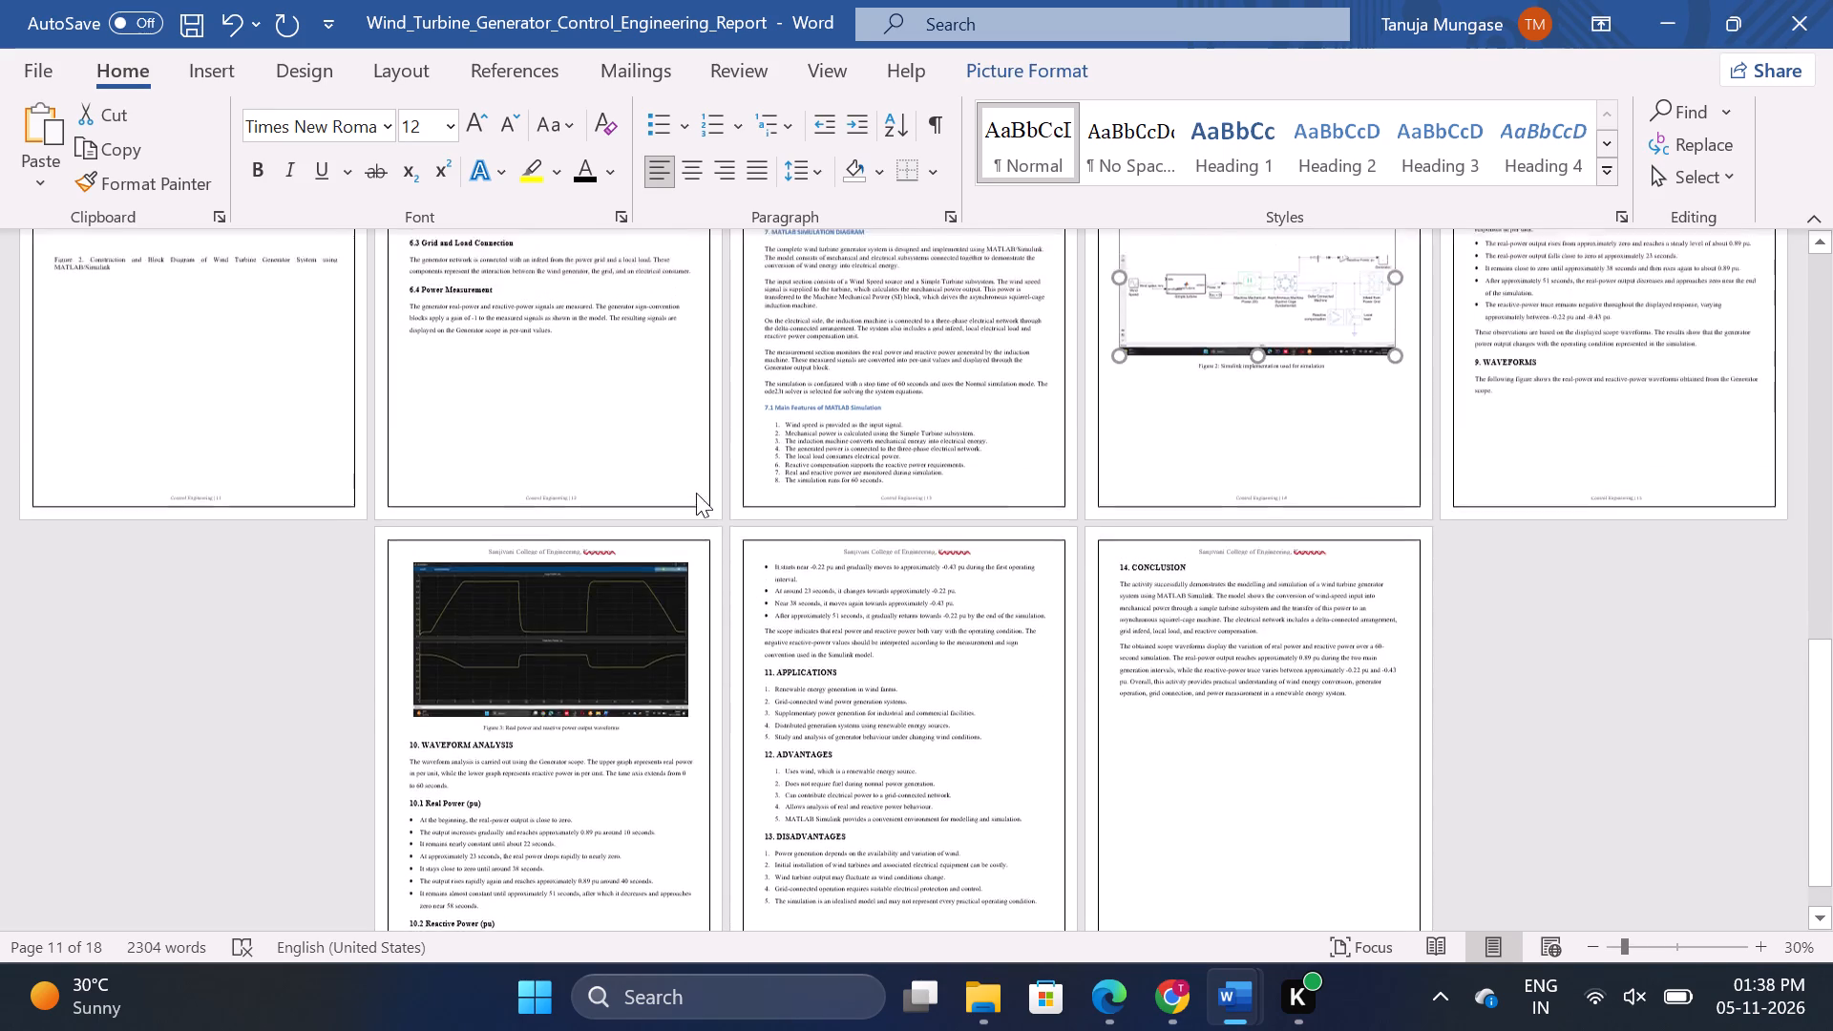
scroll(696, 493, "up", 17)
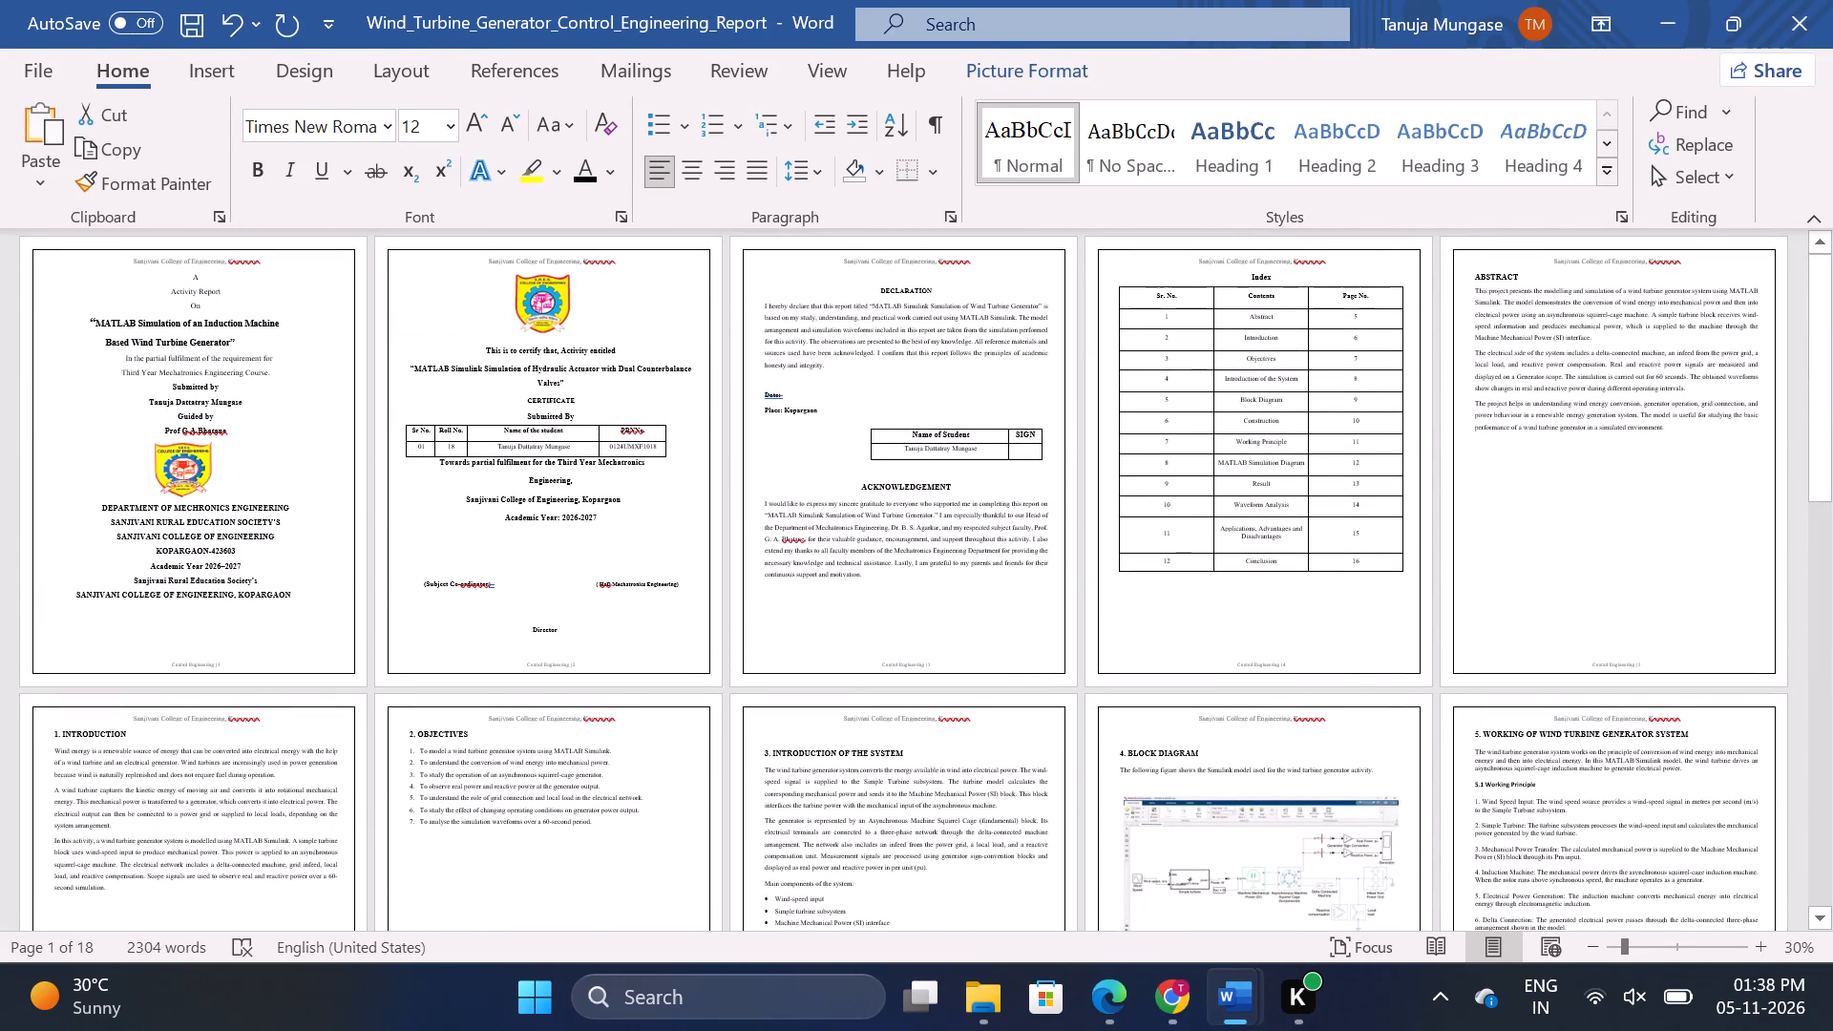
scroll(699, 887, "down", 1)
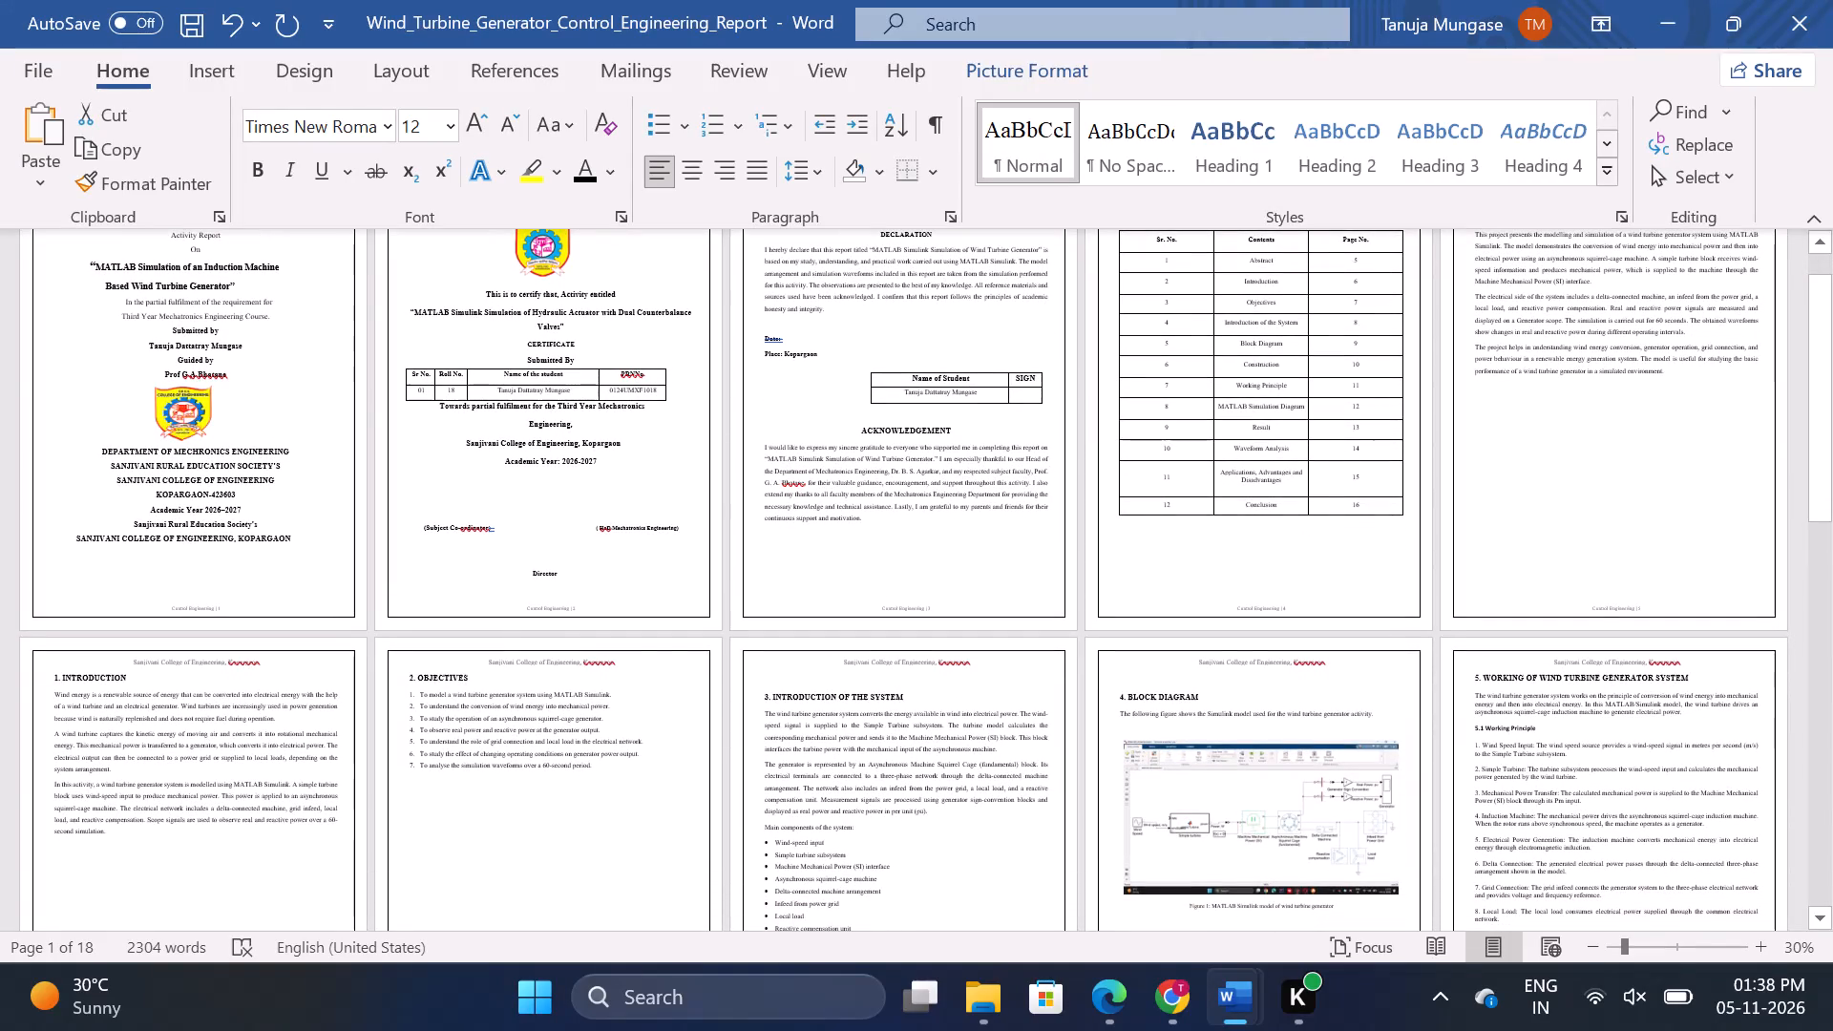
scroll(1134, 711, "down", 2)
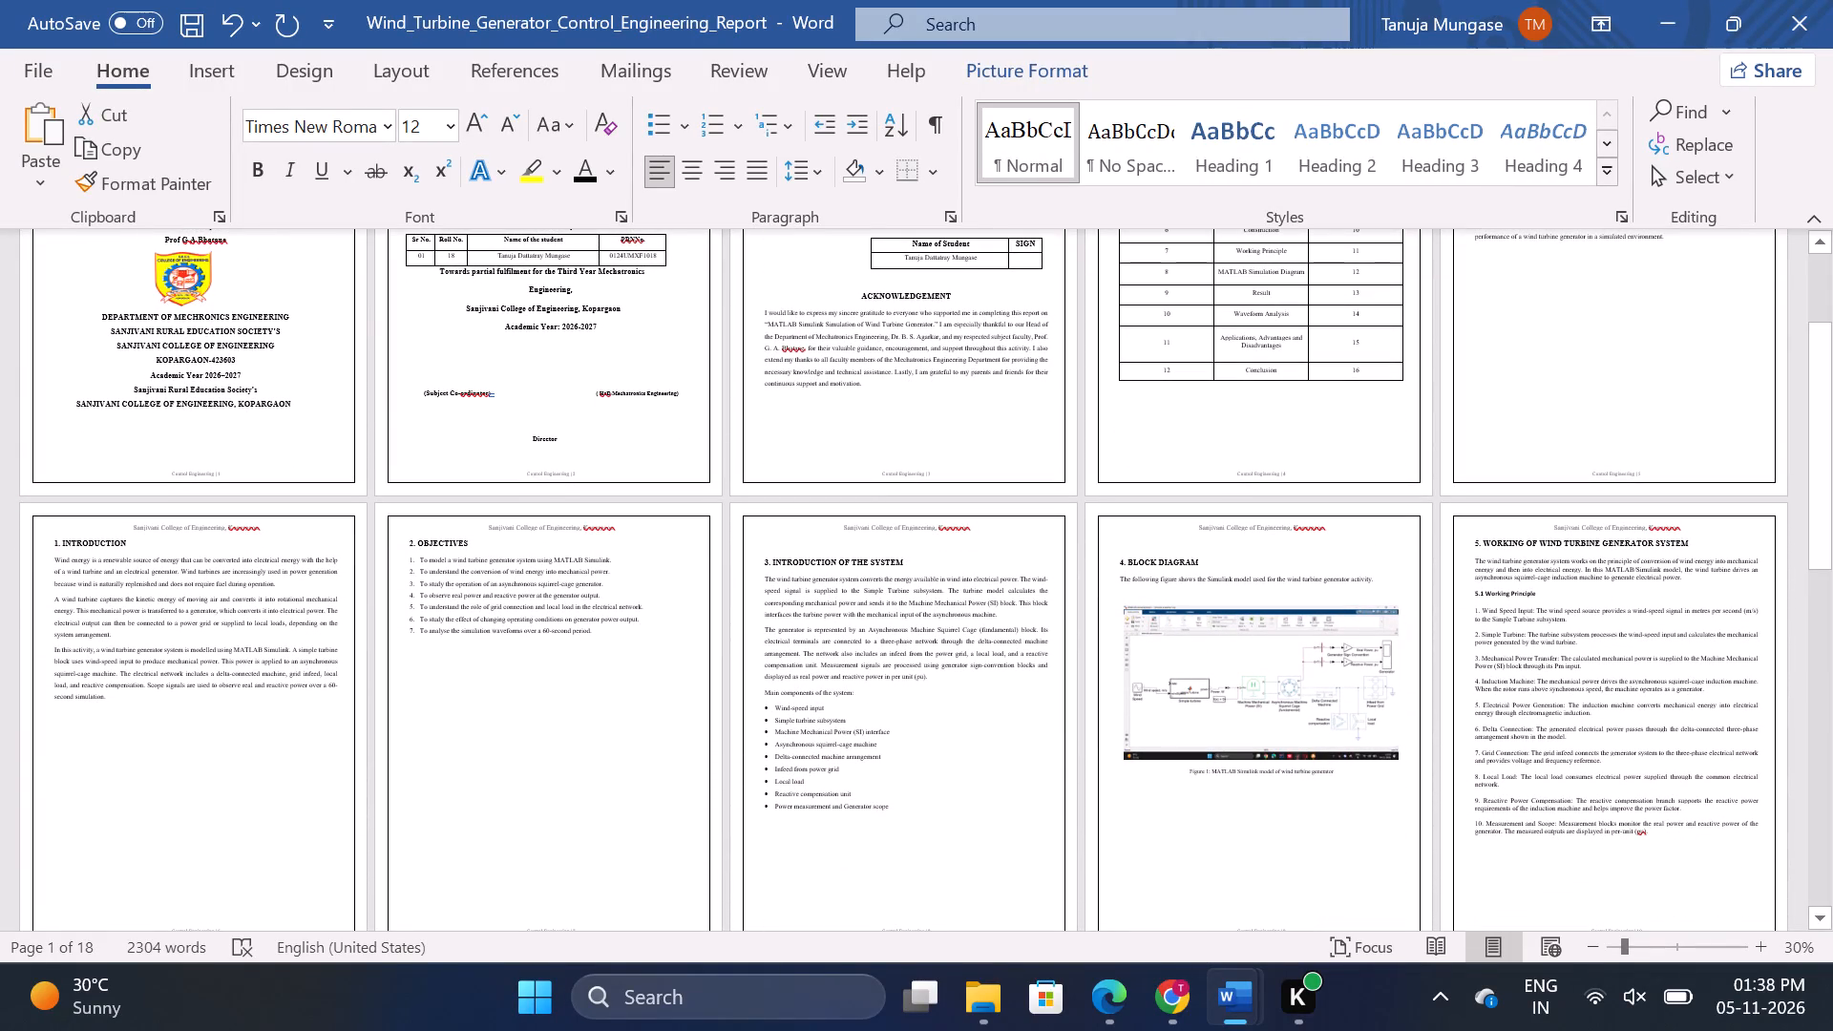
scroll(1178, 839, "down", 1)
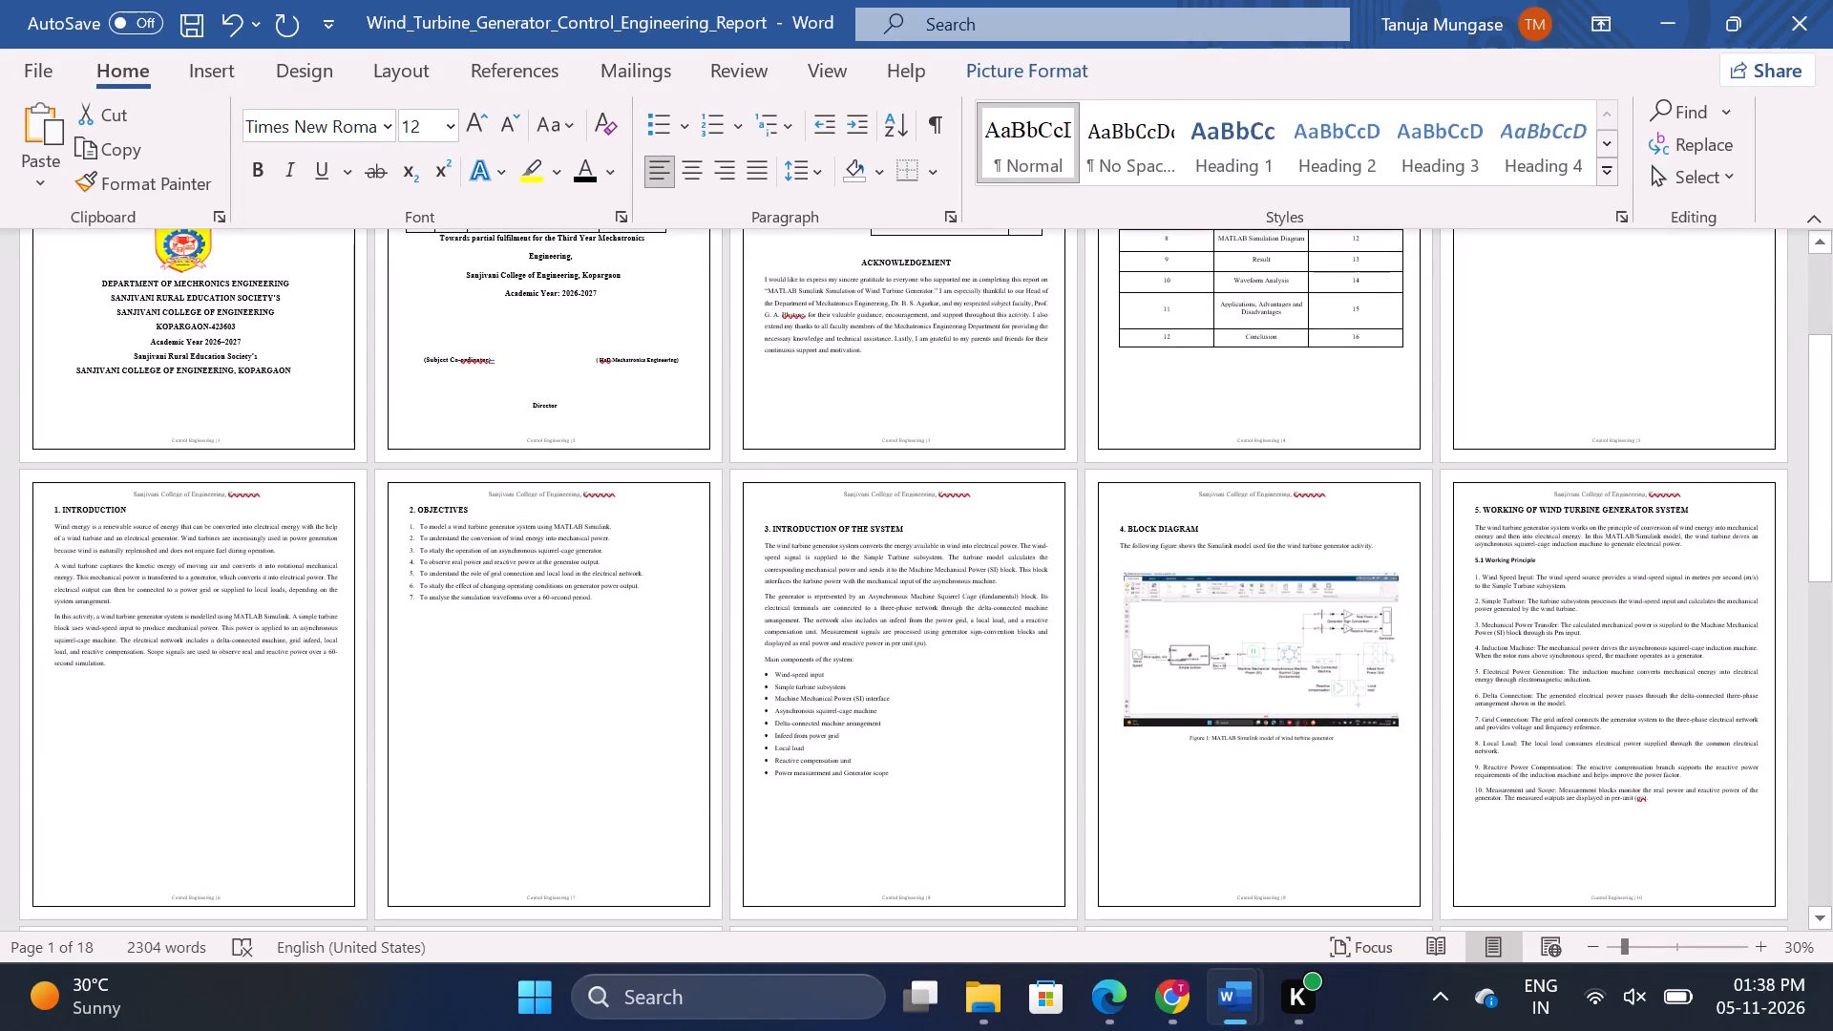
scroll(1178, 839, "down", 7)
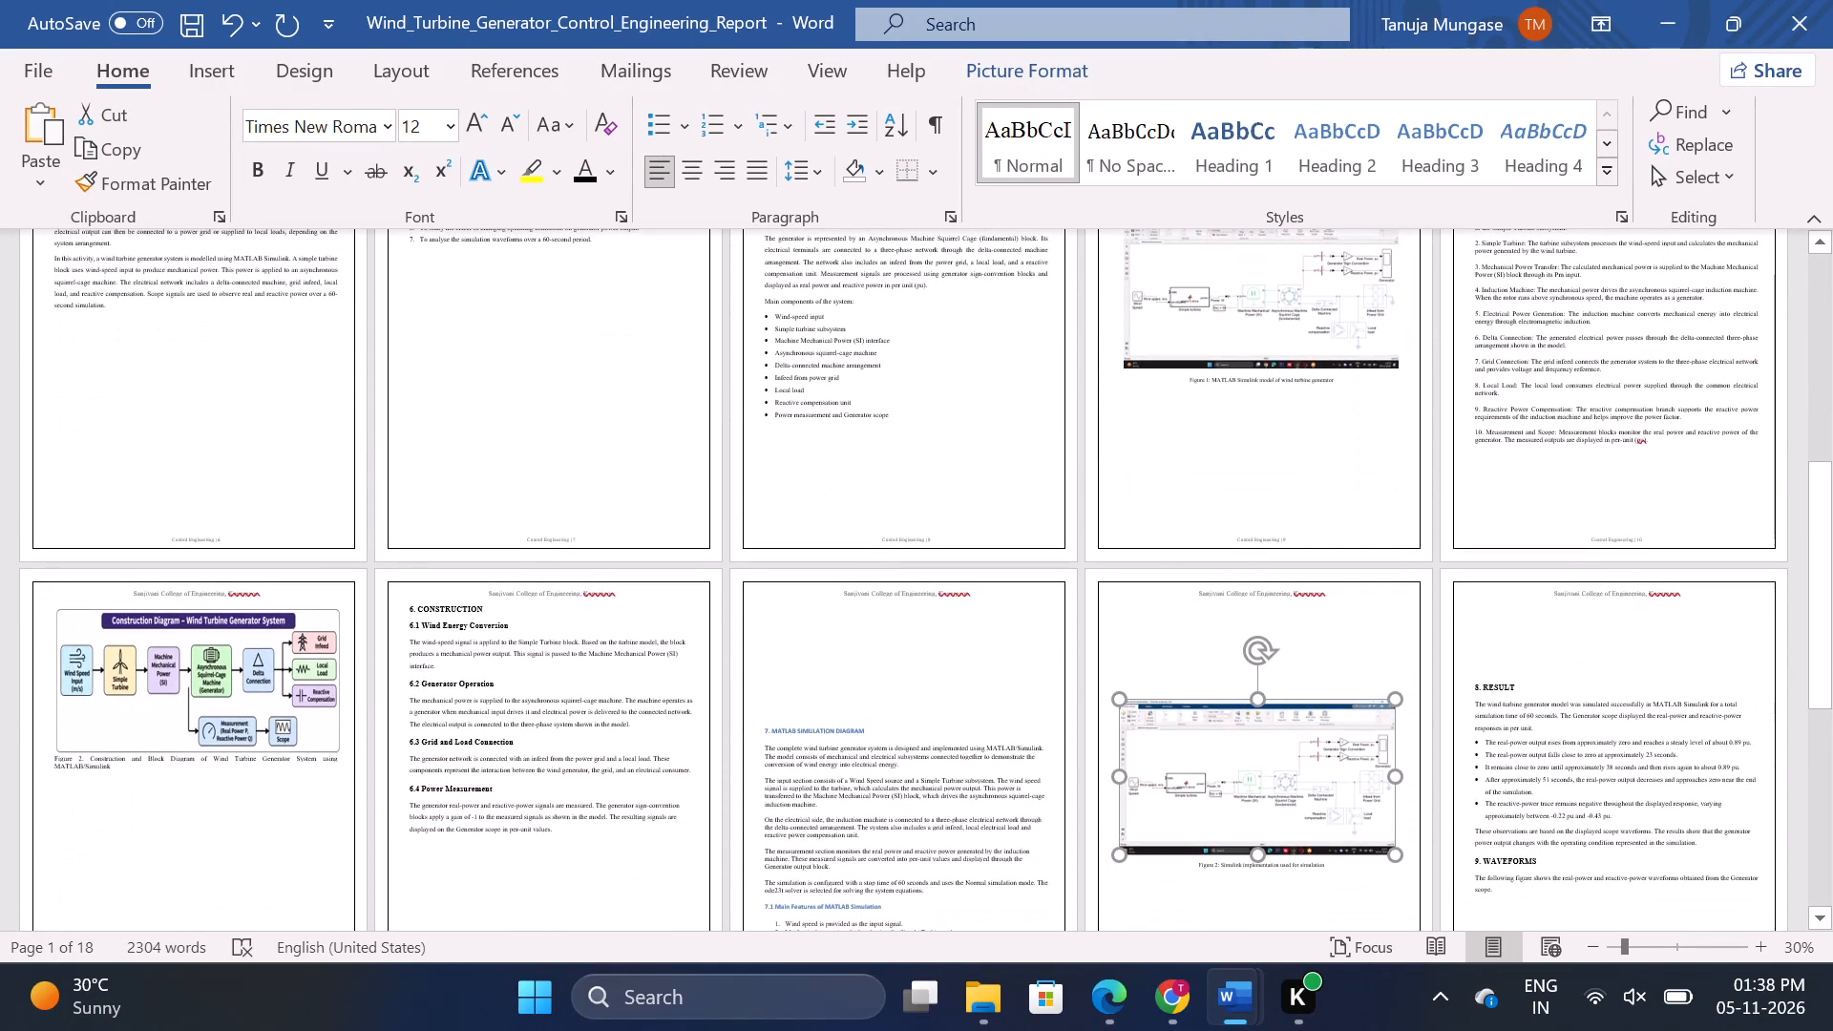
scroll(457, 829, "down", 1)
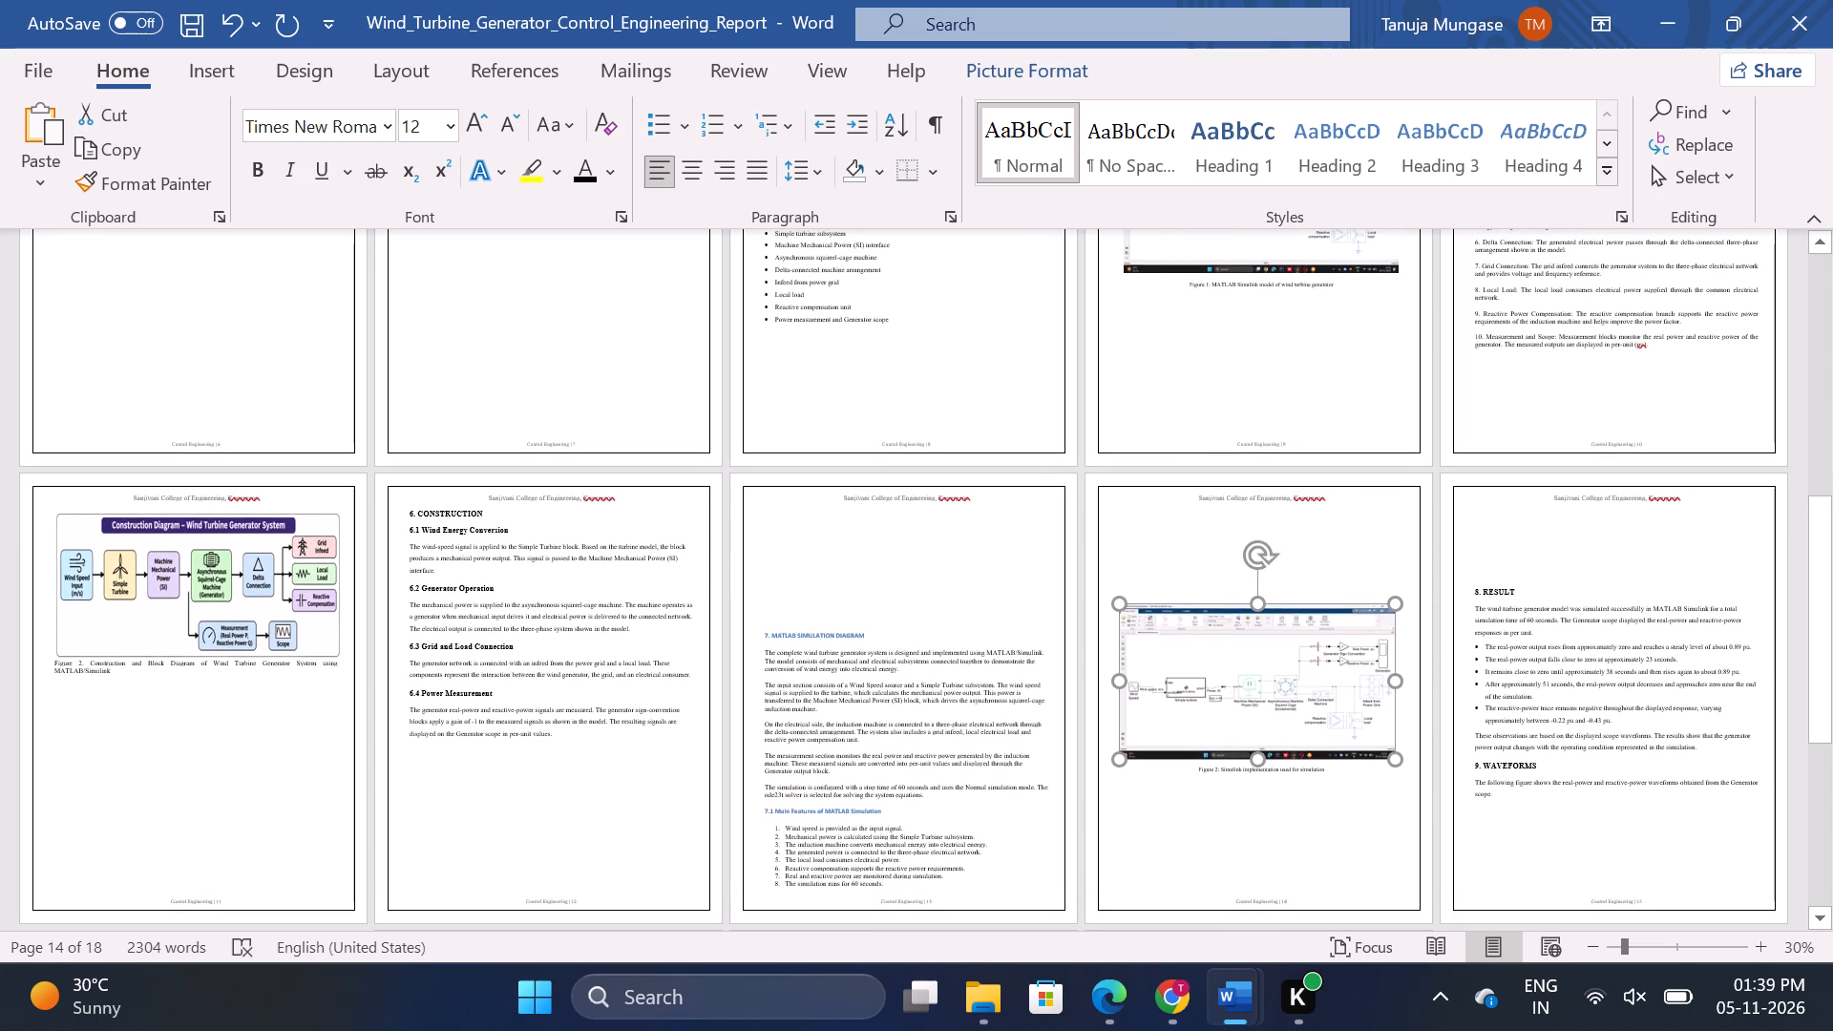
Delete the Simulink figure on the page after section 7.1.
left_click(1238, 666)
key("Delete")
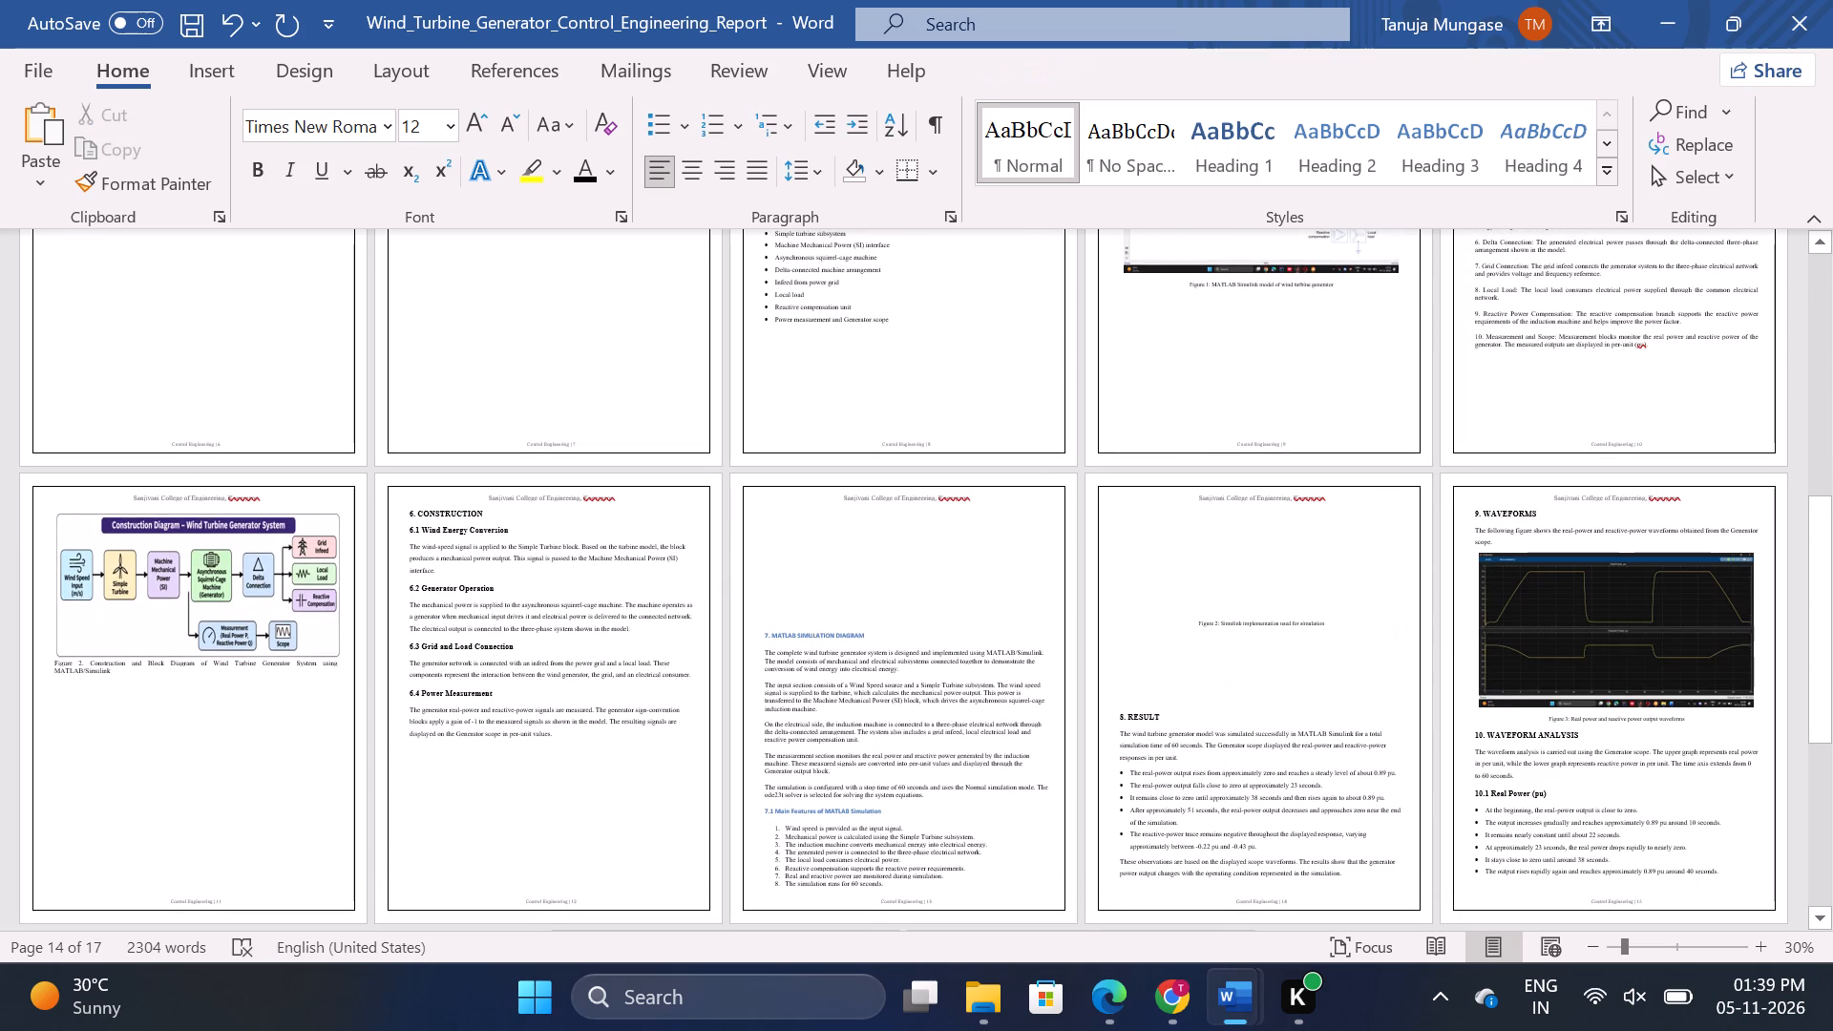
Delete the caption "Figure 2: Simulink implementation used for simulation" above the "8. RESULT" heading.
double_click(1183, 628)
left_click_drag(1190, 628, 1303, 635)
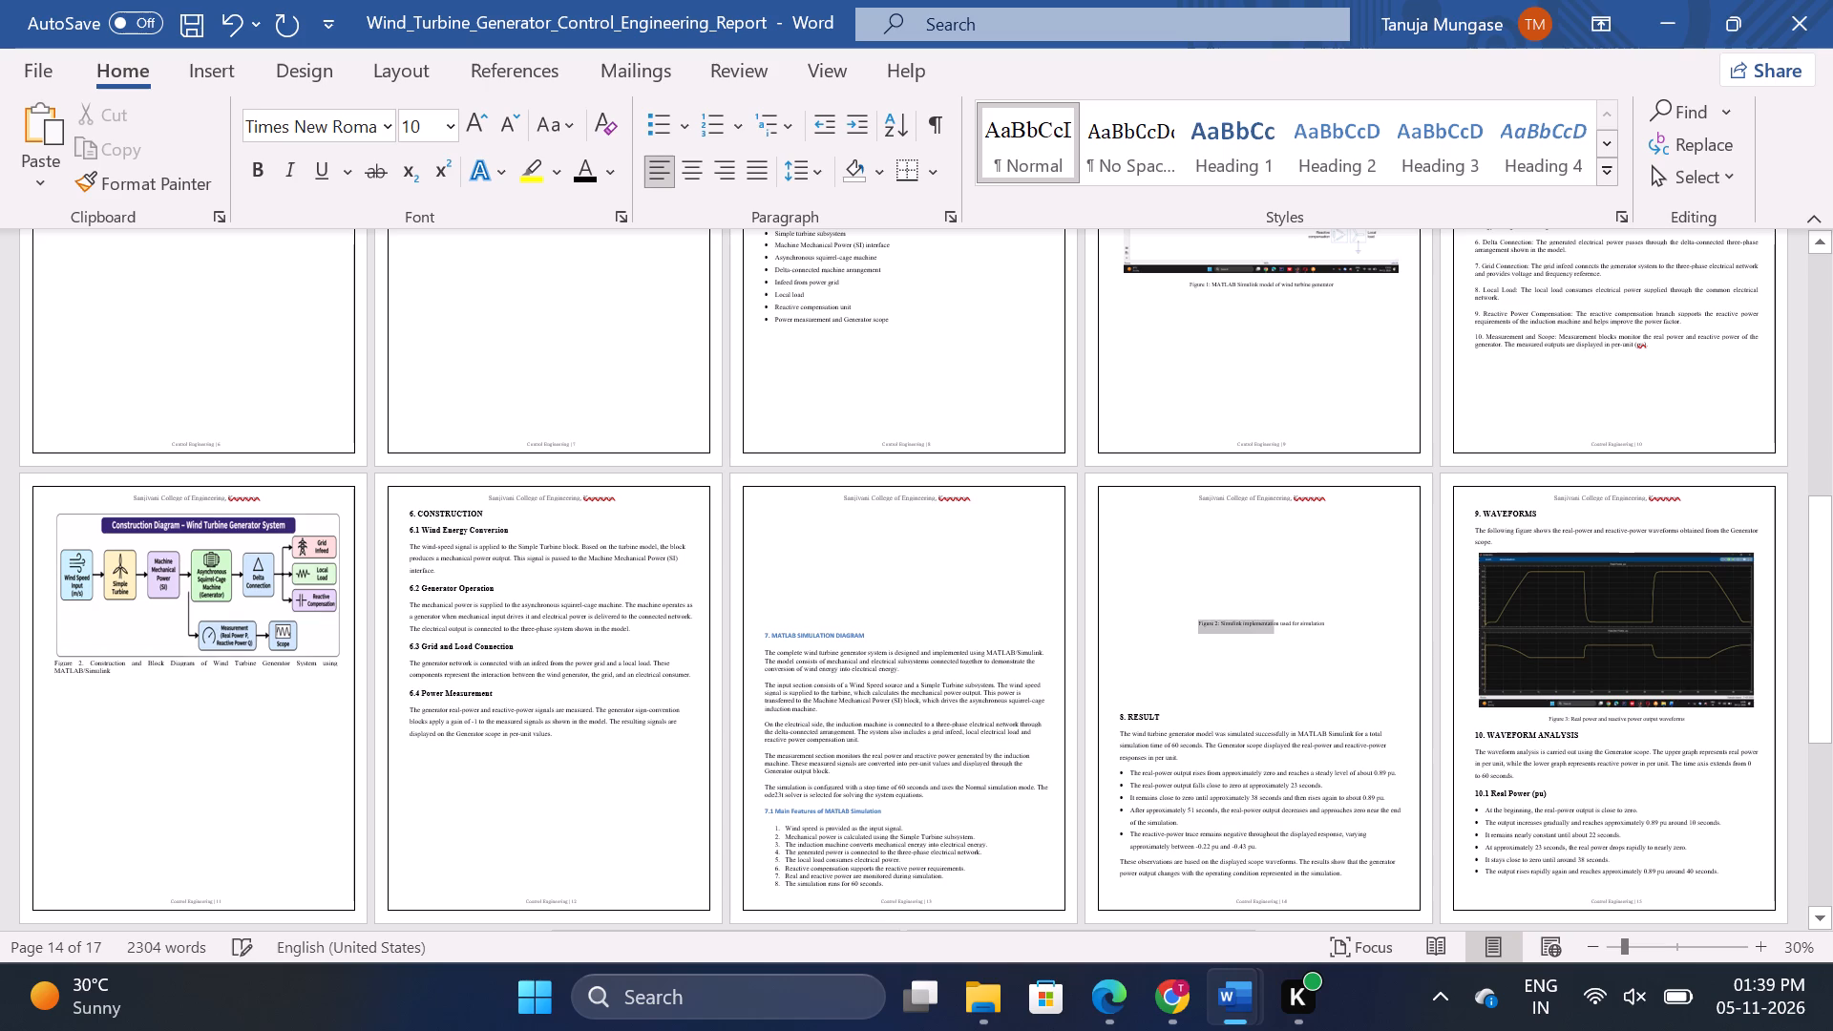
left_click_drag(1303, 635, 1327, 626)
left_click(1327, 626)
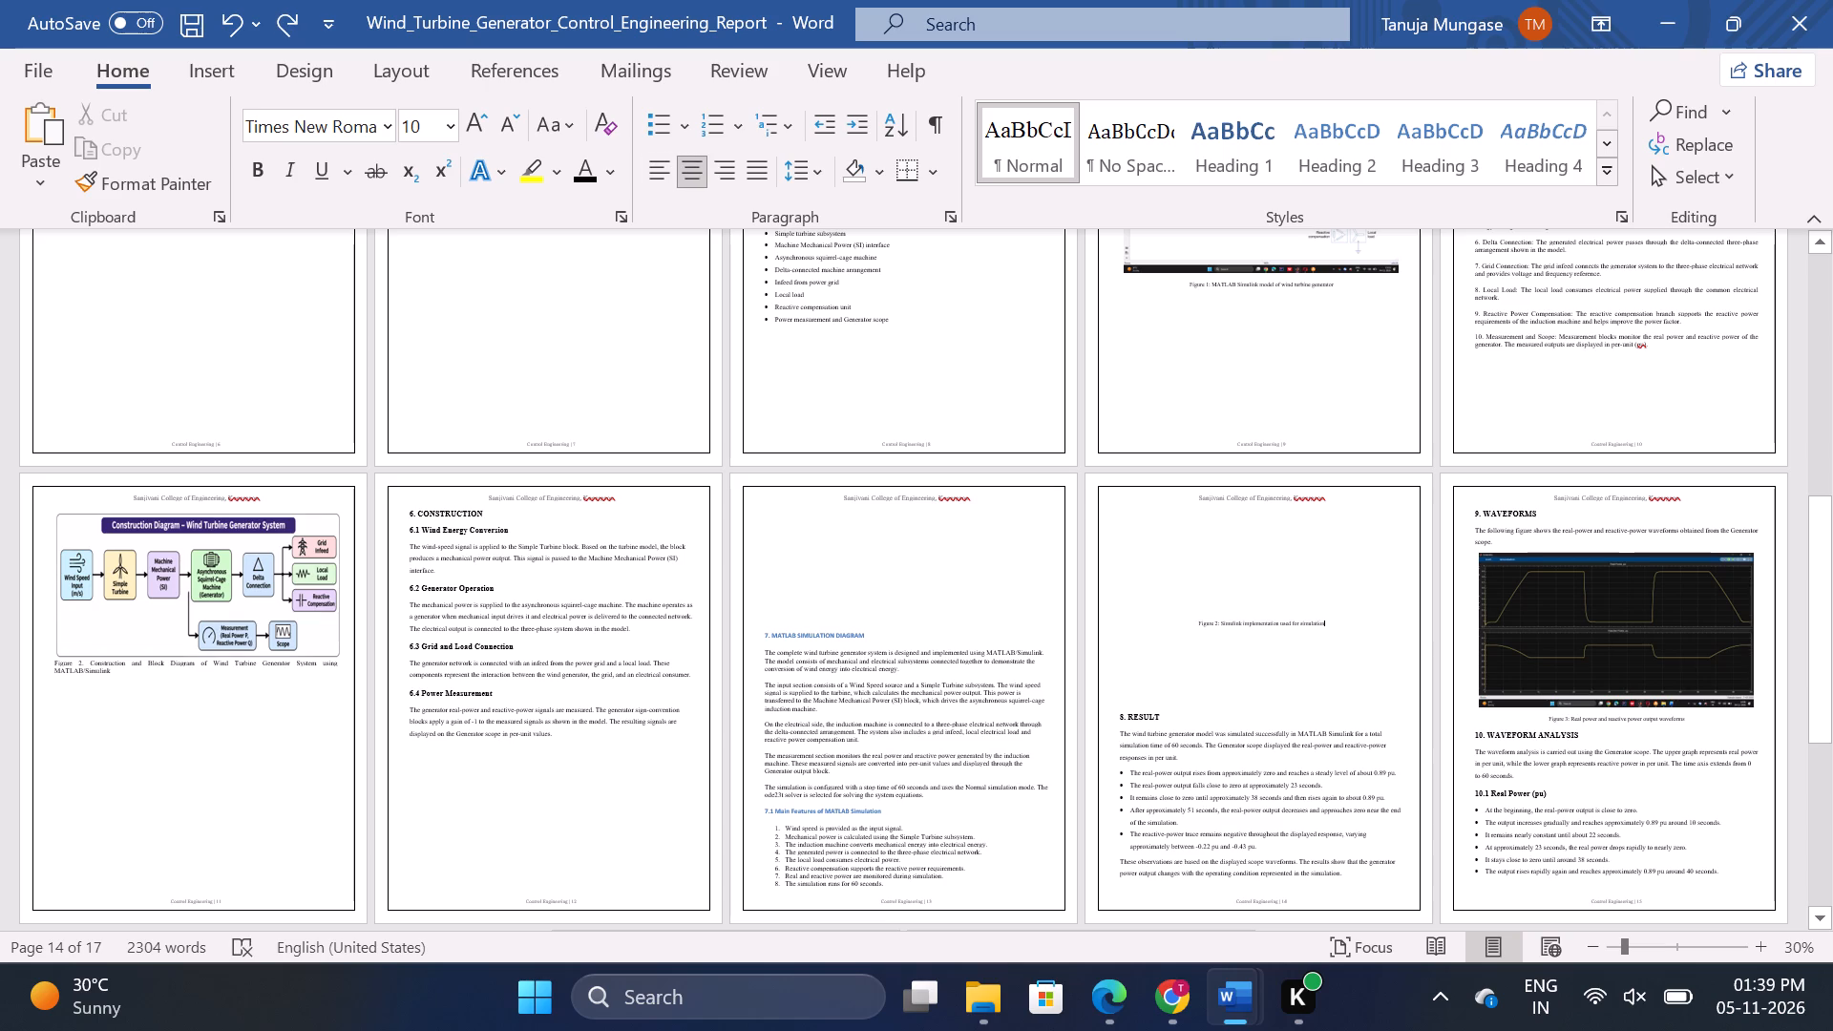
left_click_drag(1327, 626, 1177, 629)
left_click(1177, 629)
key("Delete")
key("Delete")
left_click_drag(1202, 636, 1264, 634)
left_click_drag(1264, 634, 1288, 635)
key("Delete")
left_click_drag(1342, 620, 1208, 613)
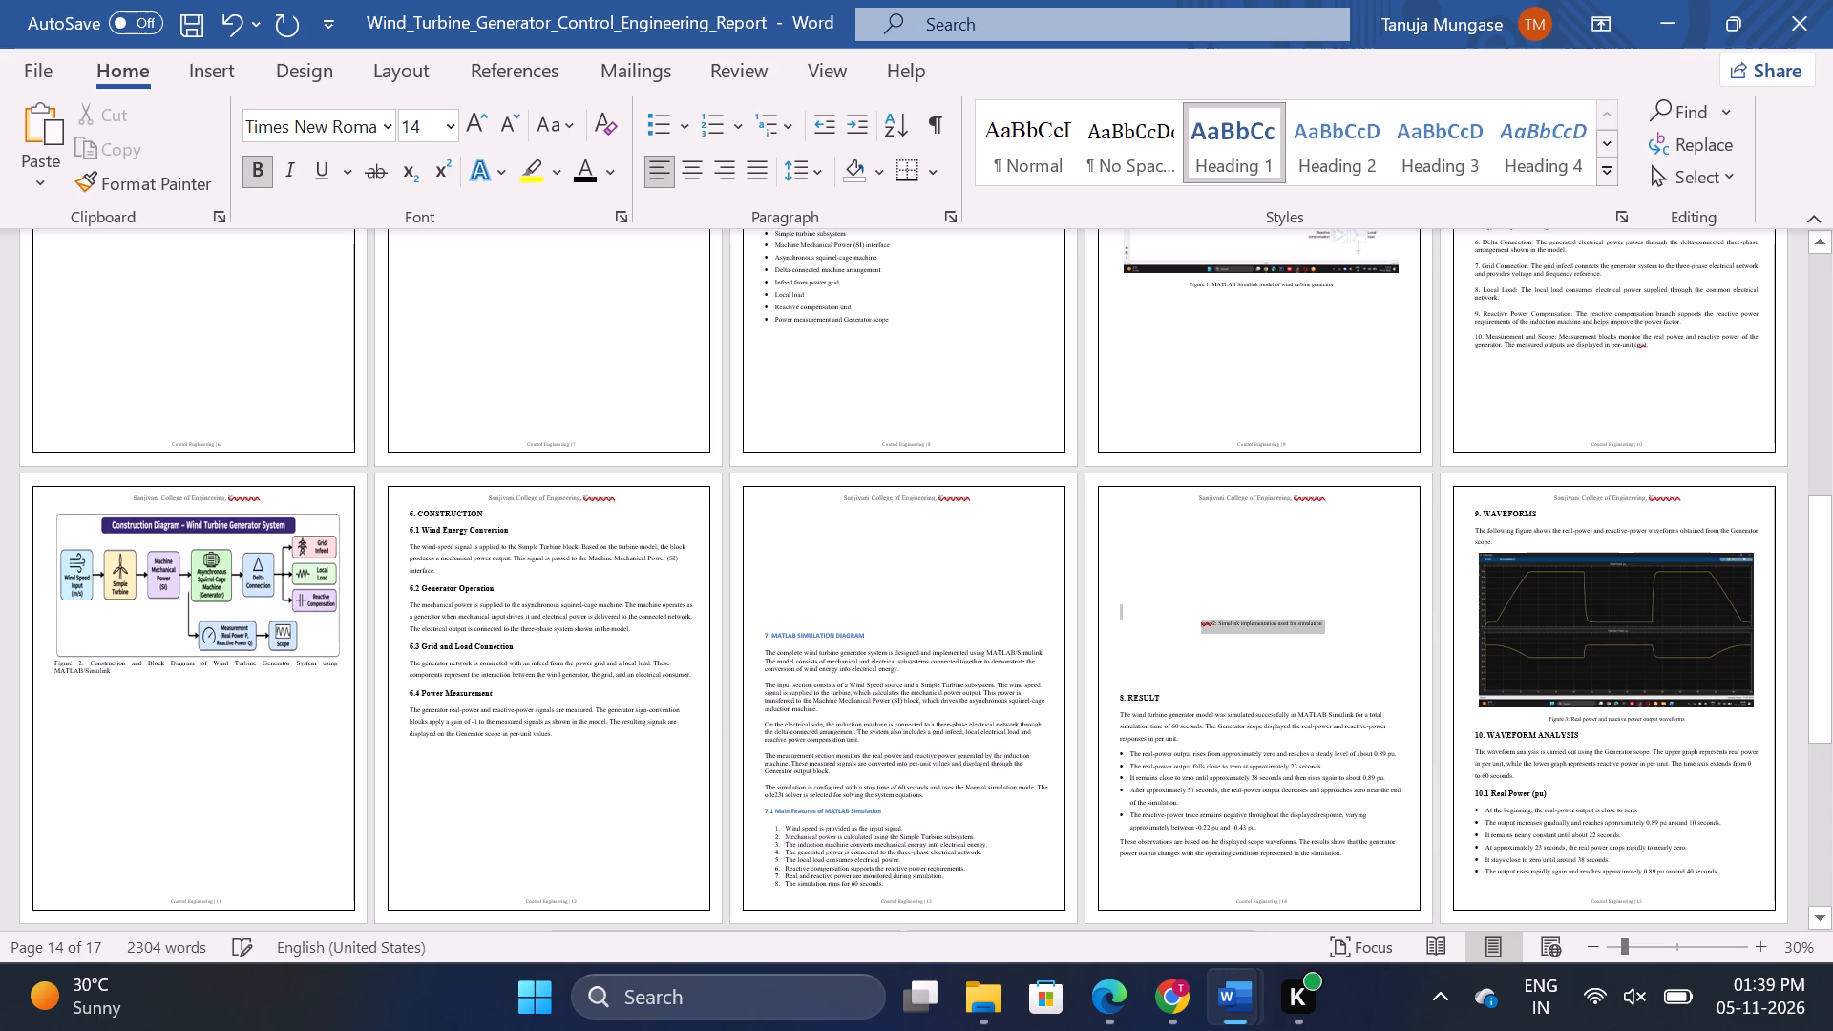
left_click_drag(1208, 613, 1206, 614)
left_click(1206, 614)
key("Delete")
left_click_drag(1187, 608, 1307, 618)
scroll(1307, 618, "up", 9, "ctrl")
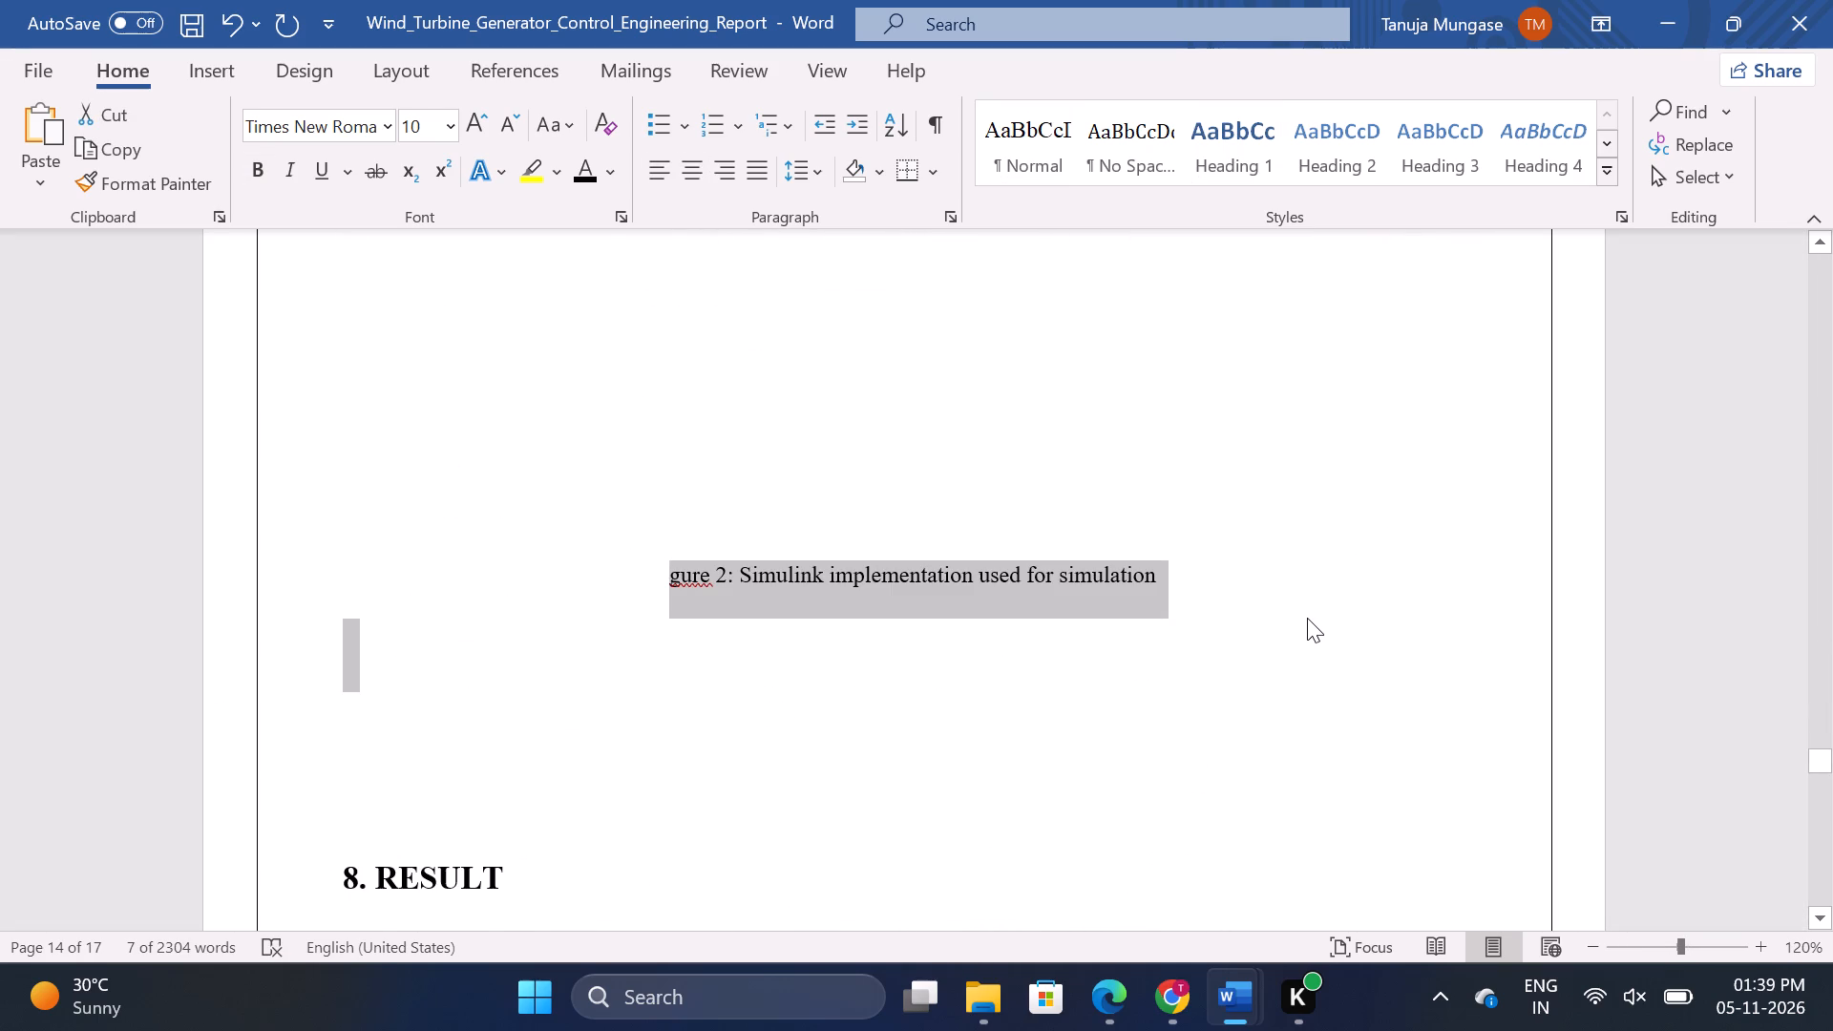
key("Delete")
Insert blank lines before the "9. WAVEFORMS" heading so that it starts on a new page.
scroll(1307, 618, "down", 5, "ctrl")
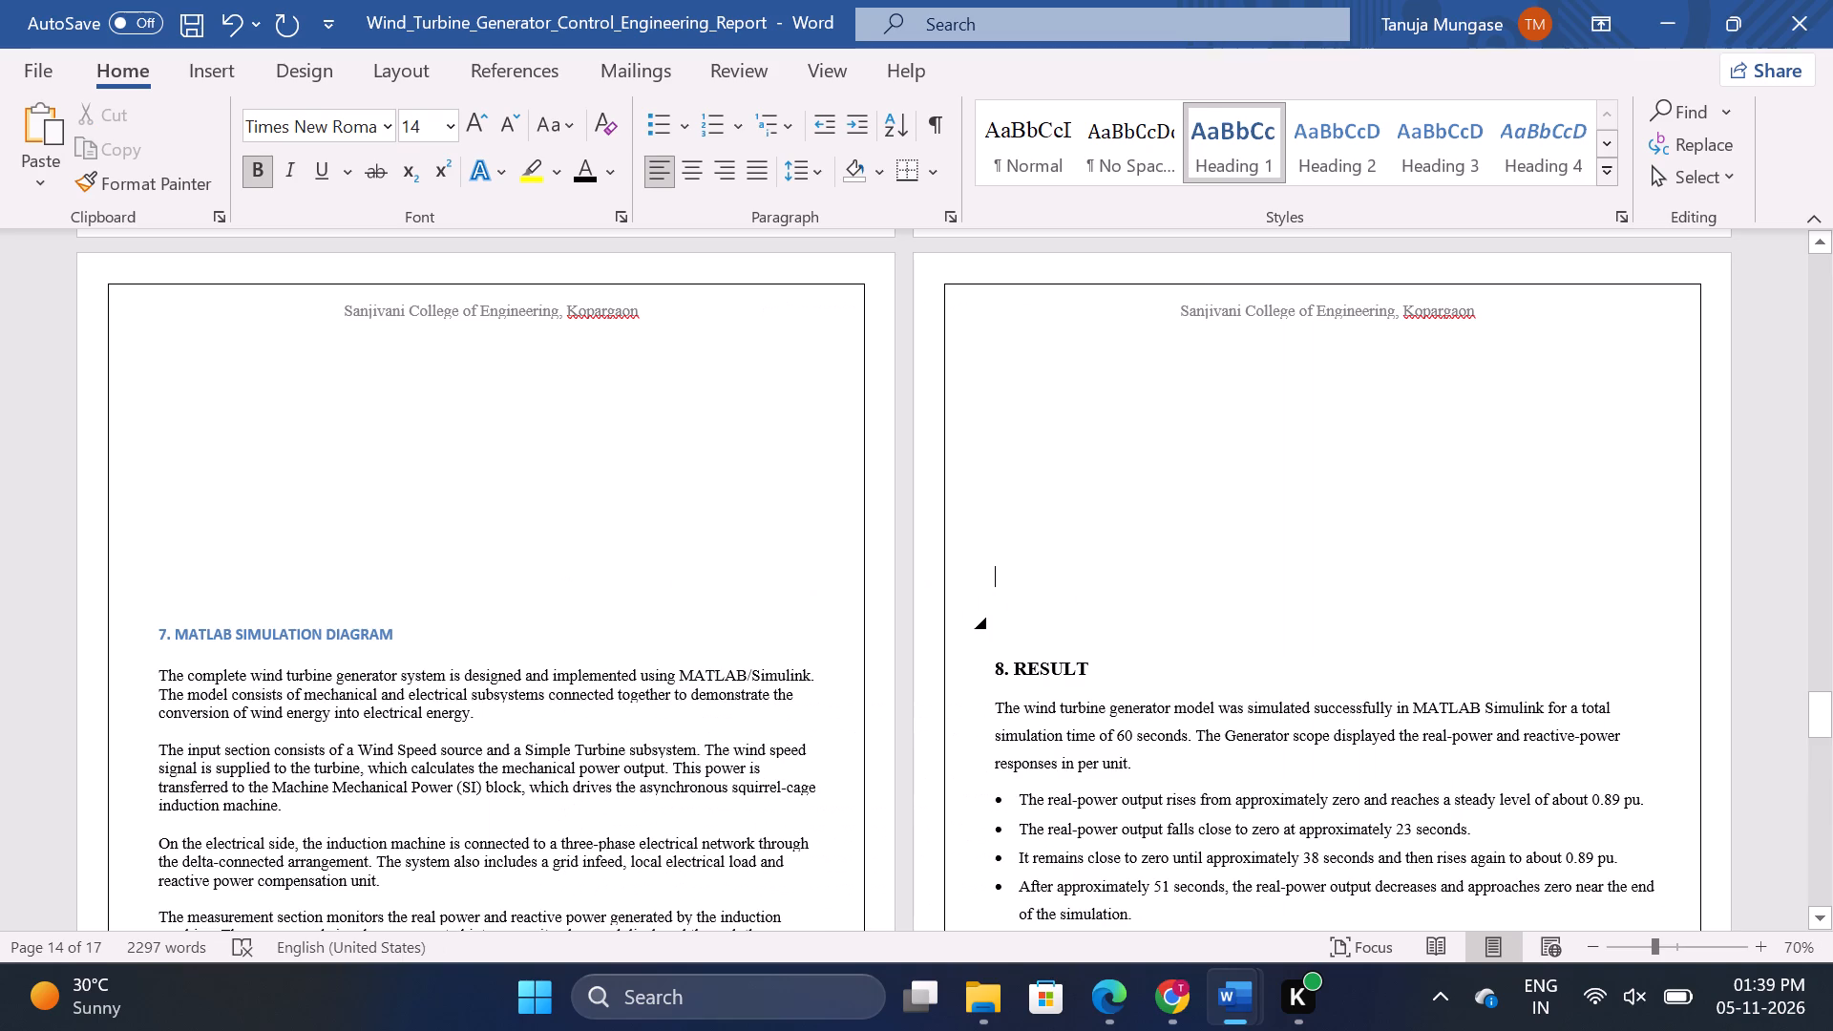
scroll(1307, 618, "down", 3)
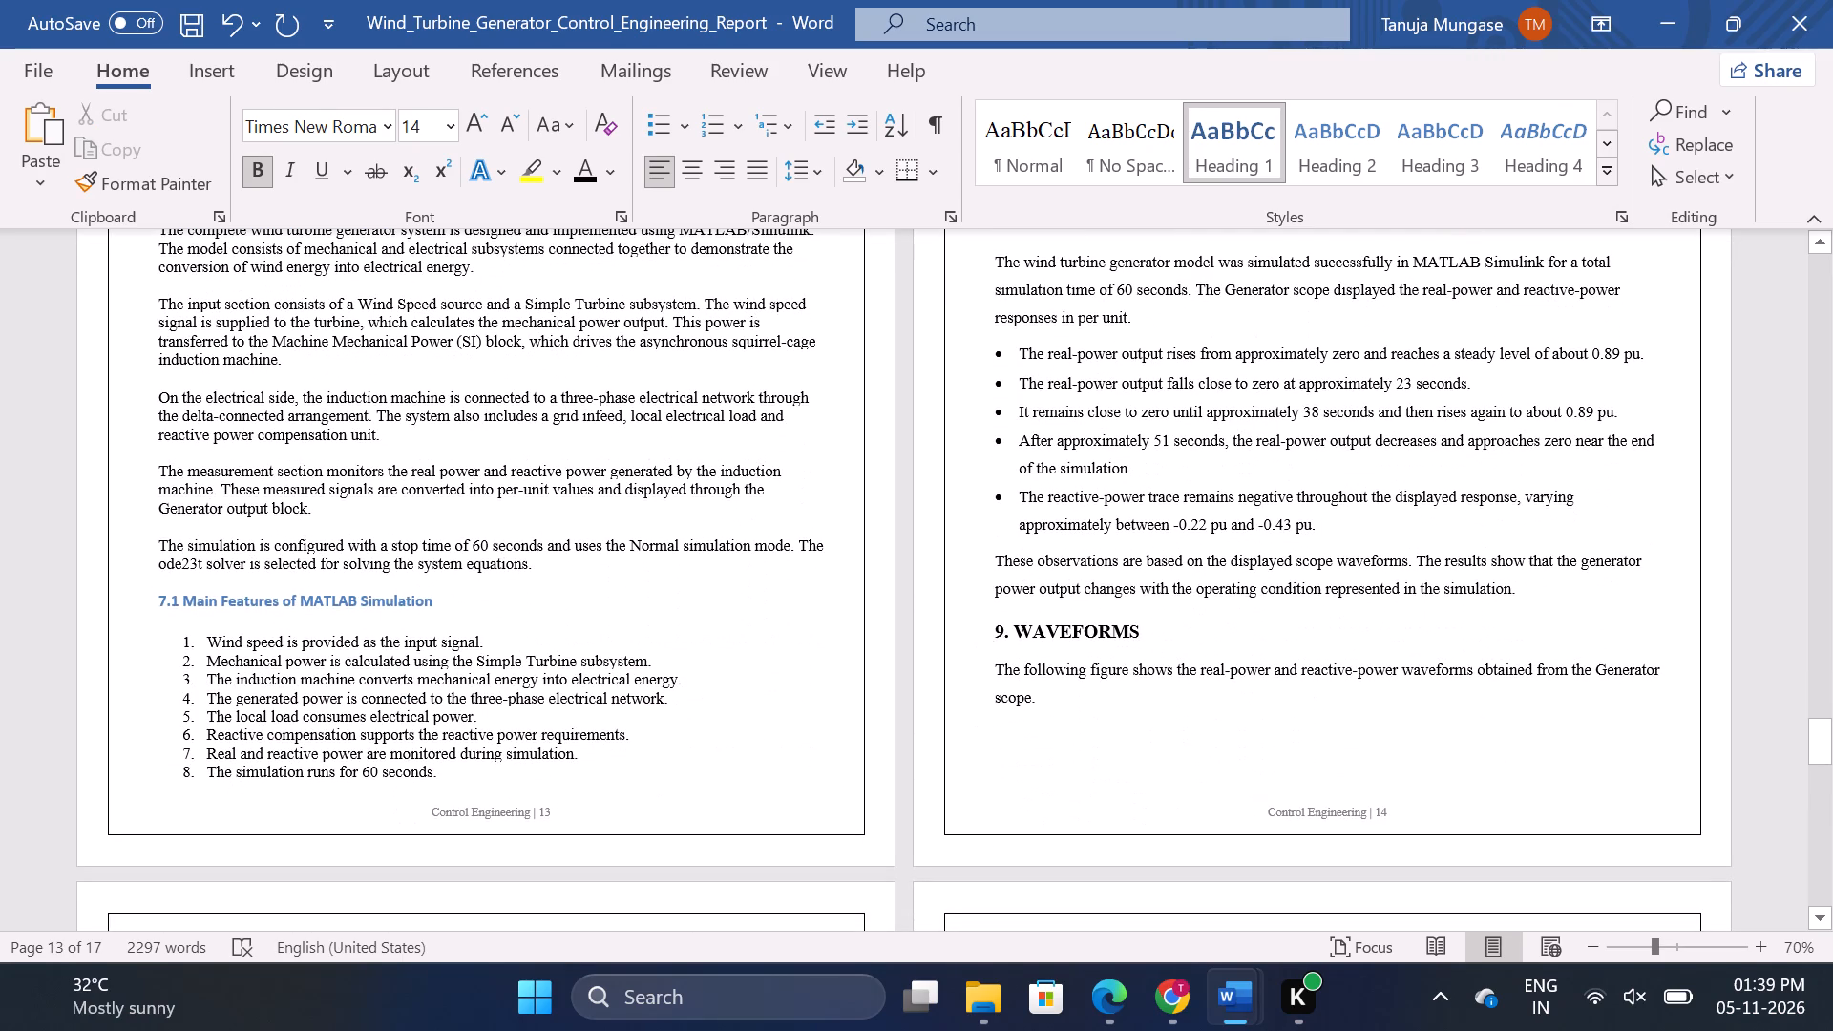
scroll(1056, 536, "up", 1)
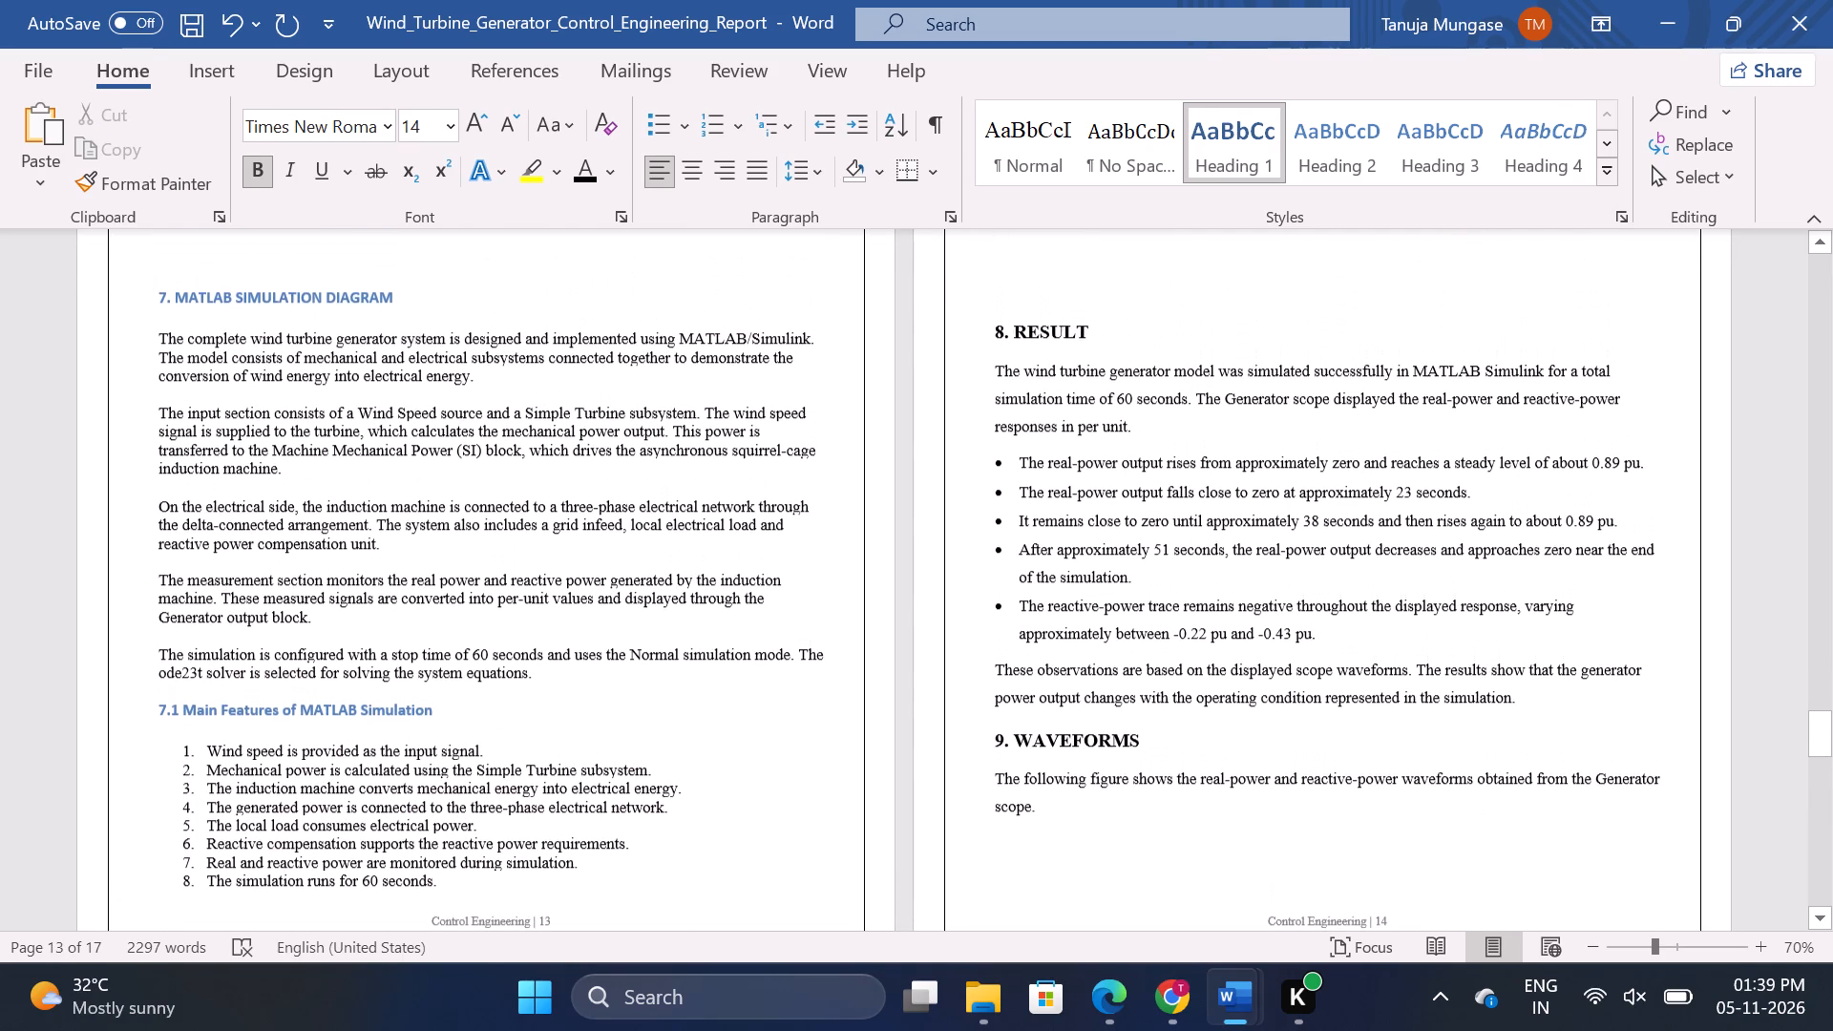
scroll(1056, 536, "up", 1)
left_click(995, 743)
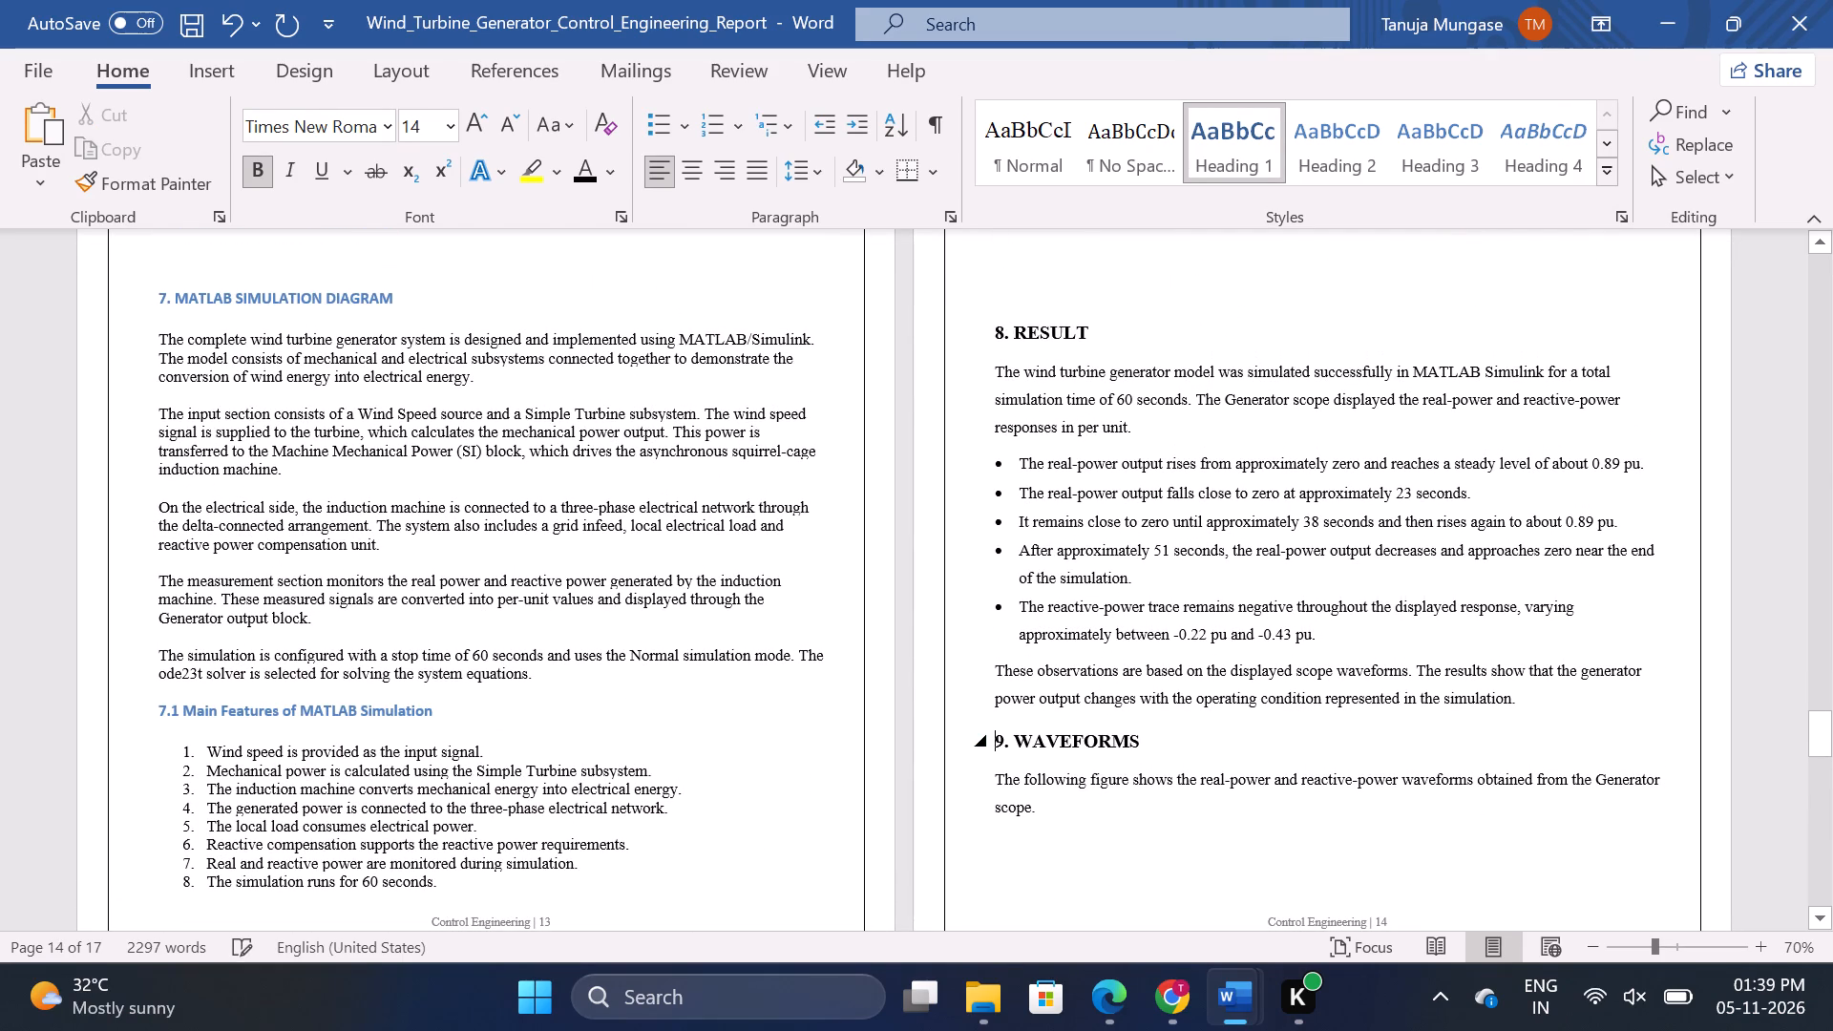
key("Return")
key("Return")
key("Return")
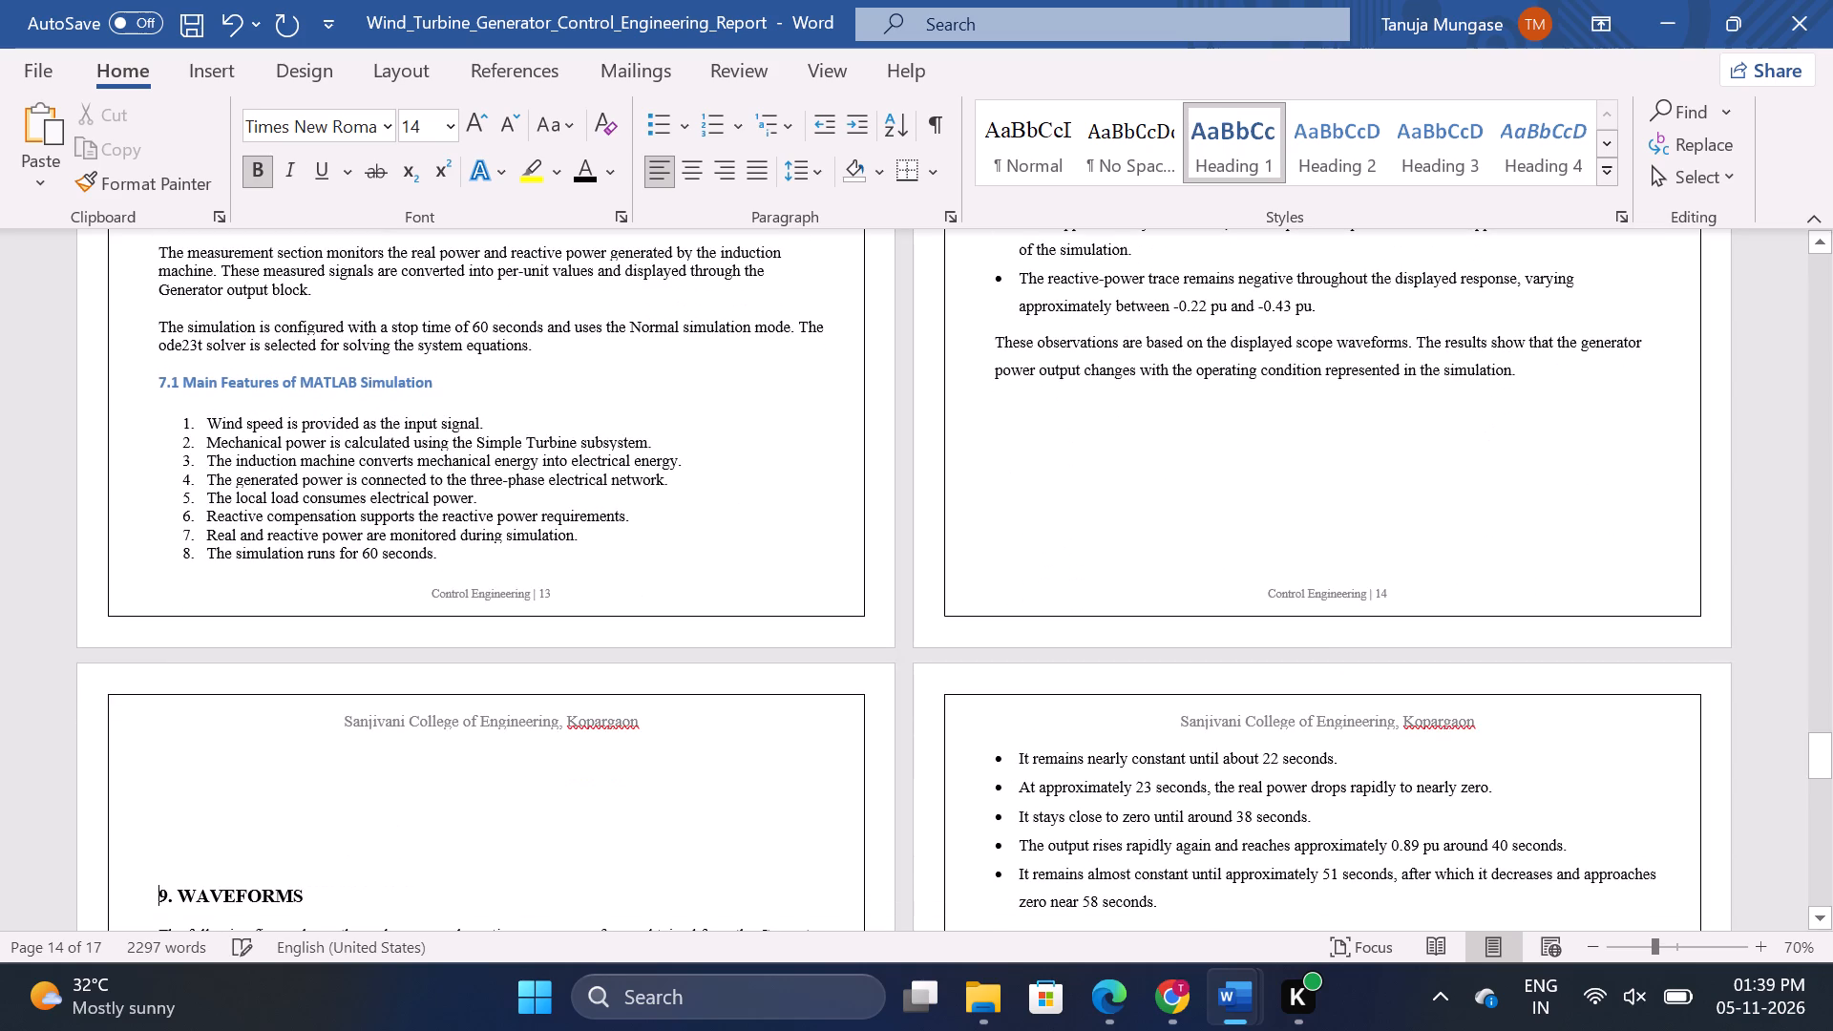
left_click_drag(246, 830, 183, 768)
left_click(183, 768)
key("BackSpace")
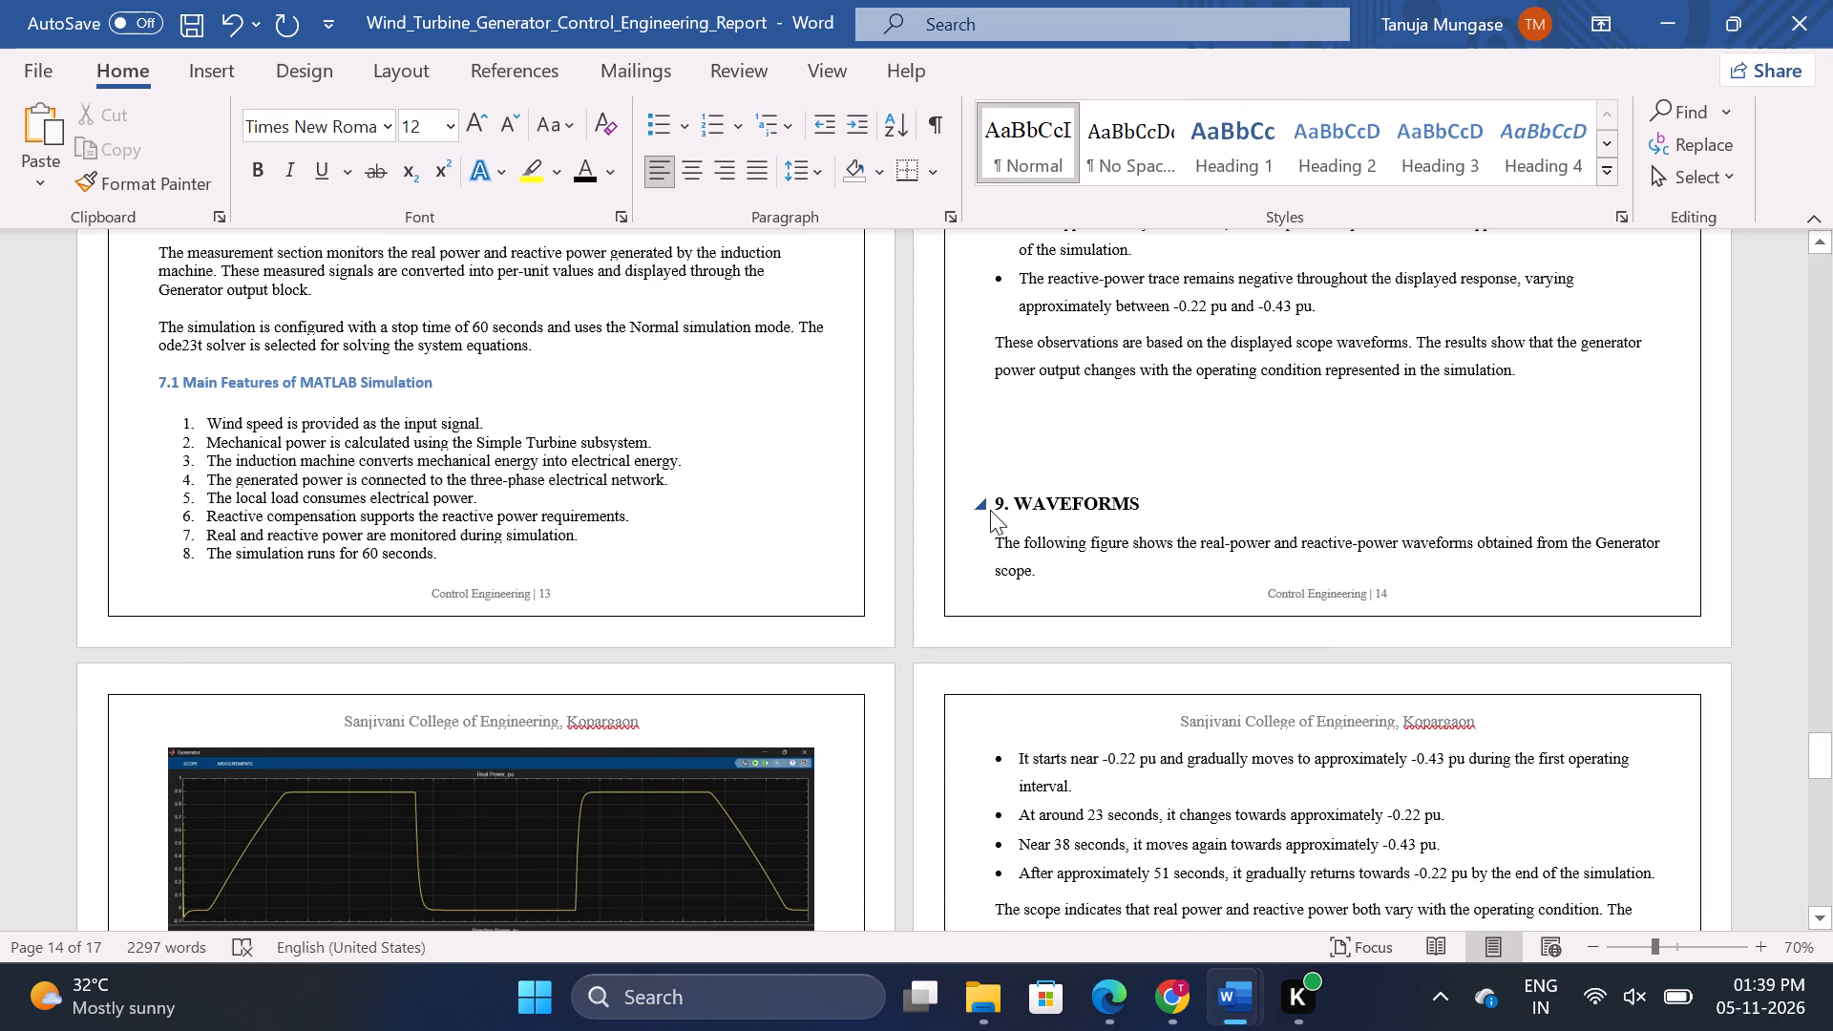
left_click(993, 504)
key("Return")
Review the page layout from section 9 Waveforms back to section 6 Construction.
scroll(551, 766, "down", 4)
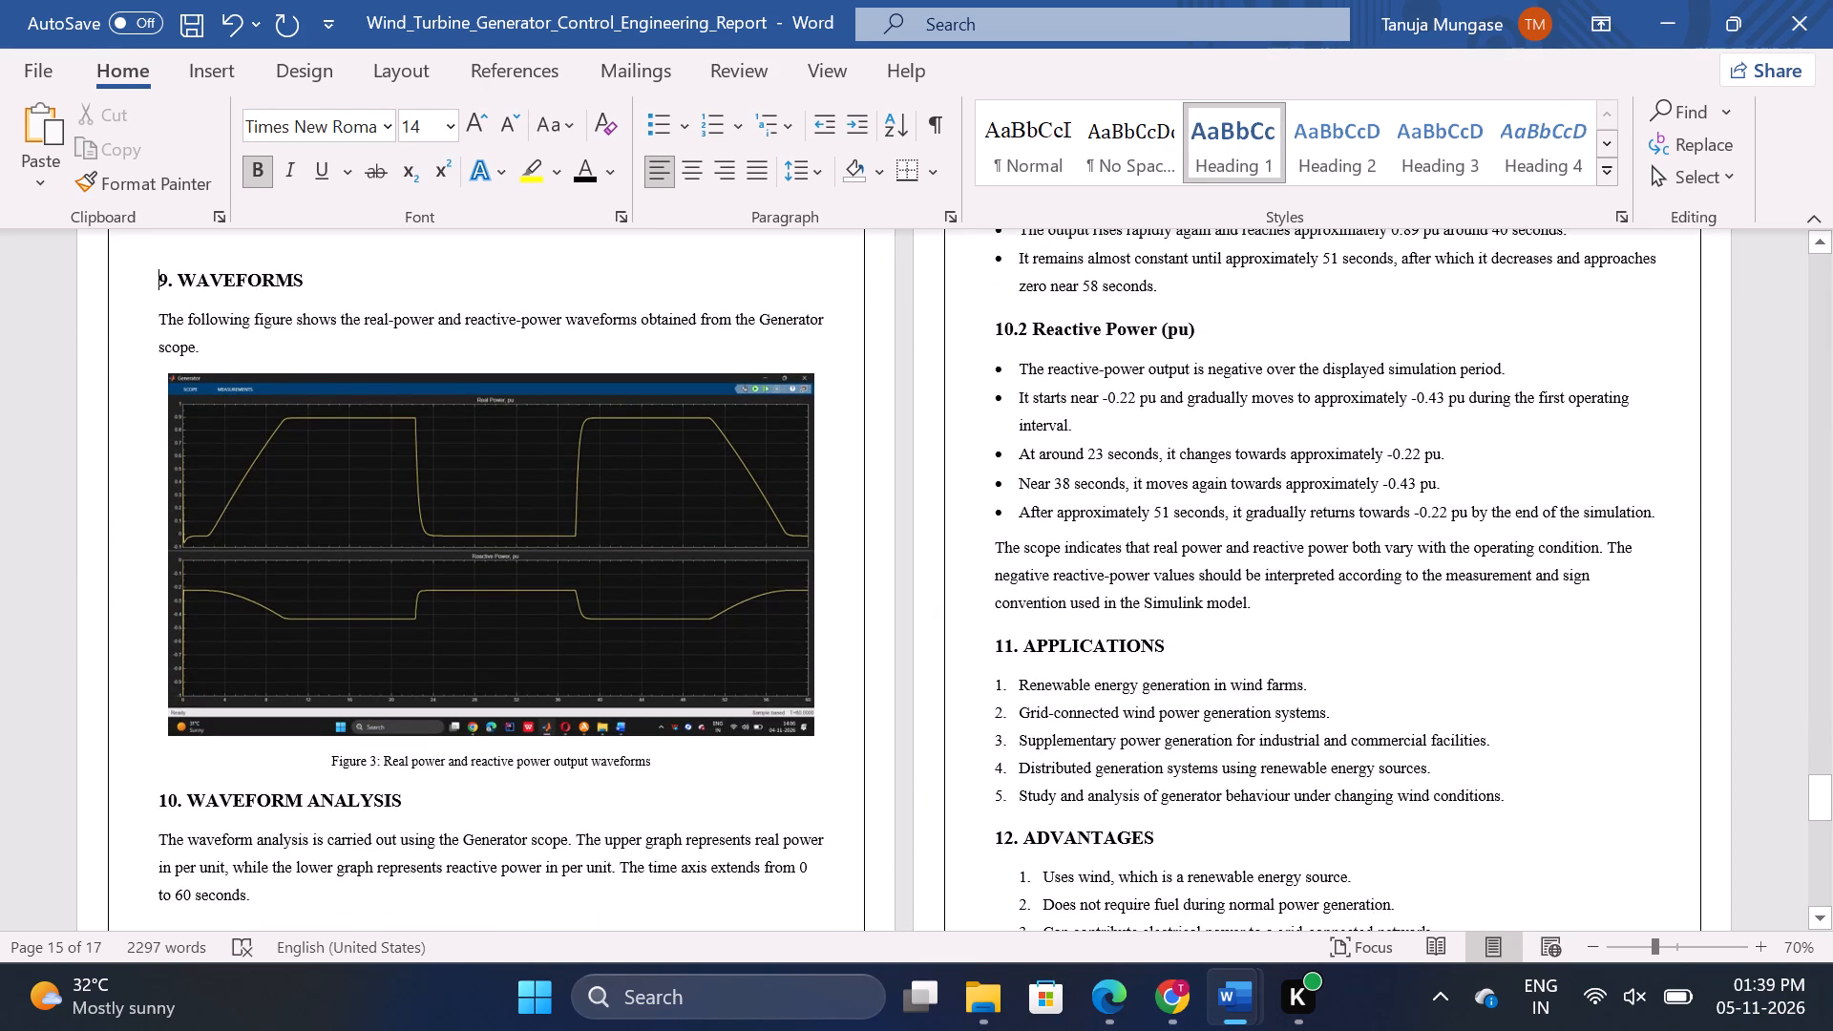
scroll(719, 666, "up", 2, "ctrl")
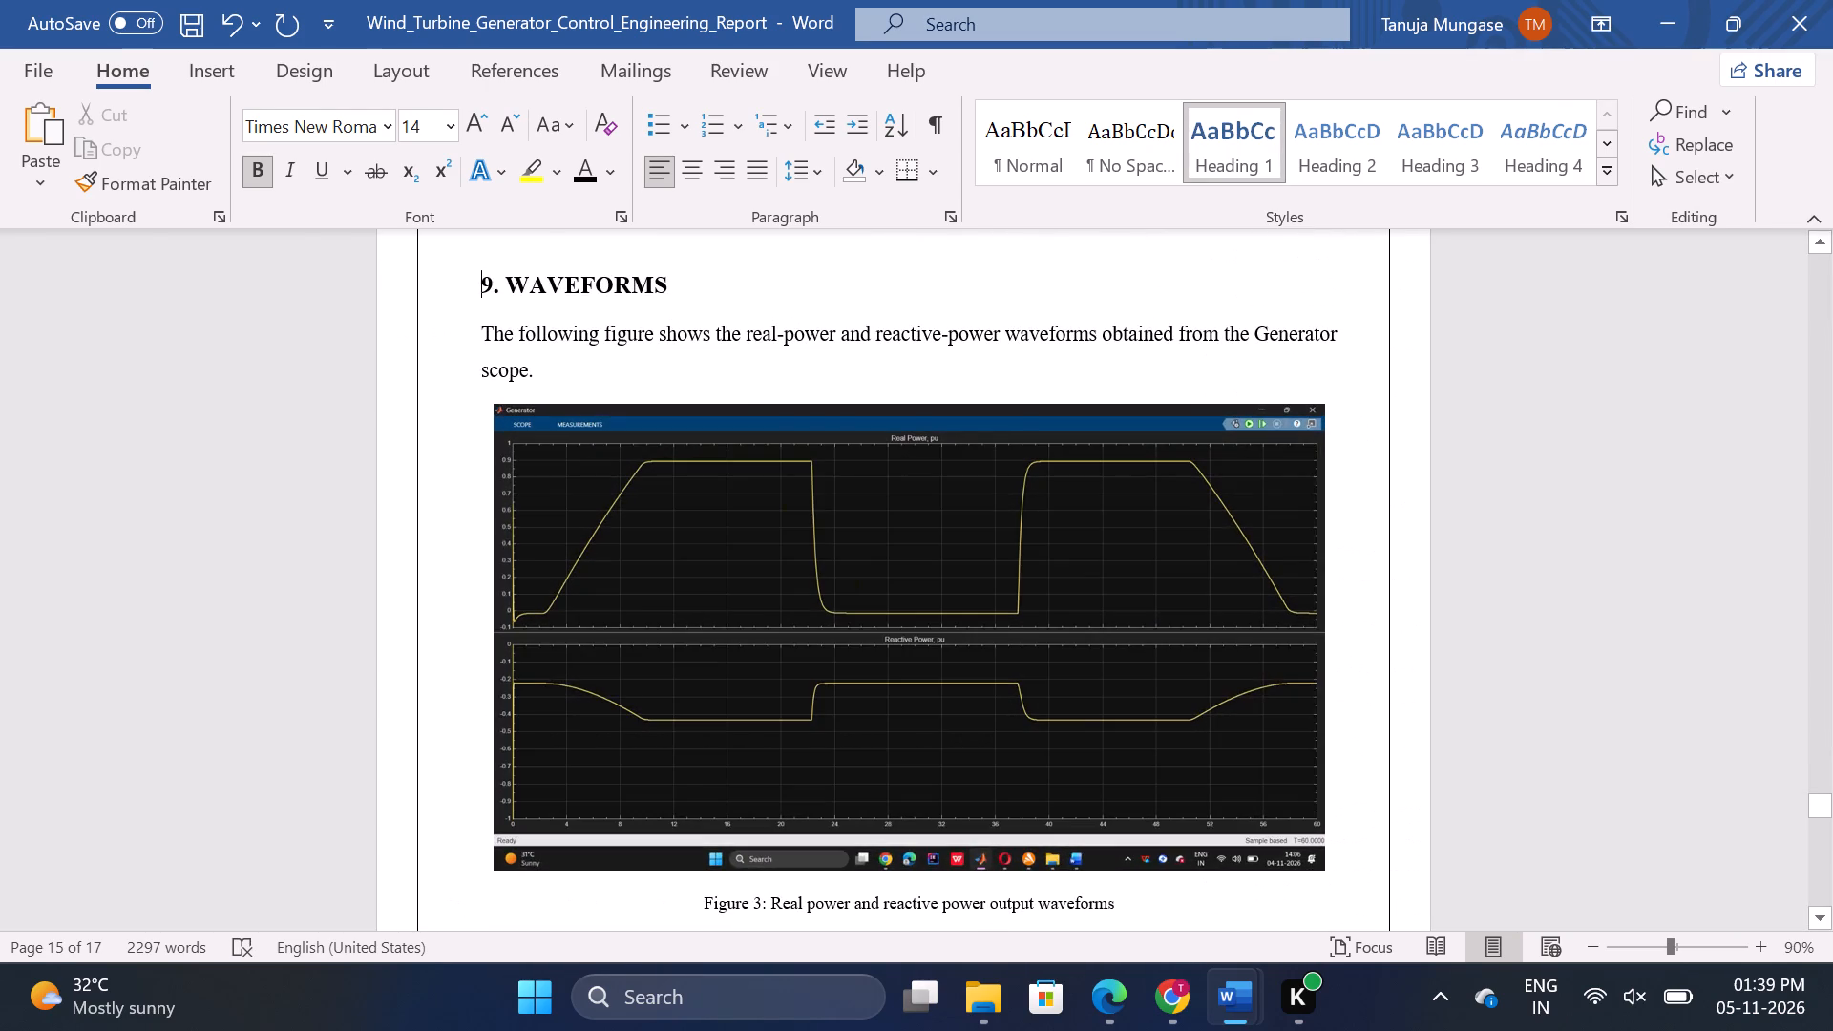
scroll(719, 666, "up", 6)
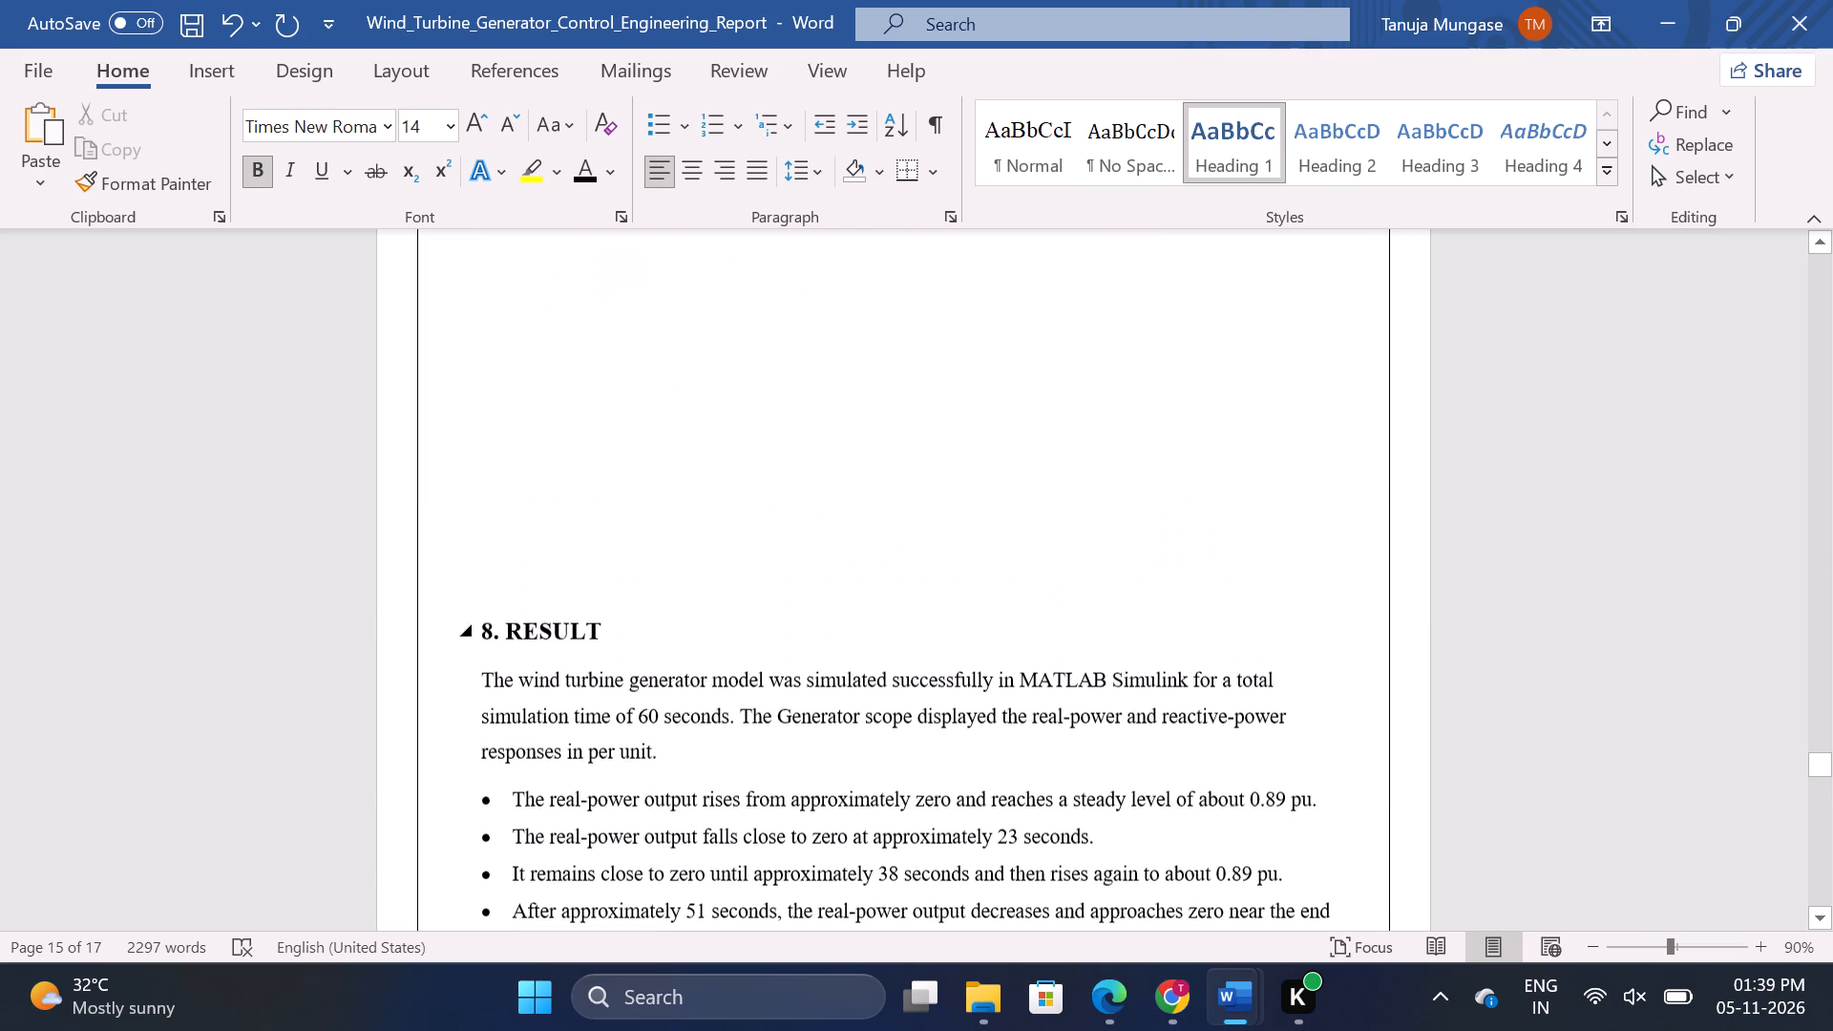
scroll(719, 666, "up", 7)
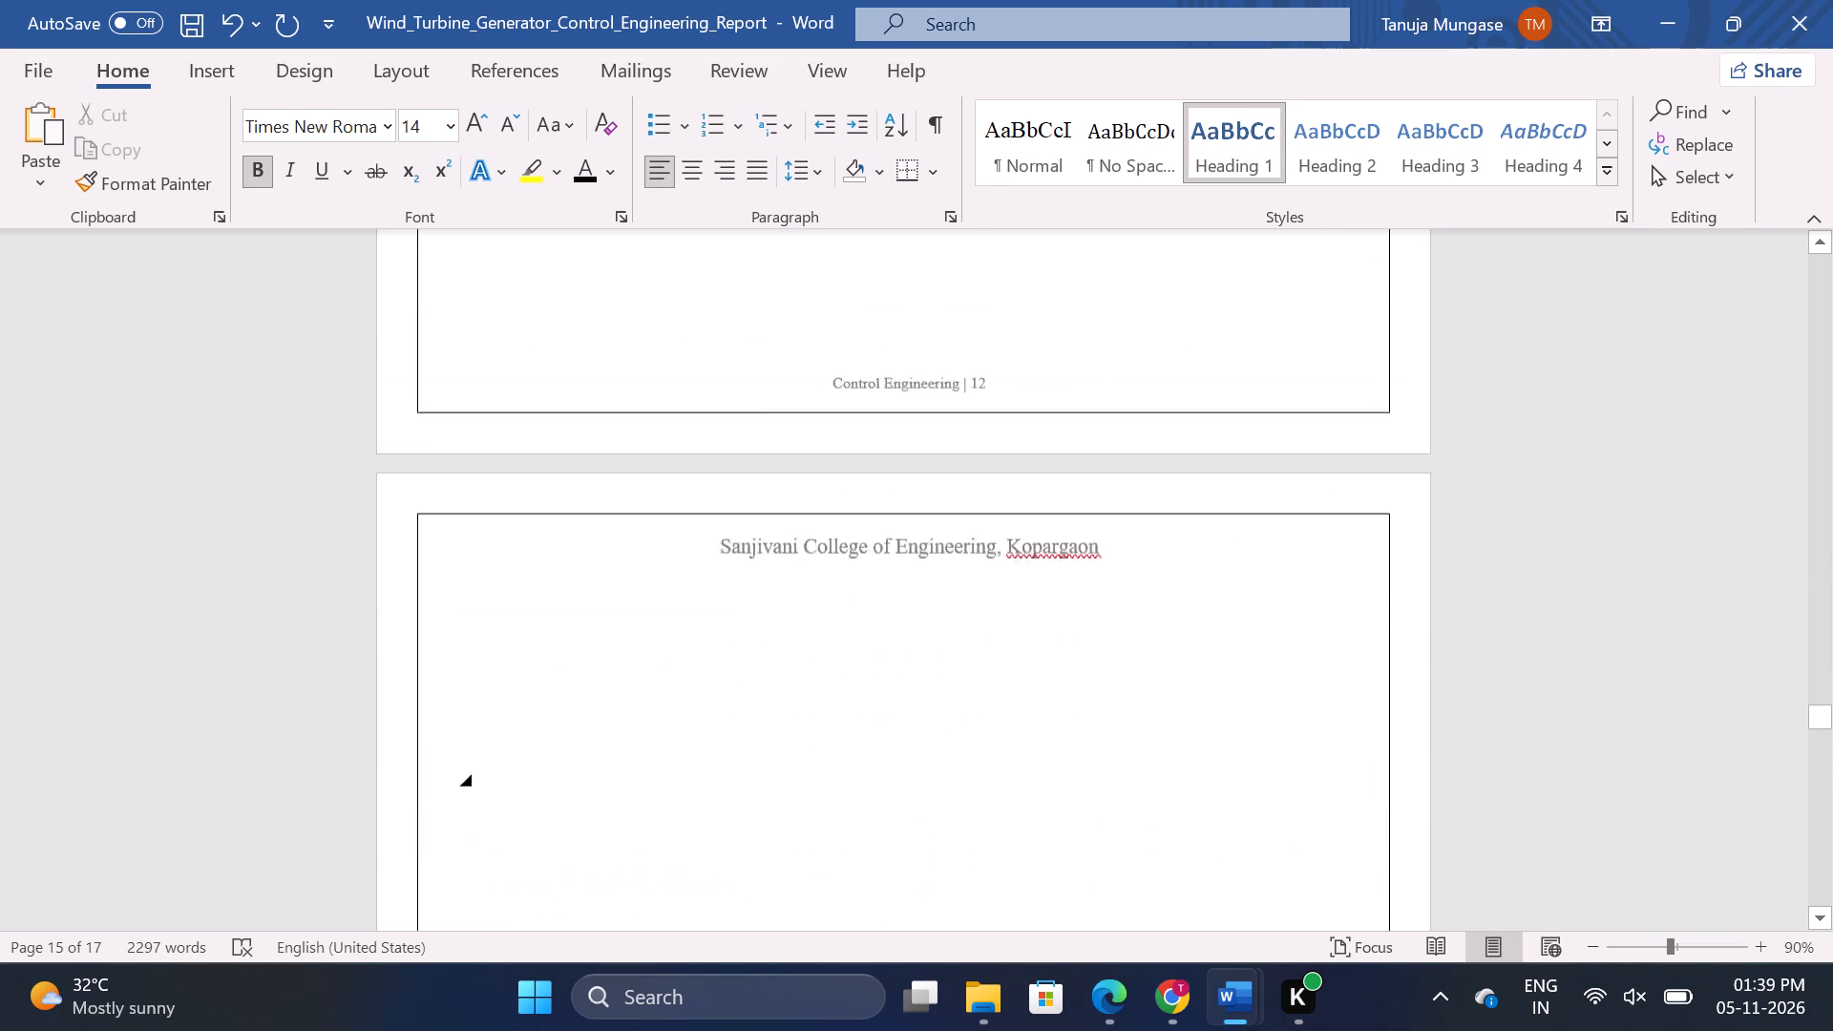
scroll(719, 666, "up", 2)
scroll(719, 666, "down", 2)
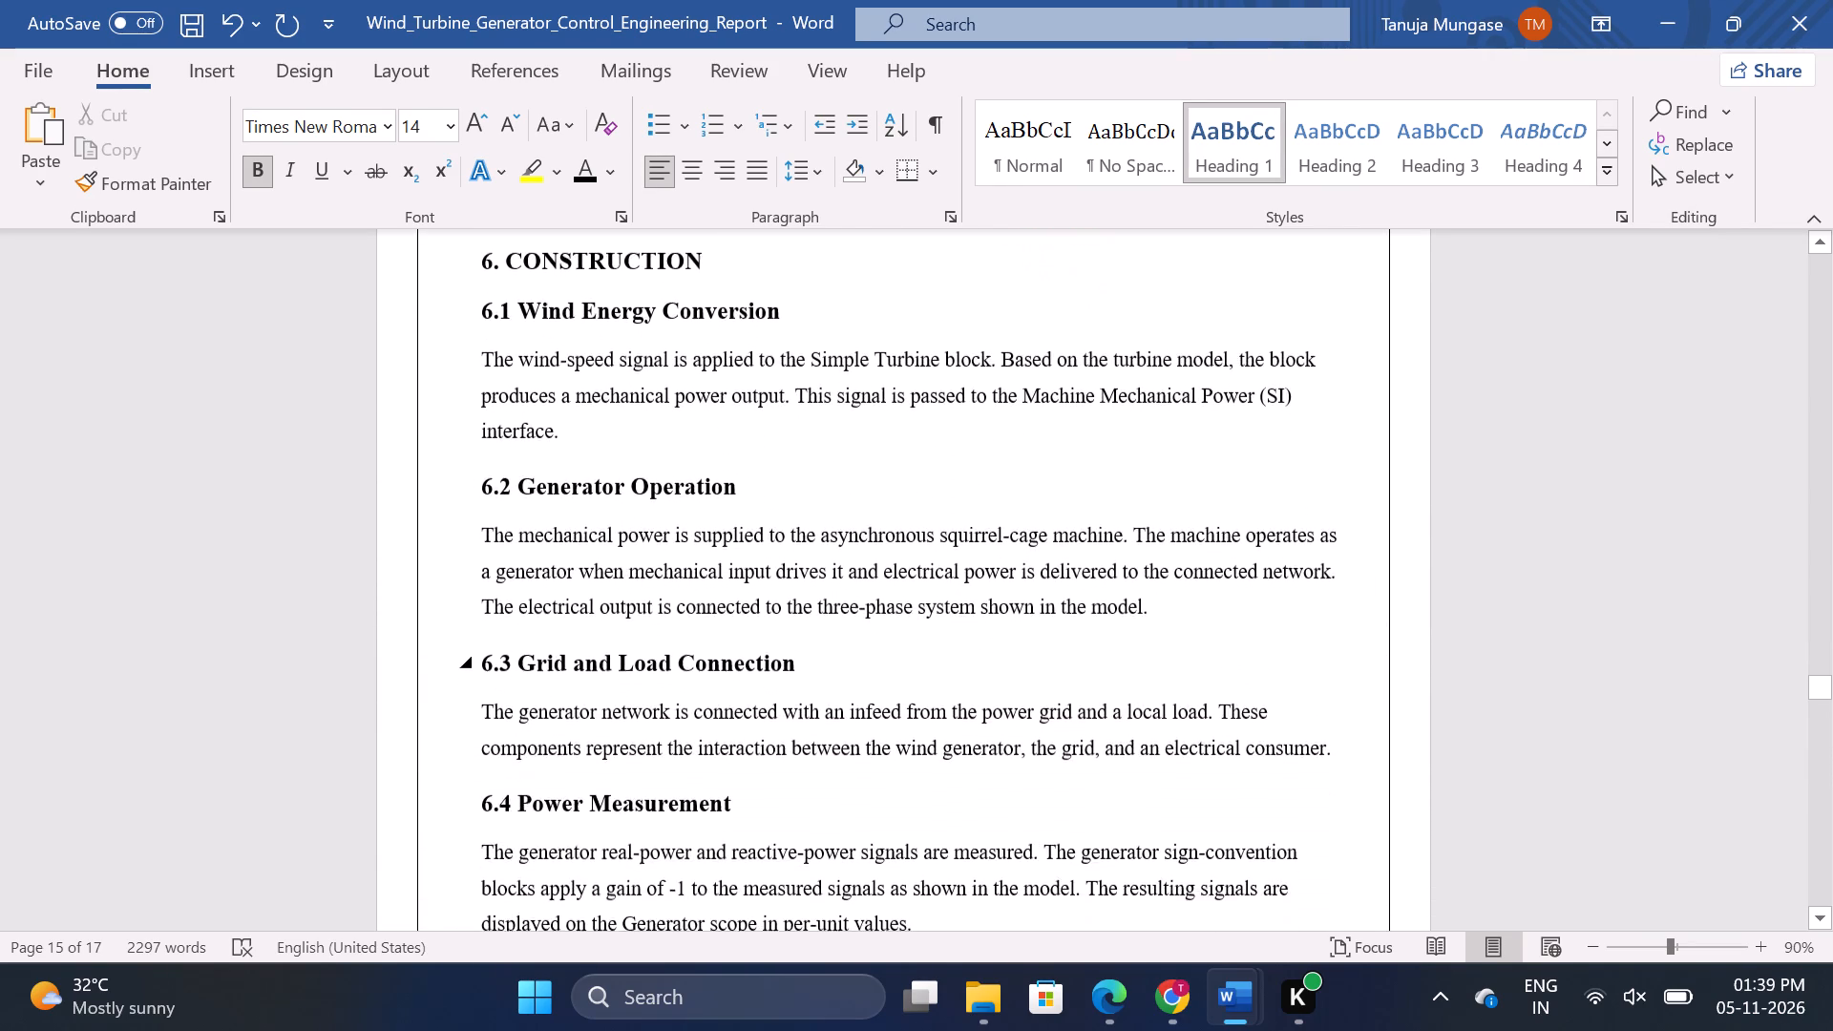
scroll(719, 666, "down", 5)
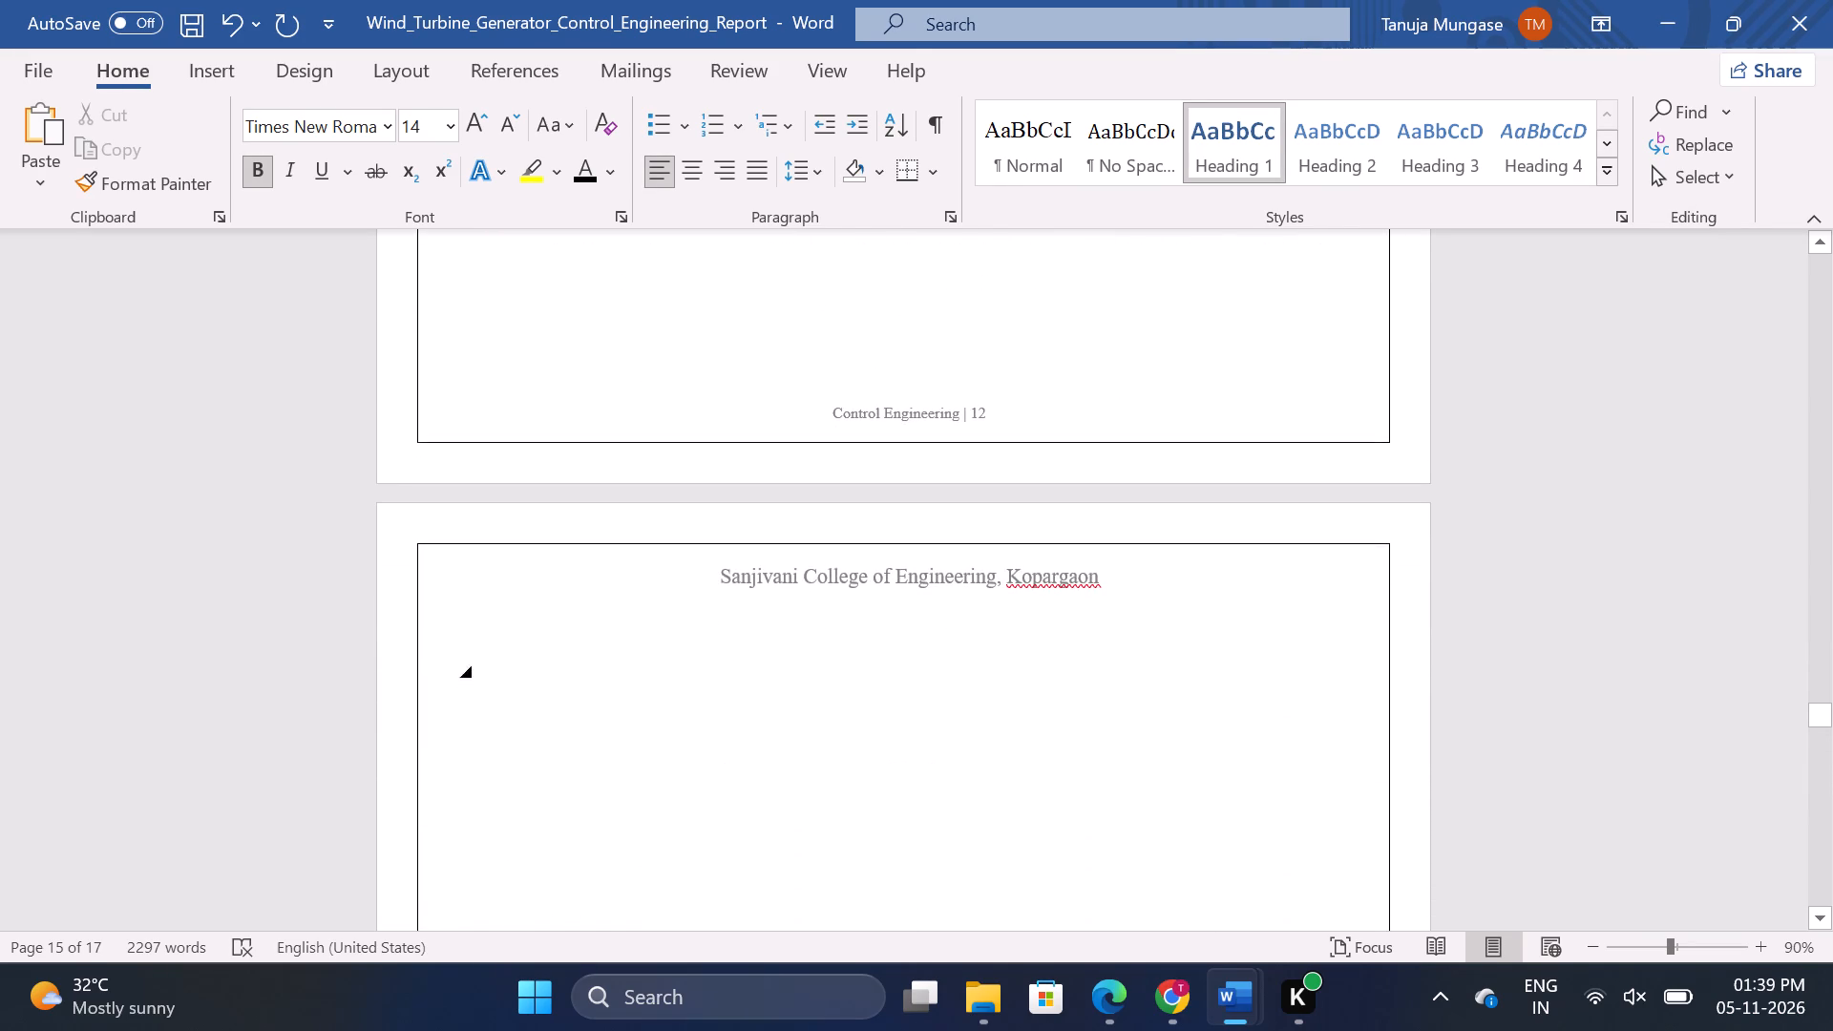
Delete all of section 7, from the "7. MATLAB SIMULATION DIAGRAM" heading through the 7.1 numbered list.
scroll(623, 726, "down", 3)
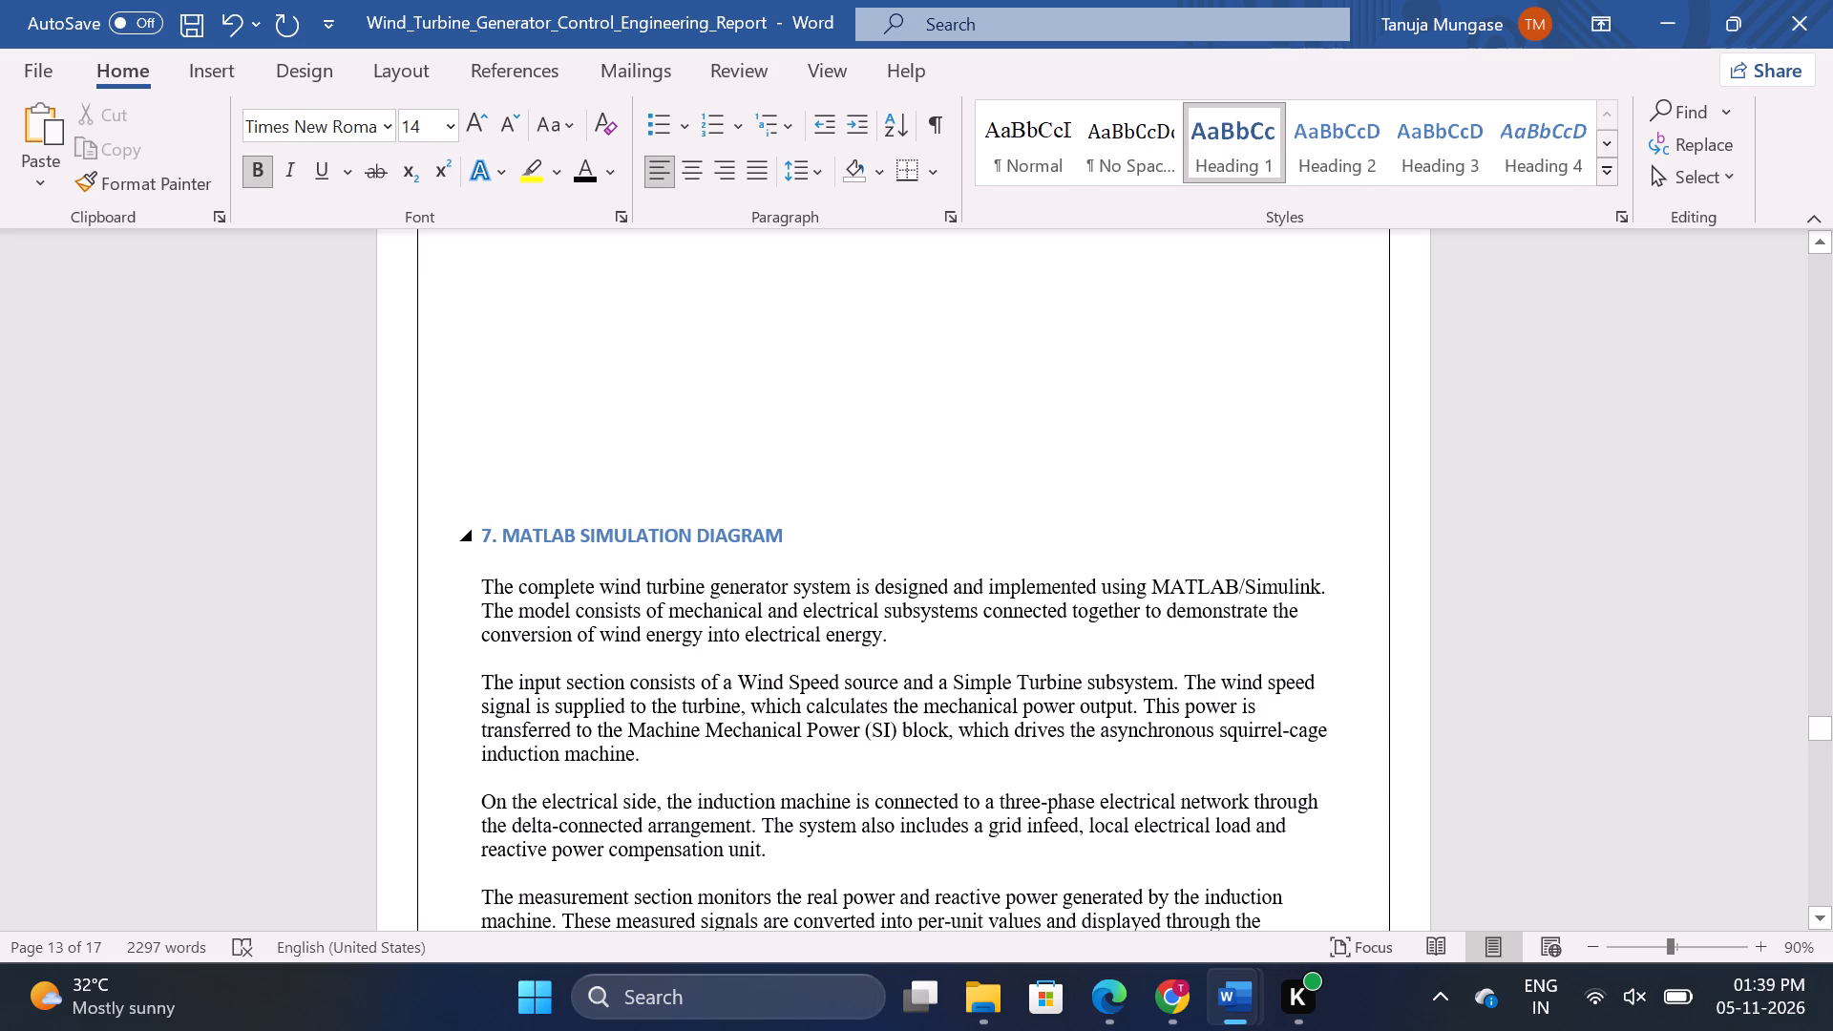
scroll(983, 863, "down", 2)
scroll(1125, 874, "down", 1)
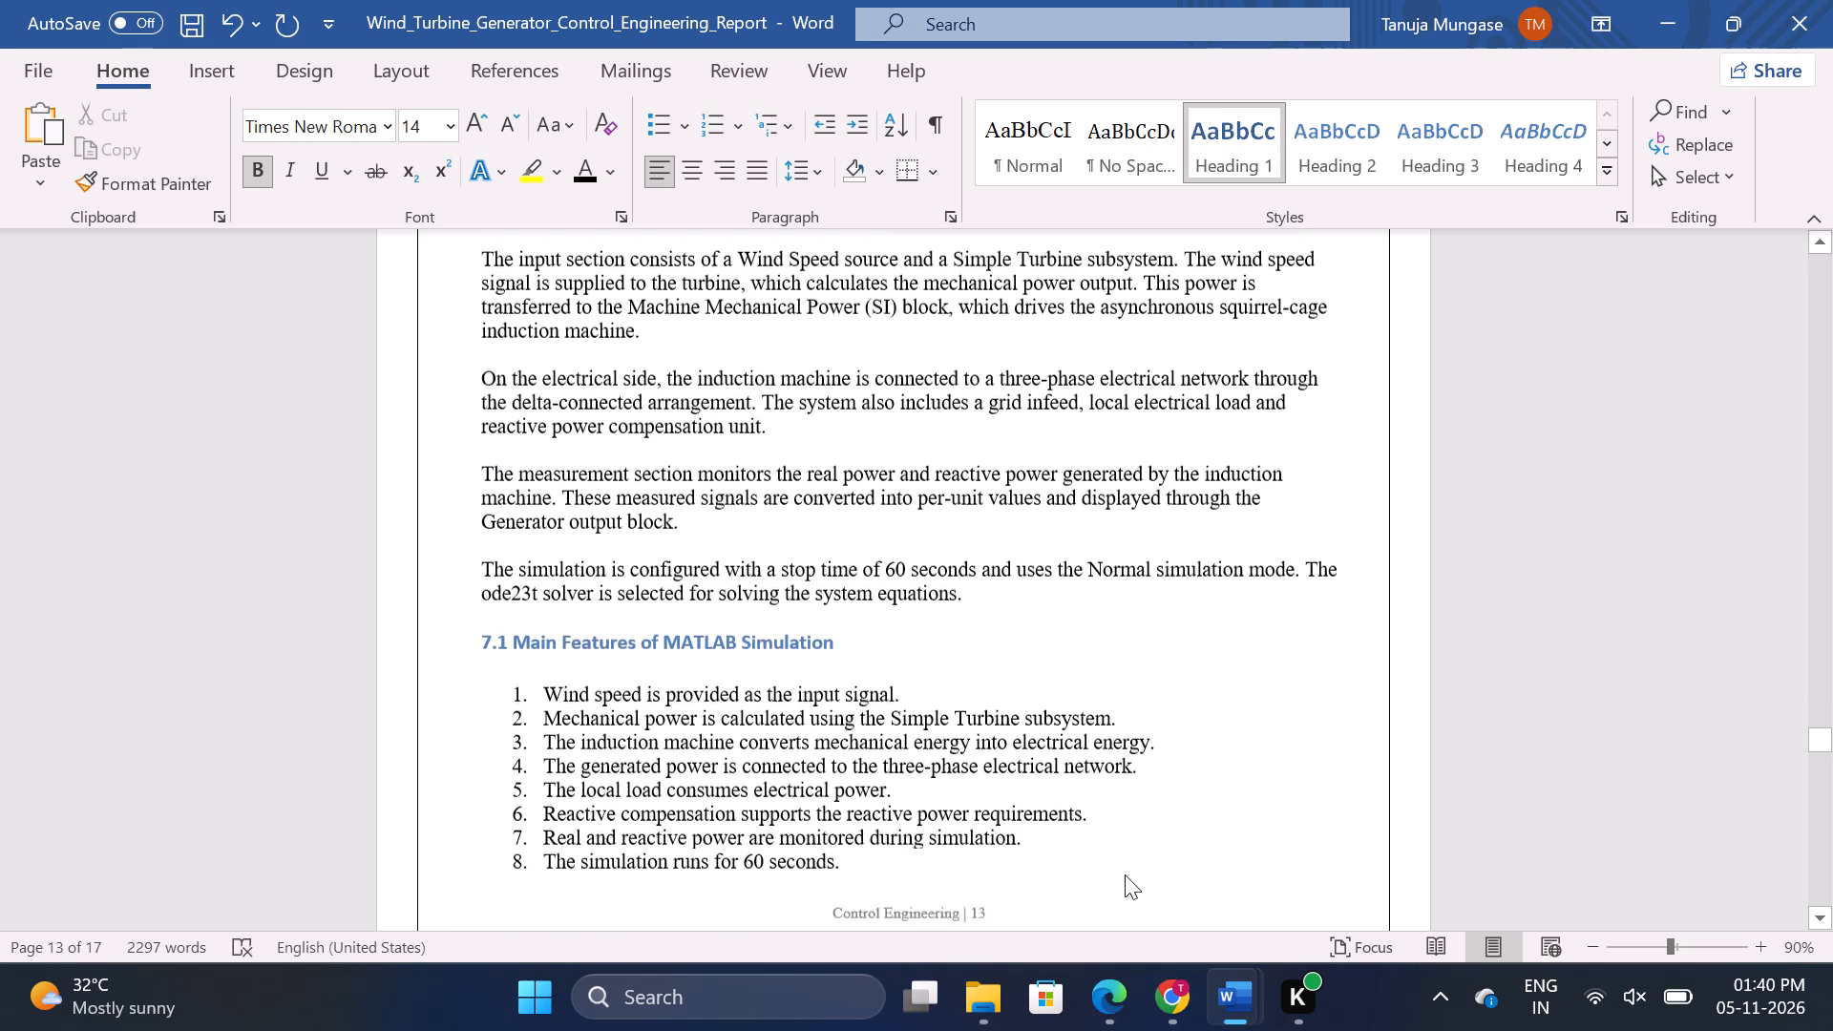
scroll(1125, 874, "down", 1)
left_click_drag(900, 672, 474, 211)
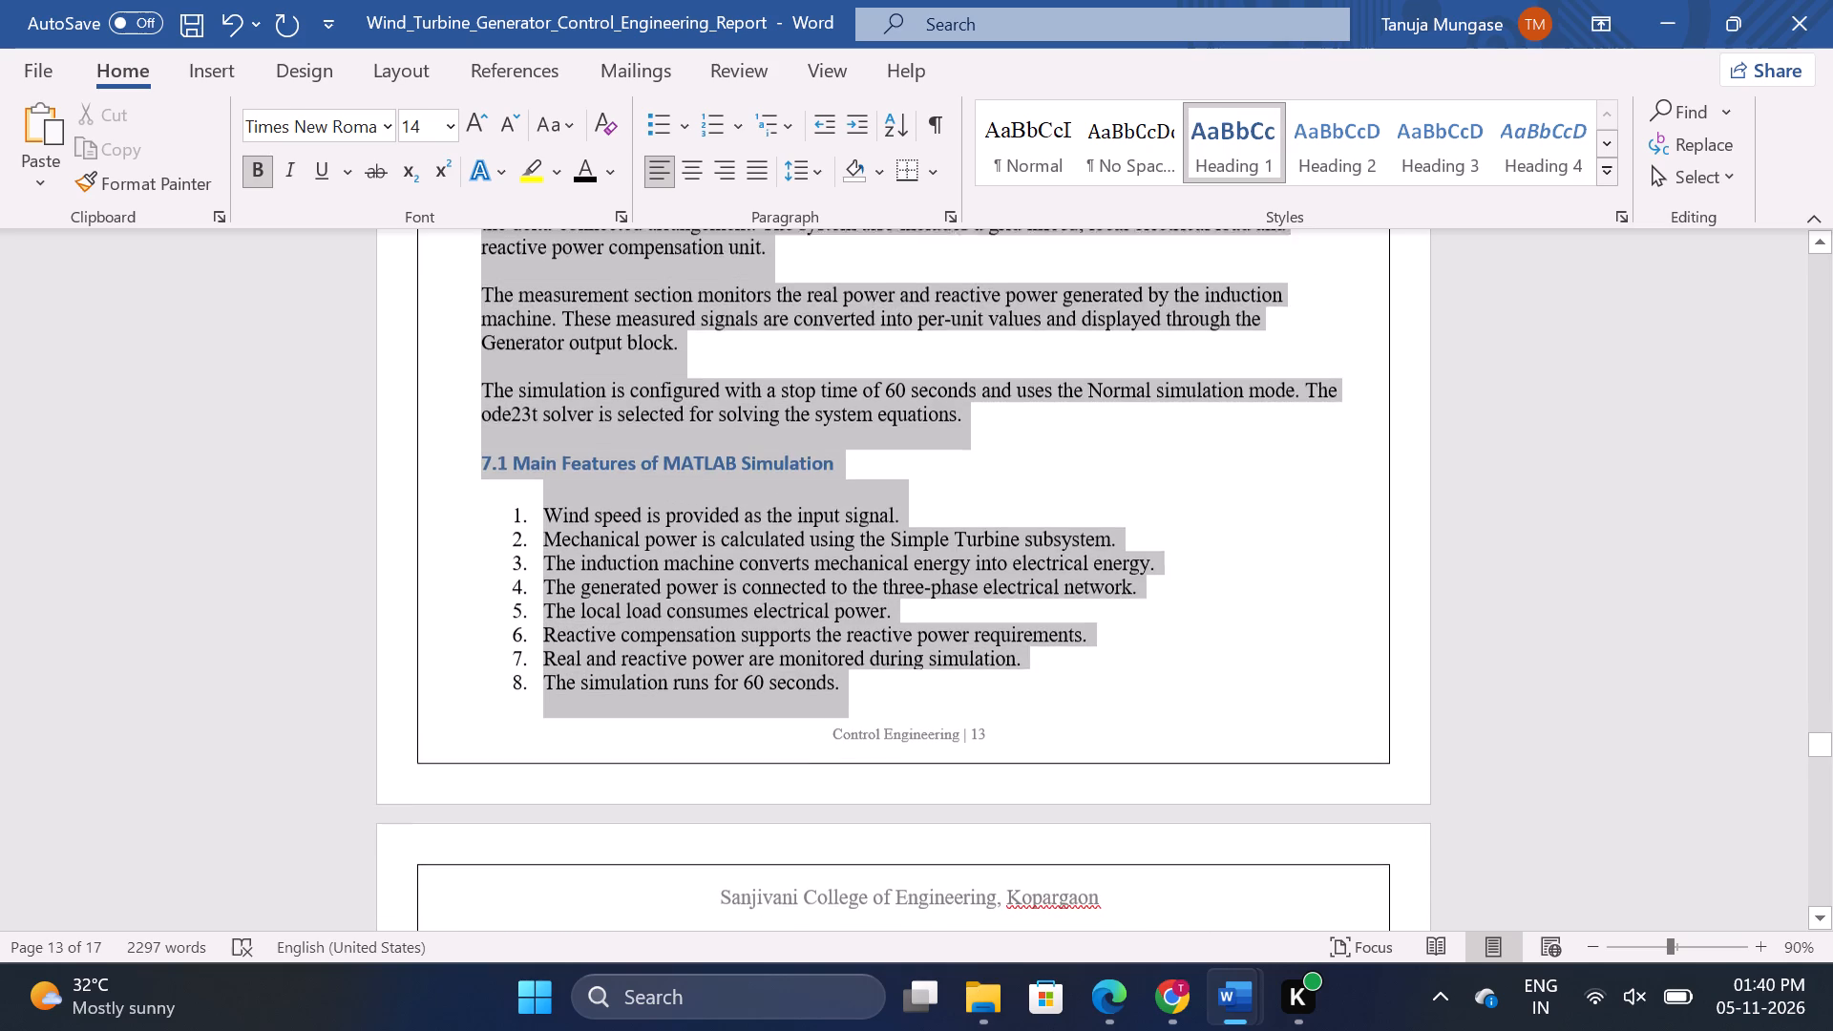
left_click_drag(474, 211, 477, 334)
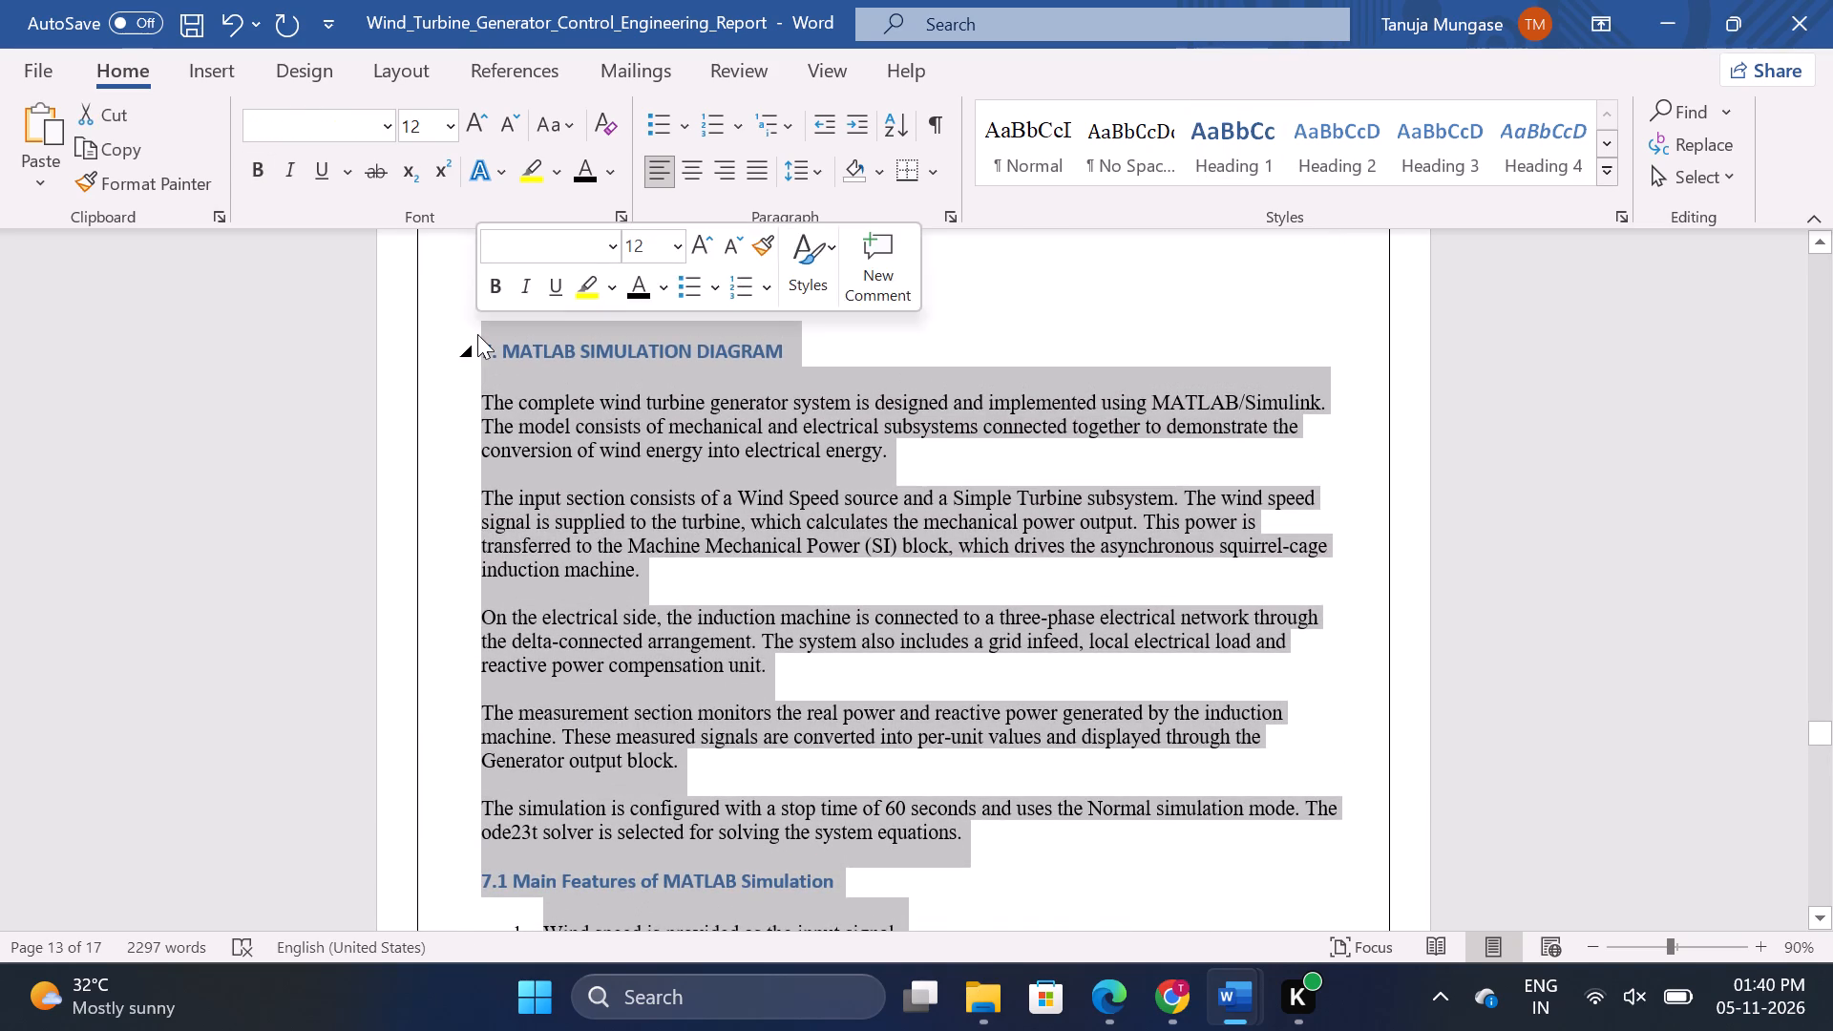
key("Delete")
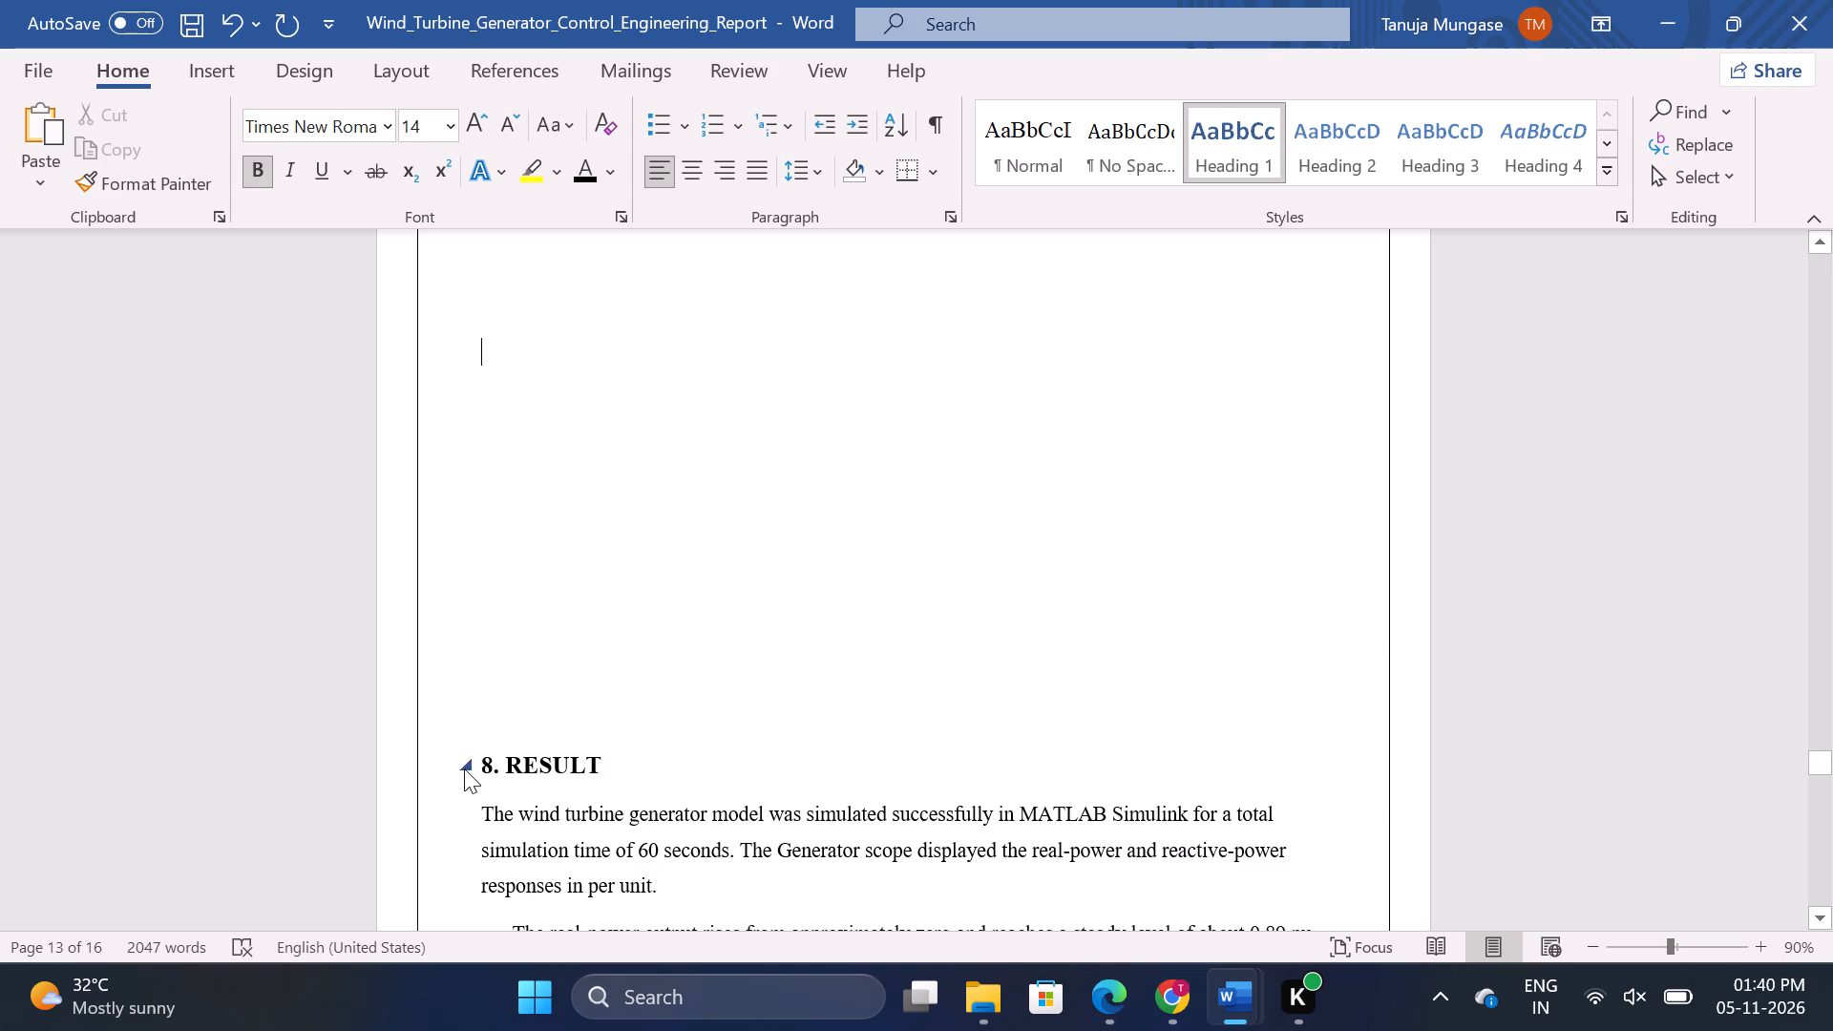
Delete everything from section 8 Result through the conclusion at the end of the report.
scroll(464, 768, "down", 14)
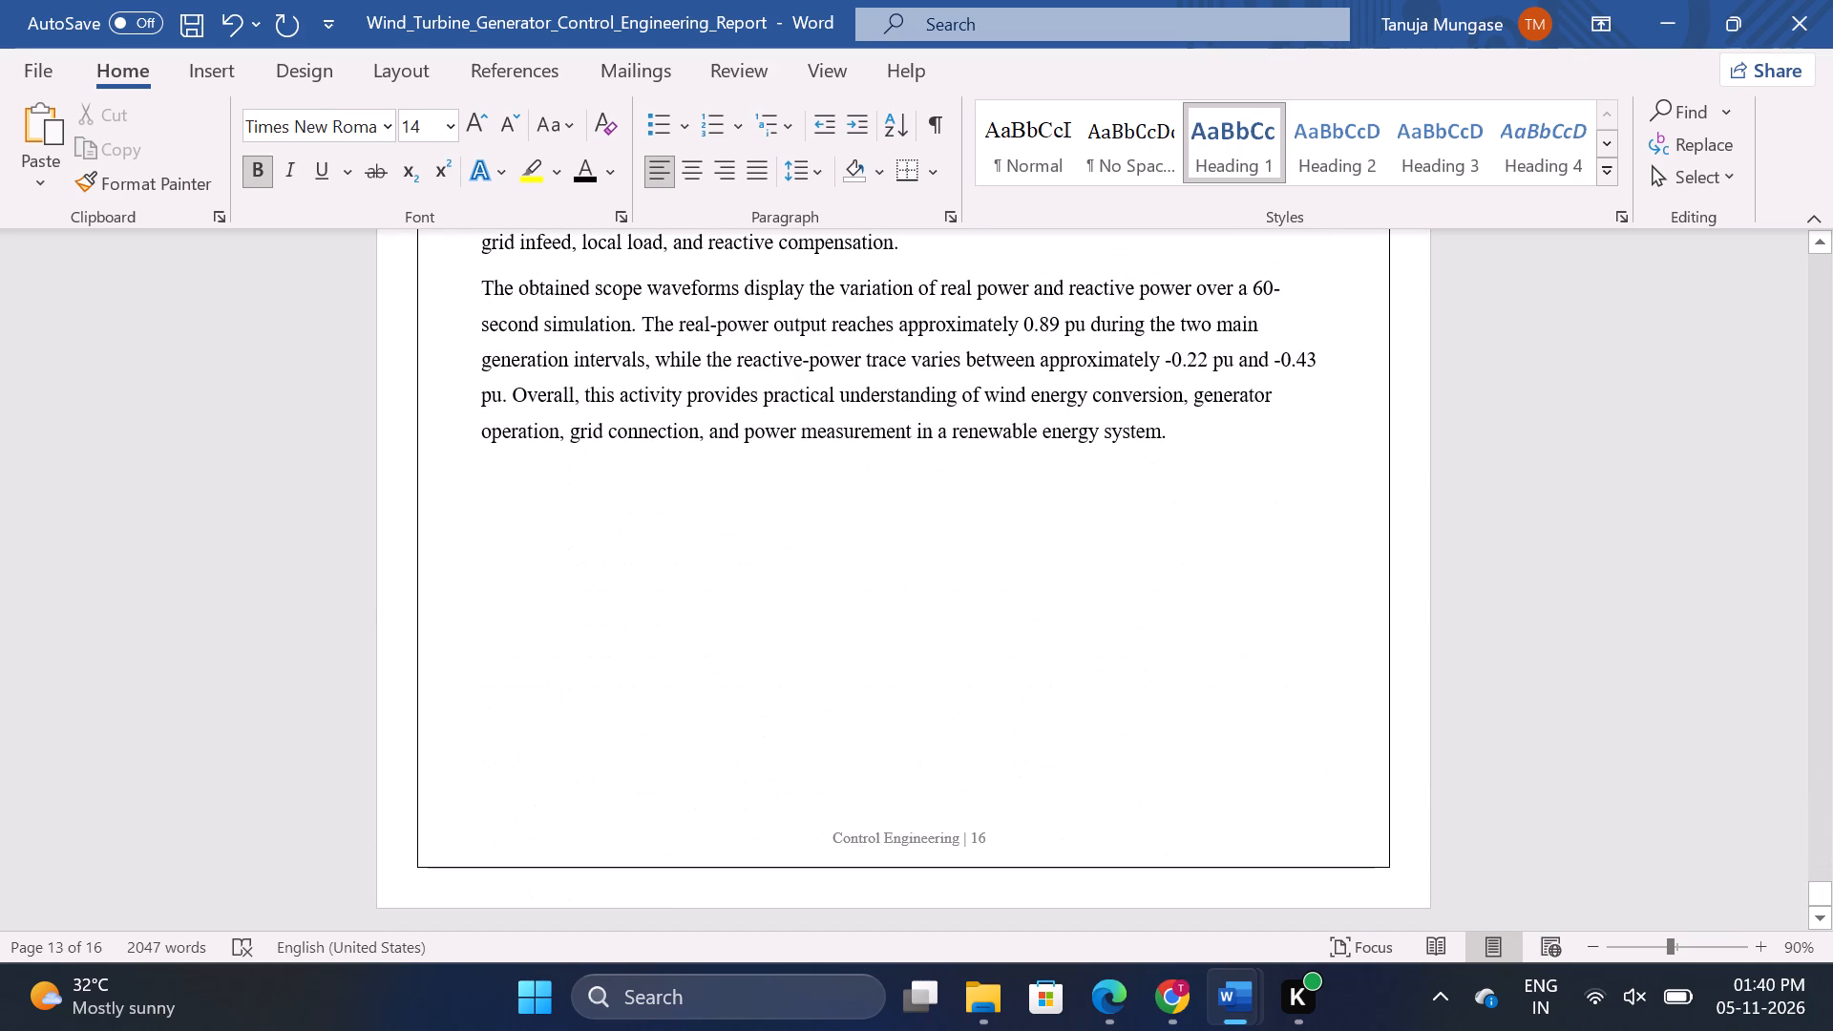
left_click_drag(1240, 488, 610, 213)
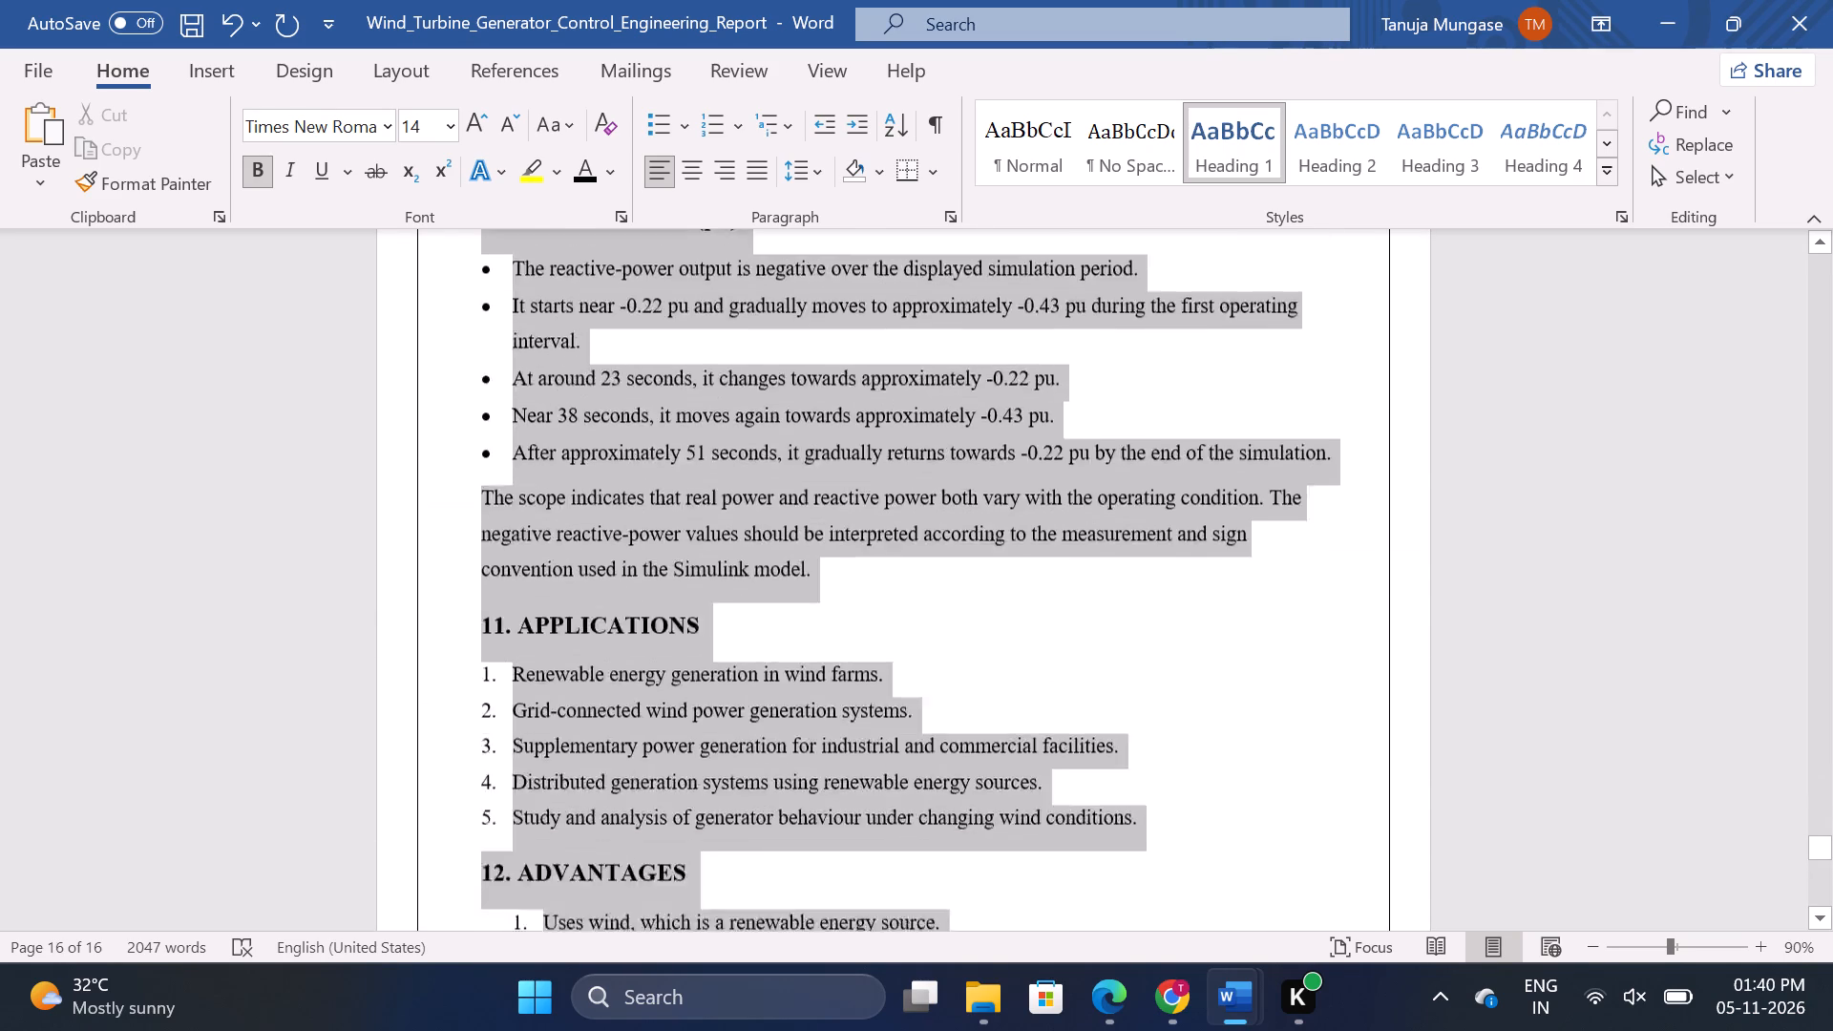
left_click_drag(610, 213, 528, 539)
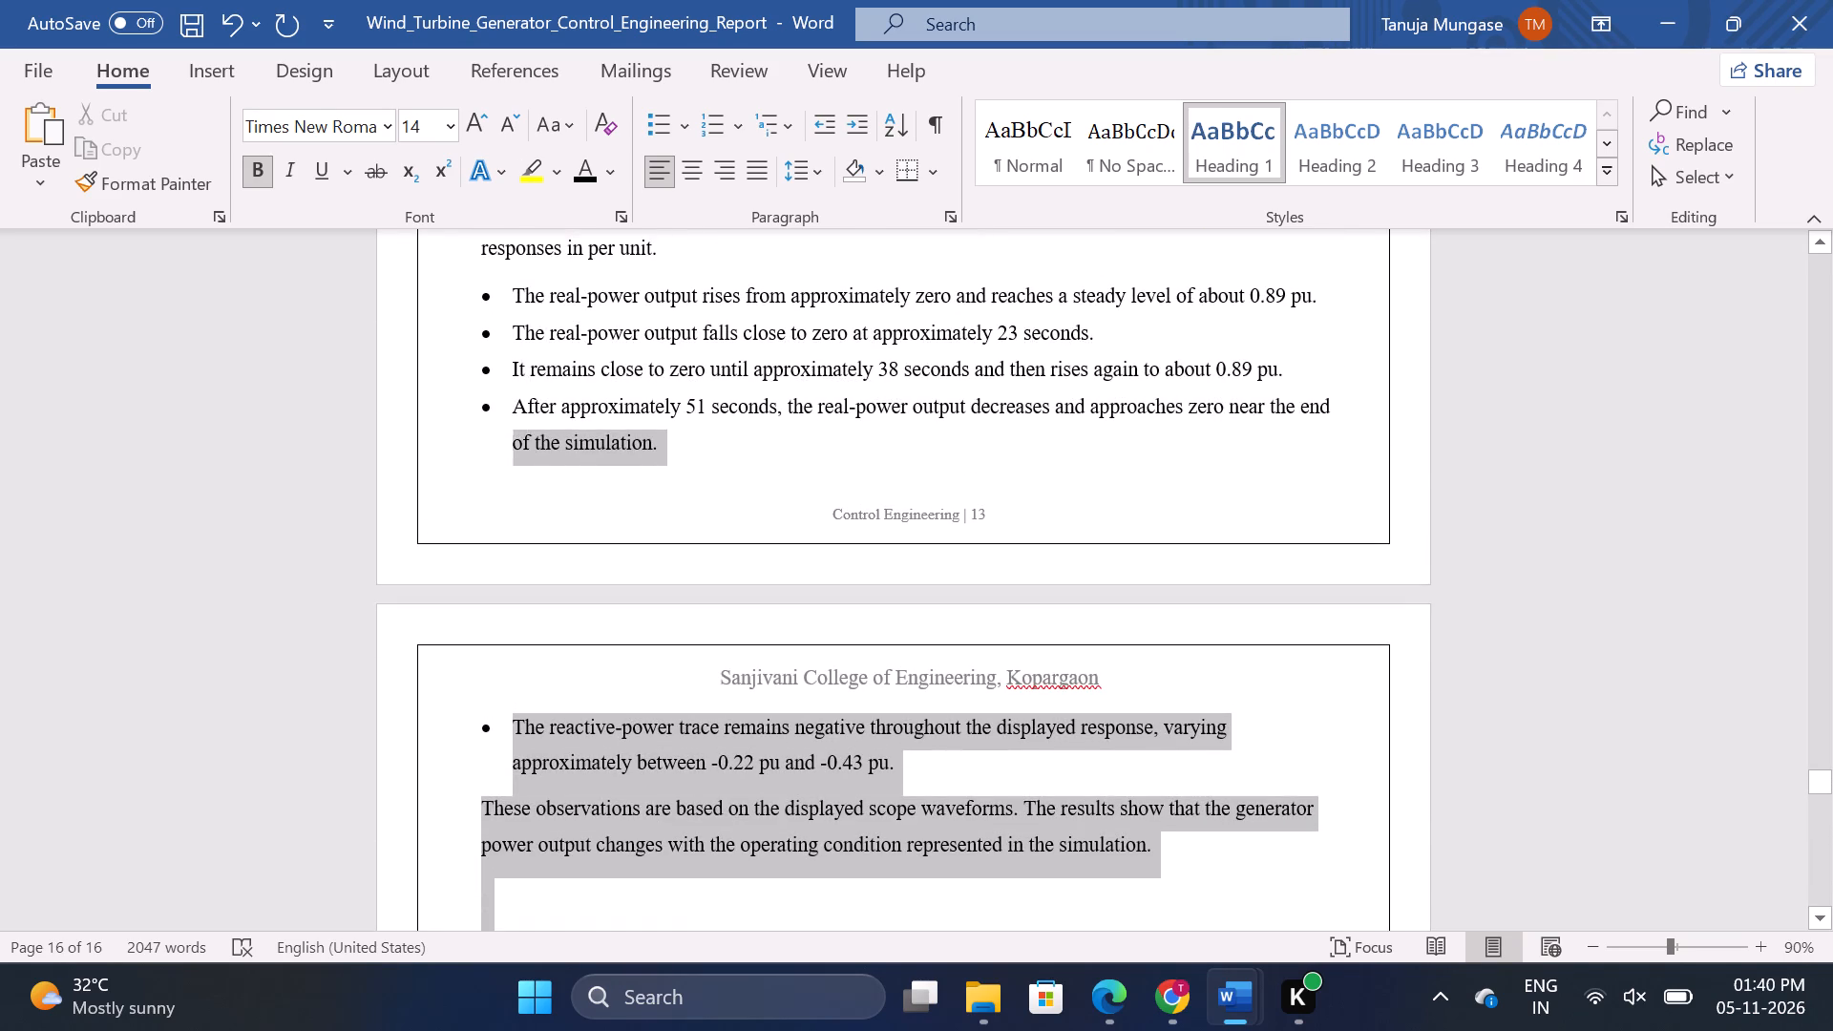
left_click_drag(528, 539, 534, 778)
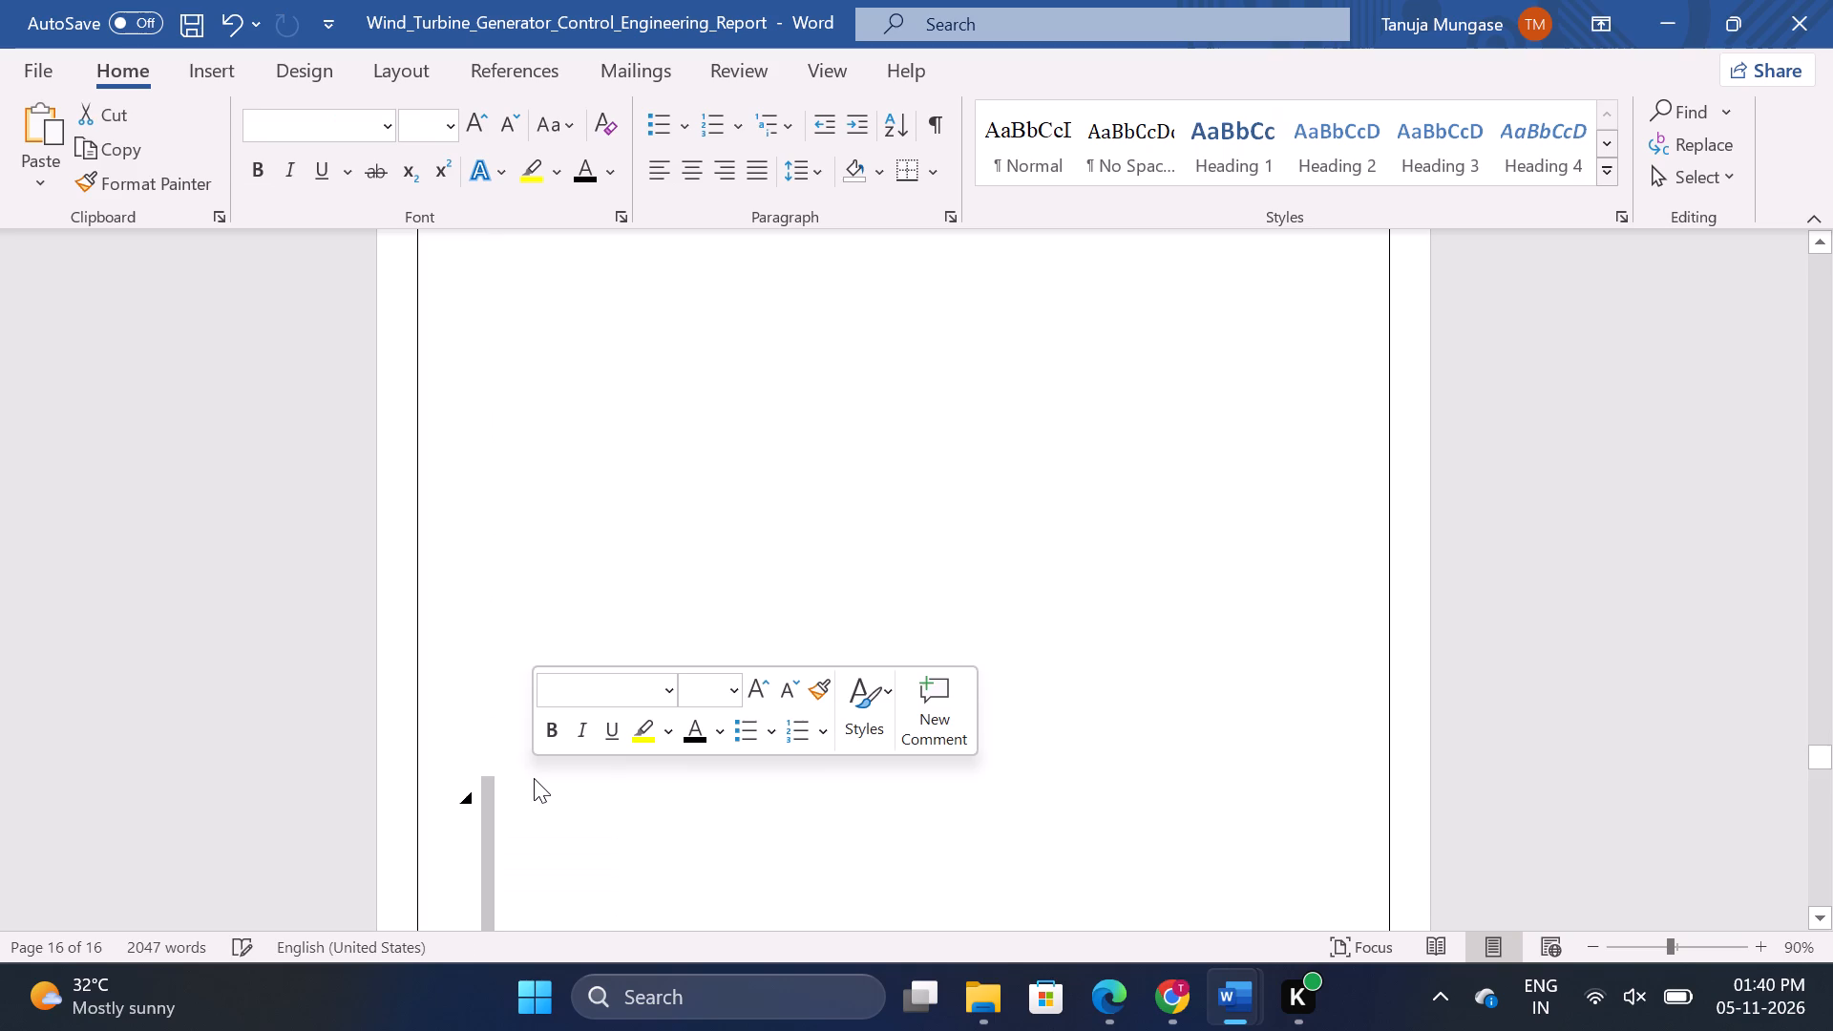
key("Delete")
Remove a blank line at the start of the empty page after section 6.4.
scroll(534, 778, "up", 4)
scroll(537, 642, "up", 2)
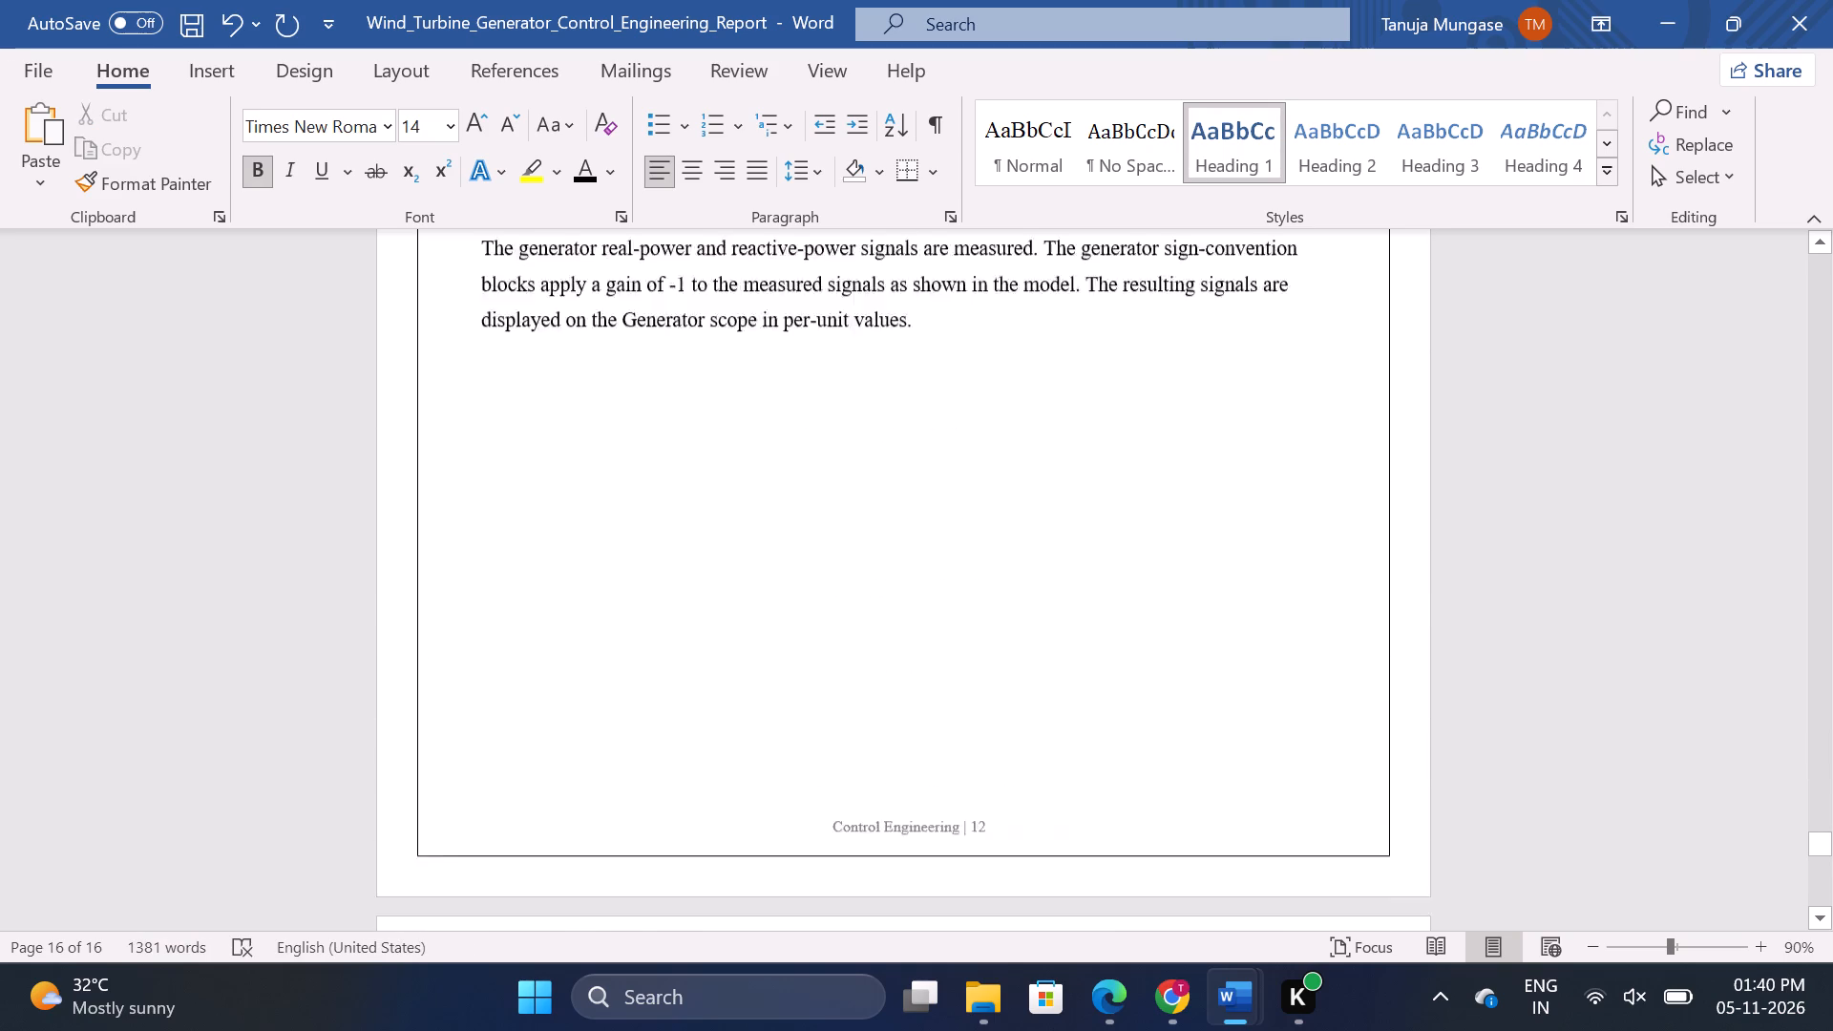
scroll(537, 642, "up", 2)
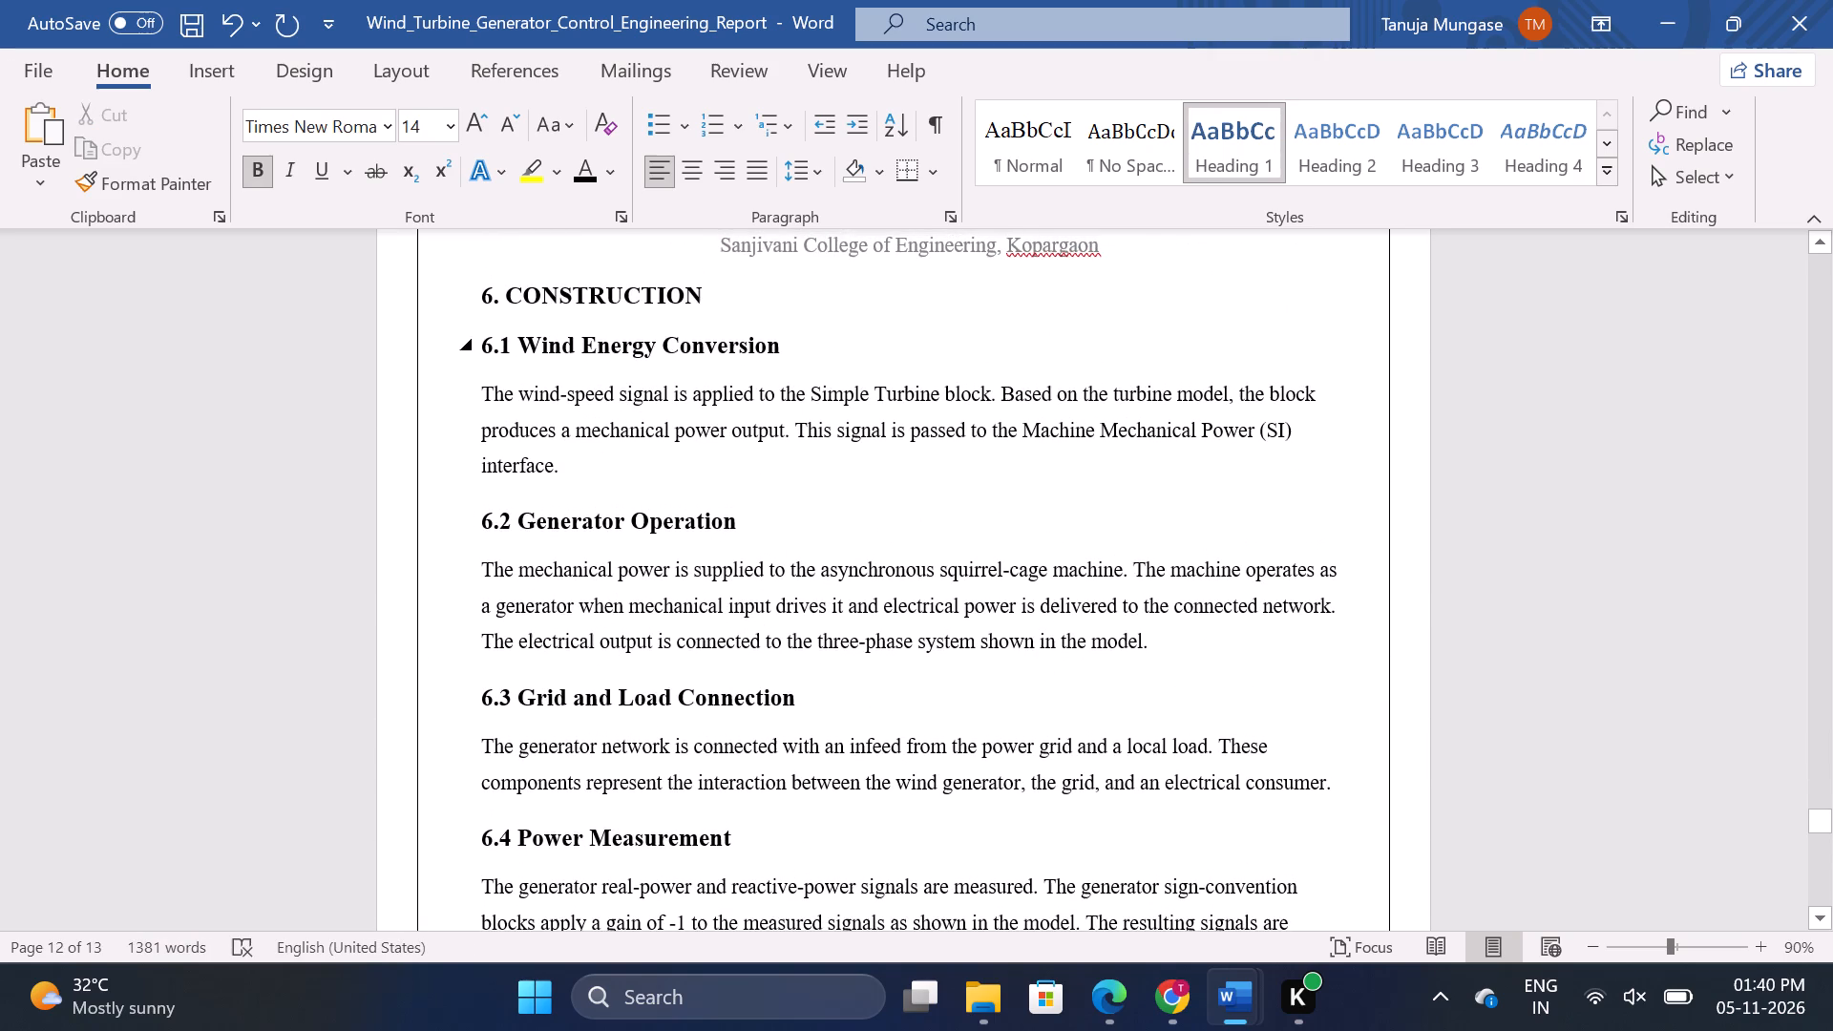
scroll(713, 577, "down", 5)
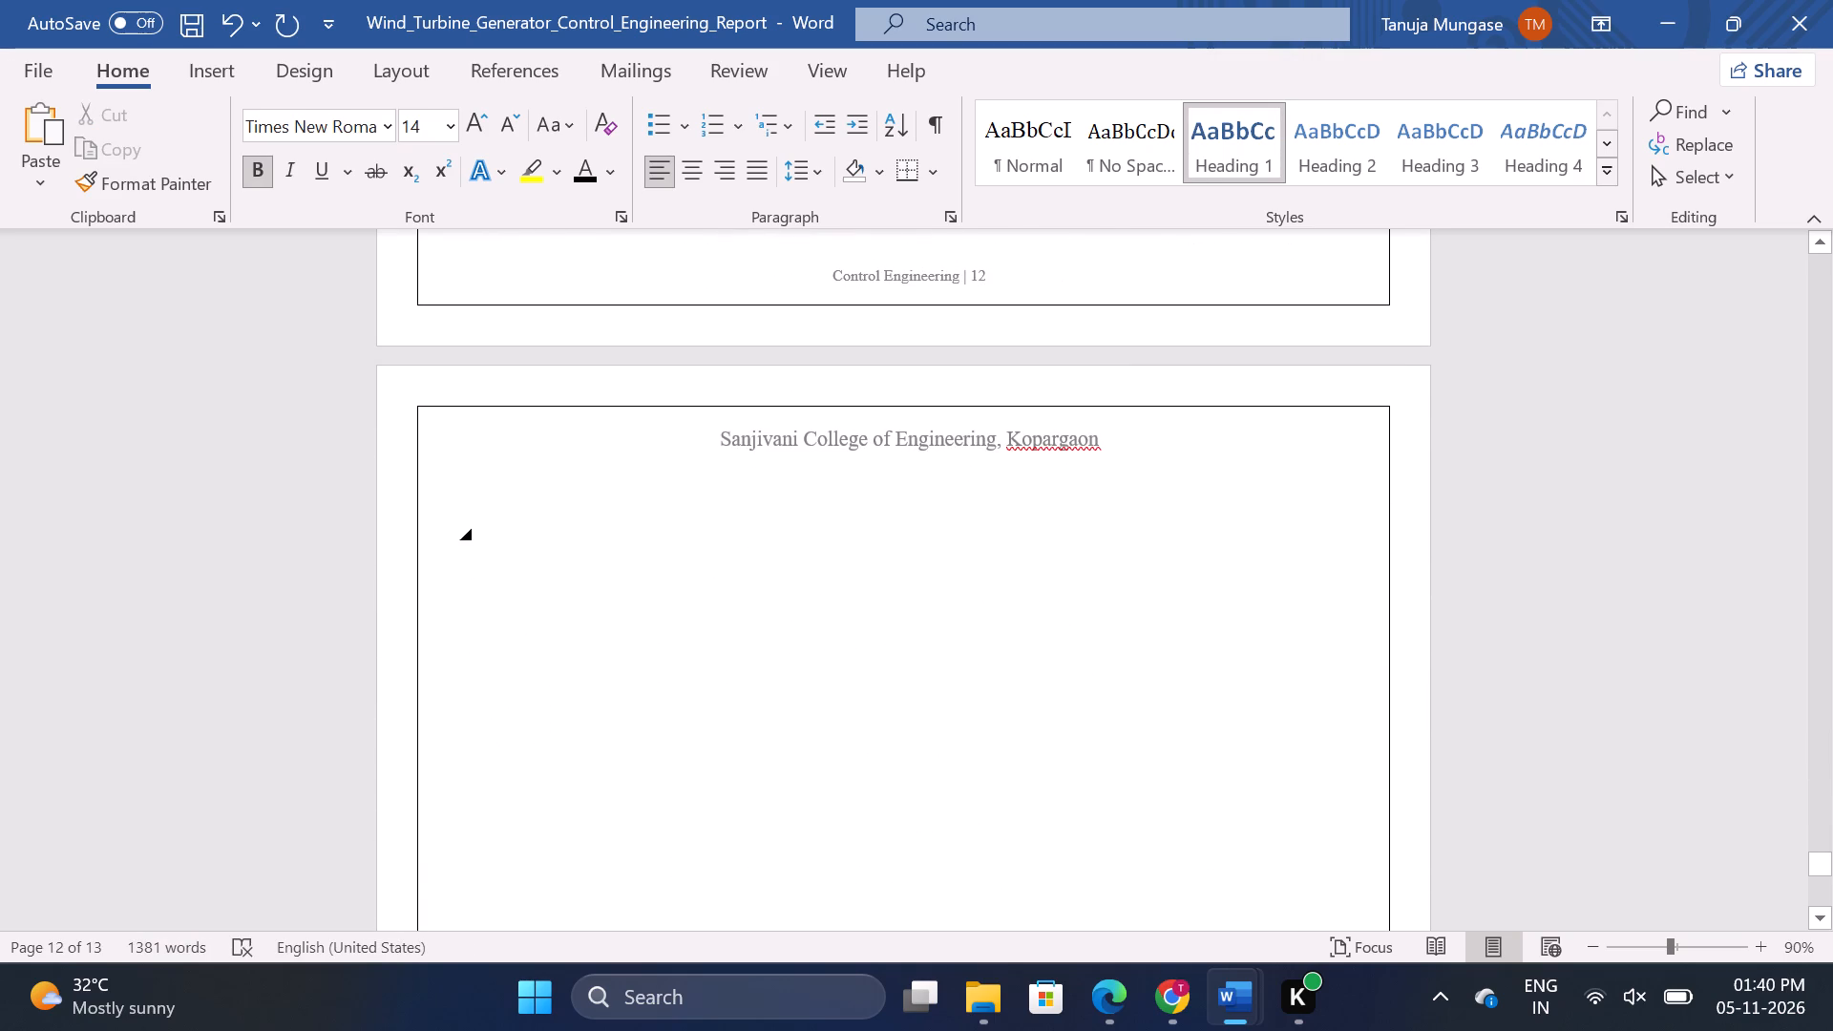
left_click(524, 507)
key("BackSpace")
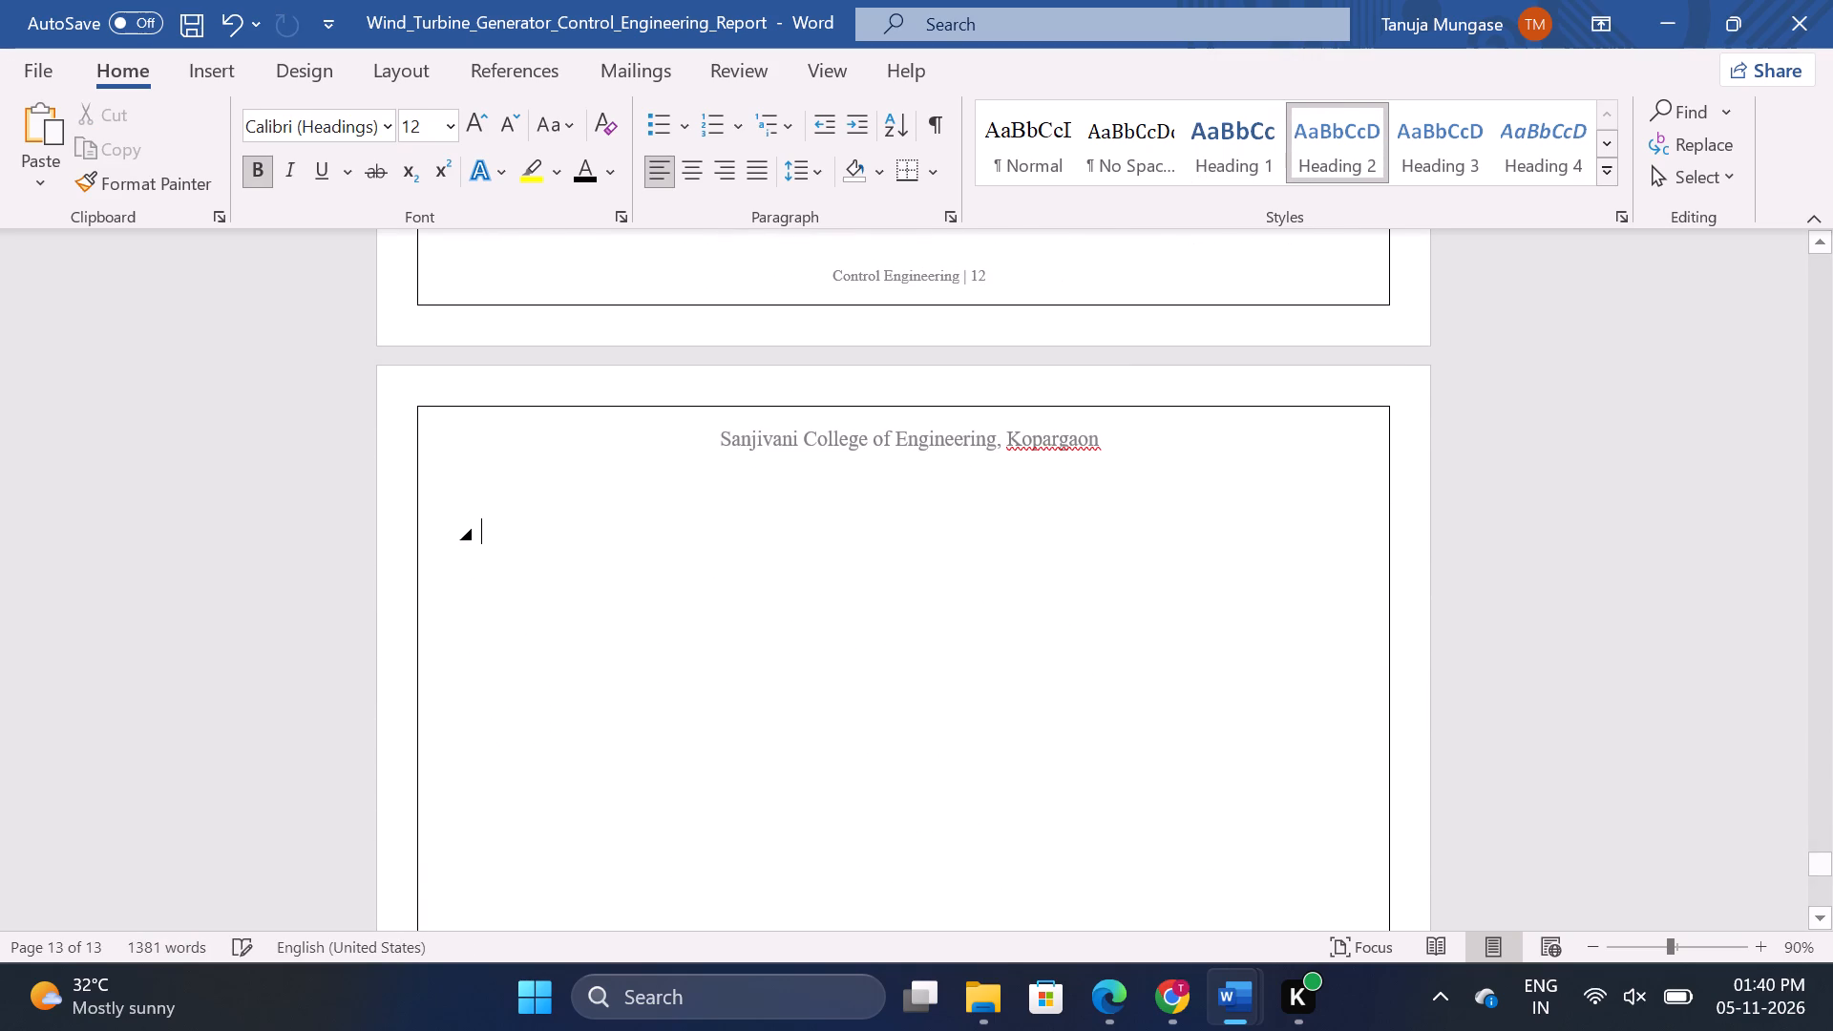
Switch to ChatGPT in Chrome and copy the "7. MATLAB SIMULATION DIAGRAM" heading from the reply.
left_click(1158, 1008)
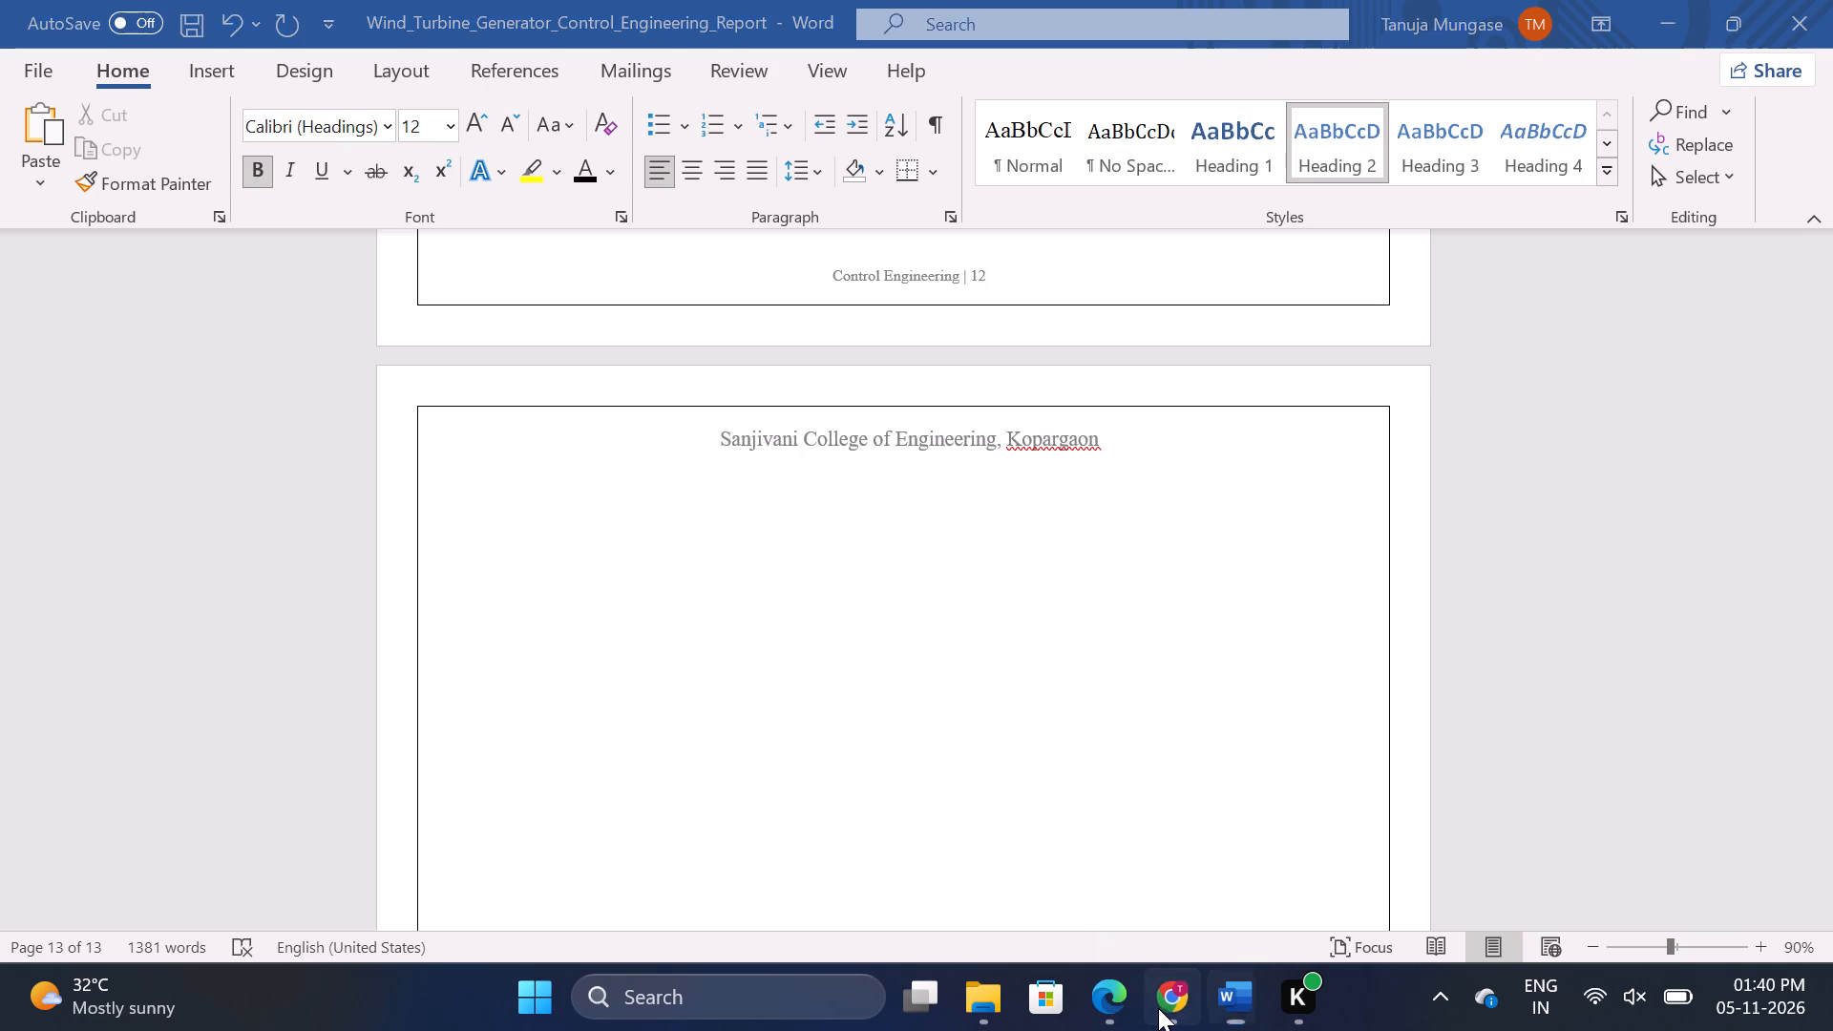
scroll(794, 438, "down", 1)
scroll(794, 438, "up", 8)
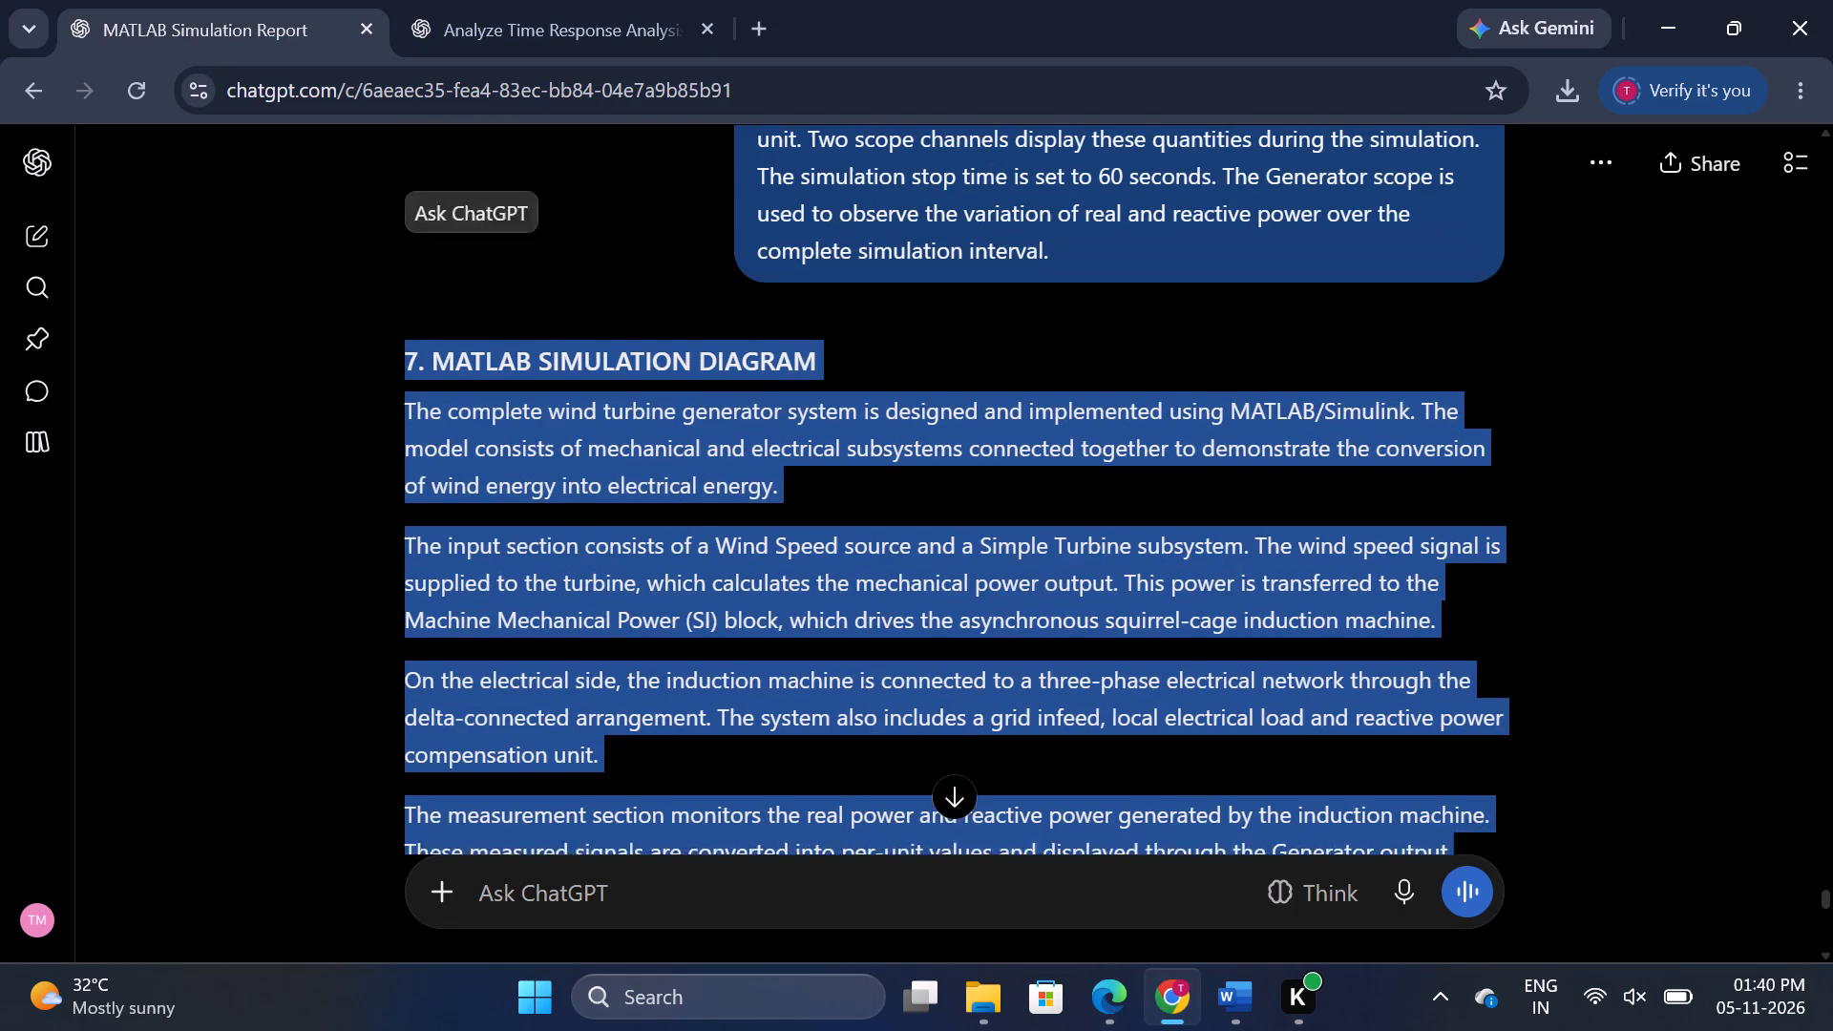
left_click(888, 428)
left_click_drag(856, 374, 468, 401)
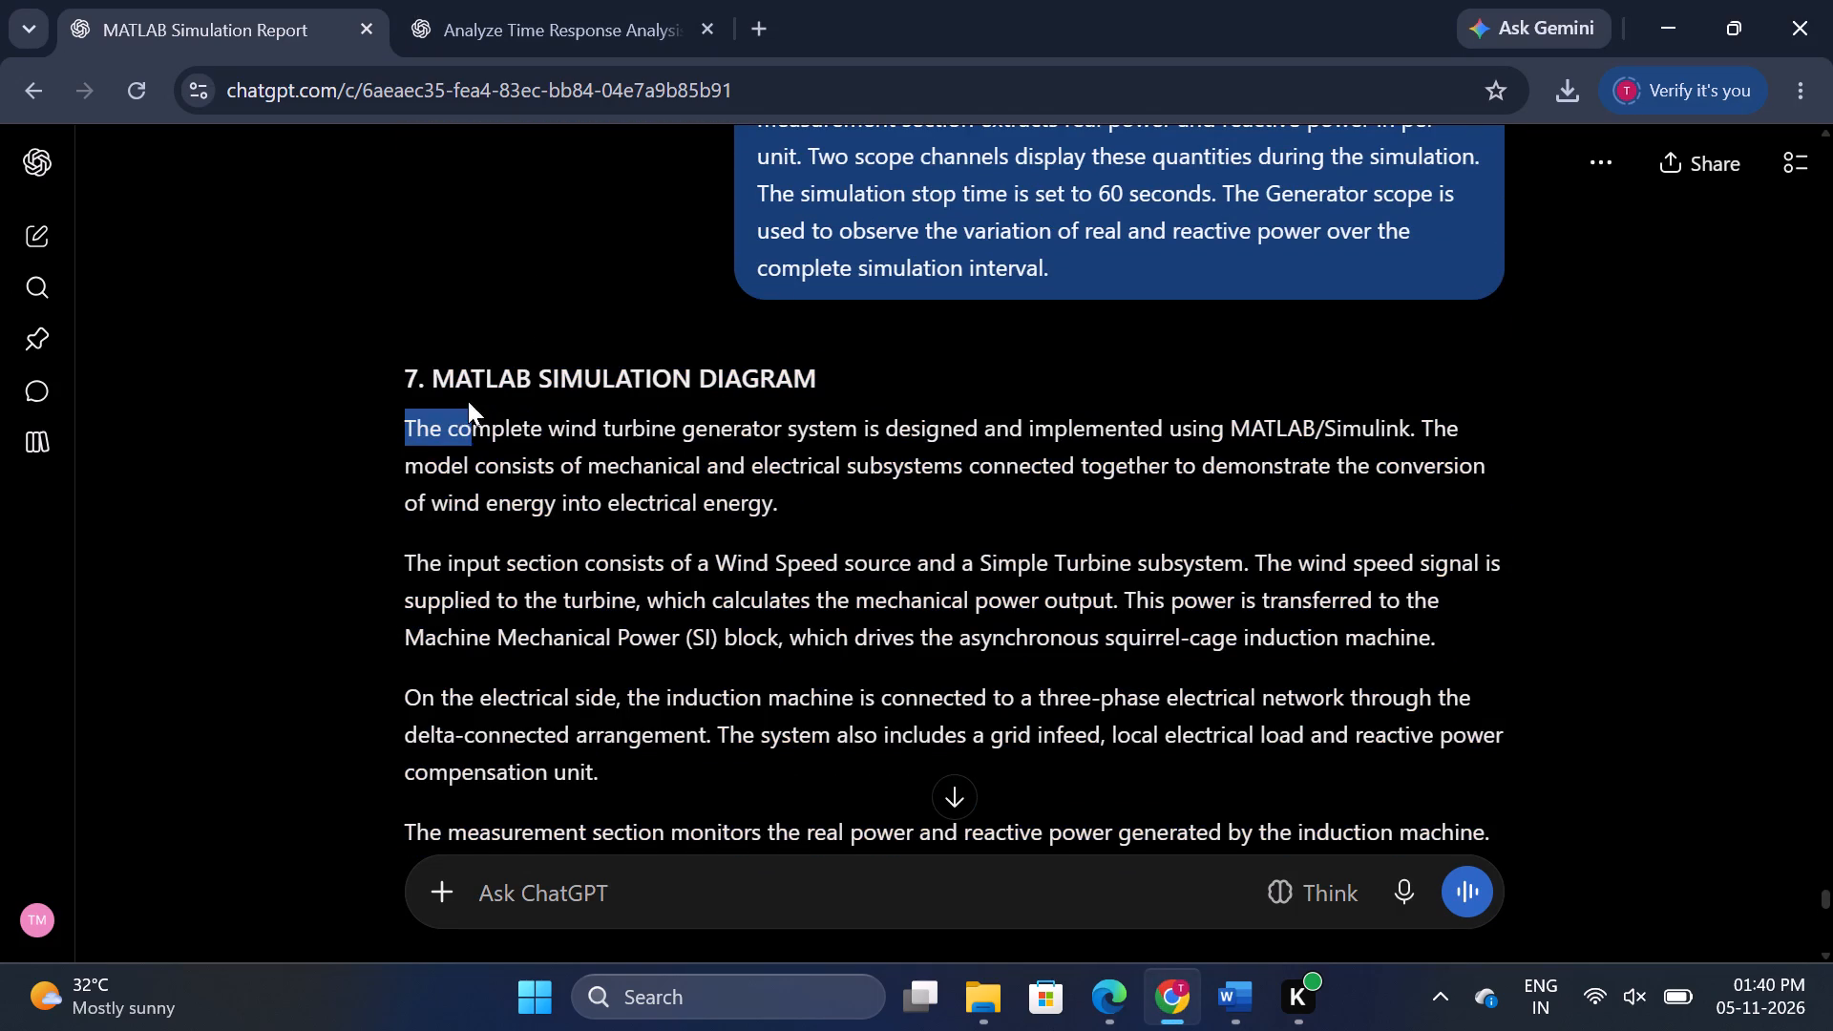
left_click_drag(468, 401, 382, 378)
key("ctrl+c")
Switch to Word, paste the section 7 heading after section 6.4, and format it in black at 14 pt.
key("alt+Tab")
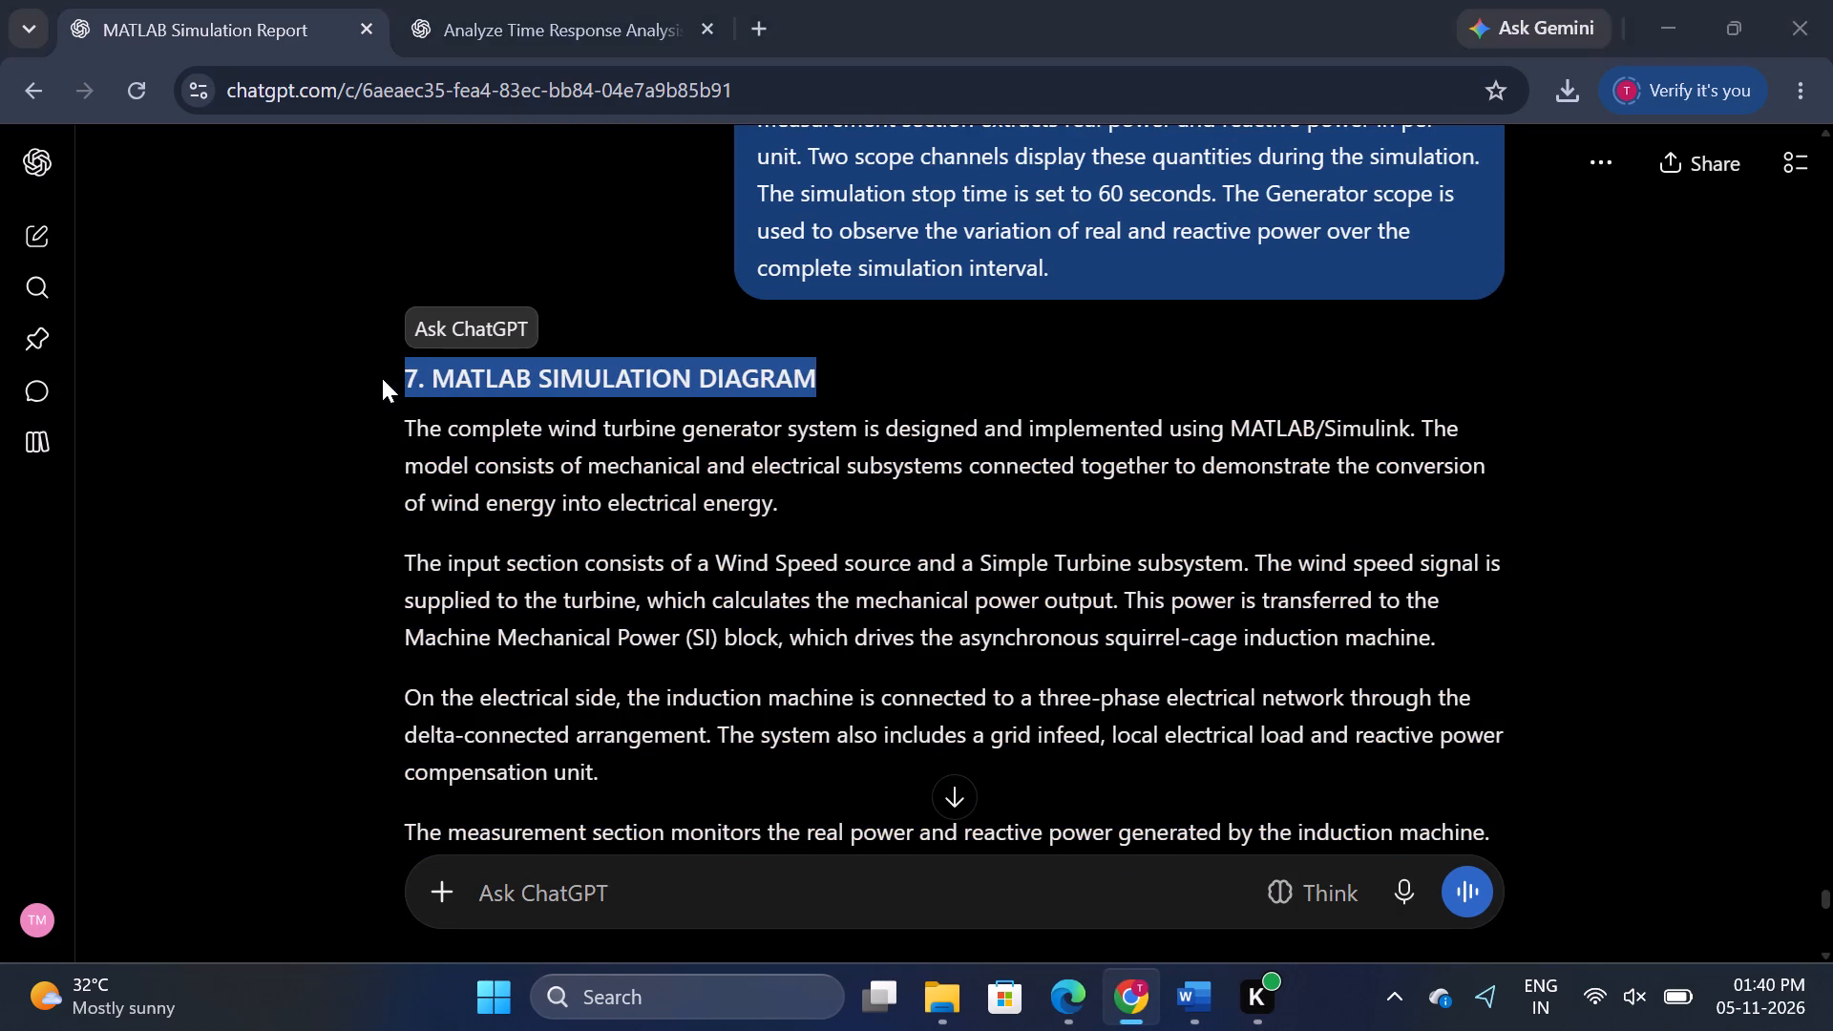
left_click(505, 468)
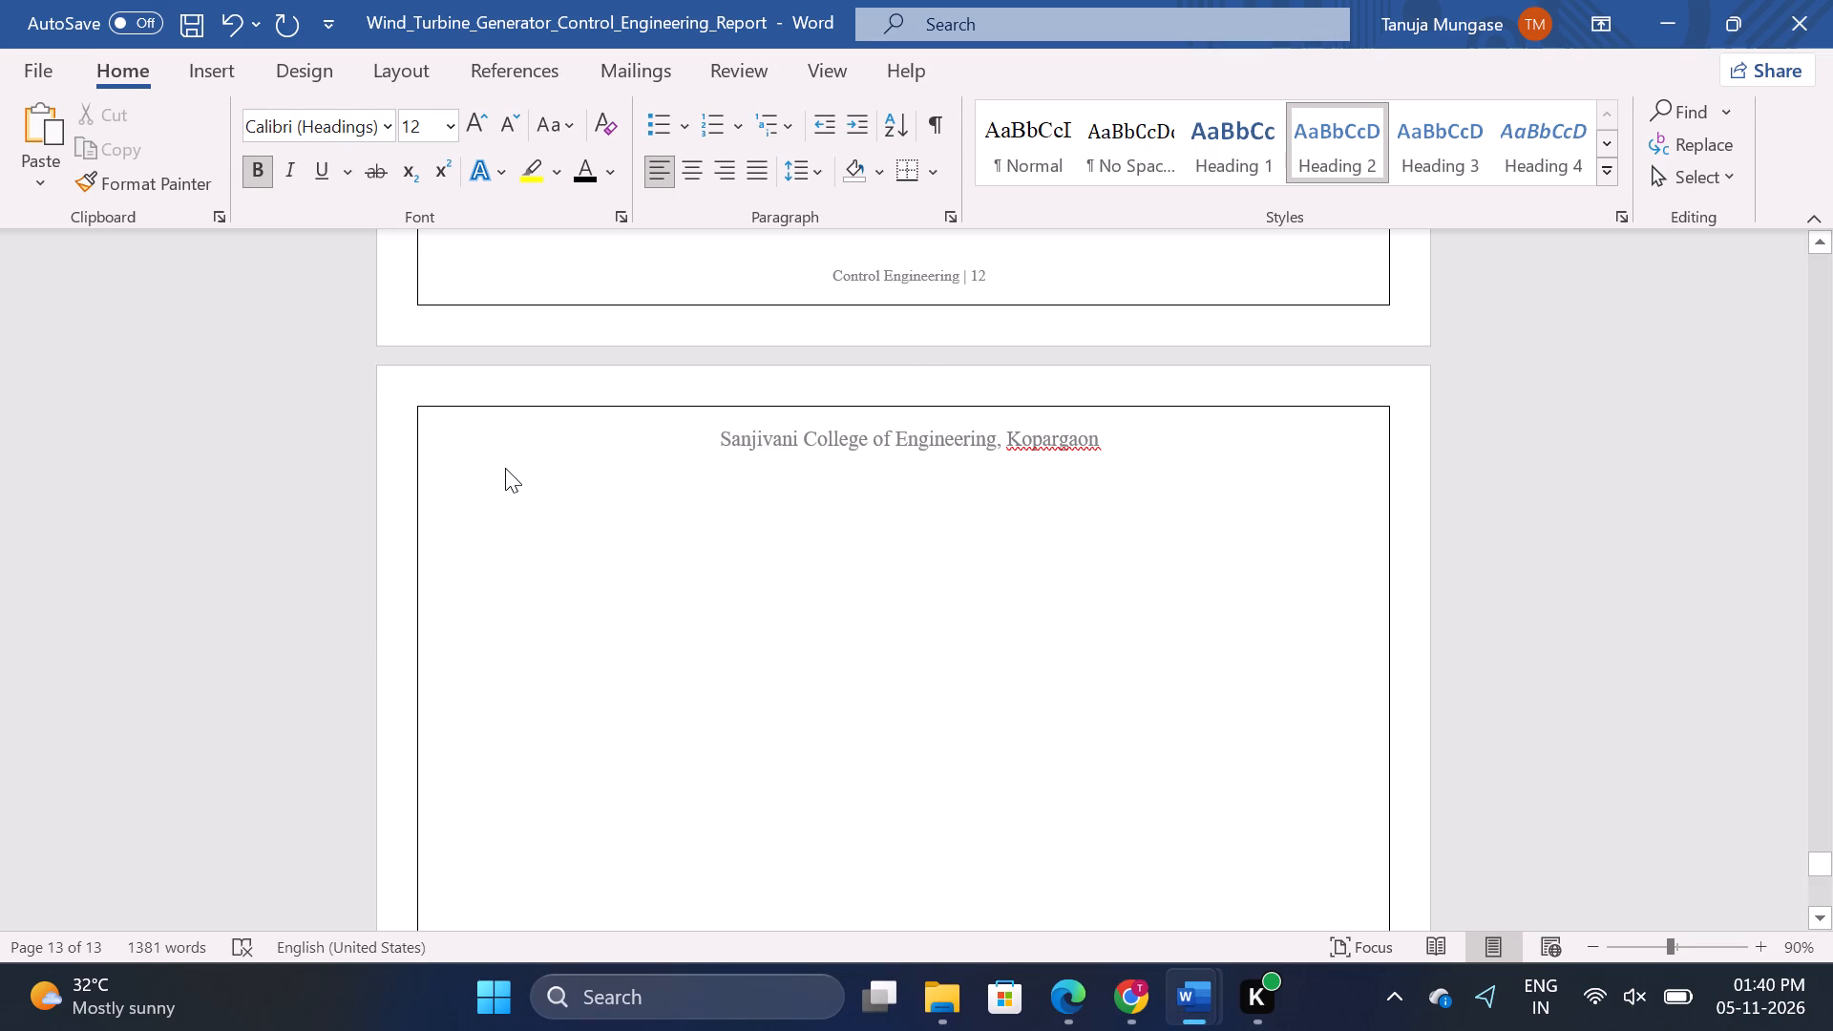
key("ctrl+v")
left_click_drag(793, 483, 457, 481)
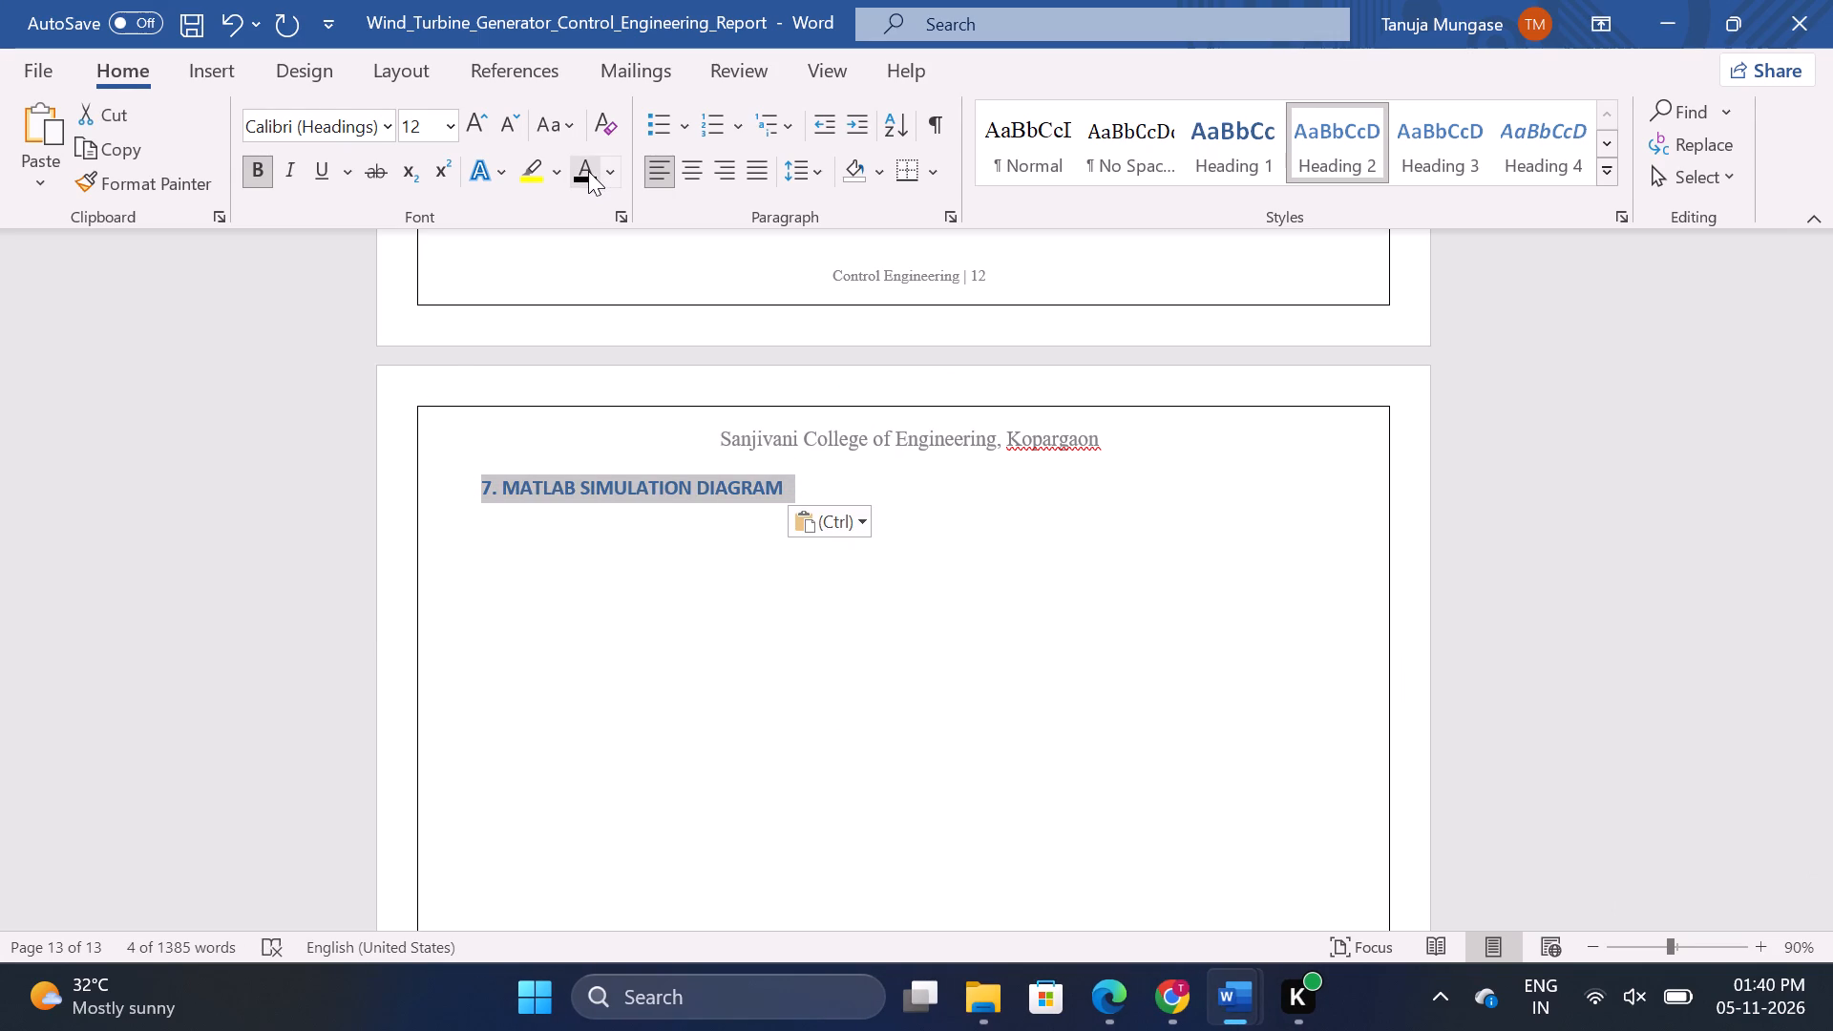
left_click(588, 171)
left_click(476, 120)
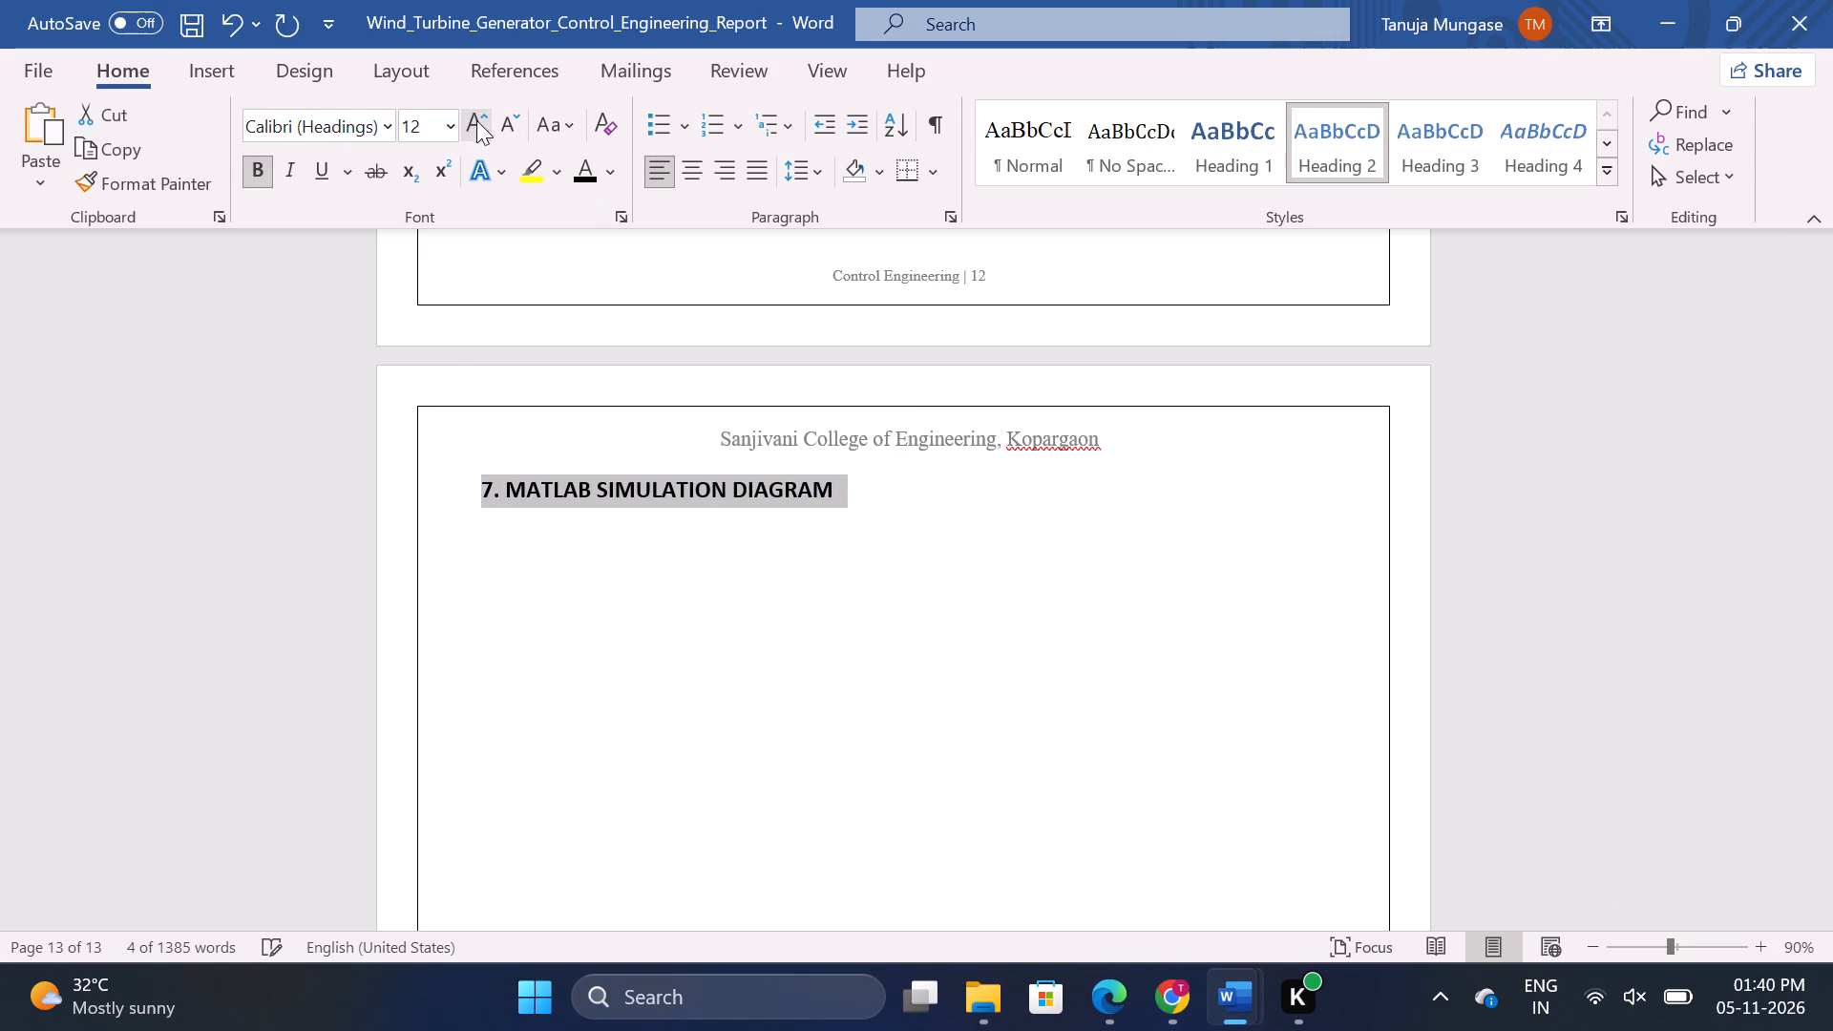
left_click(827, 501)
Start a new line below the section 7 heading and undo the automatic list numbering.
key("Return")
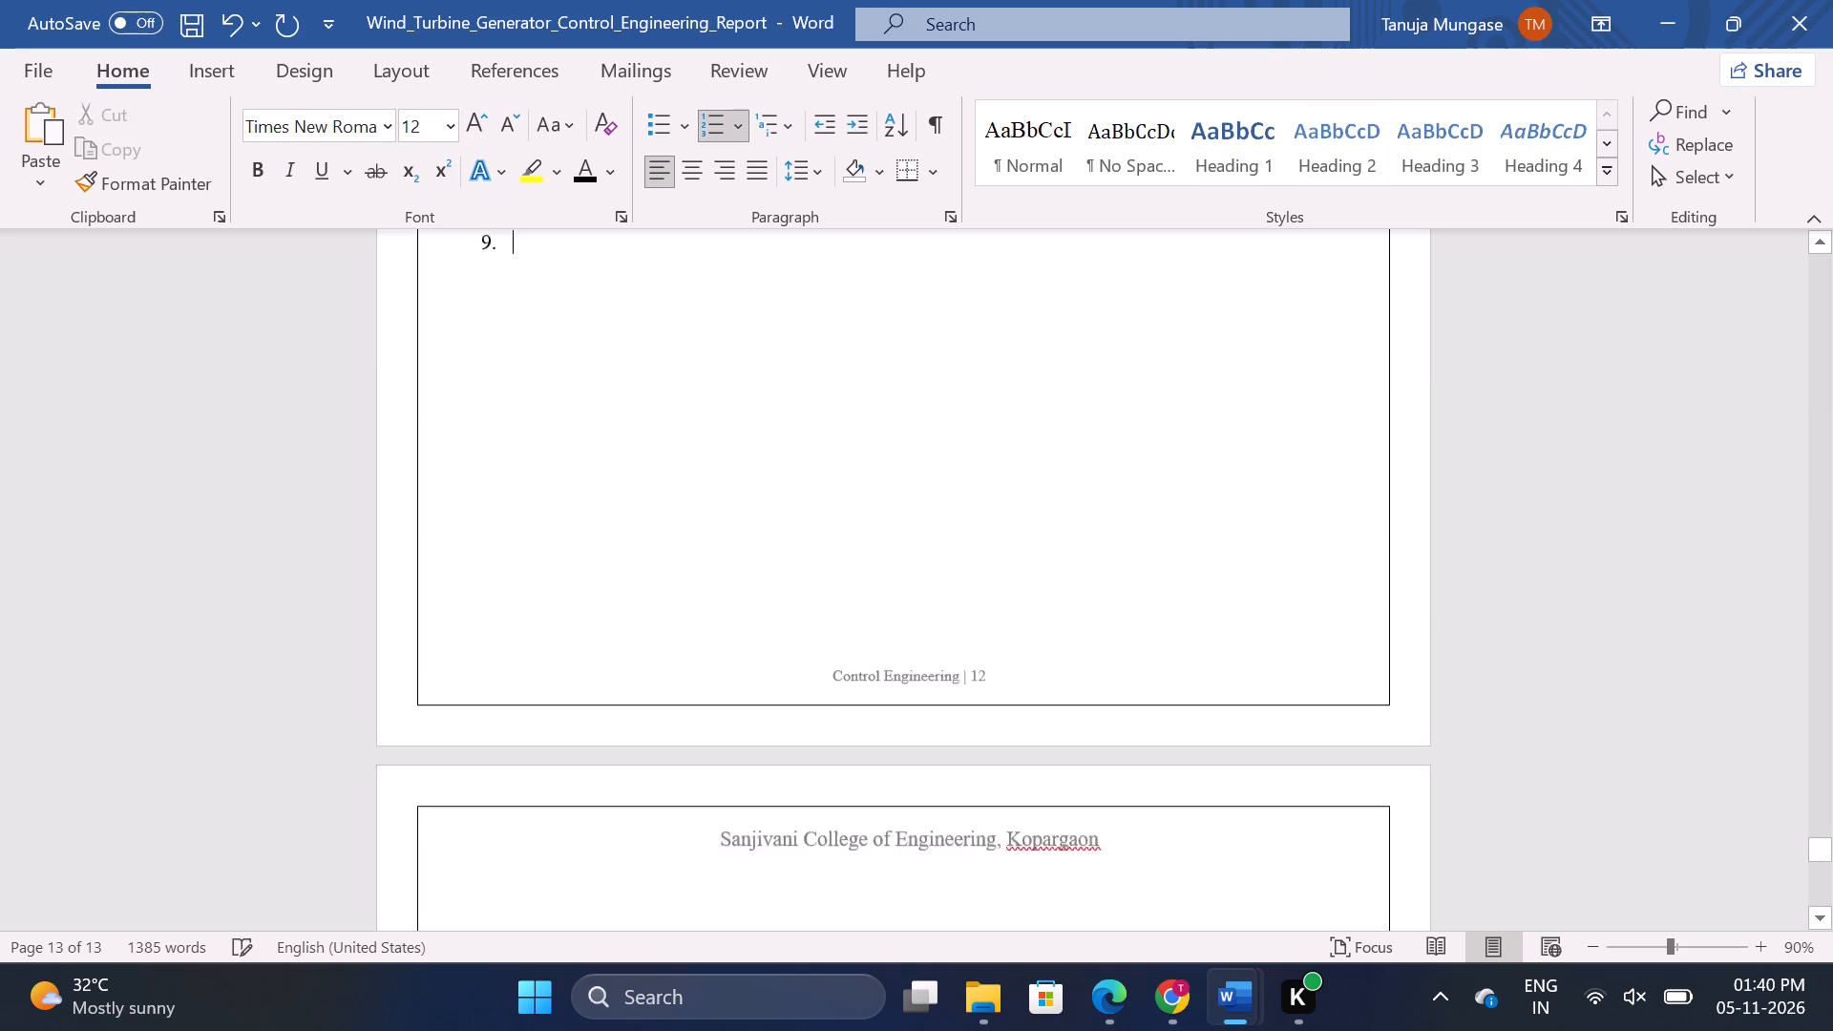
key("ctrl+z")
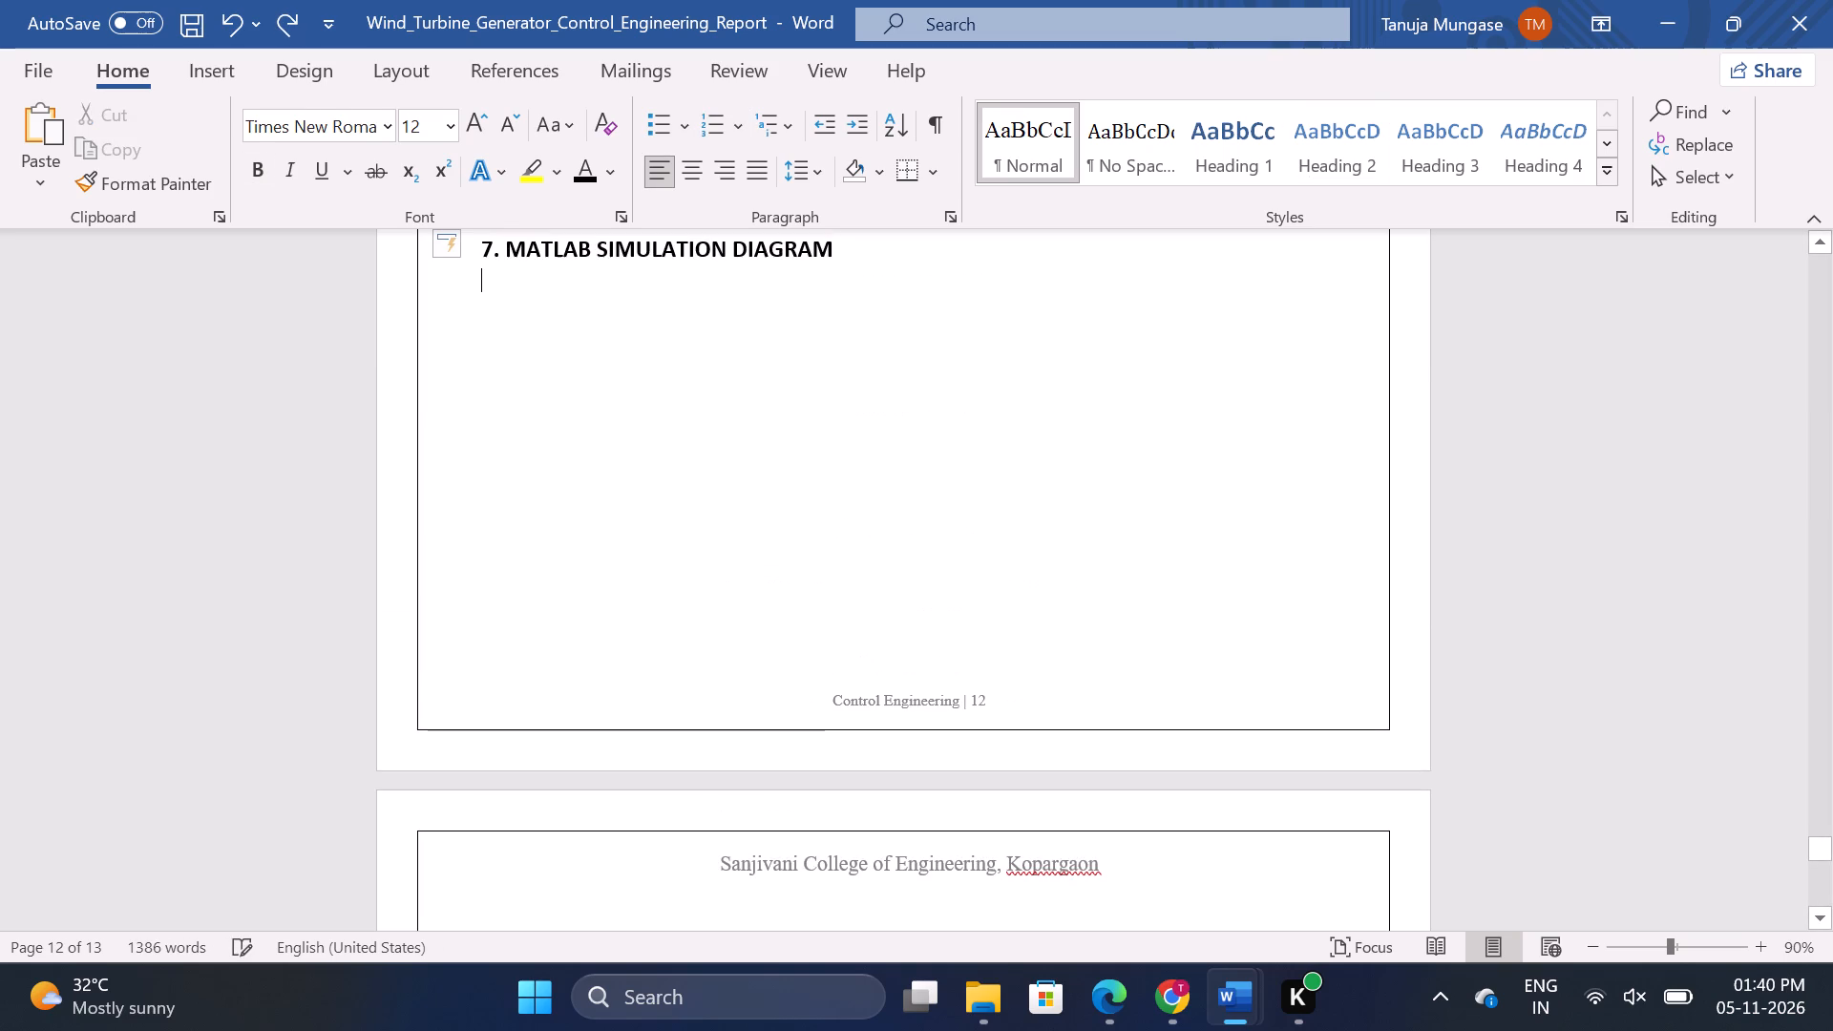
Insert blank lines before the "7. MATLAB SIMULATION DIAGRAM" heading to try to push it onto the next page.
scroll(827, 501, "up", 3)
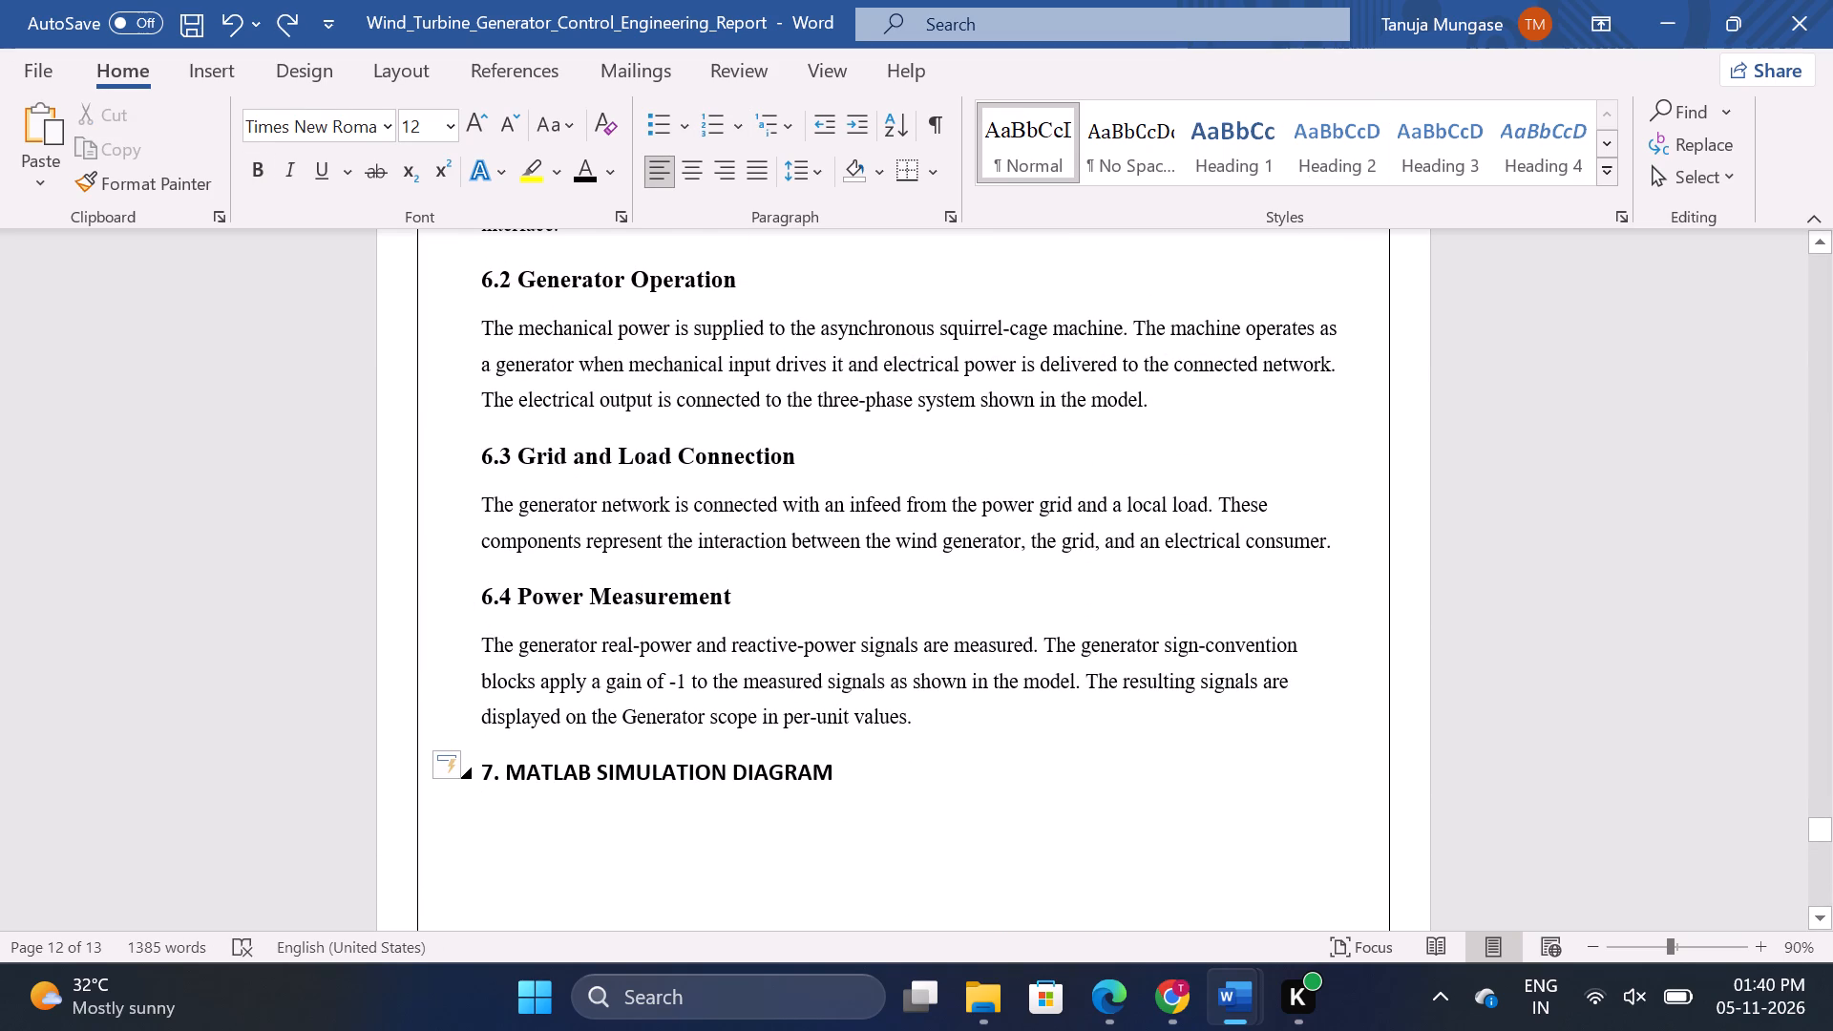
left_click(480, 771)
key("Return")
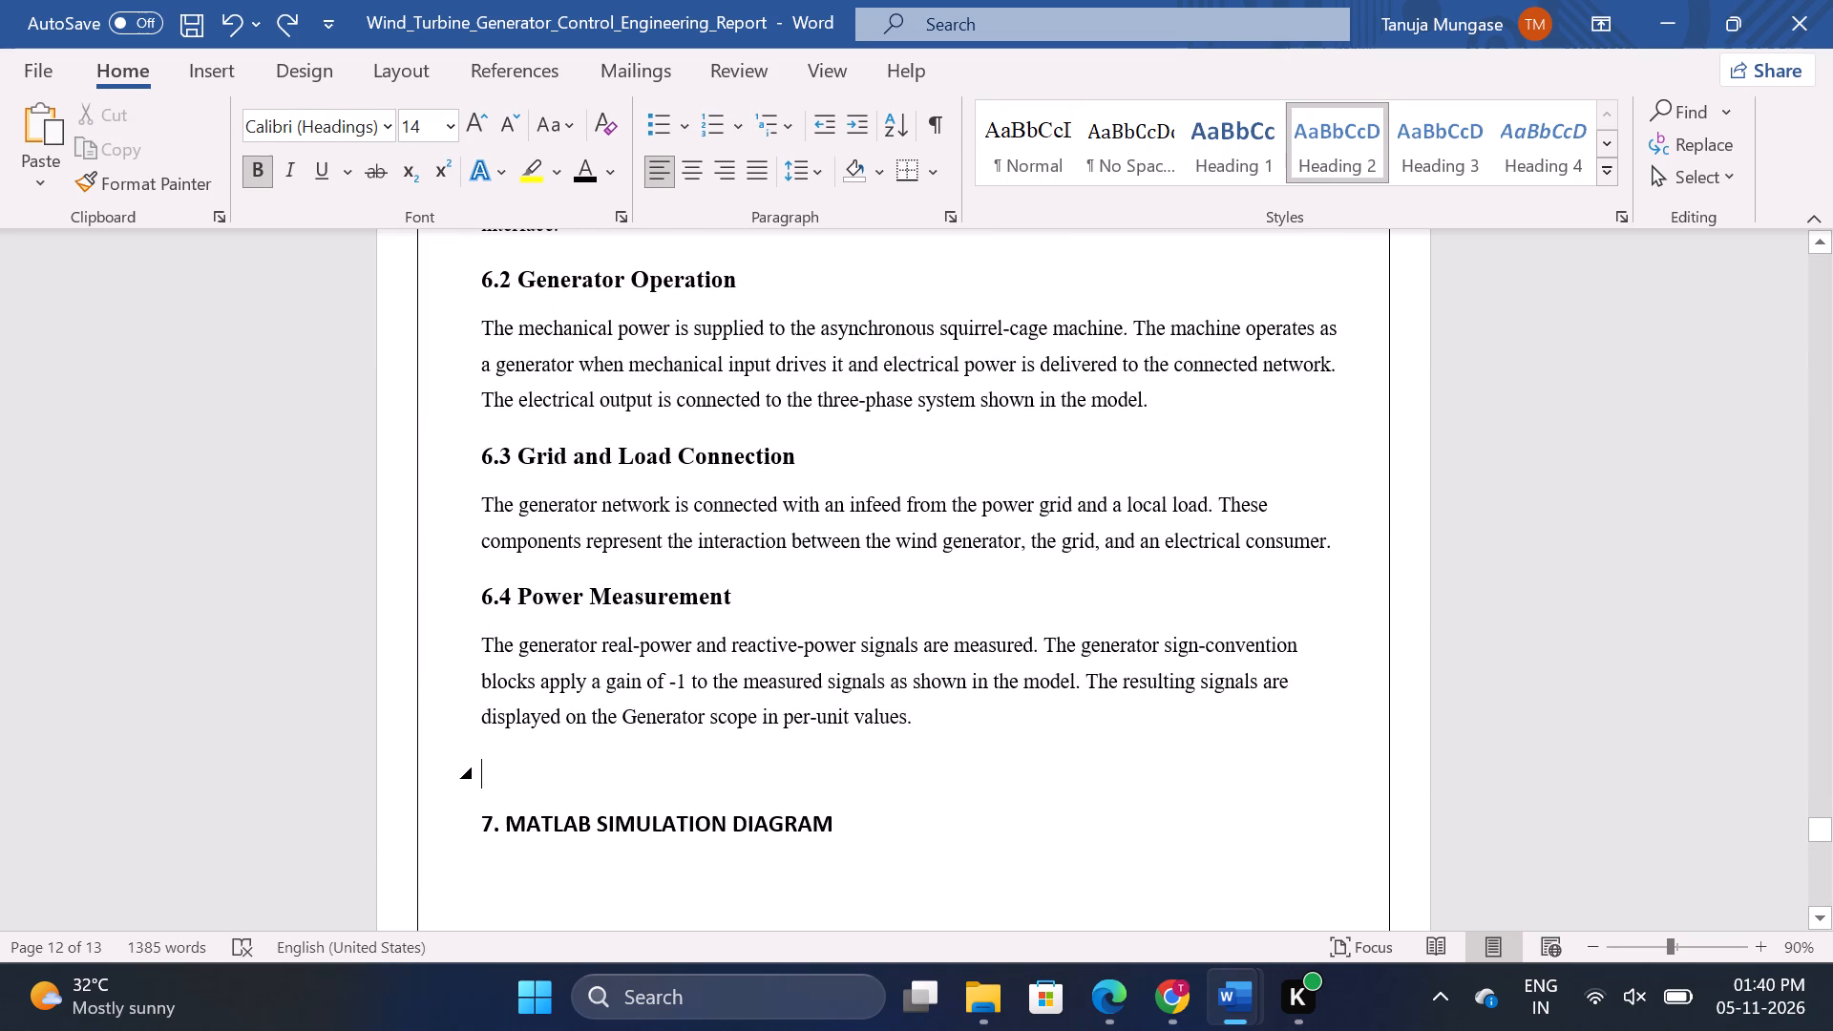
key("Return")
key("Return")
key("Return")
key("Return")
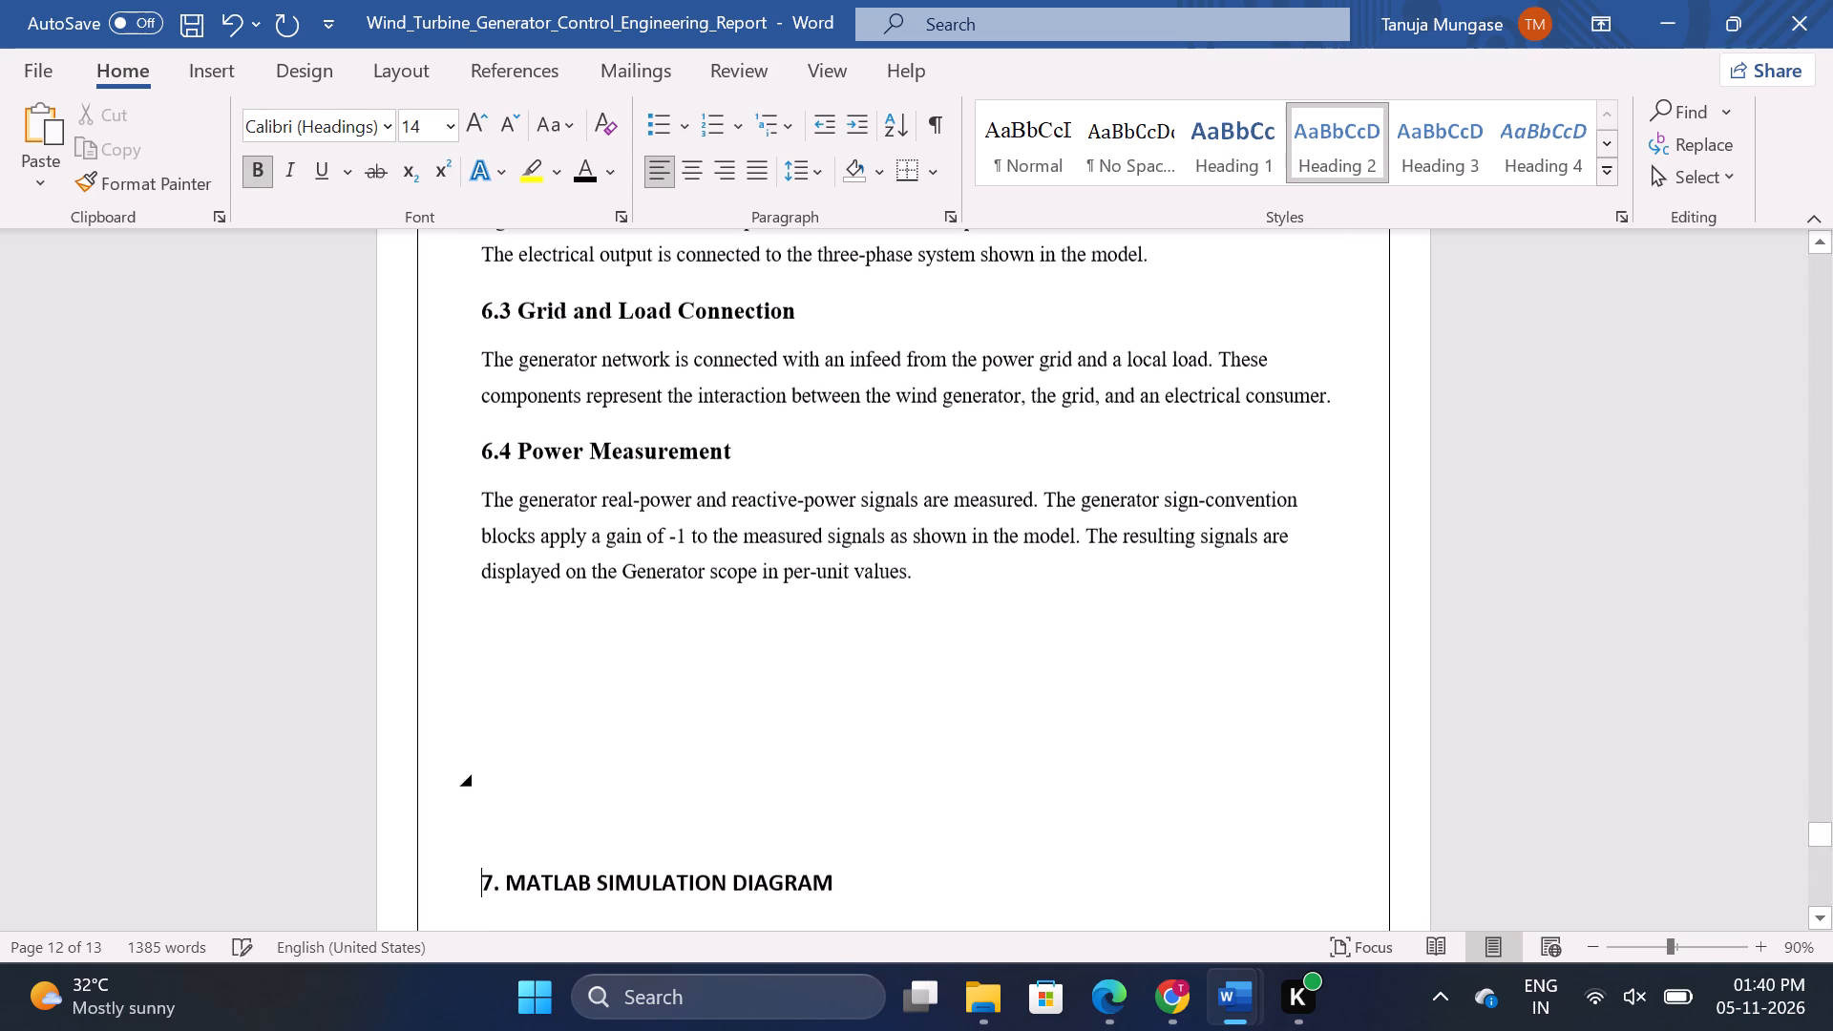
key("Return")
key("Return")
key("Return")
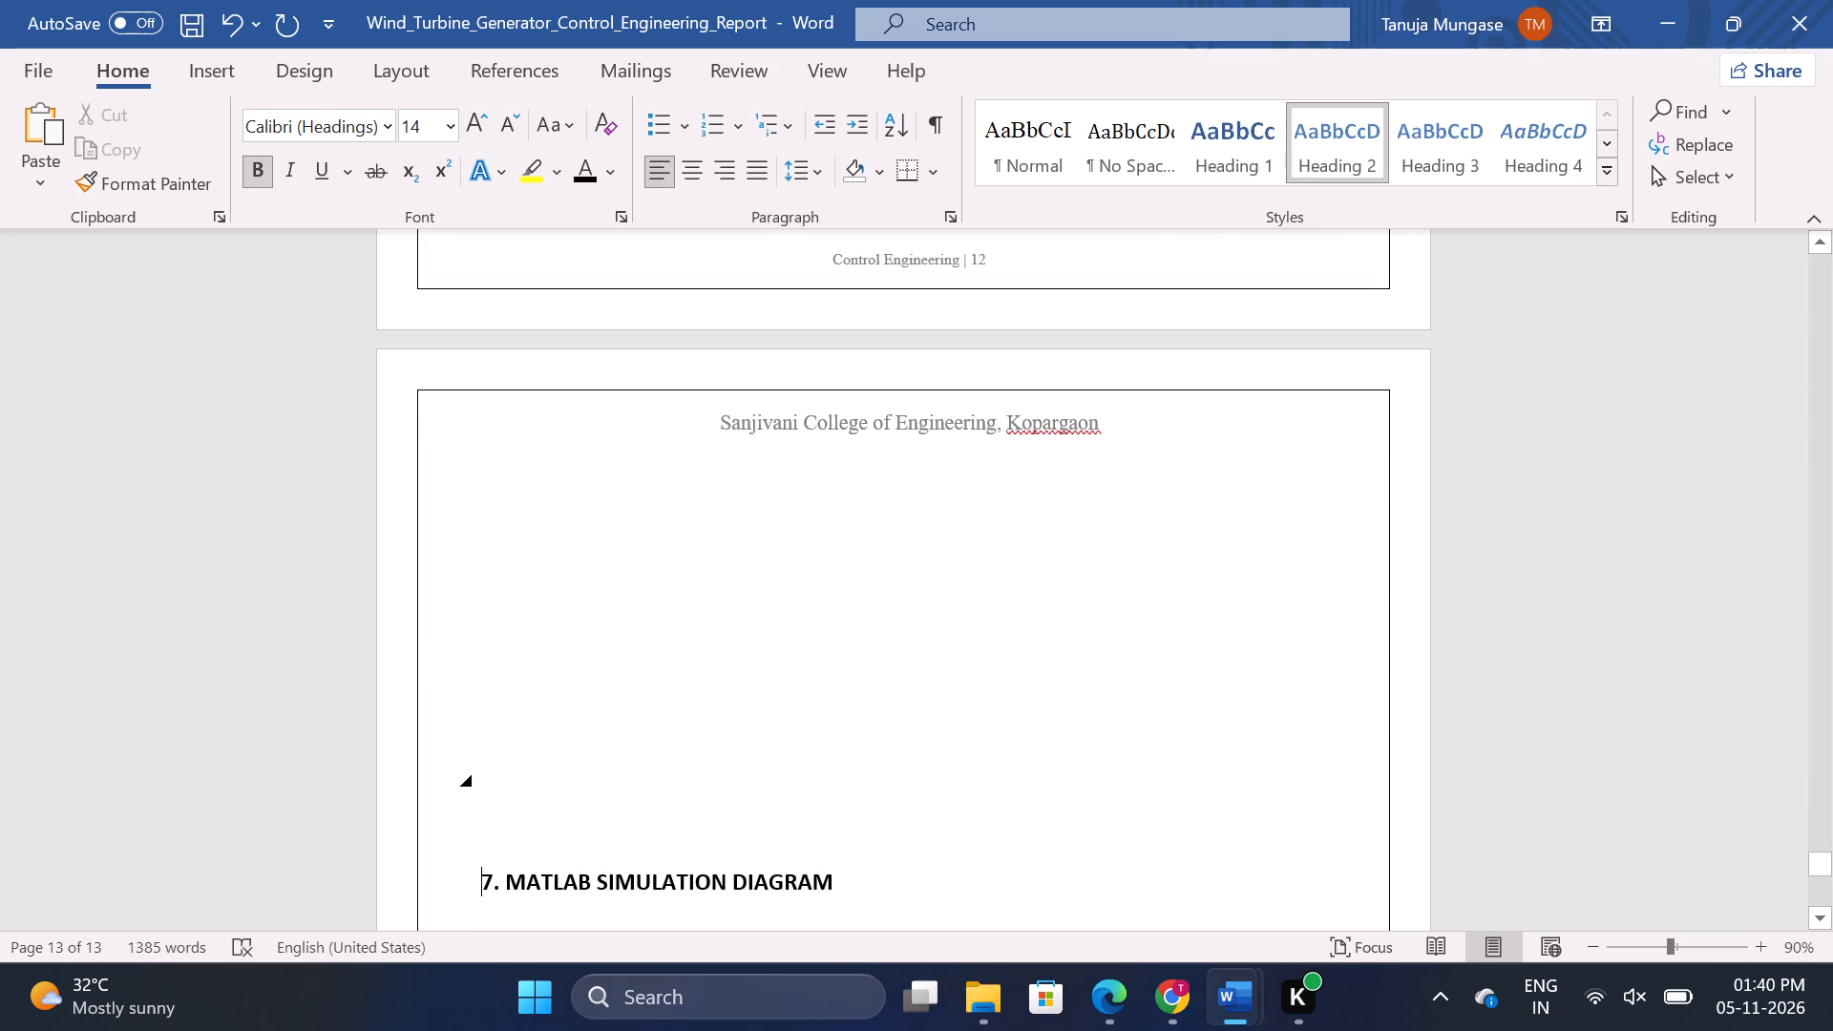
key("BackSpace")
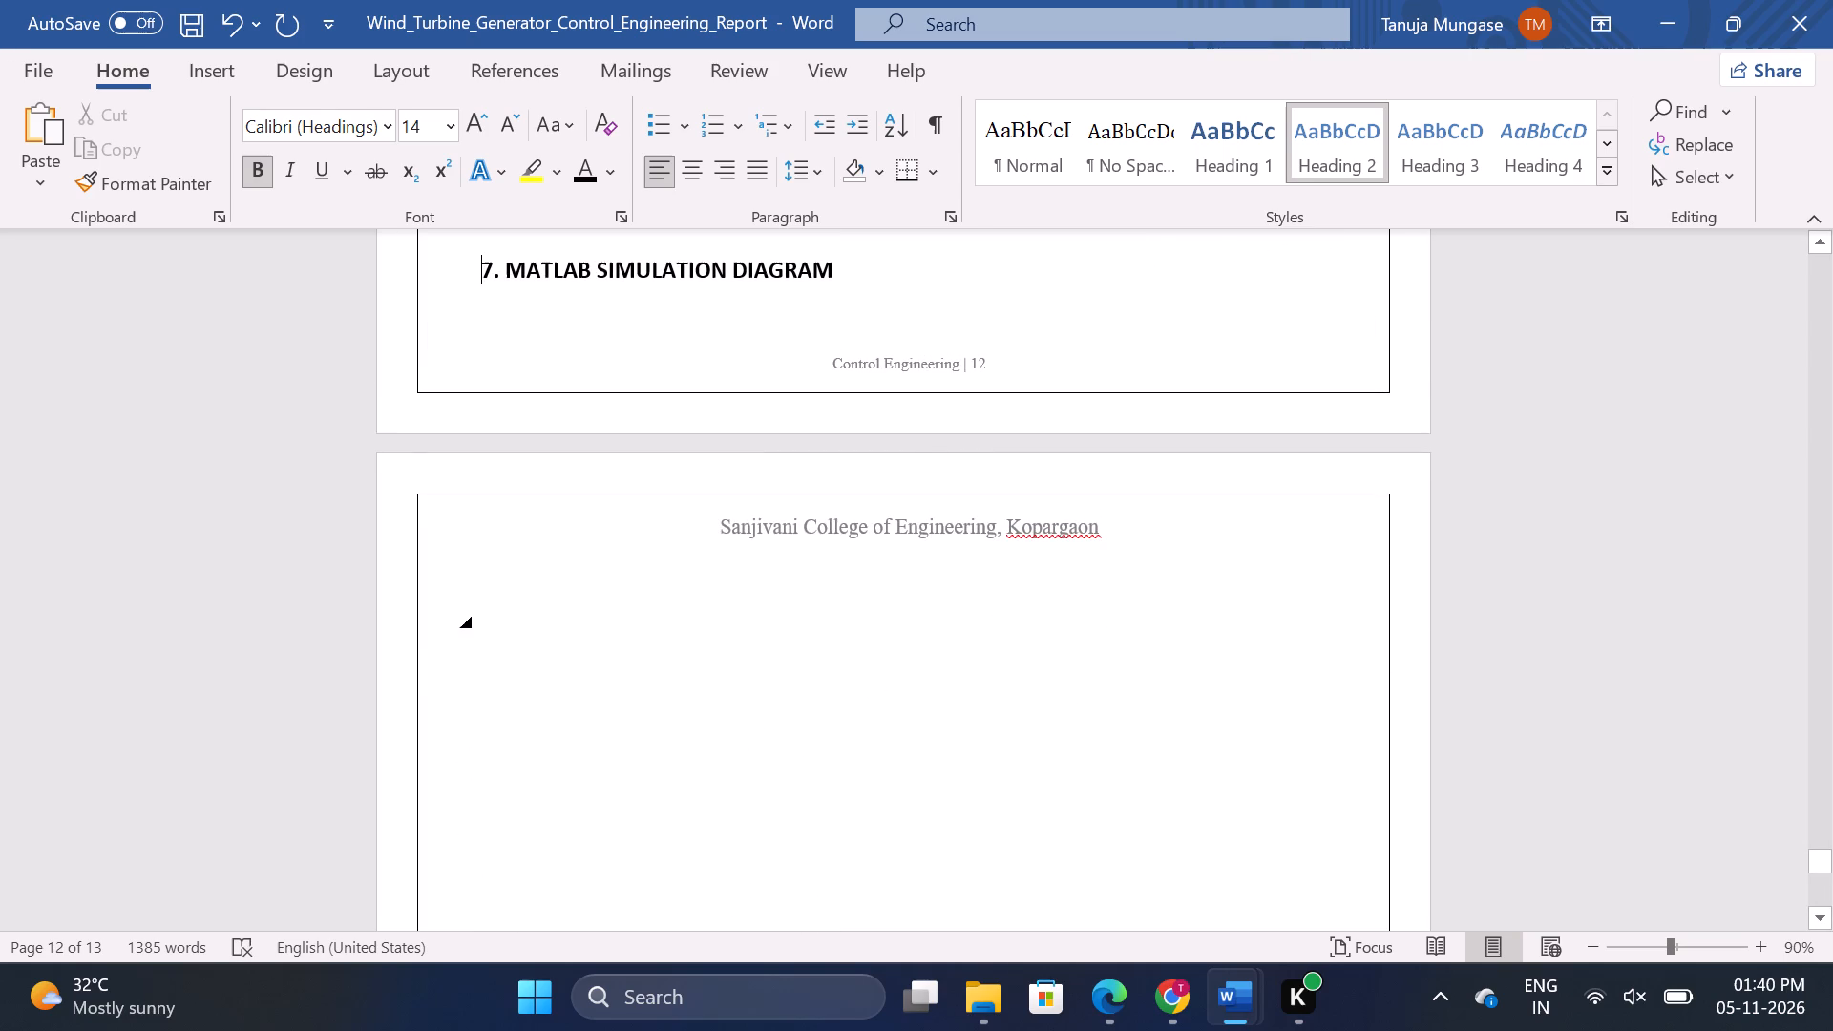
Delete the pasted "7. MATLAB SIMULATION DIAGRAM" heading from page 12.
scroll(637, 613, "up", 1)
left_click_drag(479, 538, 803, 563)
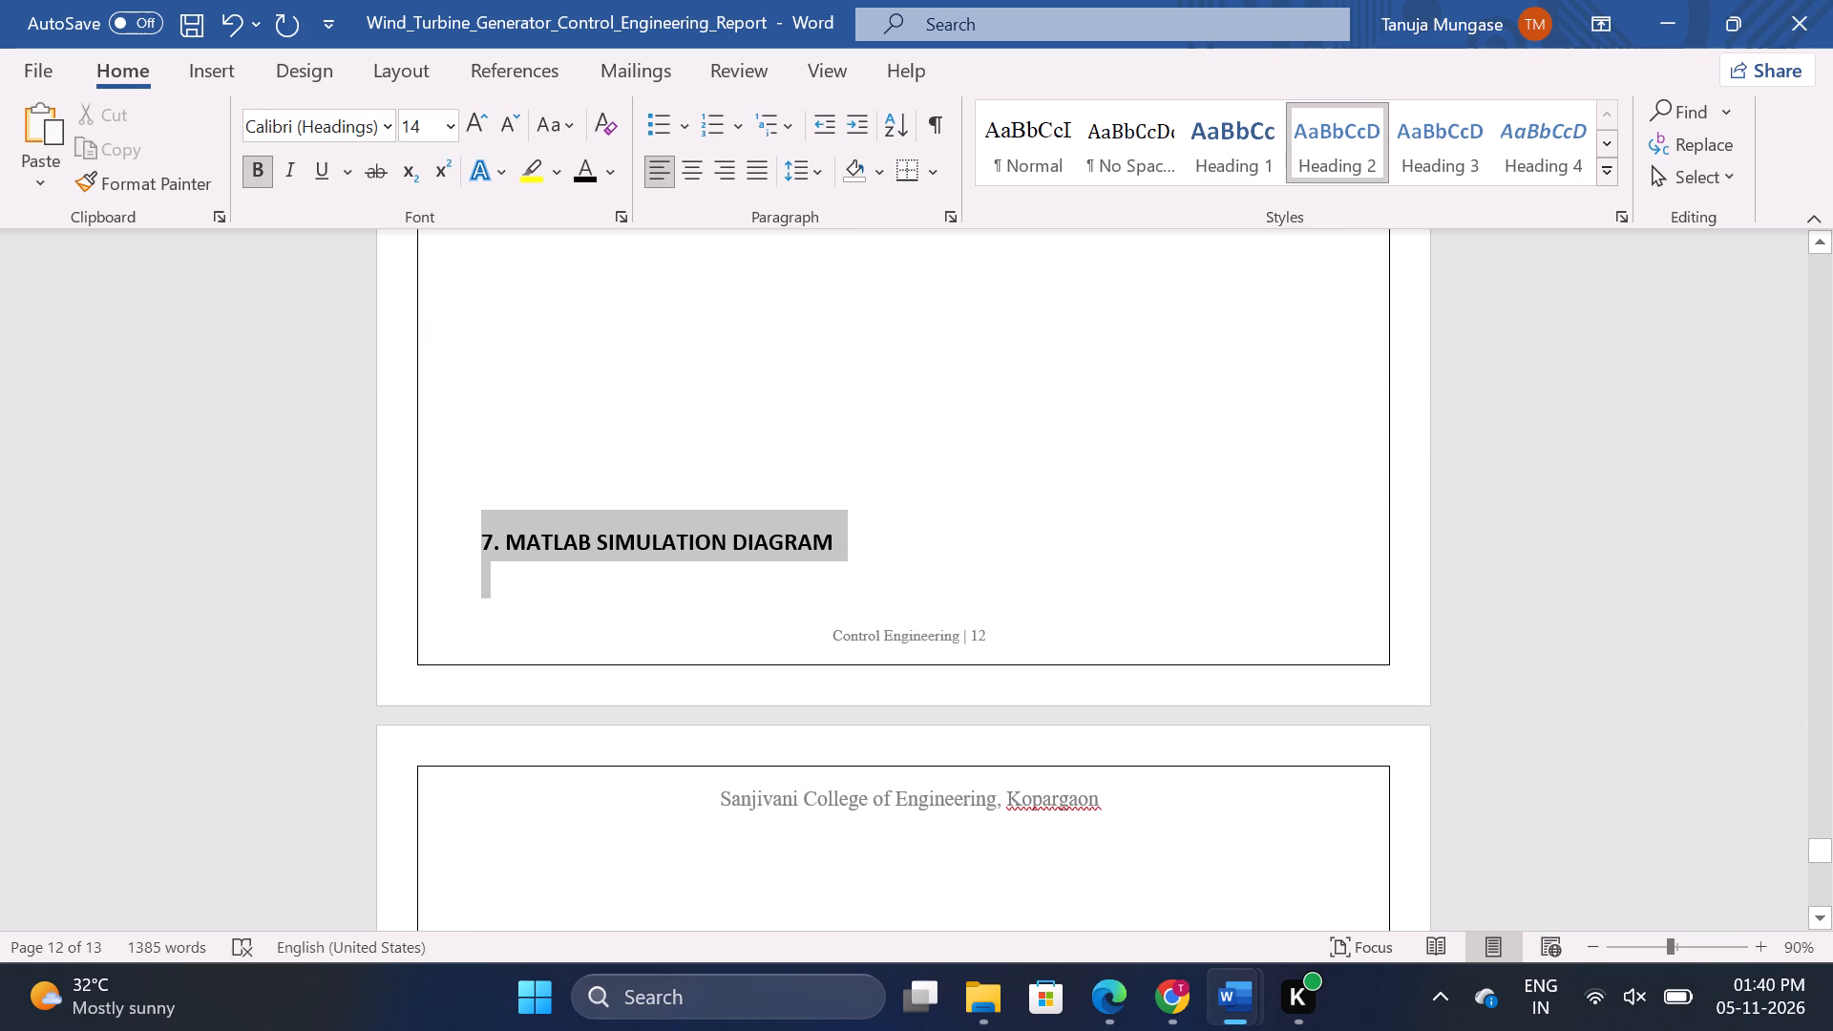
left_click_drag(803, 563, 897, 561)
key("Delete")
Delete the leftover blank heading lines on page 13.
scroll(876, 794, "down", 2)
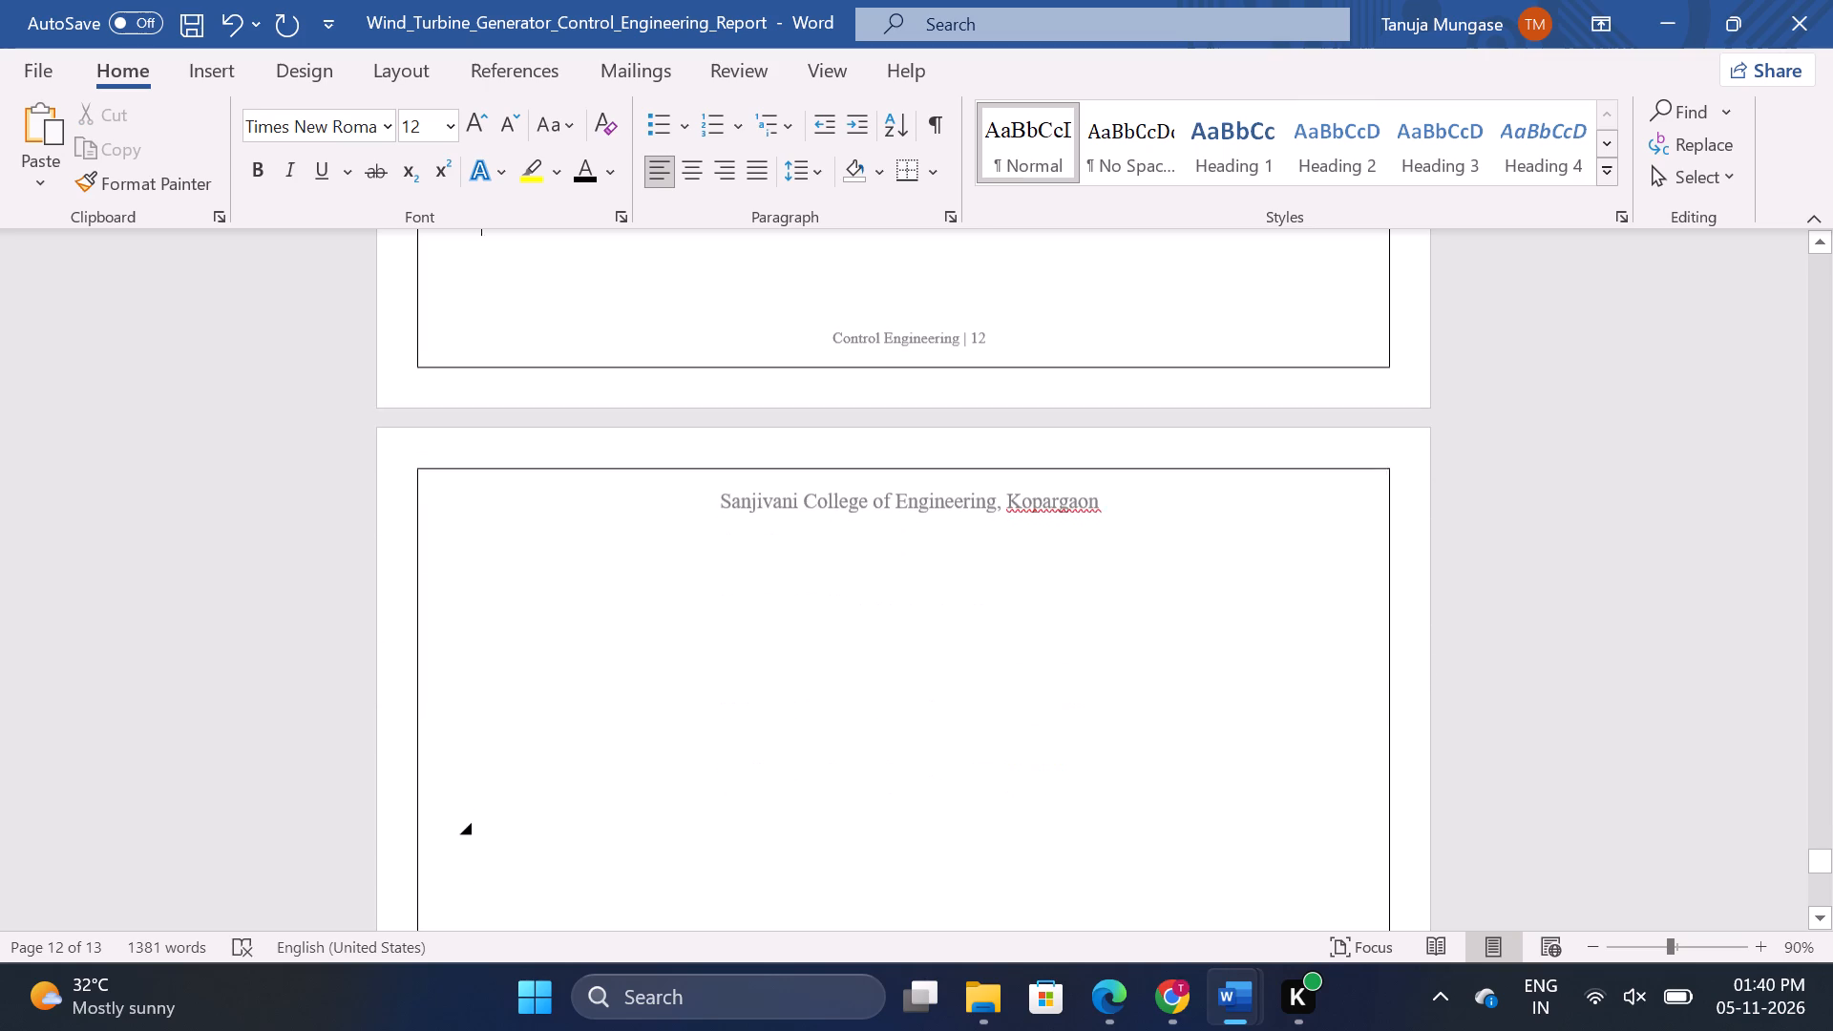
left_click(888, 723)
key("Delete")
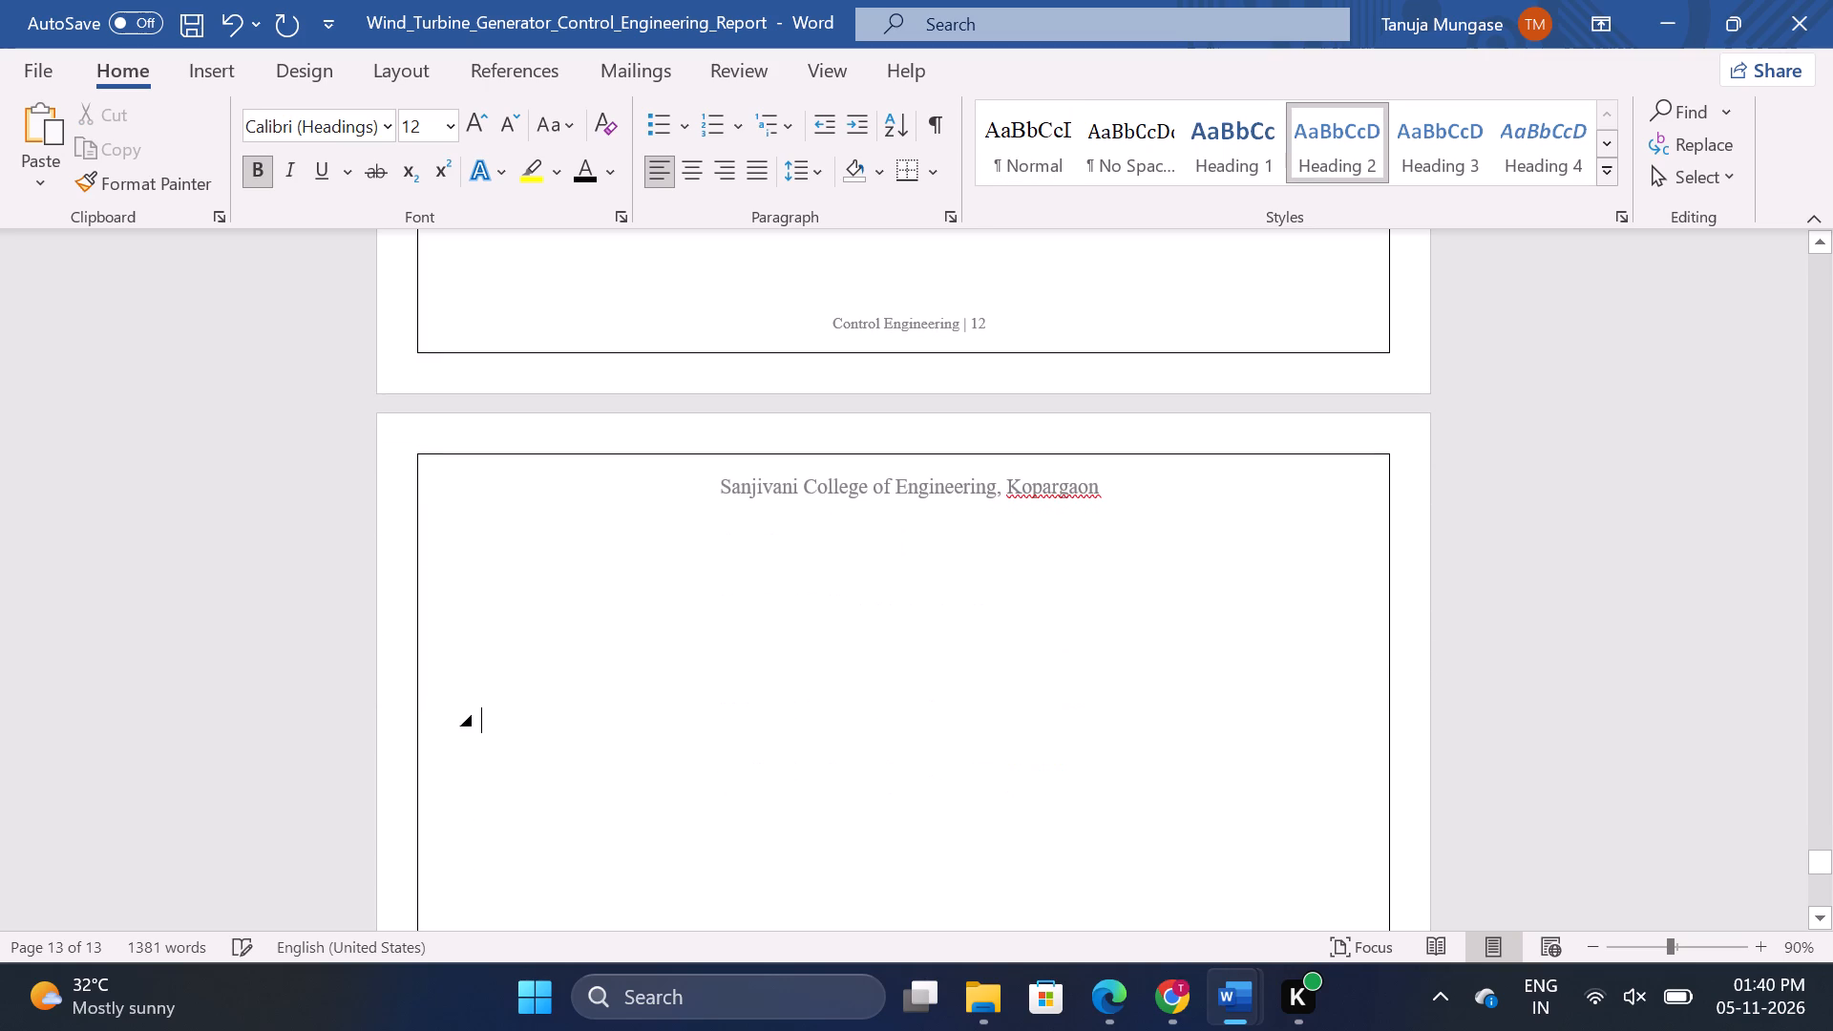
key("Delete")
scroll(888, 723, "down", 11)
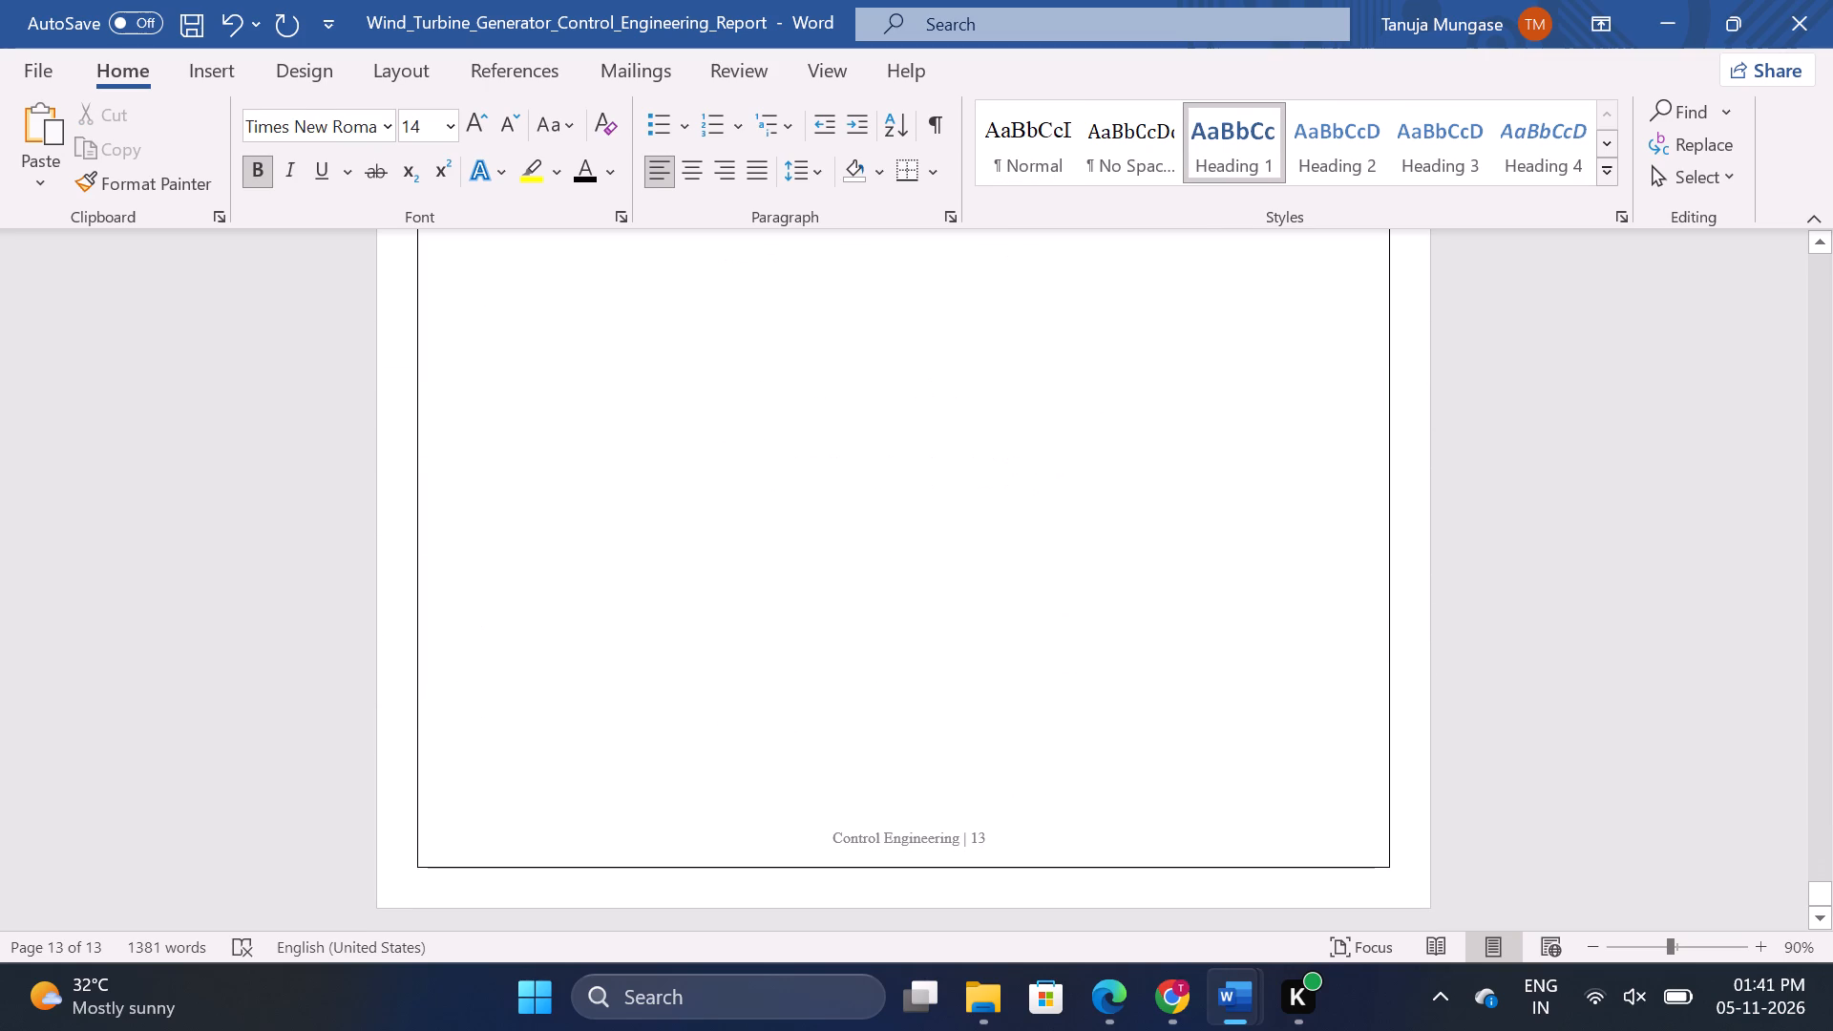
scroll(888, 723, "down", 1)
scroll(888, 723, "up", 2)
left_click(793, 684)
key("Delete")
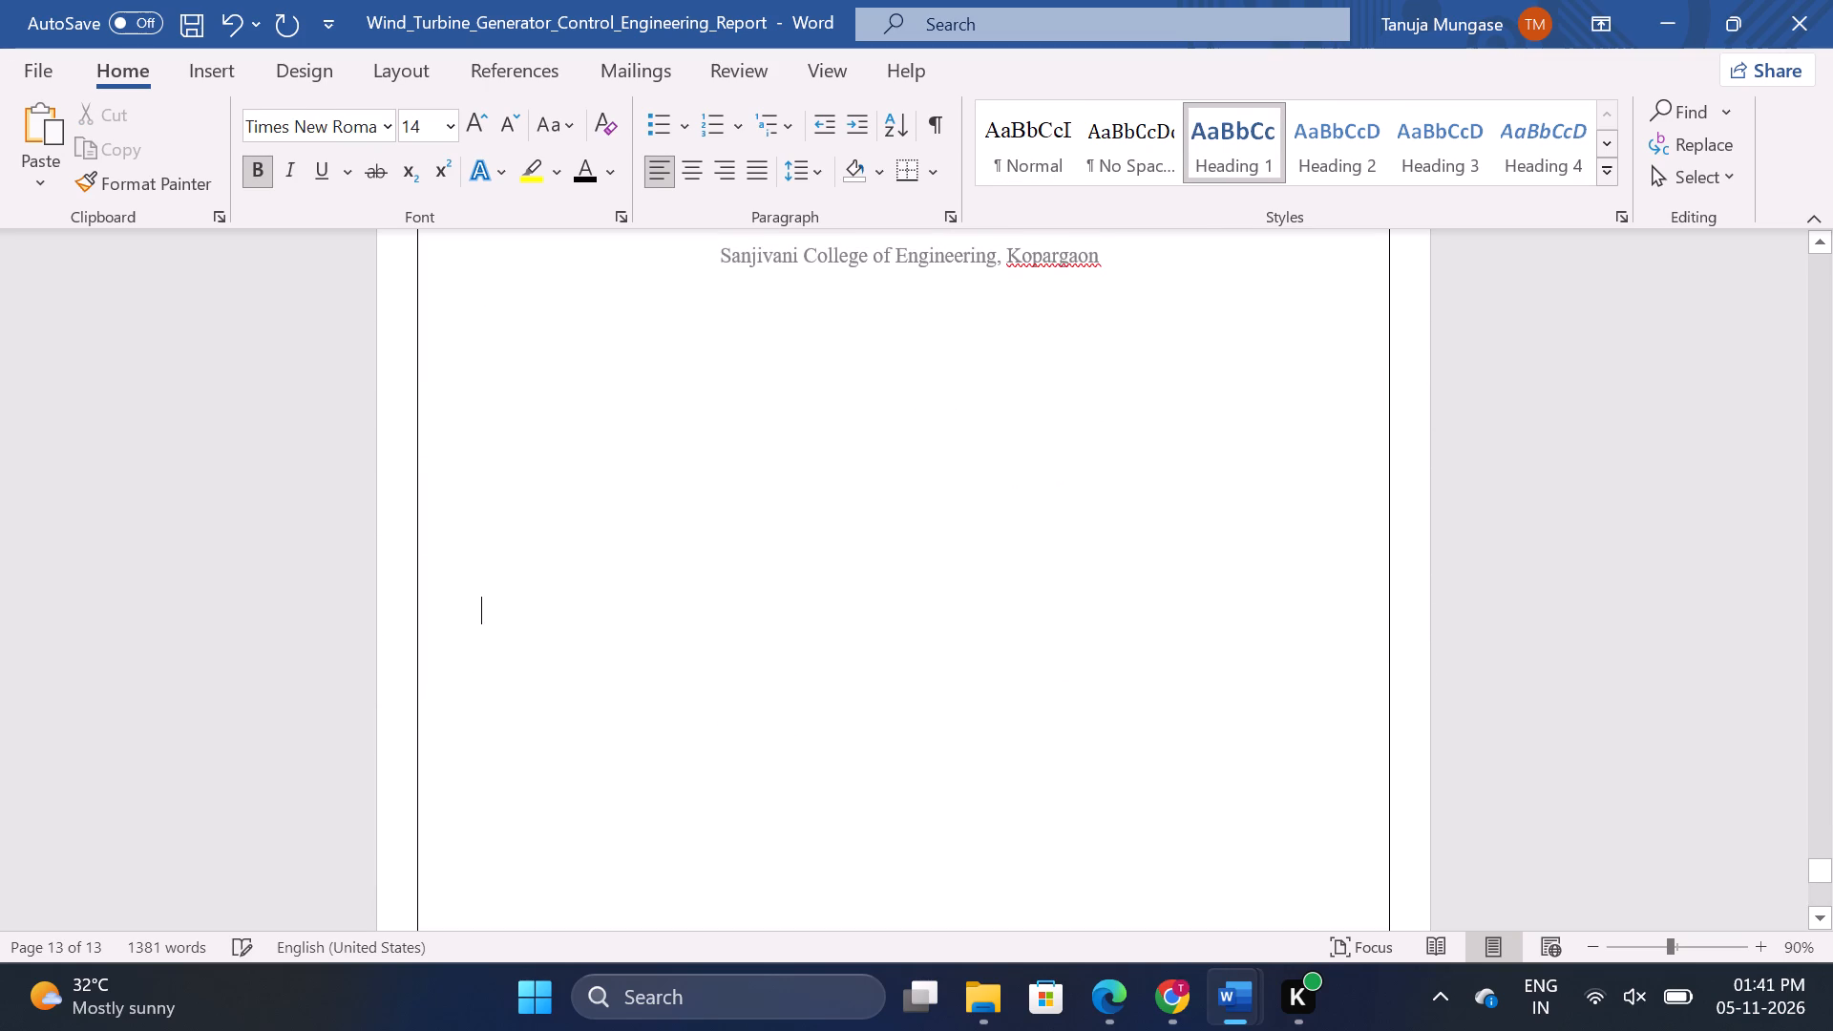
key("Delete")
key("Delete")
key("Delete")
Delete the remaining blank lines at the start of page 13 to remove the empty page after section 6.4.
scroll(793, 684, "up", 4)
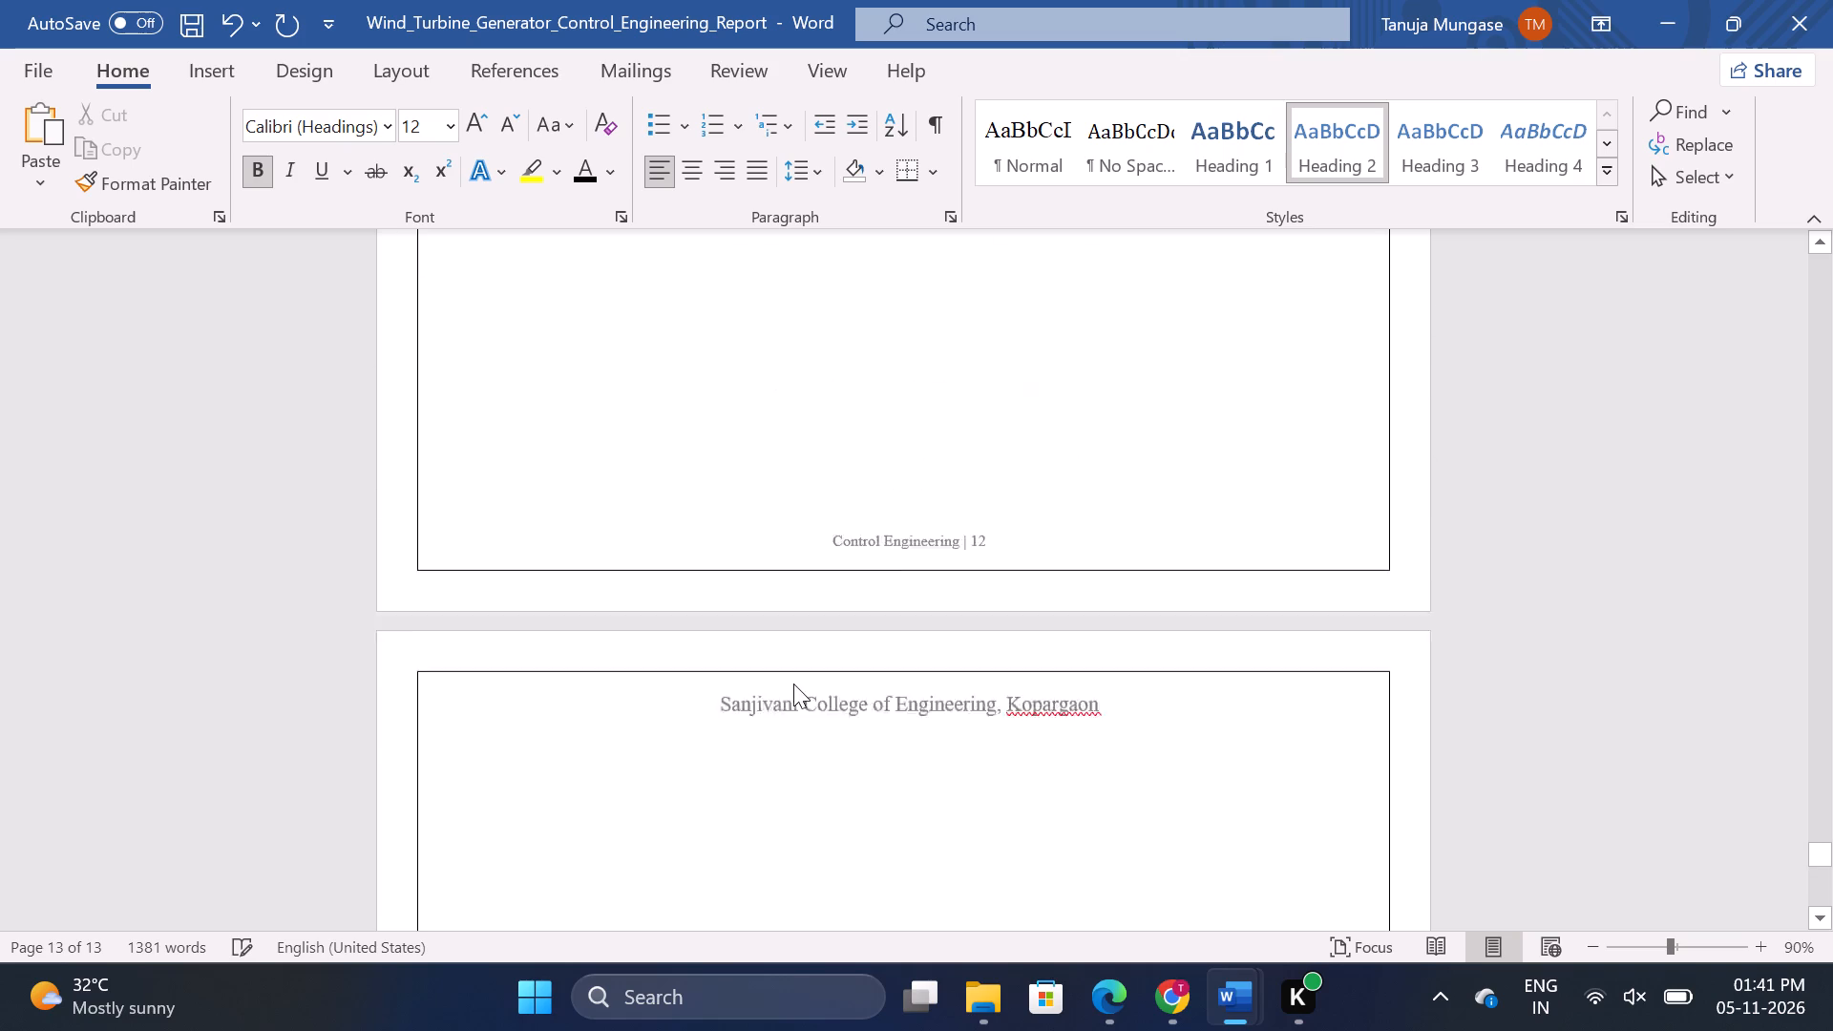
left_click(654, 664)
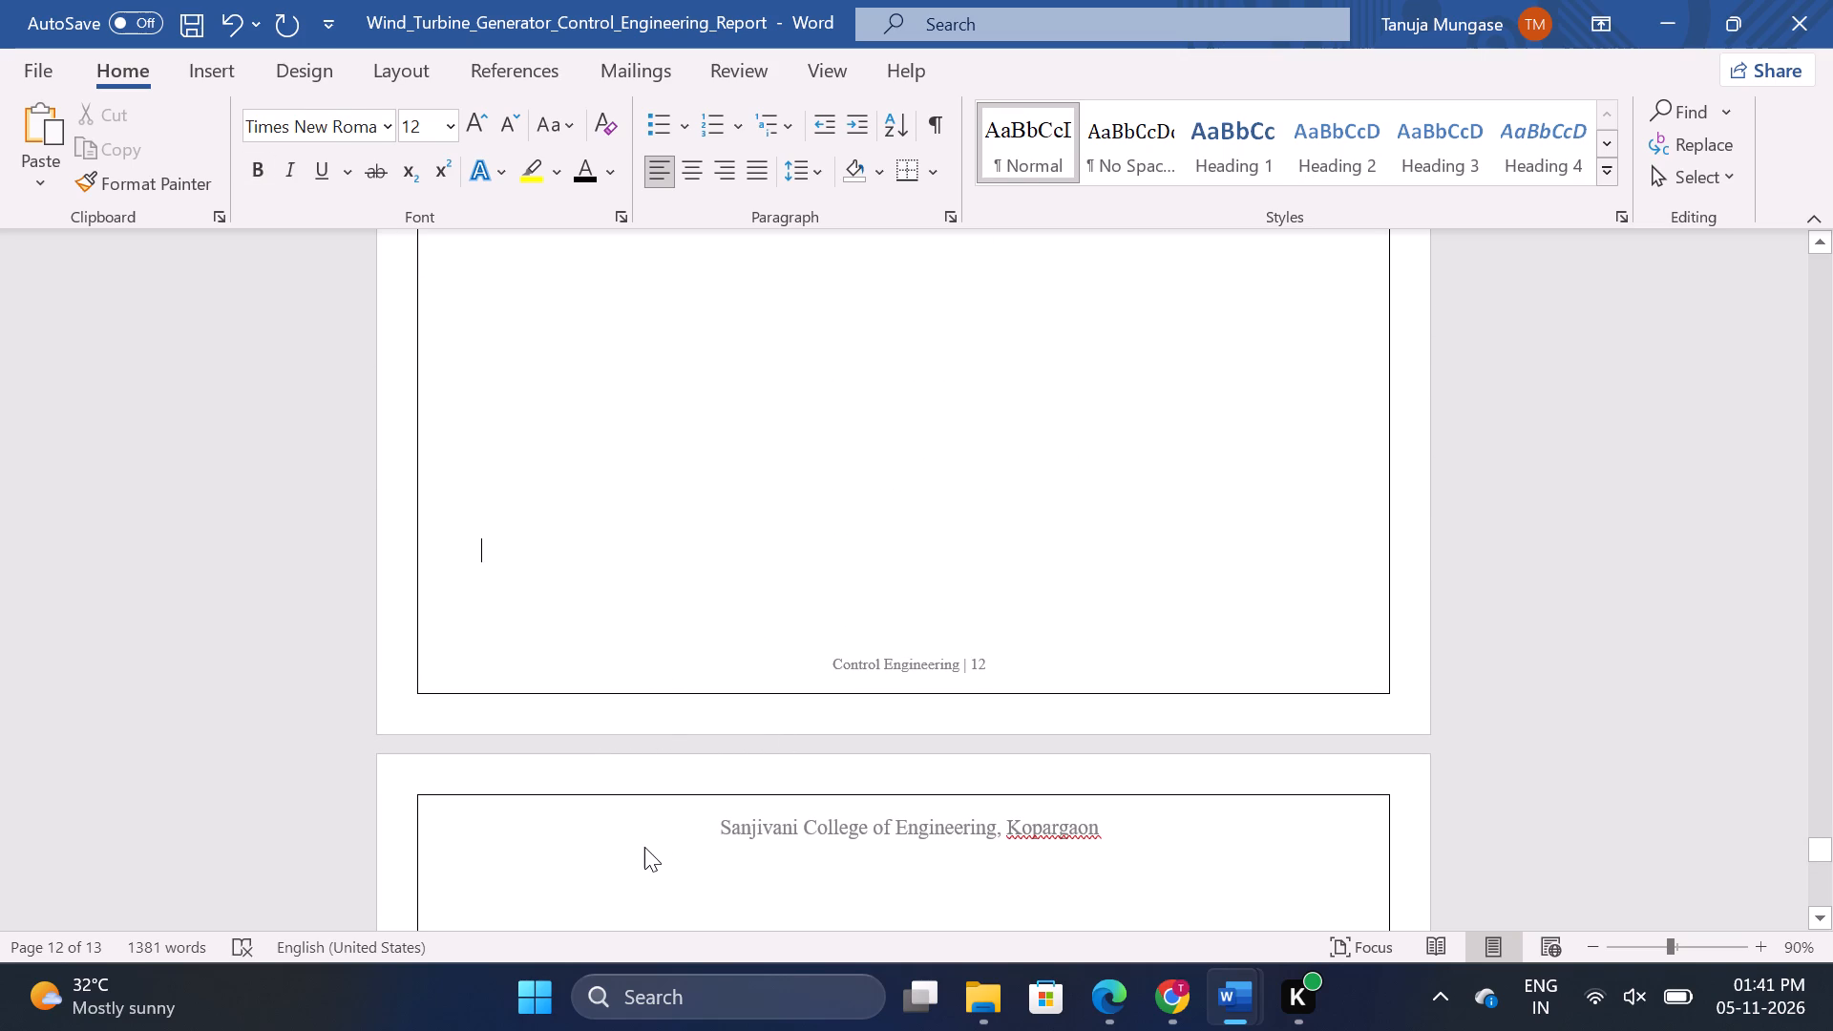
left_click(644, 847)
key("Delete")
key("Delete")
key("Delete")
scroll(644, 847, "down", 2)
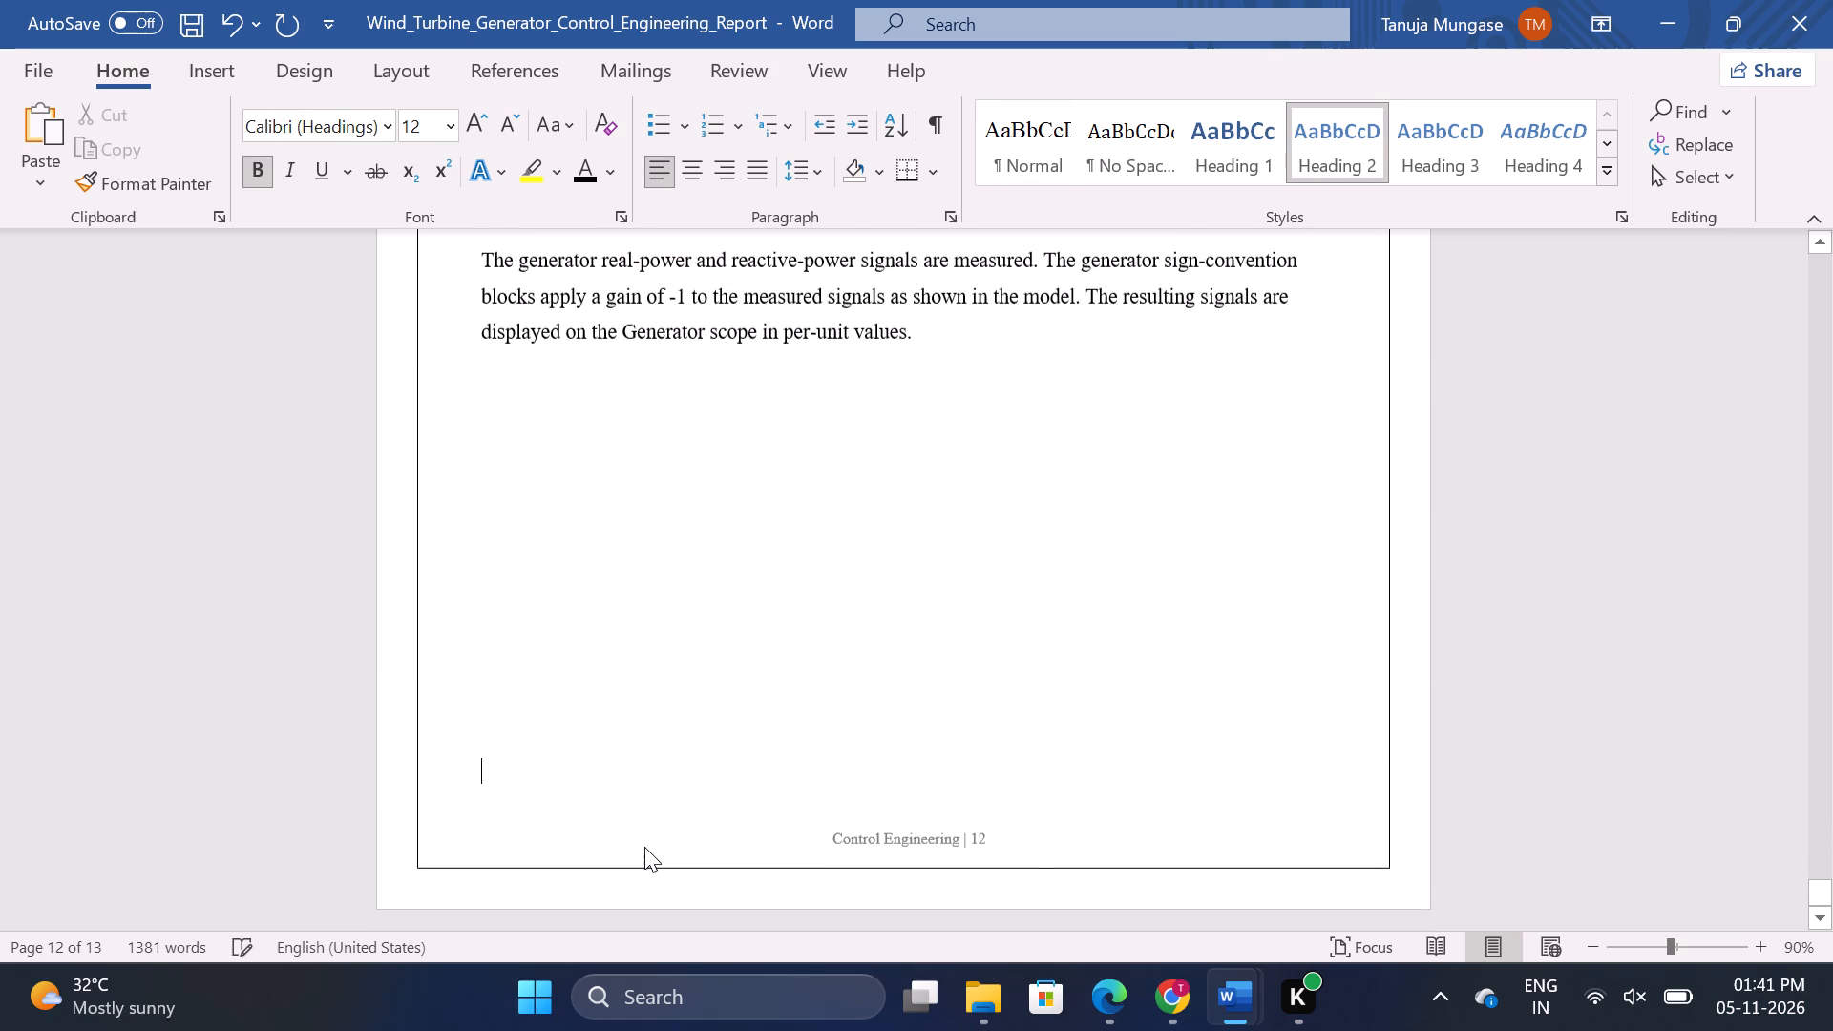
scroll(644, 847, "down", 1)
scroll(644, 847, "up", 3)
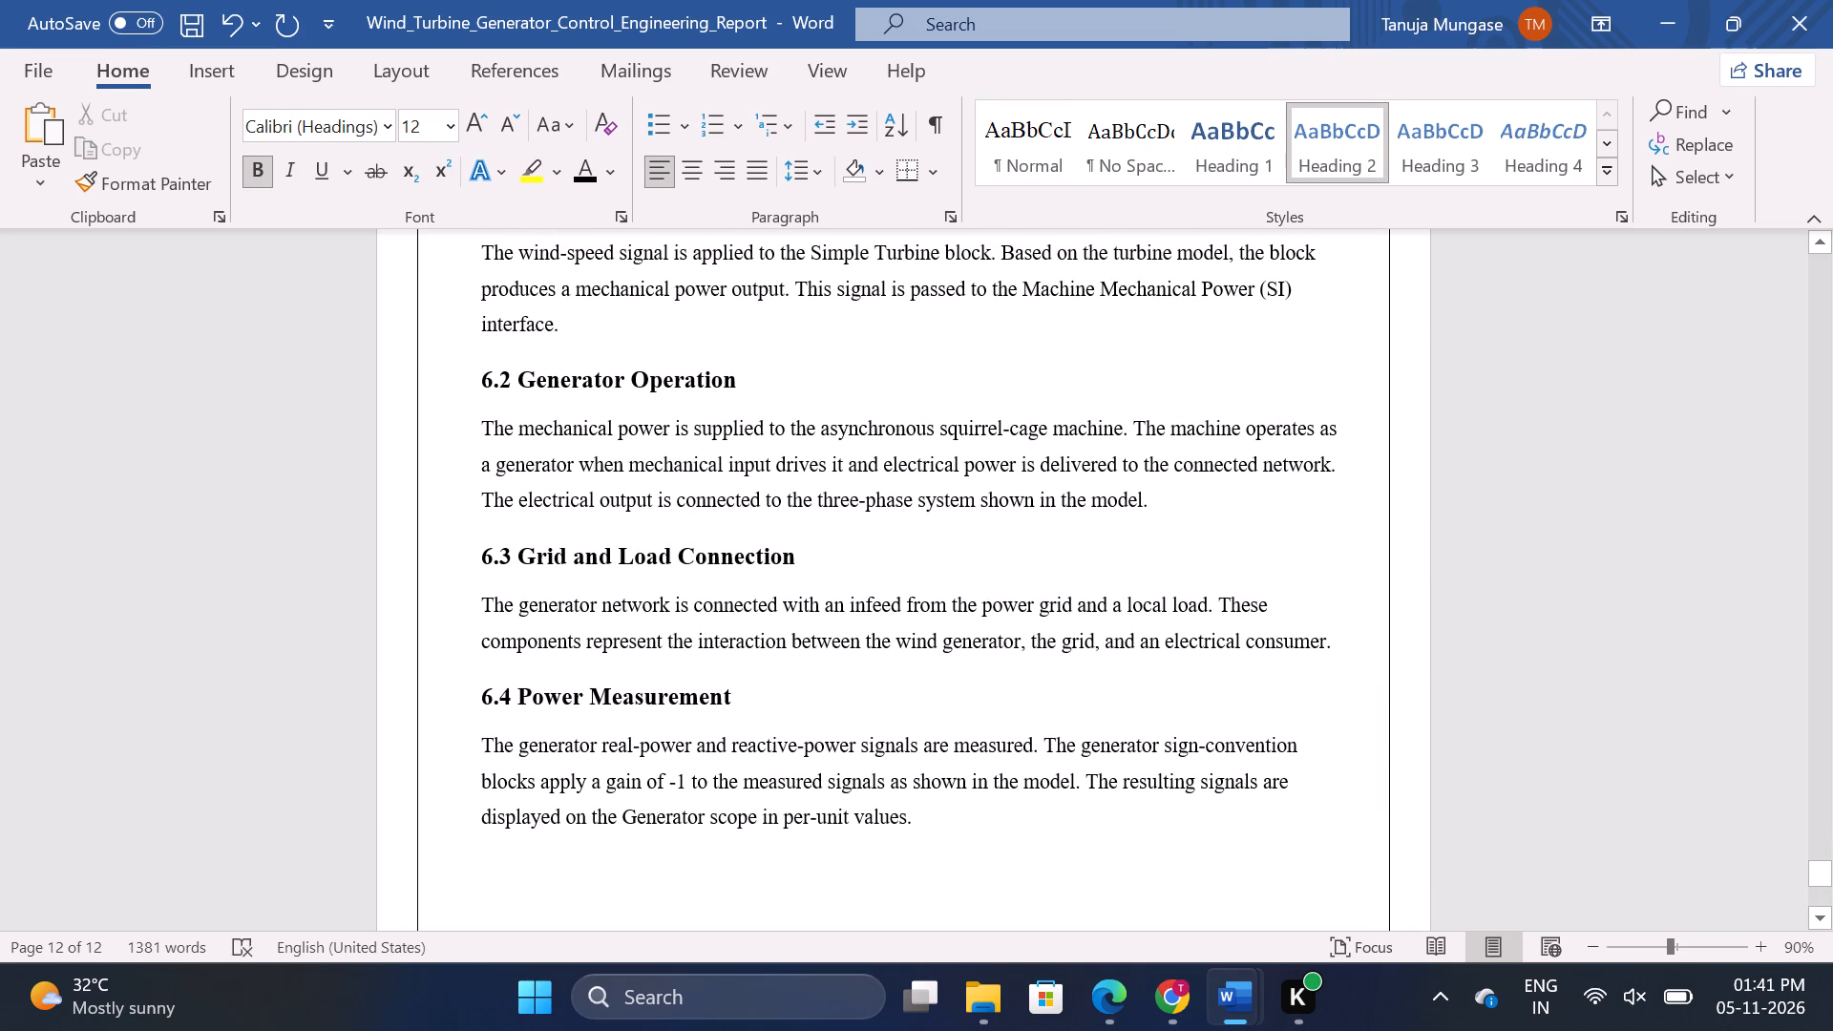
Insert blank lines after the section 6.4 Power Measurement paragraph until a new page 13 starts.
left_click(943, 827)
key("Return")
key("Return")
key("Return")
key("Return")
key("Return")
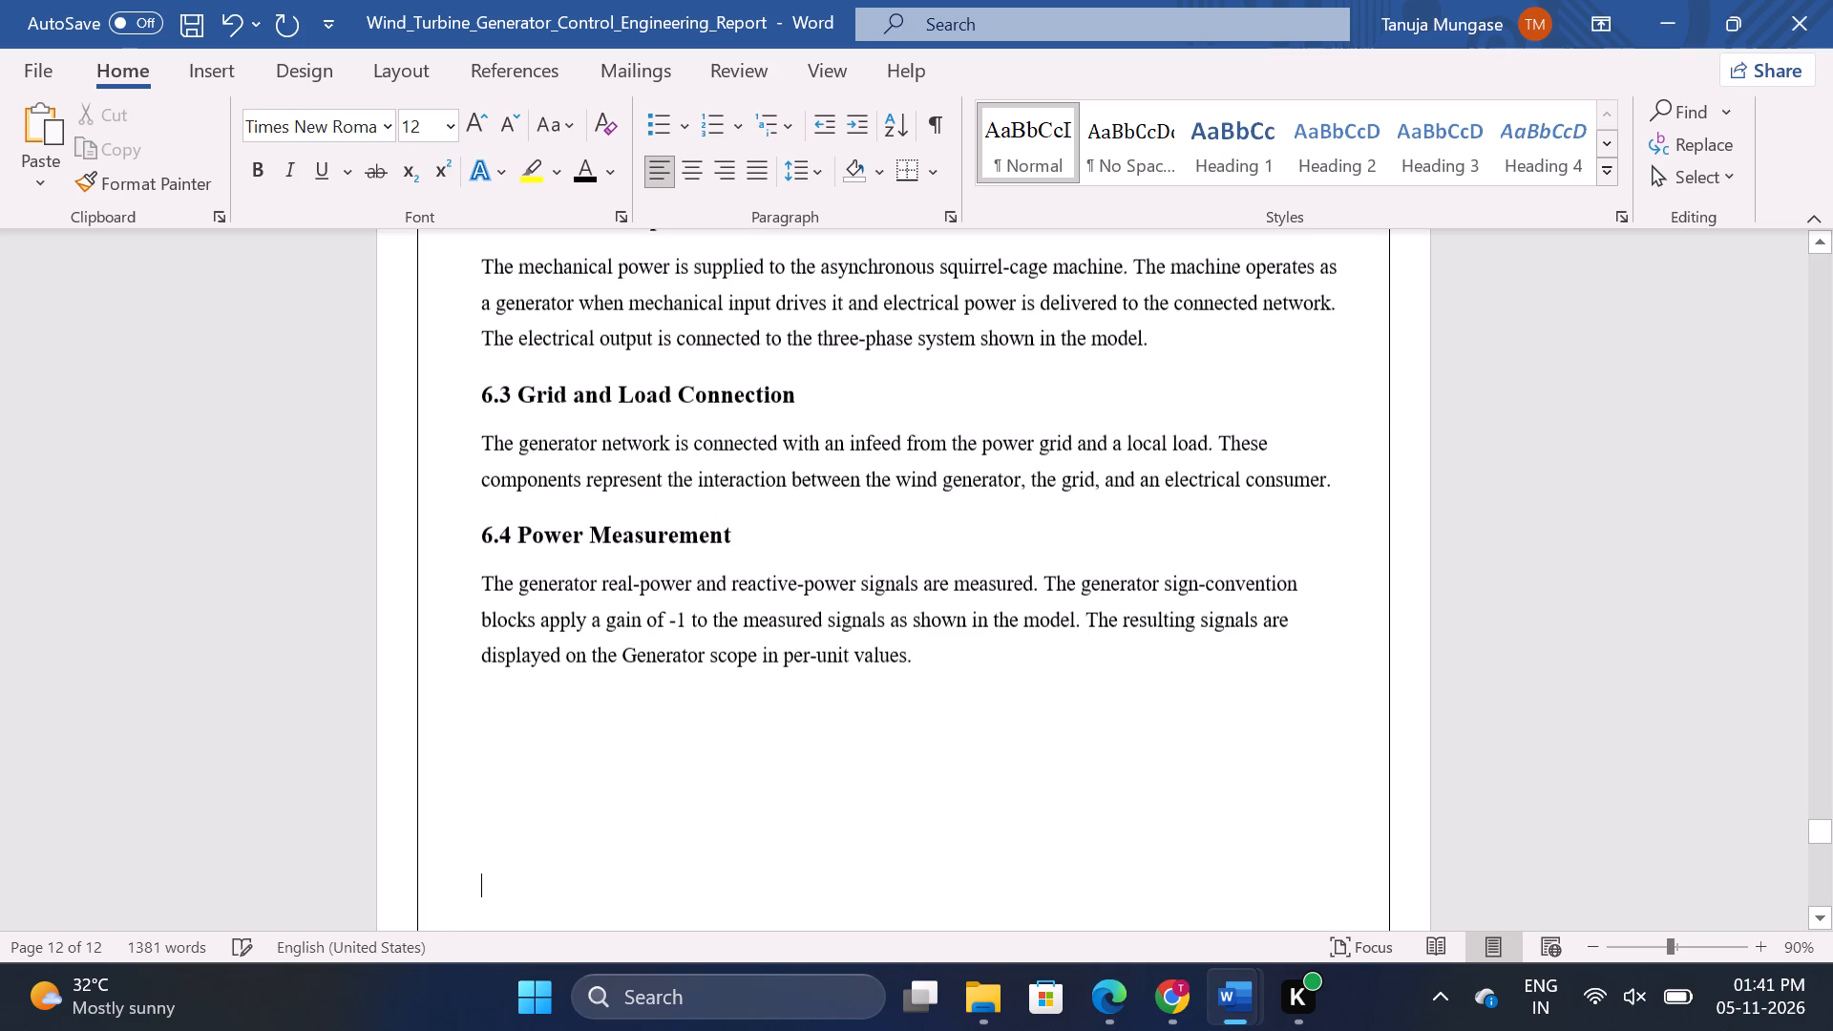
key("Return")
key("backslash")
key("Return")
key("BackSpace")
key("BackSpace")
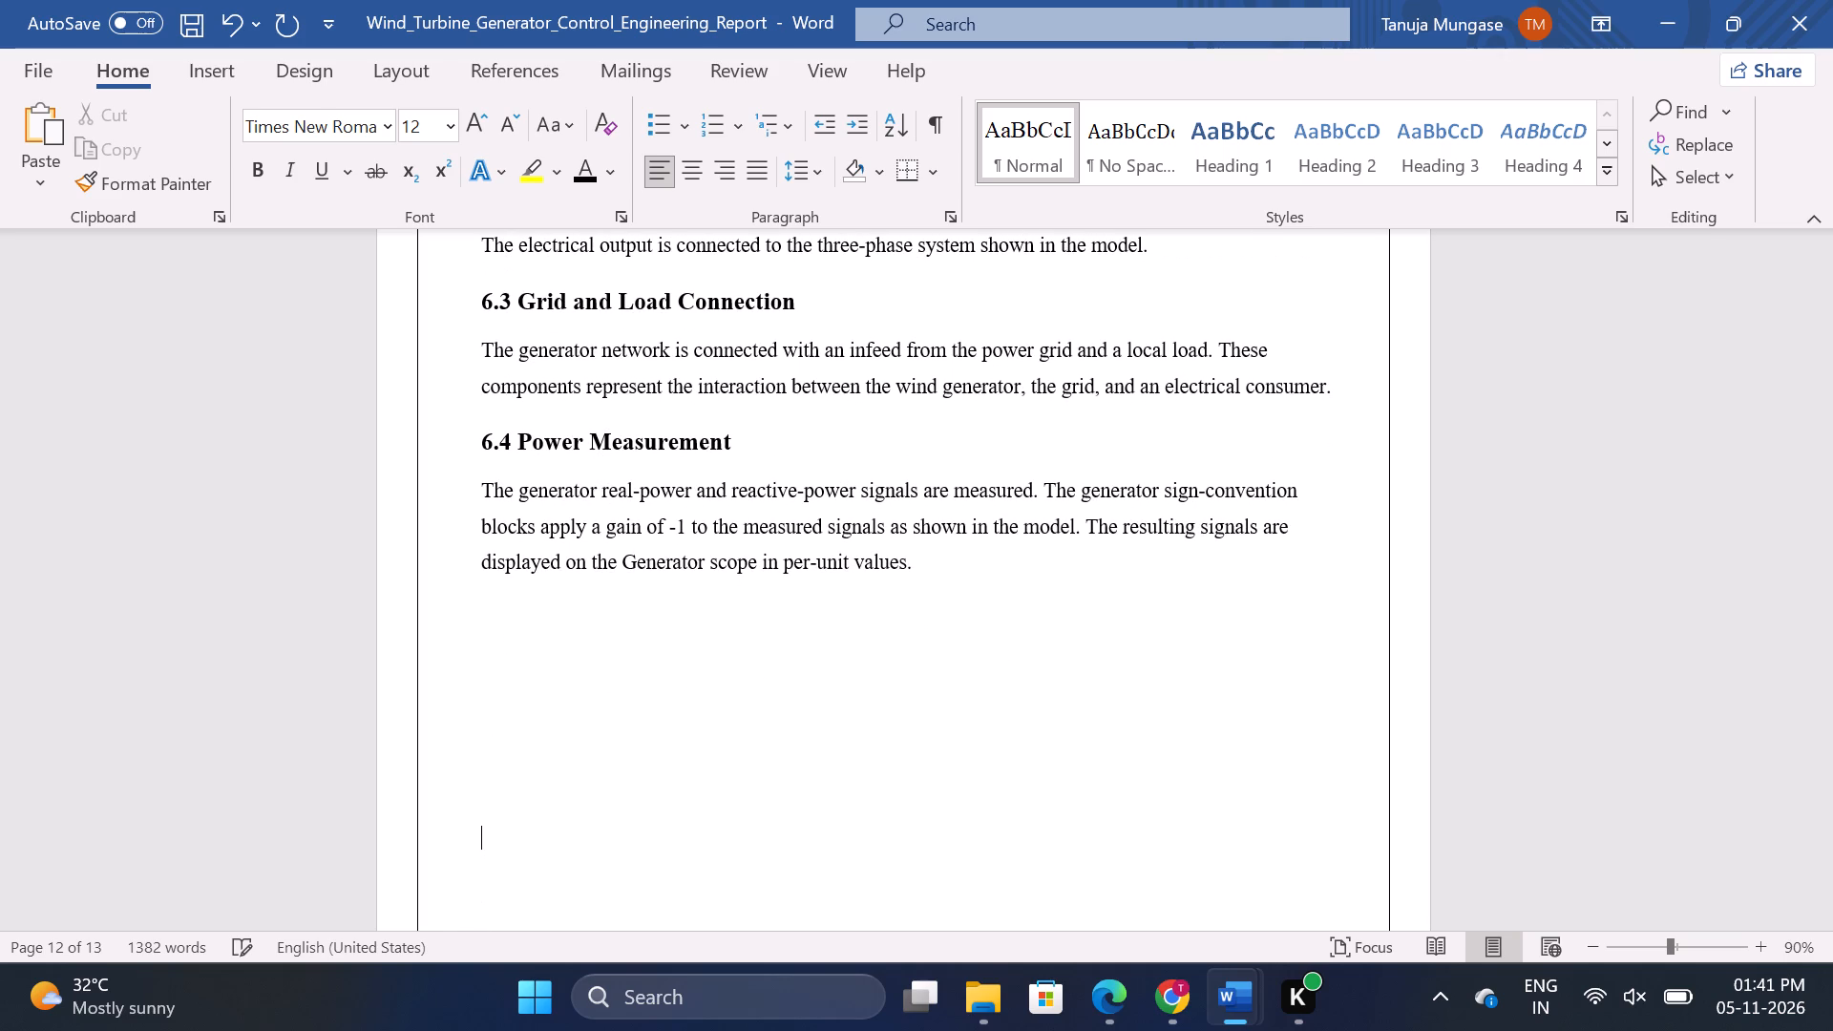
key("Return")
key("Return")
key("Return")
key("Return")
key("Return")
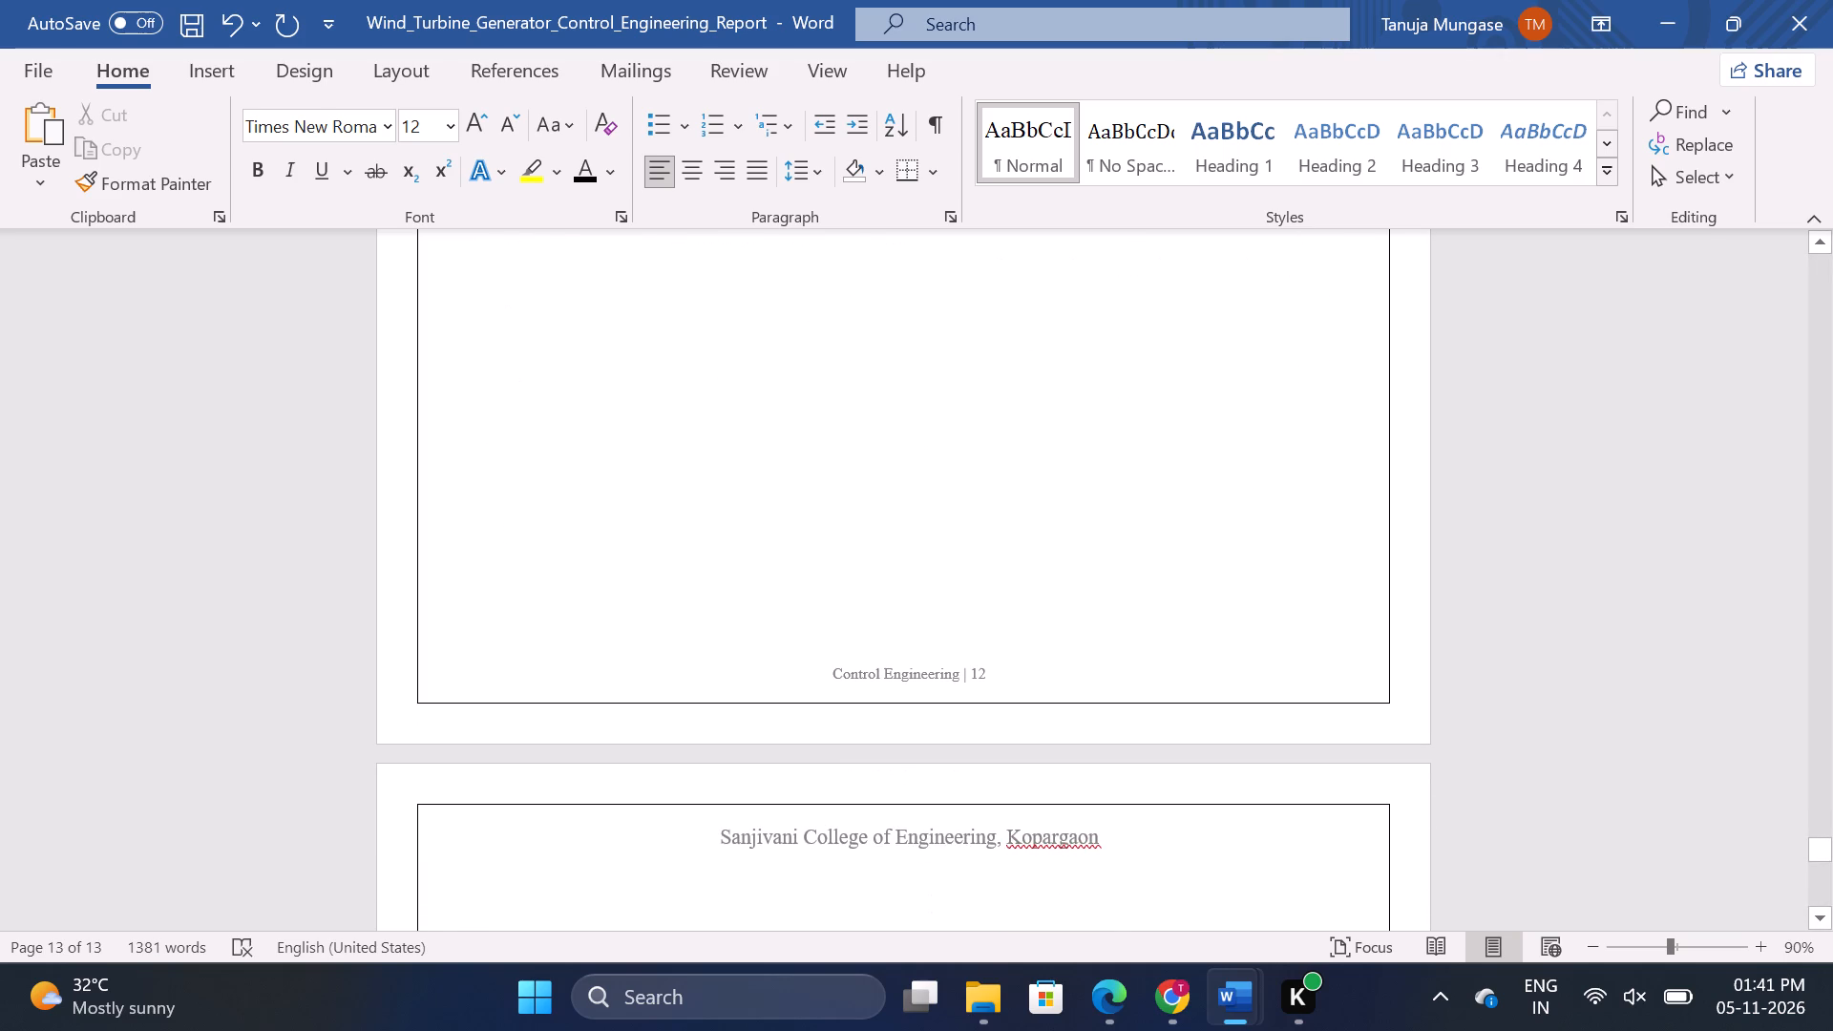
Paste the "7. MATLAB SIMULATION DIAGRAM" heading at the start of page 13 and make it 14 pt and bold.
key("ctrl+v")
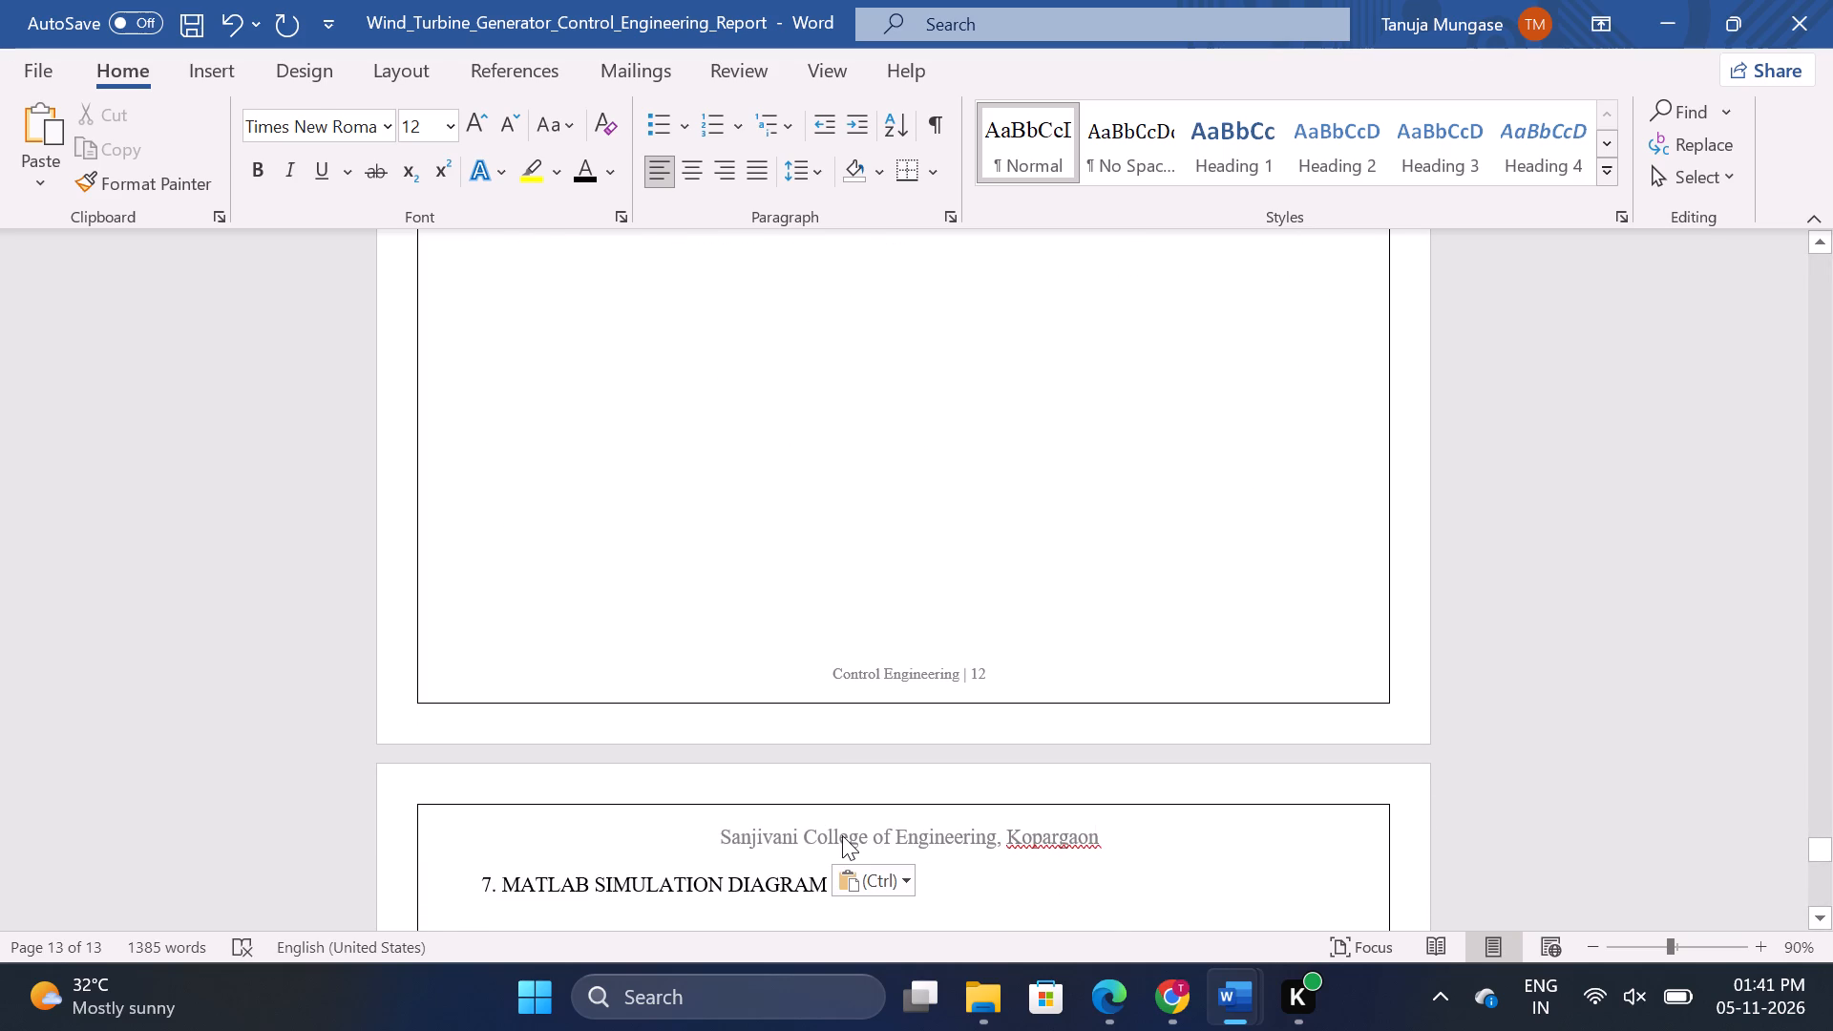
scroll(842, 835, "down", 1)
left_click_drag(834, 646, 595, 634)
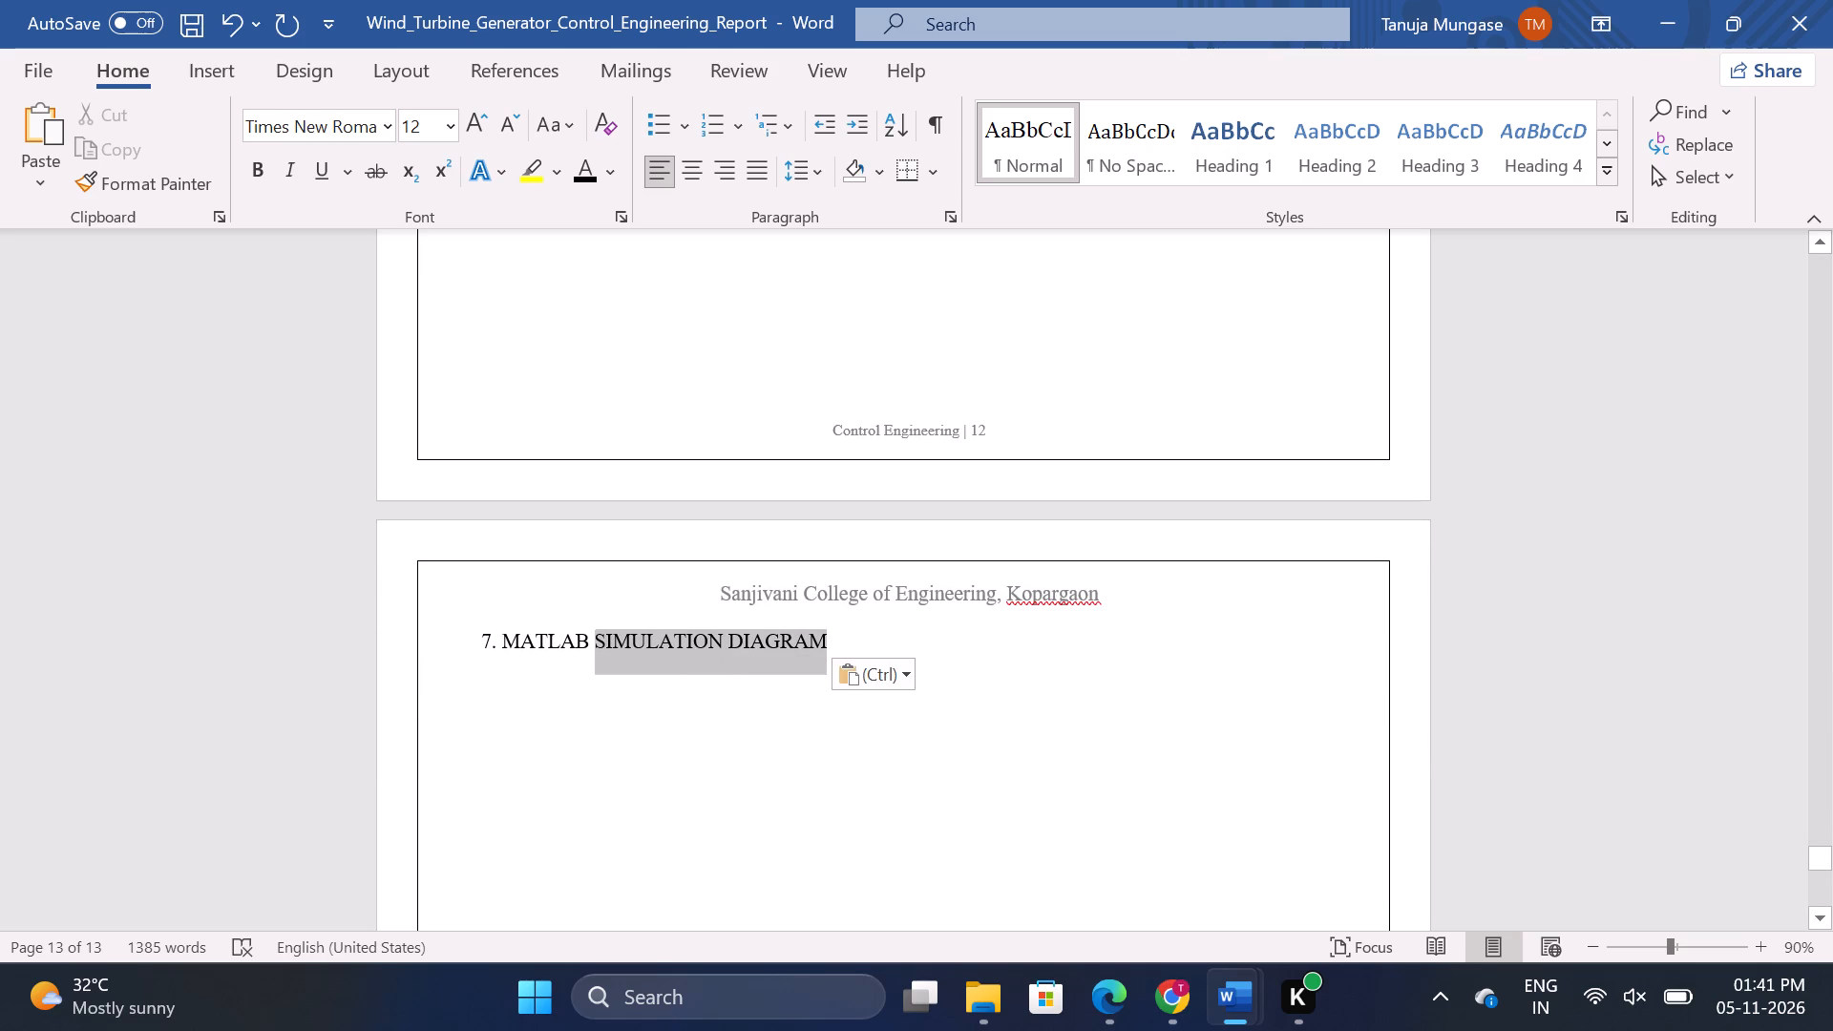
left_click_drag(595, 634, 485, 642)
left_click(706, 546)
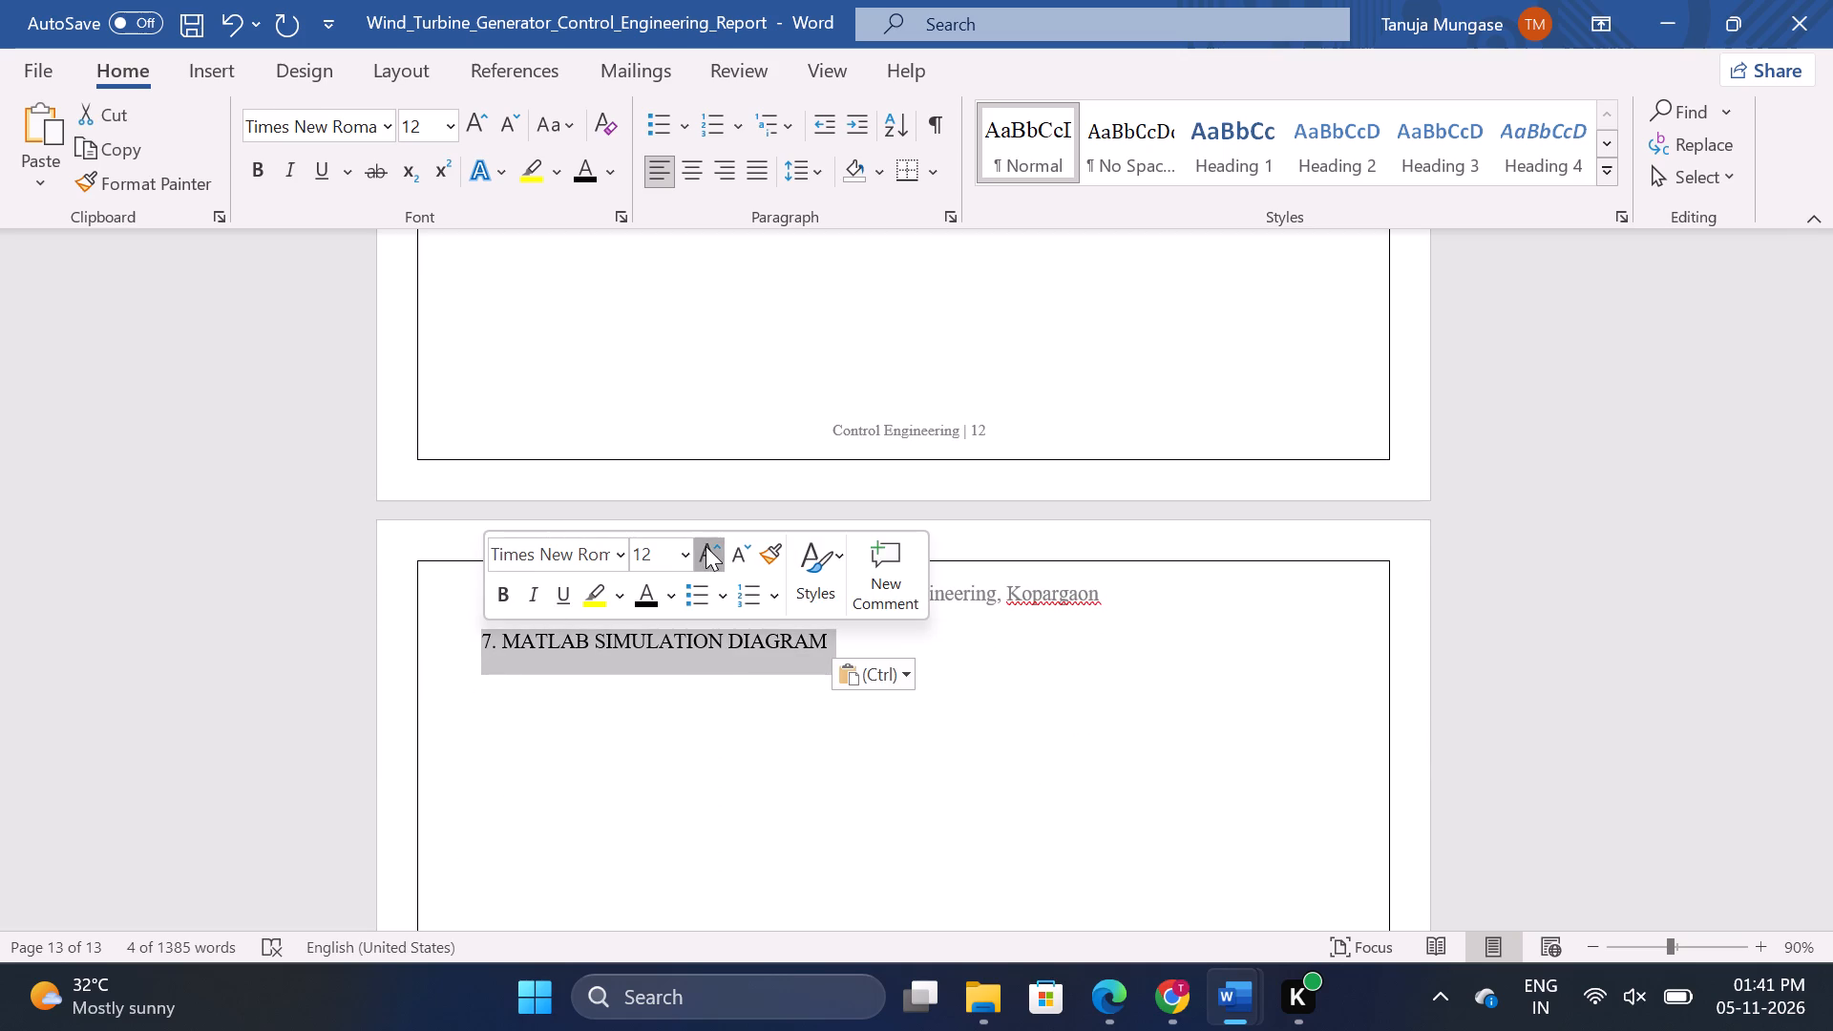
left_click(262, 170)
left_click(748, 670)
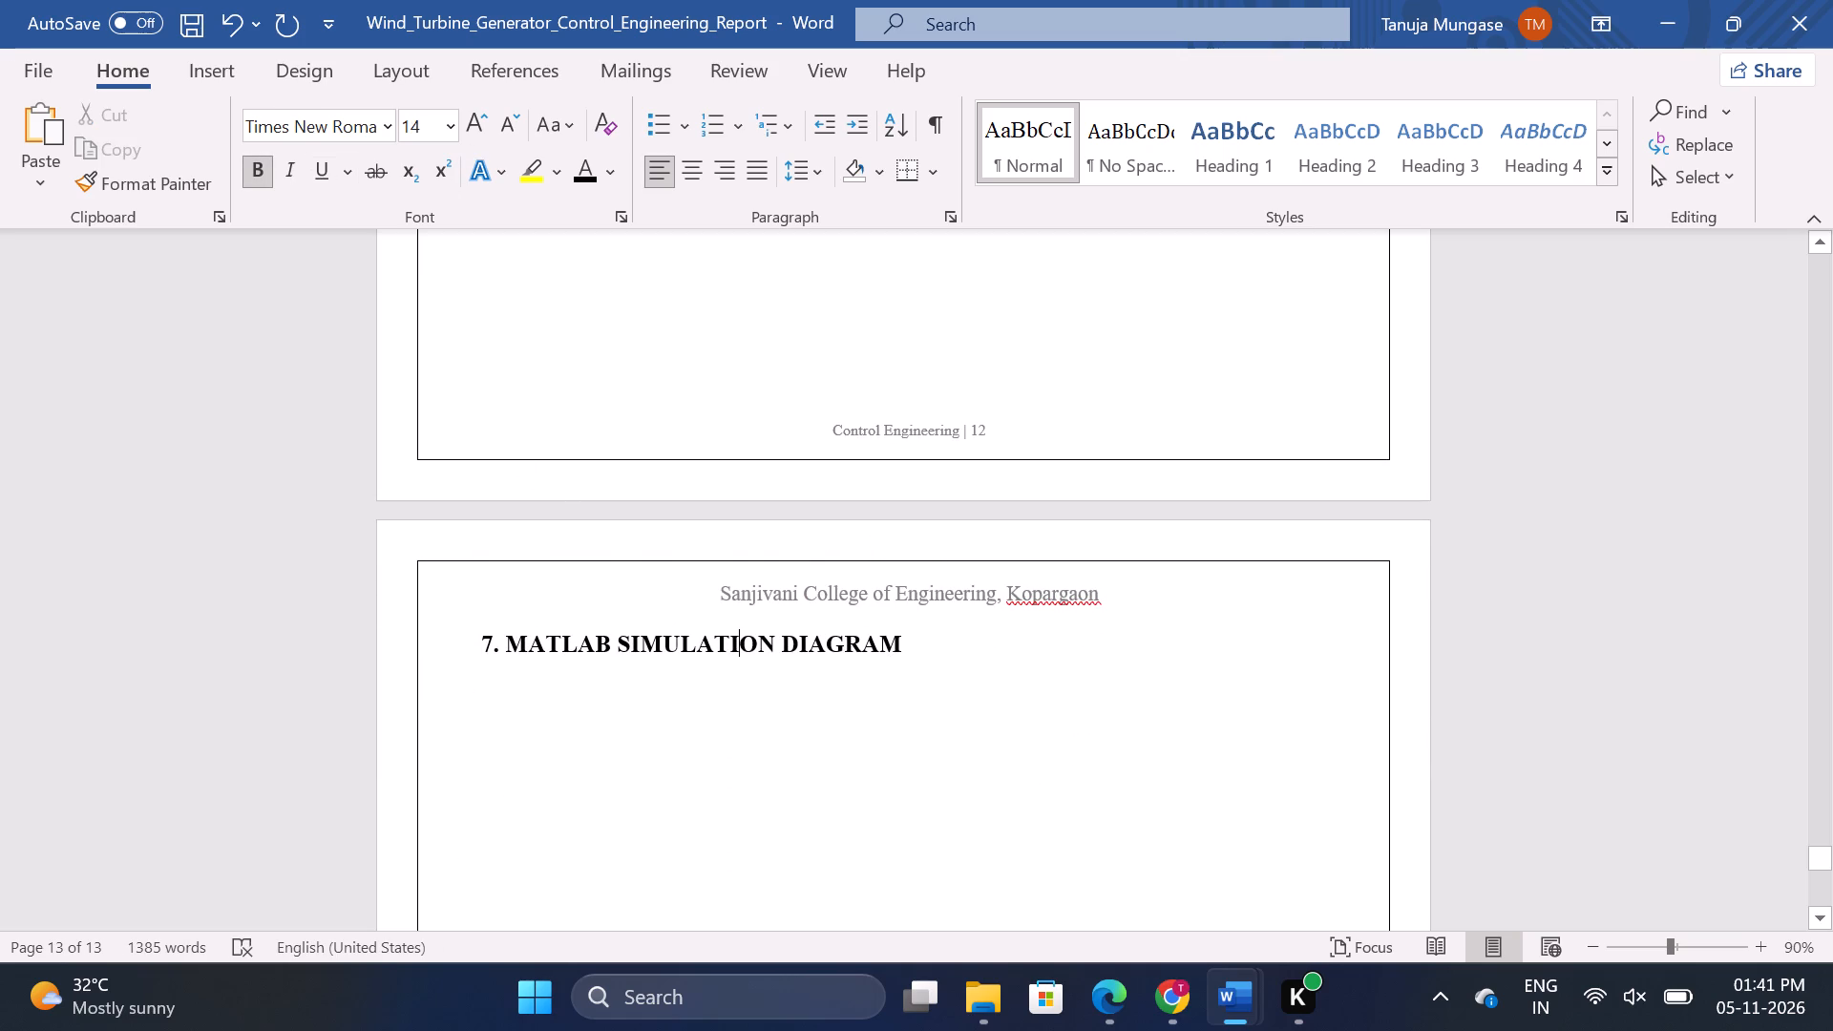
Start a new line below the section 7 heading and remove its automatic list number.
left_click(903, 652)
key("Return")
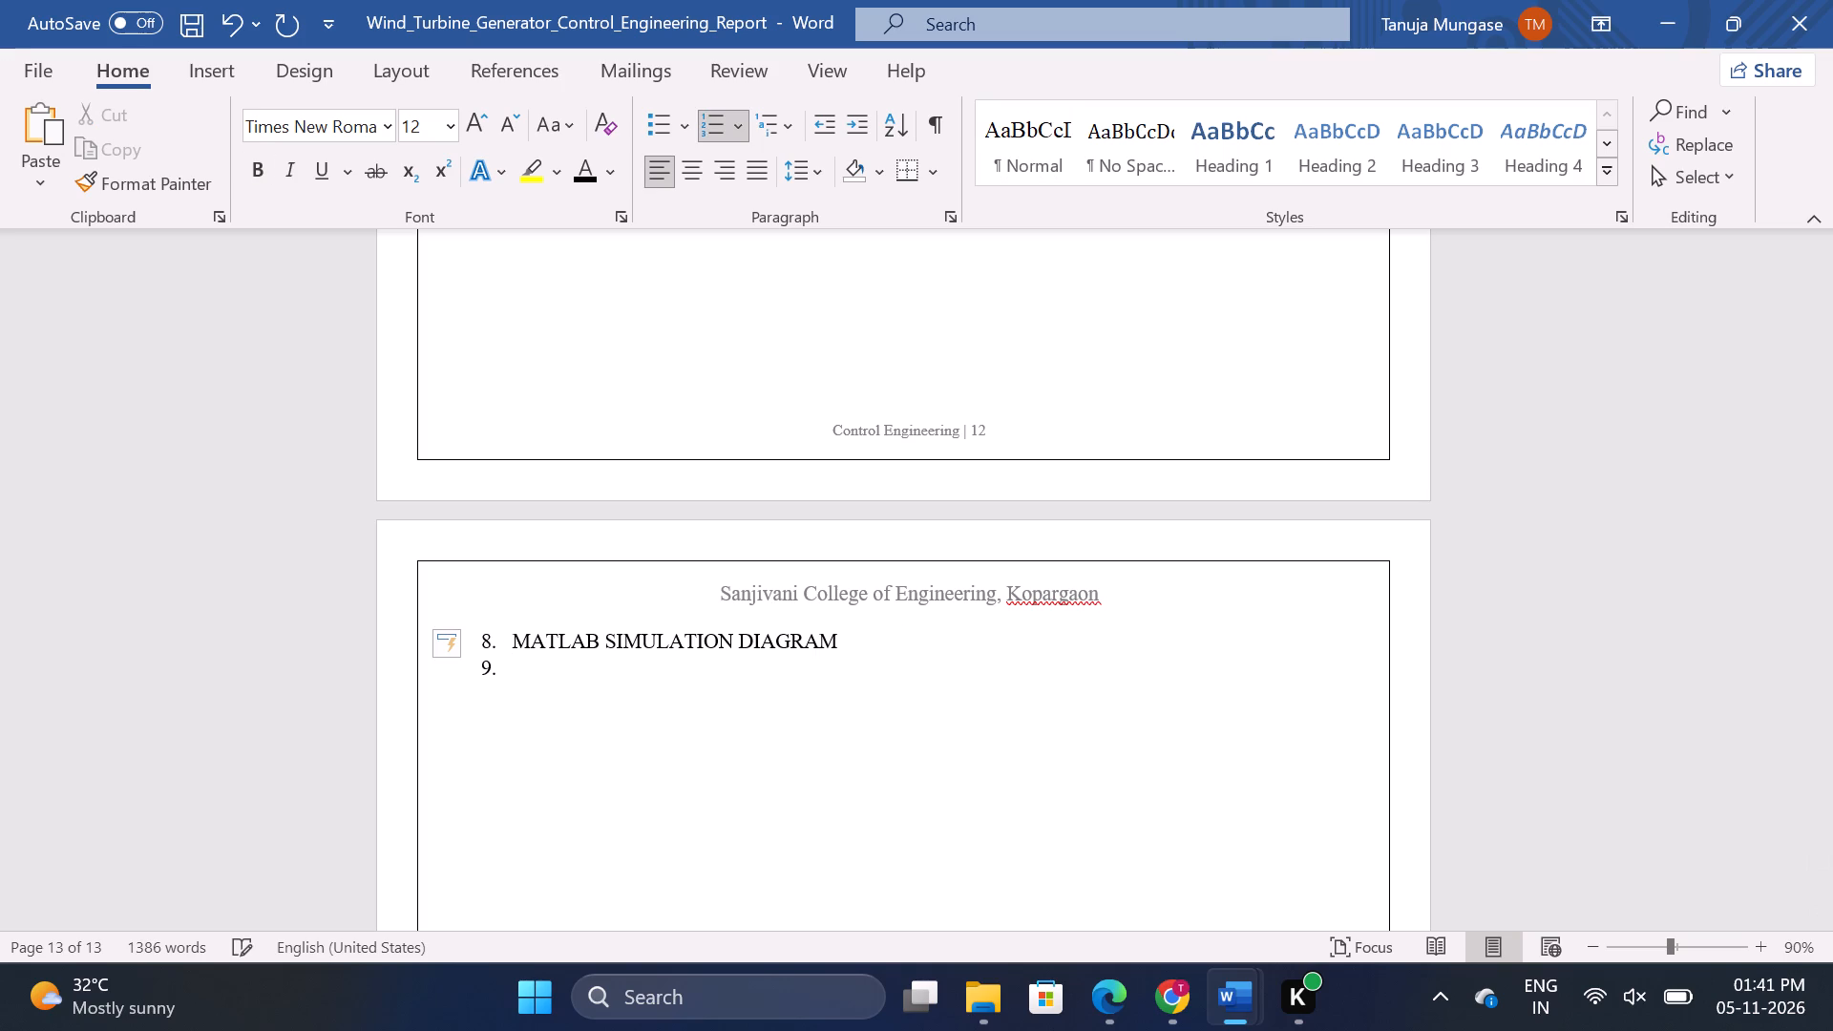
key("BackSpace")
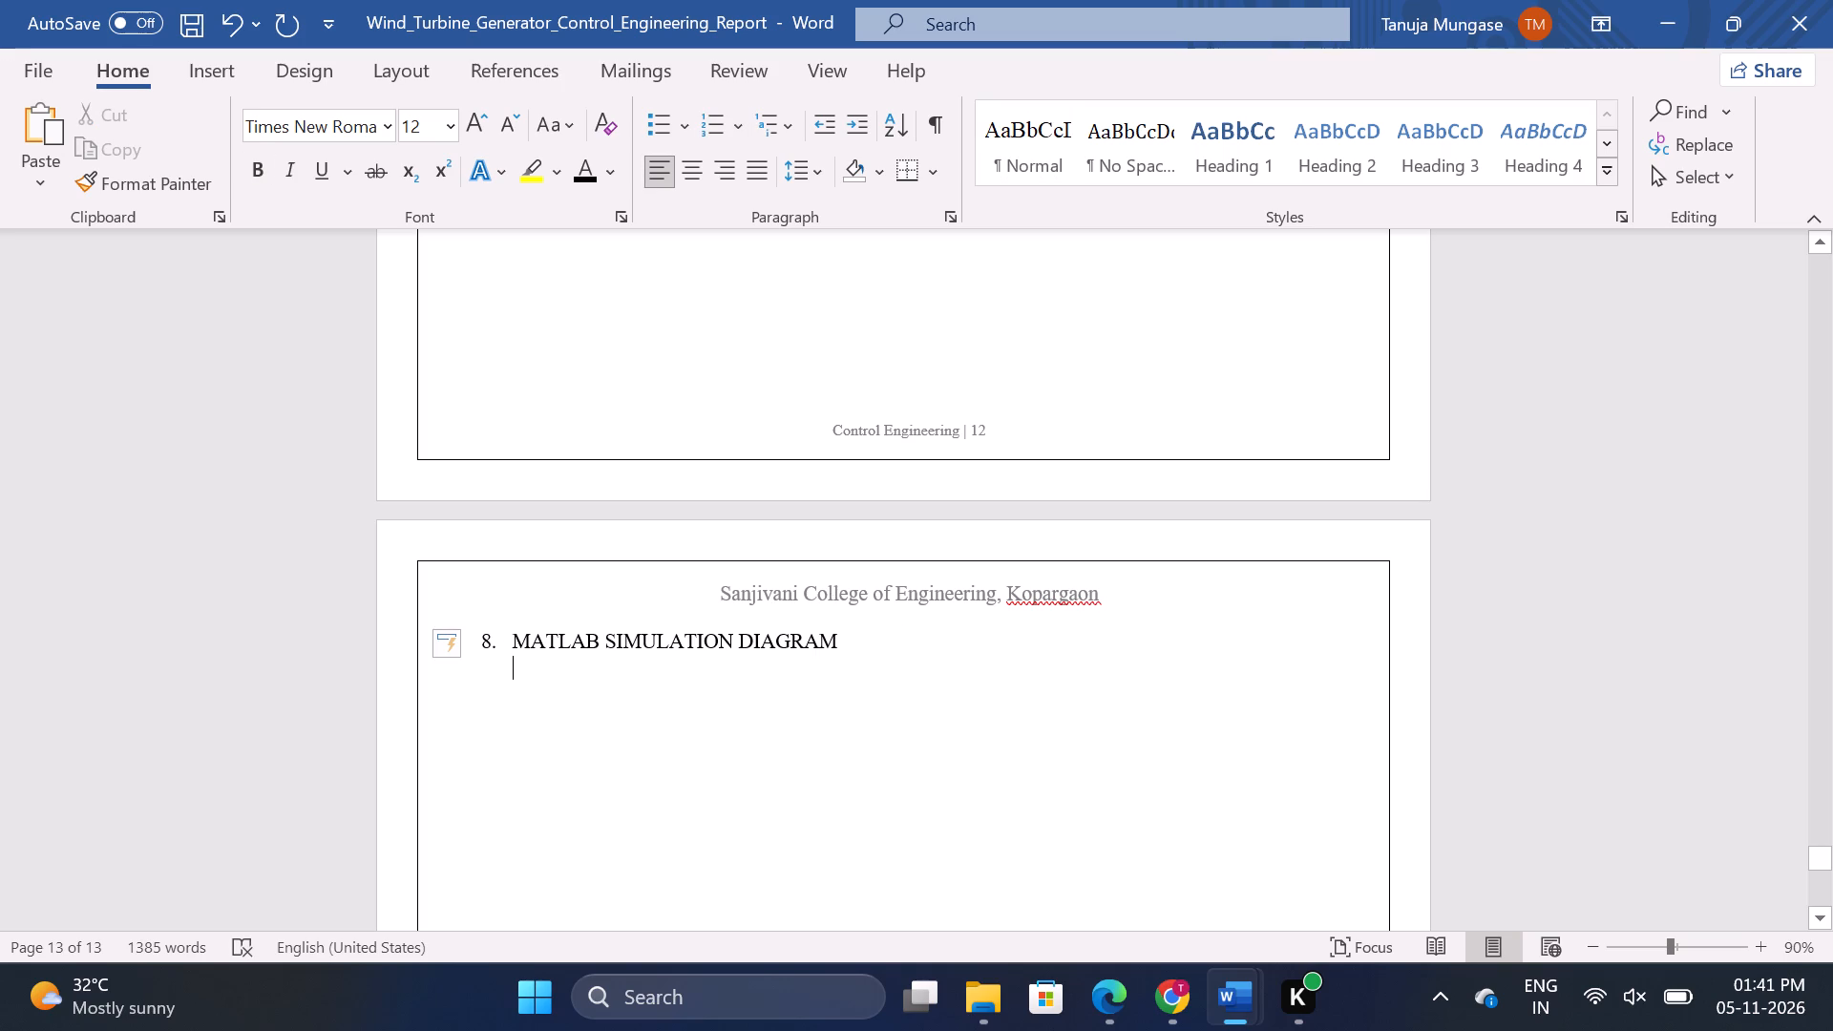
Remove the automatic number 8 from the MATLAB SIMULATION DIAGRAM heading on page 13.
scroll(675, 652, "up", 5)
scroll(675, 652, "down", 5)
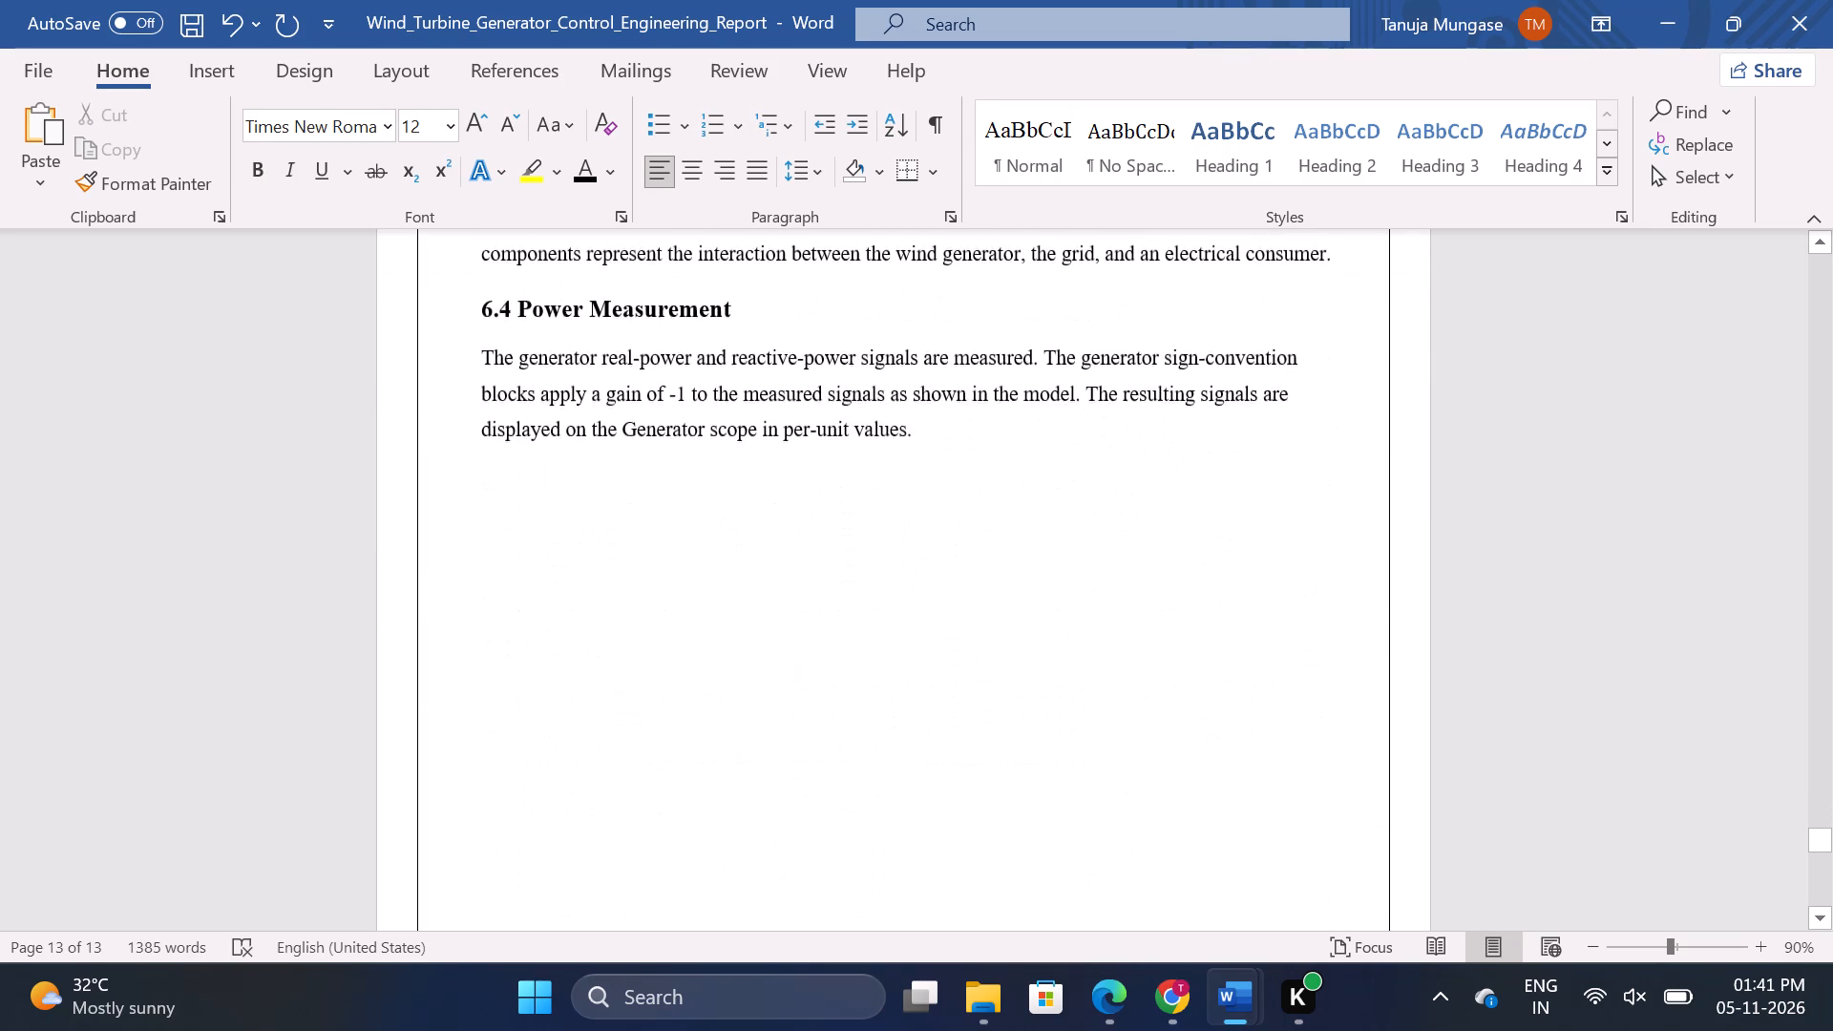
scroll(469, 859, "down", 2)
left_click(495, 780)
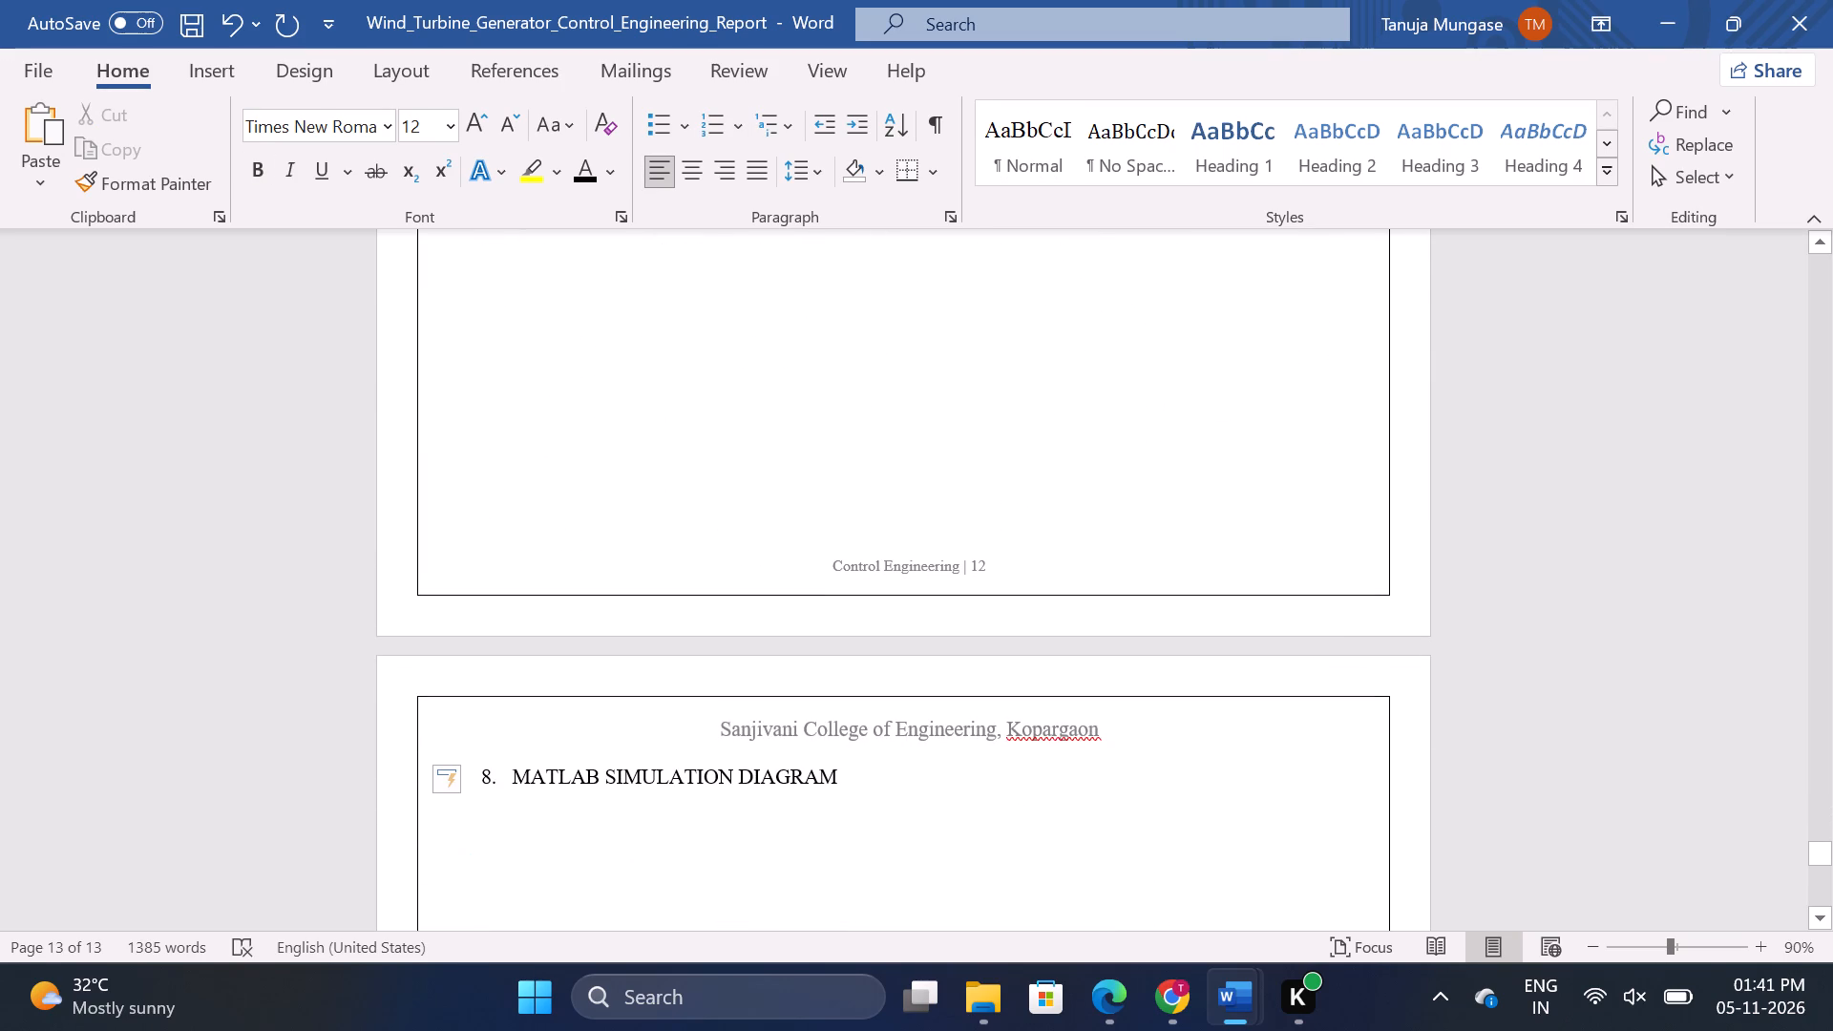
key("BackSpace")
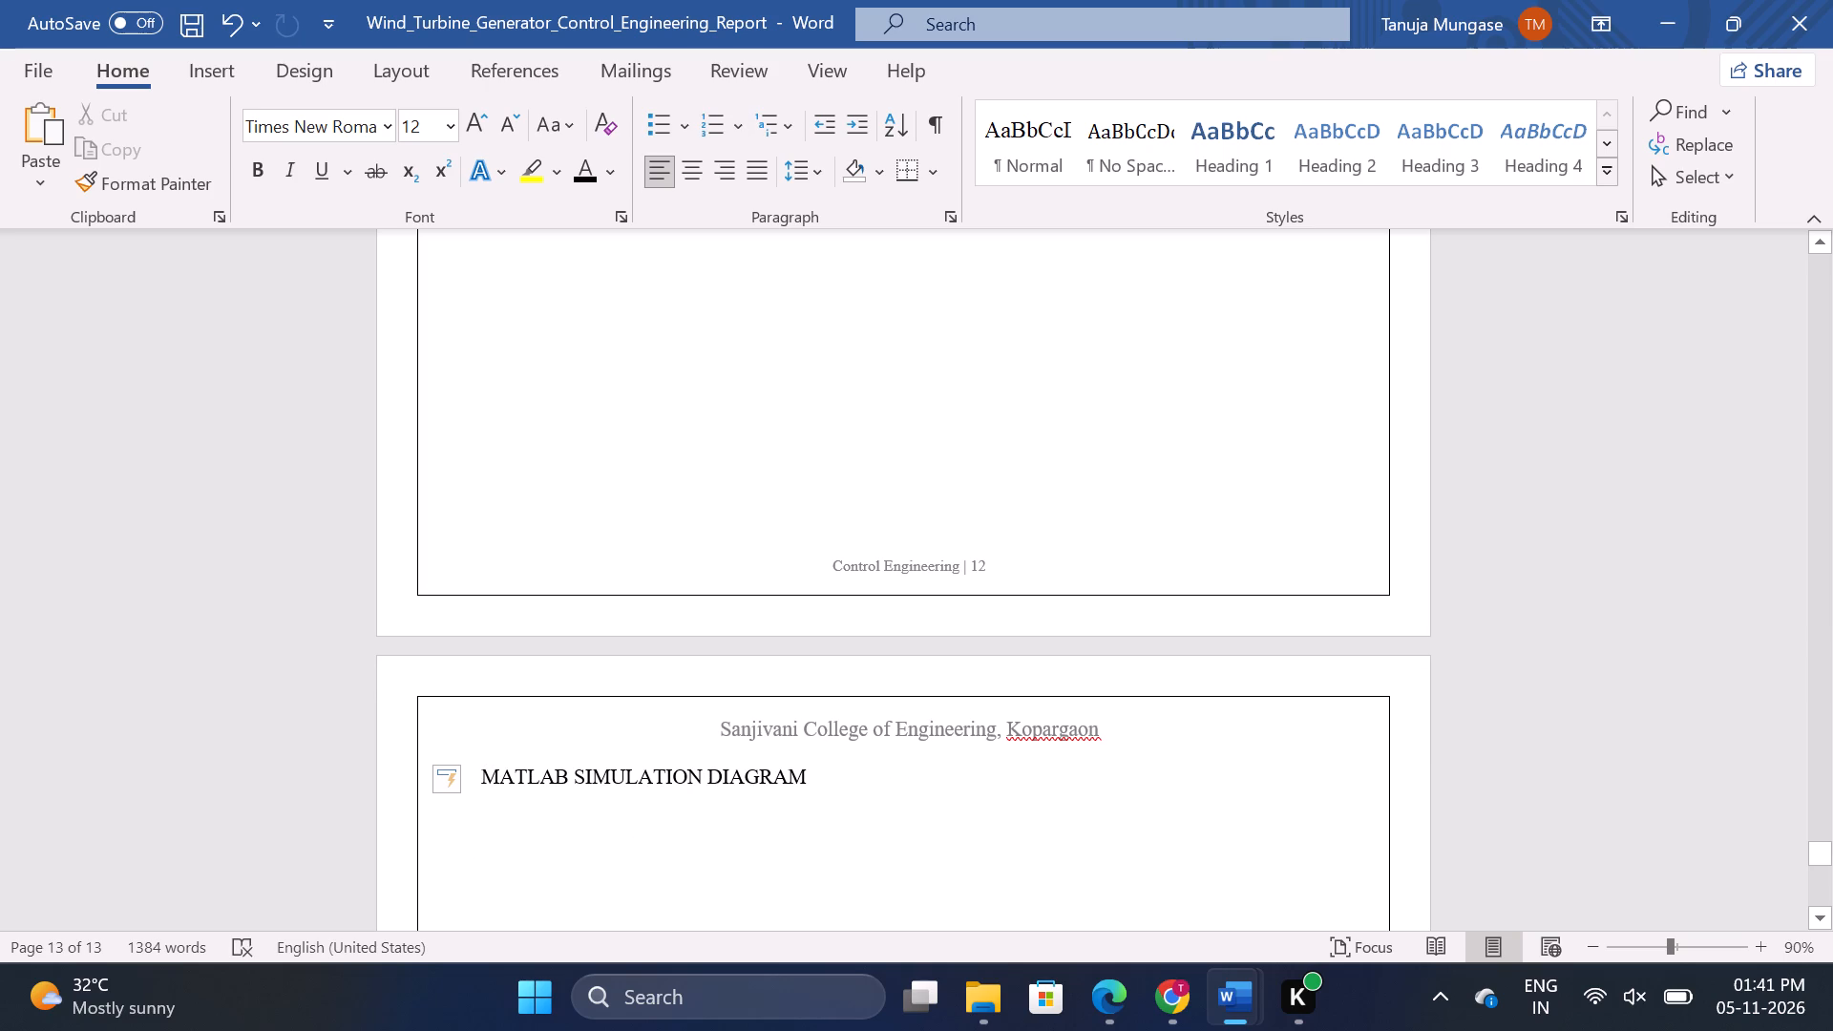
Number the MATLAB SIMULATION DIAGRAM heading on page 13 as "7." and make it bold at 14 pt.
type("7.")
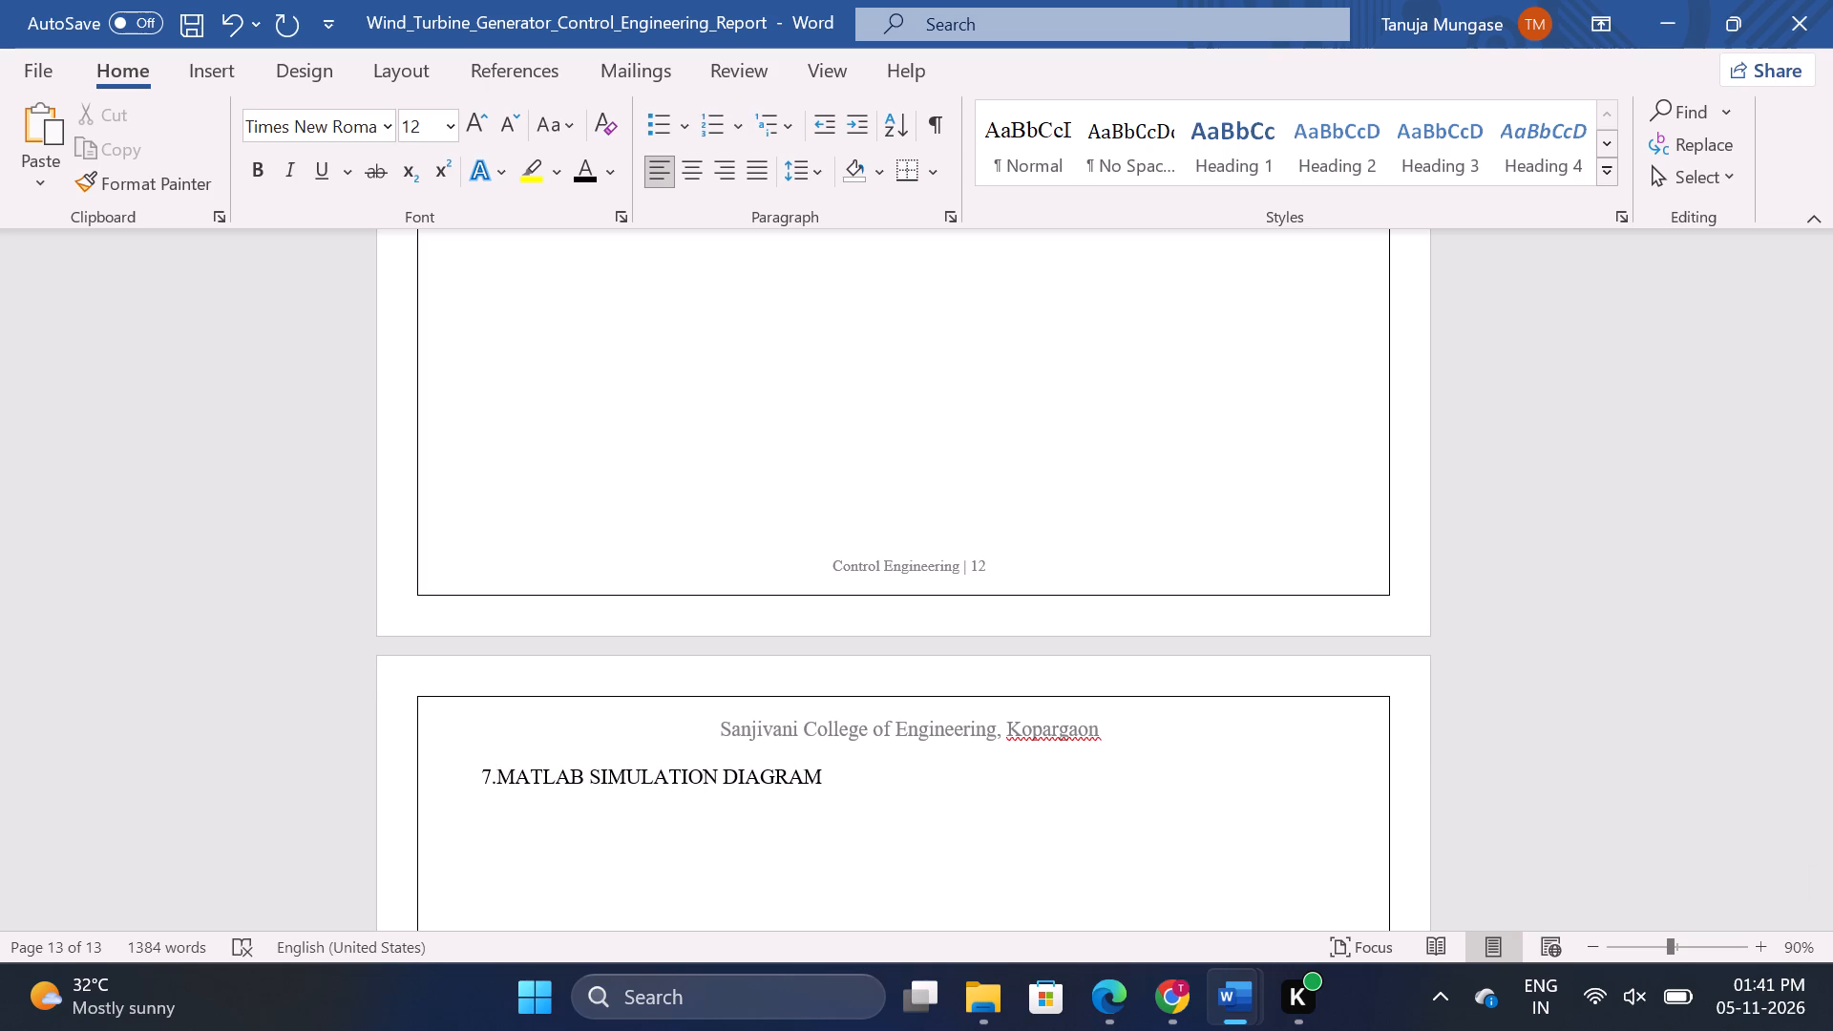
key("space")
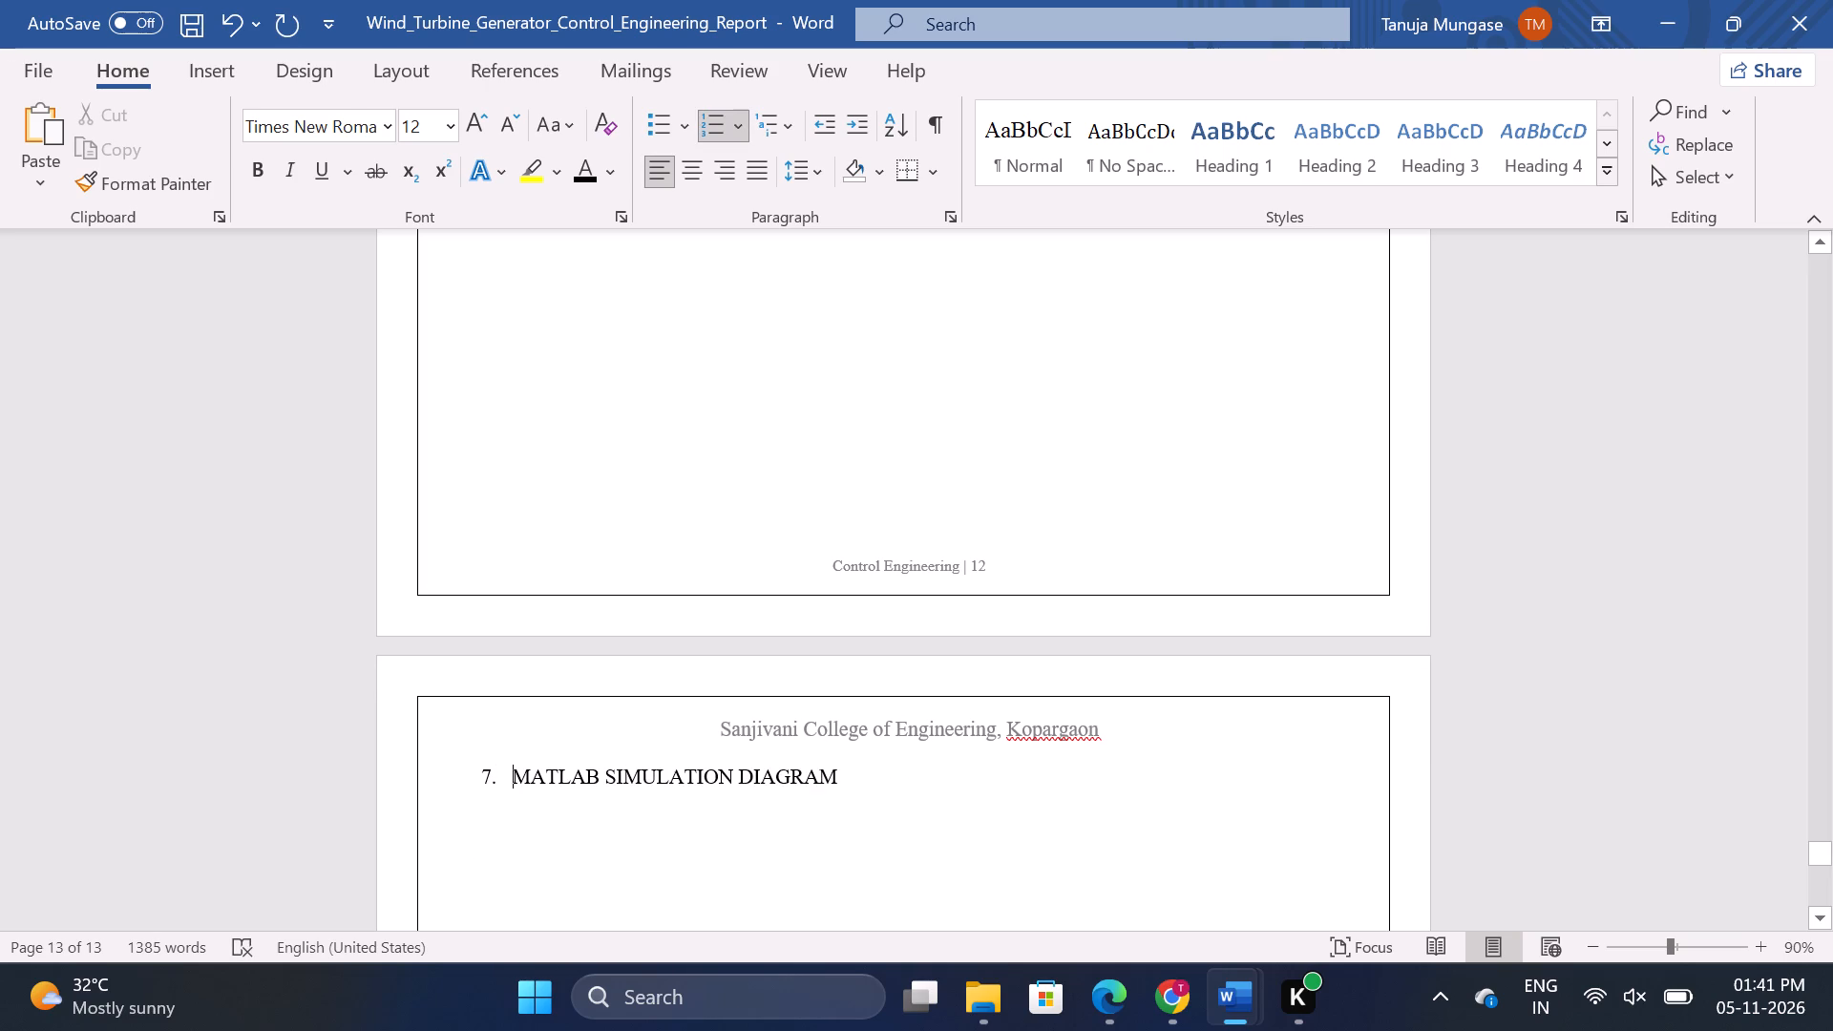
left_click_drag(847, 775, 458, 781)
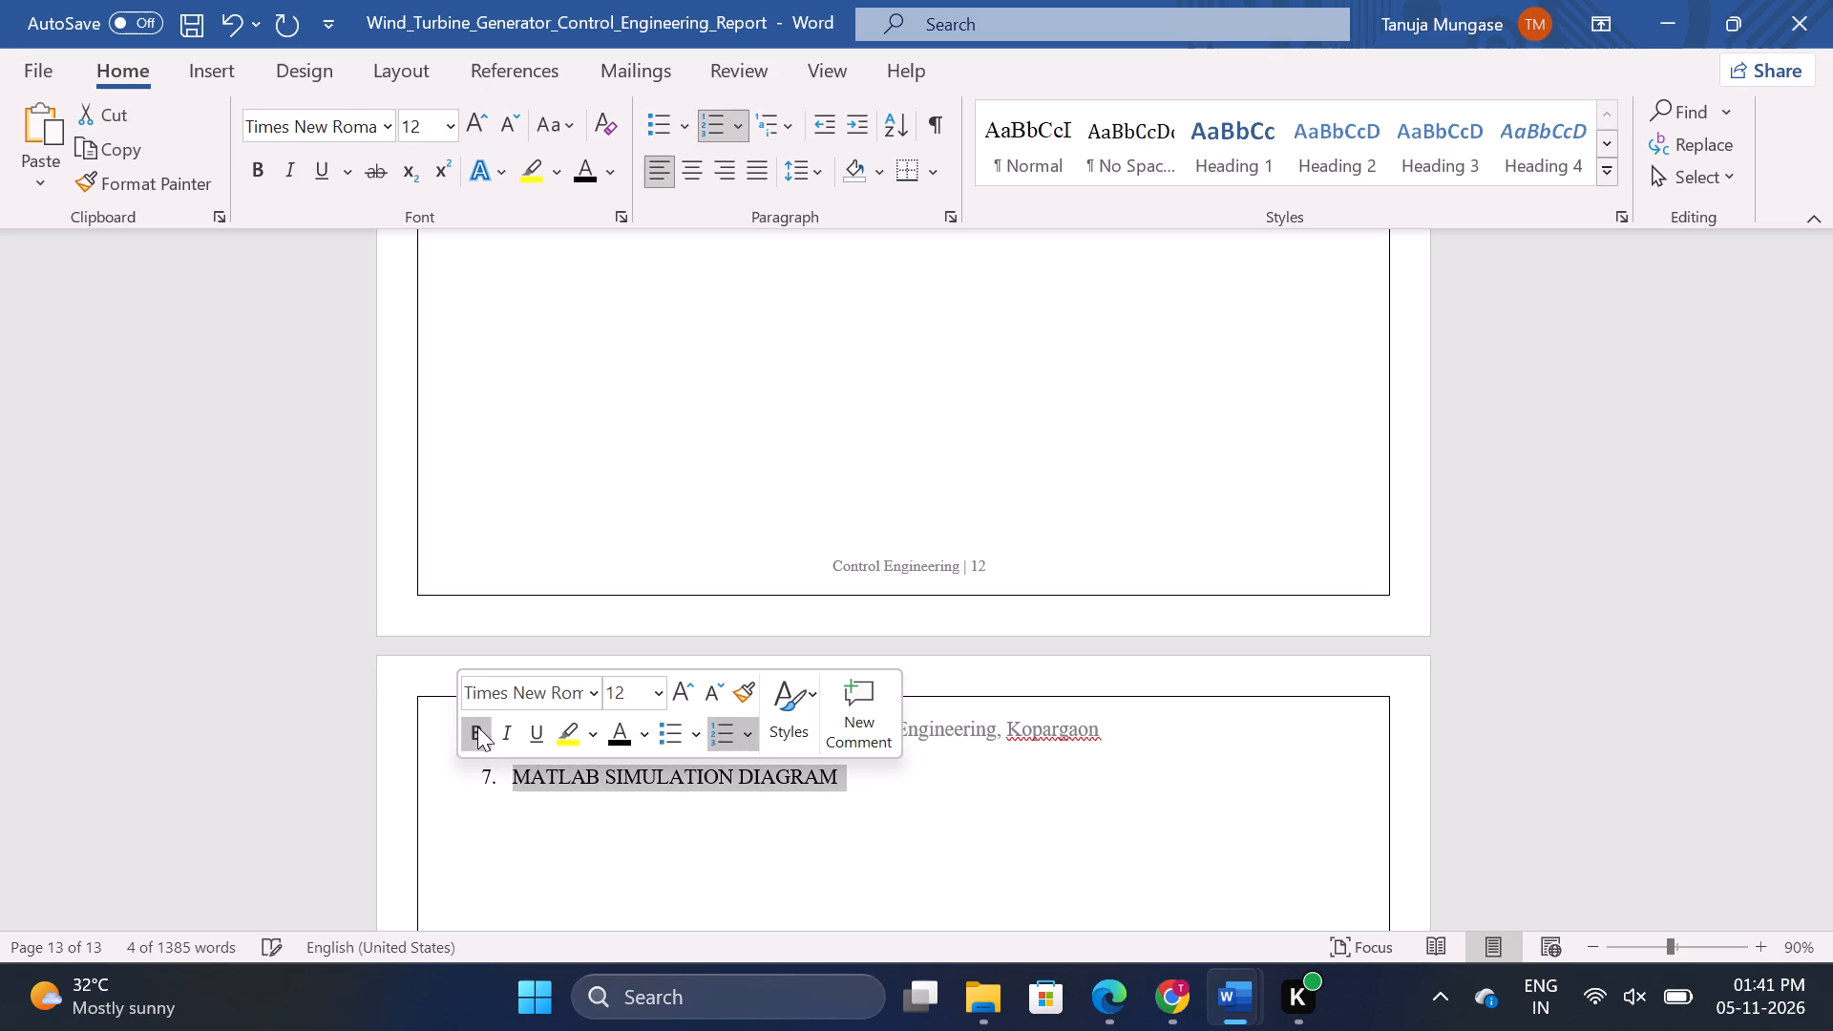
left_click(477, 726)
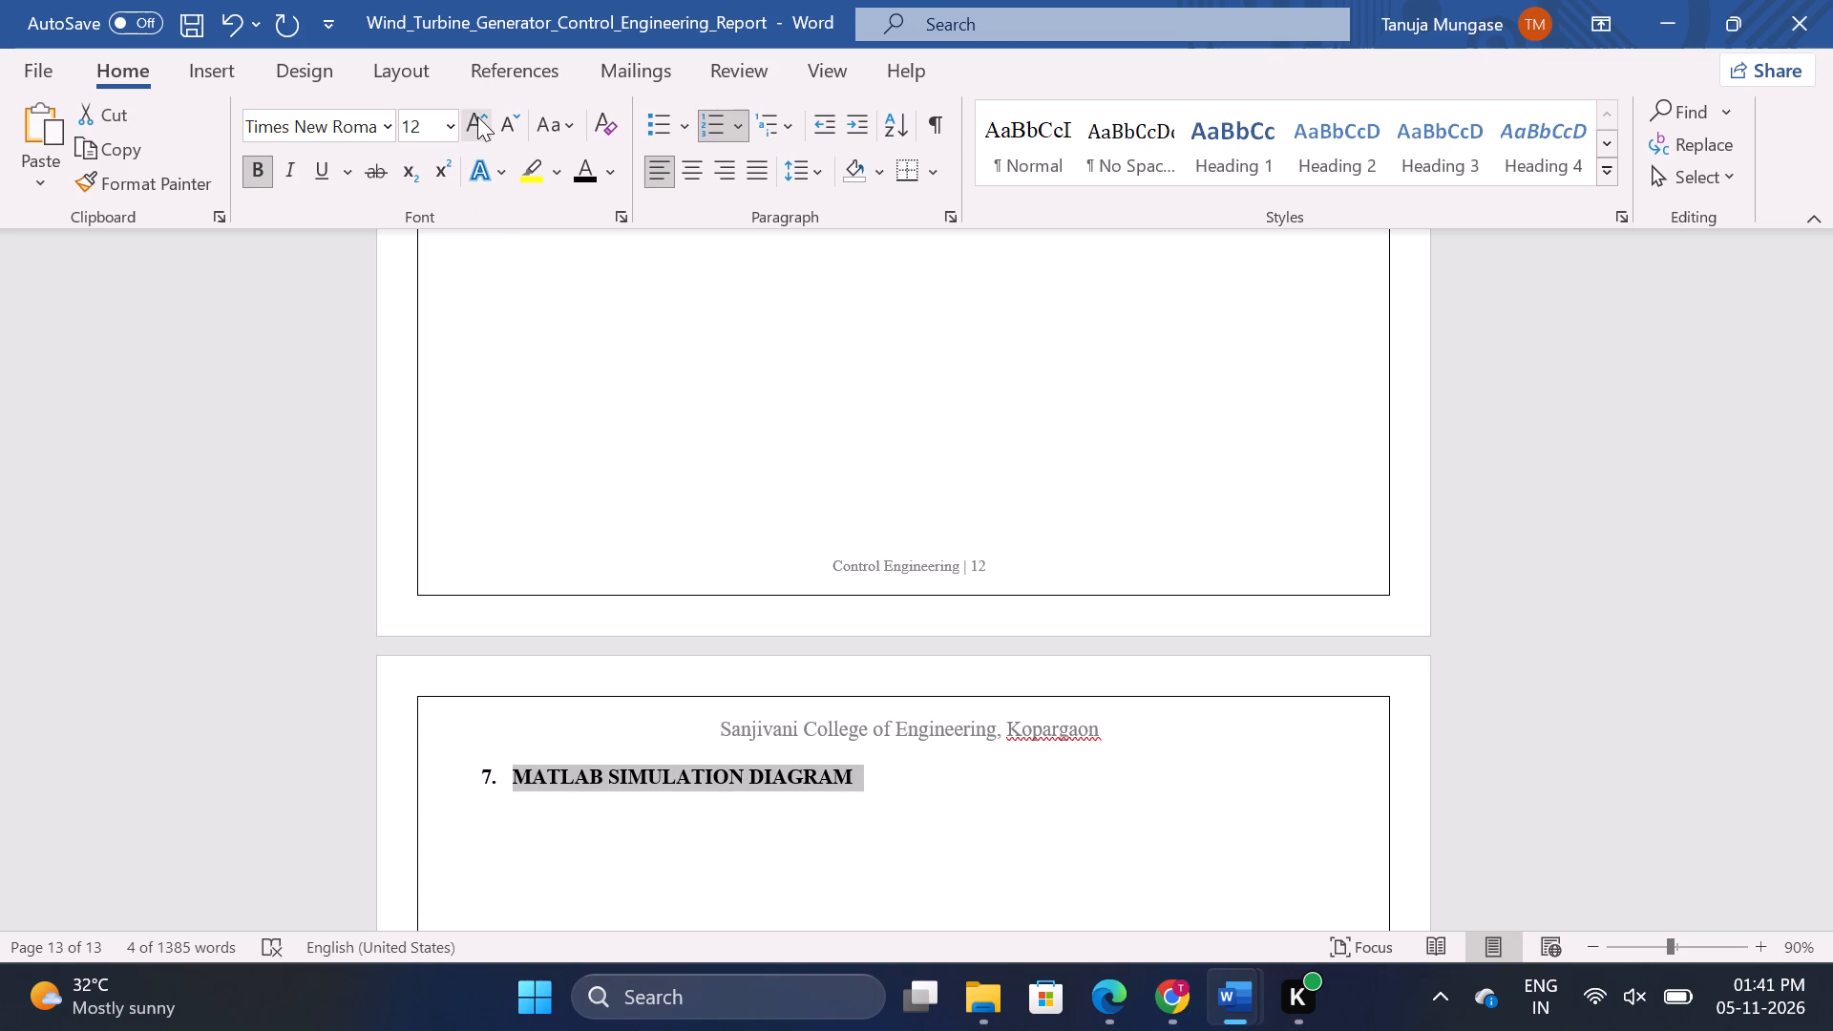
left_click(477, 116)
Start a new line without a list number below the section 7 heading.
left_click(924, 769)
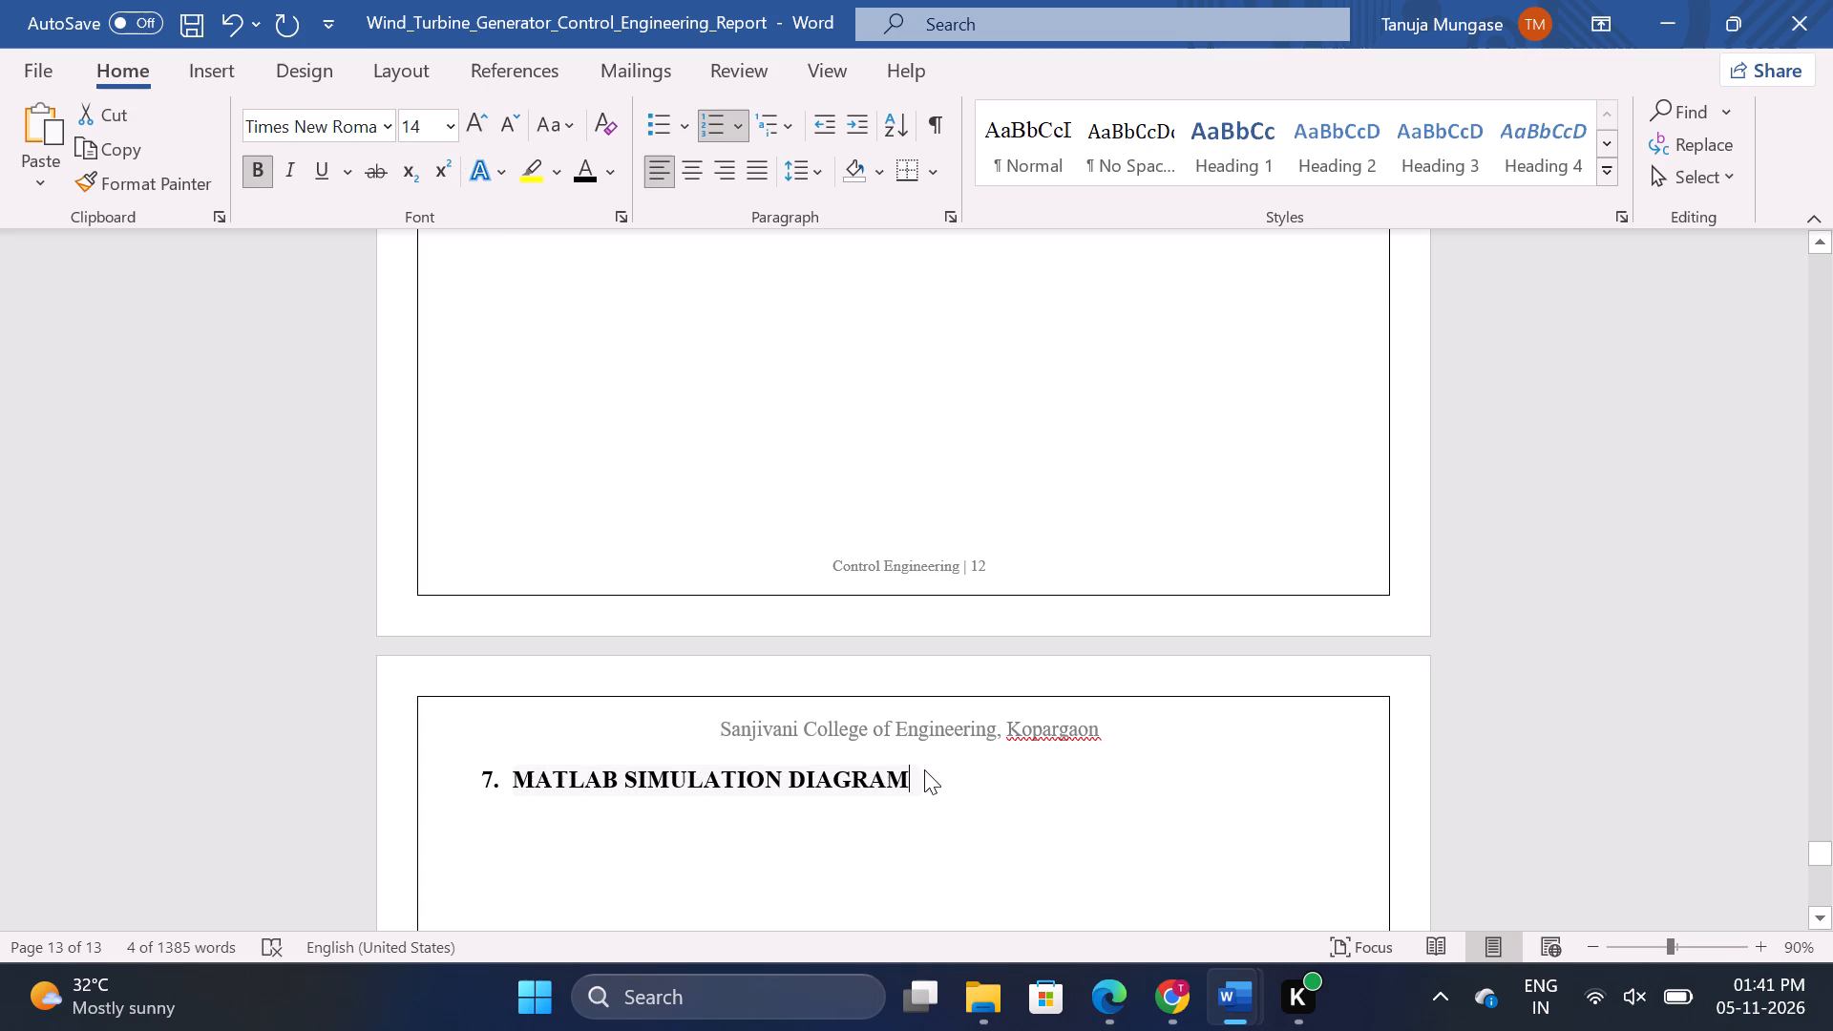
key("Return")
key("BackSpace")
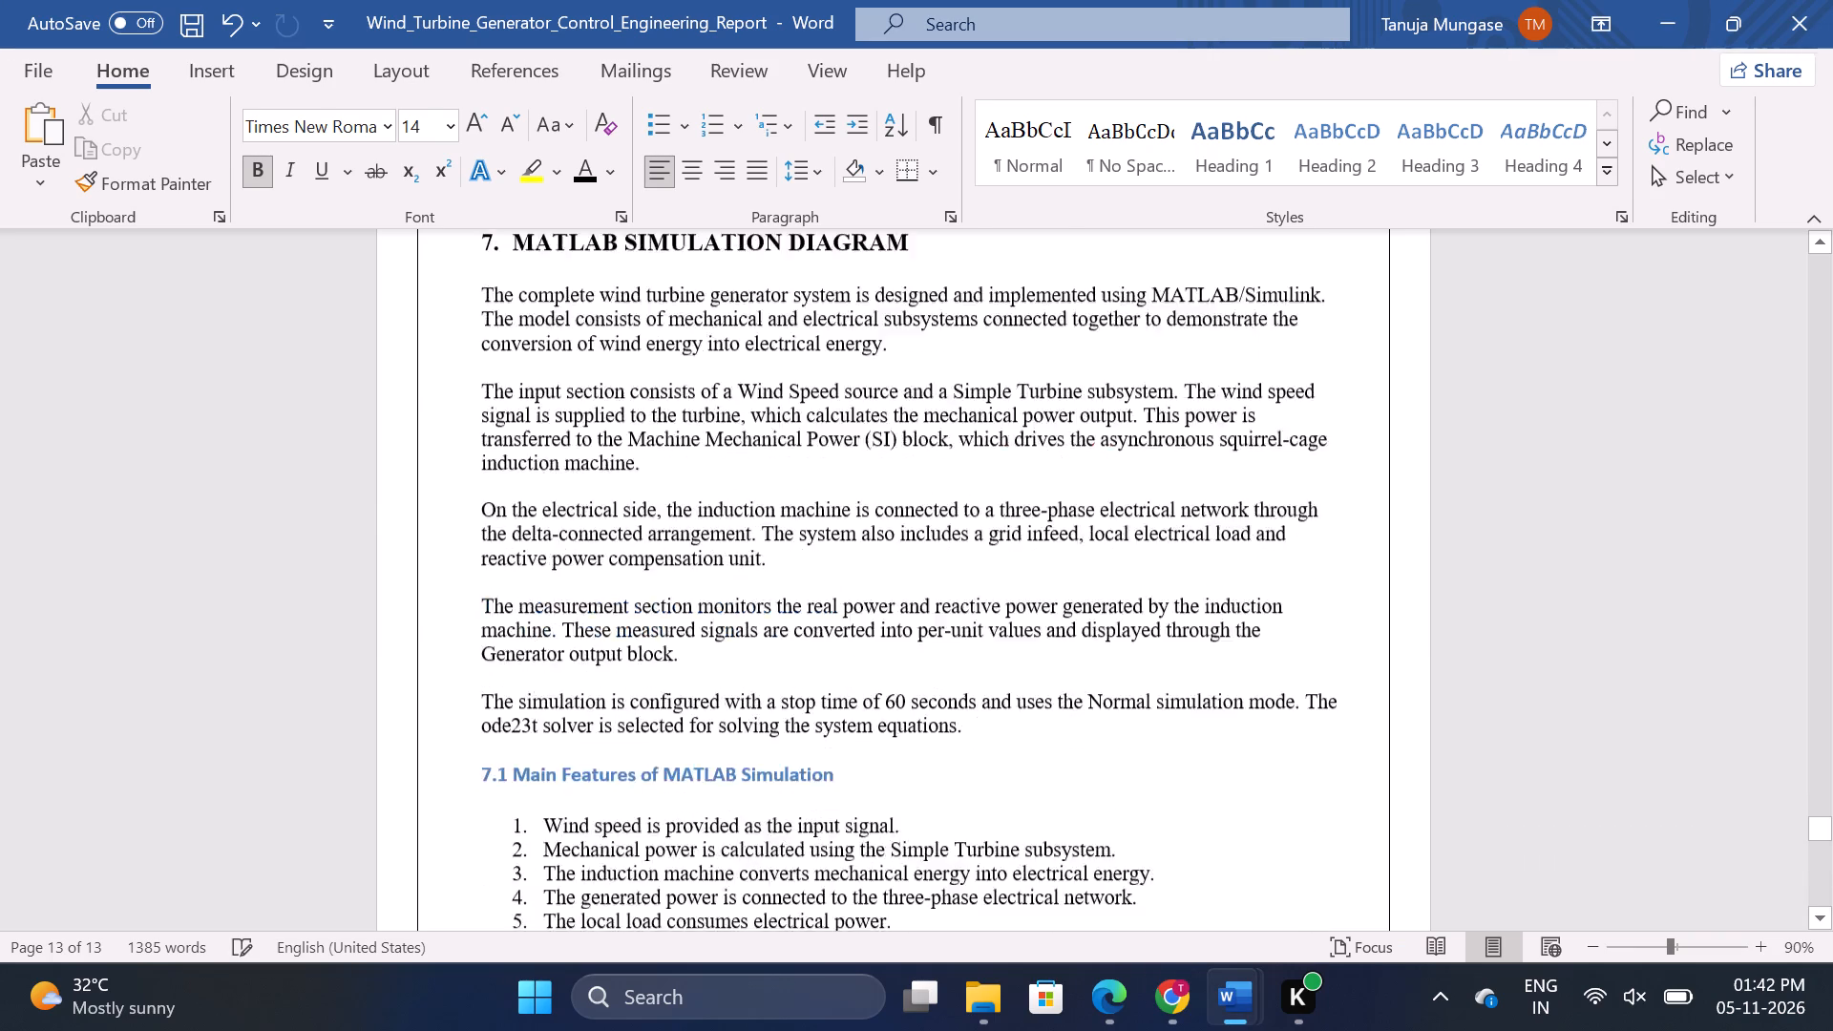
scroll(743, 709, "up", 1)
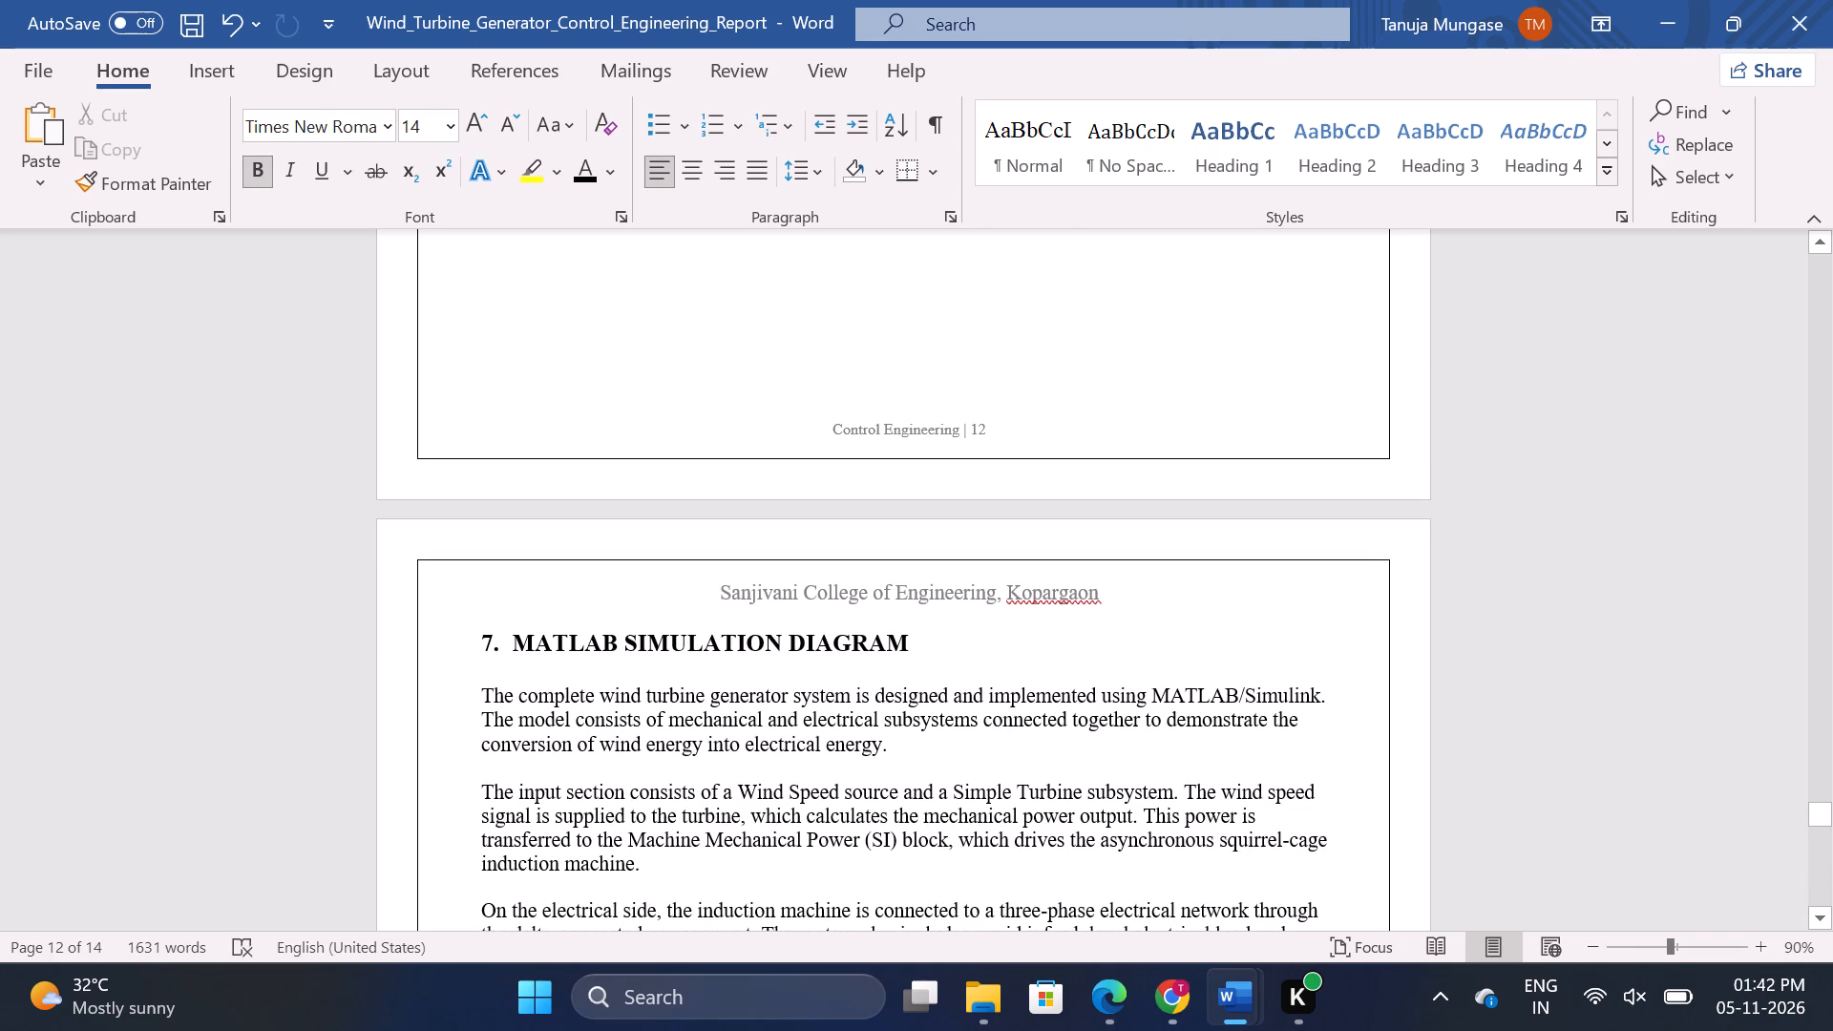
left_click_drag(476, 692, 938, 927)
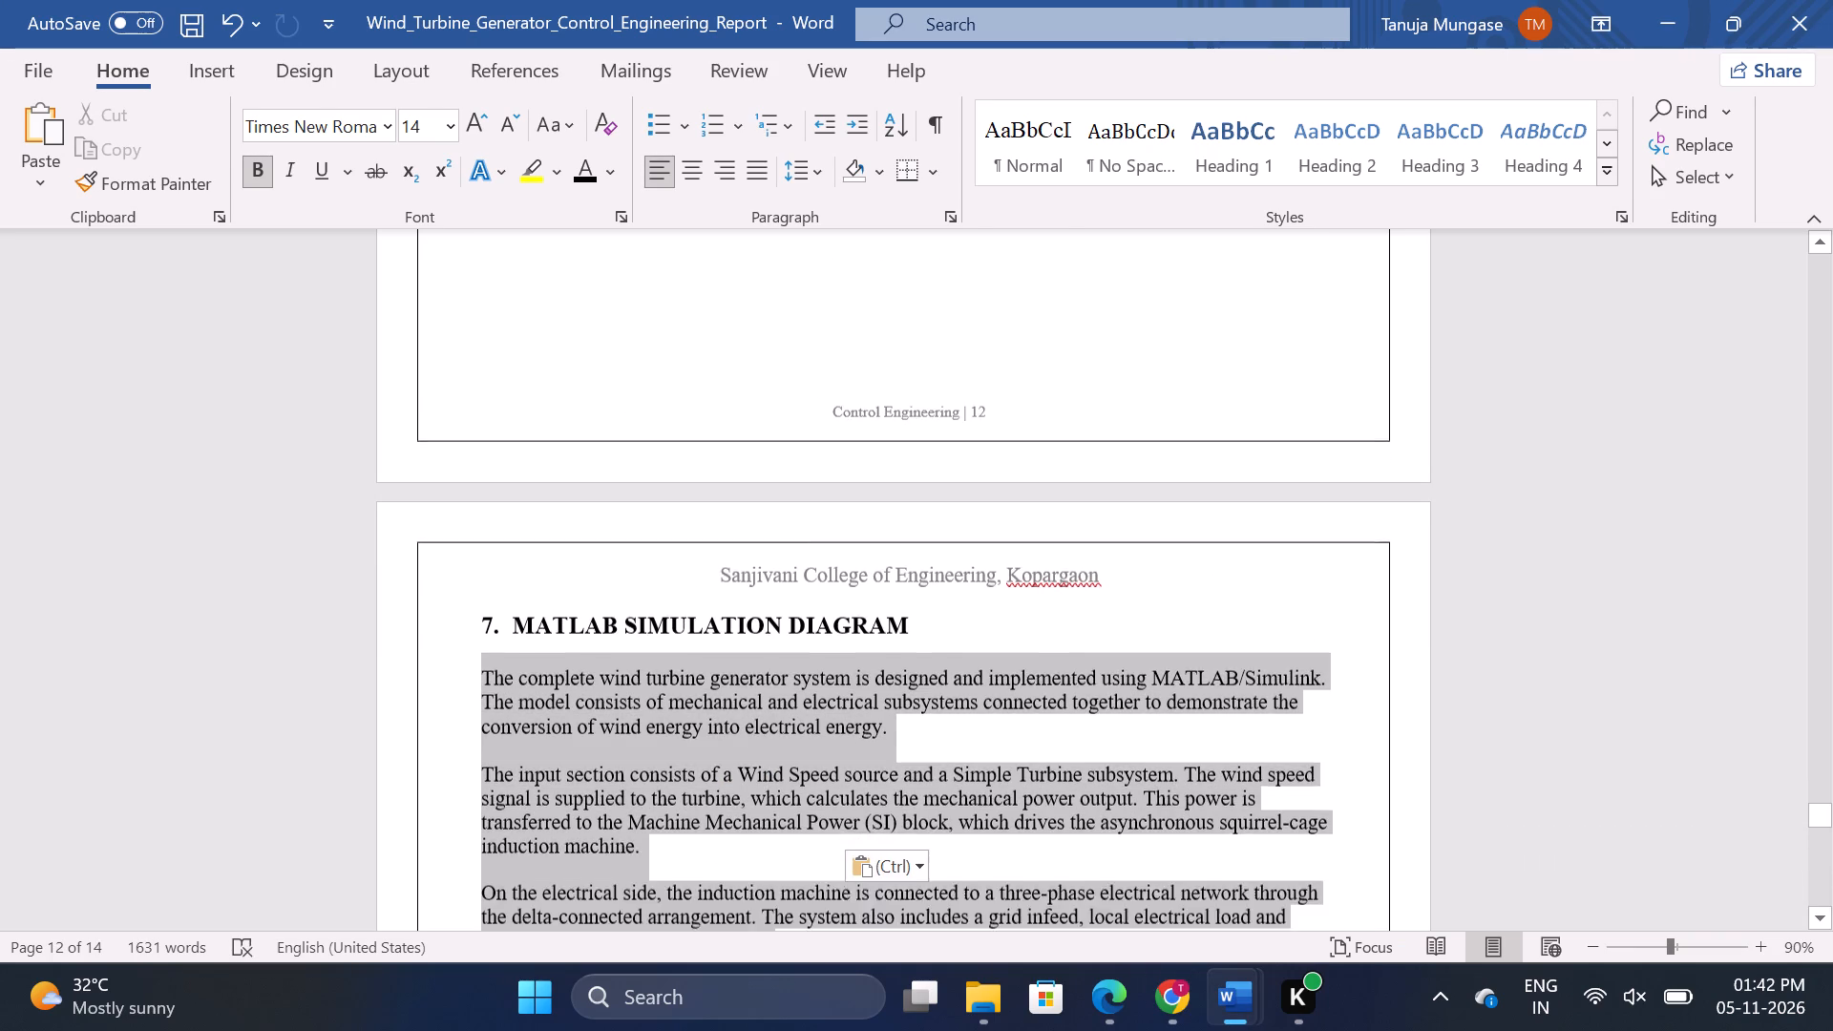
left_click_drag(938, 927, 989, 732)
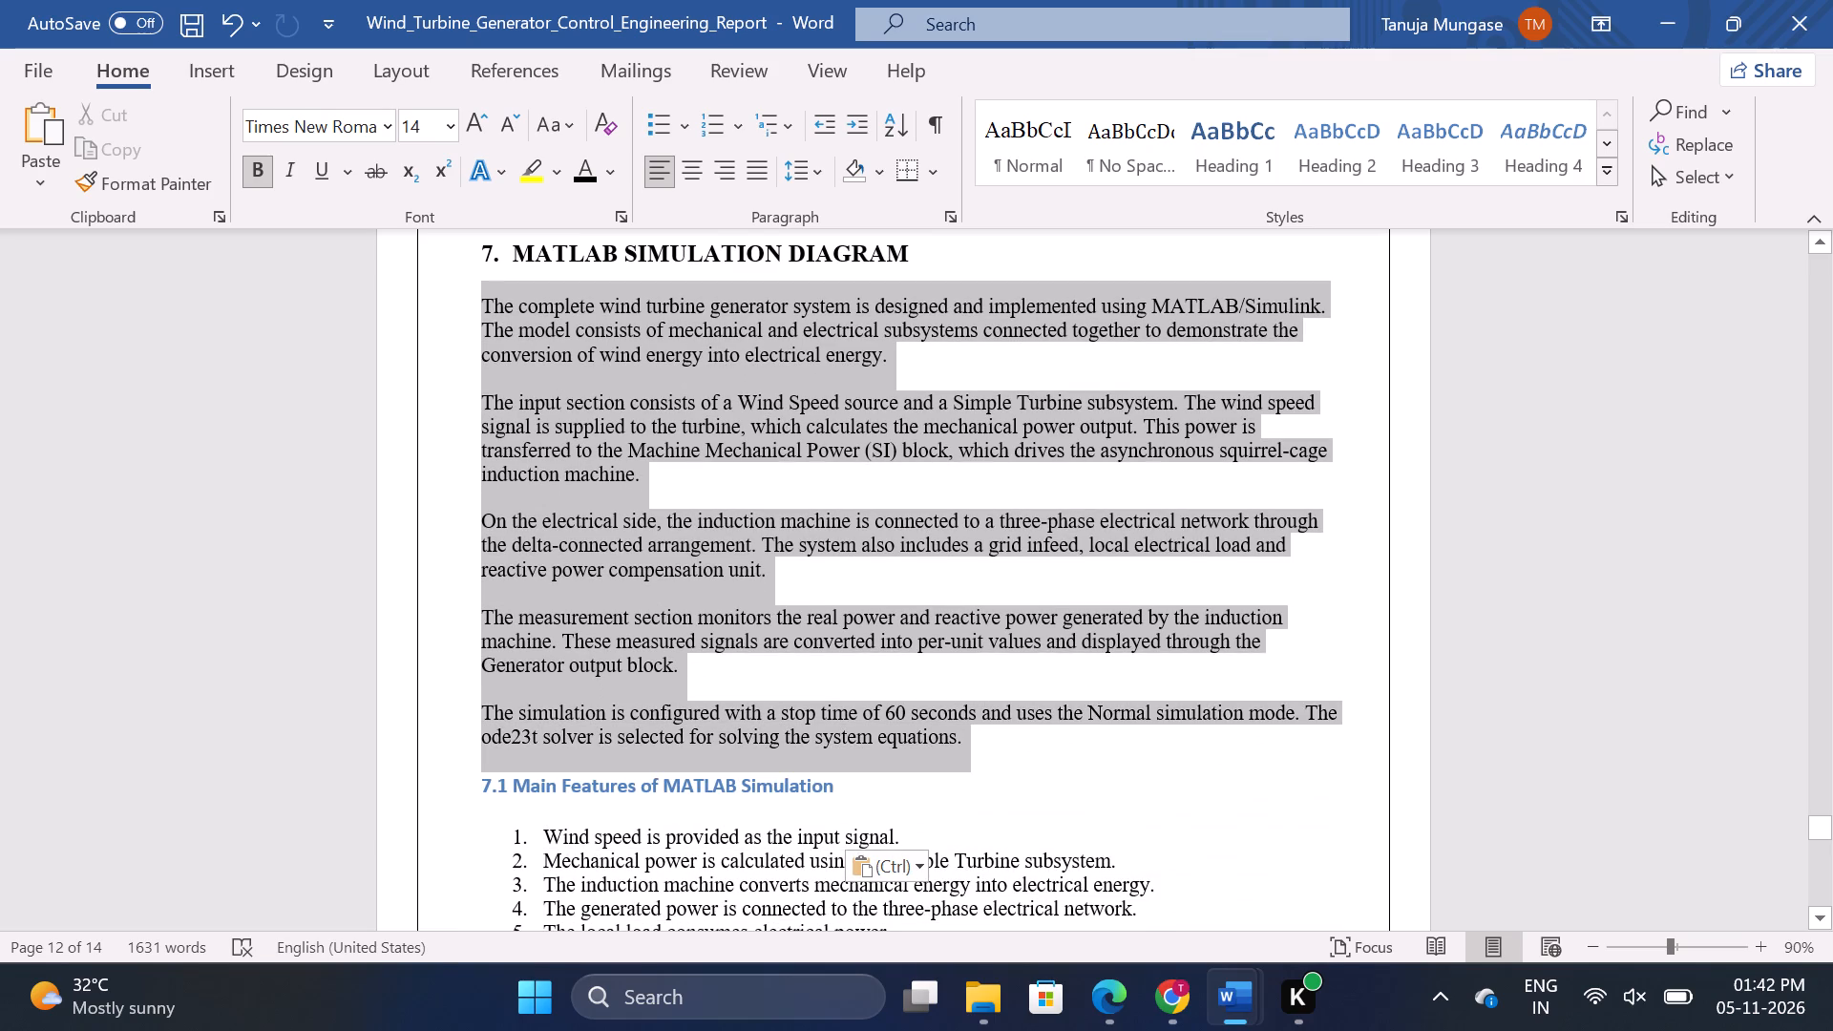
left_click_drag(989, 732, 986, 731)
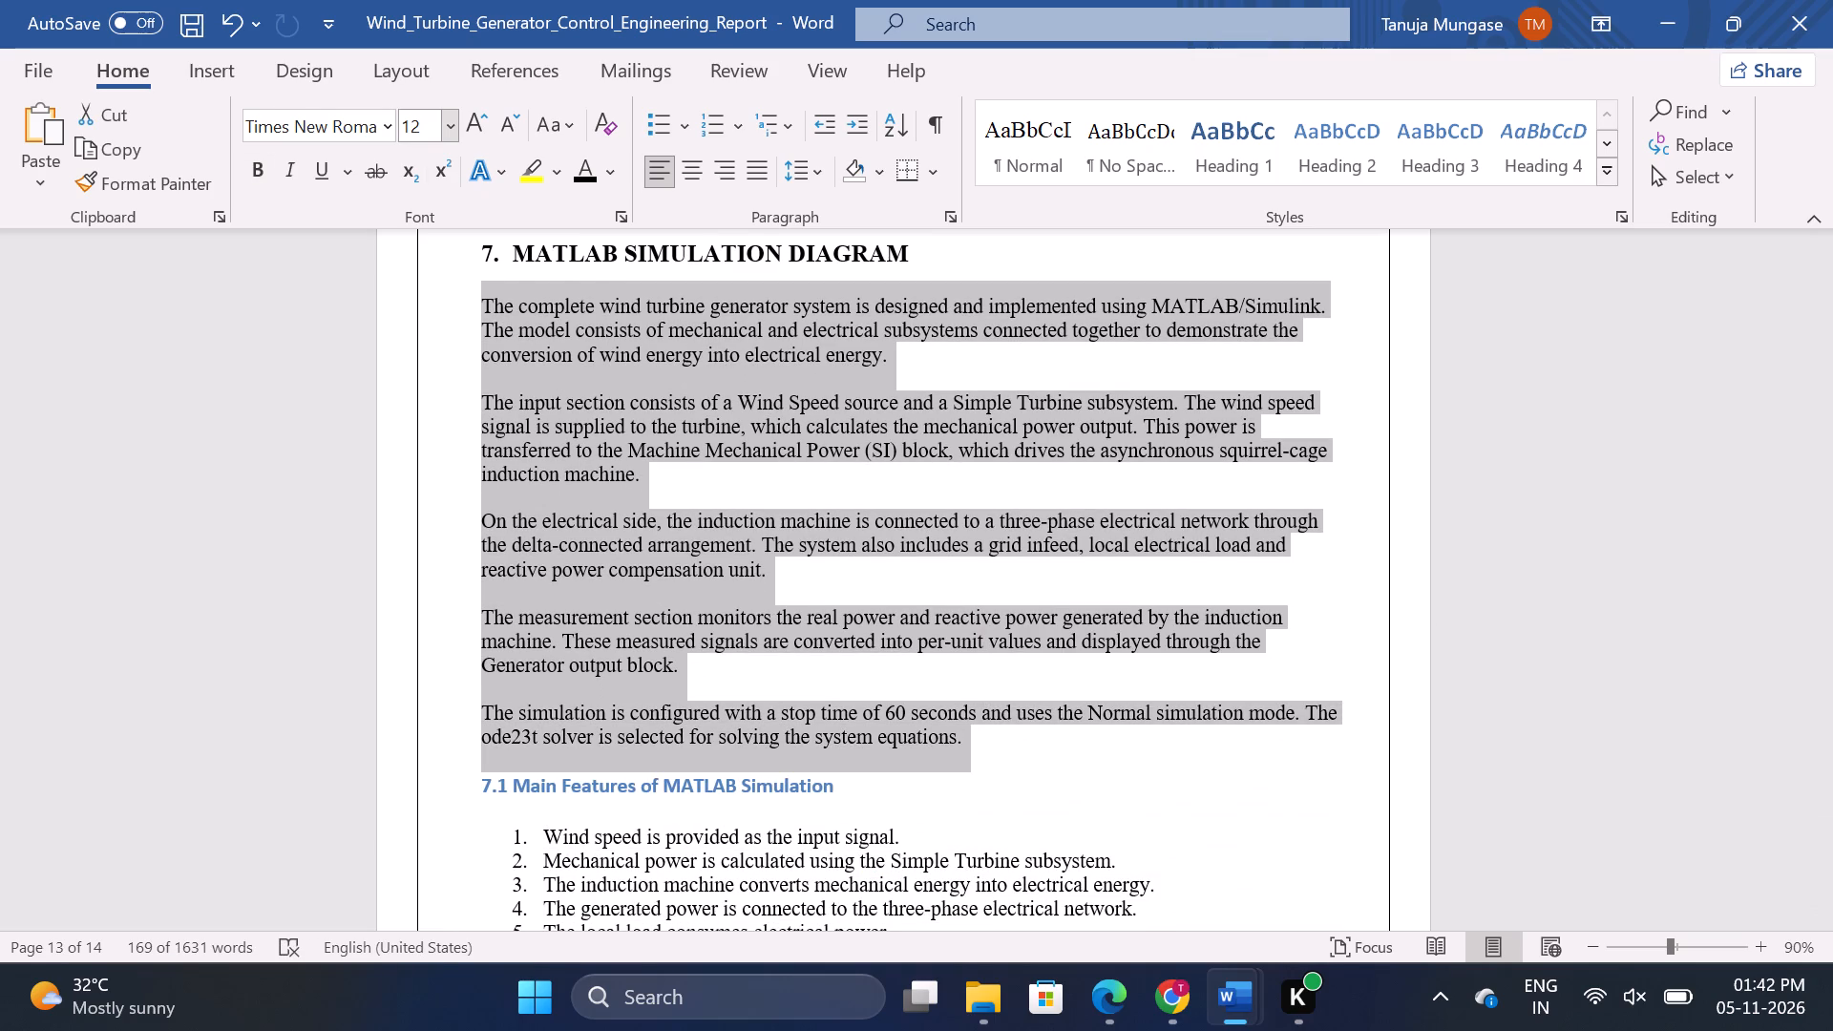
left_click(755, 179)
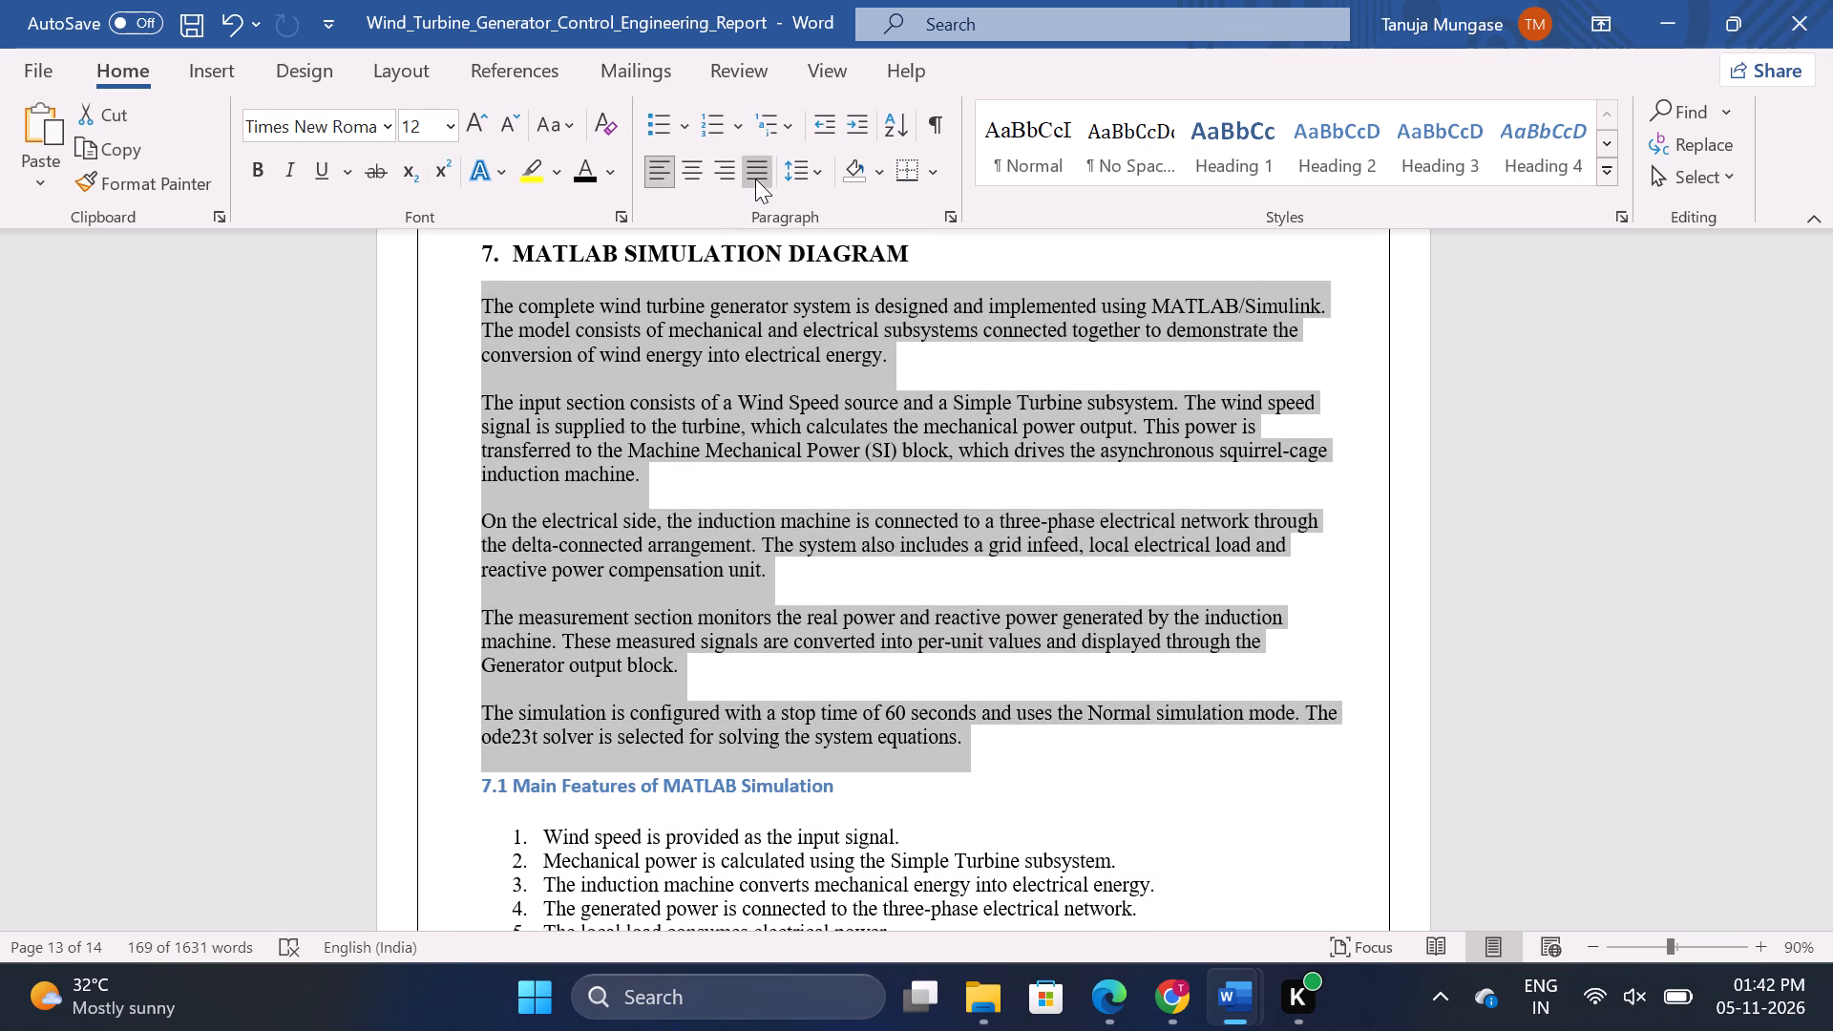
left_click(817, 449)
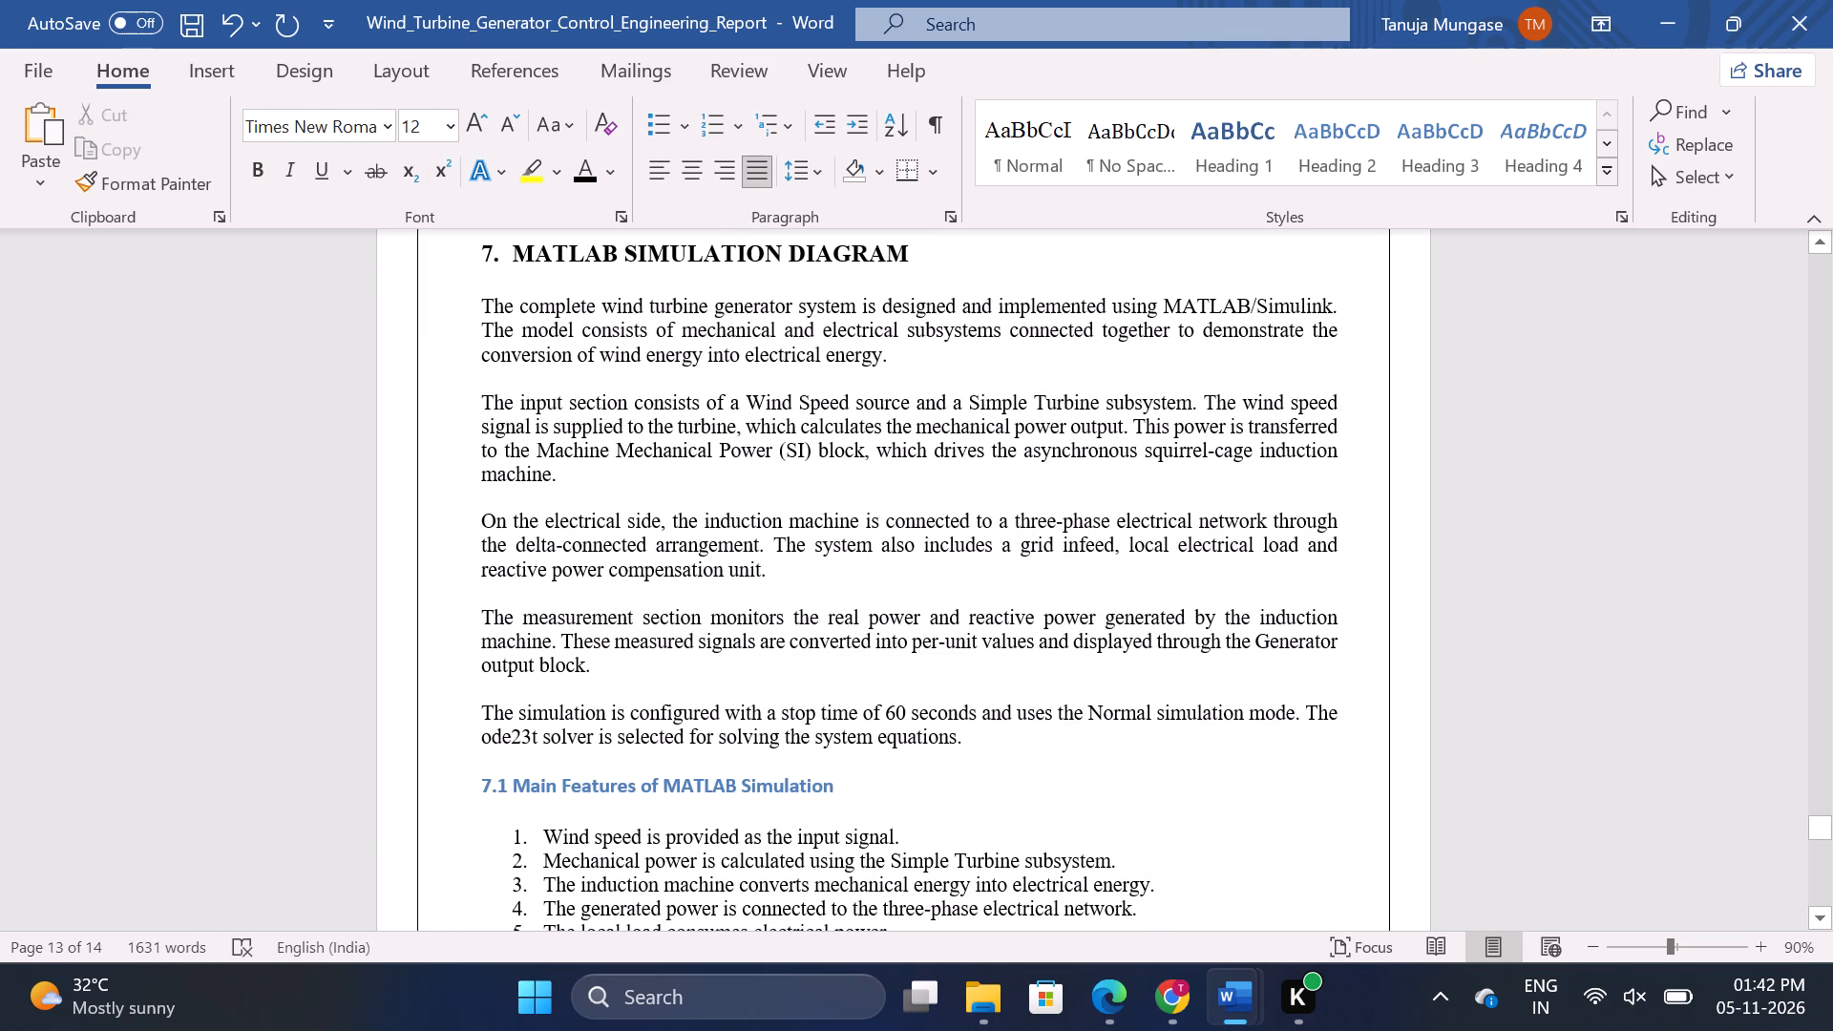
Merge the section 7 body into two paragraphs, joining the second to the first and the fourth and fifth to the third.
left_click(484, 415)
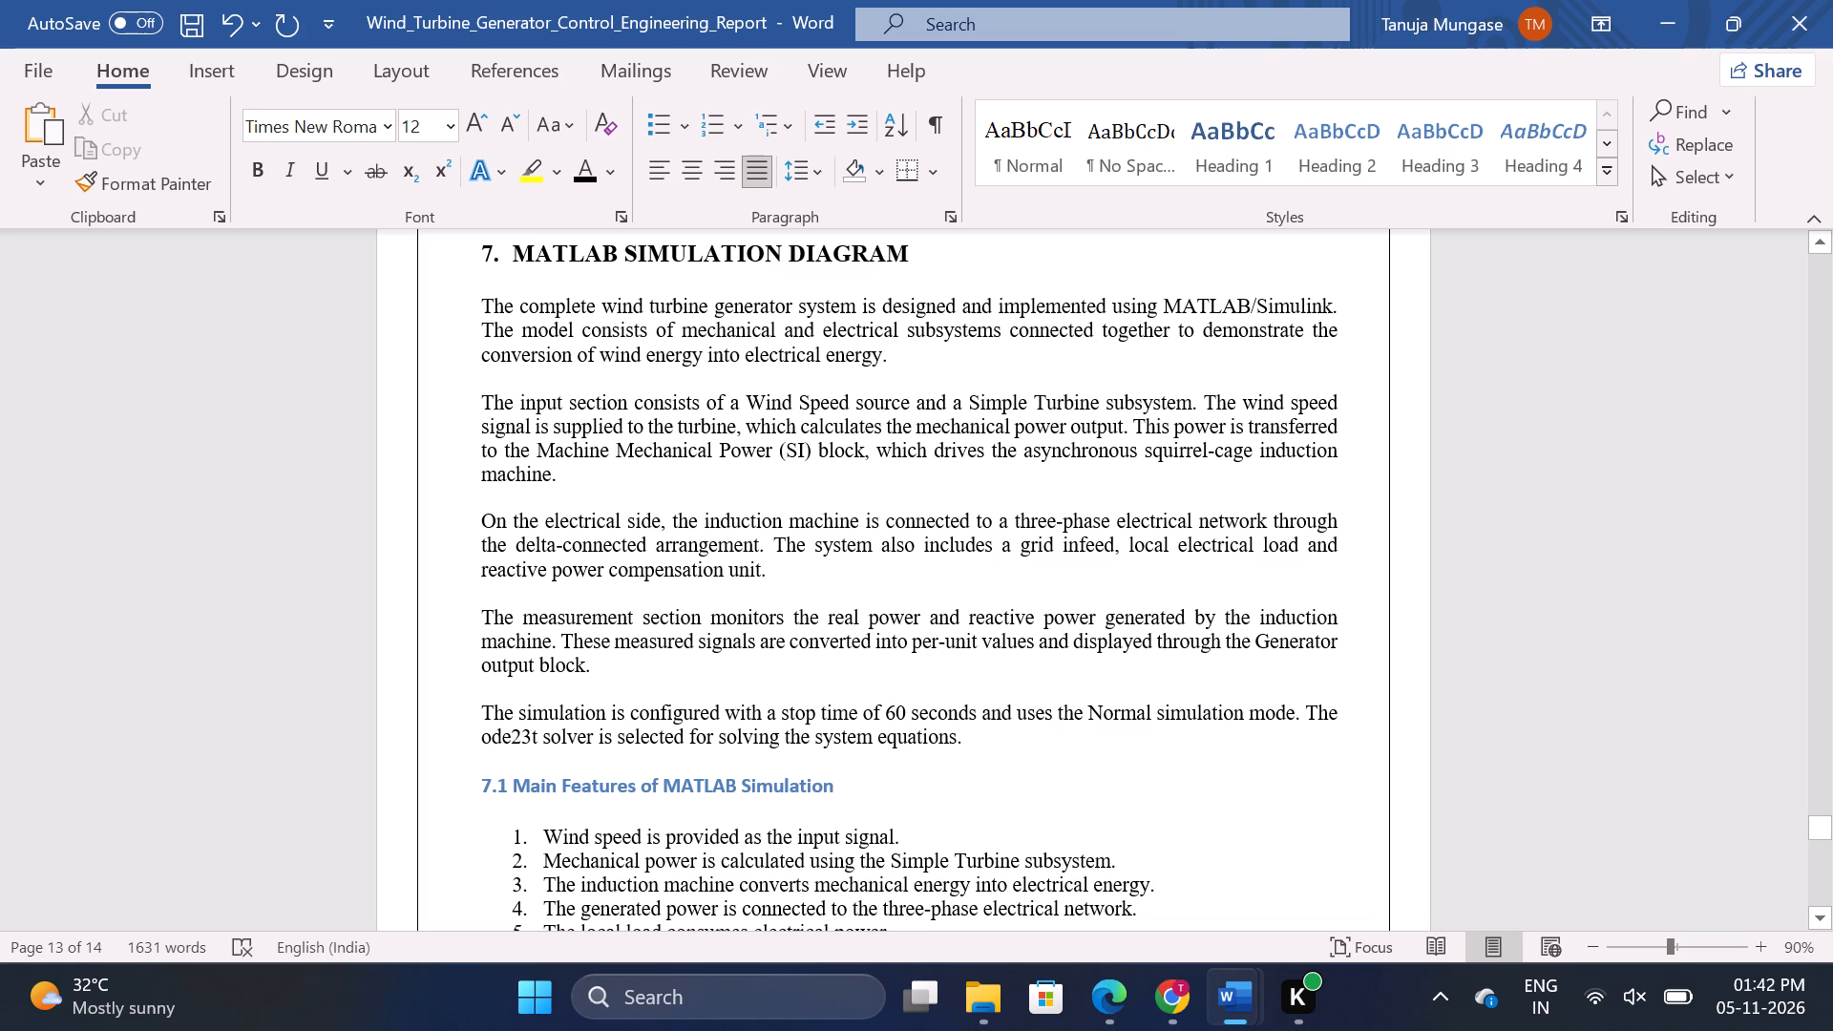
left_click(475, 396)
key("BackSpace")
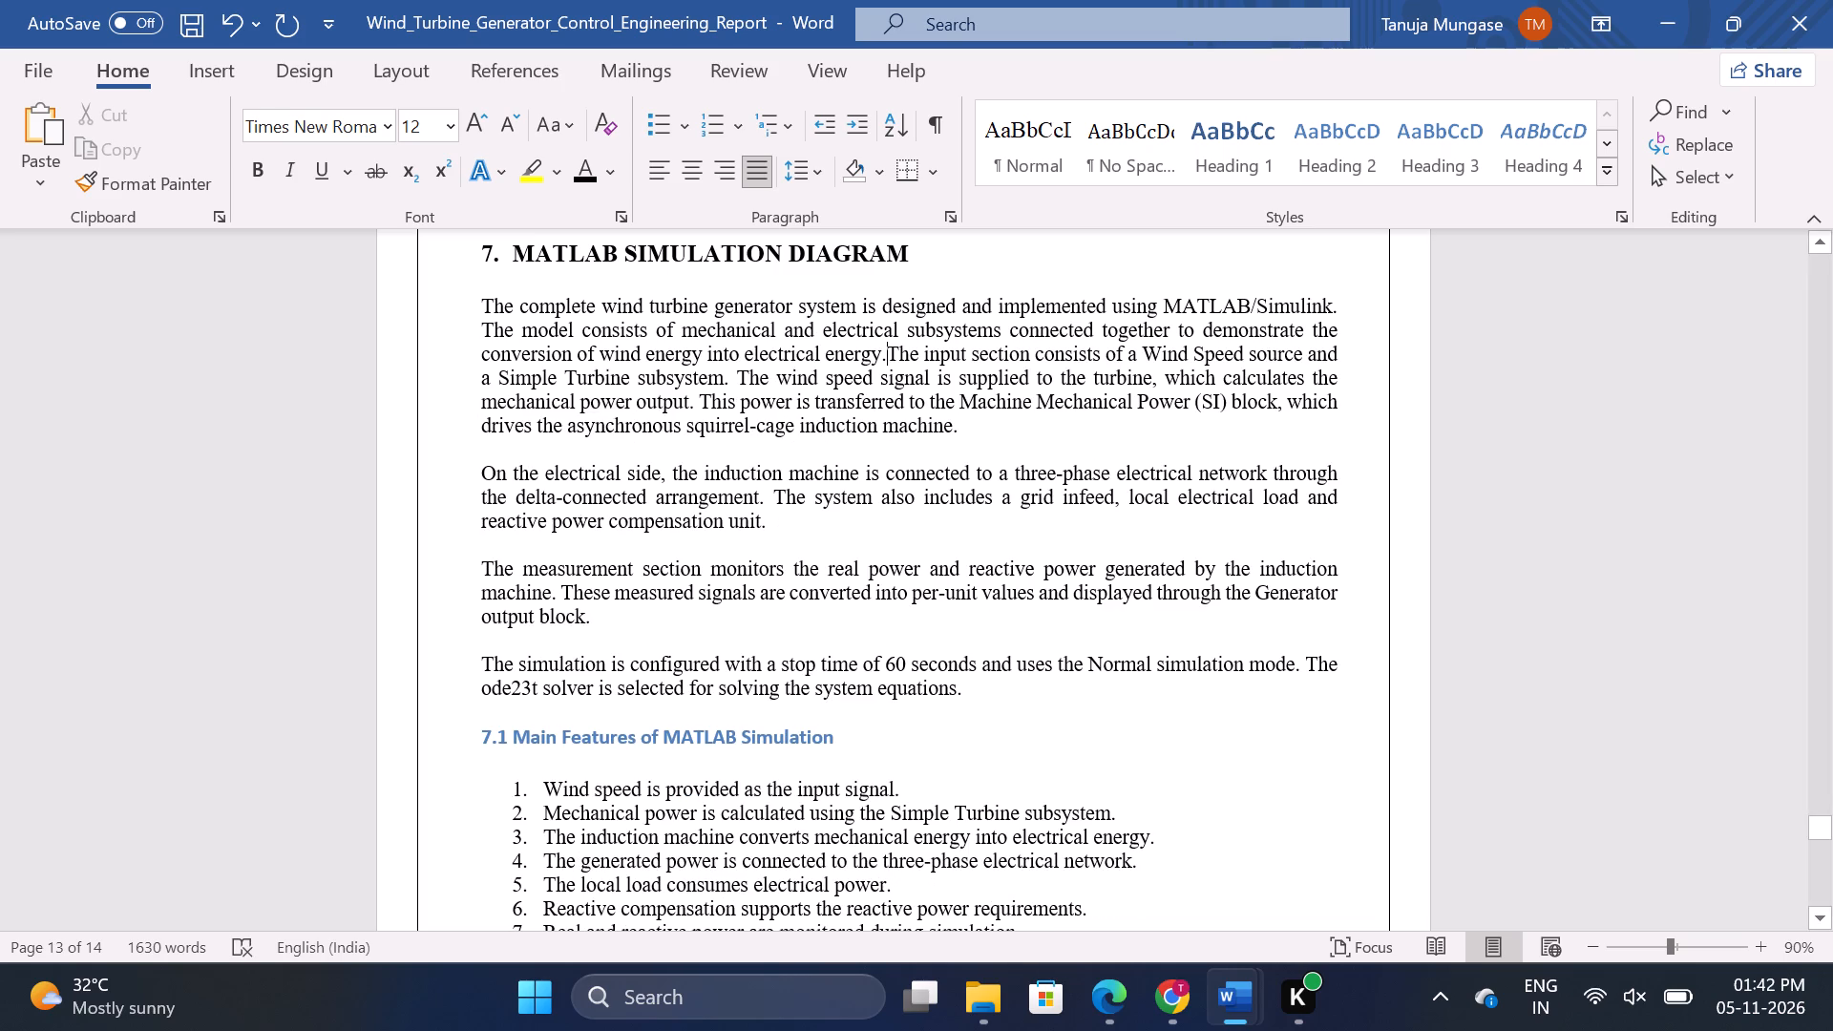
left_click(483, 559)
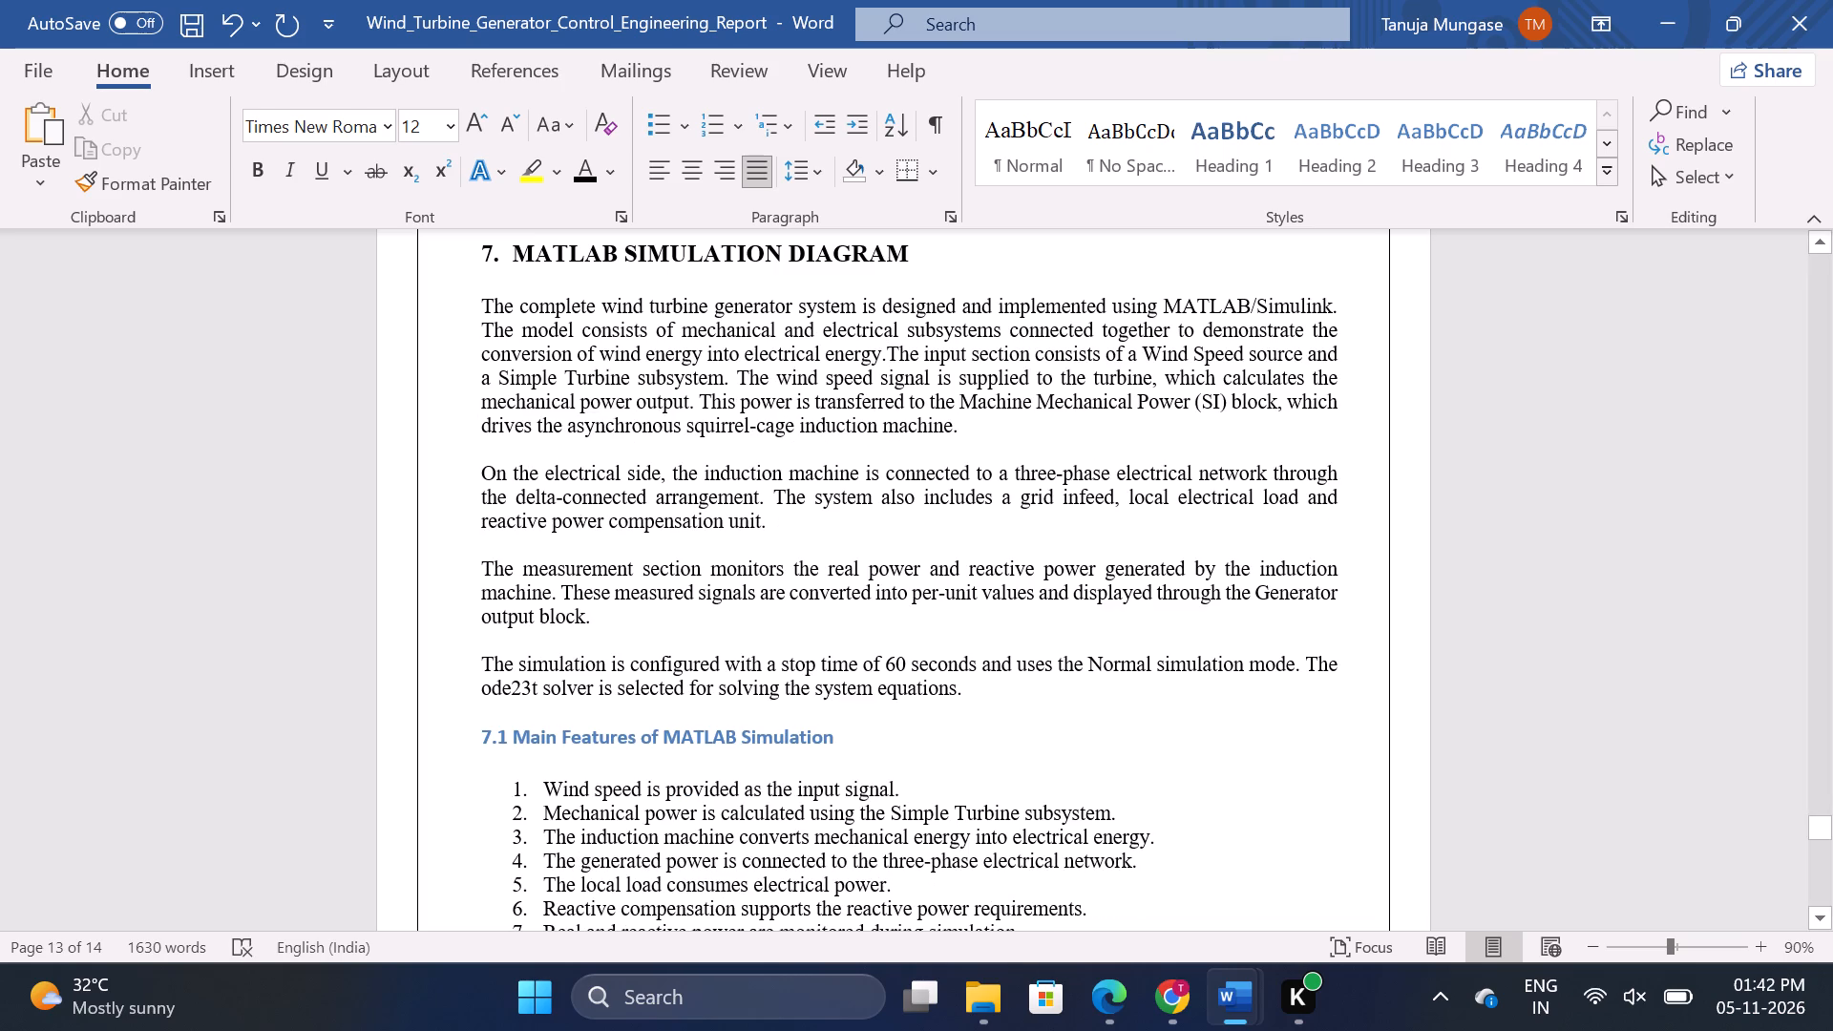
key("BackSpace")
left_click(478, 620)
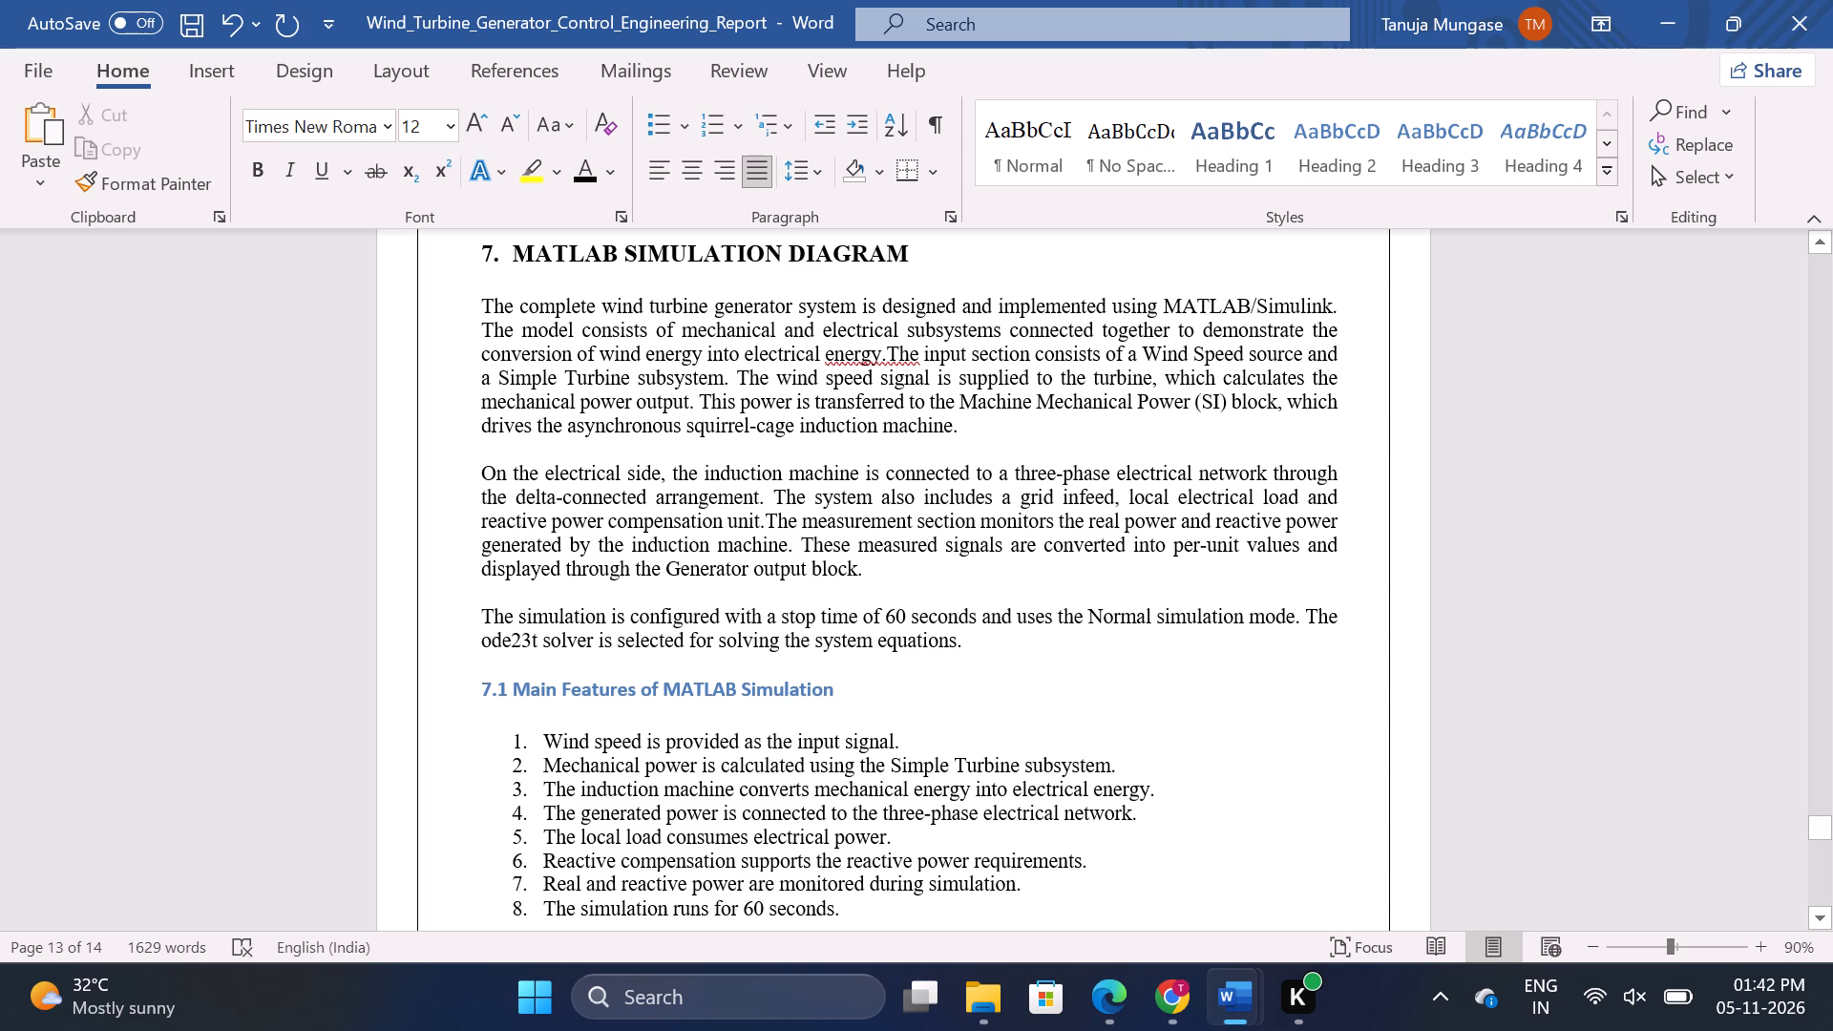
key("BackSpace")
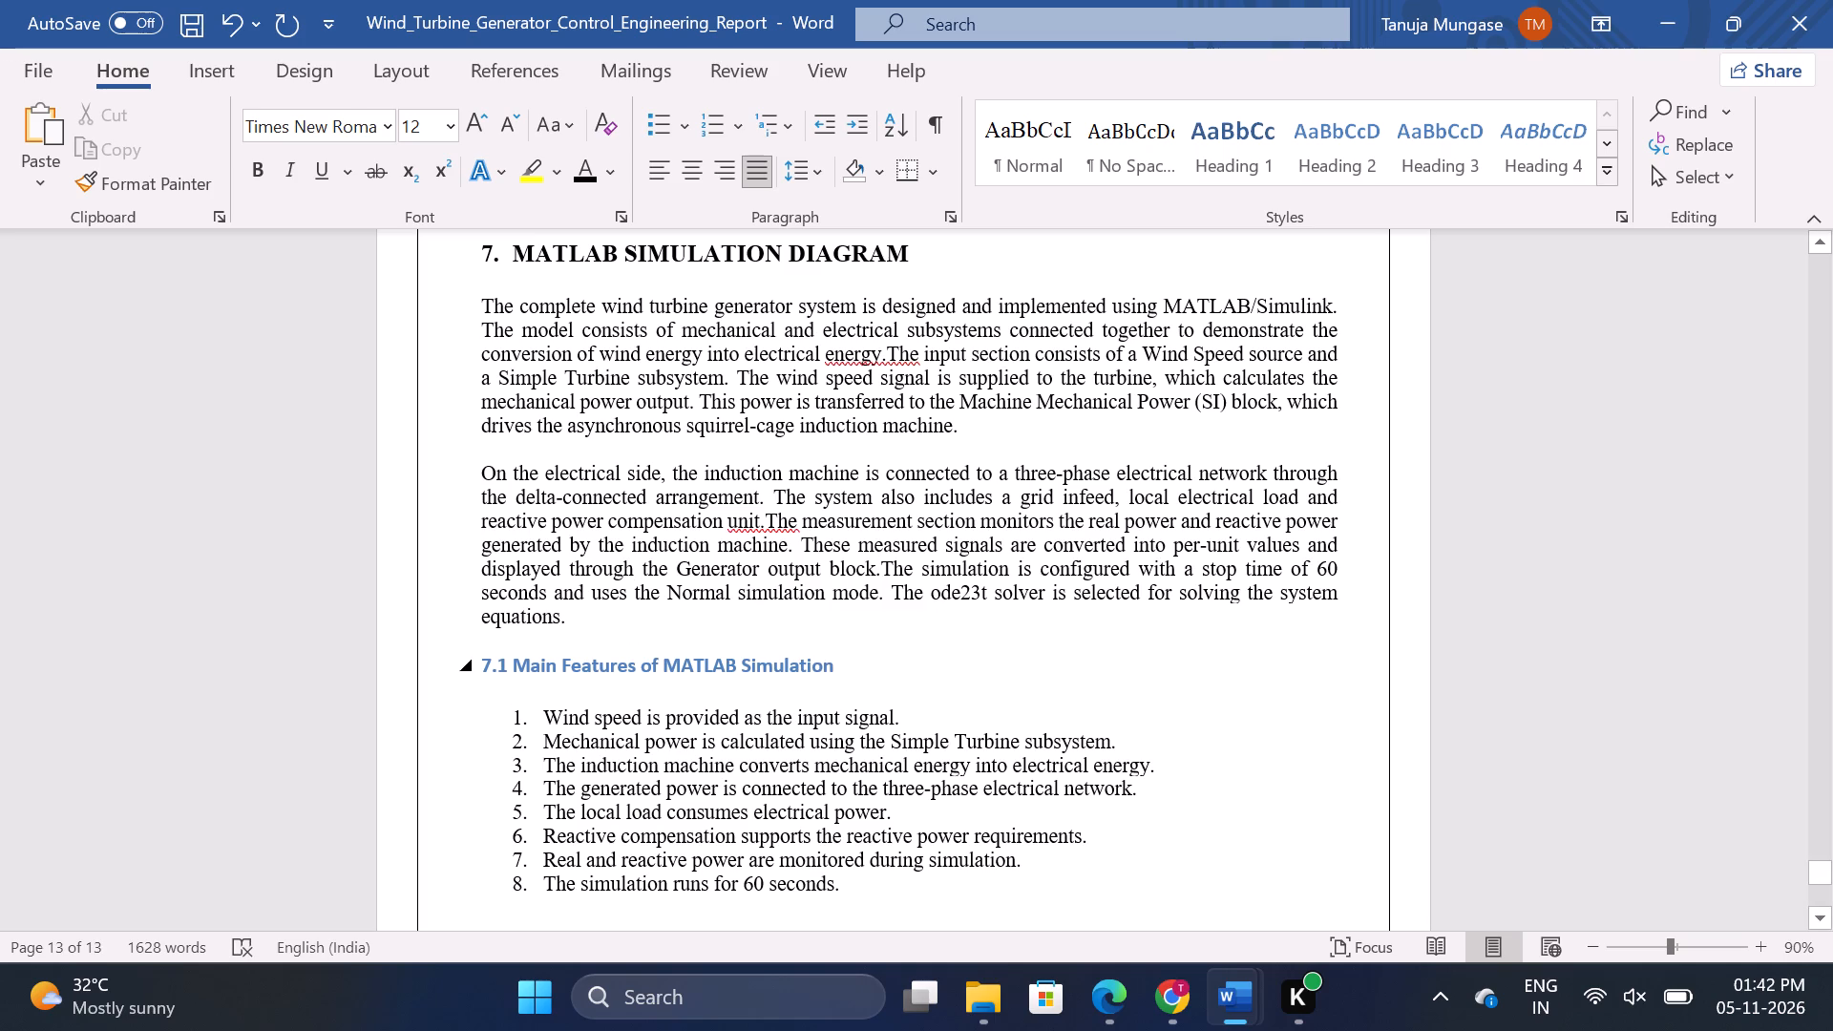
Set the font colour of the "7.1 Main Features of MATLAB Simulation" heading to black.
left_click_drag(853, 676, 474, 667)
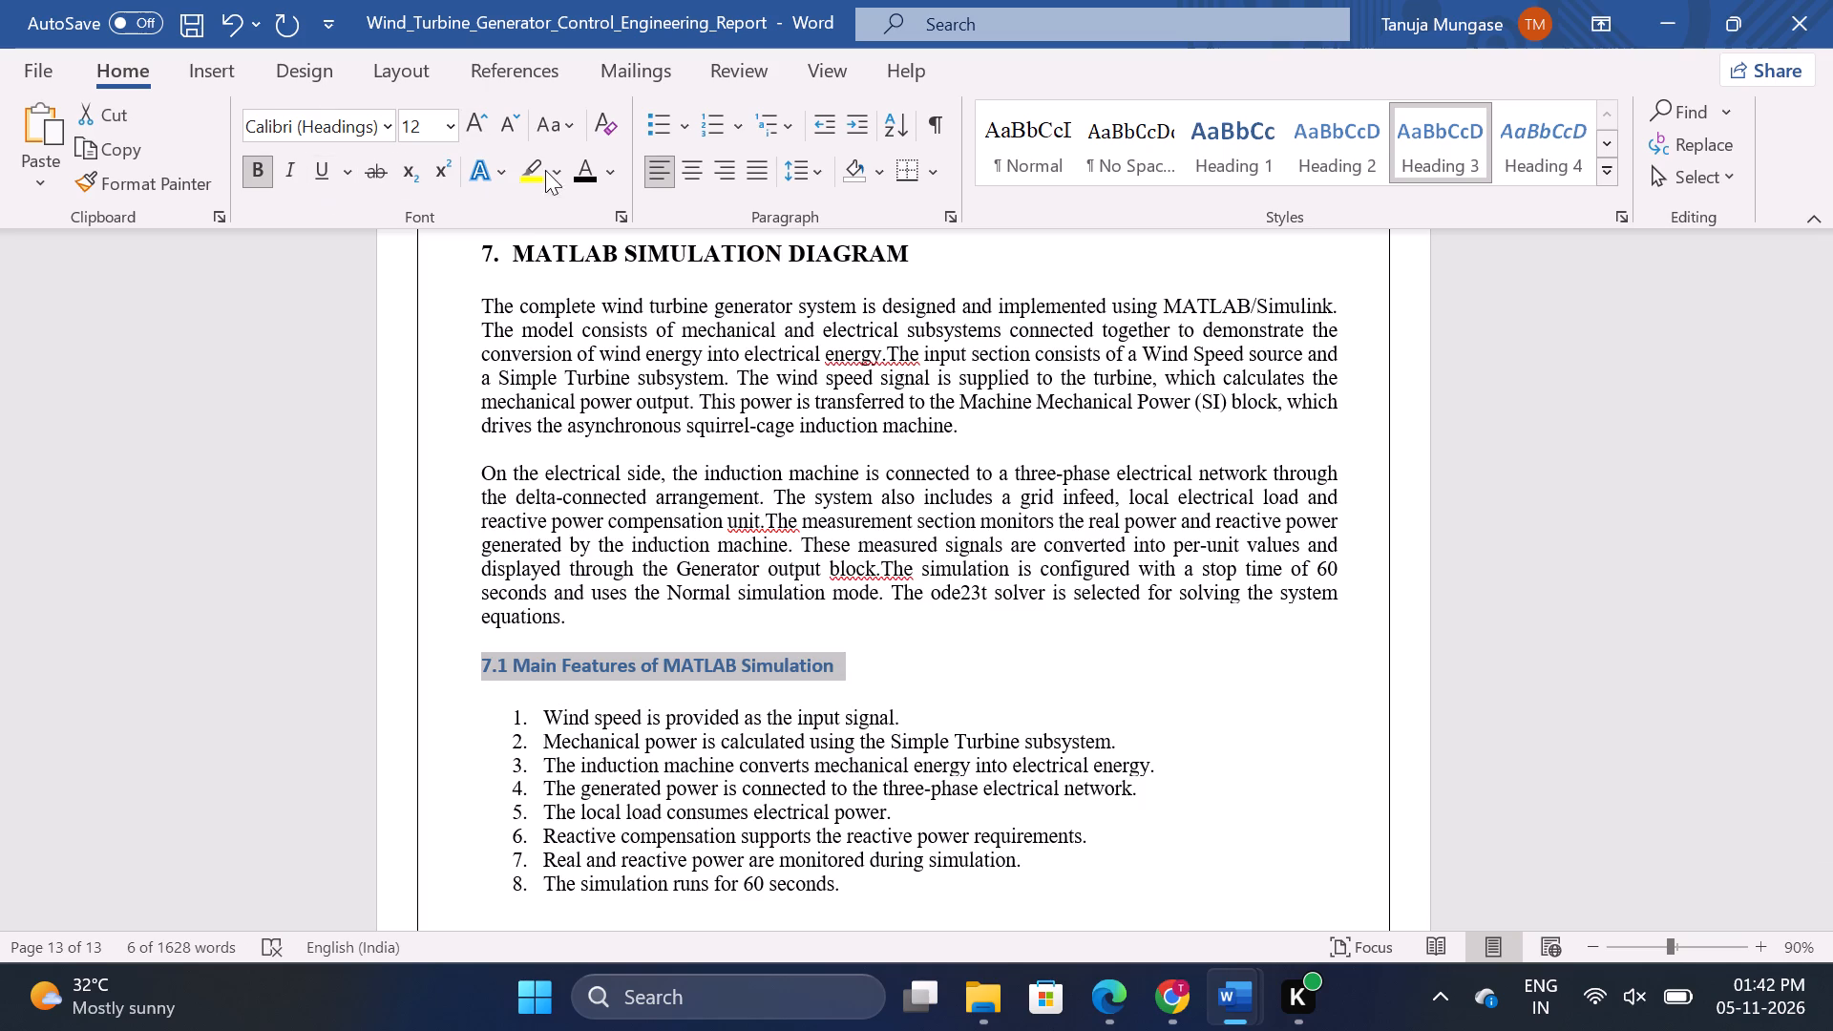
left_click(581, 173)
left_click(799, 692)
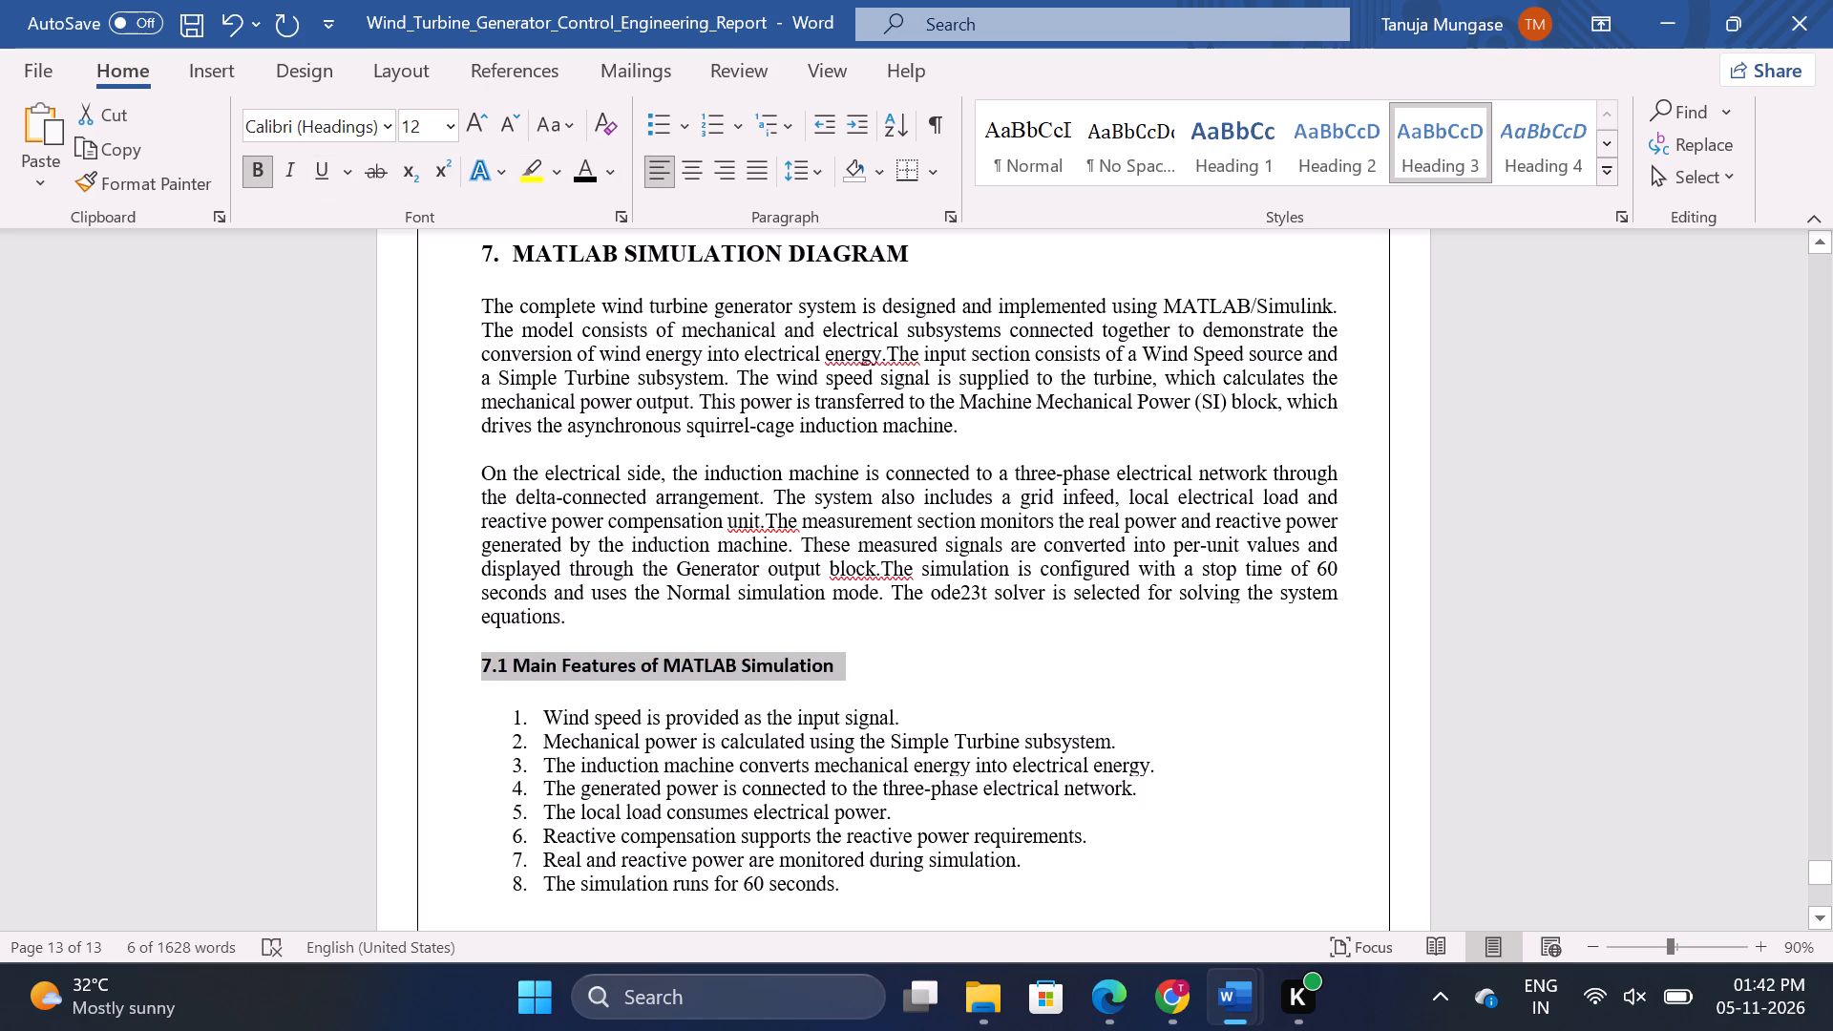
Justify the eight-item numbered list under the 7.1 heading.
scroll(616, 729, "down", 1)
scroll(616, 729, "up", 1)
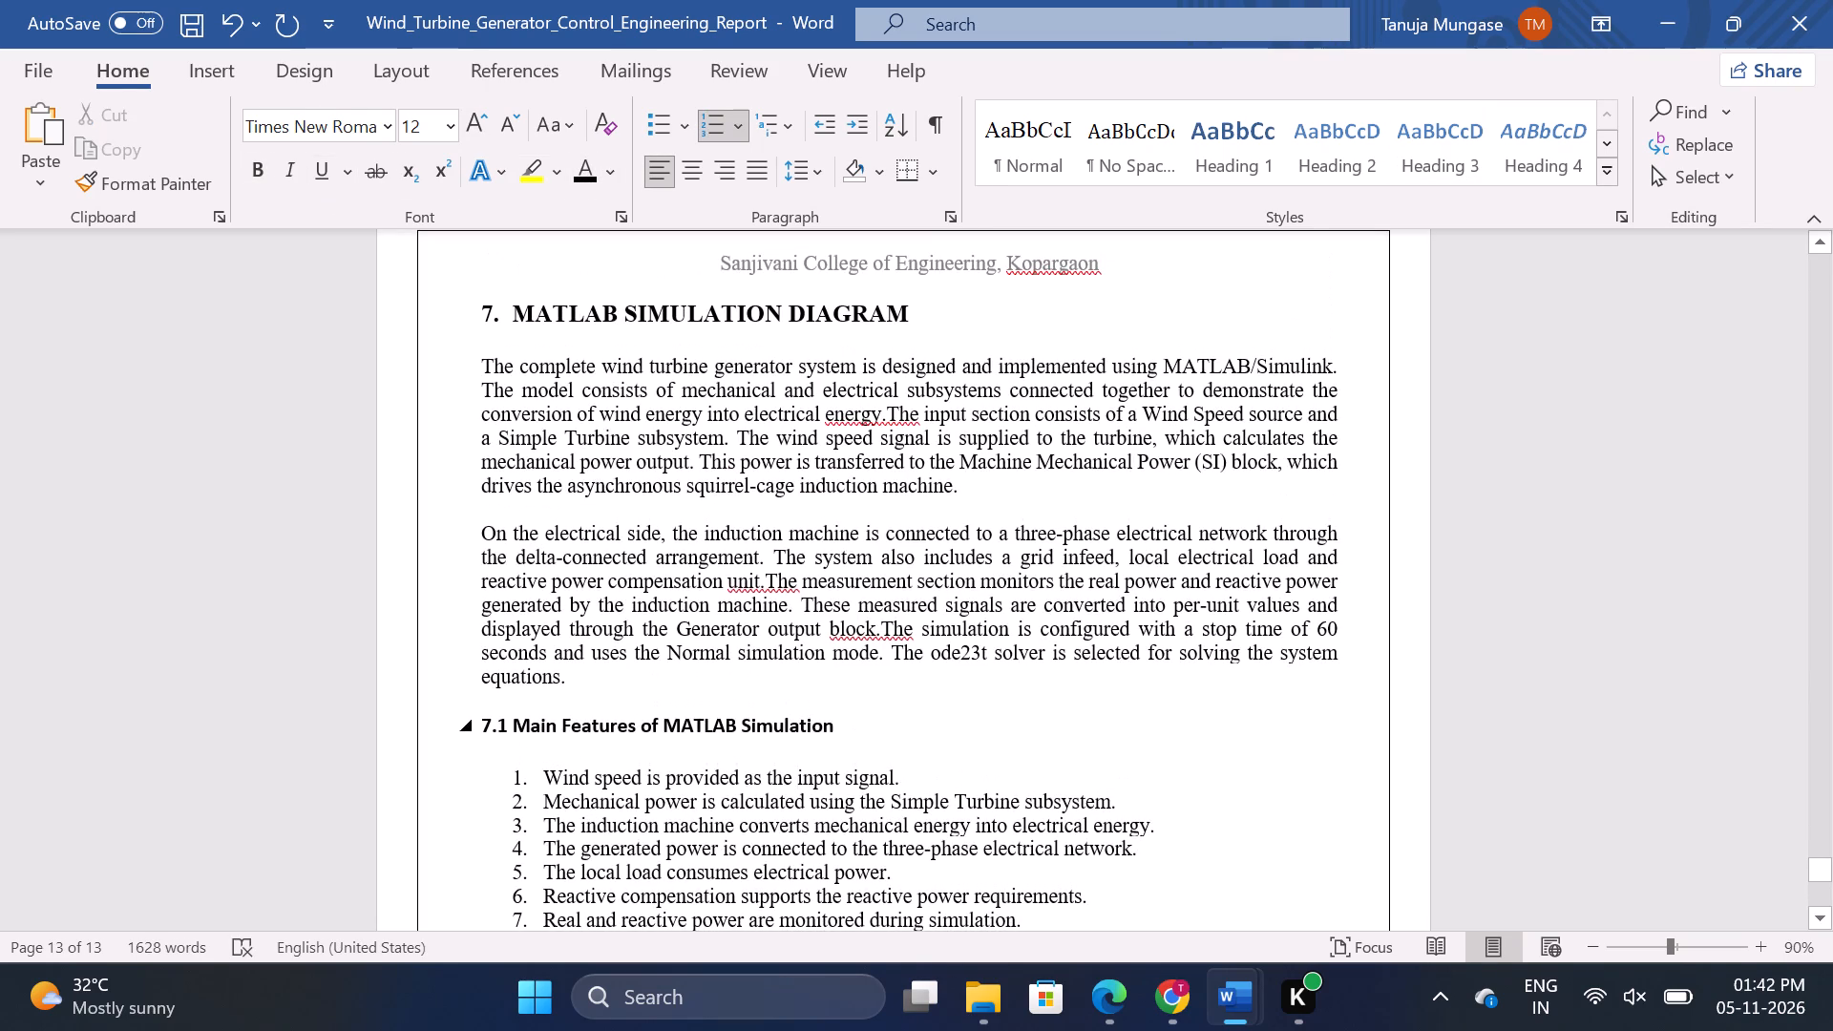
left_click_drag(495, 765, 882, 817)
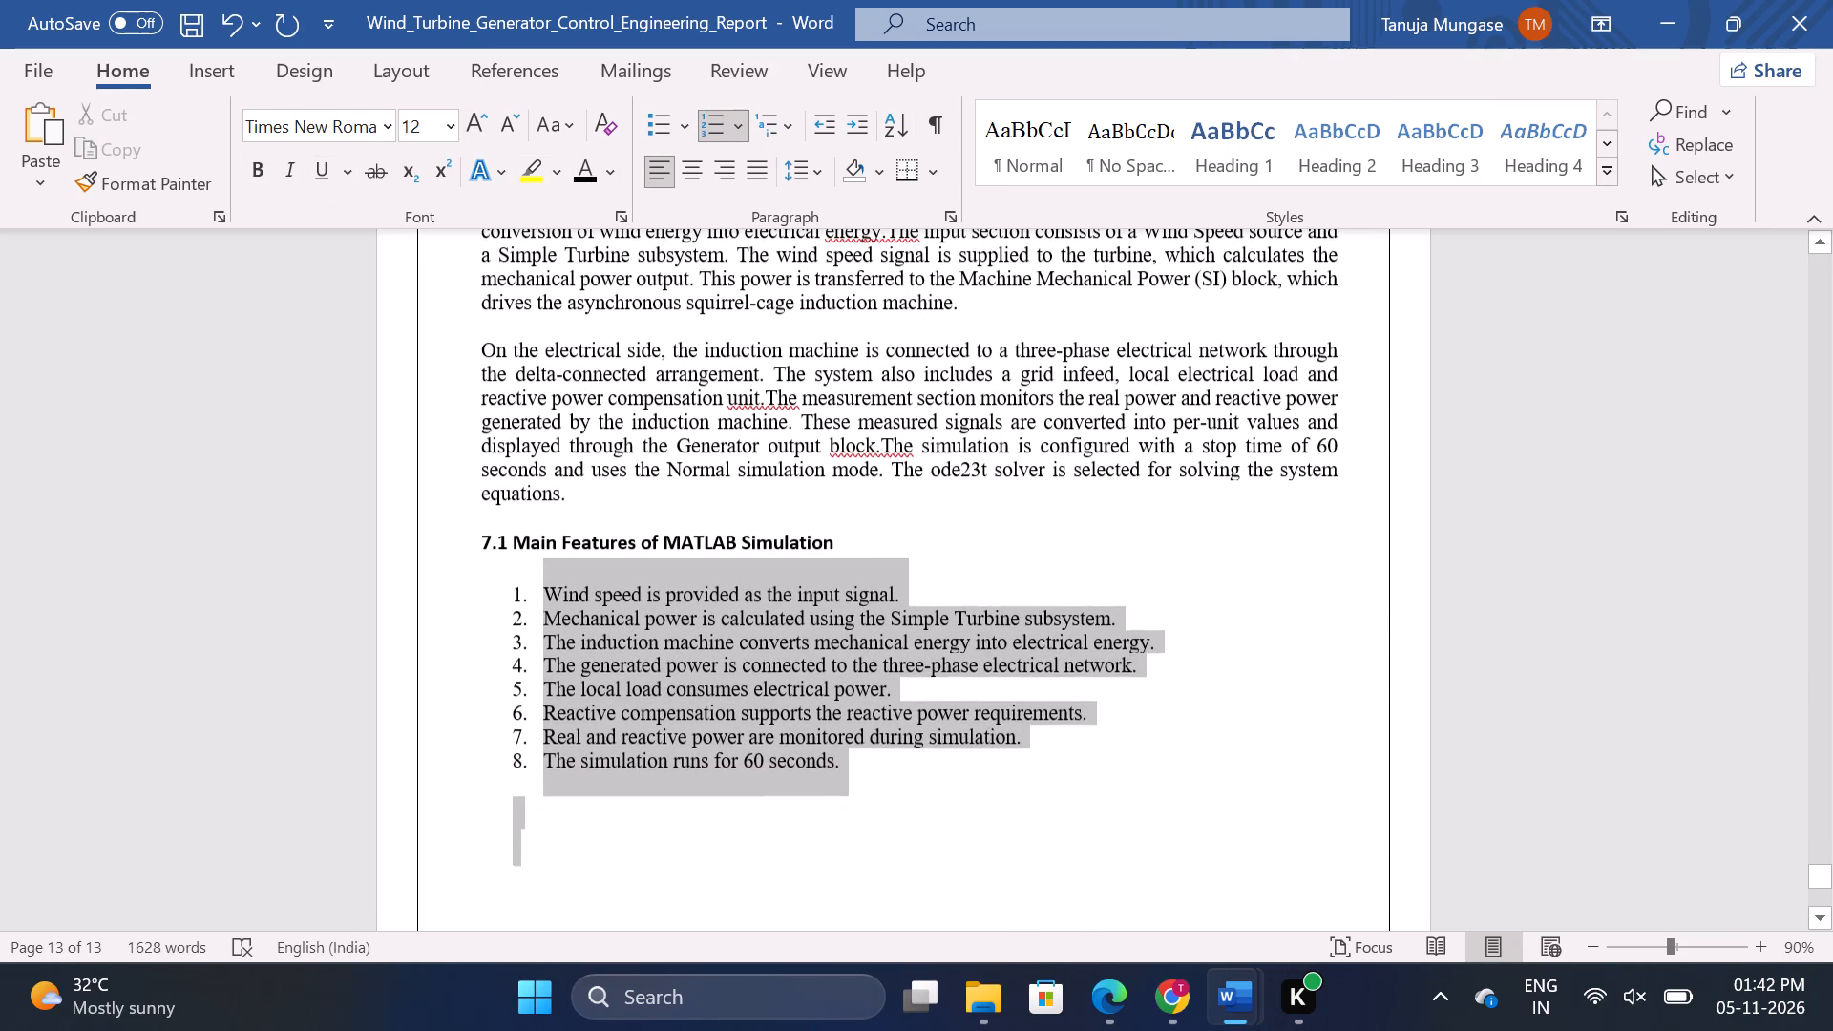
left_click_drag(882, 817, 882, 799)
left_click(750, 168)
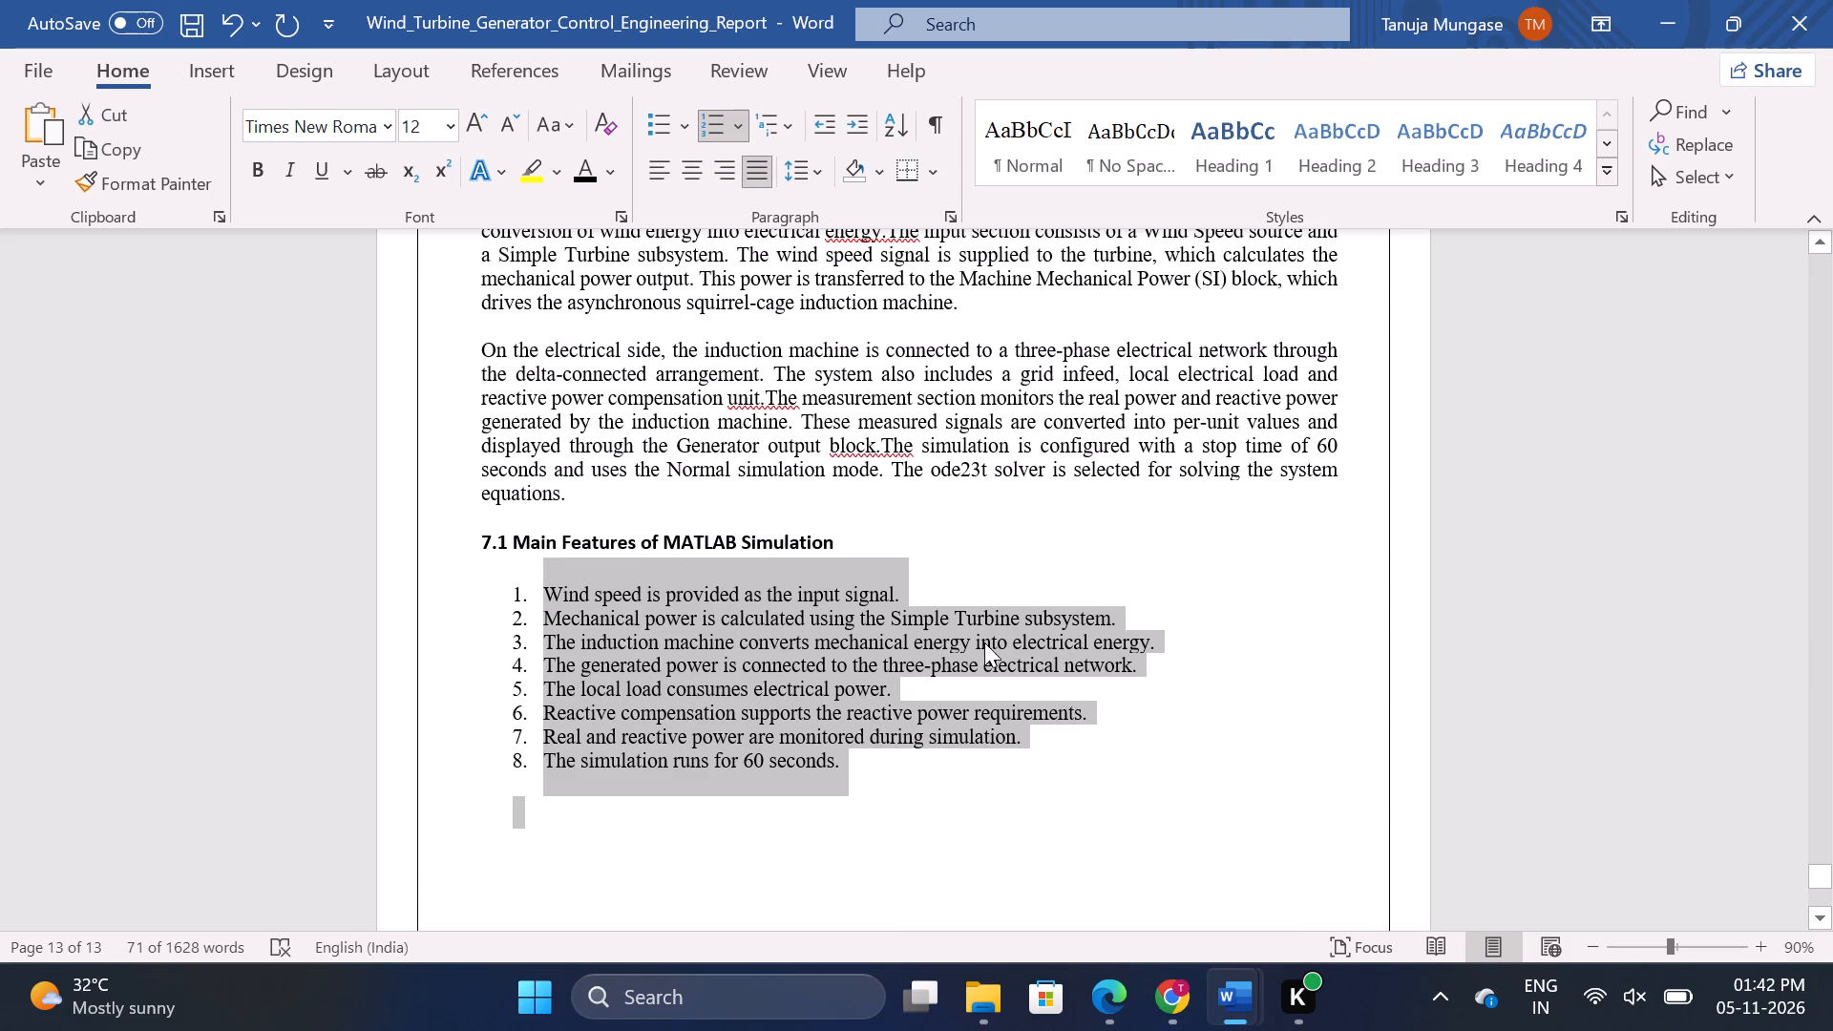
left_click(971, 583)
Set the font of the "7.1 Main Features of MATLAB Simulation" heading to Times New Roman.
scroll(971, 583, "down", 2)
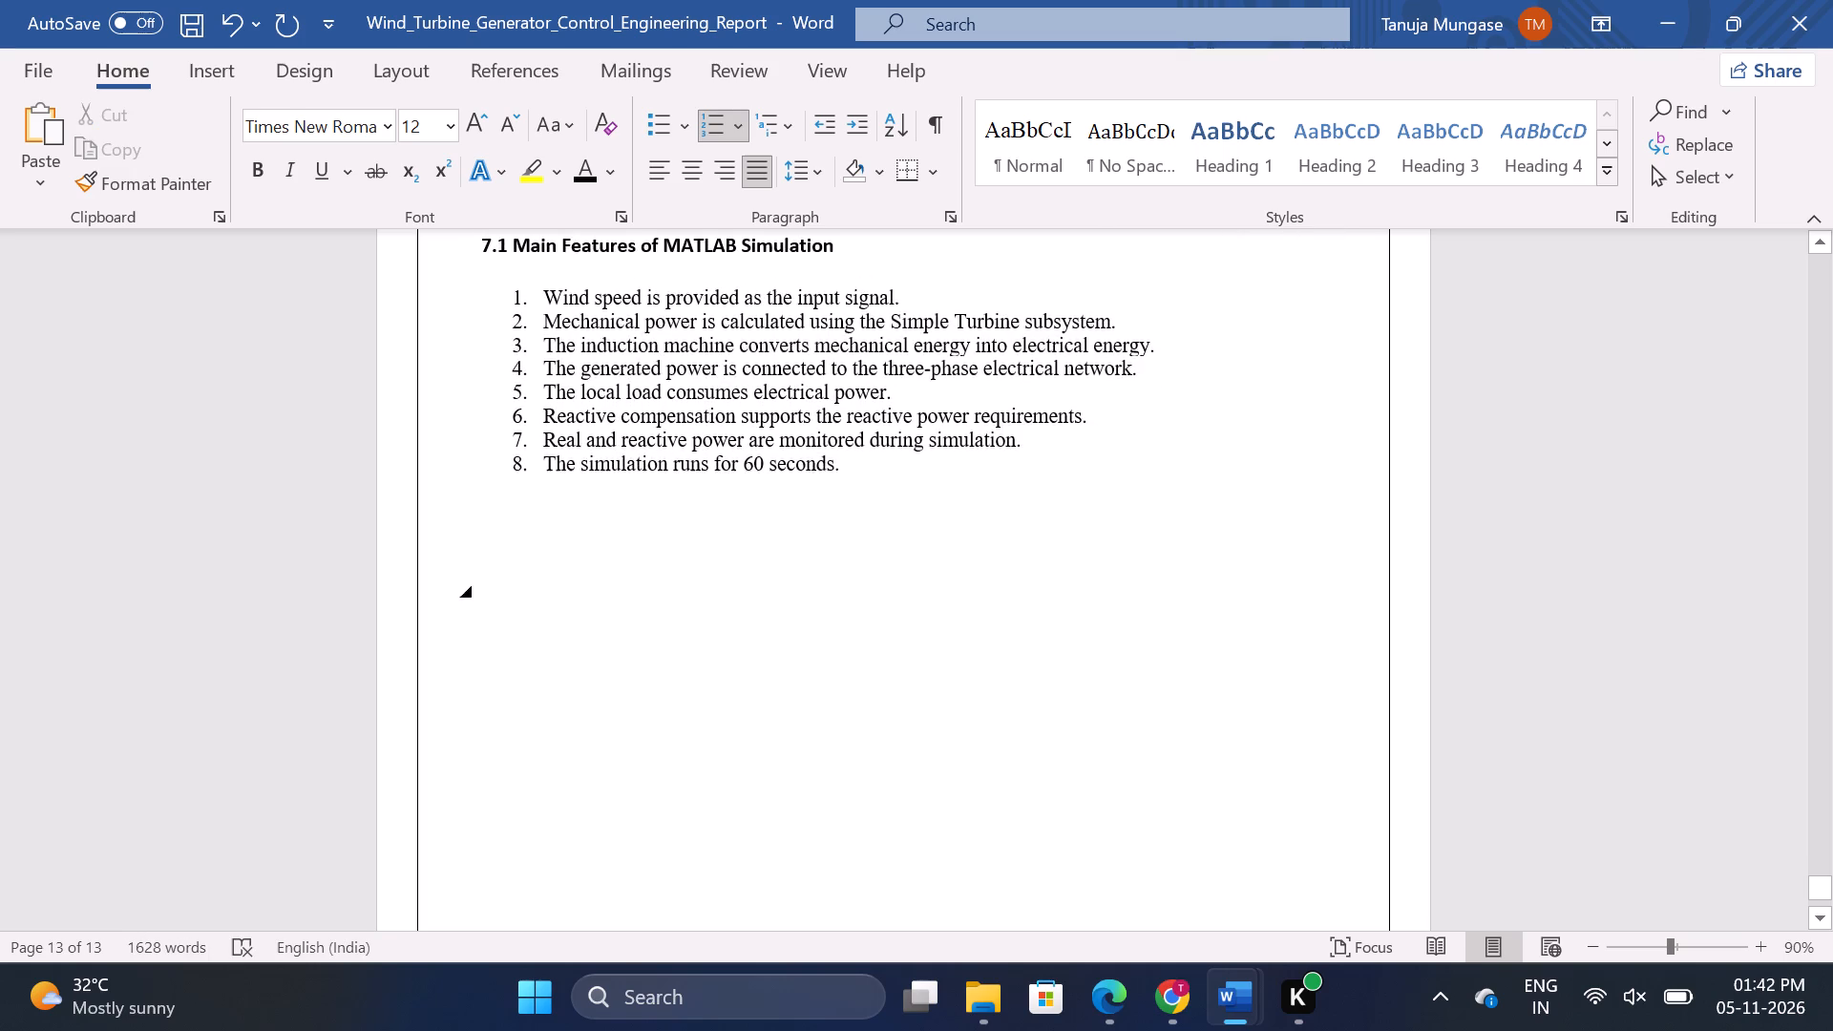
scroll(971, 583, "up", 1)
left_click_drag(846, 475, 477, 473)
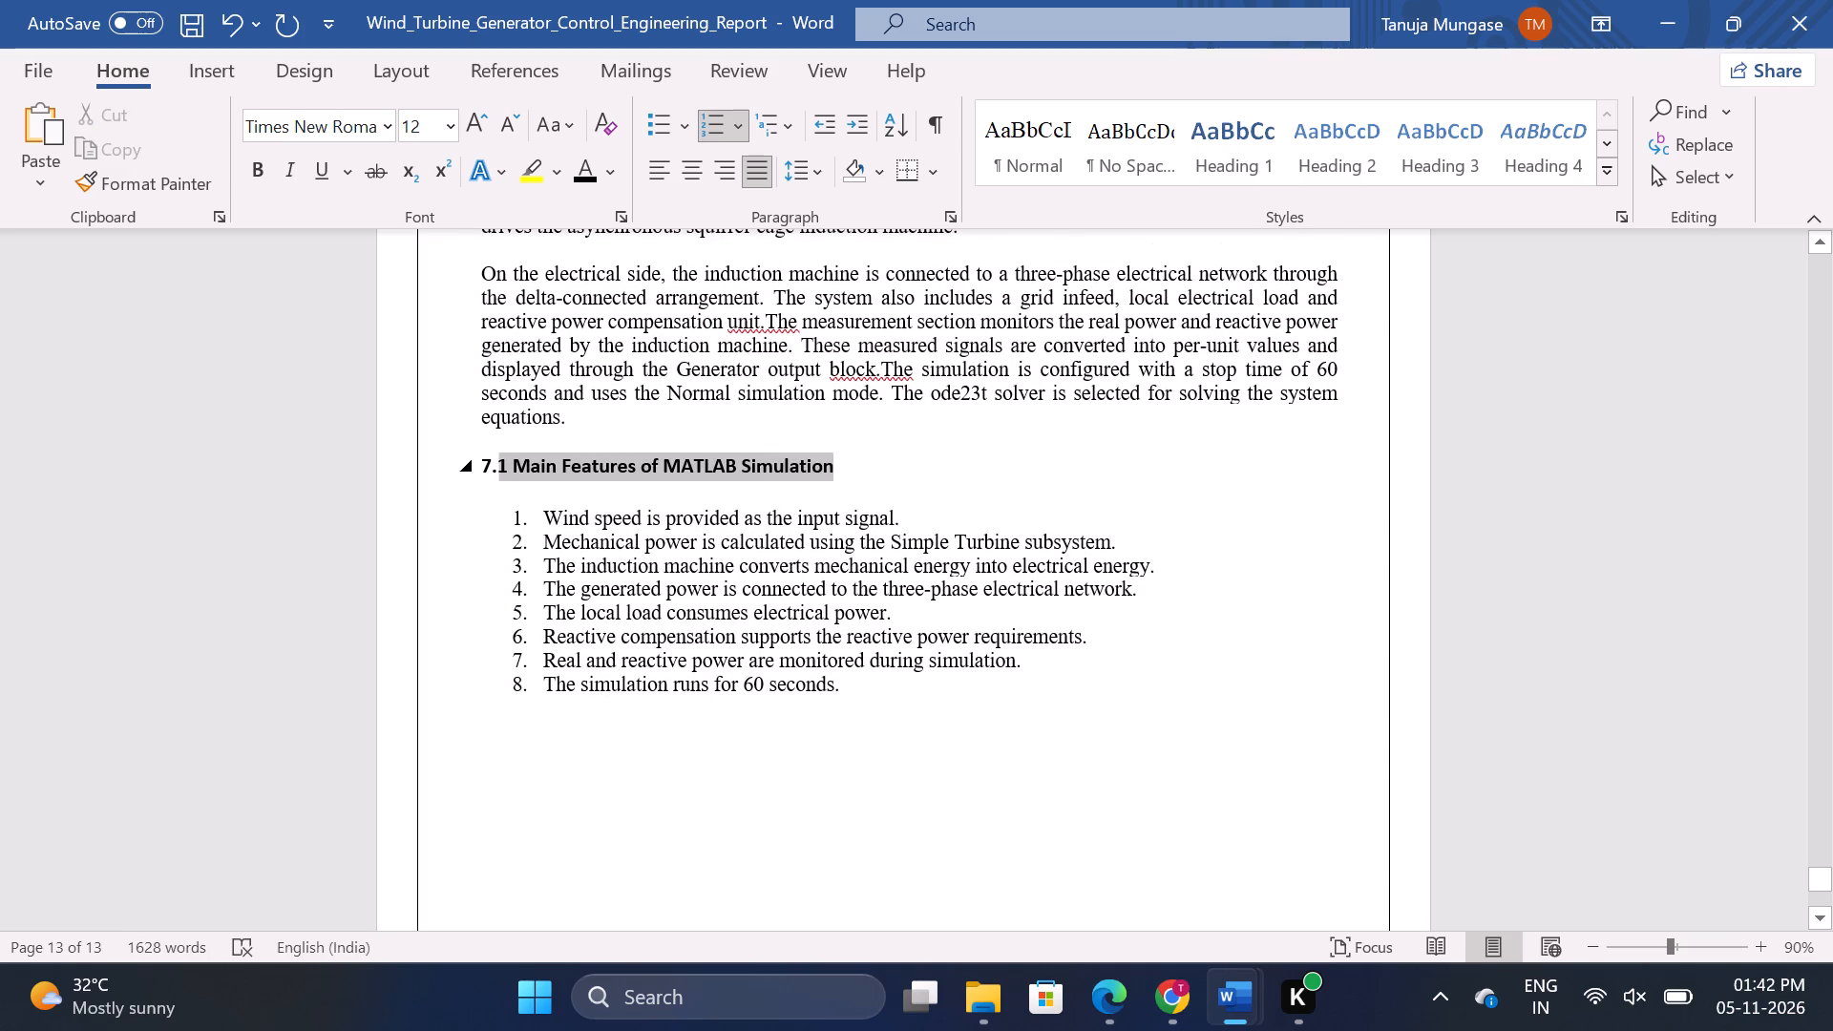
left_click_drag(477, 473, 468, 471)
left_click(377, 129)
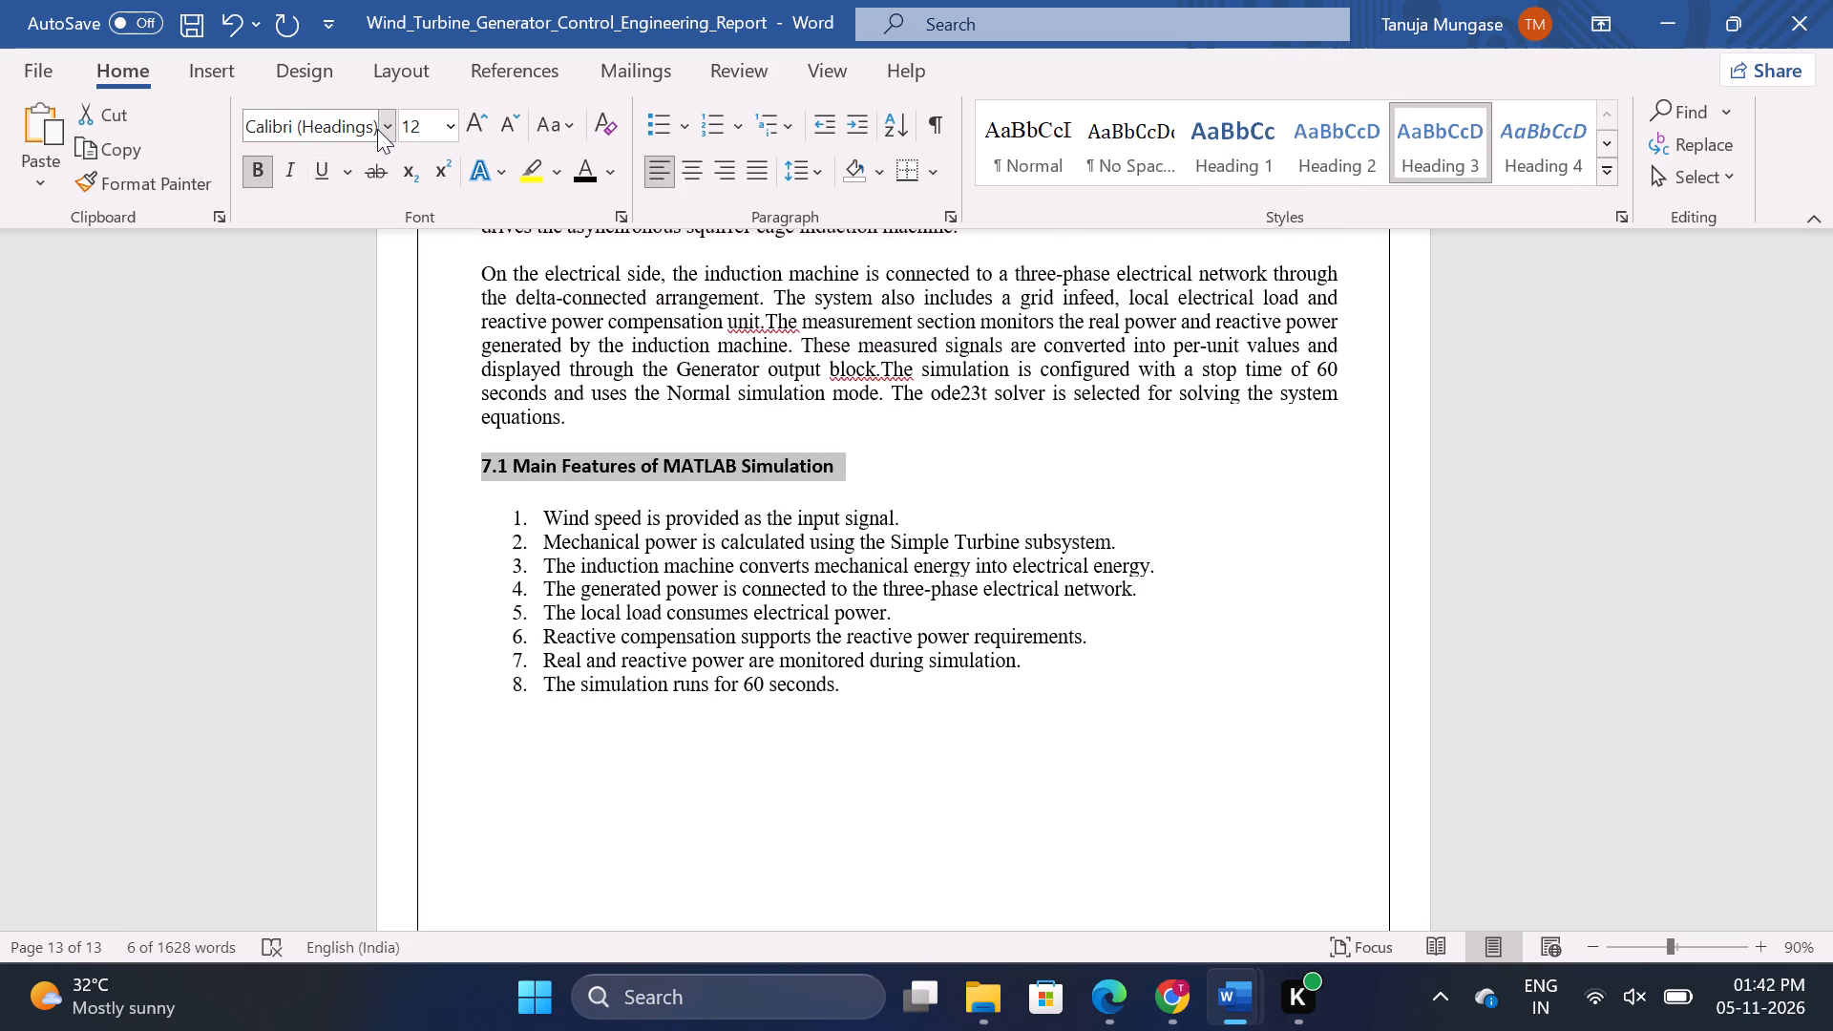
left_click(388, 128)
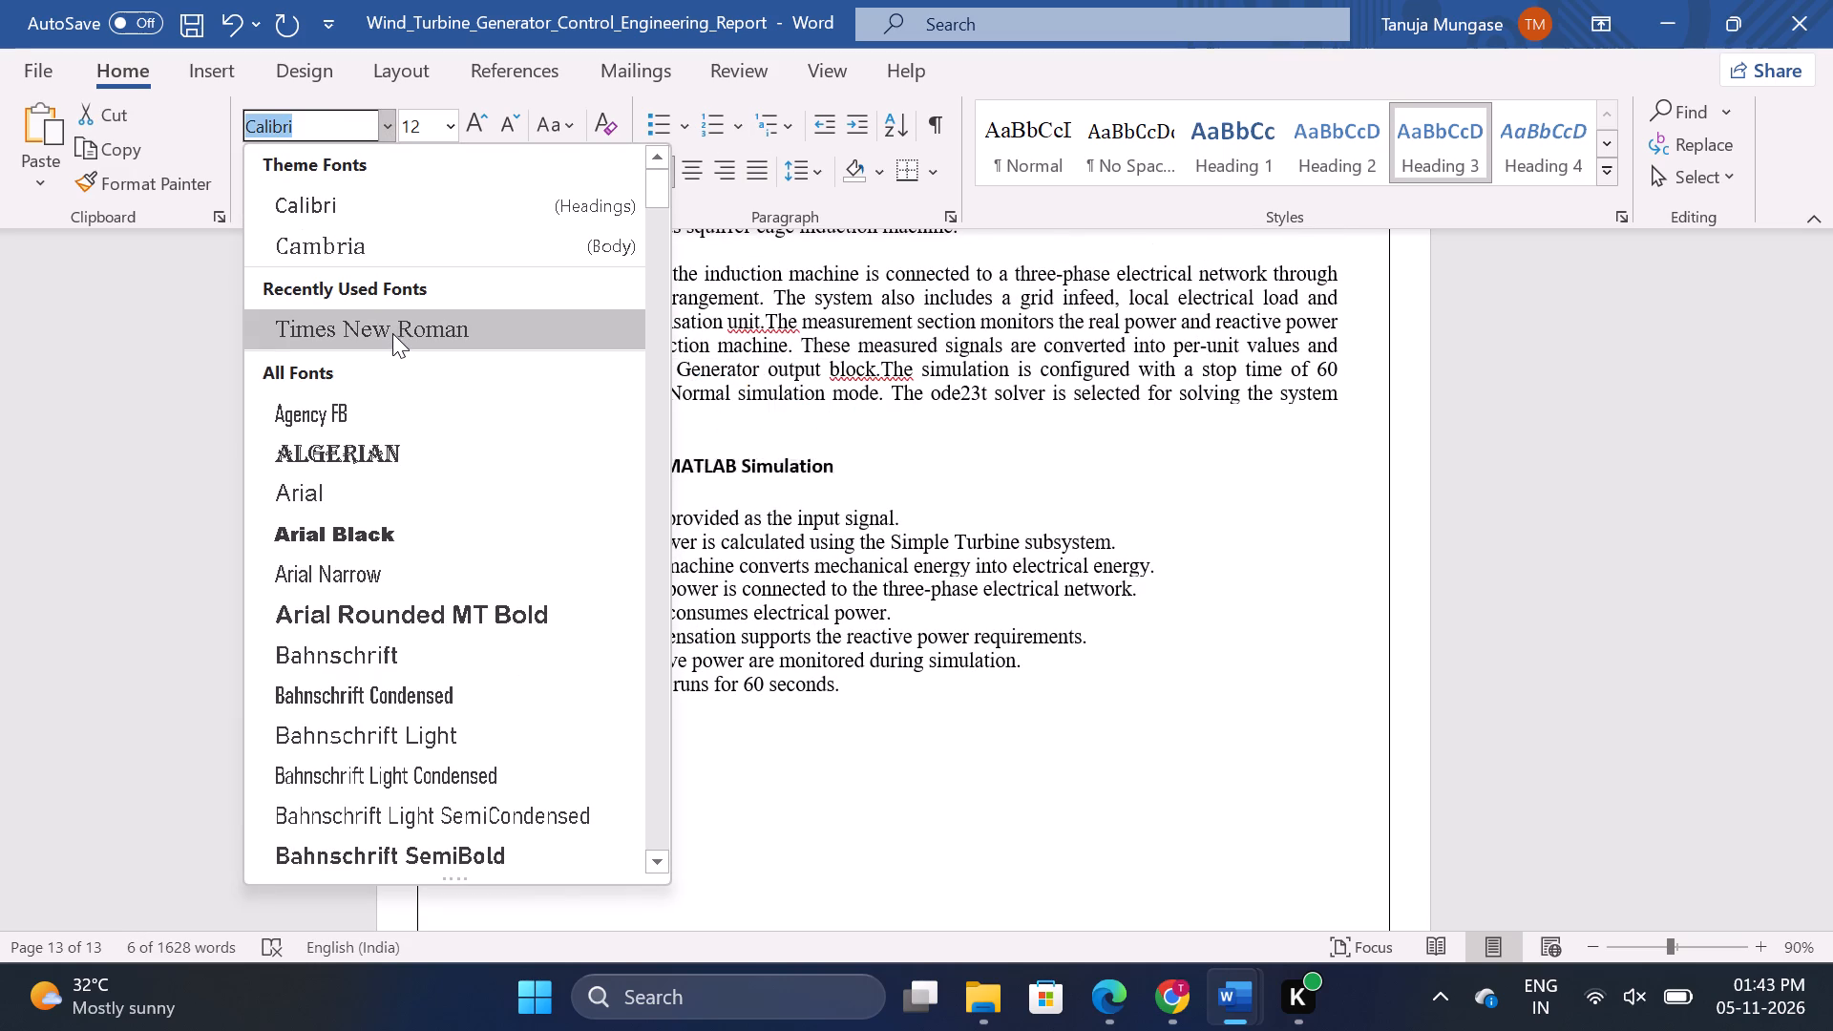
left_click(396, 329)
scroll(701, 406, "up", 1)
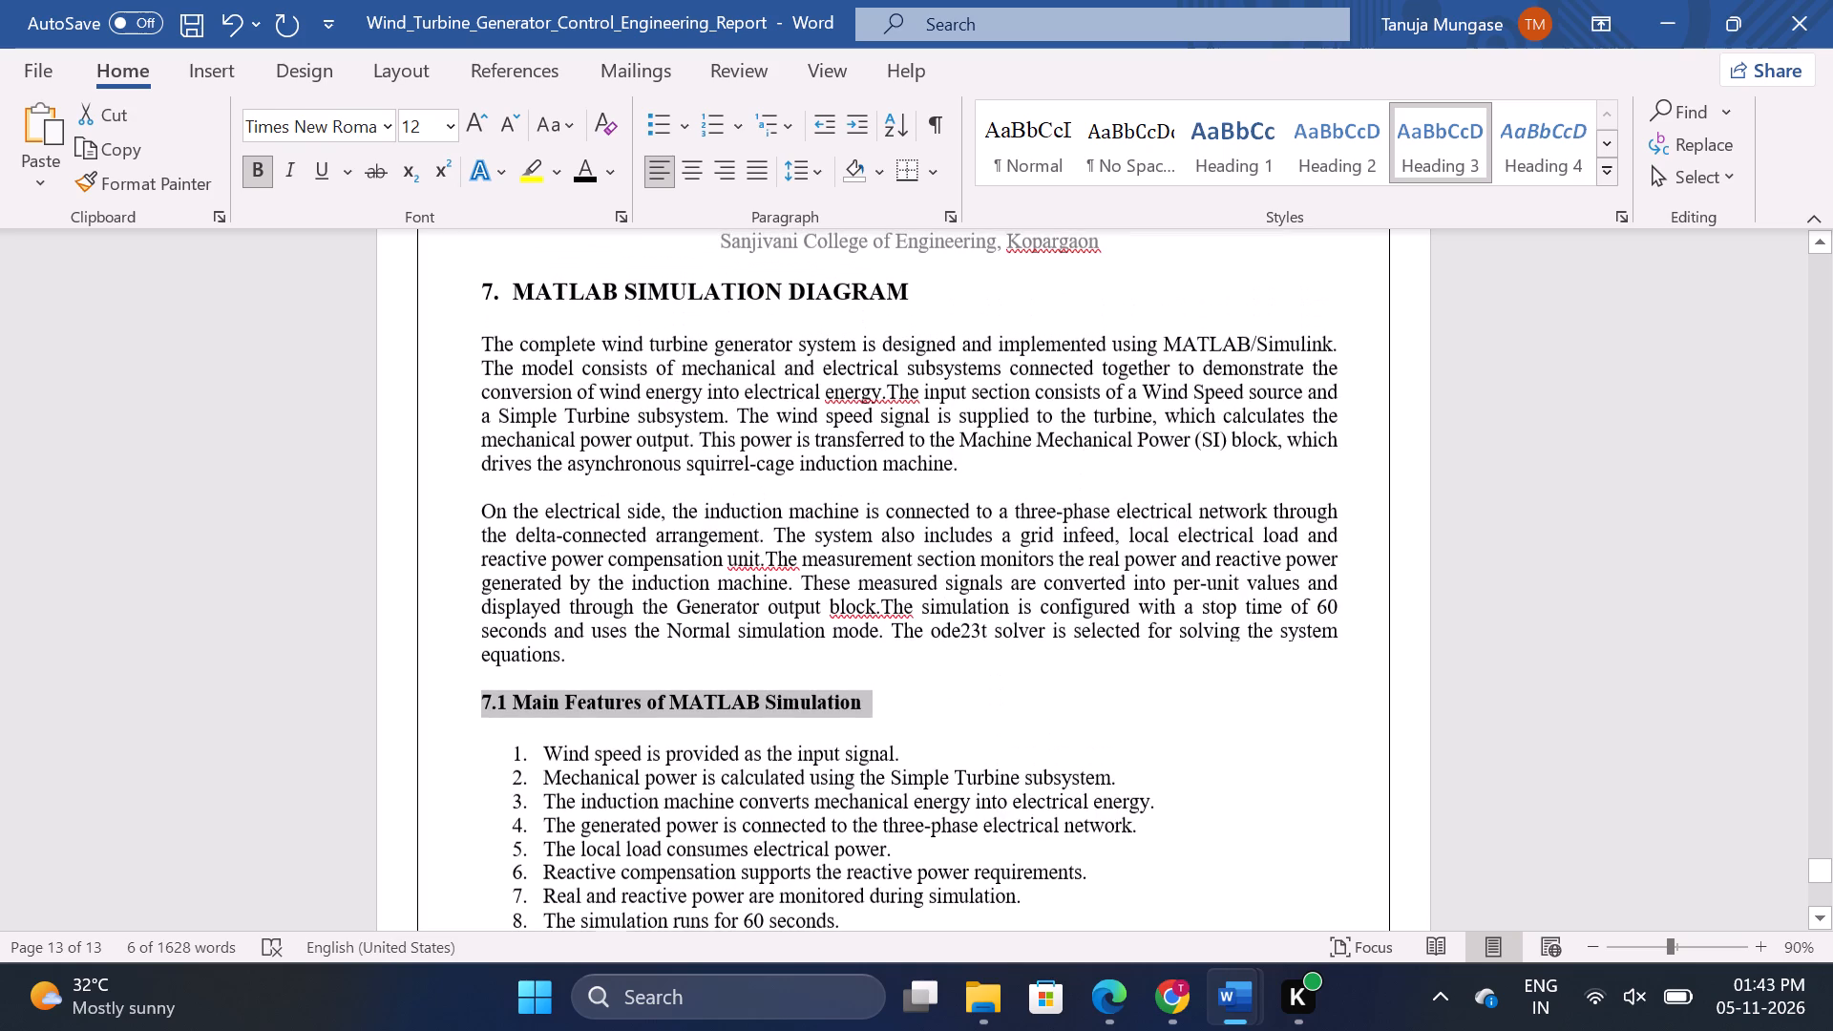
left_click(693, 592)
Set the font of the "5.1 Working Principle" heading in section 5 to Times New Roman.
left_click_drag(1131, 773, 573, 778)
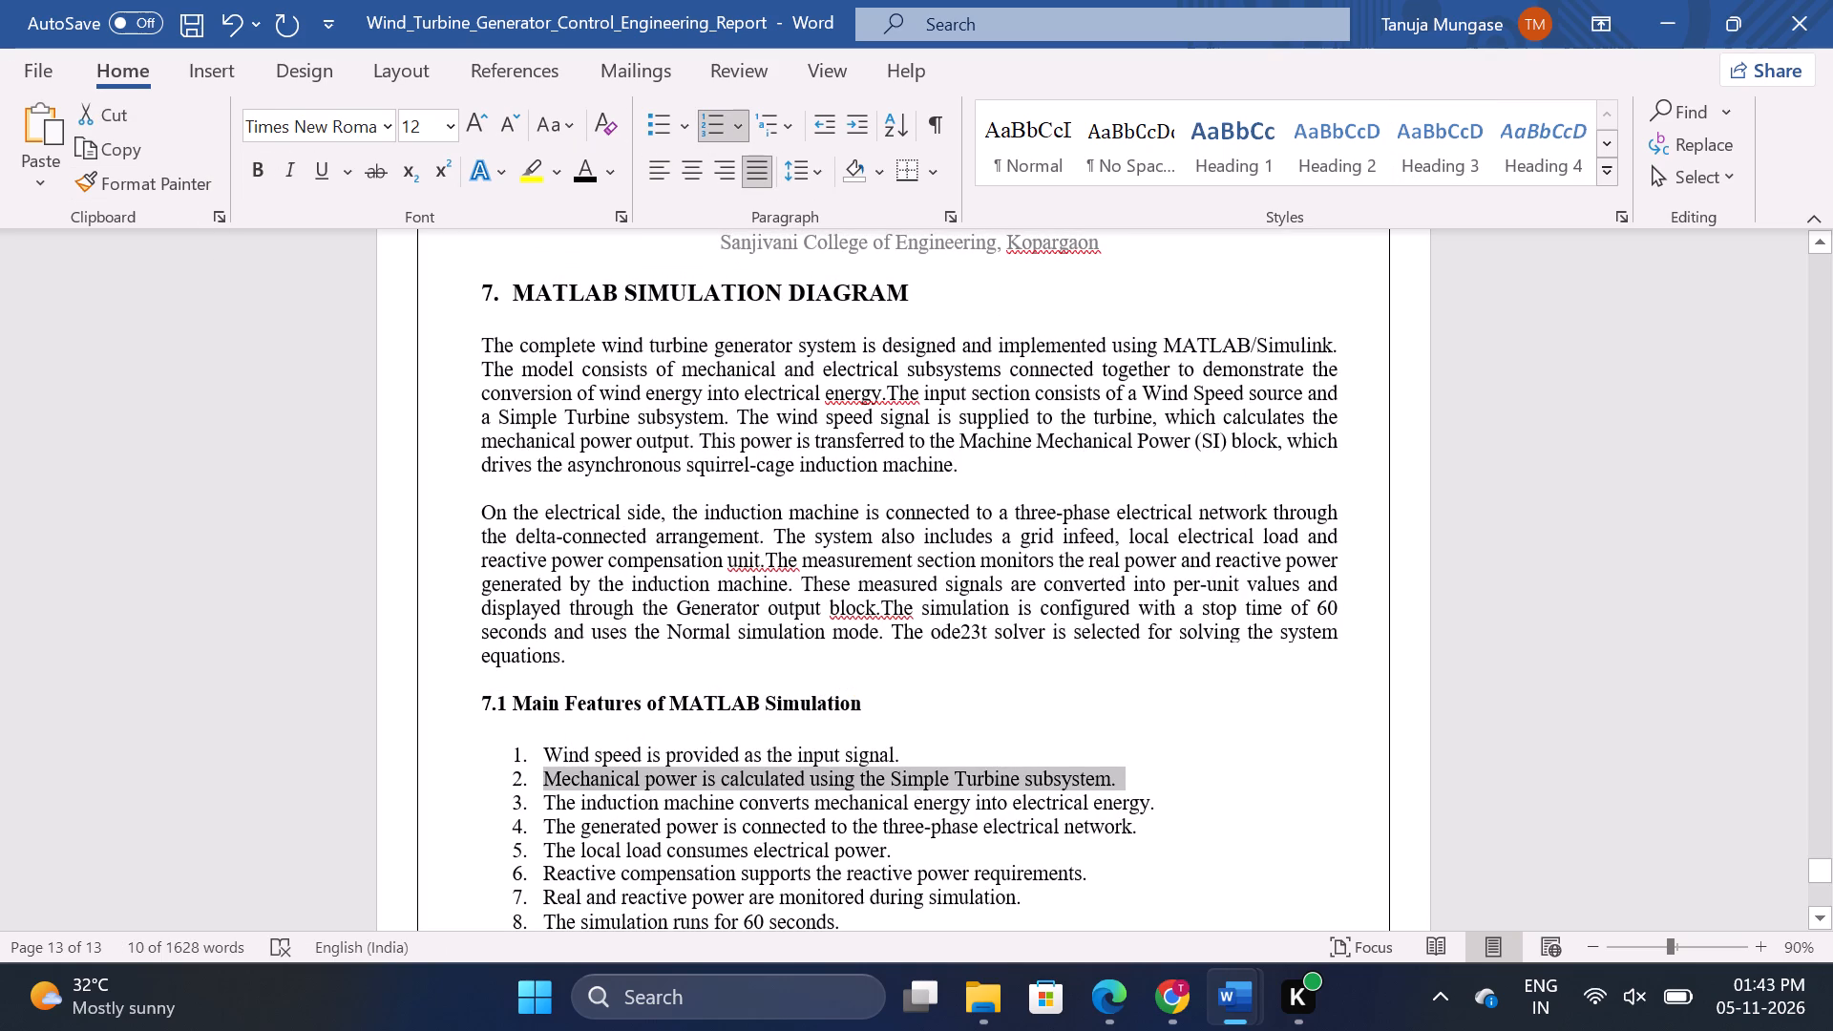
scroll(730, 540, "up", 10)
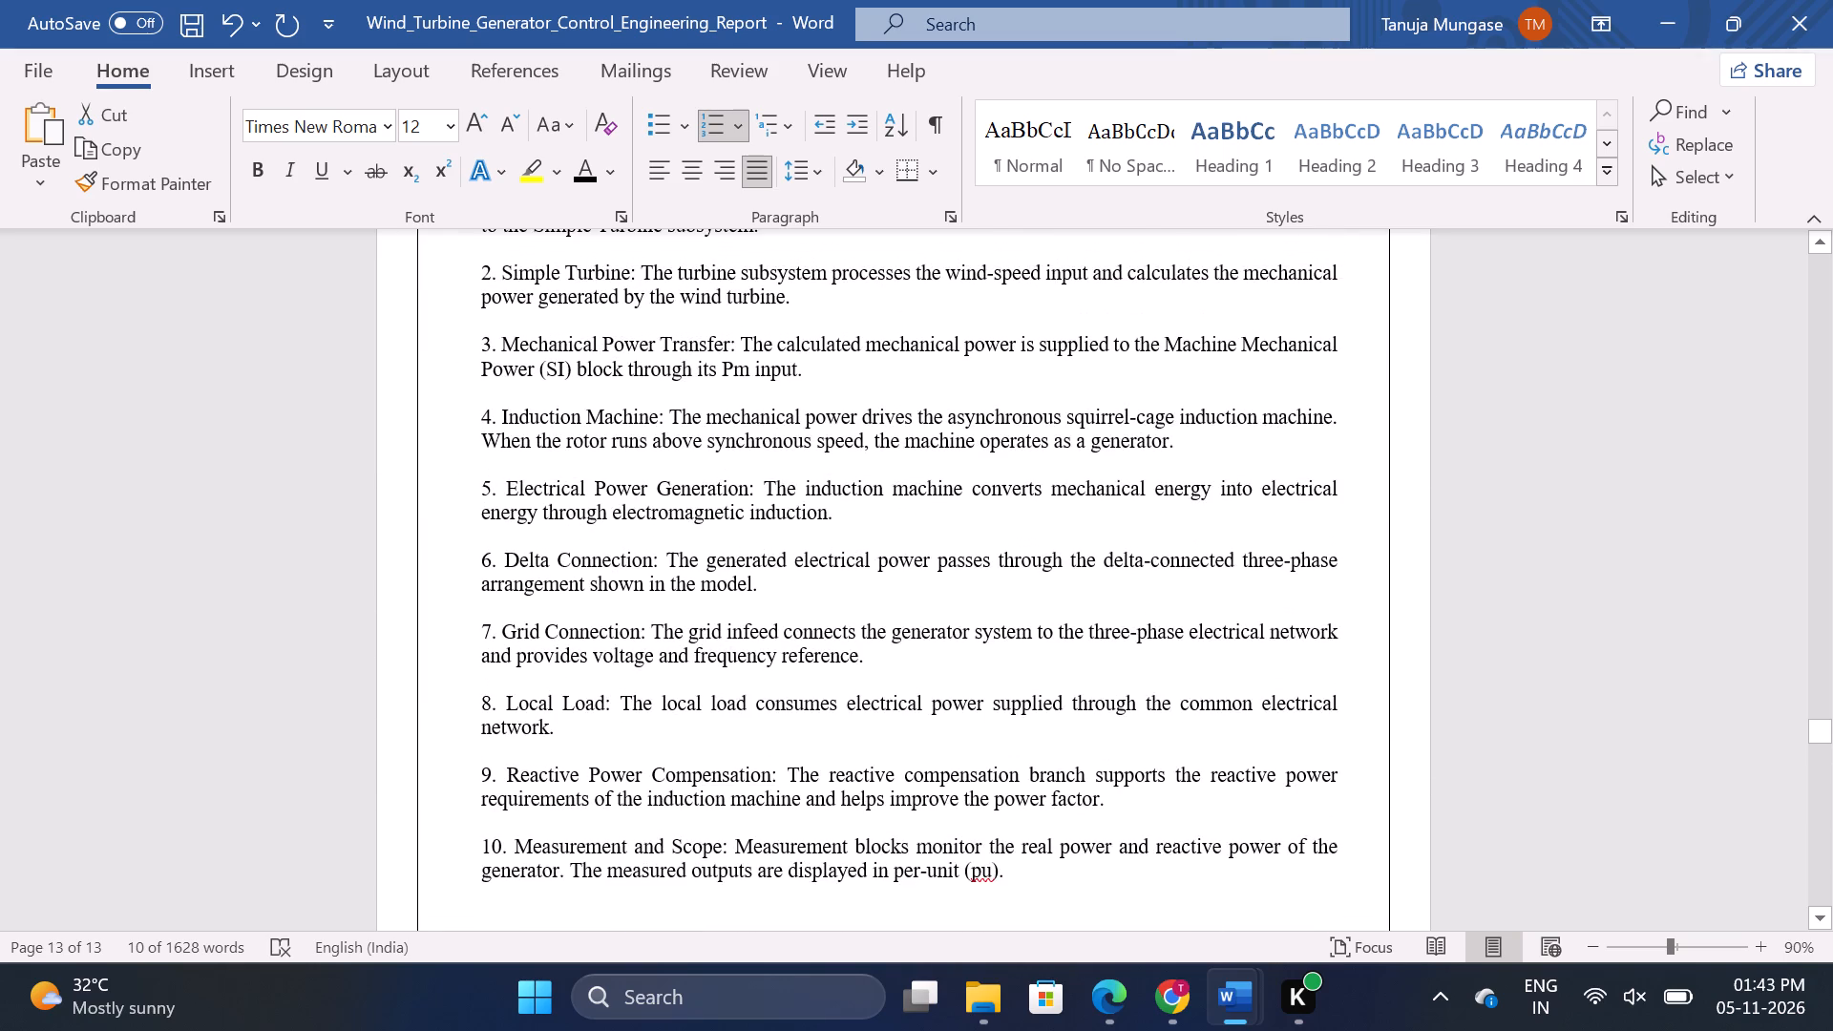
scroll(730, 540, "up", 1)
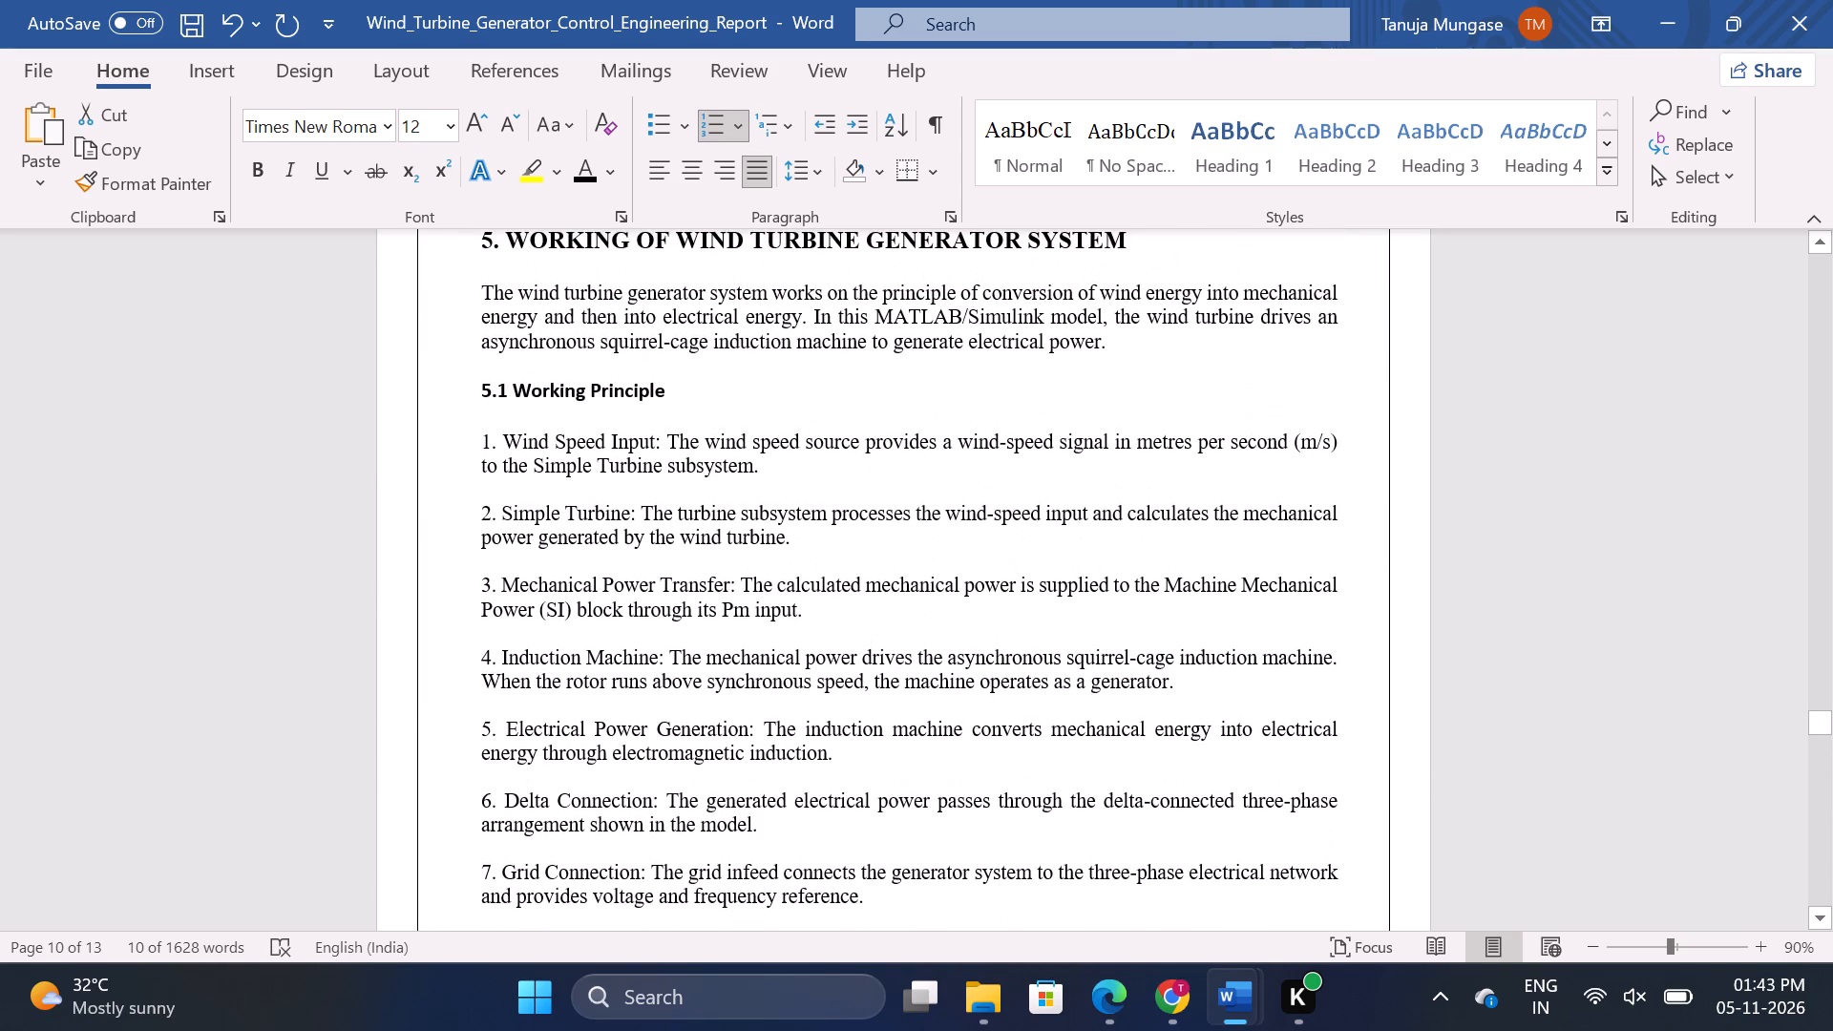
left_click_drag(671, 386, 486, 393)
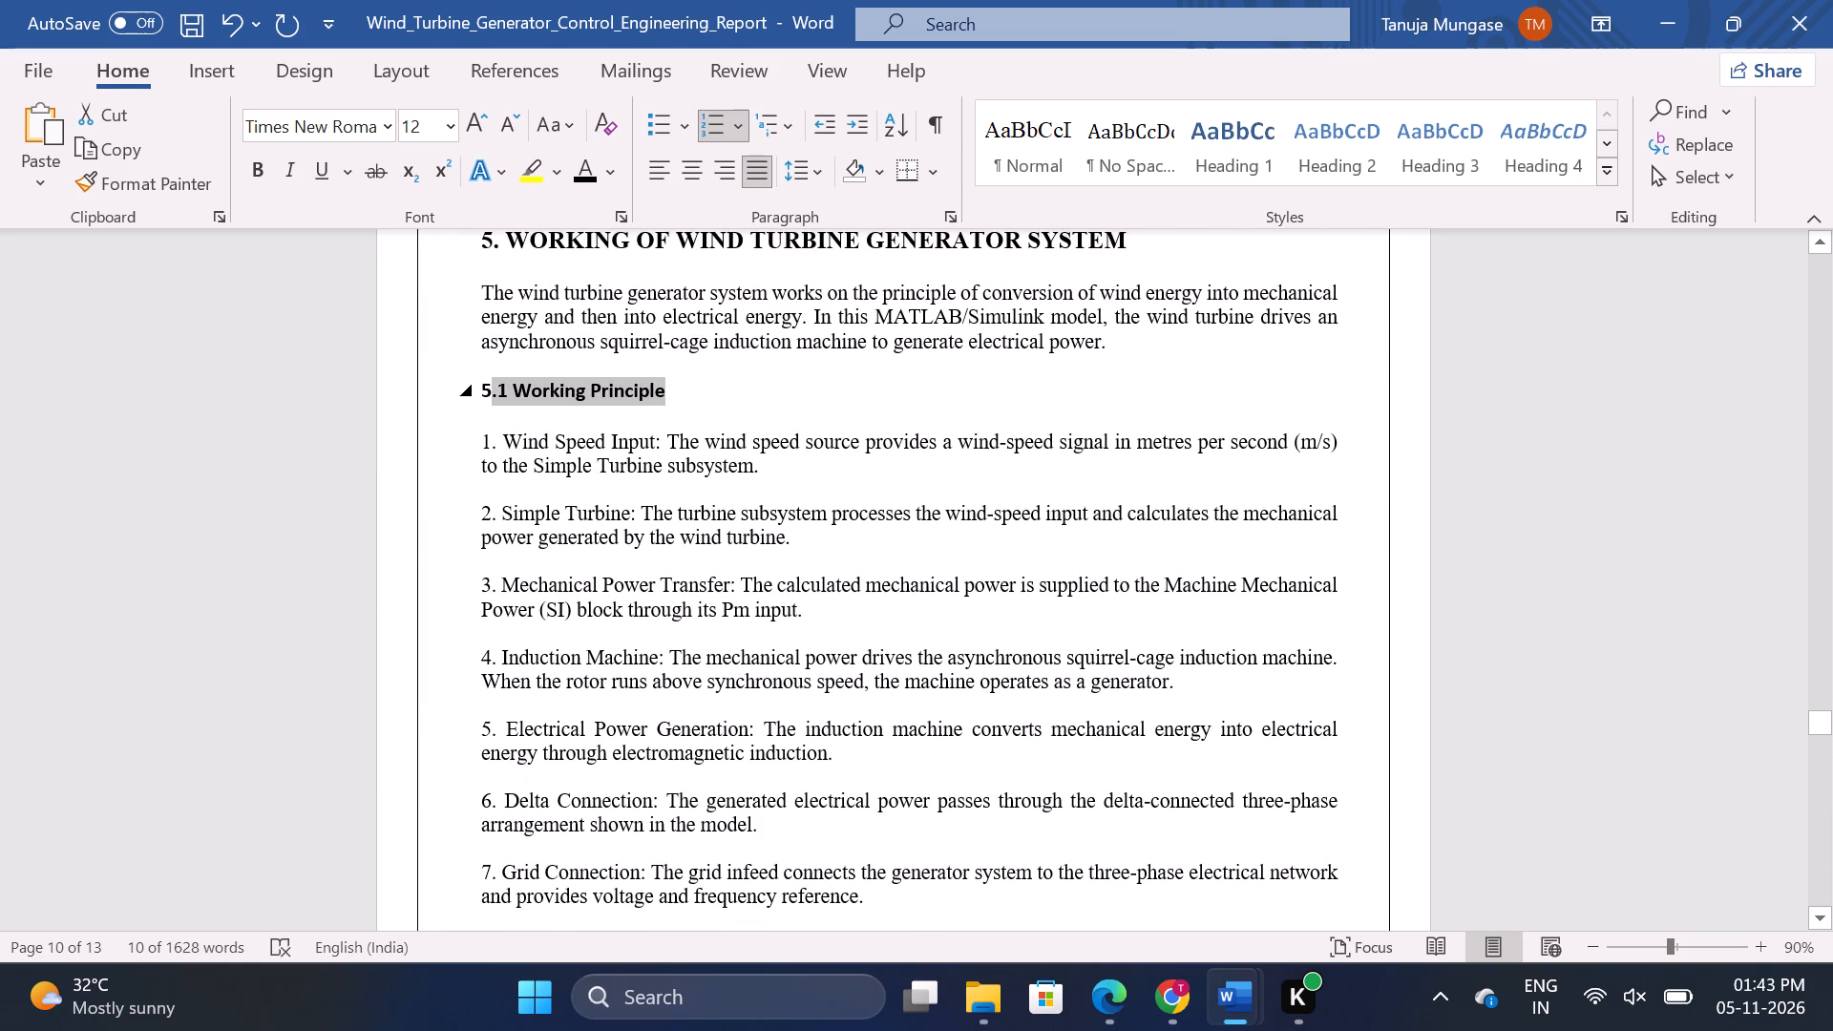
left_click_drag(486, 393, 482, 393)
left_click(385, 134)
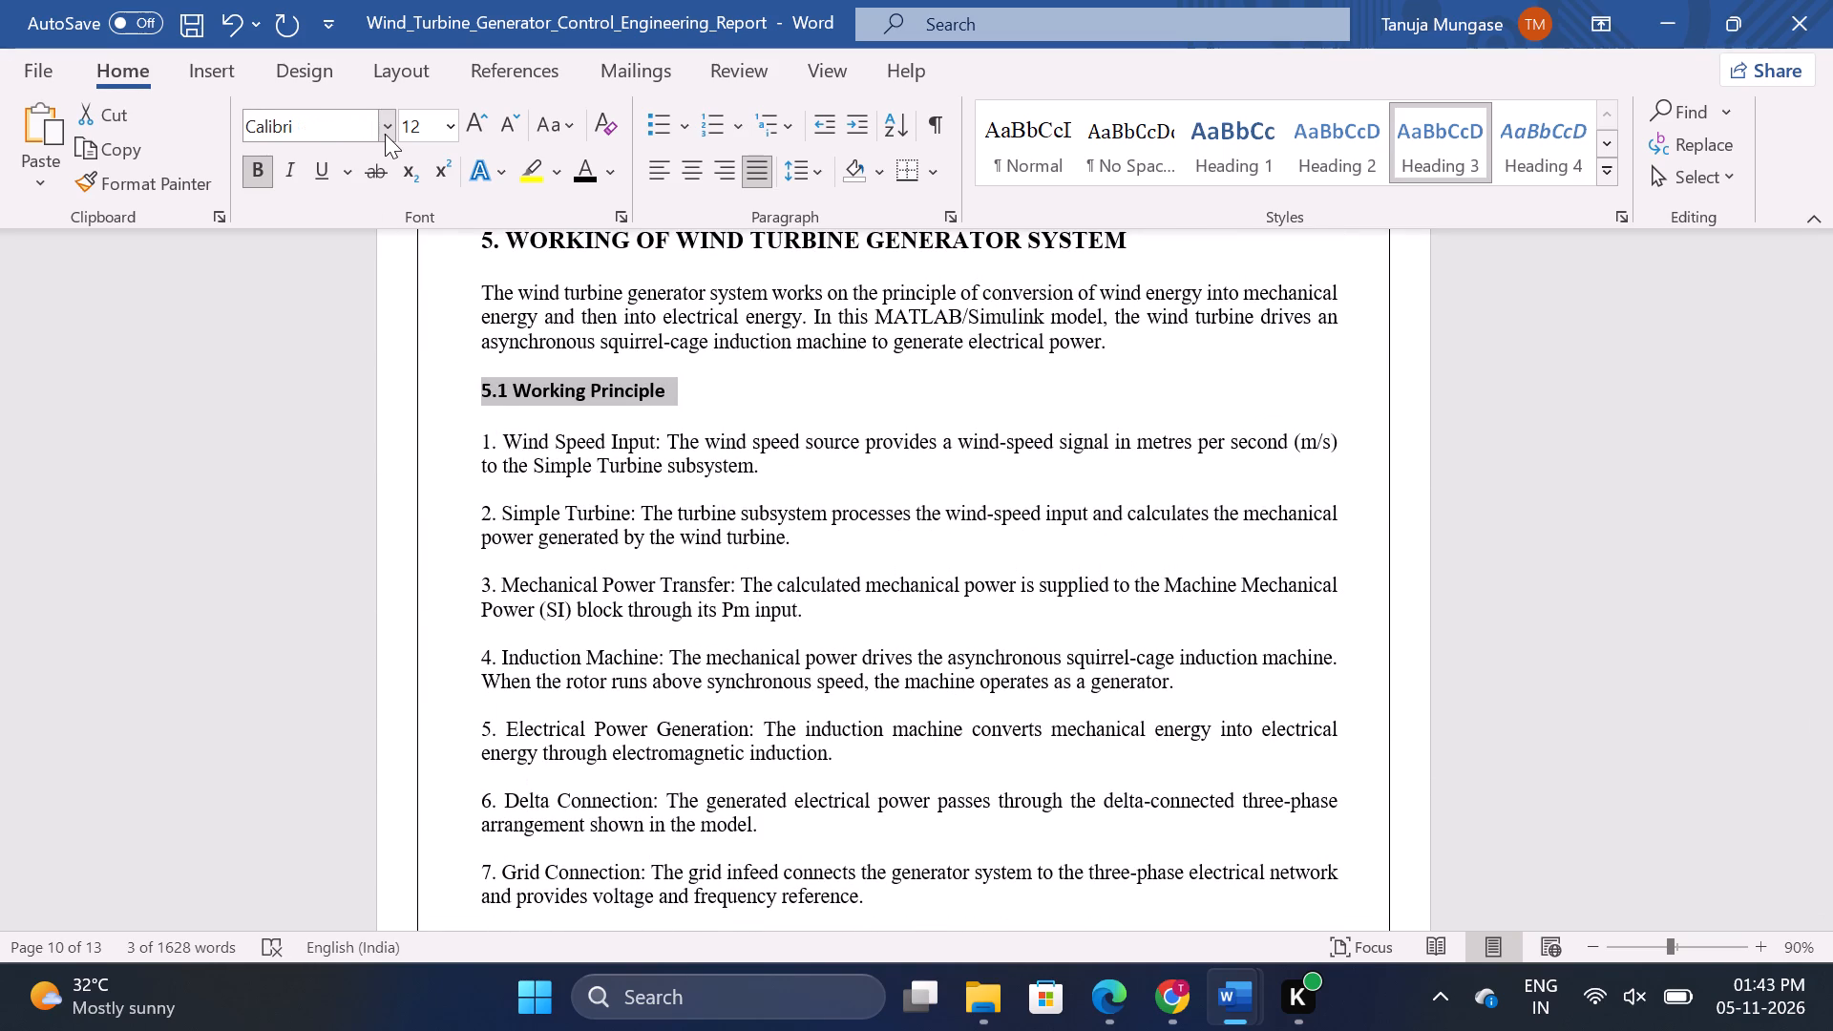
left_click(389, 315)
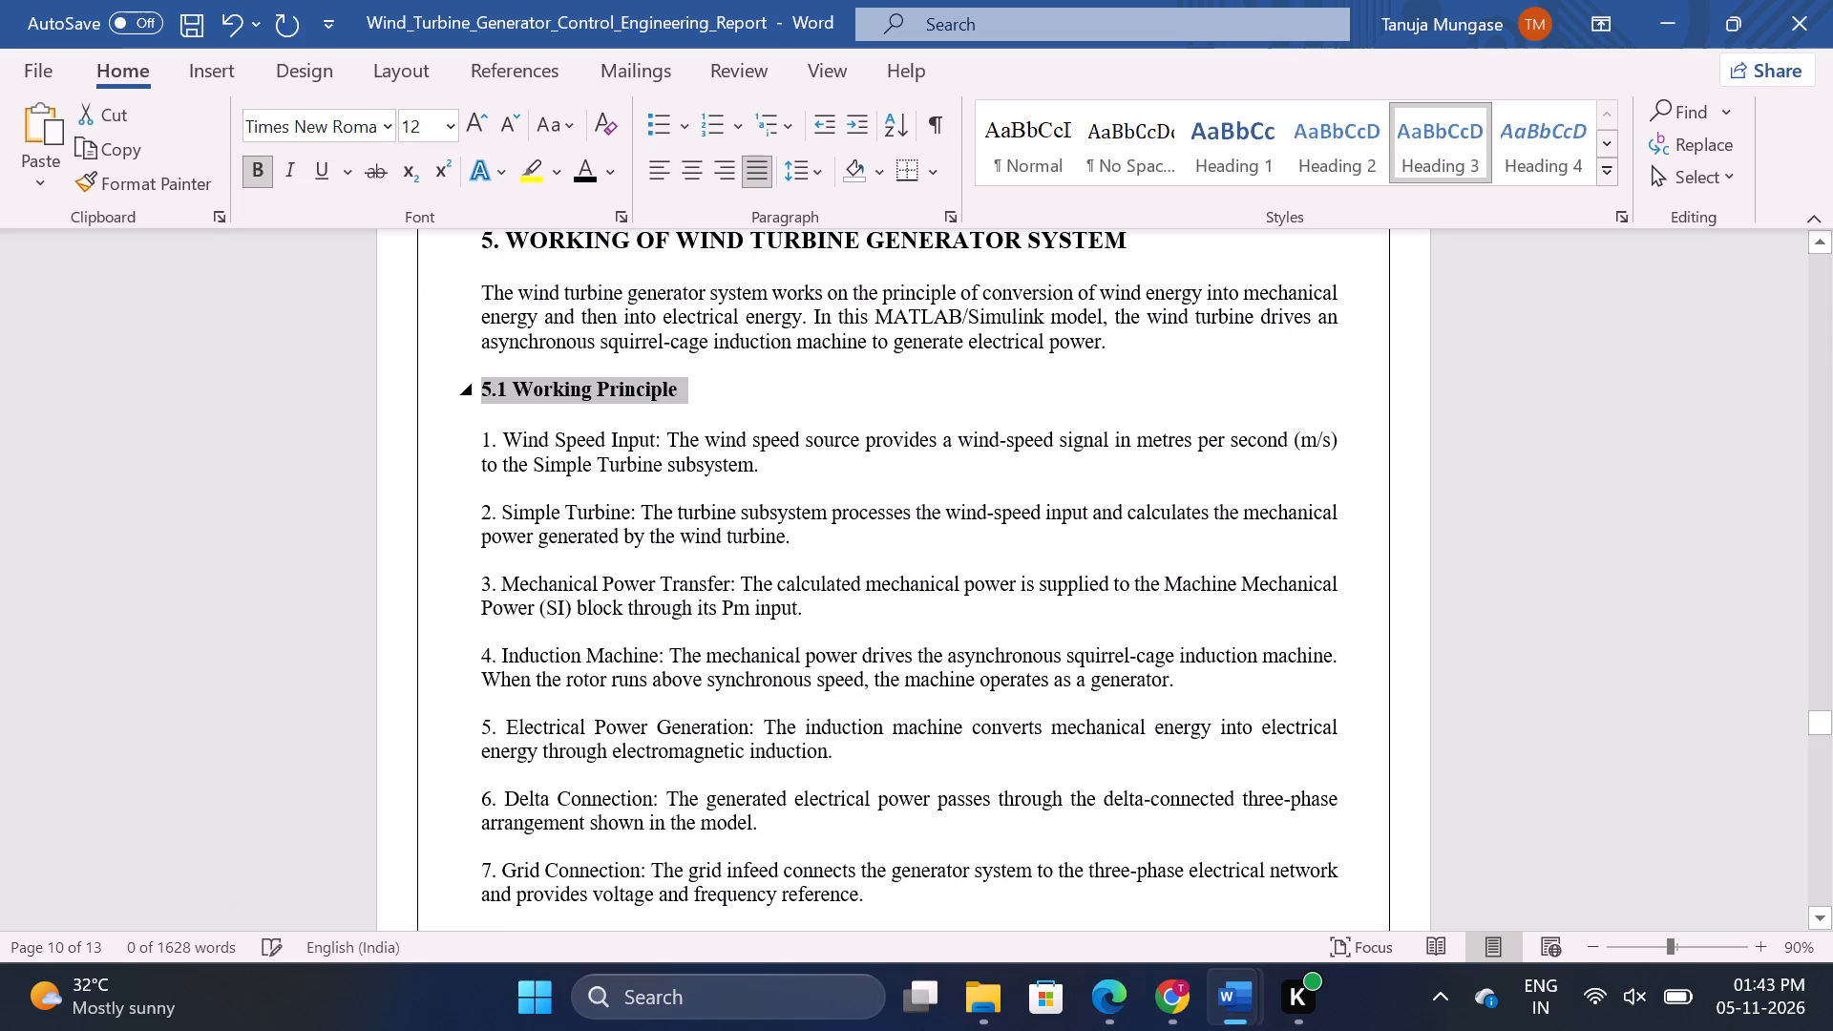
left_click(641, 454)
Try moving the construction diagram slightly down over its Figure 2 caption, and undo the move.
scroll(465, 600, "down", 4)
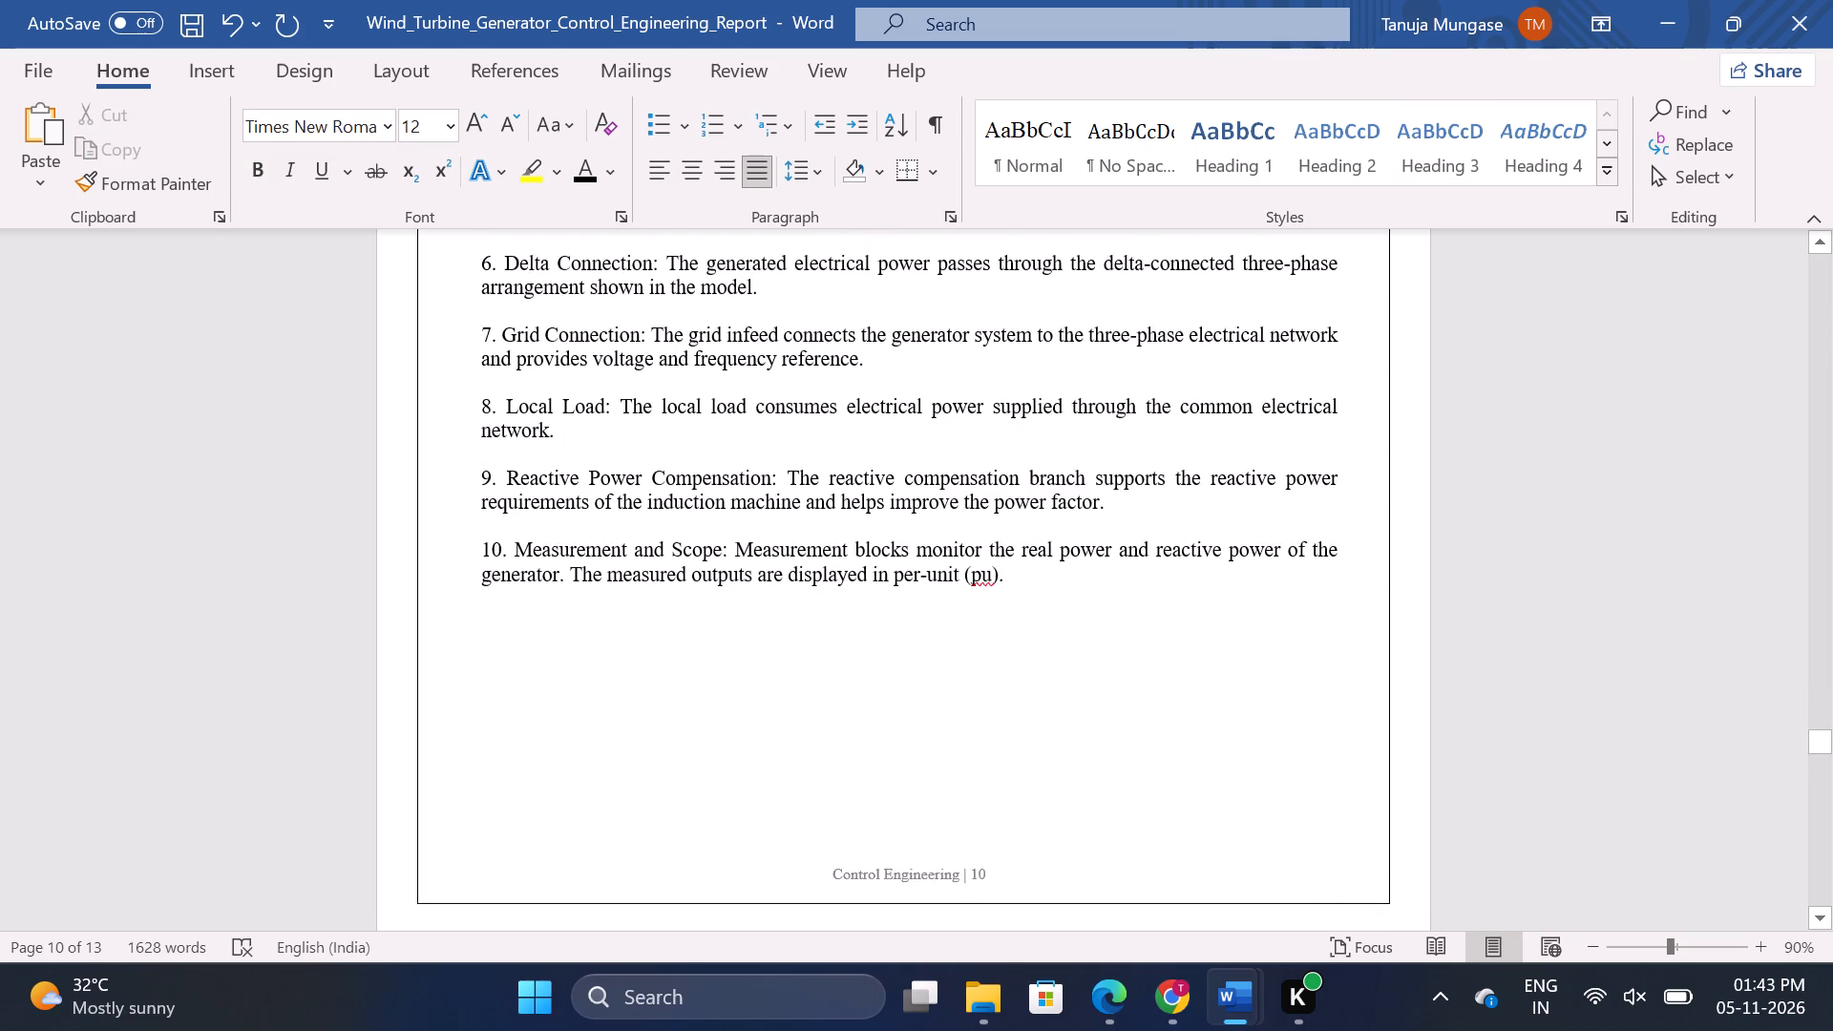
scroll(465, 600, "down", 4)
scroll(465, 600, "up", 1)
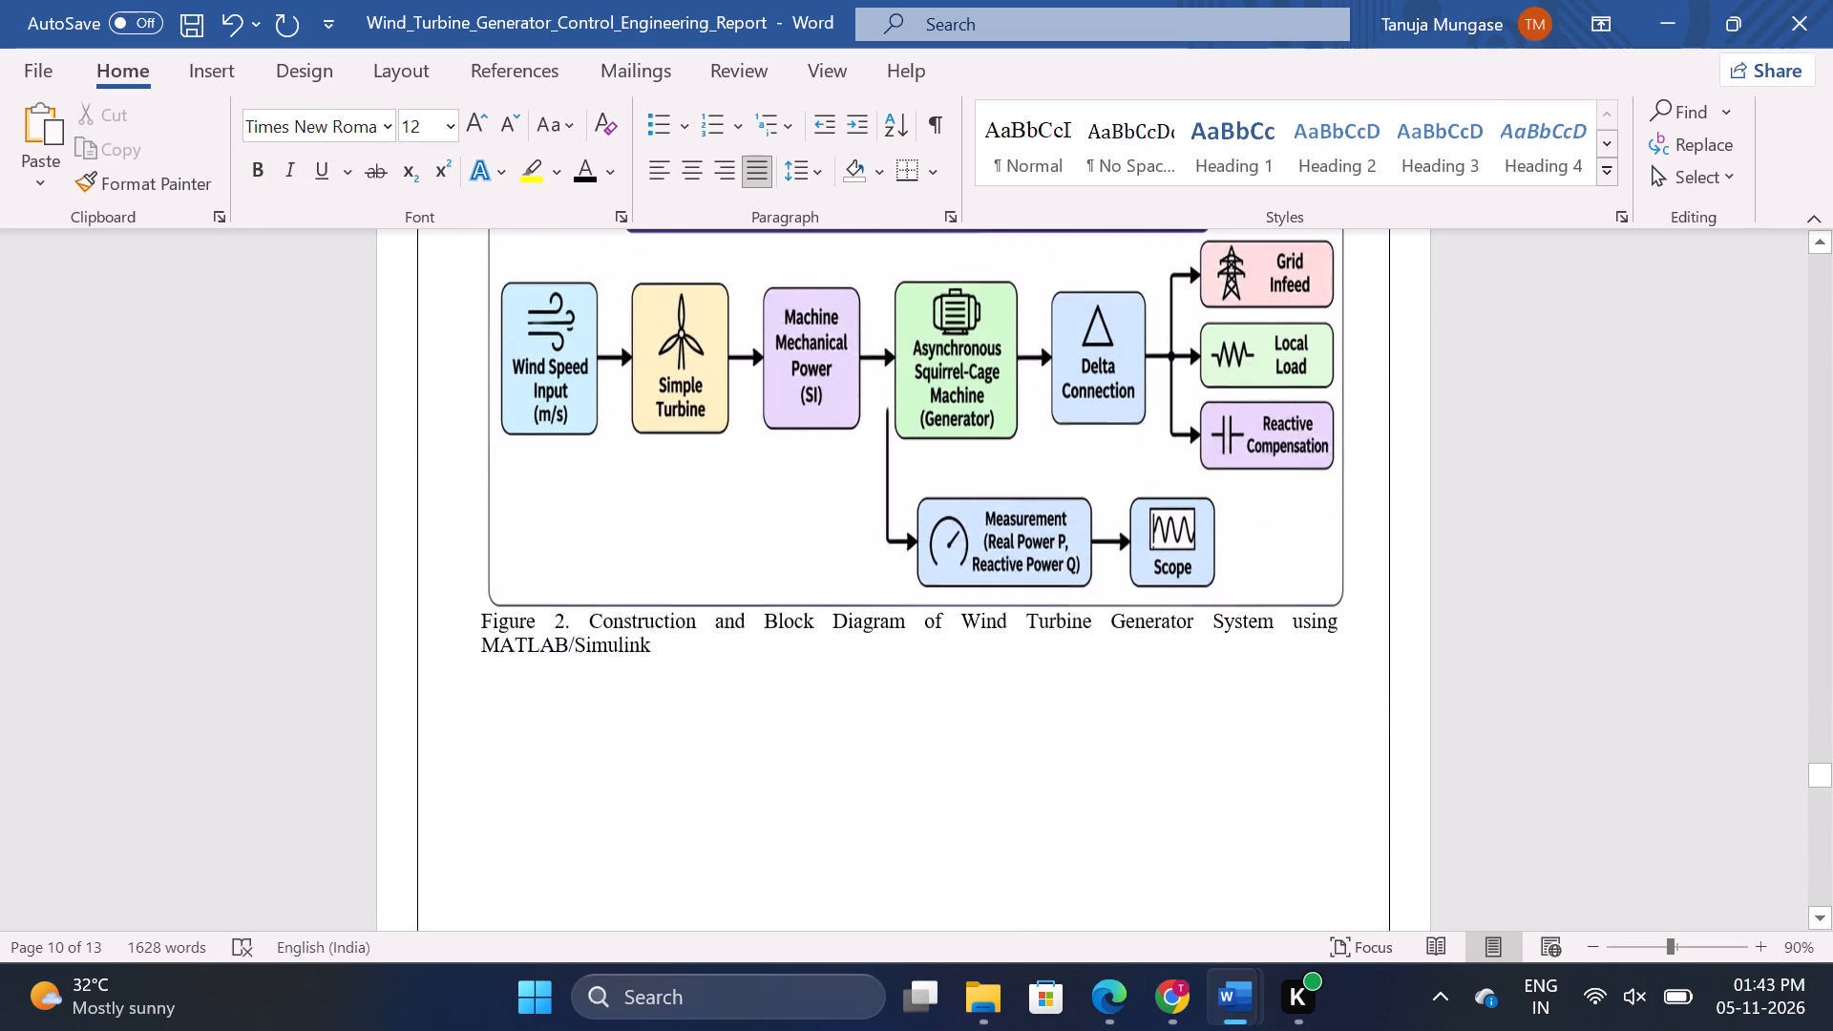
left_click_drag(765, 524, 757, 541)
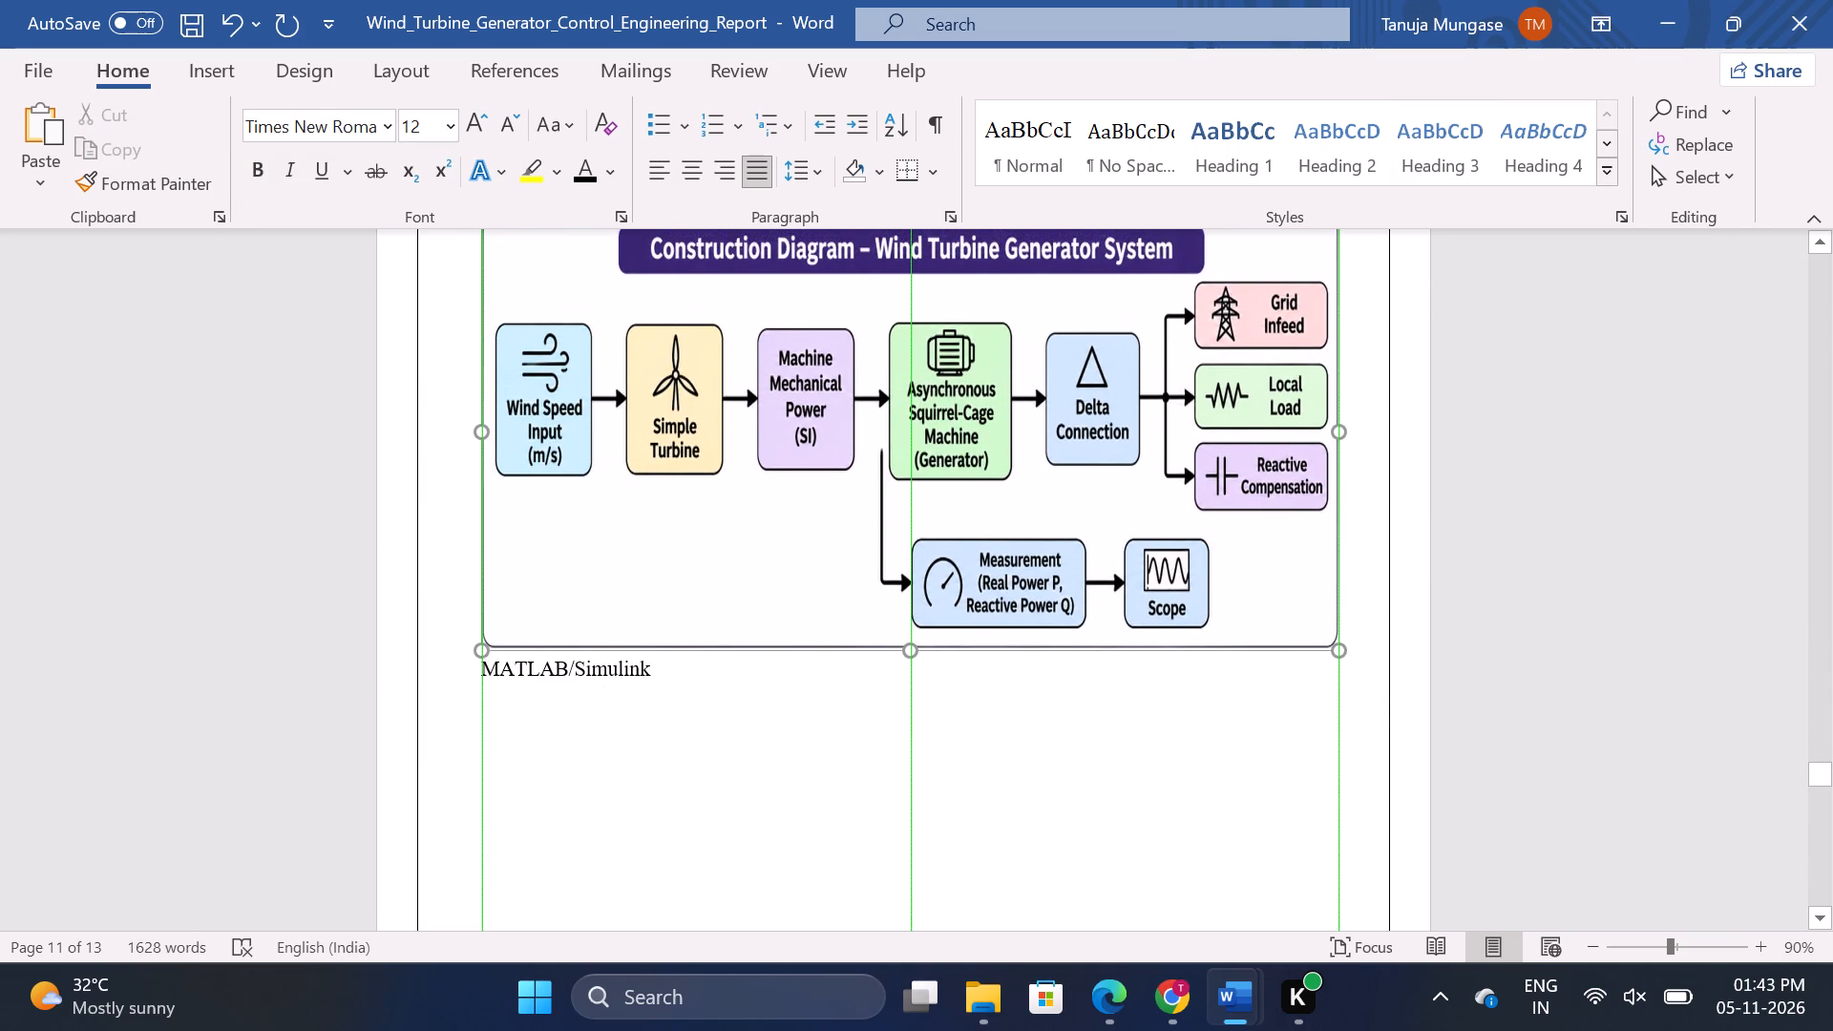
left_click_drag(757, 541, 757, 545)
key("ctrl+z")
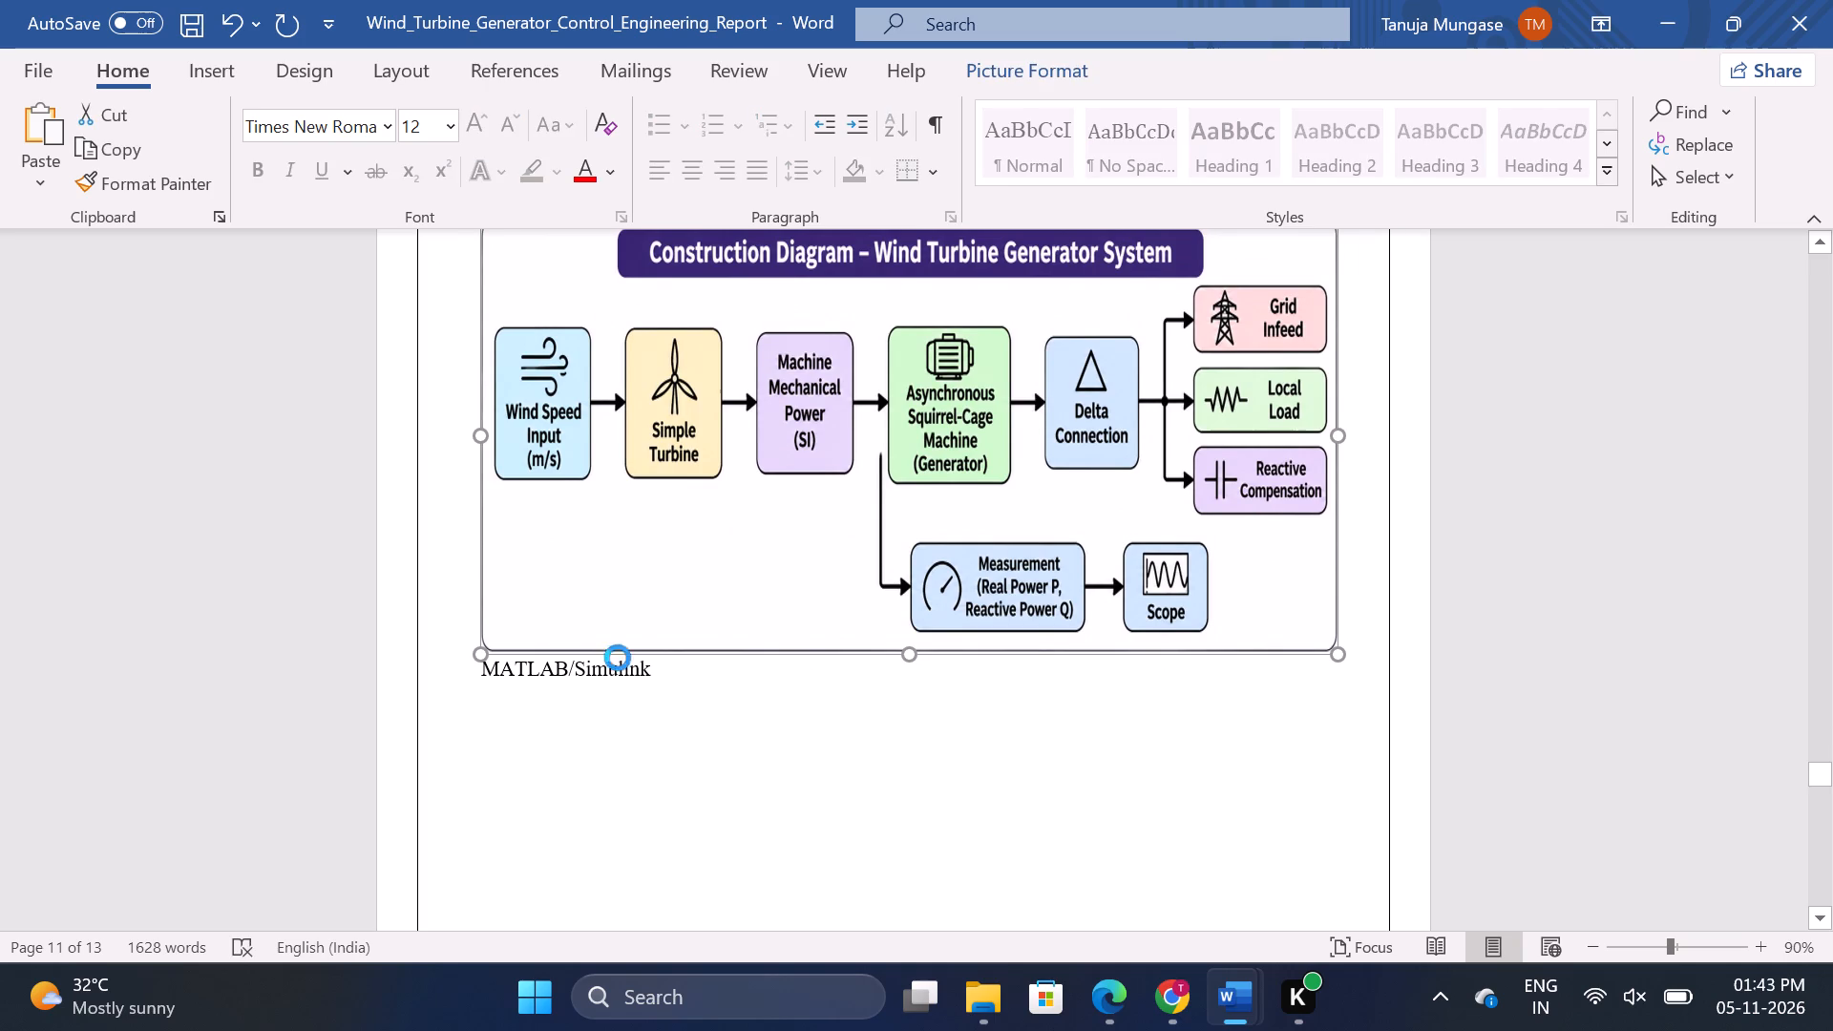
Insert two blank lines between the construction diagram and its Figure 2 caption.
left_click(473, 651)
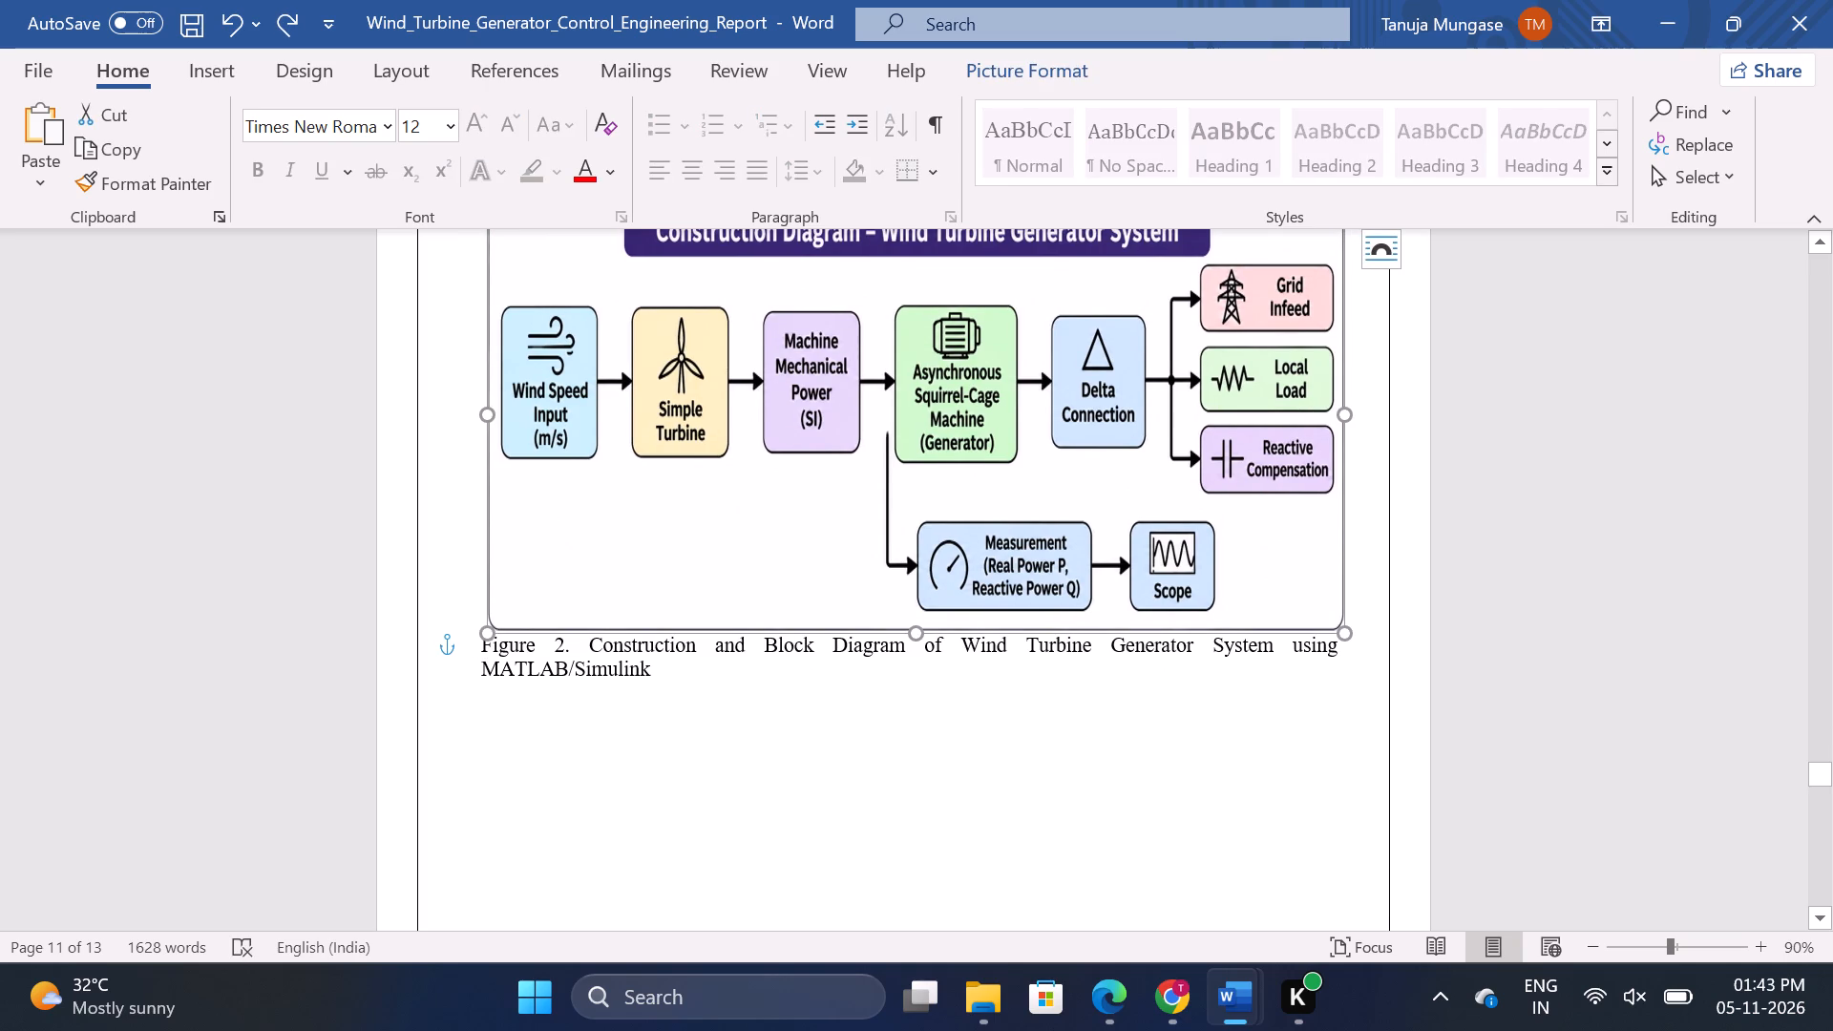
key("Return")
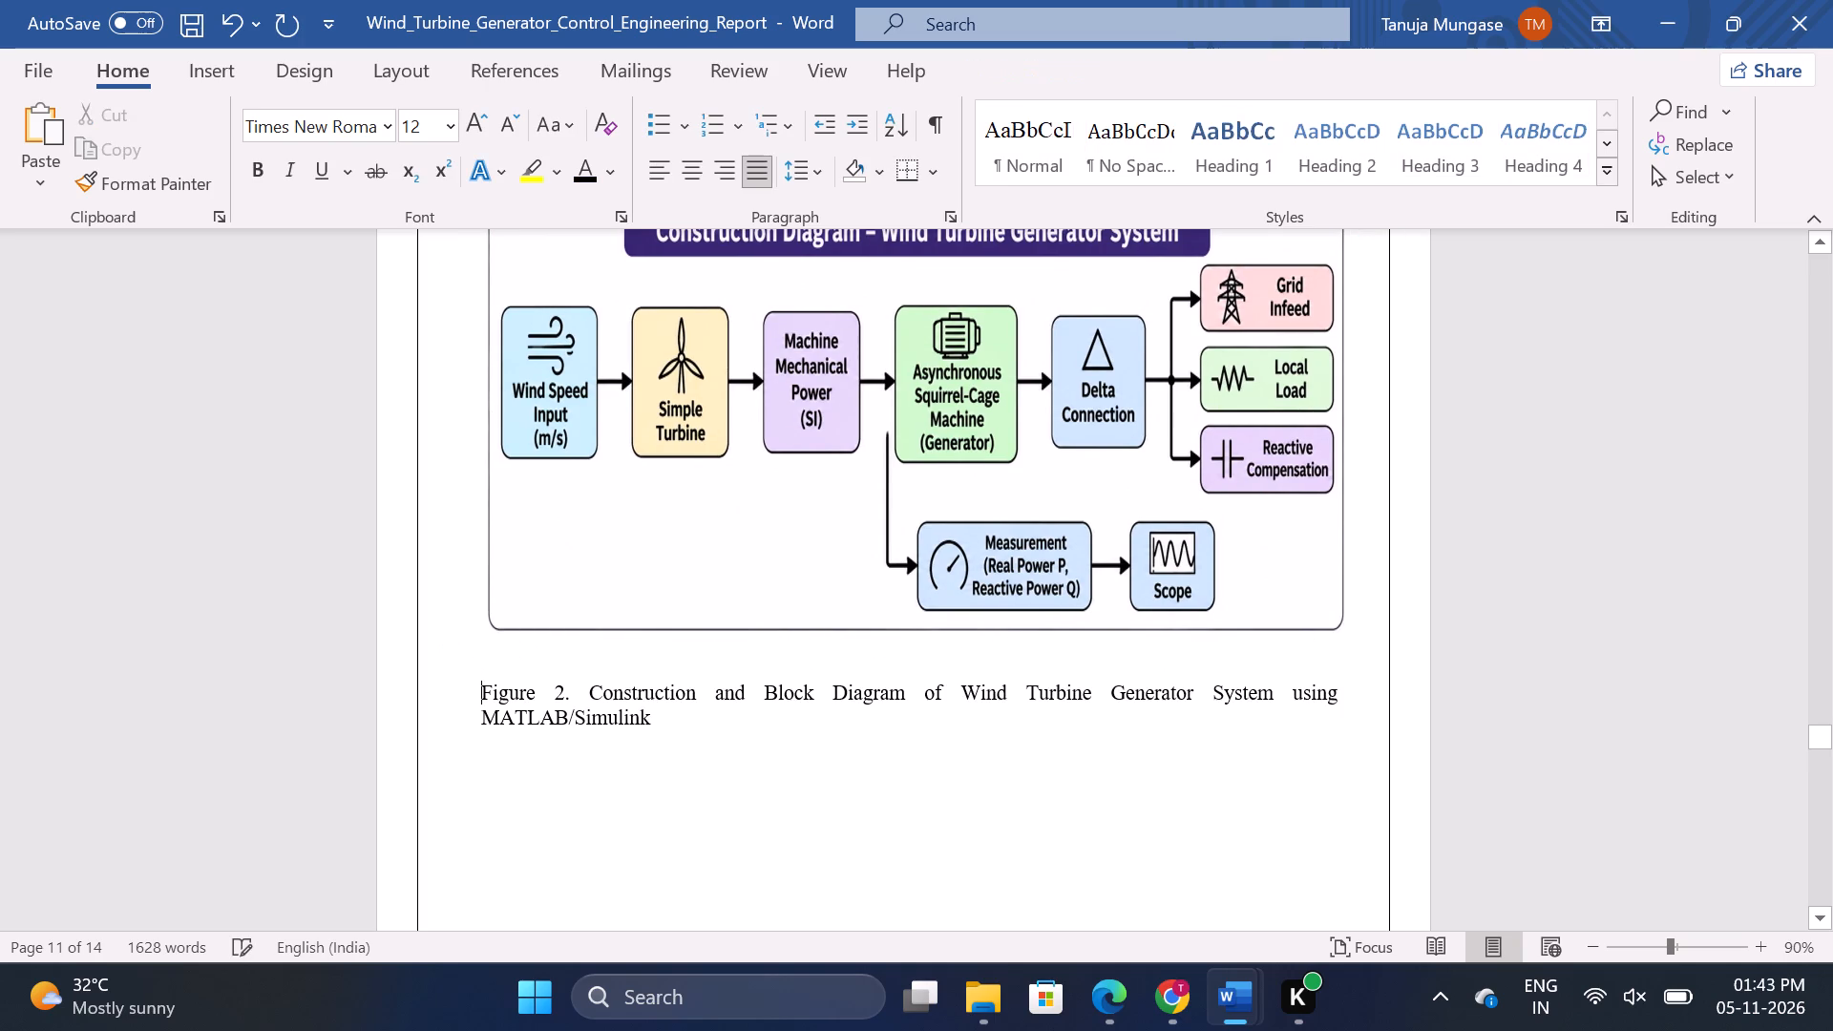
key("Return")
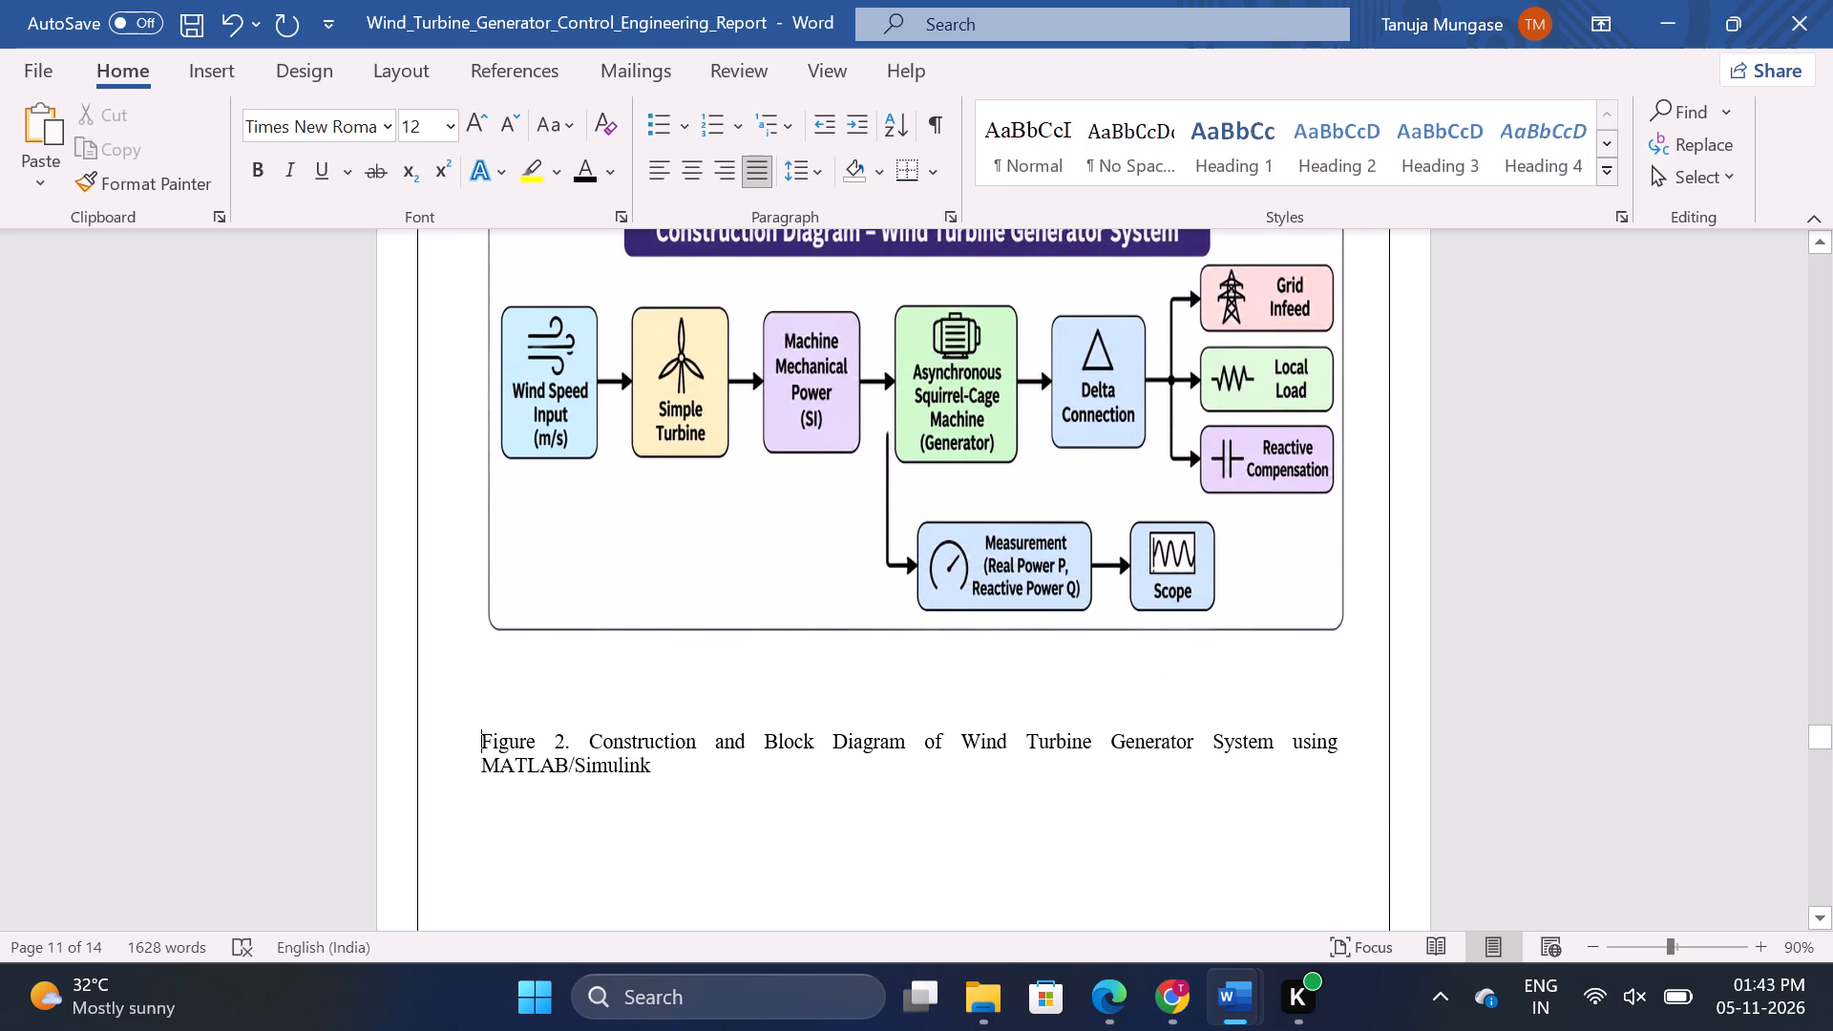
Reposition the construction diagram near the top of page 11, below the college header and within the text margins.
left_click_drag(819, 431, 783, 496)
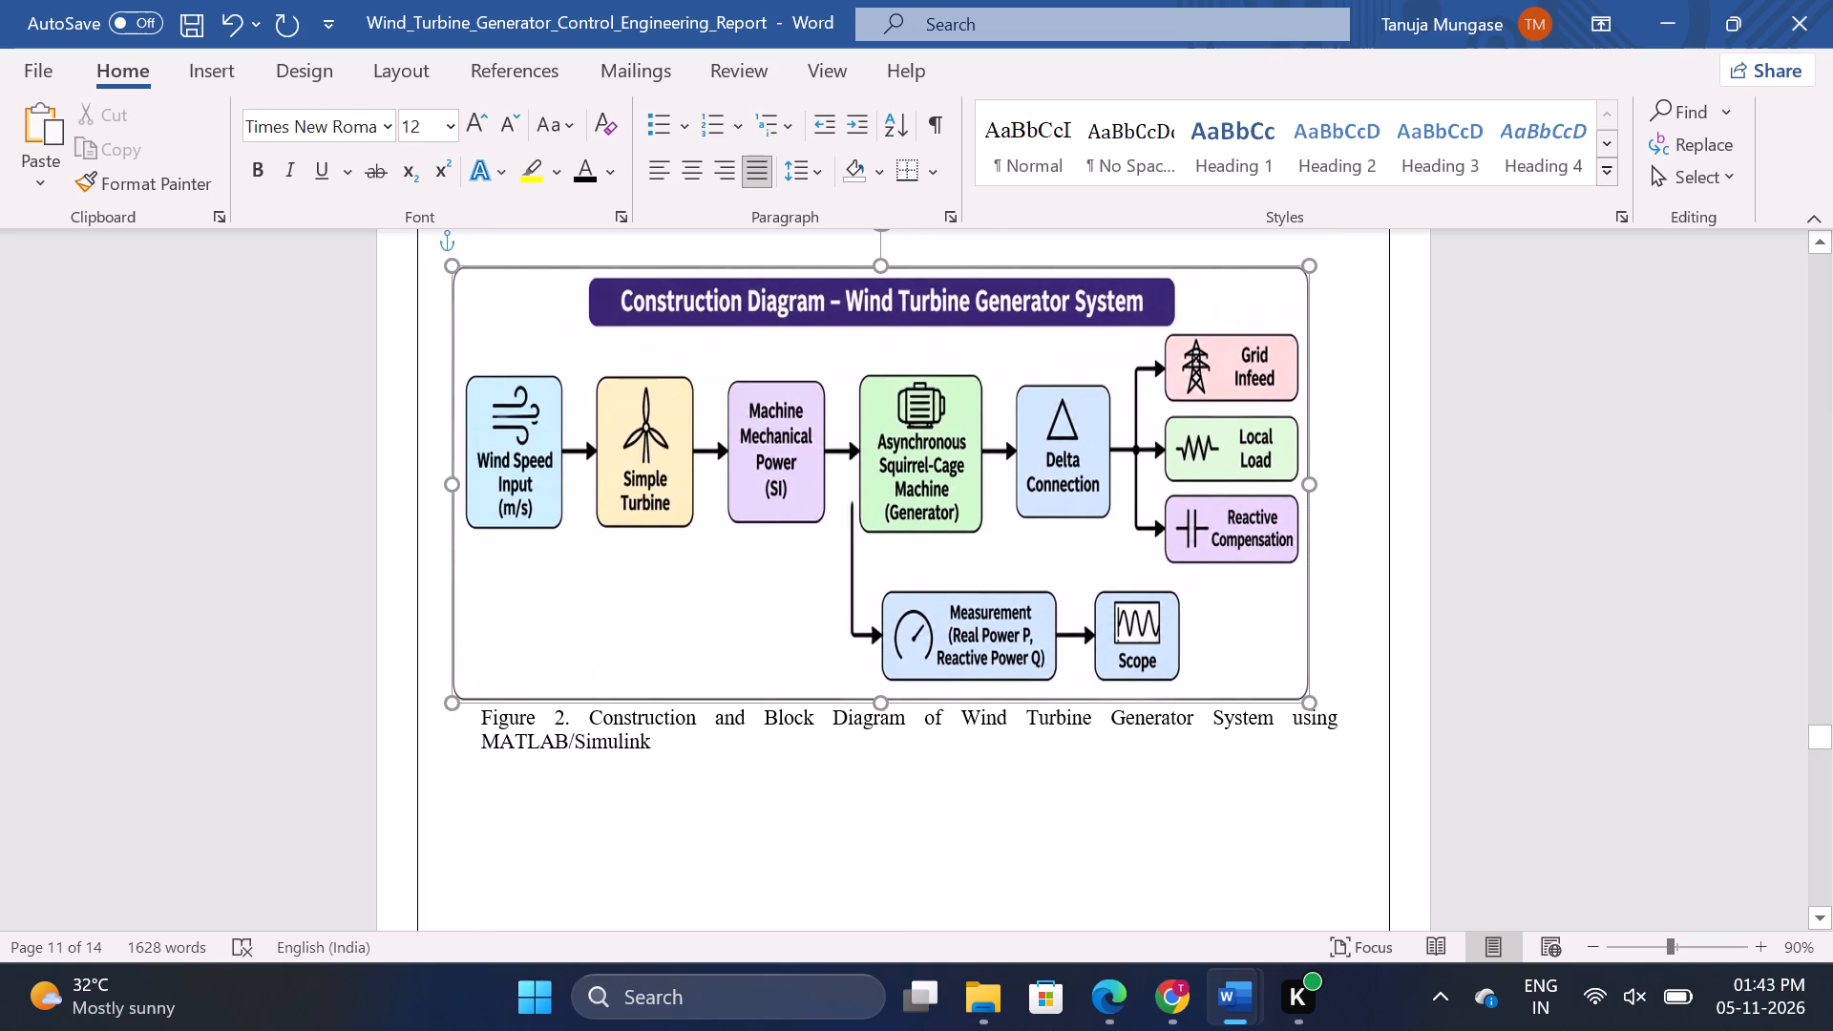
left_click_drag(783, 496, 780, 478)
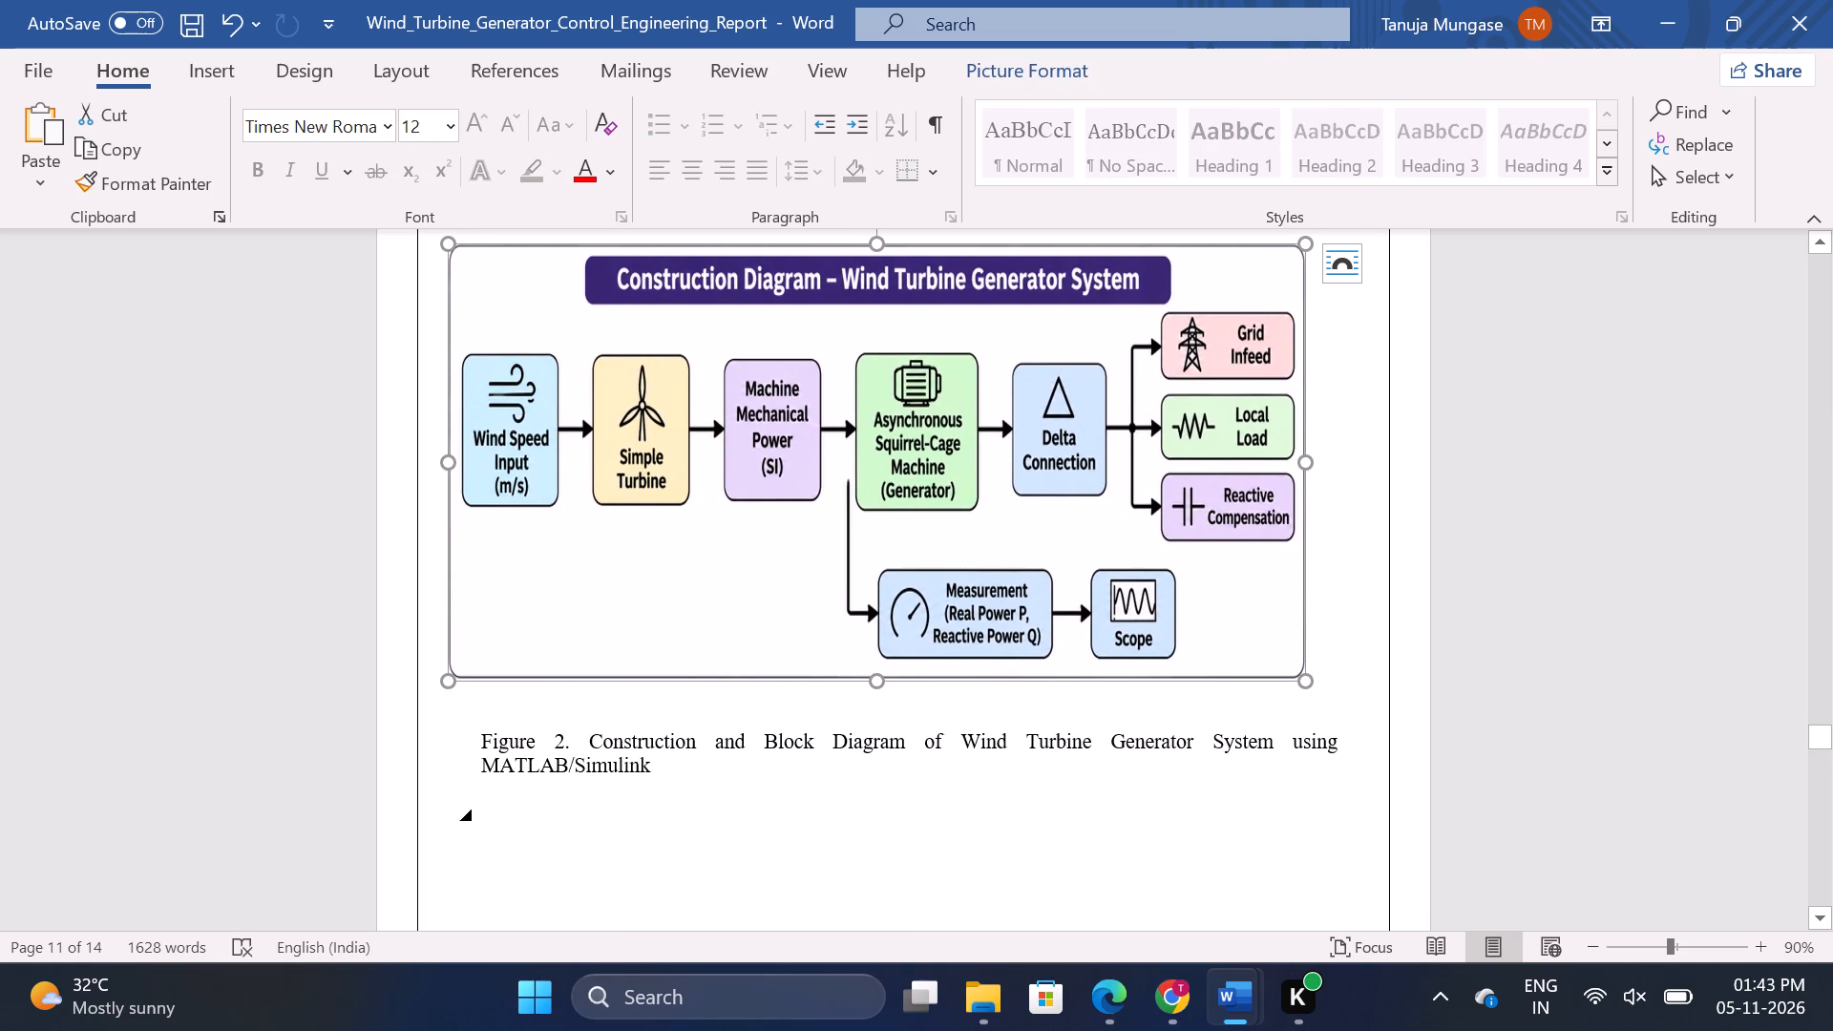
left_click(874, 816)
scroll(870, 828, "up", 1)
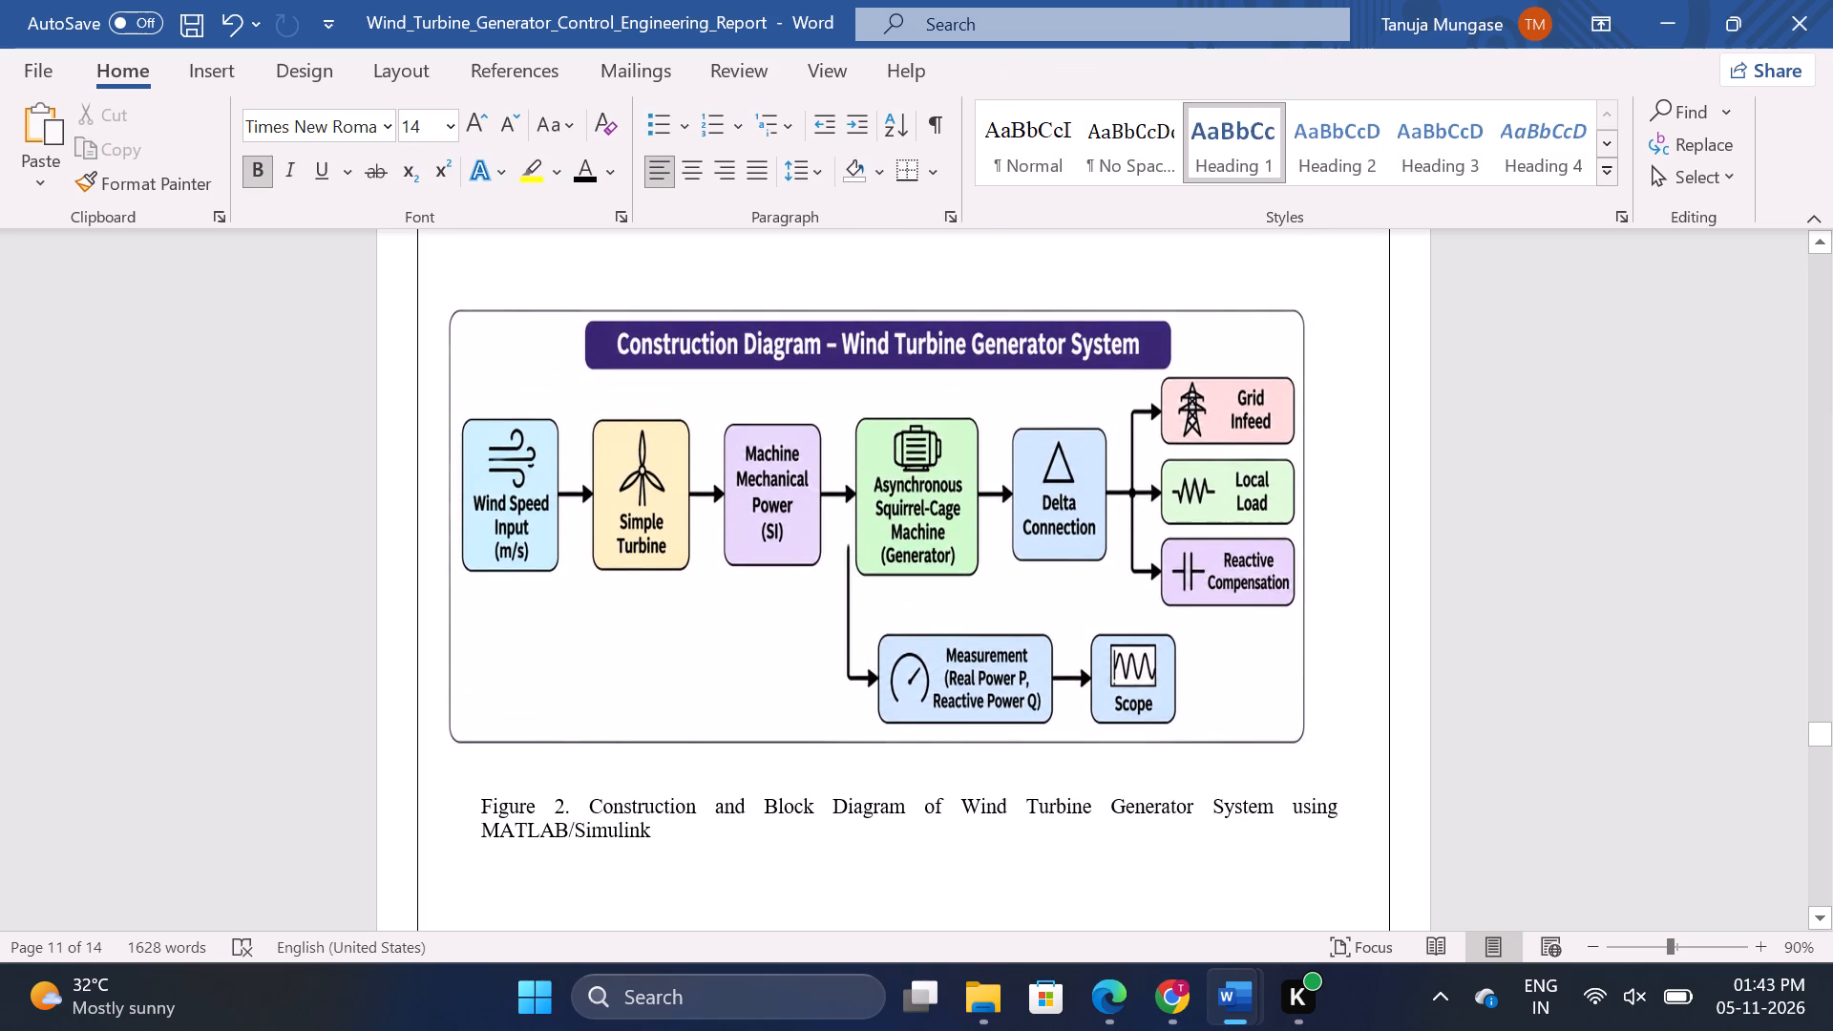
left_click_drag(774, 631, 798, 633)
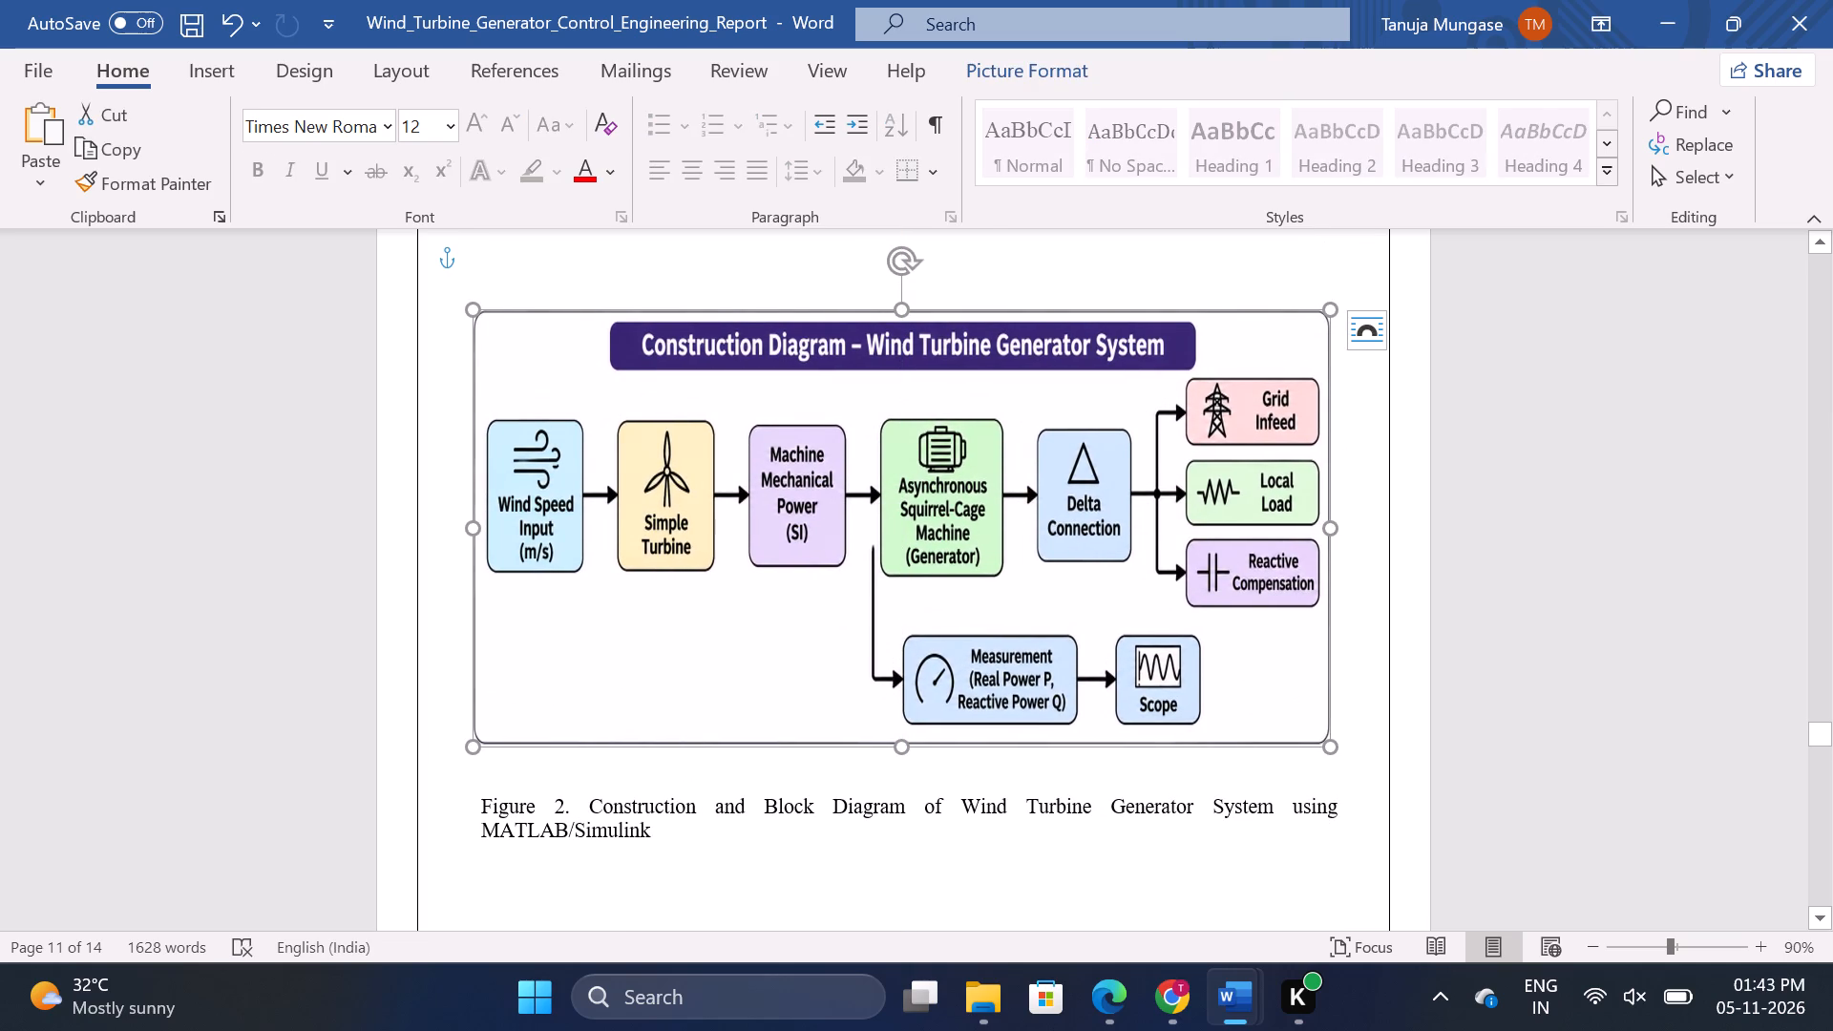
left_click_drag(765, 673, 763, 704)
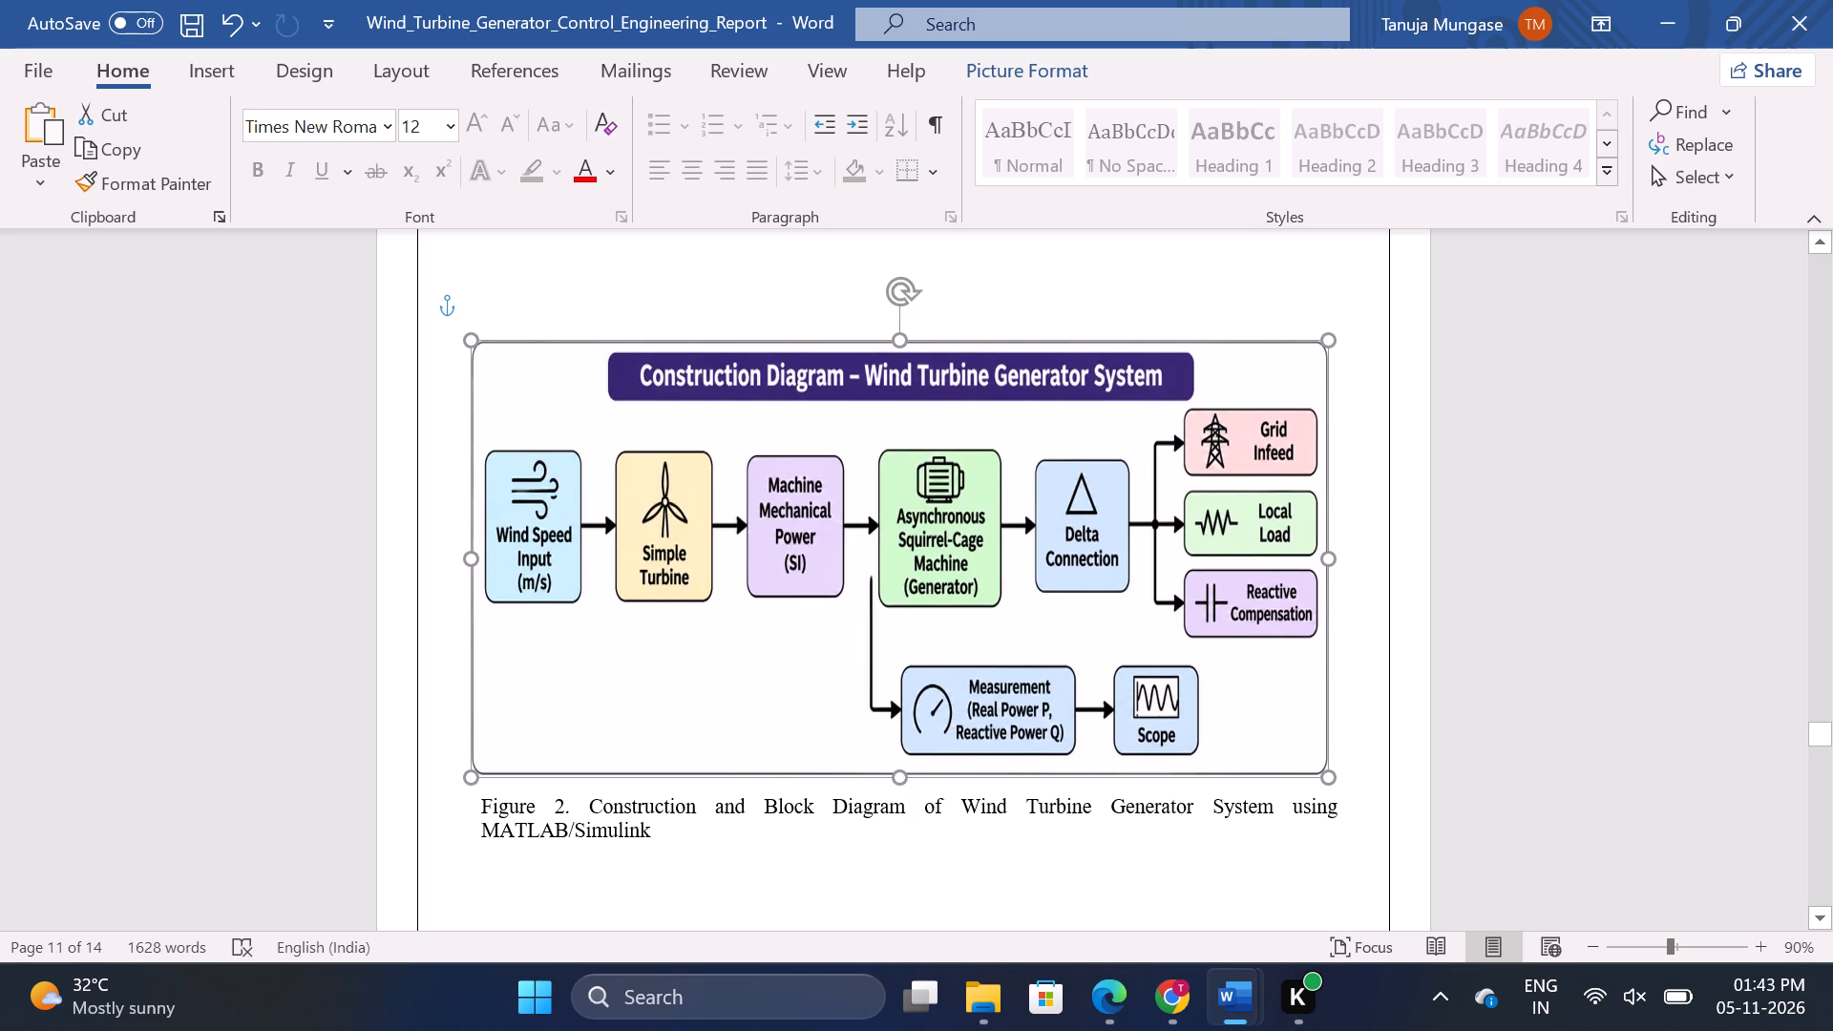
left_click(838, 883)
scroll(954, 704, "up", 1)
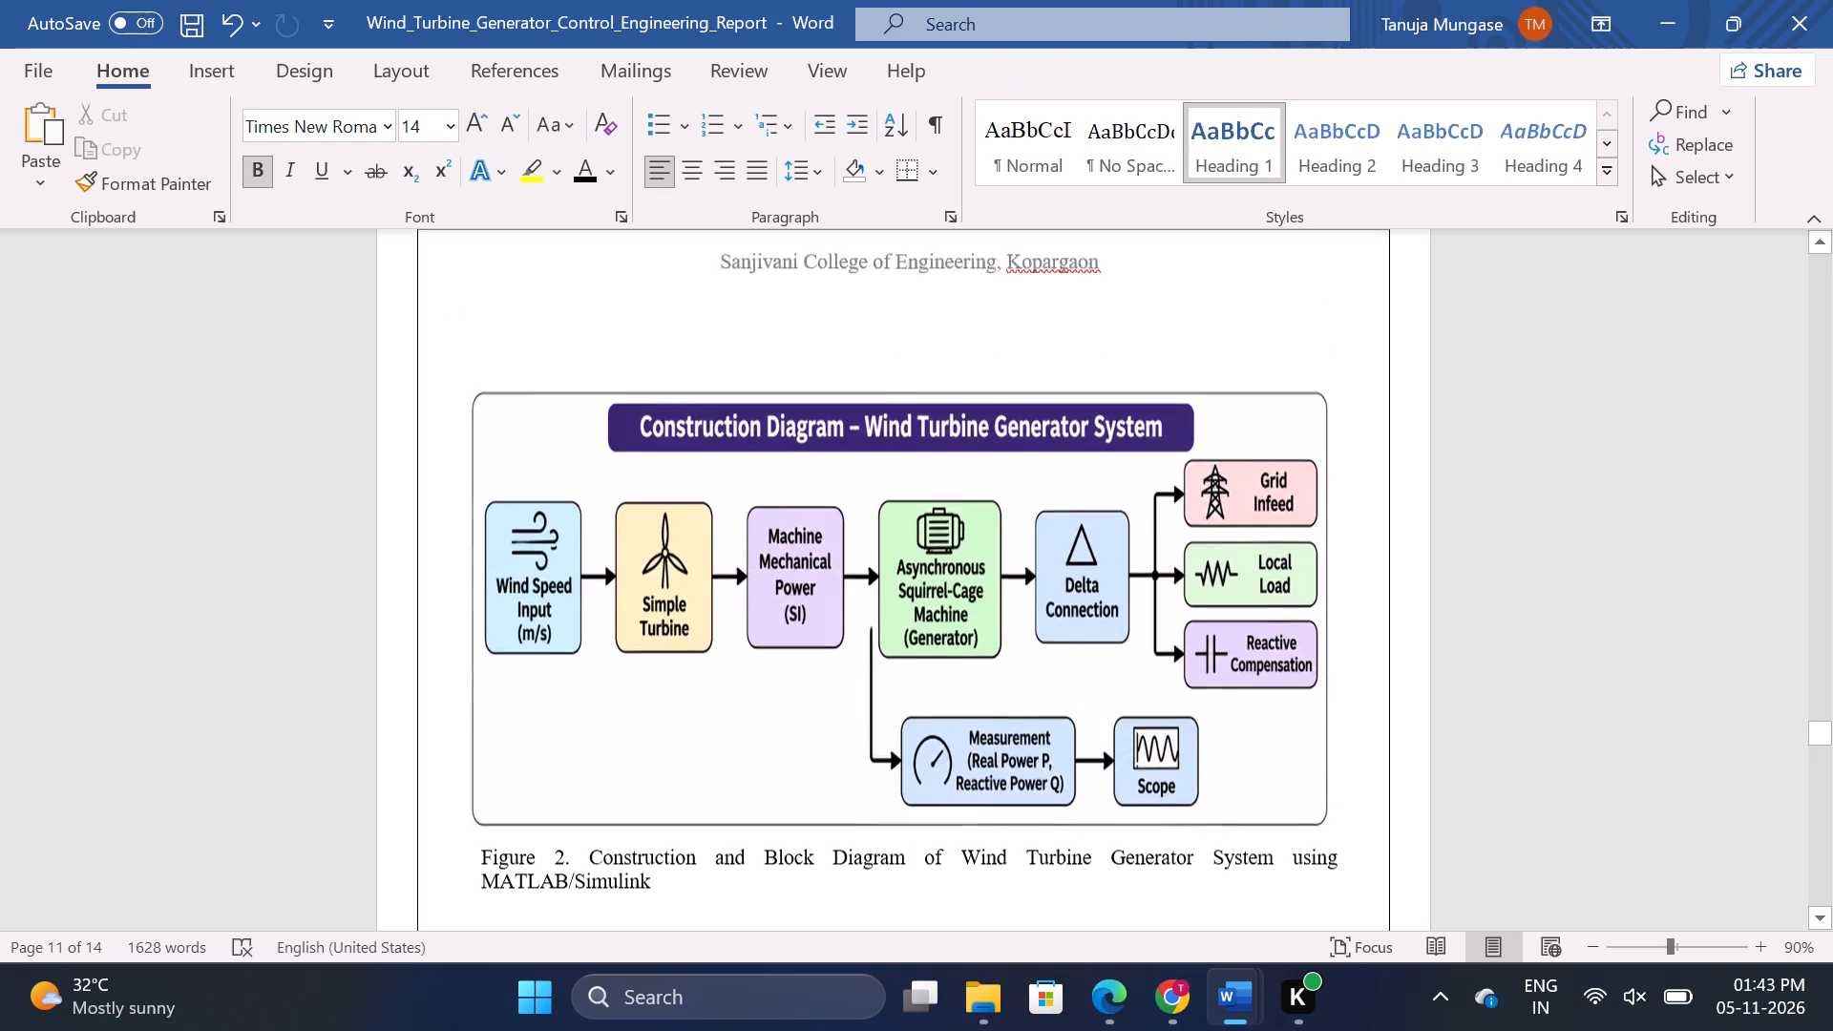
scroll(954, 704, "up", 1)
scroll(954, 704, "down", 2)
left_click_drag(881, 613, 890, 570)
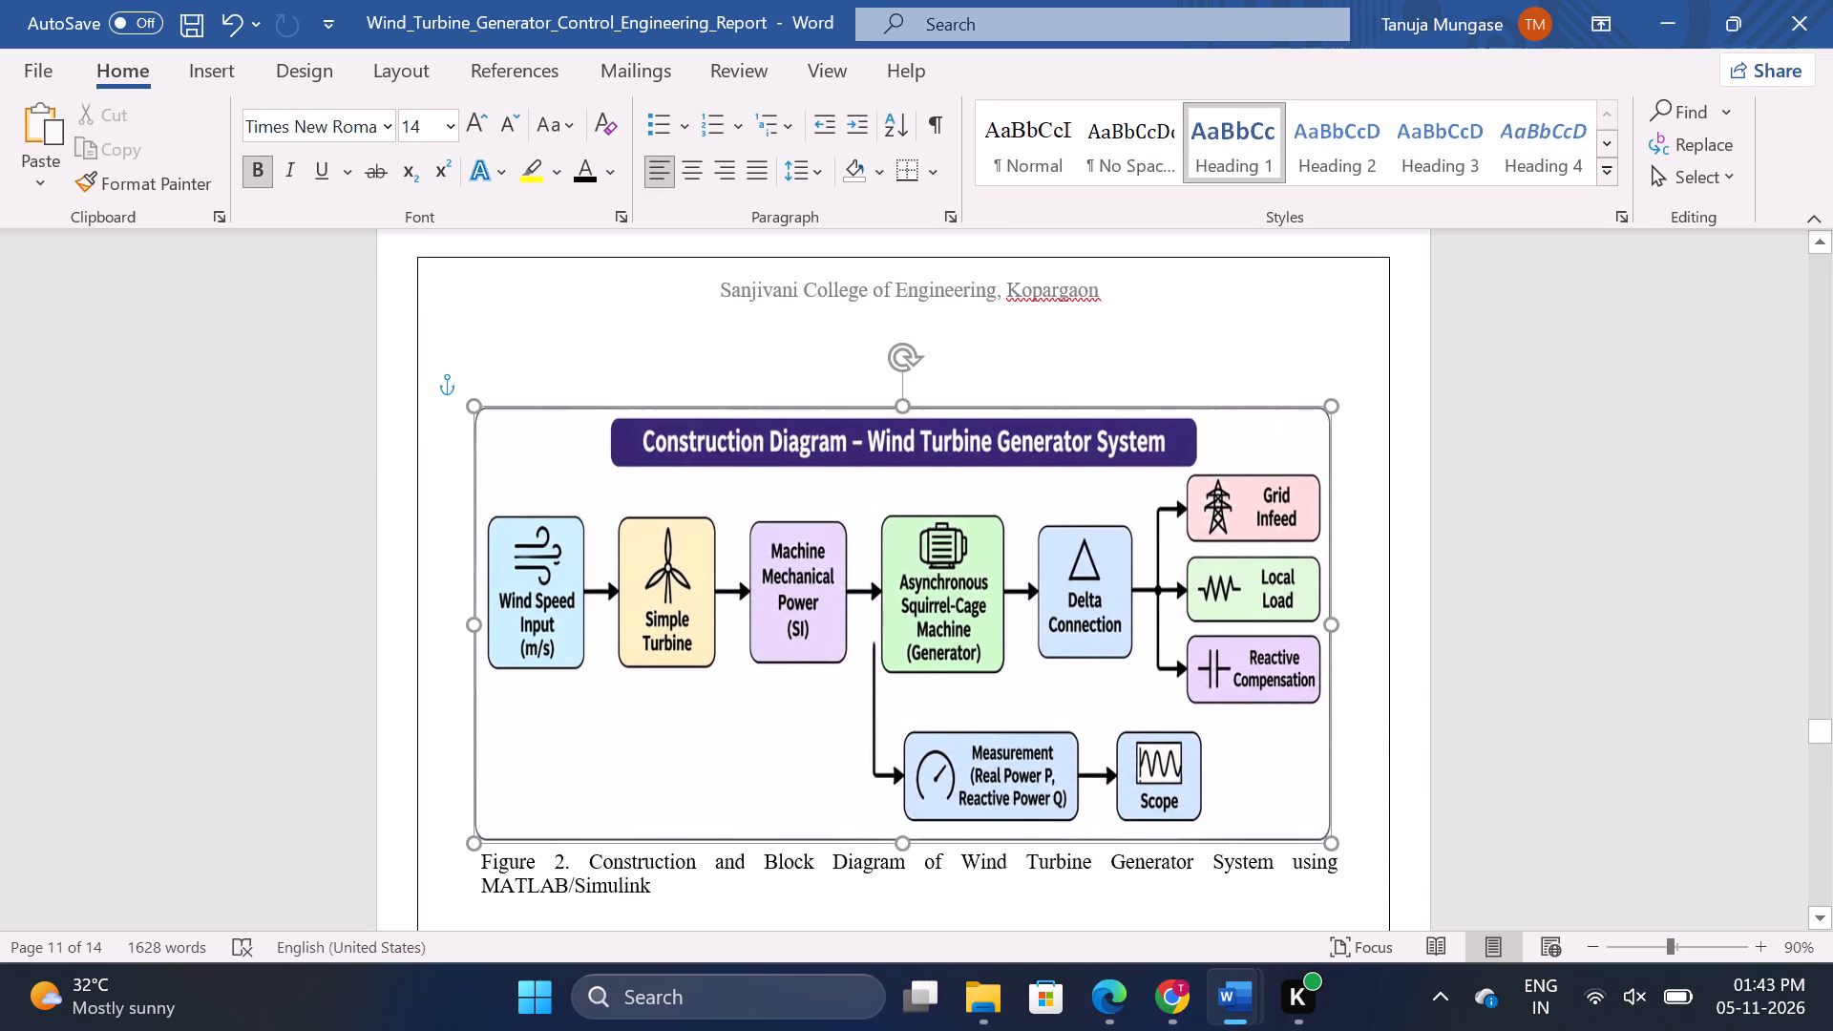
left_click_drag(890, 570, 904, 548)
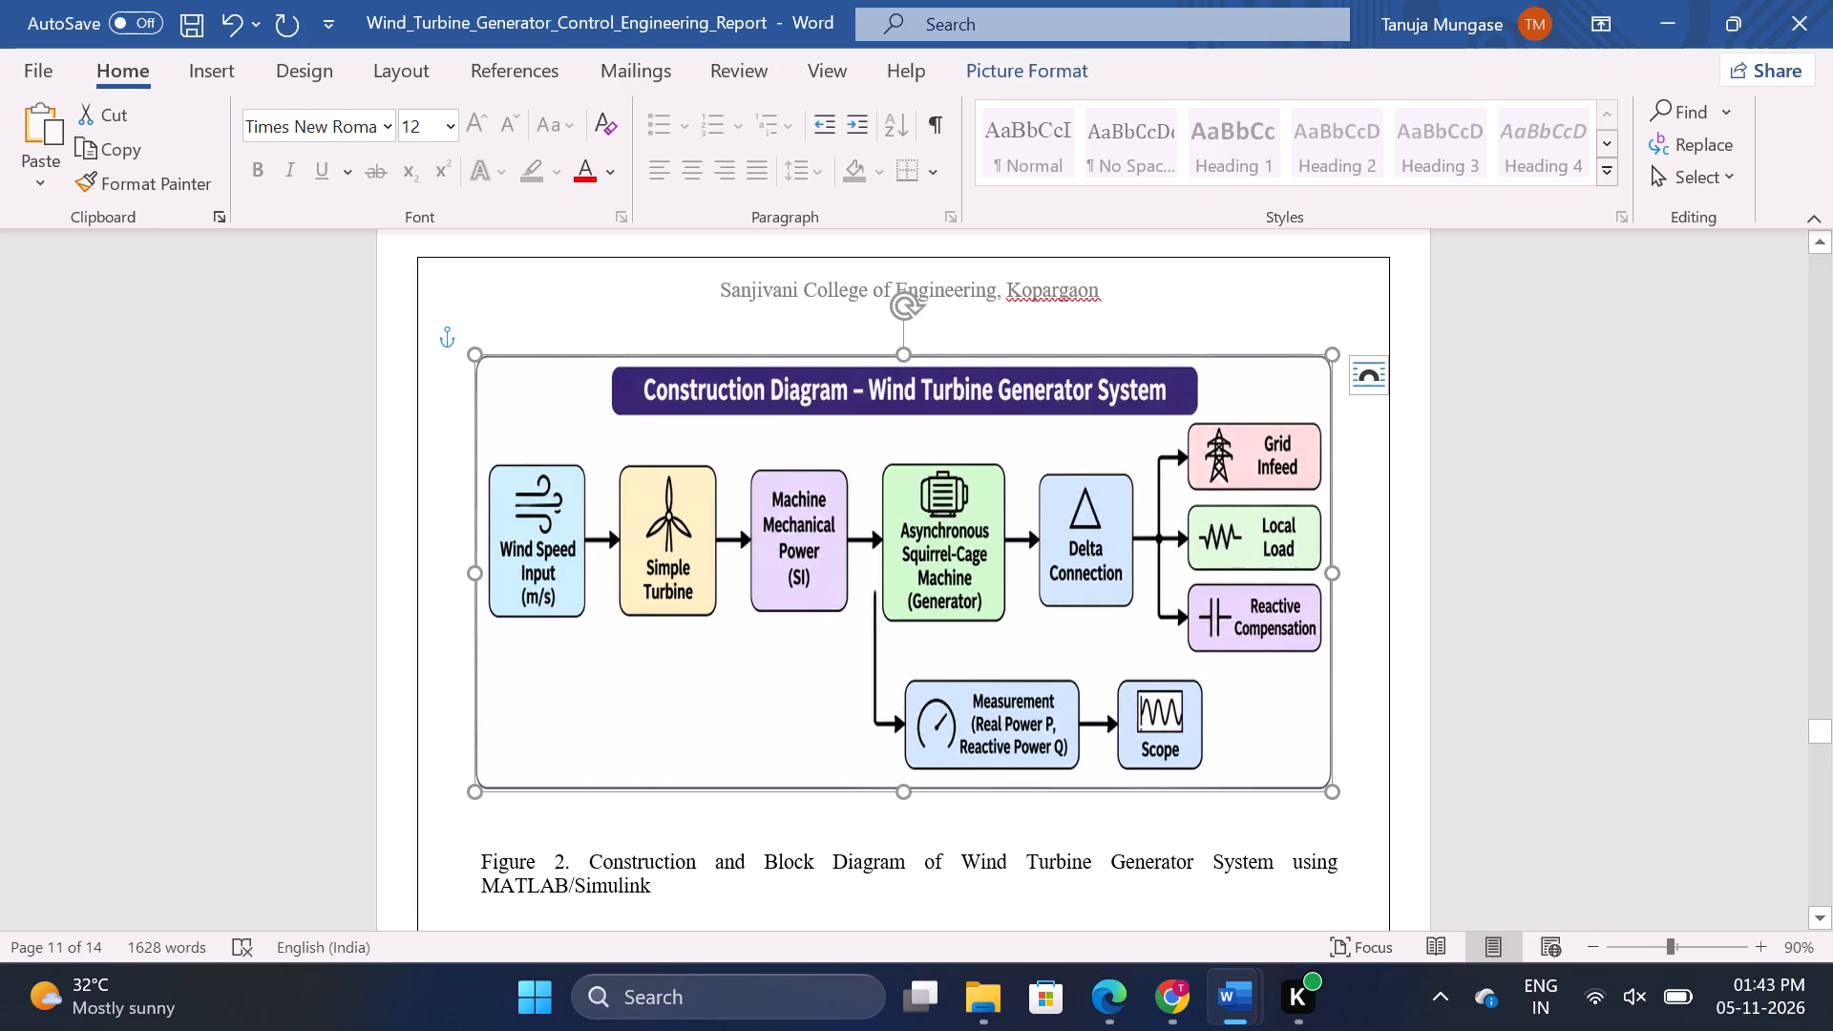
Remove one blank line above the Figure 2 caption to bring it directly under the diagram.
left_click(479, 859)
key("BackSpace")
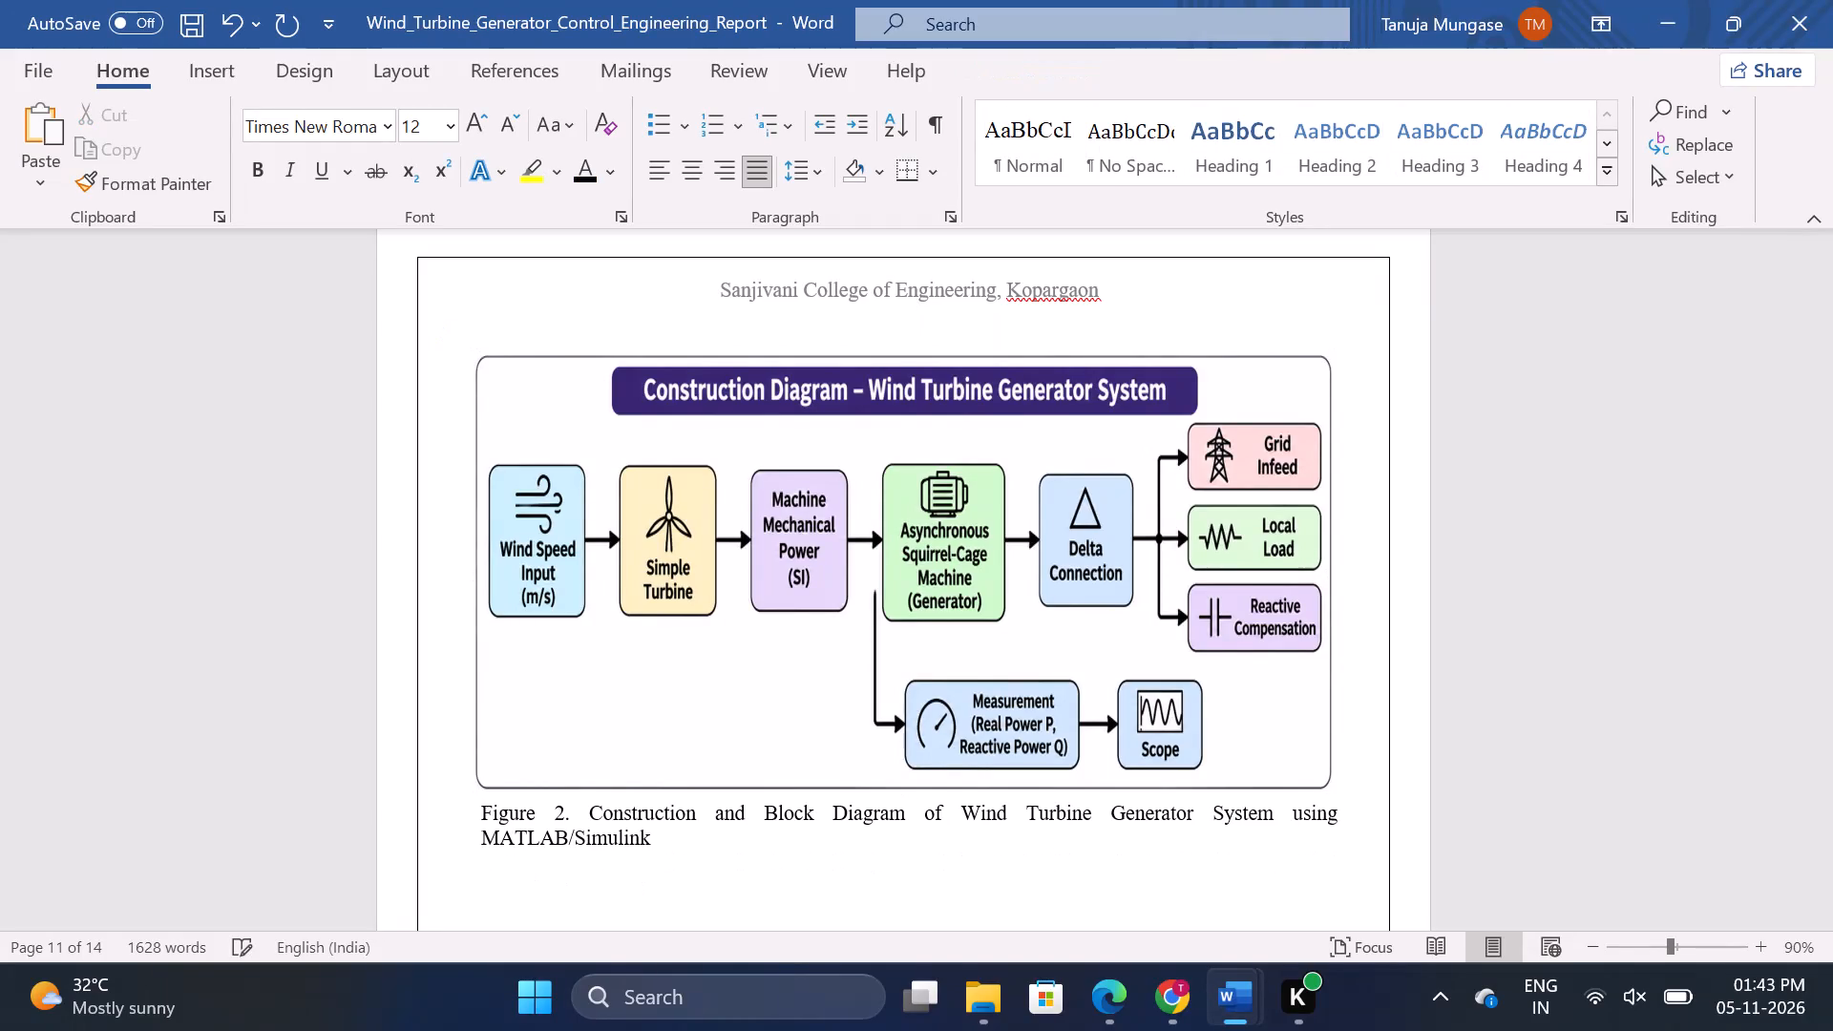
Review the layout of the pages following Figure 2, from section 6 through section 7 to the end of the report.
scroll(633, 945, "down", 3)
scroll(782, 809, "down", 5)
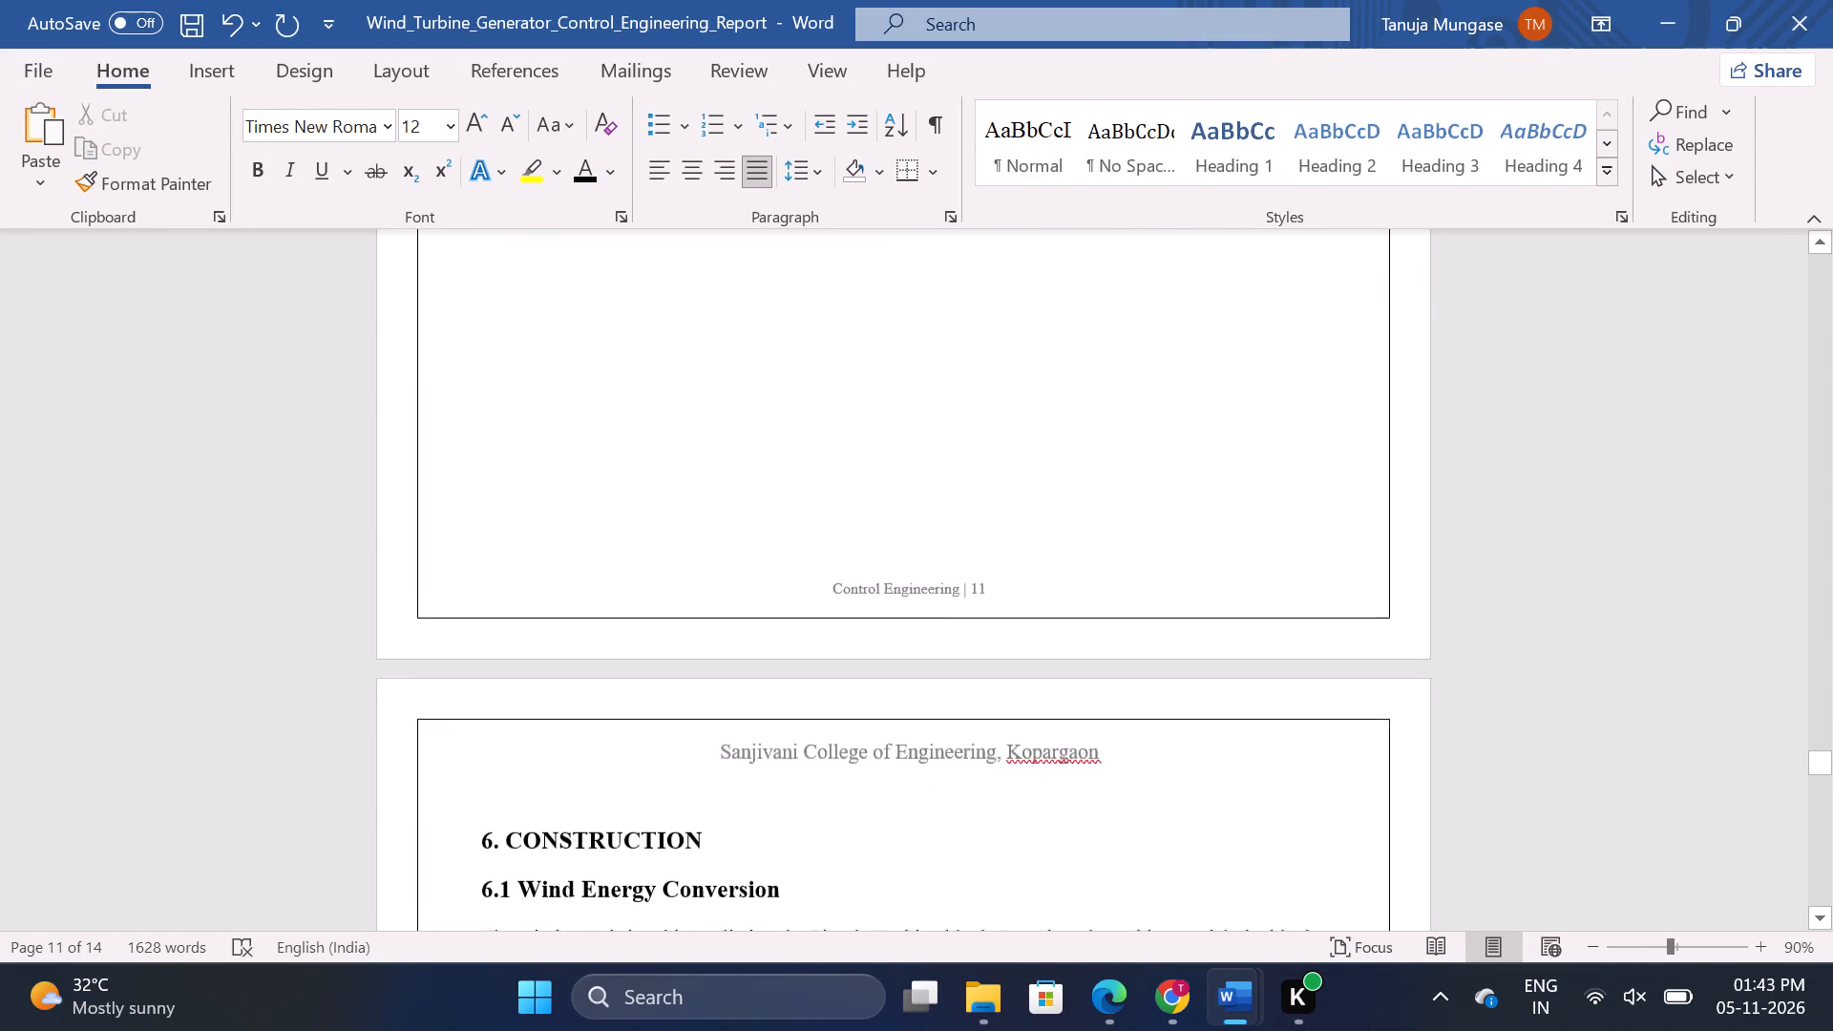
scroll(782, 809, "down", 8)
scroll(782, 809, "up", 3)
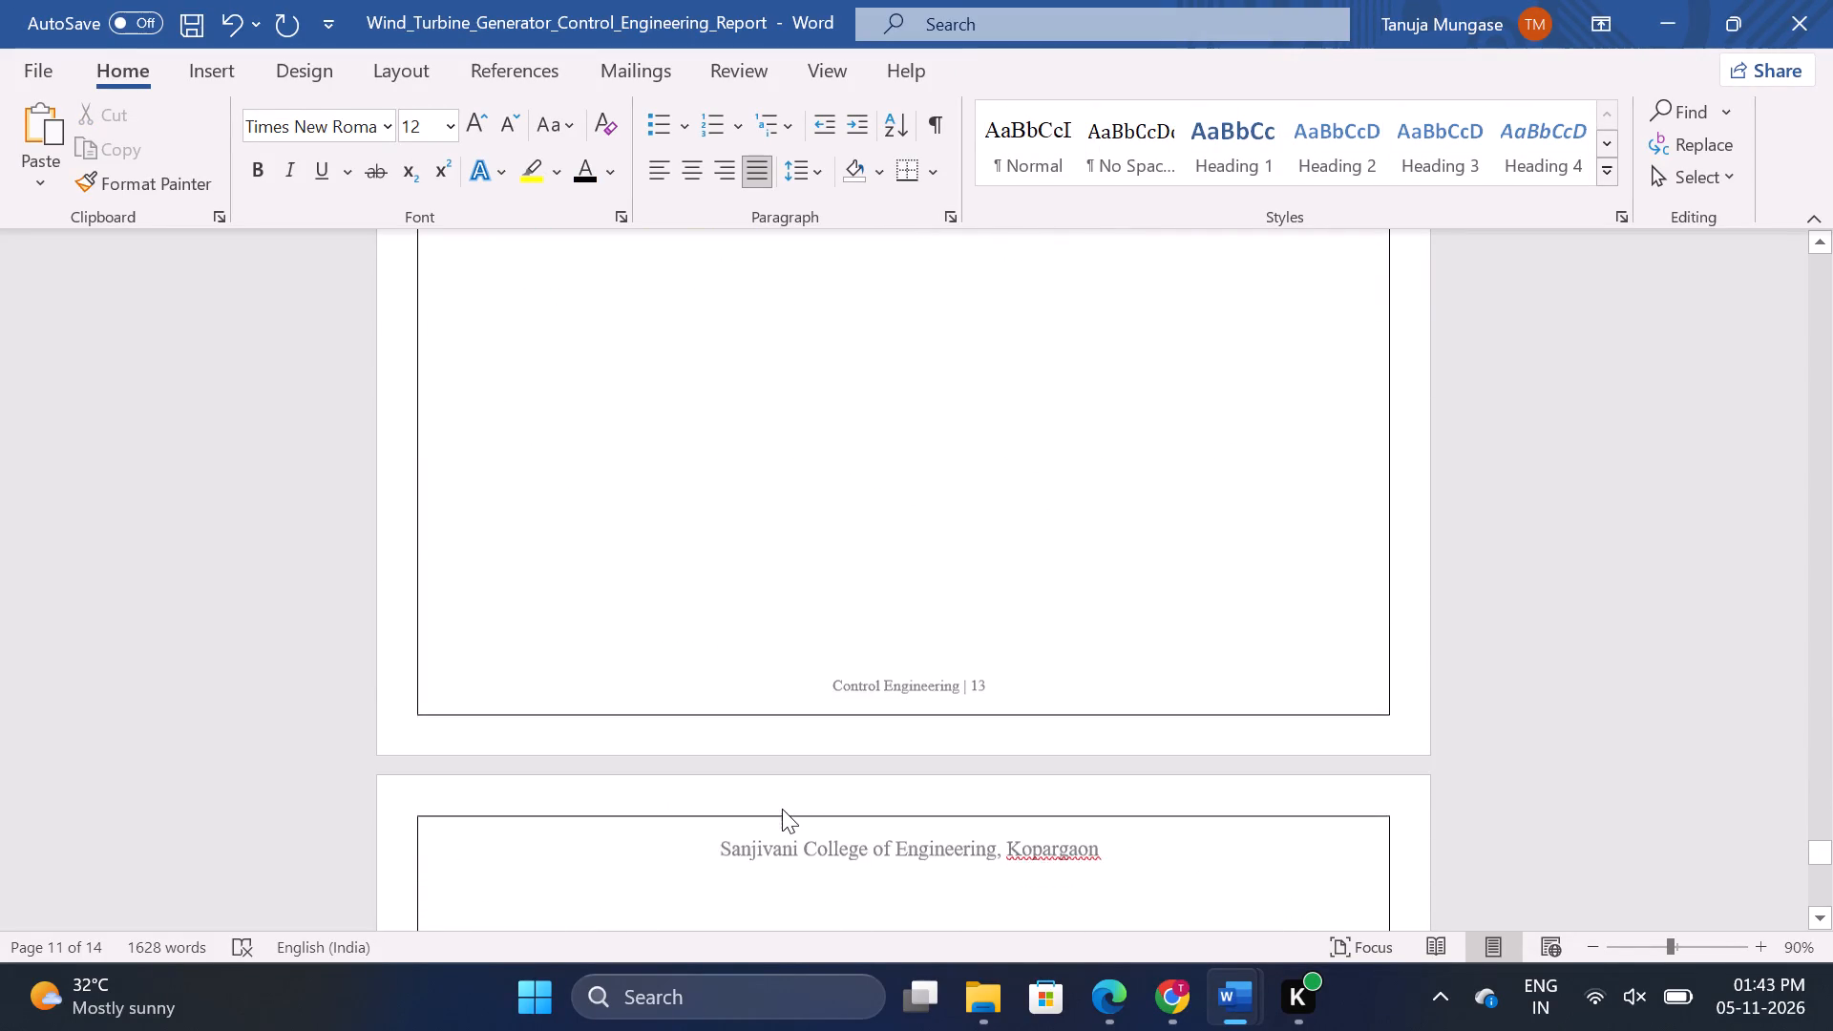
scroll(782, 809, "up", 1)
scroll(782, 809, "down", 7)
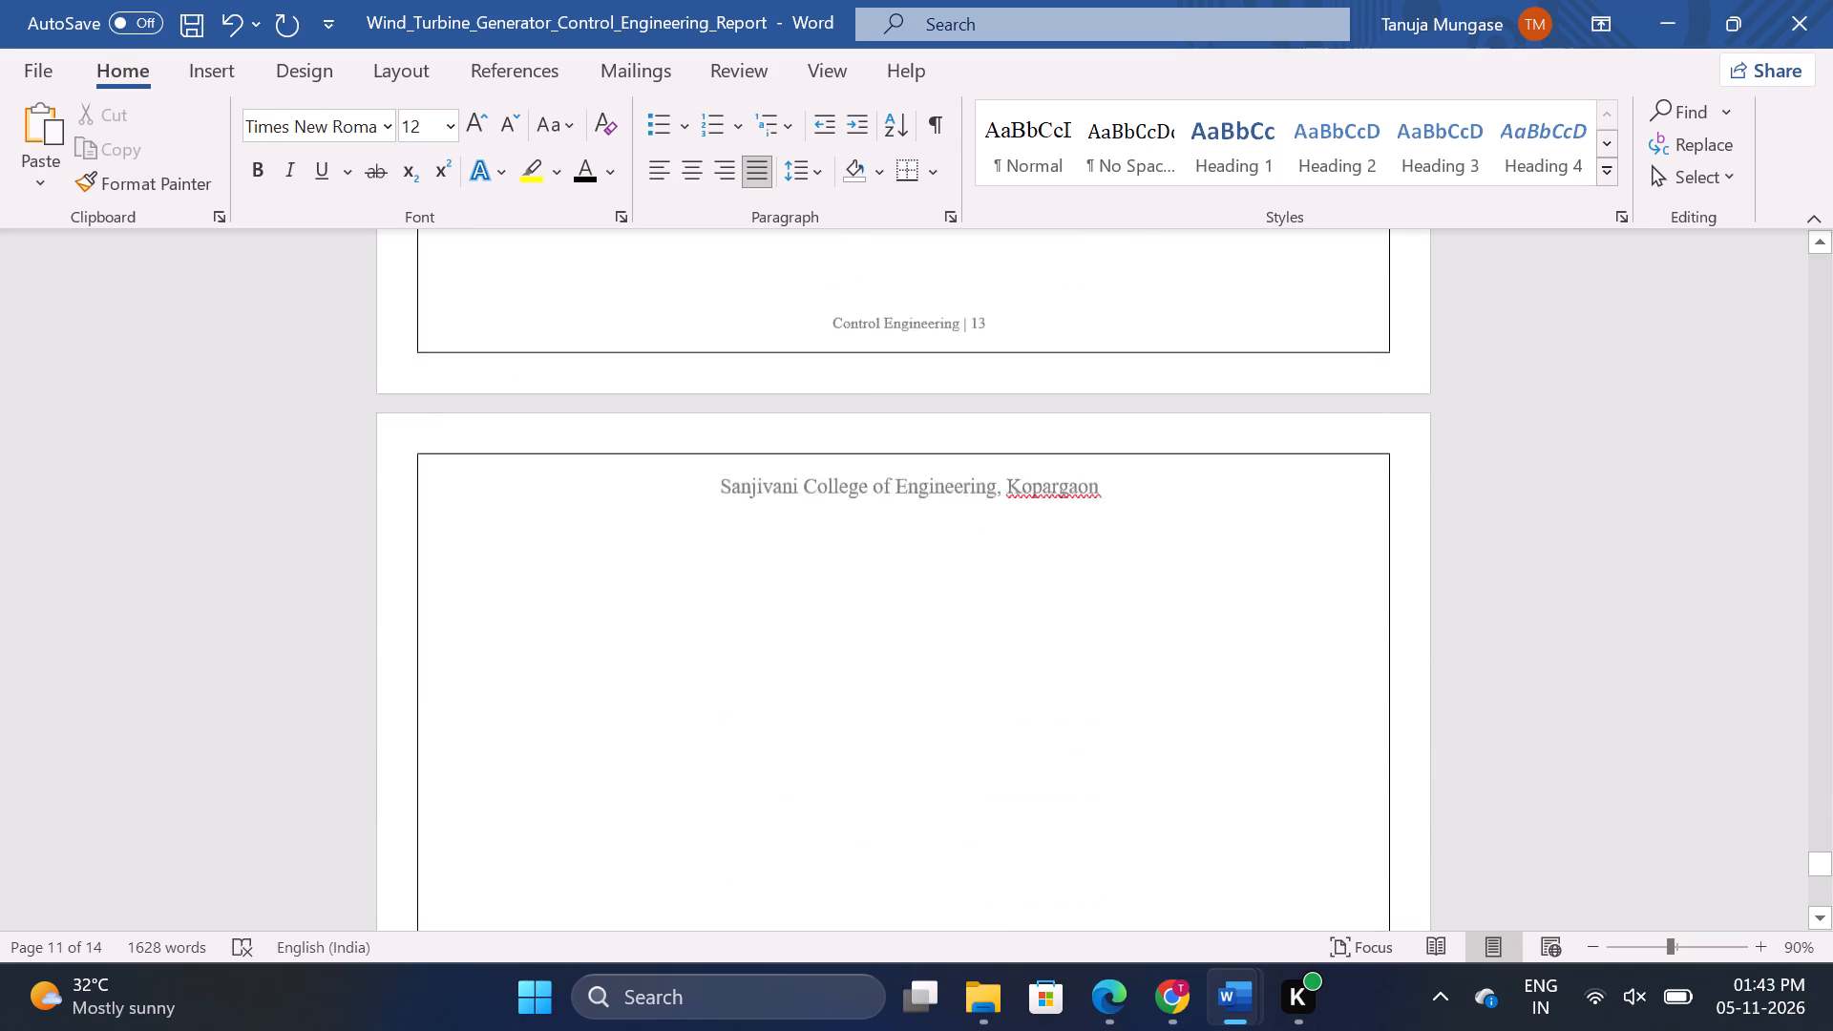
scroll(879, 716, "up", 4)
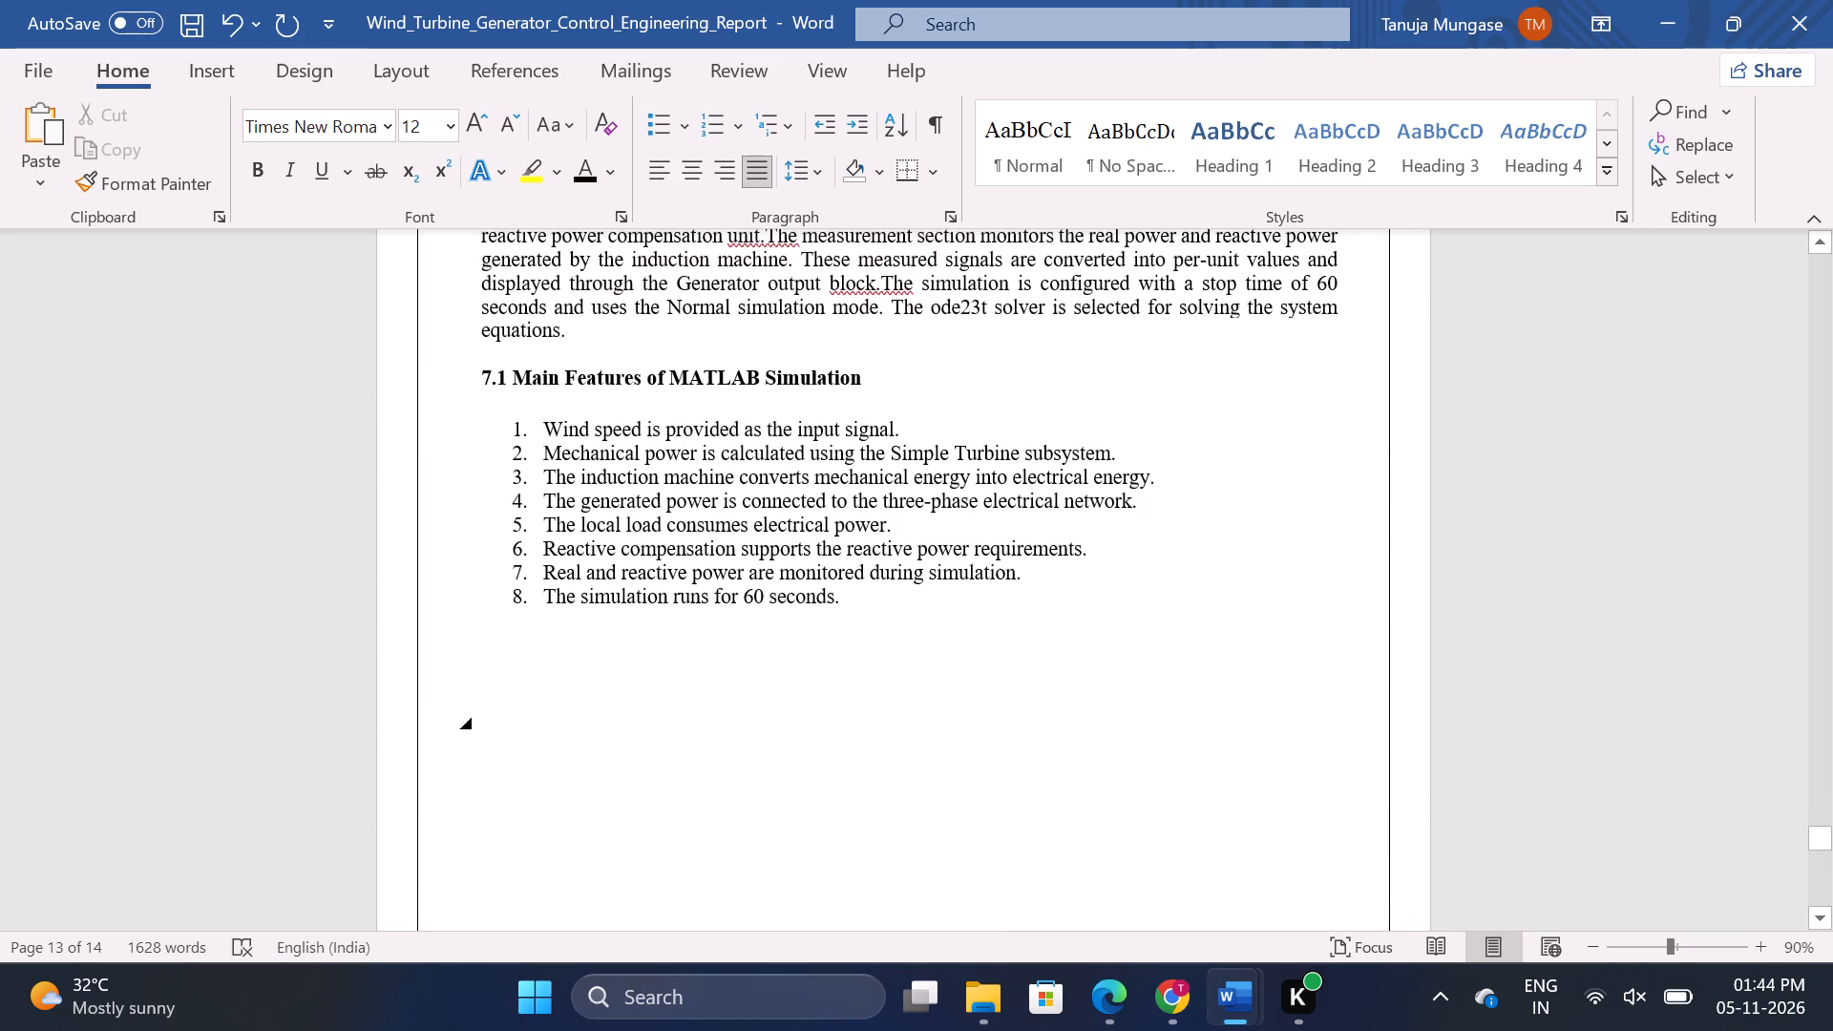
scroll(879, 716, "up", 1)
scroll(879, 716, "down", 1)
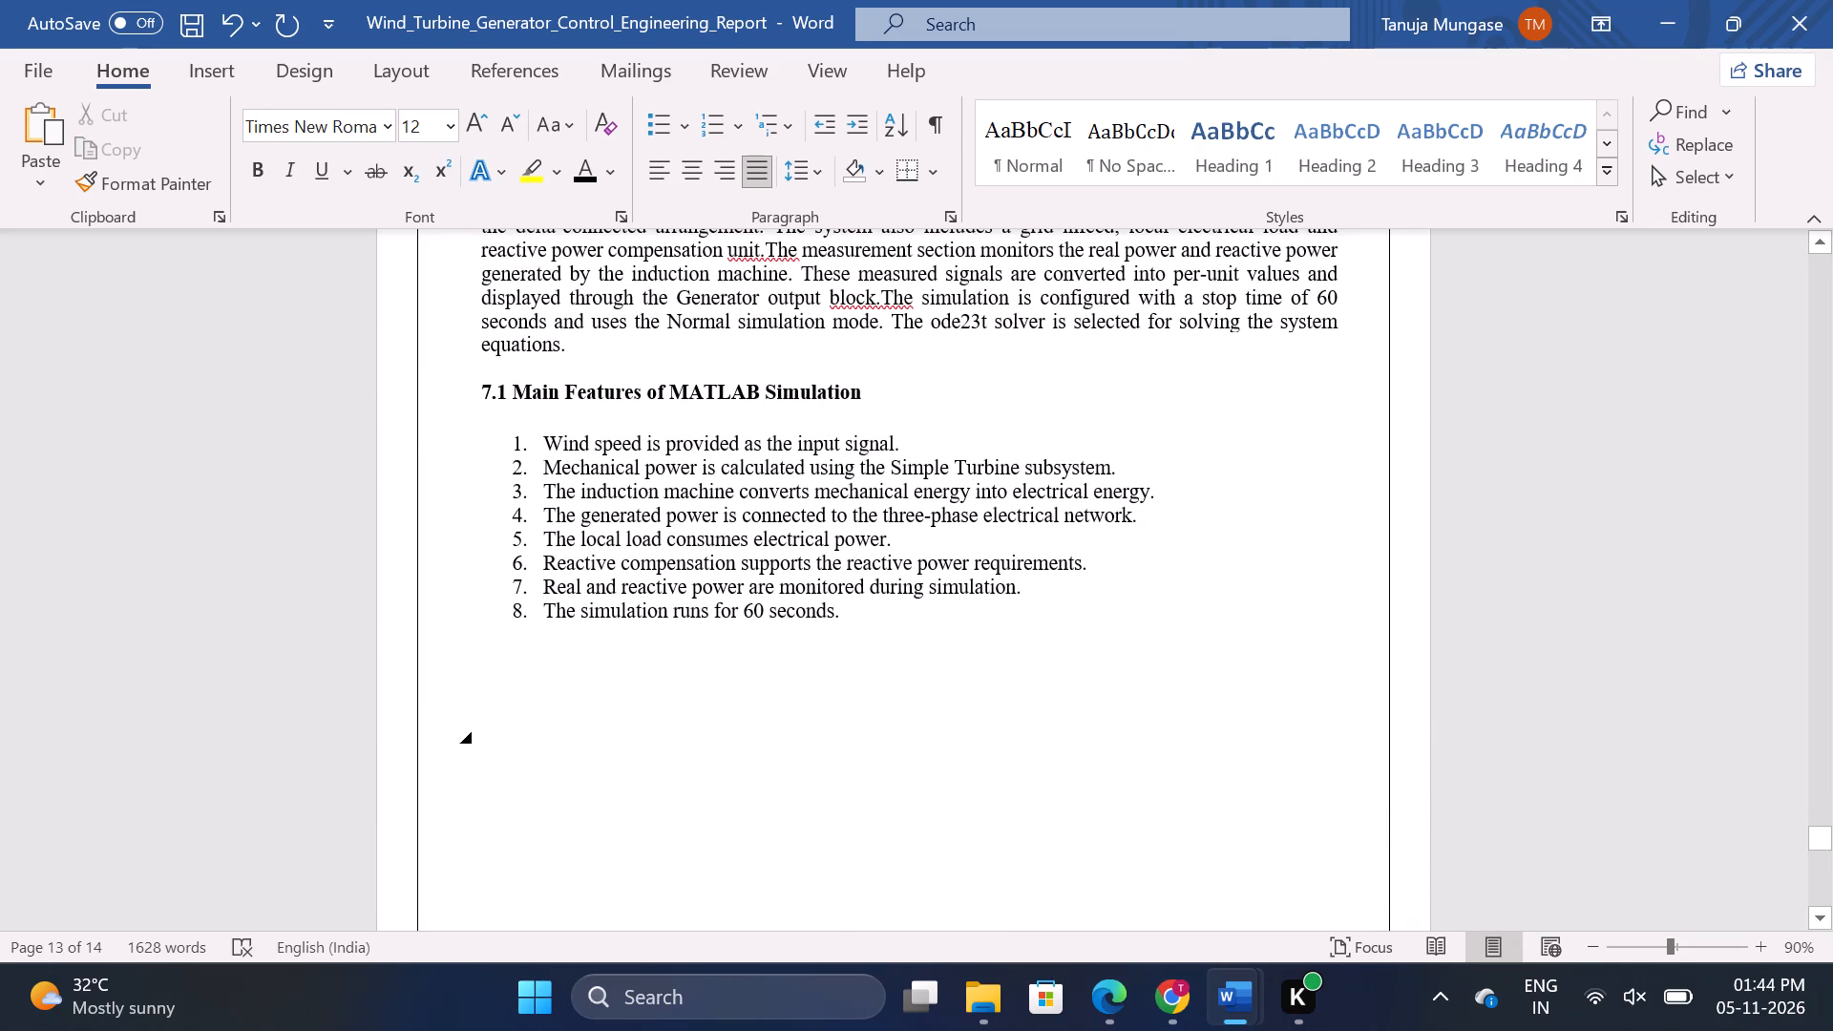
scroll(879, 716, "up", 3)
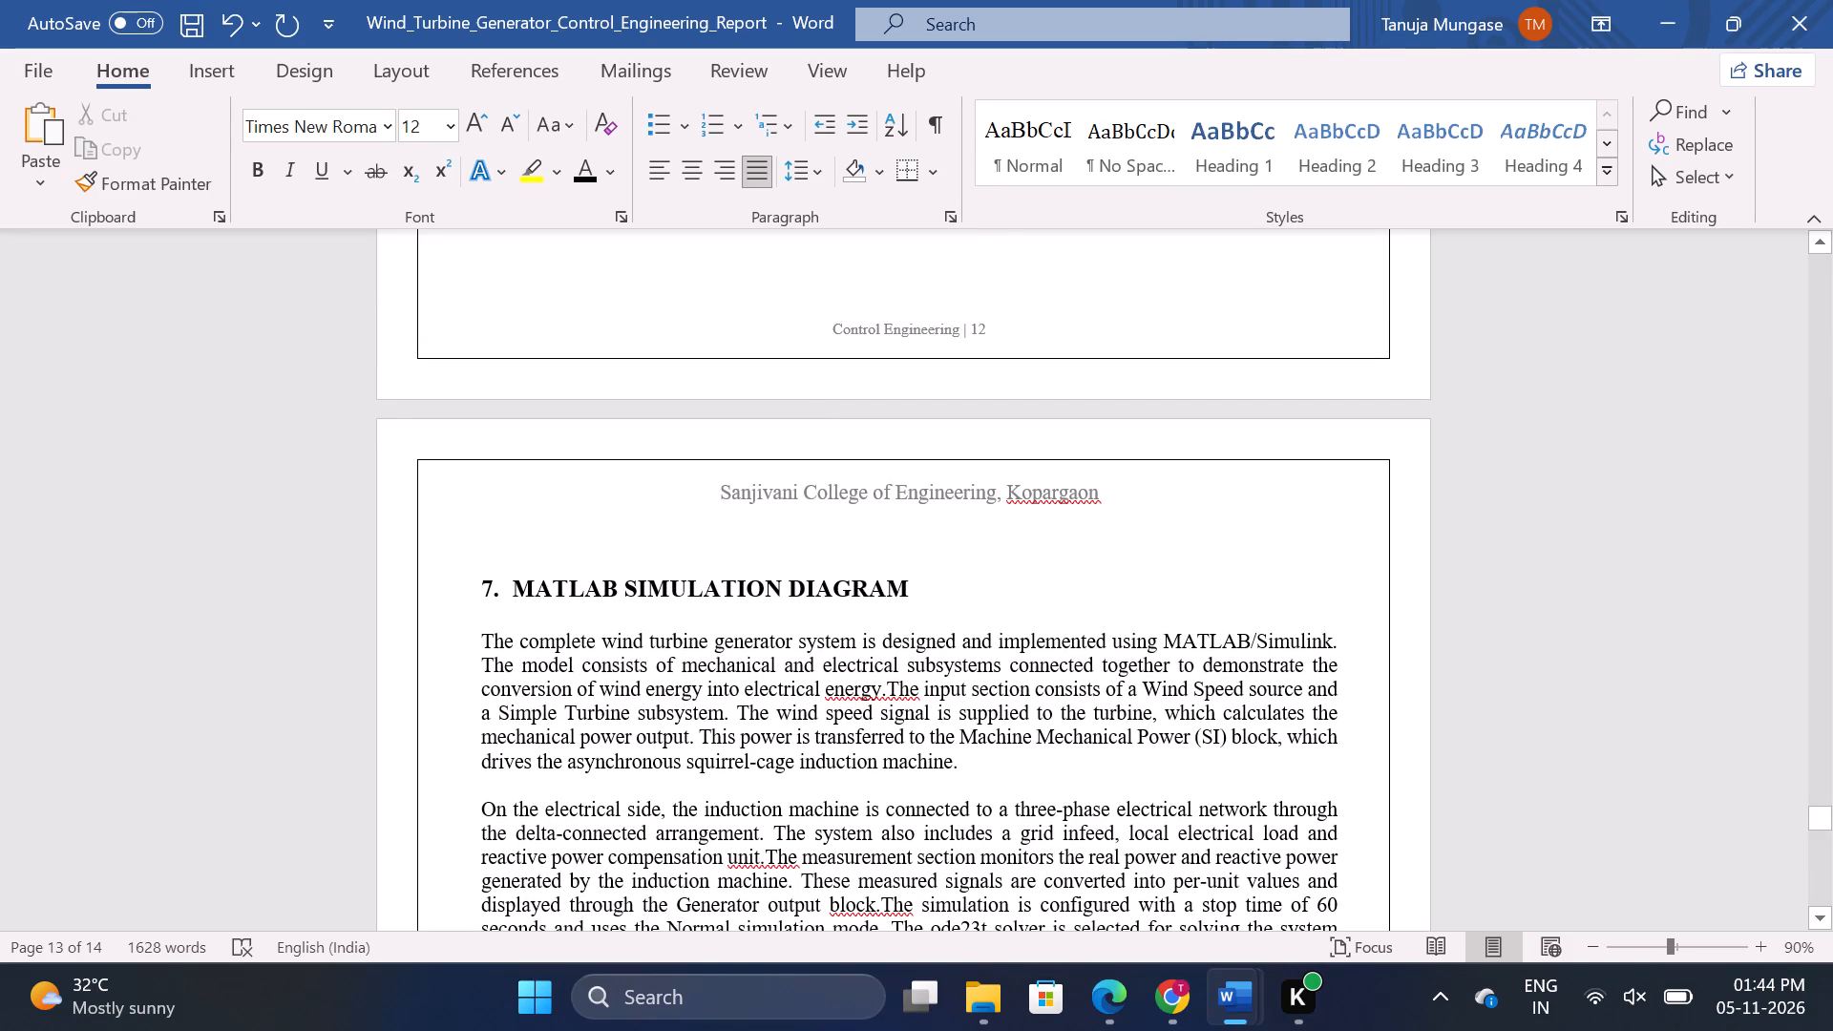
Remove the automatic number from the MATLAB SIMULATION DIAGRAM heading and delete the blank line above it.
left_click(482, 577)
left_click(482, 577)
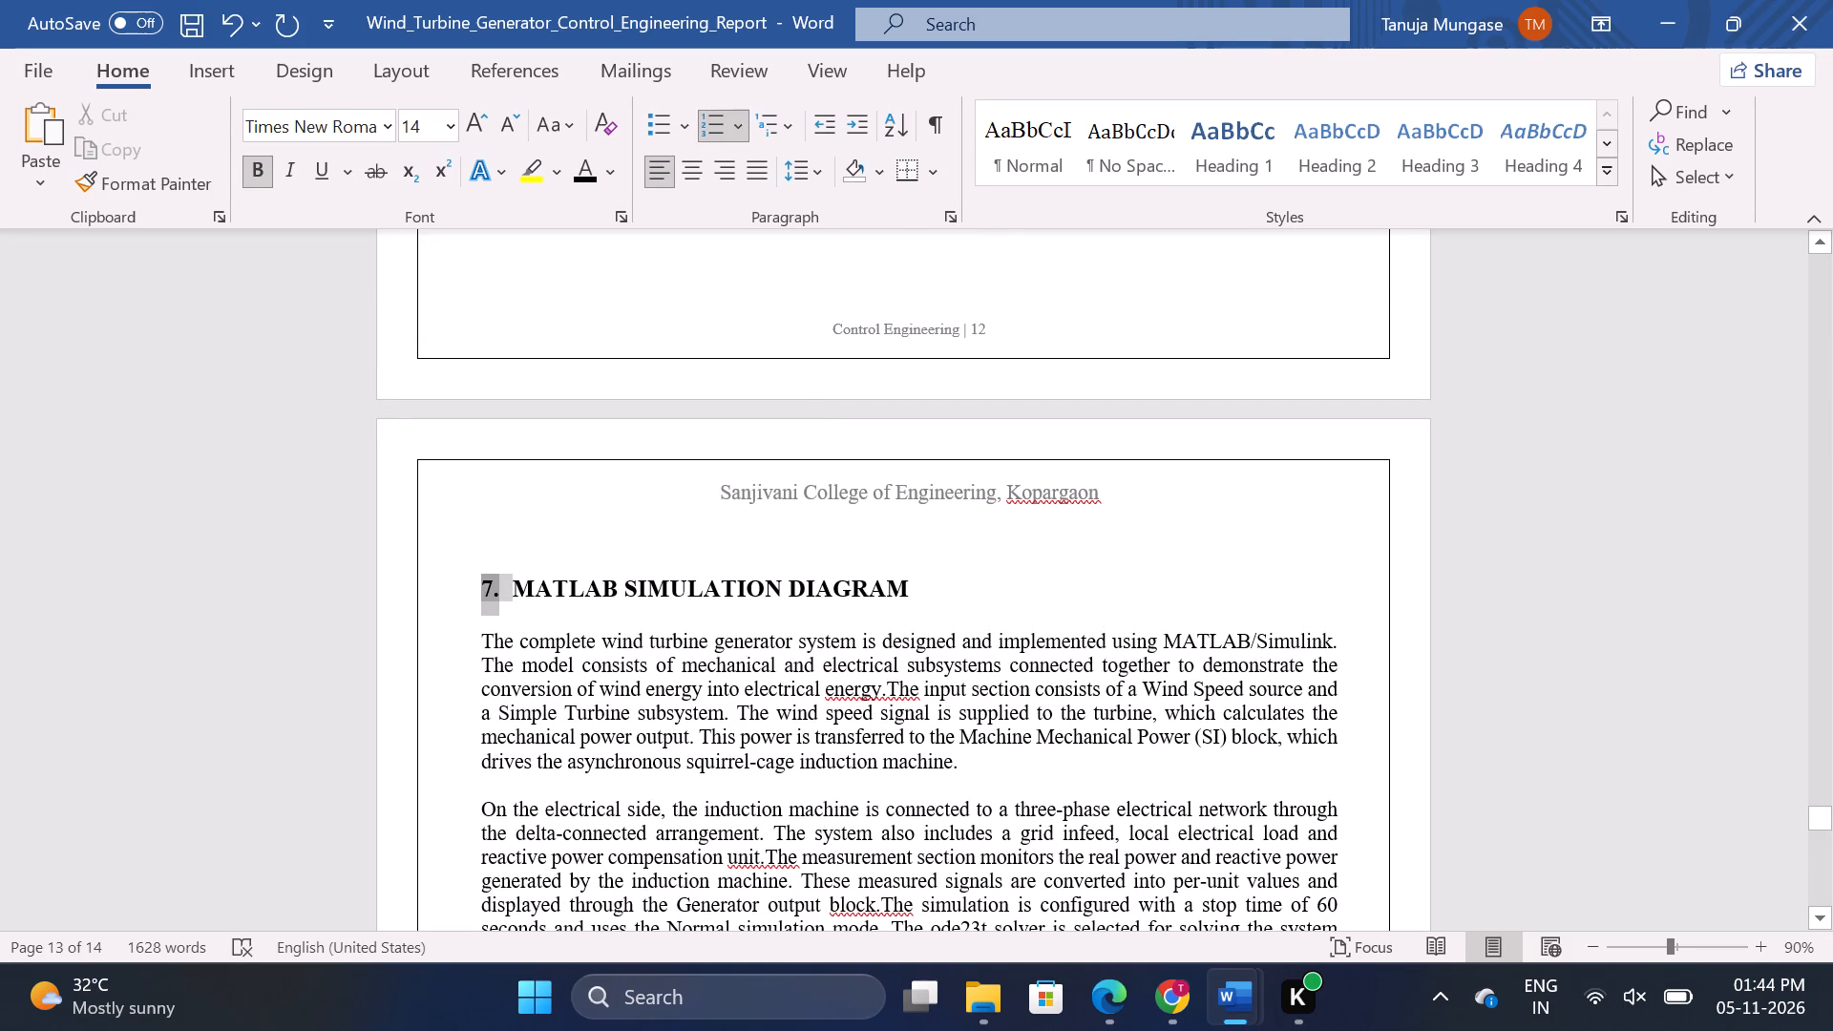
left_click(482, 577)
left_click(459, 586)
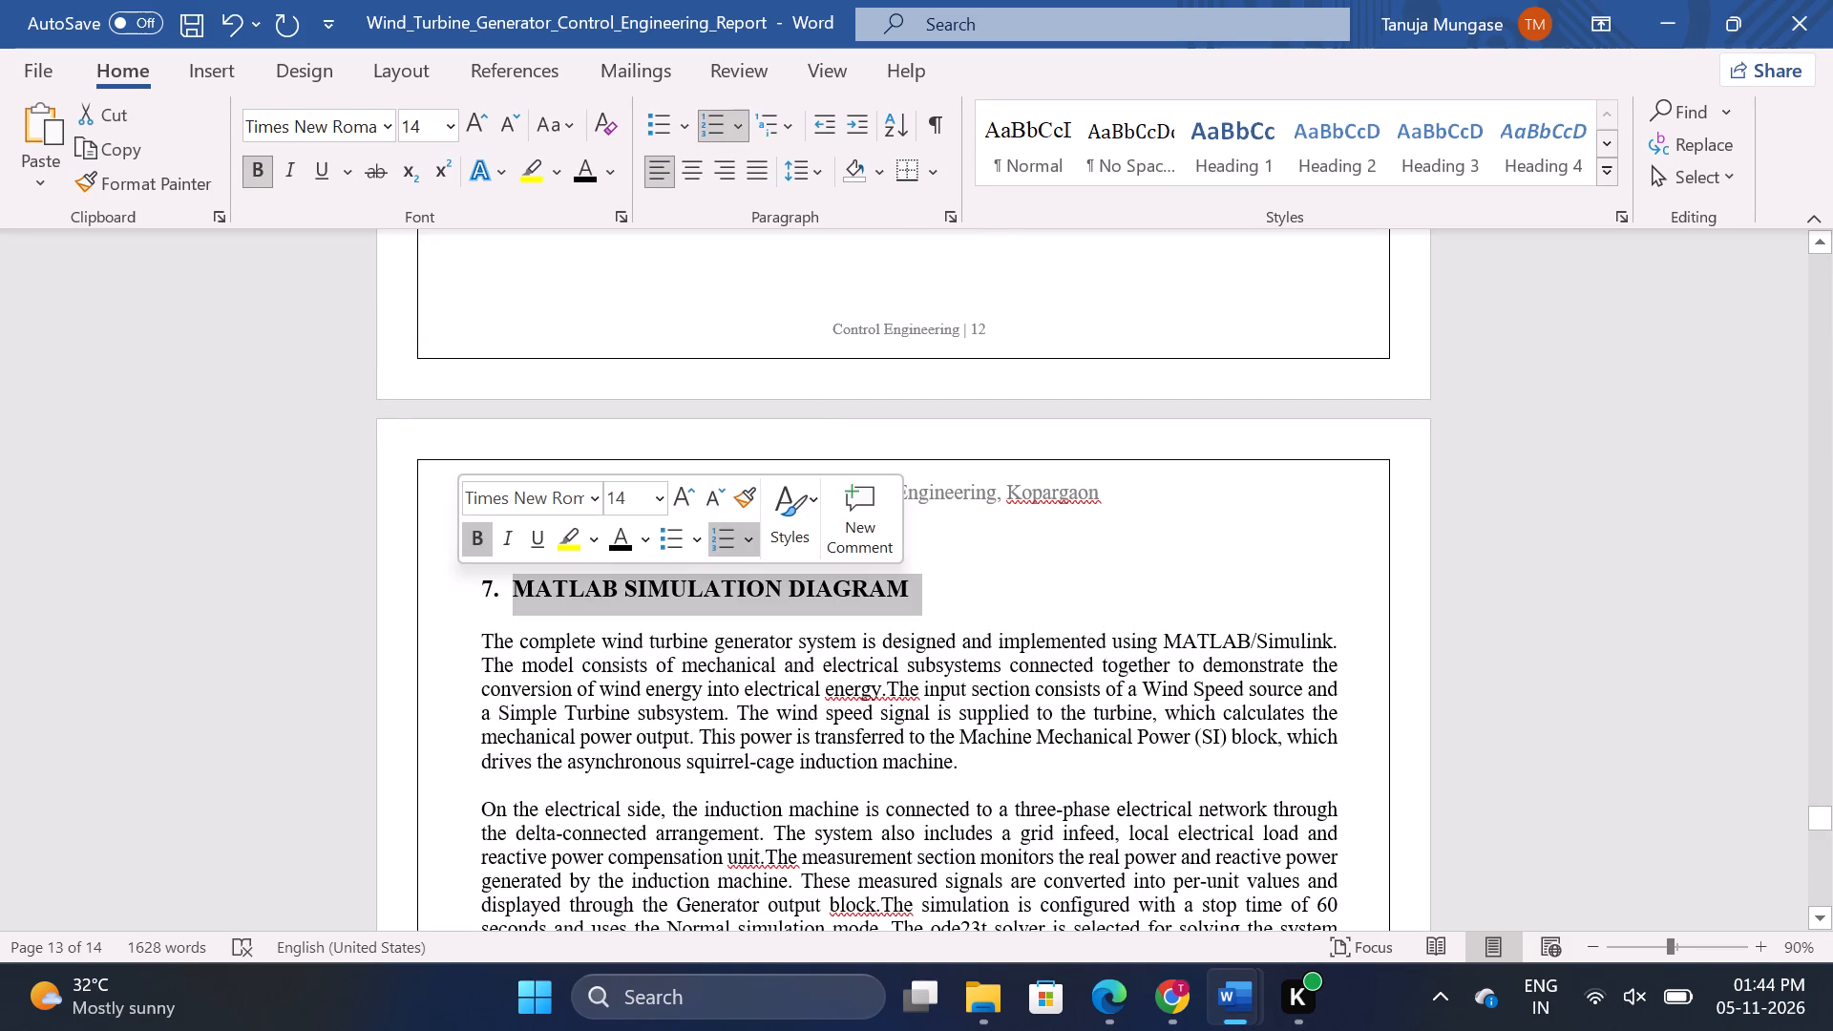
left_click(500, 586)
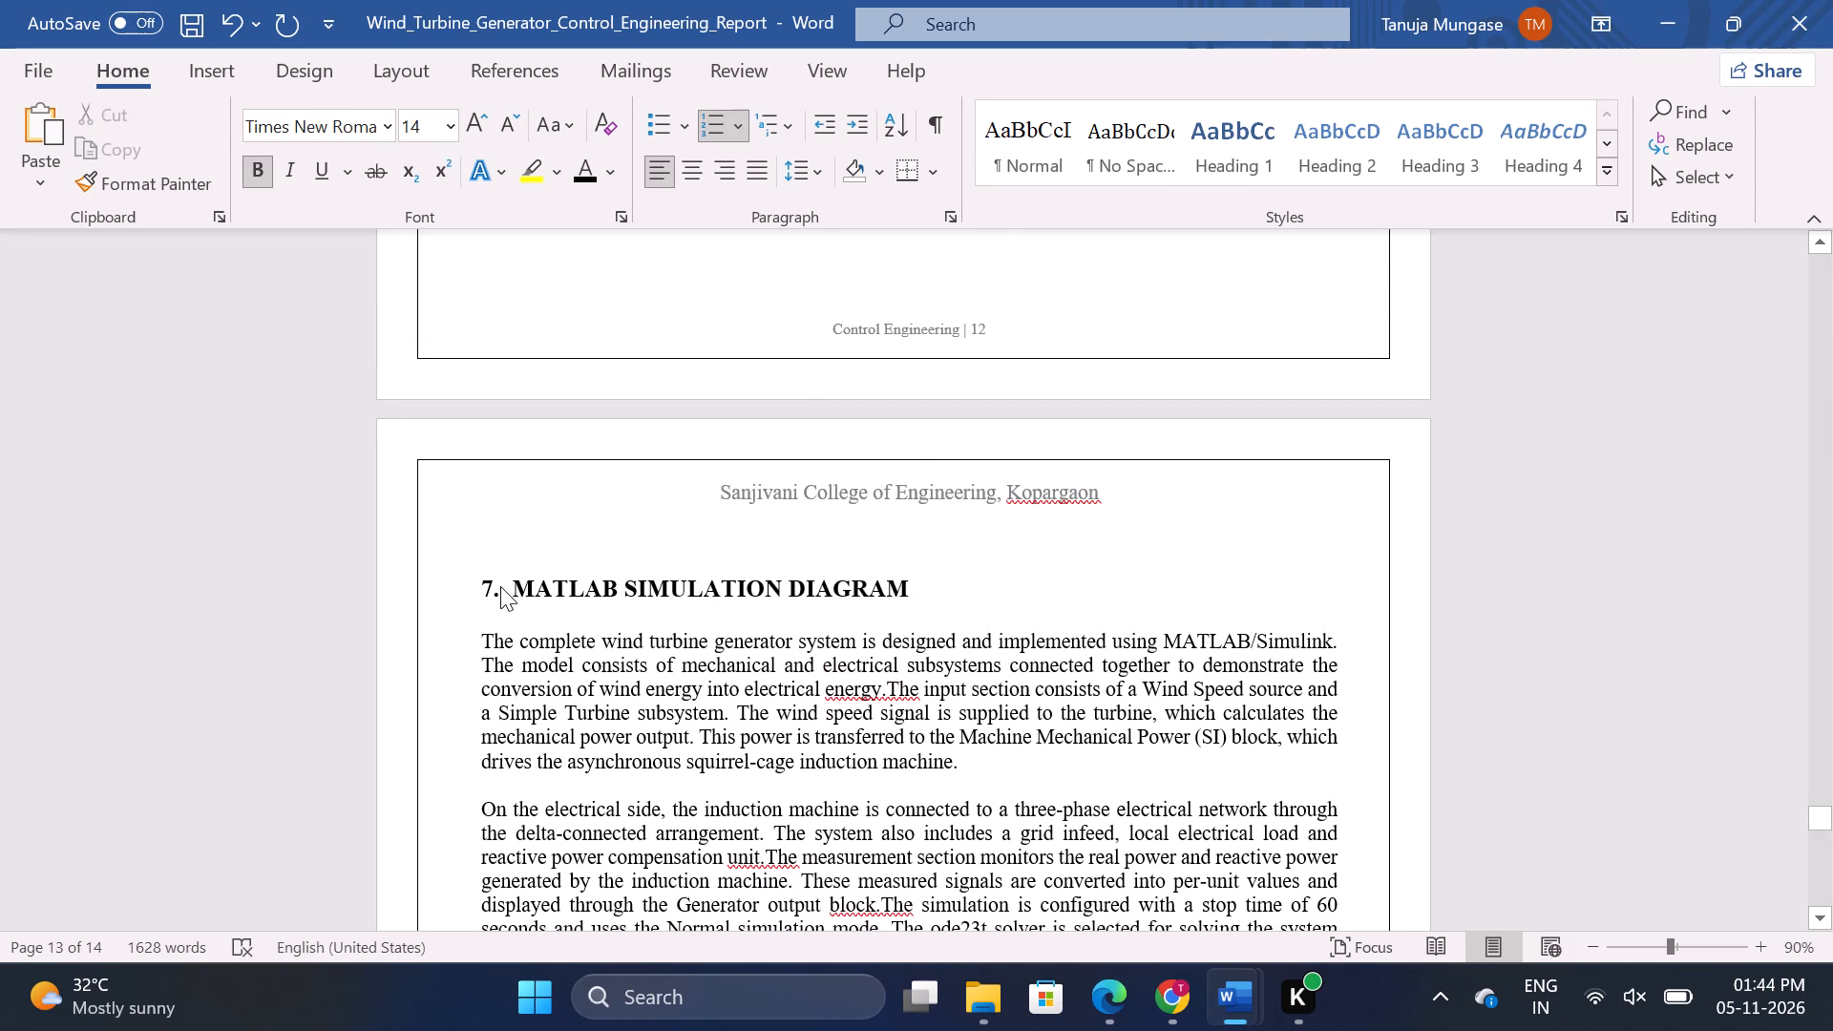
key("BackSpace")
key("BackSpace")
key("BackSpace")
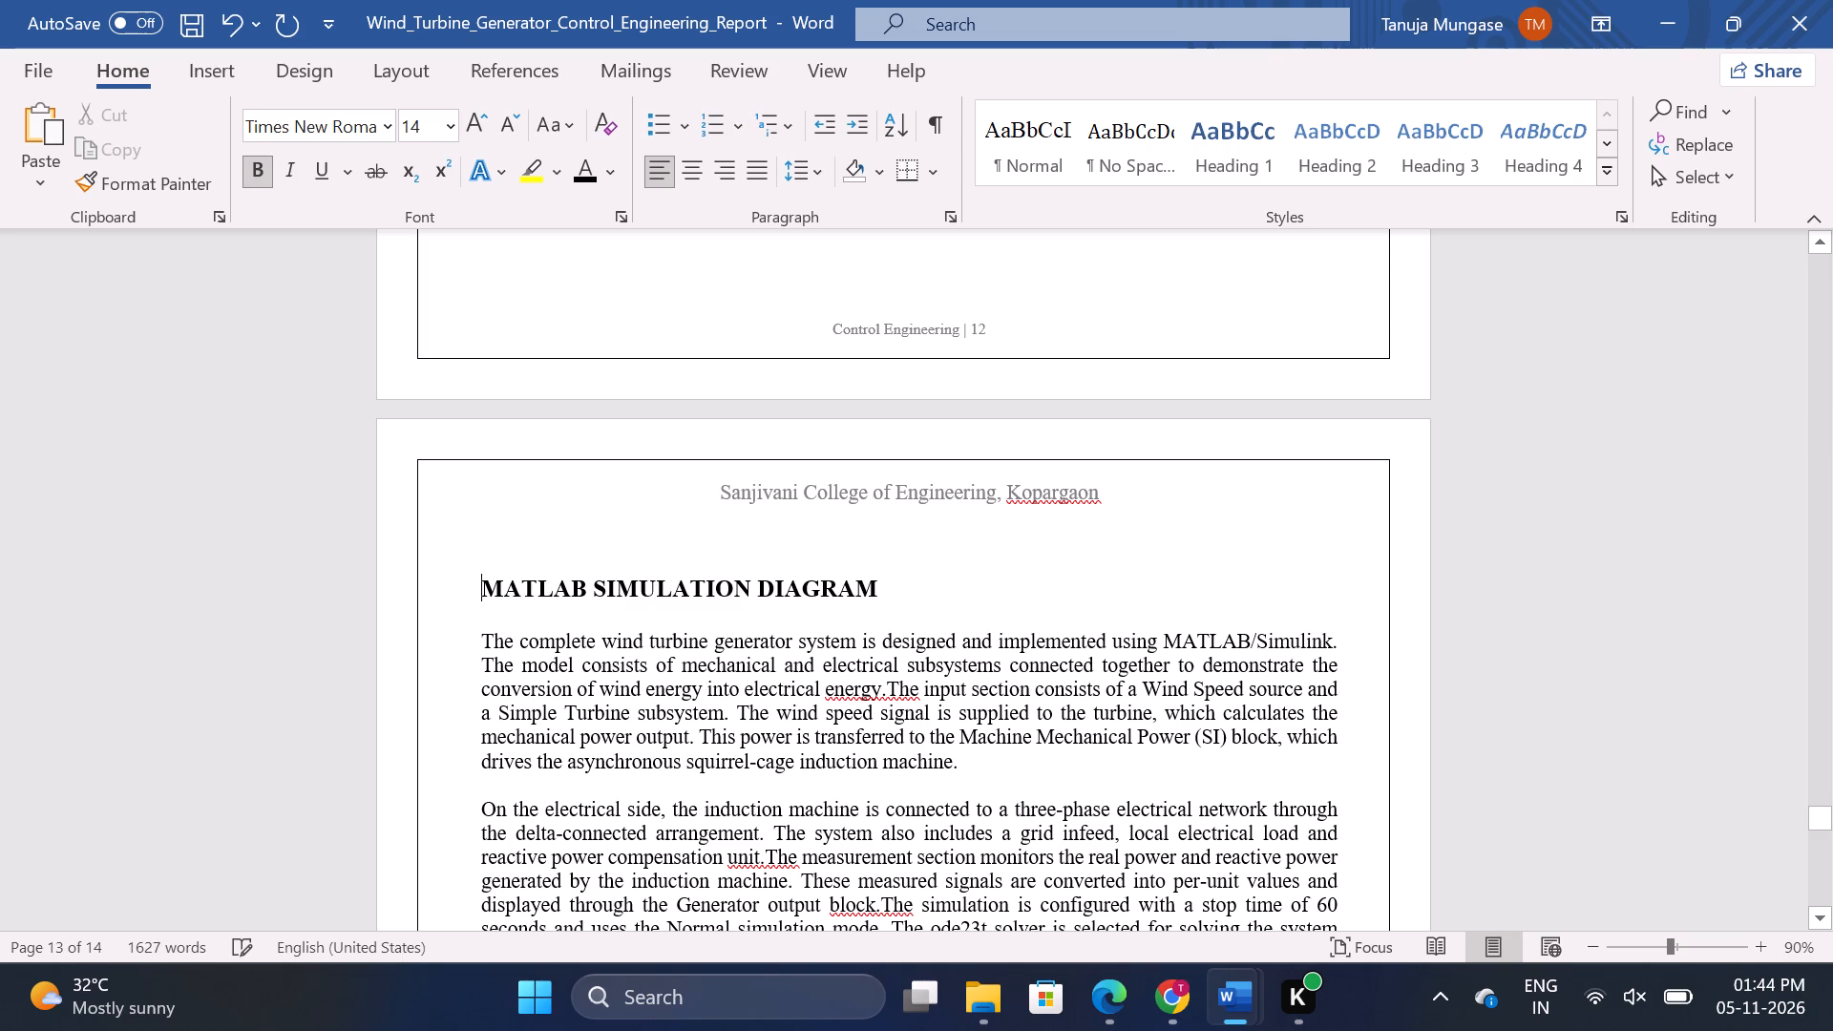
key("BackSpace")
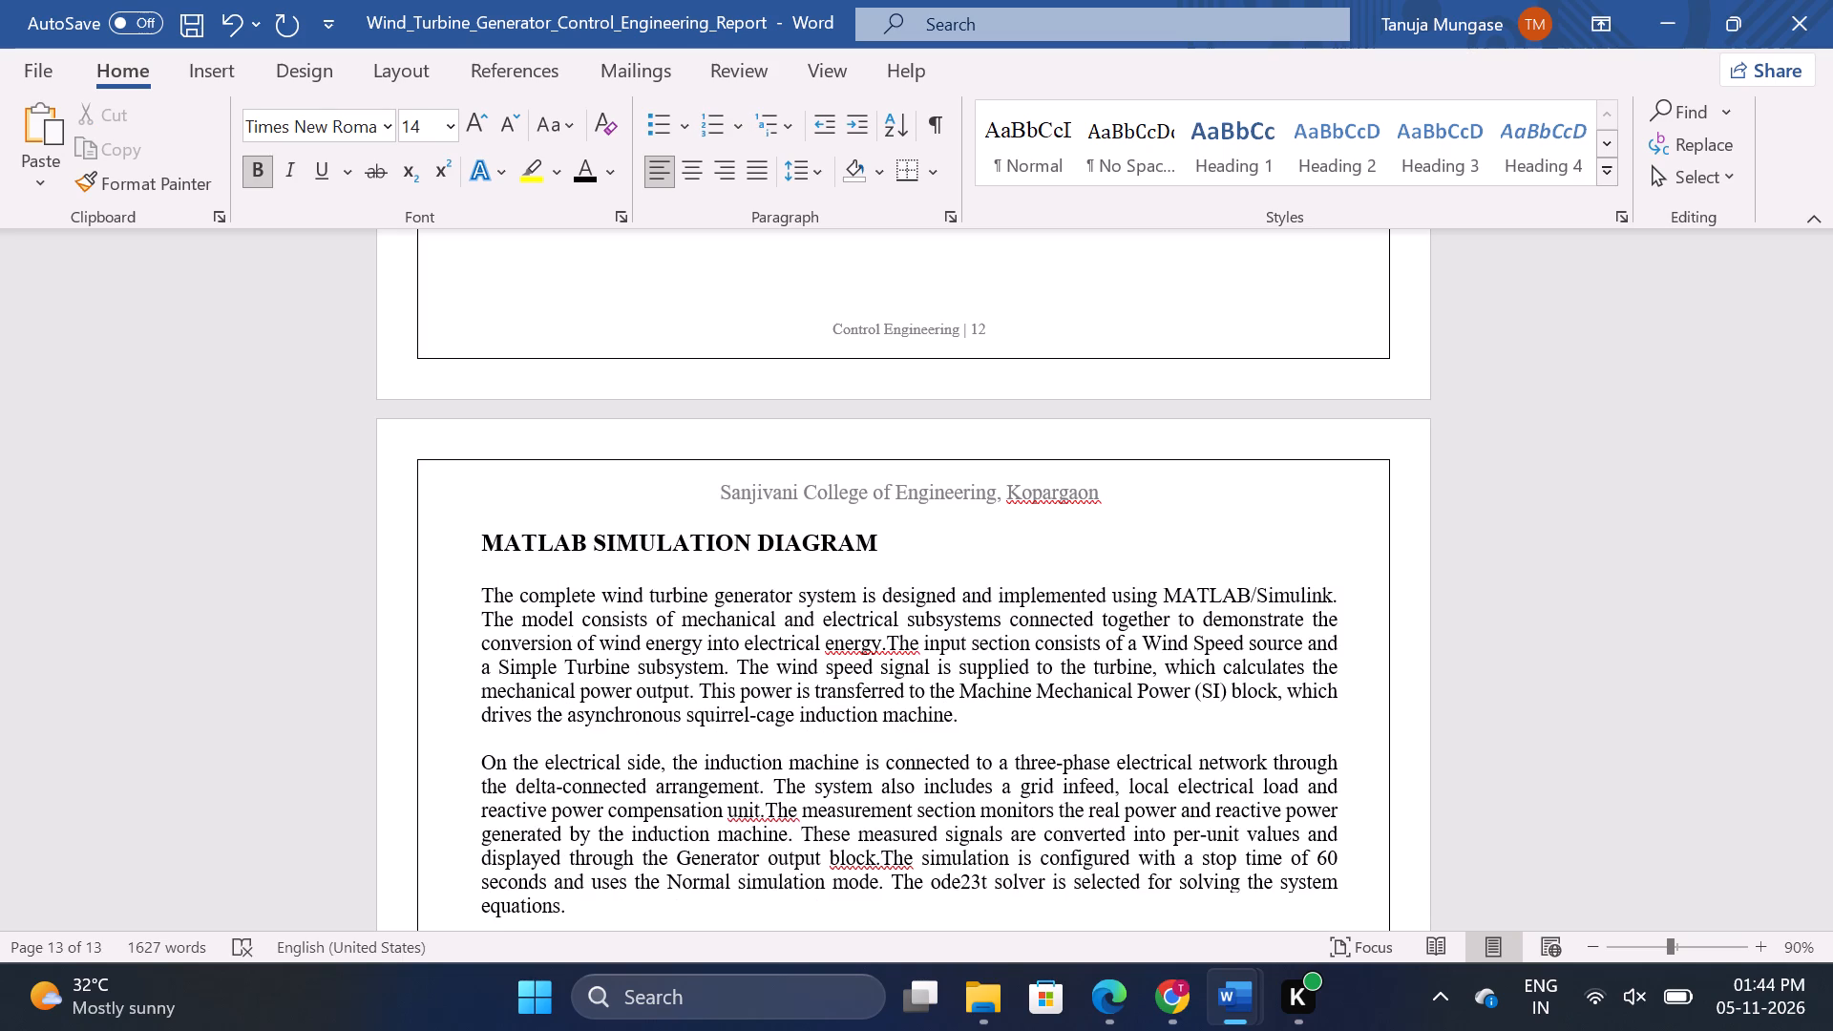
Number the MATLAB SIMULATION DIAGRAM heading as 7 again.
key("7")
type(".")
key("space")
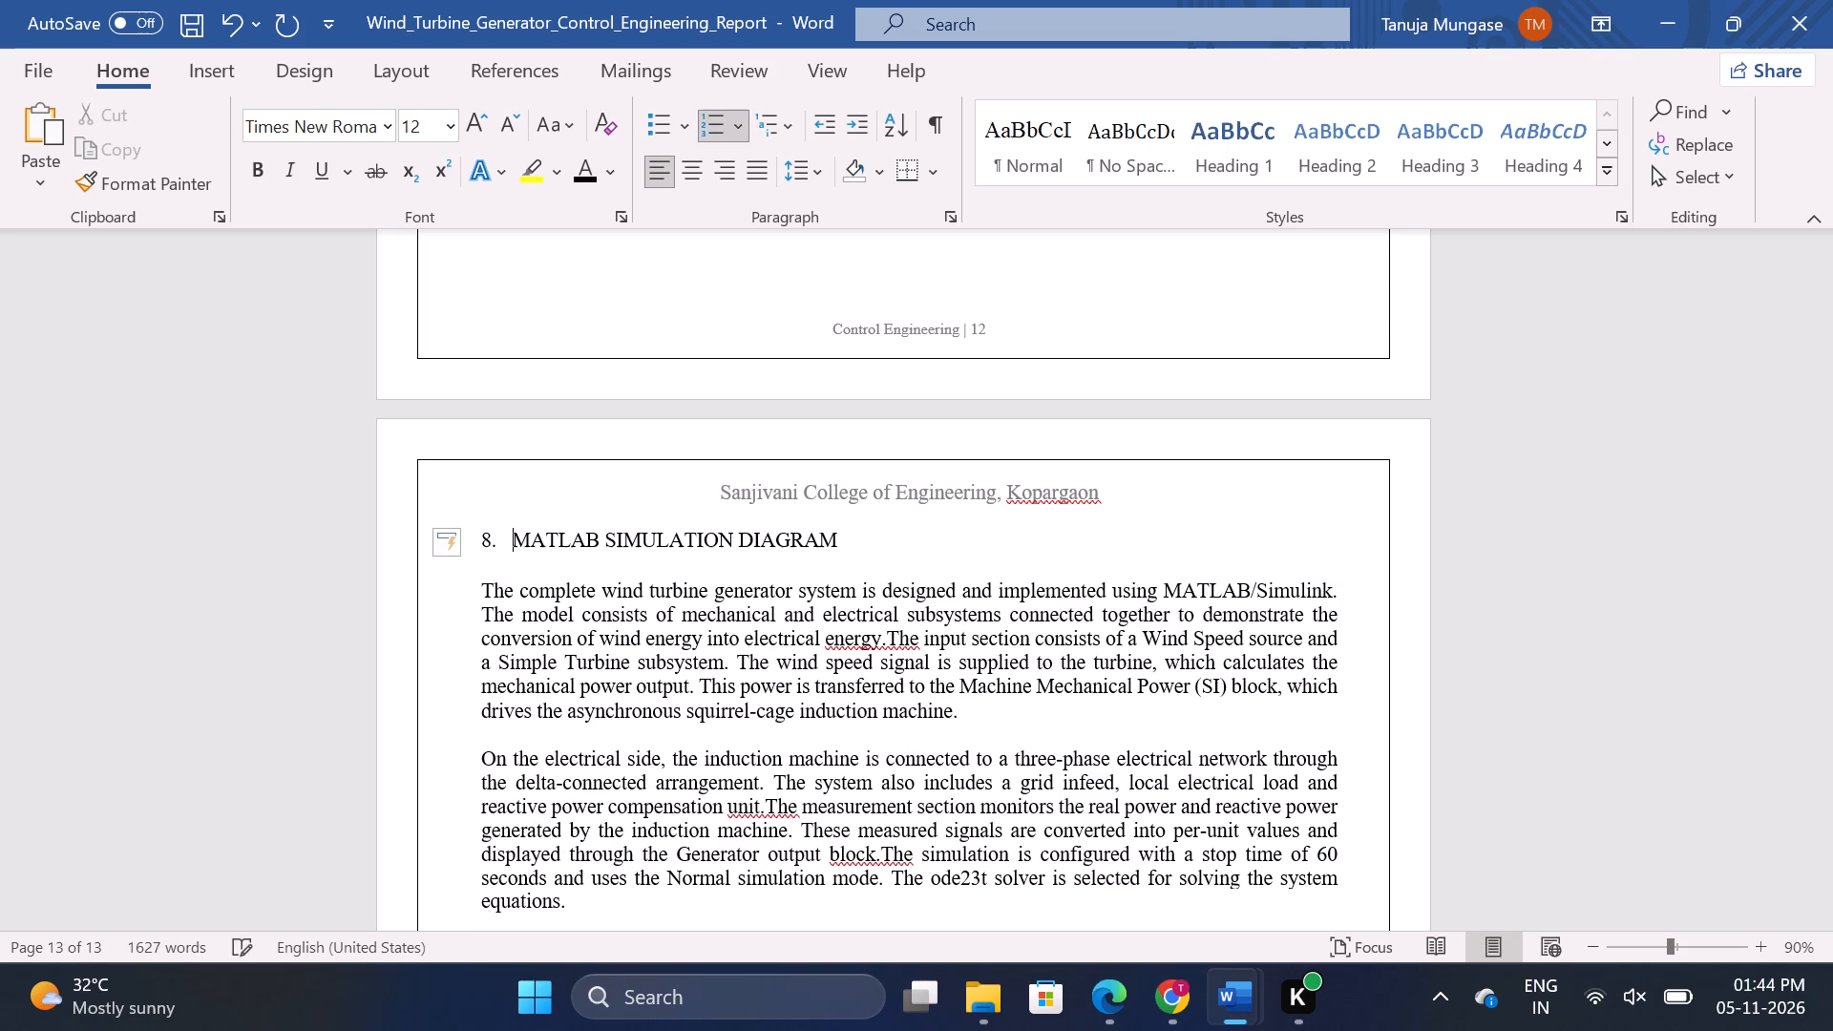
key("BackSpace")
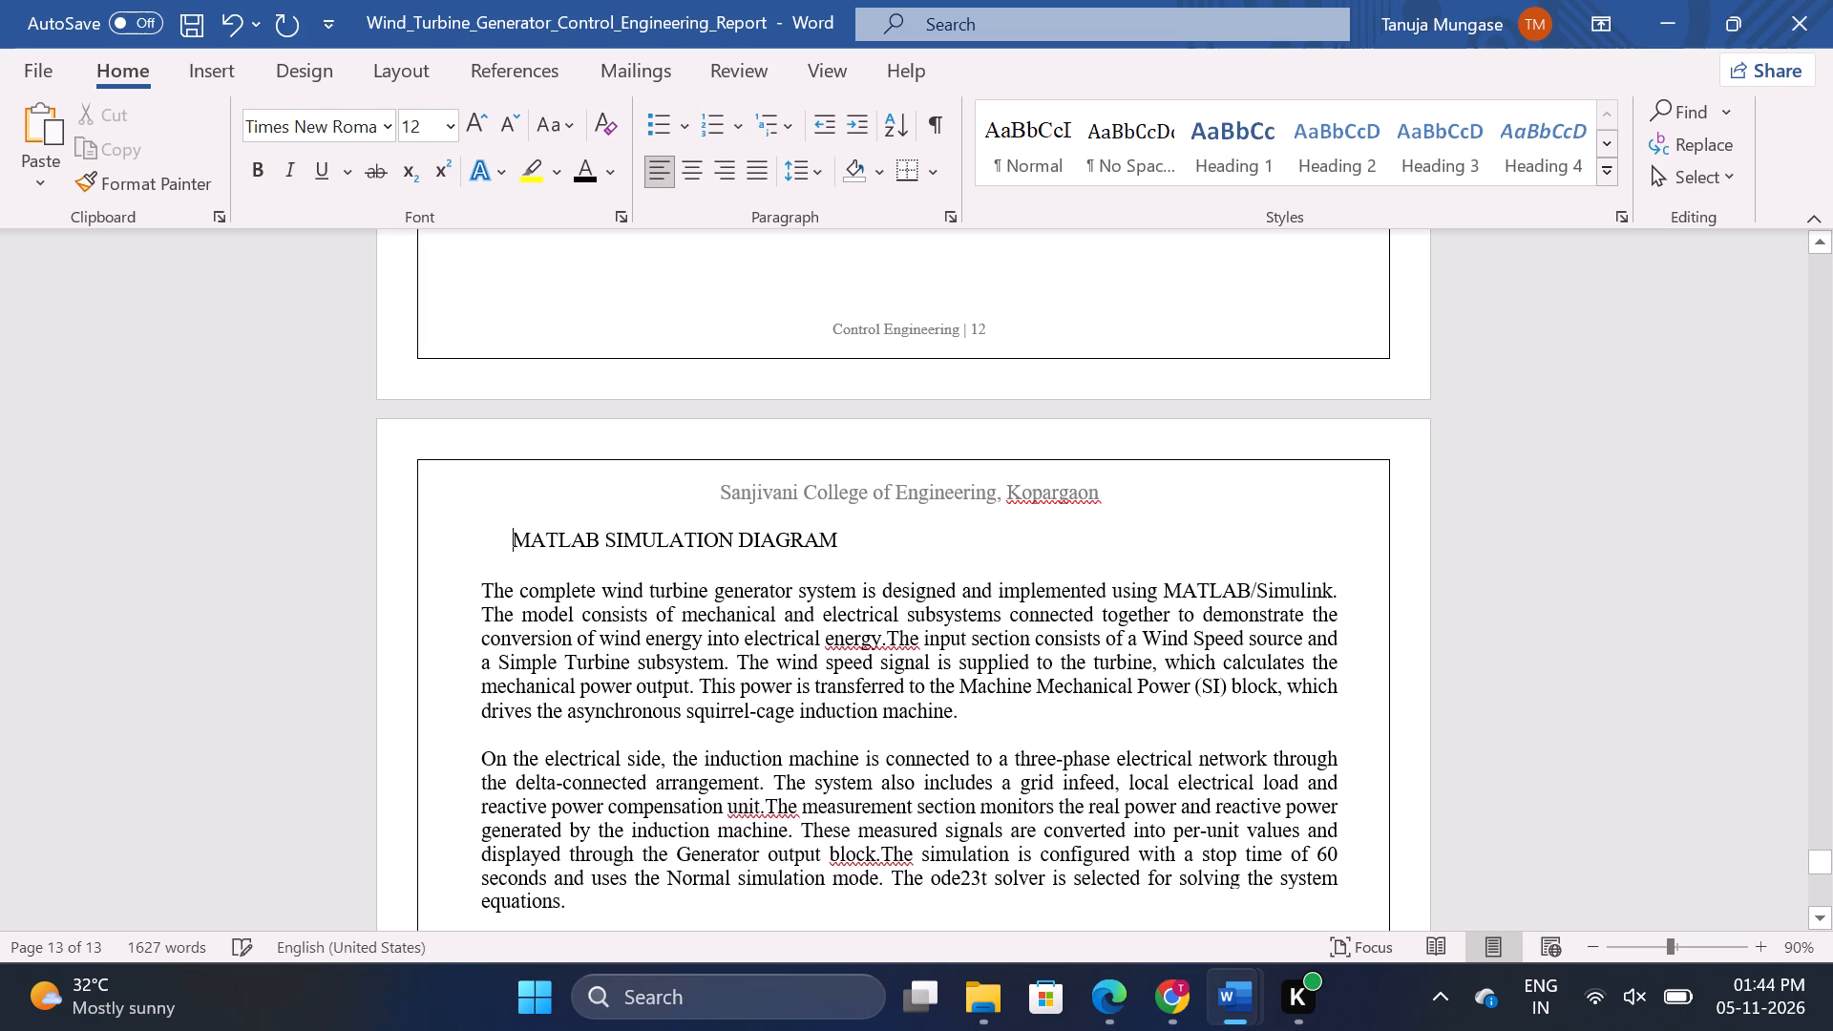
type("7.")
key("space")
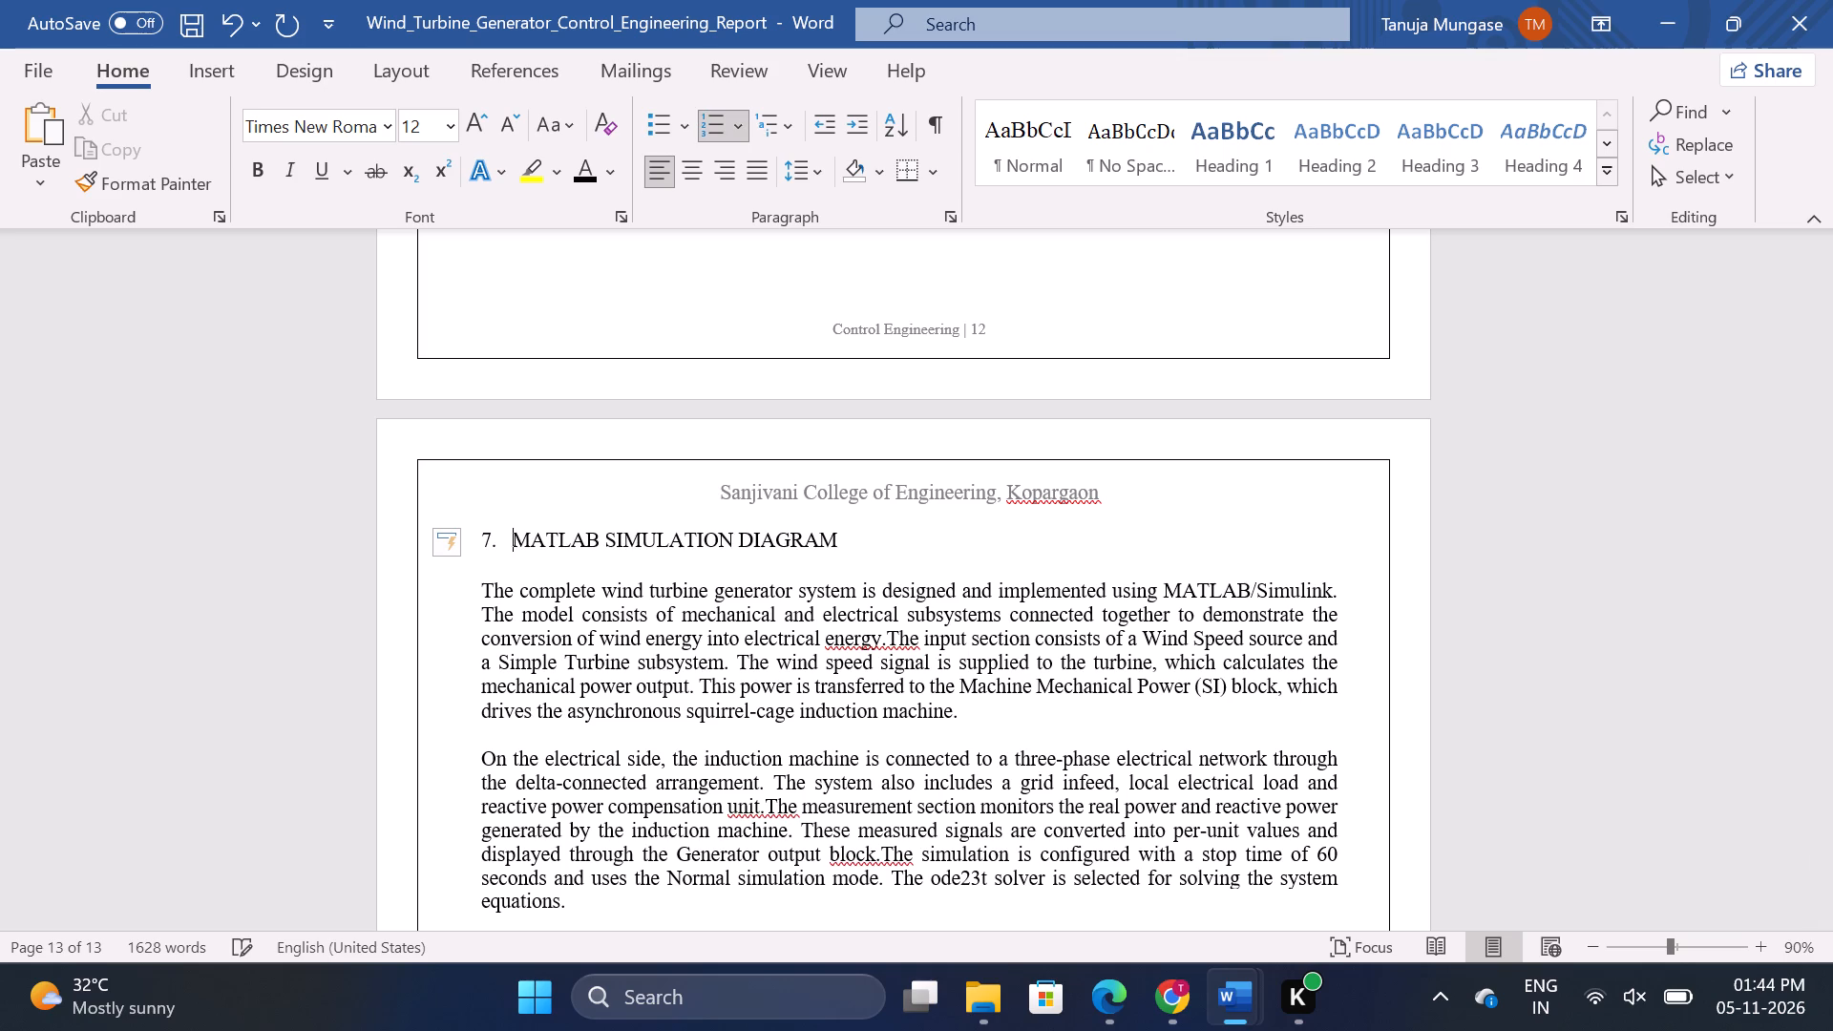
Format the MATLAB SIMULATION DIAGRAM heading in 14 pt bold.
left_click_drag(874, 545, 471, 538)
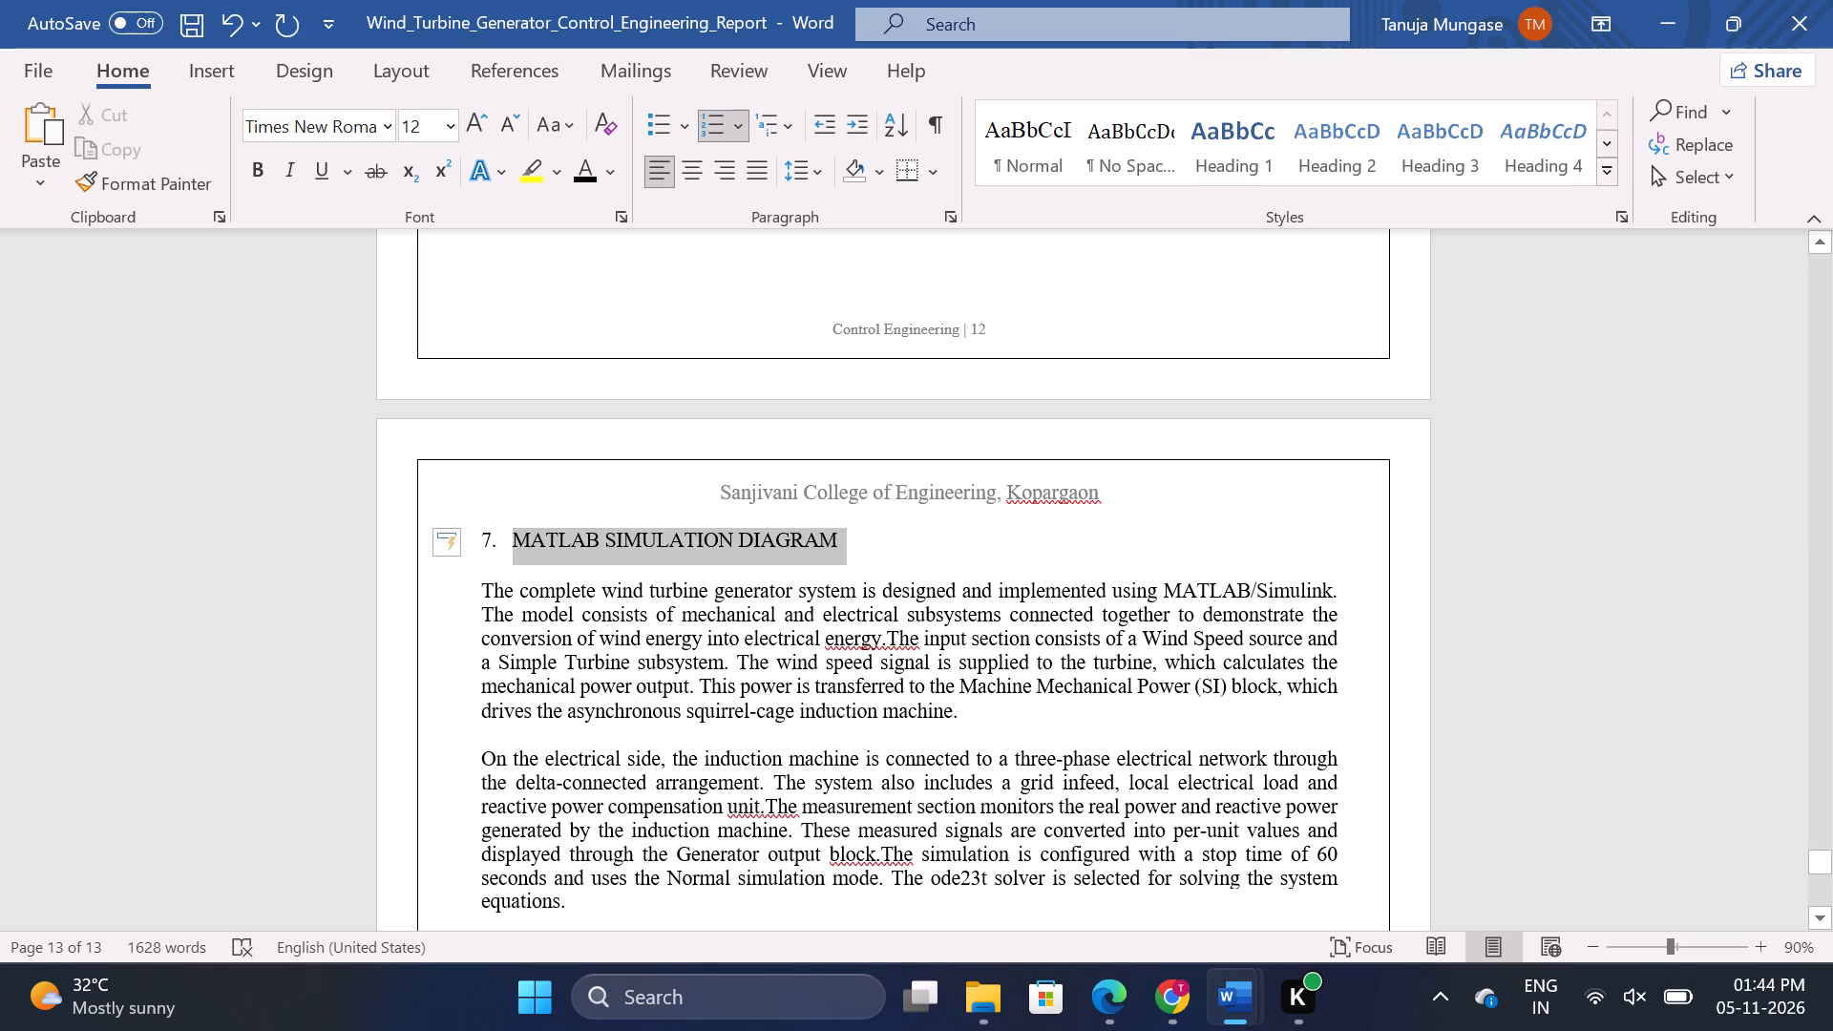
left_click_drag(471, 538, 473, 538)
left_click(468, 116)
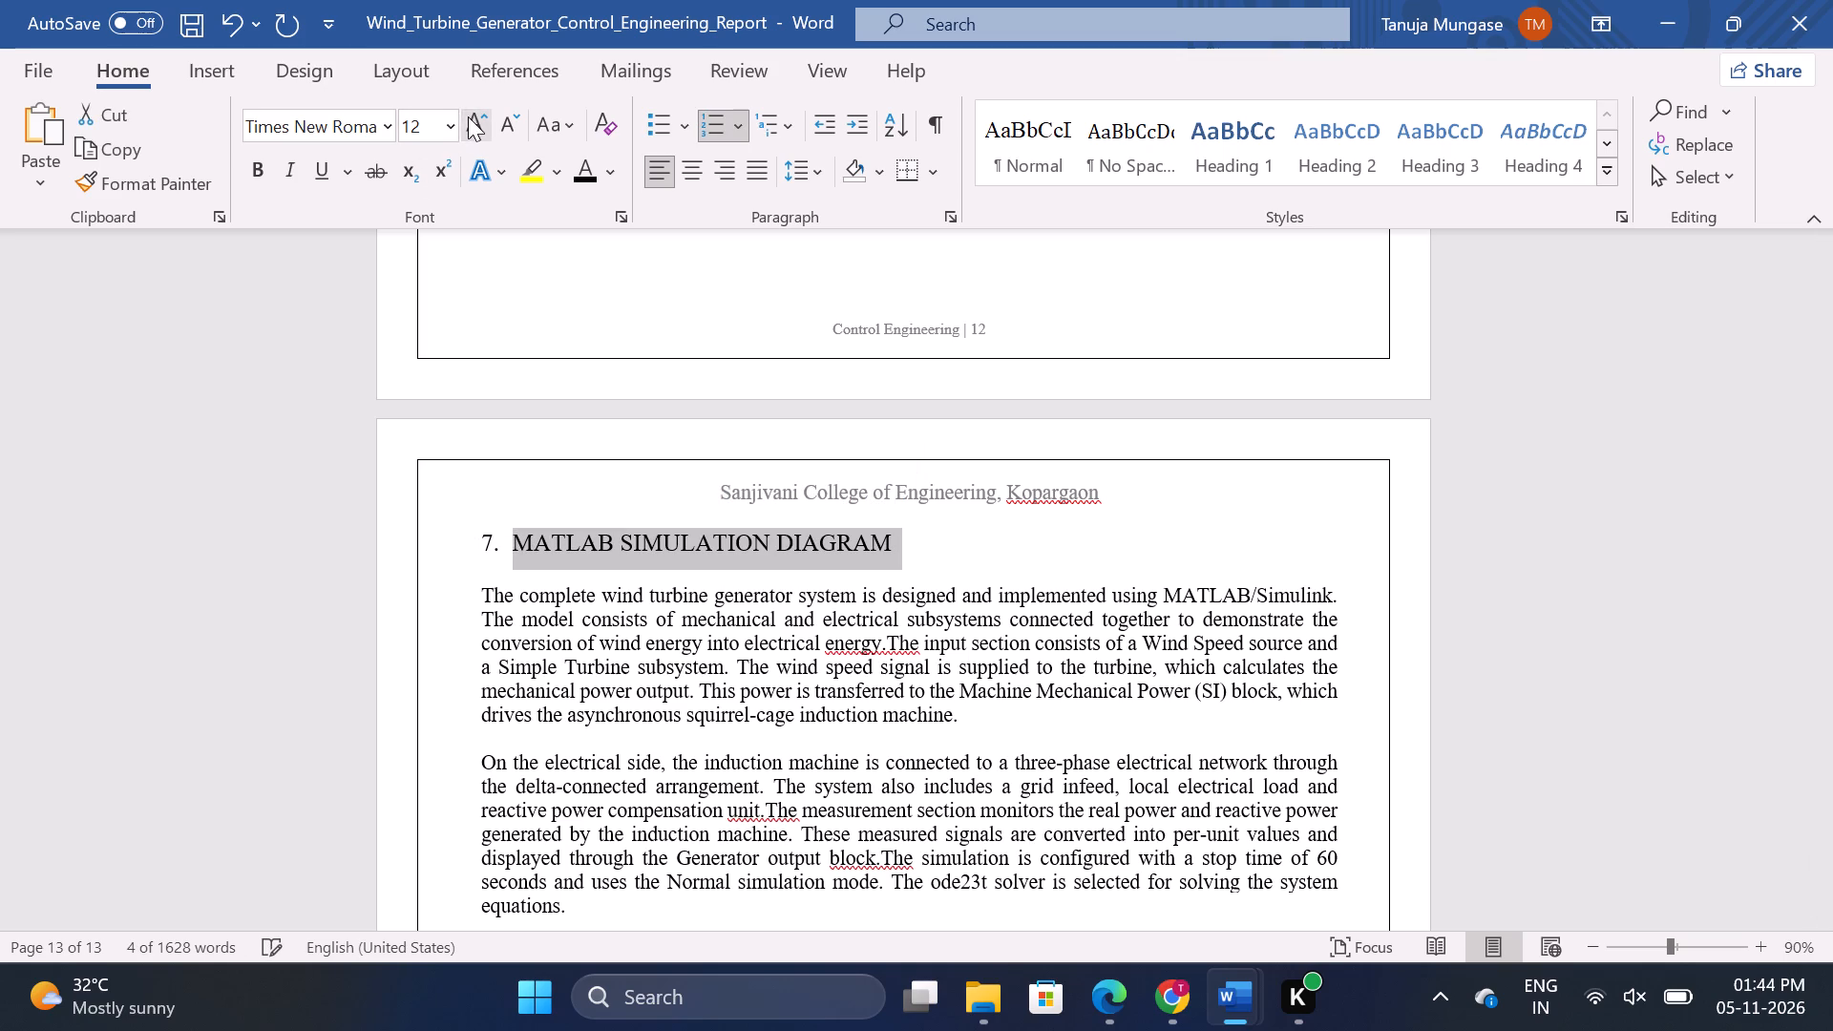
left_click(261, 170)
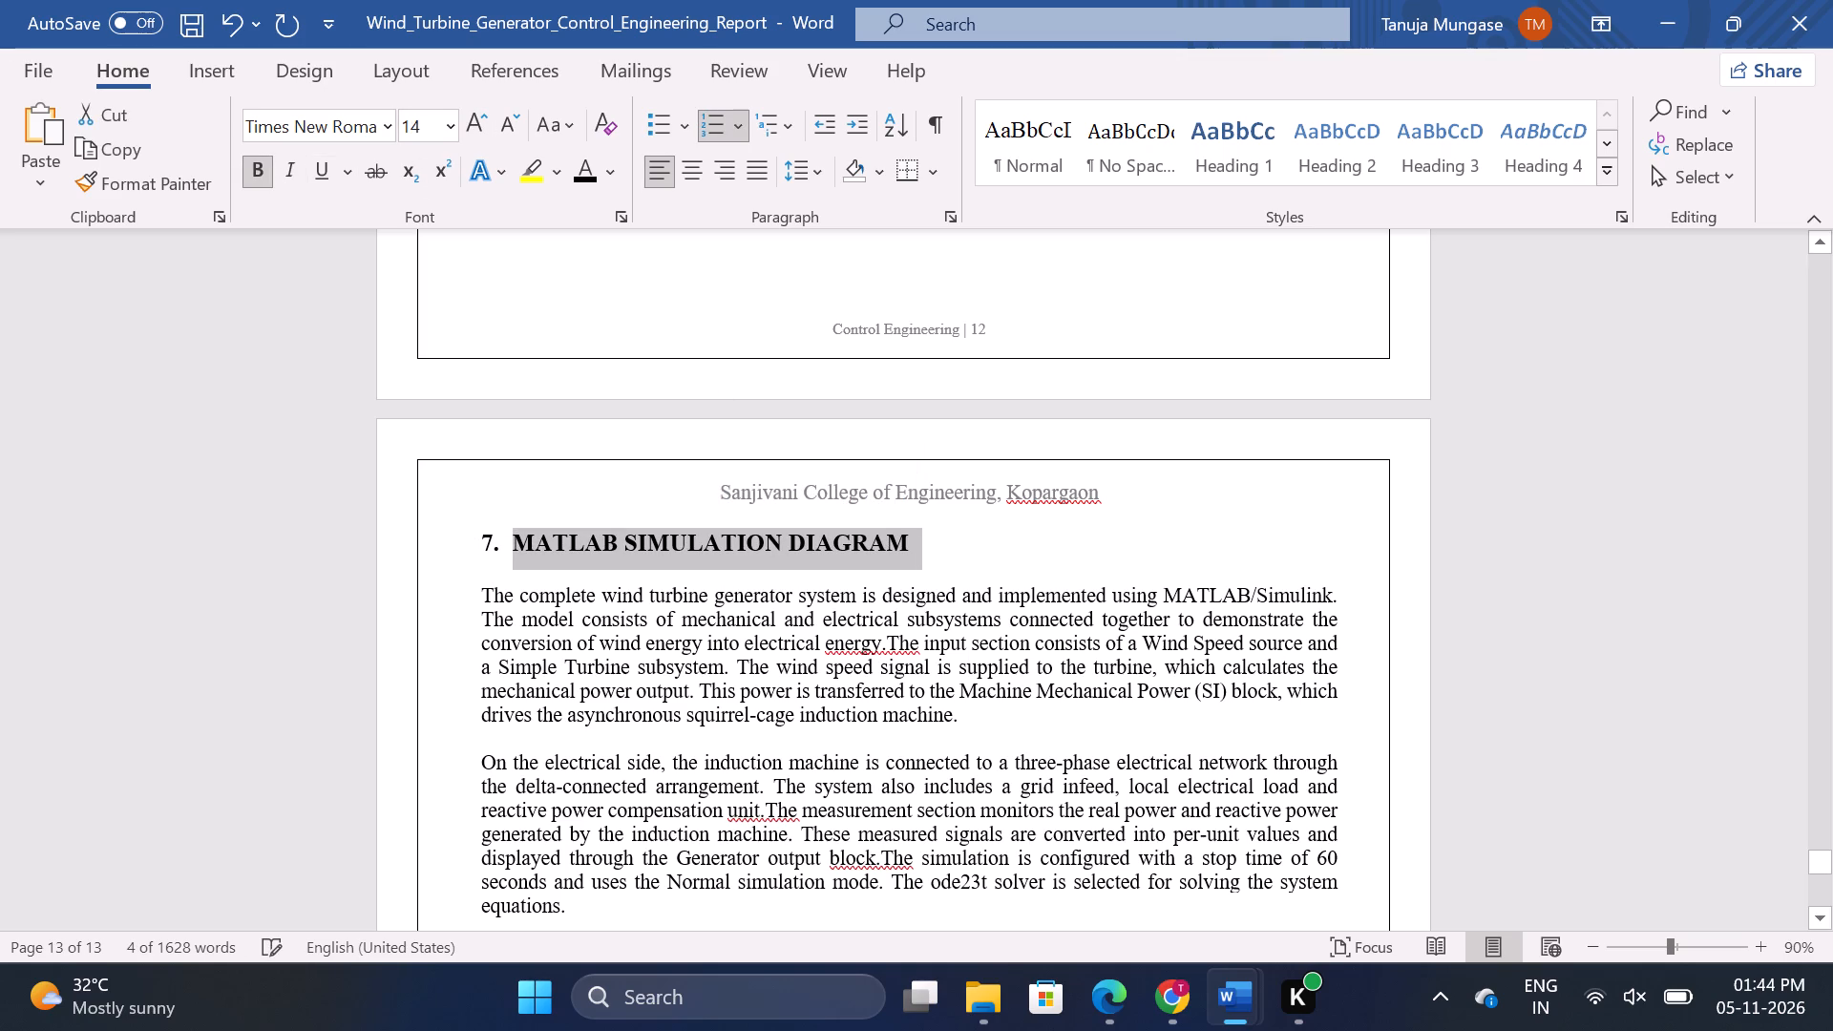
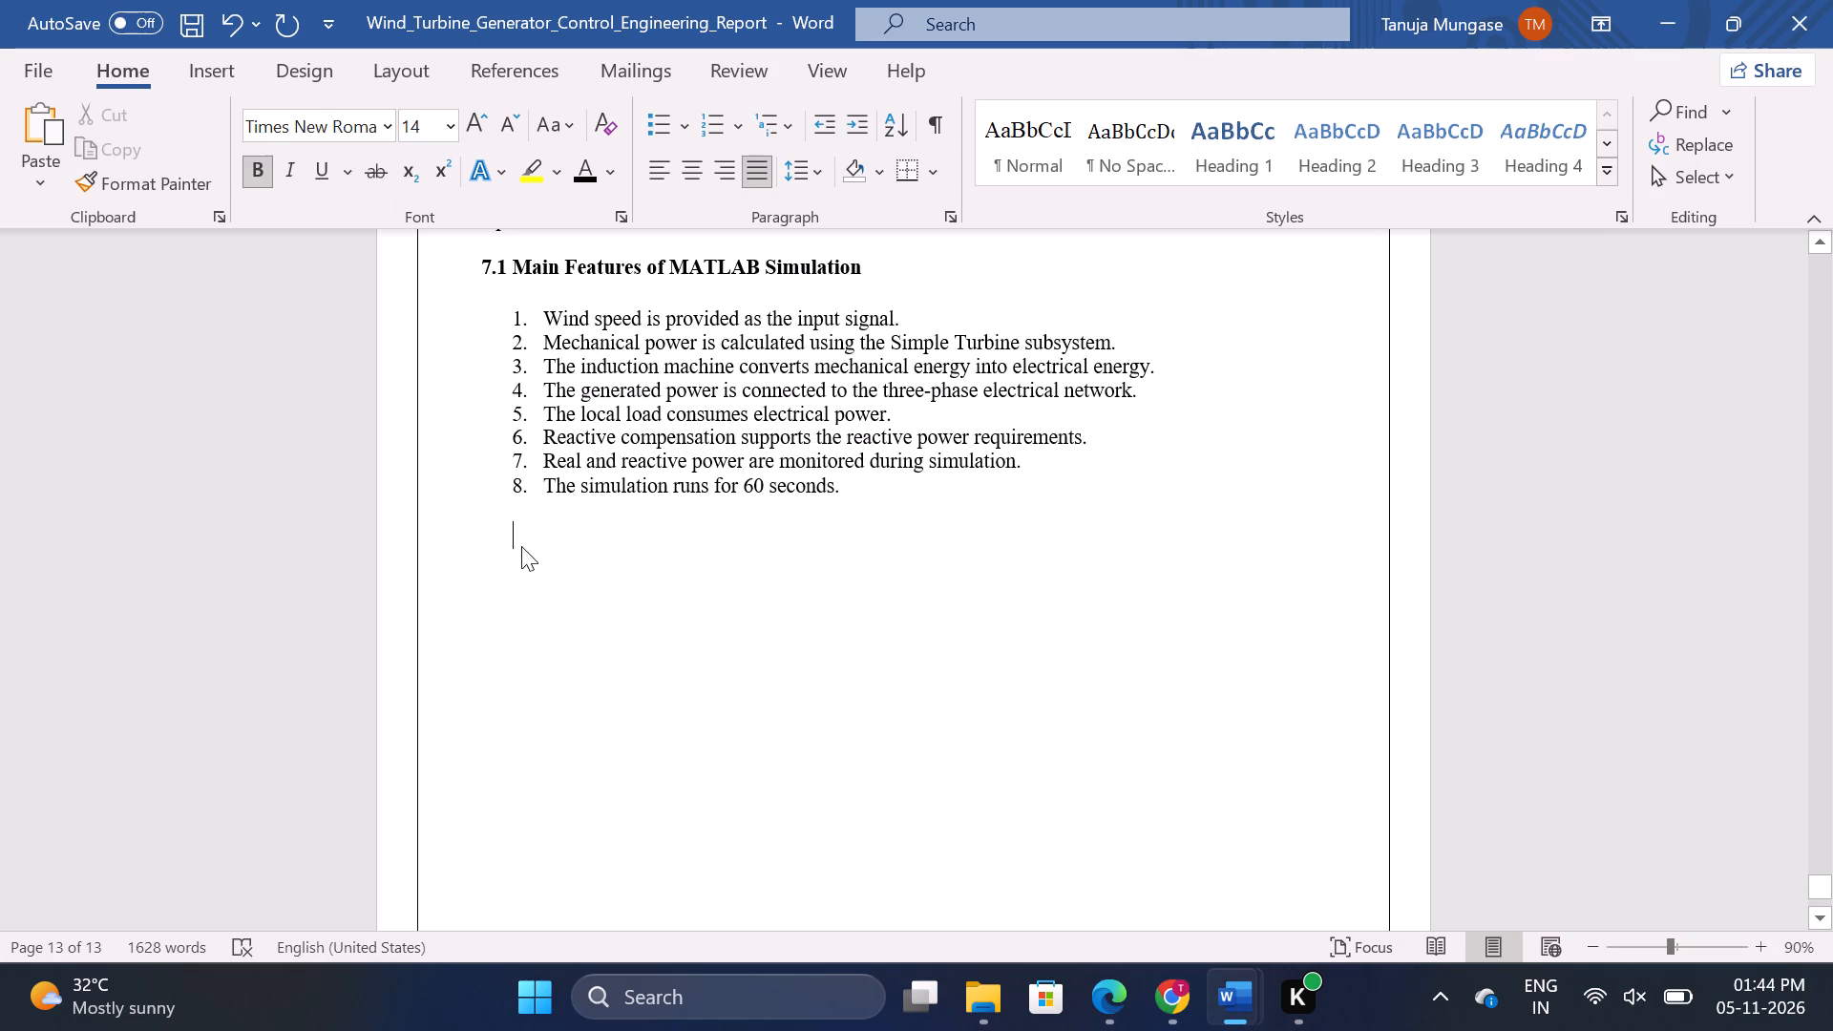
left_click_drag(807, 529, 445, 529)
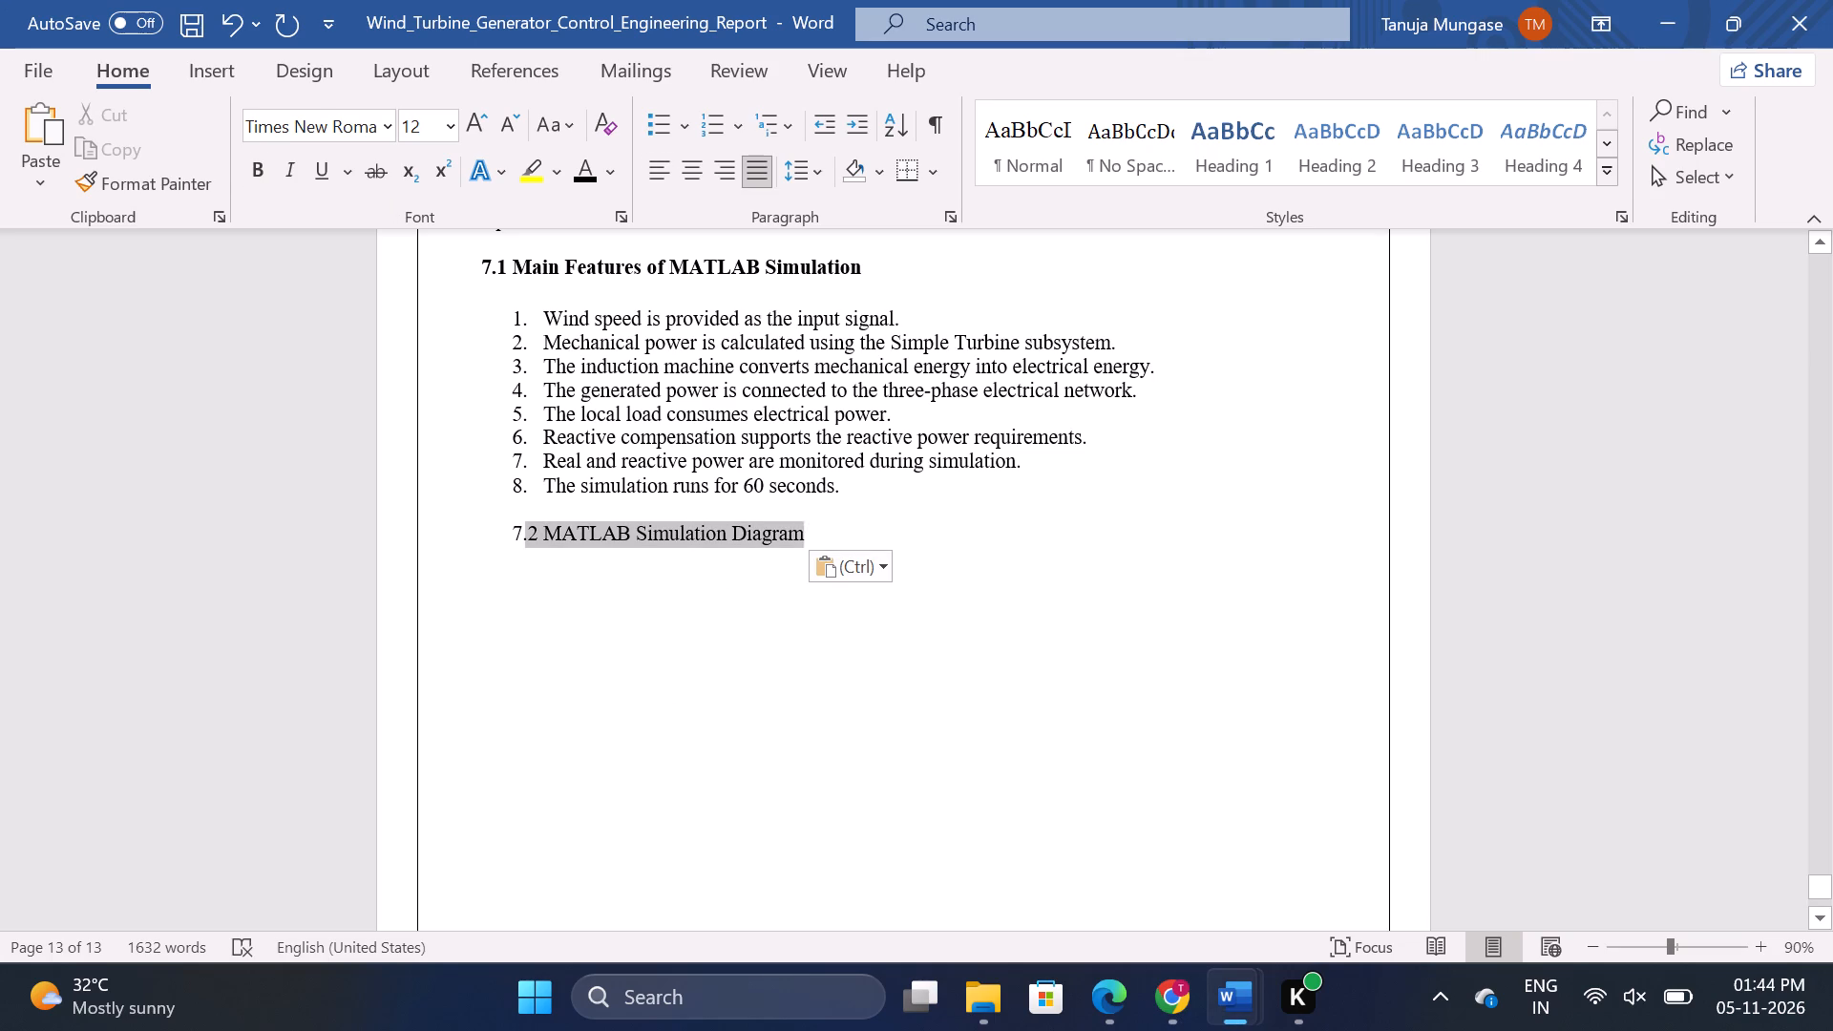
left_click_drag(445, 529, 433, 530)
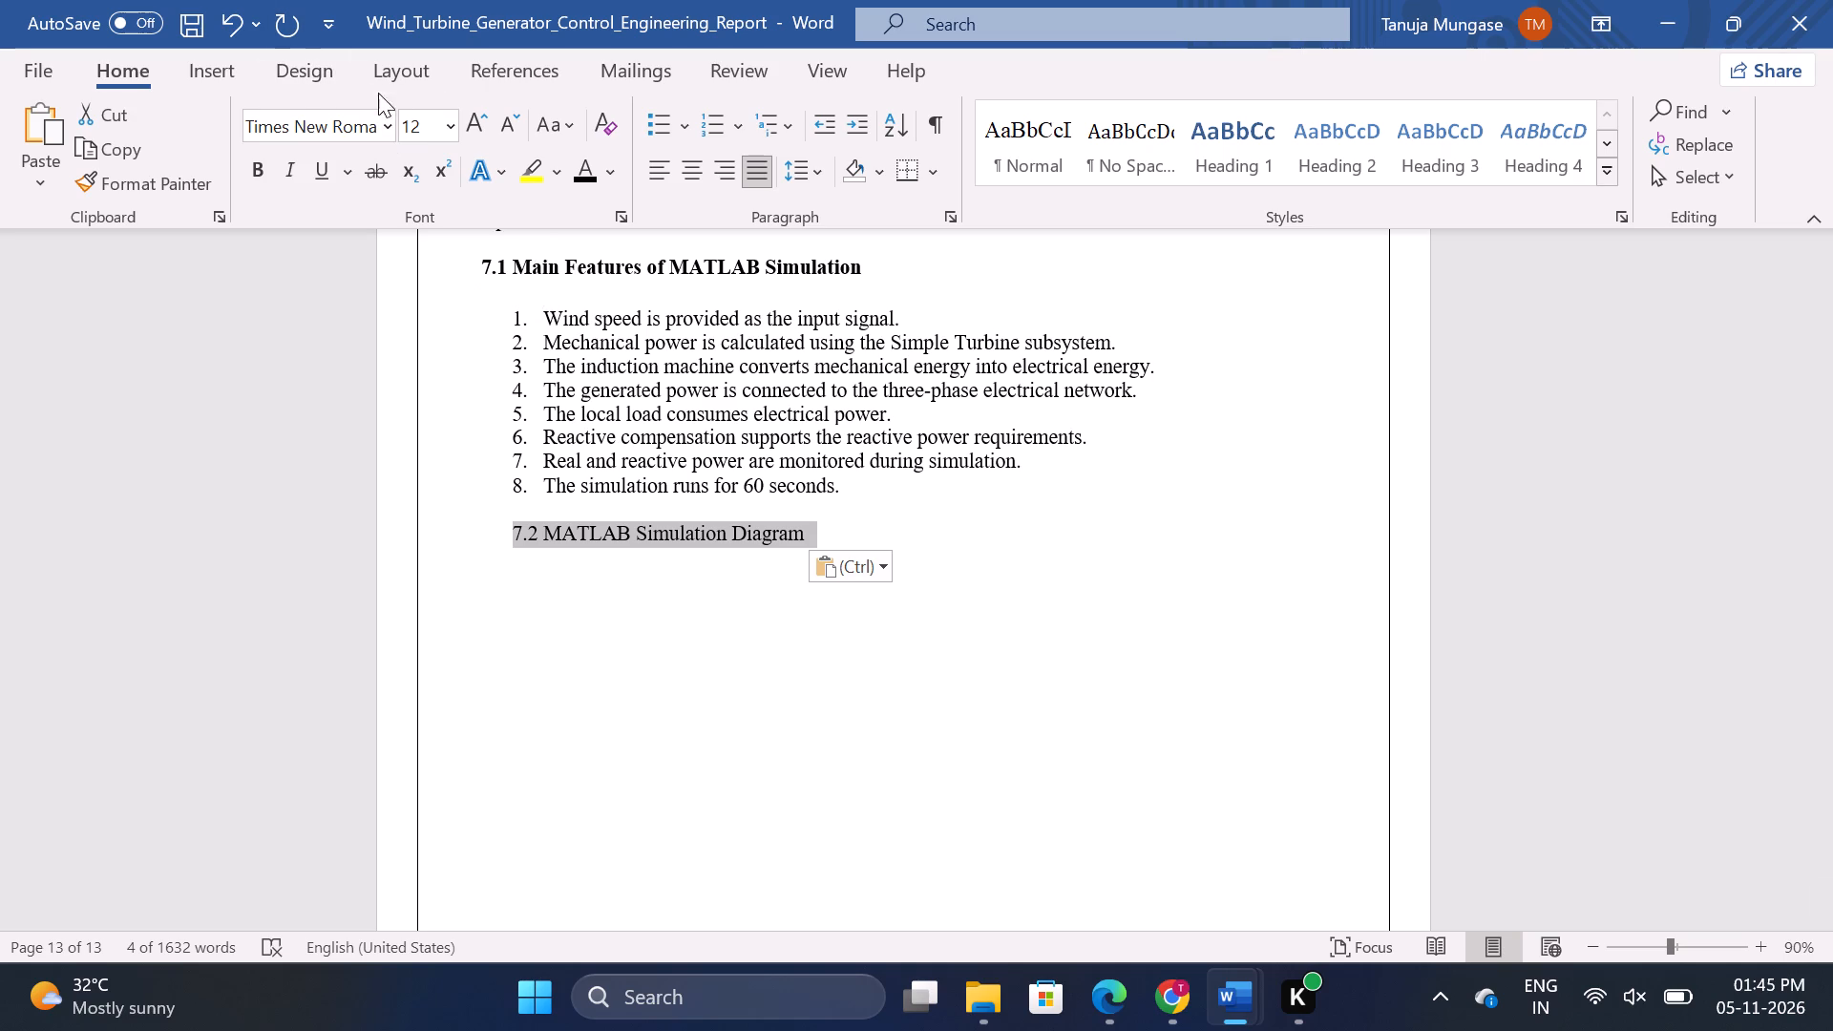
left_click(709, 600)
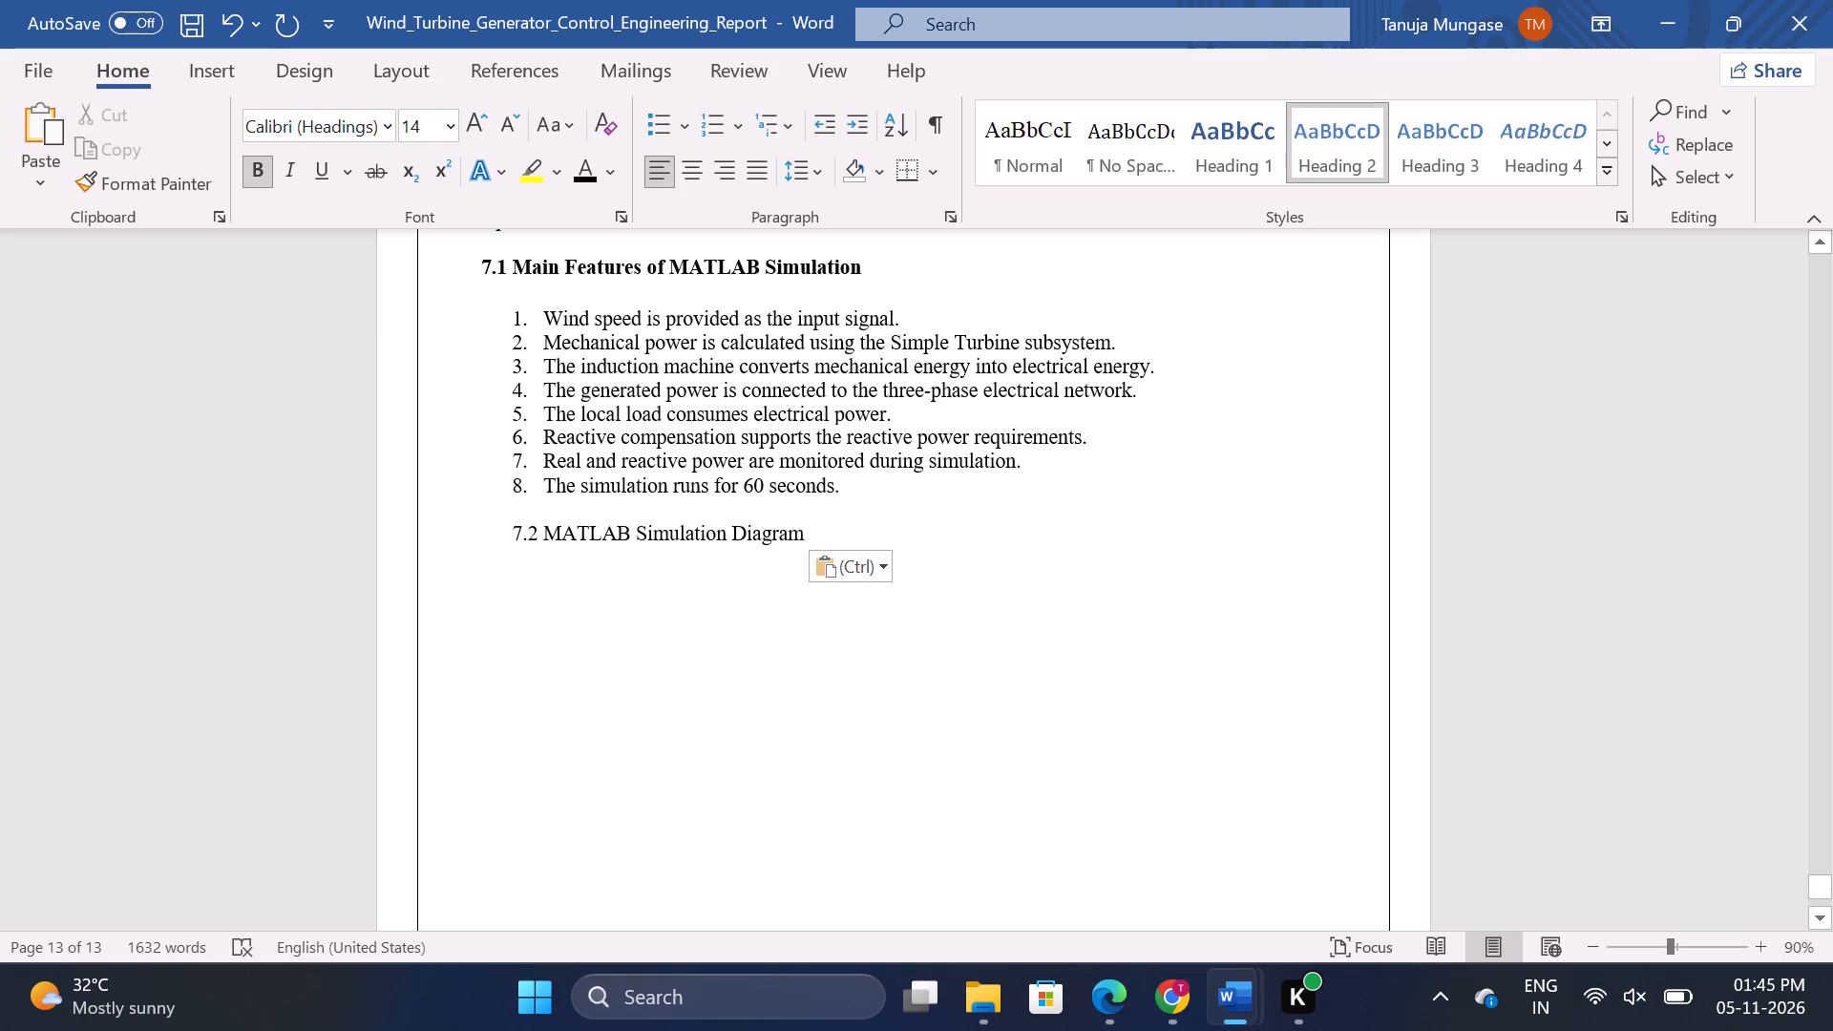
Add several unnumbered blank lines below the 7.2 MATLAB Simulation Diagram heading.
left_click(811, 537)
key("Return")
key("Return")
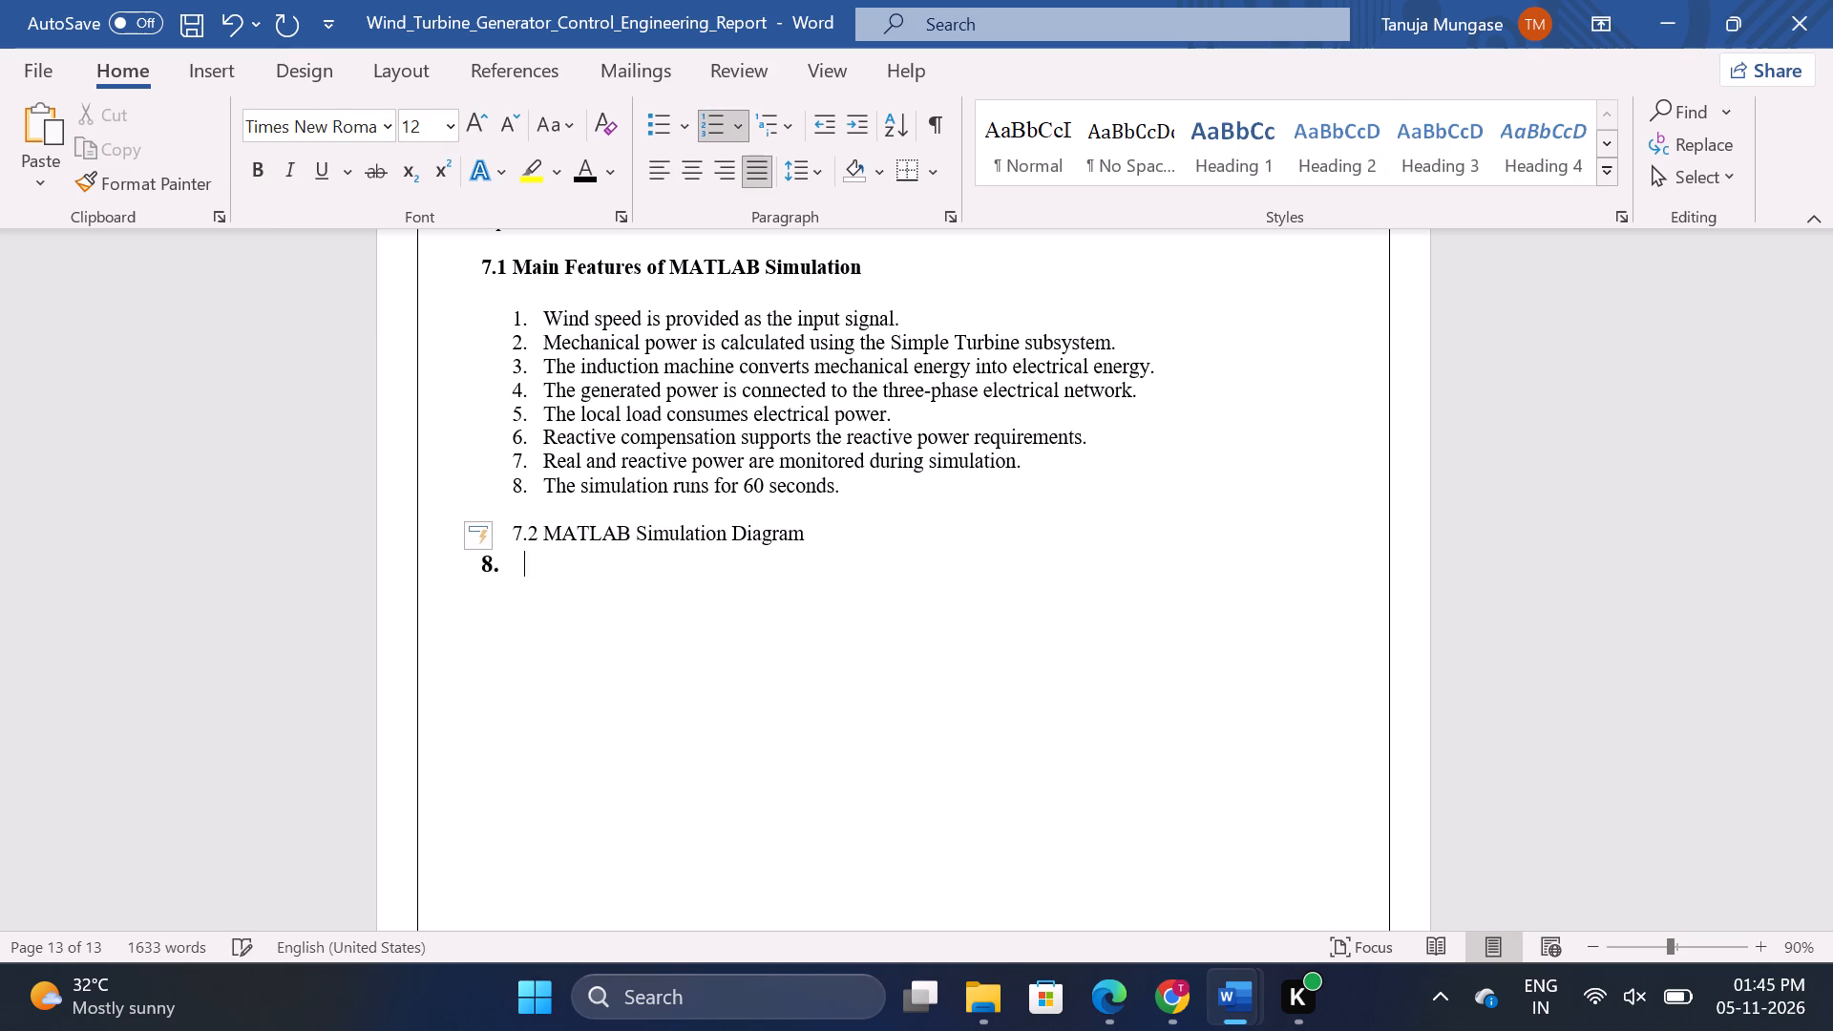
key("Return")
key("Return")
key("Return")
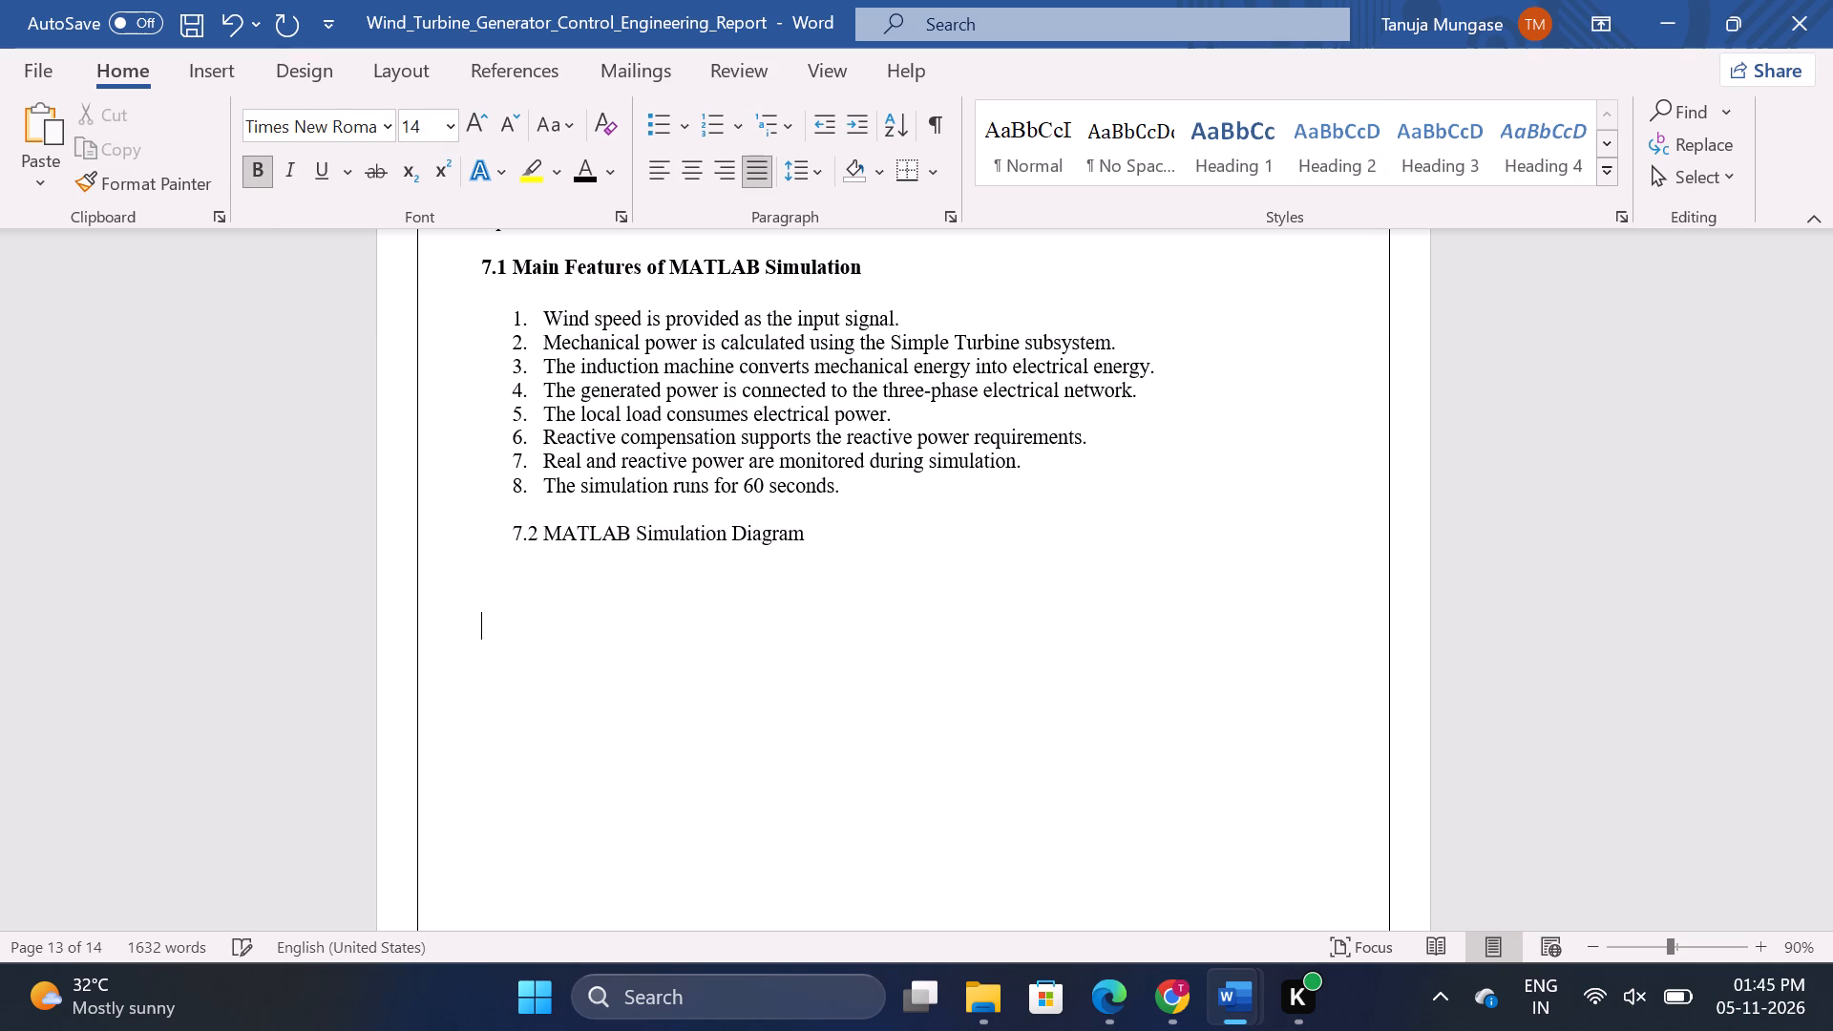
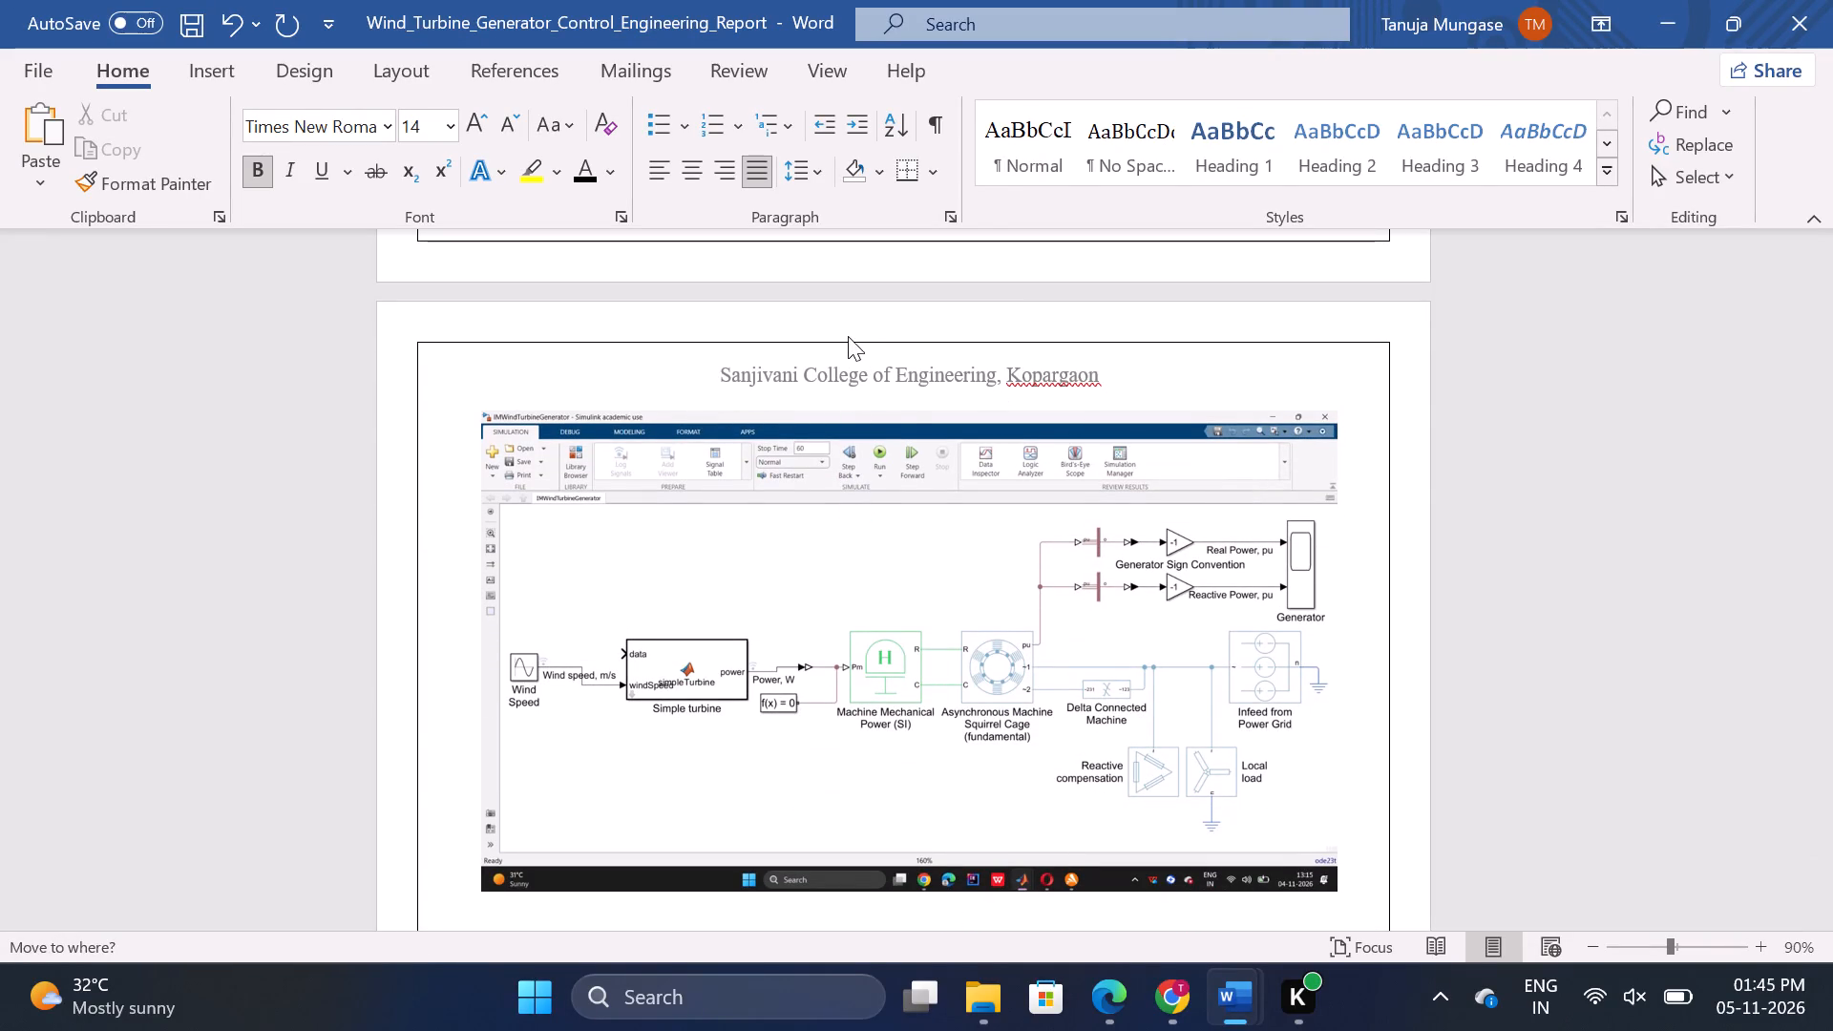
Set the Simulink model screenshot's text wrapping to In Front of Text.
left_click(1363, 433)
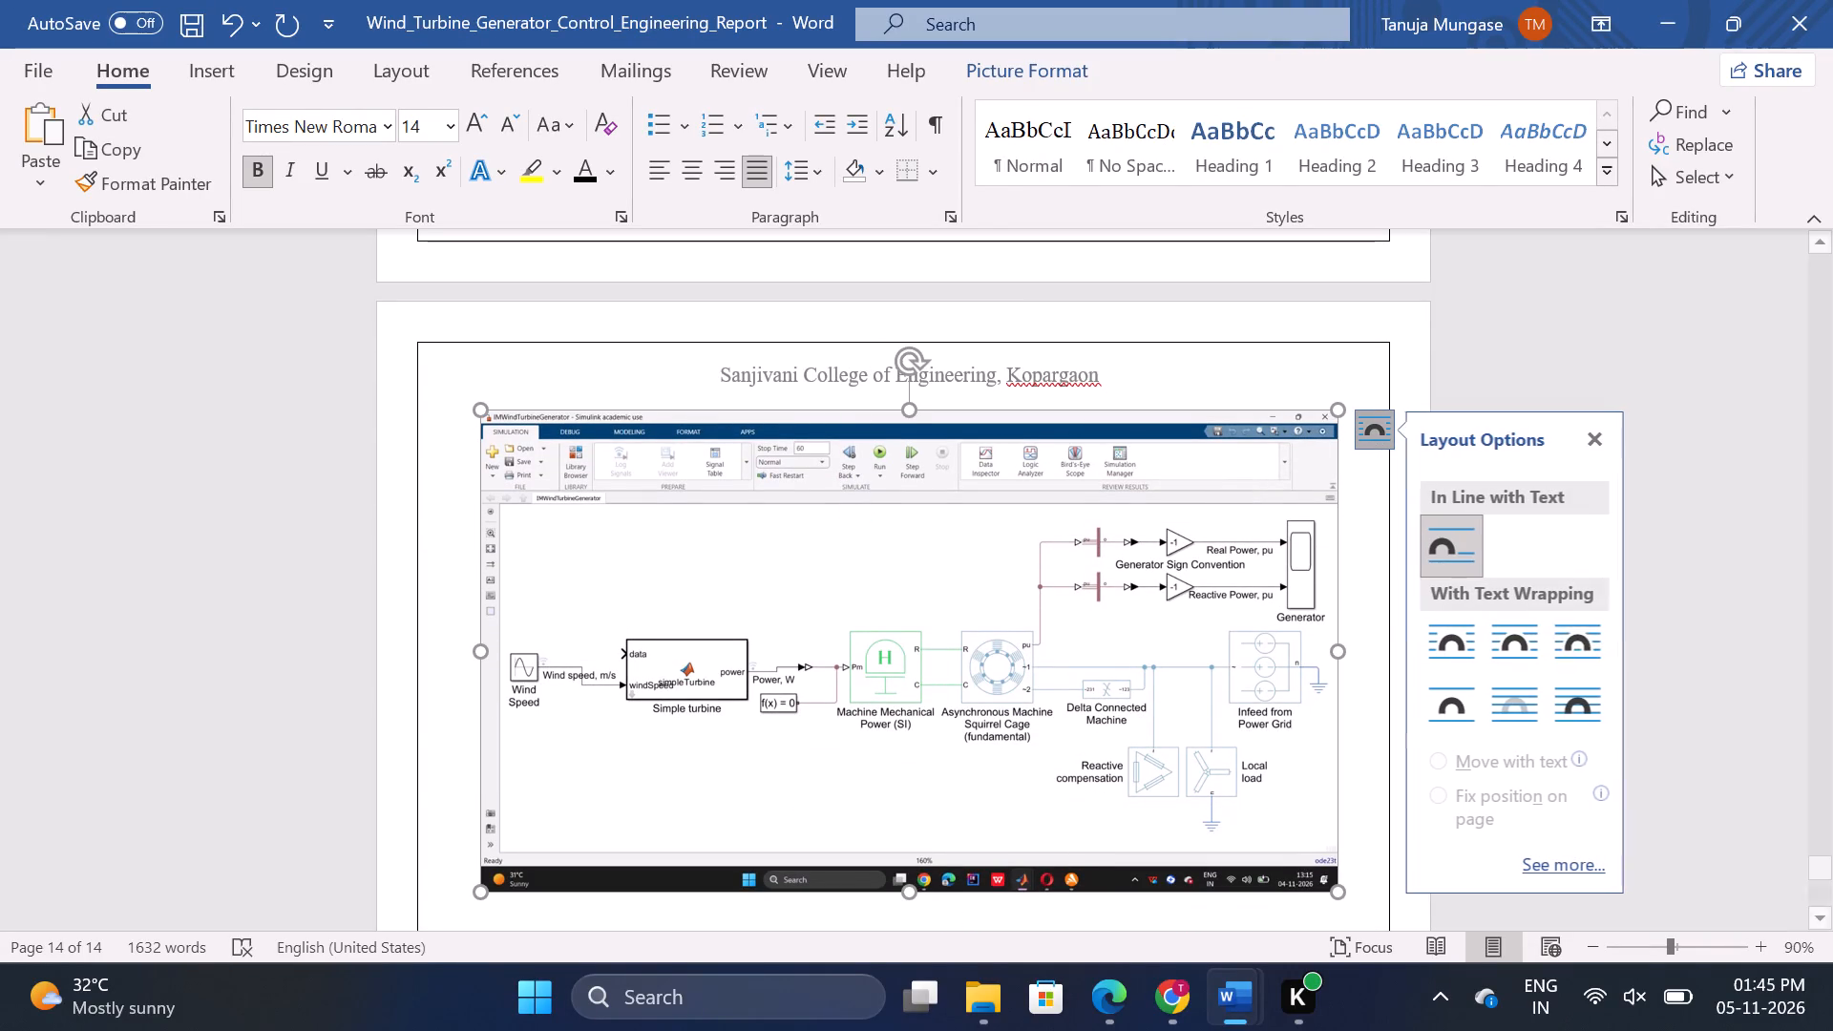
left_click(1581, 684)
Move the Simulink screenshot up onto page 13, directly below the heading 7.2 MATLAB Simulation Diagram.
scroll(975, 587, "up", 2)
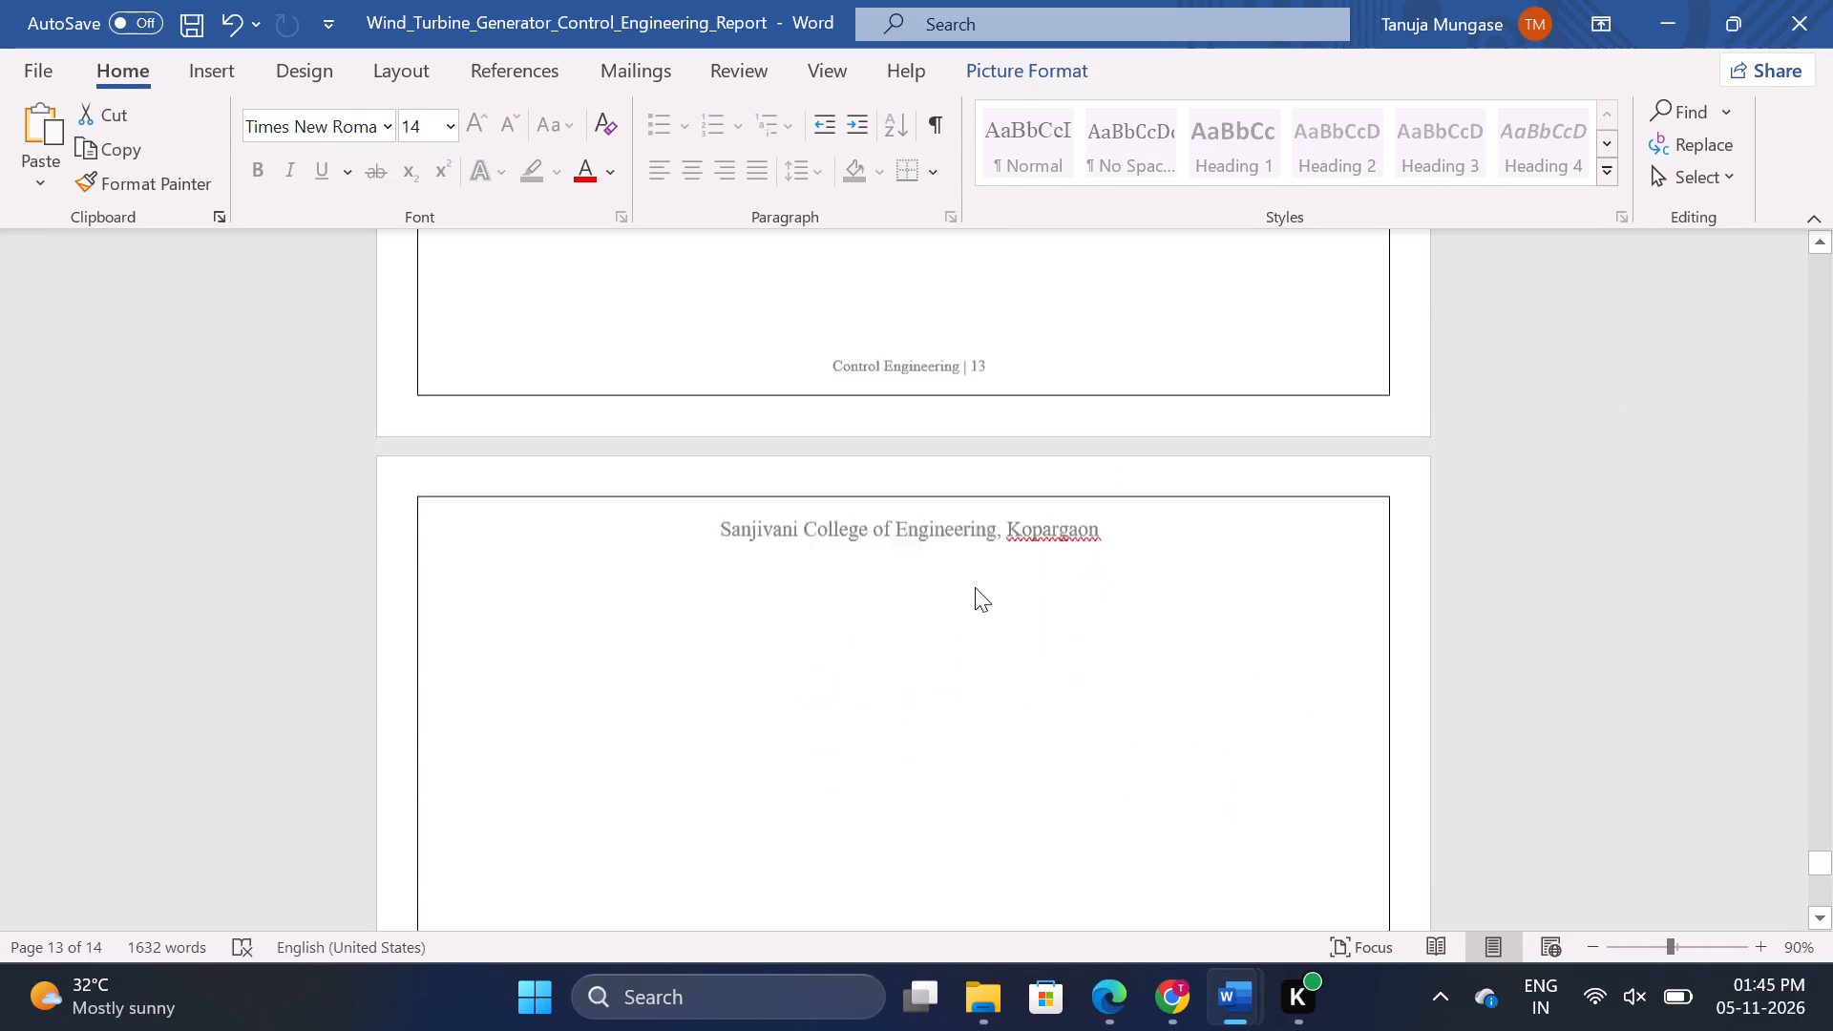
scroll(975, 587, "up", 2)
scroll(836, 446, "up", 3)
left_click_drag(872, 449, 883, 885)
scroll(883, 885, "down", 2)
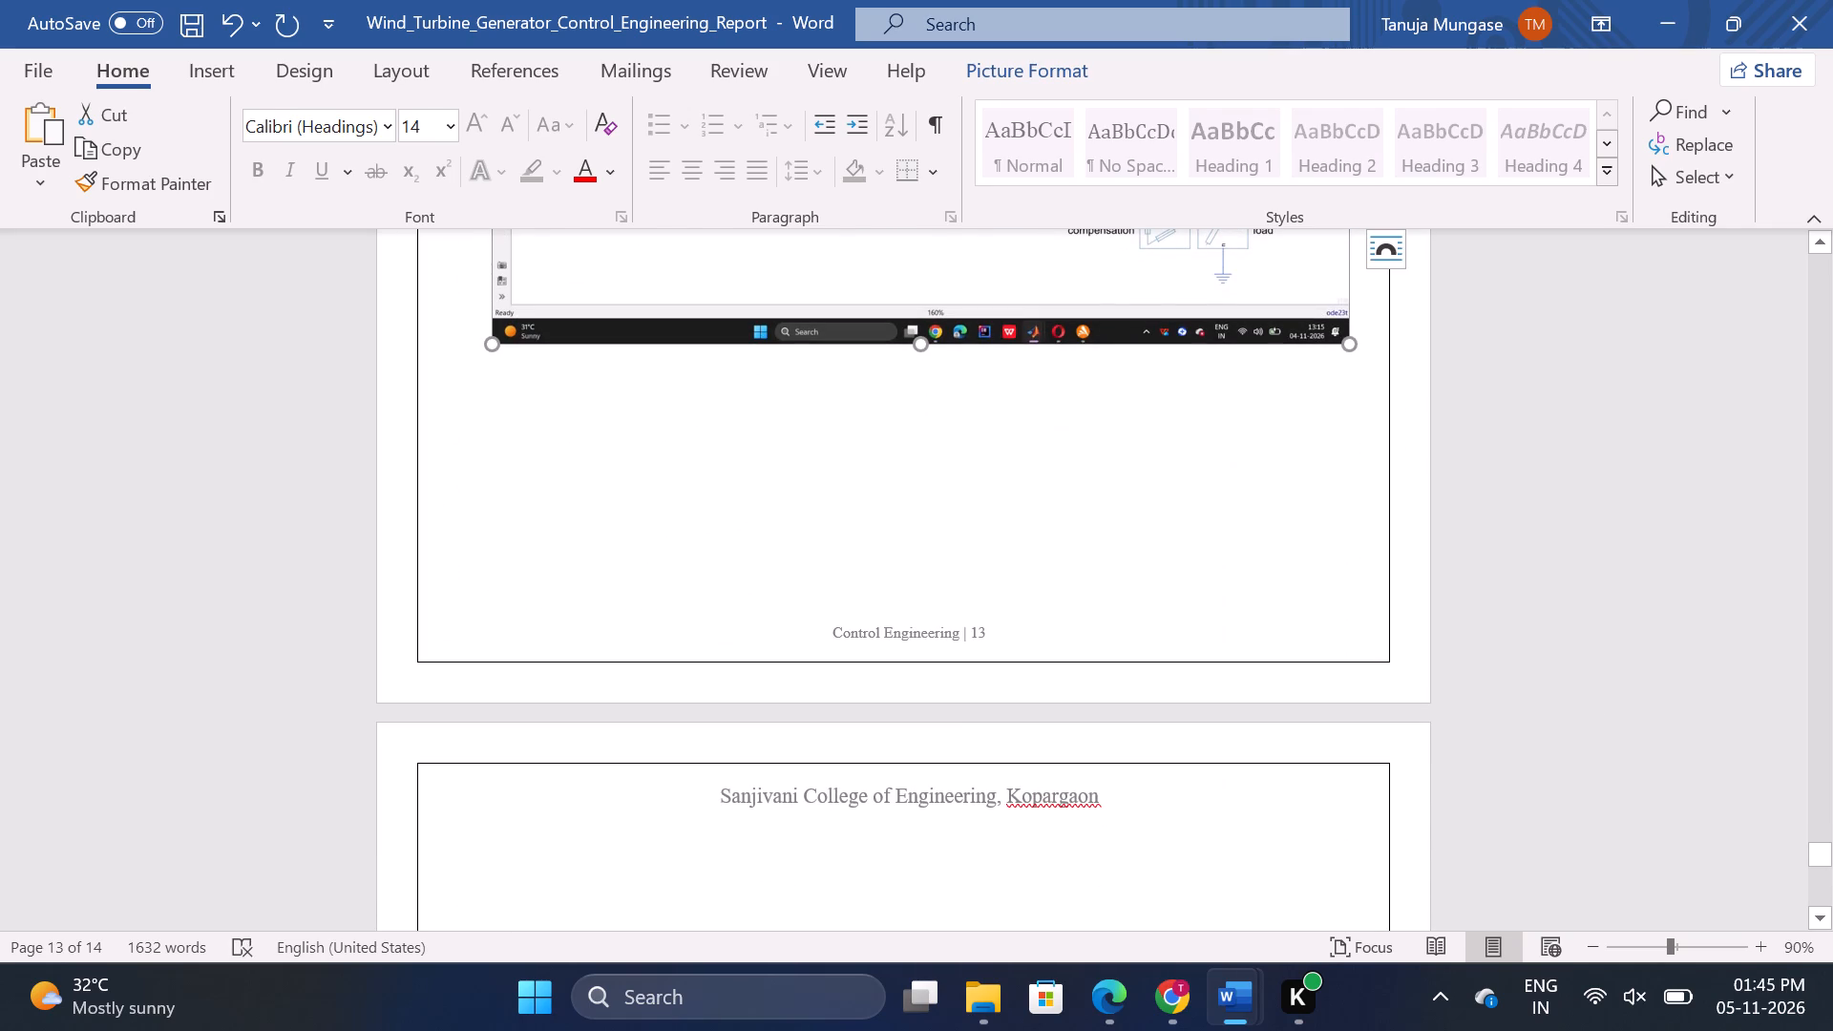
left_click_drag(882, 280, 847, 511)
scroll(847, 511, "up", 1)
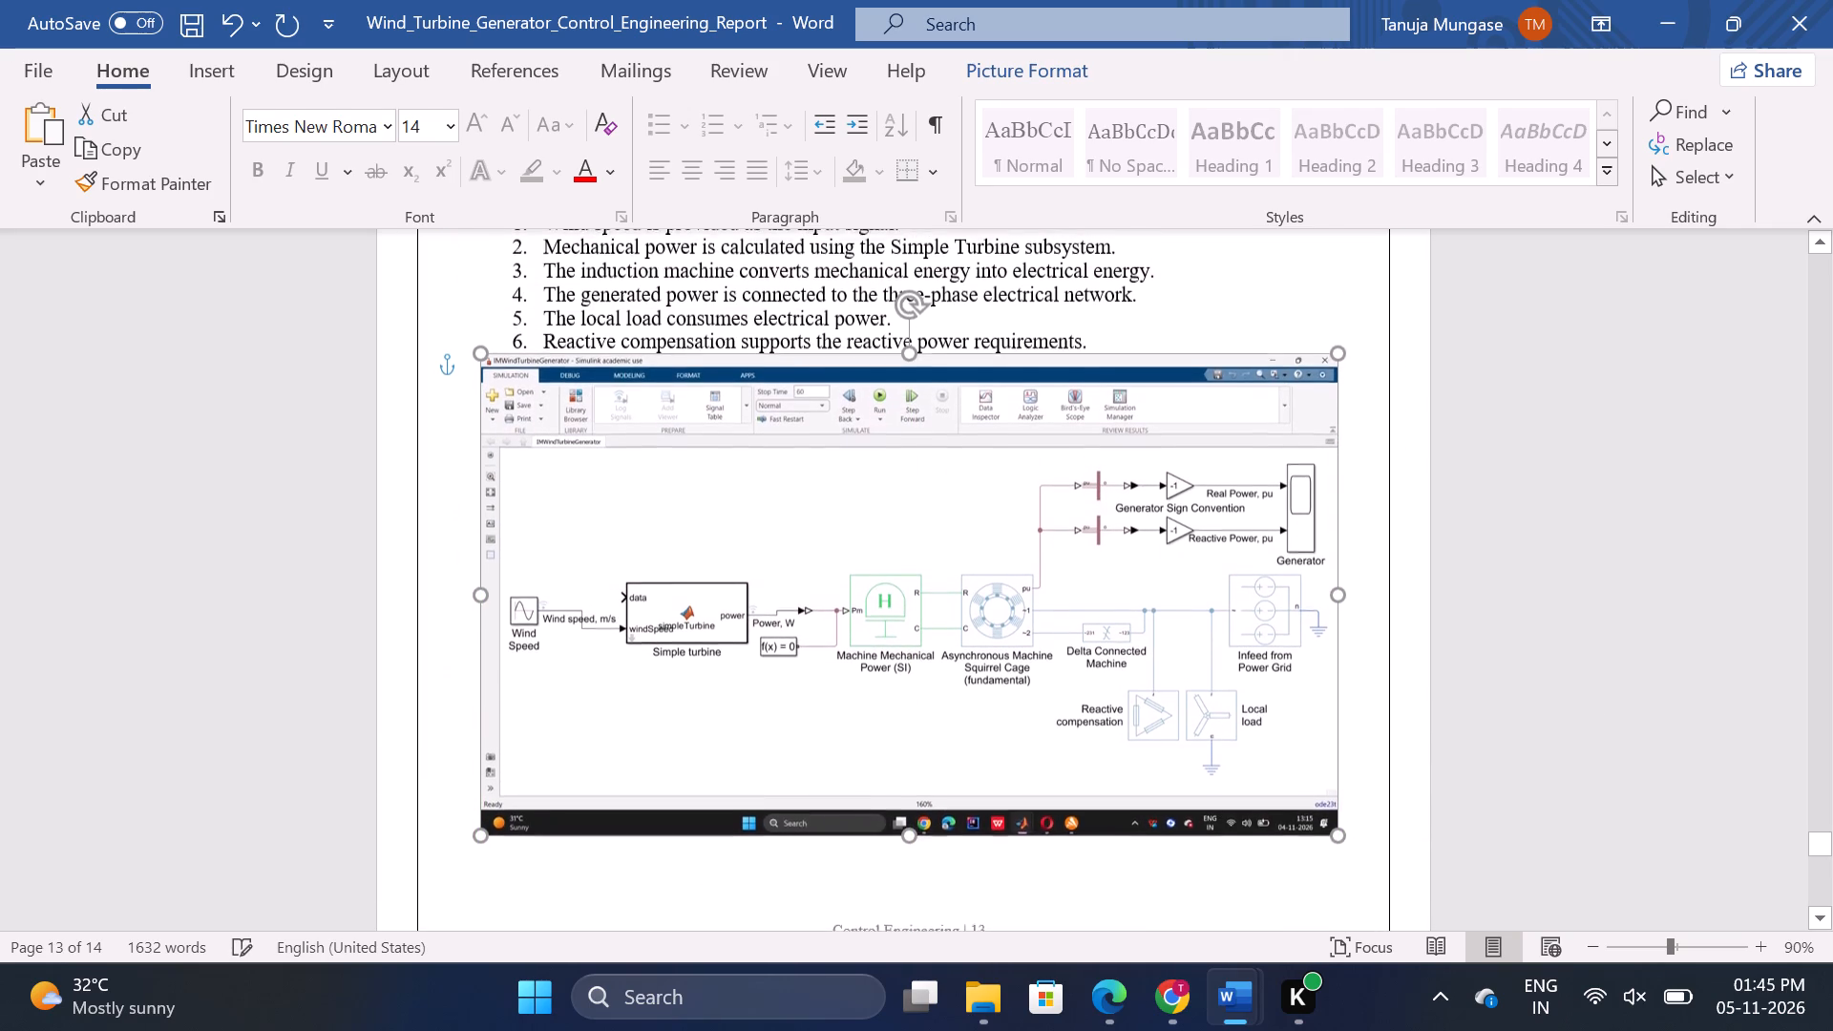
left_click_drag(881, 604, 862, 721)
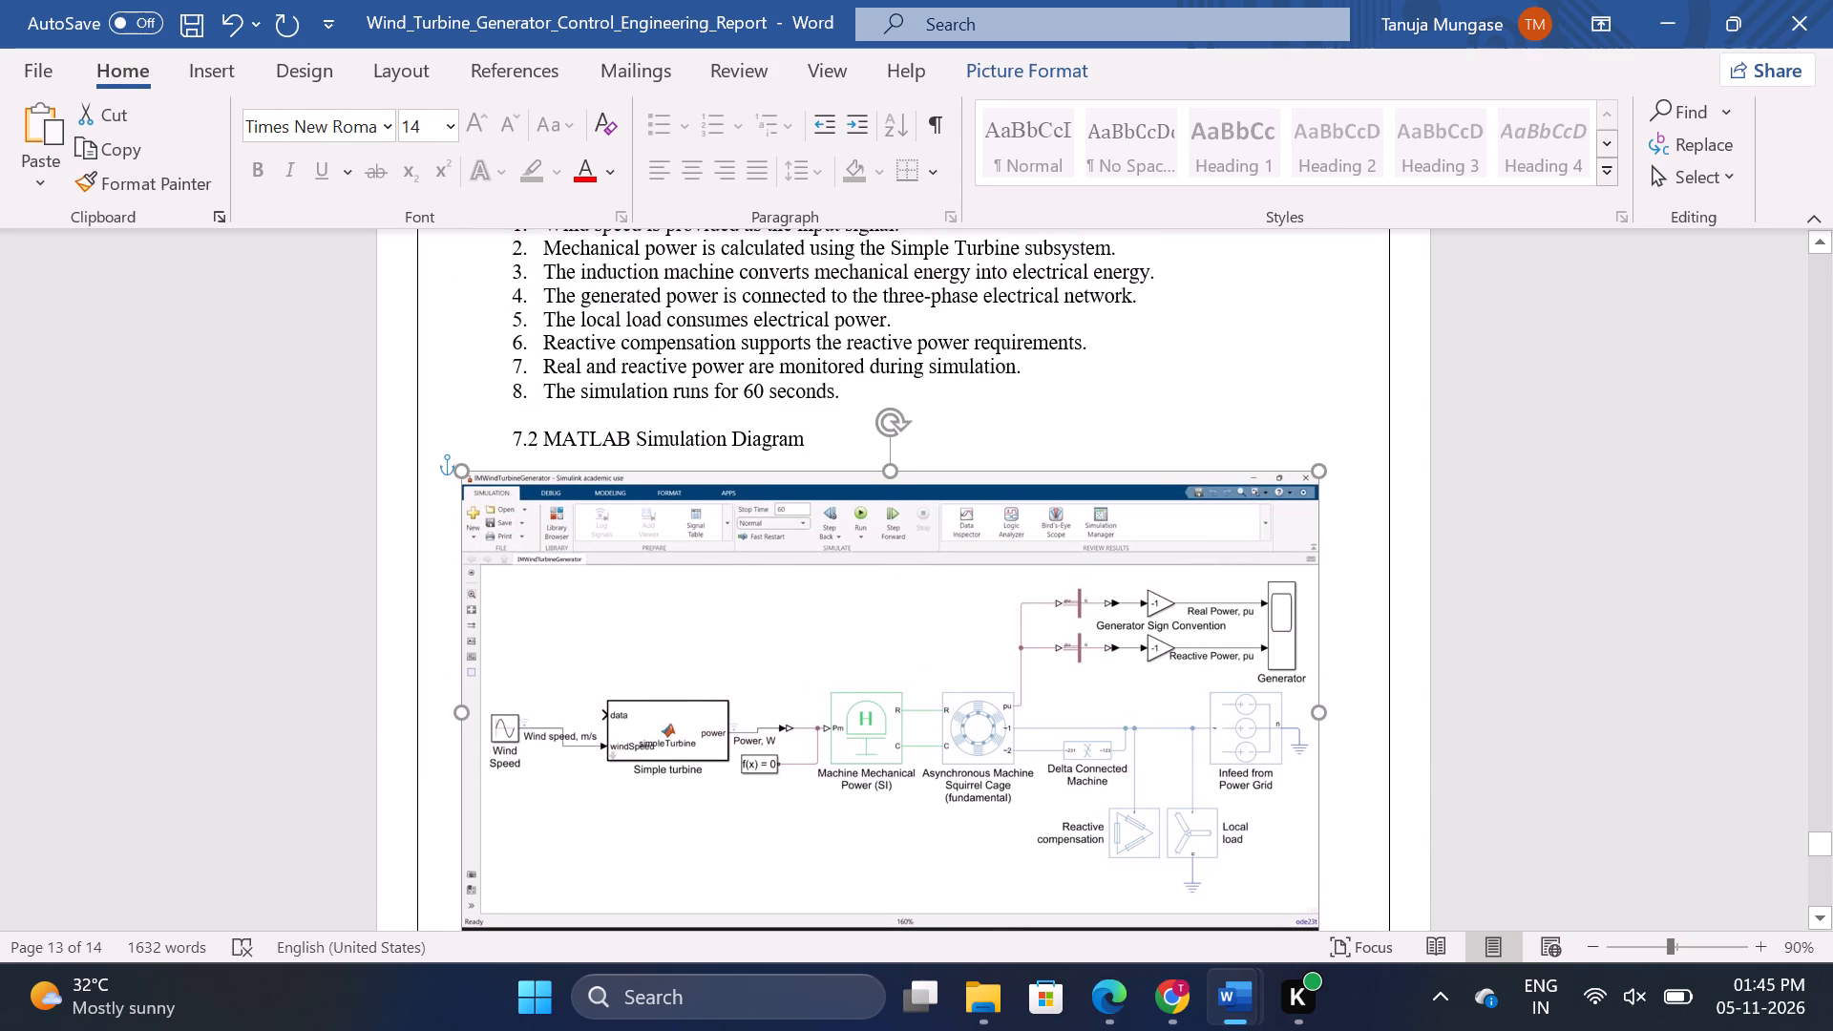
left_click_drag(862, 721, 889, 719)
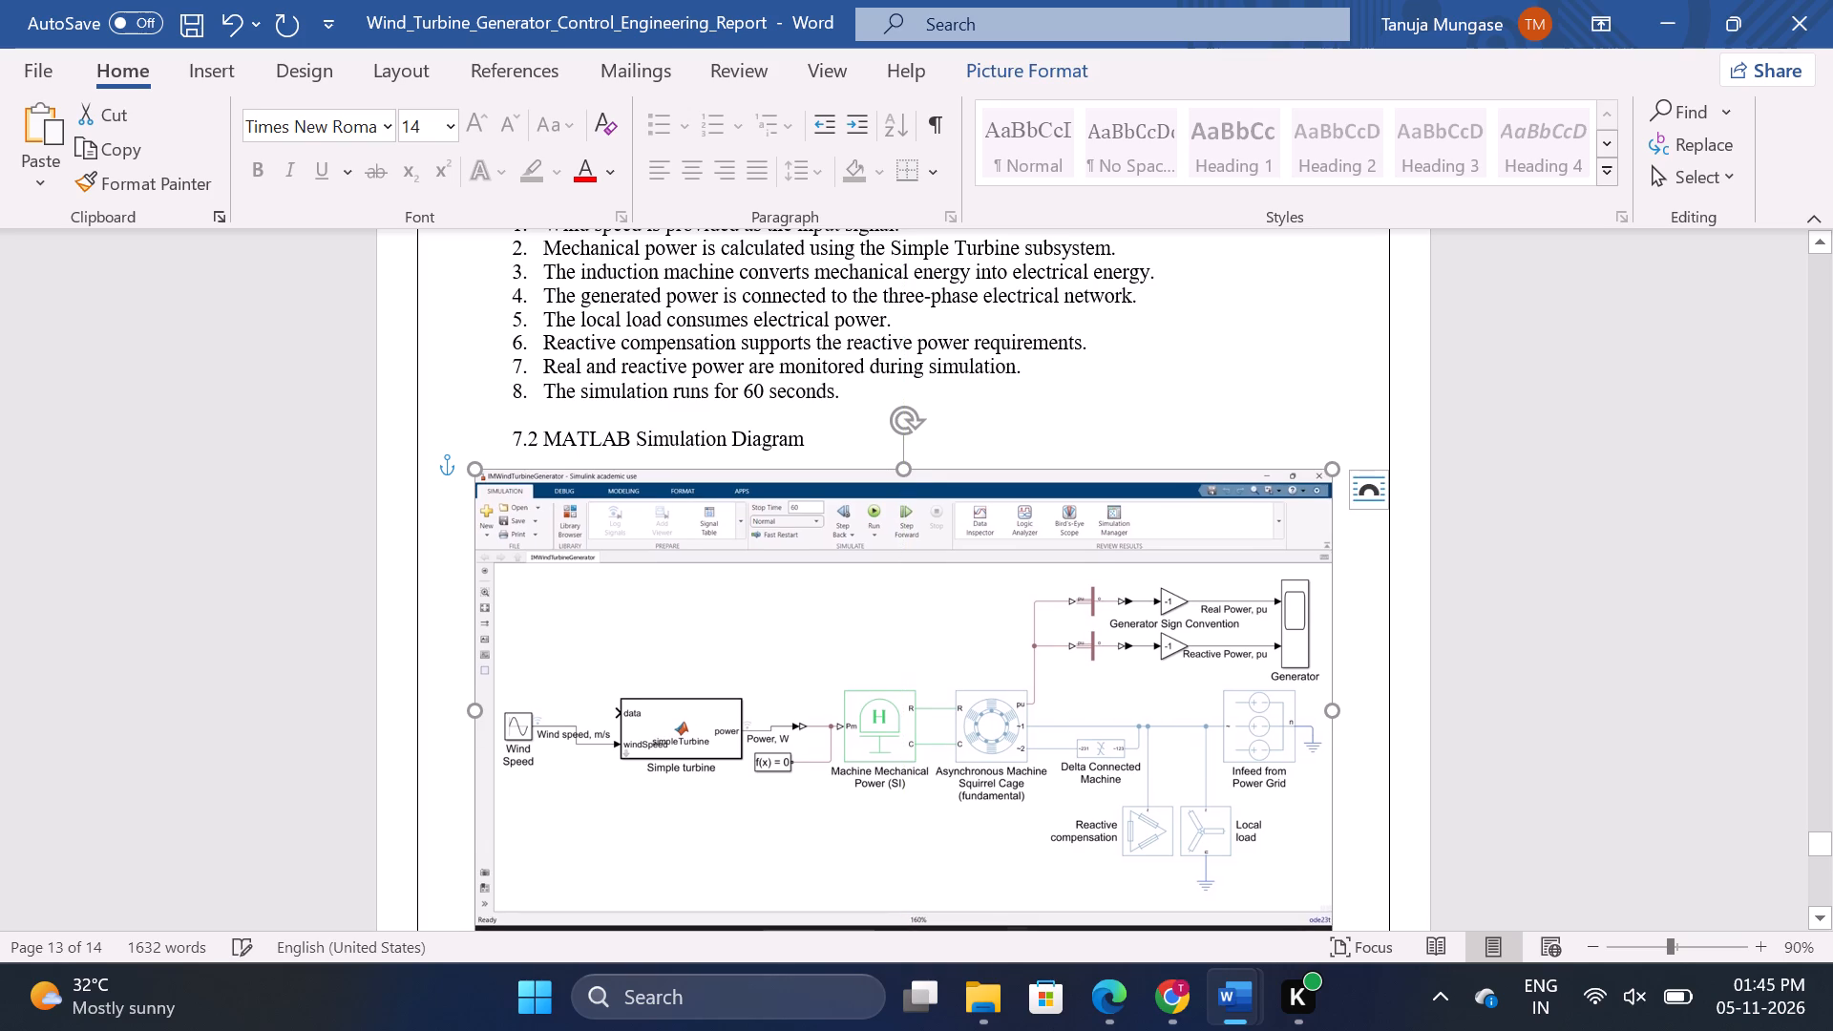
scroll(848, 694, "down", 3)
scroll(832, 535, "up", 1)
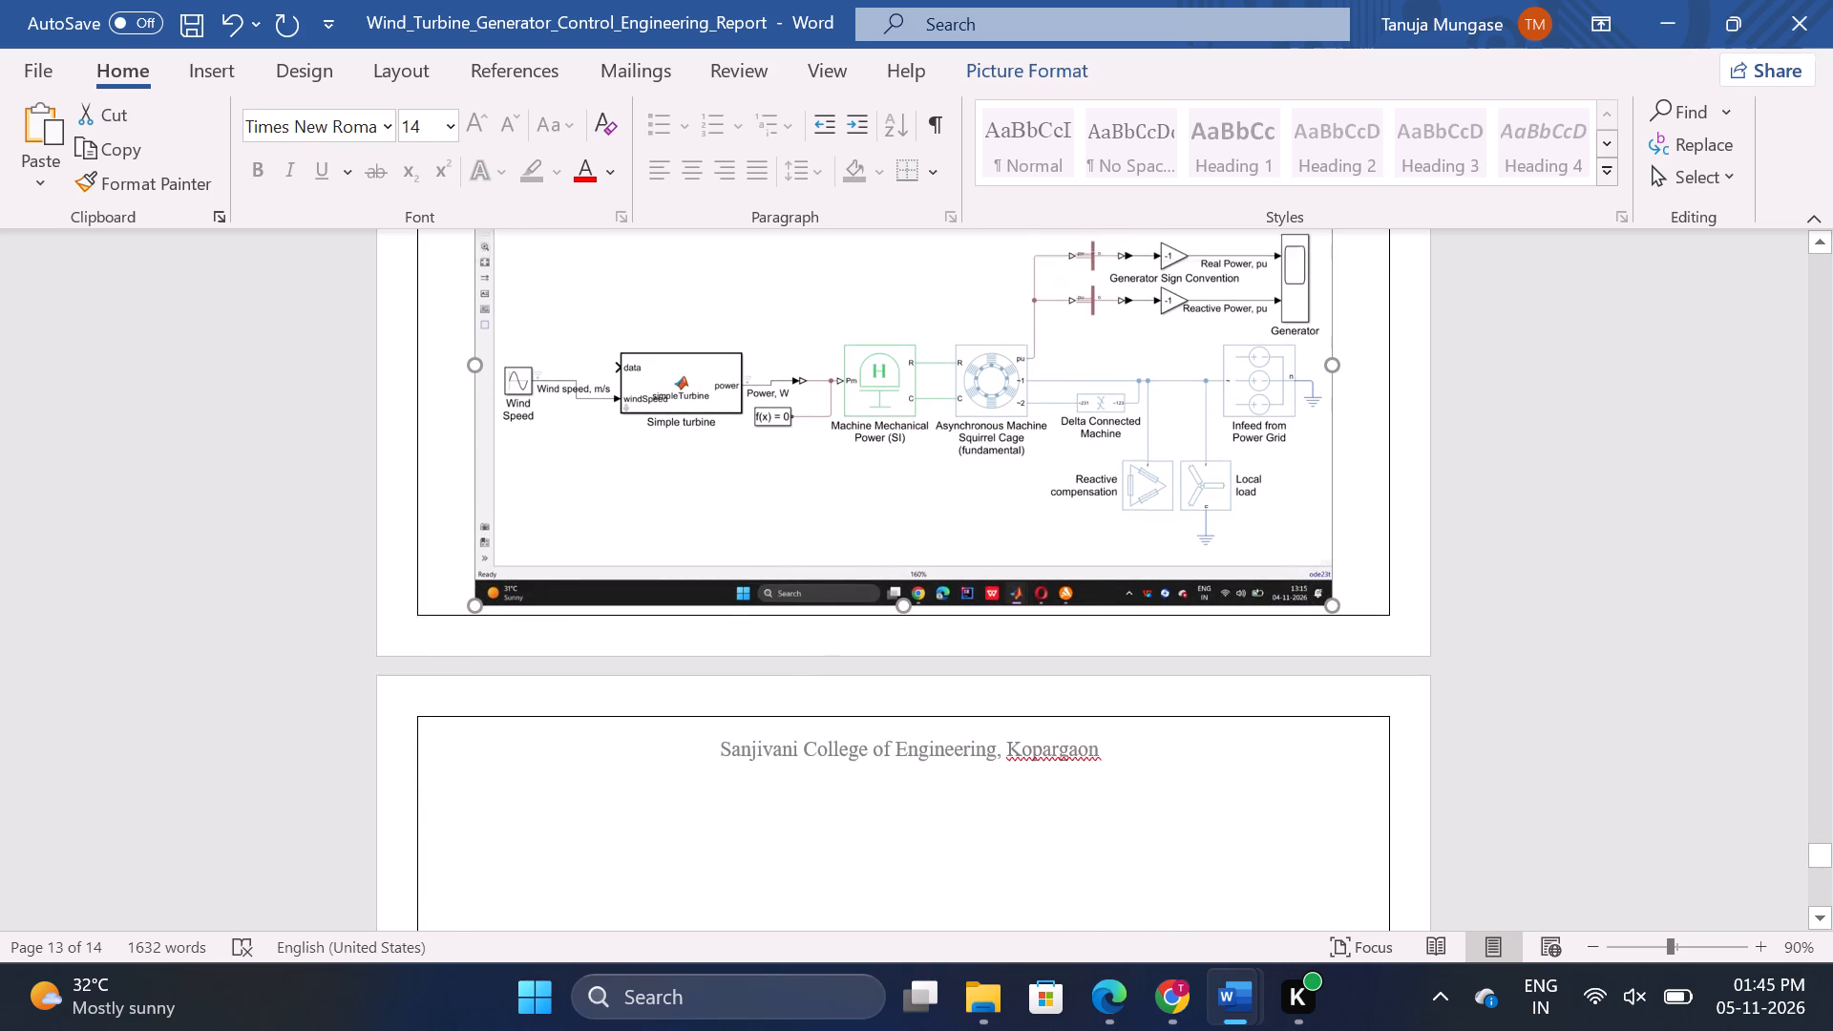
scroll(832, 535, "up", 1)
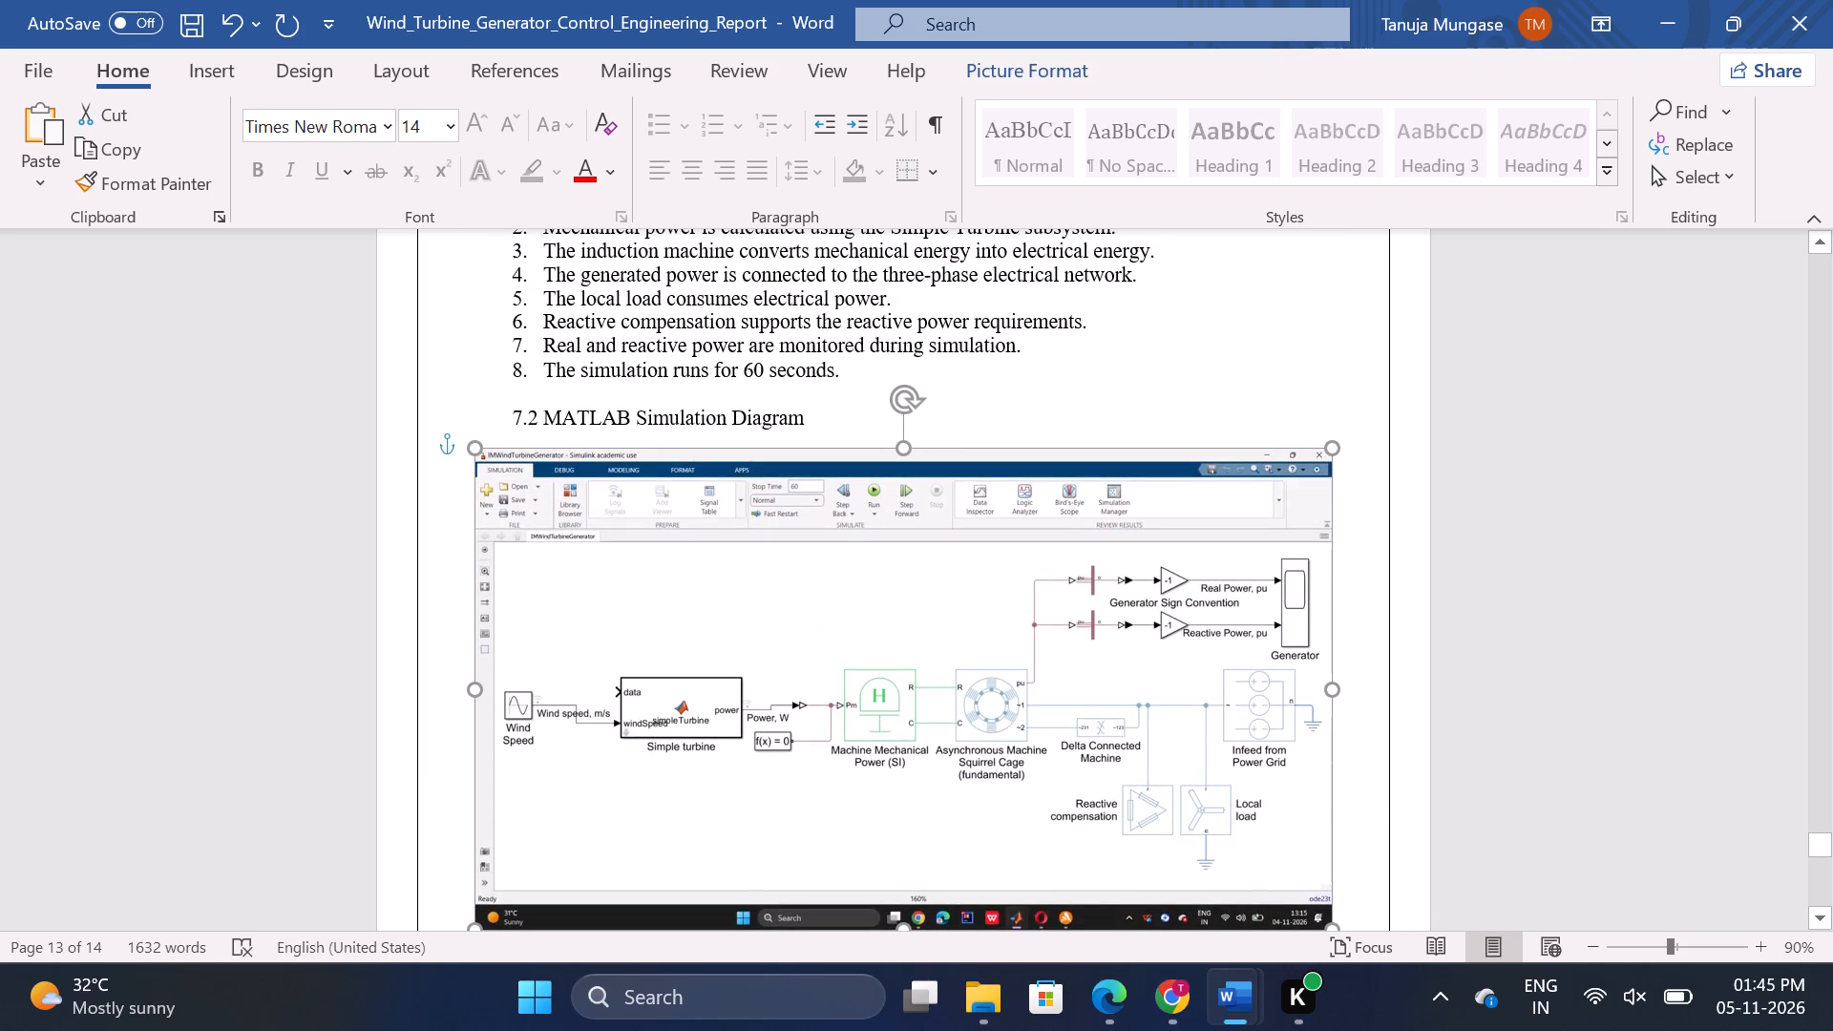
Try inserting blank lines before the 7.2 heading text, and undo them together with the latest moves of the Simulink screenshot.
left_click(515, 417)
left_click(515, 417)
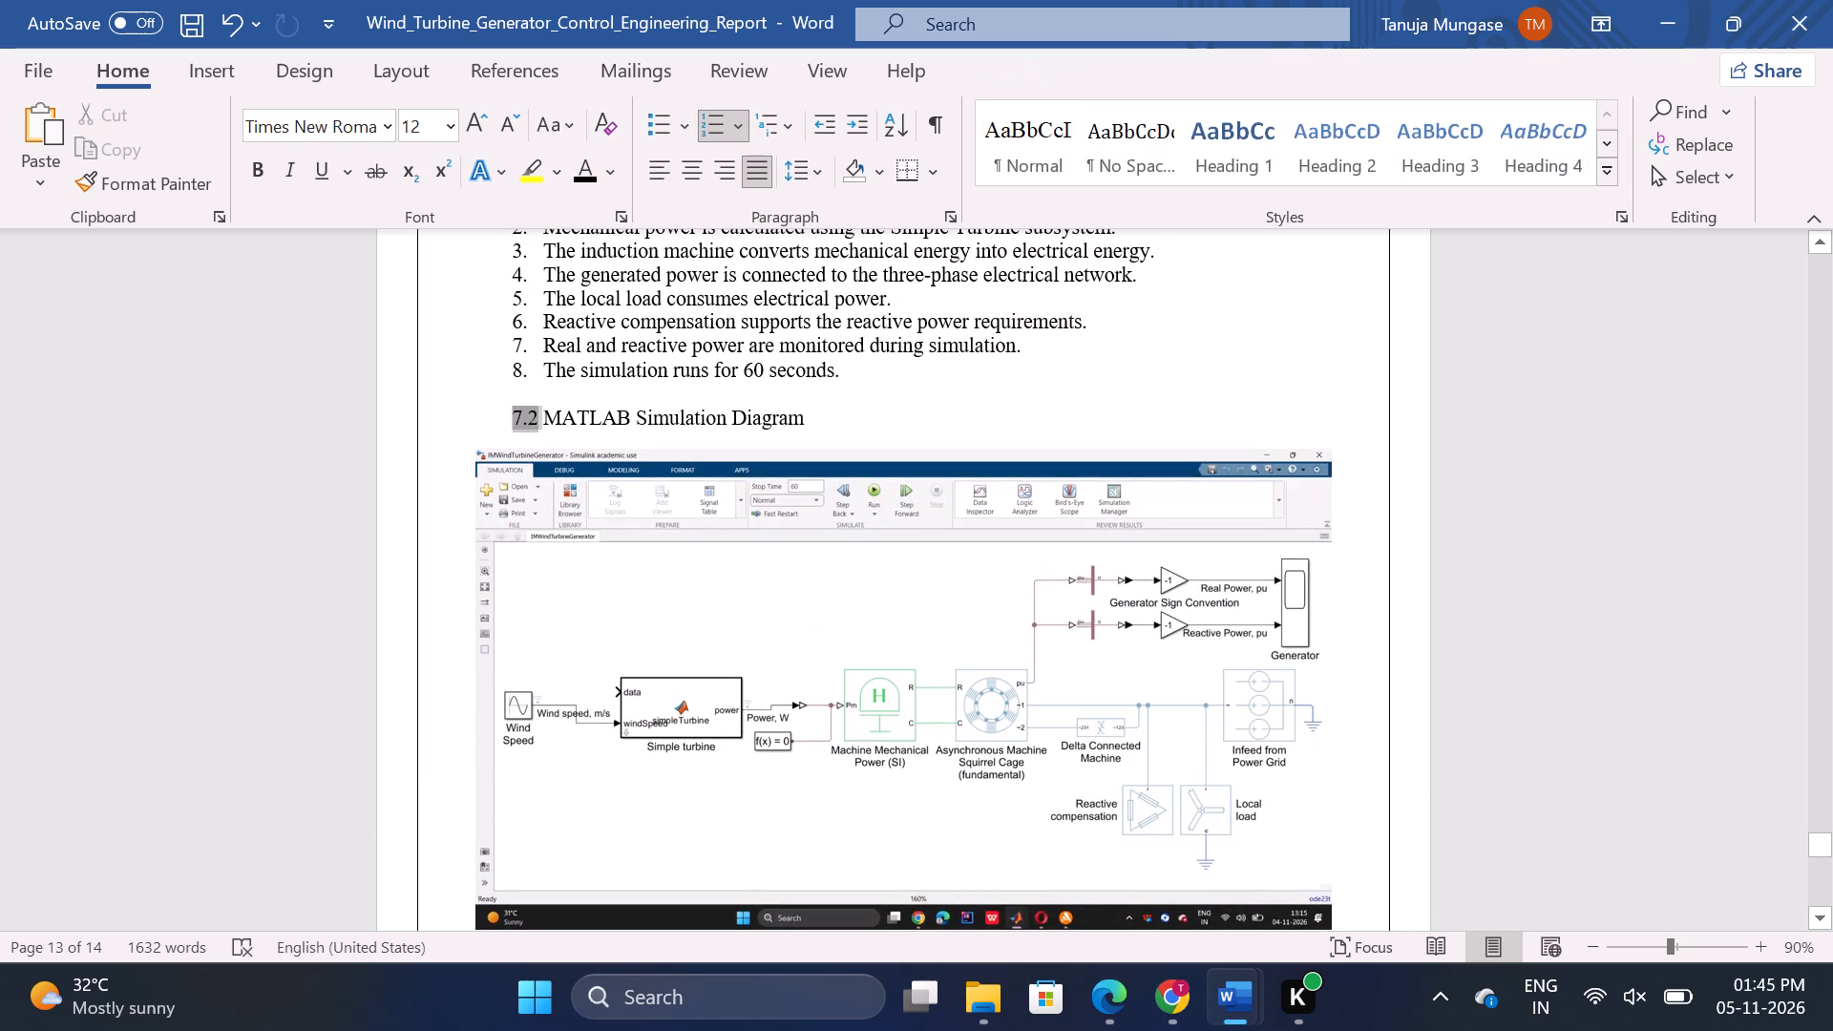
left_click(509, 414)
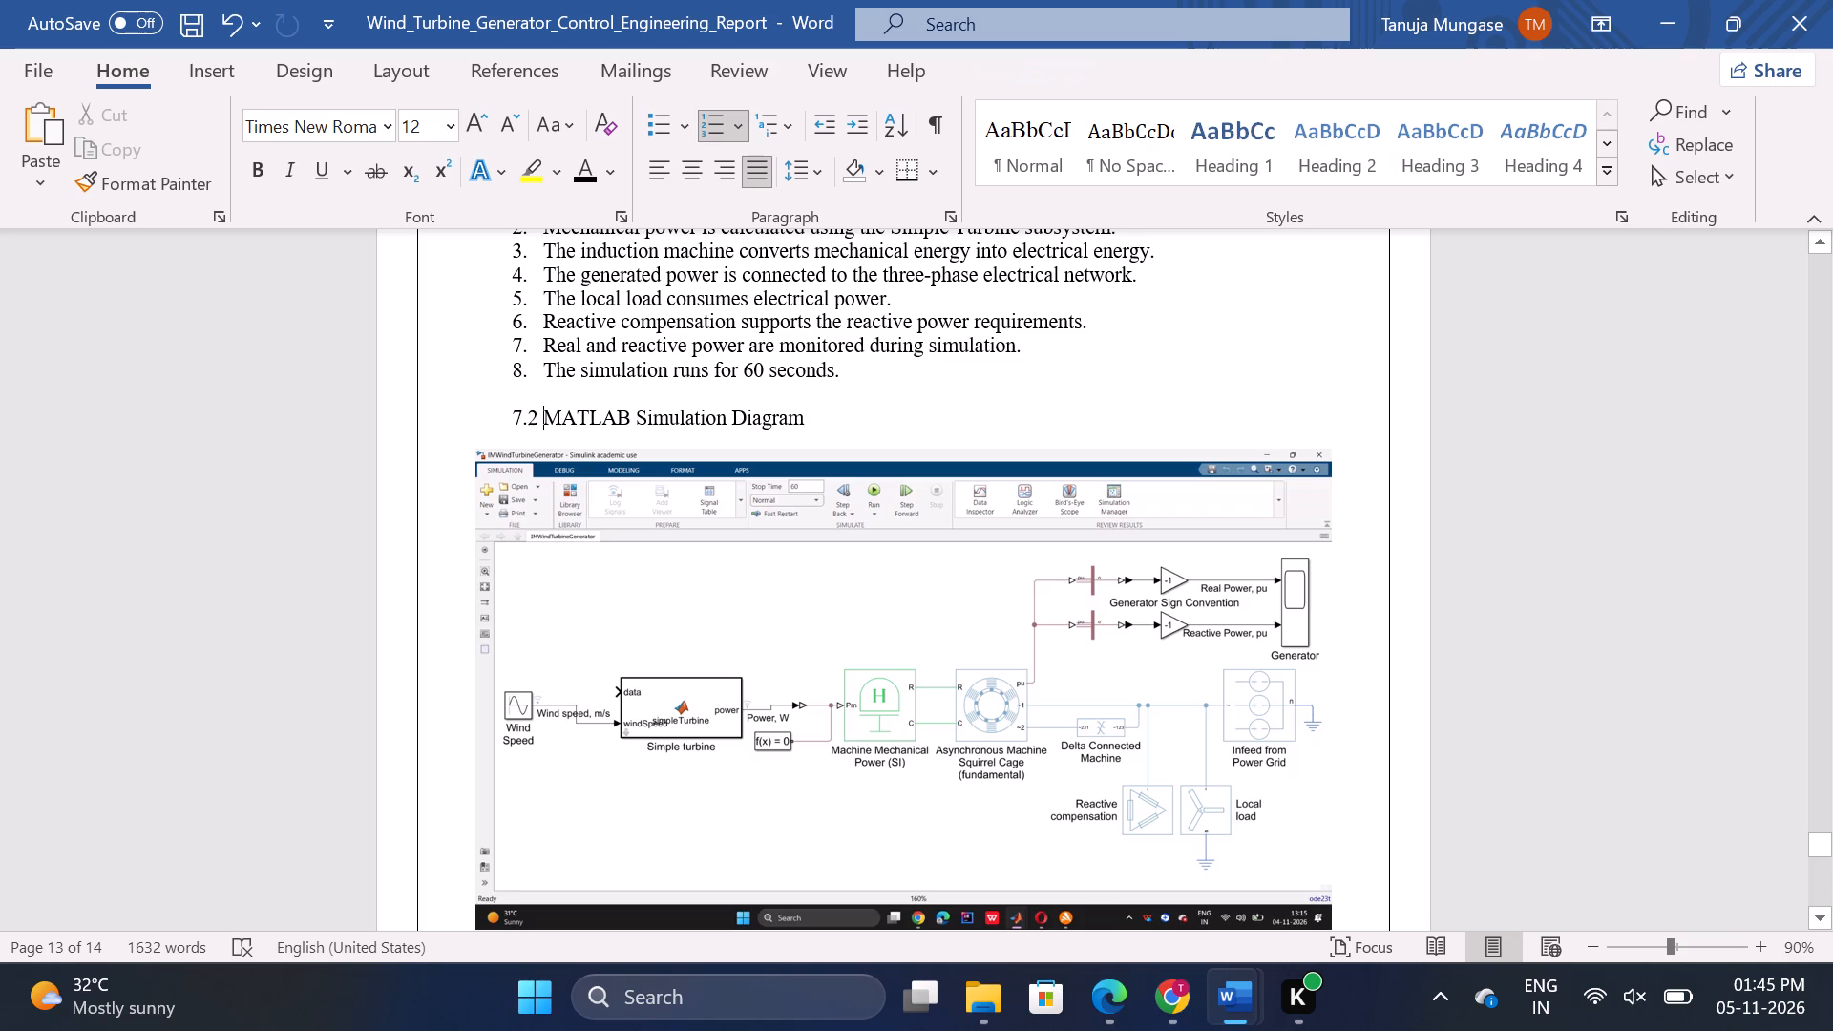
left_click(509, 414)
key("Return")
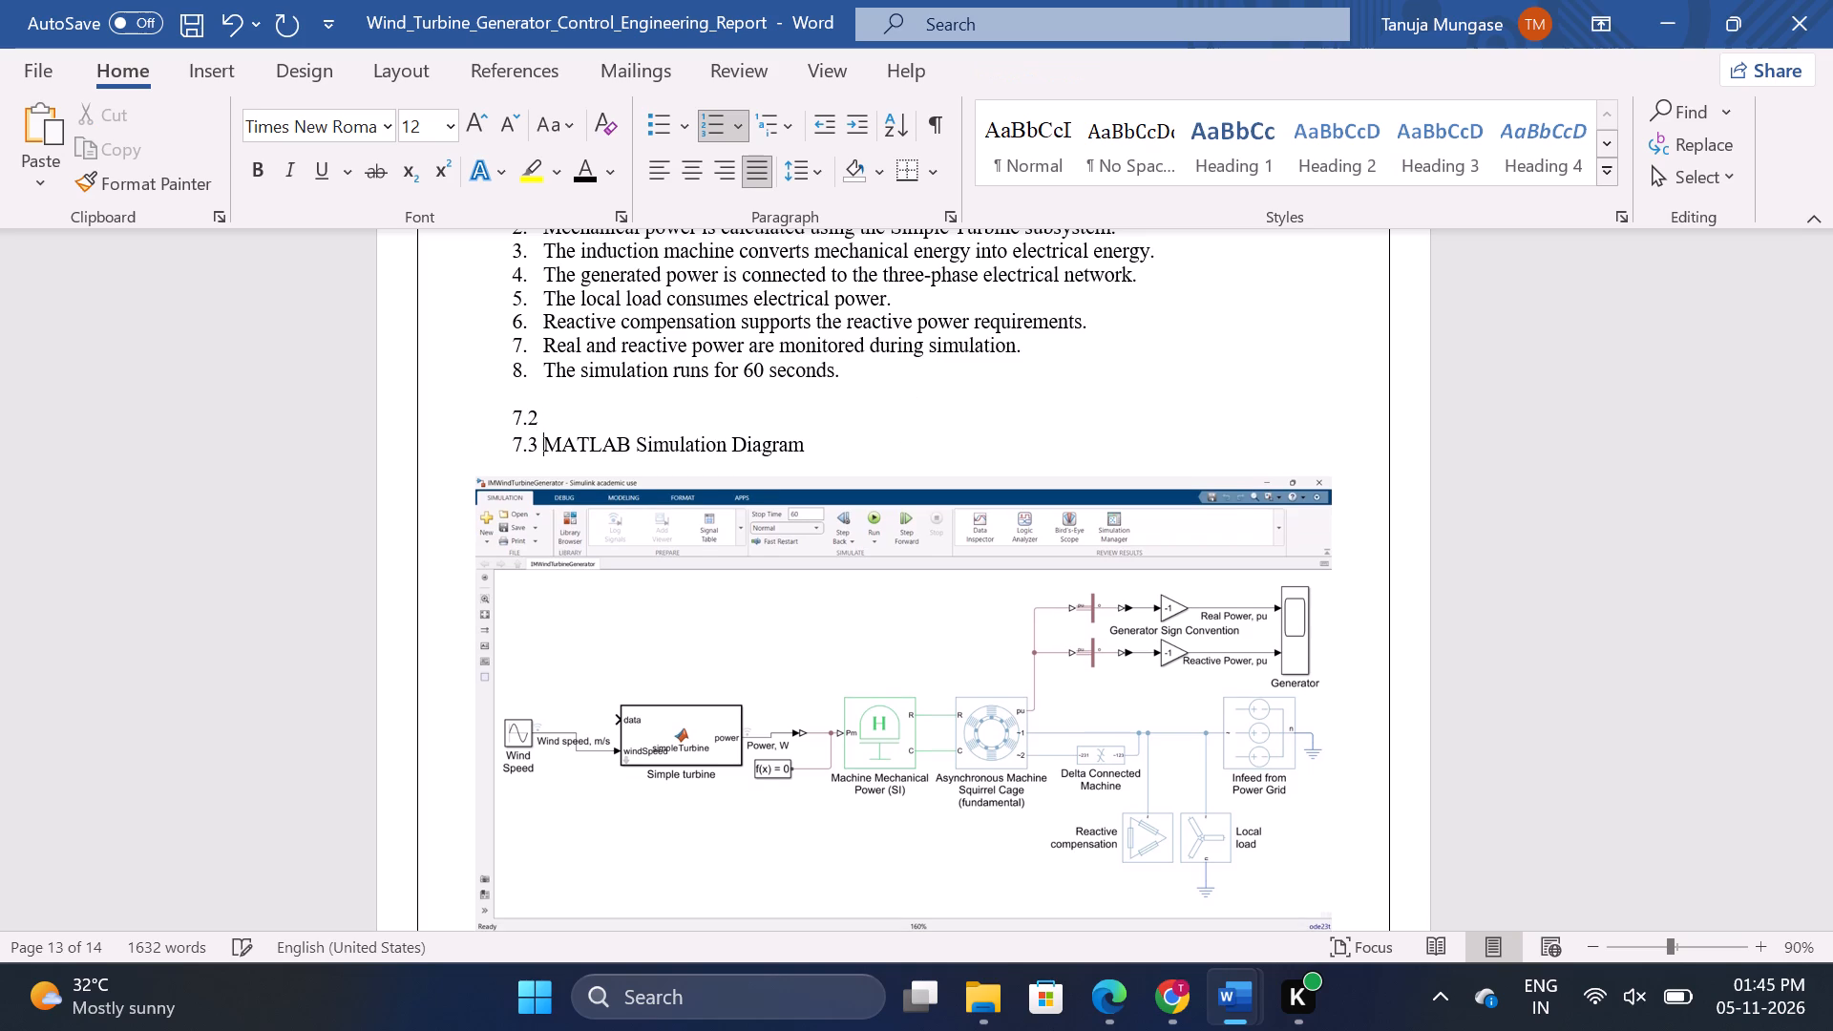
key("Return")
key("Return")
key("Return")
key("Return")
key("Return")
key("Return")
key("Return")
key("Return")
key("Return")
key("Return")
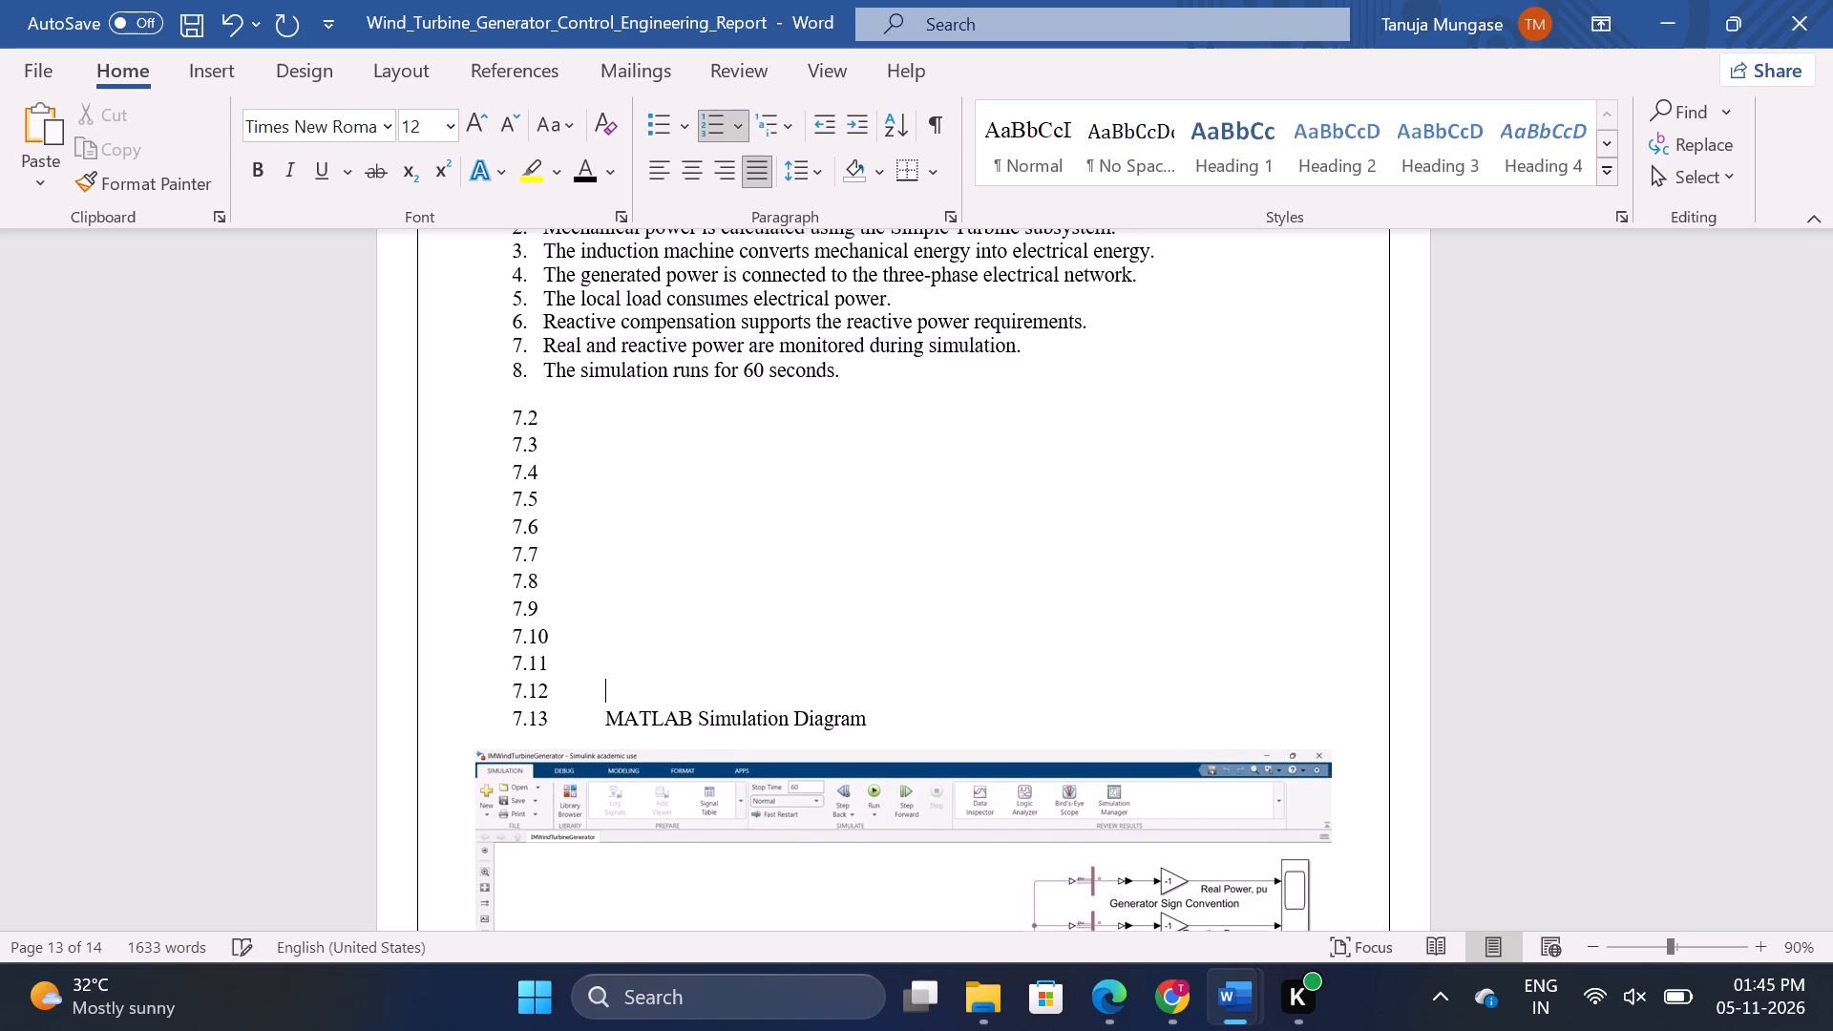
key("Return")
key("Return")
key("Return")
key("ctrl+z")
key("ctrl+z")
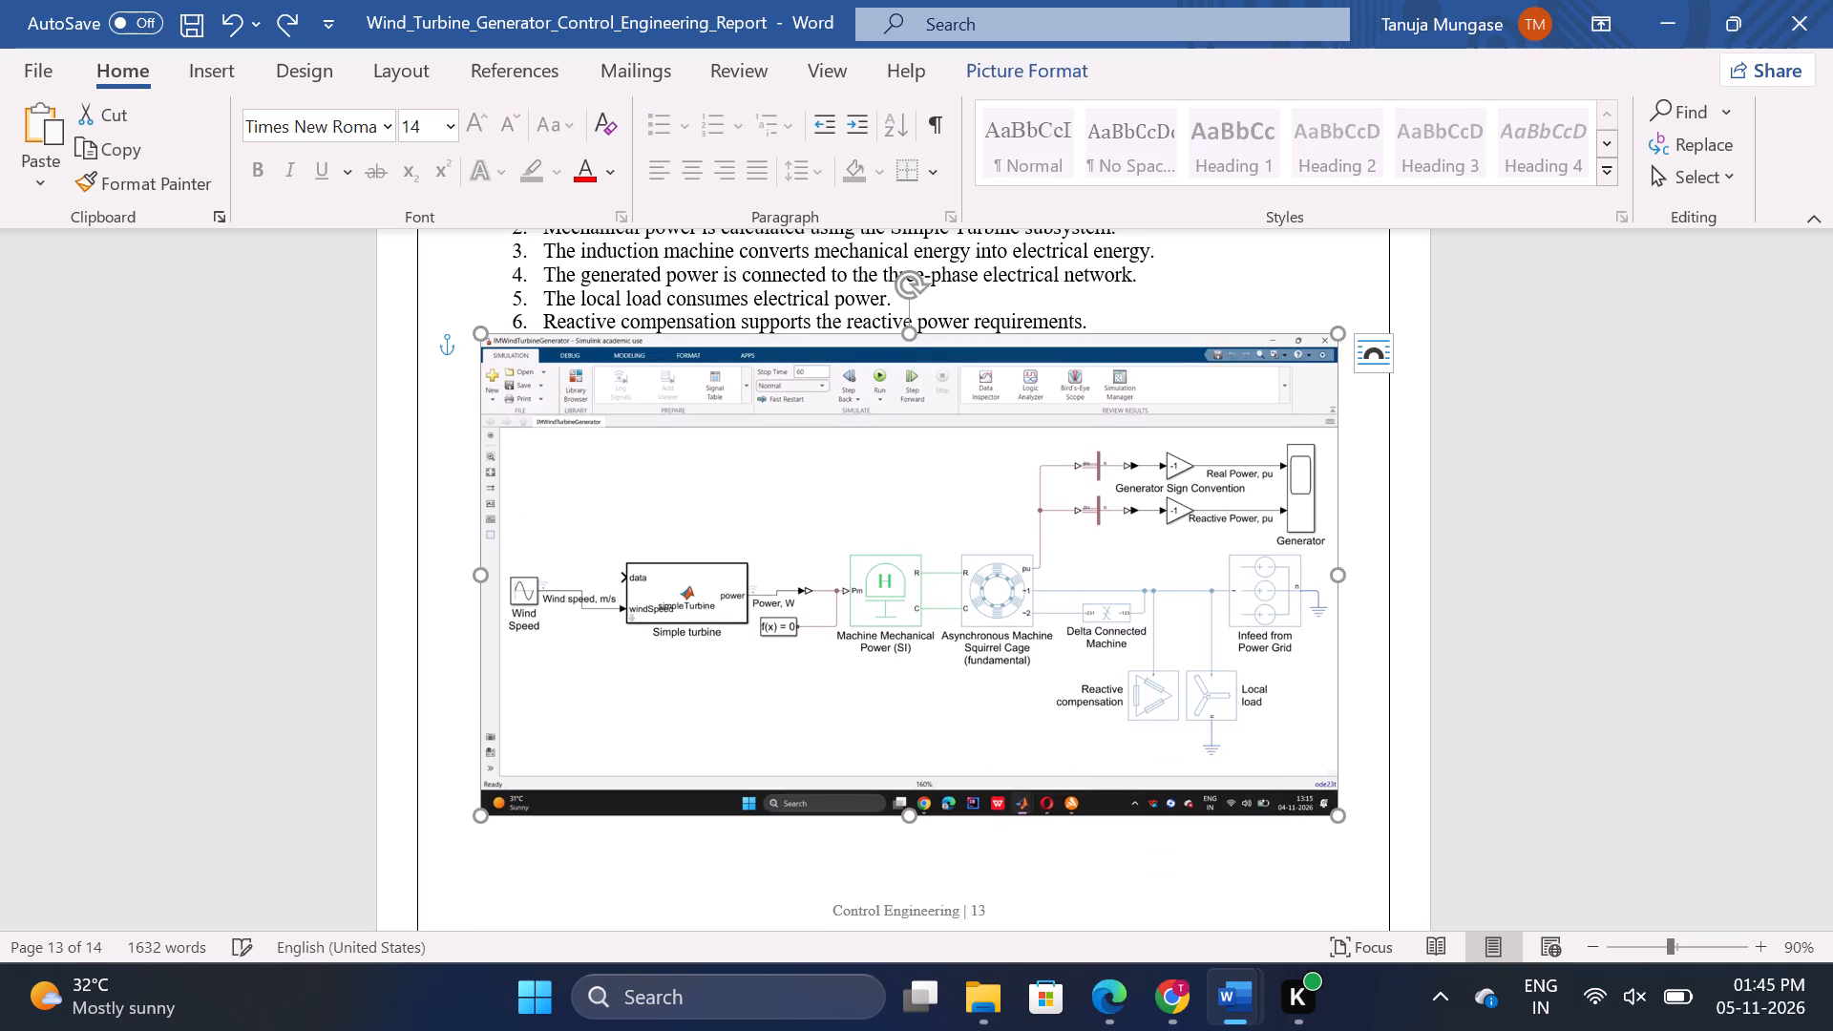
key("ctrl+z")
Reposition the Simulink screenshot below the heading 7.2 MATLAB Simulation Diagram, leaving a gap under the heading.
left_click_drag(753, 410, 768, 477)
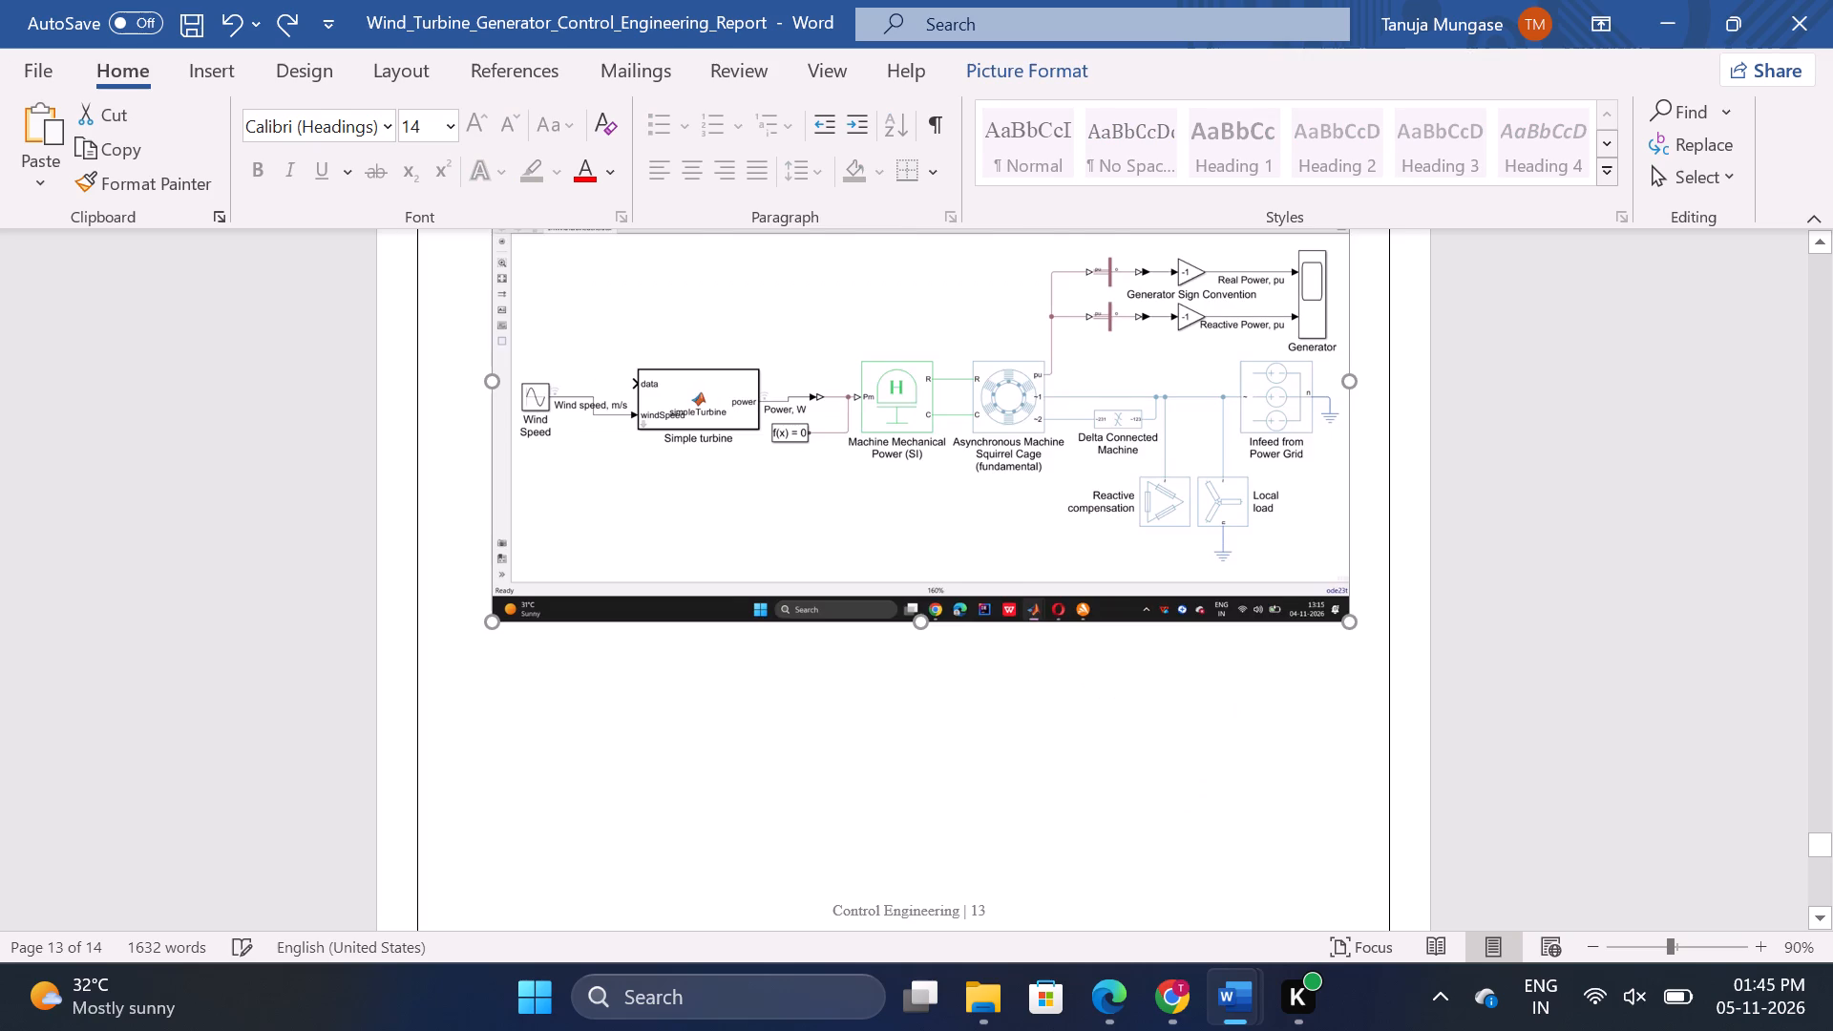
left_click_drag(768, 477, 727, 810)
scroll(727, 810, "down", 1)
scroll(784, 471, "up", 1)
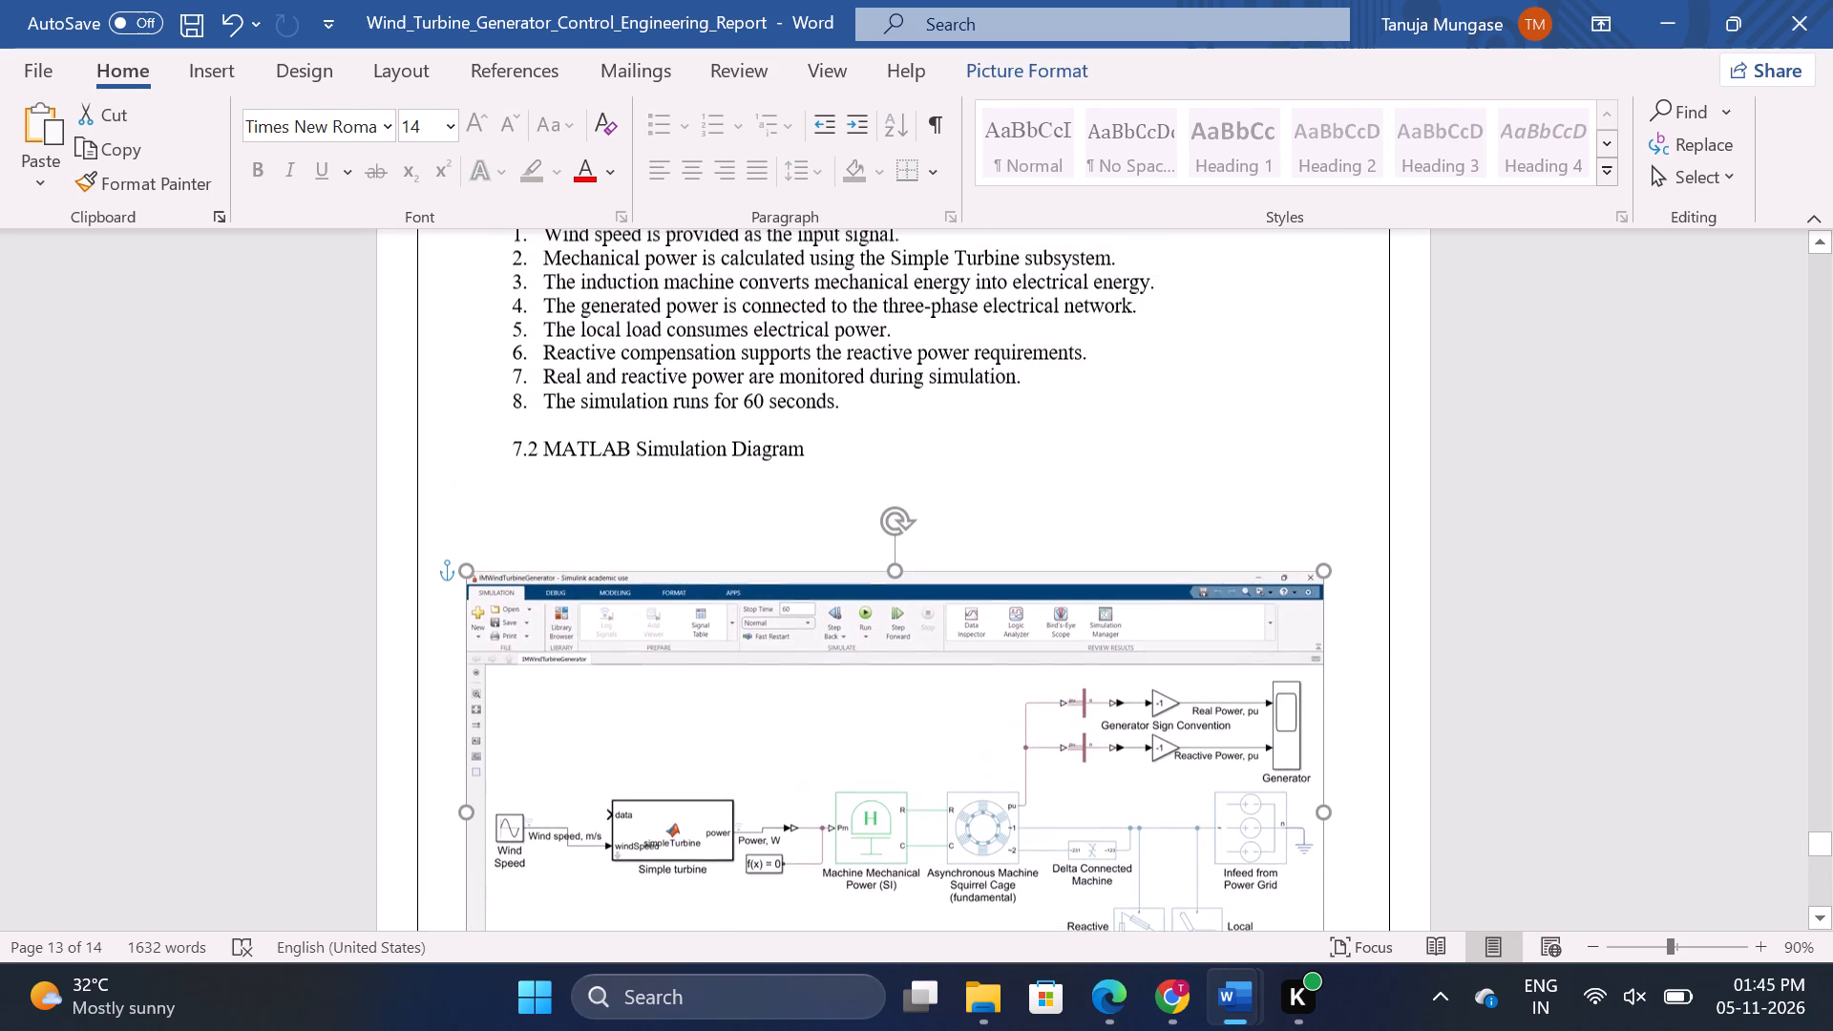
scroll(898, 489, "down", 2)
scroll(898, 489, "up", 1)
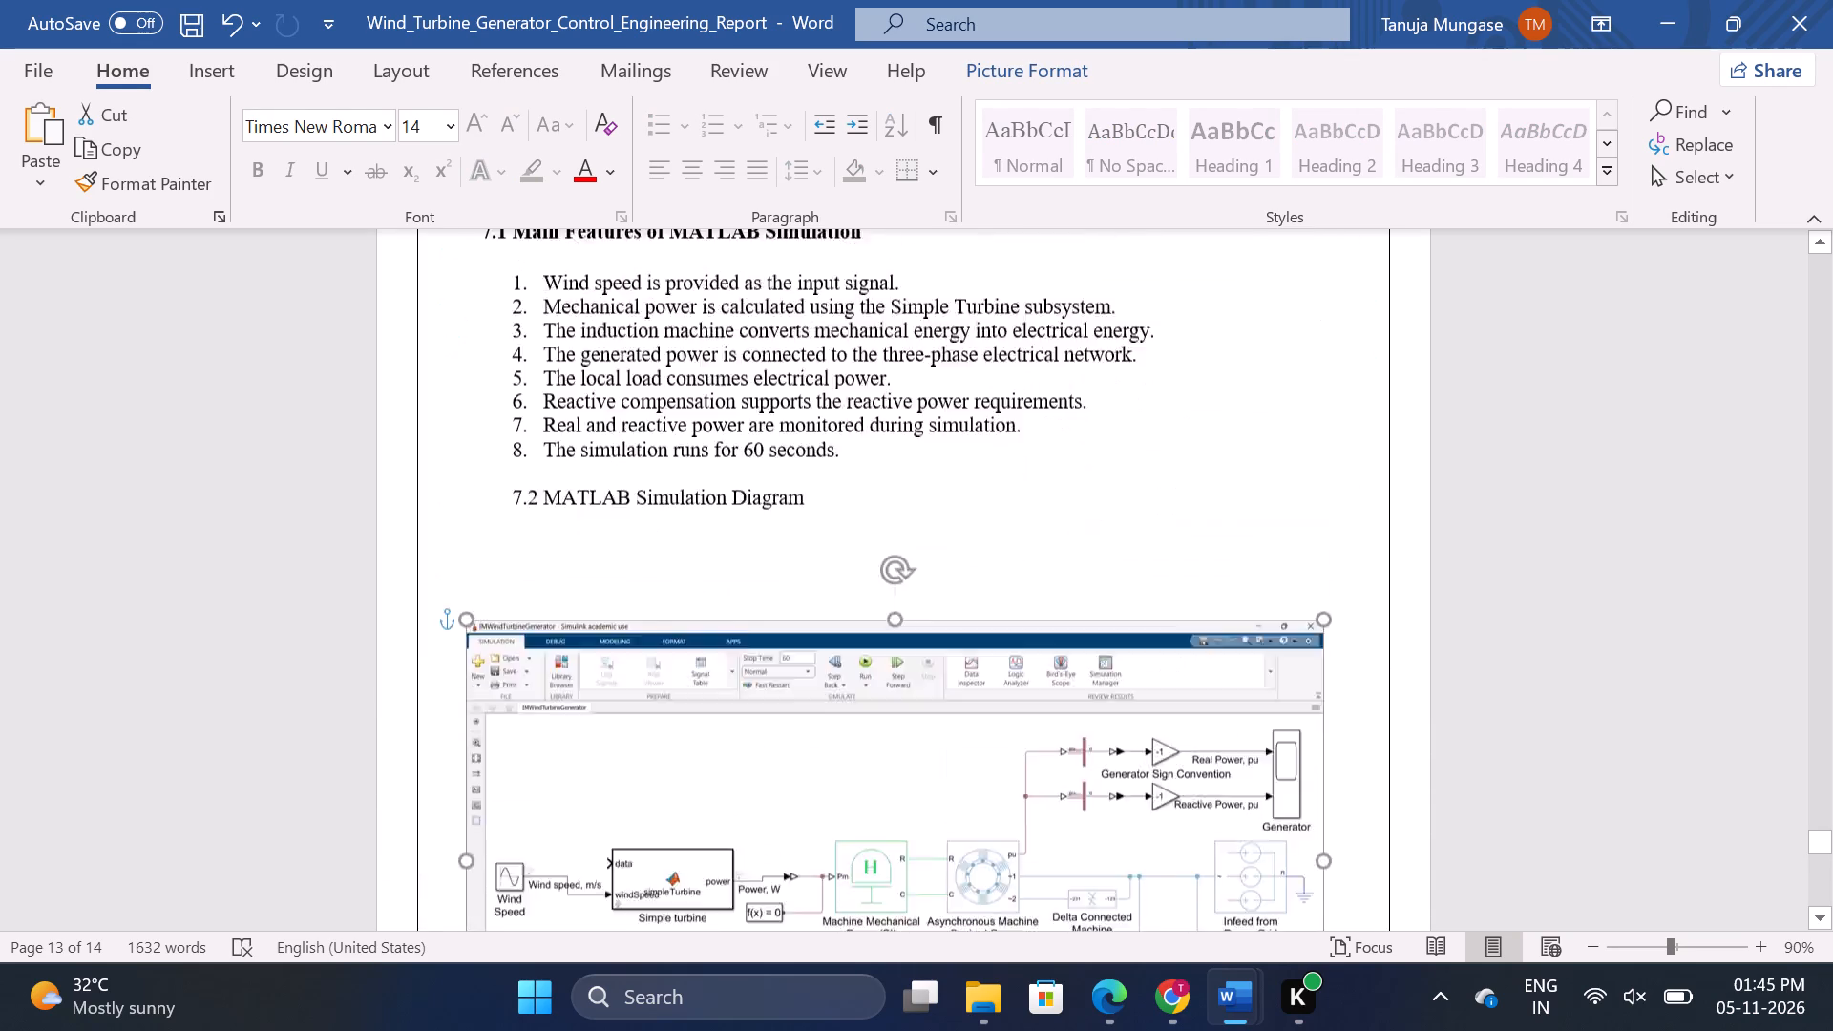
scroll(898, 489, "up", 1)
Move the Simulink screenshot up from page 13 to page 12, below the 6.4 Power Measurement paragraph.
left_click_drag(881, 911, 871, 277)
scroll(871, 277, "up", 2)
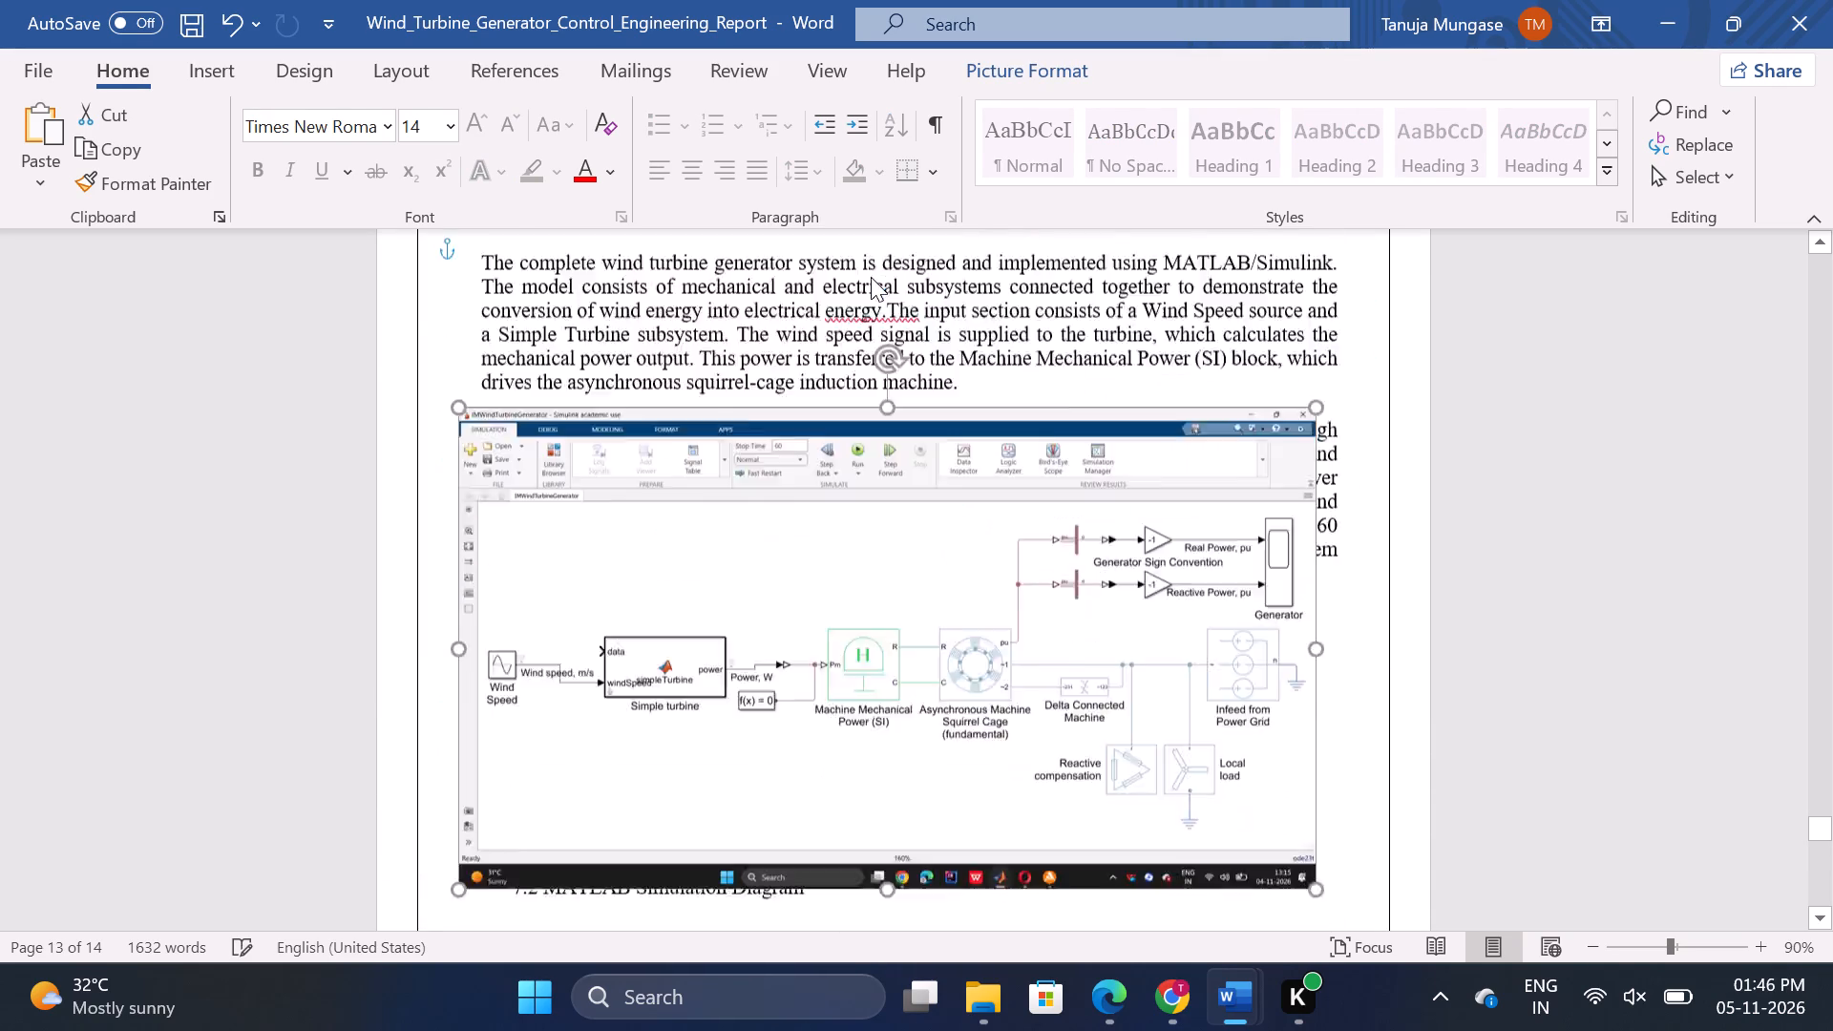
scroll(871, 277, "up", 1)
left_click_drag(930, 768, 916, 174)
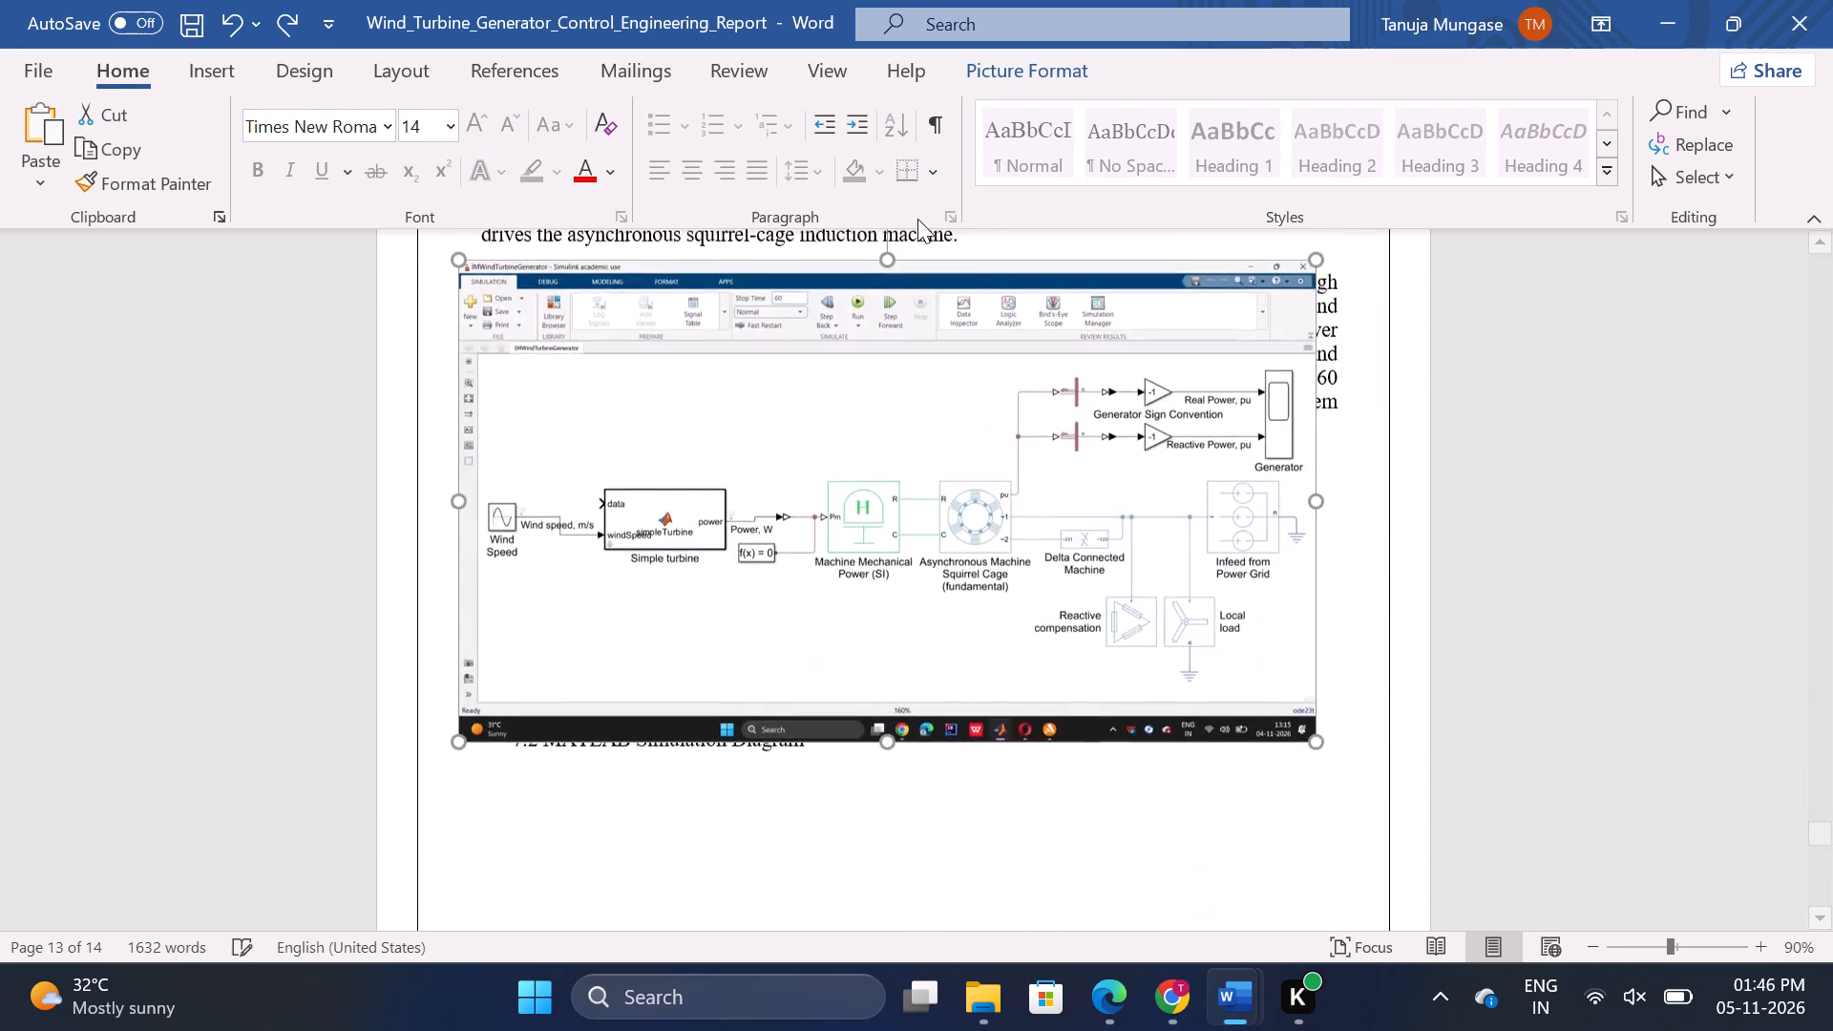
scroll(919, 230, "up", 4)
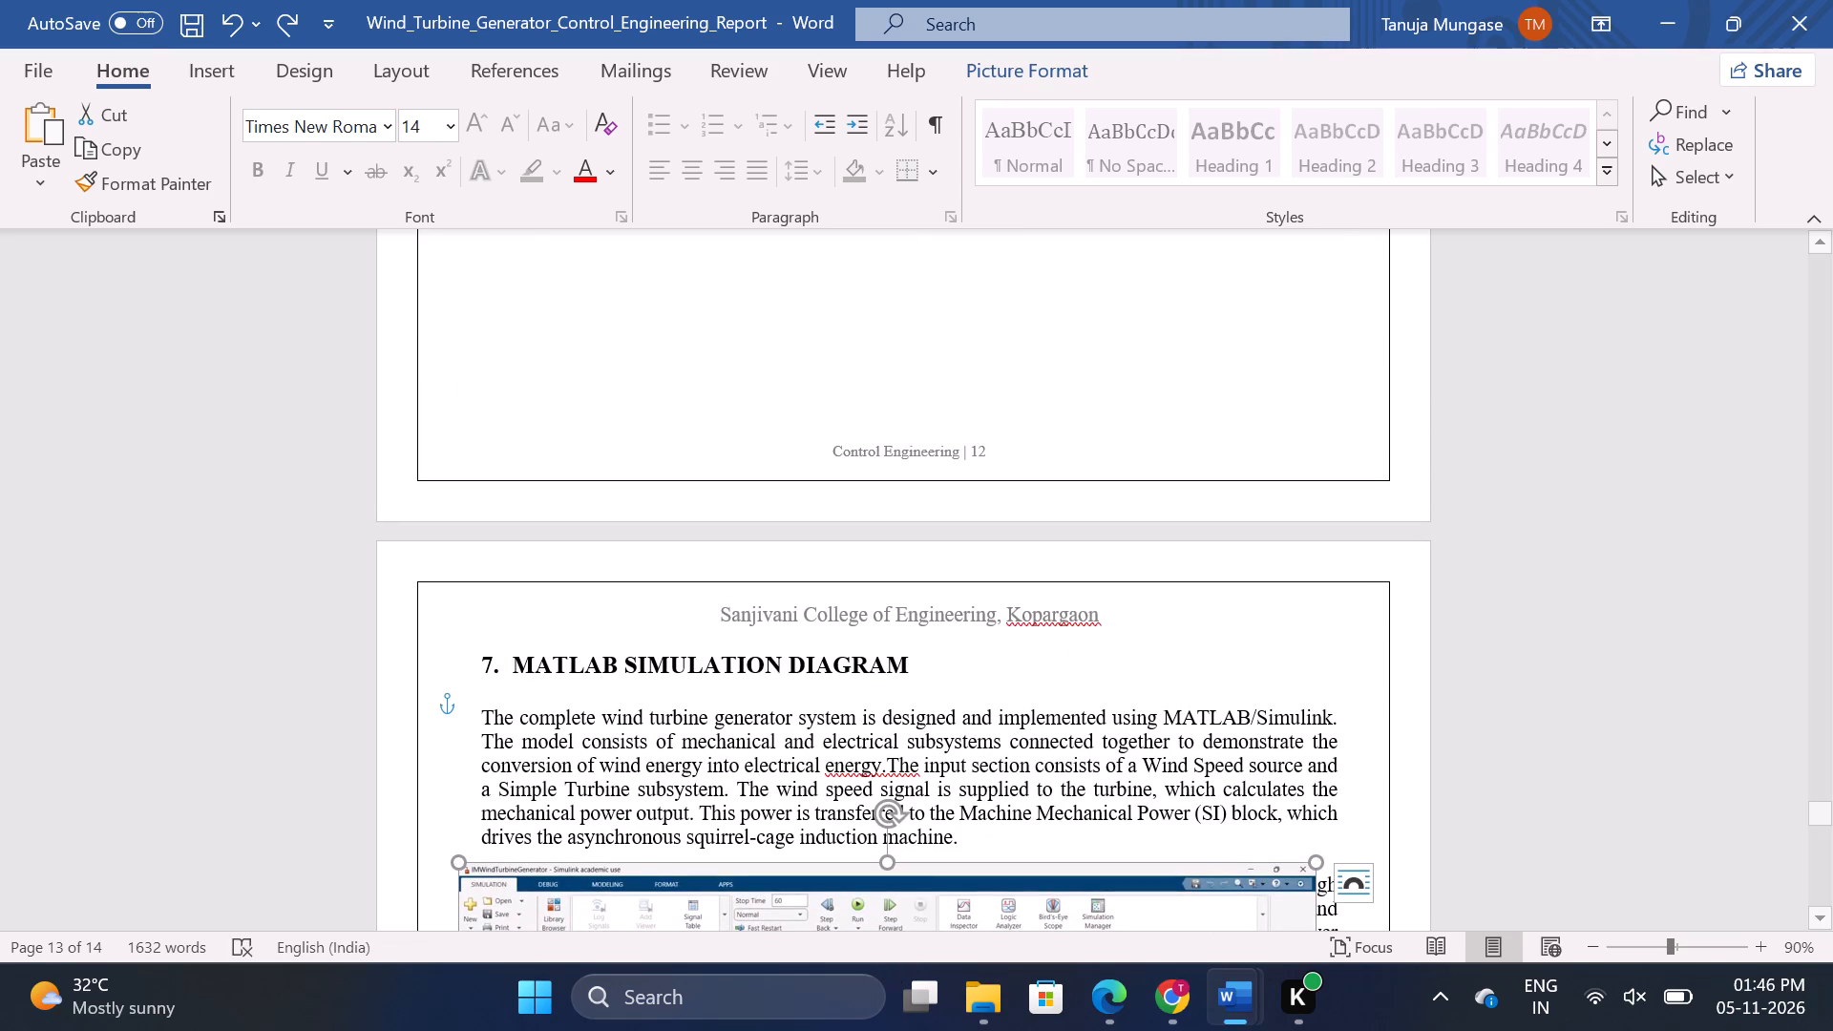
left_click_drag(840, 903, 836, 313)
scroll(836, 313, "up", 2)
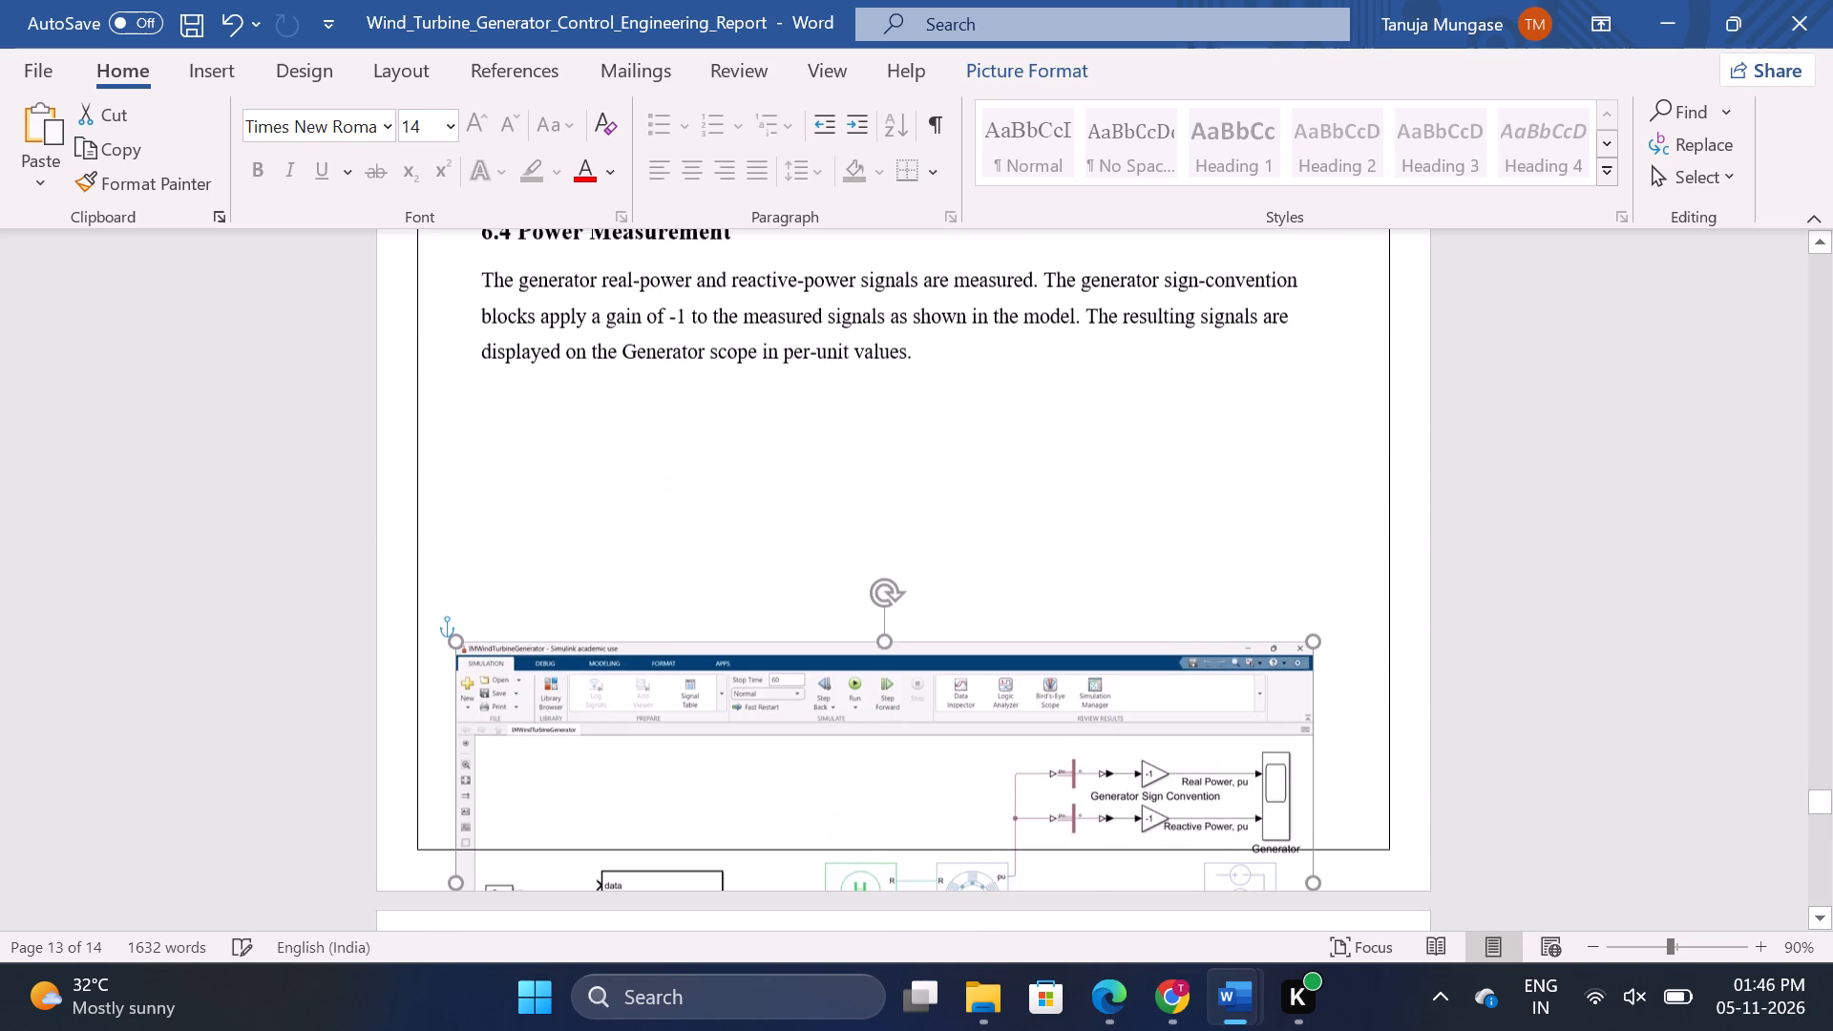
left_click_drag(890, 744, 922, 180)
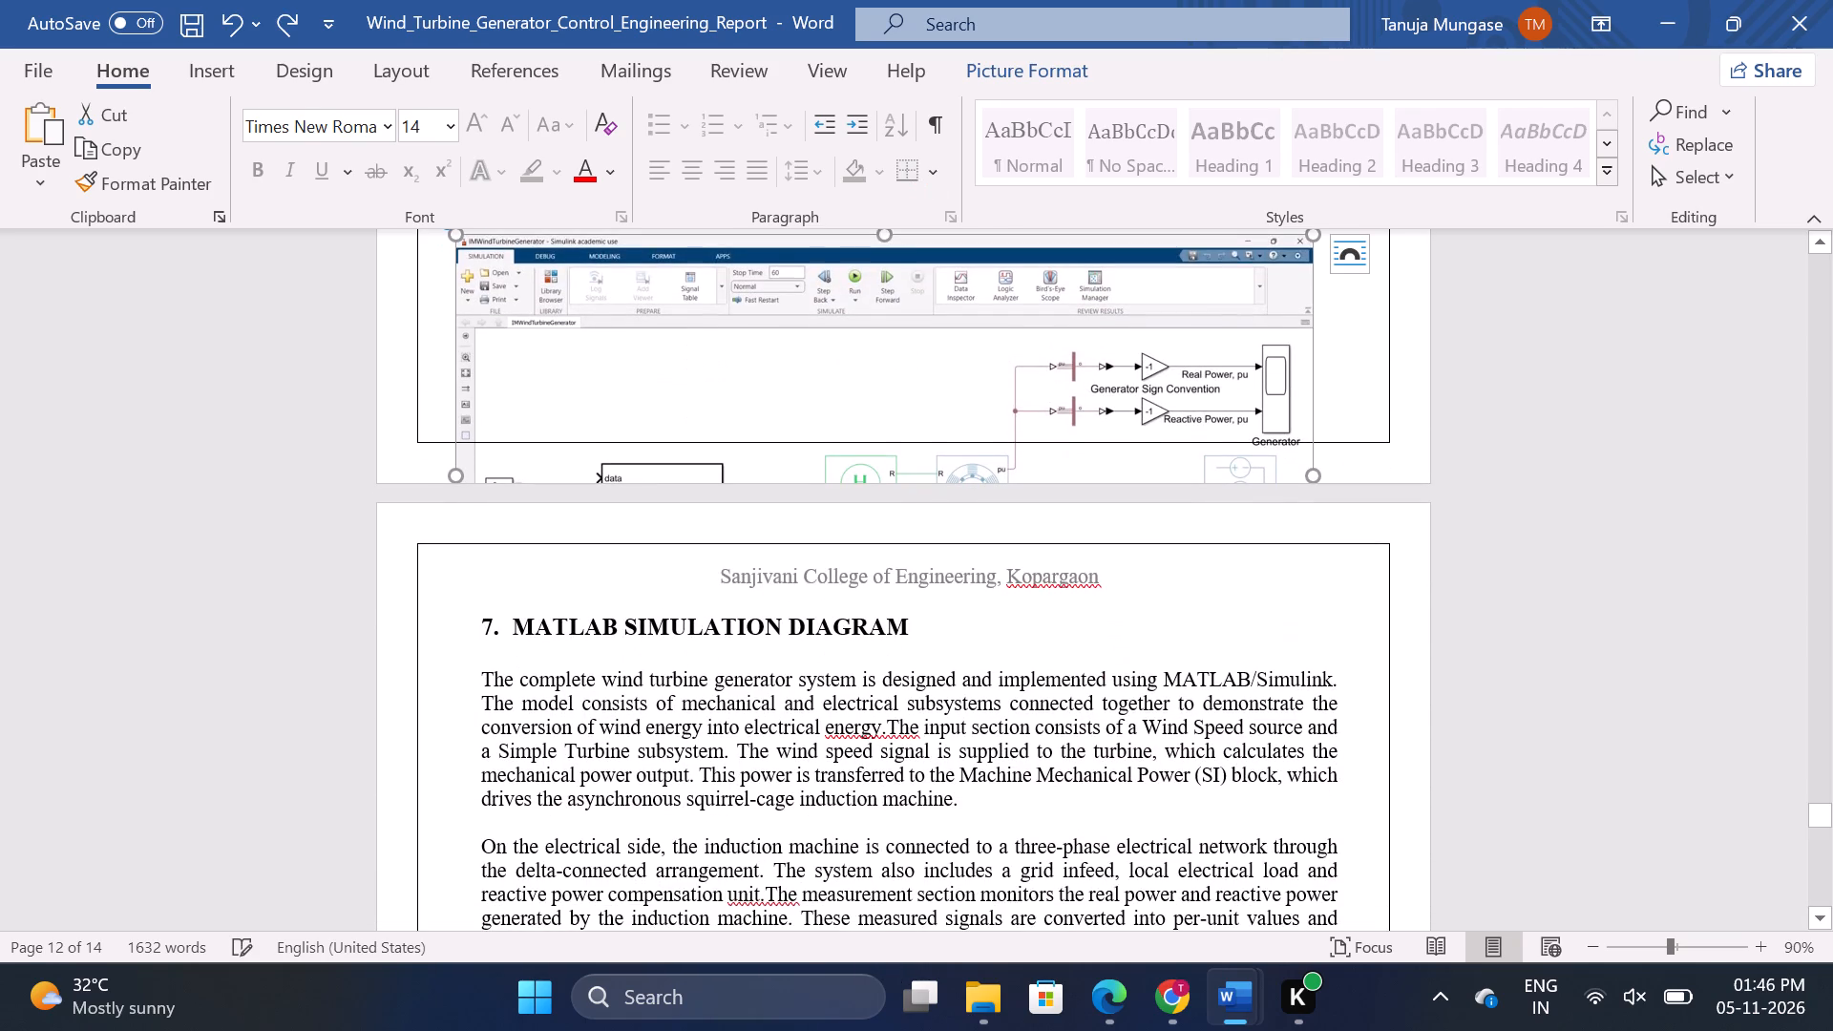
left_click_drag(868, 669, 916, 415)
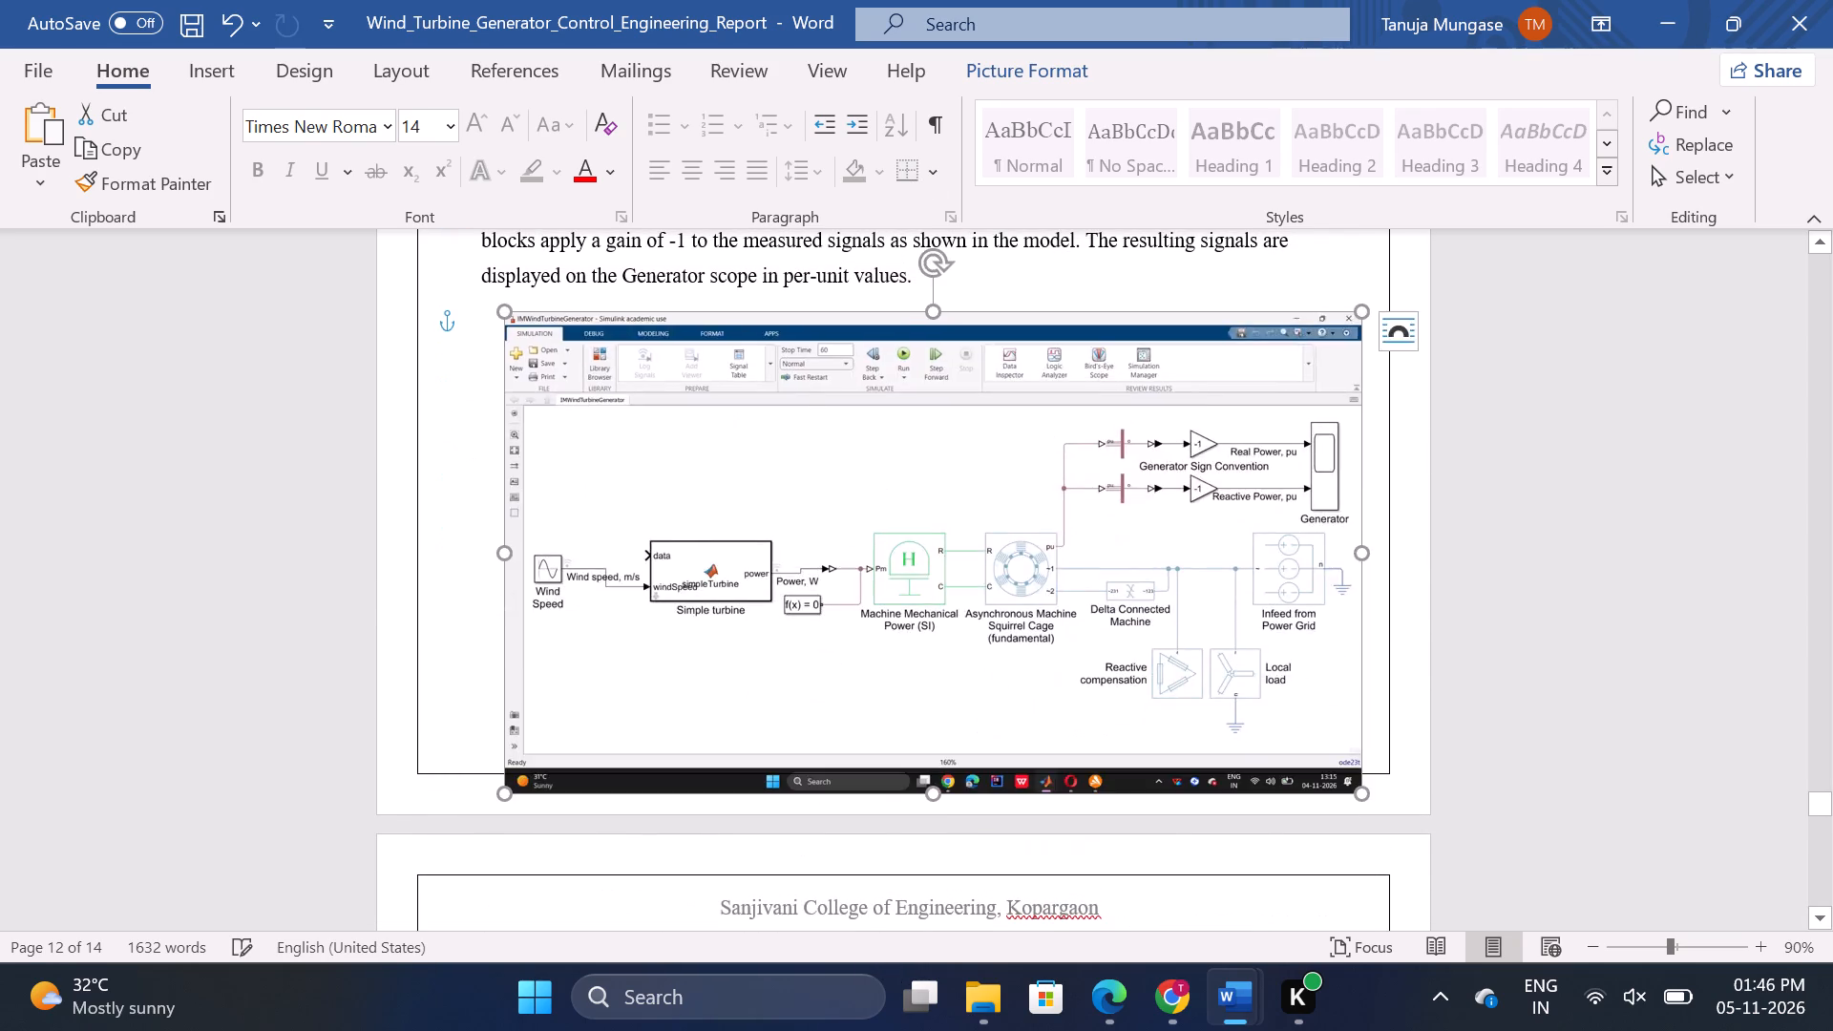
Move the Simulink screenshot further up page 12, just below the 6.1 Wind Energy Conversion paragraph.
scroll(916, 415, "up", 4)
scroll(909, 666, "down", 4)
left_click_drag(908, 590, 908, 156)
scroll(908, 156, "up", 2)
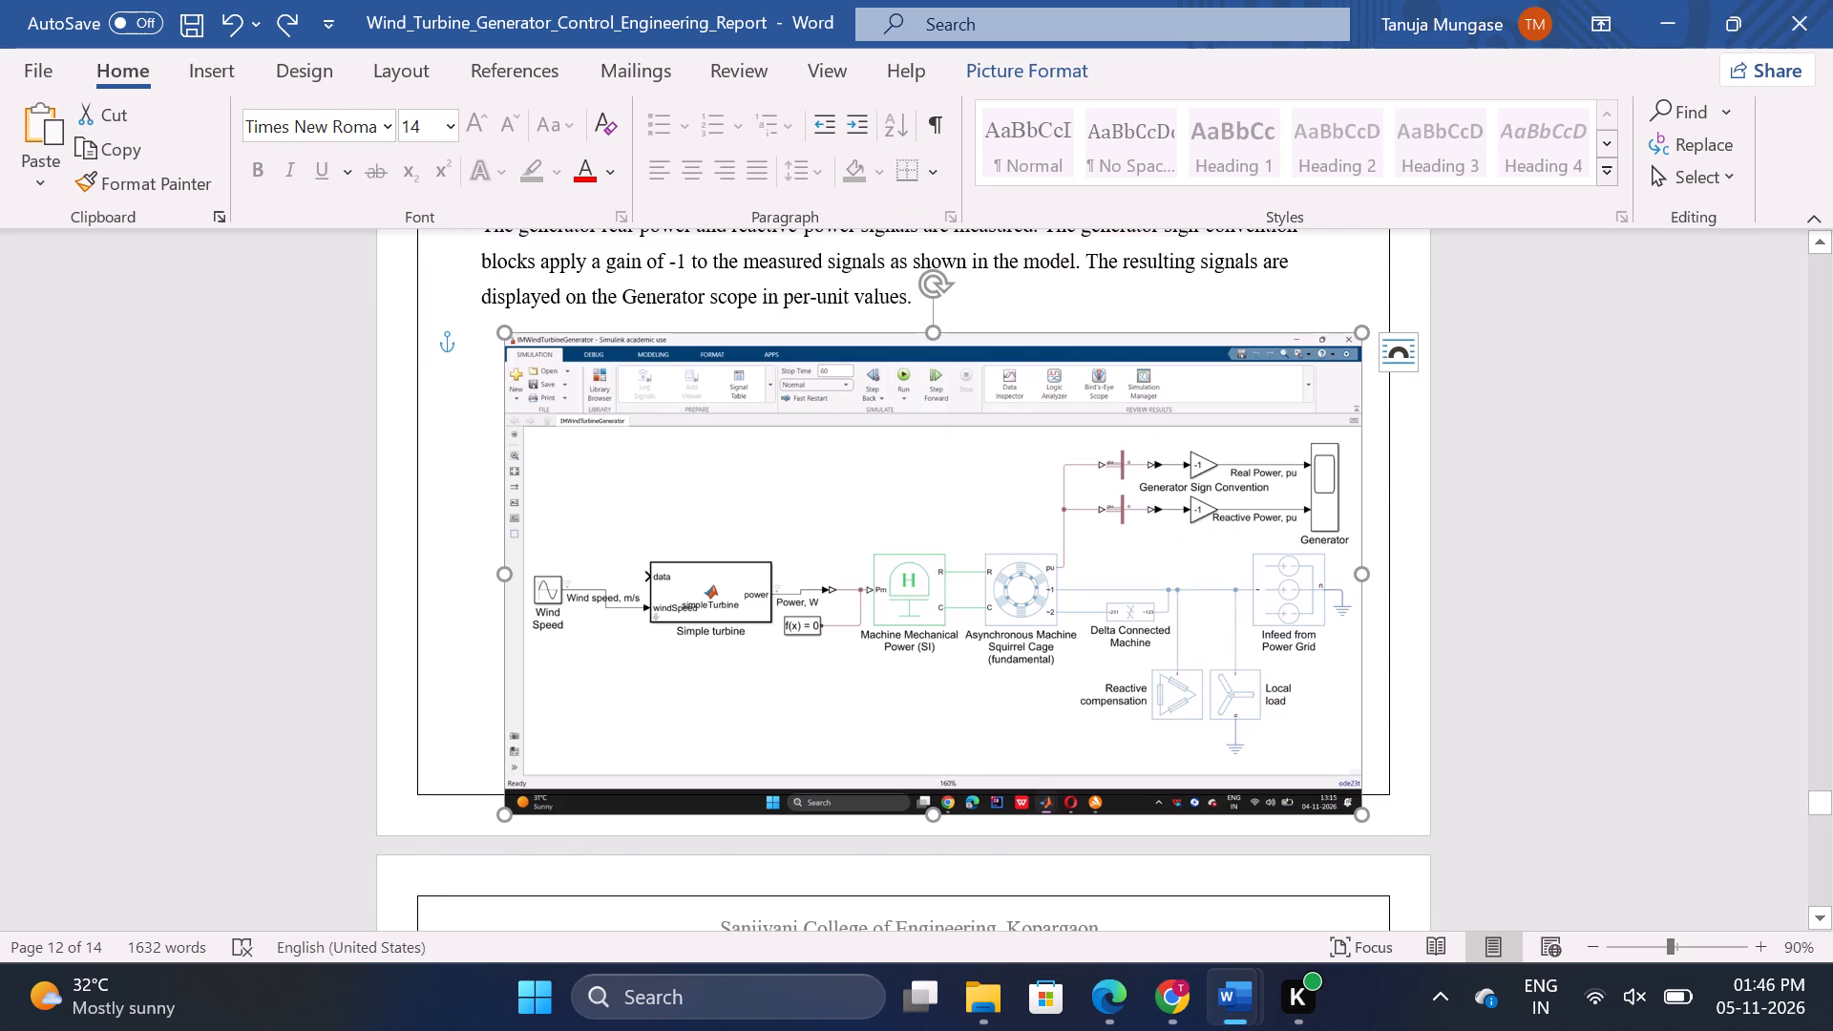
left_click_drag(996, 518, 978, 65)
left_click_drag(1034, 647, 1029, 626)
left_click_drag(1029, 626, 1014, 202)
scroll(1014, 202, "up", 2)
left_click_drag(1048, 448, 1021, 58)
scroll(1035, 455, "up", 4)
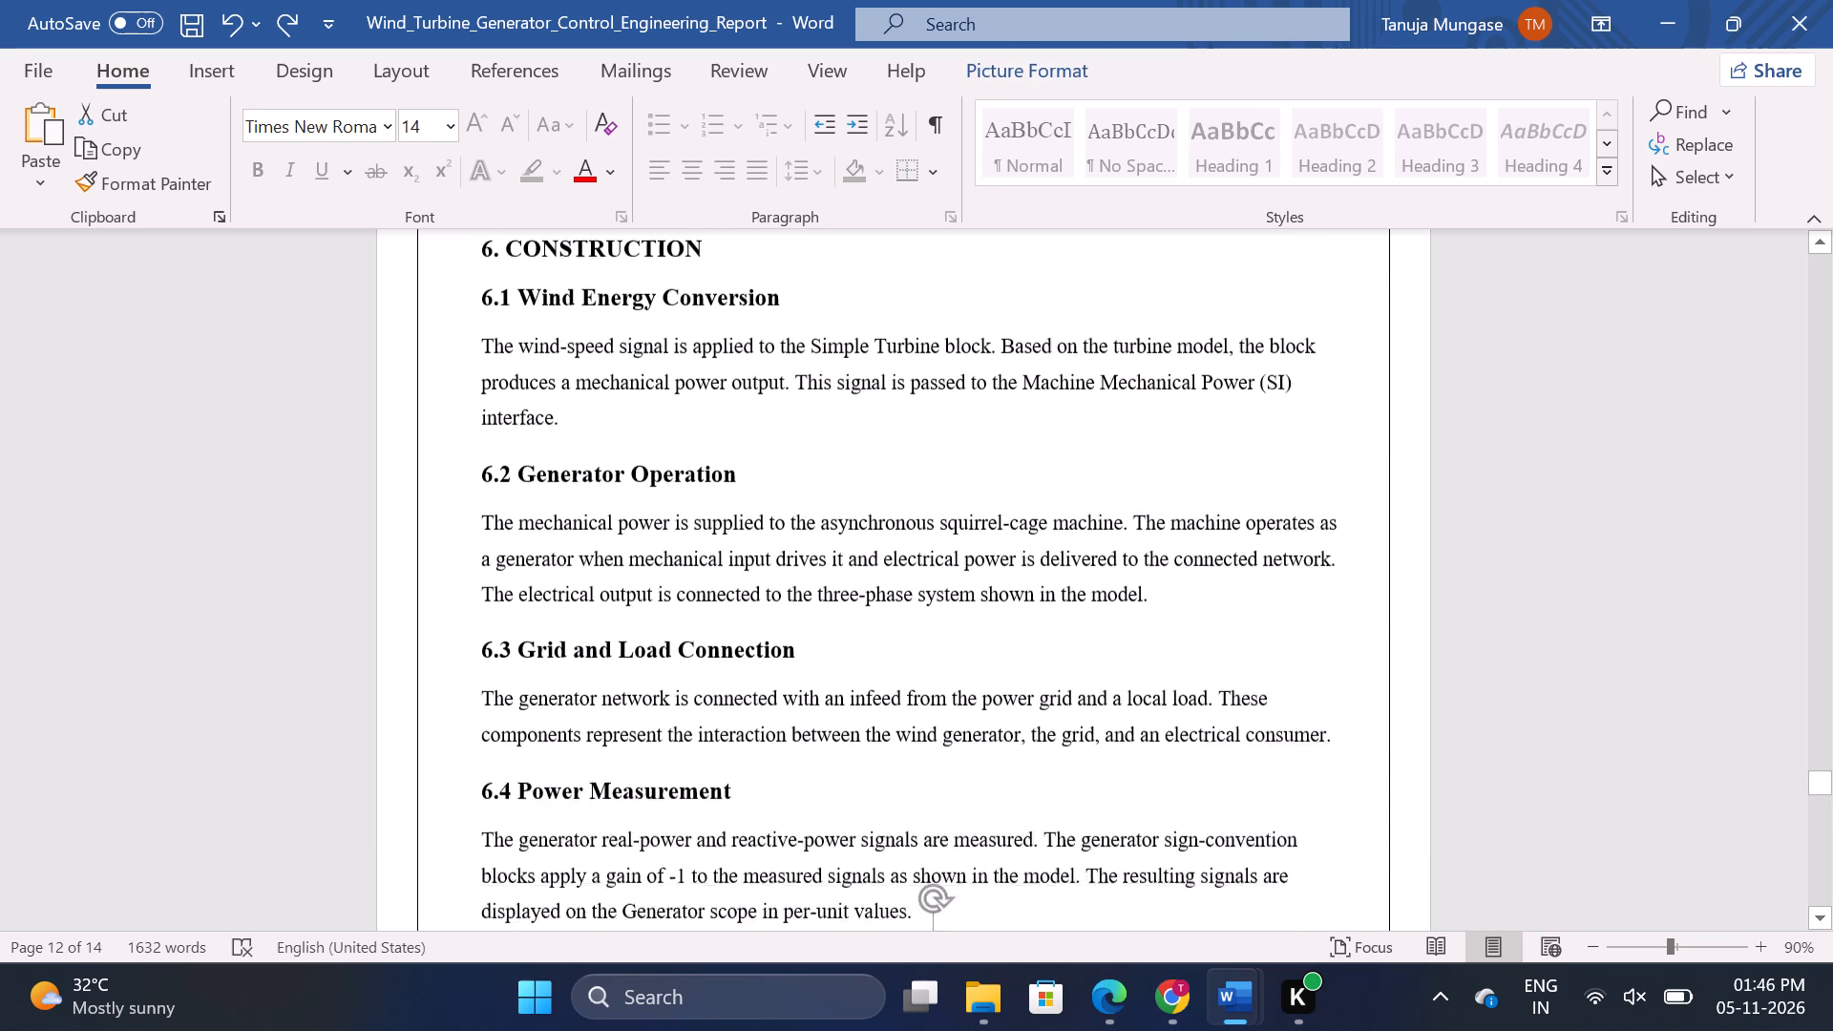
scroll(1003, 868, "down", 1)
left_click_drag(1001, 891, 983, 691)
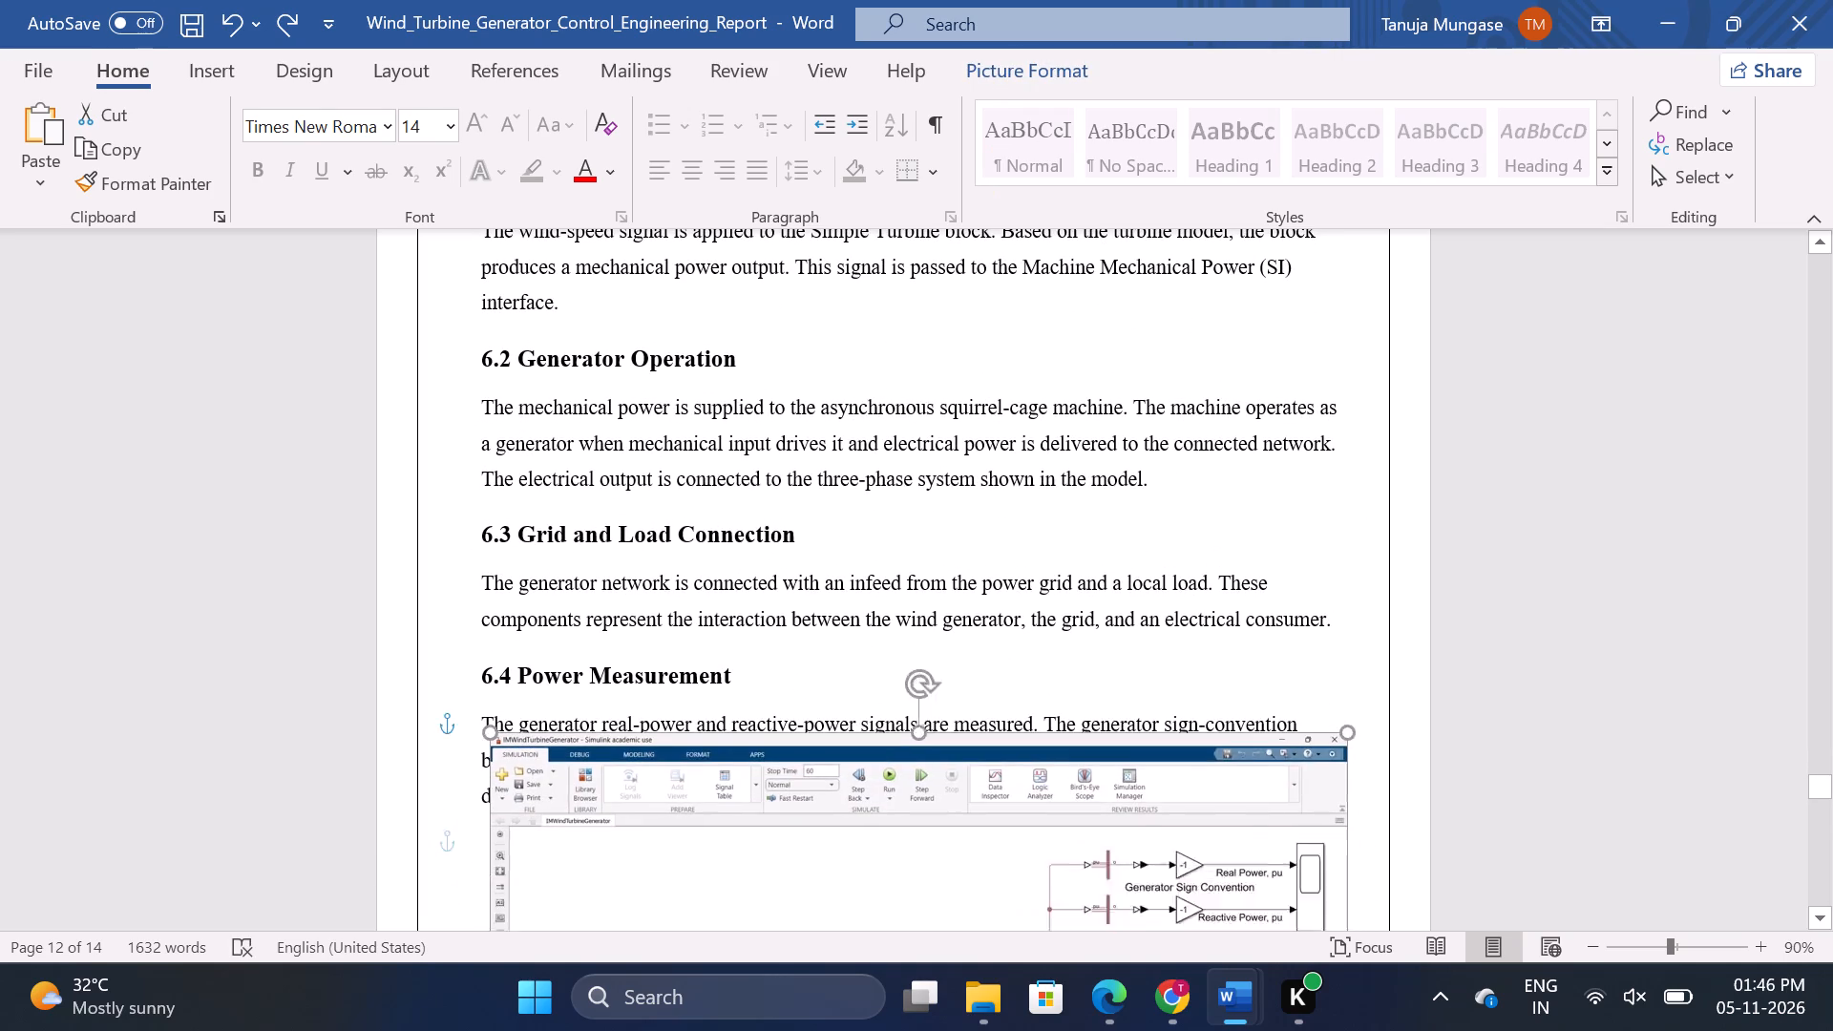
left_click_drag(983, 691, 991, 373)
scroll(991, 373, "up", 2)
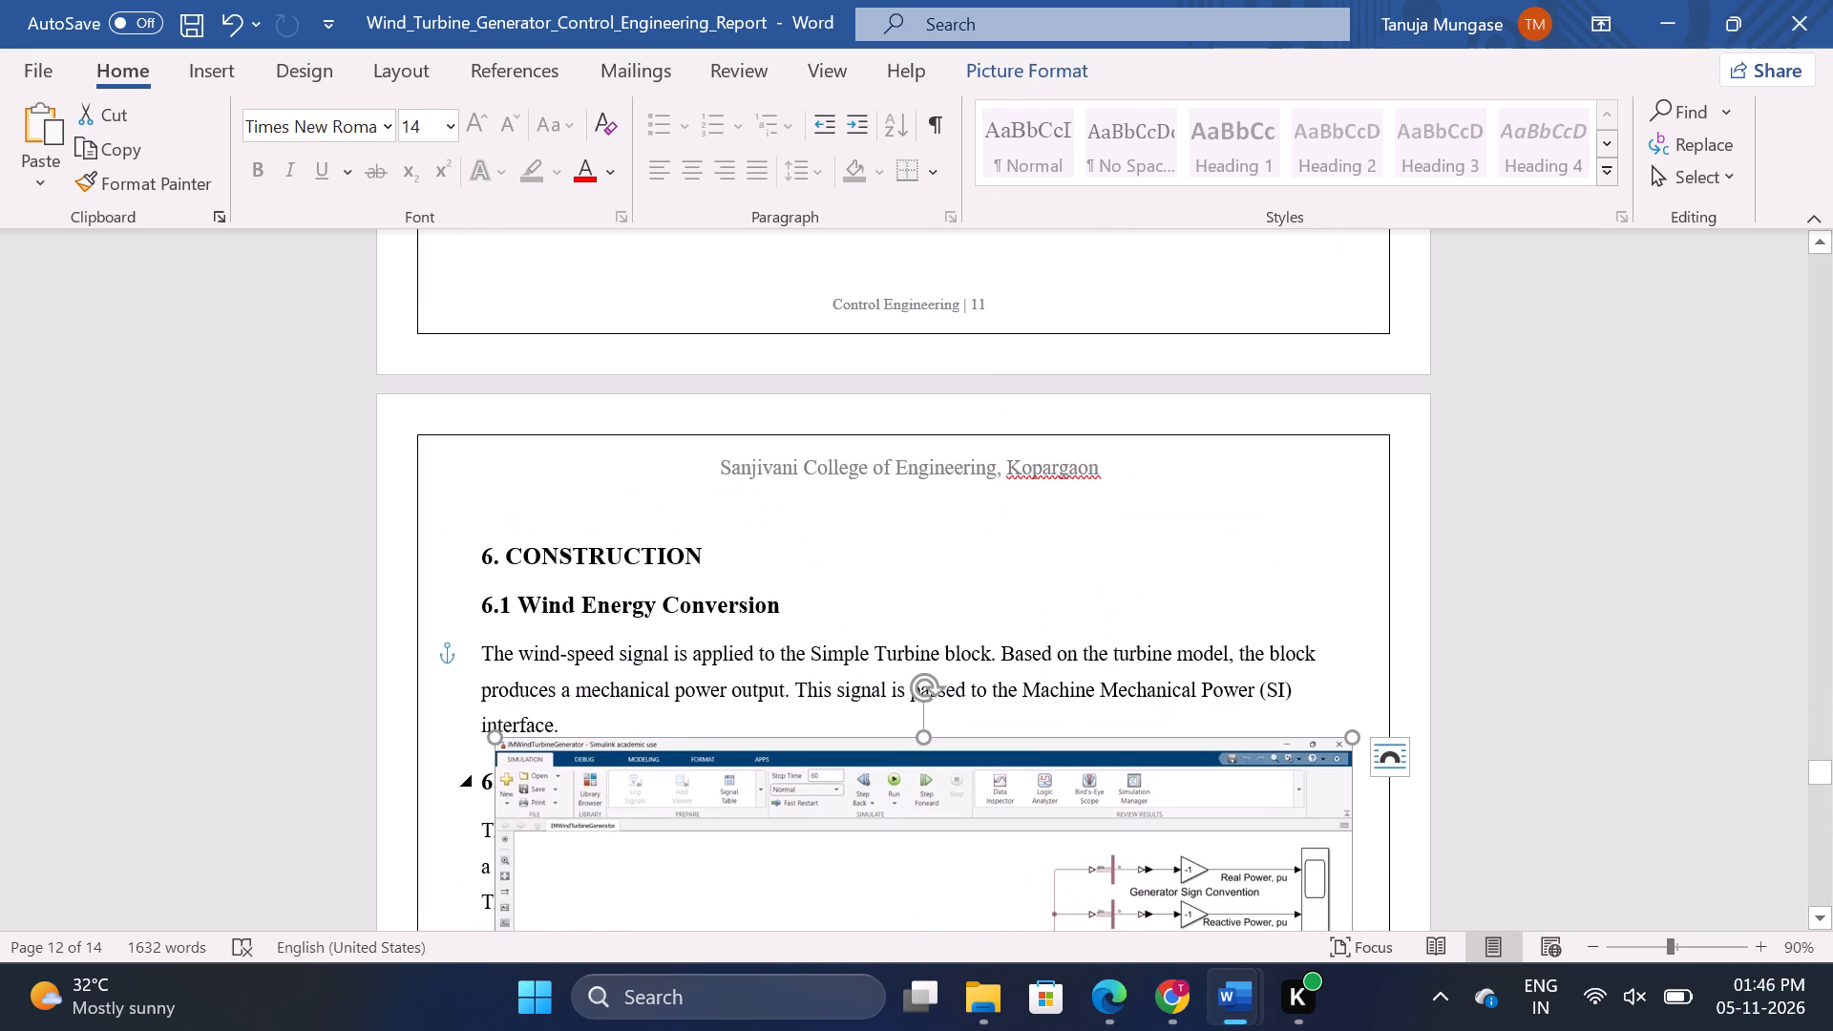
Place the Simulink screenshot in the empty space on page 11 below the Figure 2 caption, within the page border.
left_click_drag(968, 808, 936, 235)
scroll(936, 235, "up", 3)
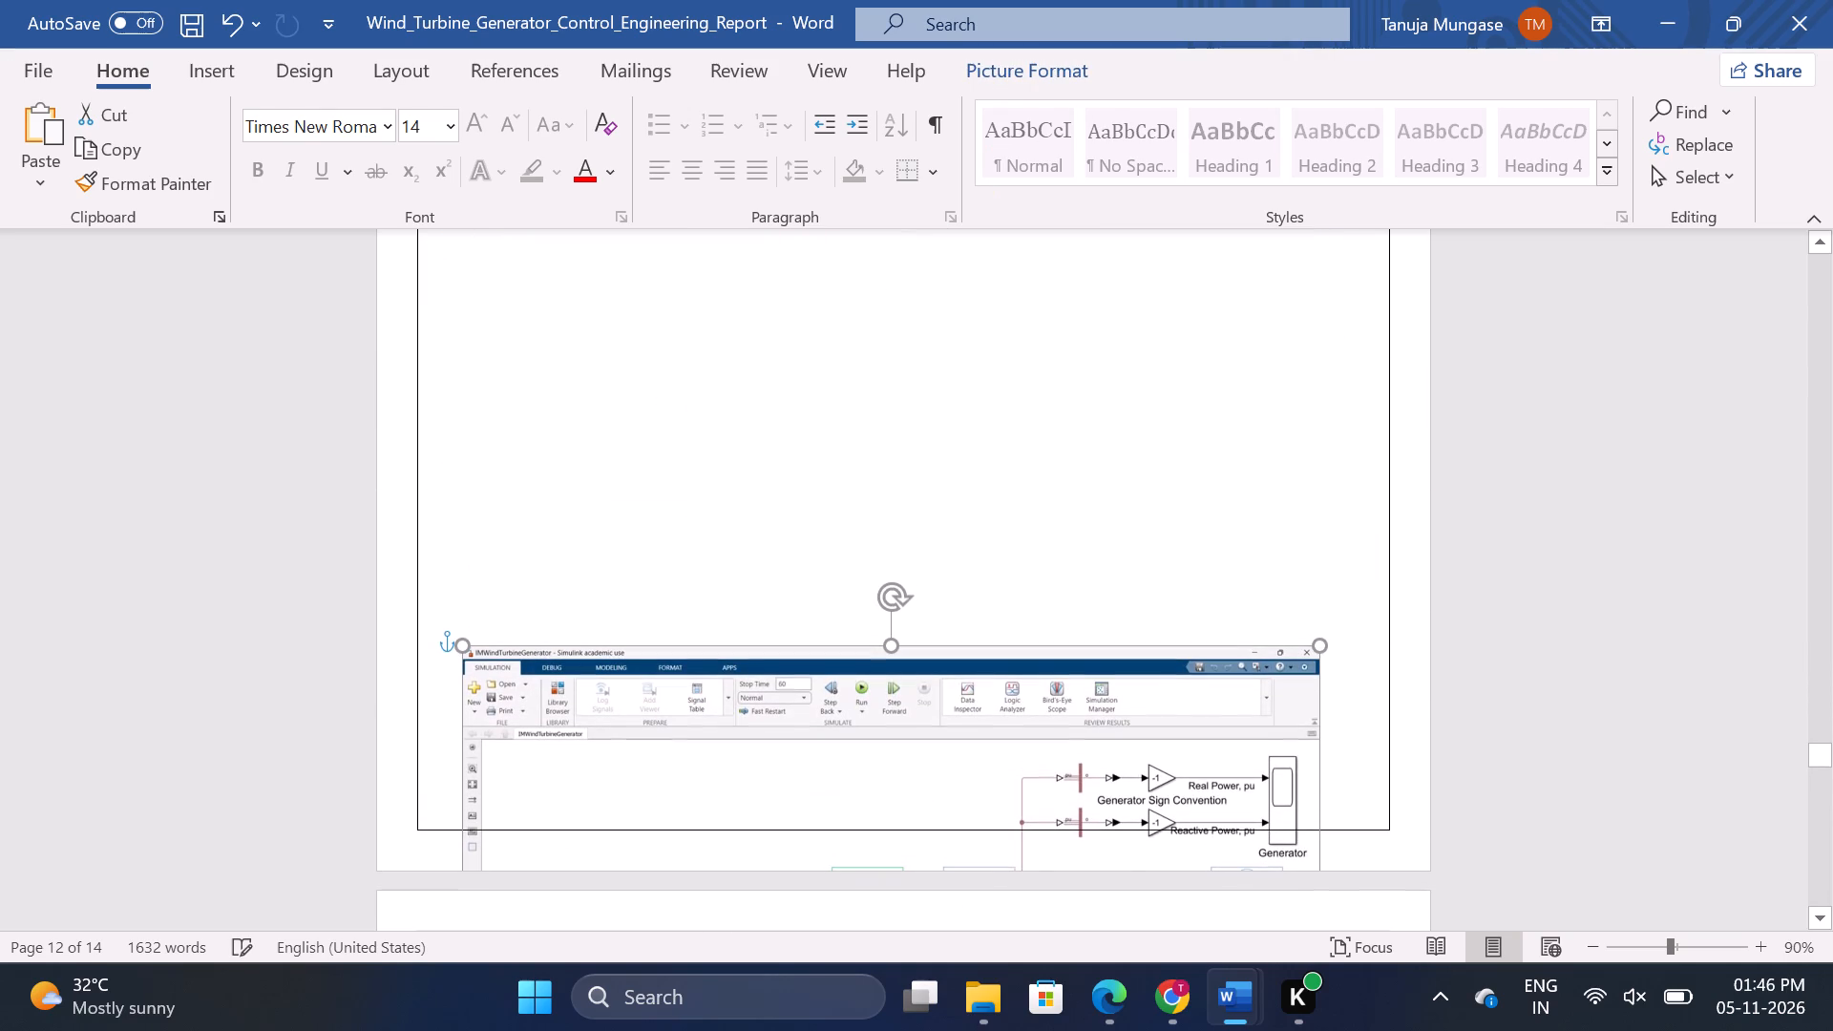
left_click_drag(954, 719, 991, 341)
scroll(991, 341, "up", 2)
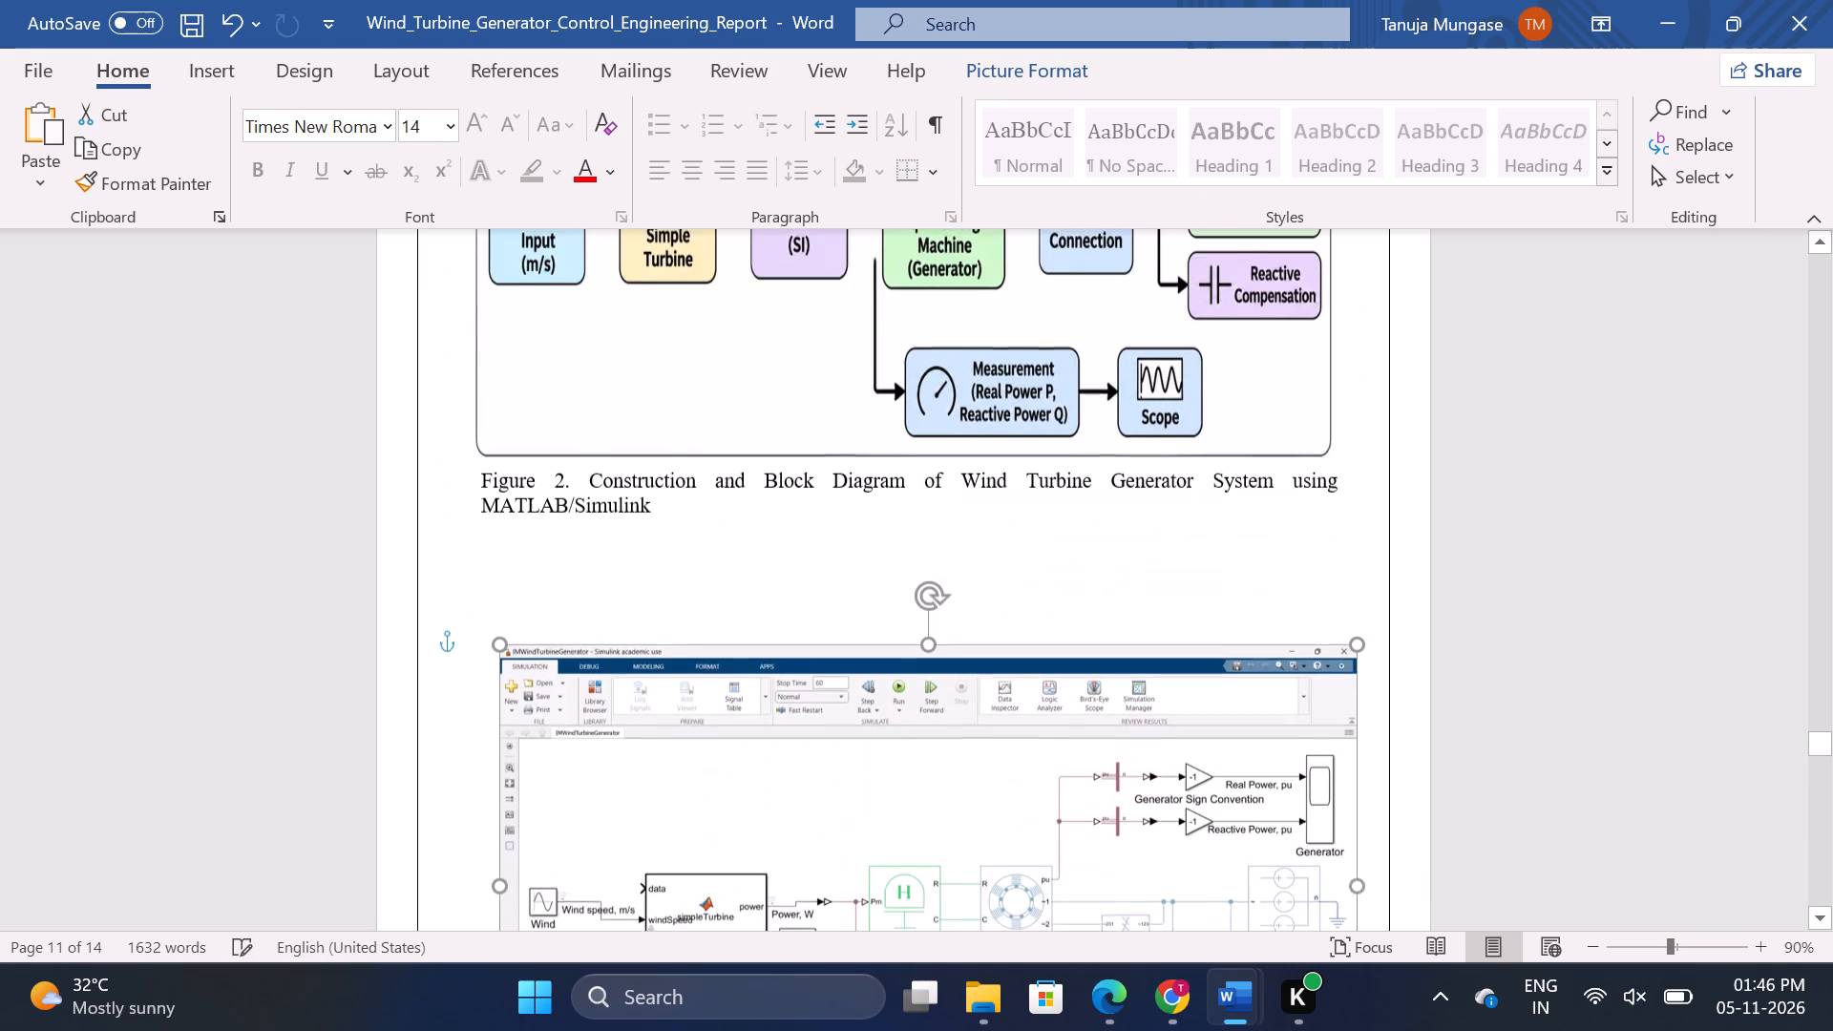
left_click_drag(959, 749, 933, 710)
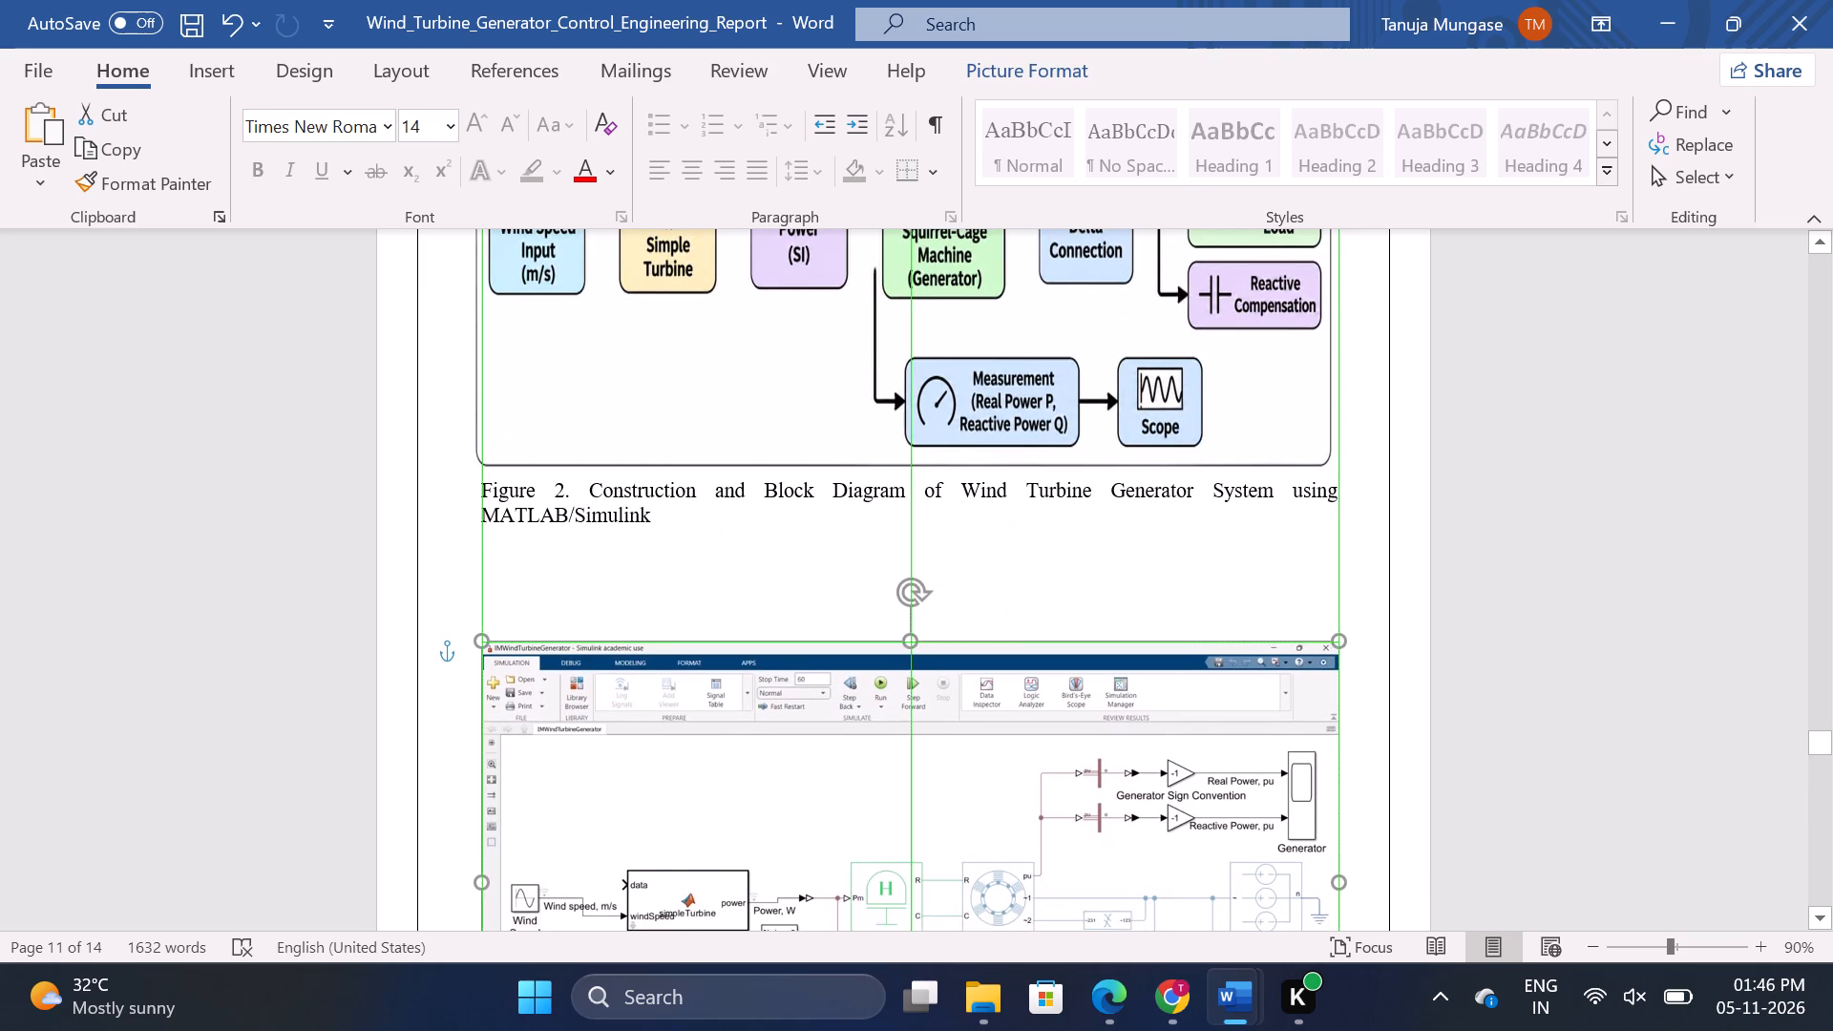
left_click_drag(933, 710, 931, 667)
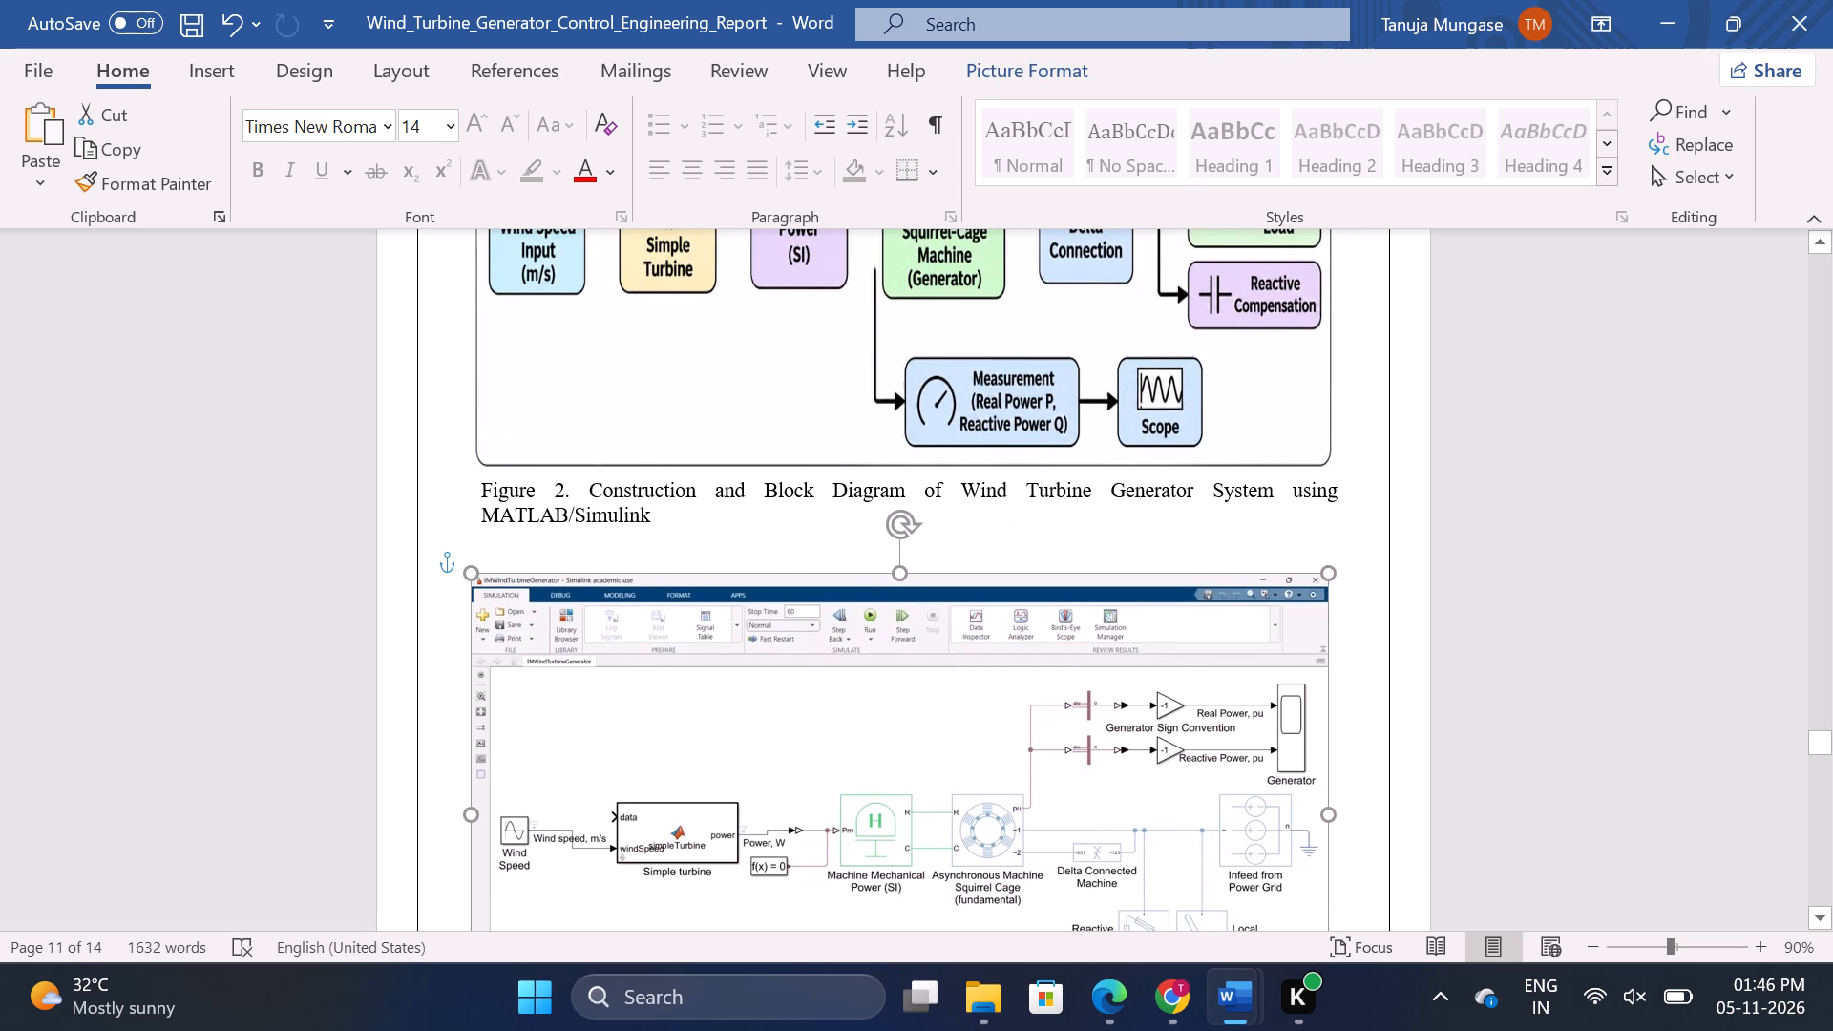
left_click_drag(931, 667, 931, 646)
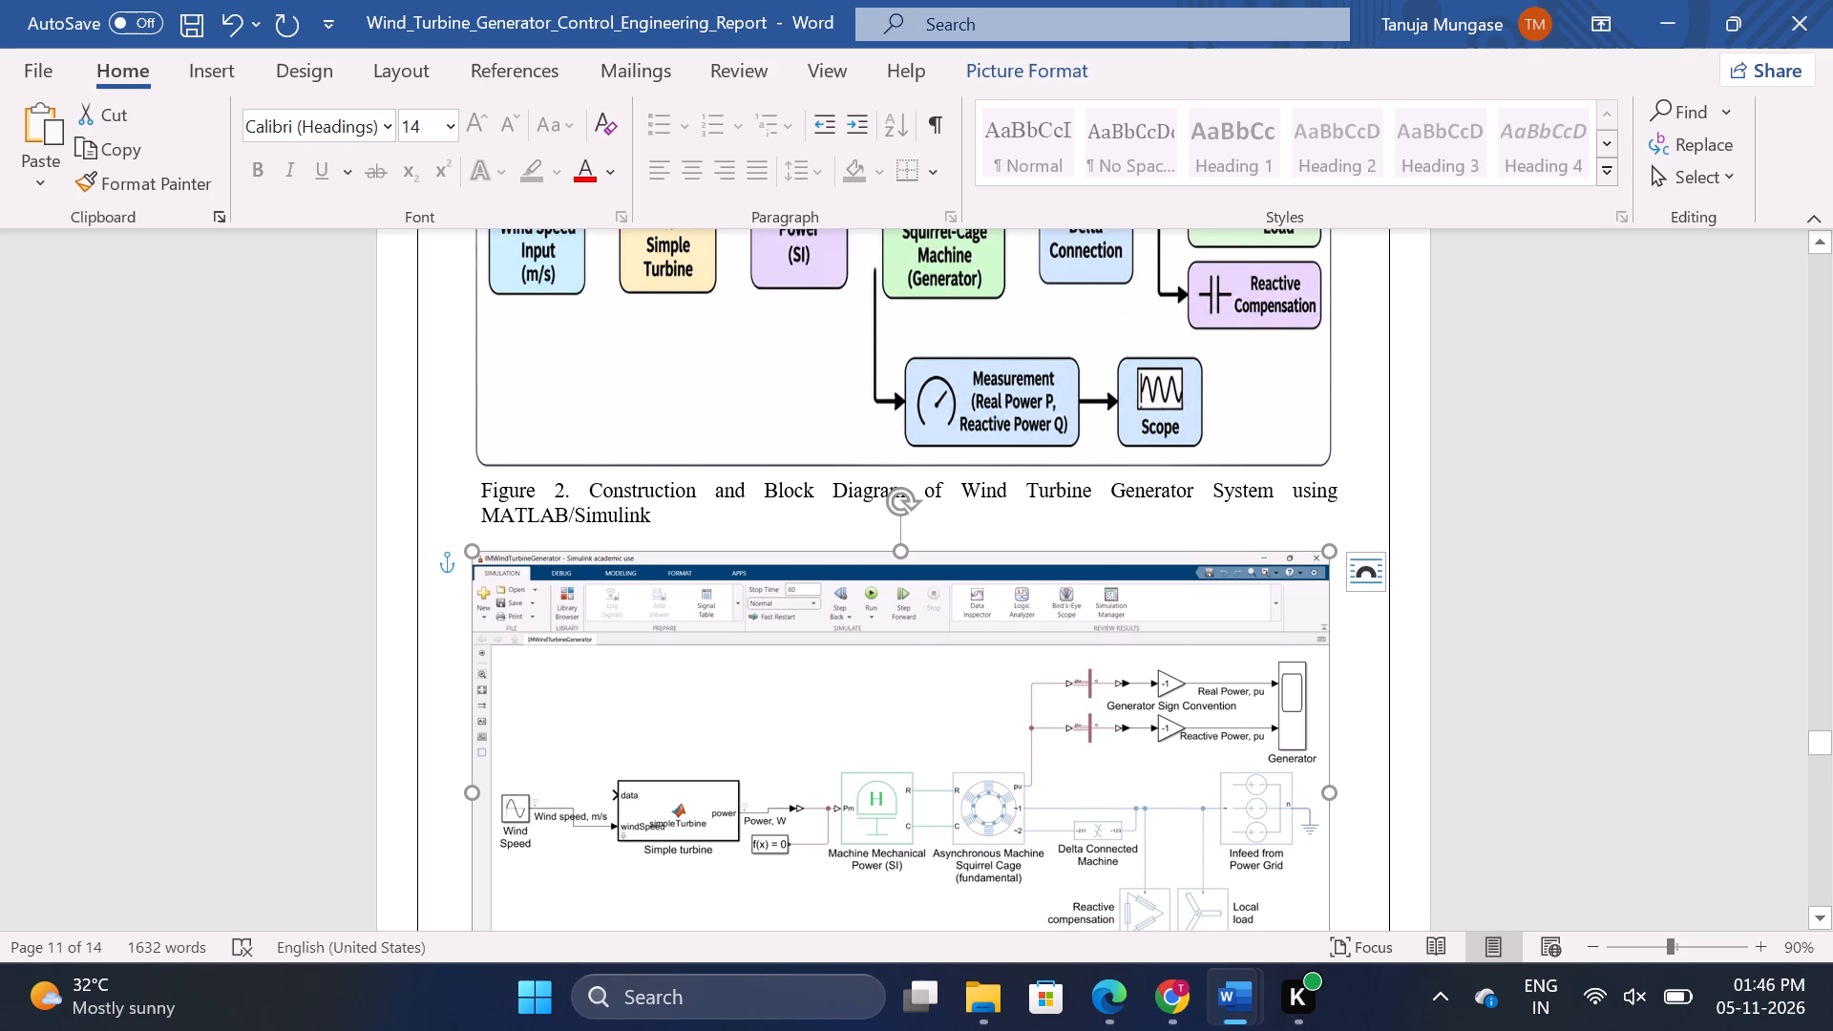
scroll(838, 649, "down", 2)
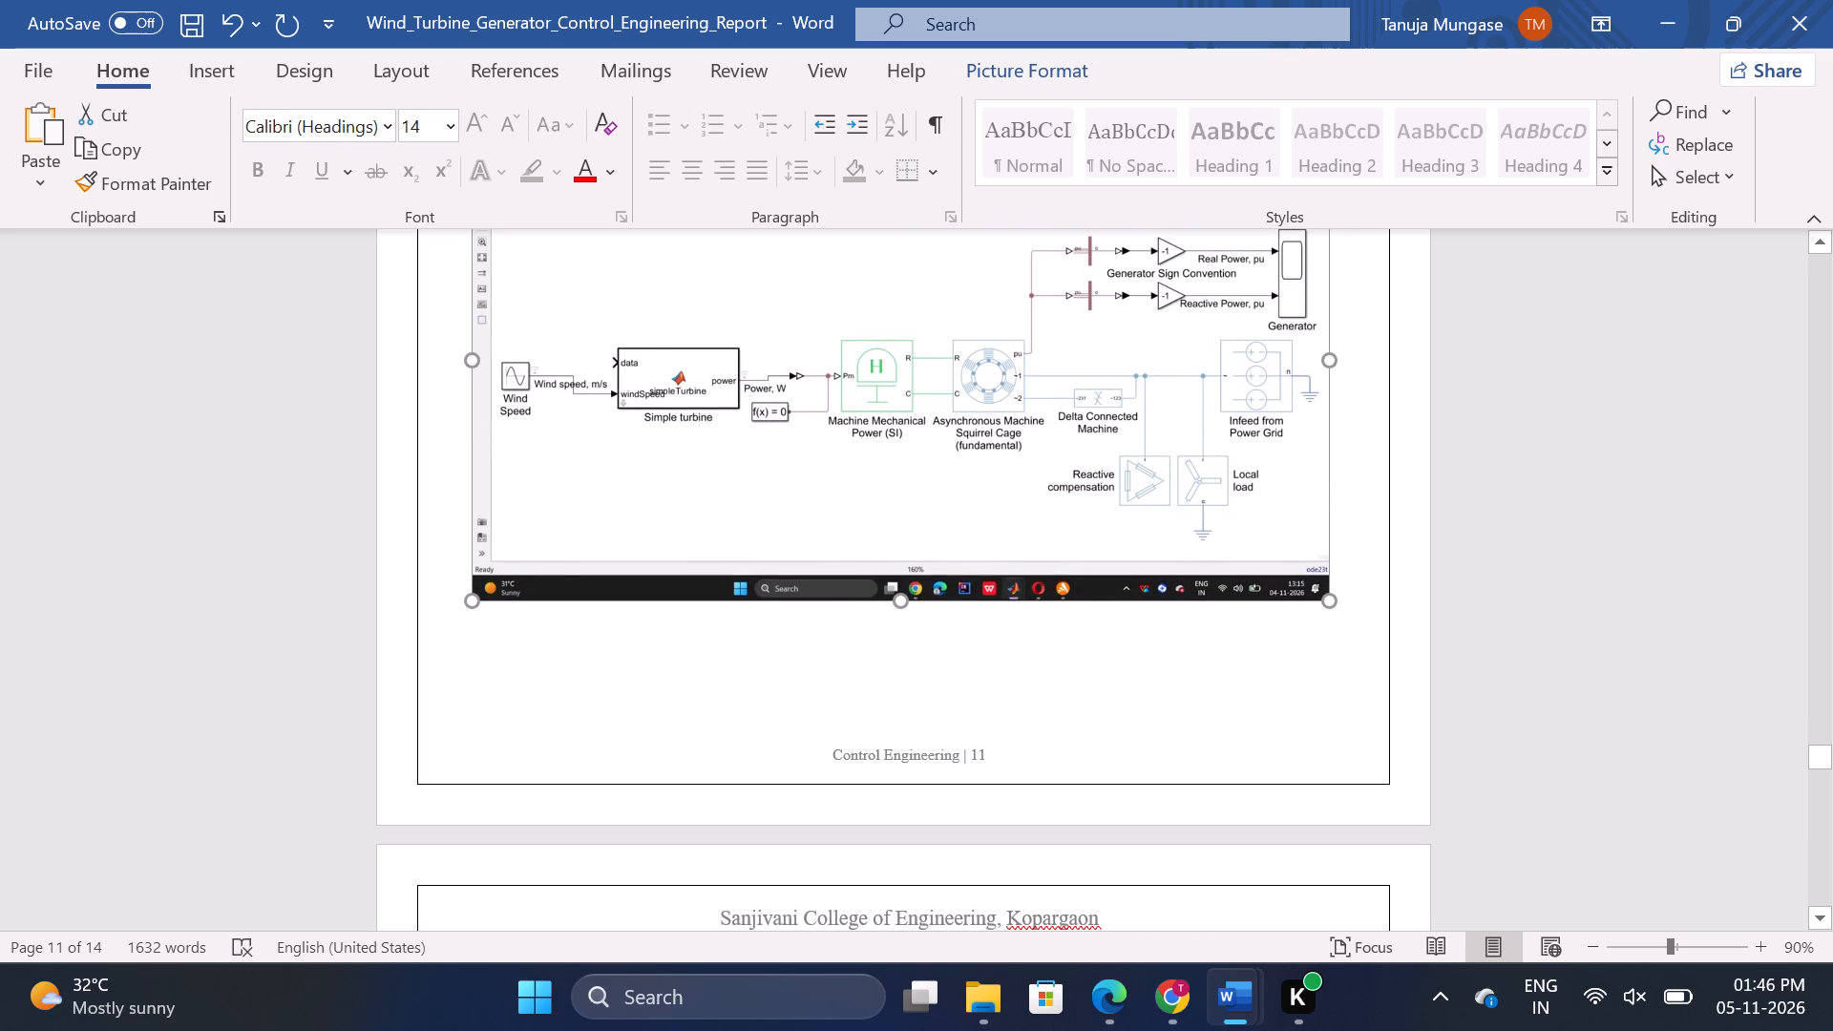
left_click_drag(1087, 476, 1089, 496)
left_click(1173, 709)
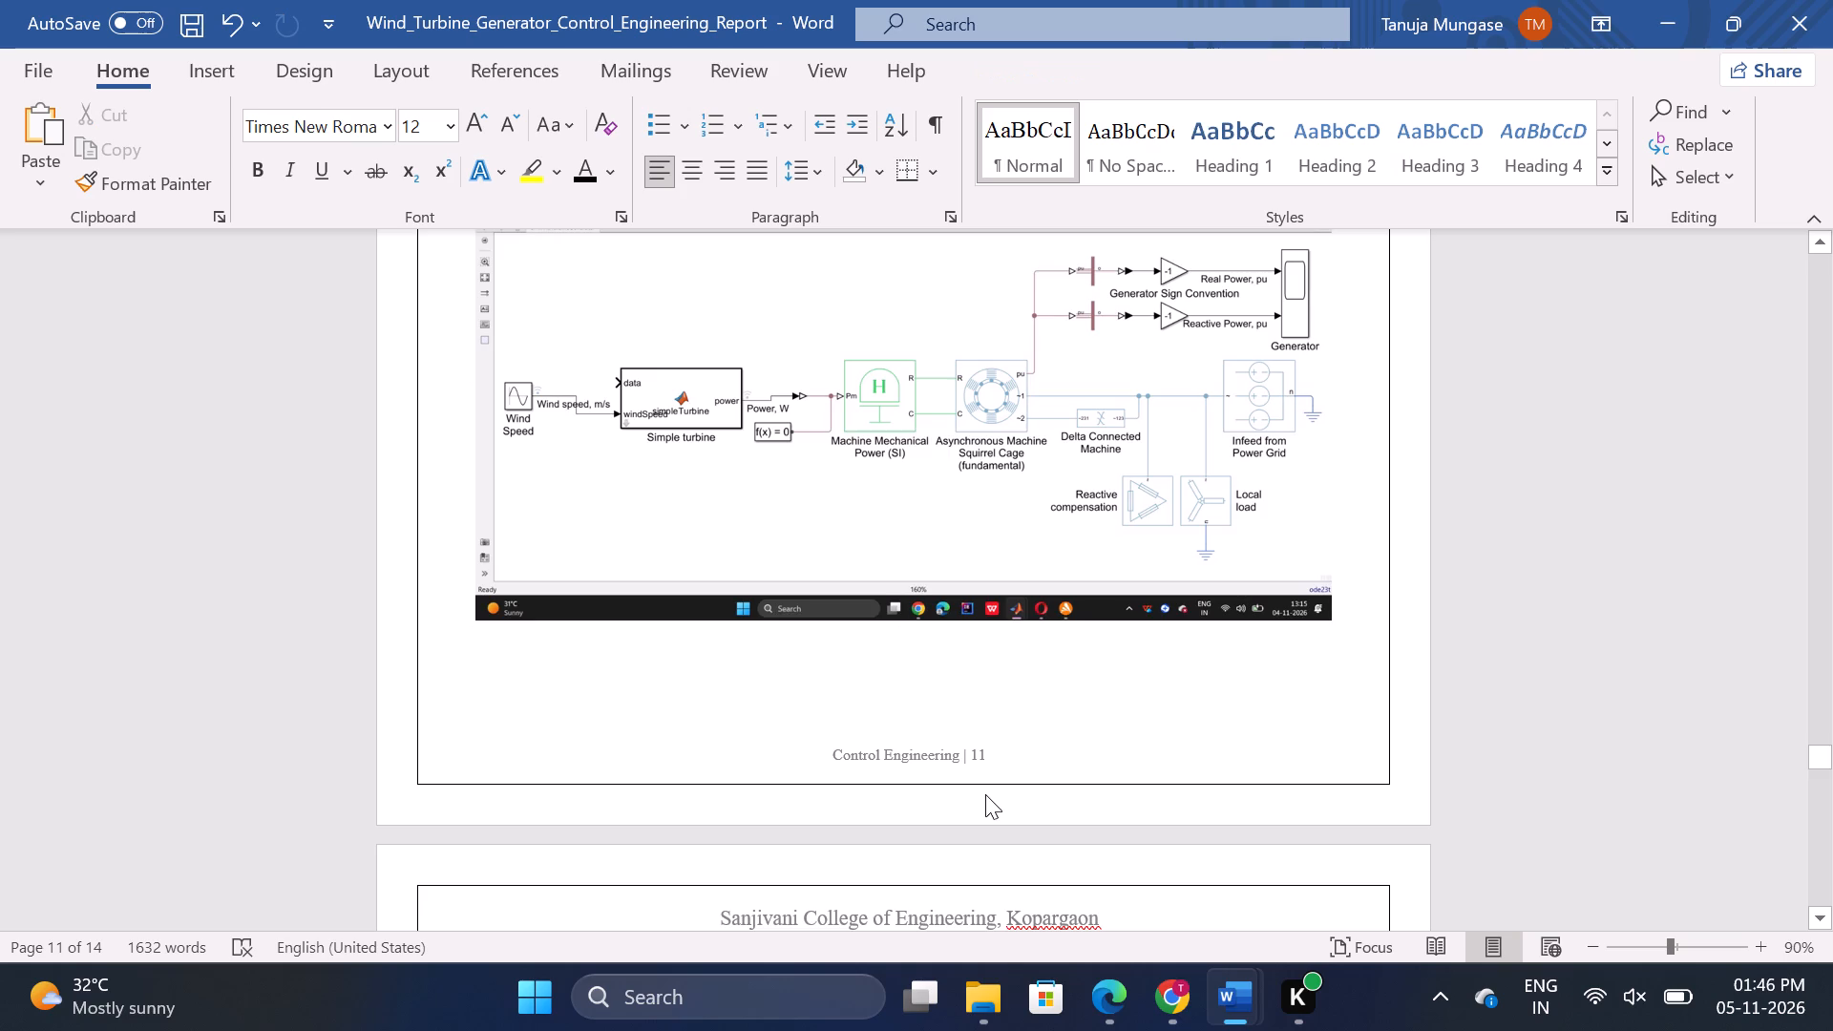
Copy the heading text MATLAB Simulation Diagram from page 13 and paste it below the Simulink screenshot on page 11.
scroll(985, 794, "down", 9)
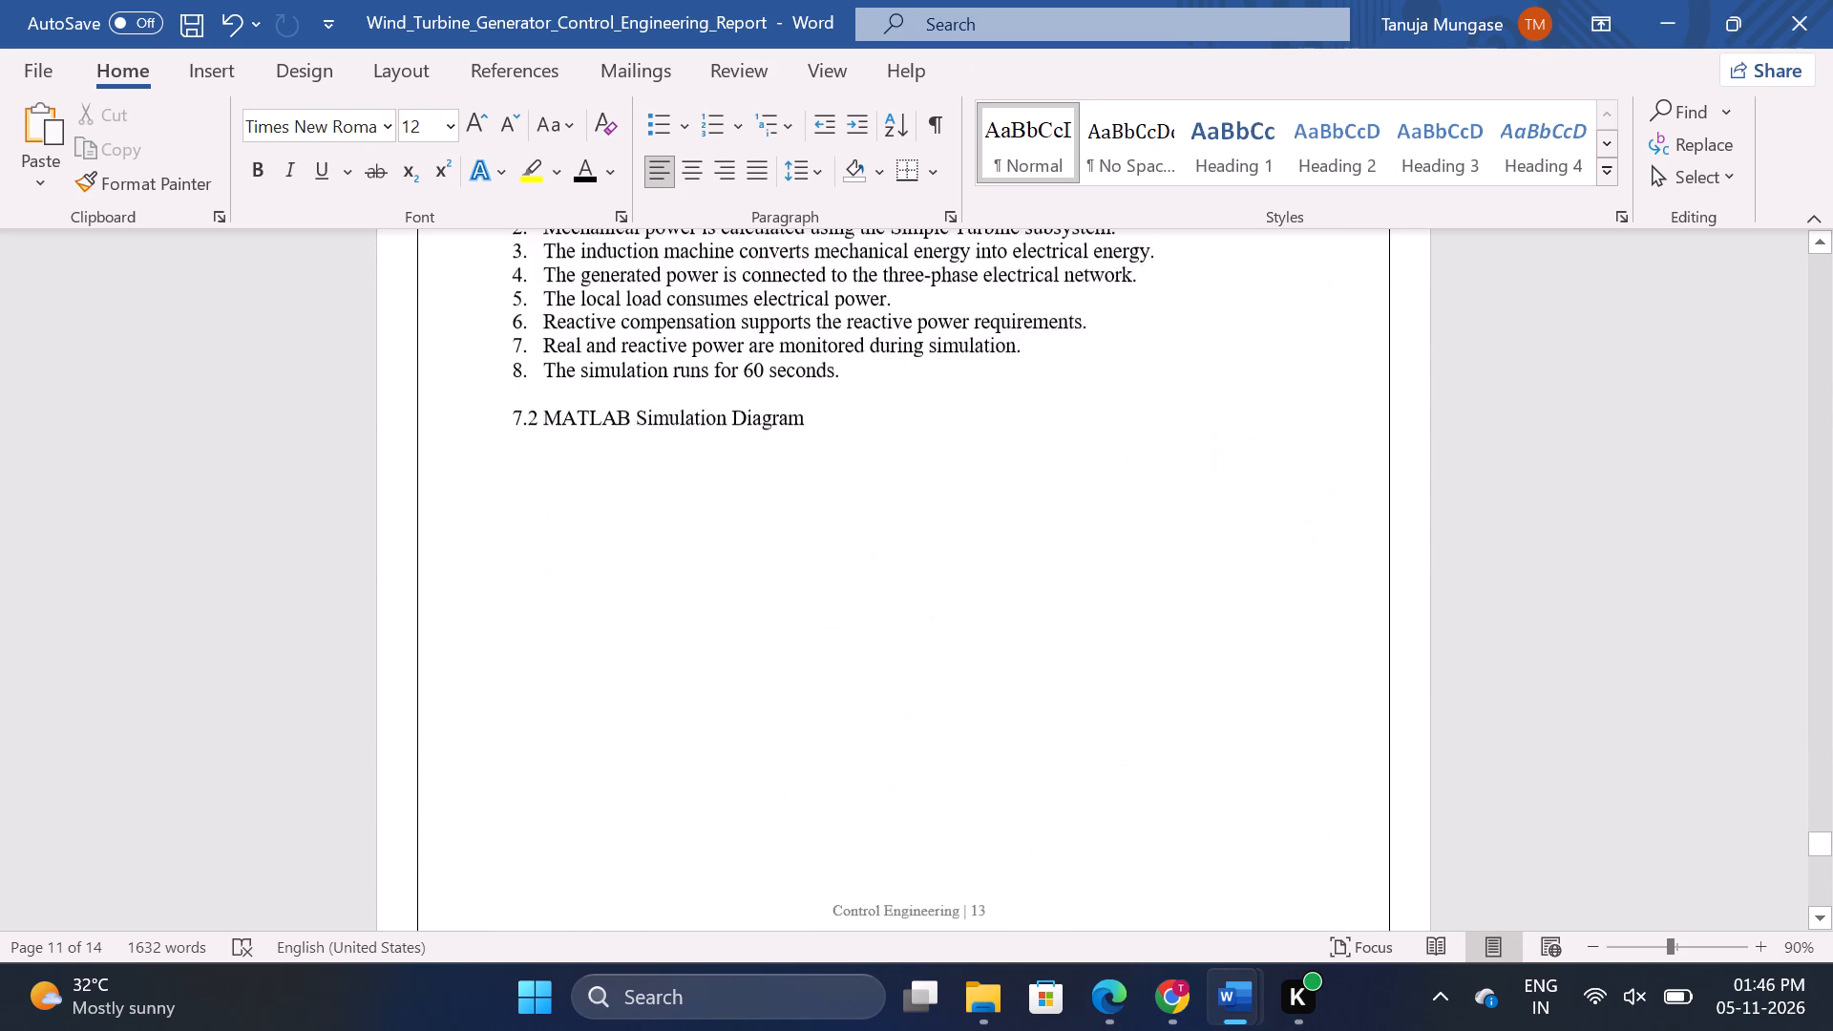
scroll(985, 794, "down", 1)
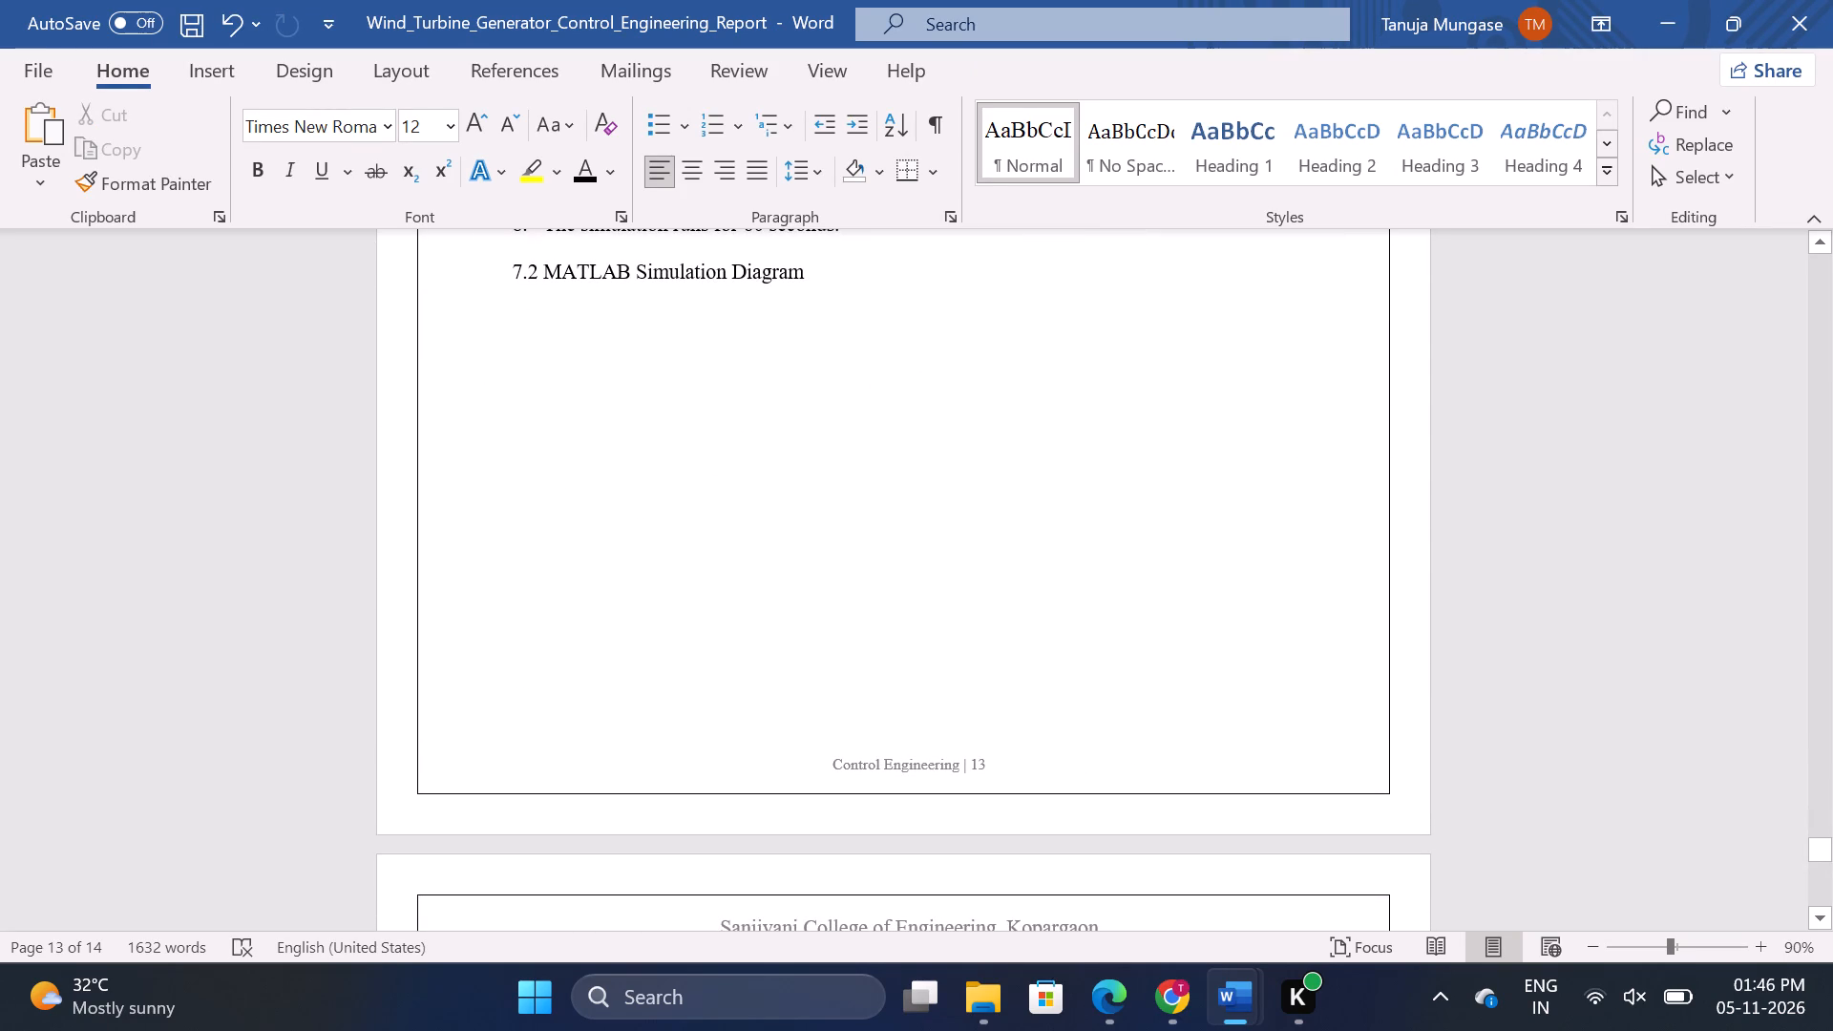
left_click_drag(803, 276, 583, 271)
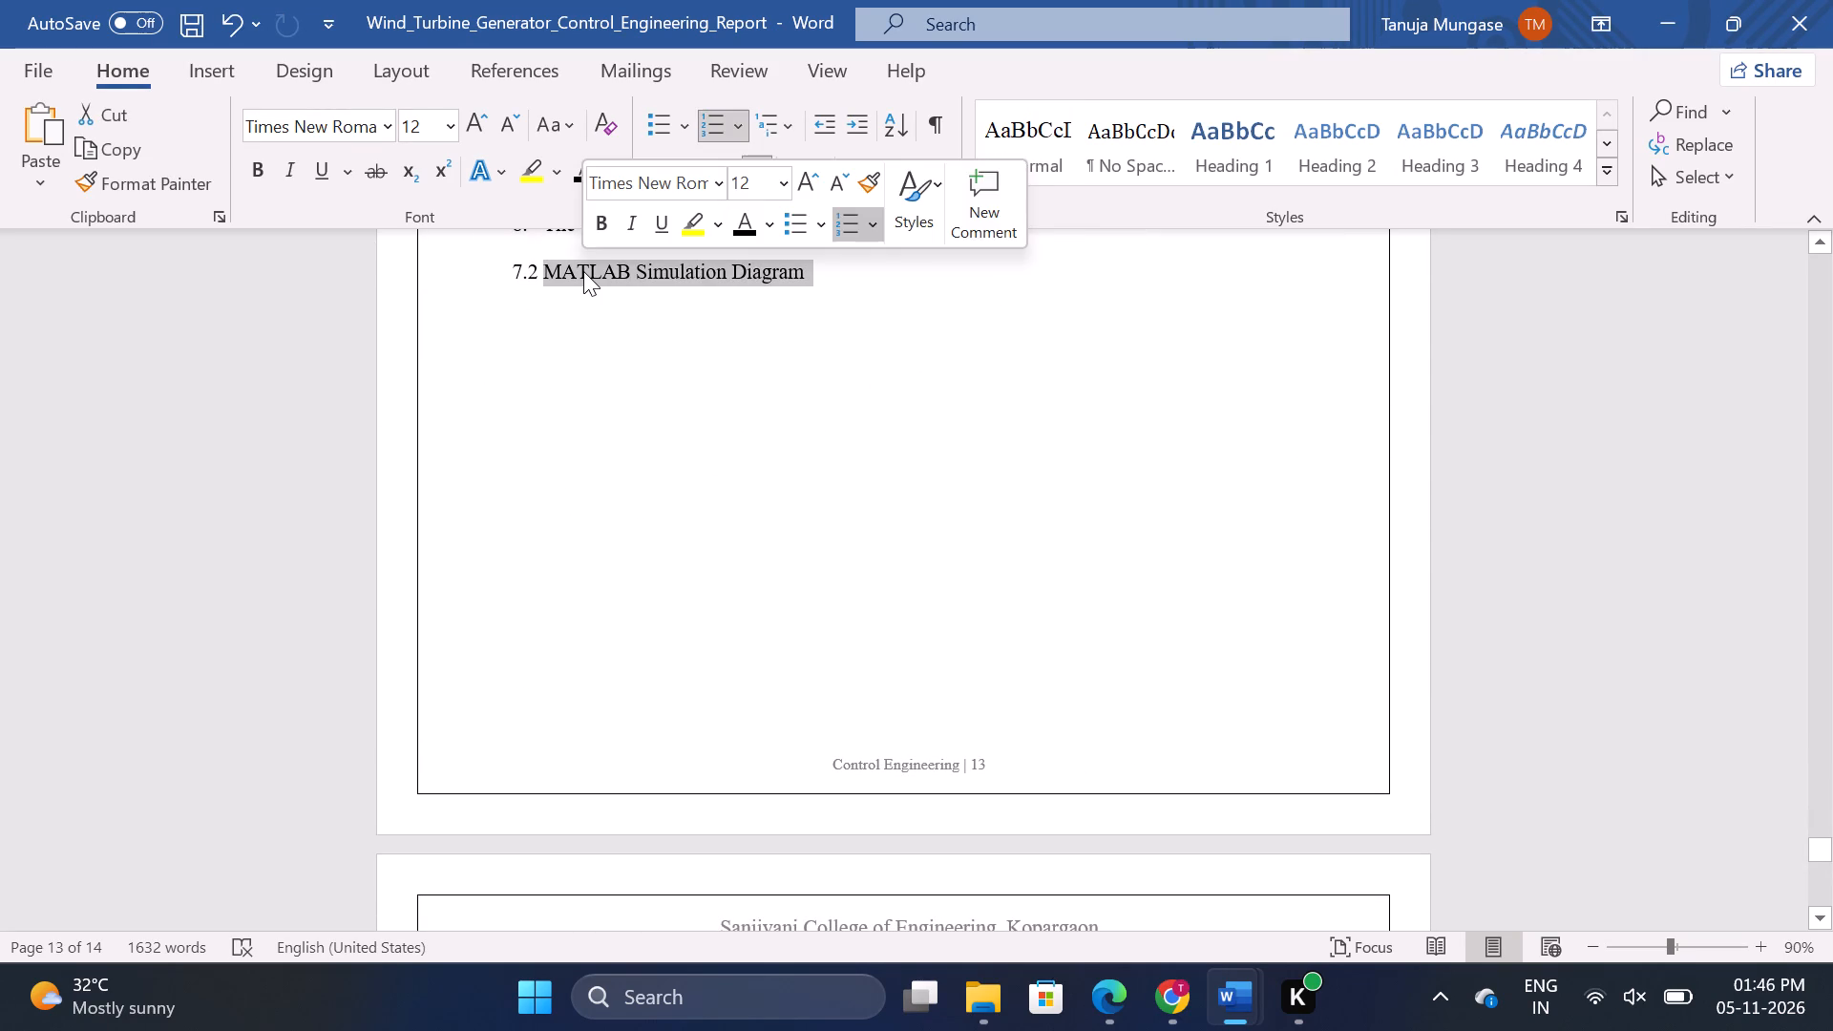
key("ctrl+c")
scroll(583, 271, "up", 7)
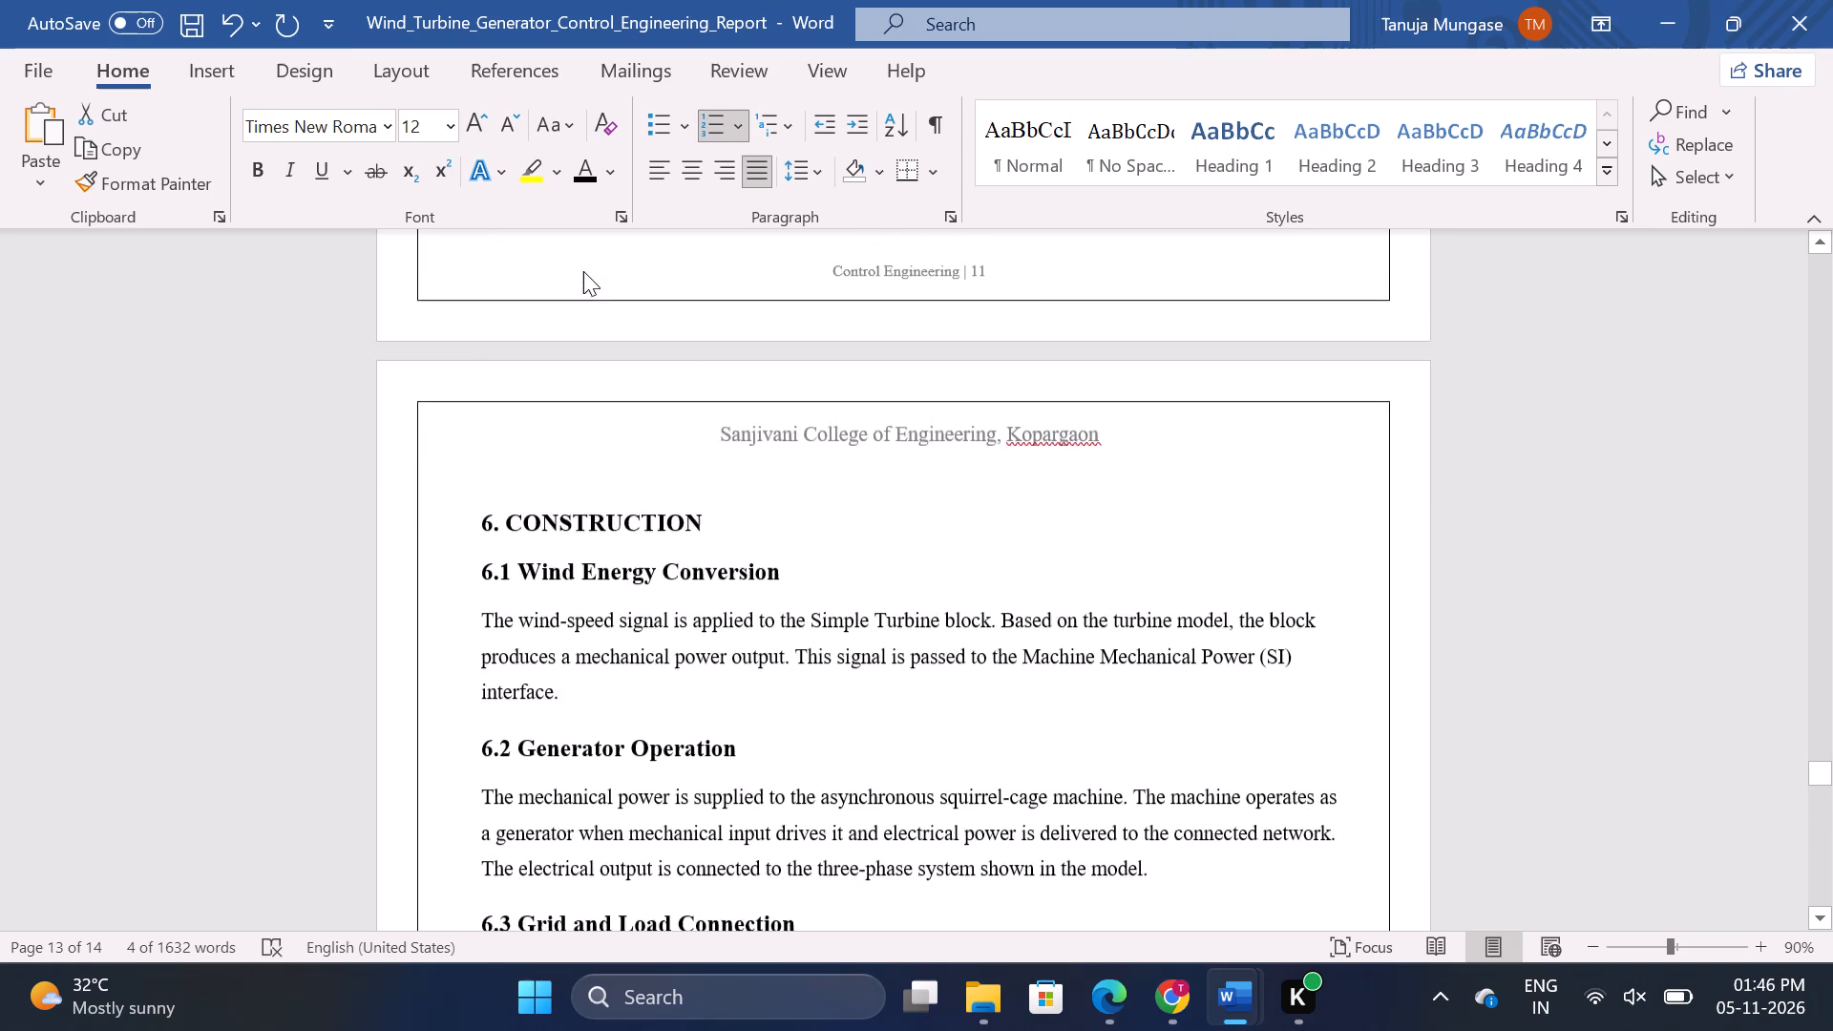
scroll(583, 271, "up", 3)
left_click(655, 587)
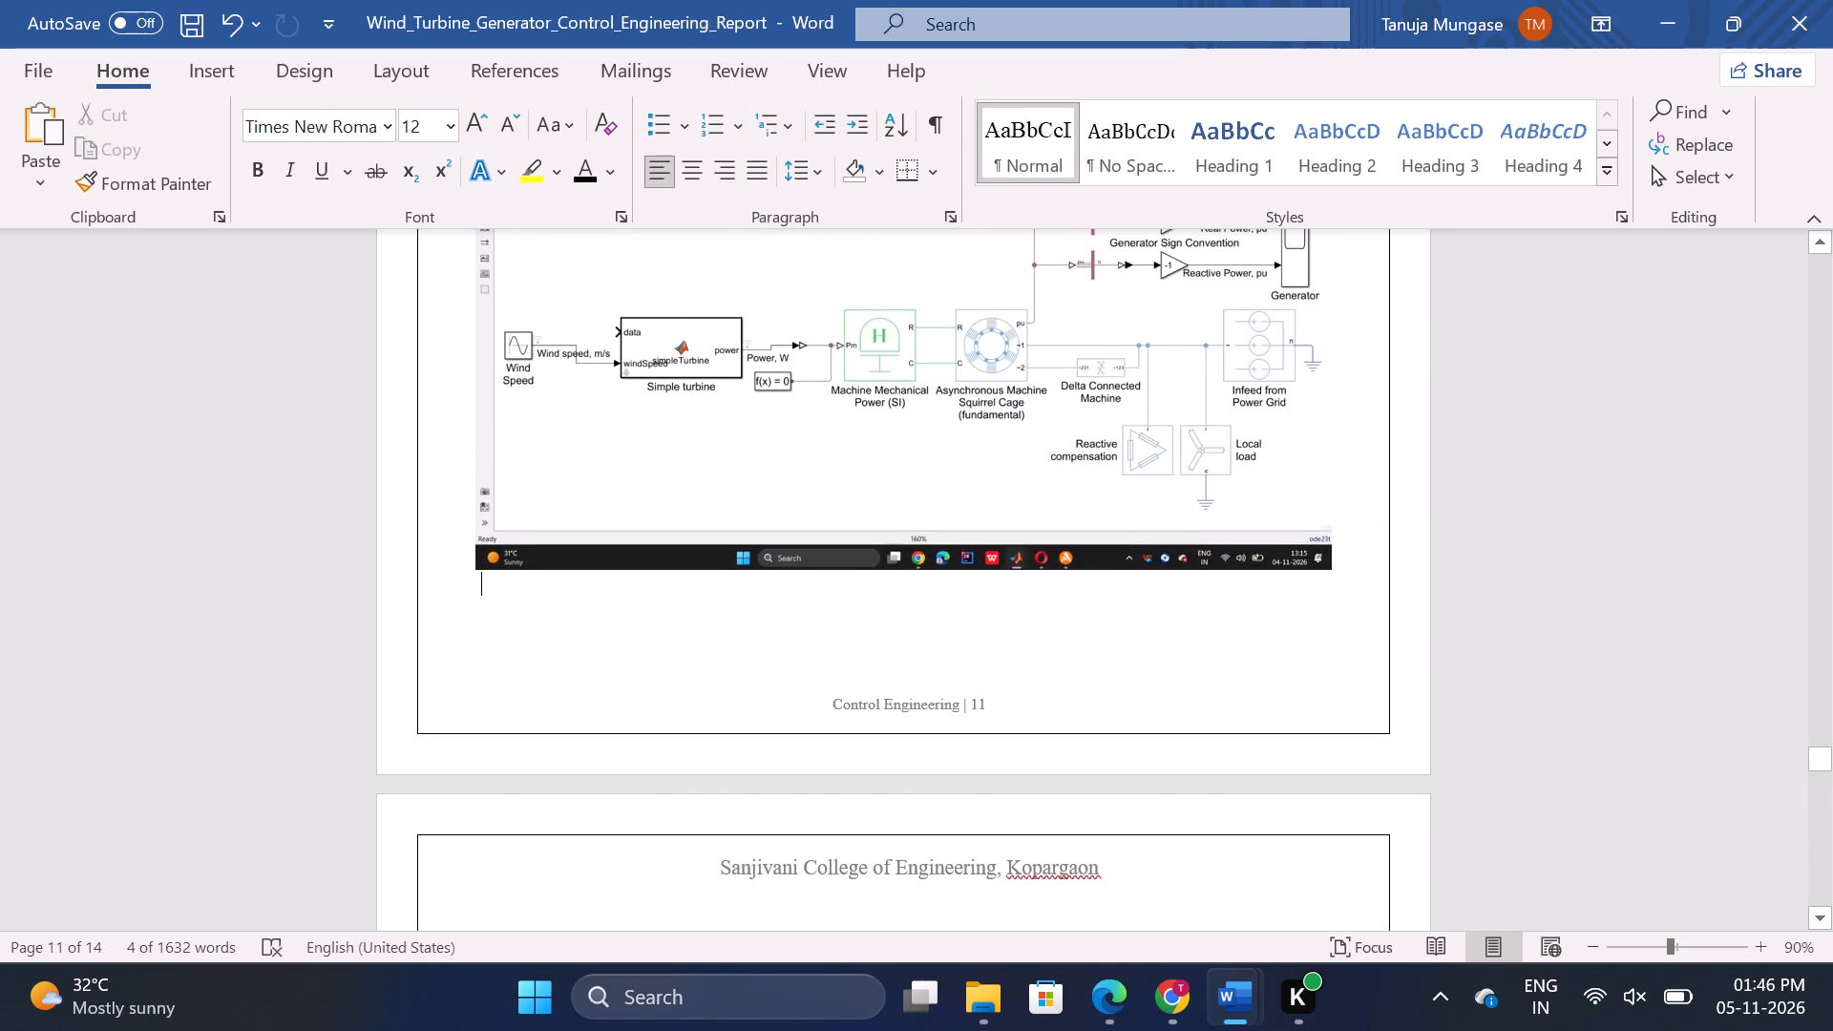
key("ctrl+v")
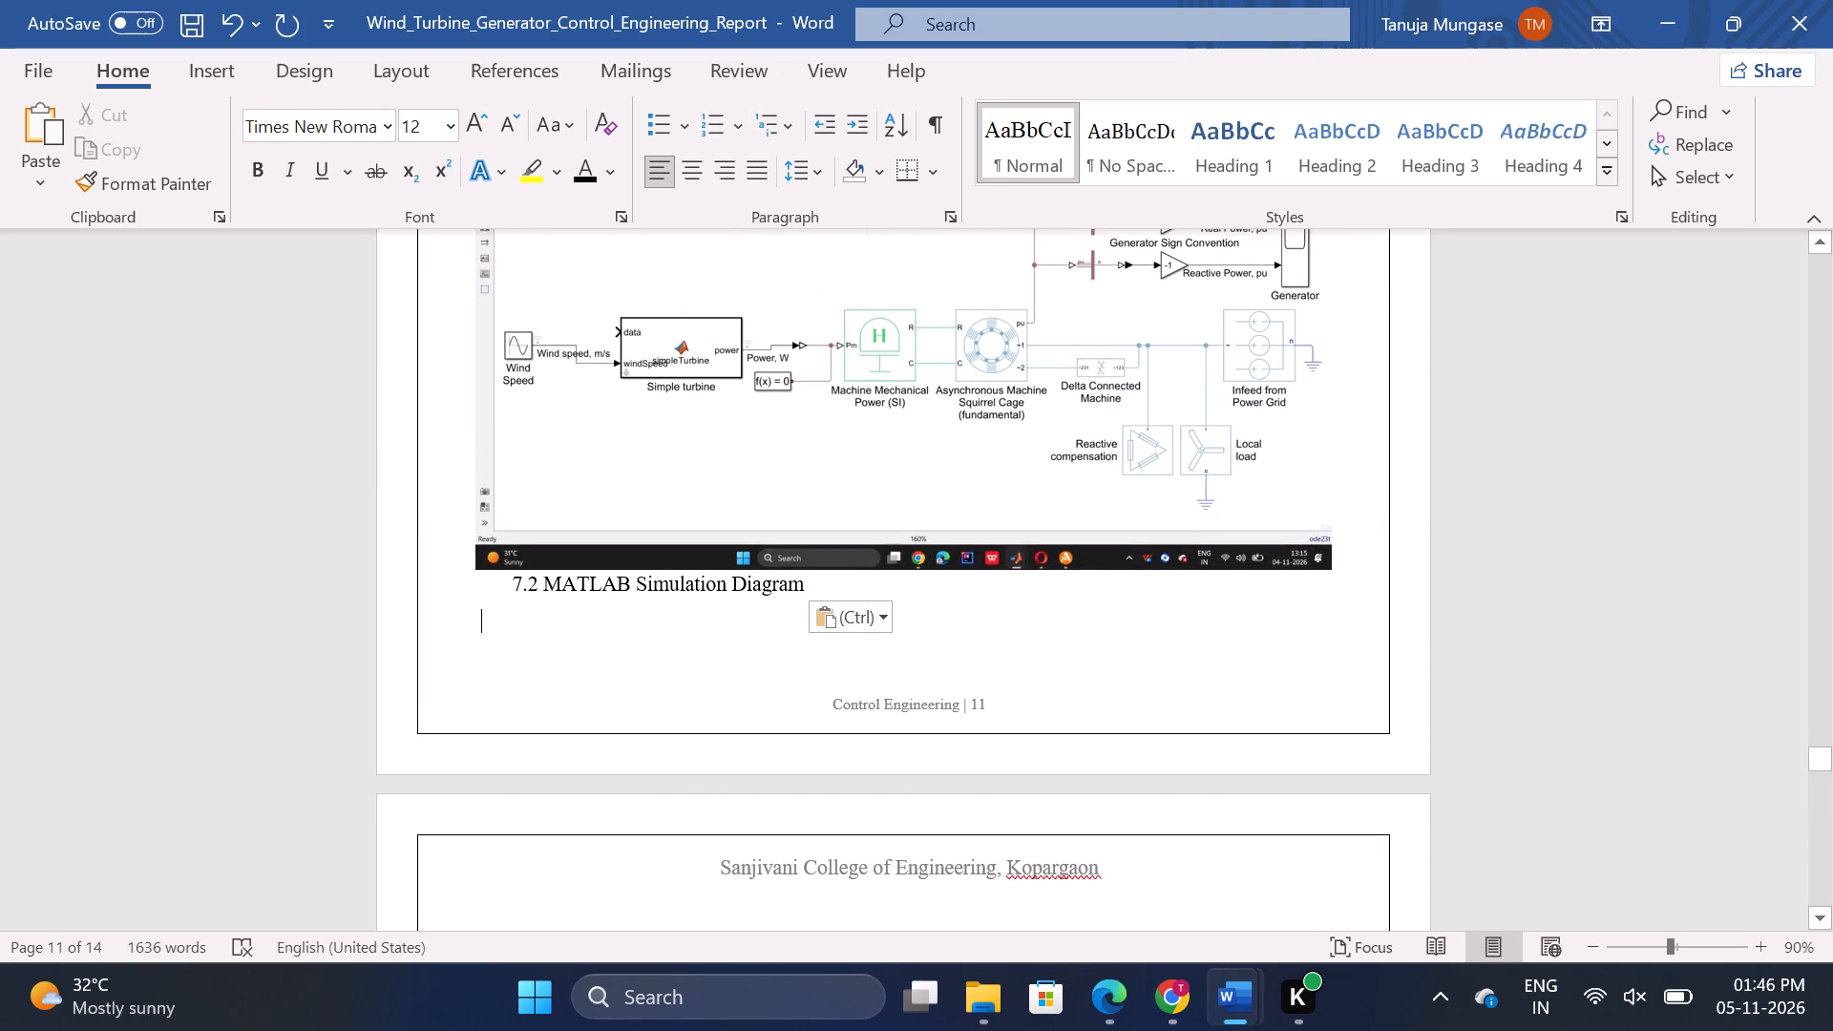
Remove the 7.2 numbering and indent from the pasted line and prefix it with "Figure 3." as a caption.
left_click(540, 584)
key("BackSpace")
key("BackSpace")
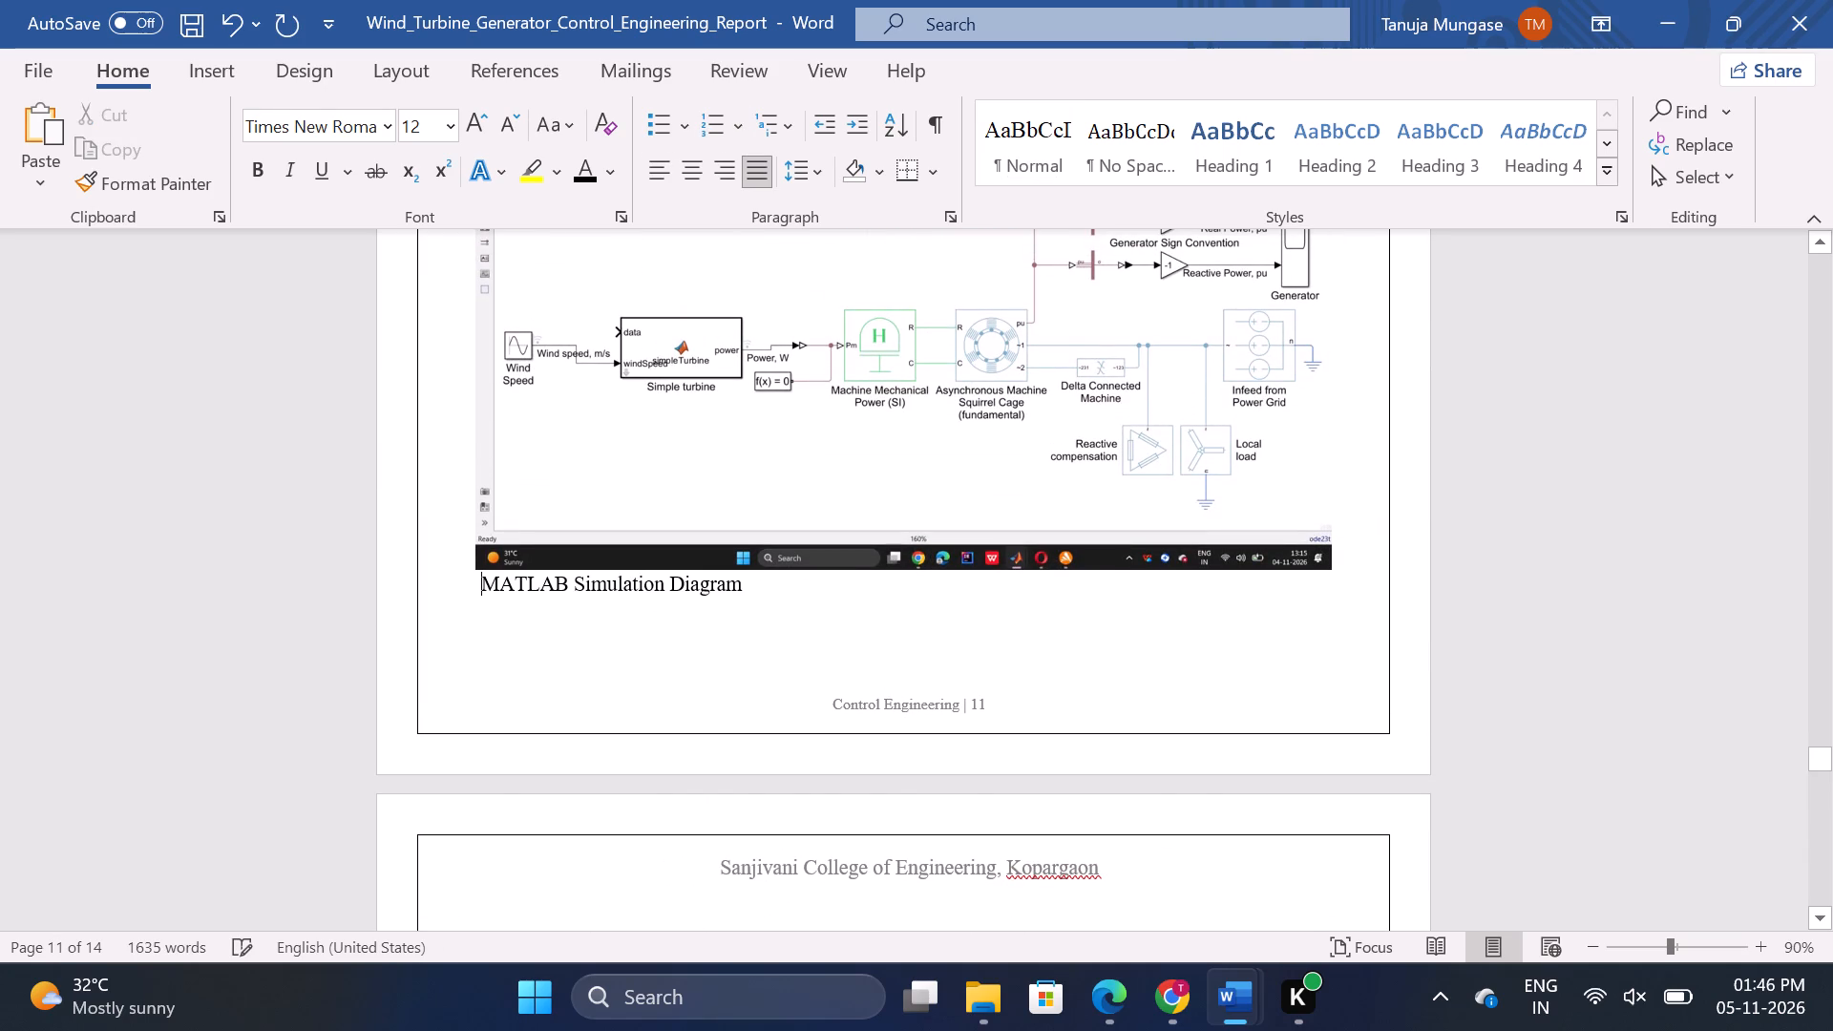
key("shift+f")
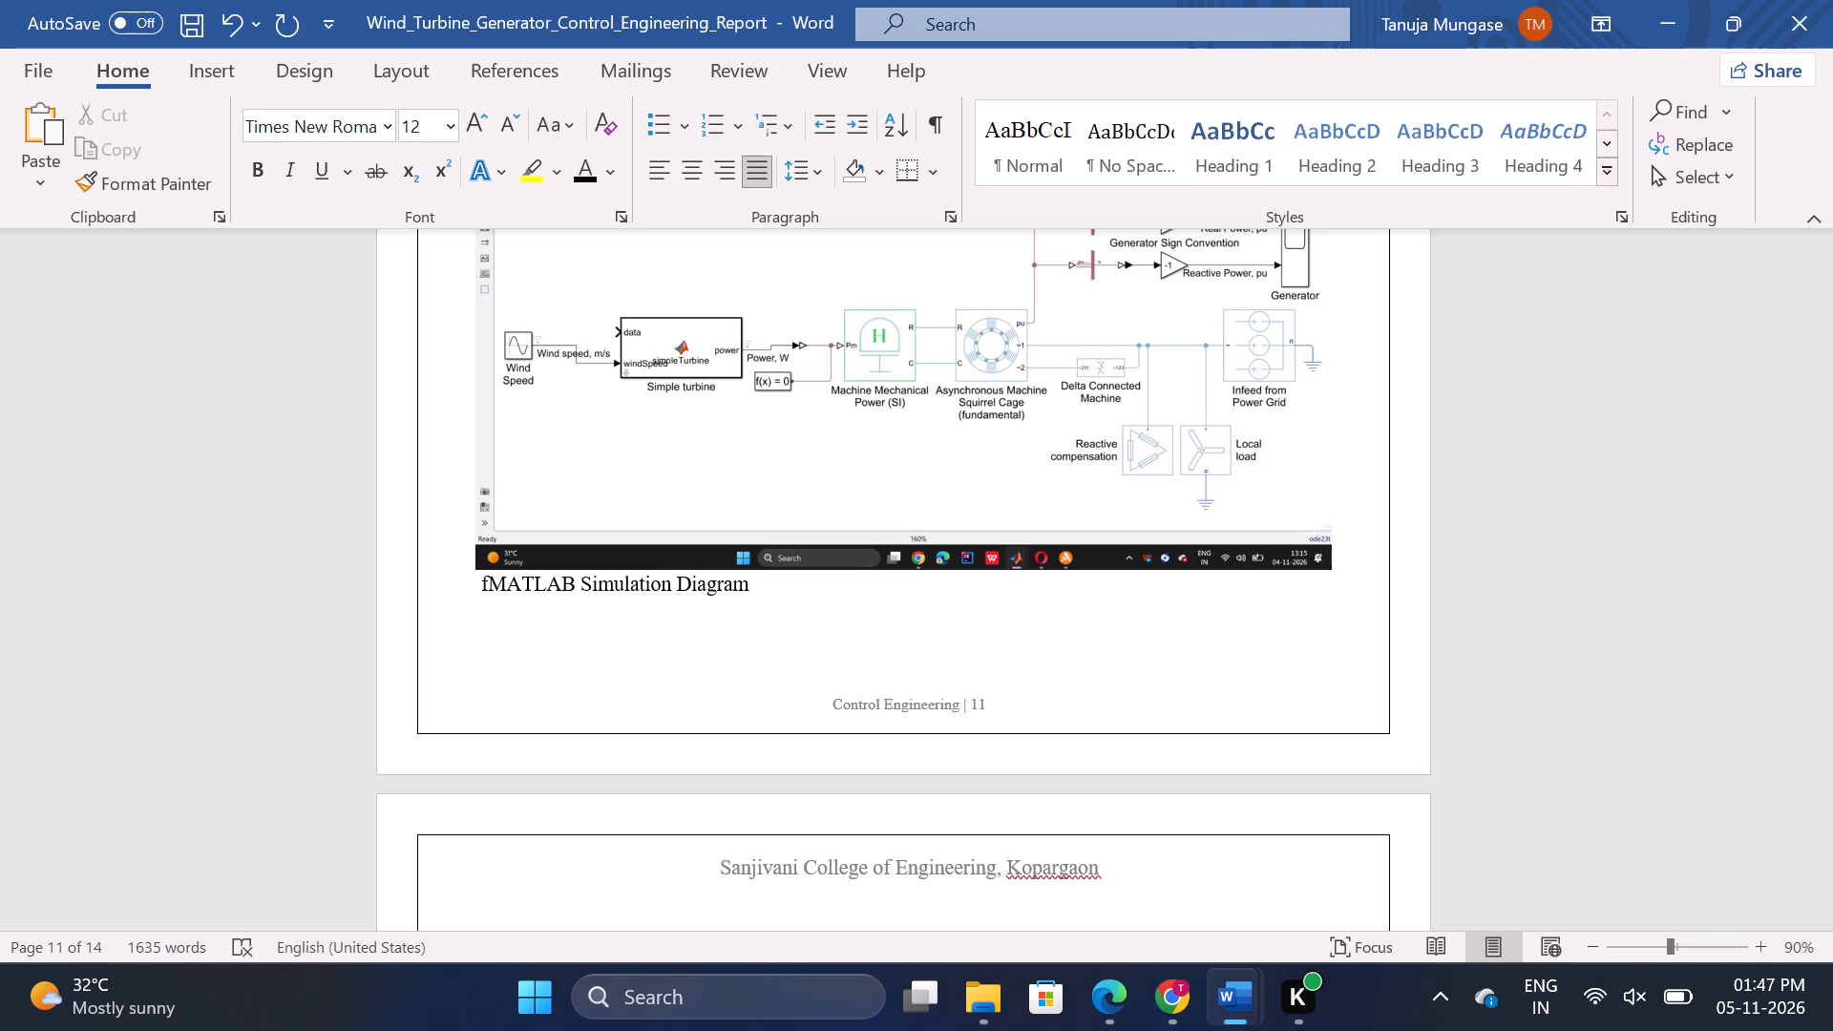
key("BackSpace")
key("f")
type("igure 3")
key("period")
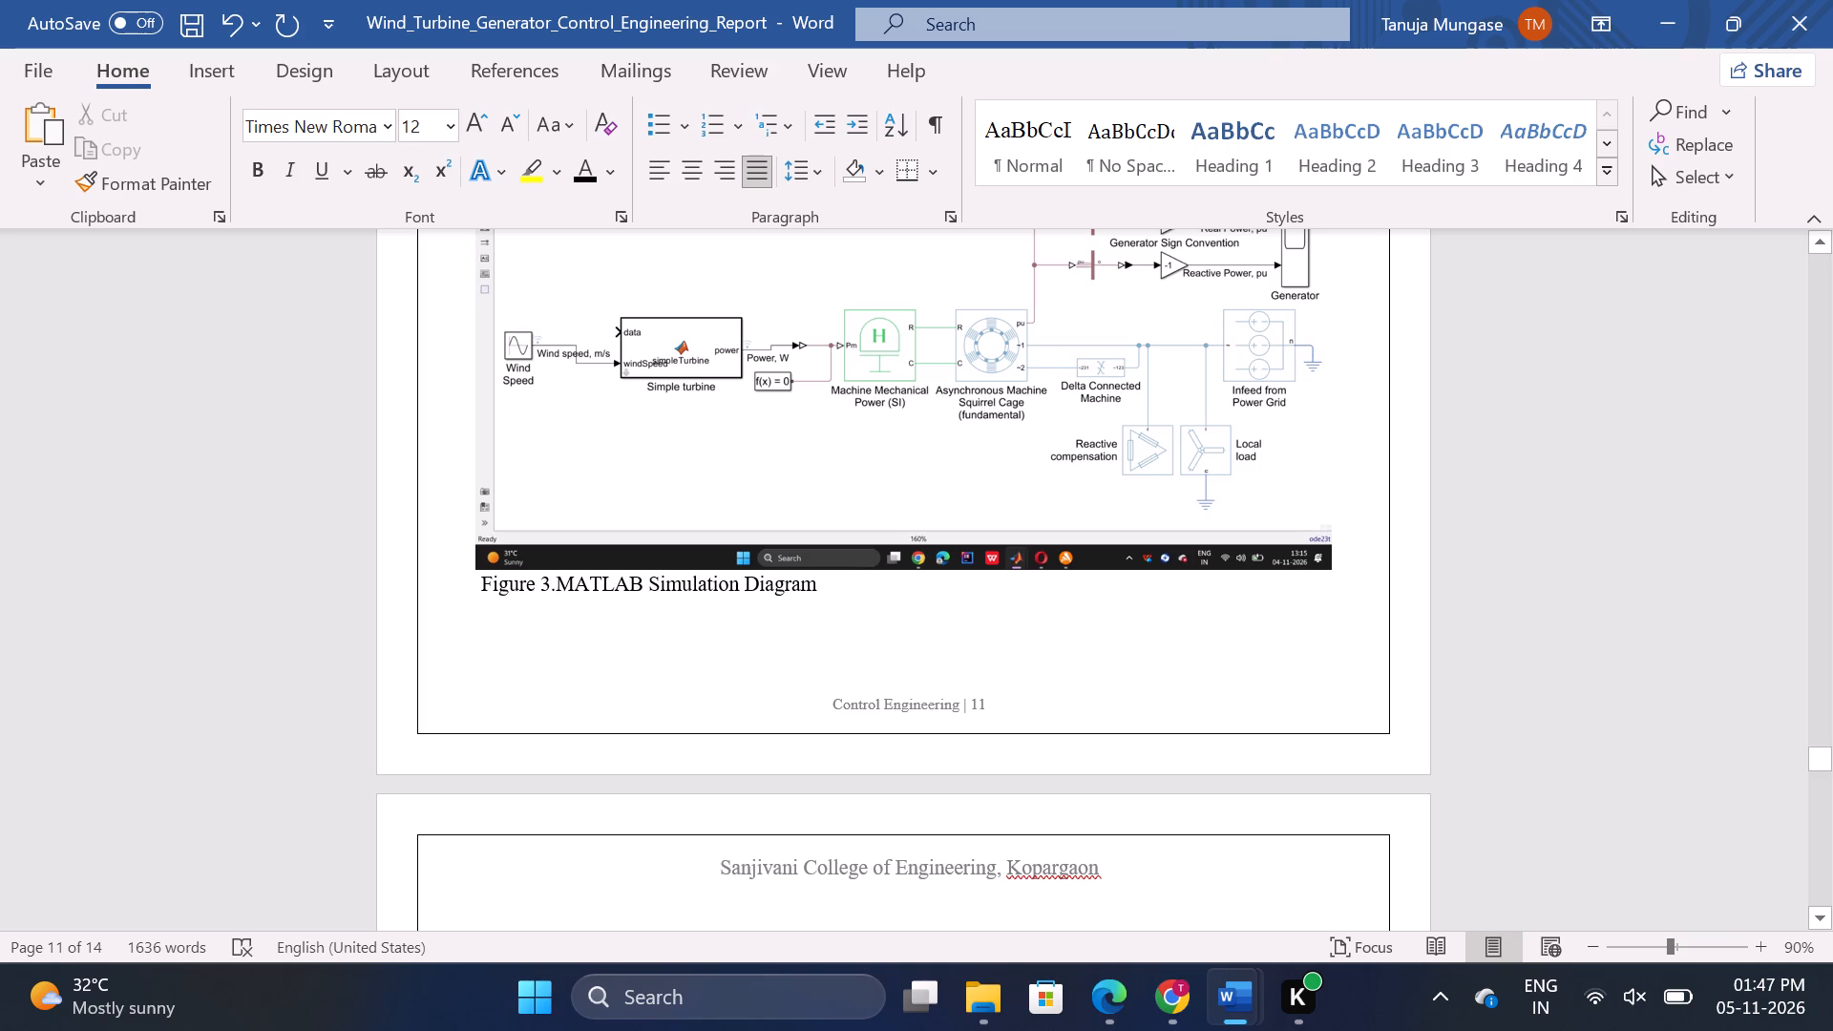
Centre the Figure 3 caption under the screenshot and add a space between "Figure 3." and MATLAB.
left_click_drag(821, 590, 485, 581)
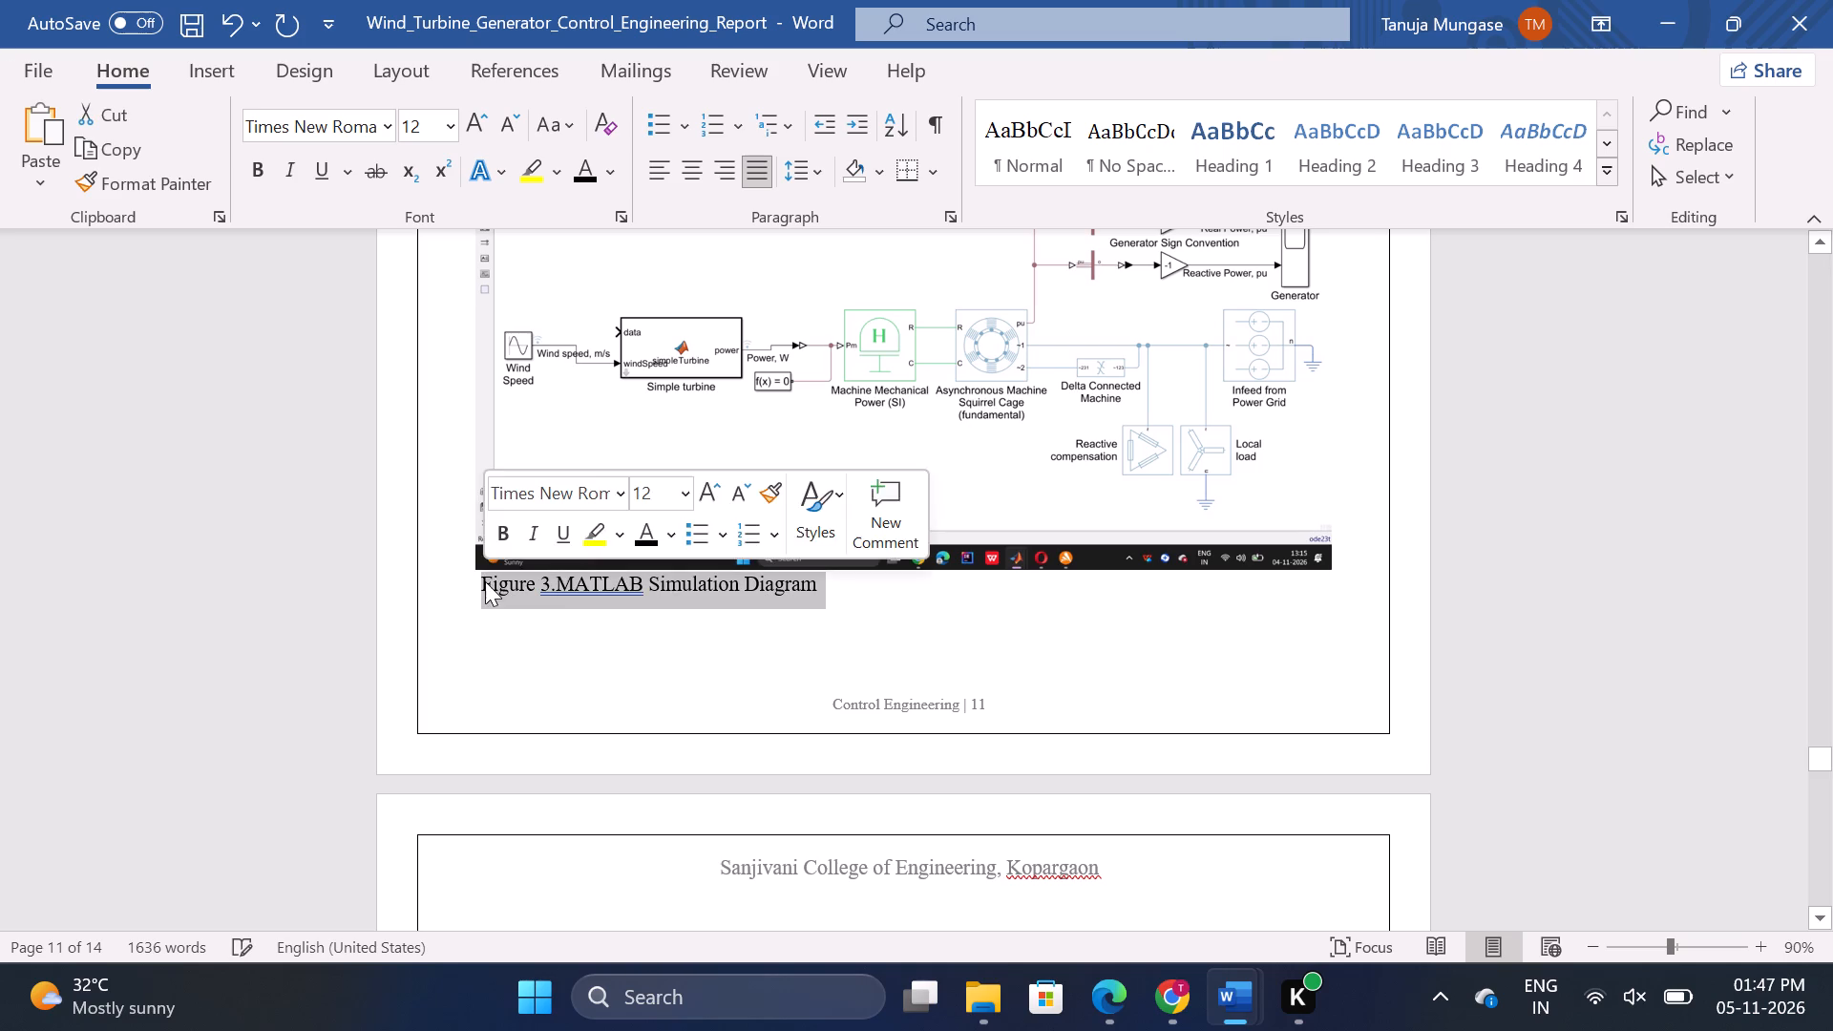
left_click(695, 173)
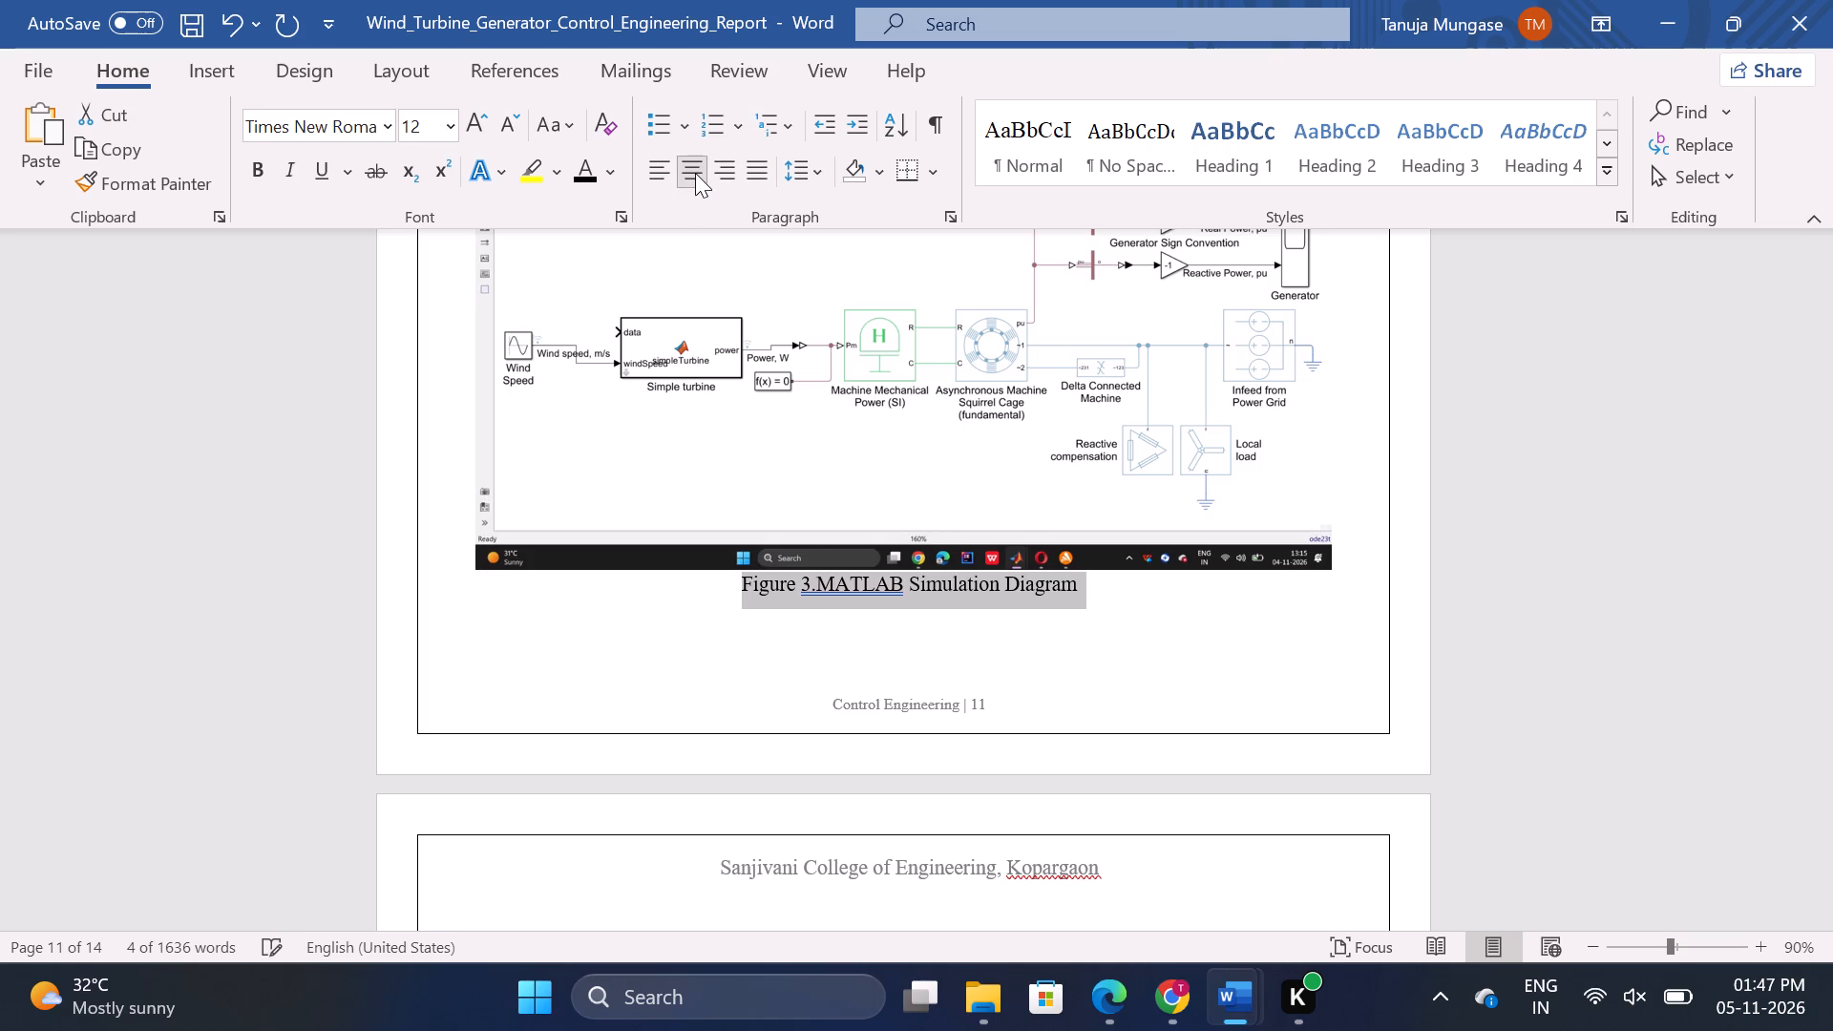
left_click(800, 640)
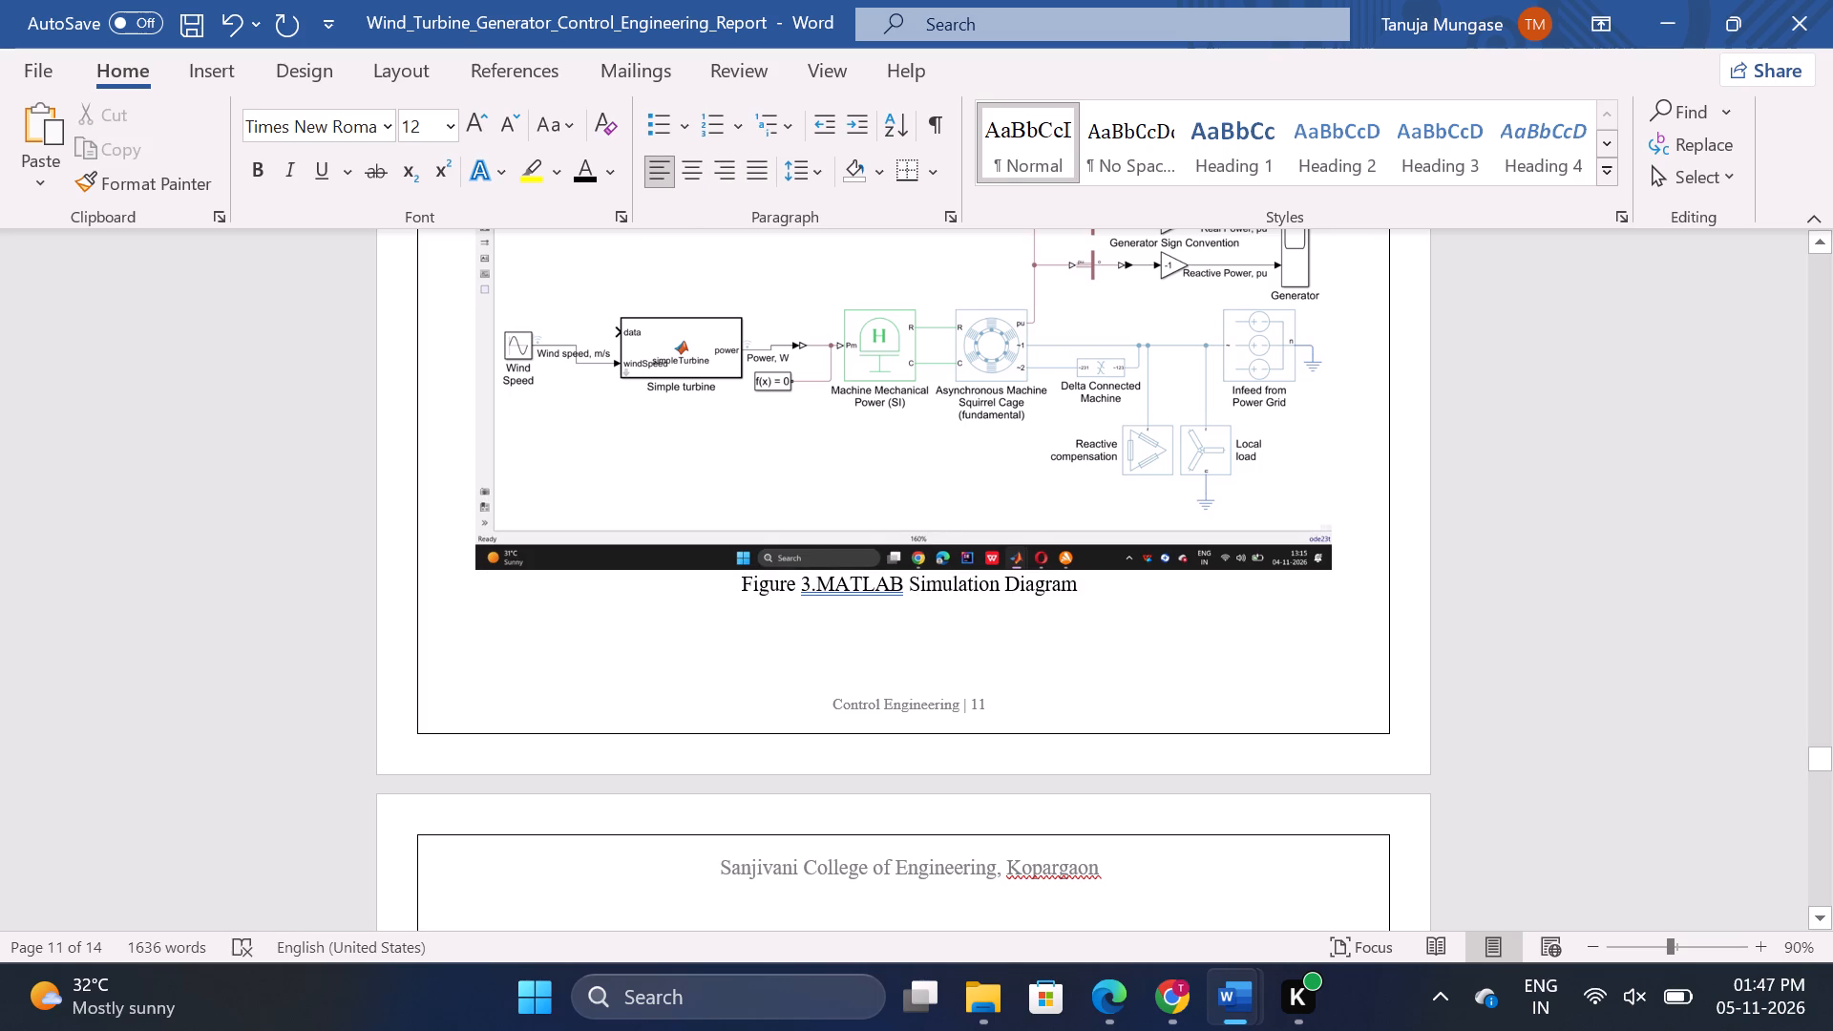
left_click(818, 588)
key("space")
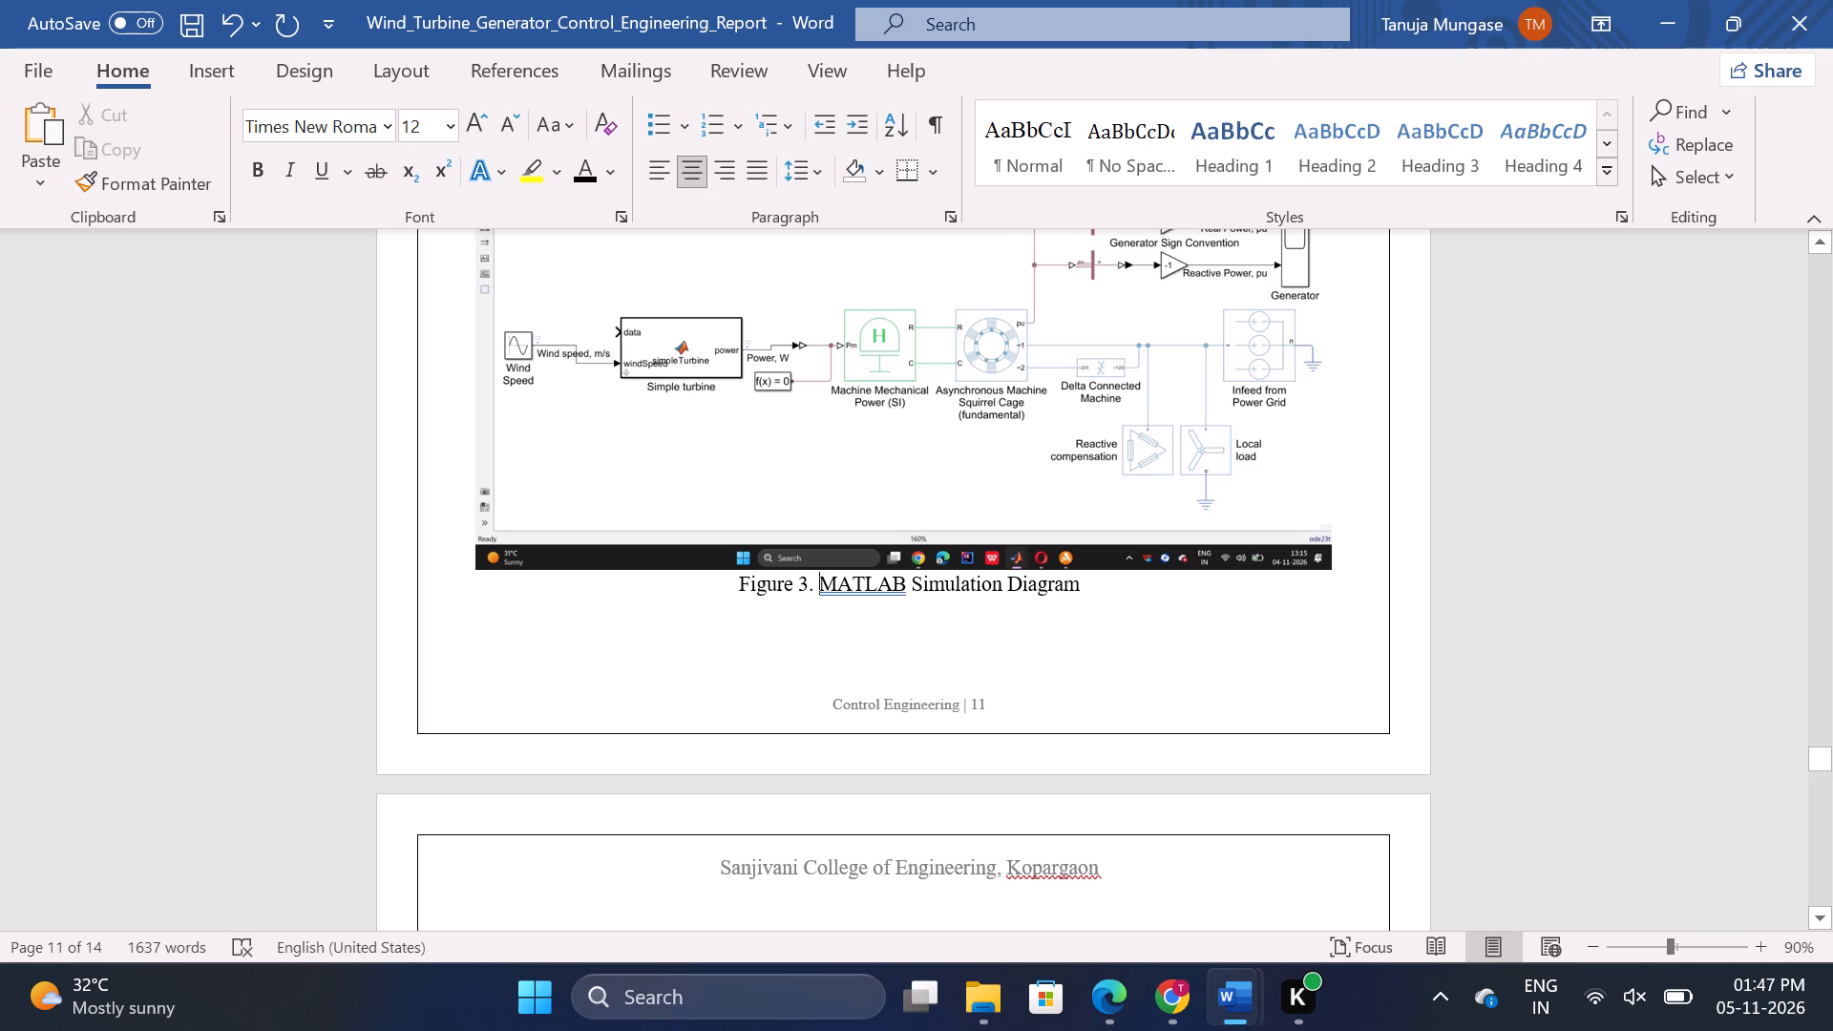
Review the layout of all report pages in a zoomed-out overview, from the cover to the last page.
scroll(824, 606, "down", 6, "ctrl")
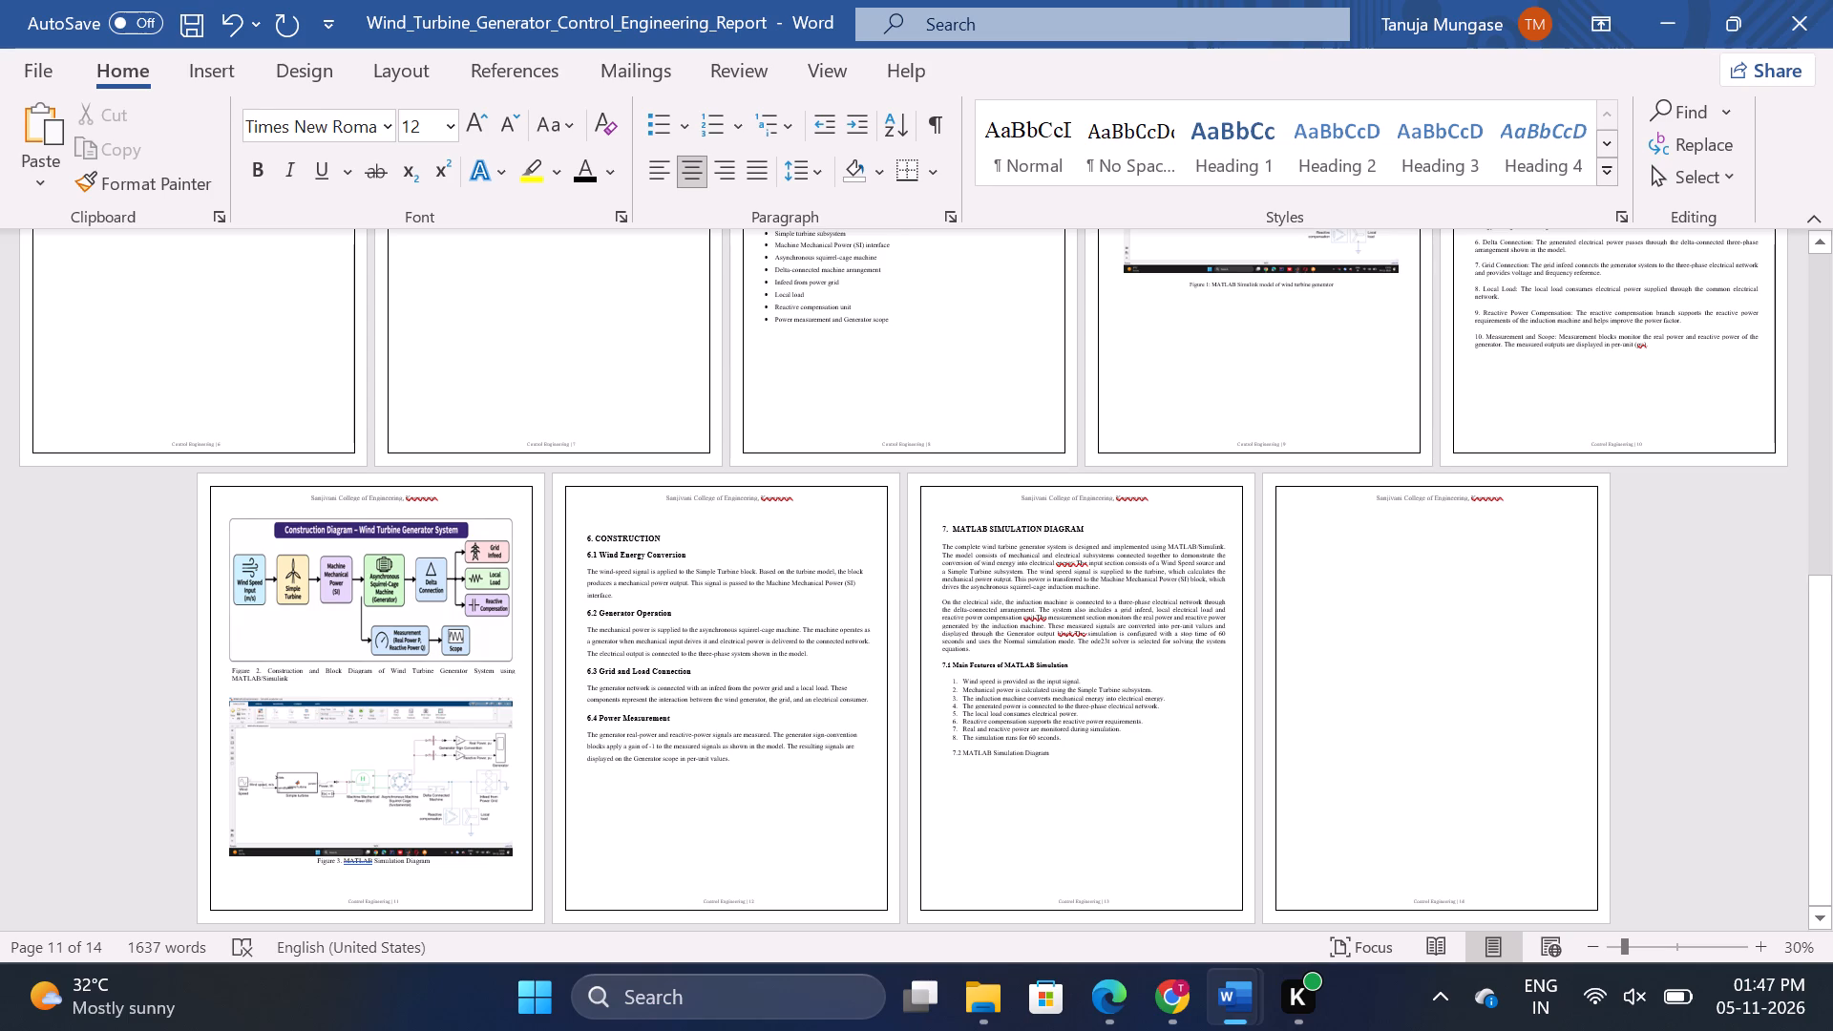
scroll(741, 808, "up", 2)
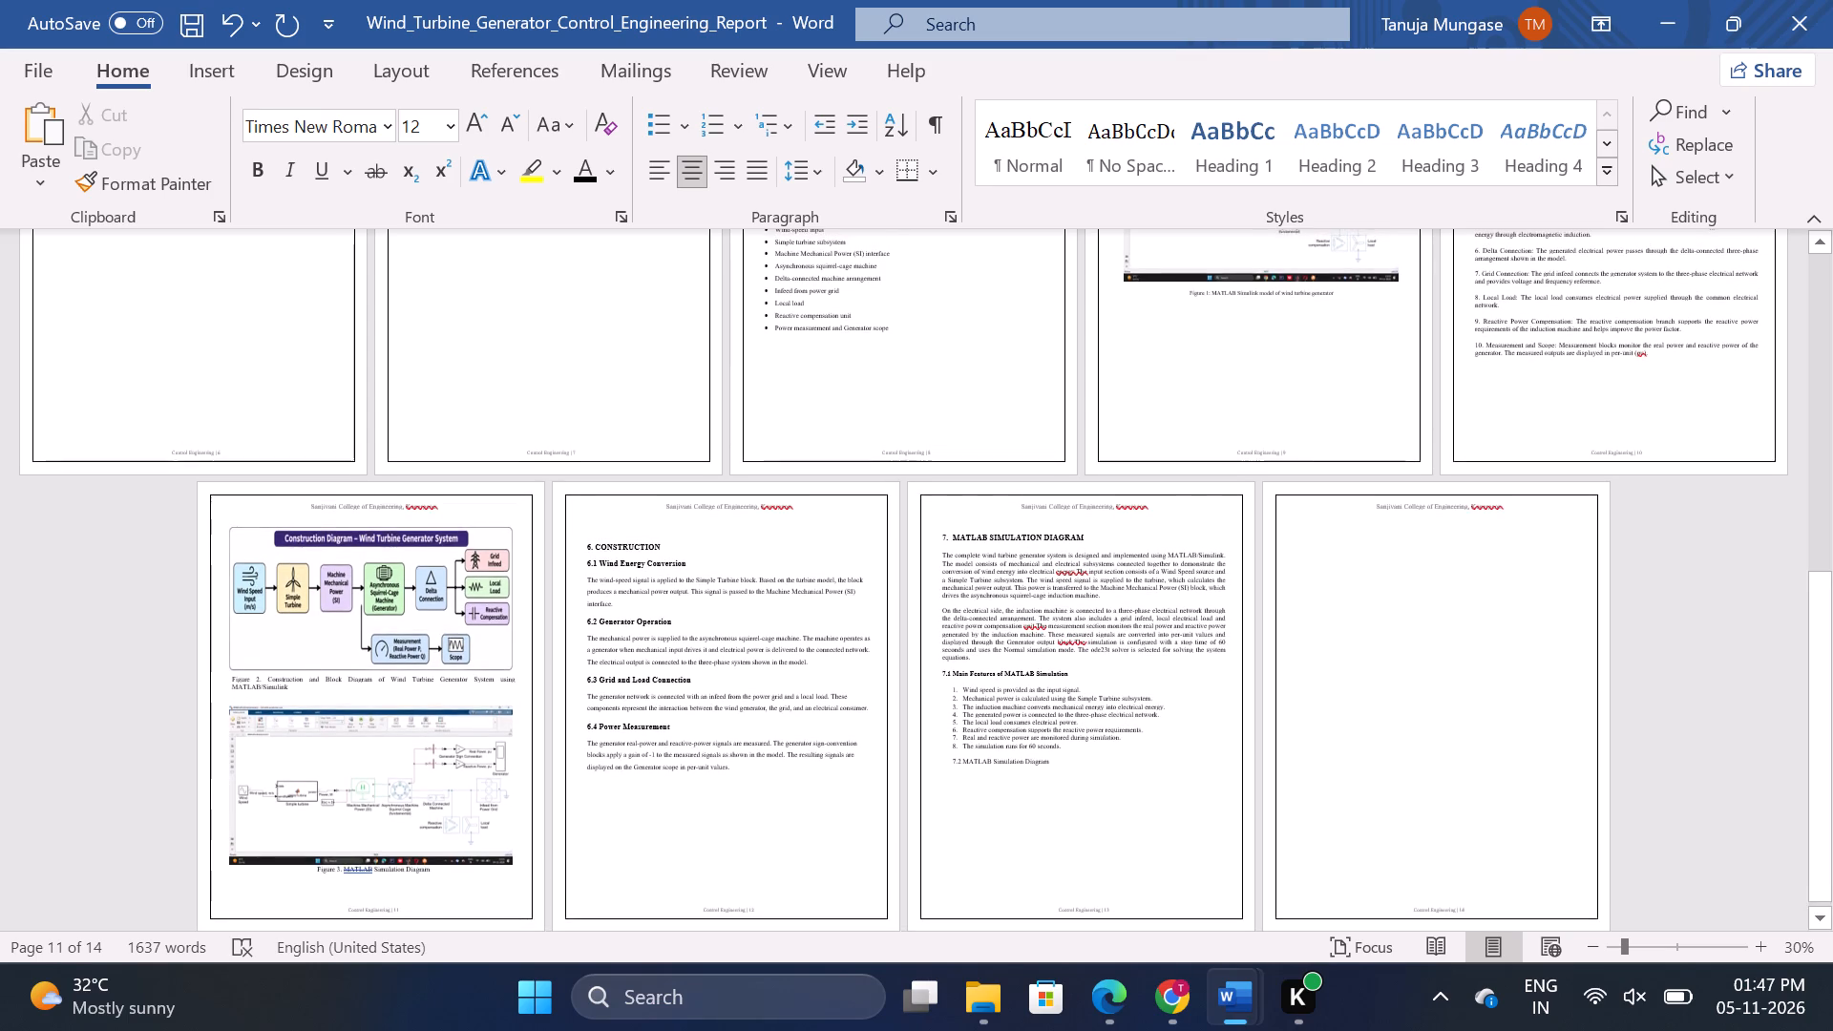
scroll(741, 808, "up", 2)
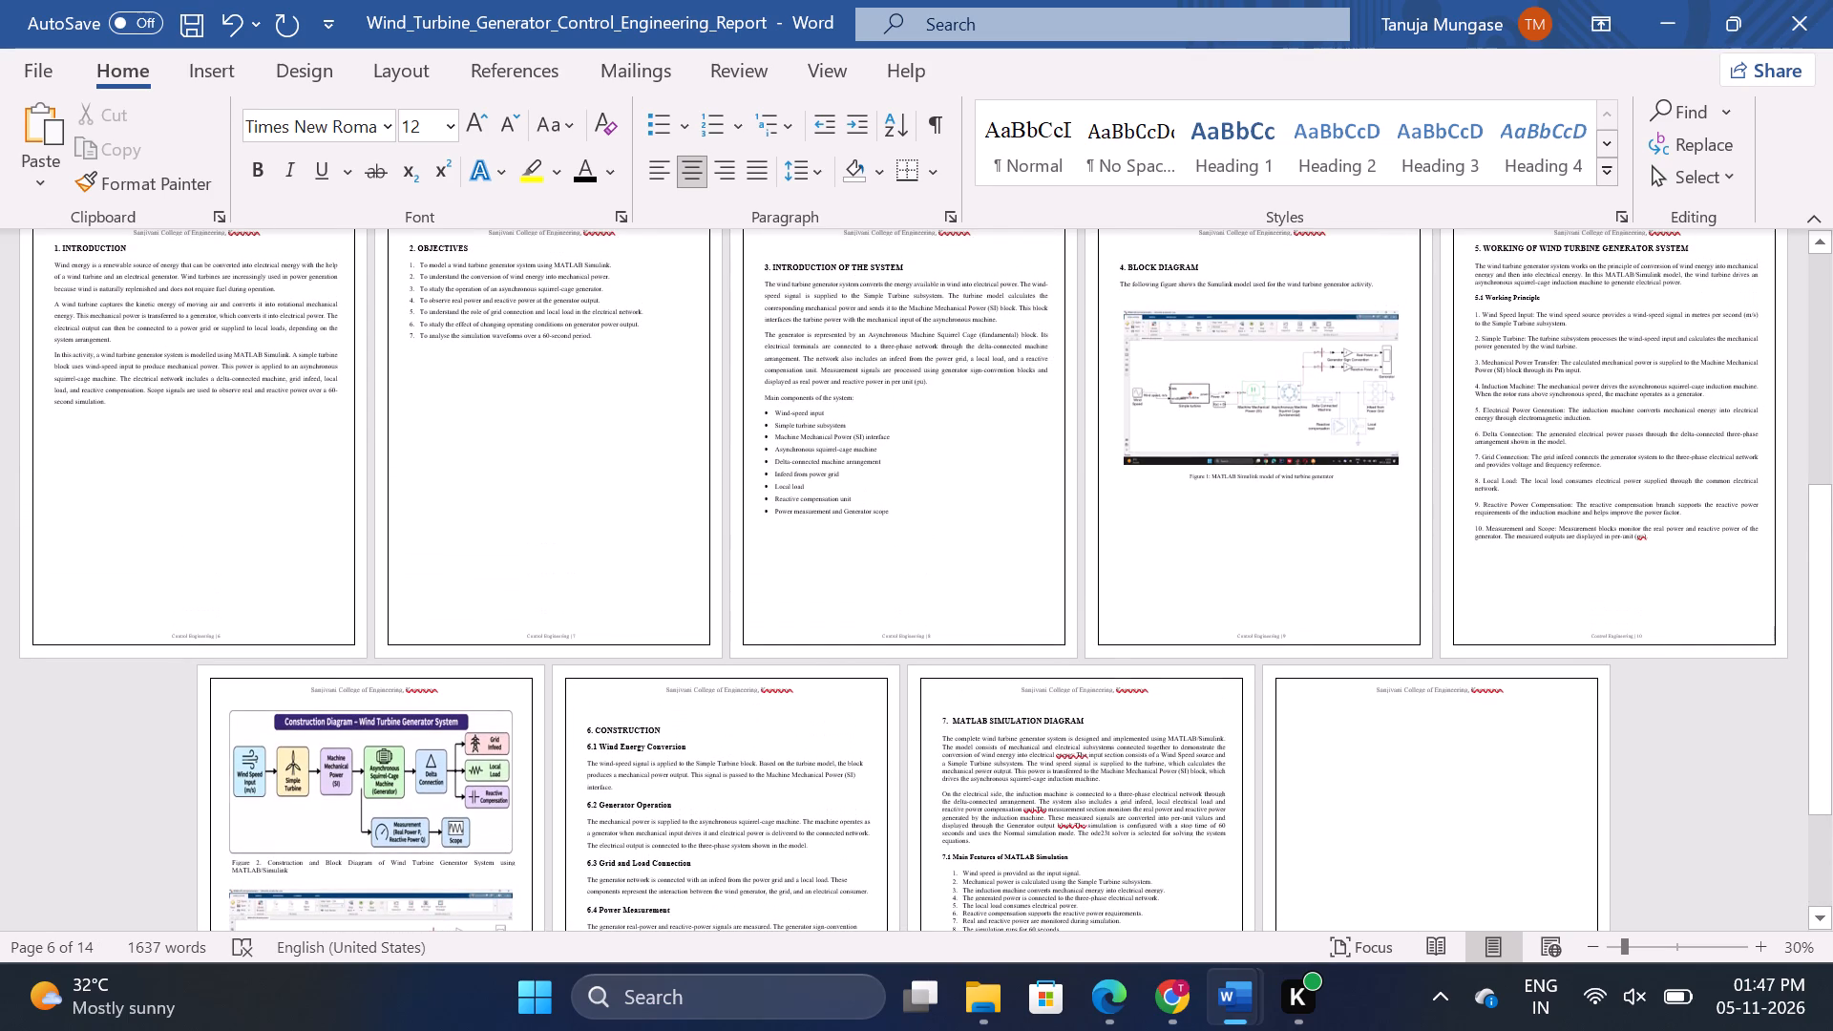
scroll(741, 808, "up", 1)
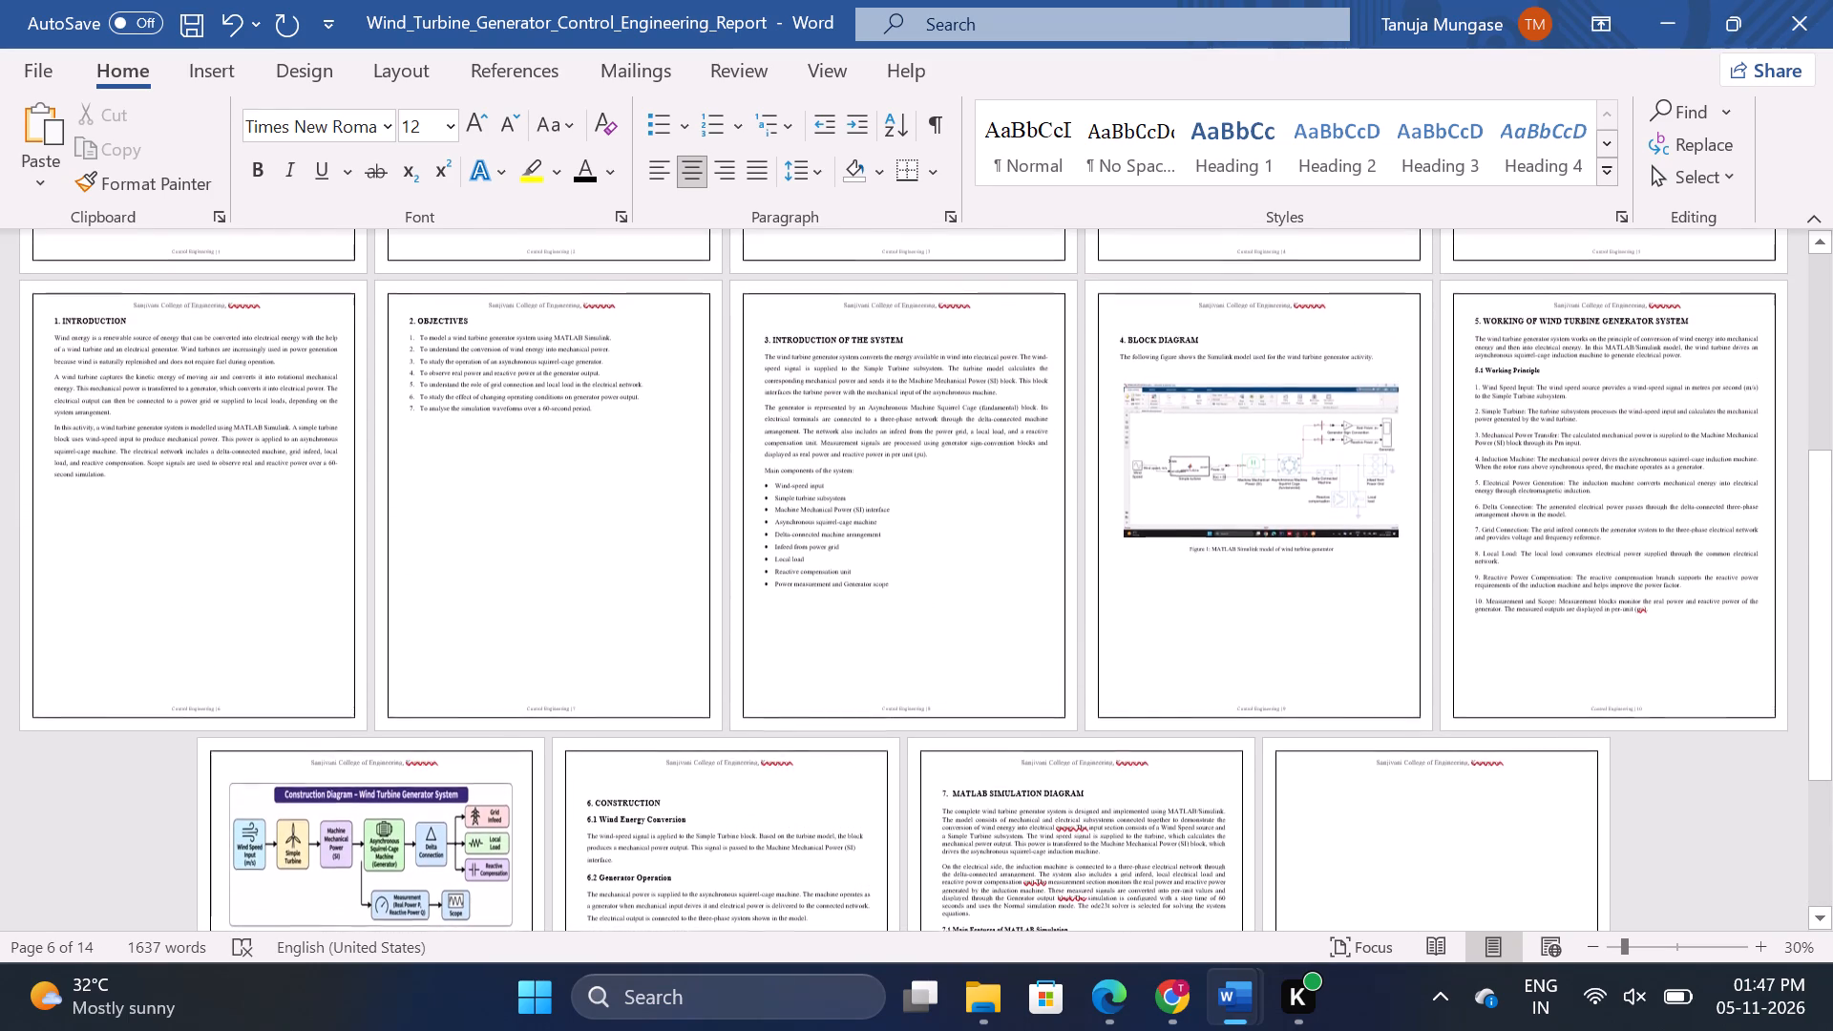
scroll(741, 808, "up", 2)
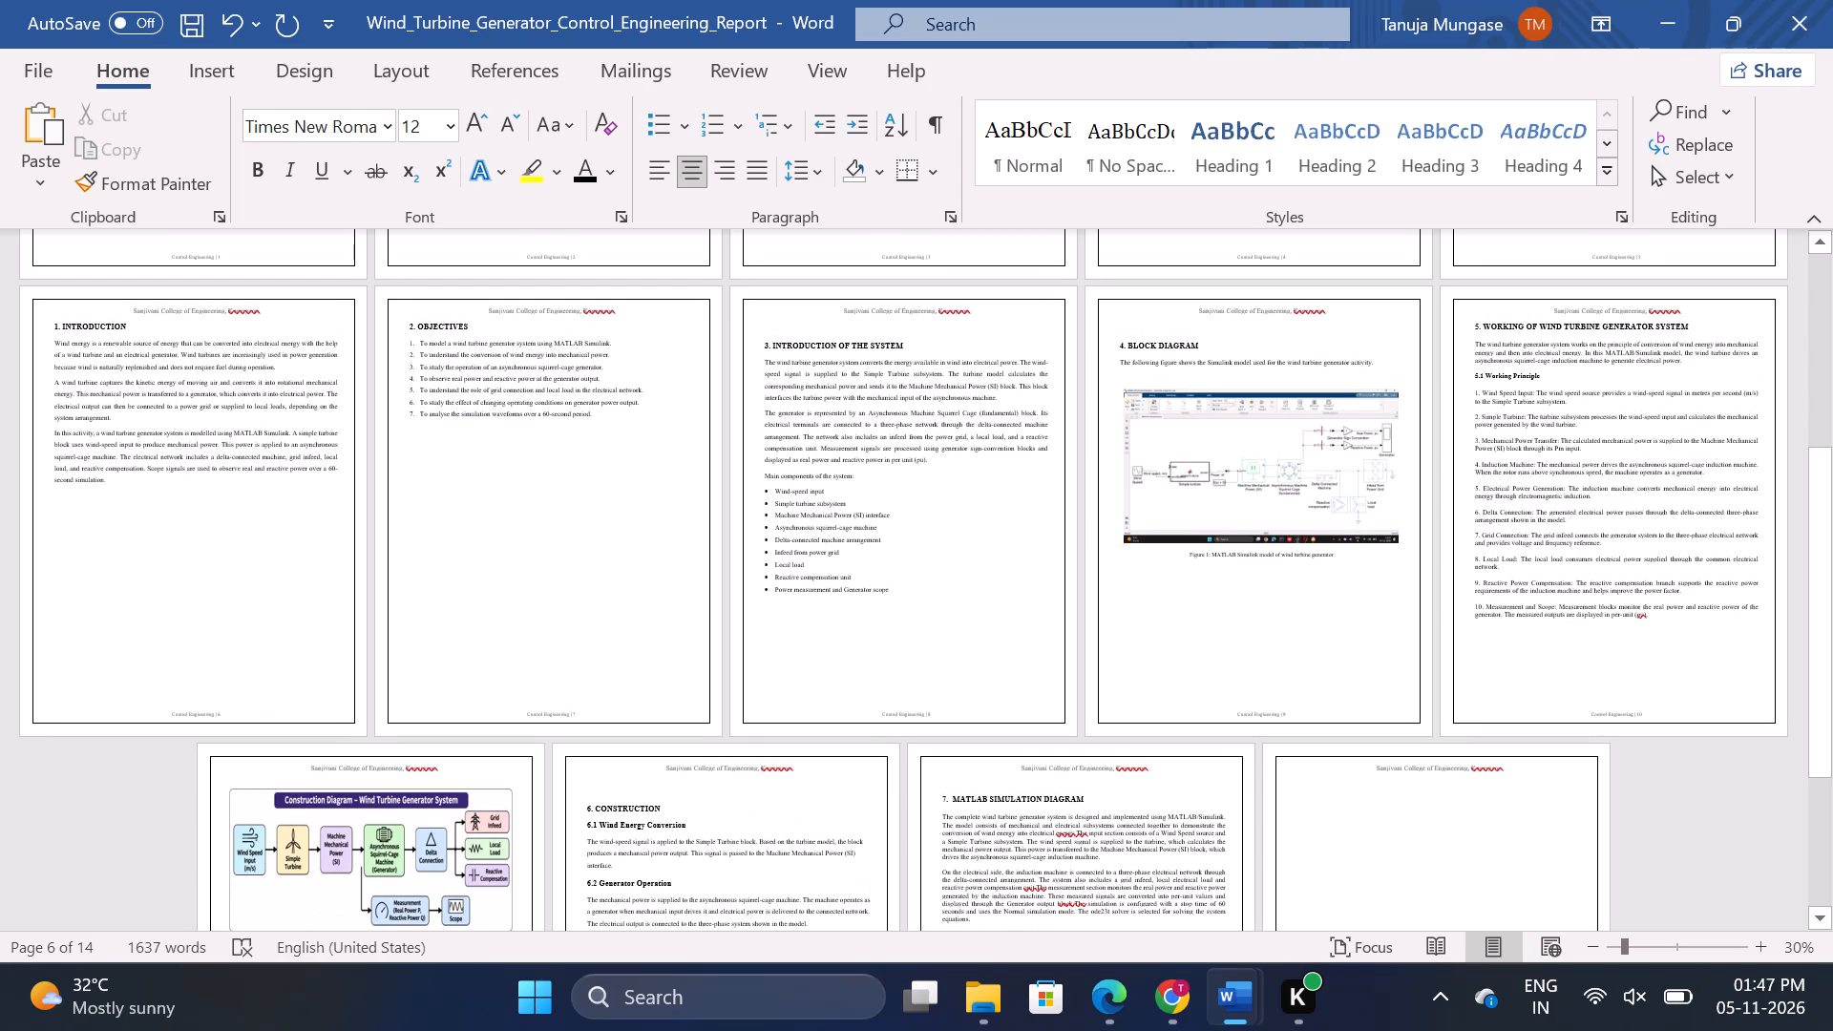
scroll(741, 808, "up", 1)
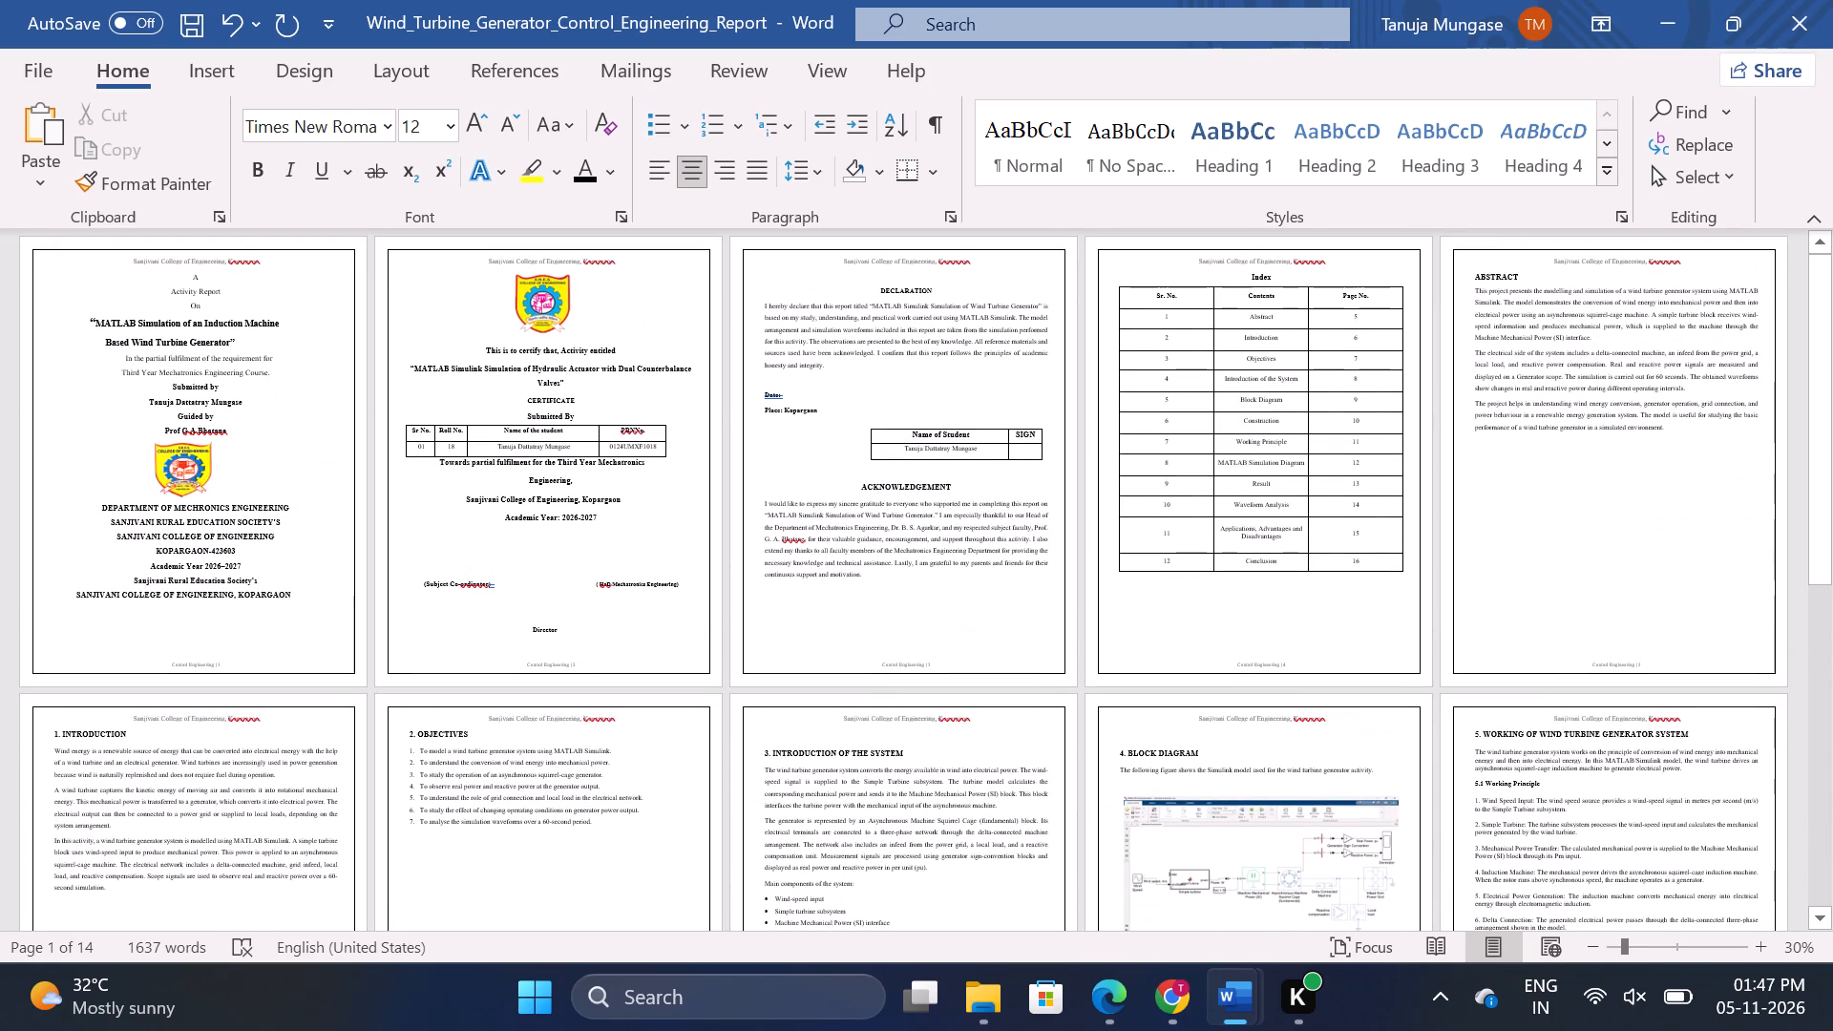
scroll(741, 808, "down", 1)
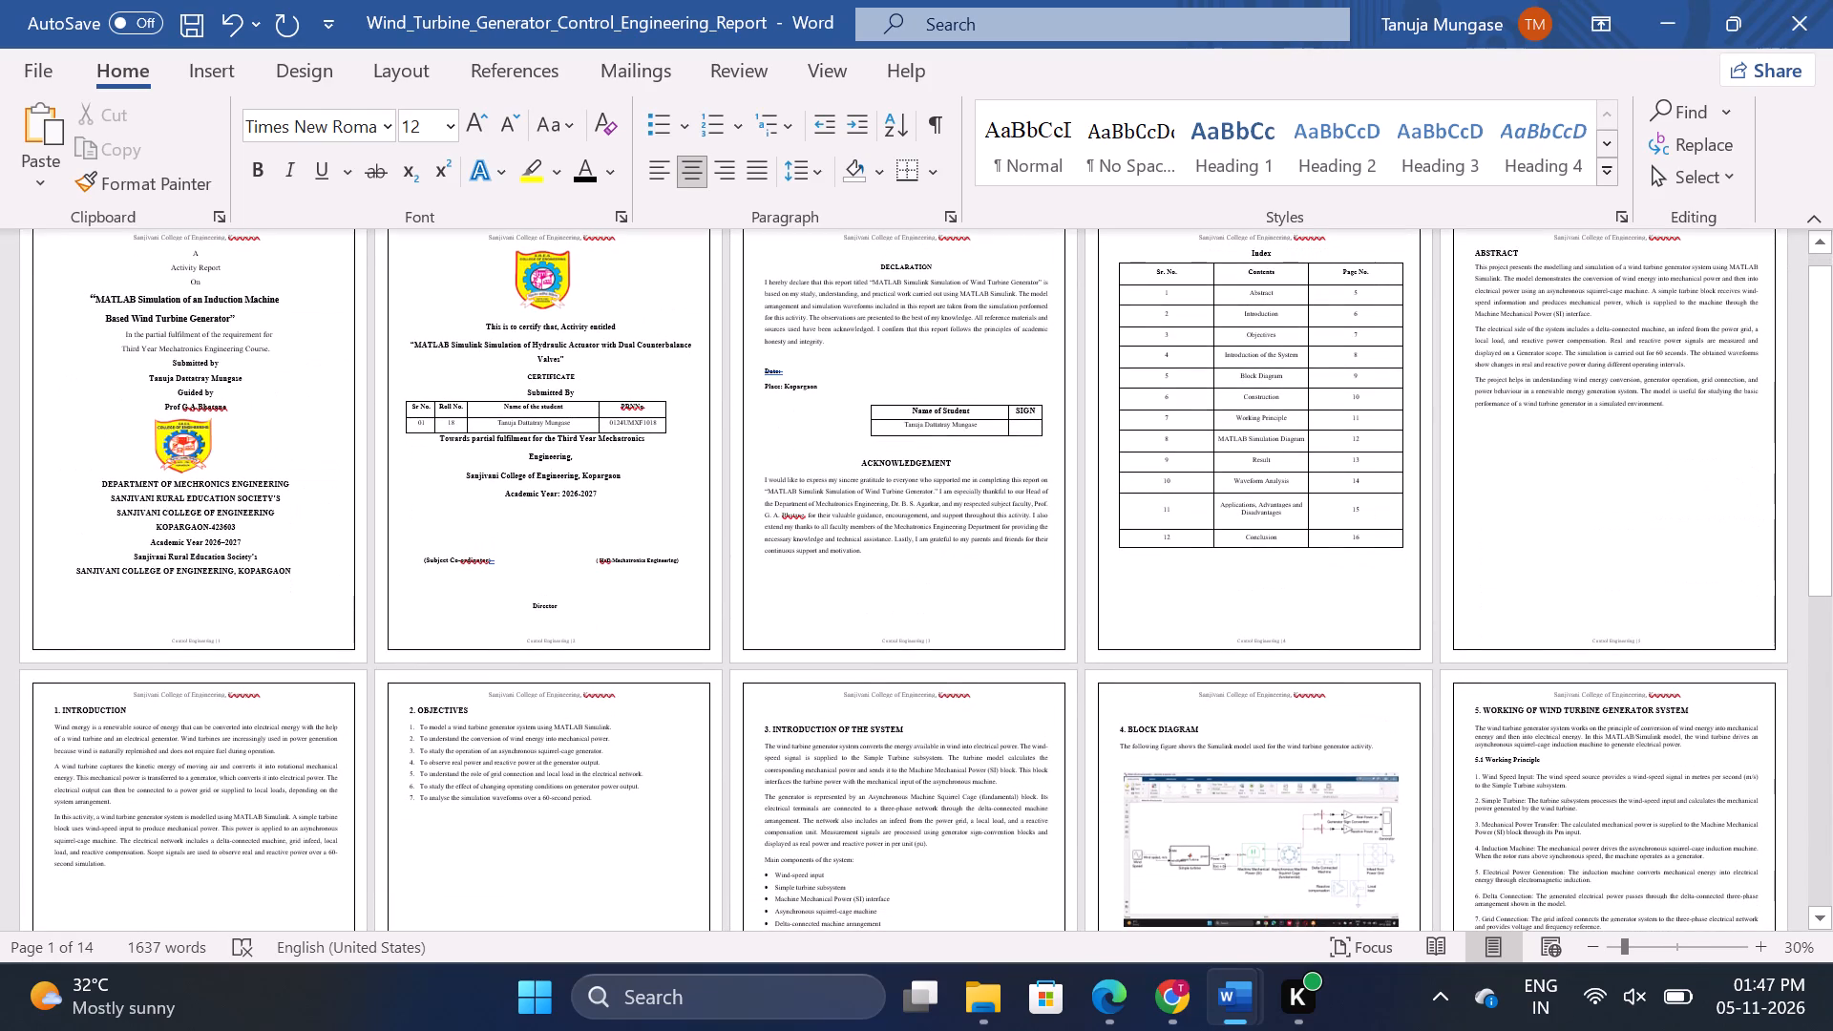
scroll(741, 808, "down", 1)
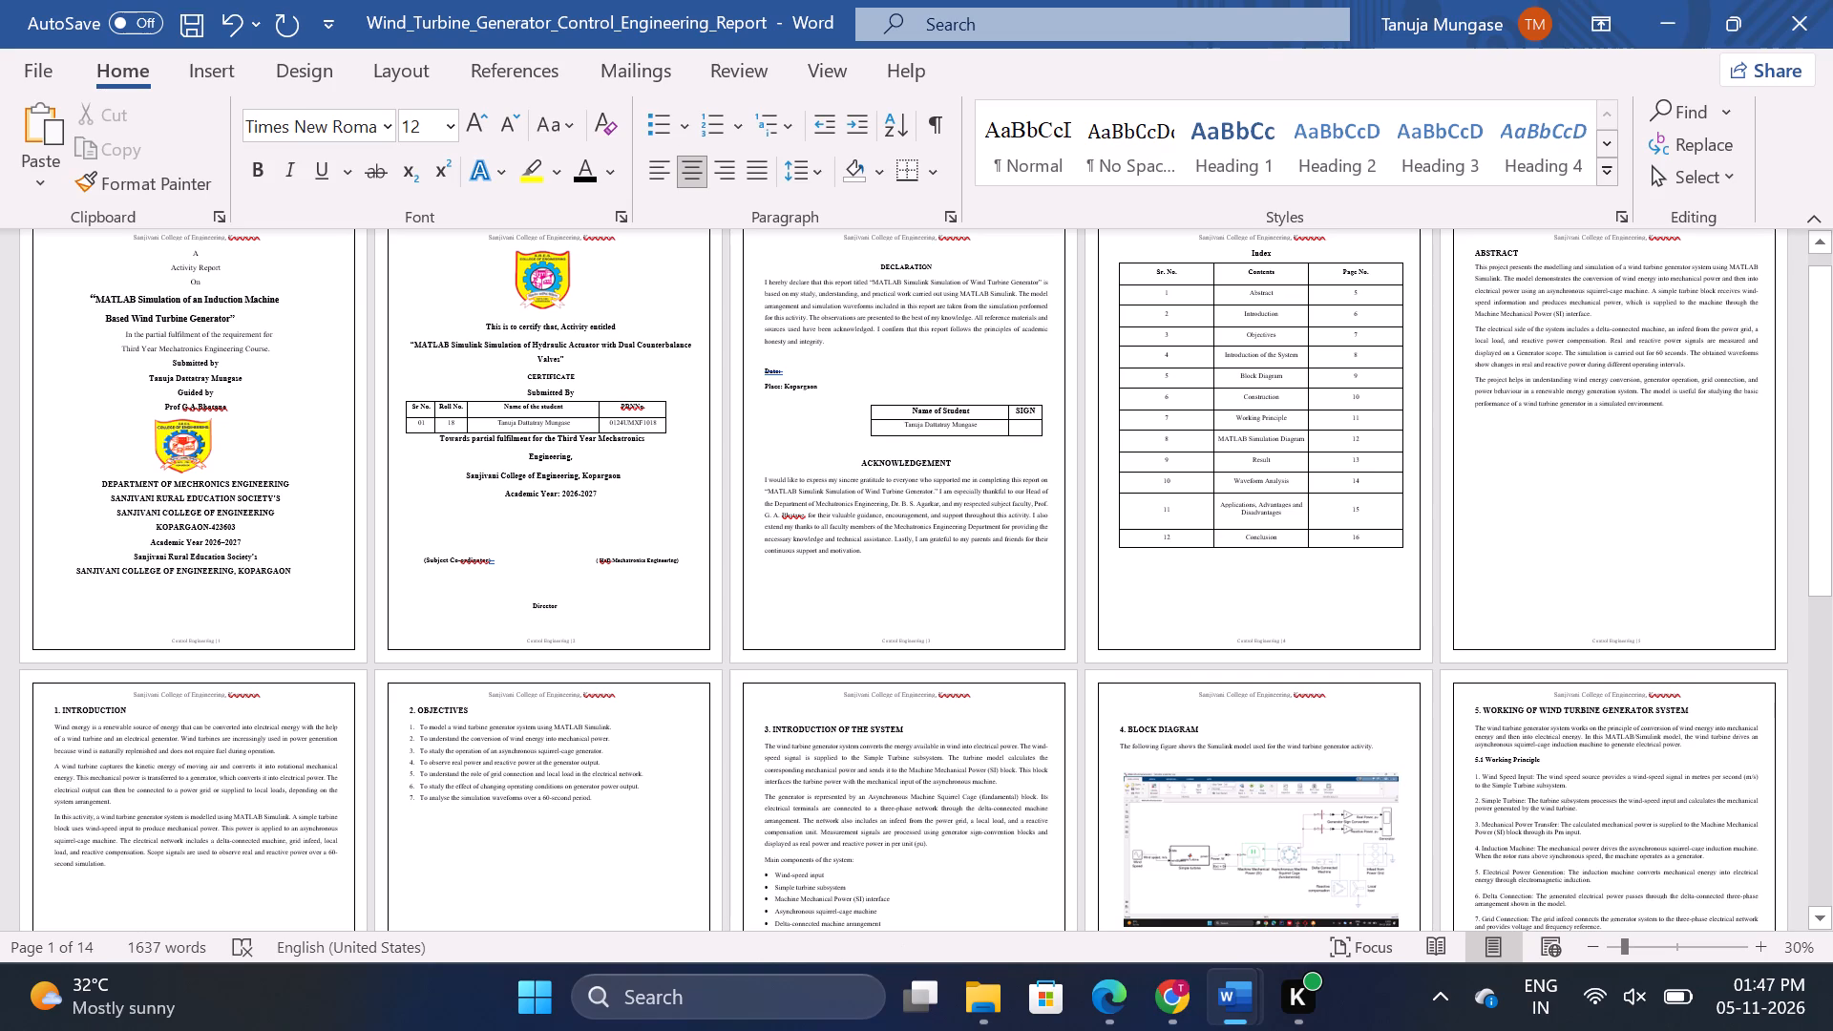
scroll(1211, 820, "down", 7)
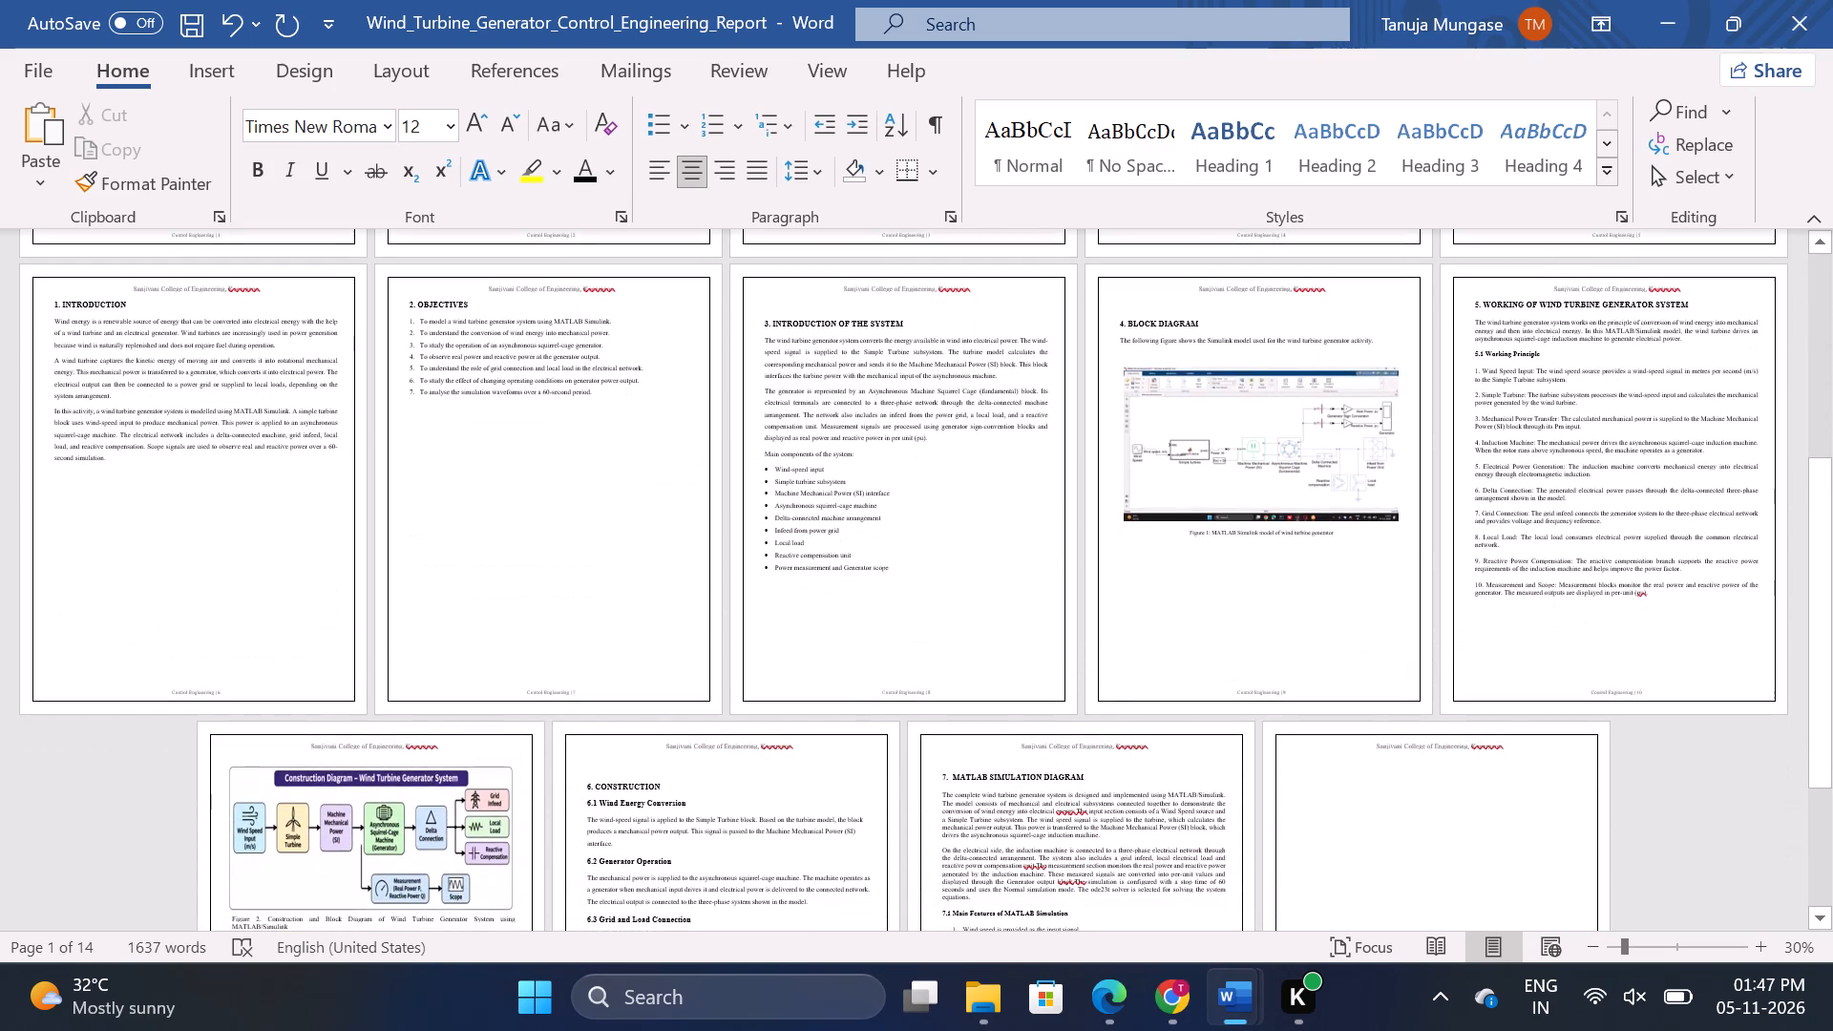
scroll(1211, 820, "down", 3)
scroll(780, 765, "down", 2)
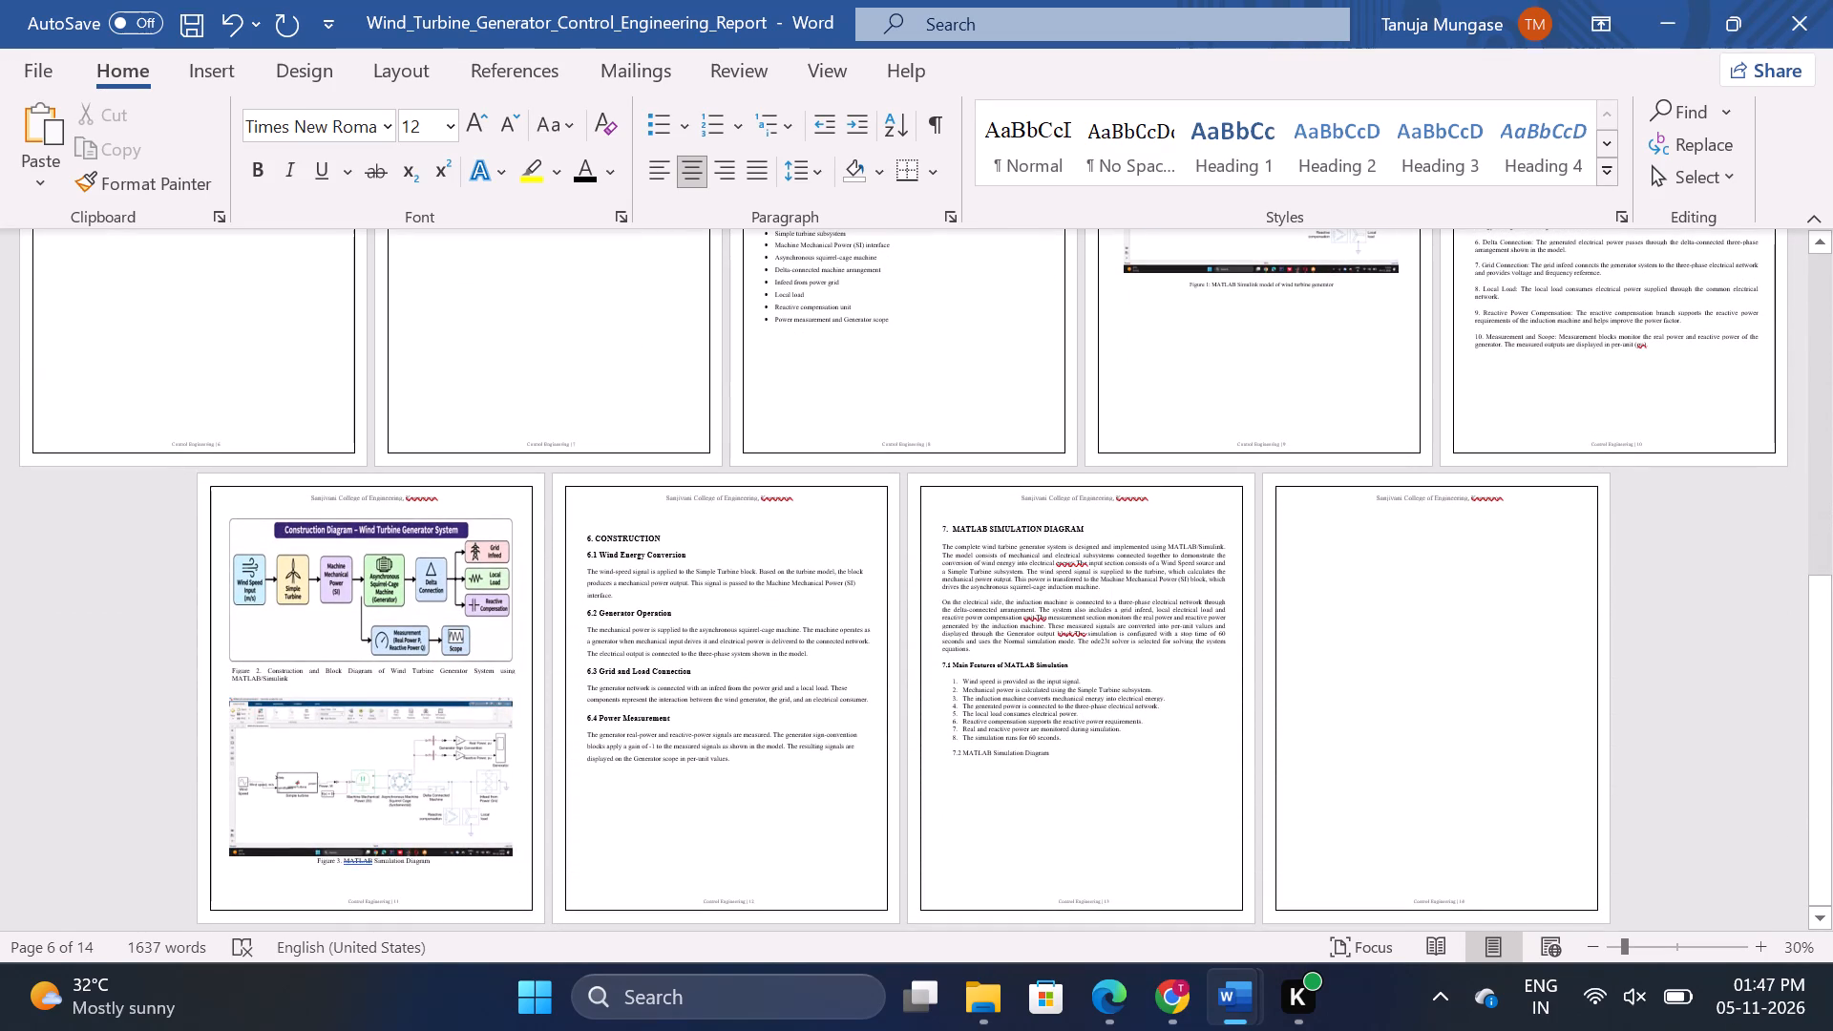
scroll(629, 780, "down", 1)
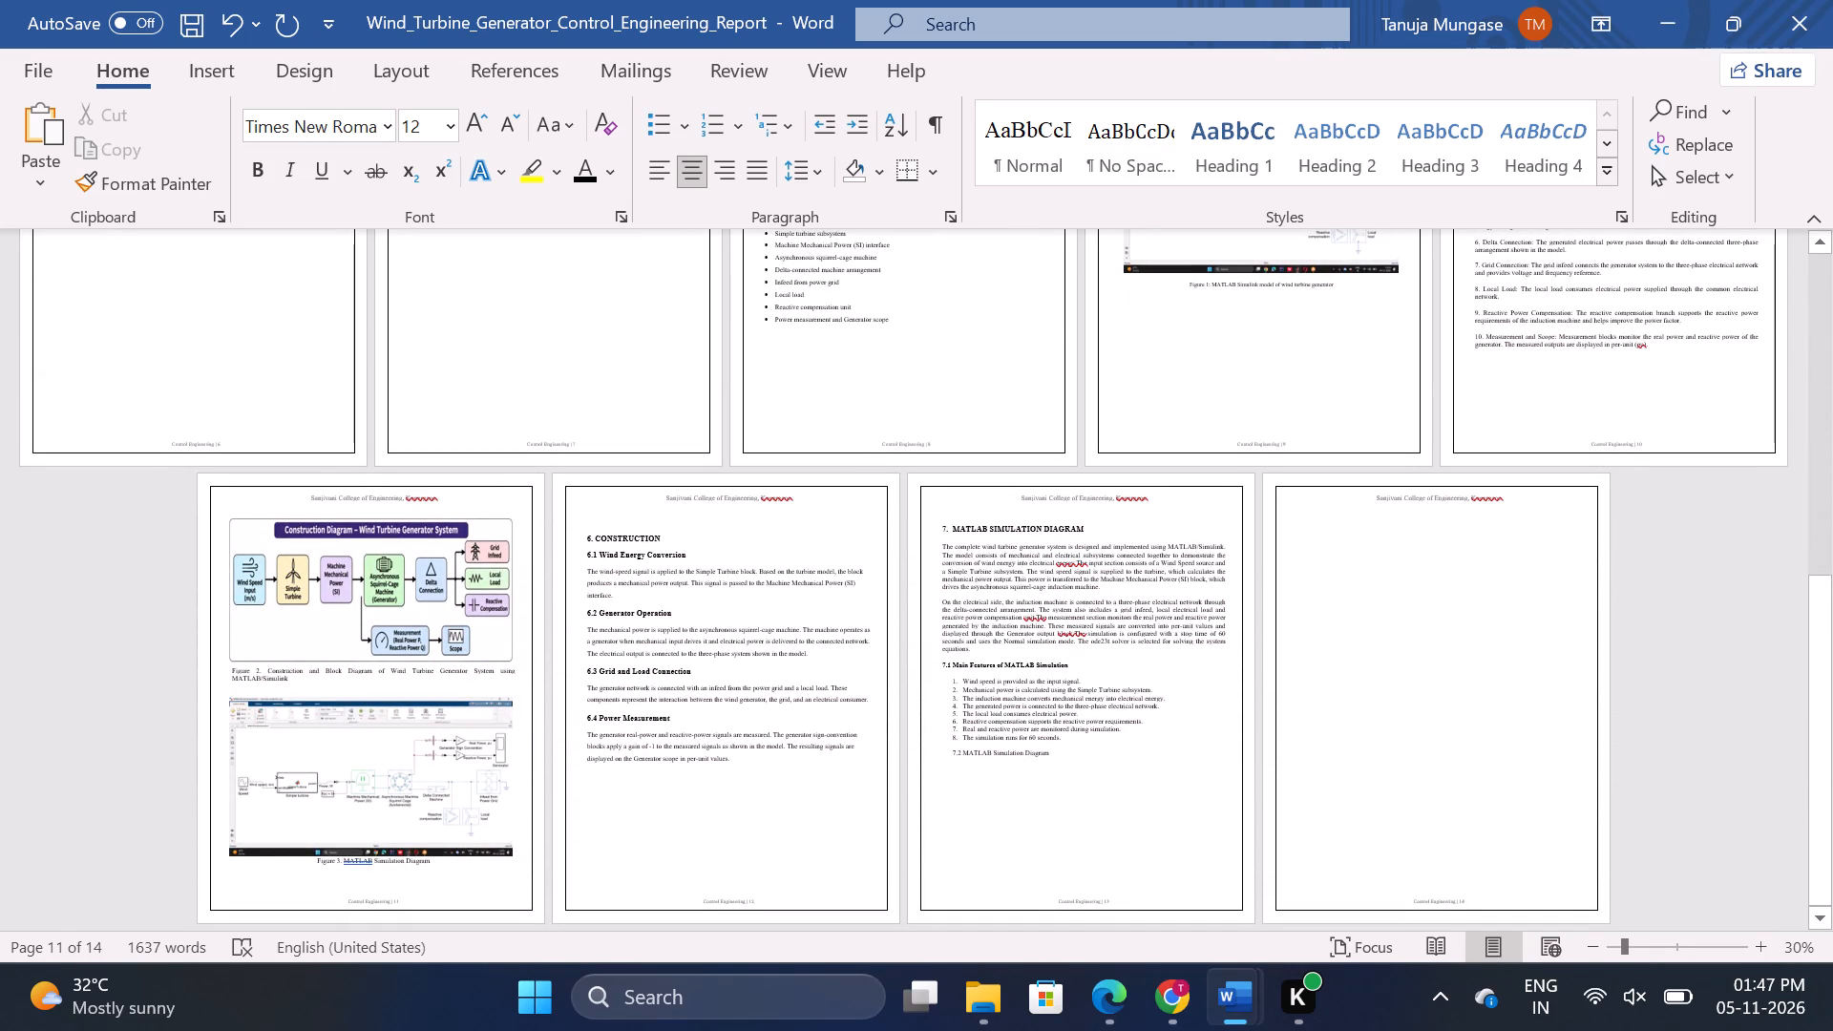
Replace the space between MATLAB and Simulation in the Figure 3 caption on page 11.
scroll(406, 730, "up", 9, "ctrl")
scroll(746, 712, "down", 1)
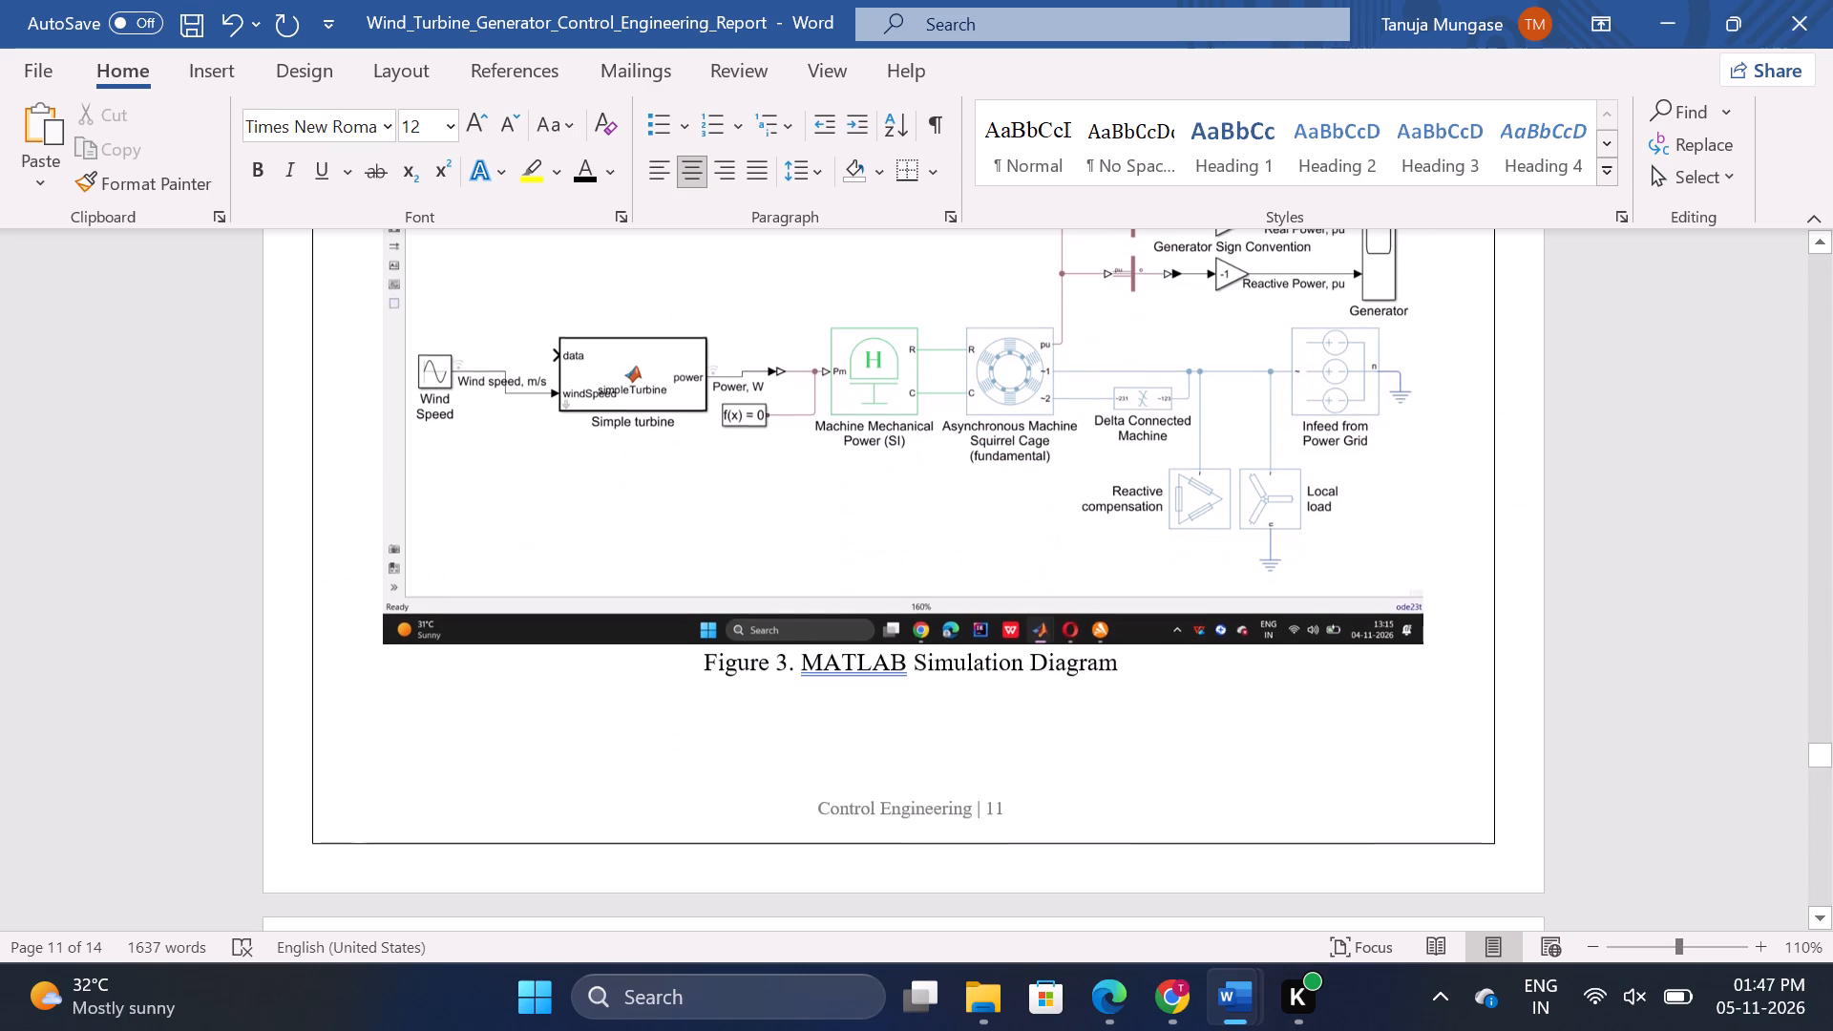
left_click(913, 662)
key("BackSpace")
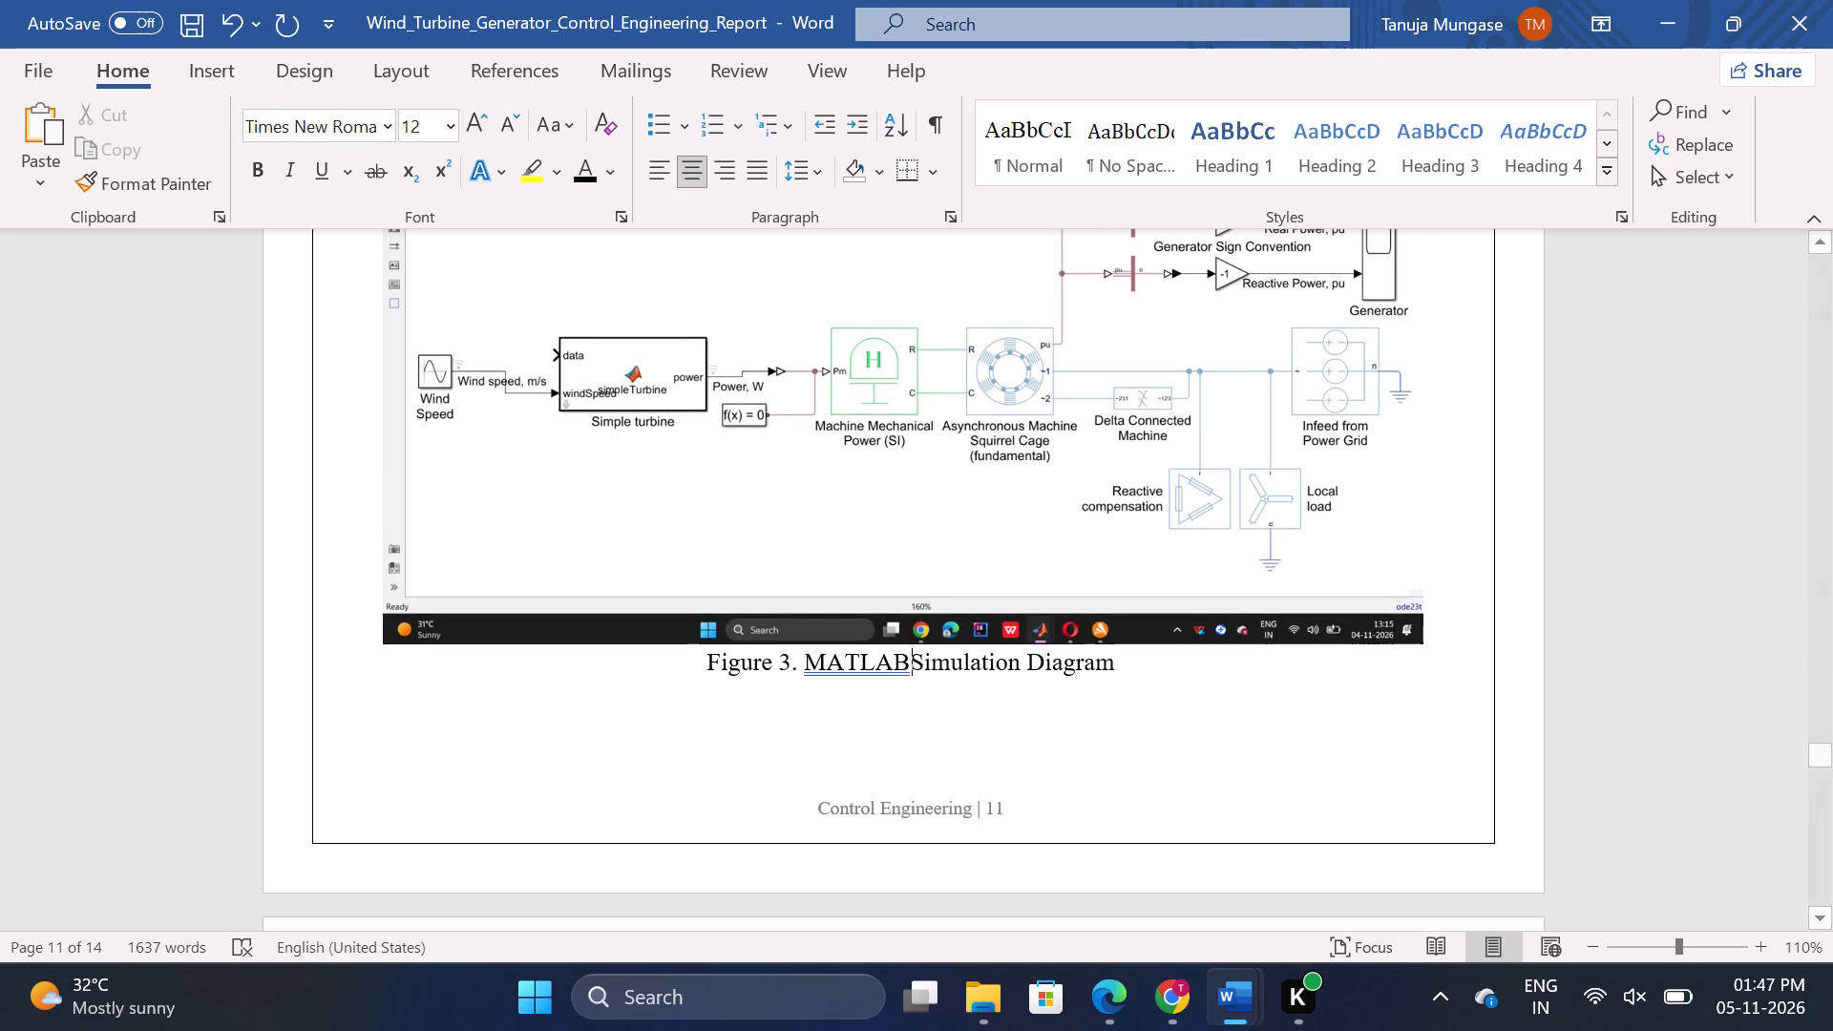
key("space")
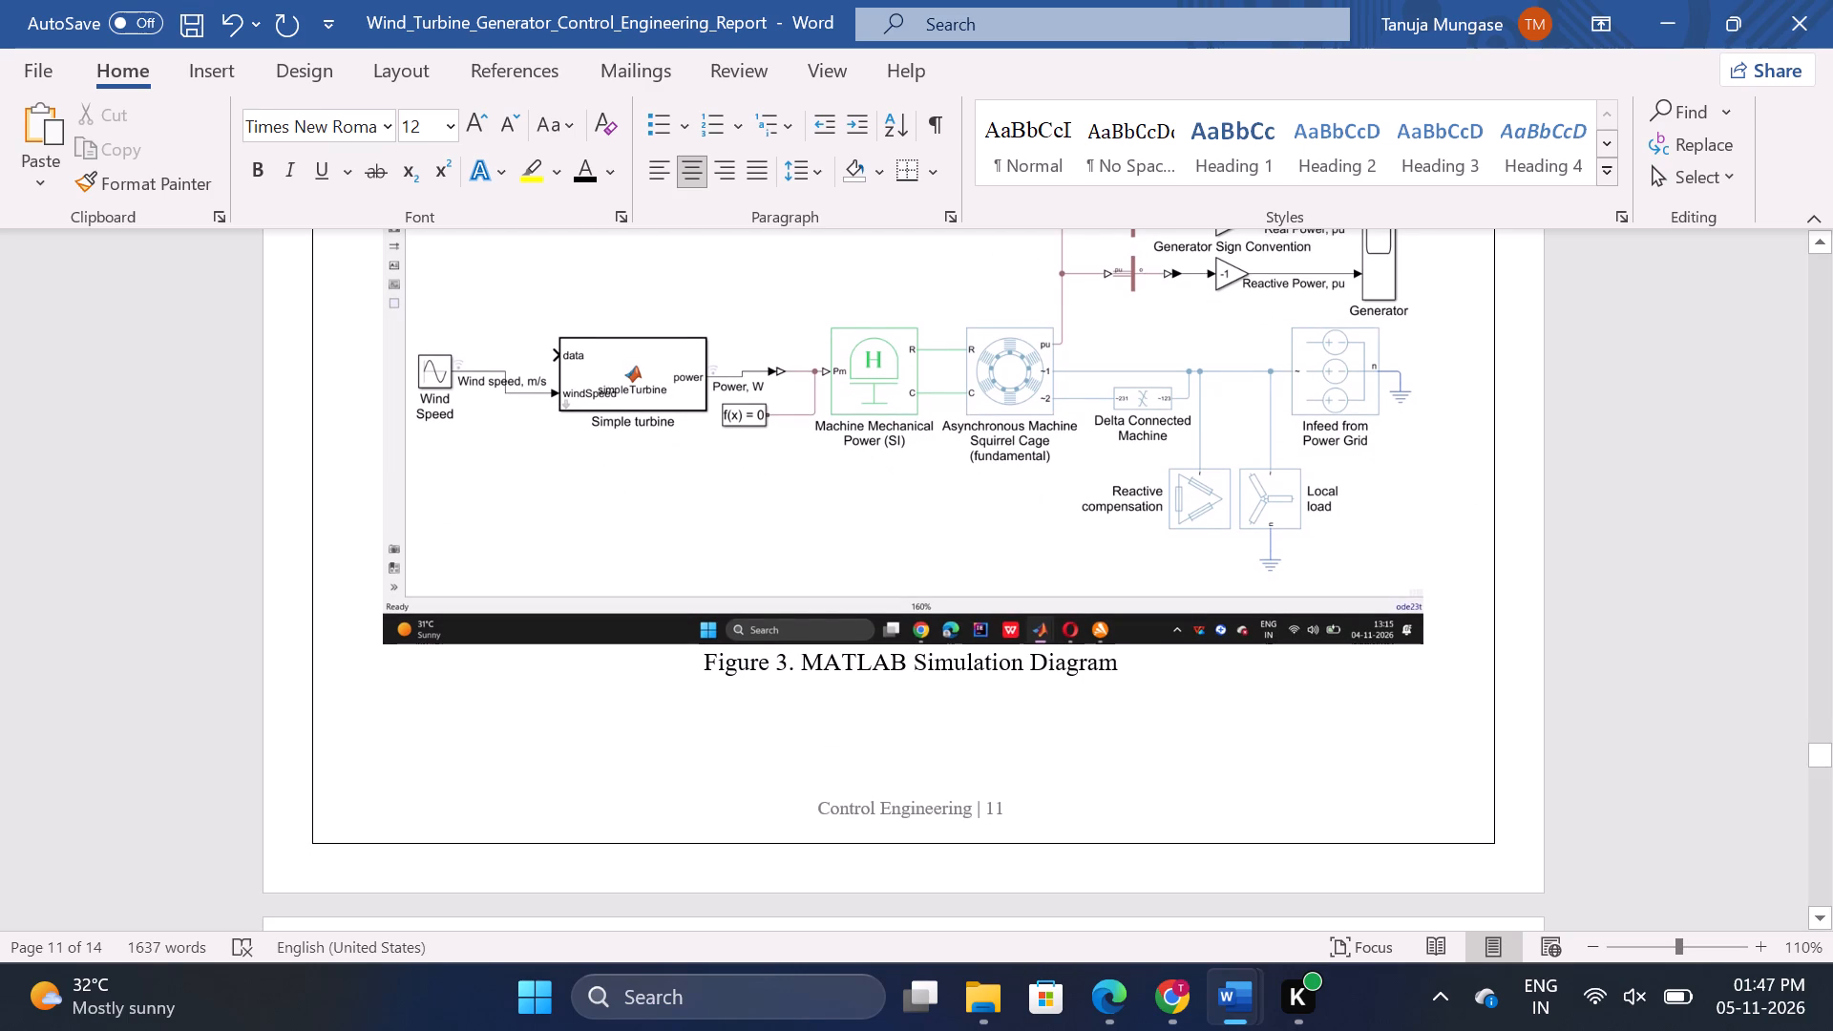
Delete the heading 7.2 MATLAB Simulation Diagram below the numbered feature list on page 13.
scroll(903, 761, "down", 7)
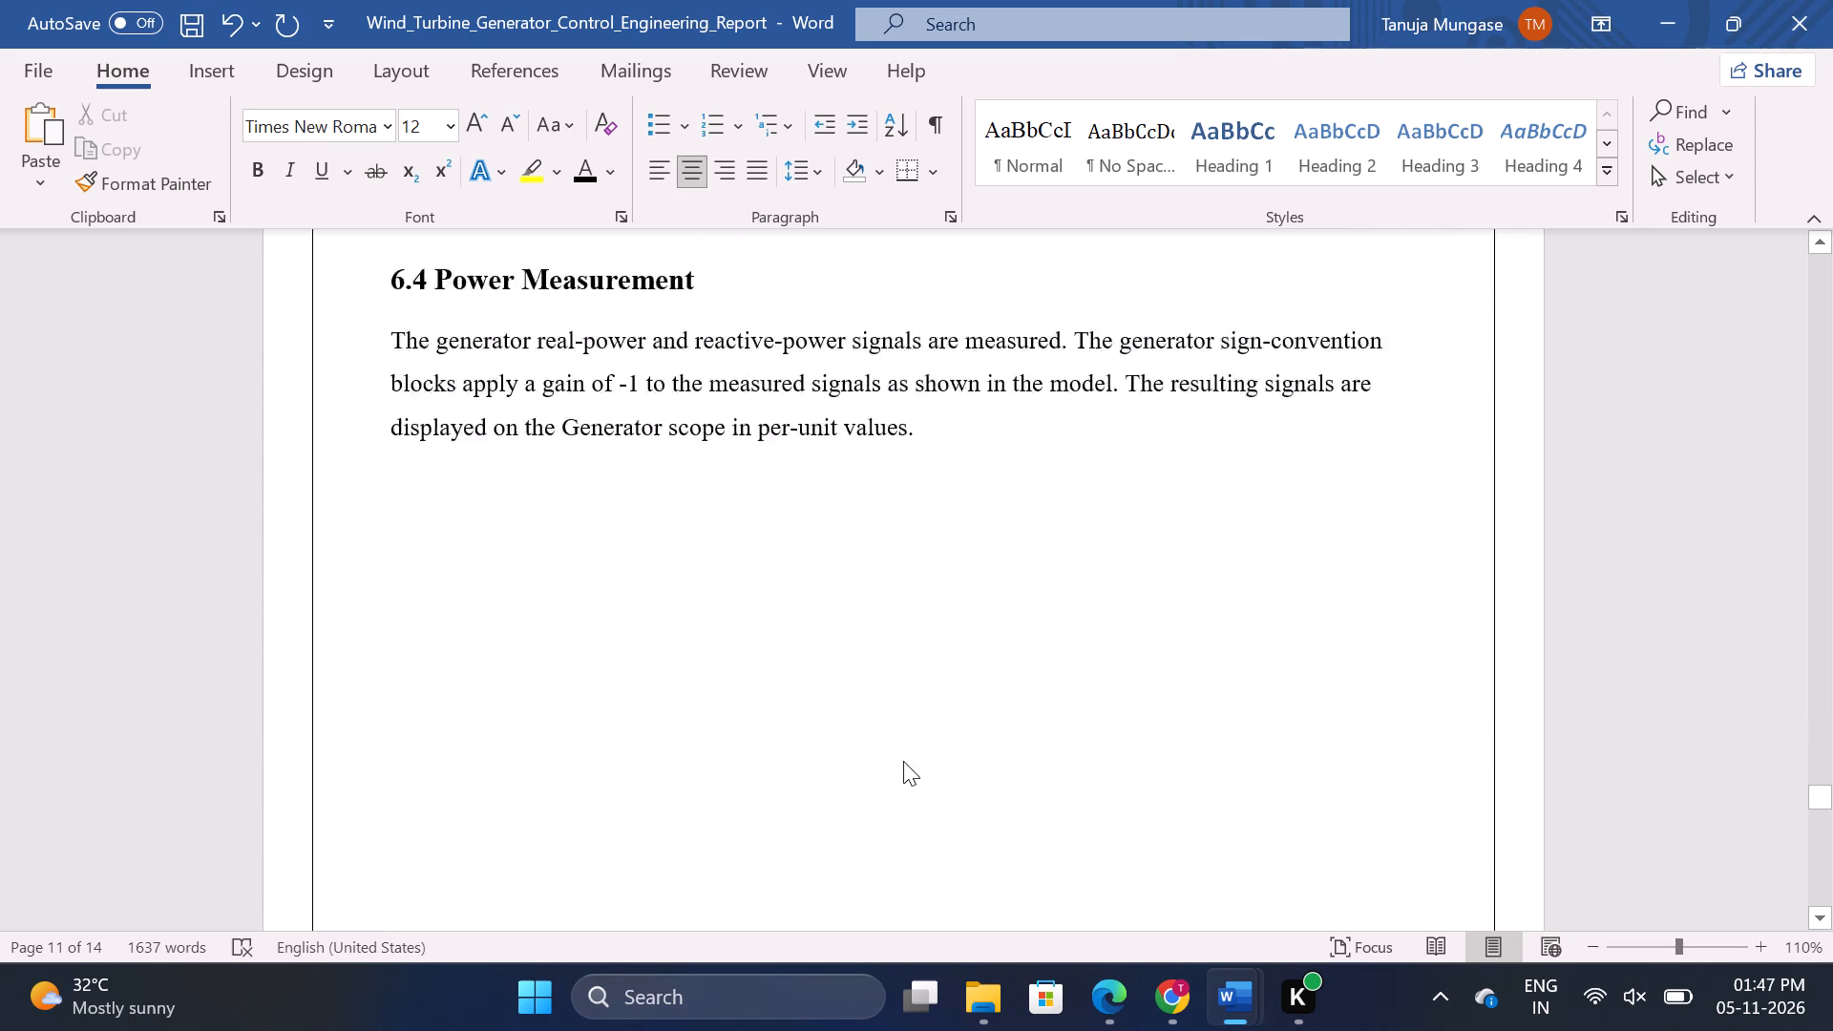
scroll(903, 761, "down", 3)
scroll(903, 761, "up", 1)
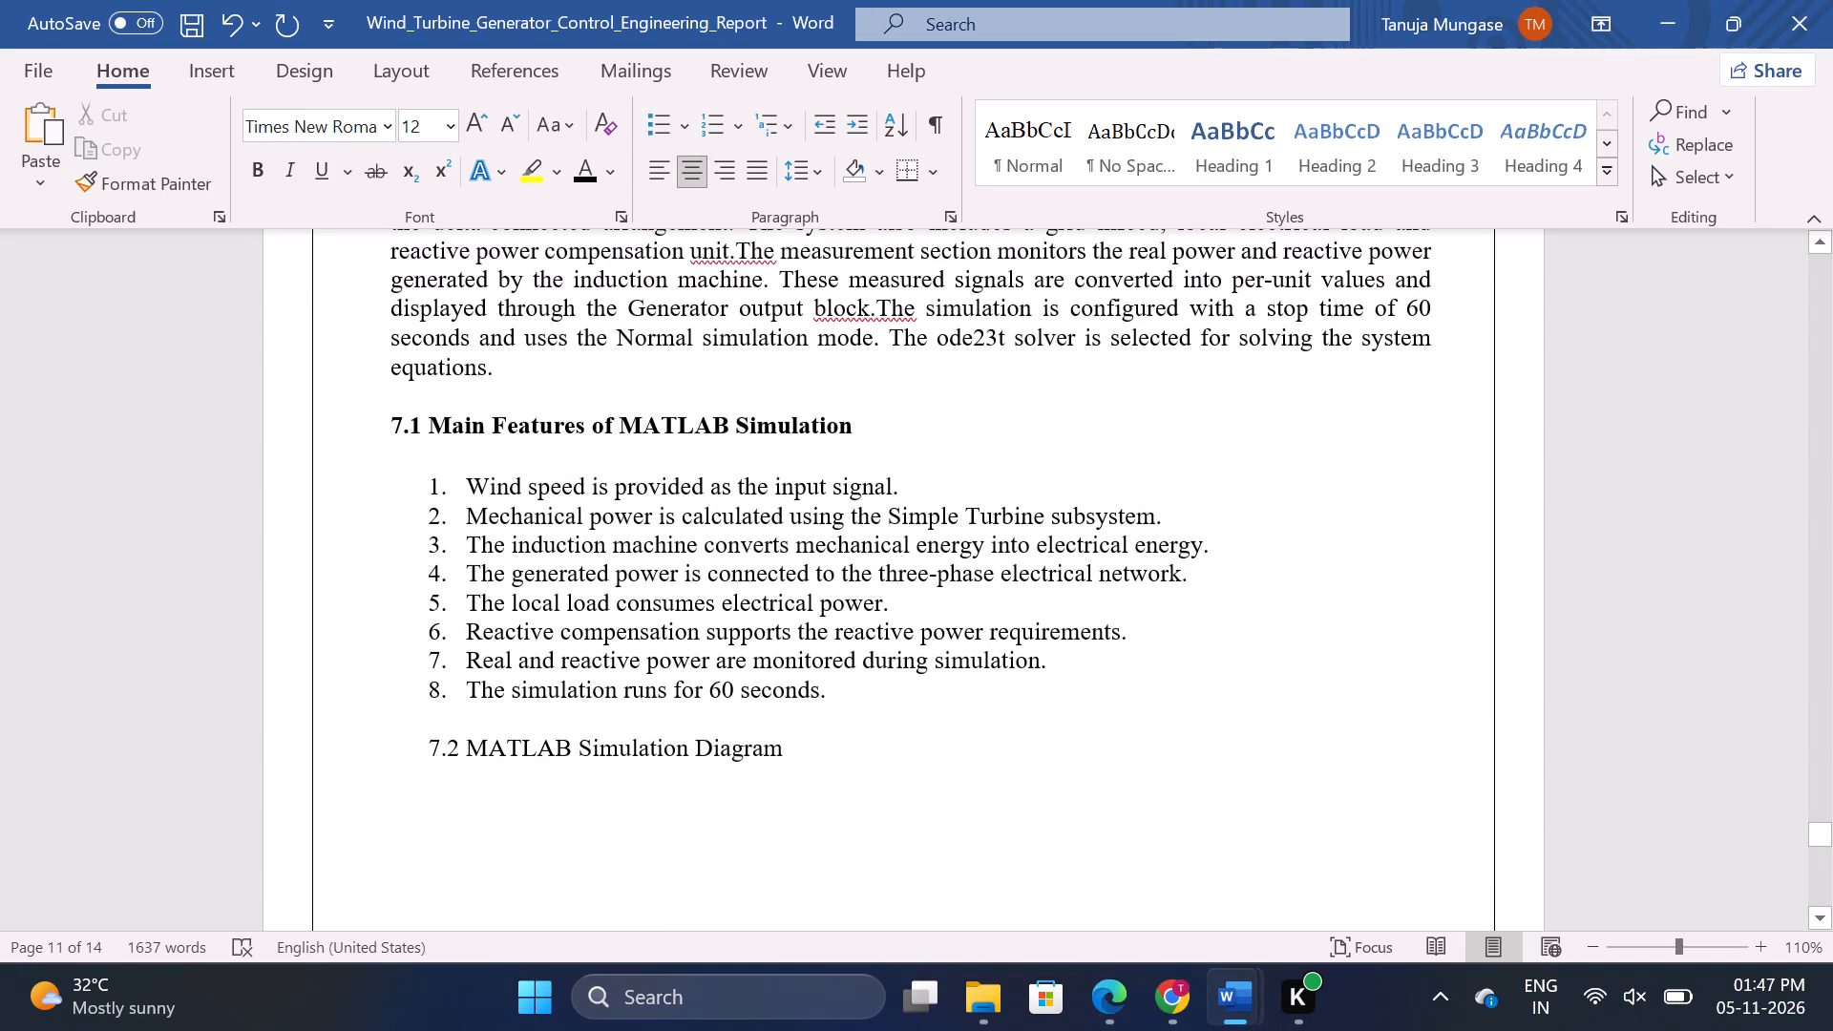
left_click_drag(821, 752, 366, 752)
key("BackSpace")
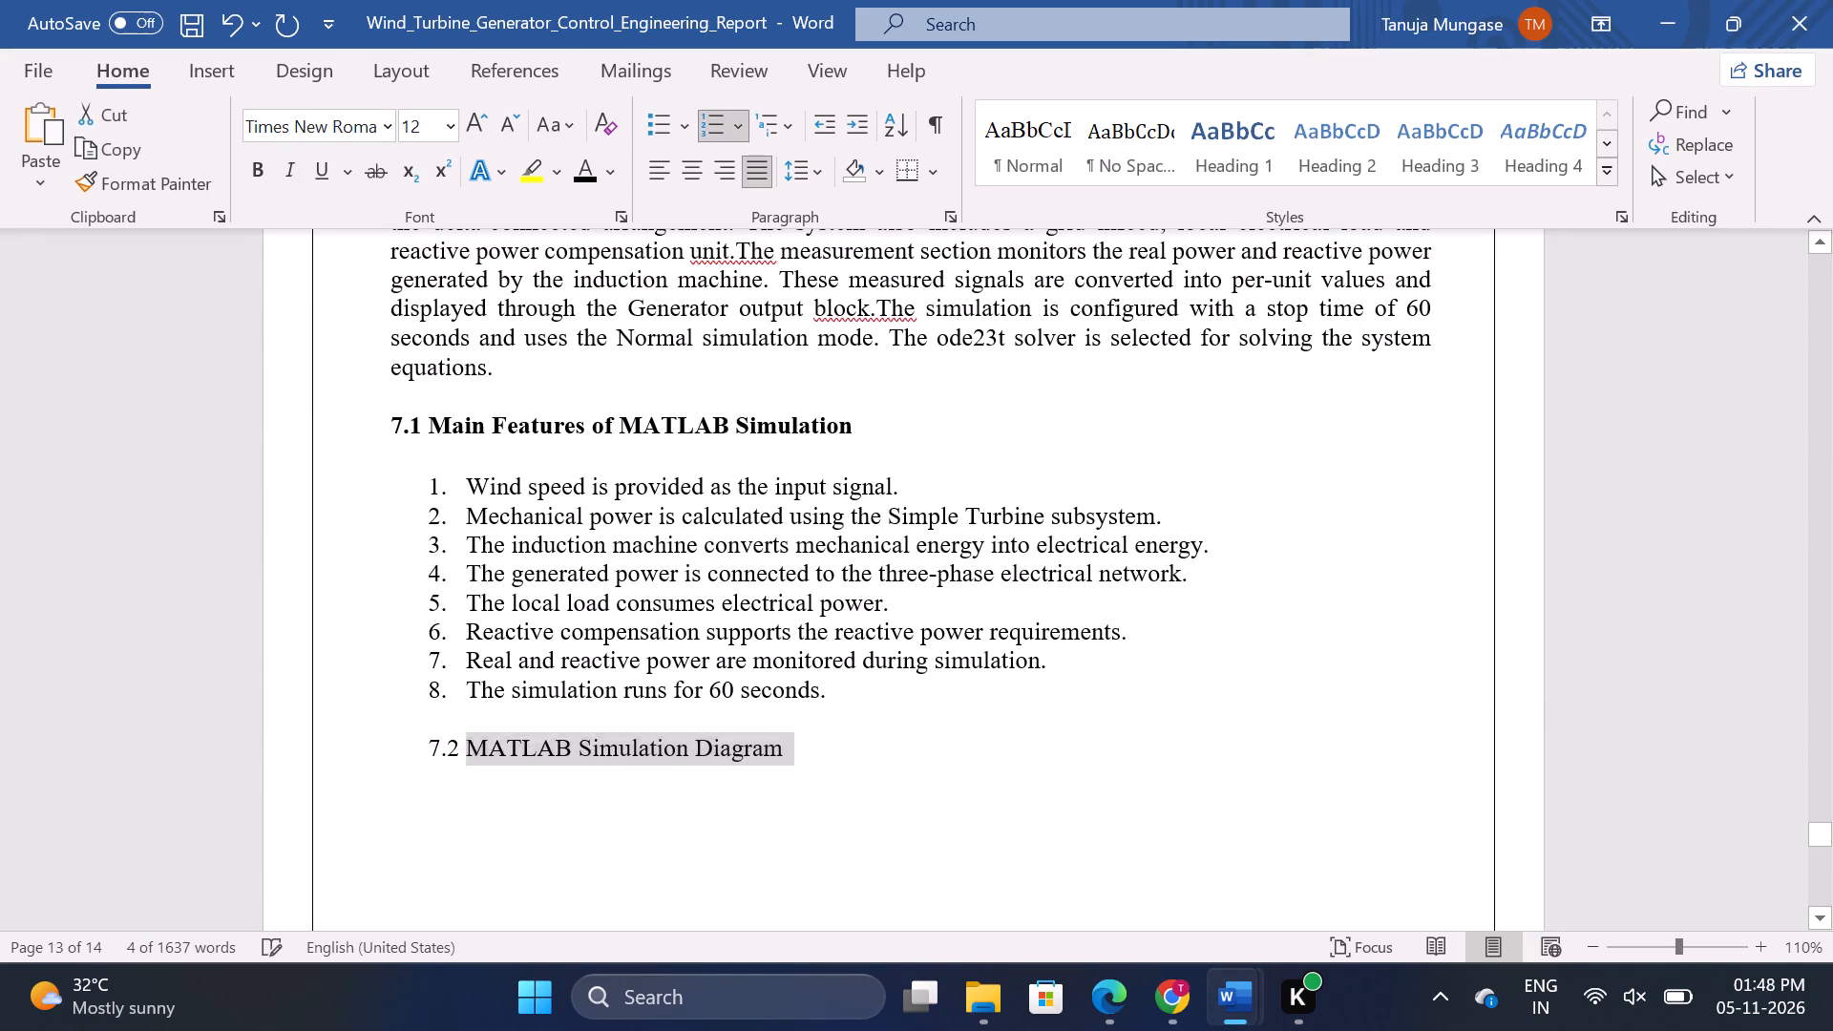
Copy the Index table entries Result, Waveform Analysis, Applications, Advantages and Disadvantages, and Conclusion on page 4.
scroll(536, 791, "down", 5)
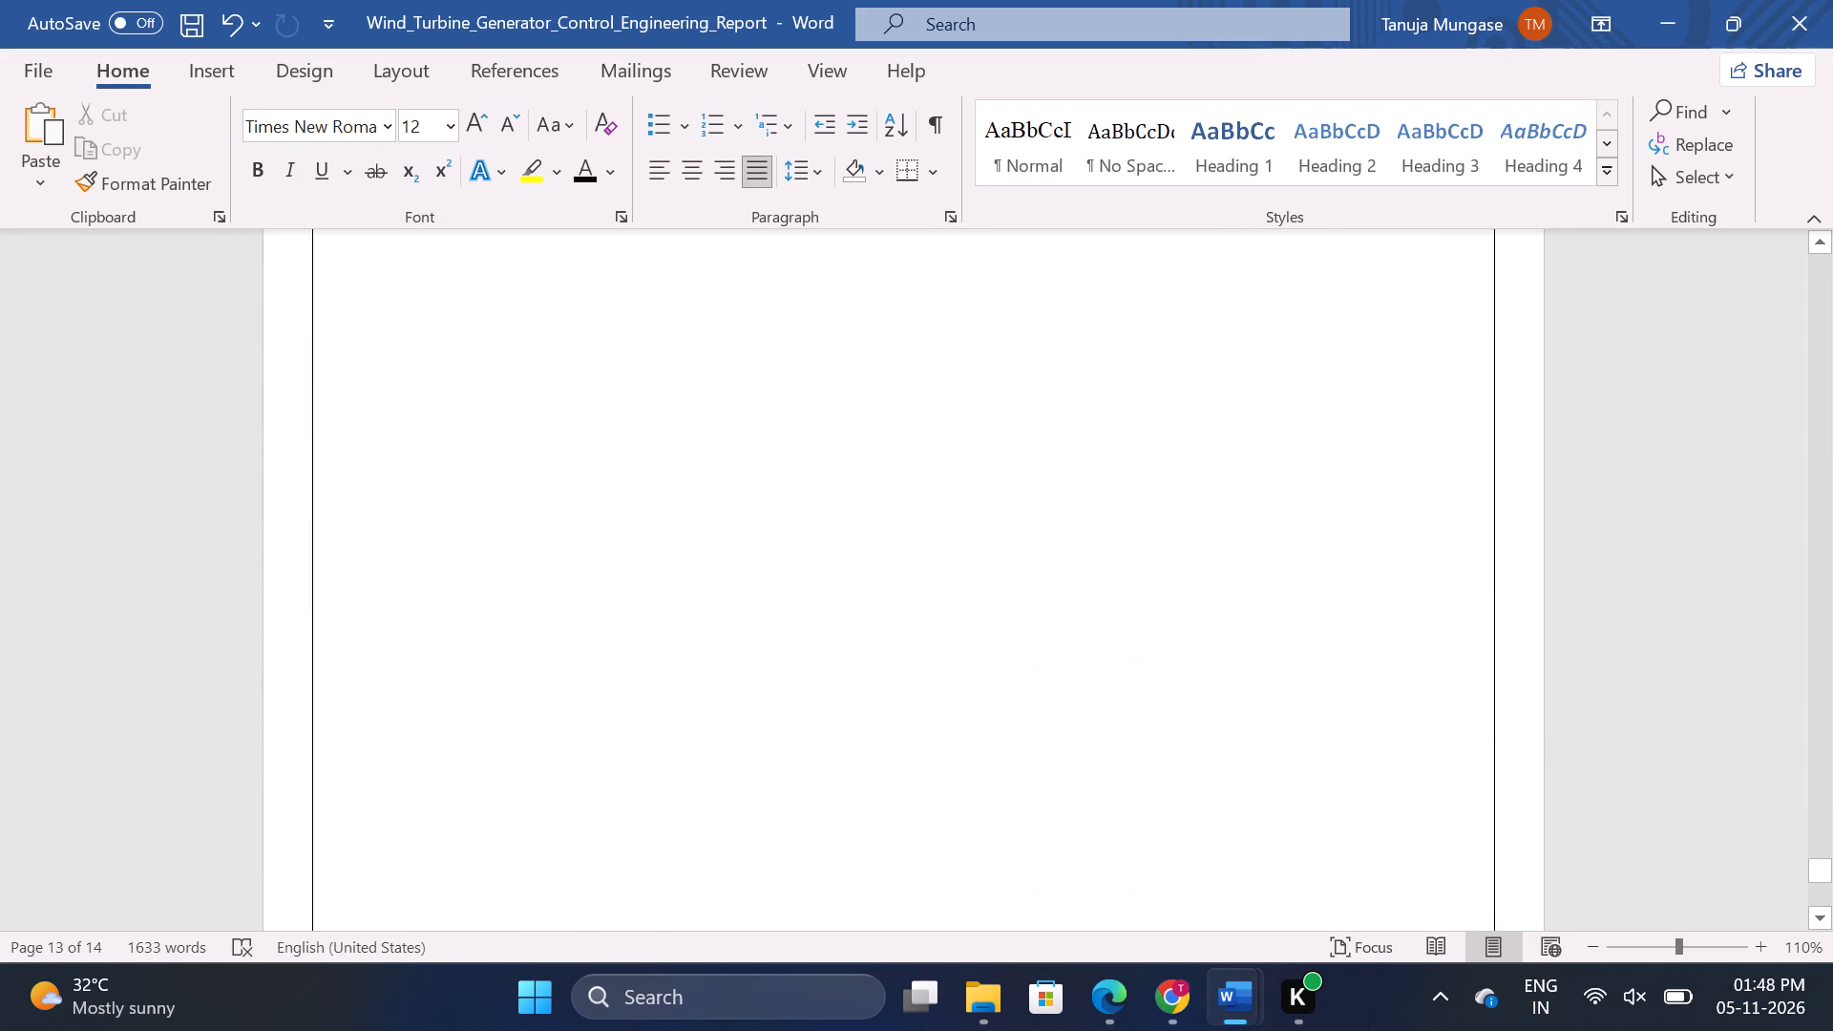
scroll(536, 791, "down", 3)
scroll(536, 791, "up", 9)
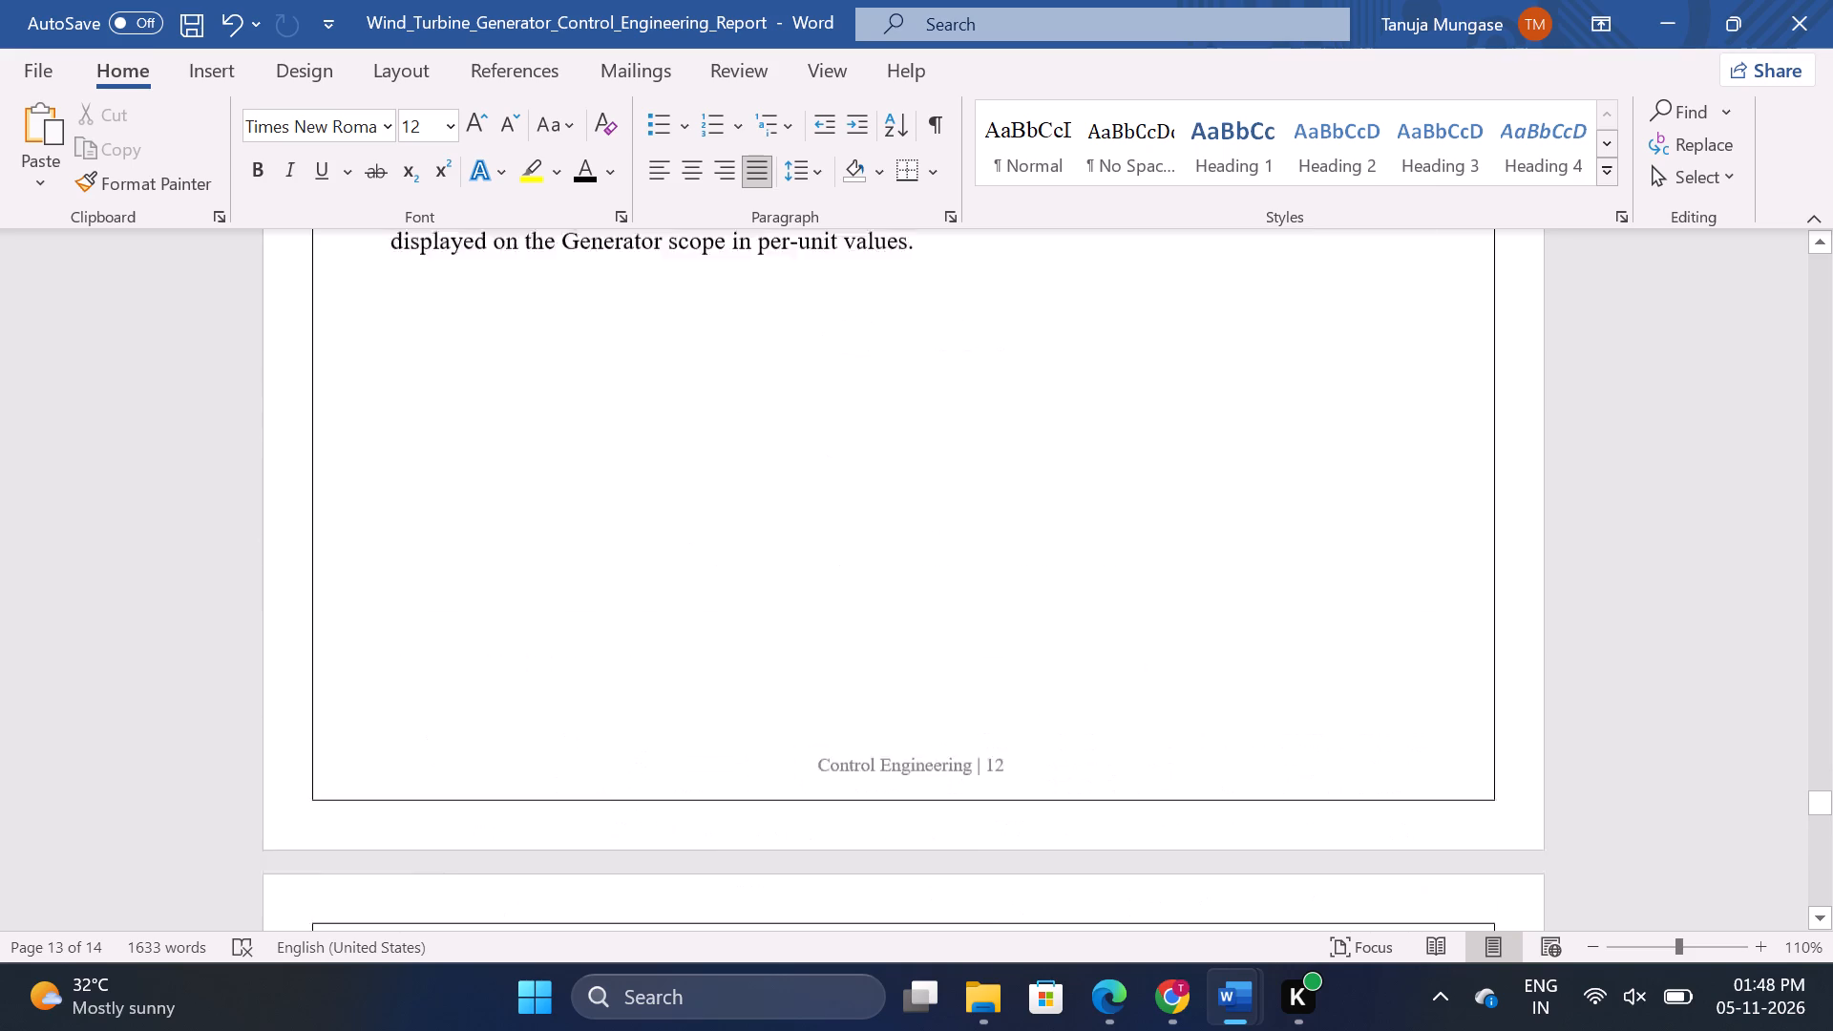
scroll(536, 791, "up", 9)
scroll(536, 791, "up", 18)
scroll(536, 791, "down", 8)
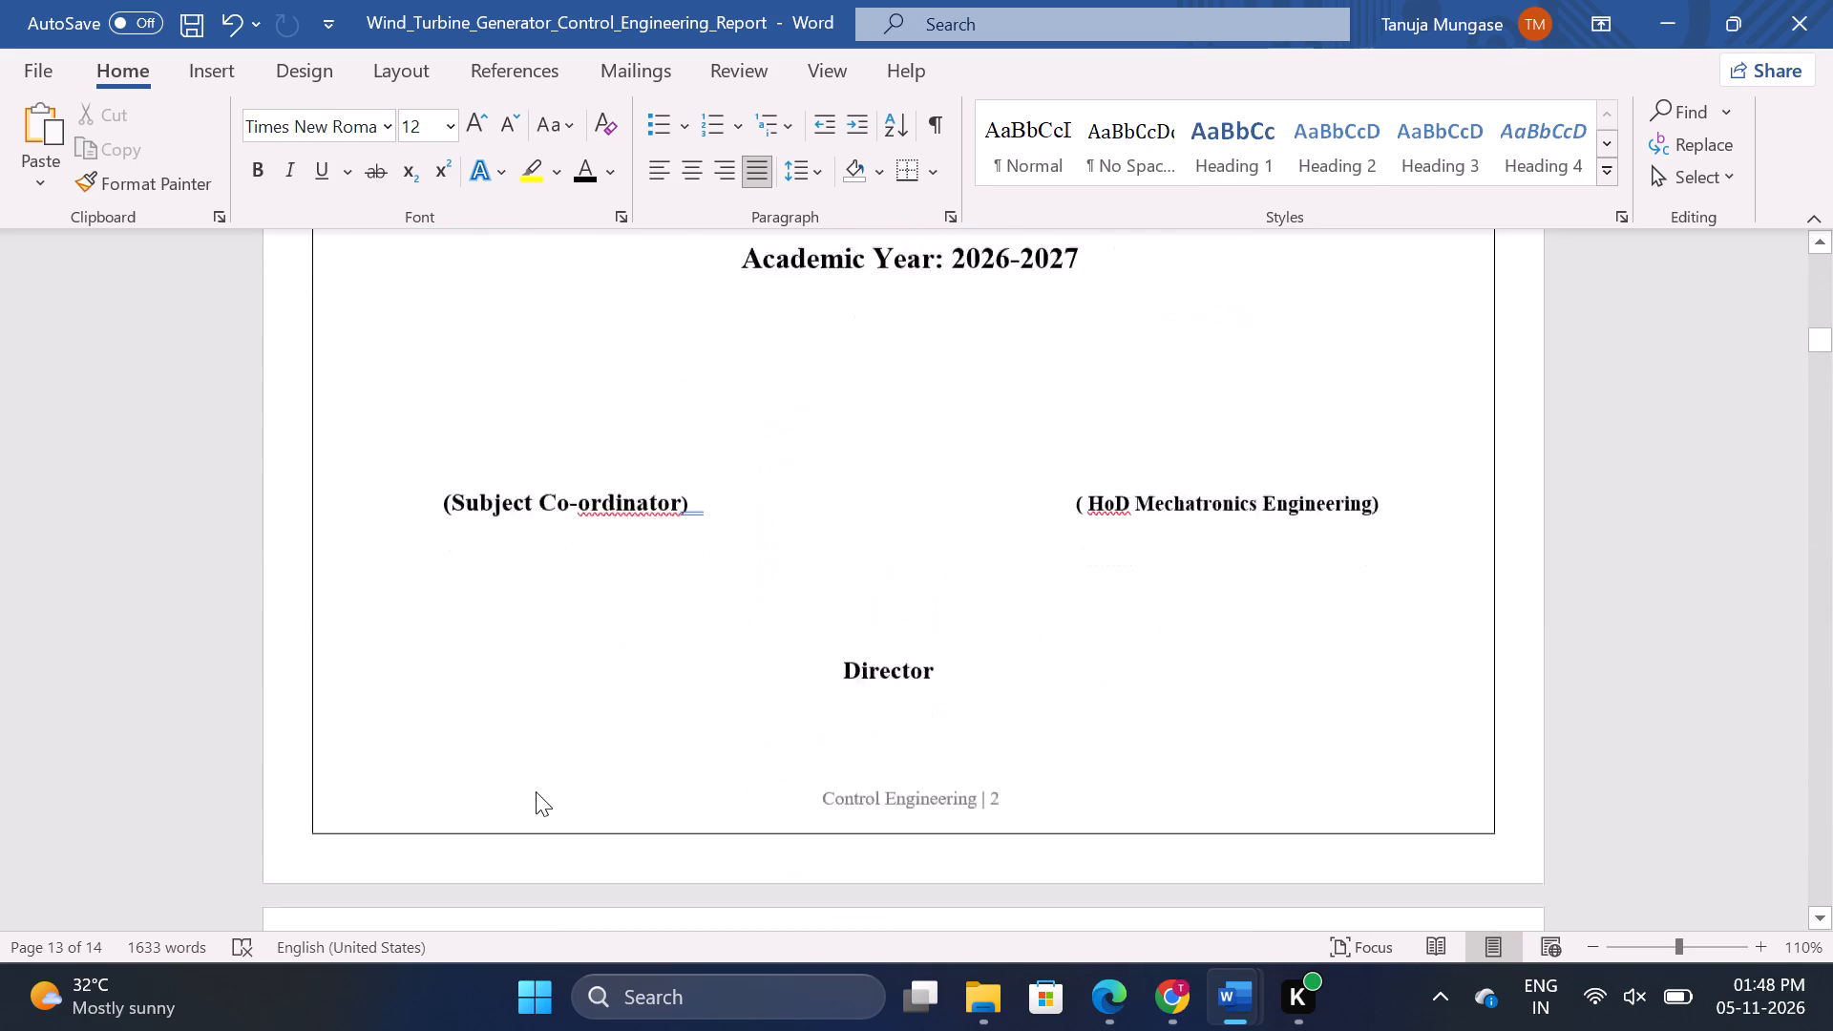
scroll(536, 791, "down", 13)
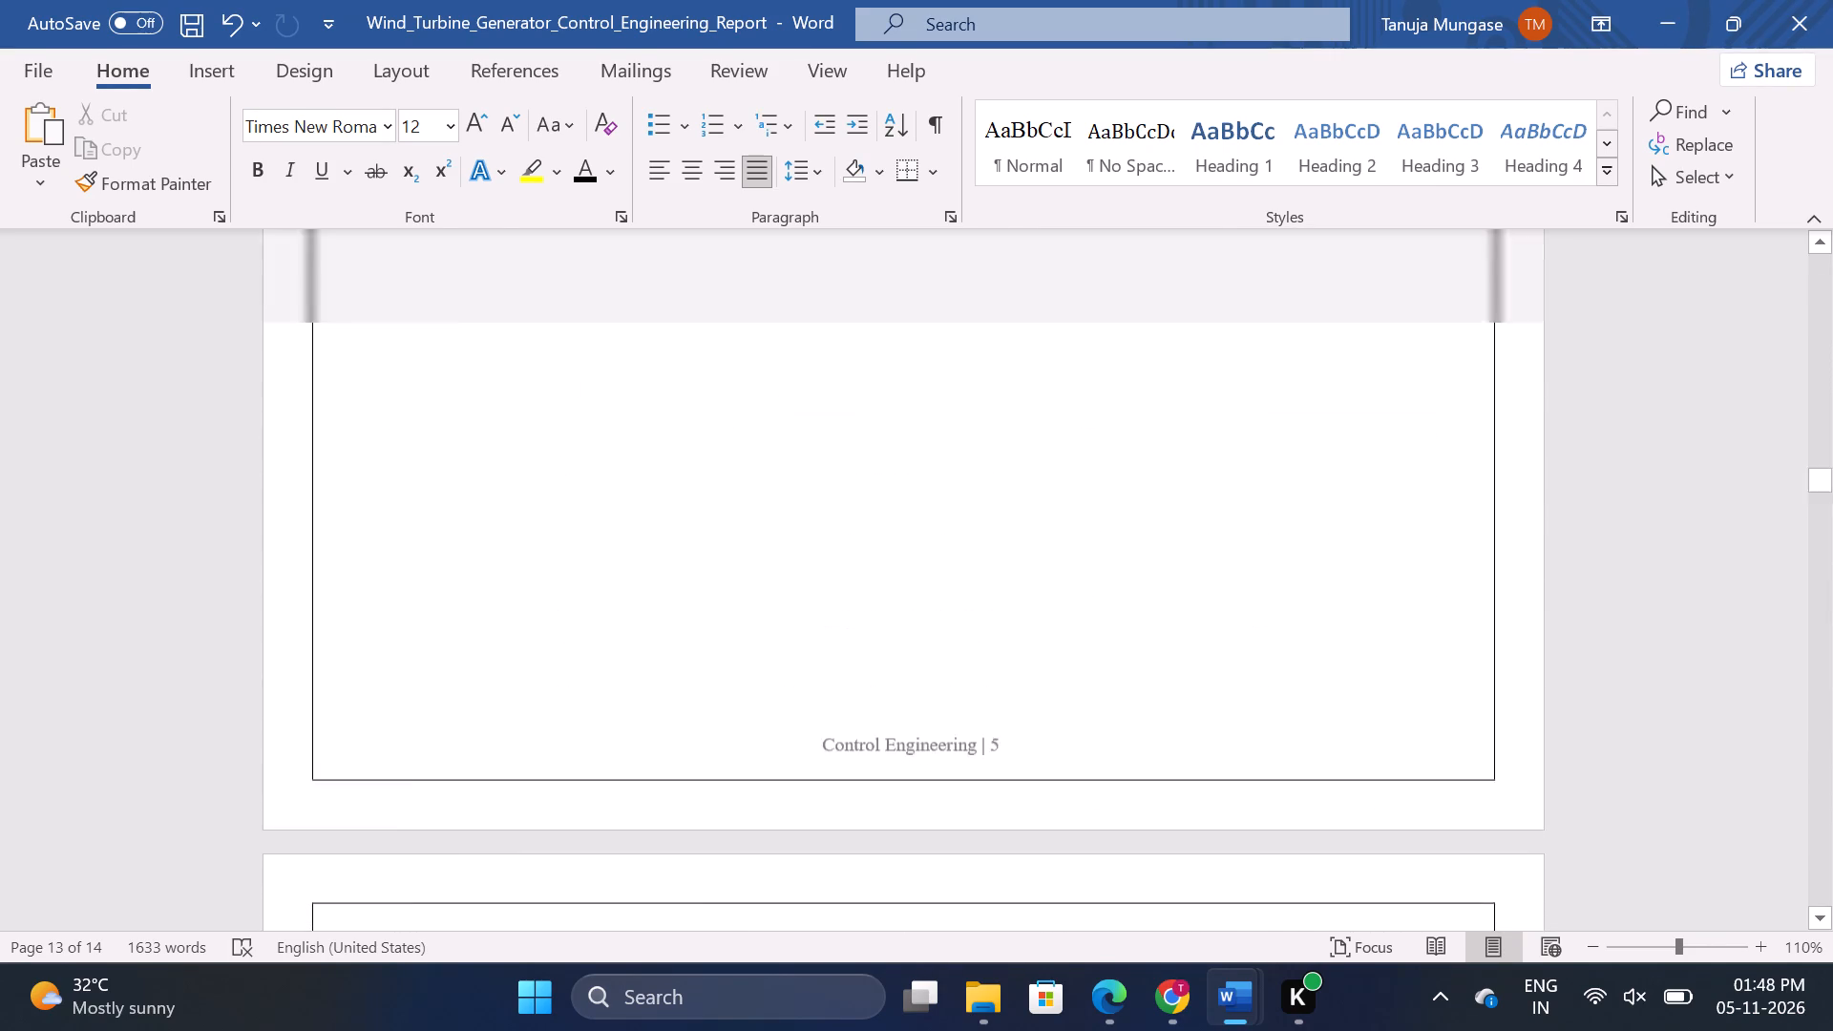
scroll(536, 791, "down", 7)
scroll(536, 791, "up", 1)
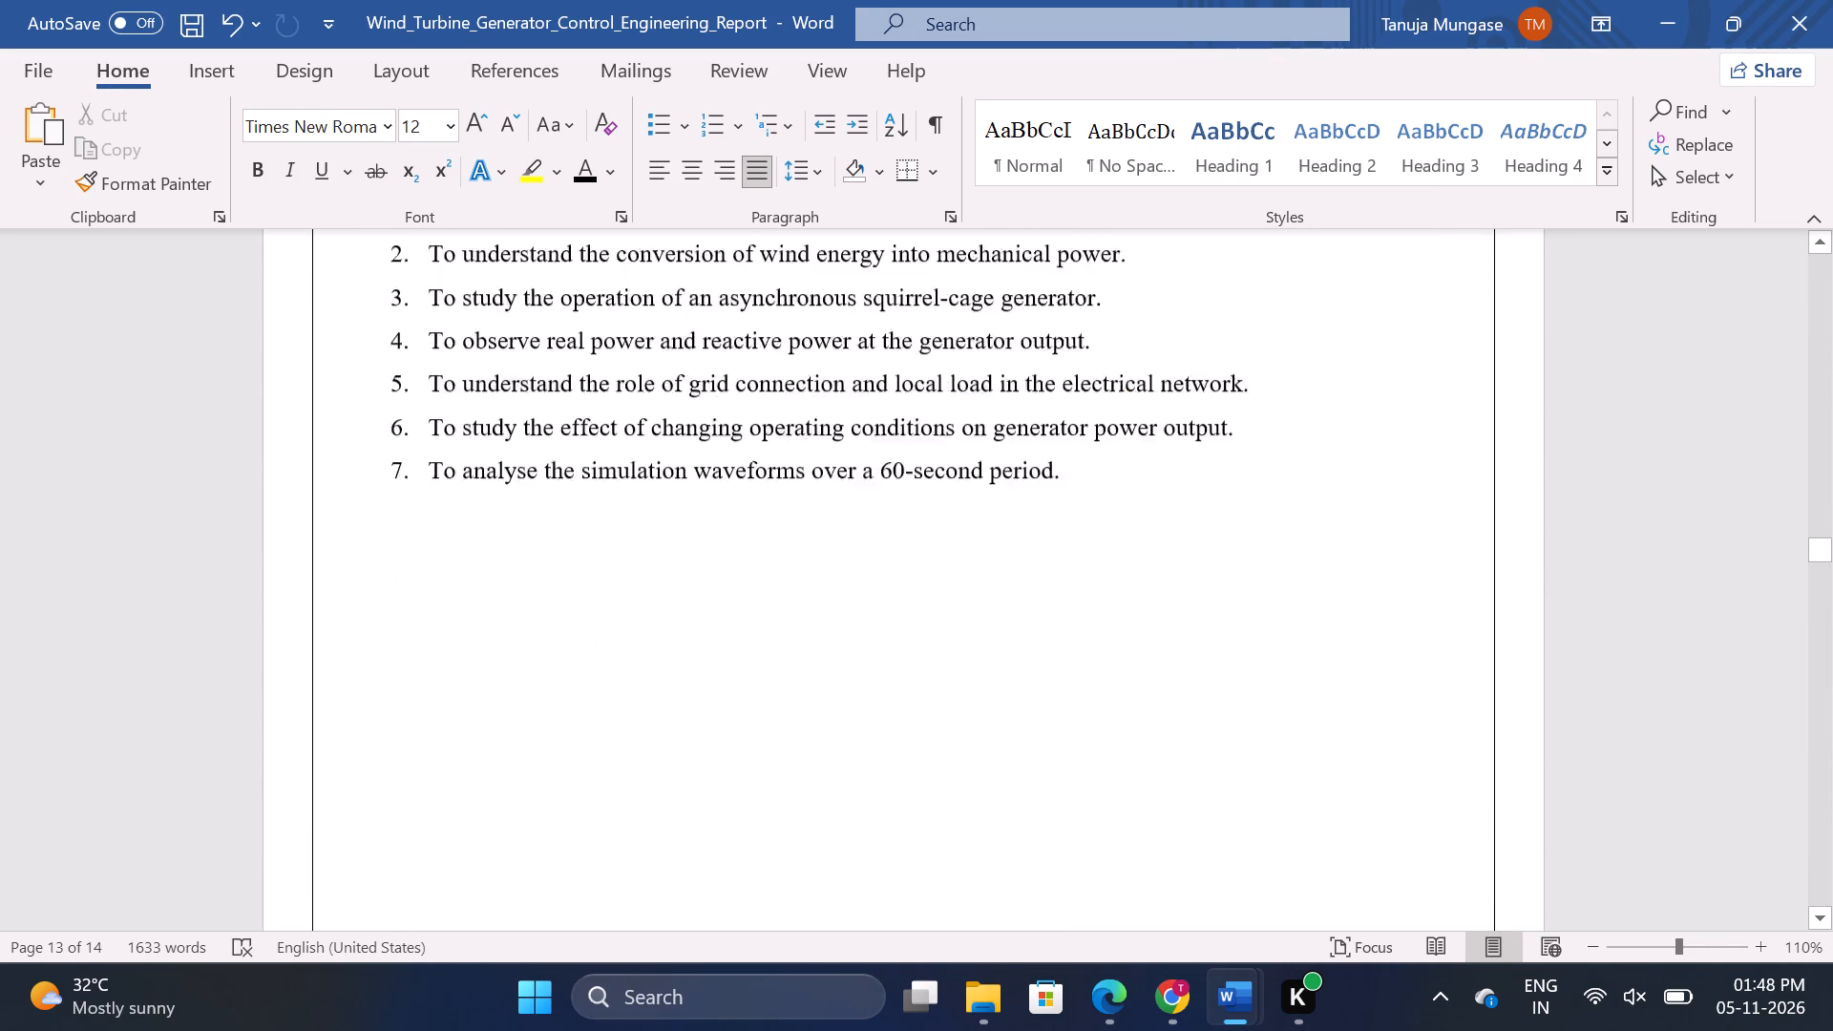
scroll(536, 791, "up", 1)
scroll(536, 791, "down", 7)
scroll(536, 791, "up", 11)
scroll(536, 791, "up", 12)
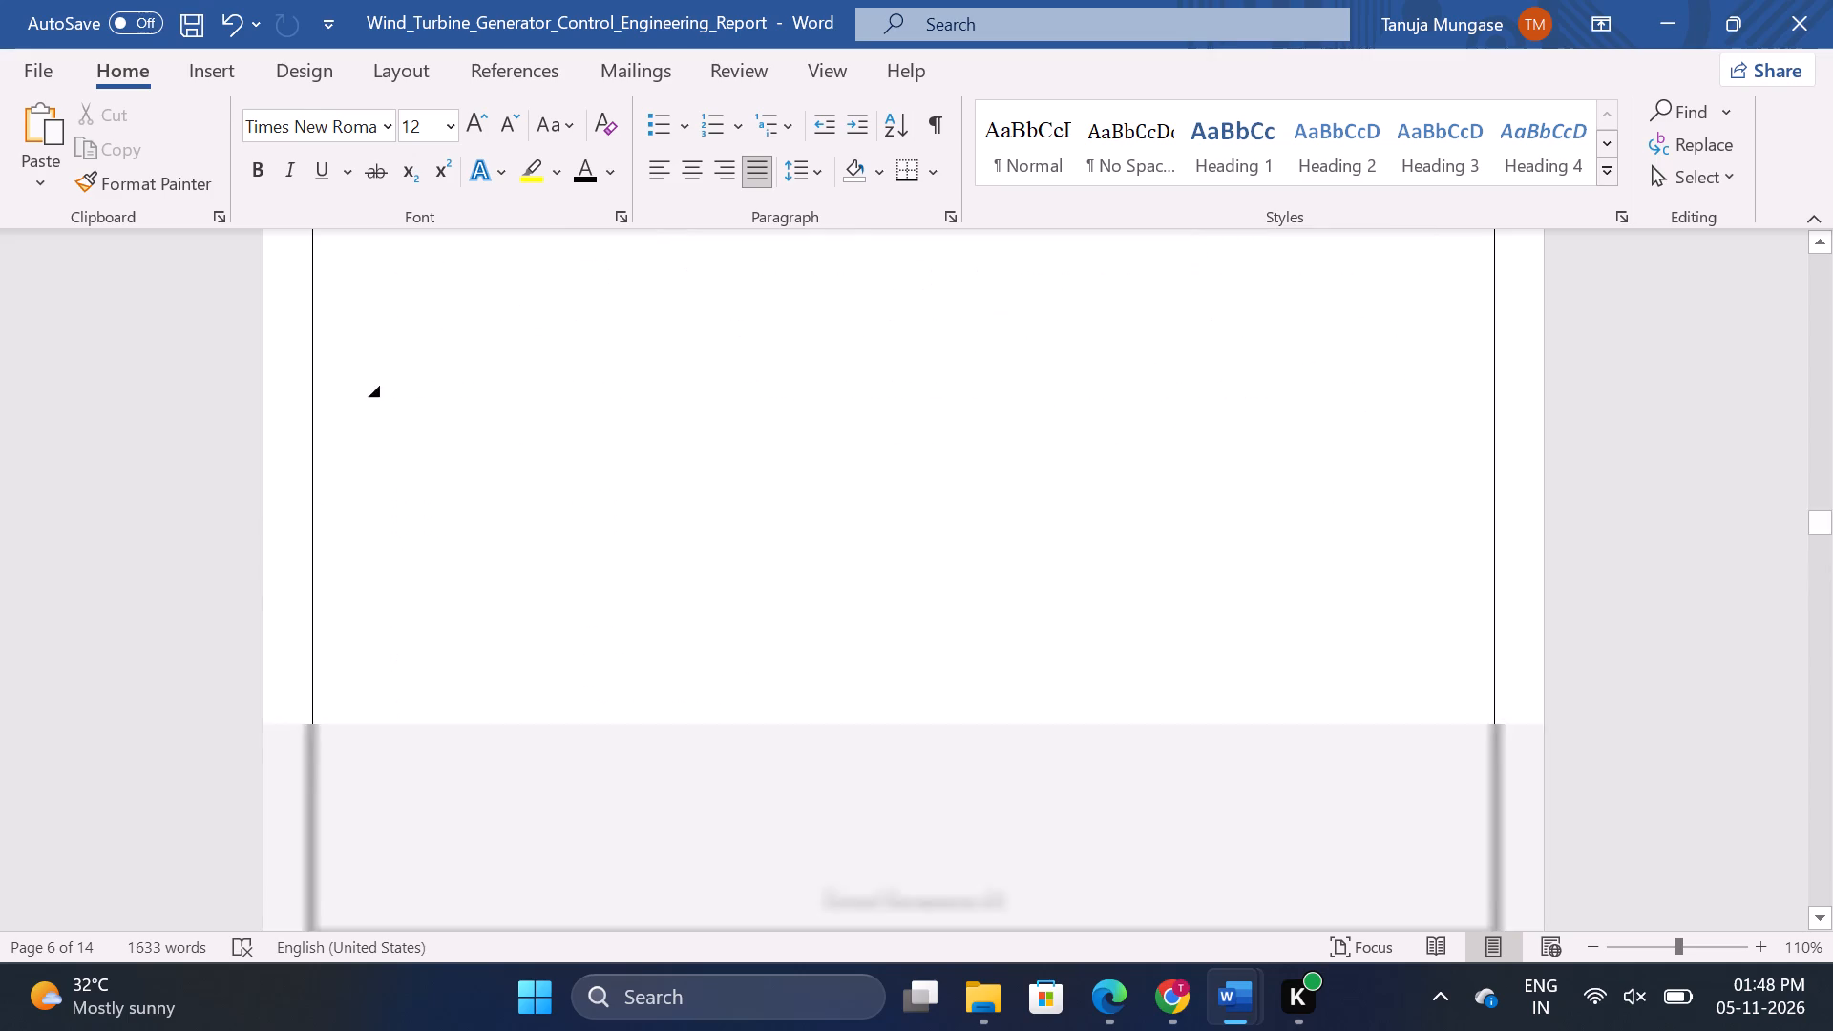
scroll(536, 791, "down", 9)
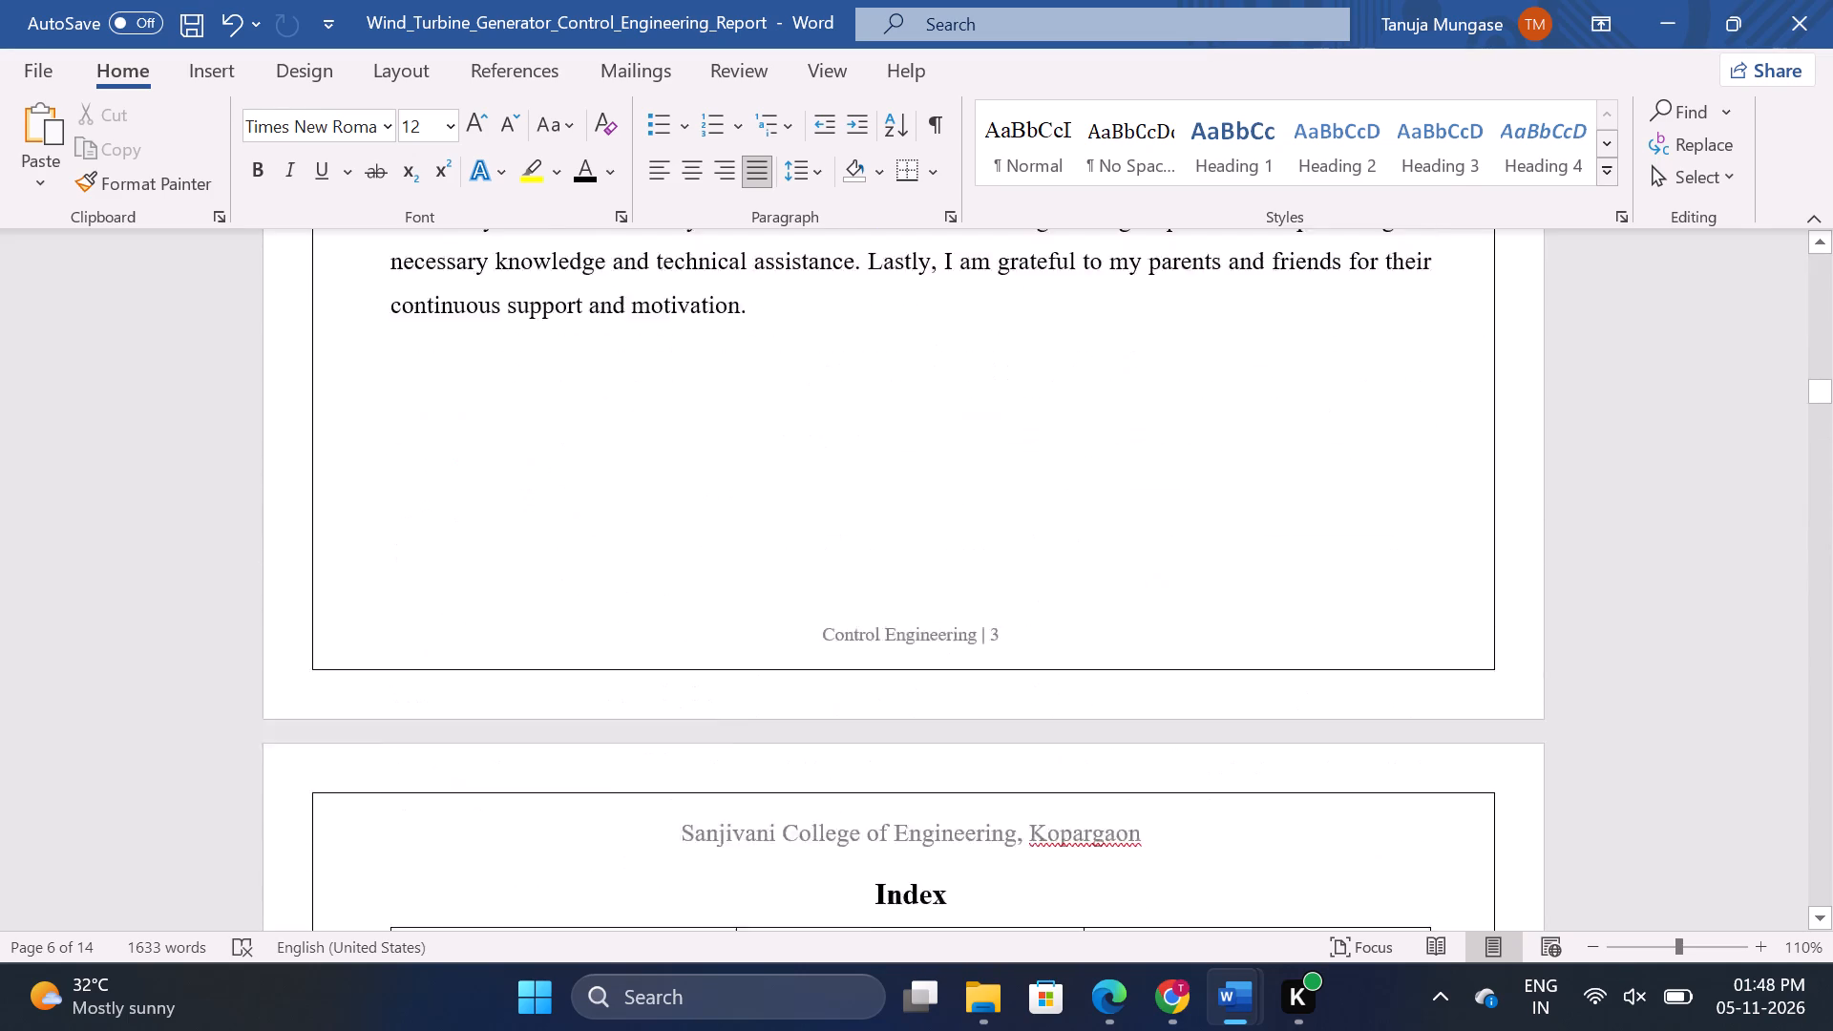
scroll(536, 791, "down", 3)
scroll(536, 791, "up", 2)
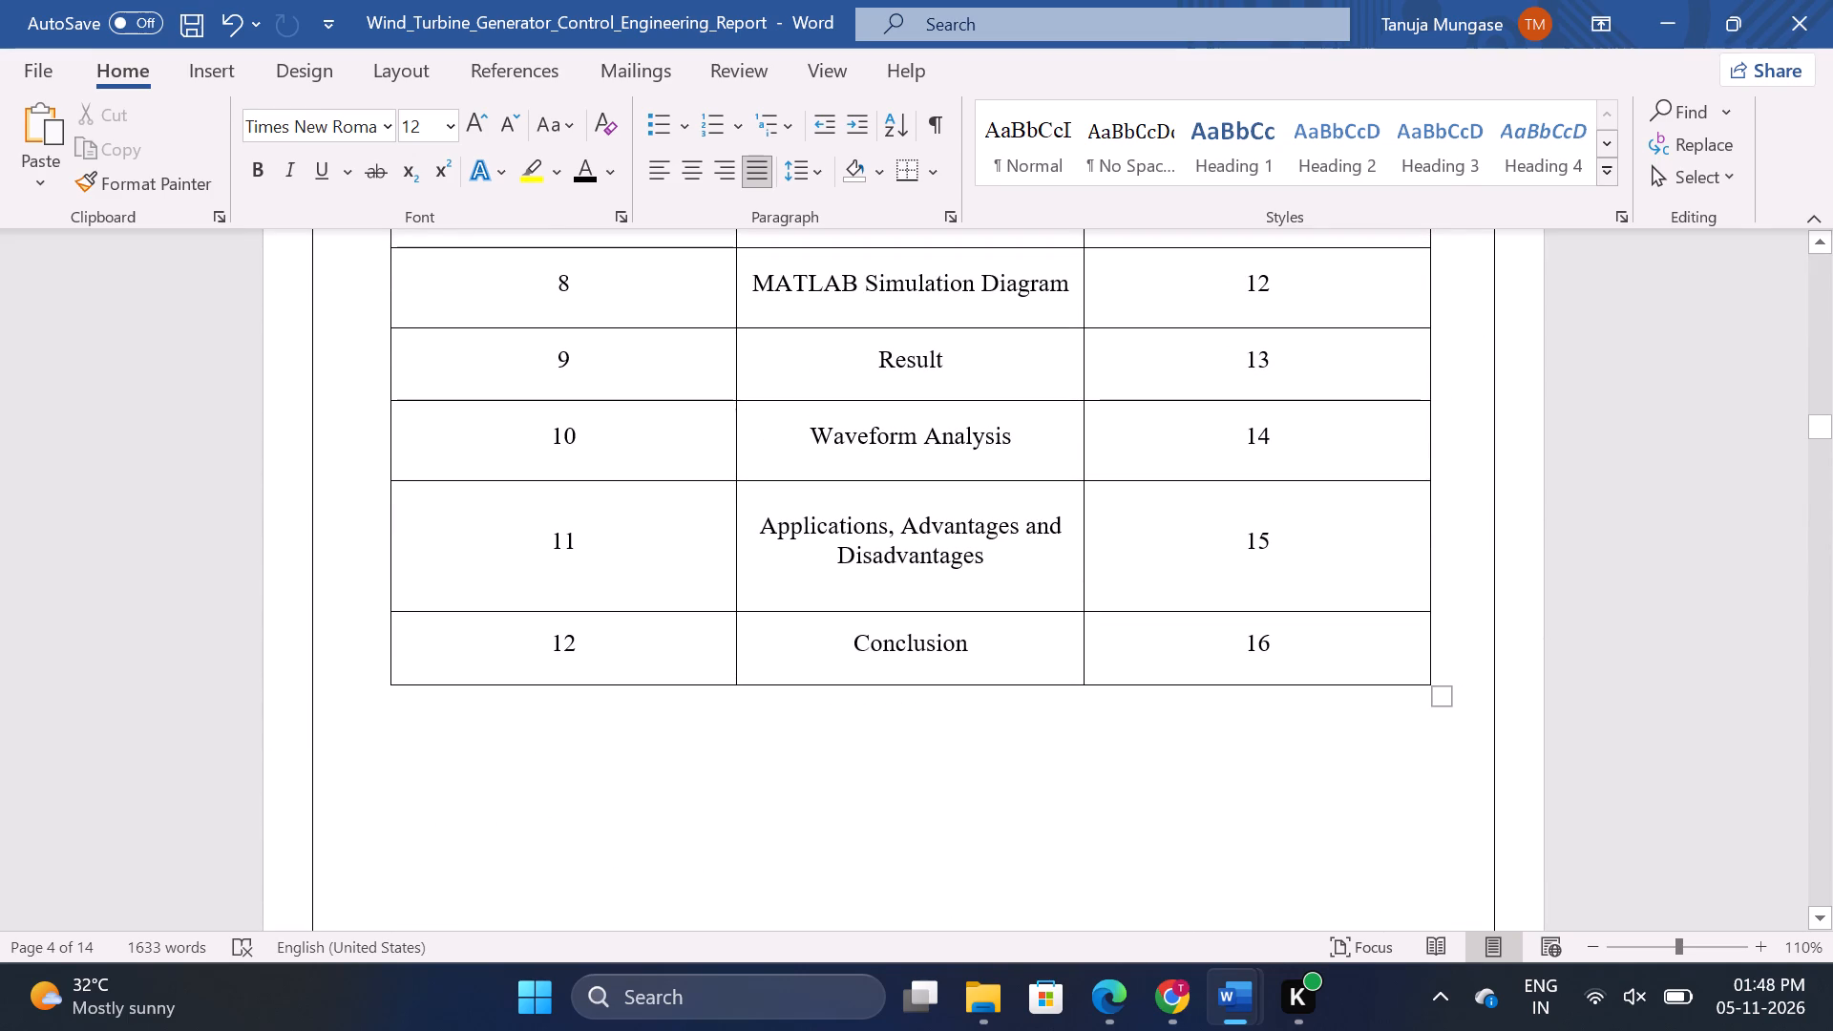
scroll(797, 476, "up", 1)
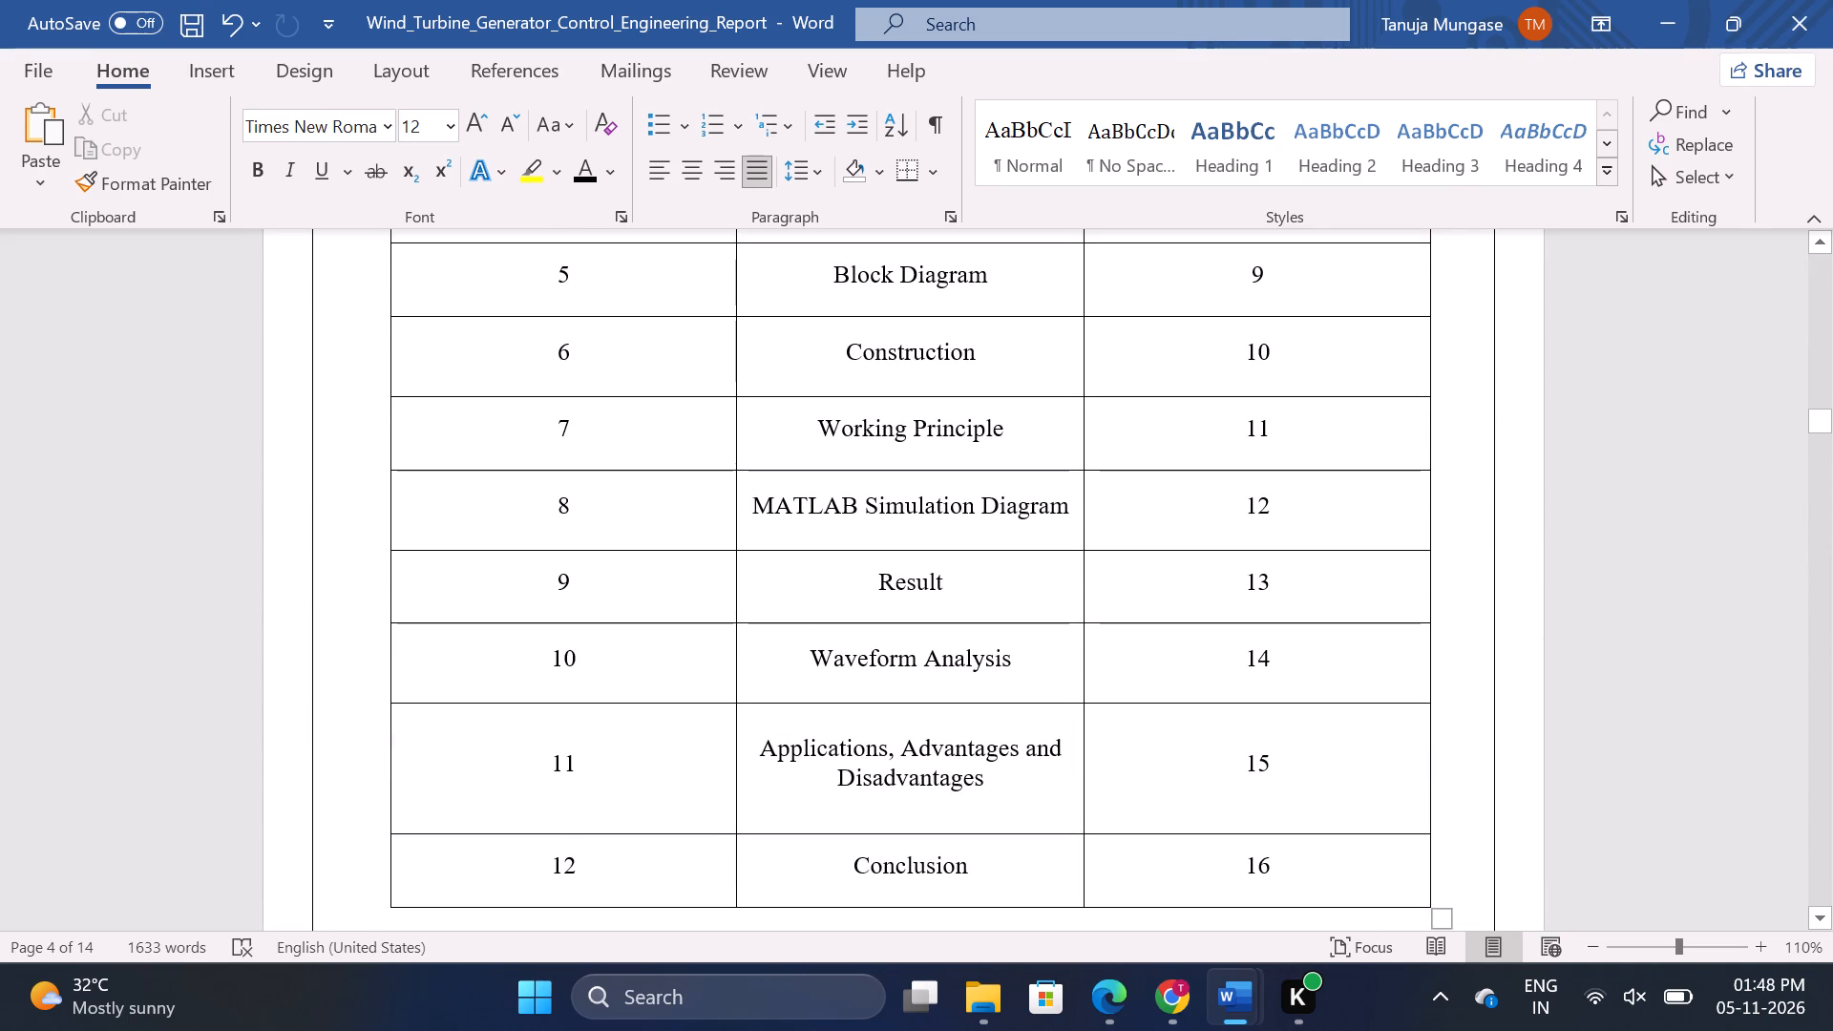
left_click_drag(851, 558, 987, 864)
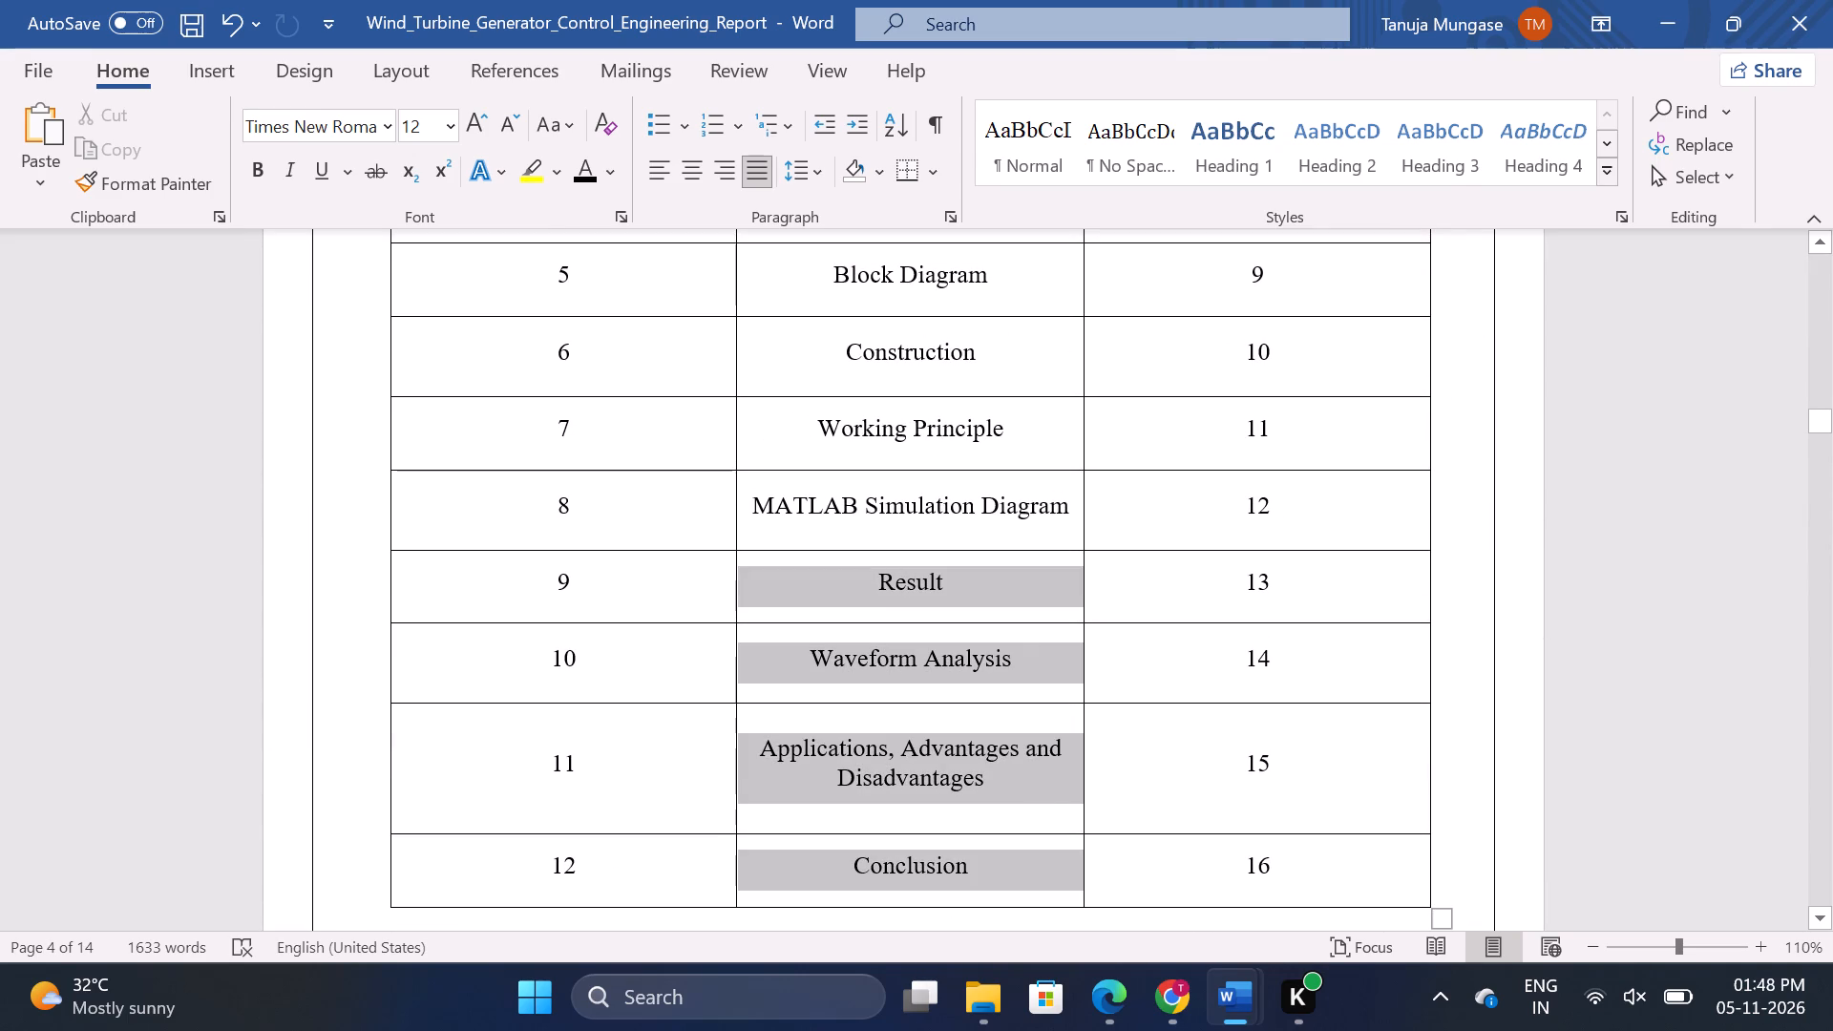
key("ctrl+c")
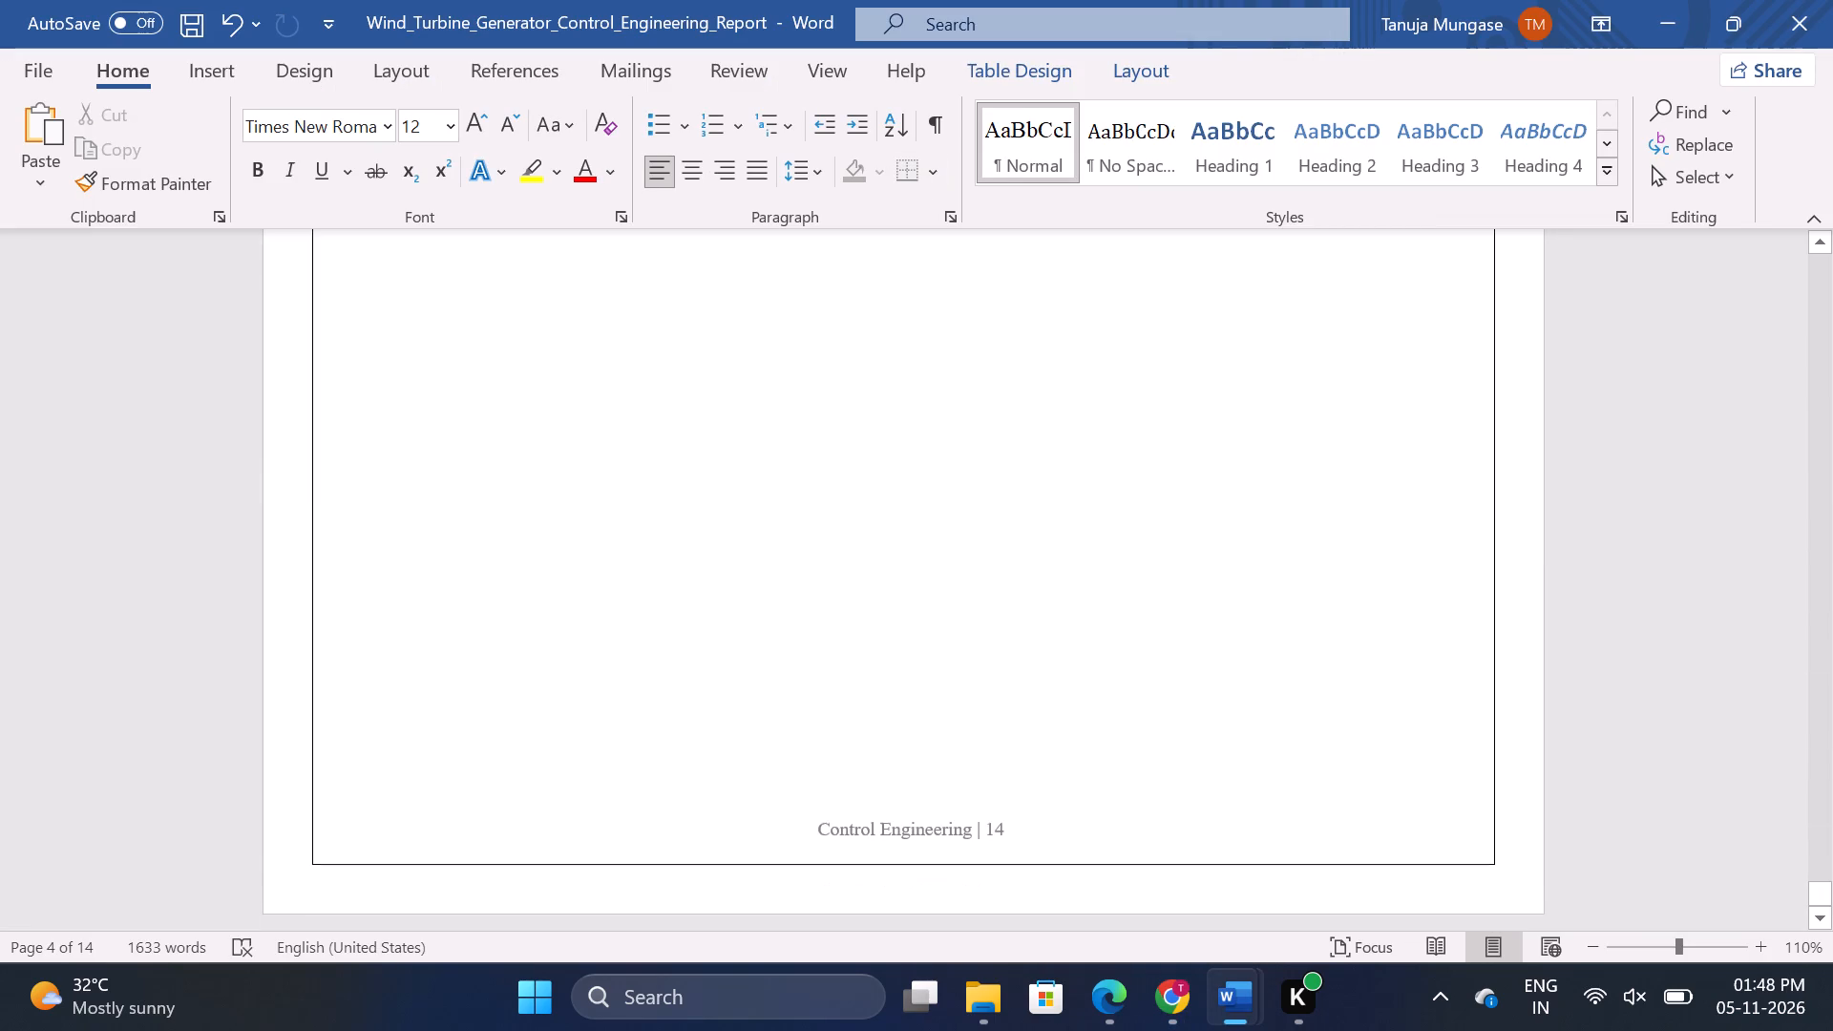
scroll(1169, 747, "up", 3)
scroll(705, 531, "up", 3)
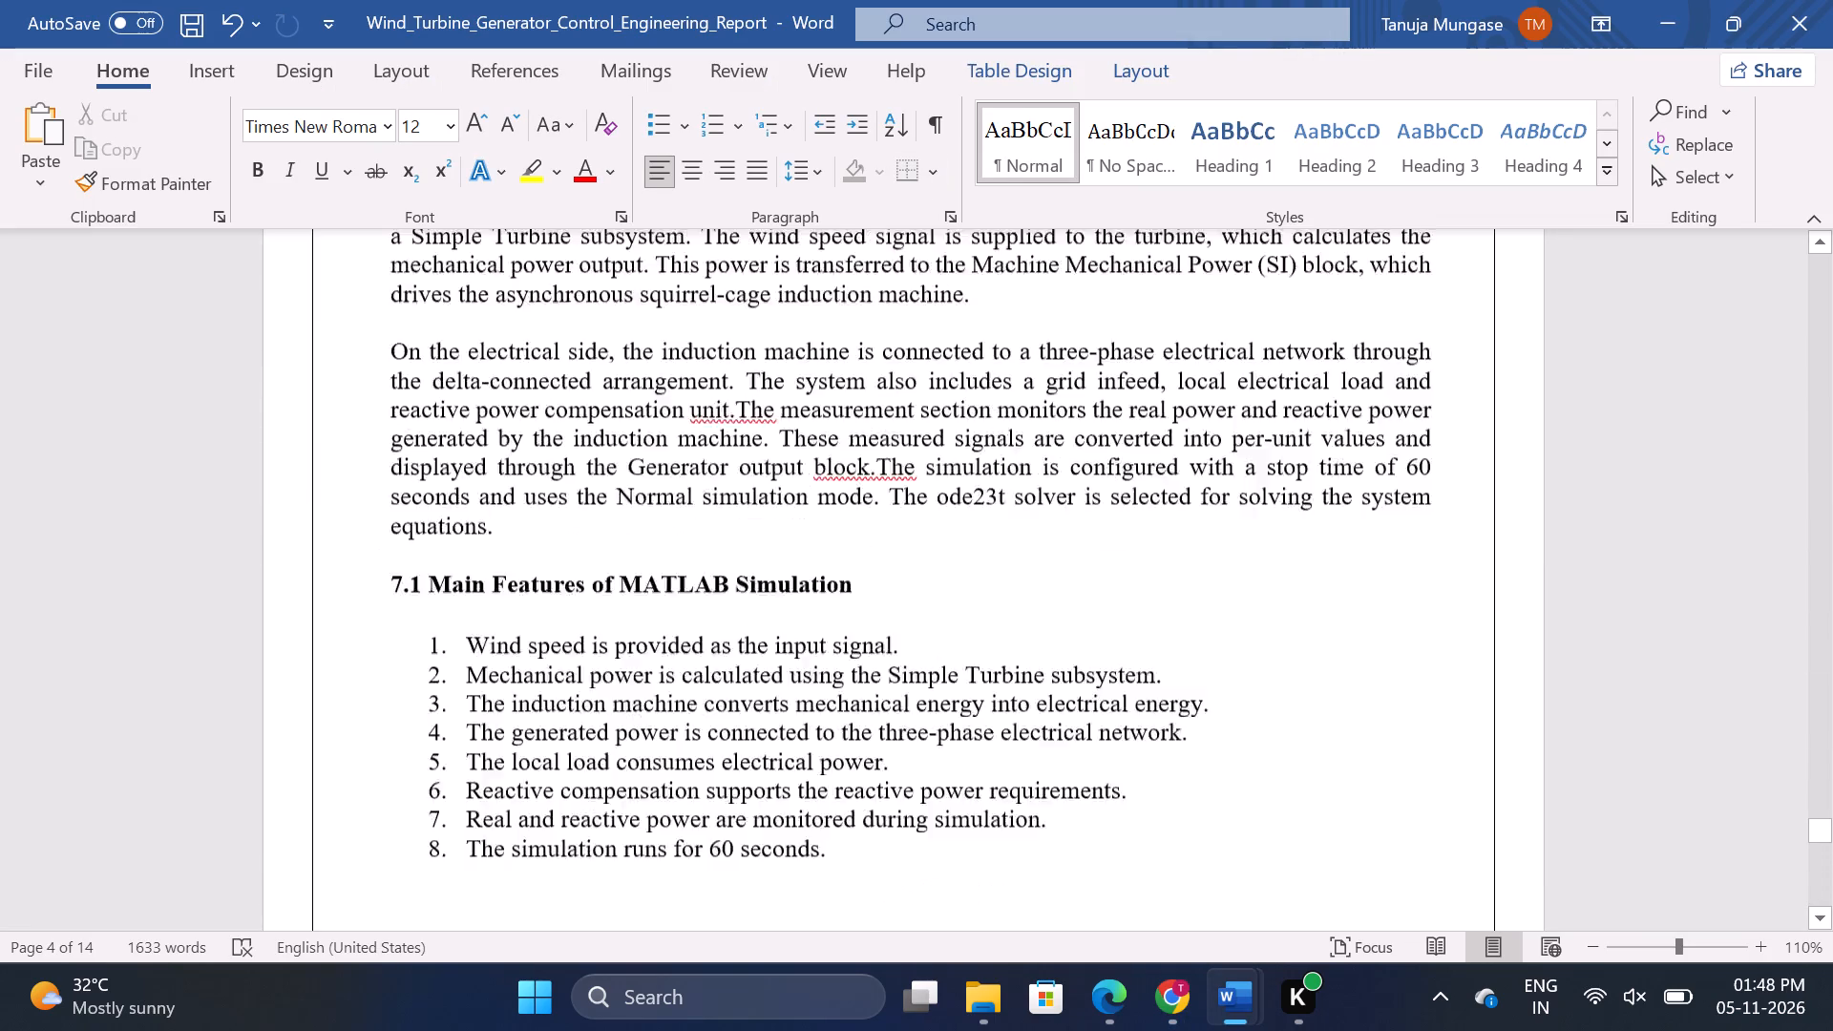
scroll(705, 531, "down", 2)
scroll(705, 531, "up", 1)
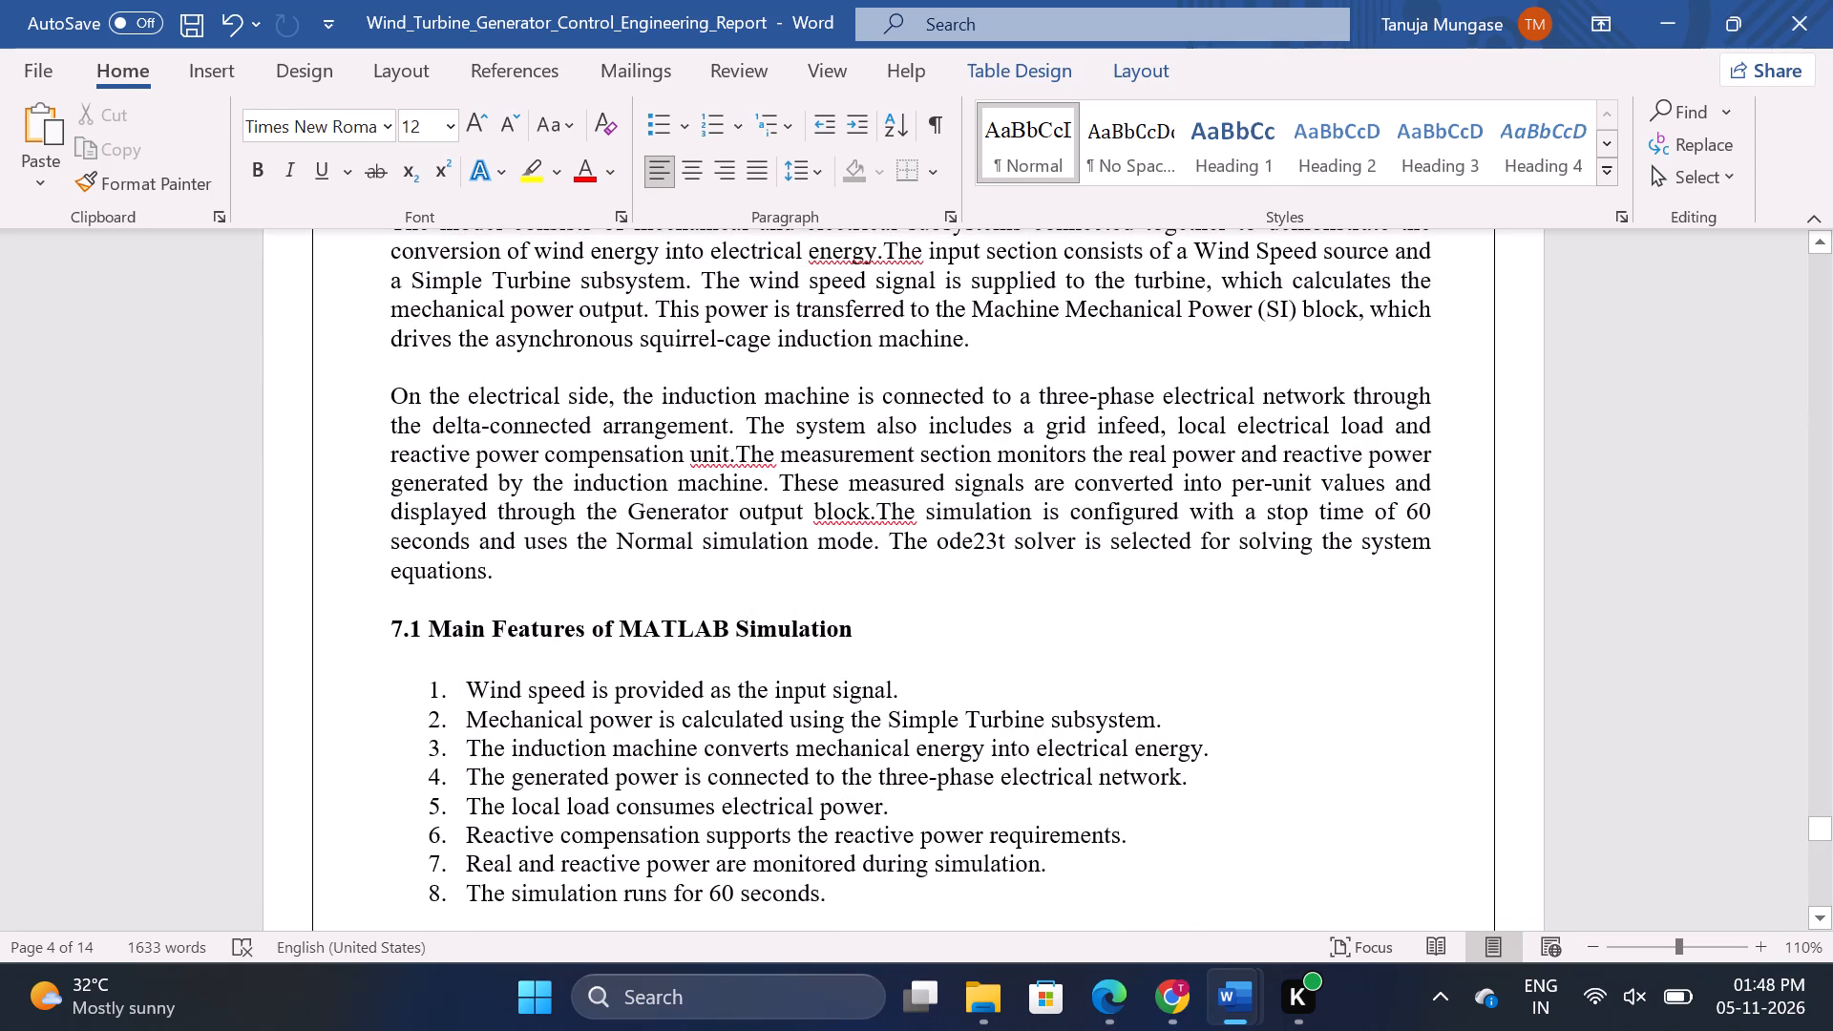
left_click(734, 456)
key("space")
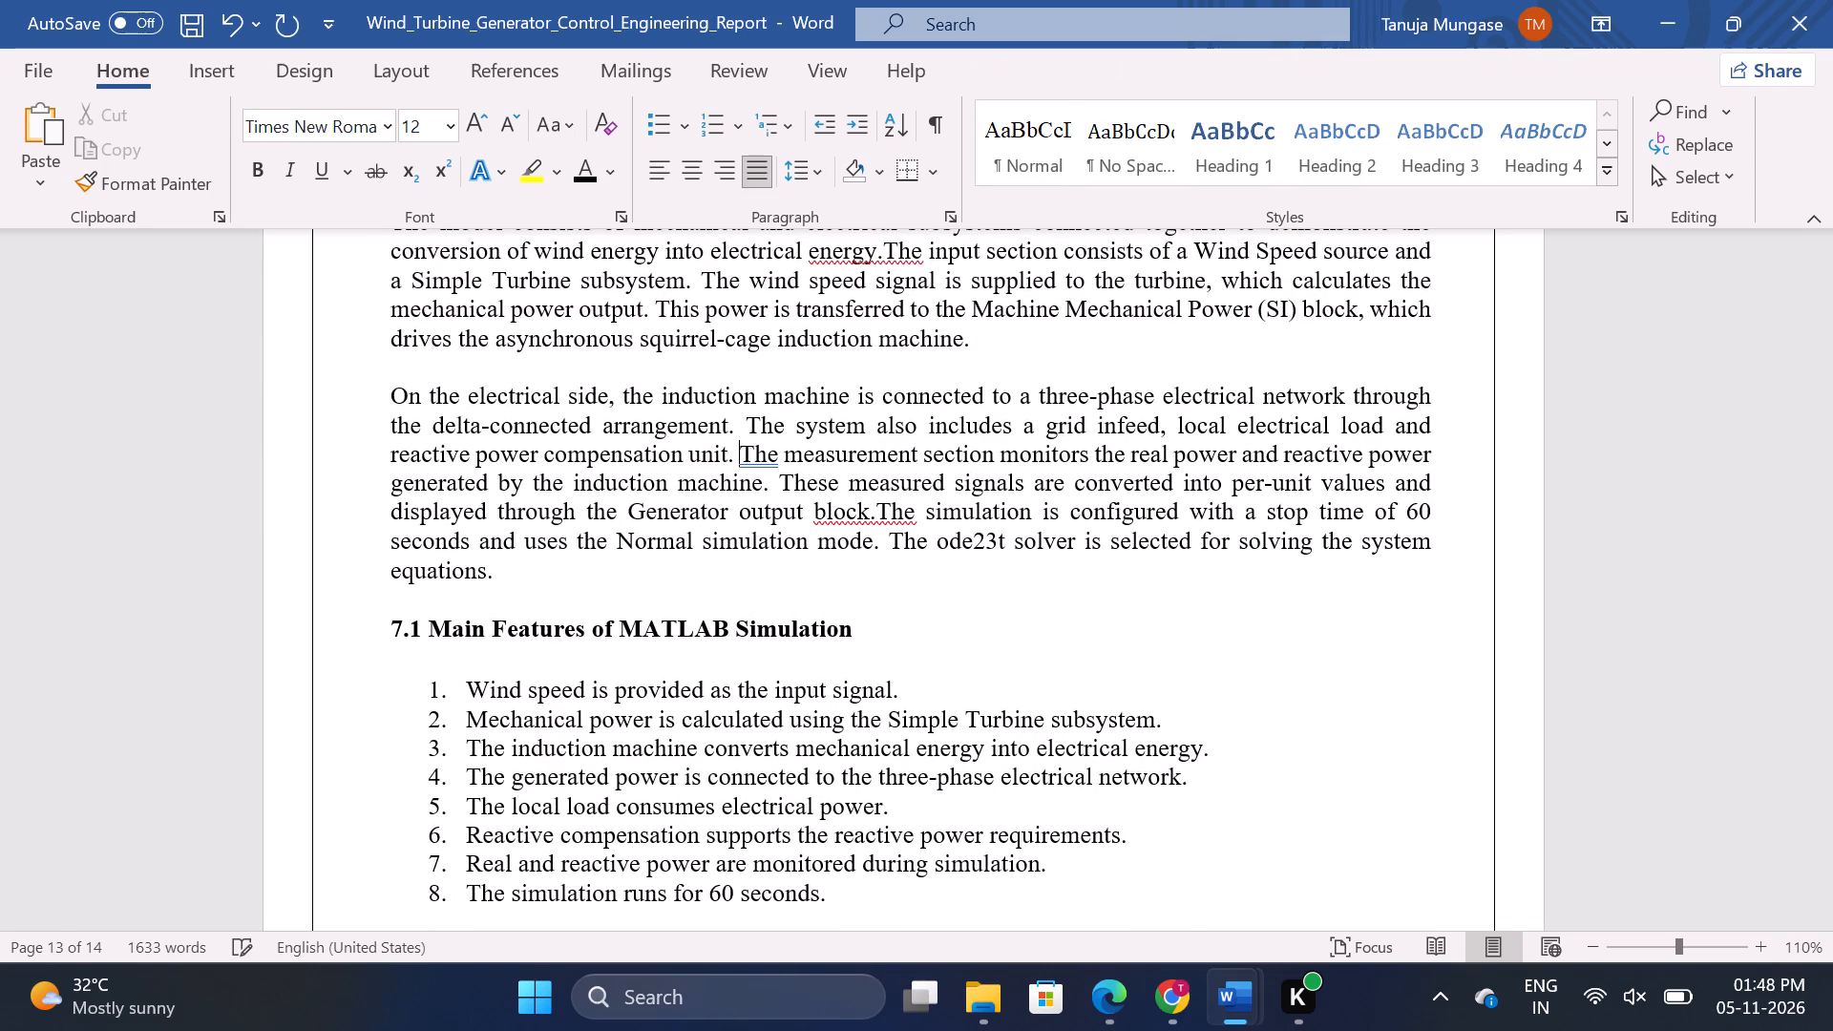
left_click(877, 512)
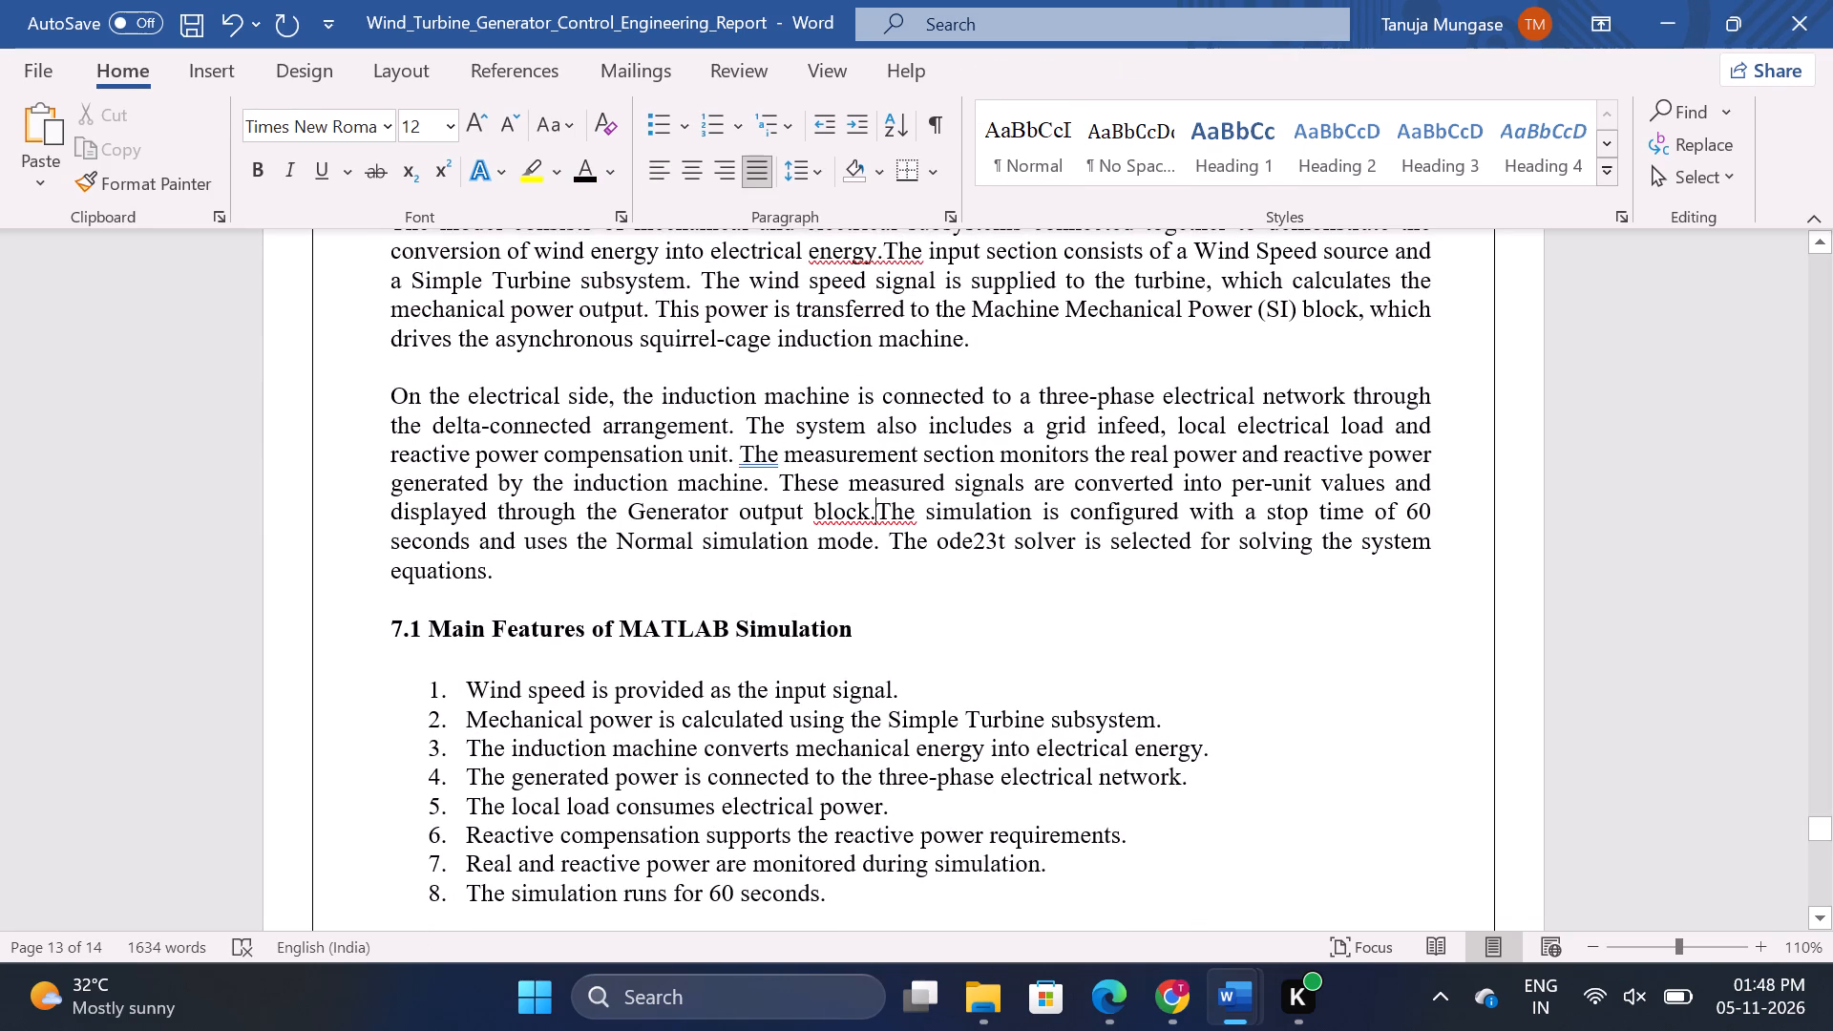
left_click(816, 515)
key("BackSpace")
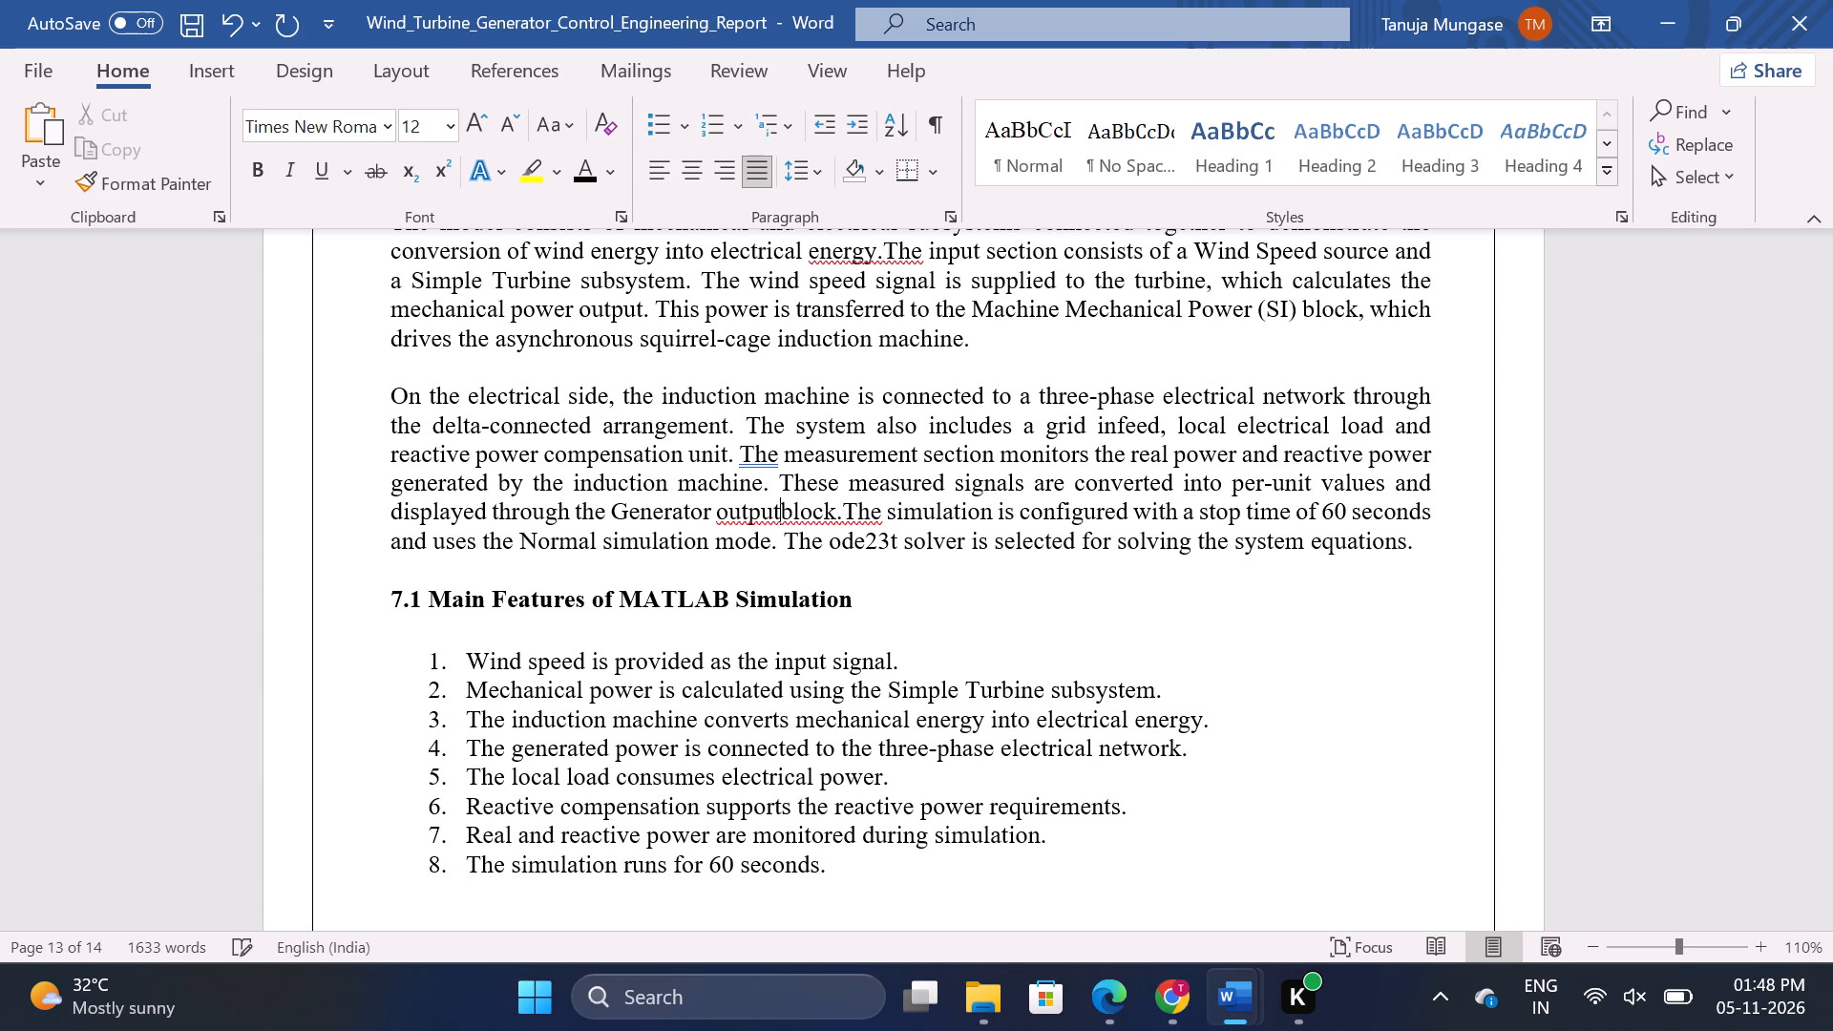
key("space")
left_click(875, 512)
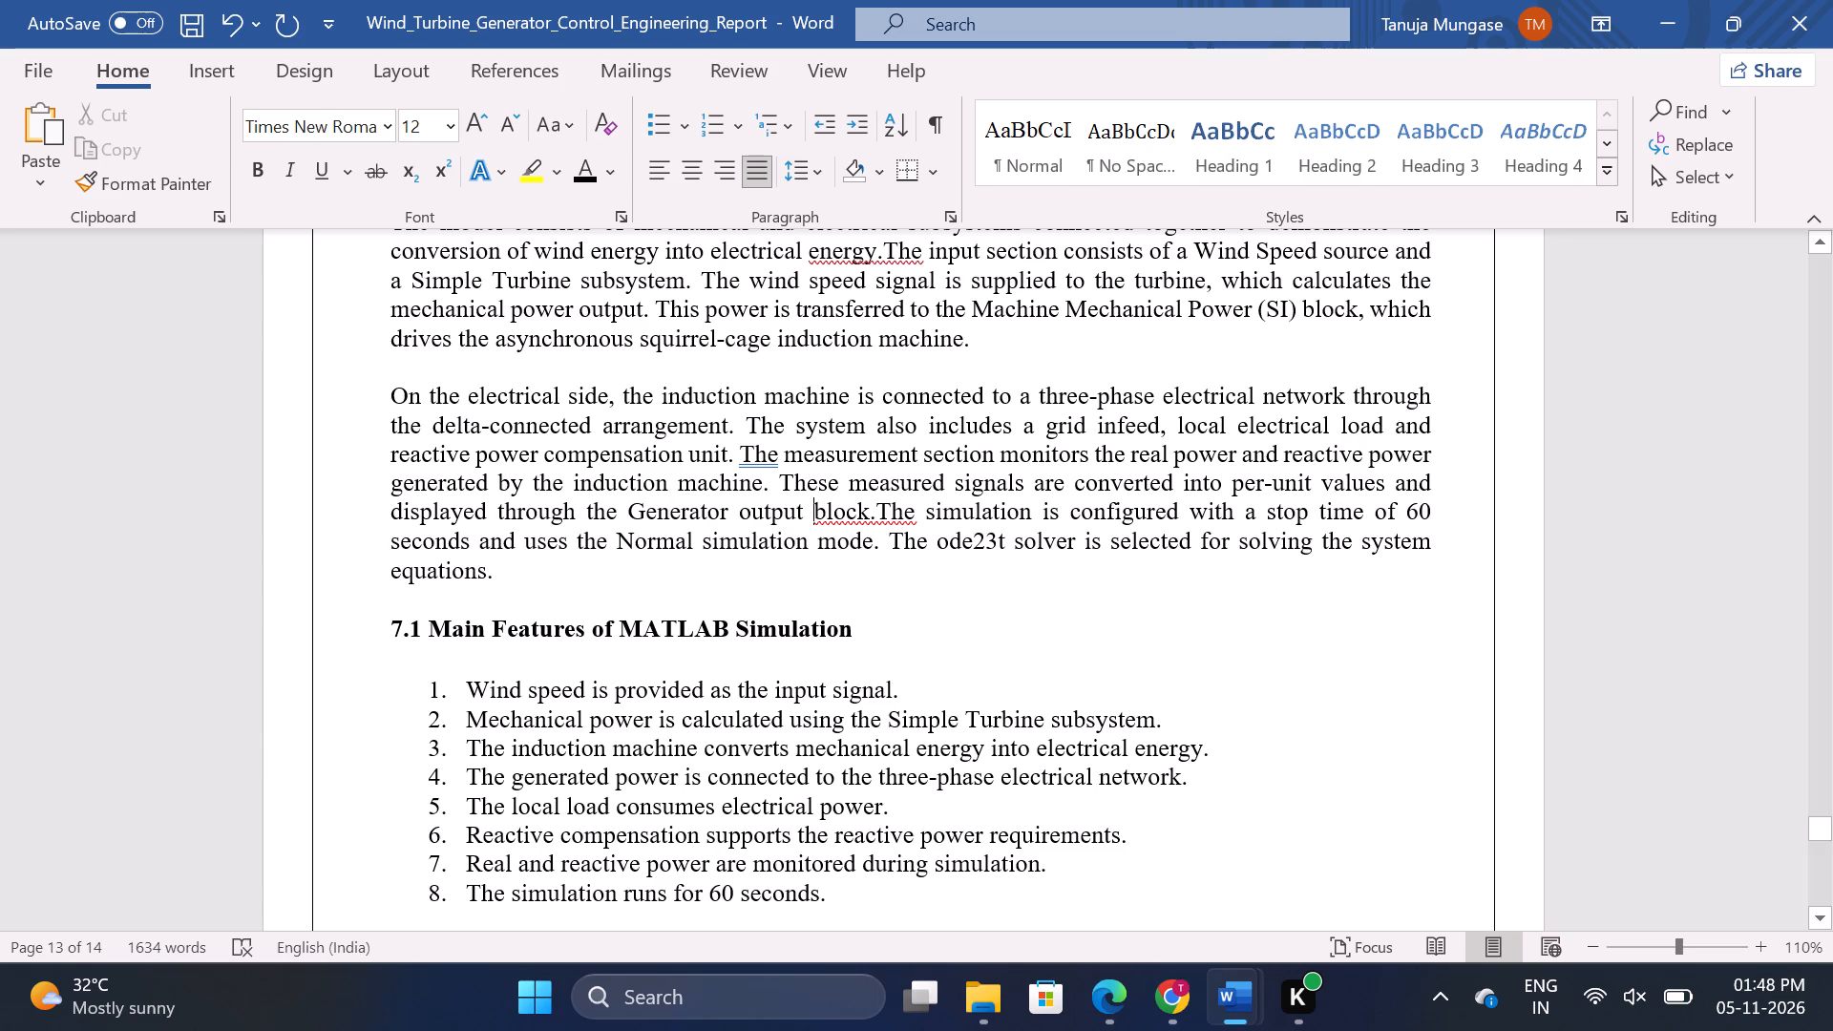
key("space")
Examine the layout from the 7.1 feature list on page 13 down to the start of page 14.
scroll(886, 524, "down", 2)
scroll(886, 524, "up", 1)
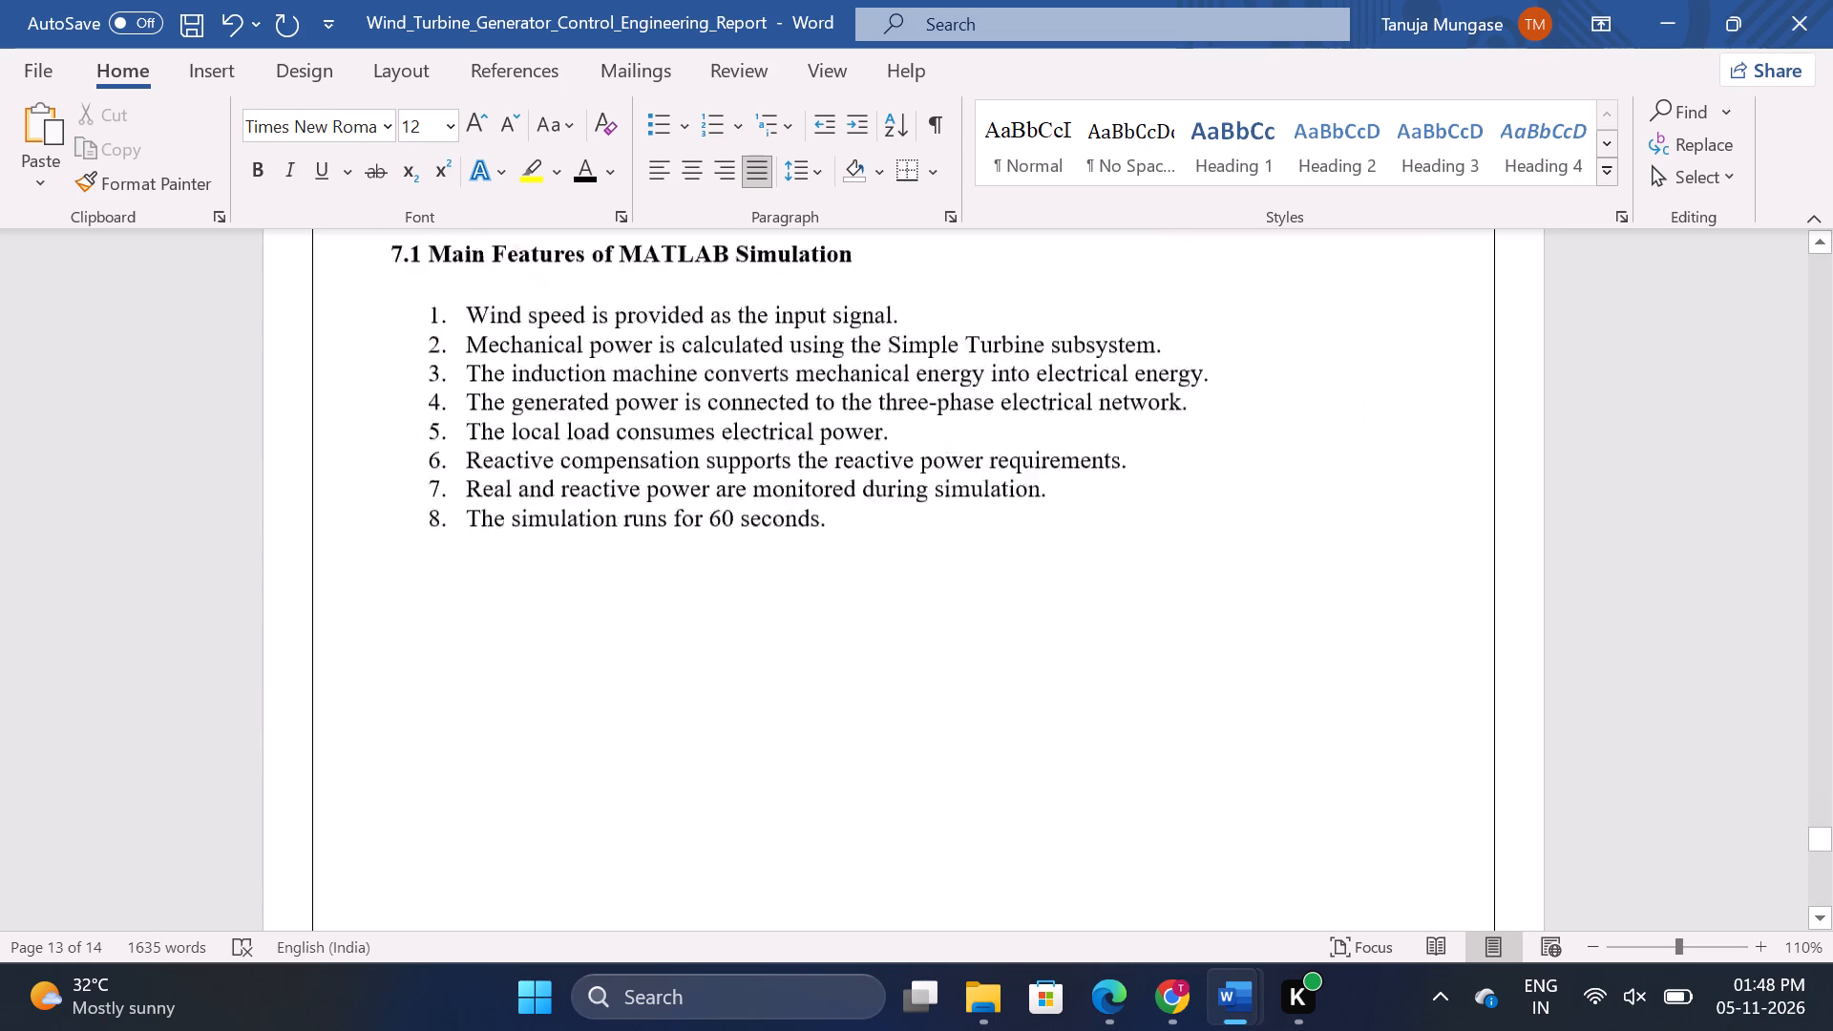
scroll(886, 524, "up", 1)
scroll(886, 524, "down", 2)
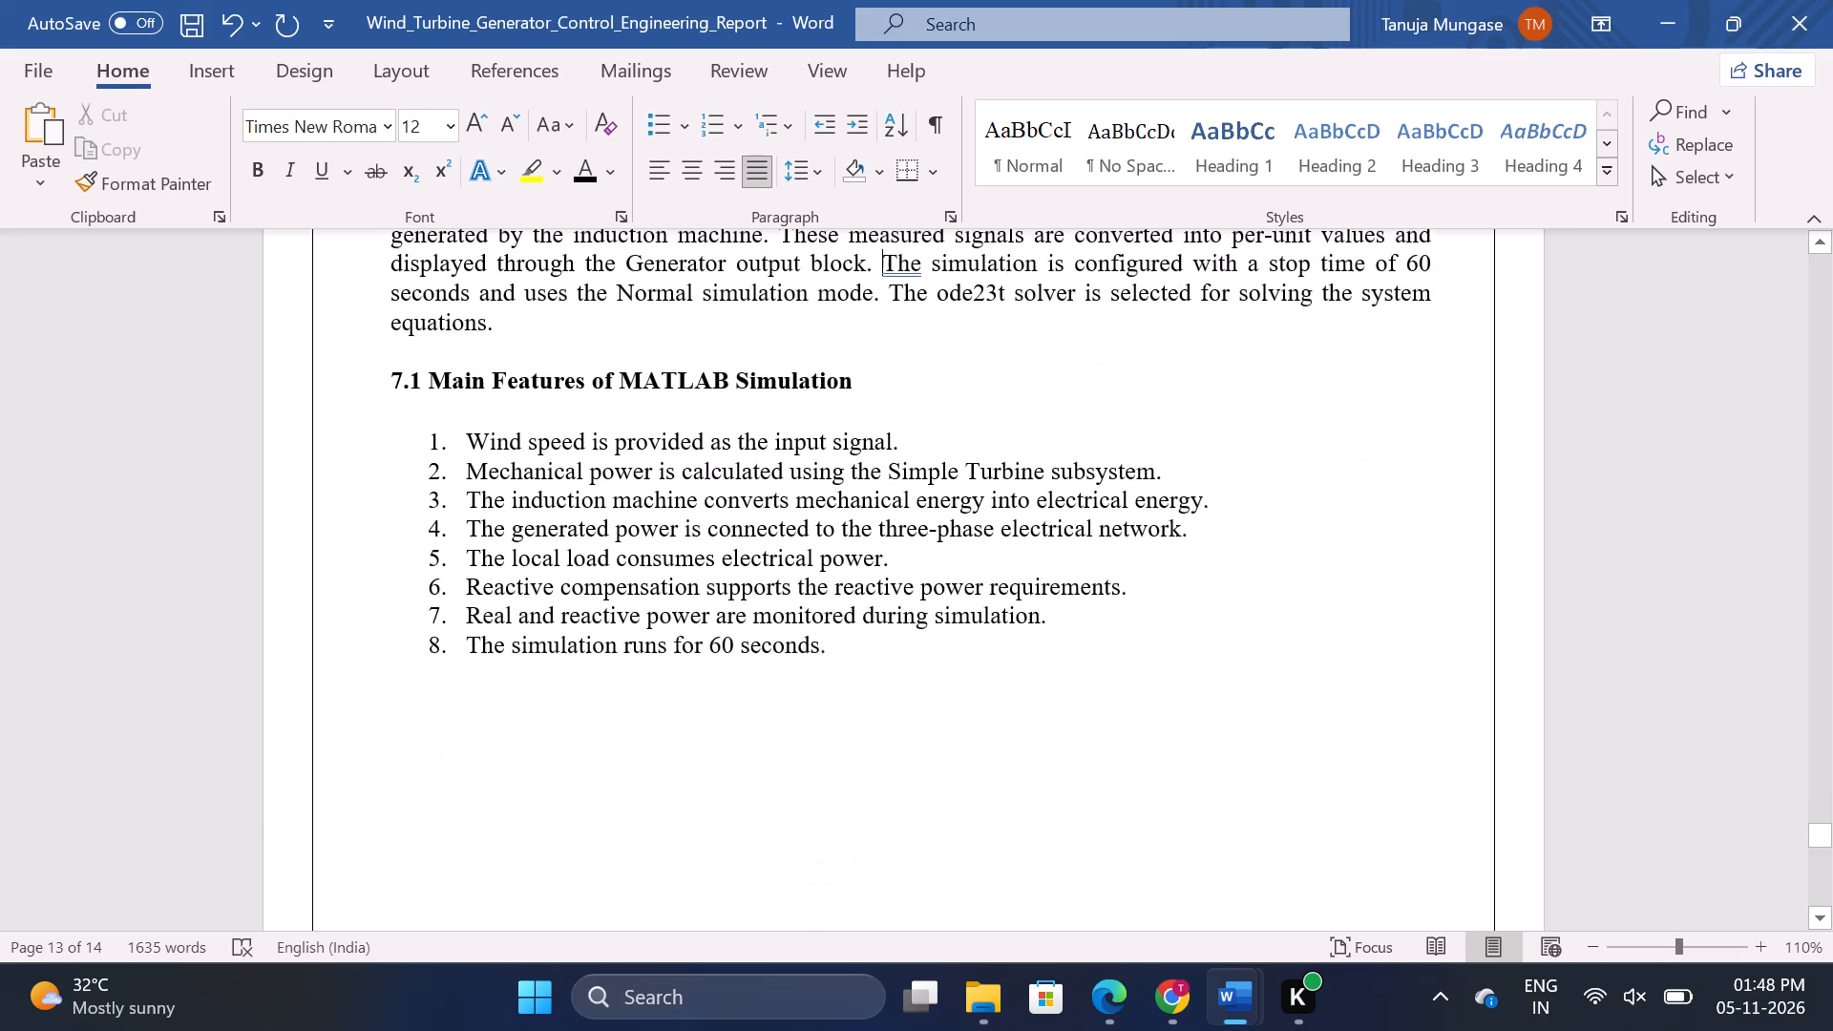
scroll(886, 524, "down", 1)
scroll(605, 583, "down", 3)
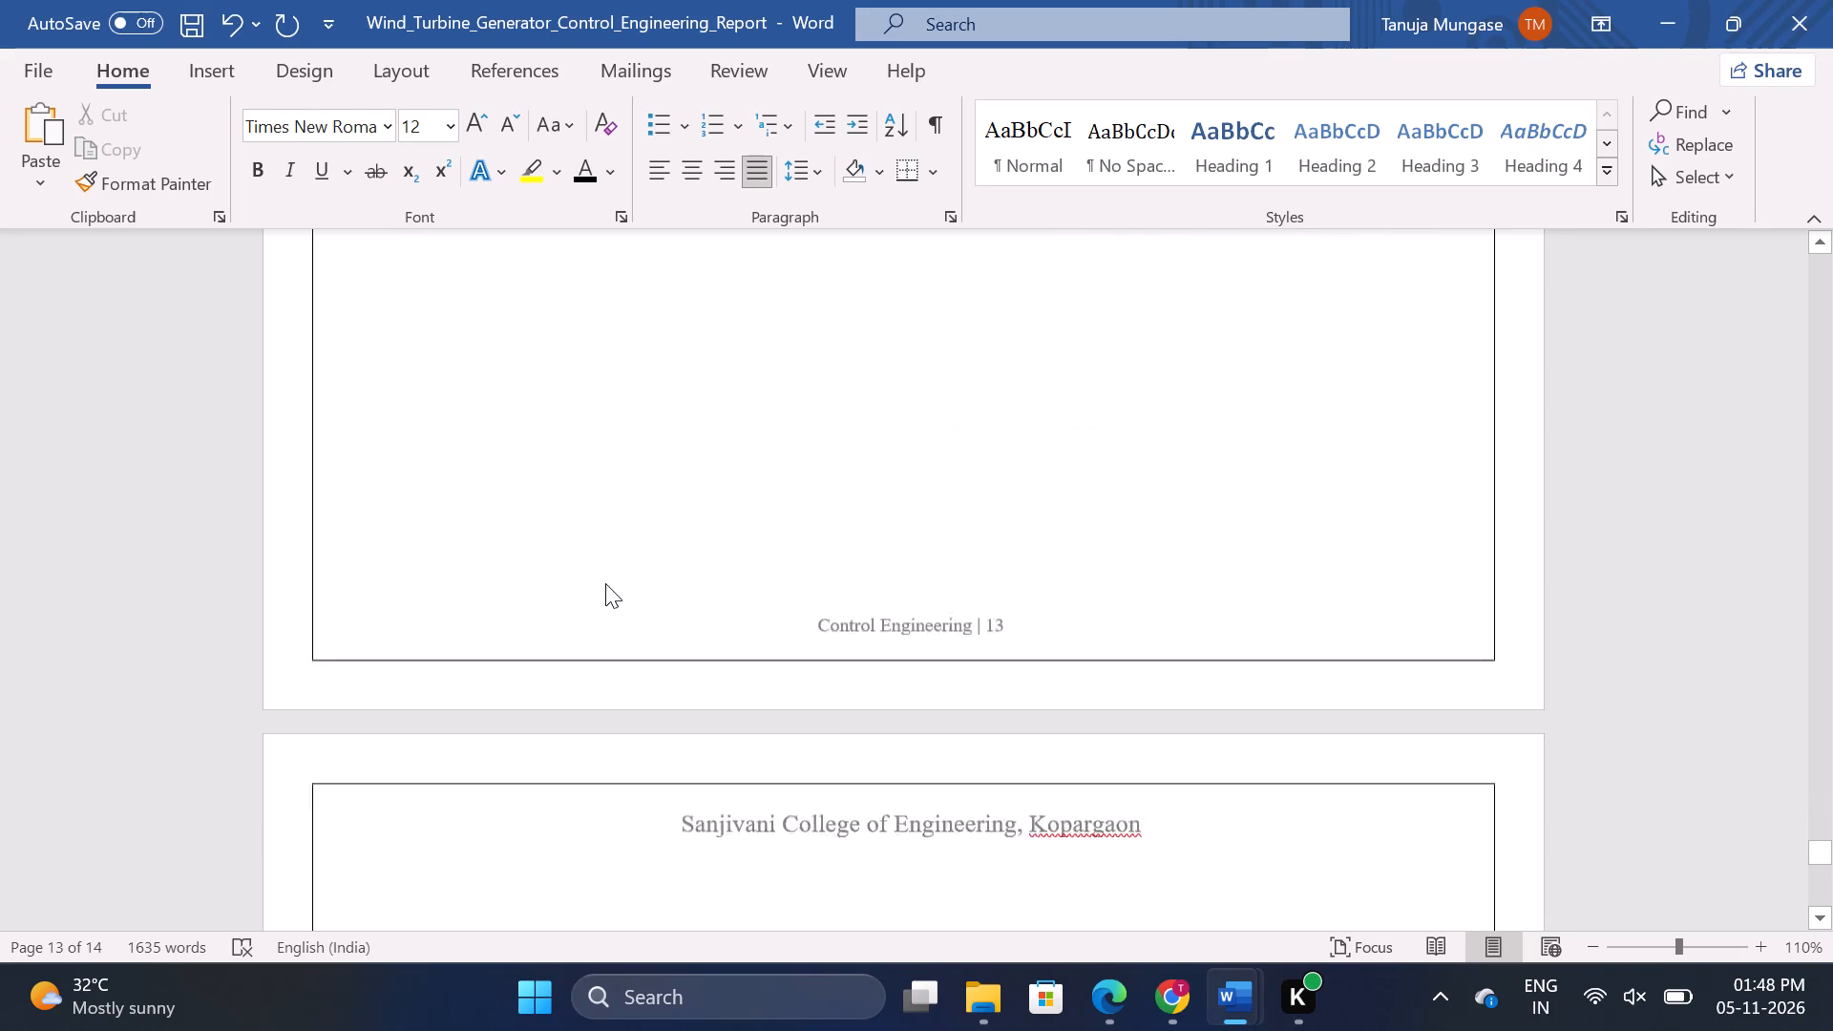
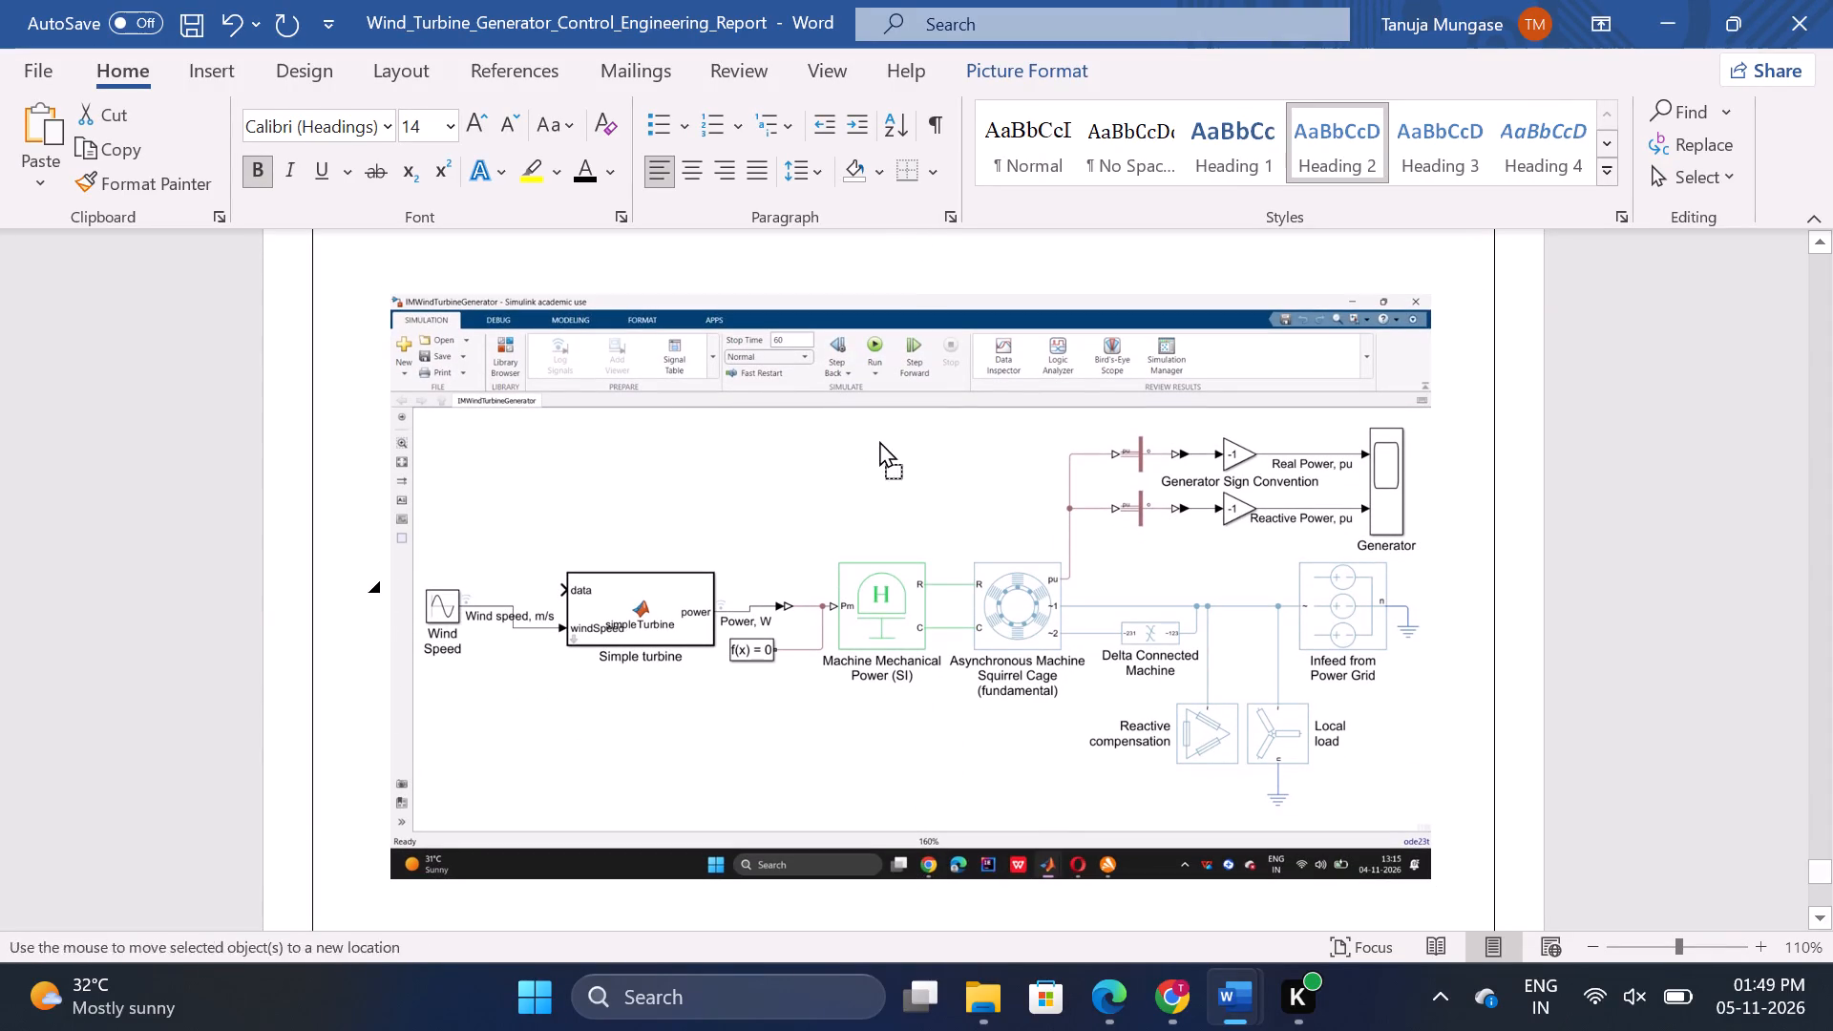
Set the Simulink diagram on page 14 to In Front of Text wrapping and move it up toward the top of the page.
left_click_drag(879, 440, 878, 425)
scroll(878, 425, "up", 1)
left_click_drag(917, 580, 909, 511)
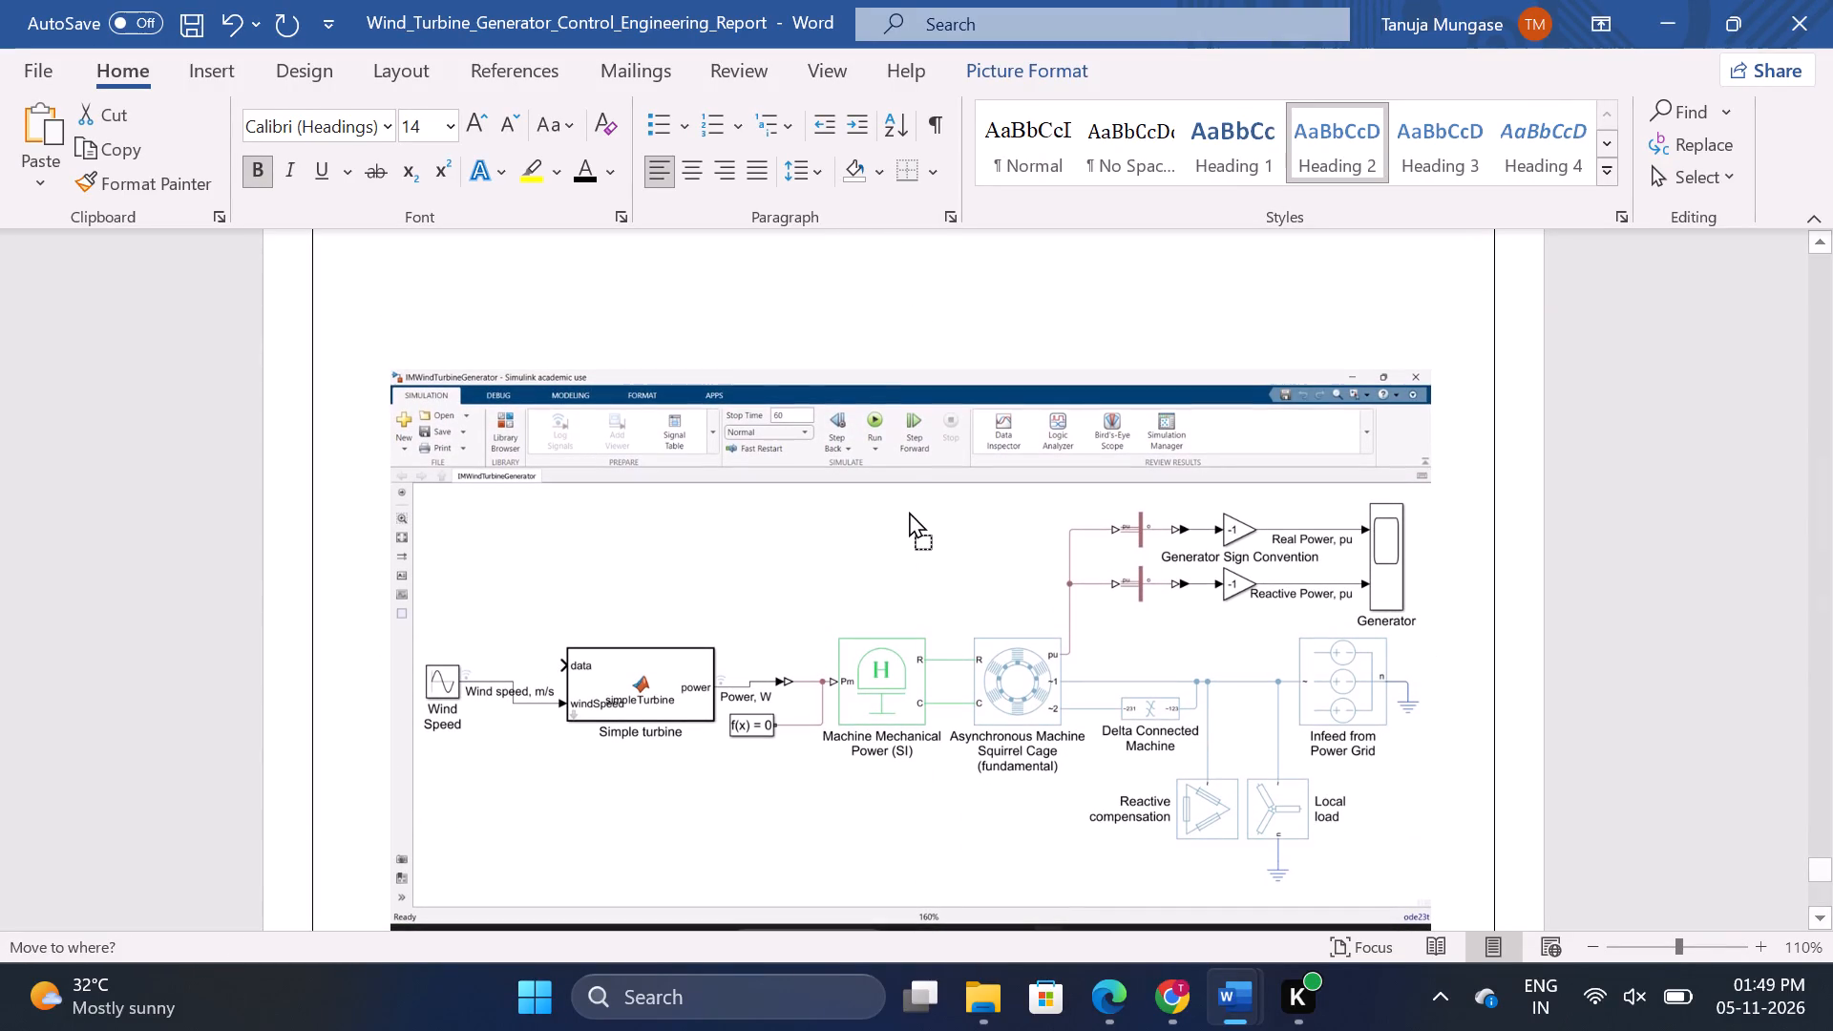
left_click_drag(909, 511, 912, 481)
left_click_drag(952, 571, 1357, 418)
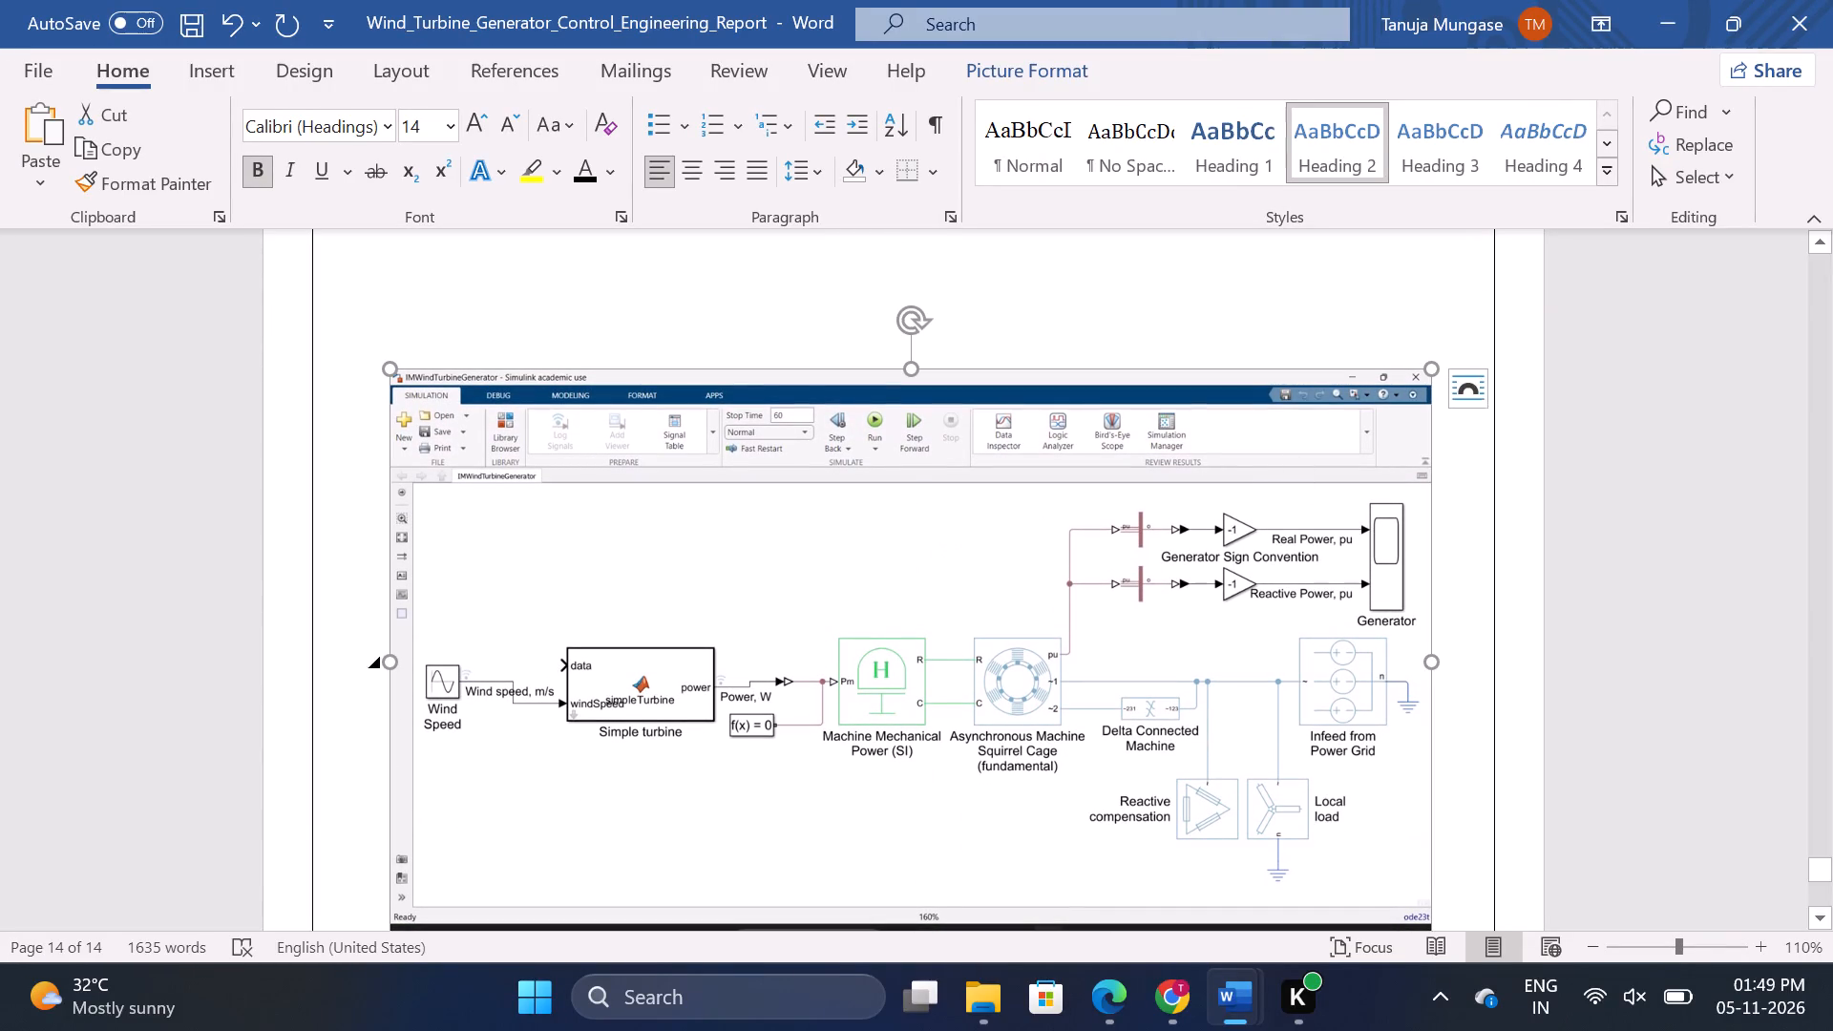
left_click(1460, 396)
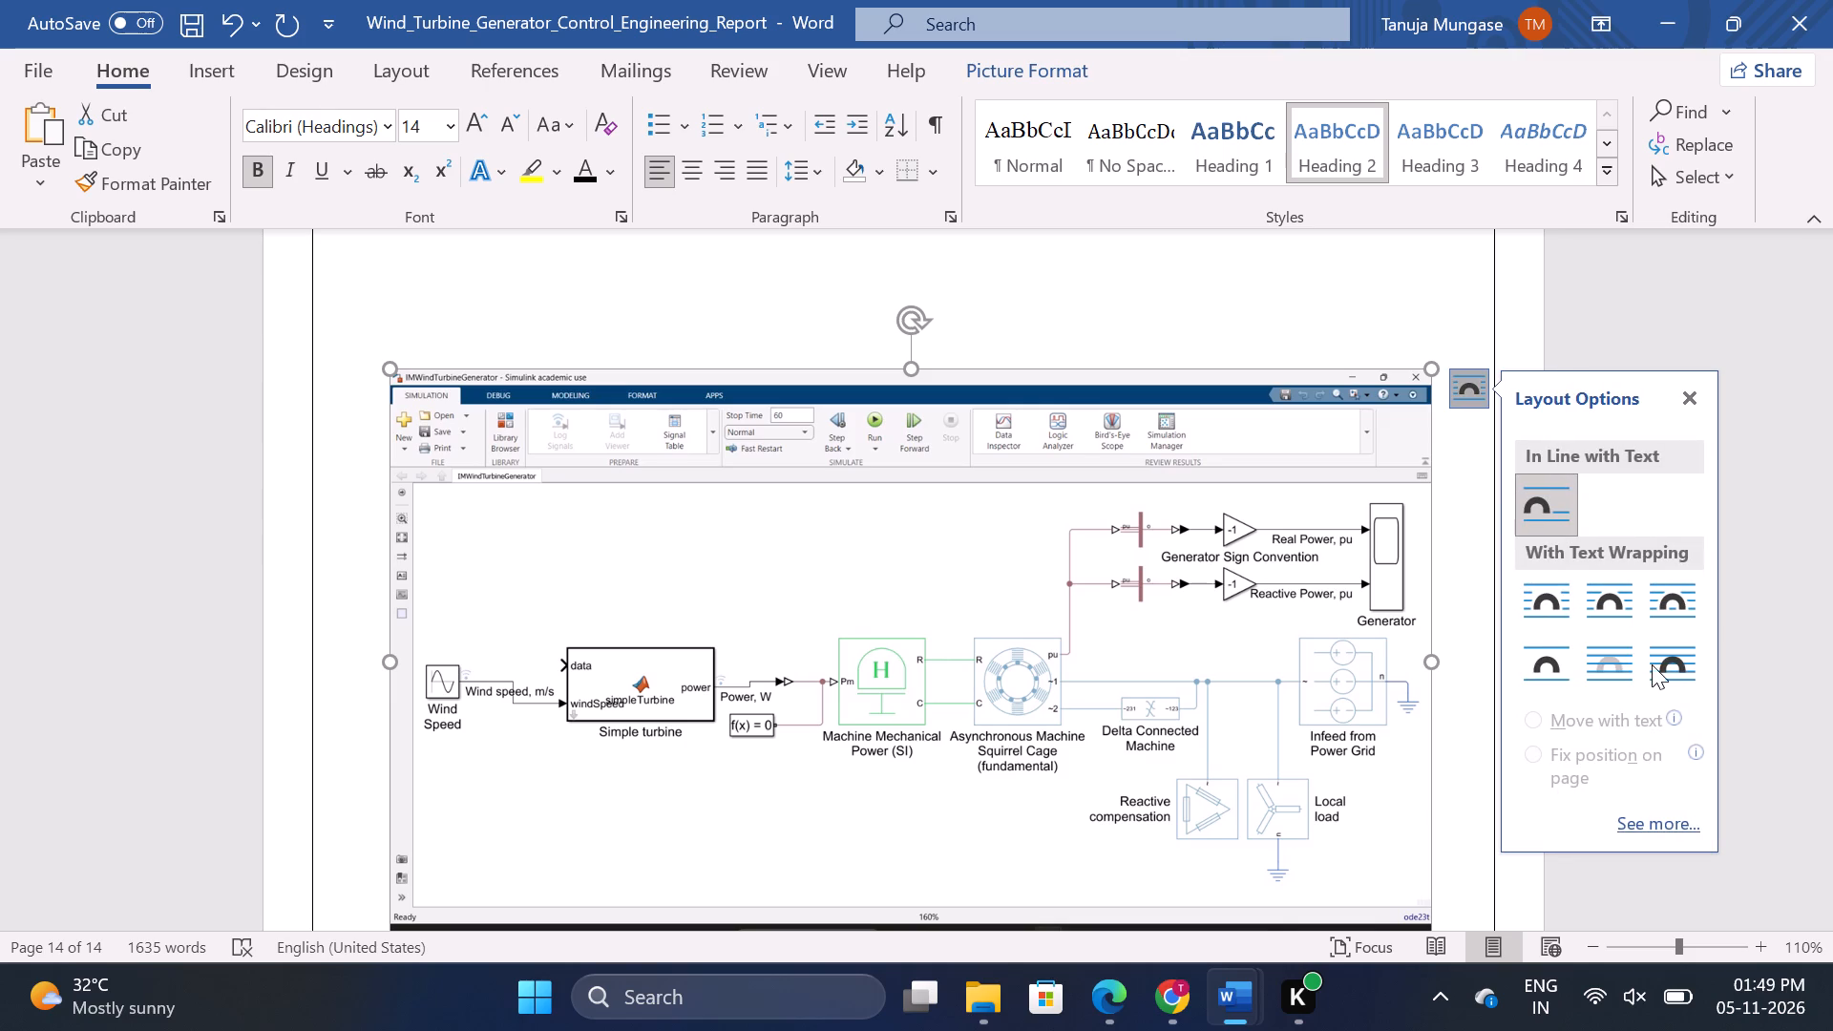
left_click(1652, 664)
left_click_drag(1126, 505, 1115, 394)
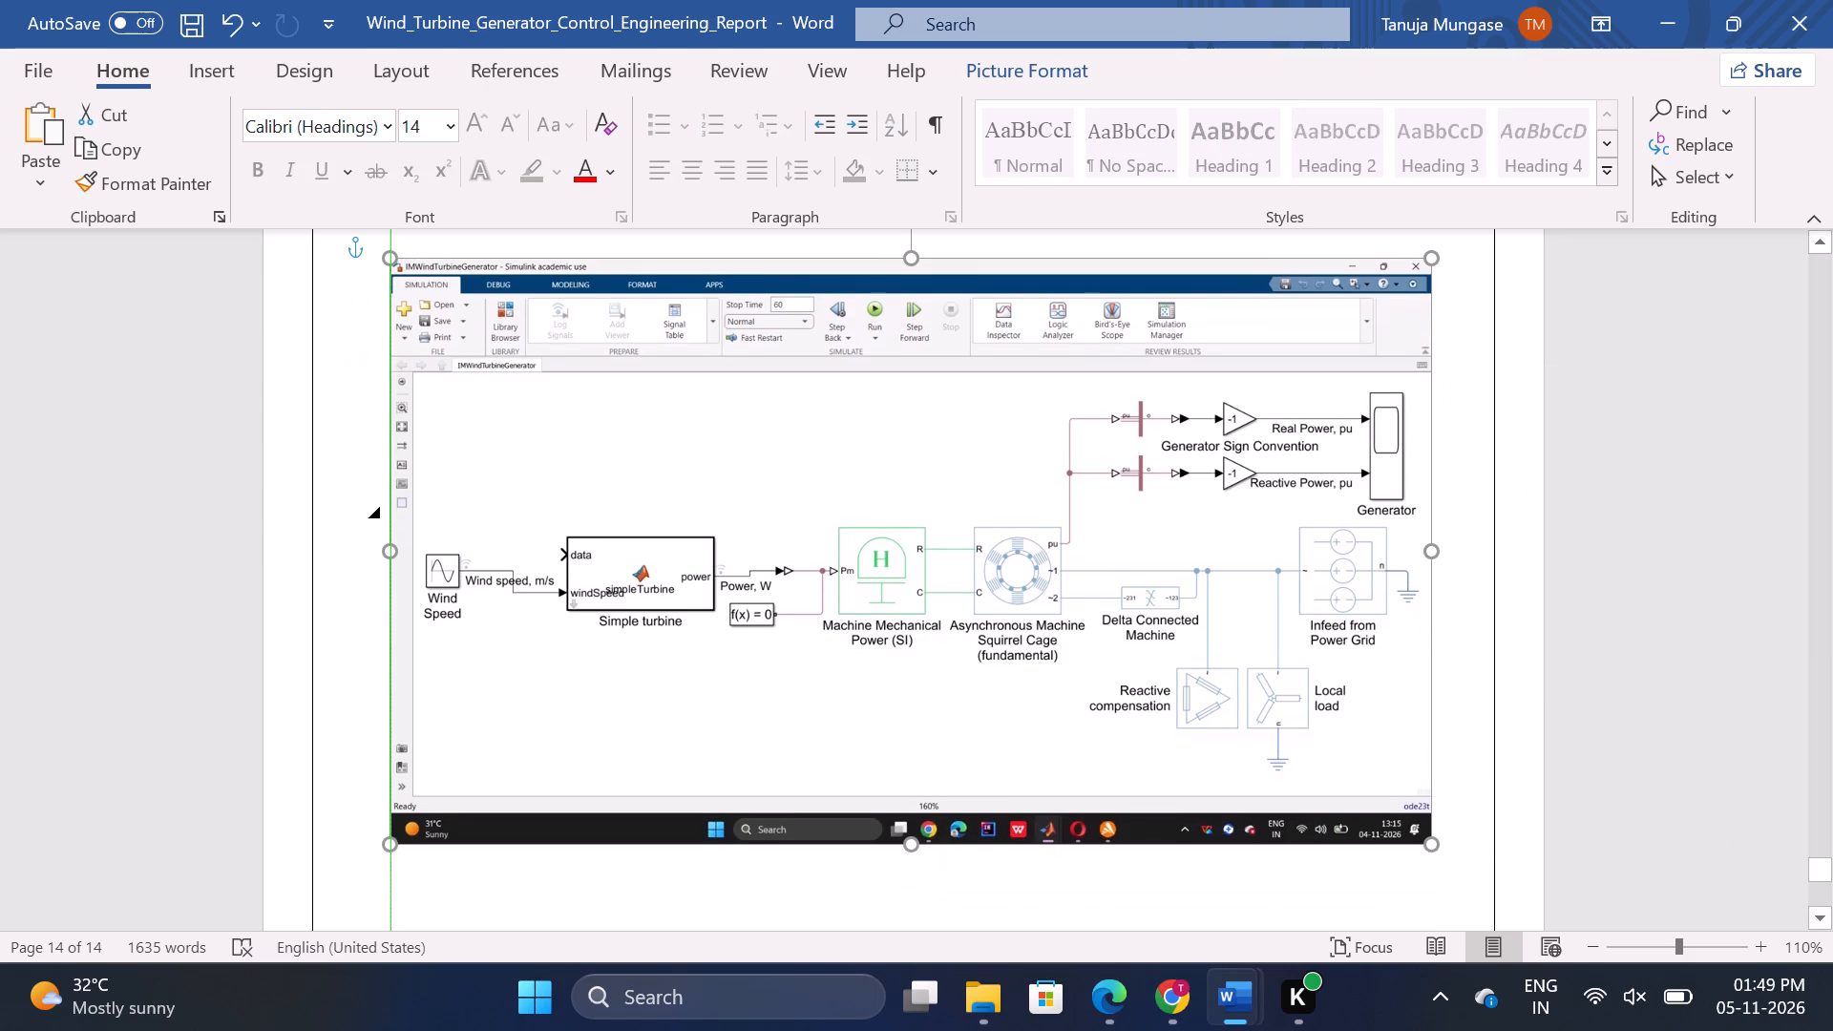
left_click_drag(1115, 394, 1115, 393)
scroll(1115, 393, "up", 1)
scroll(985, 740, "down", 2)
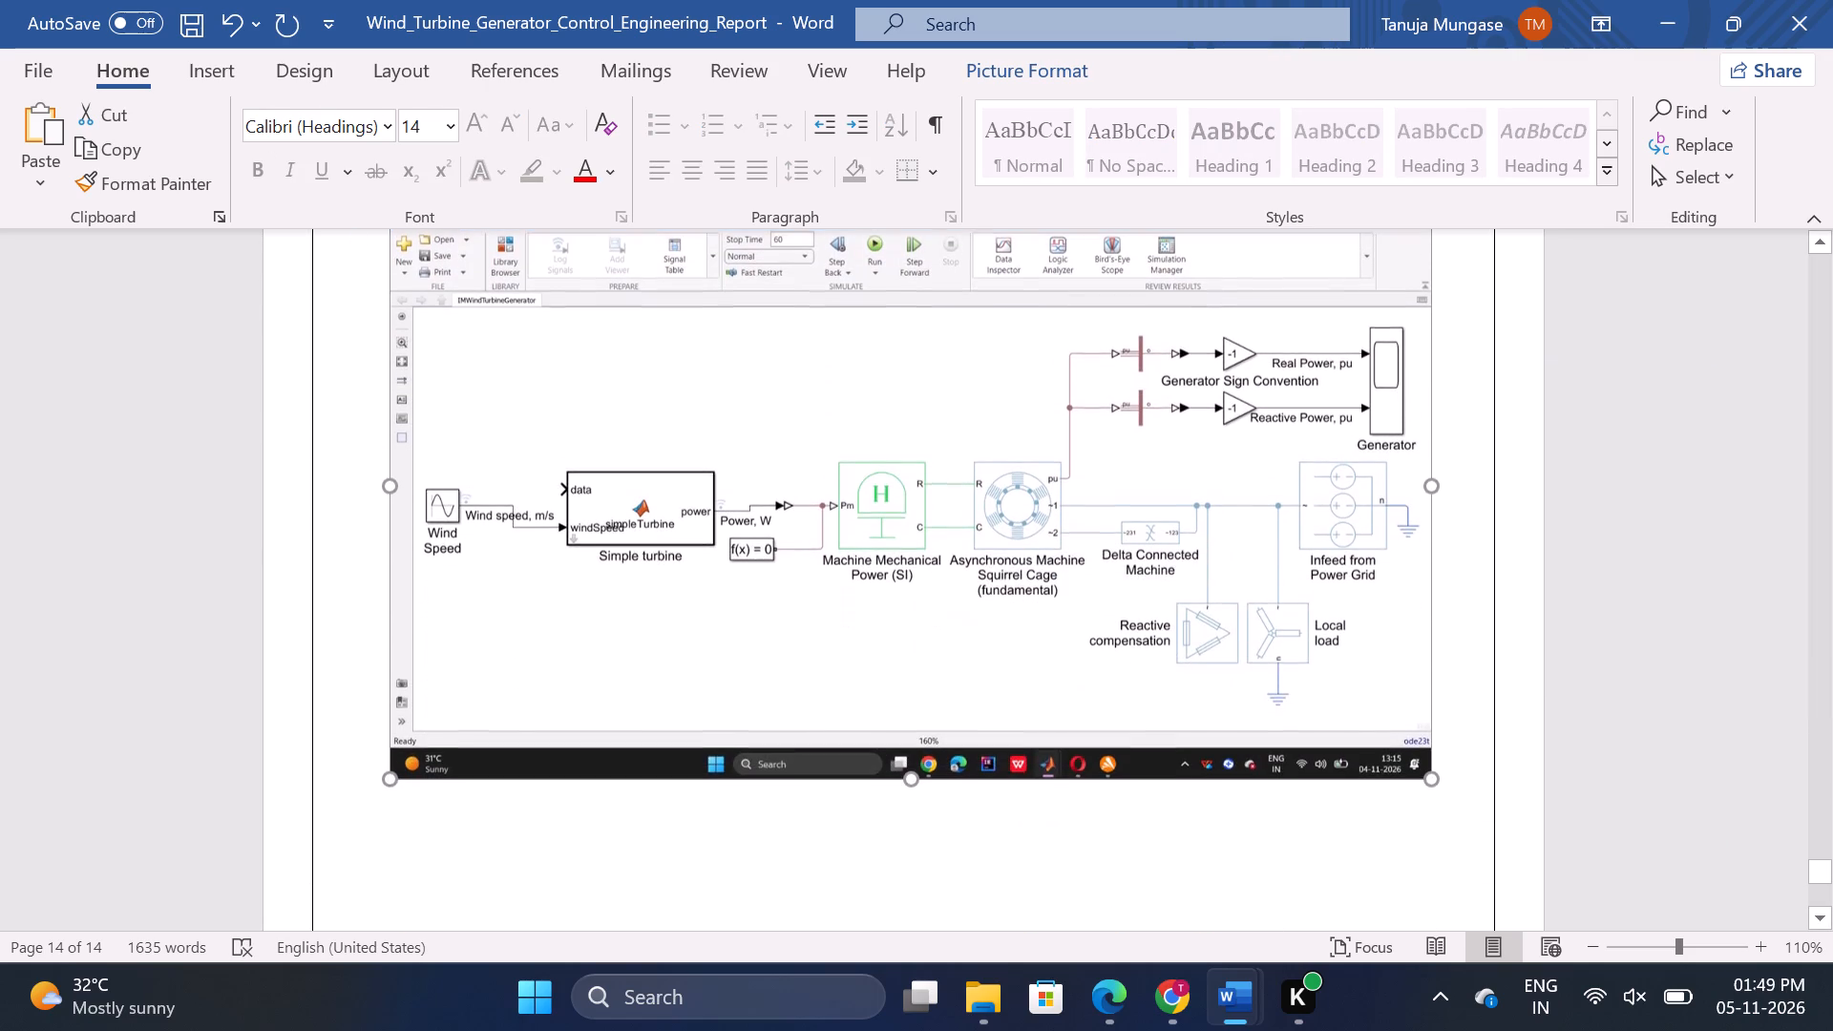
Copy the caption "Figure 3. MATLAB Simulation Diagram" from below the simulation diagram on page 11.
left_click(808, 800)
scroll(770, 625, "up", 5)
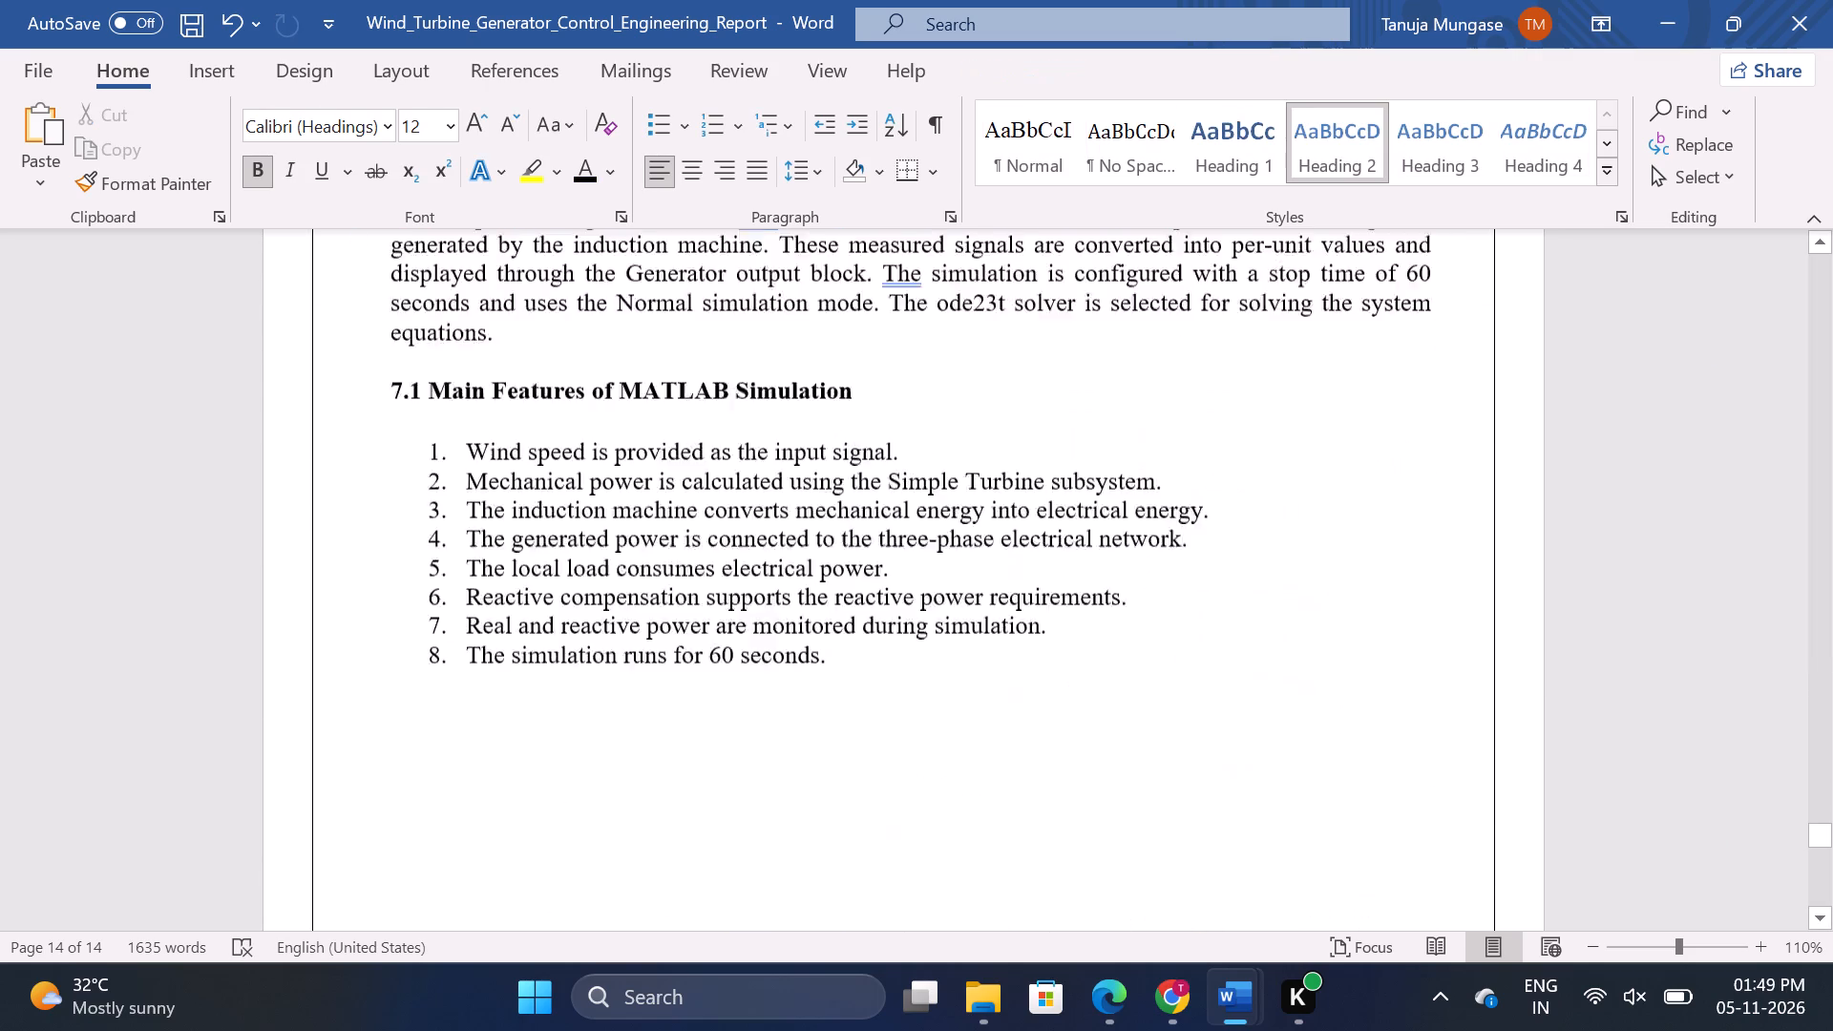
scroll(770, 625, "up", 5)
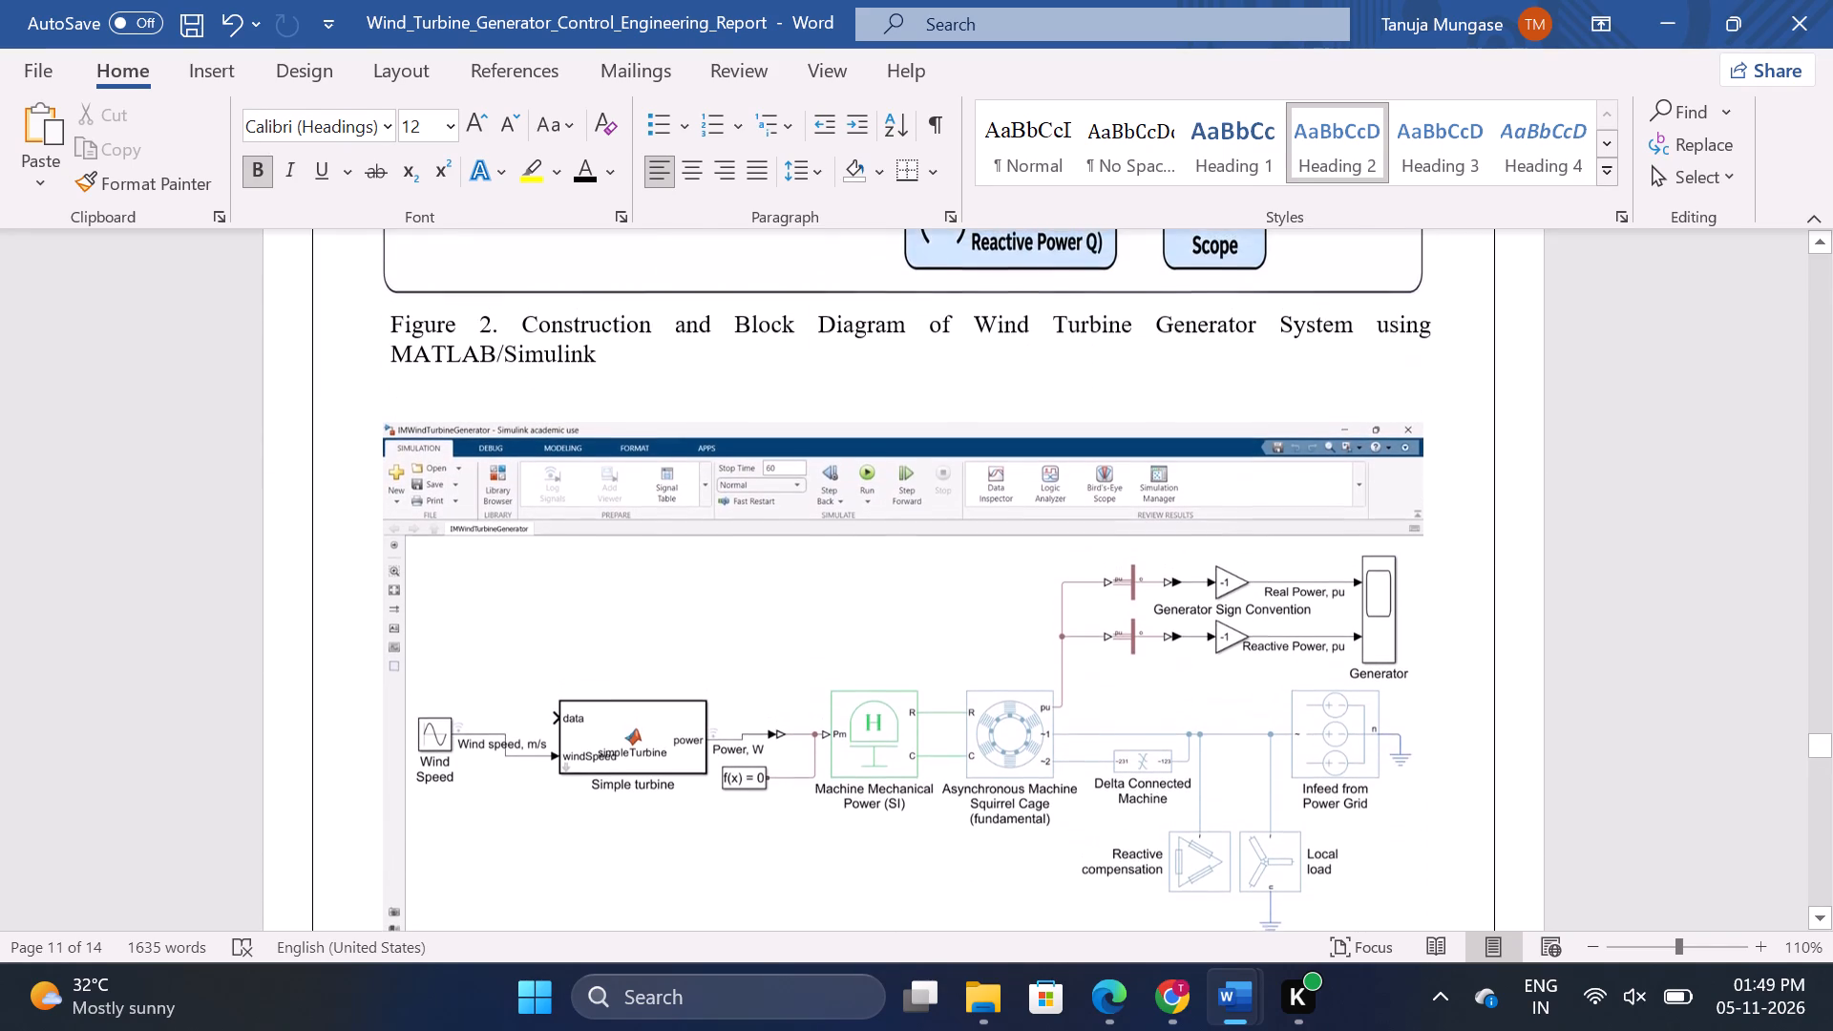
scroll(881, 550, "down", 3)
scroll(937, 444, "up", 1)
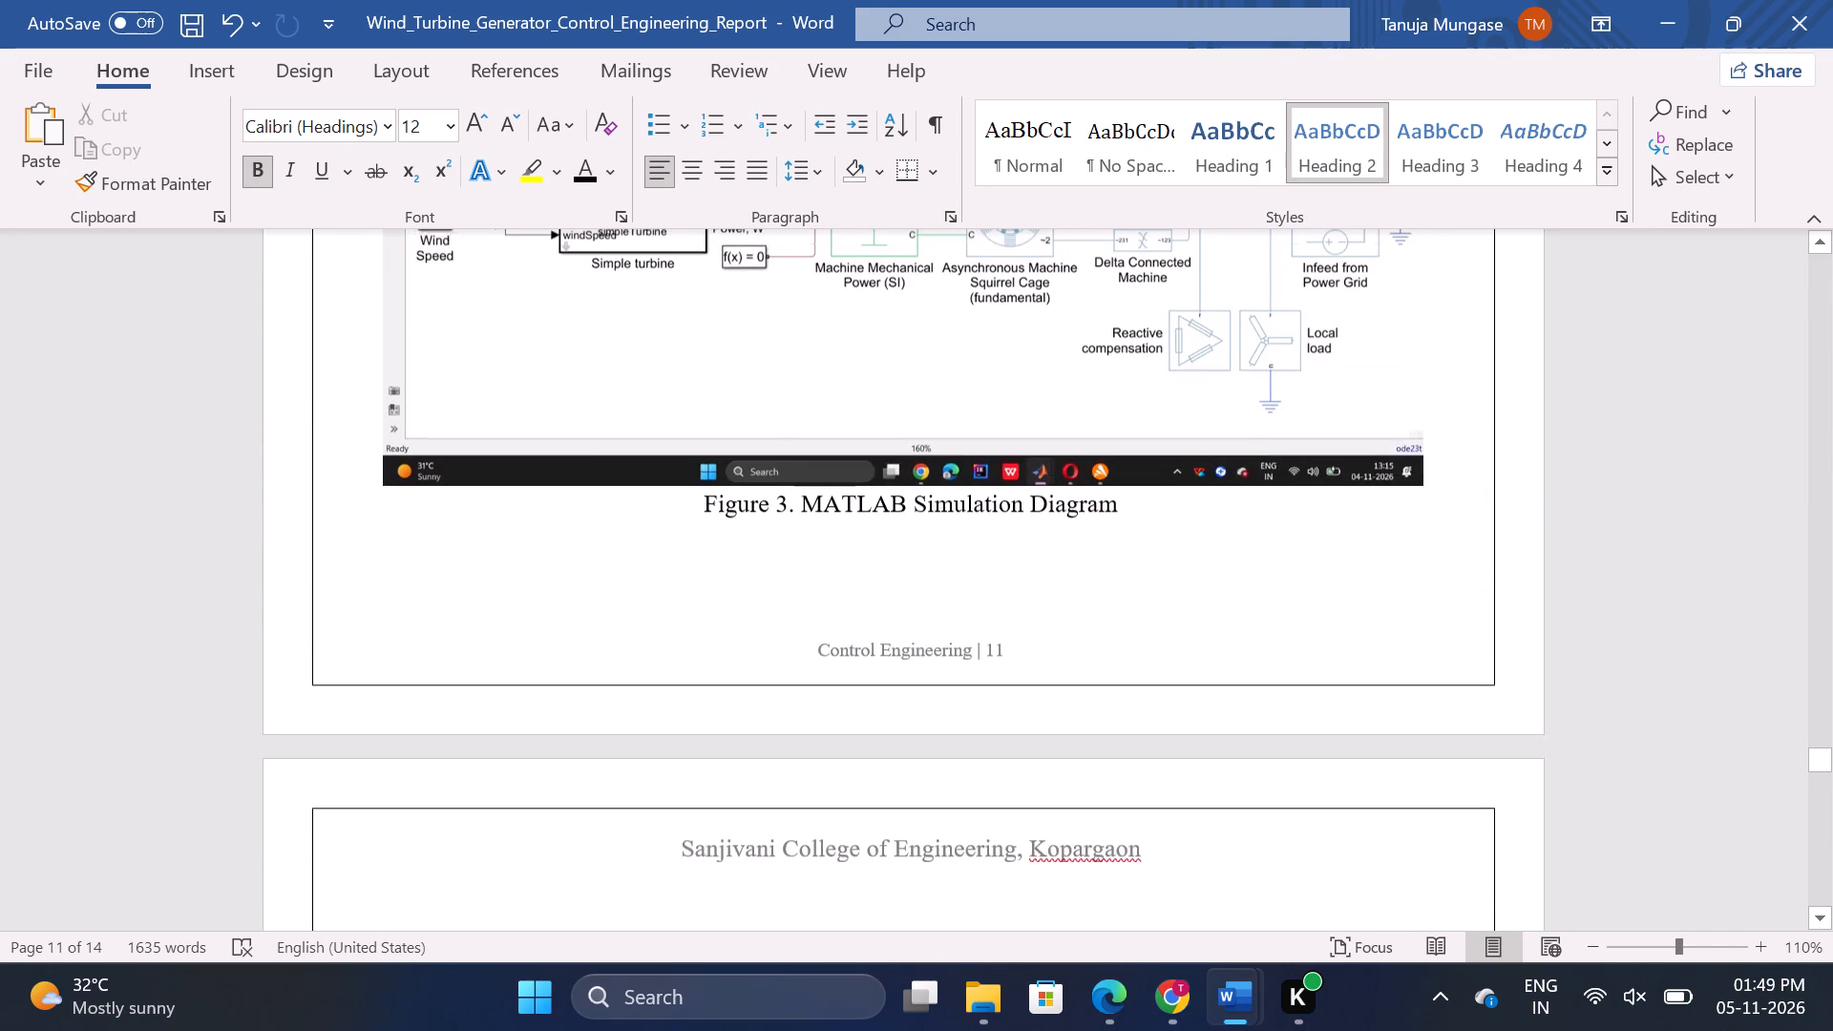
left_click_drag(1130, 514, 722, 512)
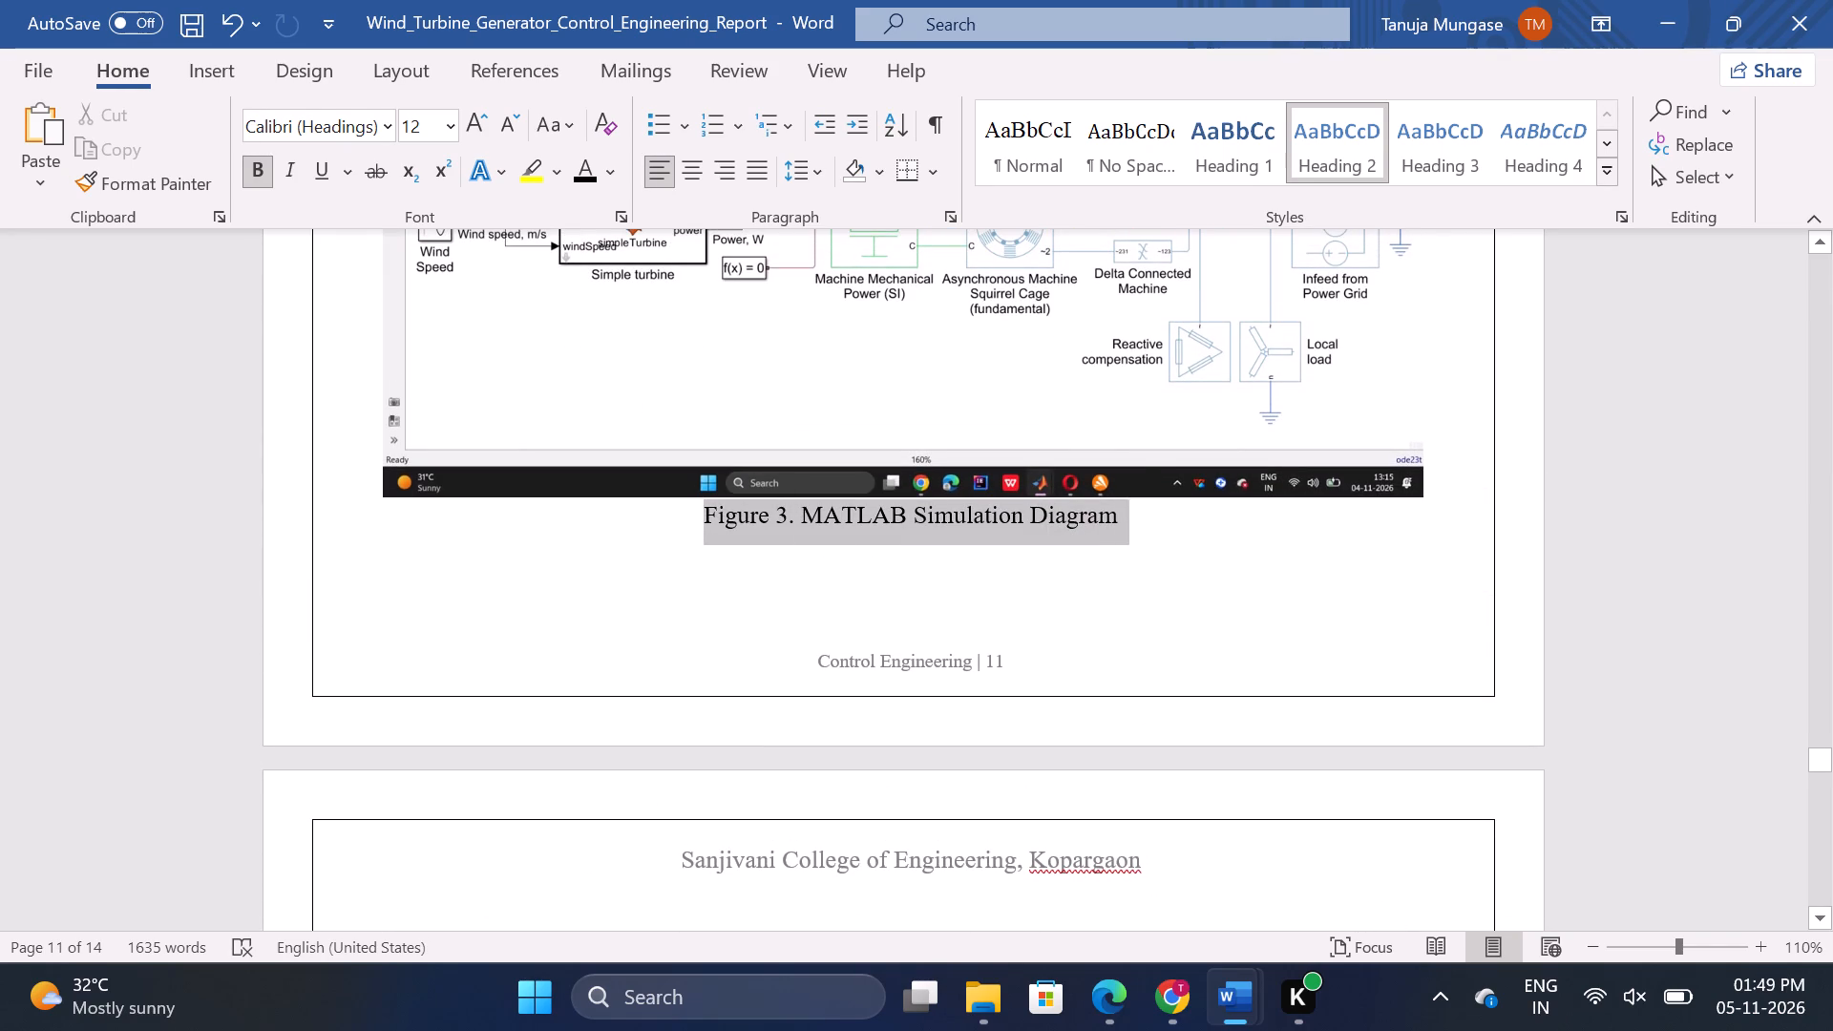
left_click_drag(722, 512, 702, 512)
key("ctrl+c")
Paste the copied caption on page 14, in the lines near the bottom of the Simulink diagram.
scroll(702, 512, "down", 9)
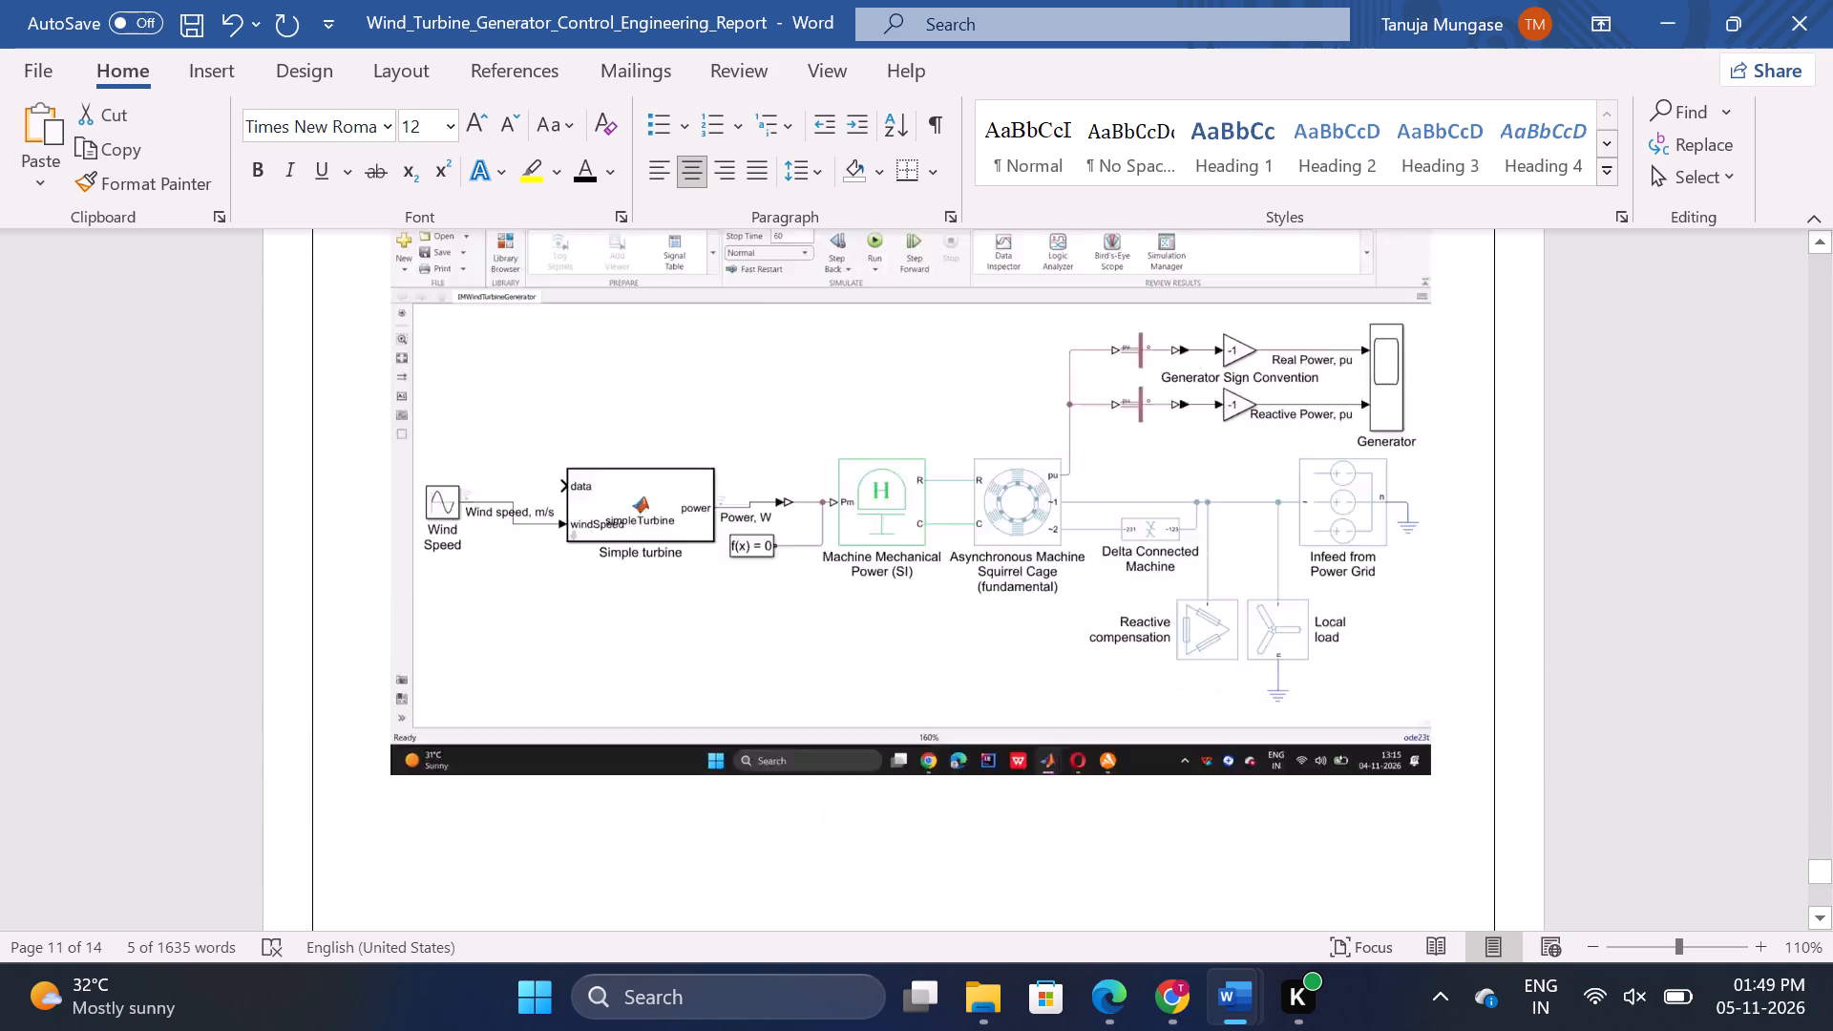
scroll(702, 512, "up", 2)
scroll(670, 735, "down", 3)
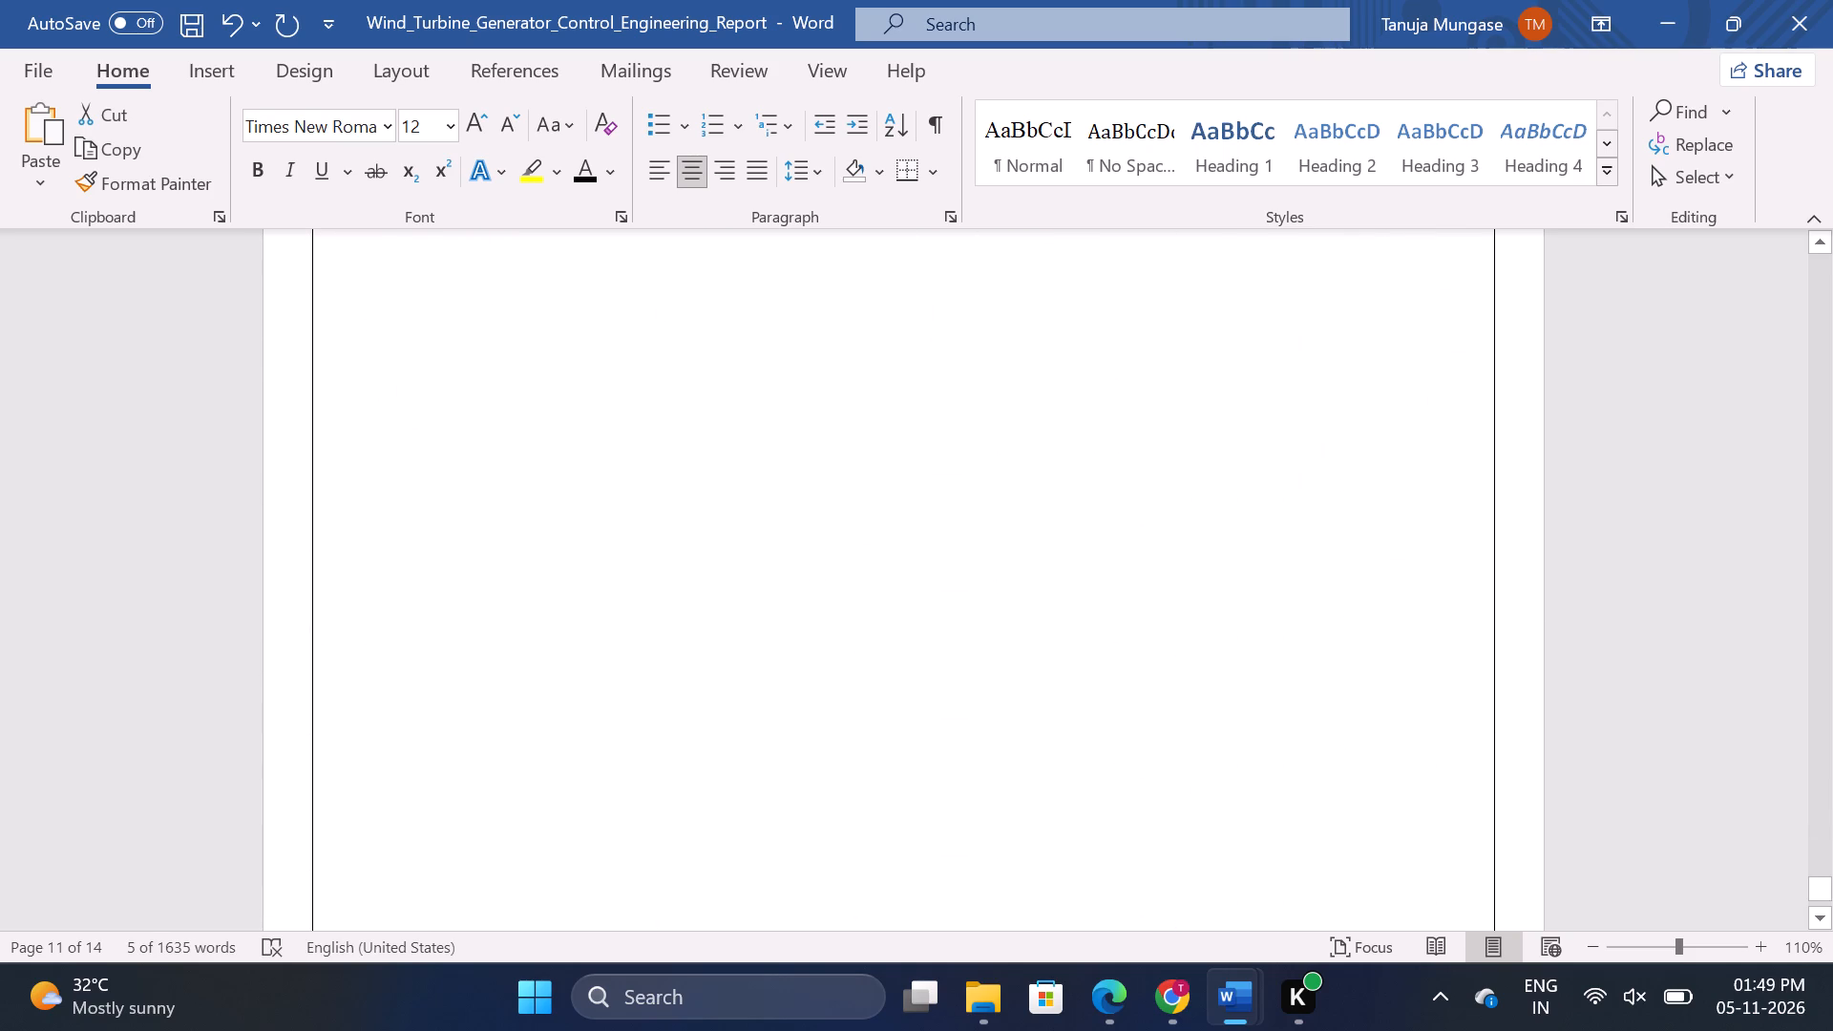
scroll(611, 459, "up", 1)
left_click(604, 514)
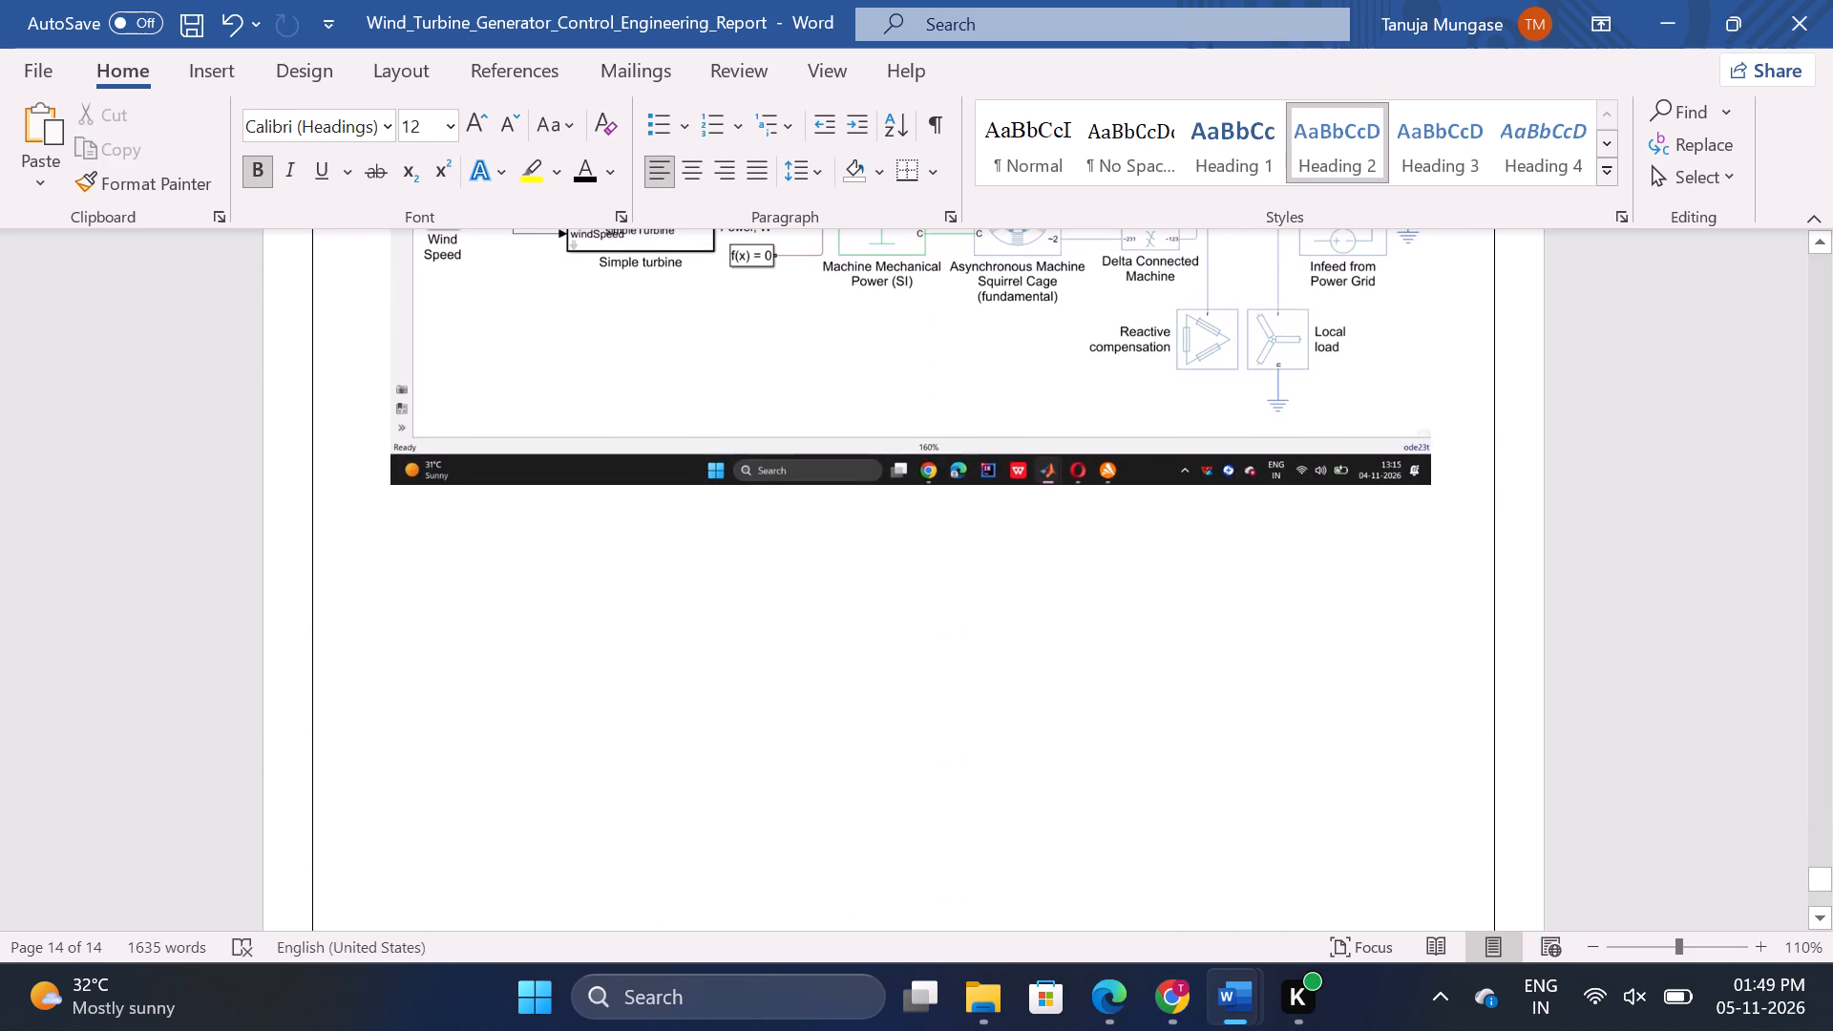
key("Down")
key("Down")
key("ctrl+v")
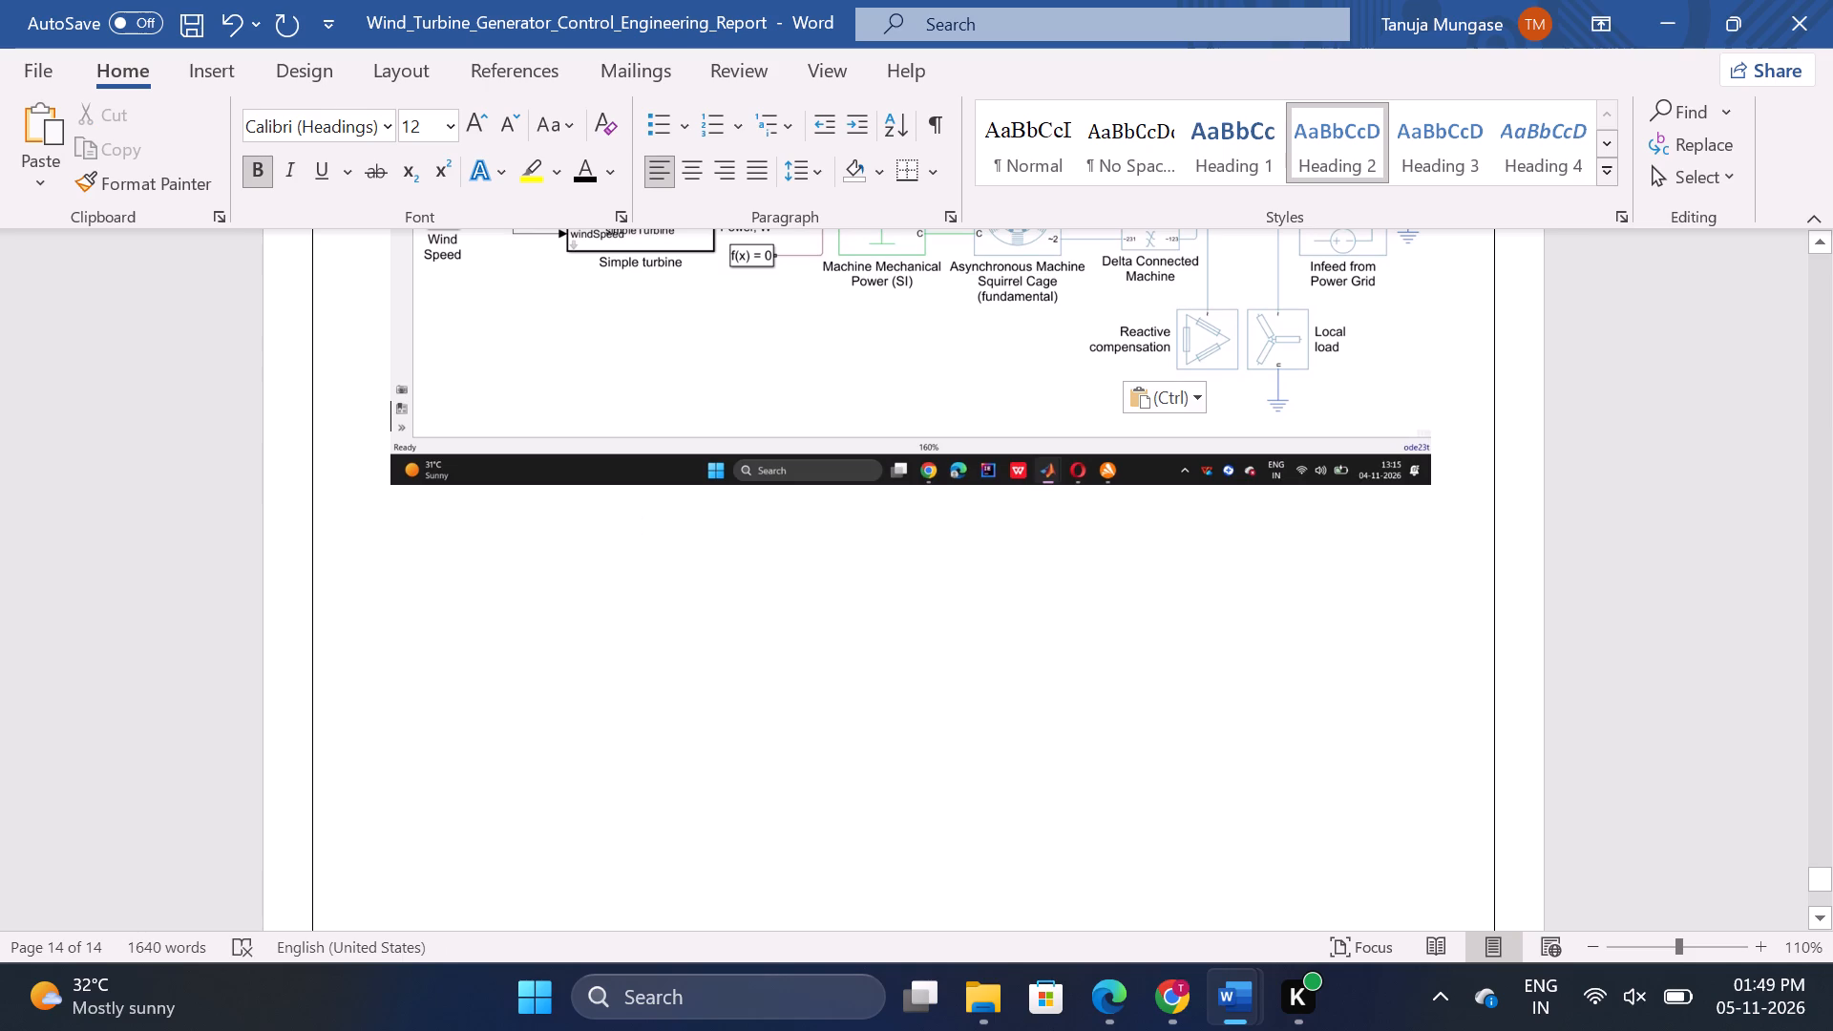
Move the Simulink diagram up off the pasted caption and insert four blank lines above the caption on page 14.
left_click_drag(727, 361, 719, 160)
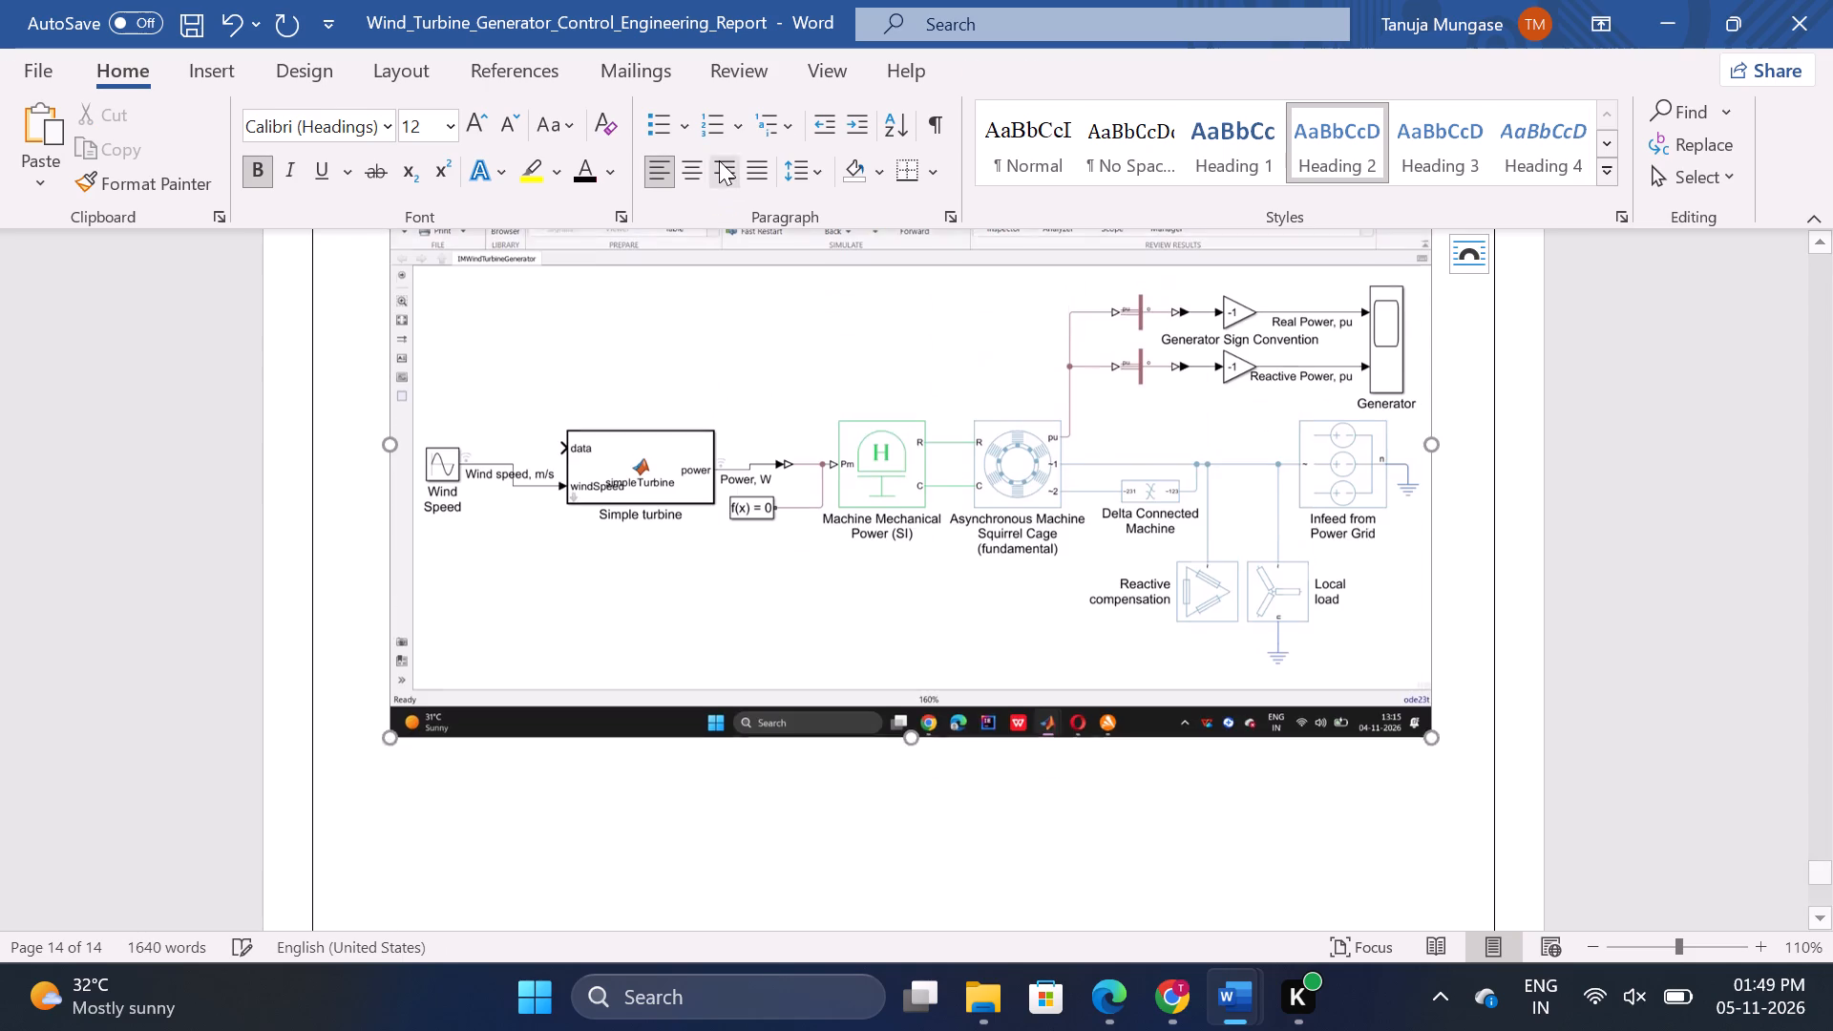
left_click_drag(786, 562, 794, 451)
left_click_drag(794, 451, 760, 352)
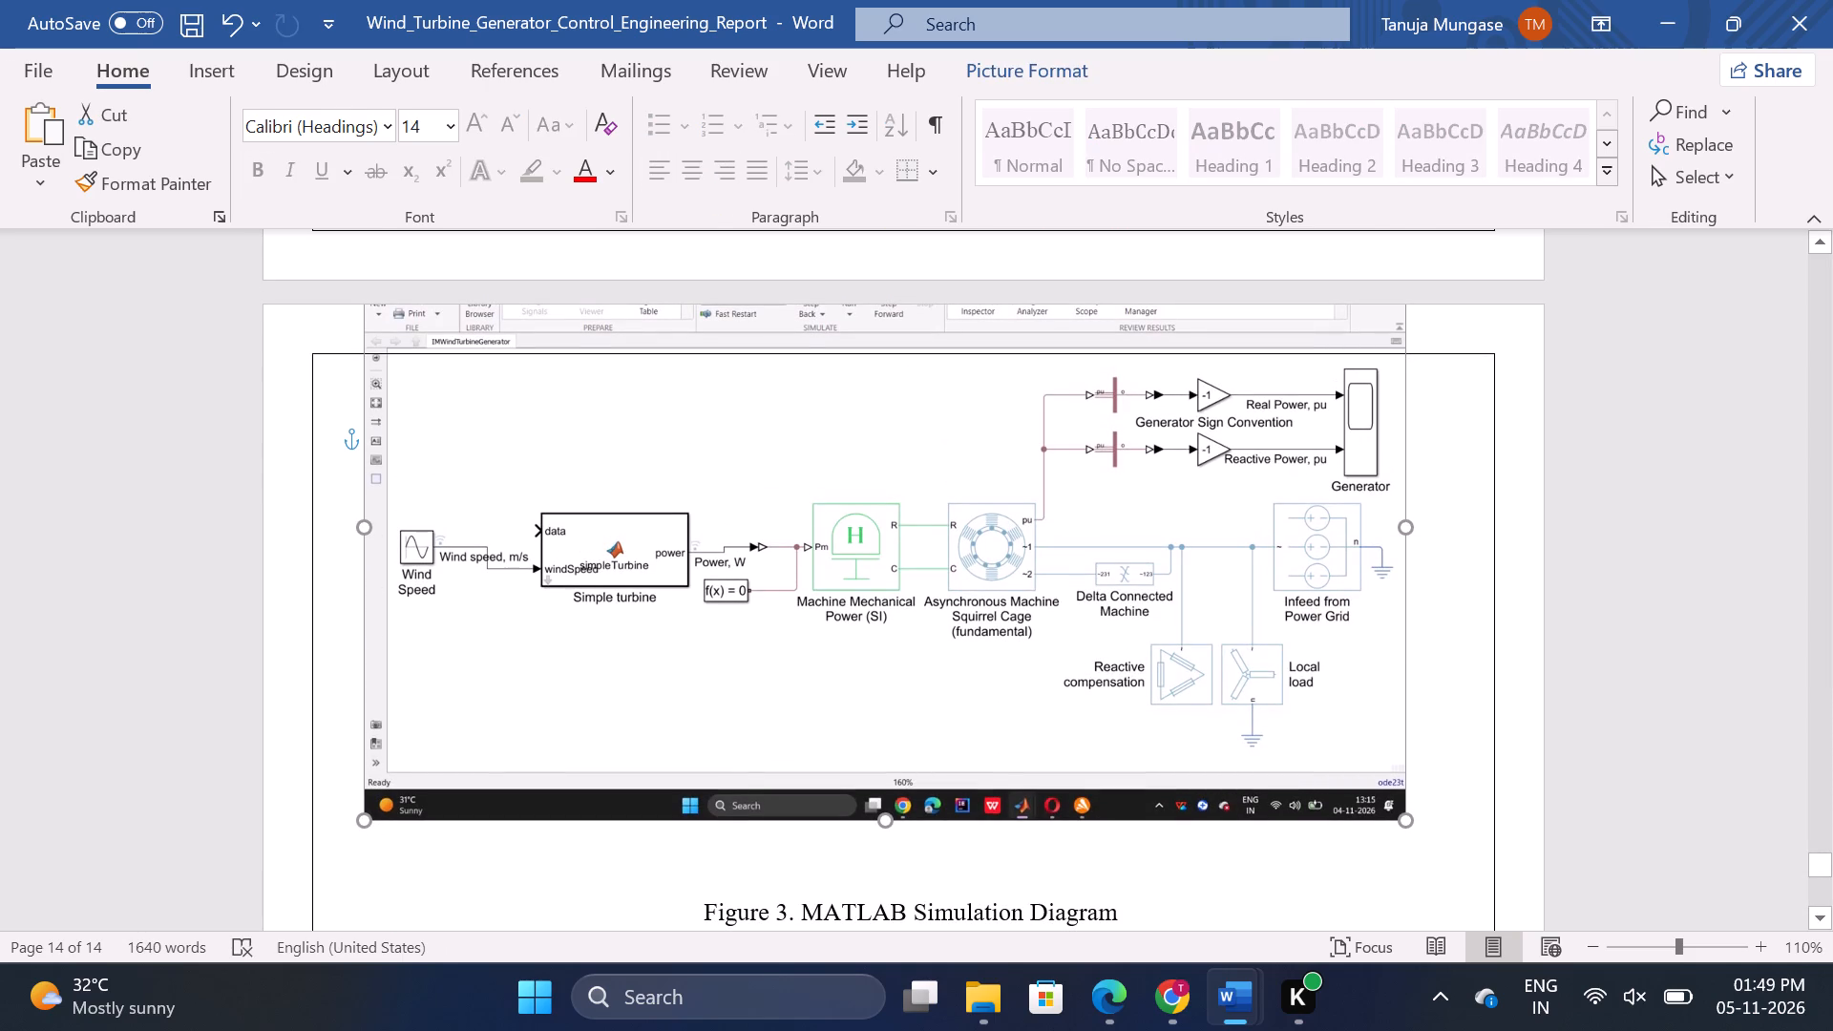
left_click(700, 910)
key("Return")
key("Return")
key("Return")
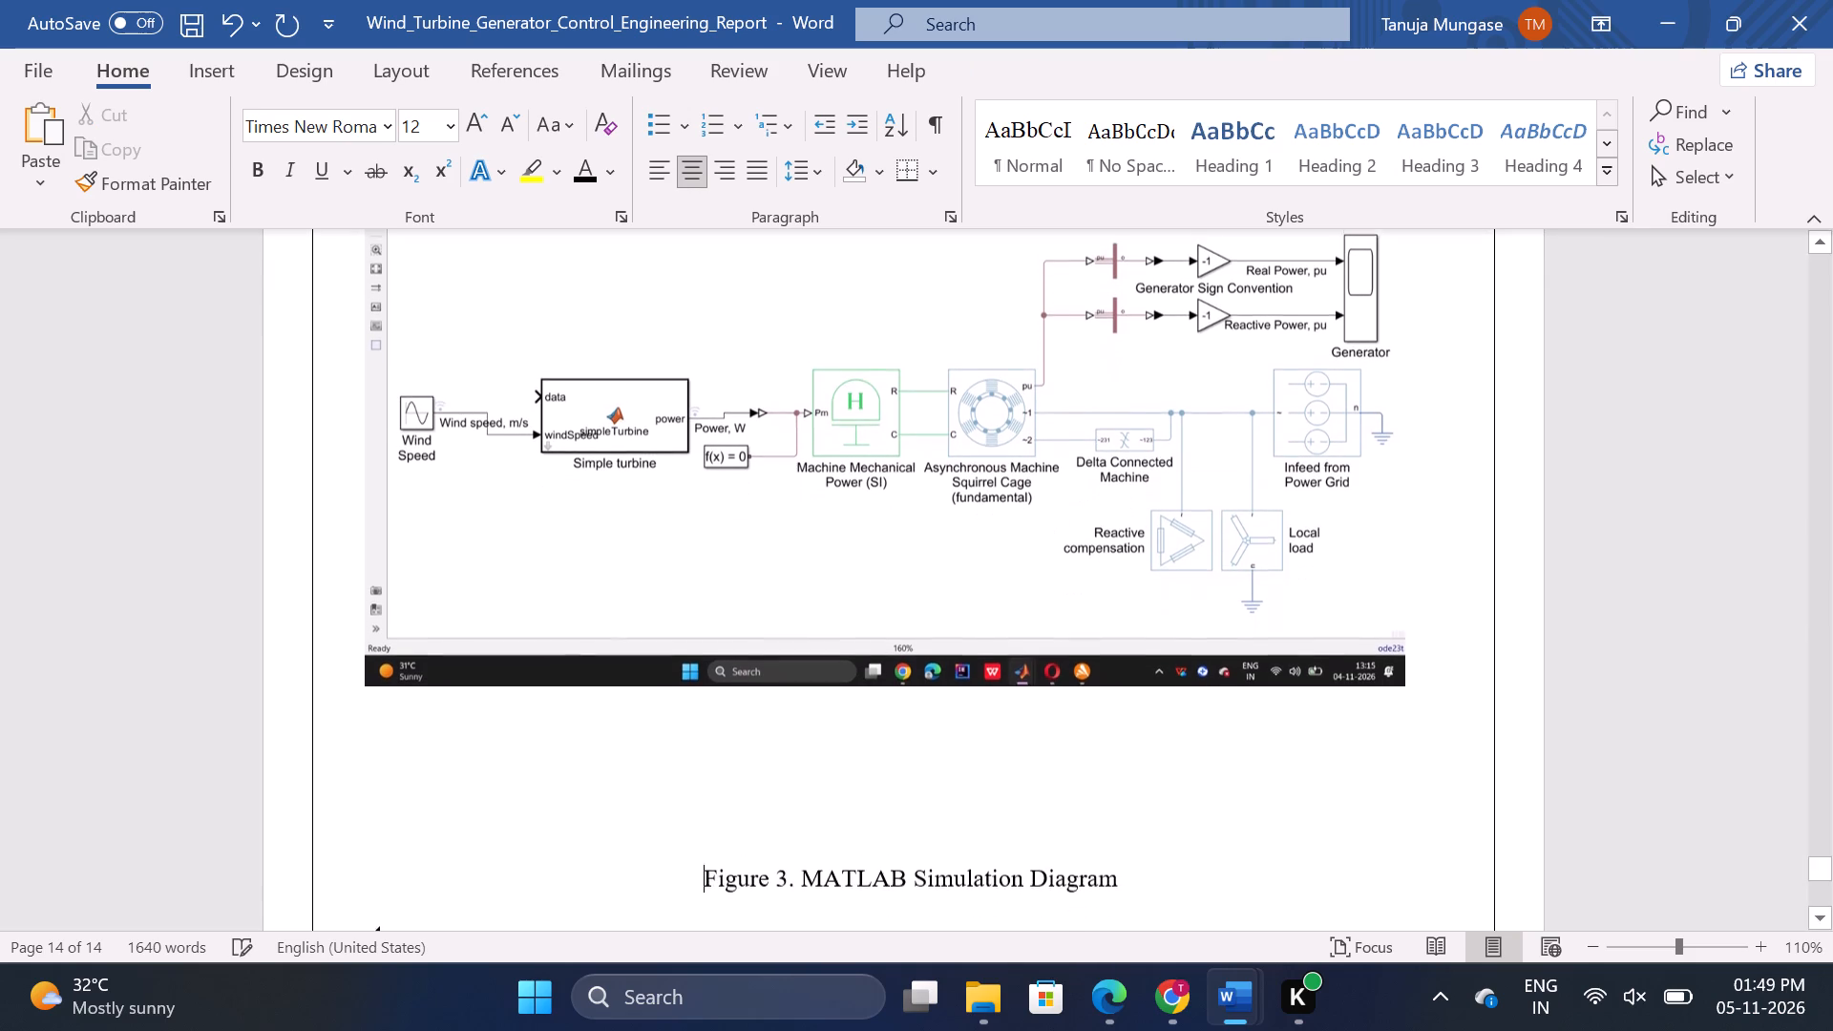
key("Return")
Insert two more blank lines above the caption and move the Simulink diagram down to sit directly above it, within the page border.
left_click_drag(803, 553, 821, 726)
scroll(821, 726, "down", 2)
left_click(694, 524)
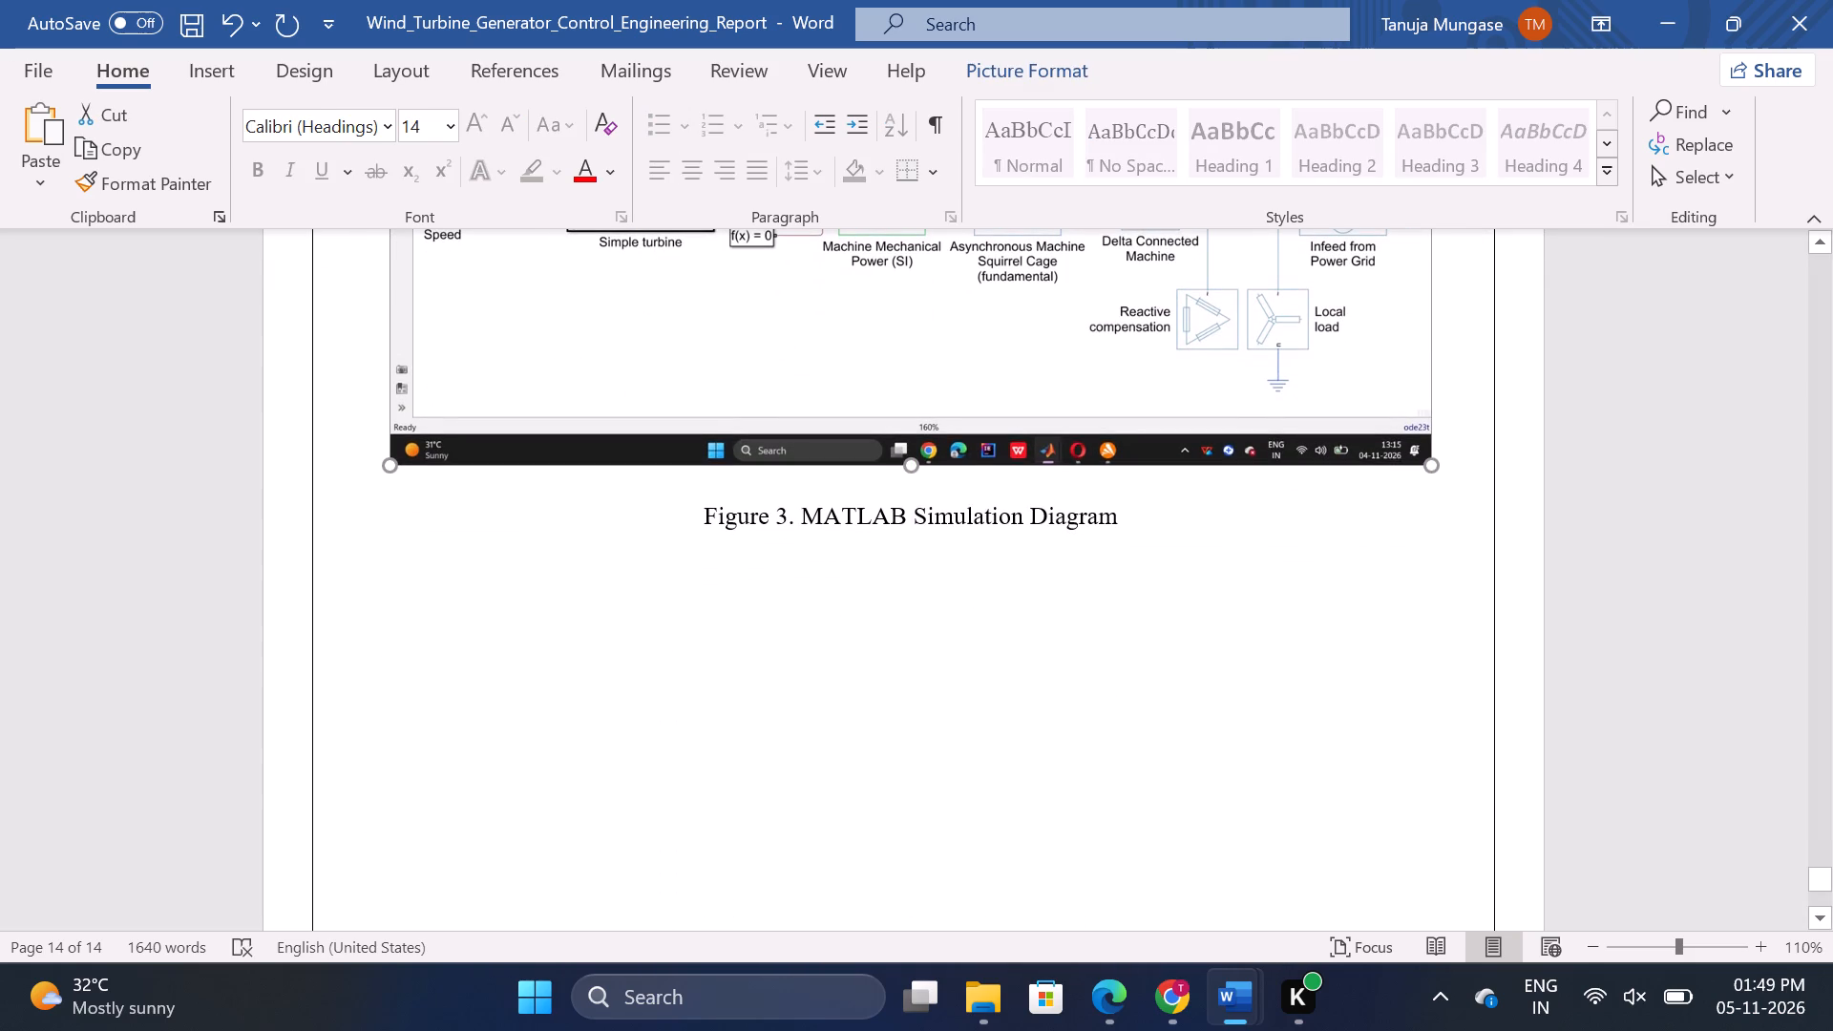
key("Return")
key("Return")
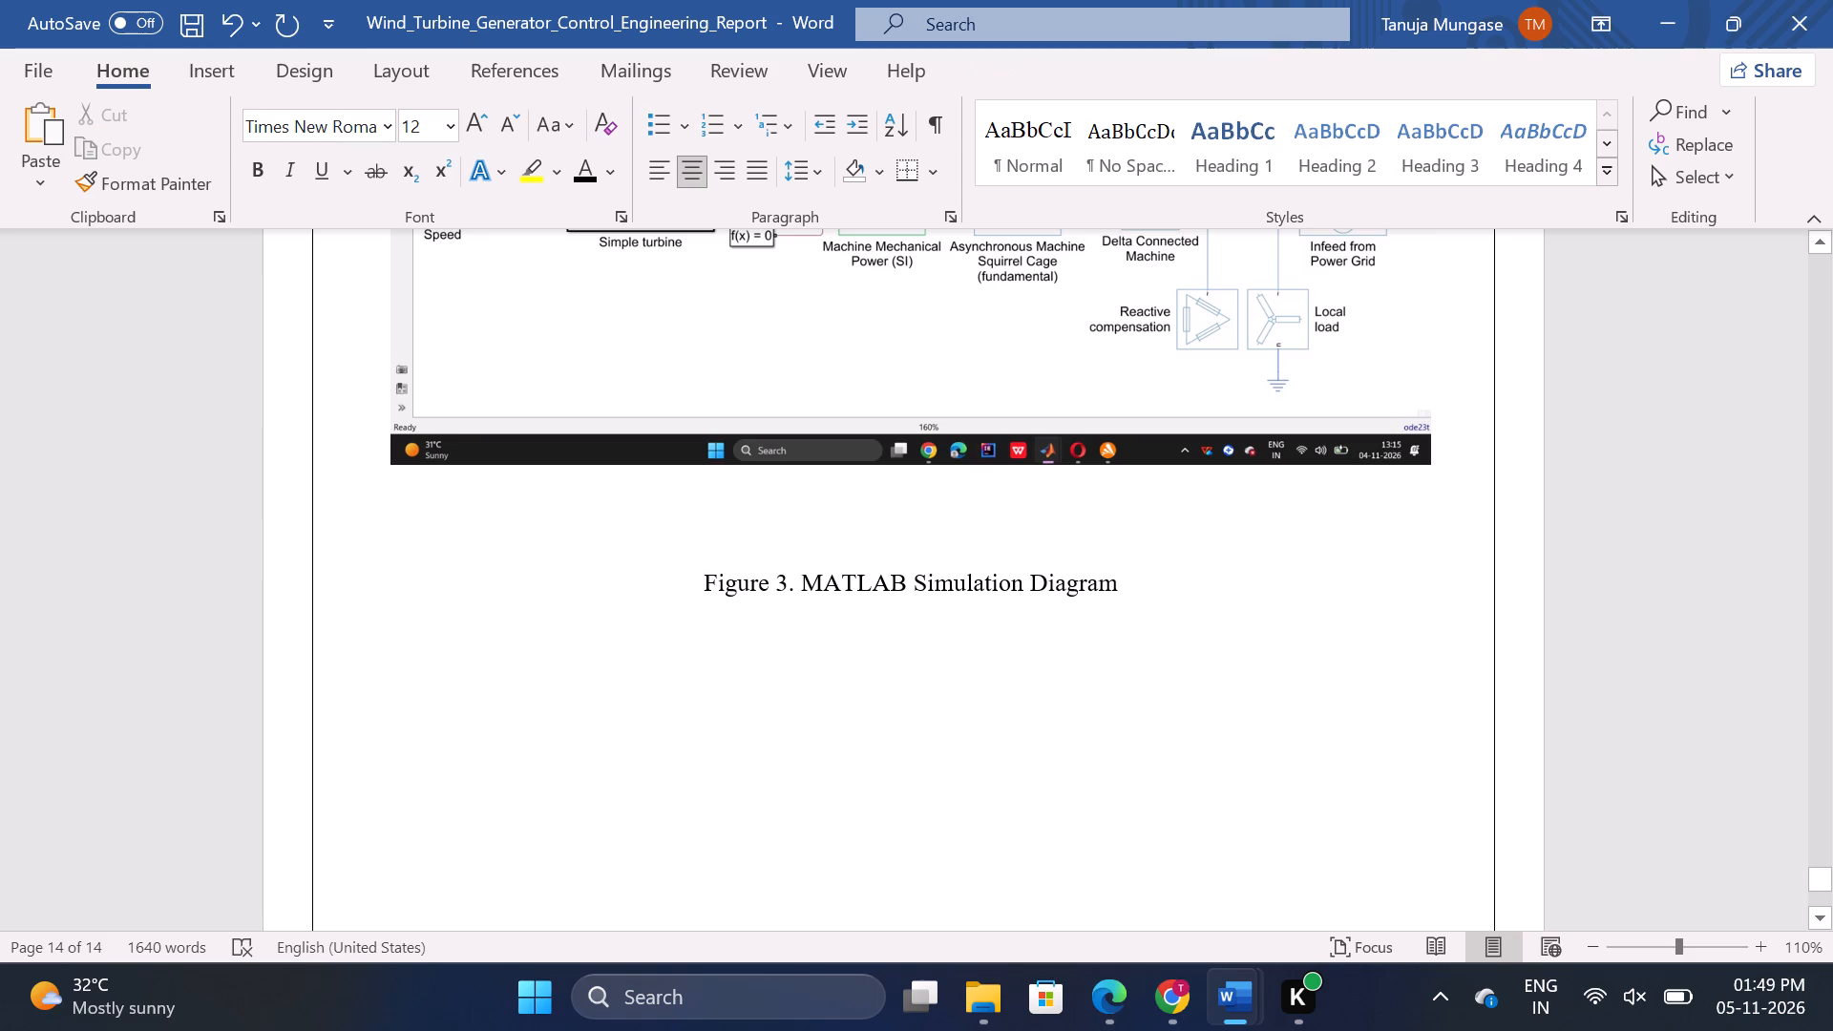
left_click_drag(873, 327, 855, 416)
left_click_drag(886, 515, 906, 516)
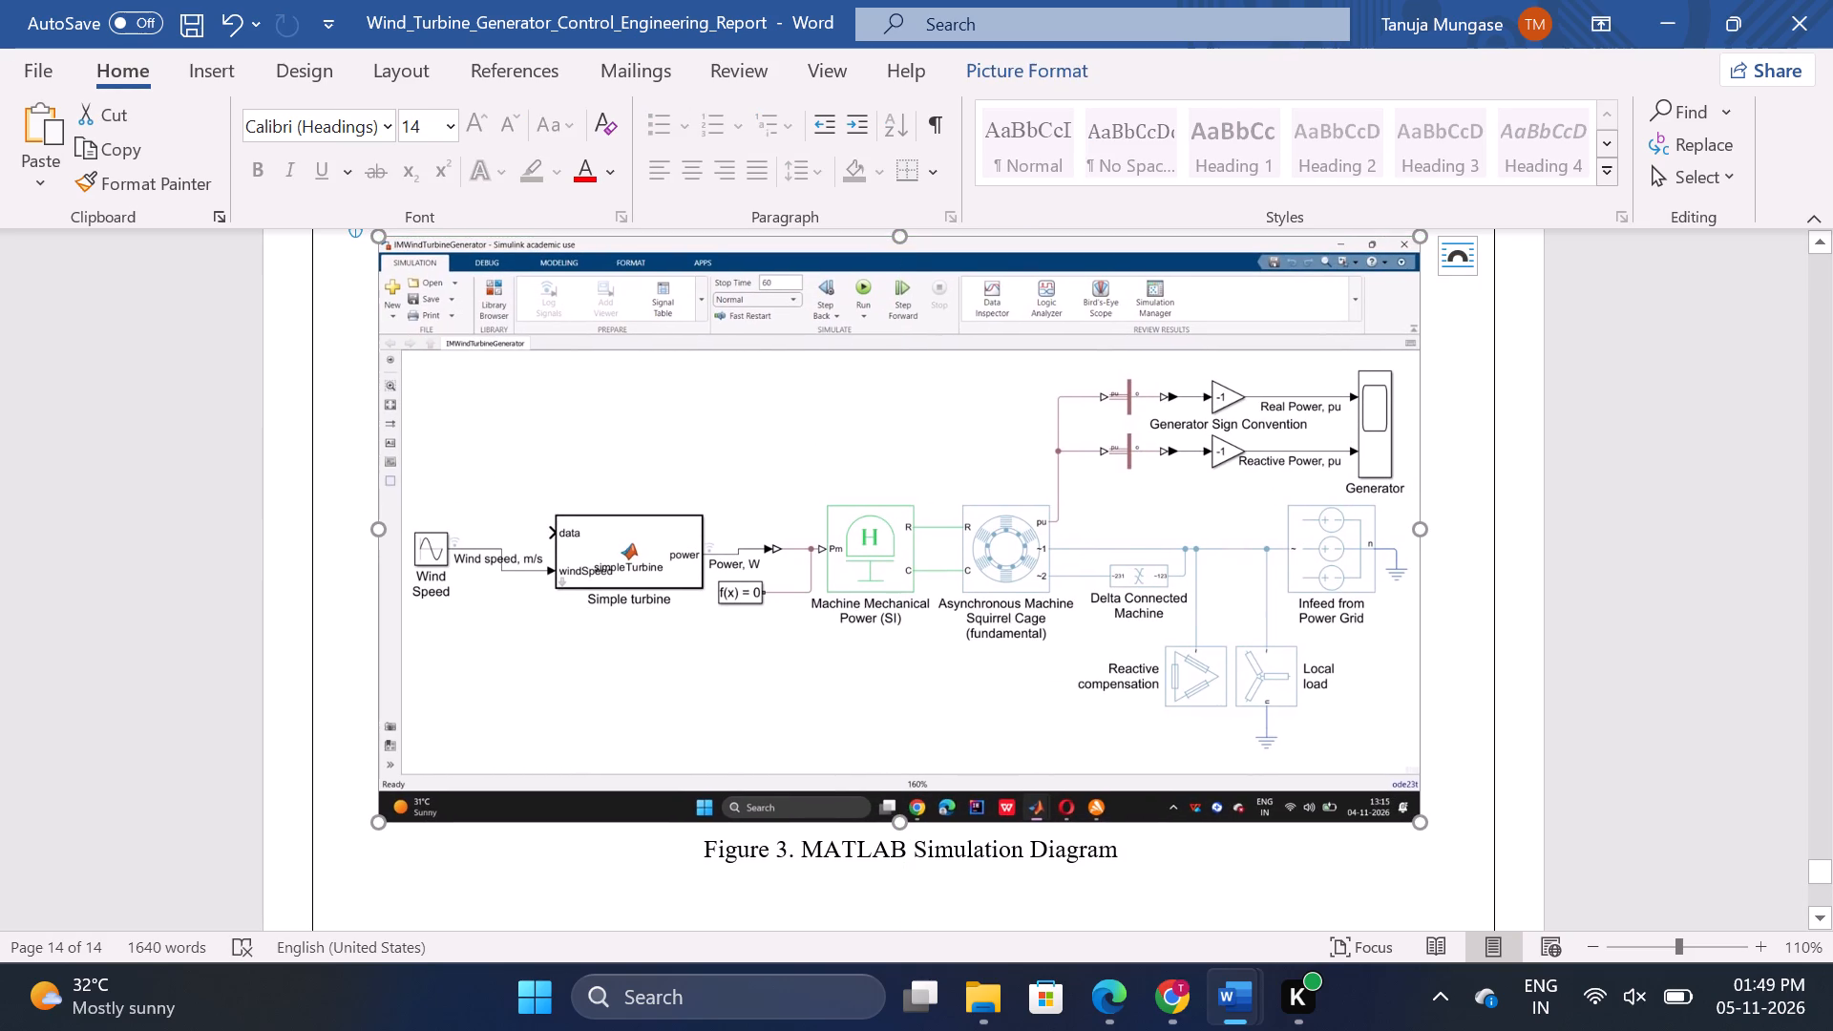
Change the figure number in the page 14 caption to 4.
left_click(788, 853)
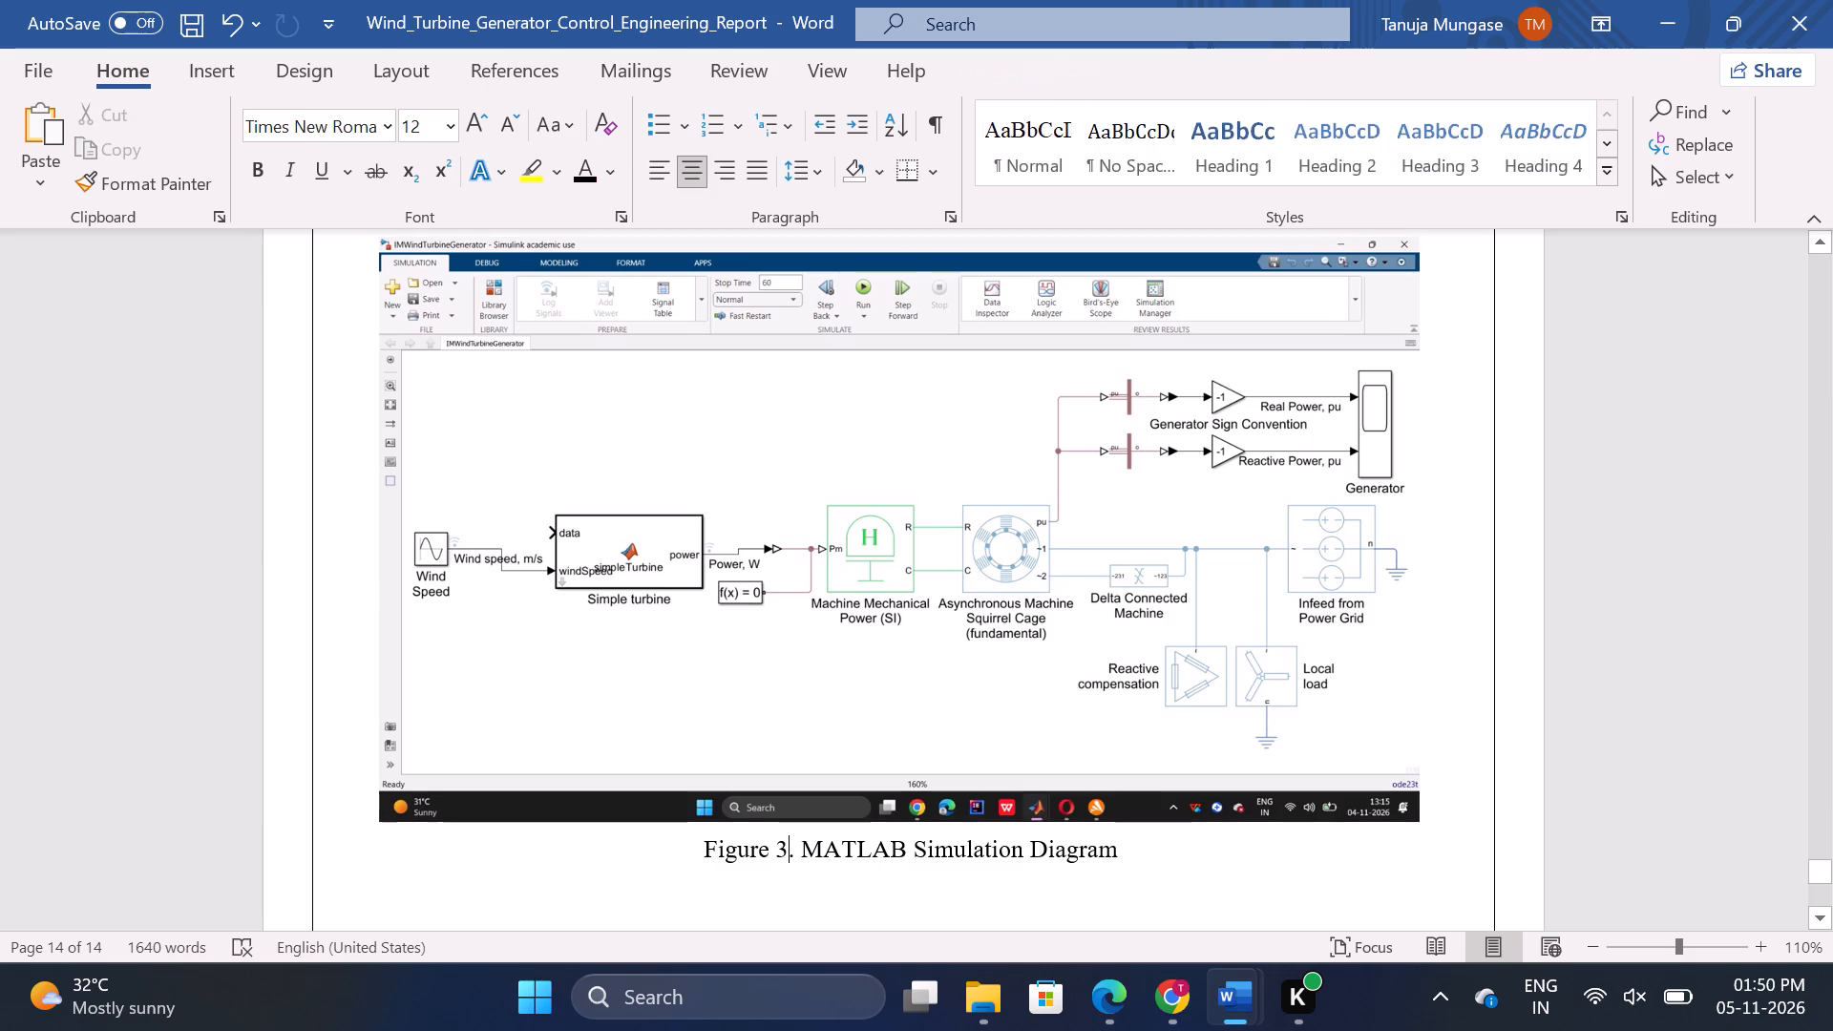
key("BackSpace")
key("4")
Switch to ChatGPT in Chrome and paste the copied caption "Figure 3. MATLAB Simulation Diagram" into the prompt of the MATLAB Simulation Report chat.
scroll(788, 853, "down", 2)
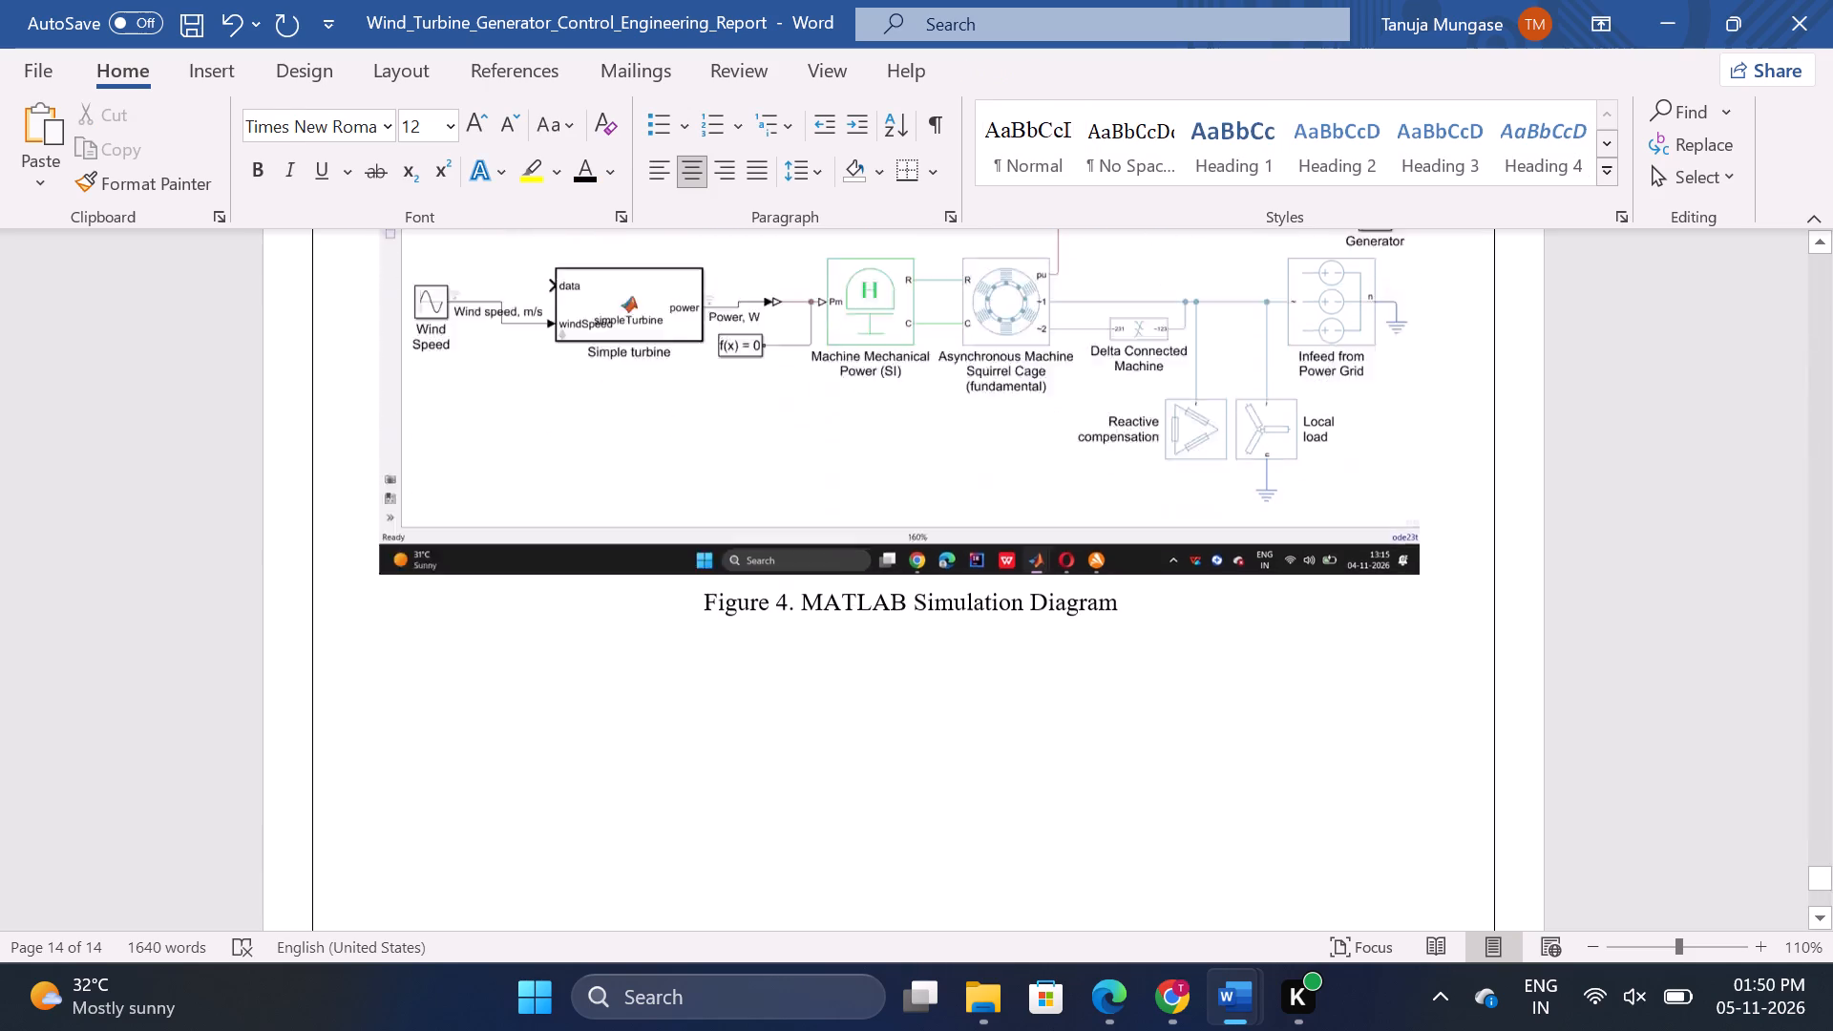
scroll(788, 853, "down", 1)
scroll(693, 681, "down", 1)
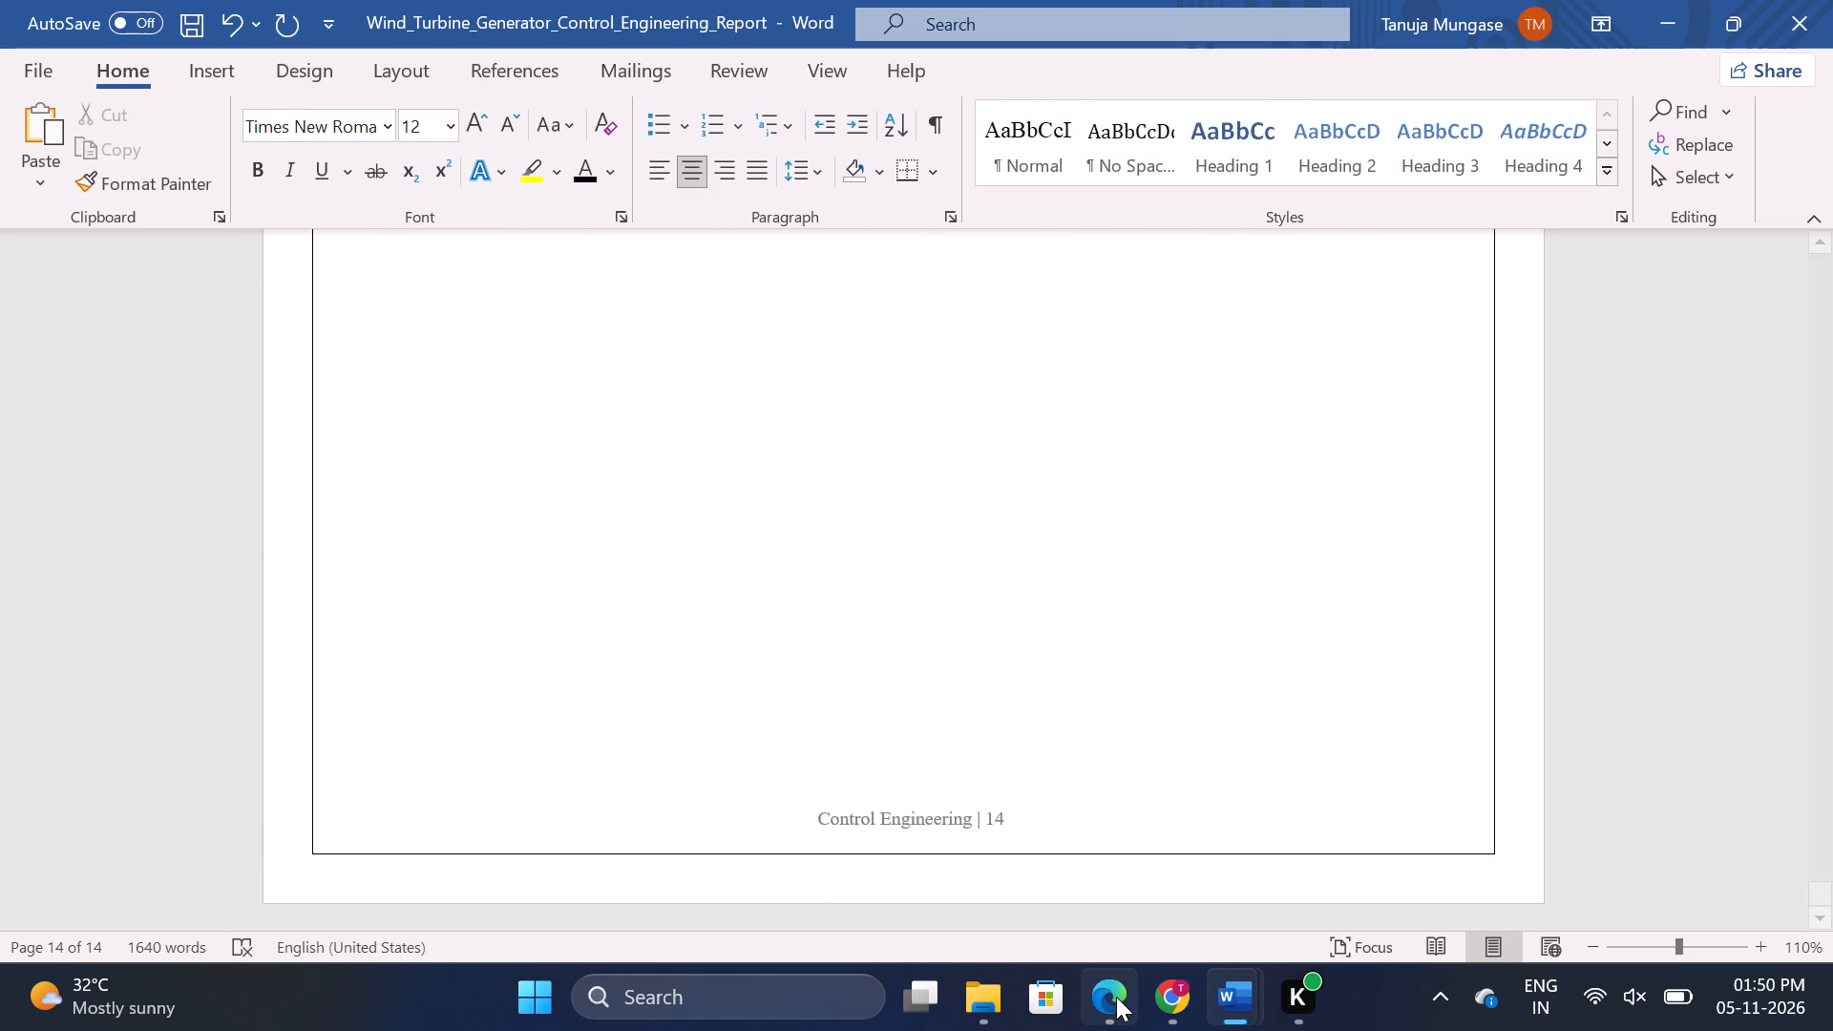
left_click(1157, 999)
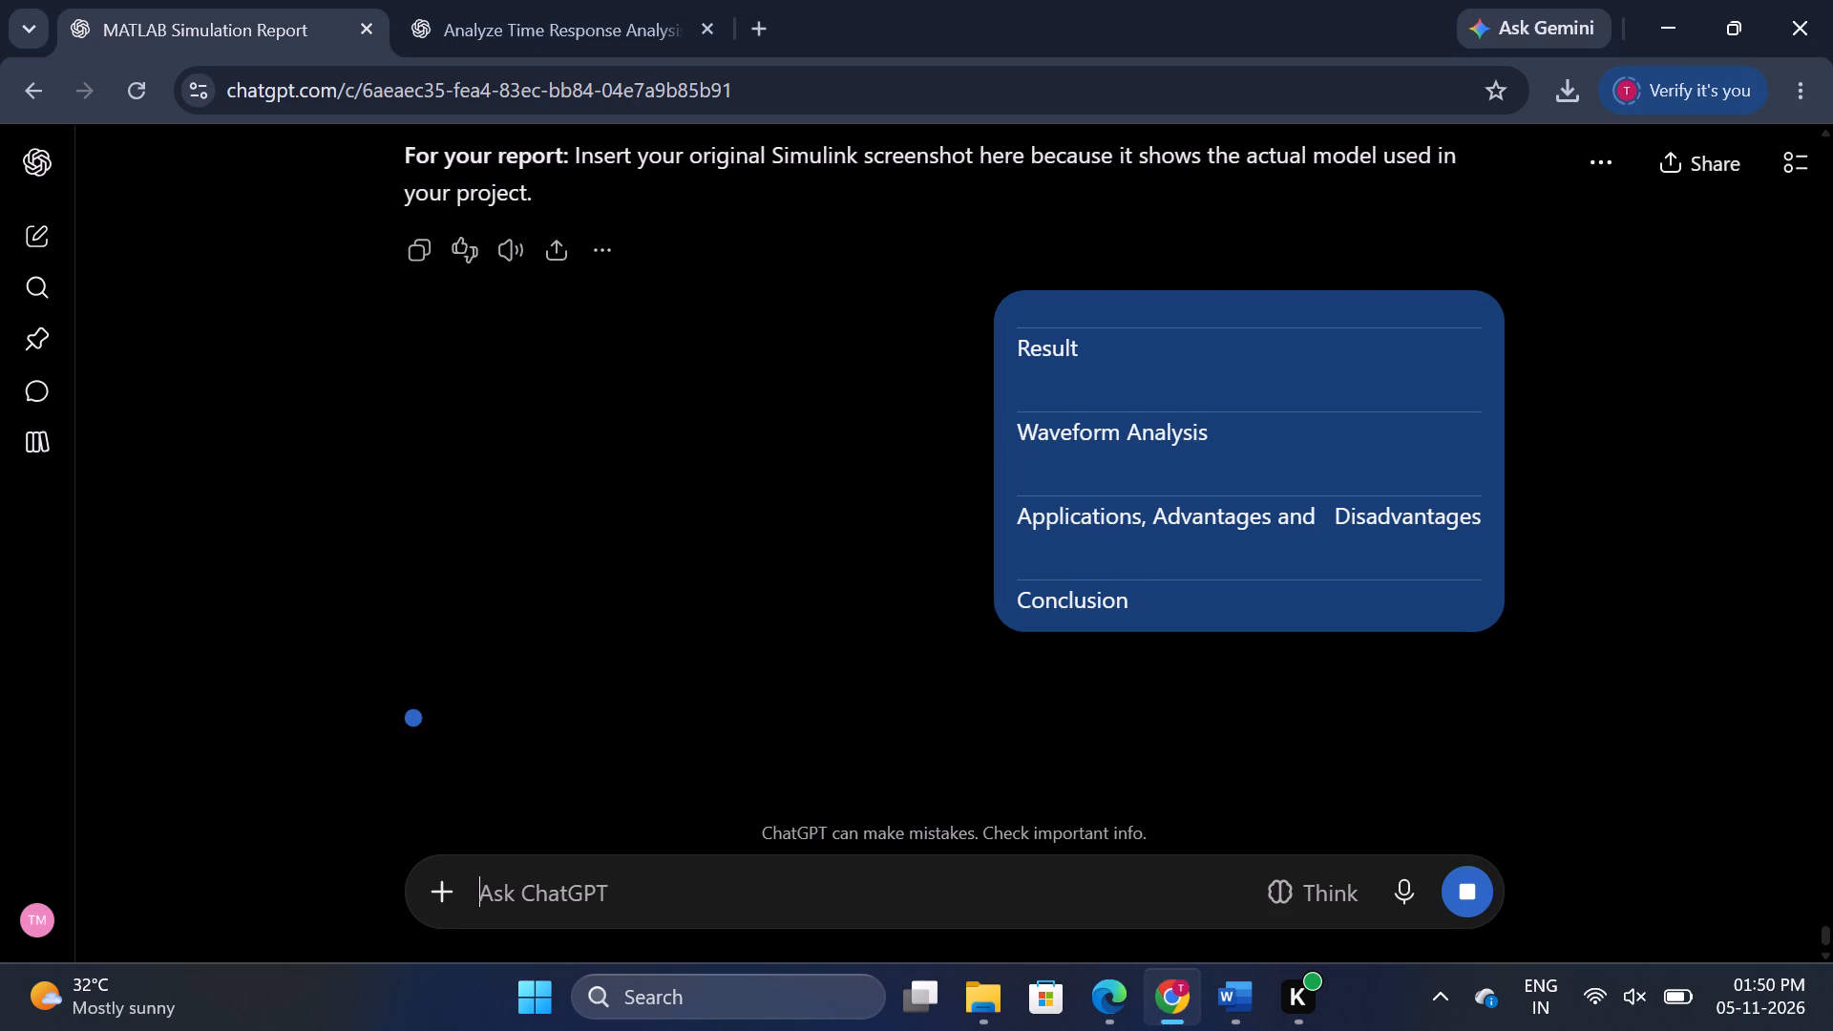
left_click(820, 880)
key("ctrl+v")
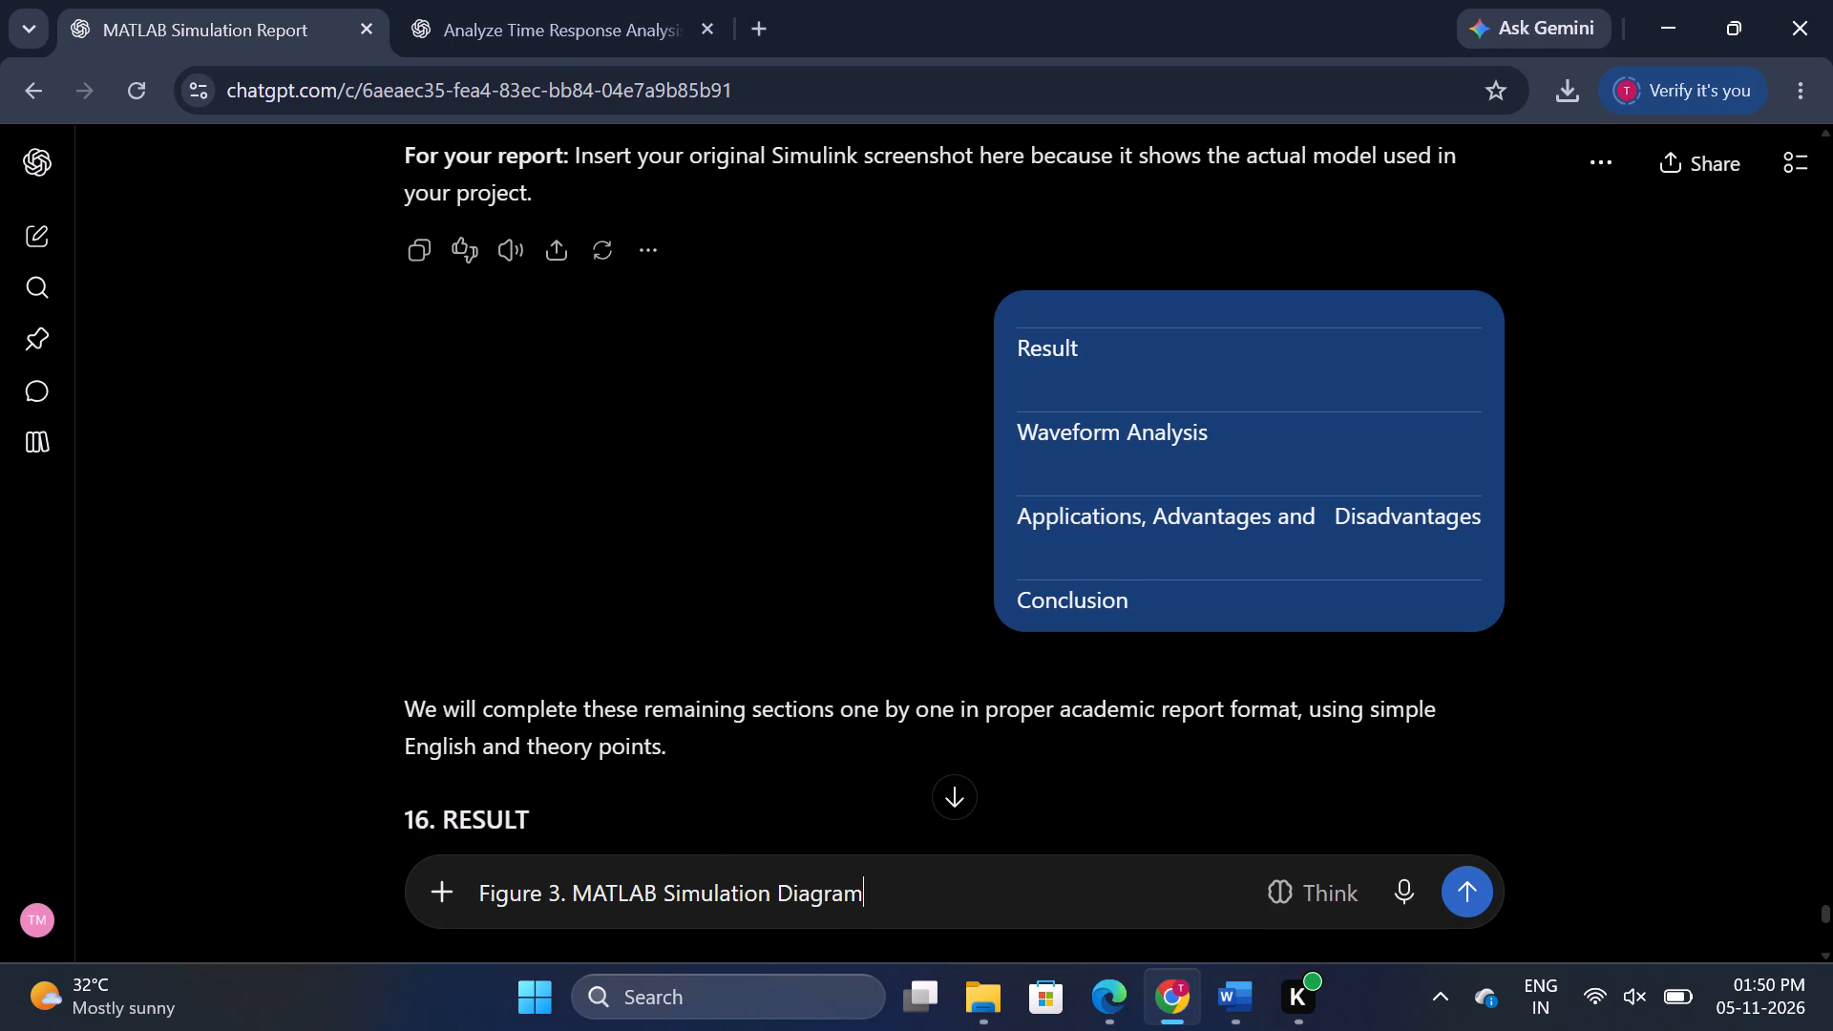
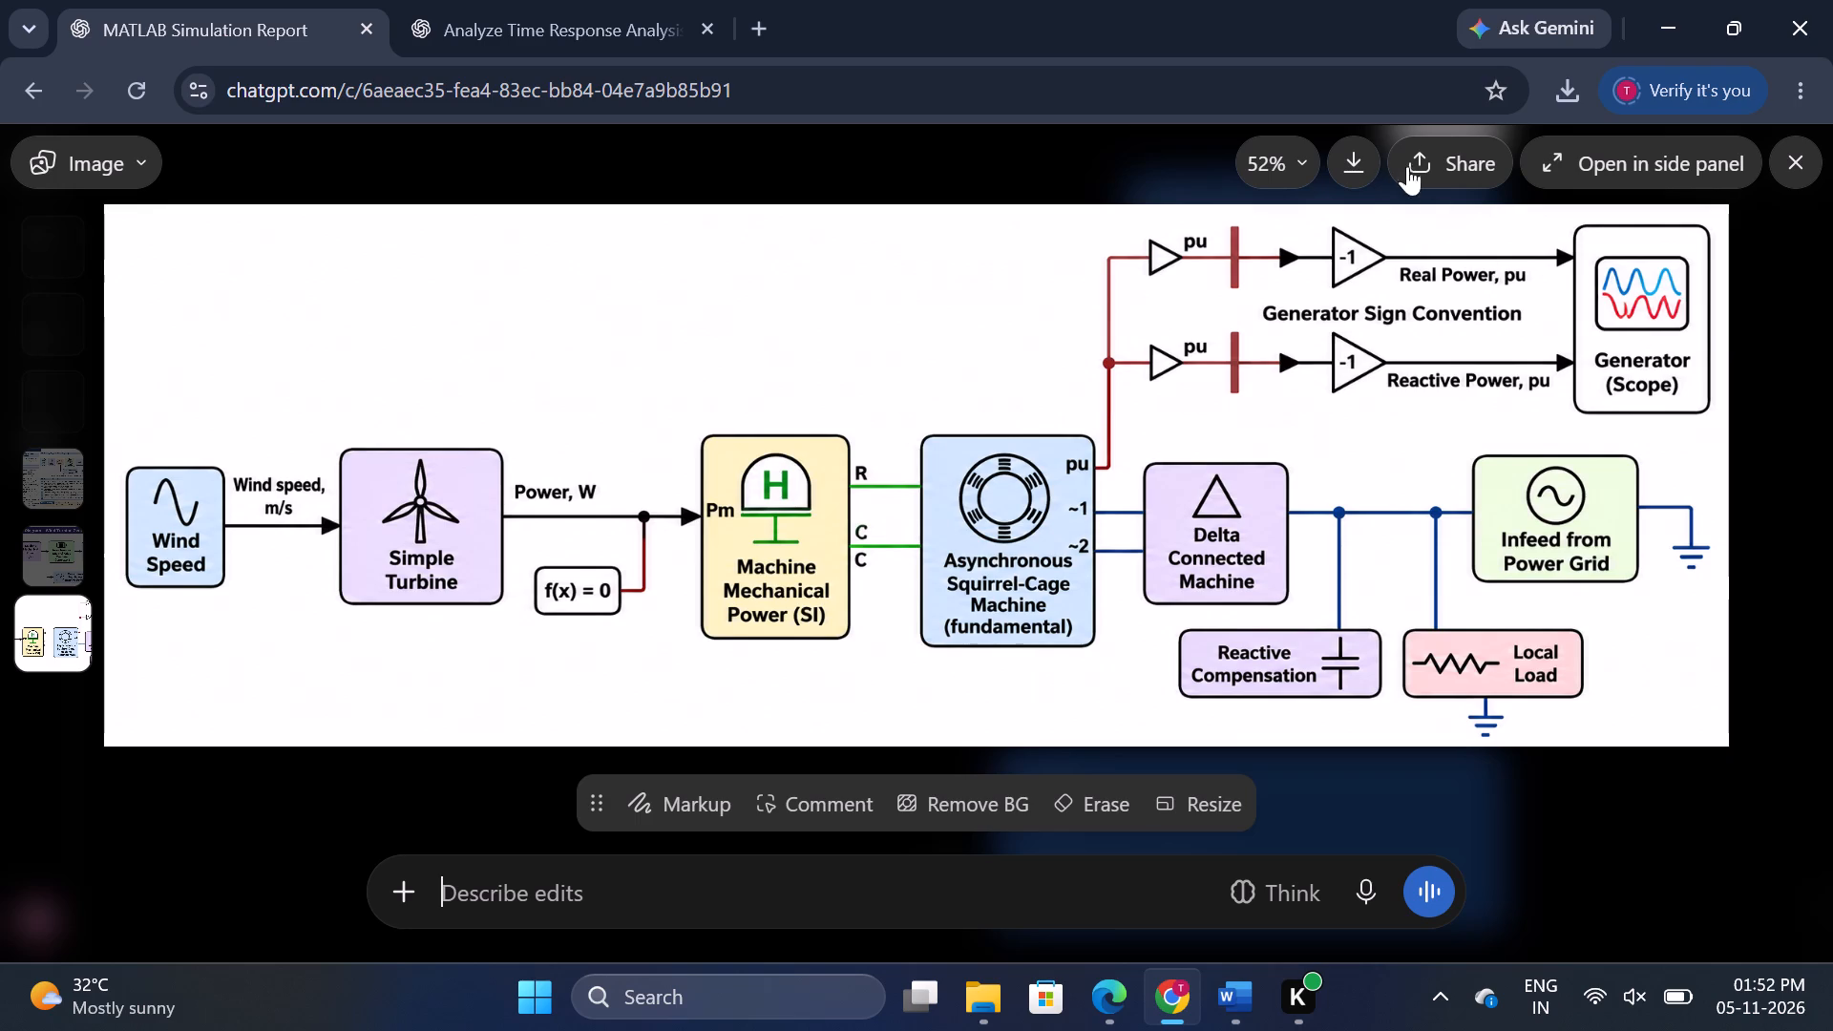
left_click(1354, 163)
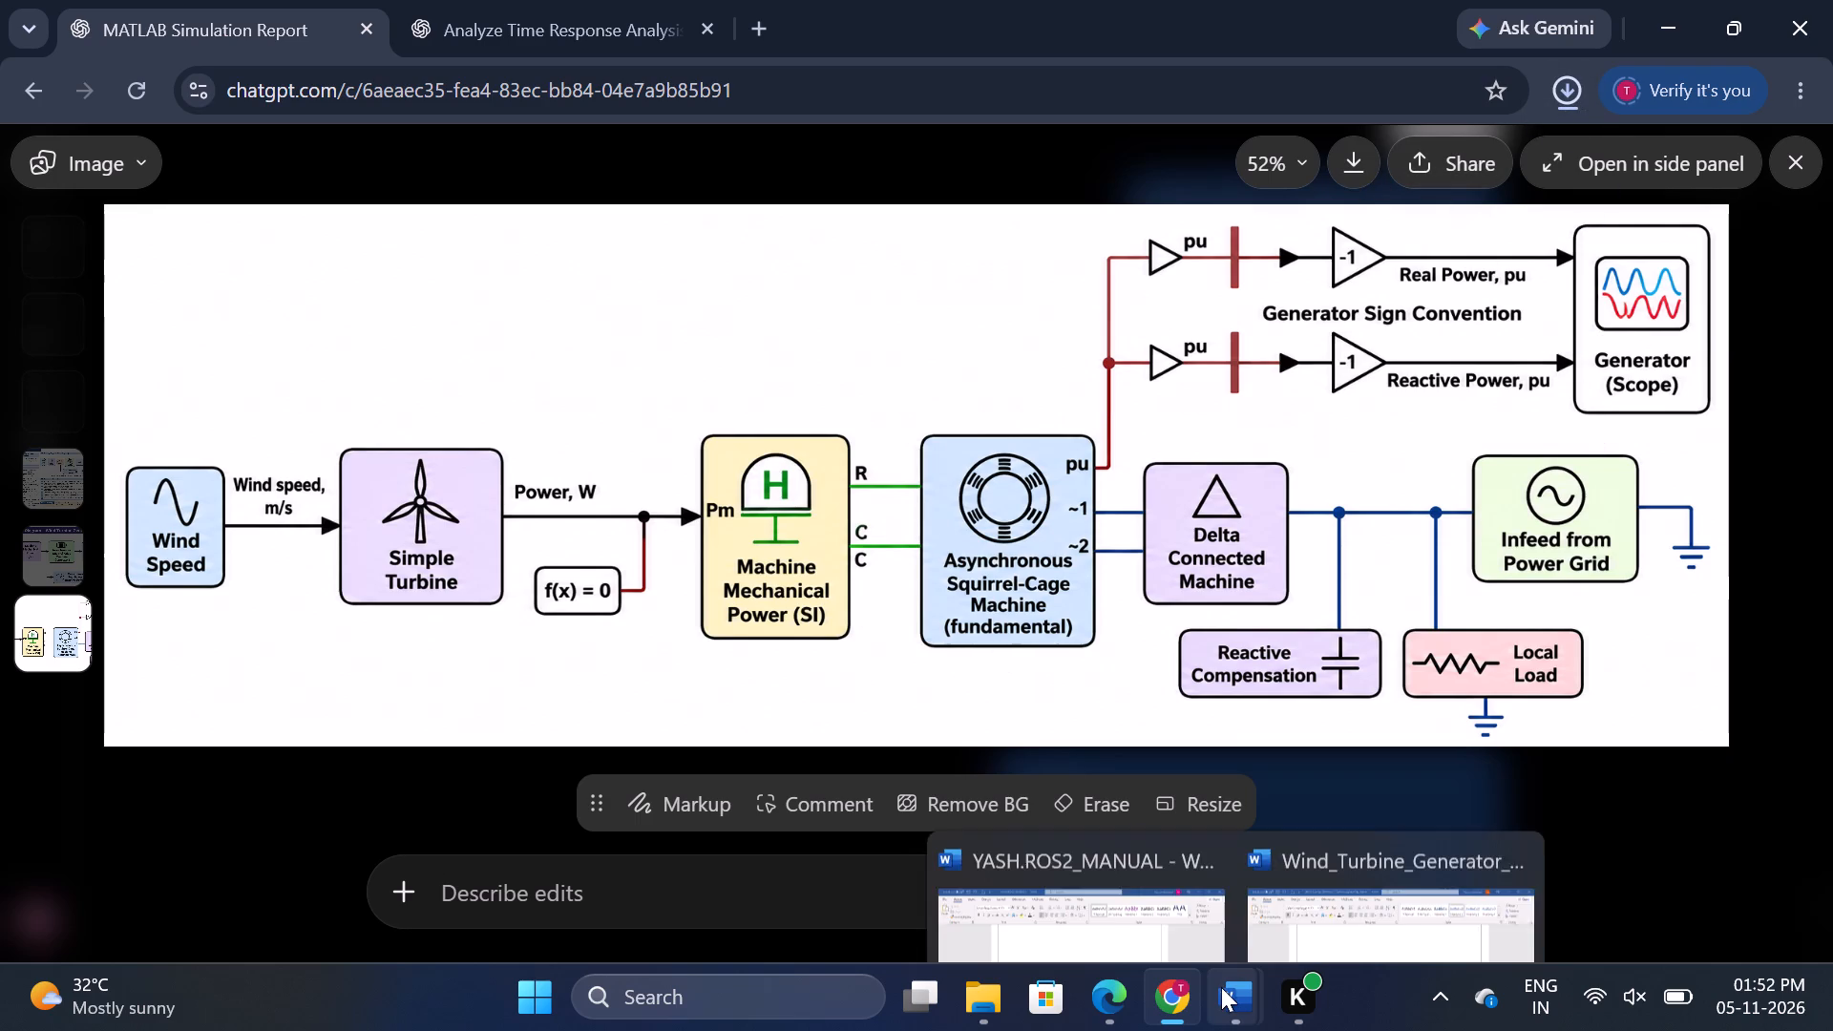
Switch to the Wind_Turbine_Generator report in Word and move the page 14 Simulink diagram up to just below the page header.
left_click(1317, 883)
scroll(803, 606, "up", 4)
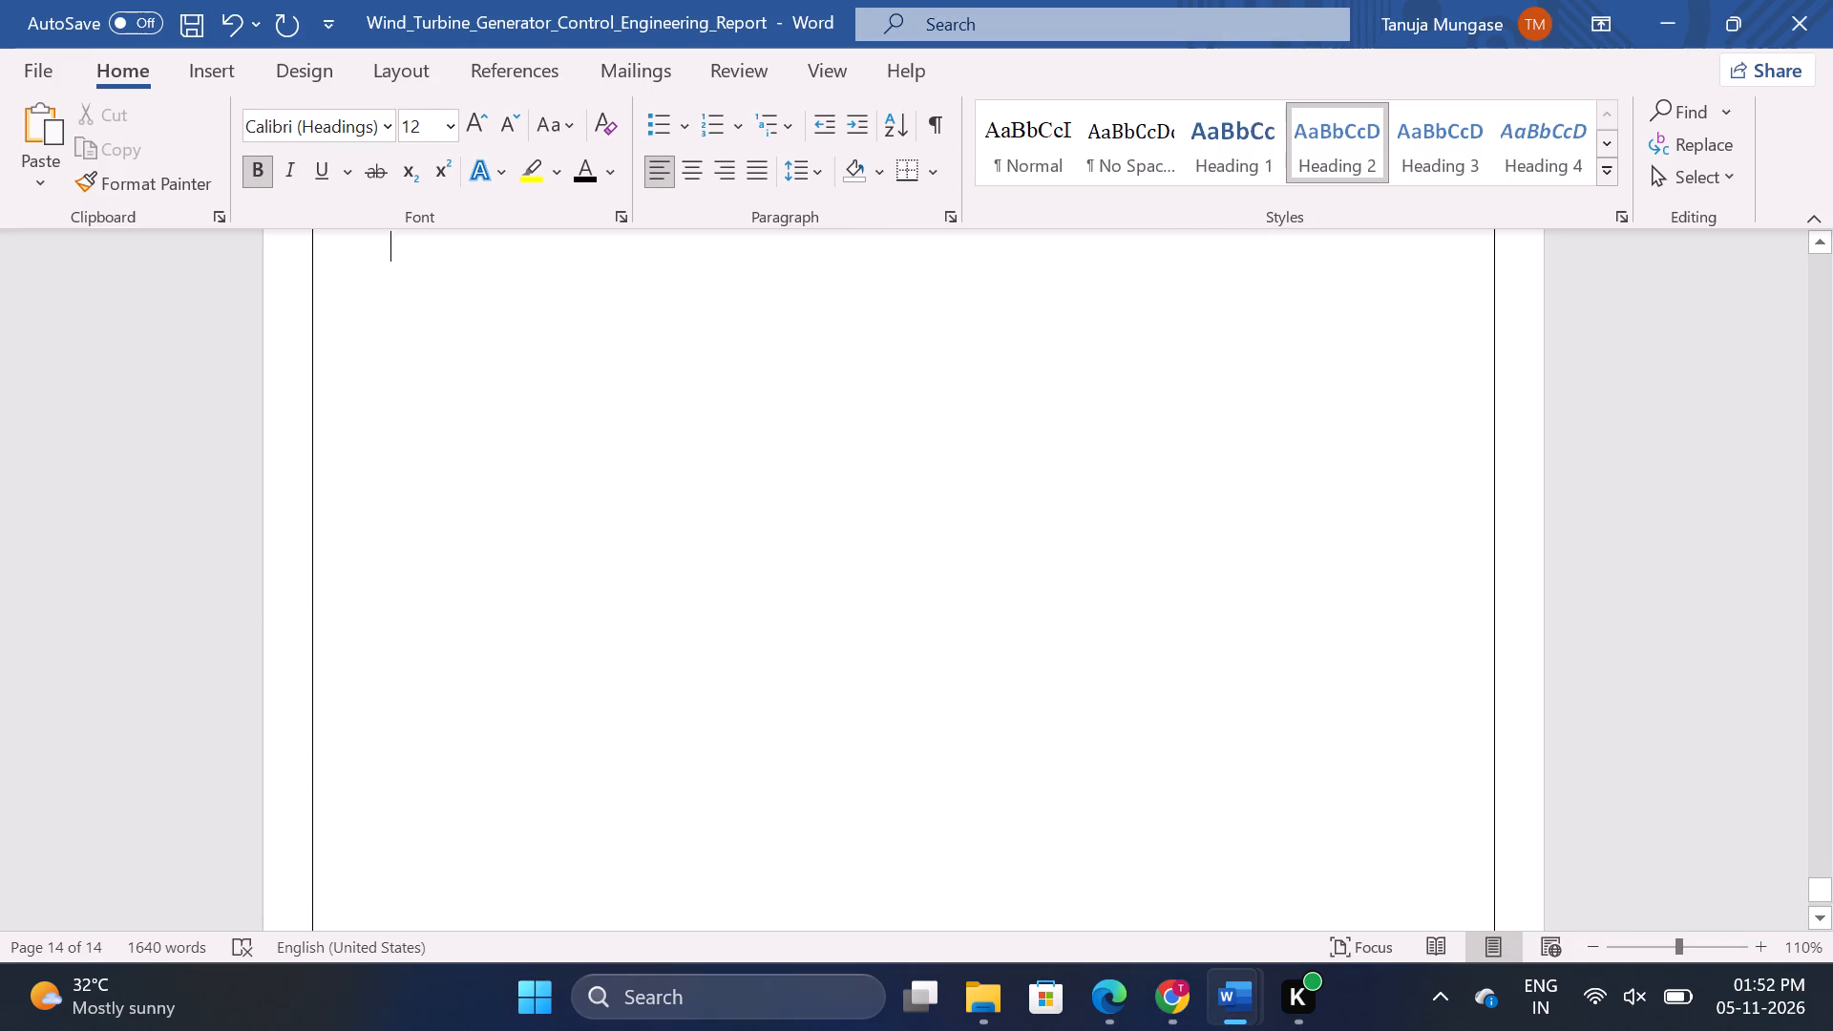
scroll(803, 606, "up", 2)
scroll(590, 602, "down", 1)
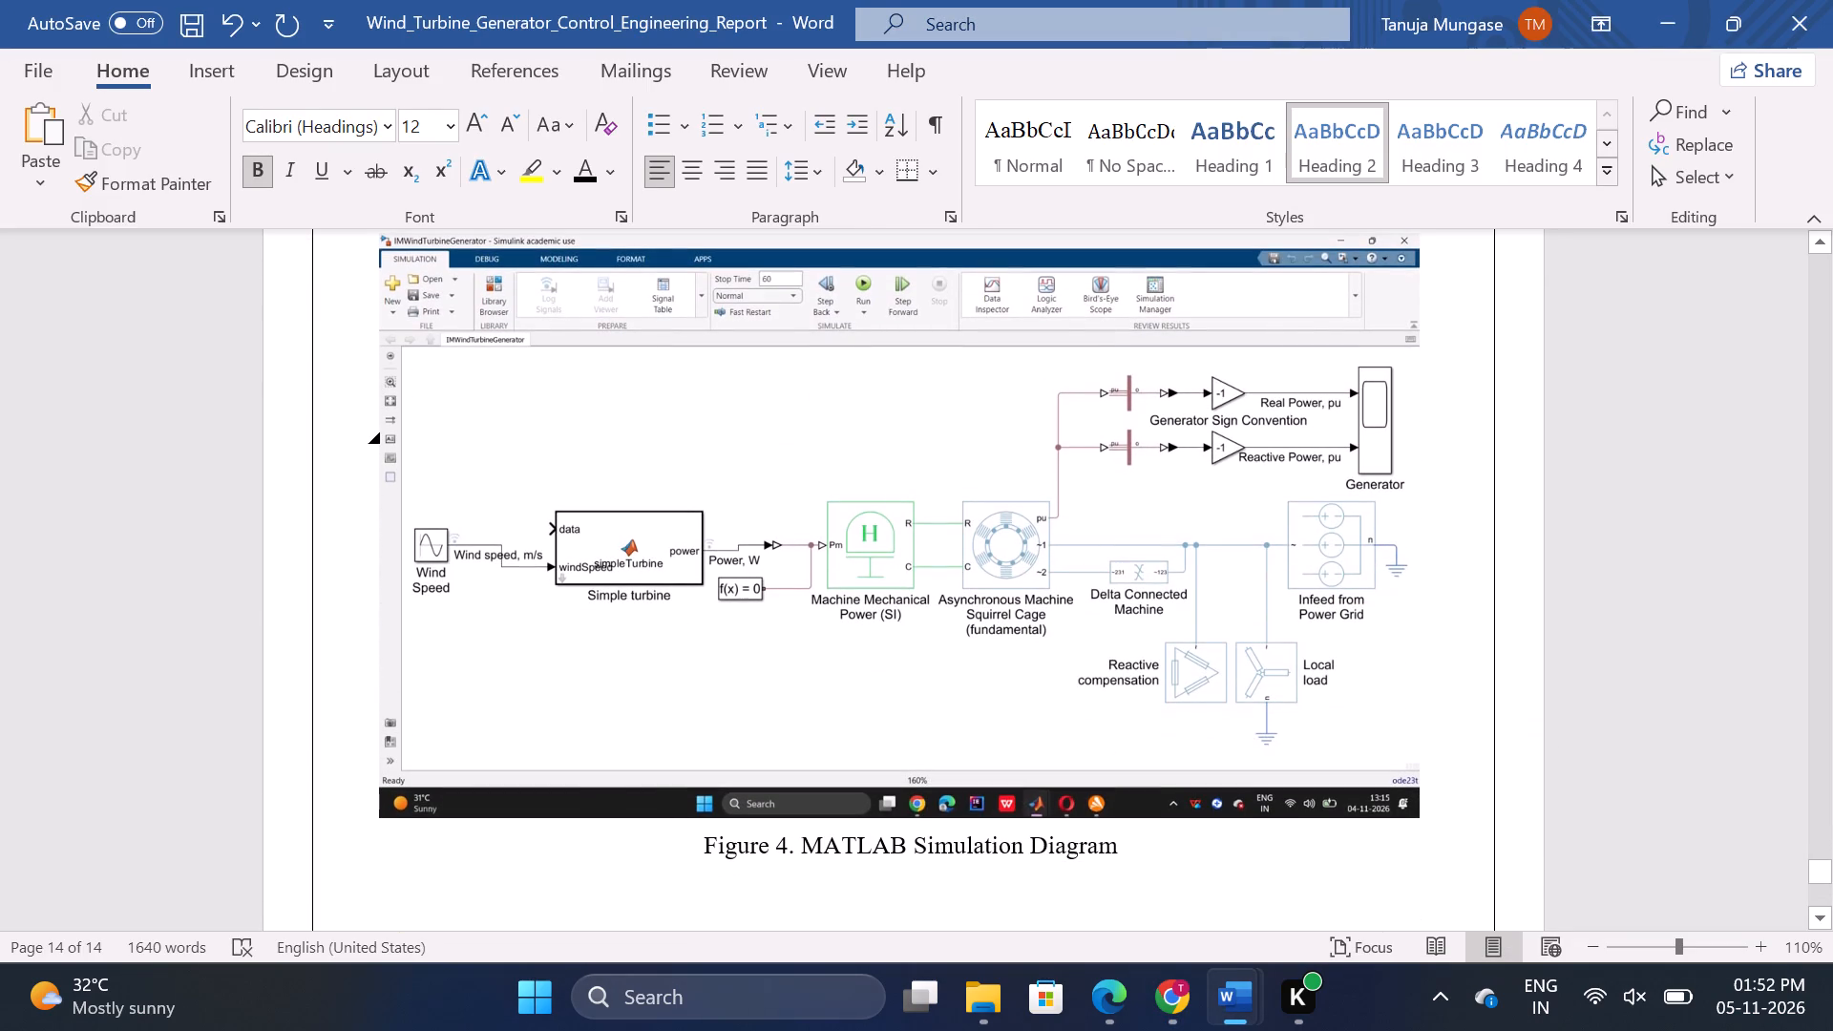
scroll(666, 448, "up", 1)
scroll(771, 463, "up", 1)
left_click_drag(805, 678, 799, 600)
scroll(798, 689, "down", 1)
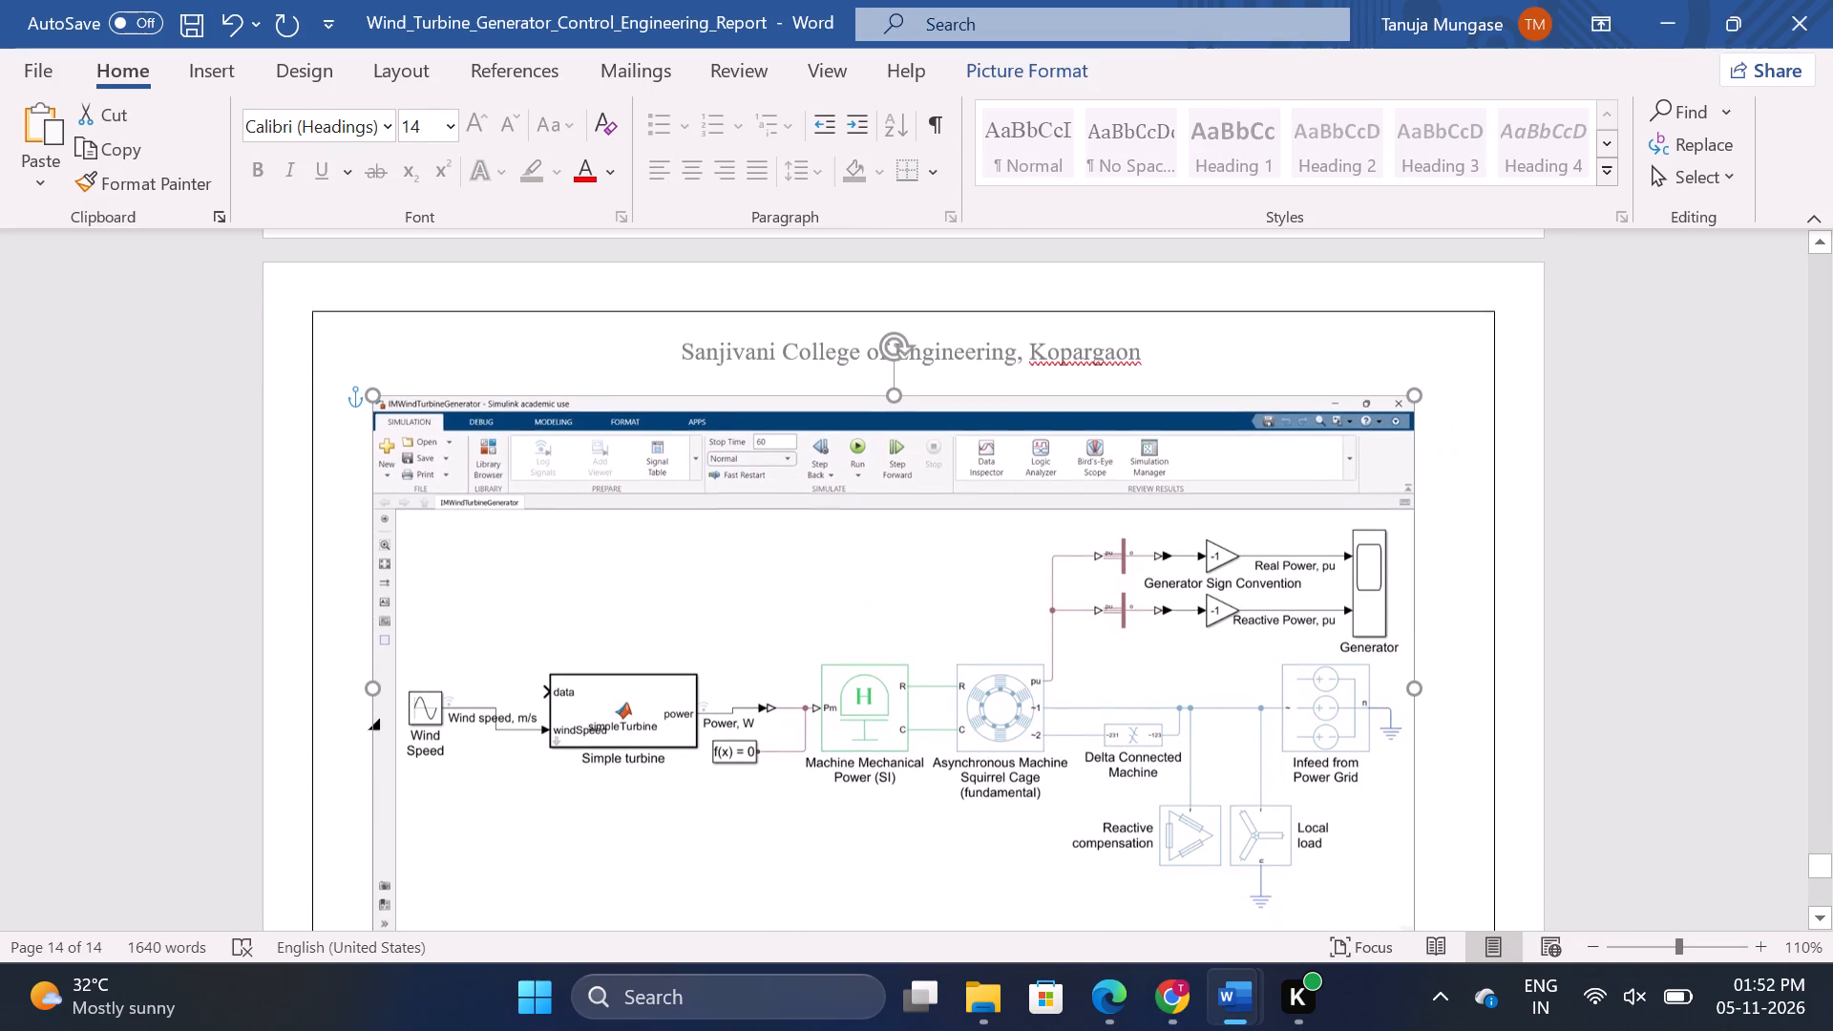
left_click_drag(746, 629, 763, 634)
scroll(763, 634, "down", 1)
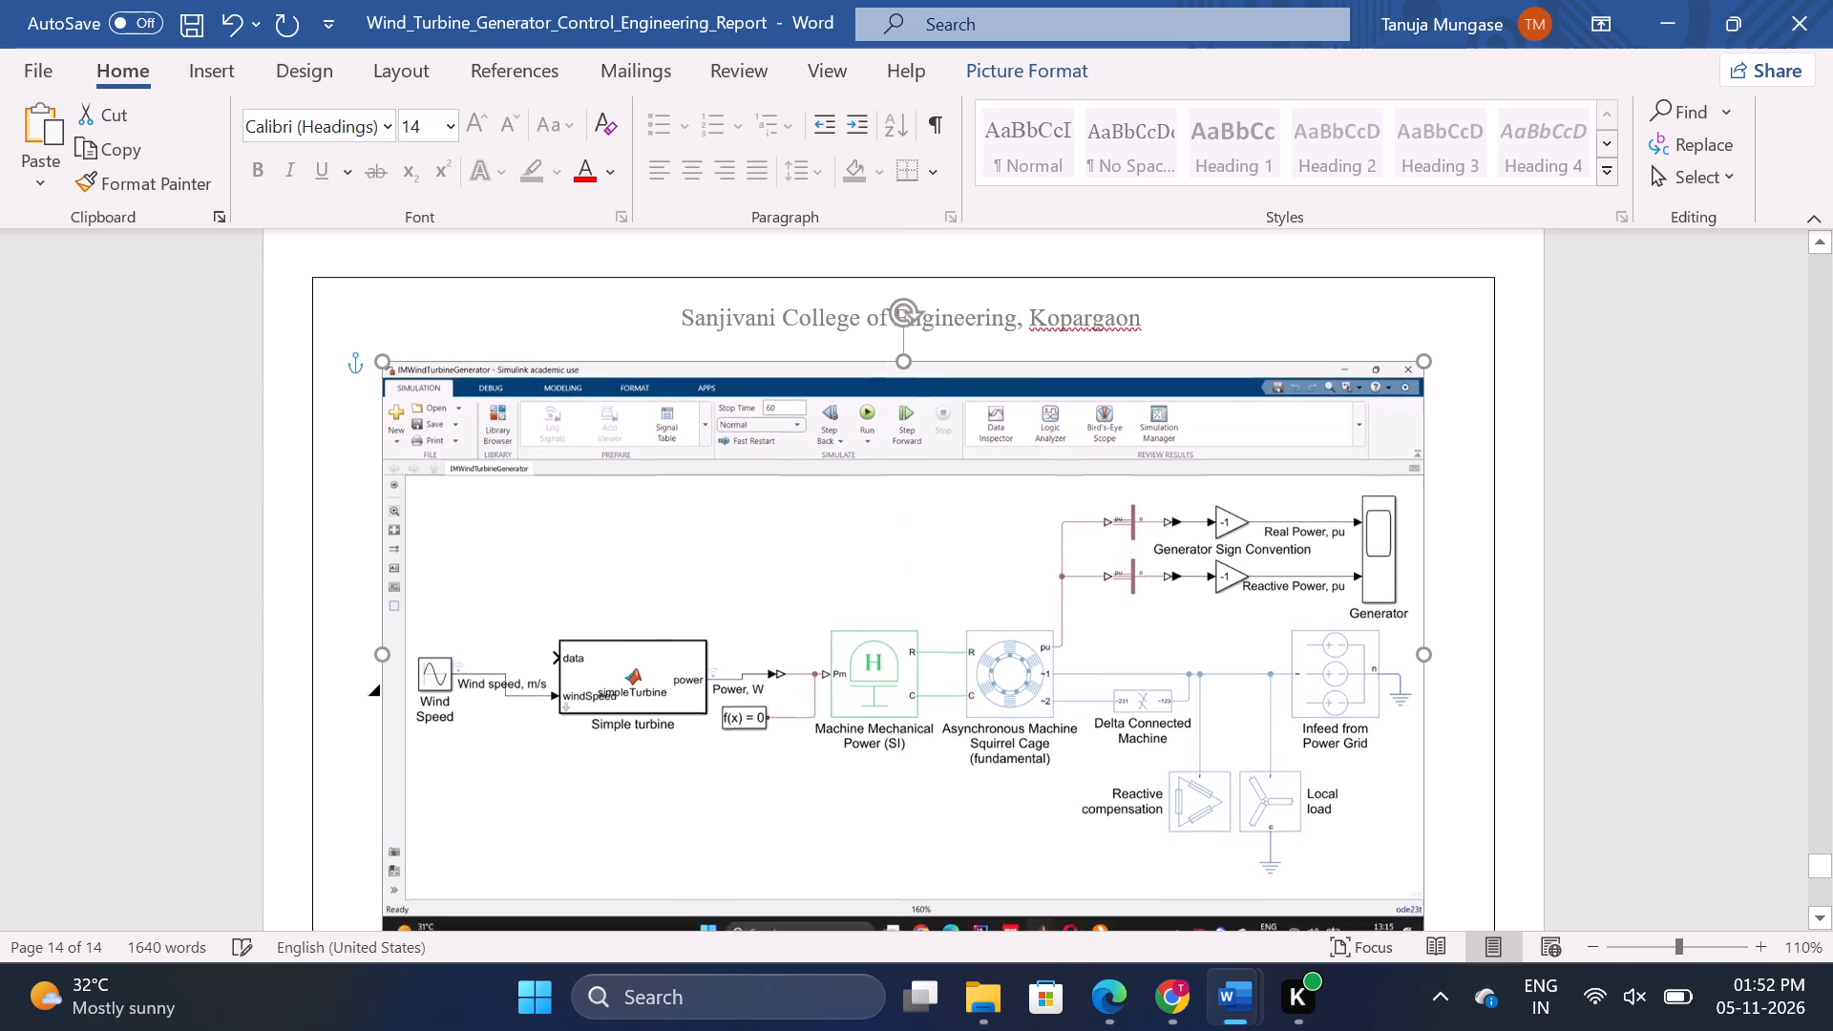
scroll(763, 634, "down", 1)
Remove the blank lines above the Figure 4 caption so it sits directly beneath the Simulink diagram, and centre the caption.
left_click(696, 836)
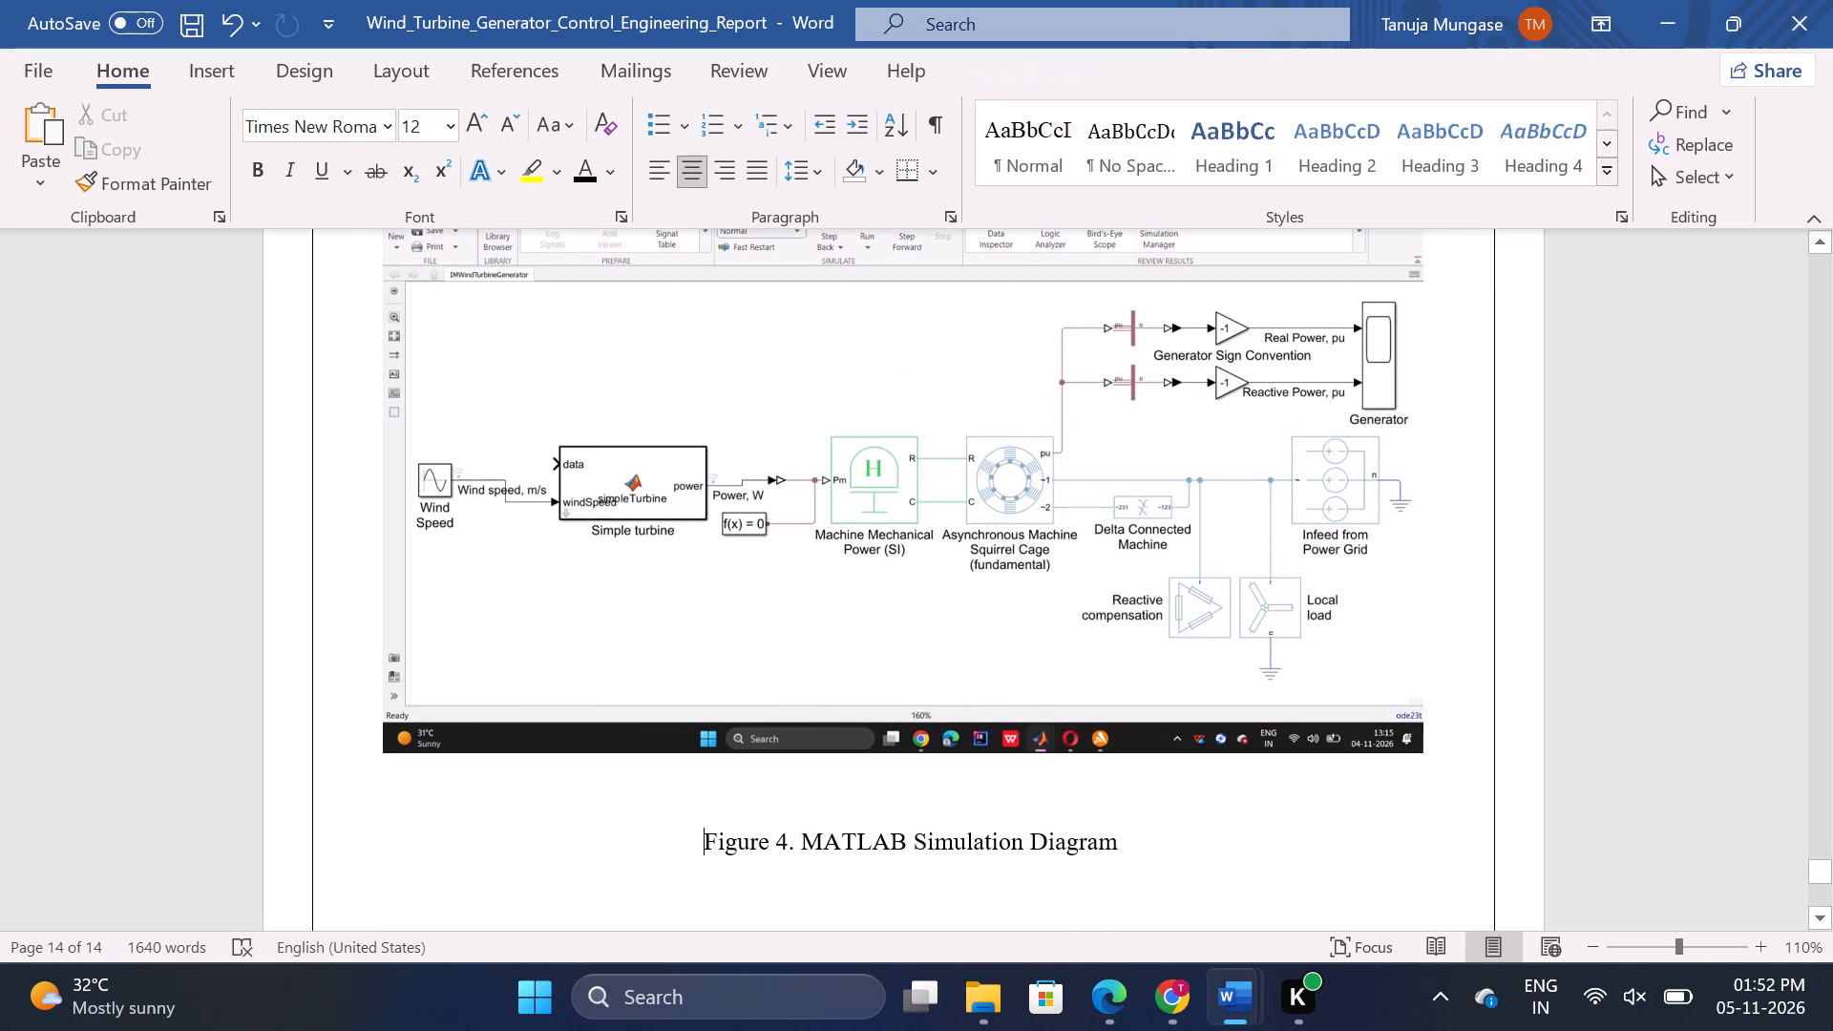
key("BackSpace")
key("BackSpace")
key("BackSpace")
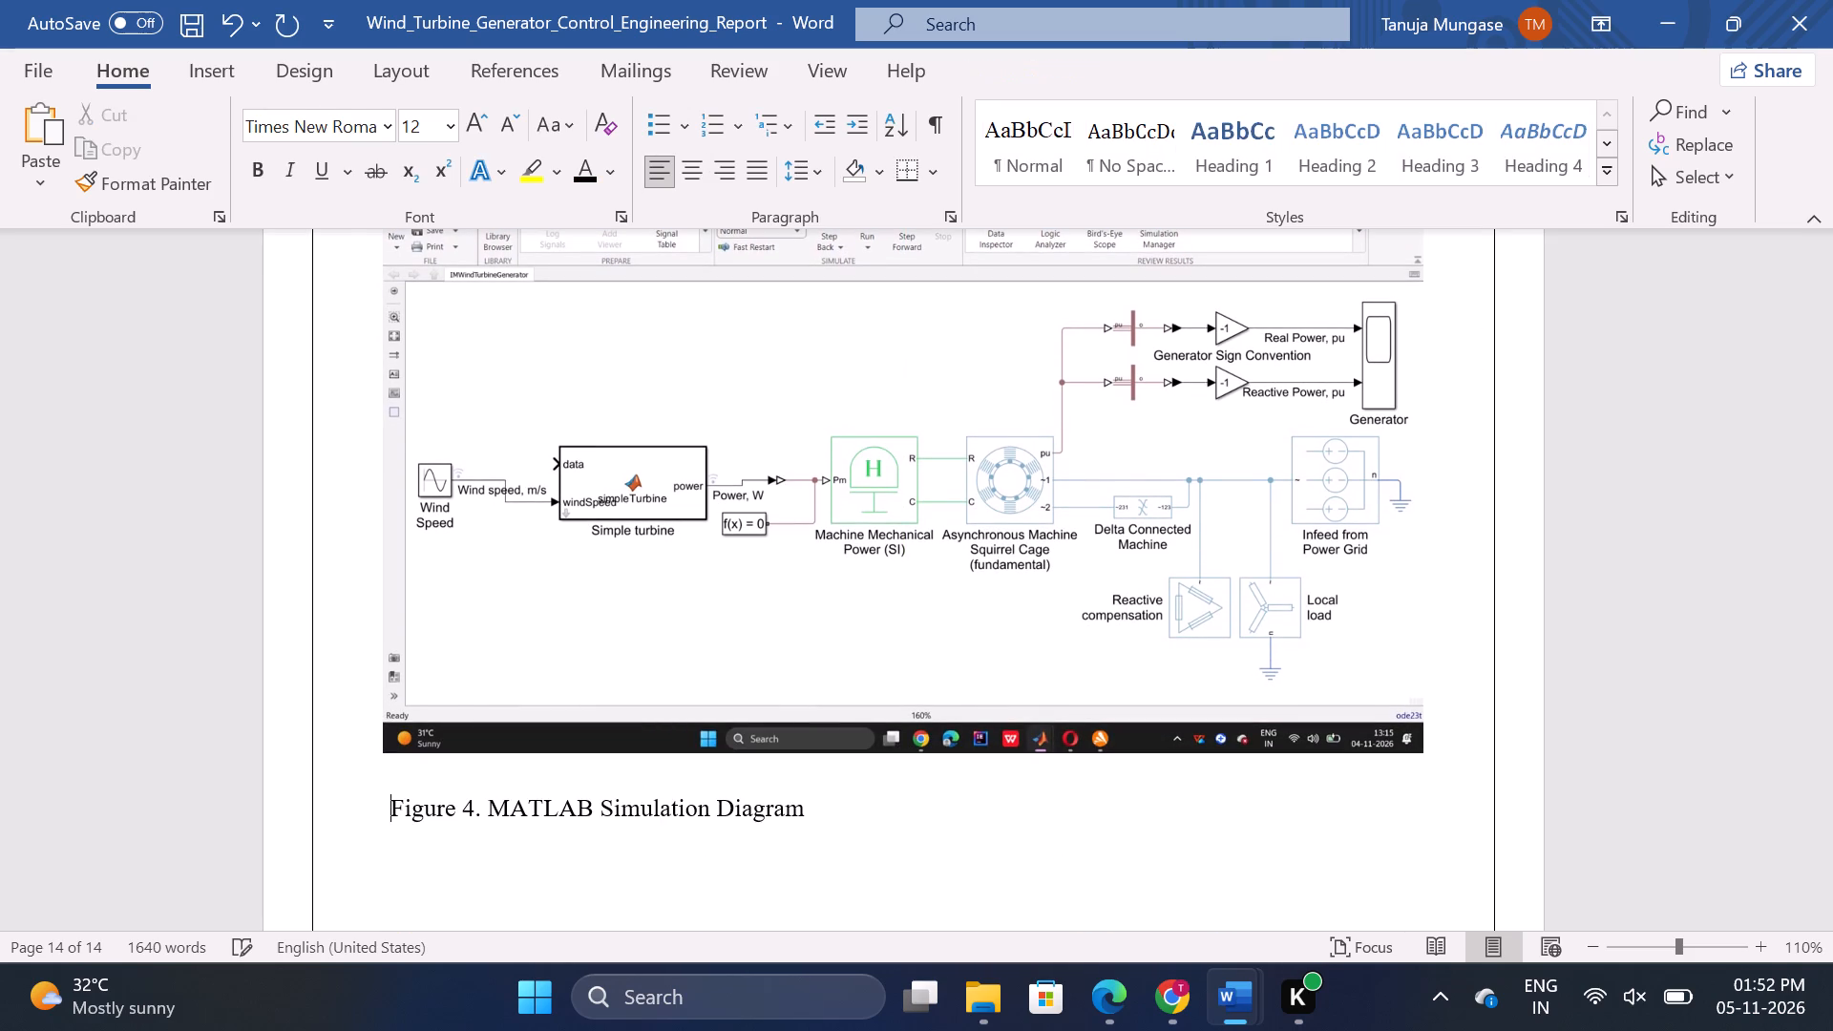
key("BackSpace")
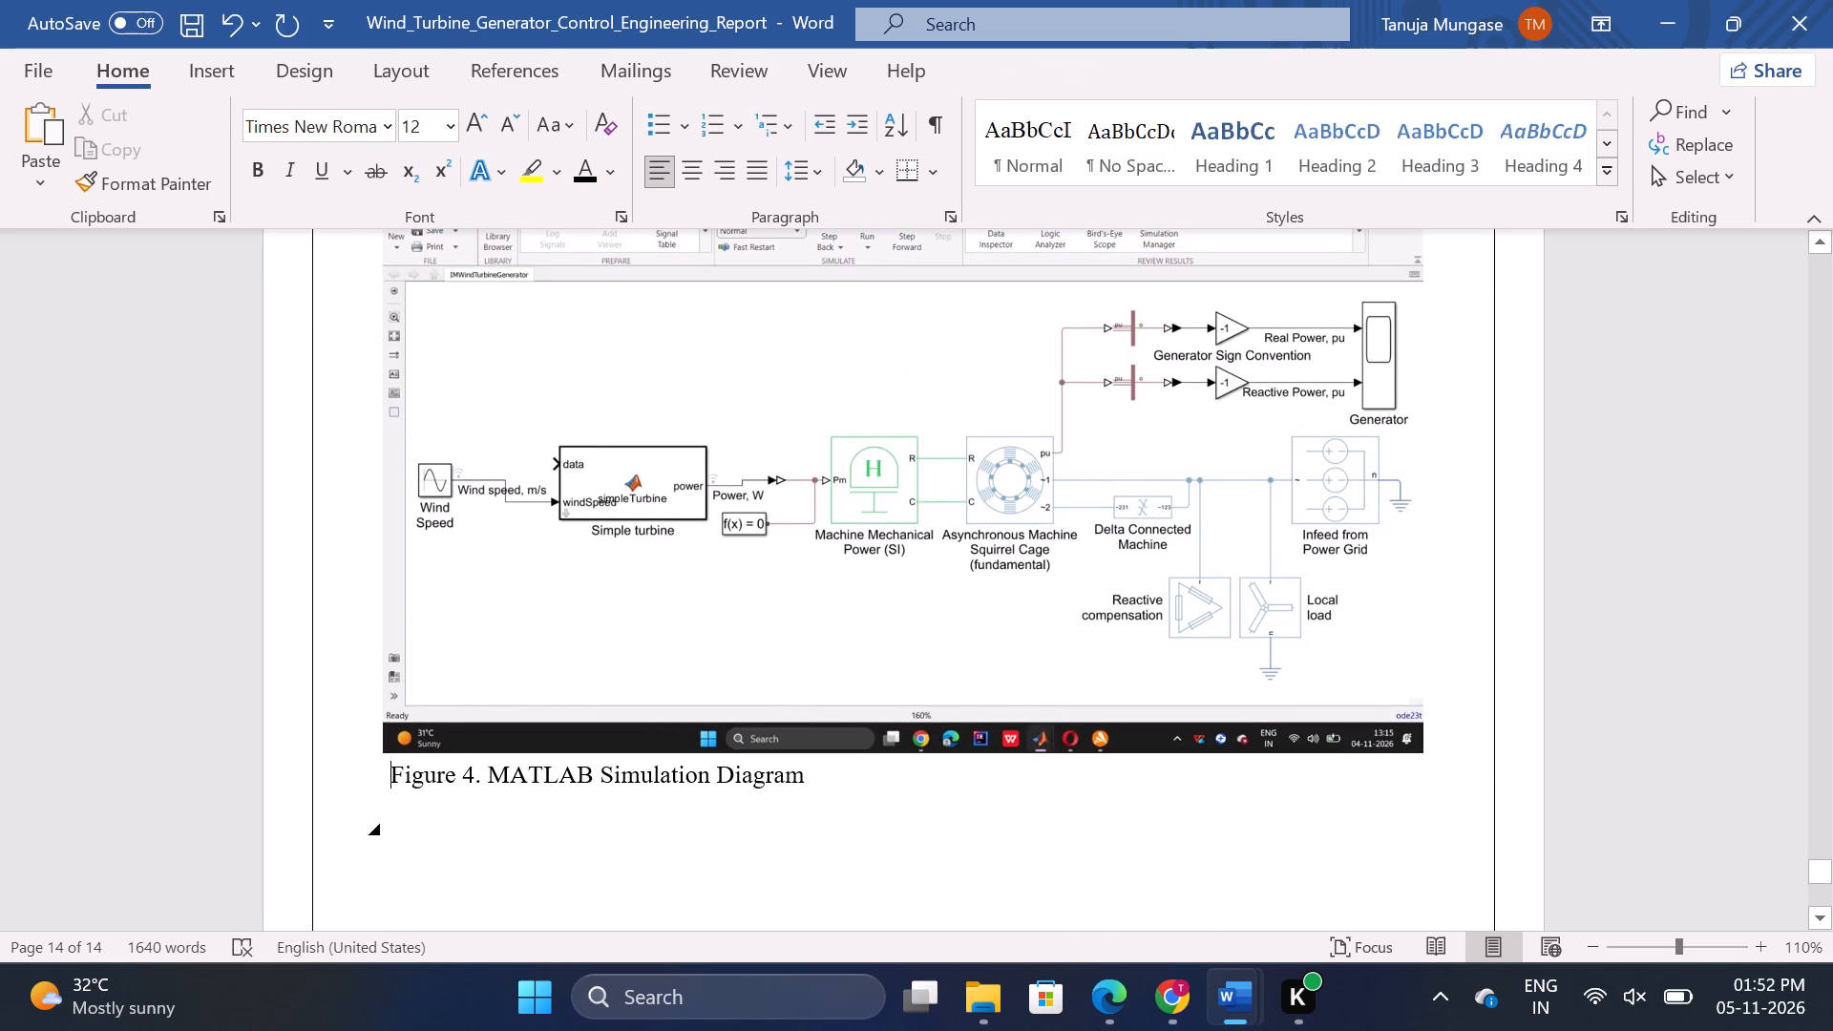
left_click_drag(390, 768, 794, 774)
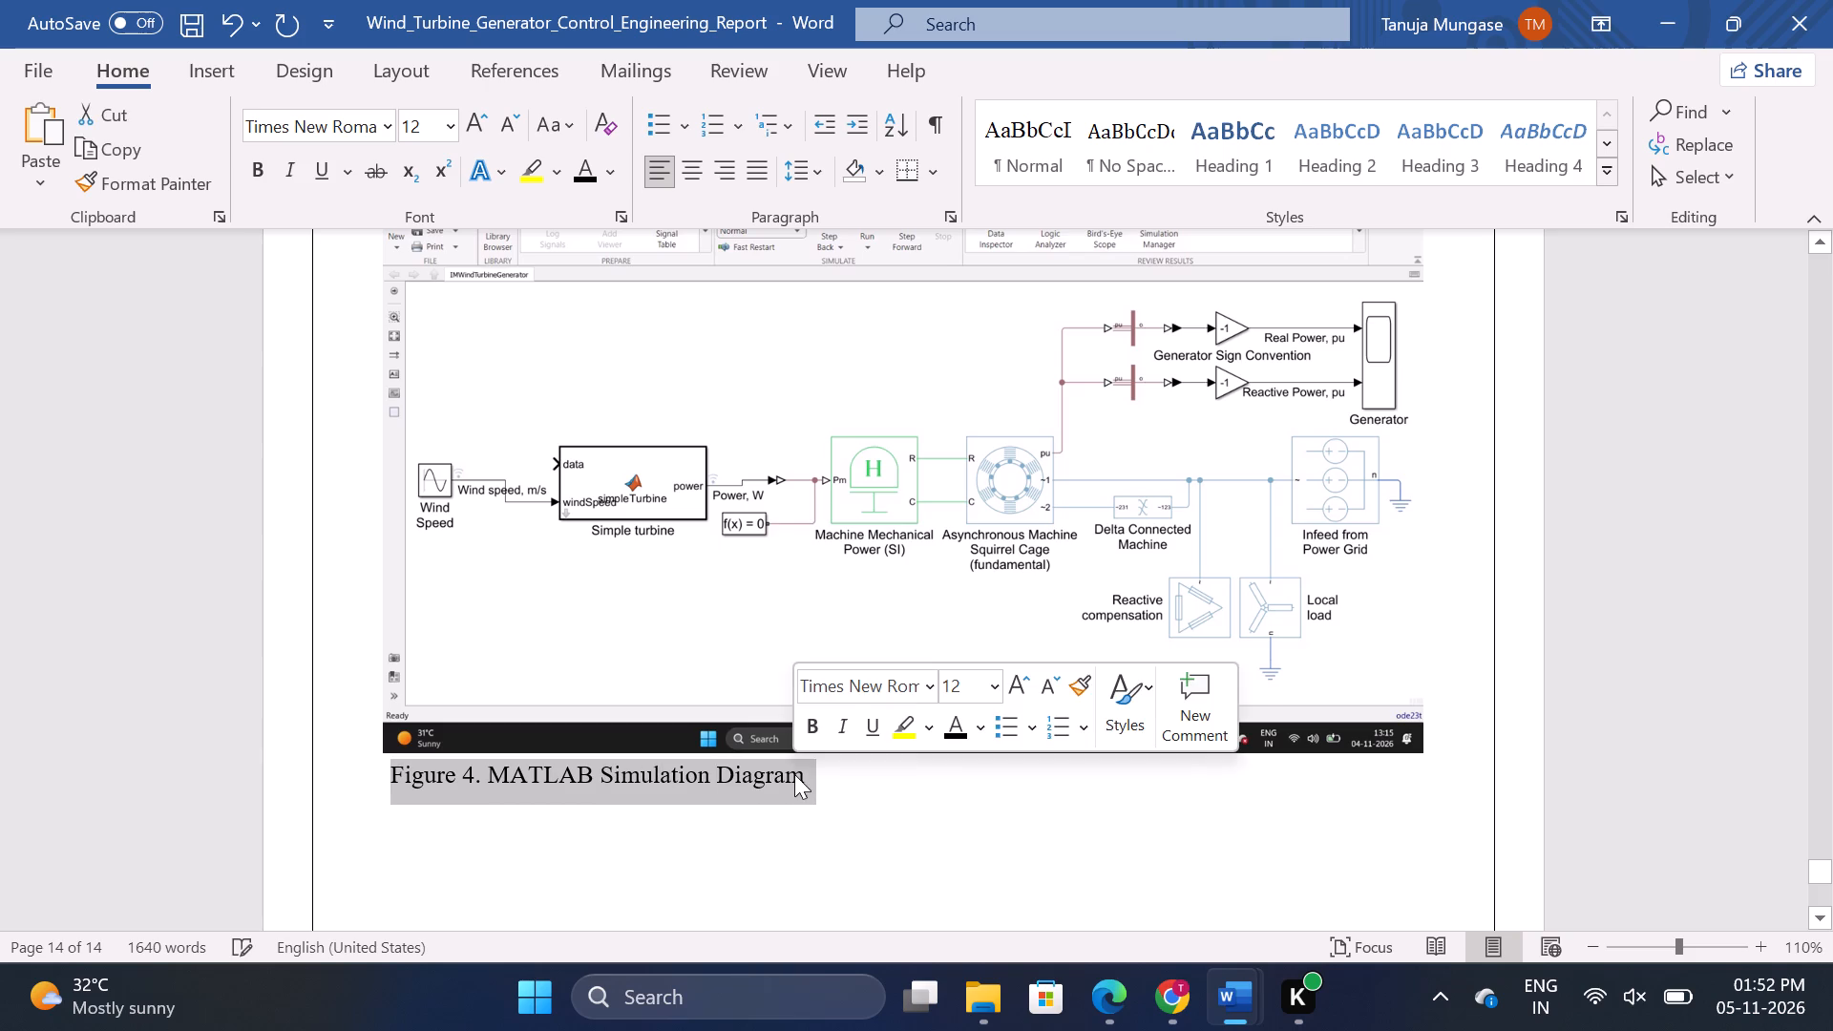
left_click(683, 168)
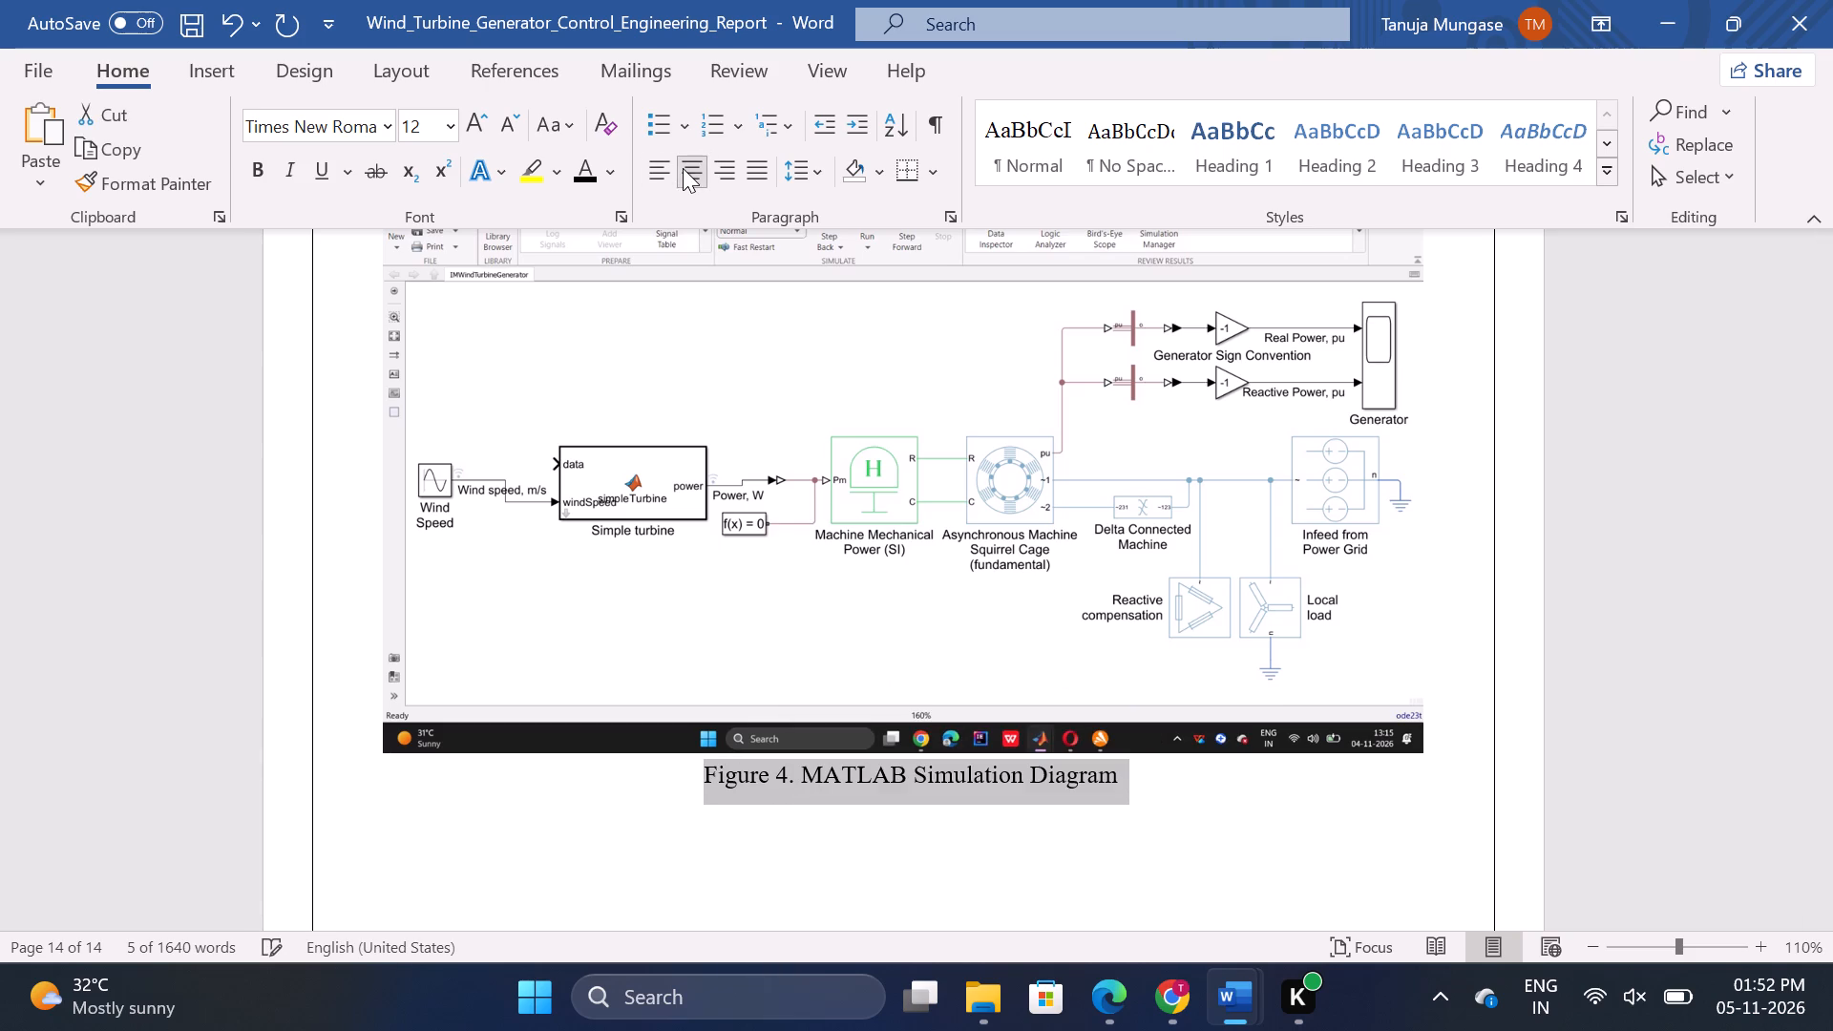
Insert a blank line below the Figure 4 caption on page 14.
left_click(711, 811)
scroll(711, 811, "down", 1)
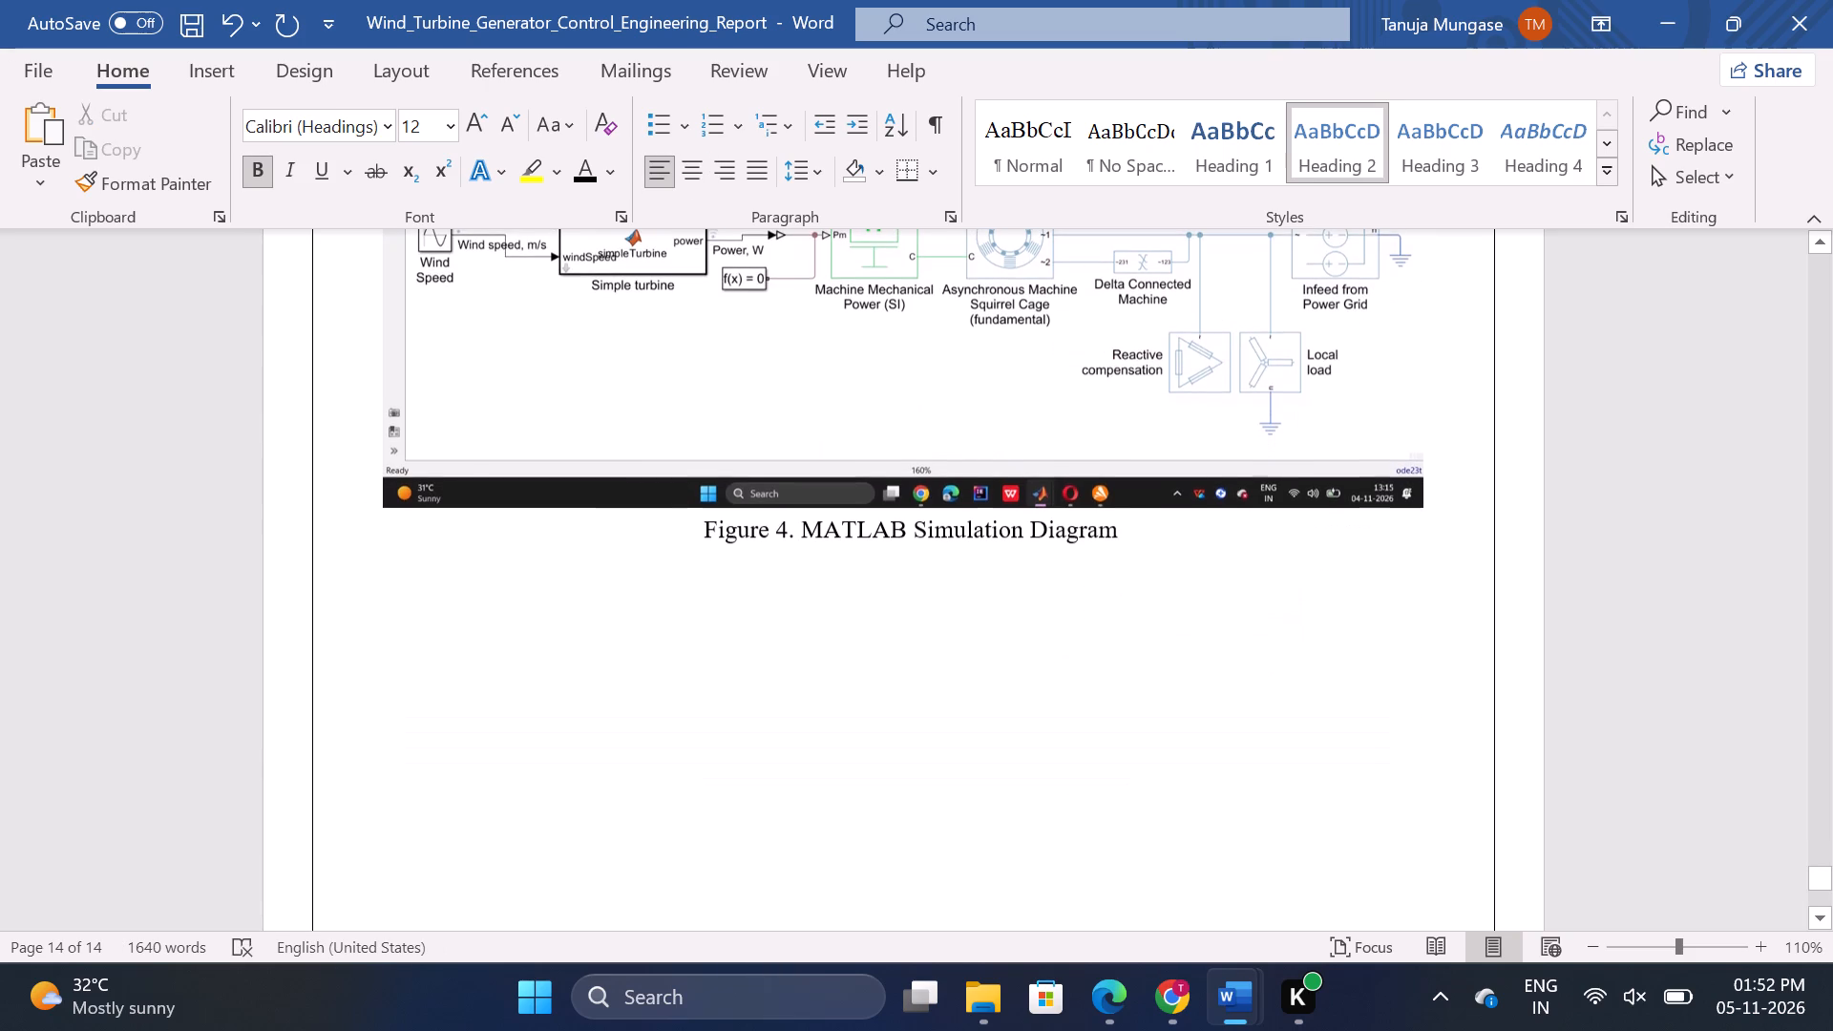
key("Return")
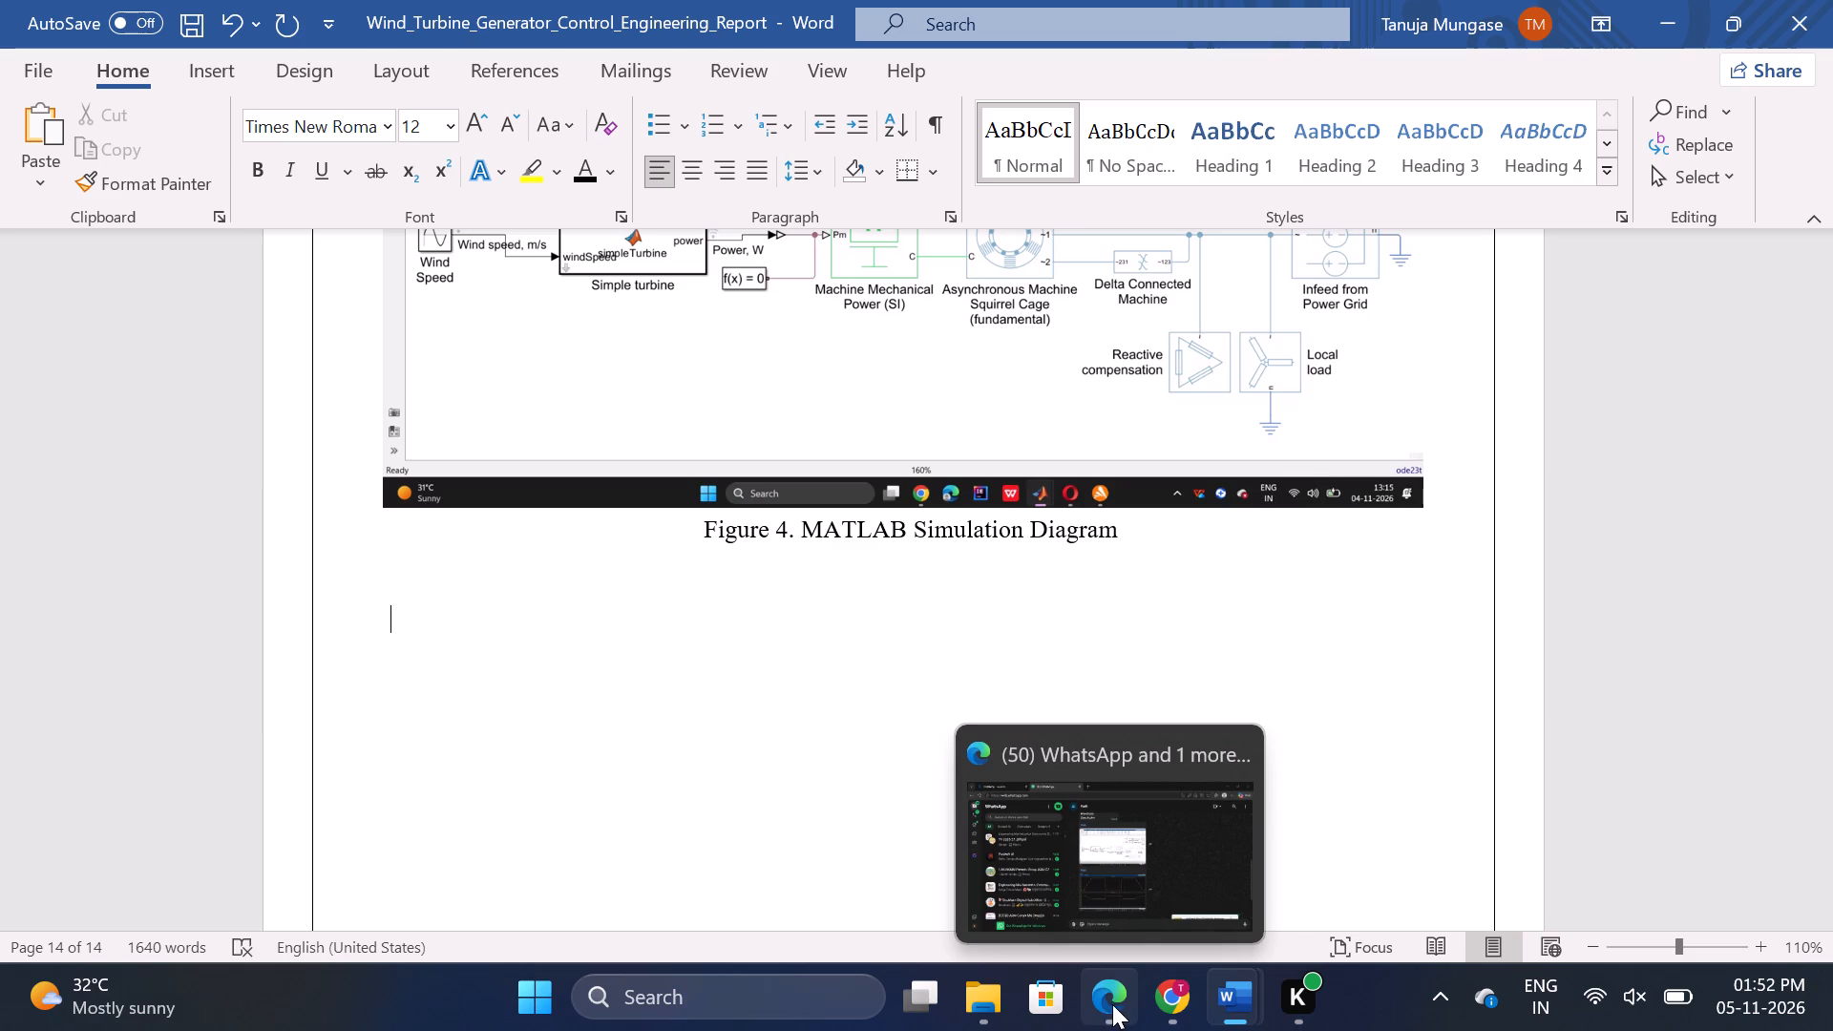
Copy the Wind Turbine Generator Block Diagram image from the Downloads folder and paste it below the Figure 4 caption in the Word report.
left_click(985, 1008)
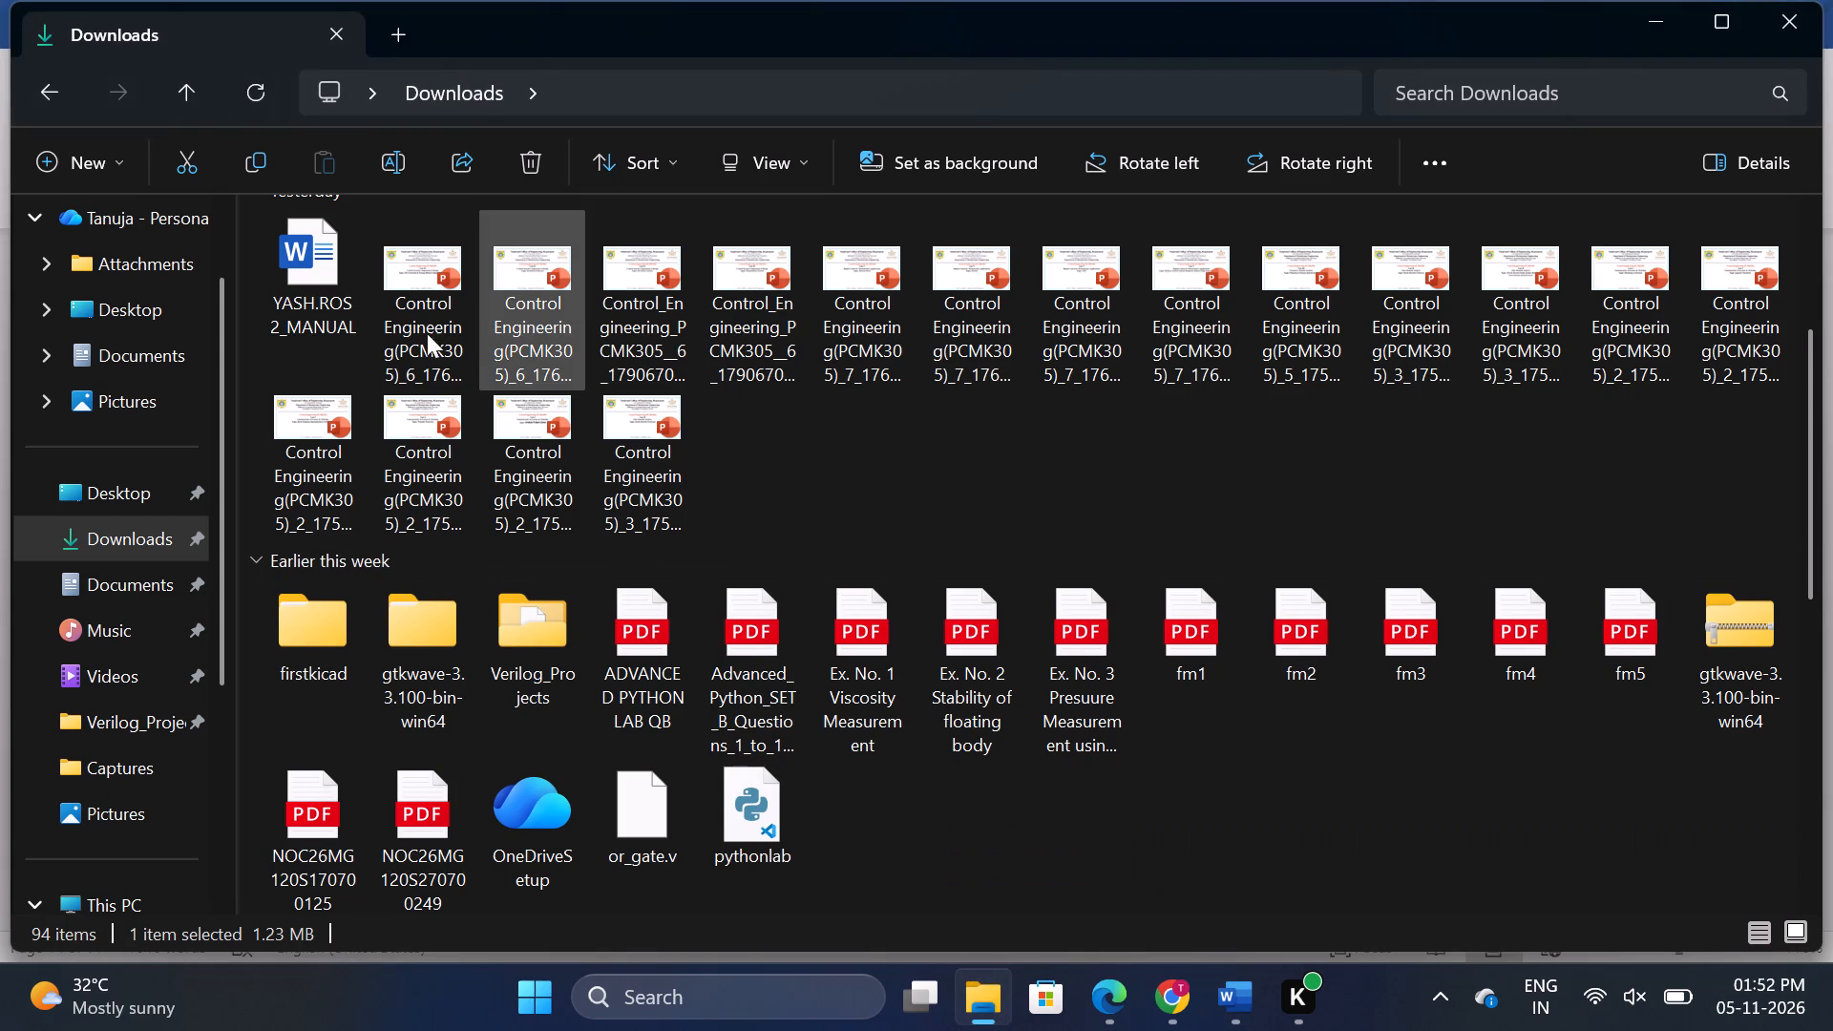
scroll(519, 473, "up", 6)
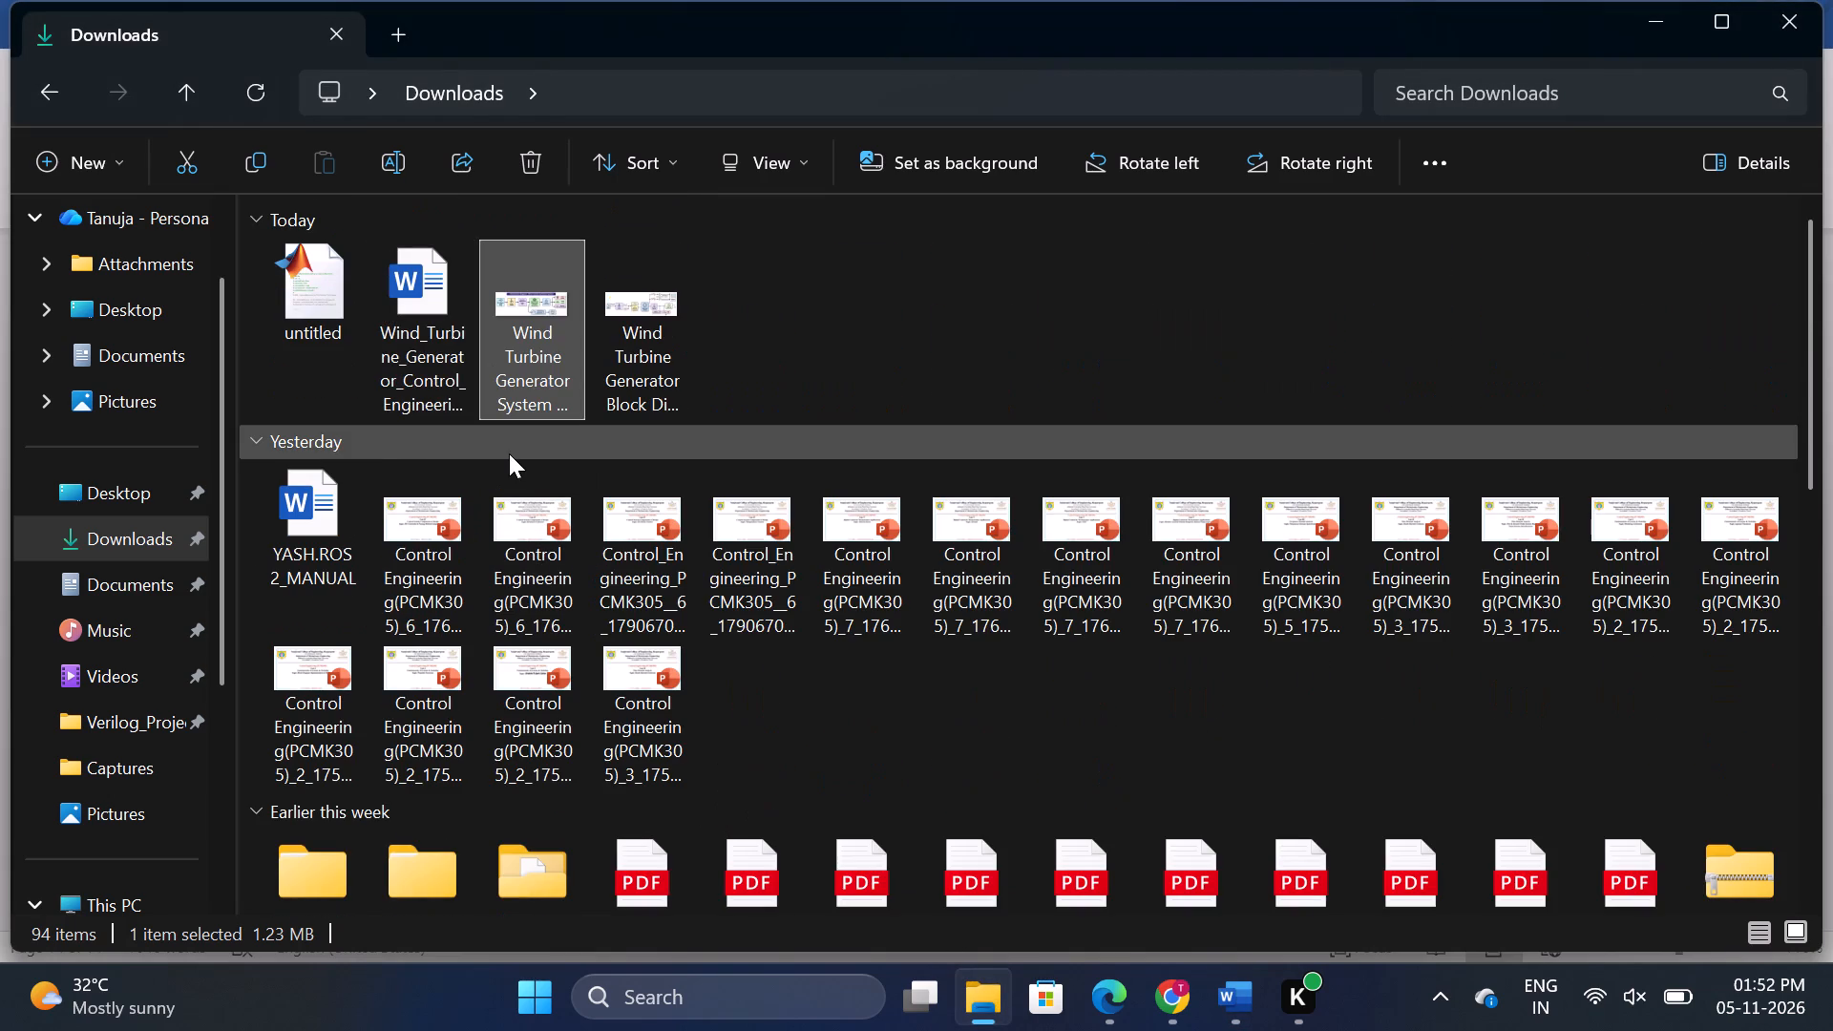
scroll(509, 453, "up", 1)
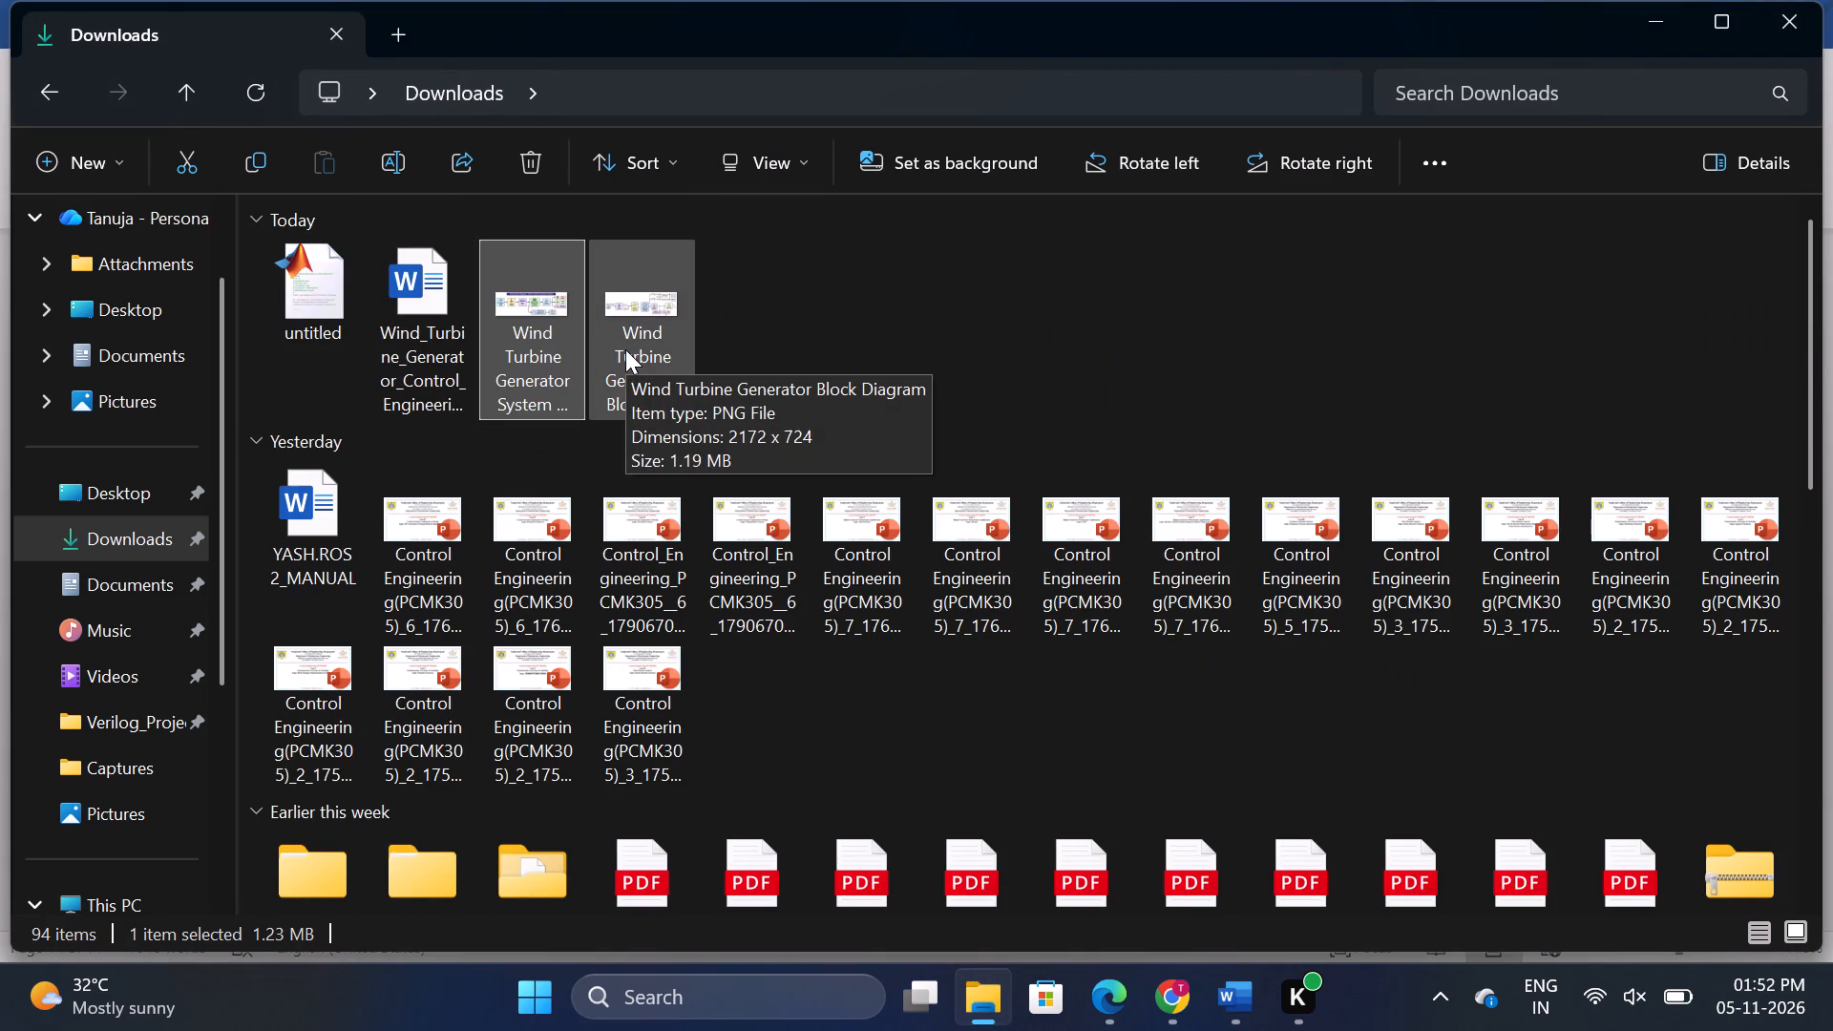
left_click(625, 349)
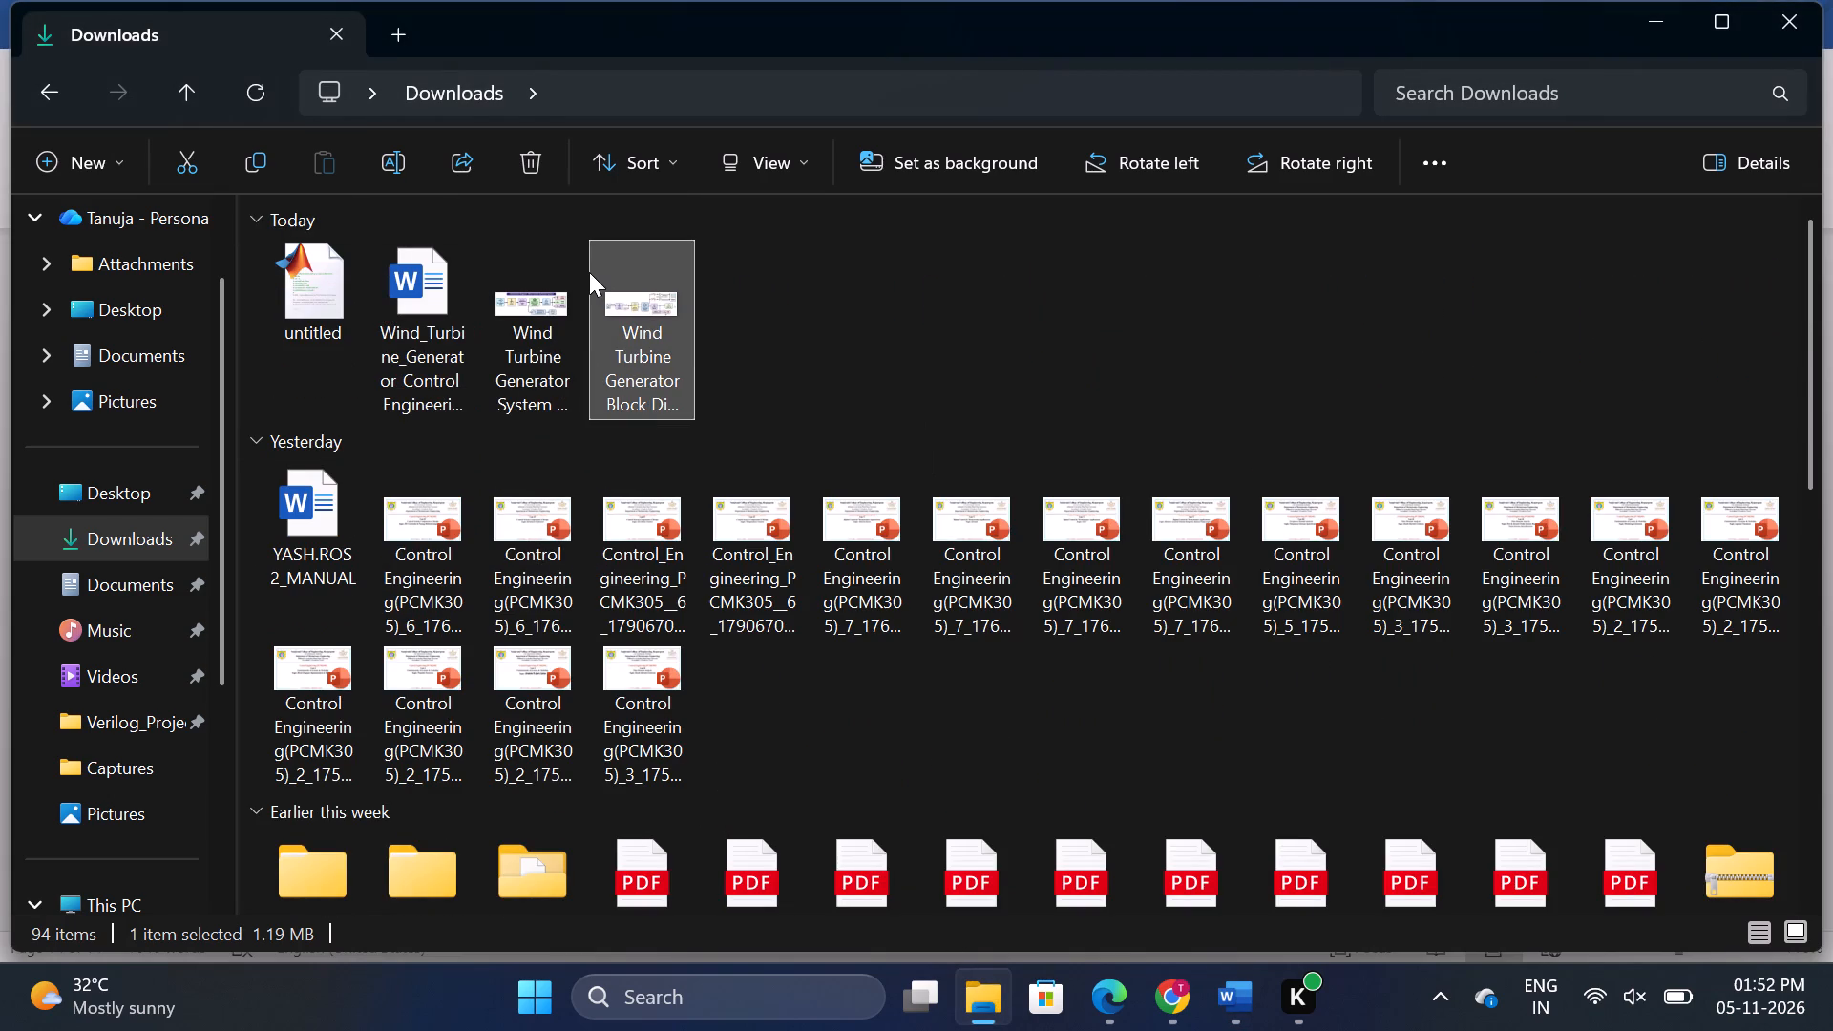
key("ctrl+c")
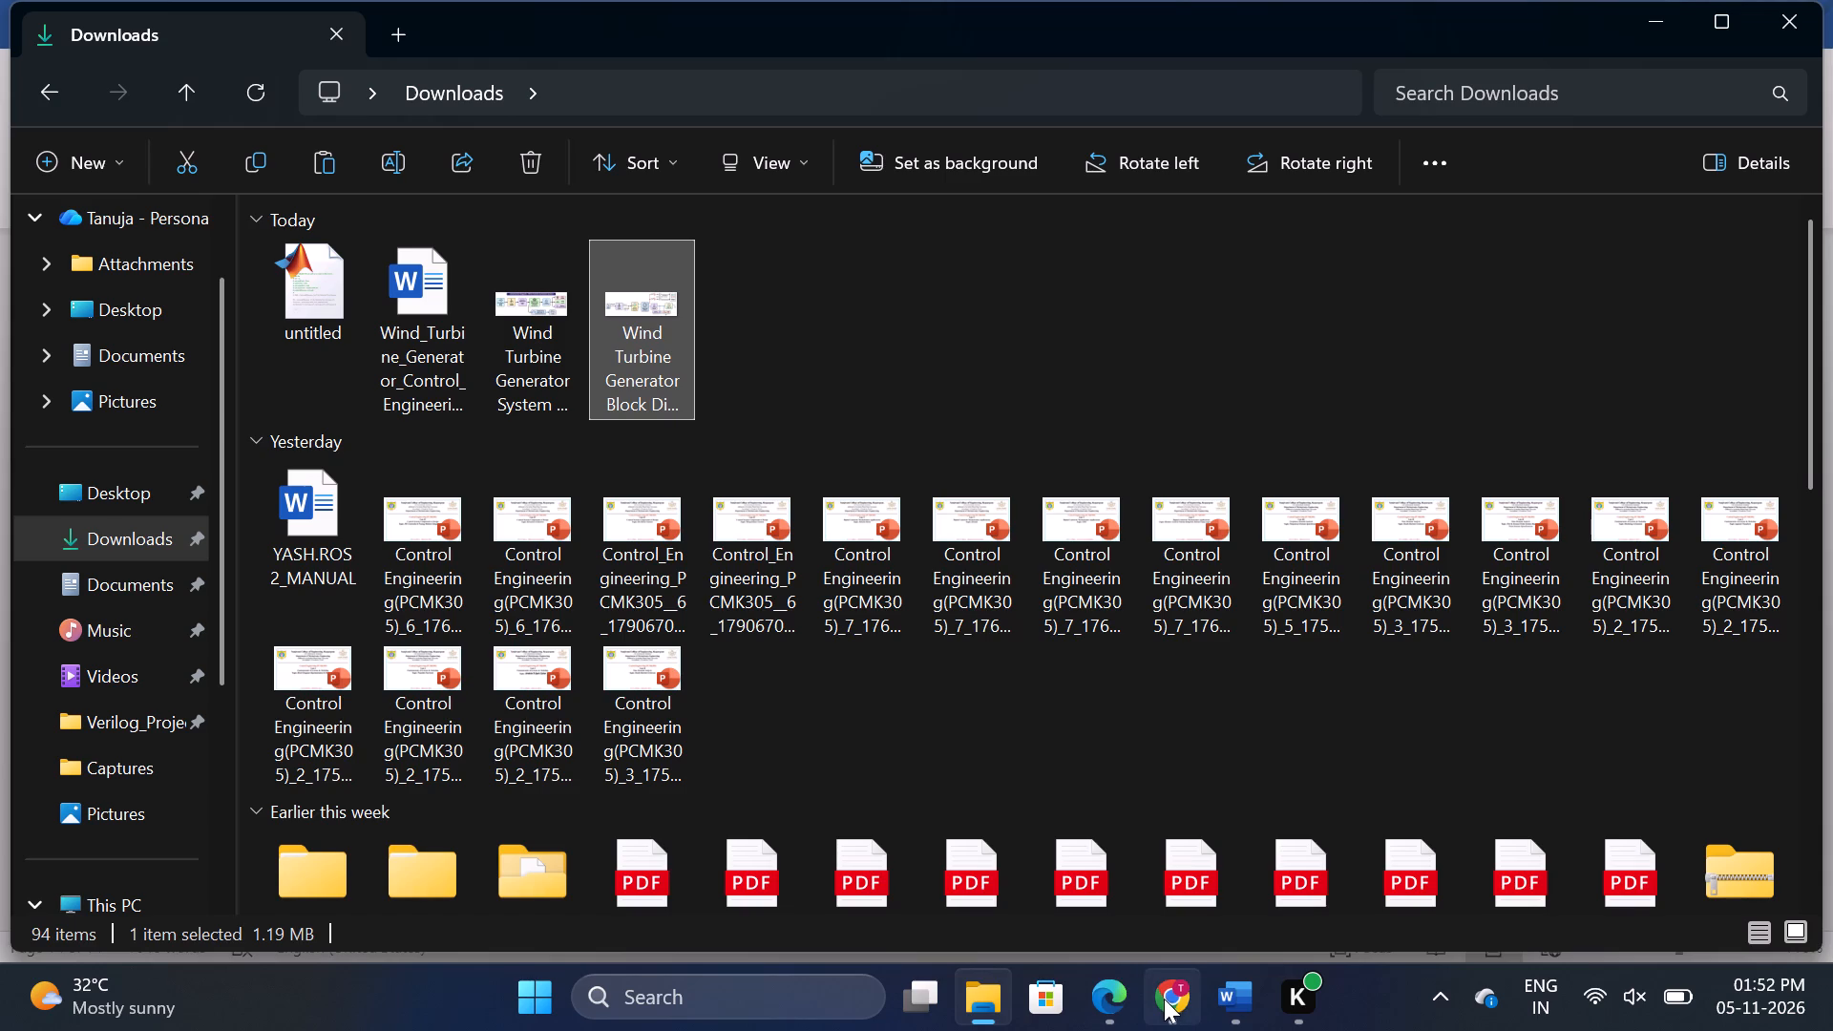
key("alt+Tab")
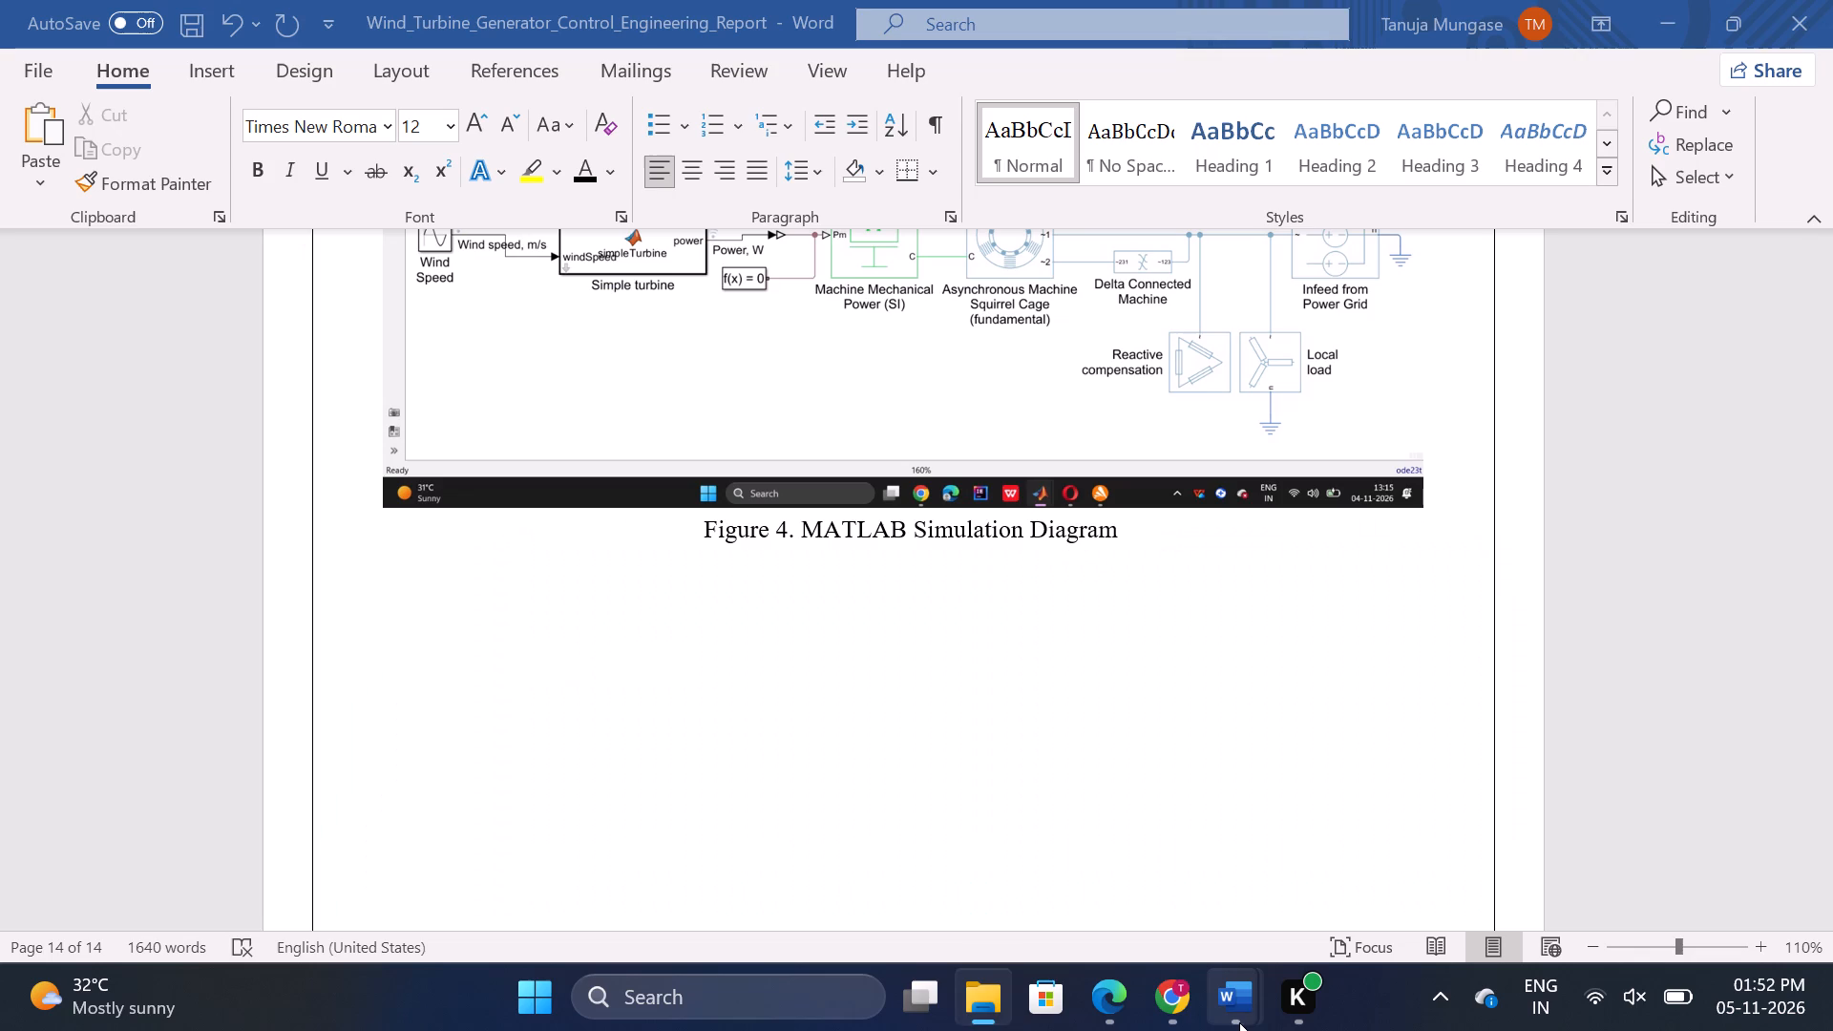
key("ctrl+v")
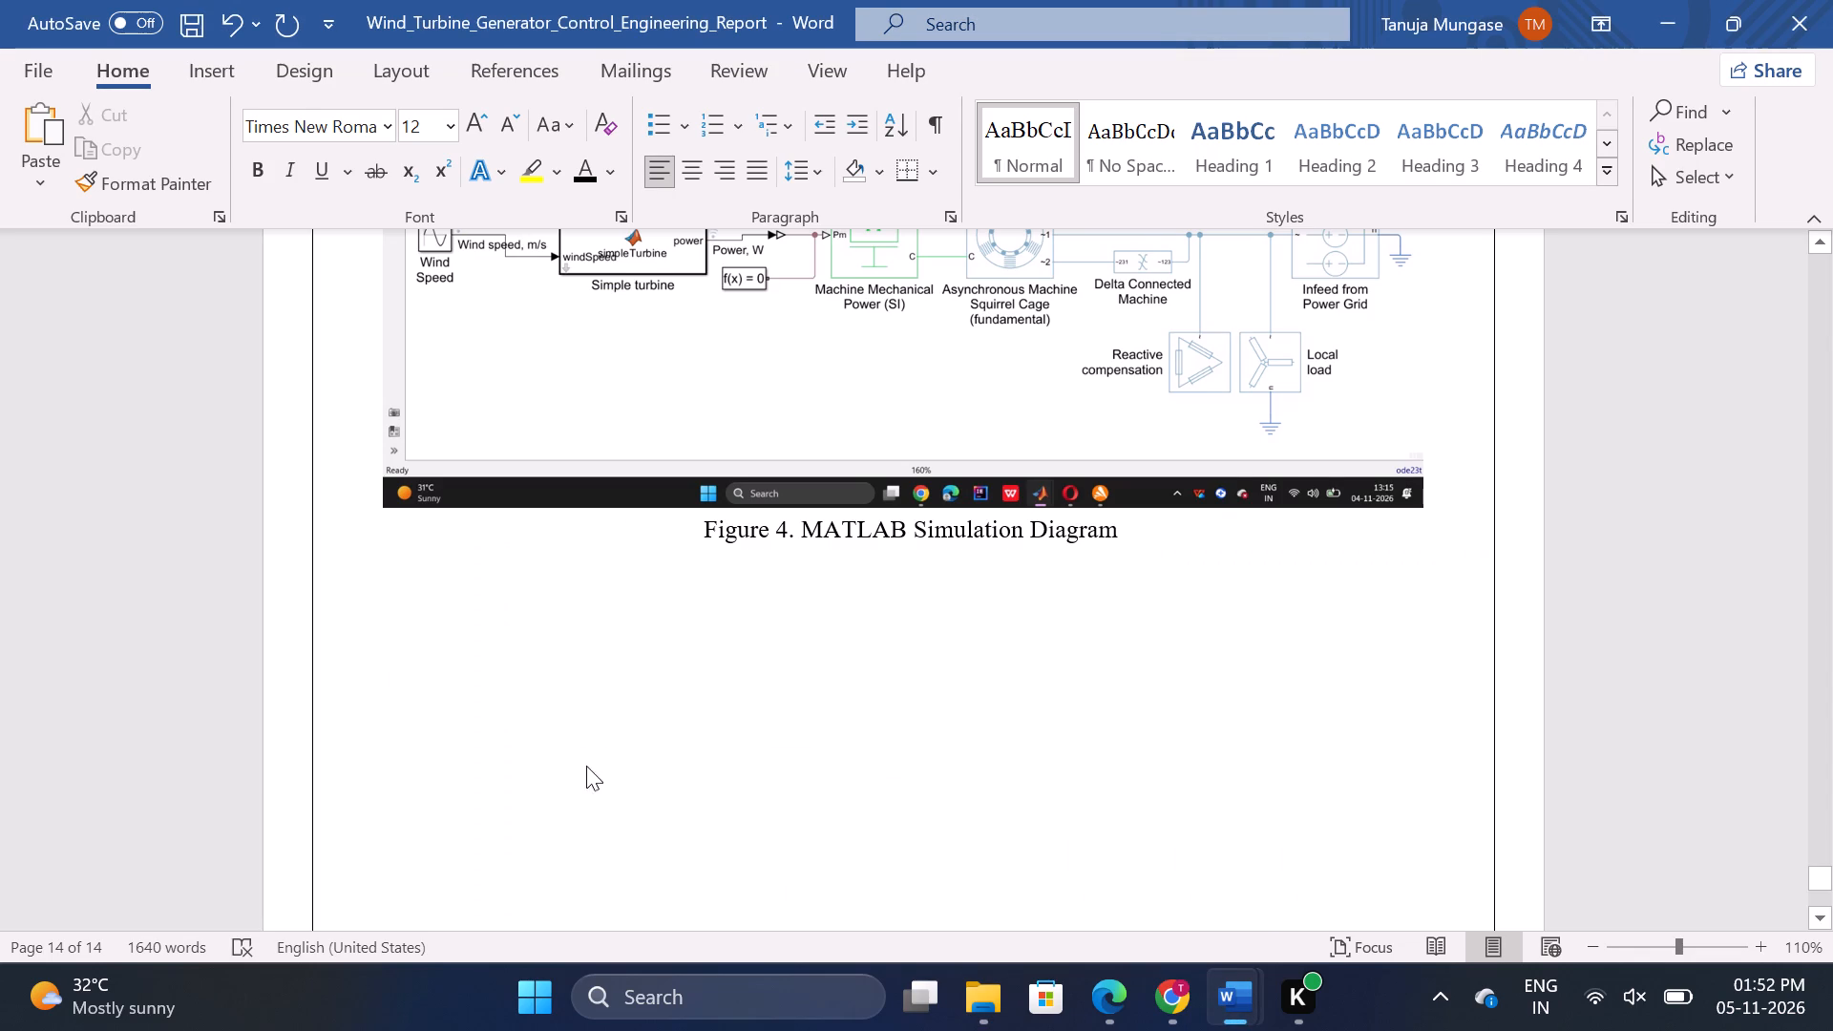
Set the pasted block diagram's wrapping to In Front of Text and stretch it taller in the space below the Figure 4 caption.
left_click_drag(945, 684, 885, 750)
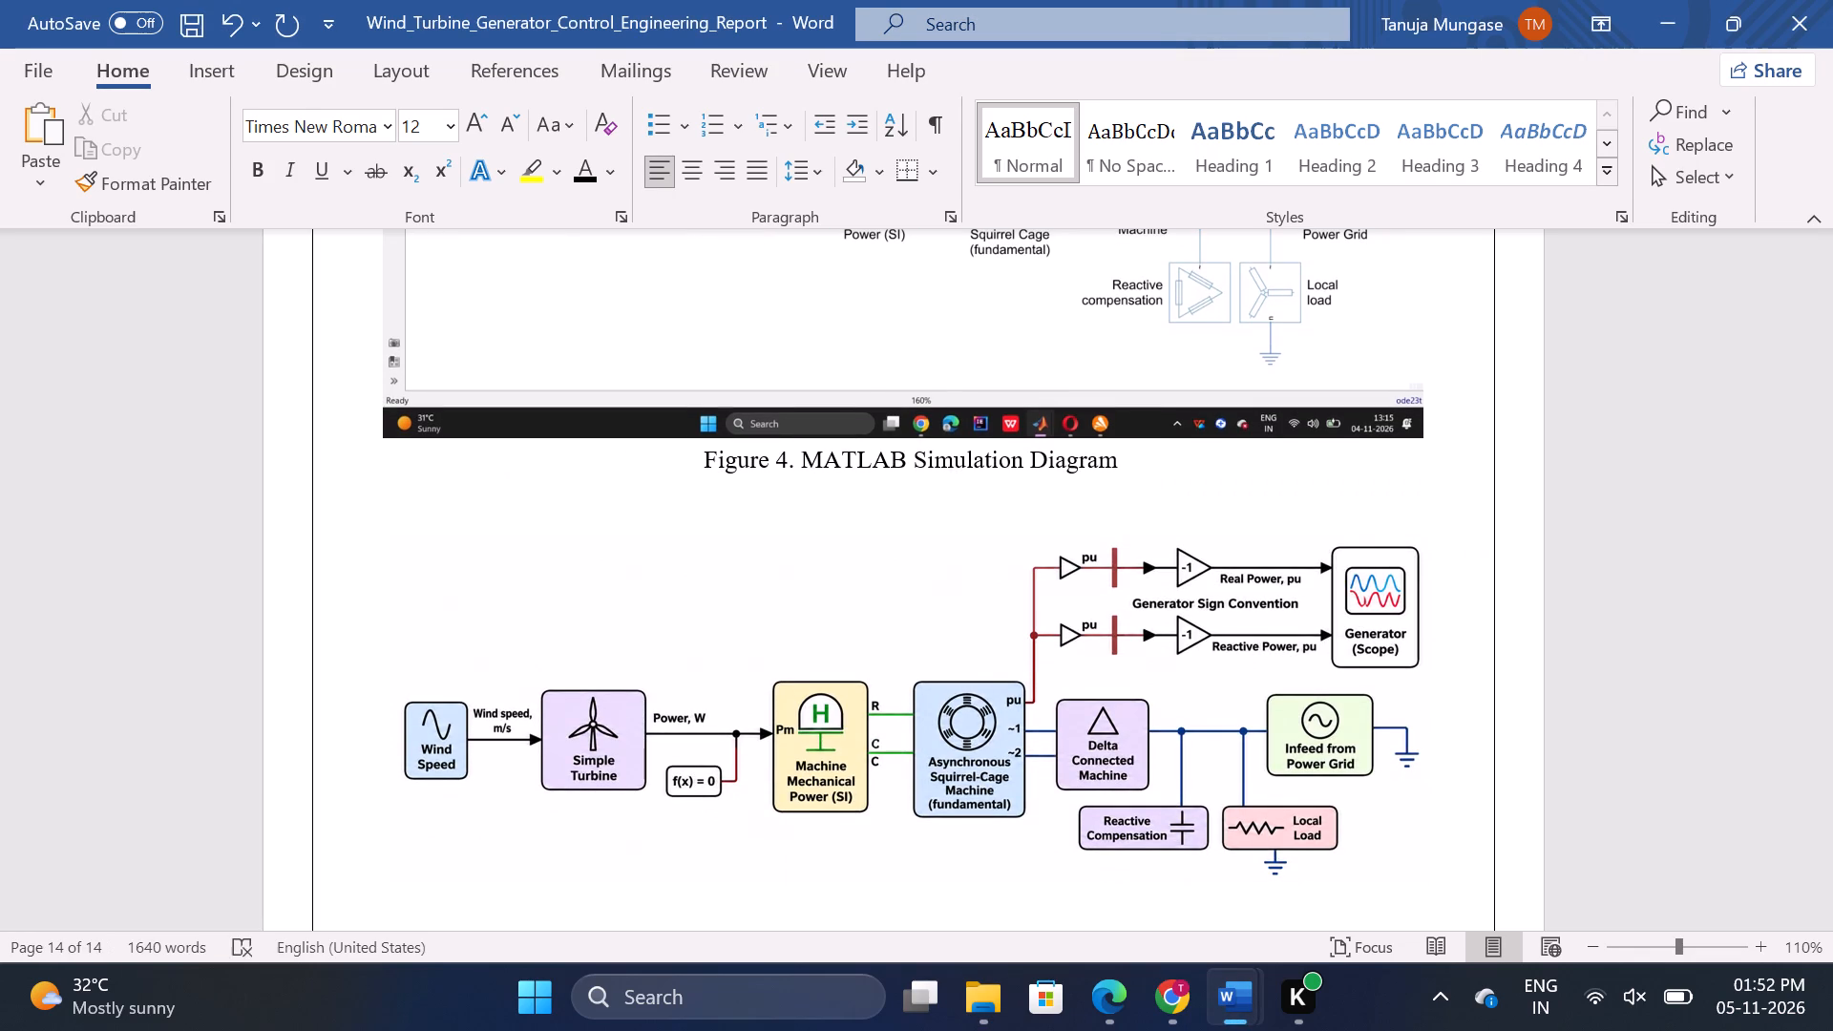
left_click(1473, 559)
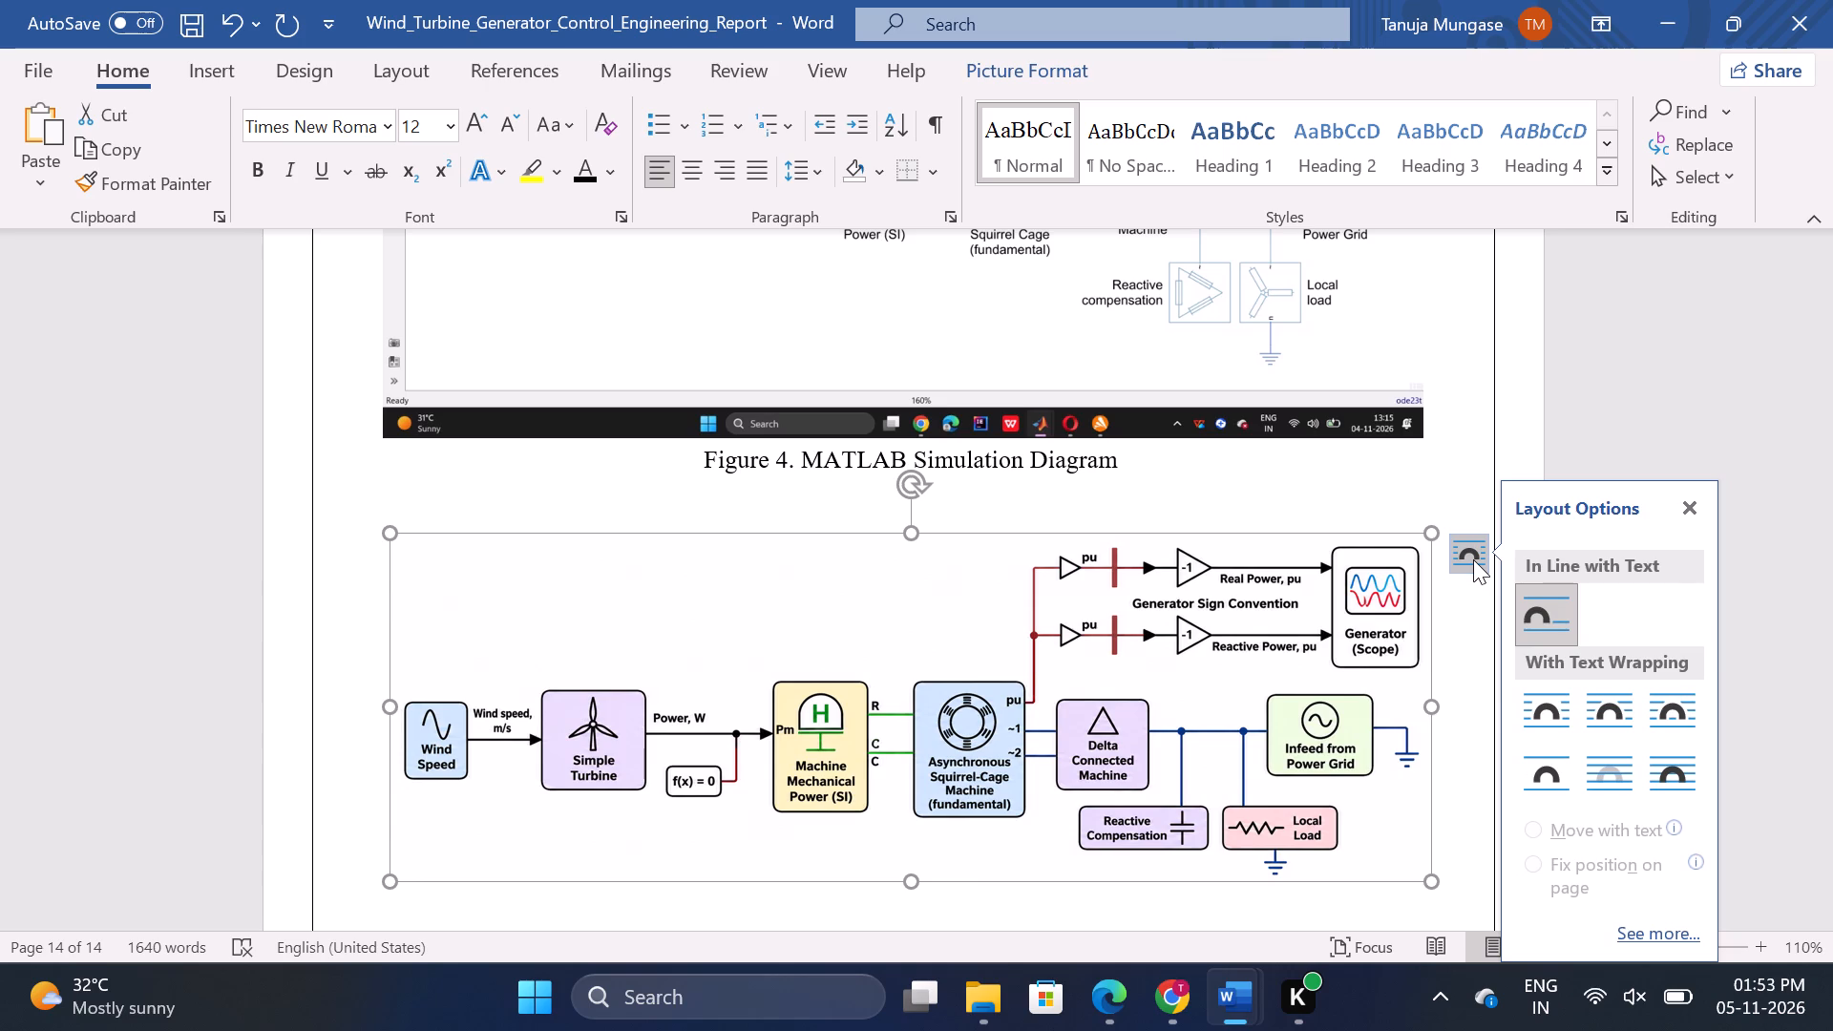
left_click(1677, 767)
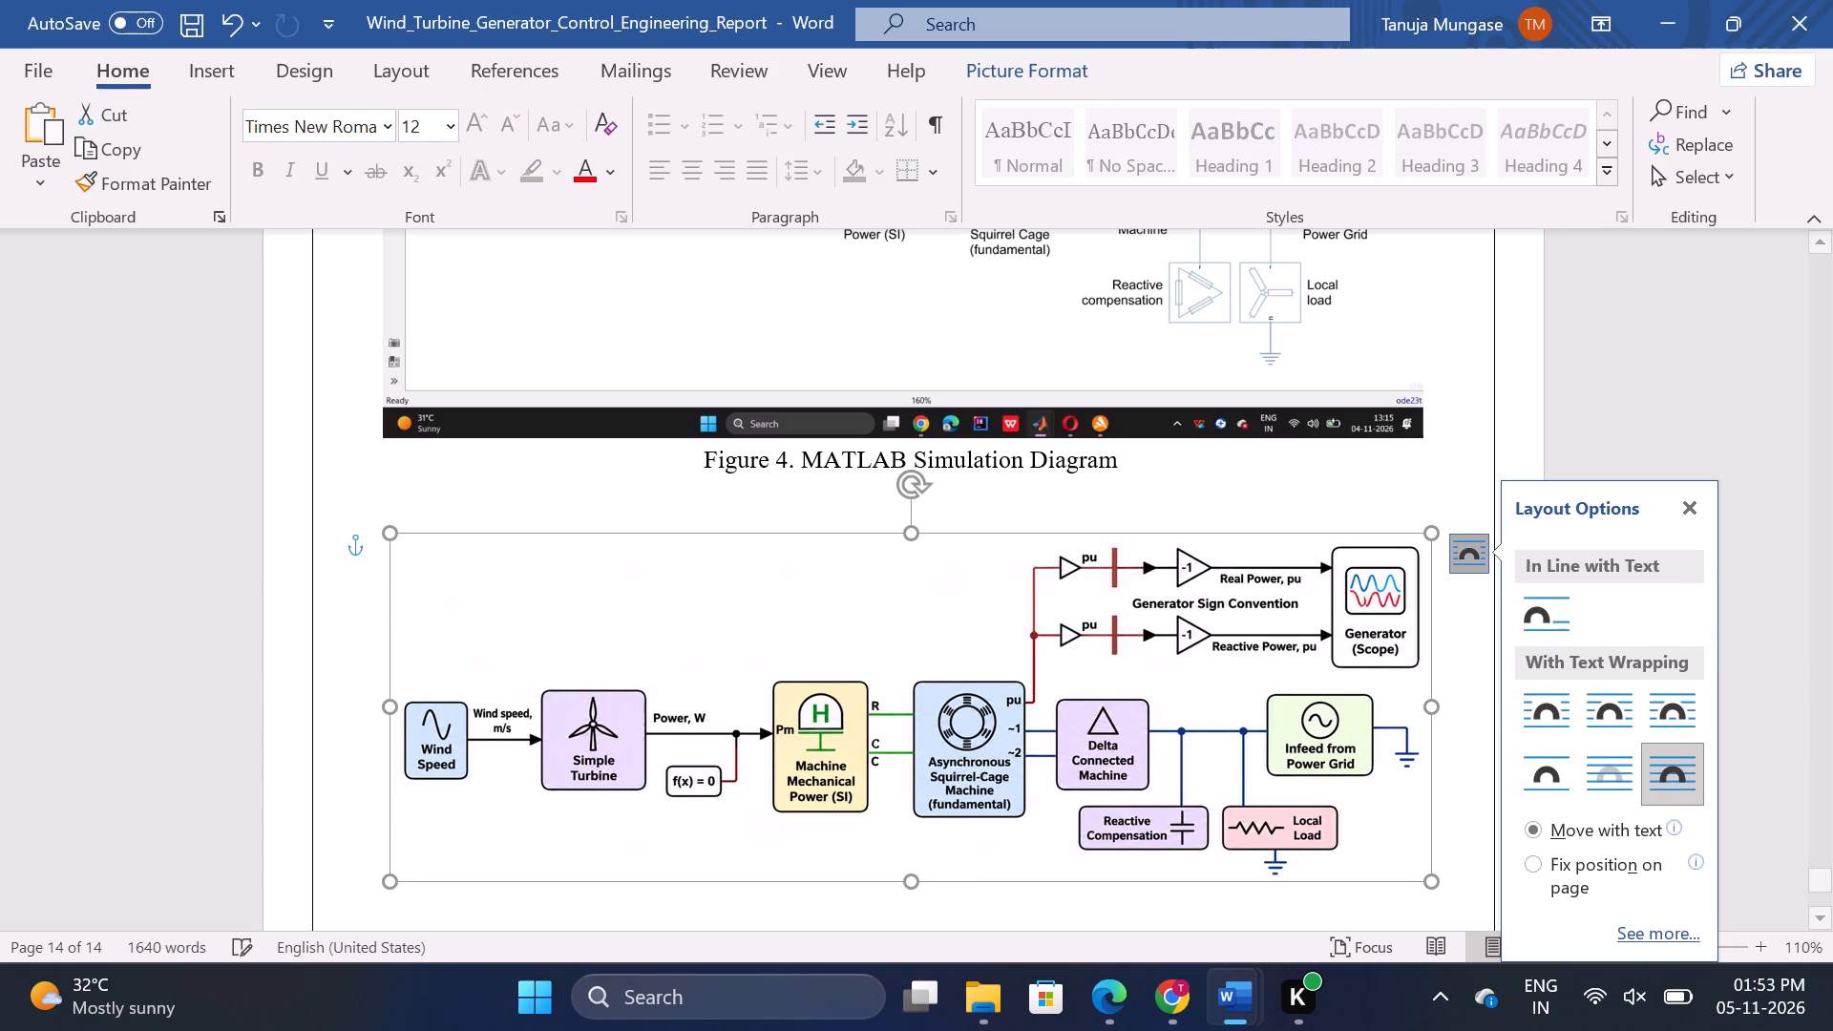
left_click_drag(1201, 625, 1197, 652)
scroll(1197, 652, "down", 2)
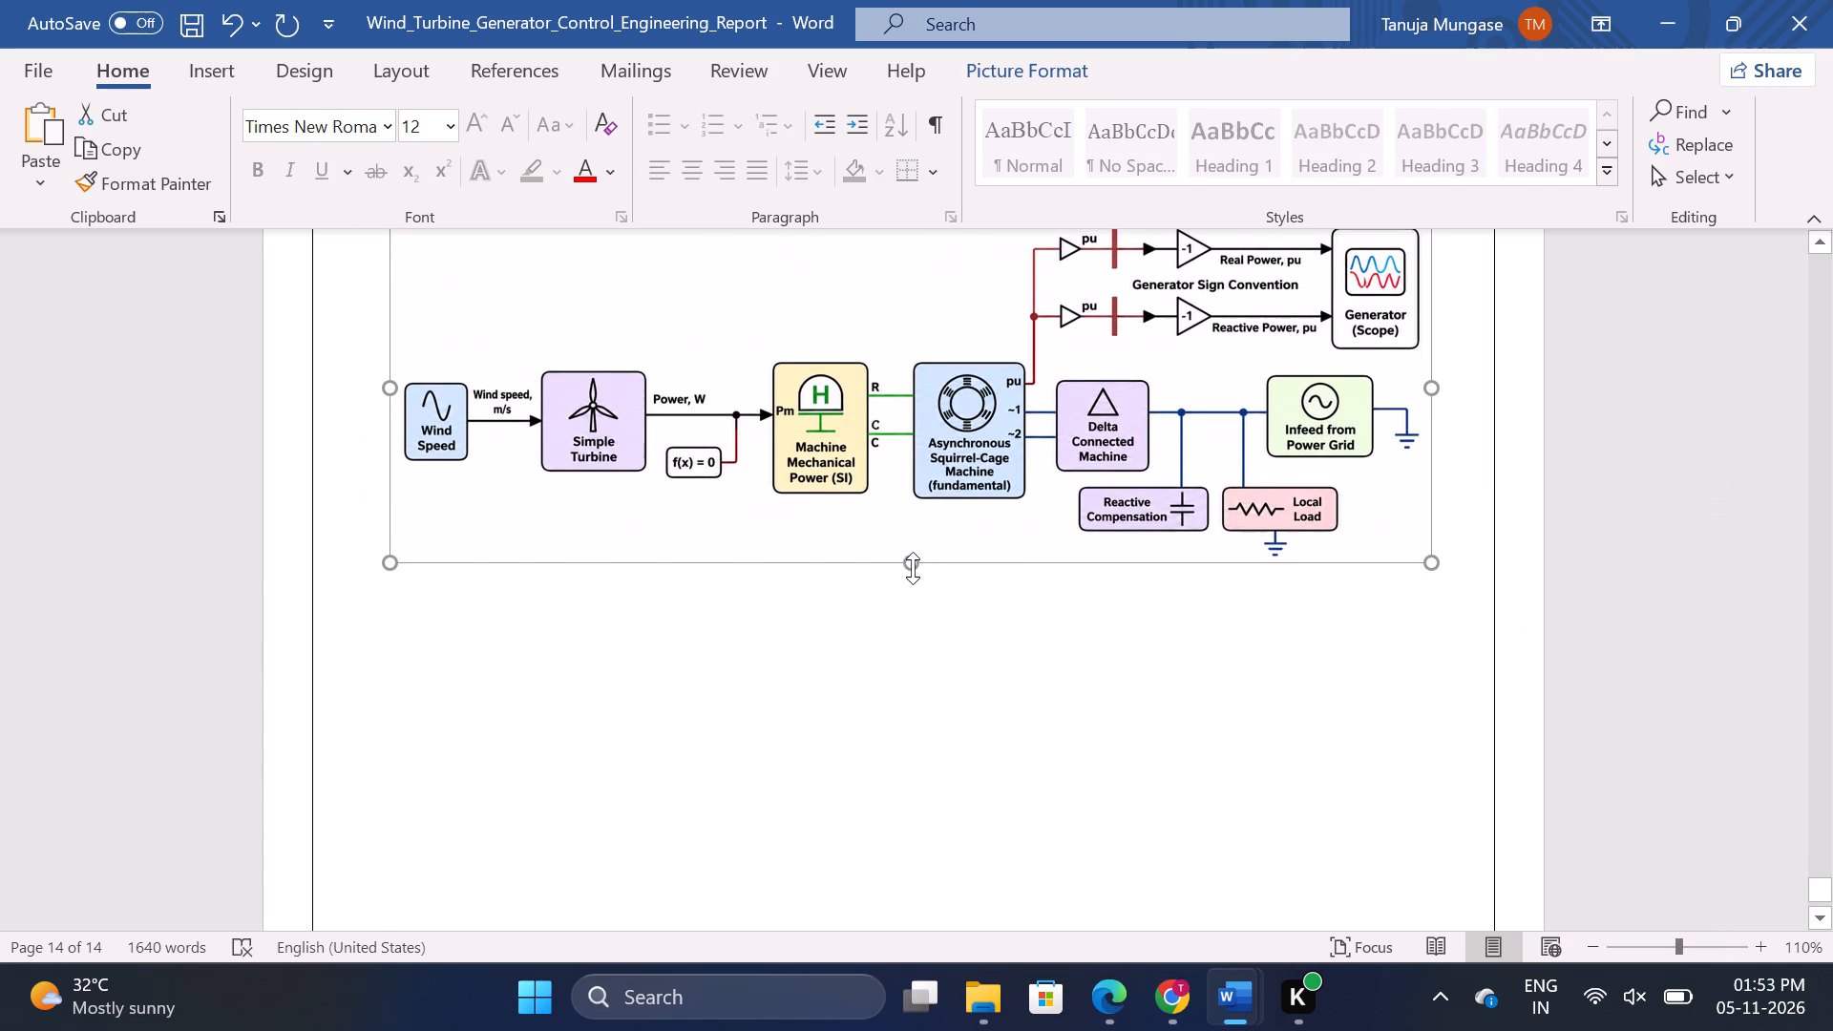
left_click_drag(913, 562, 944, 752)
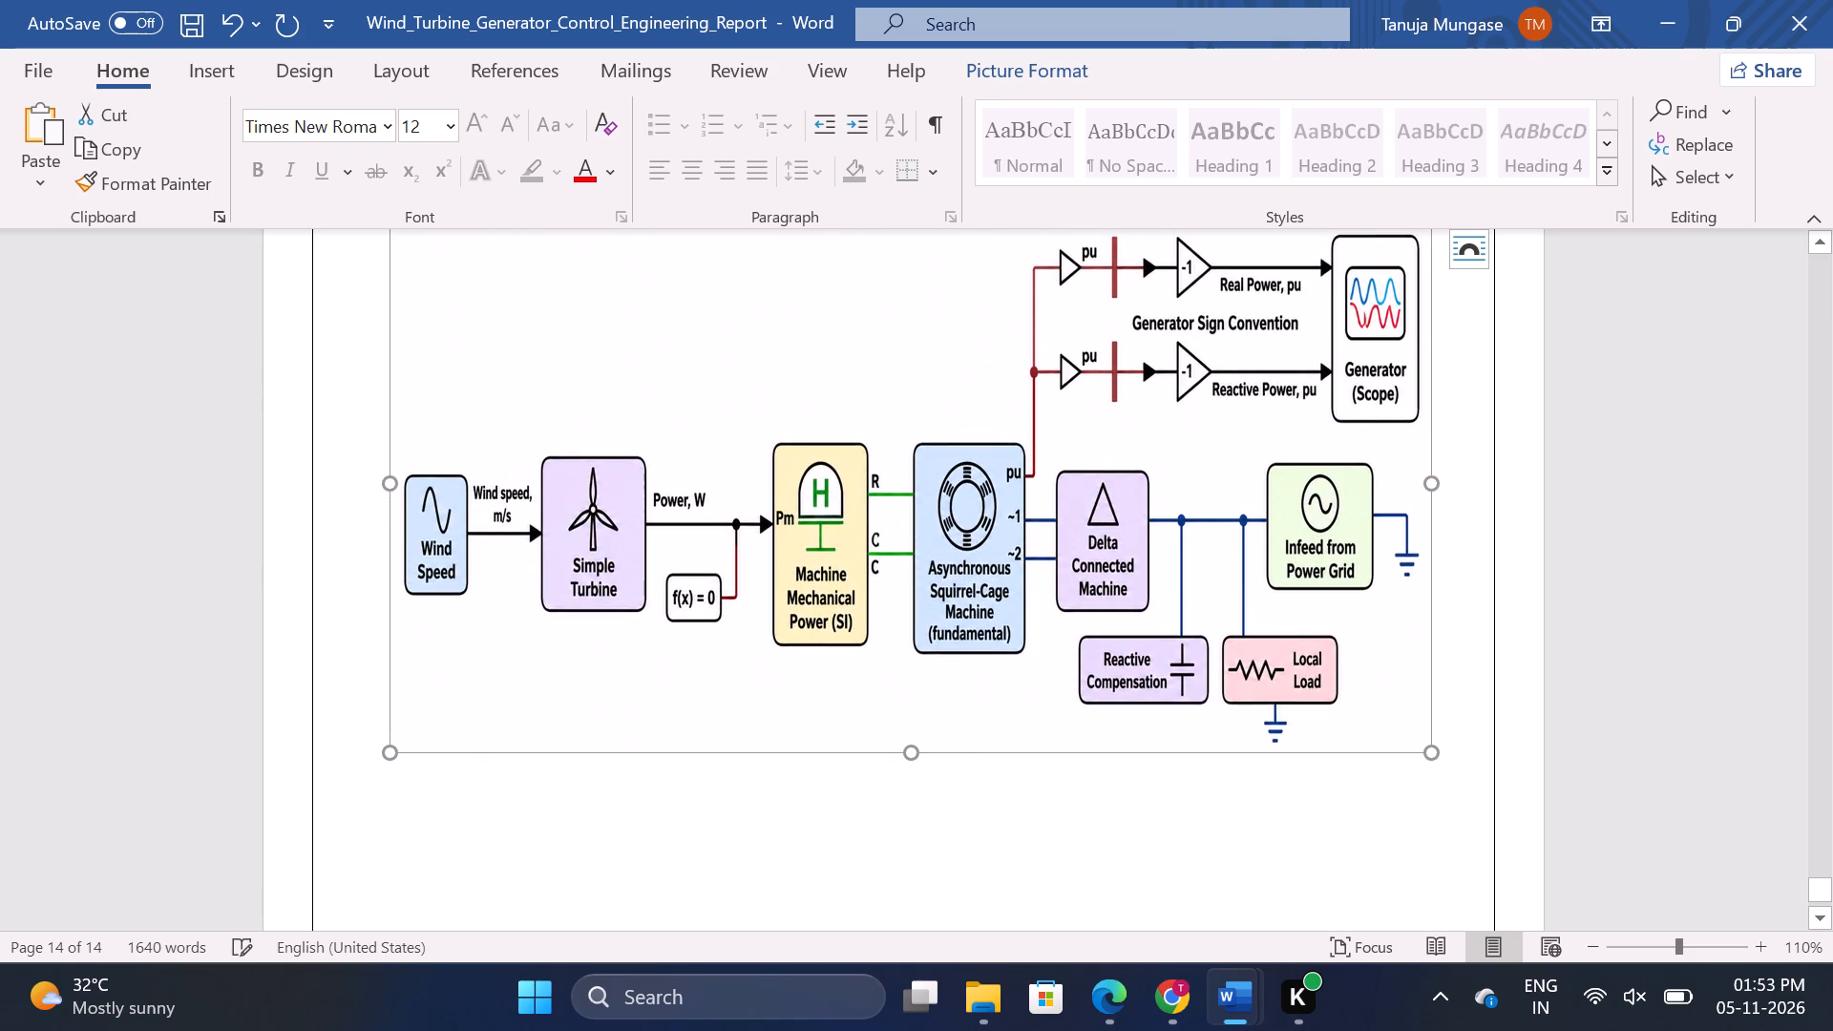
scroll(987, 646, "up", 1)
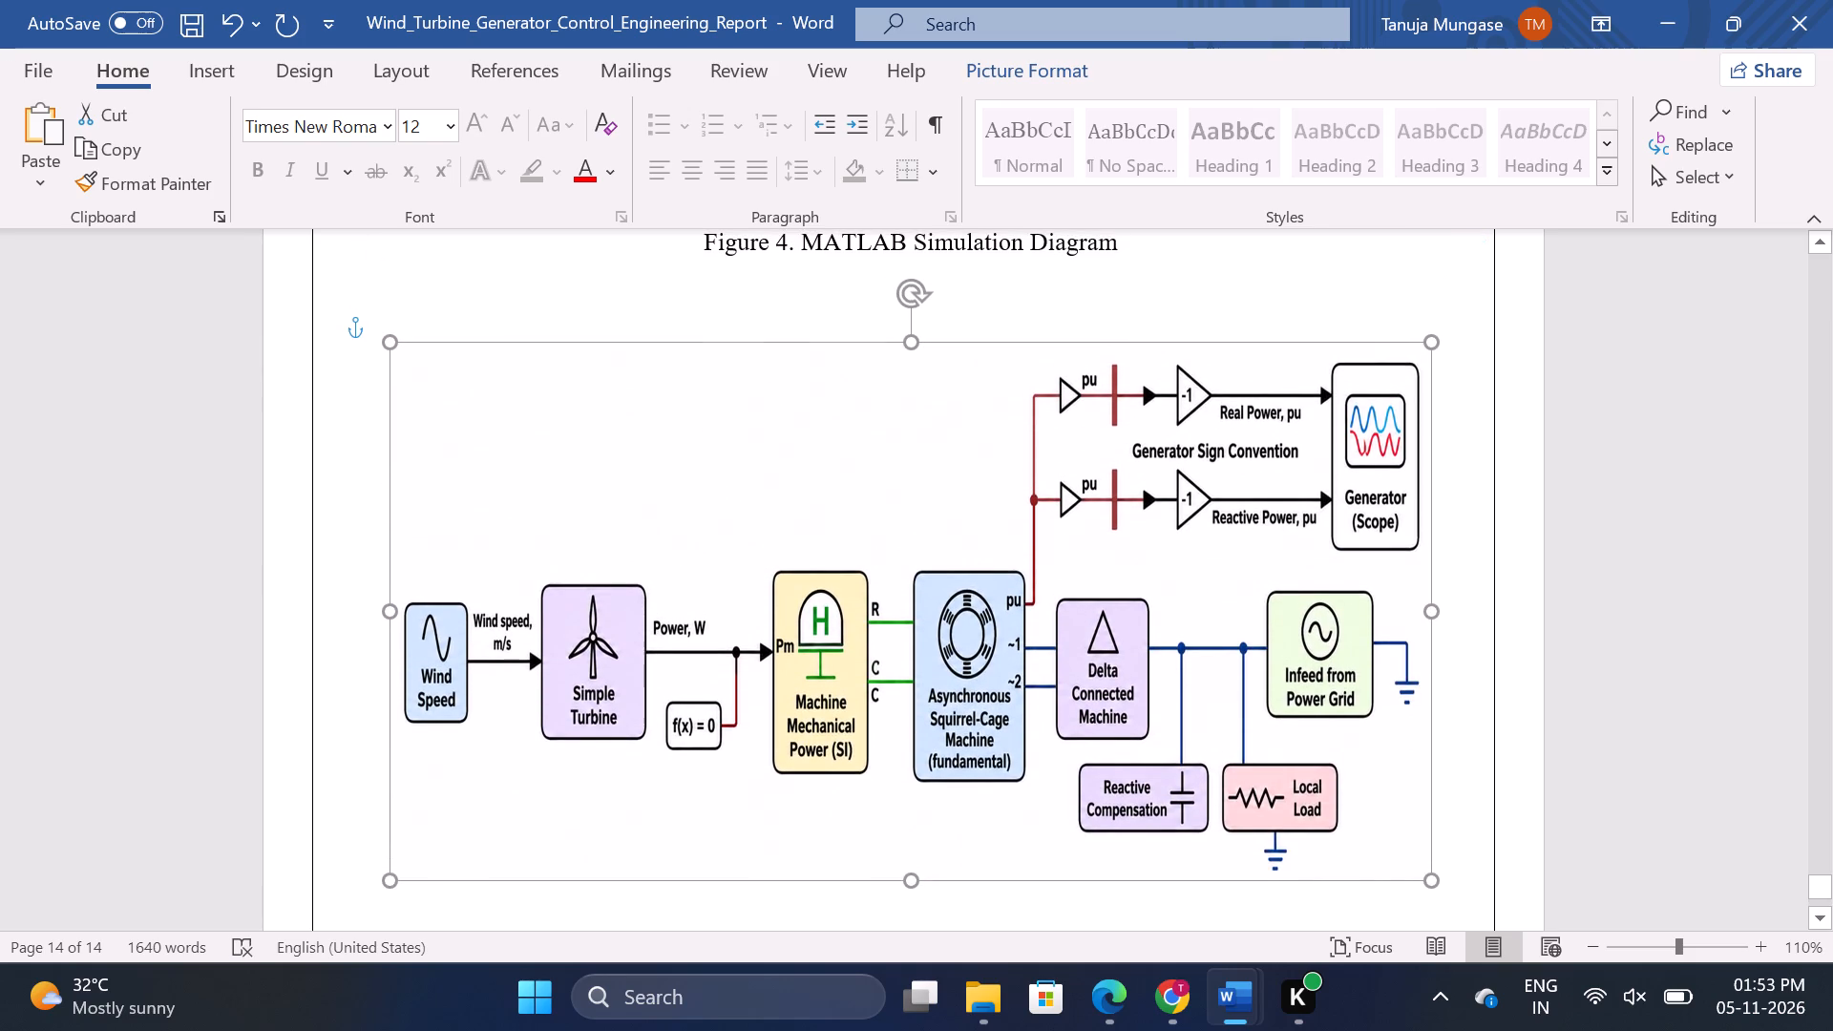
left_click_drag(985, 628, 981, 643)
scroll(981, 643, "down", 2)
scroll(892, 506, "up", 3)
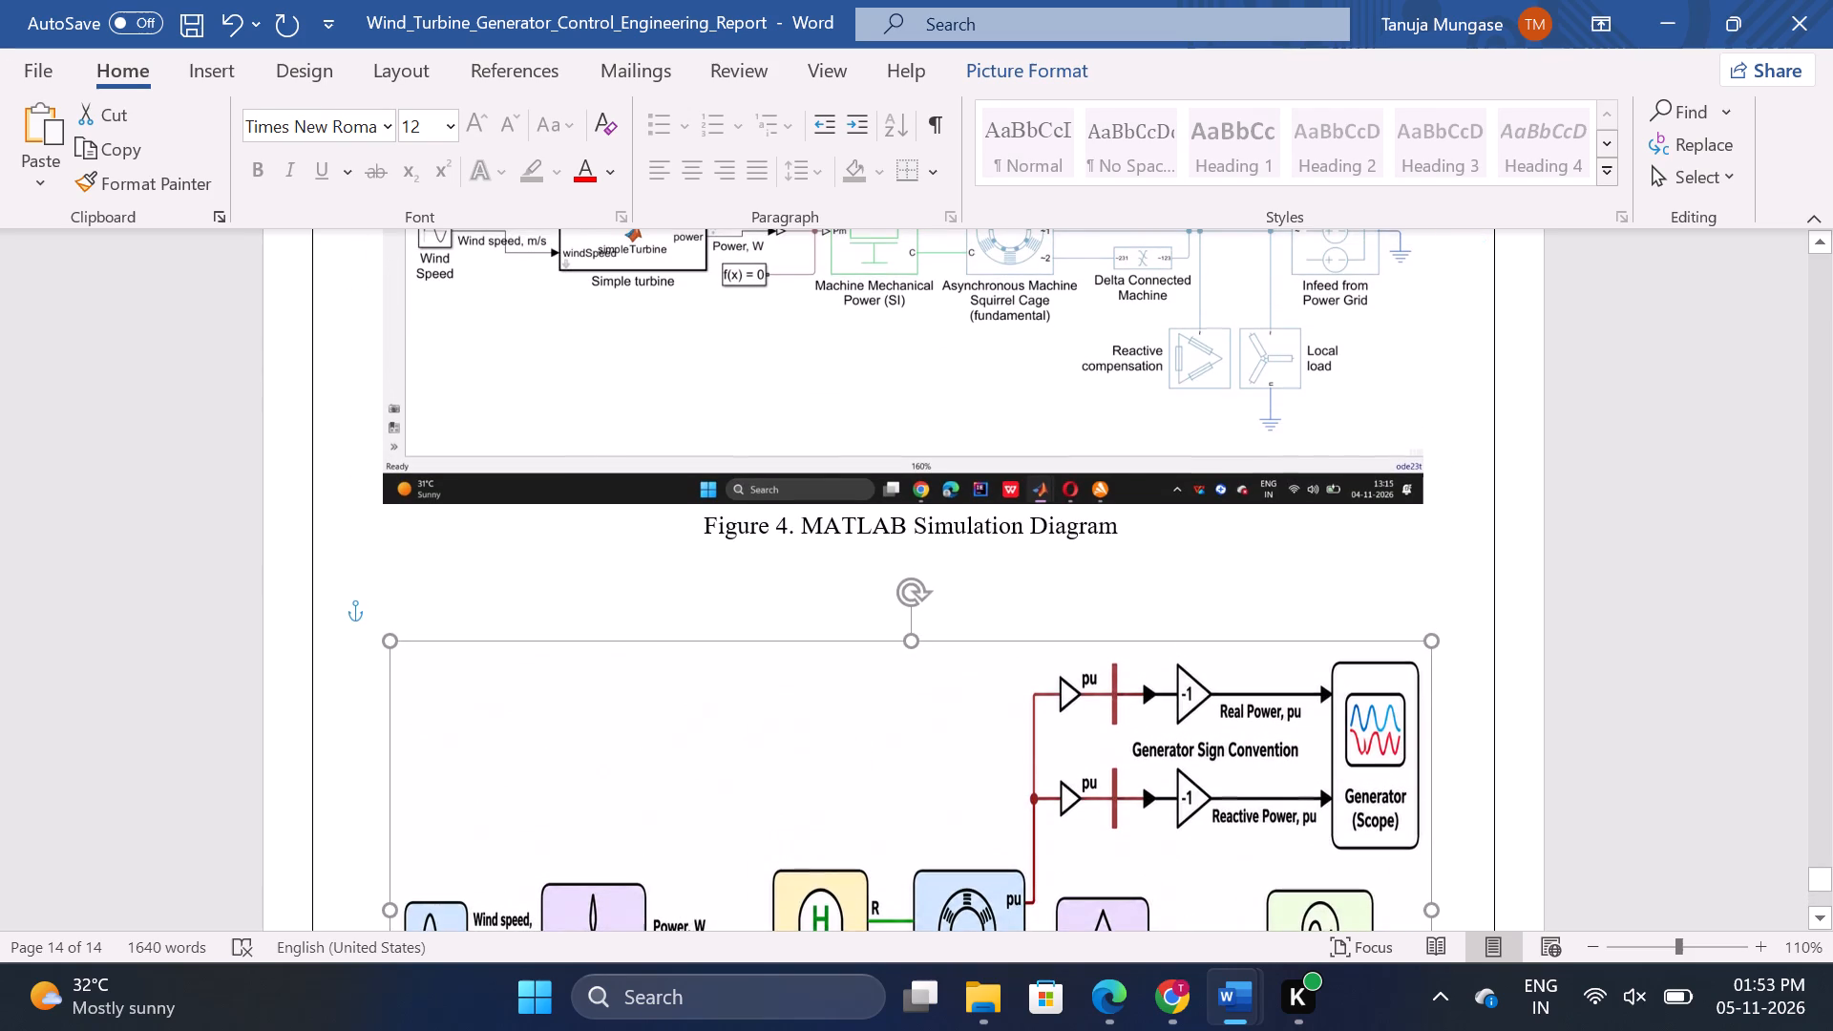
left_click(1058, 568)
scroll(916, 666, "down", 1)
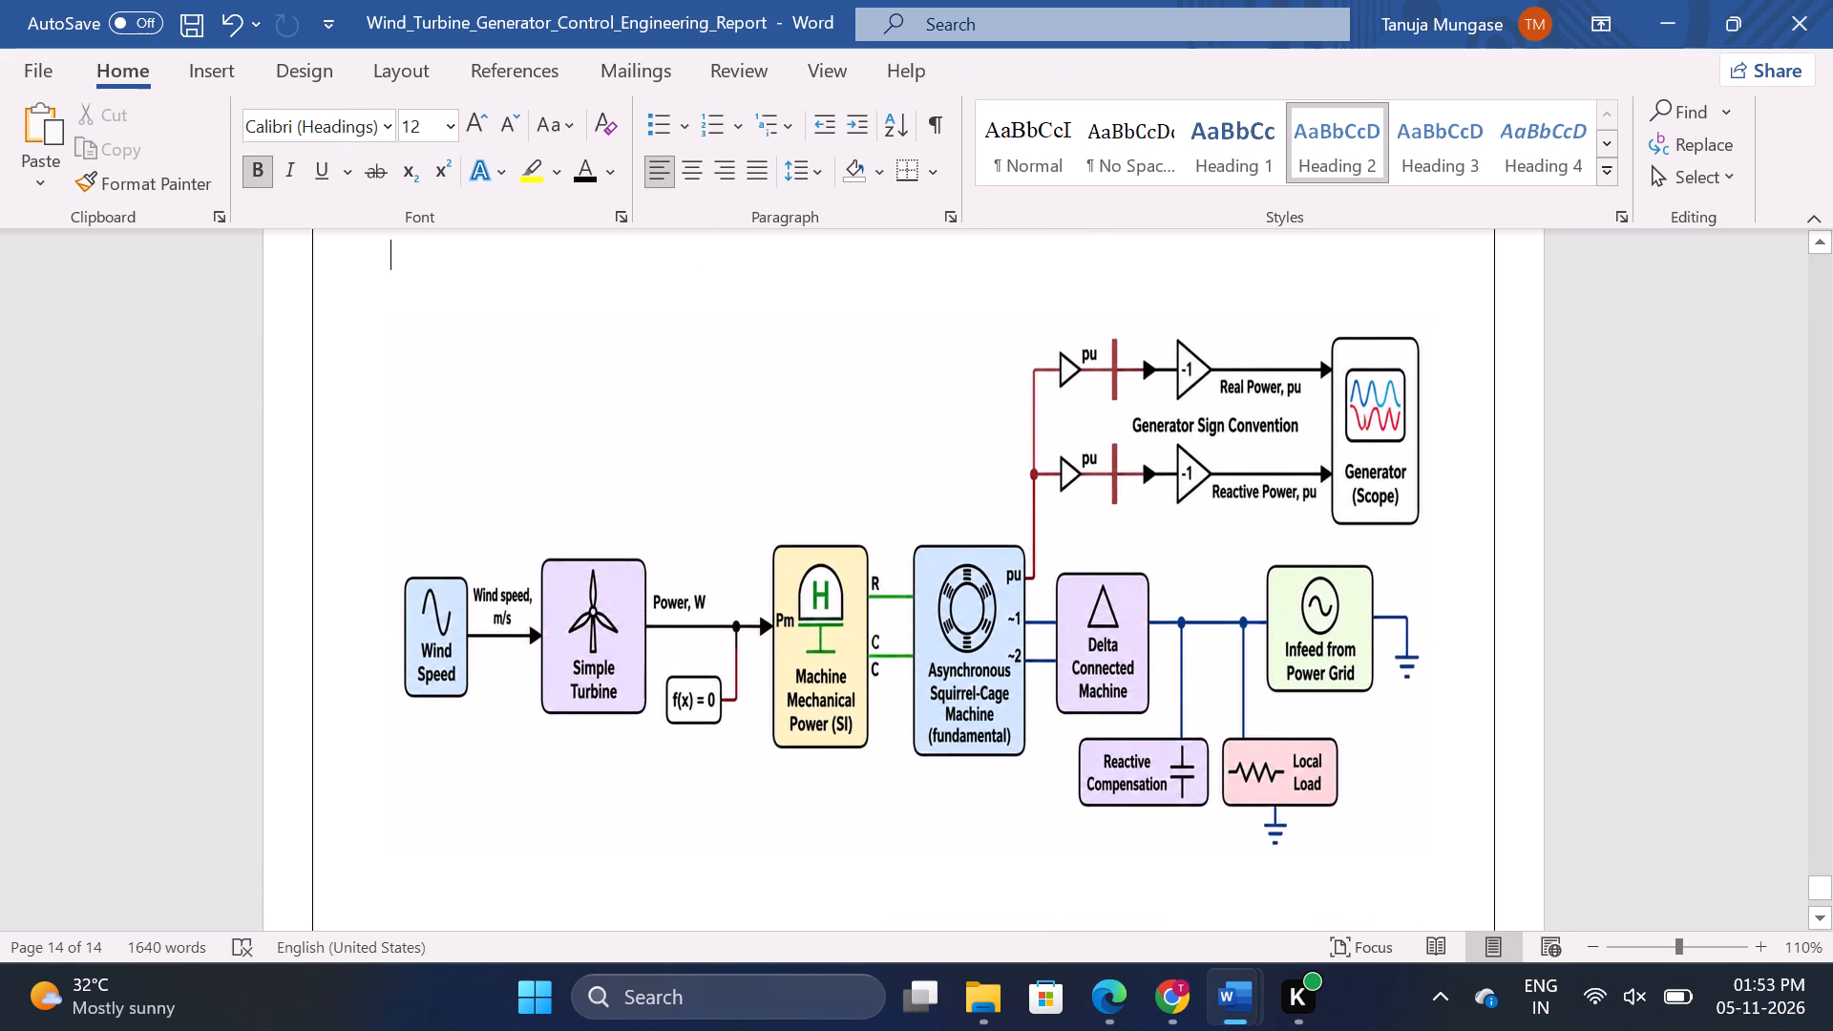
scroll(777, 802, "down", 1)
left_click(1160, 1016)
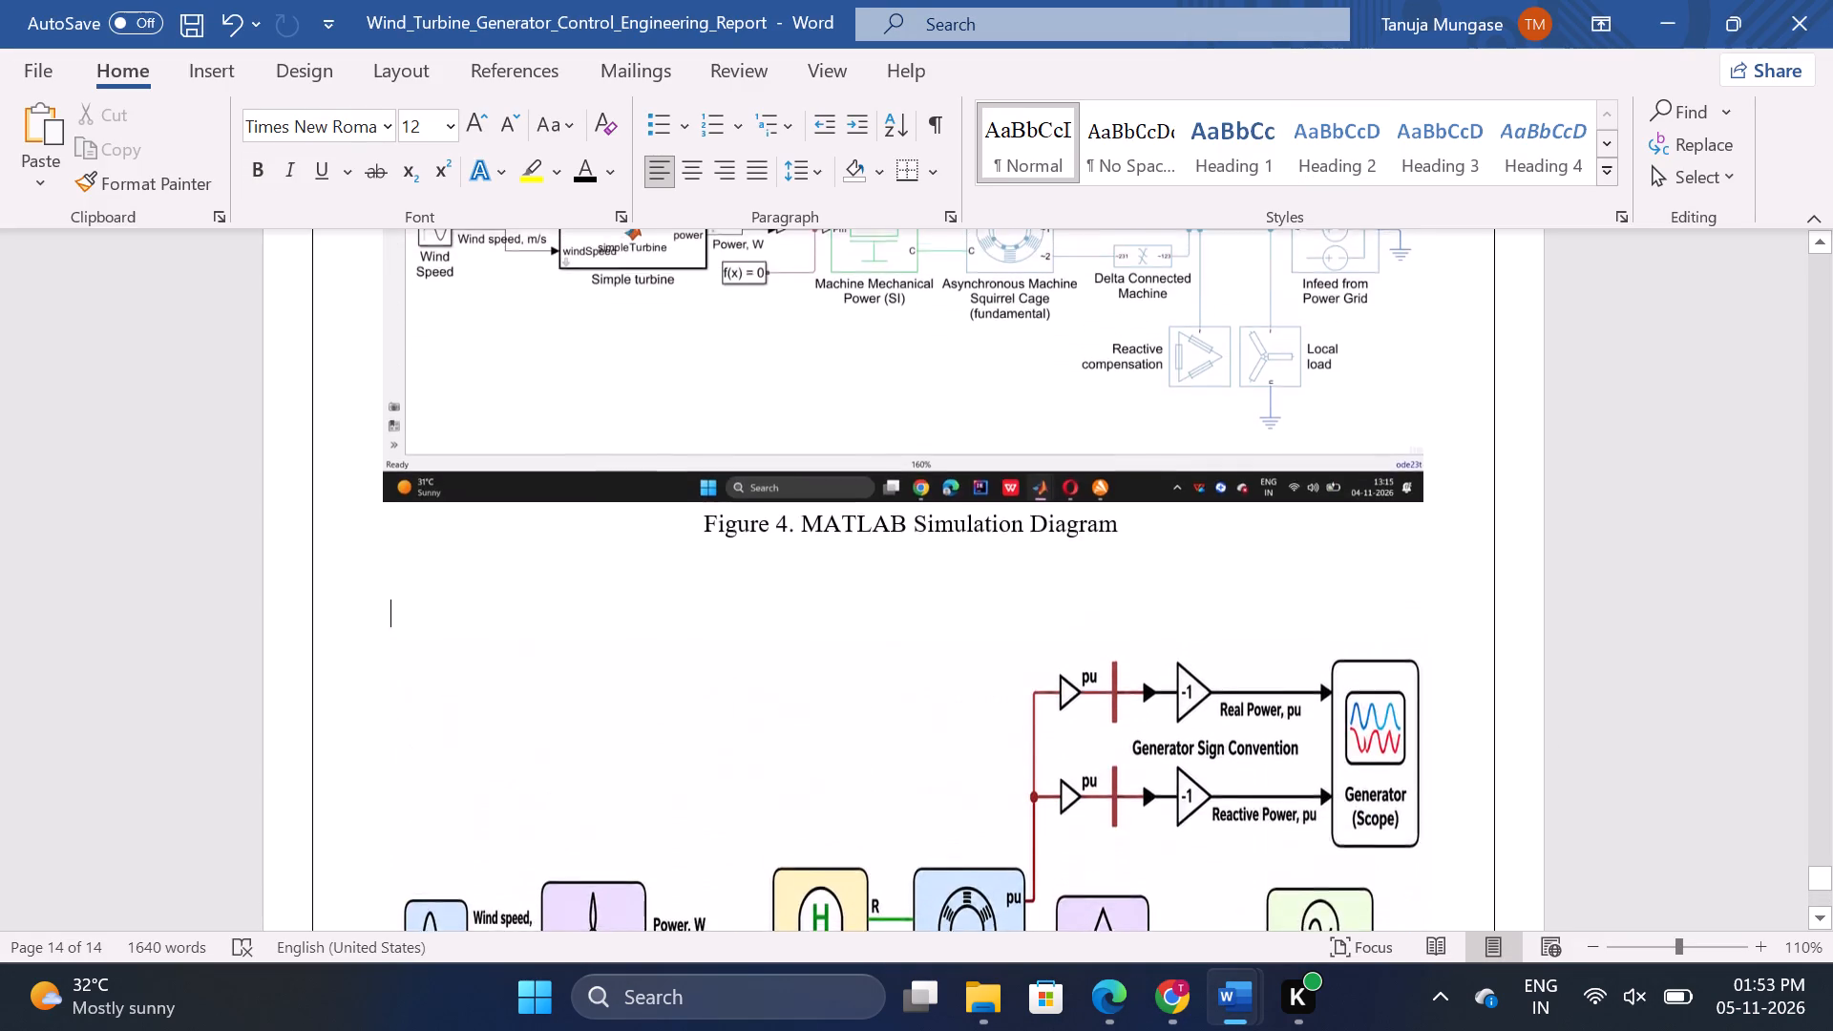
scroll(907, 705, "down", 3)
left_click(914, 627)
scroll(914, 627, "up", 1)
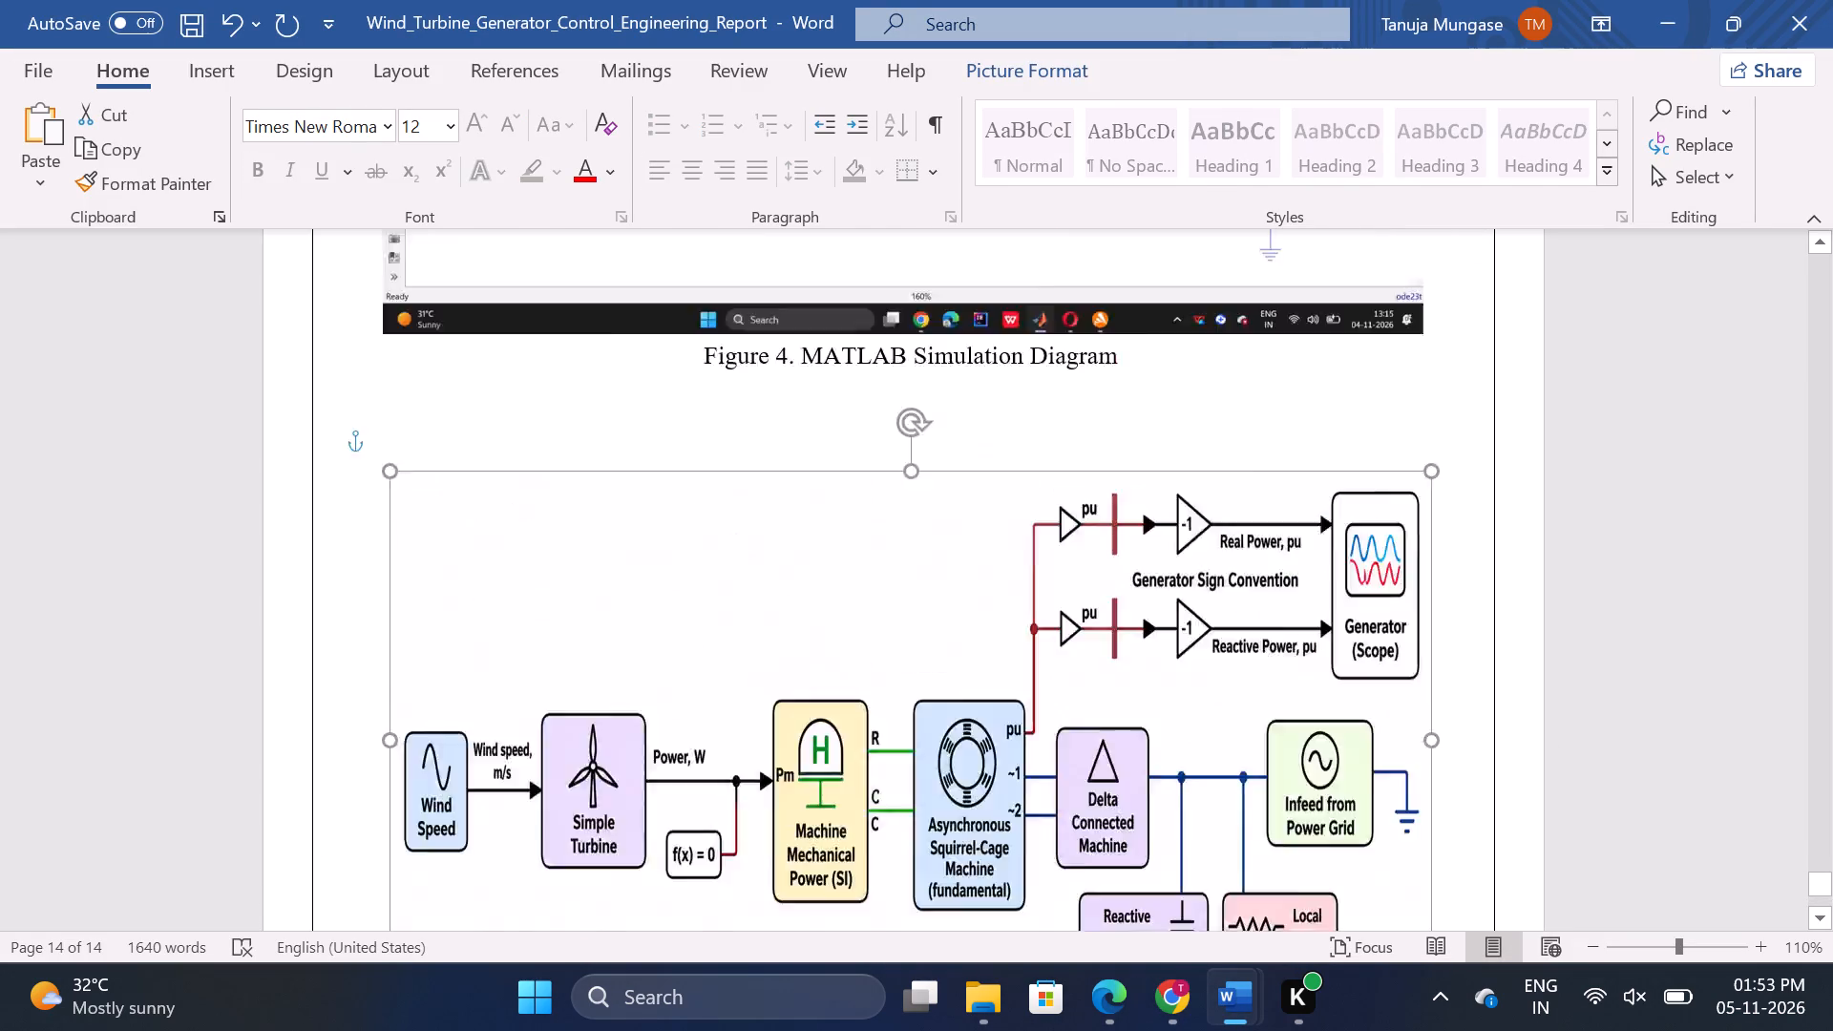
scroll(914, 627, "up", 1)
left_click_drag(1138, 680, 709, 650)
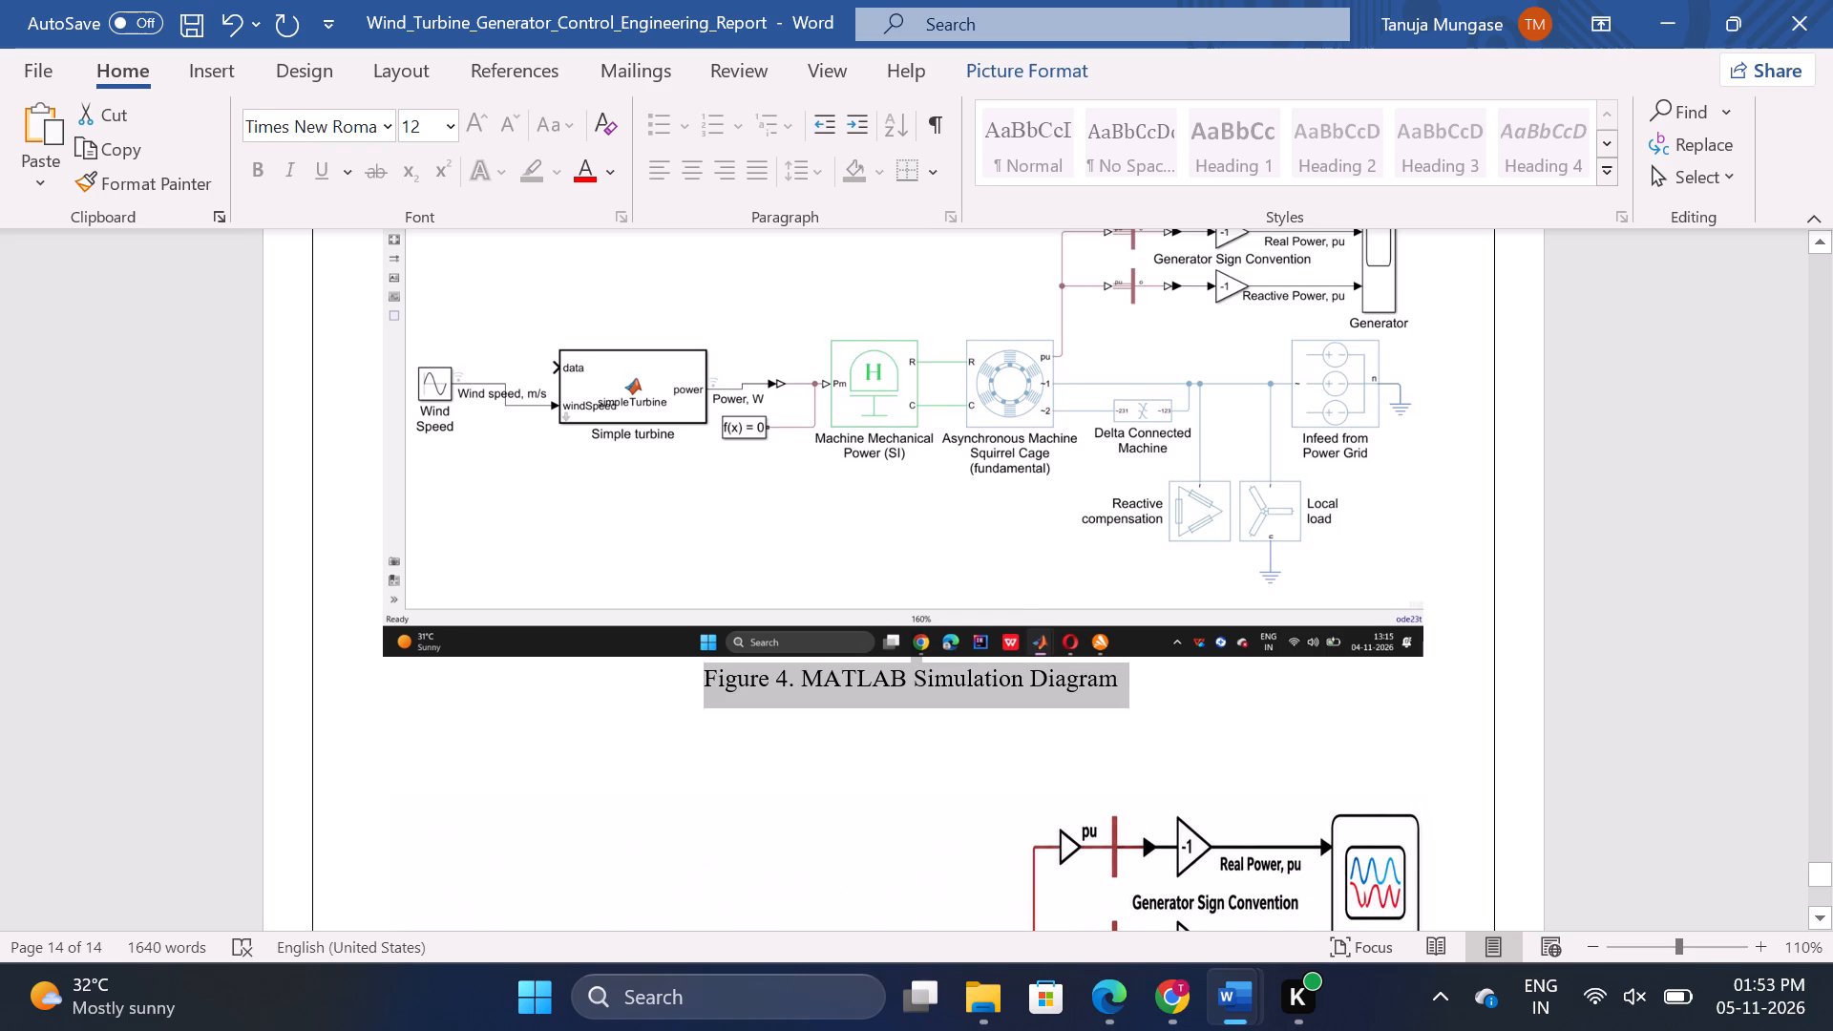
left_click_drag(709, 650, 696, 652)
key("ctrl+c")
scroll(696, 652, "down", 2)
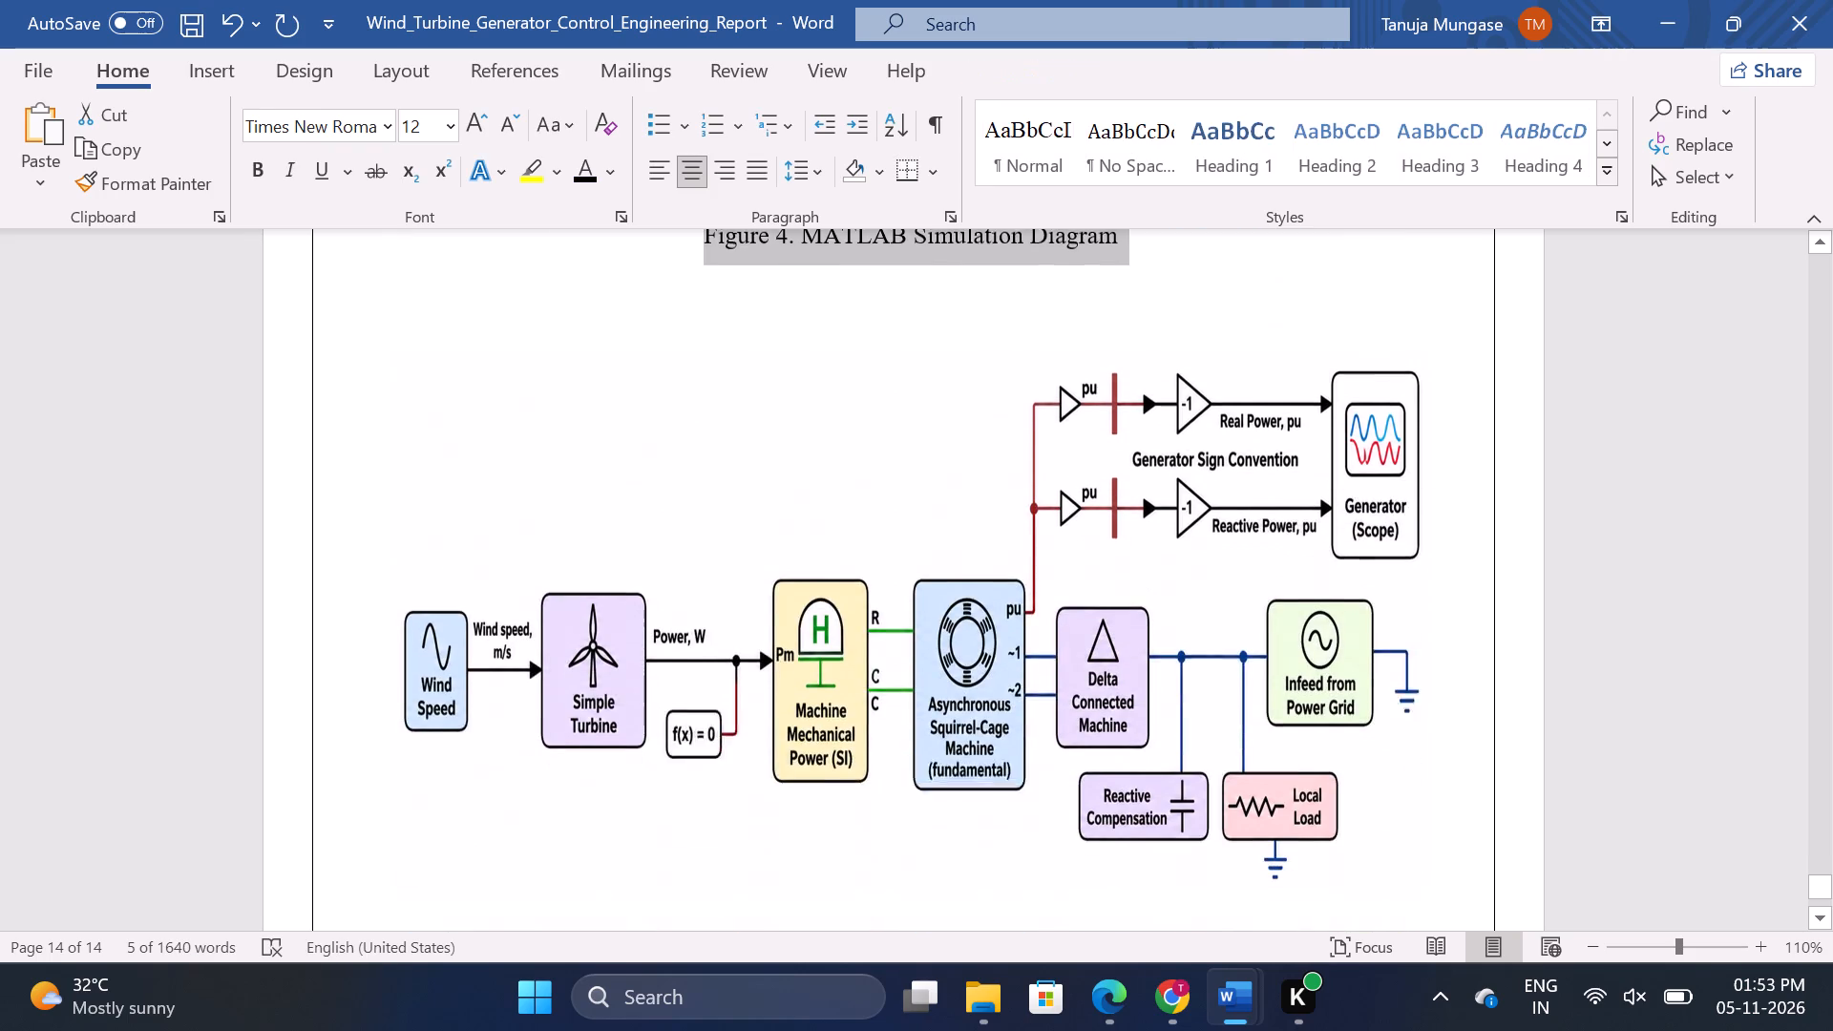
scroll(846, 852, "down", 1)
left_click(759, 775)
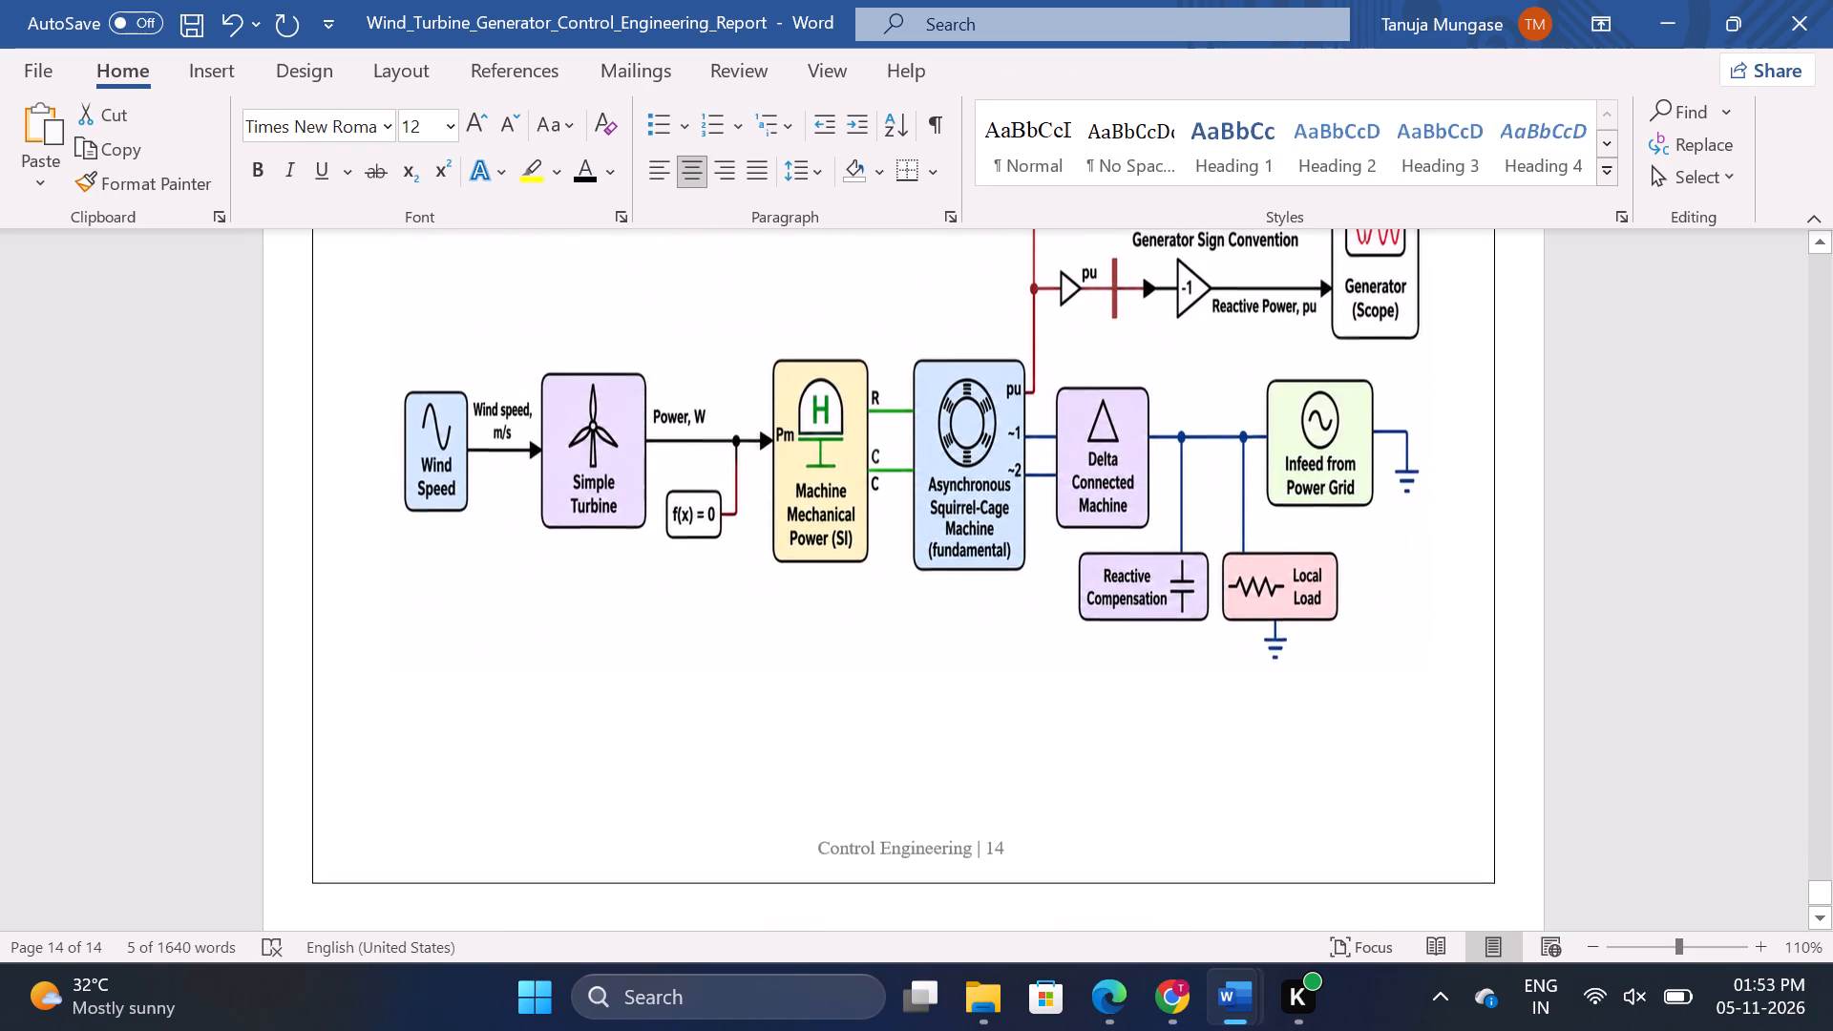
key("ctrl+v")
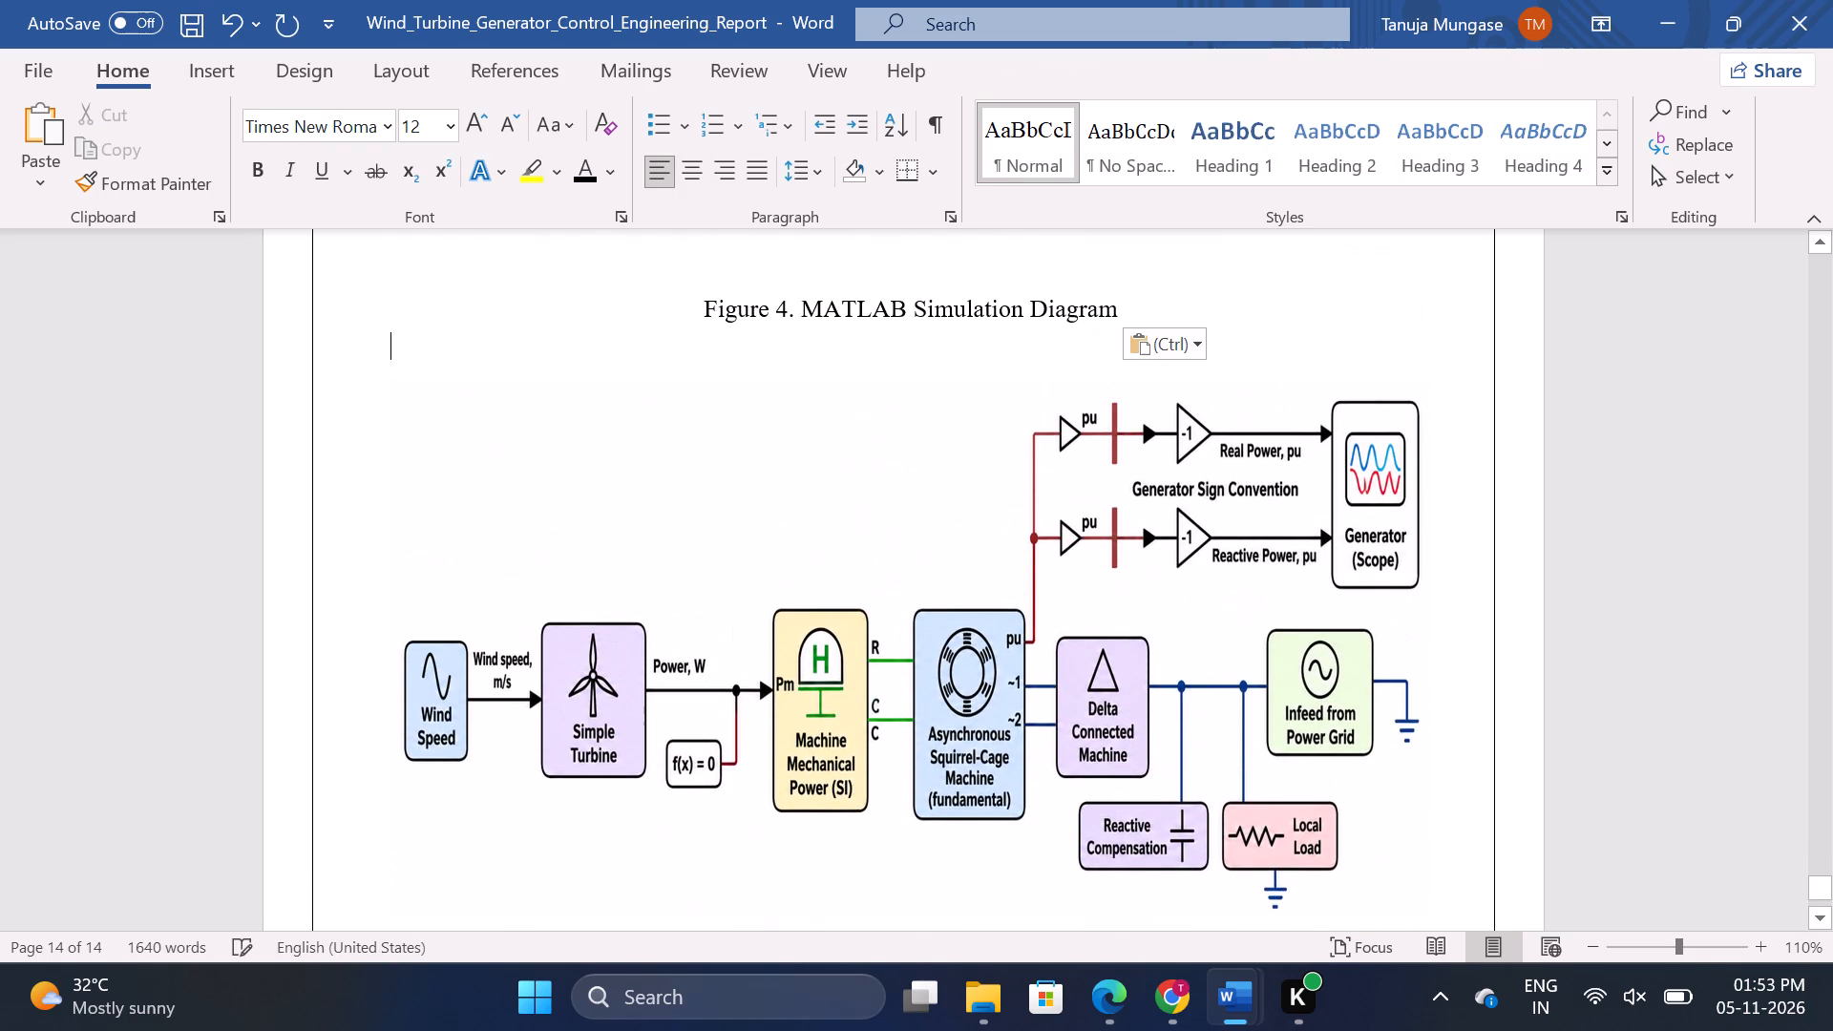
Move the block diagram up over the Simulink diagram so that both Figure 4 captions are clear of it.
scroll(759, 775, "down", 1)
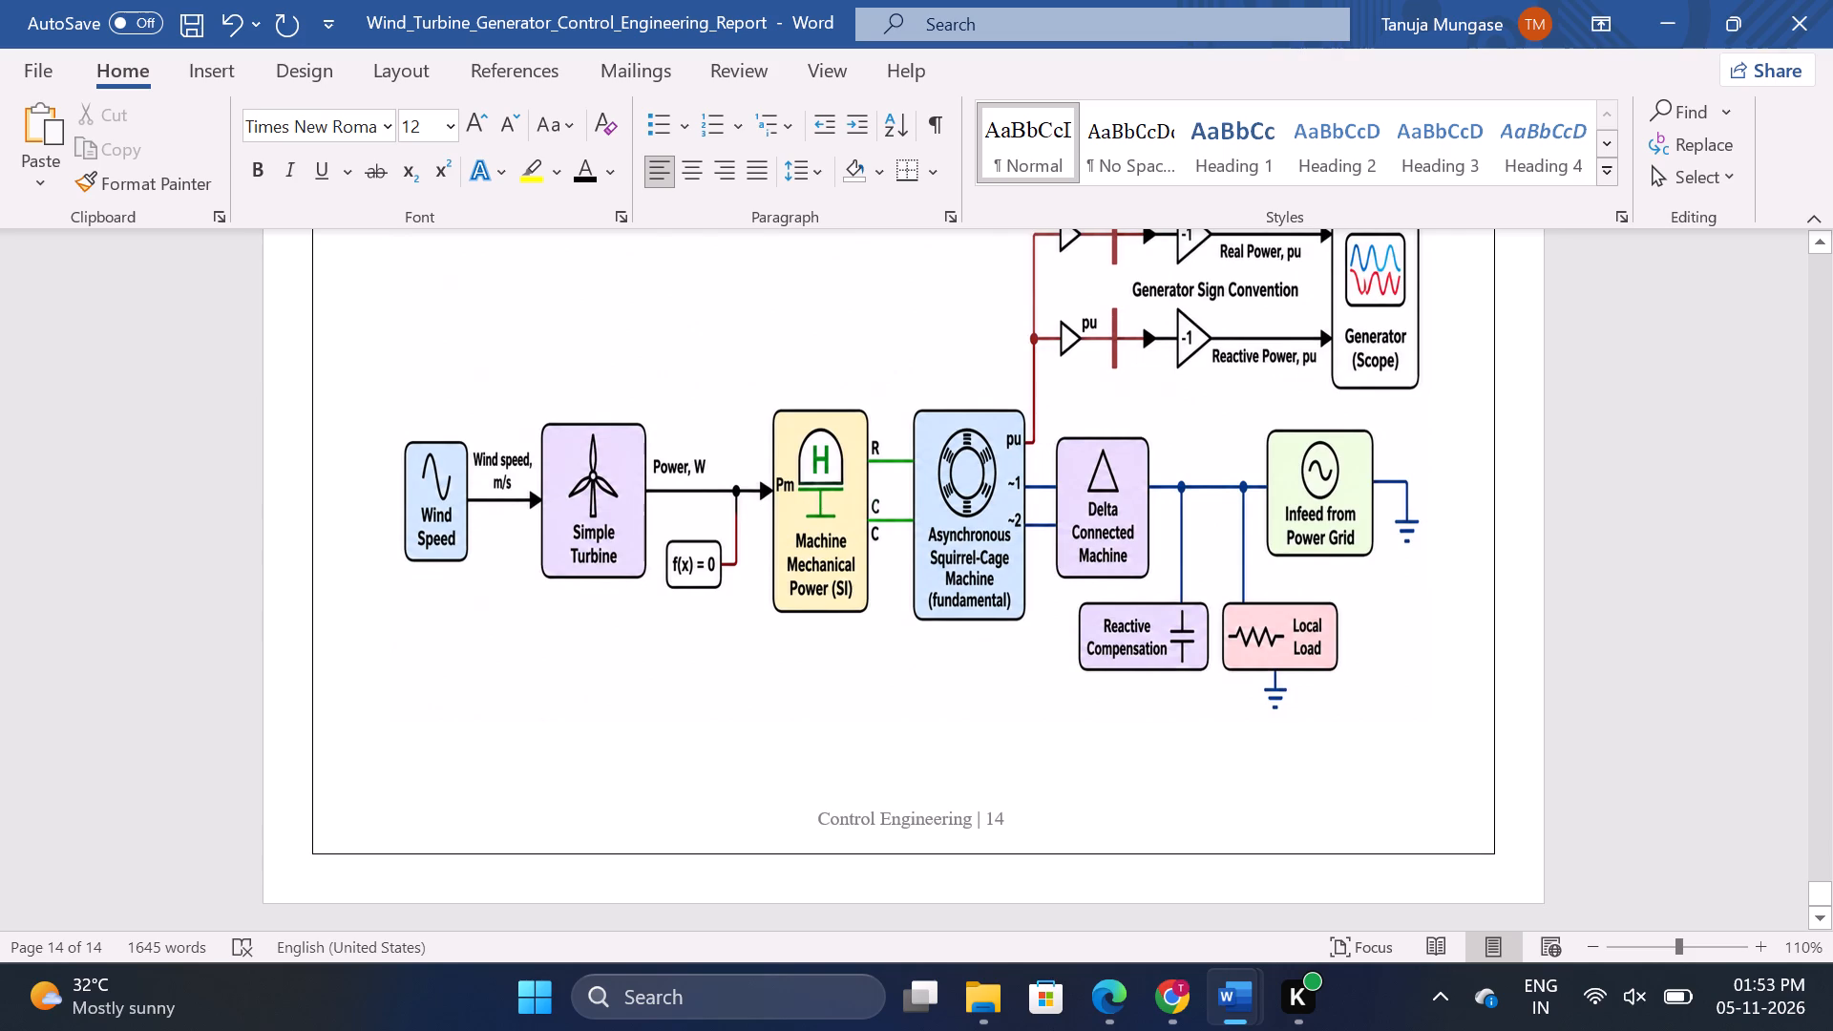
left_click_drag(862, 530, 916, 286)
left_click_drag(923, 407, 924, 363)
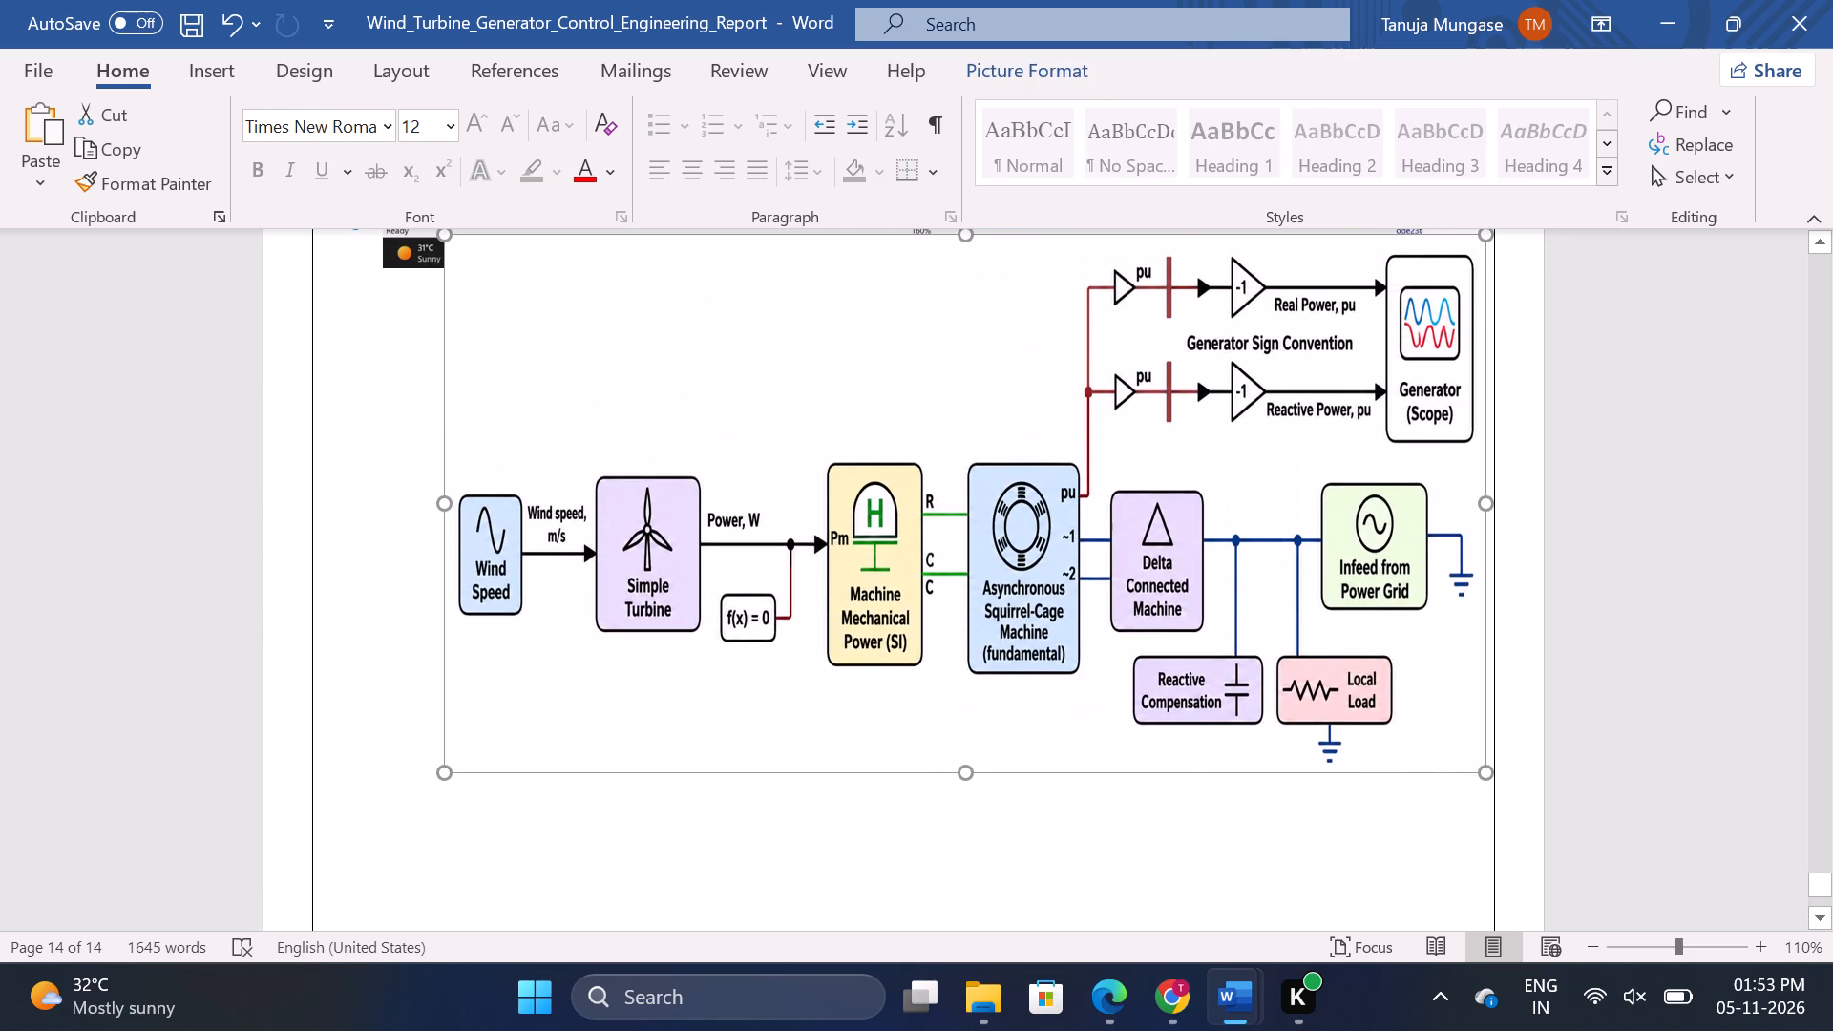
left_click_drag(924, 363, 920, 180)
left_click_drag(906, 395, 915, 308)
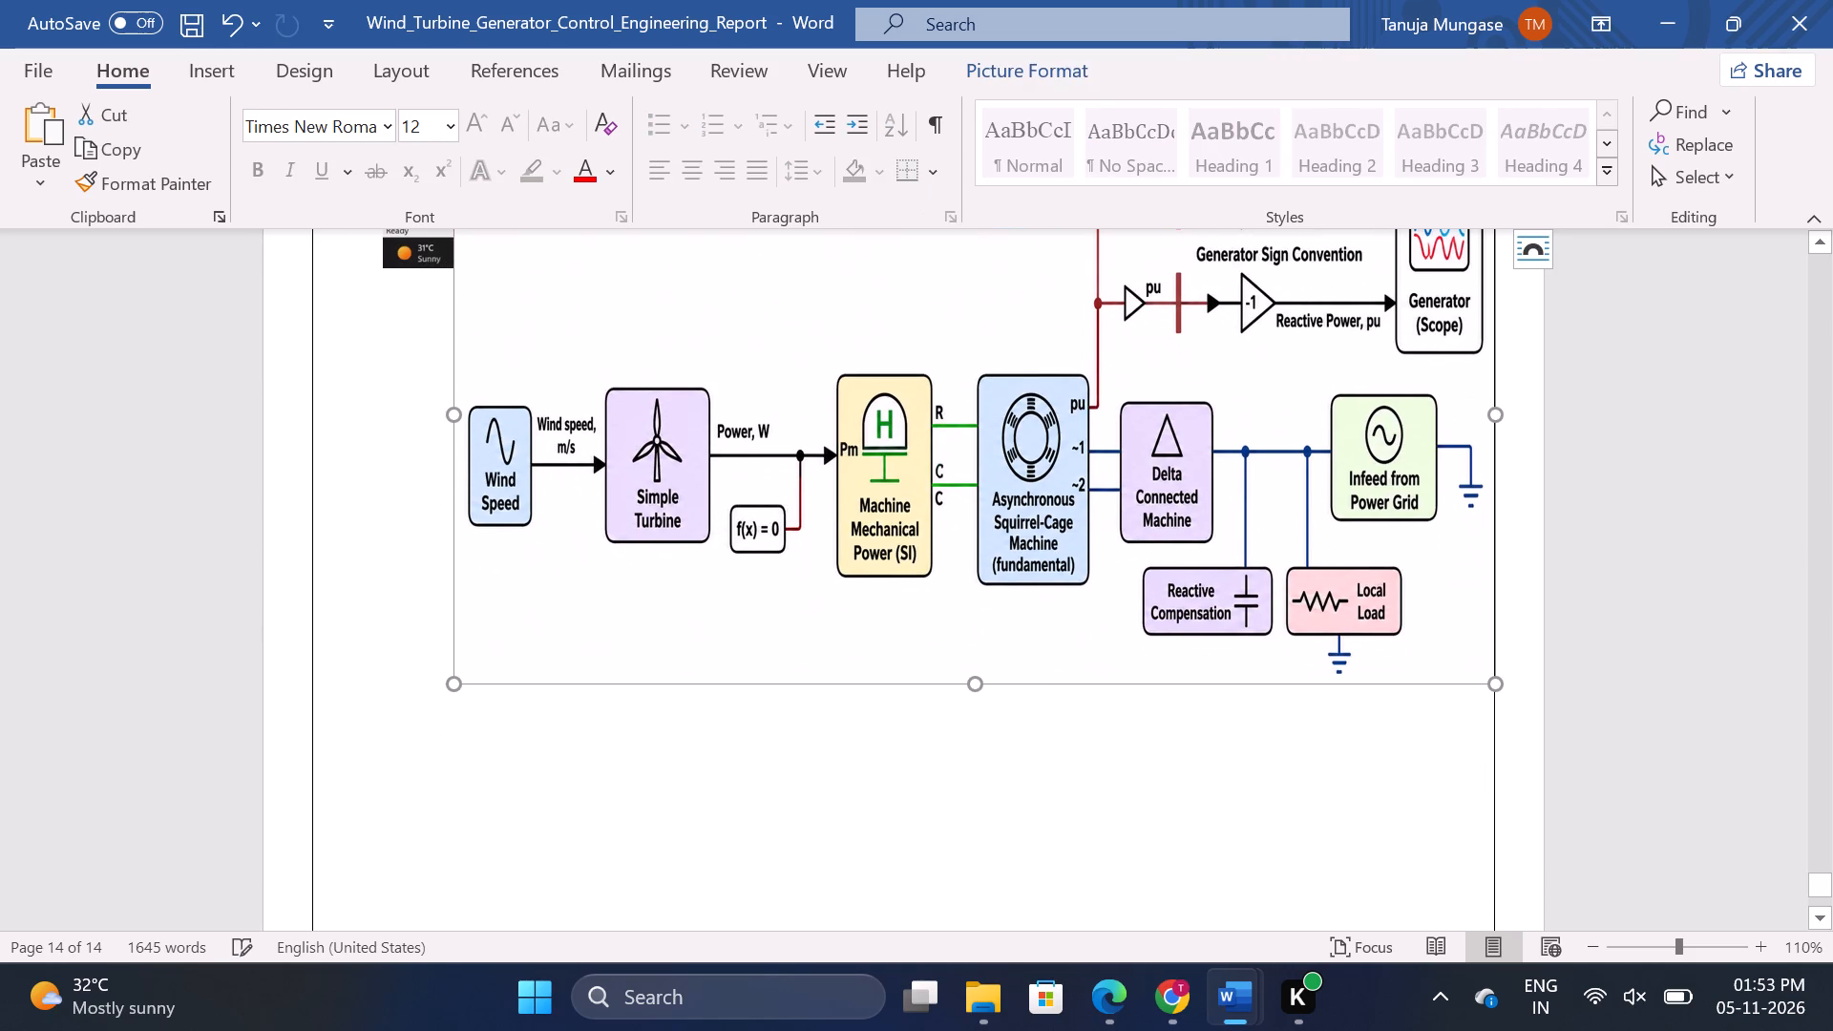
scroll(975, 589, "up", 1)
left_click_drag(969, 721, 908, 343)
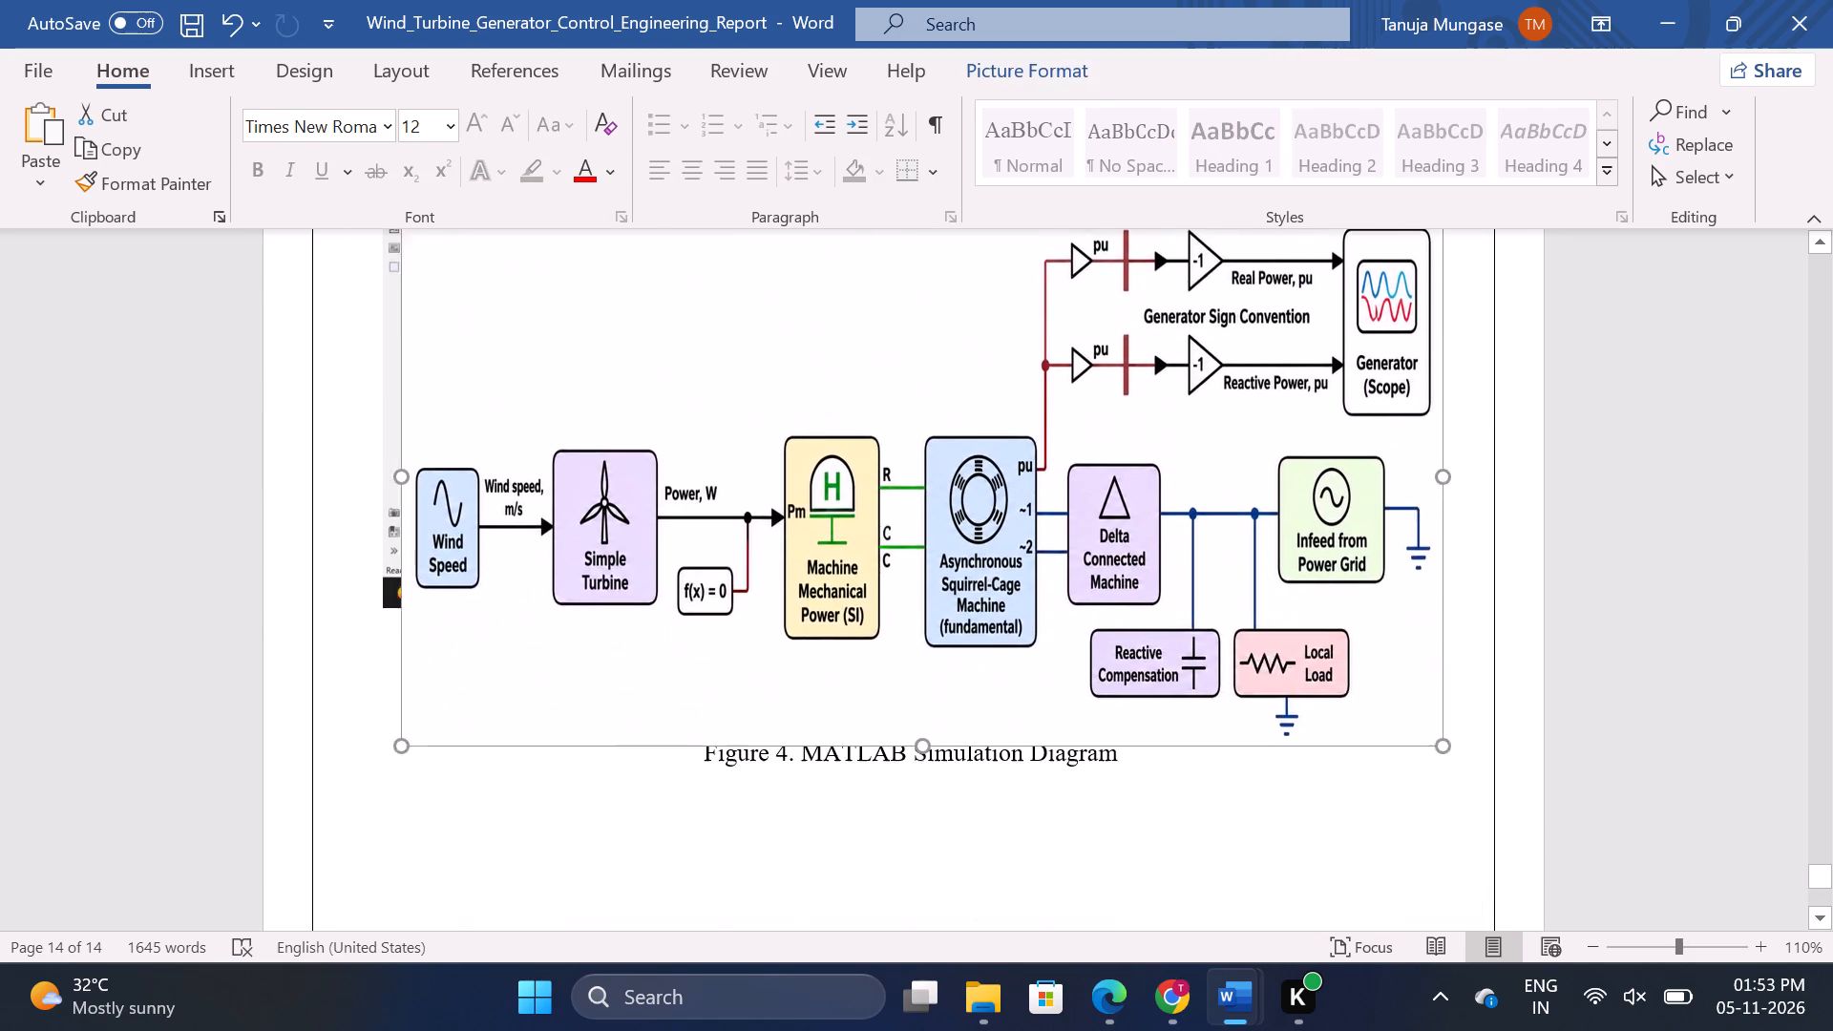
left_click_drag(908, 343, 900, 280)
scroll(713, 885, "down", 1)
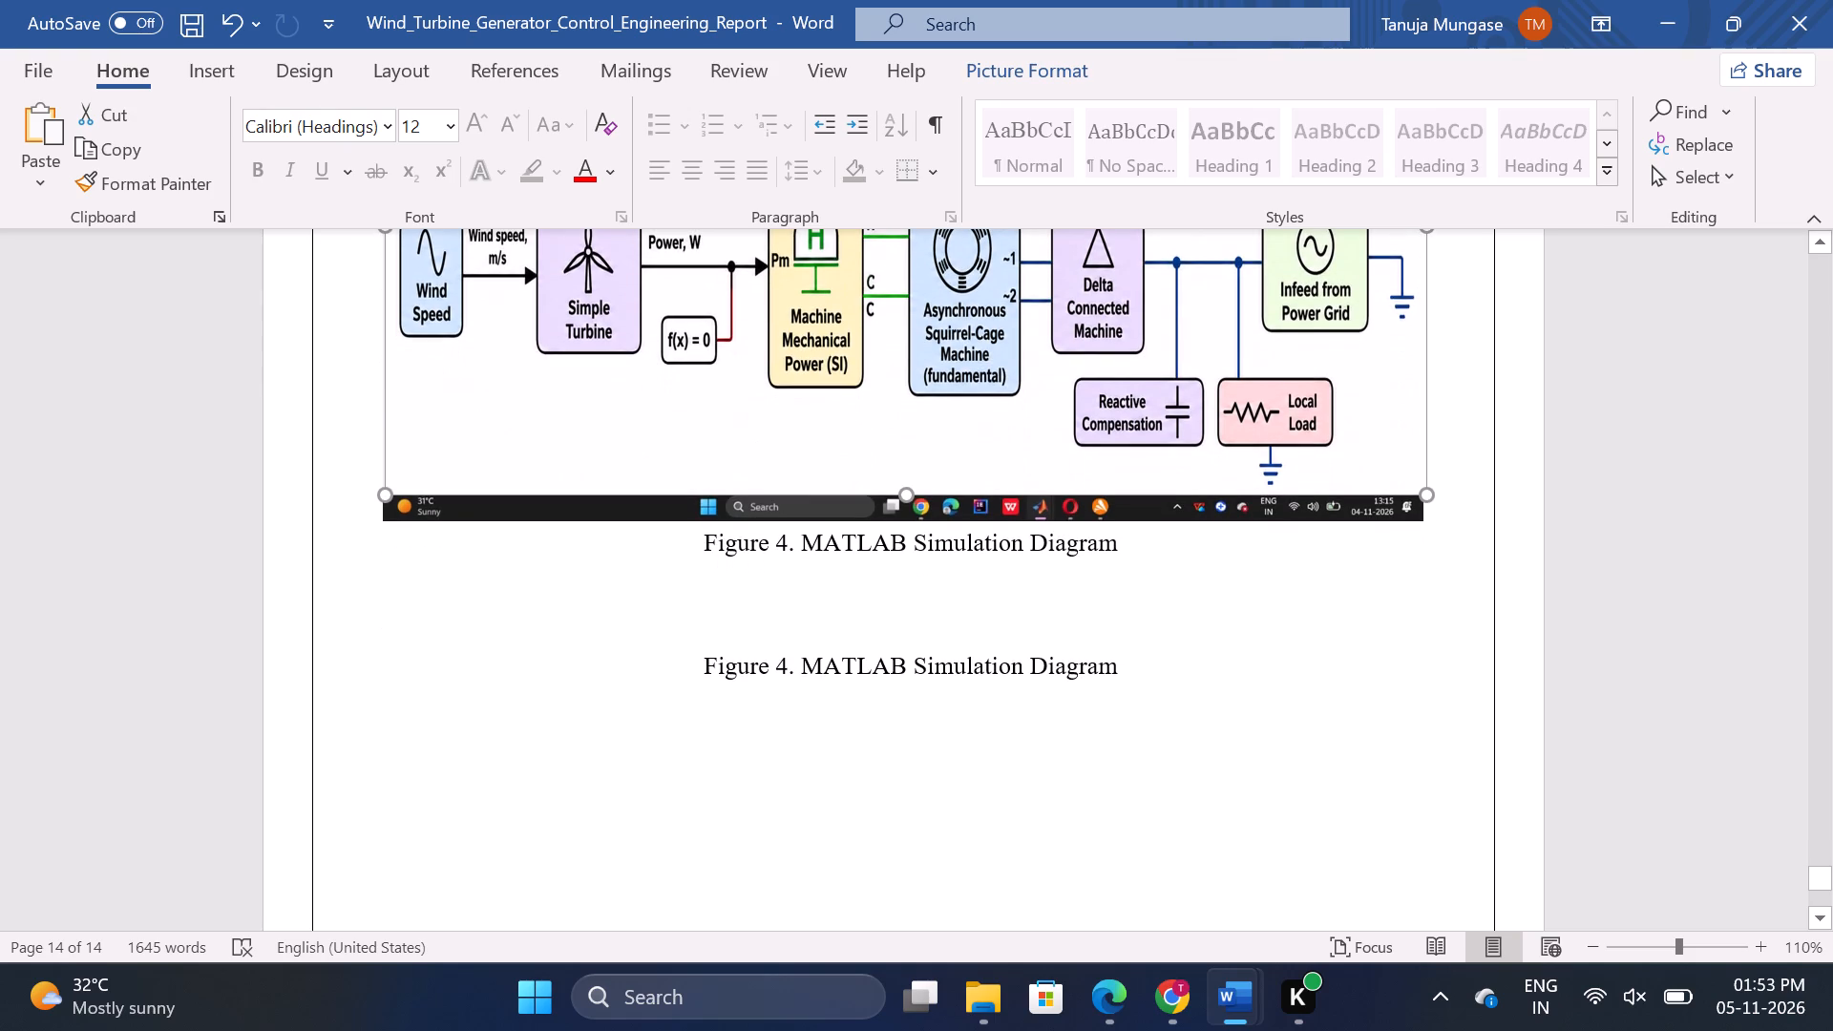
Insert blank lines before the duplicate Figure 4 caption to push it down near the bottom of page 14.
left_click(699, 664)
key("Return")
key("Return")
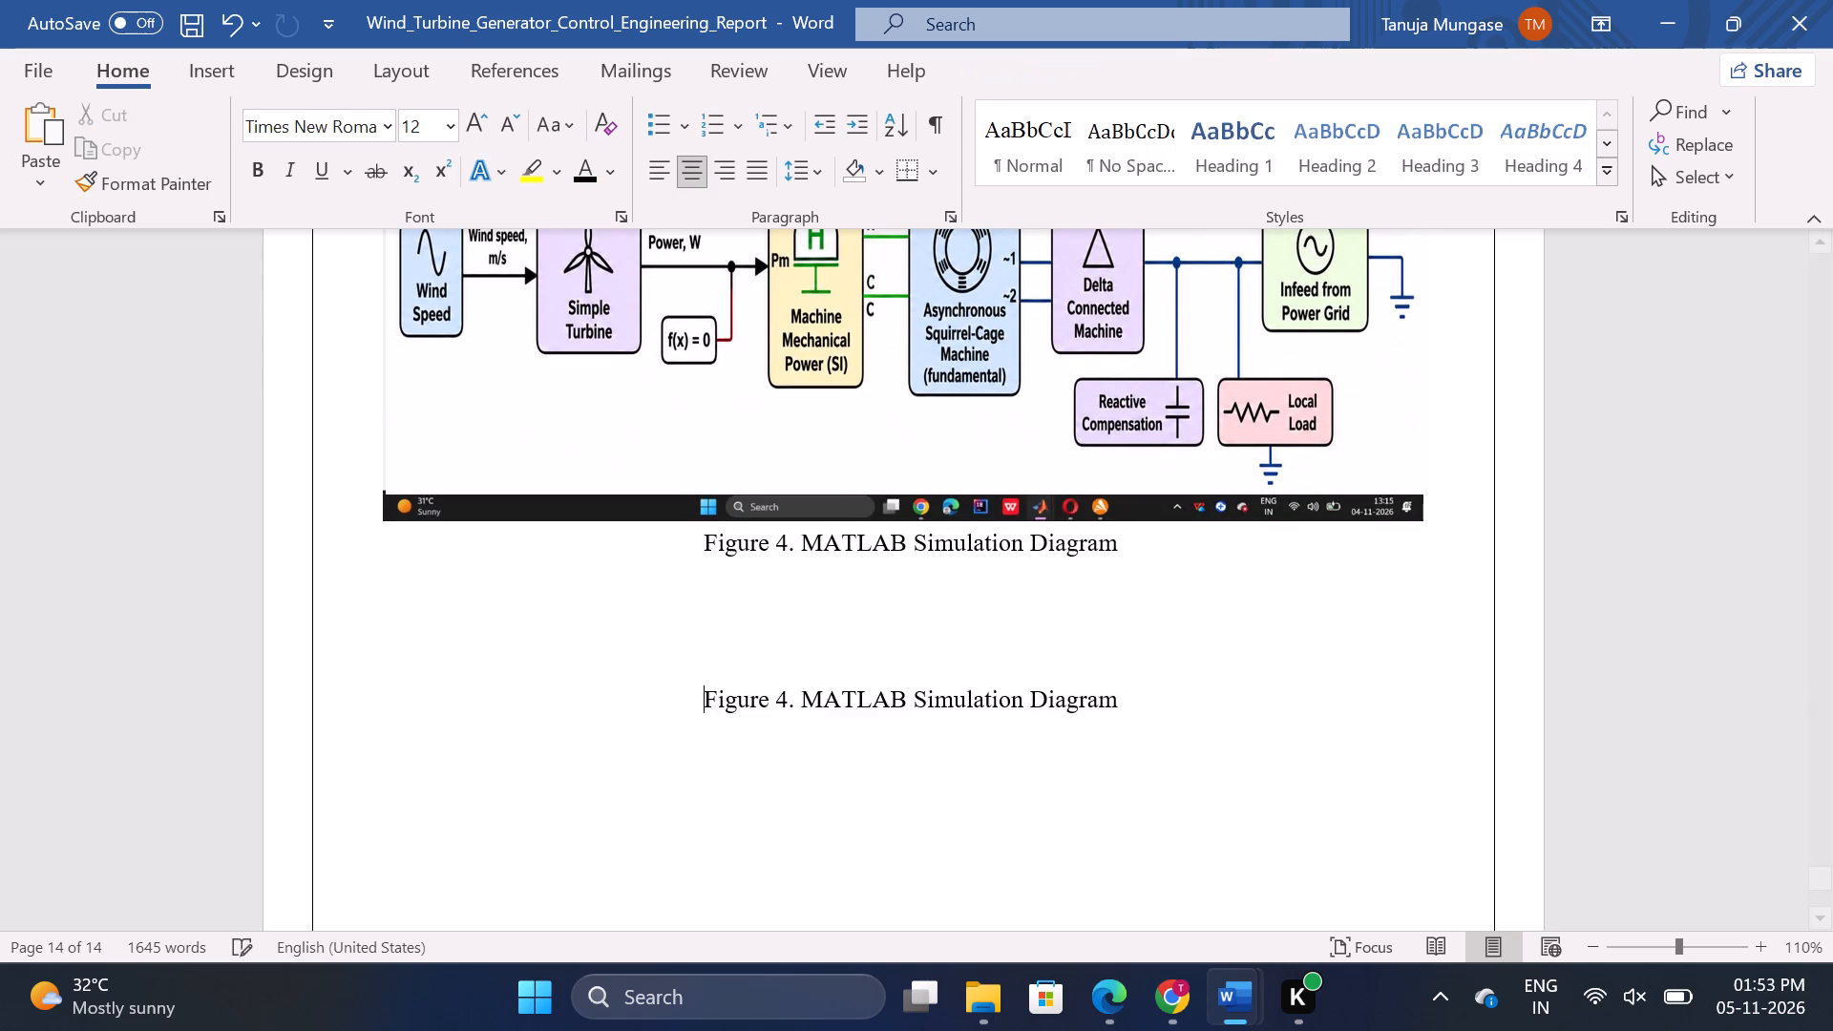
key("Return")
key("Return")
key("Return")
key("Return")
key("Return")
key("Return")
scroll(699, 664, "down", 1)
key("Return")
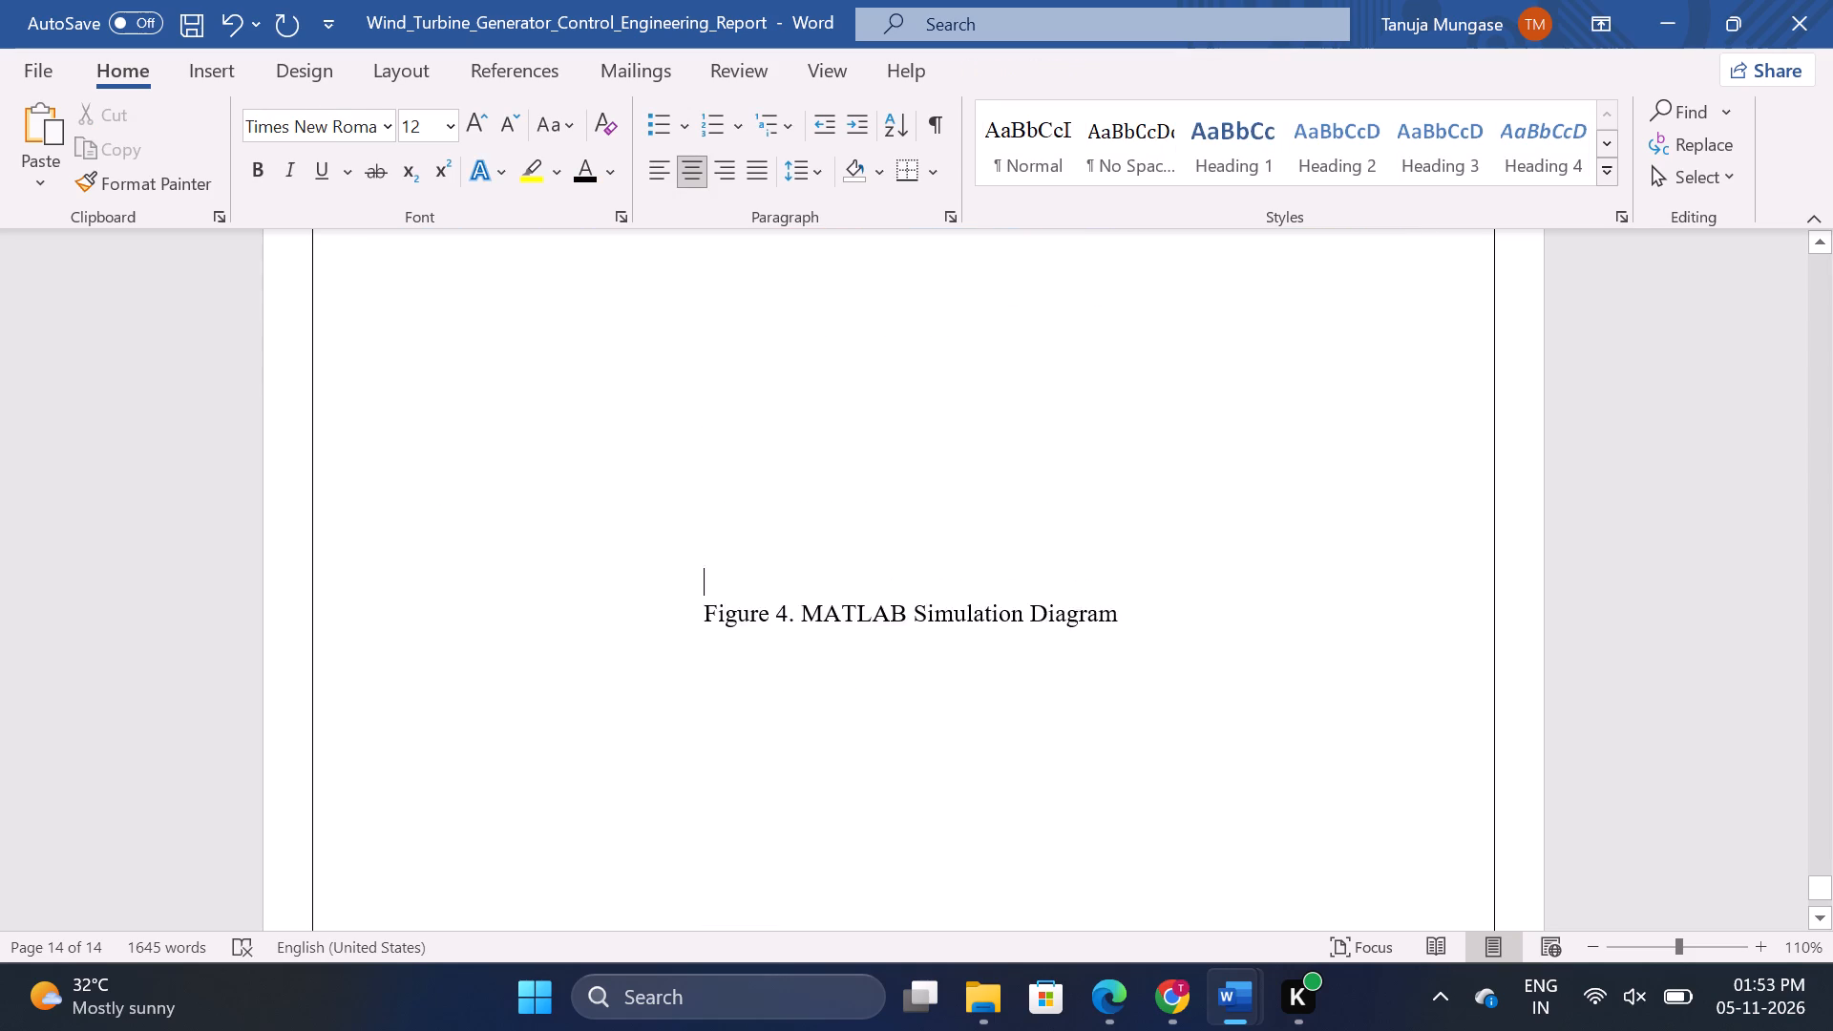
key("Return")
key("Return")
key("Return")
key("Return")
key("Return")
scroll(699, 664, "down", 3)
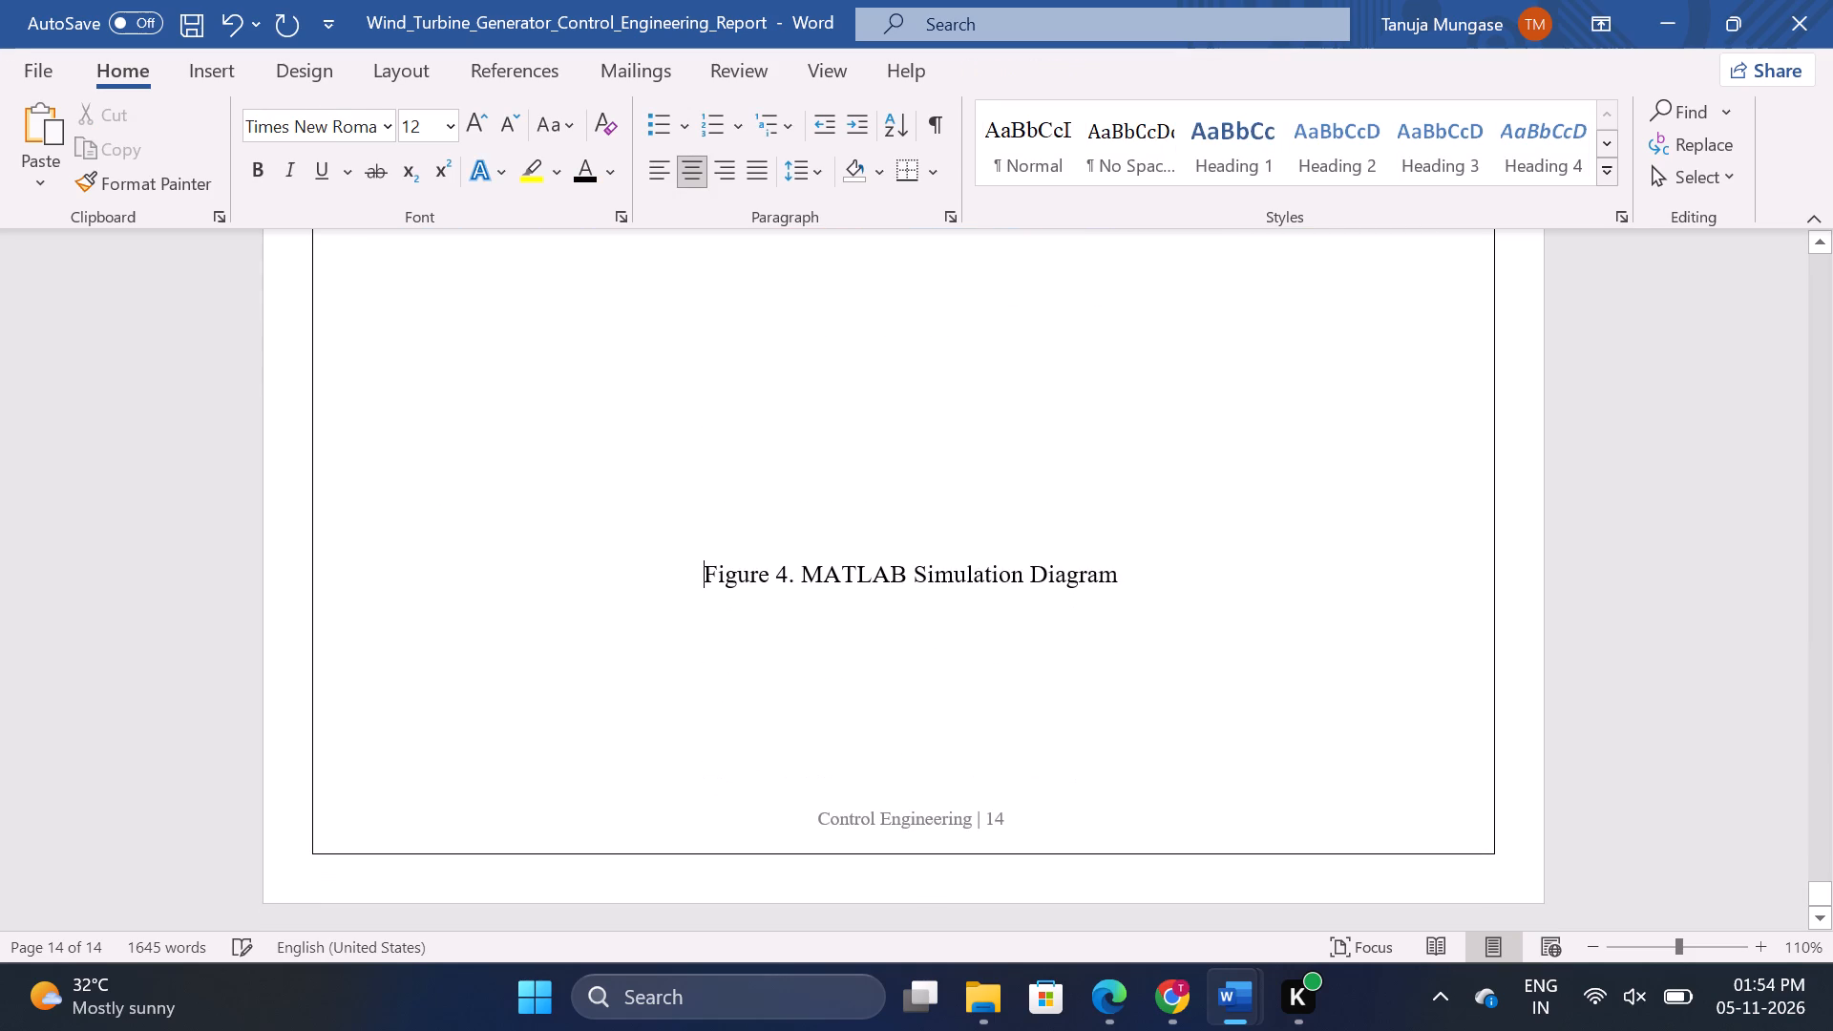
key("Return")
key("Return")
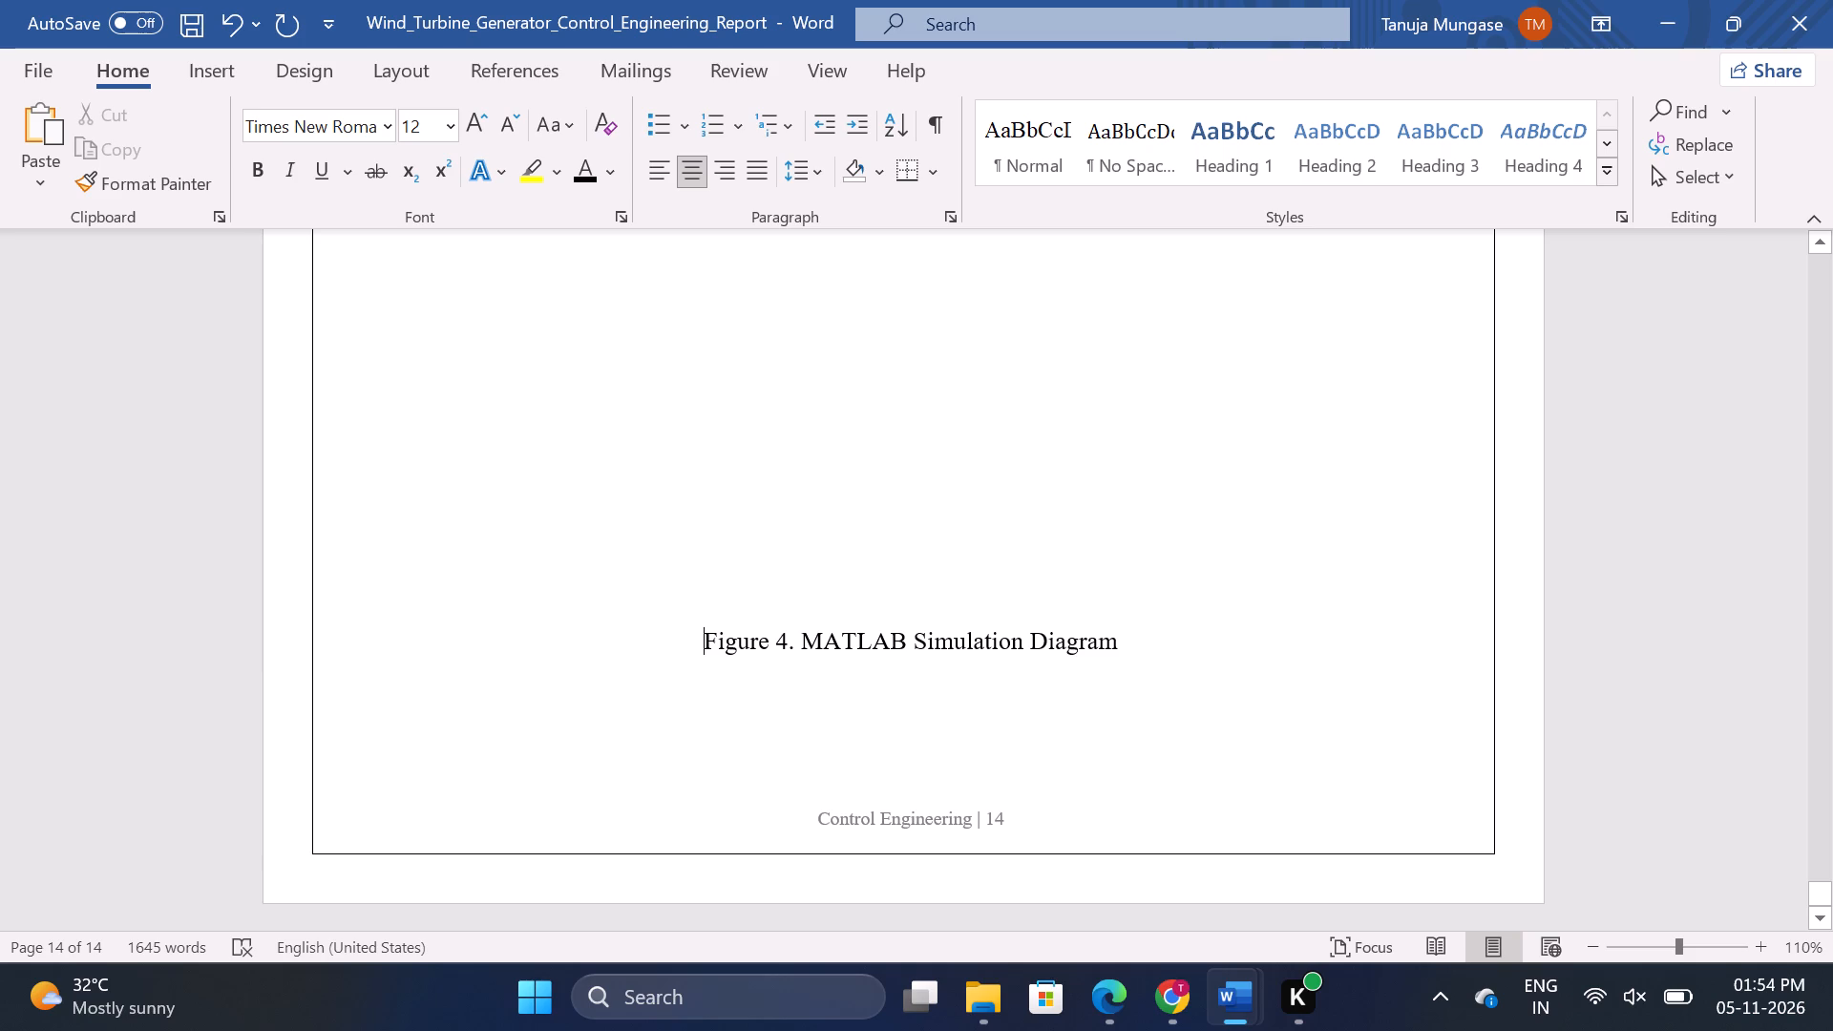
Change the duplicate Figure 4 caption to read "Figure 5. MATLAB Simulation Diagram Rough Construction".
left_click(786, 642)
key("BackSpace")
key("5")
left_click(1127, 645)
key("space")
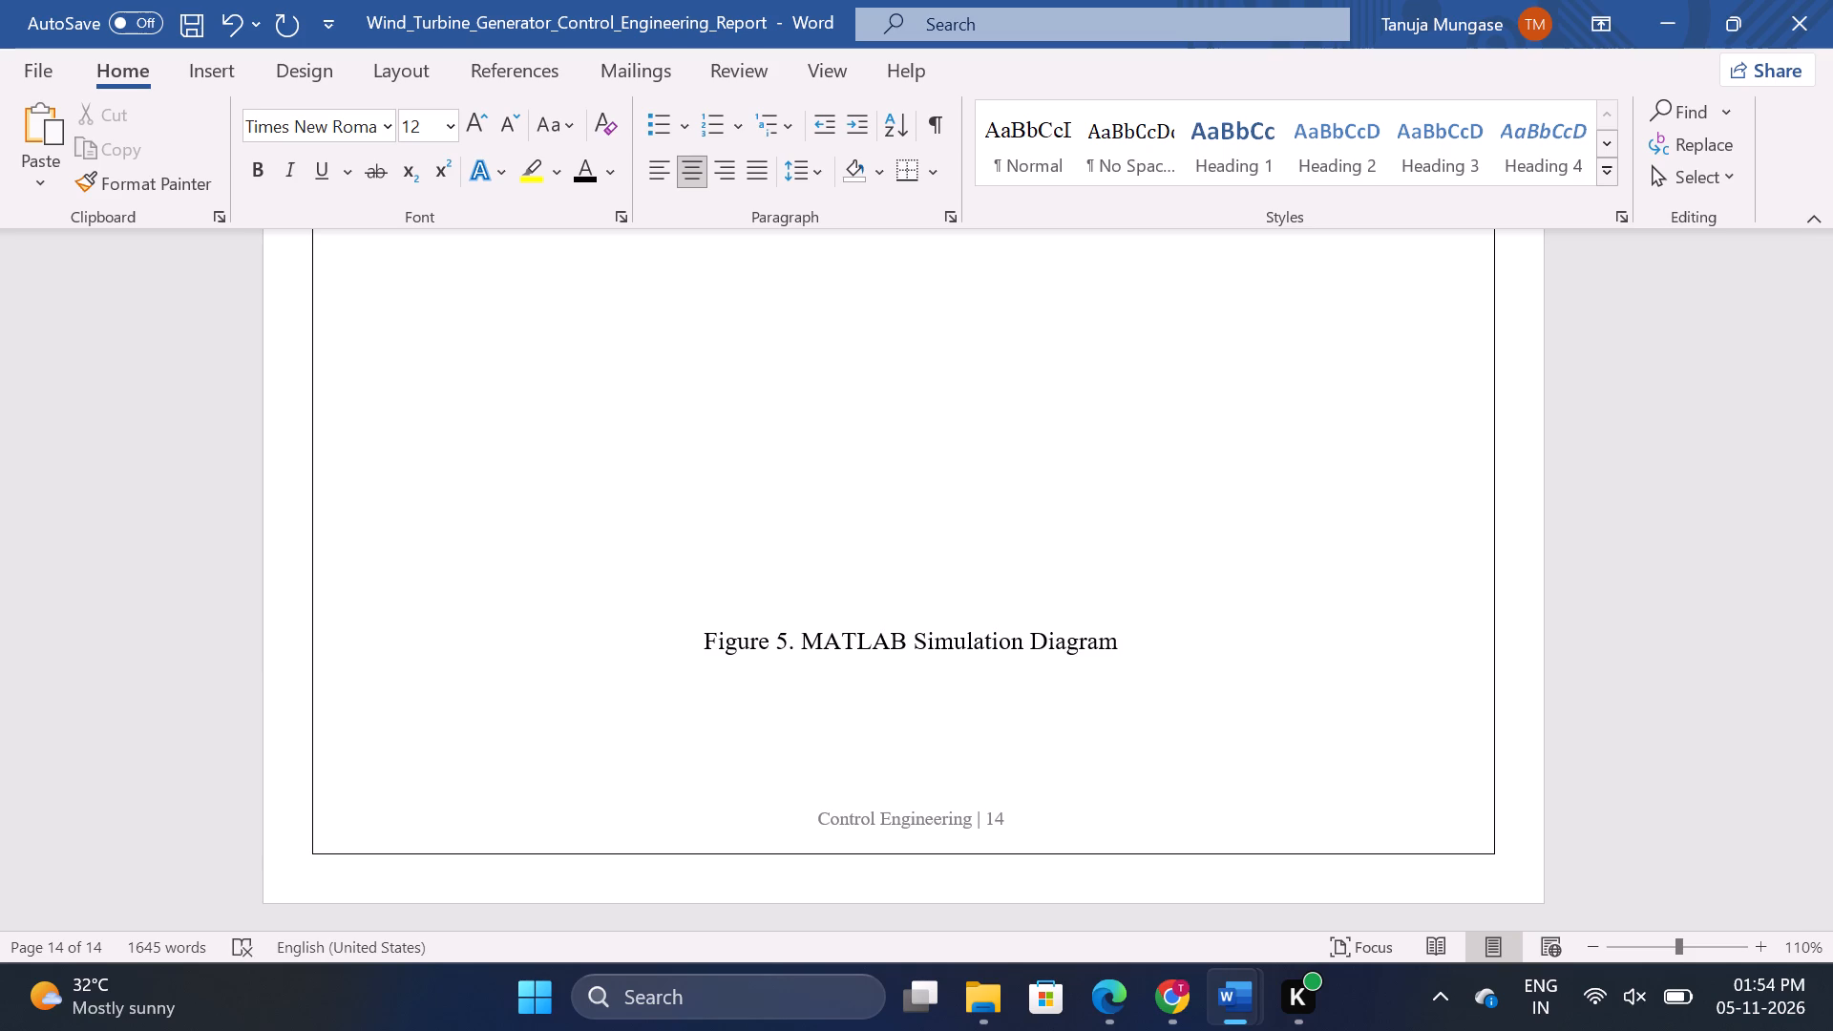
type("Rough Construction")
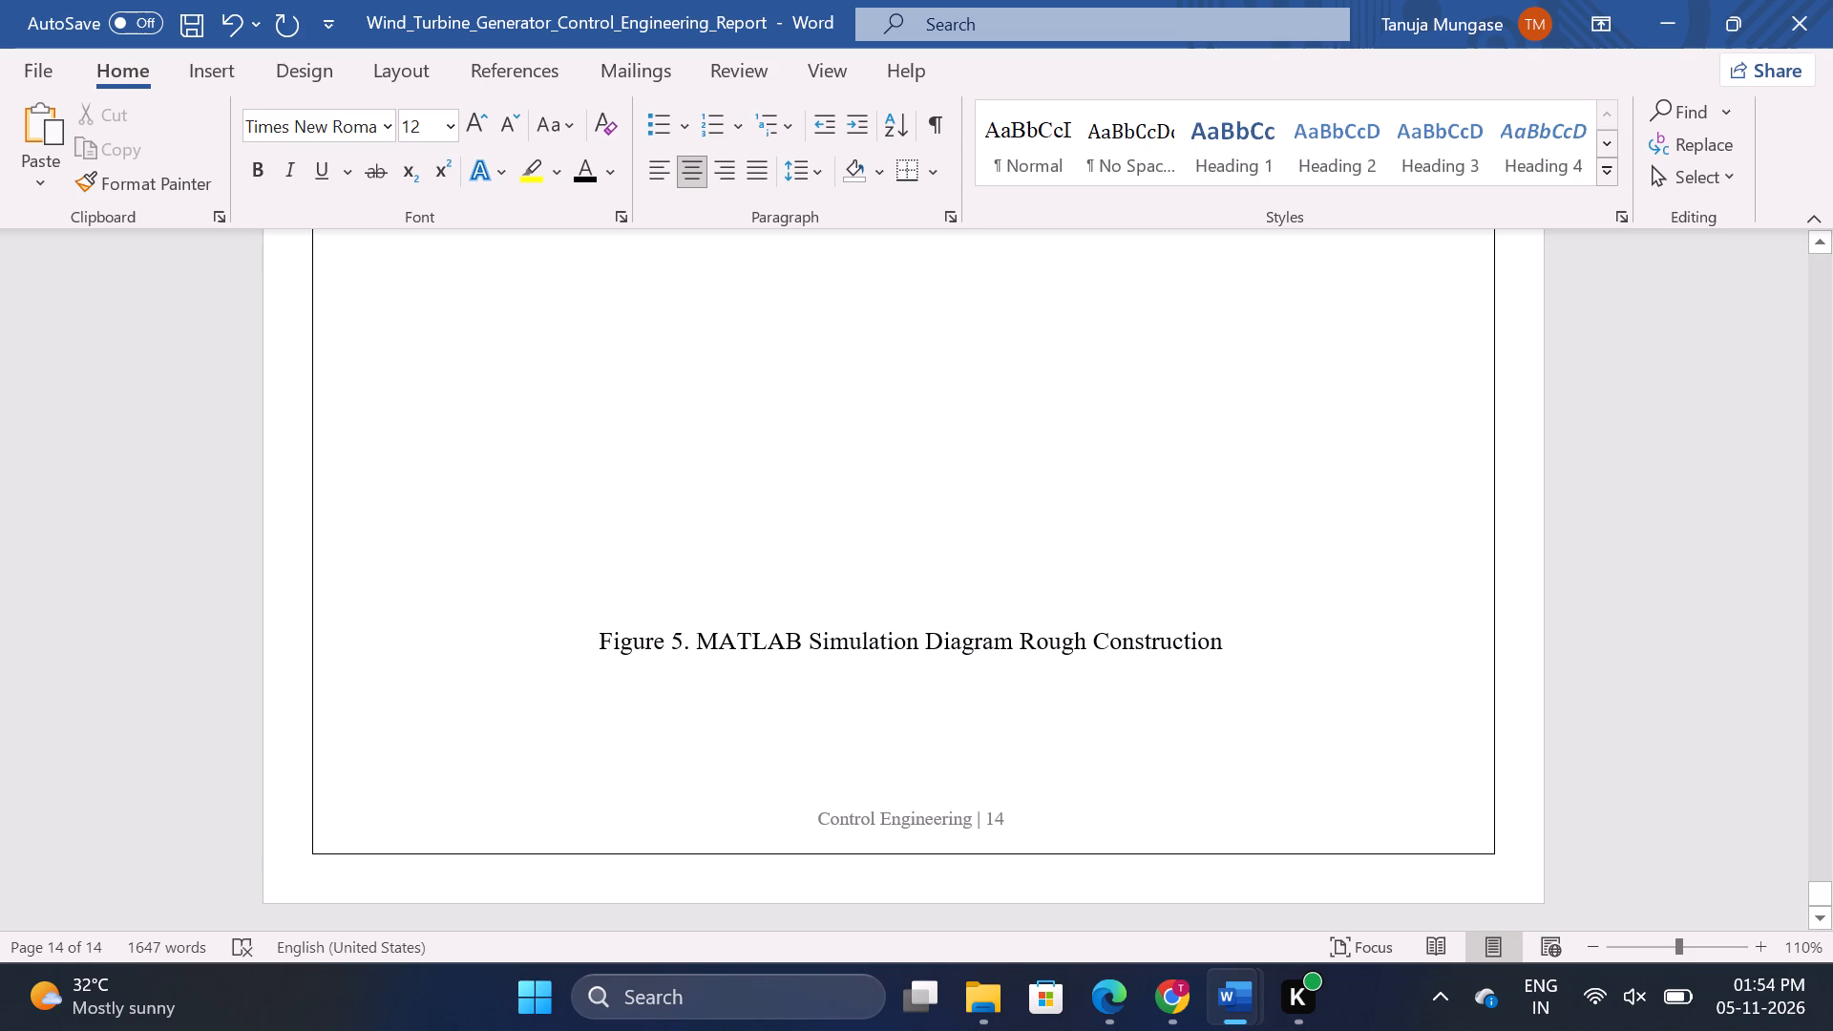
Add a blank line above the Figure 5 caption and move the block diagram into the space between the Figure 4 and Figure 5 captions.
left_click(590, 628)
key("Return")
scroll(889, 603, "up", 3)
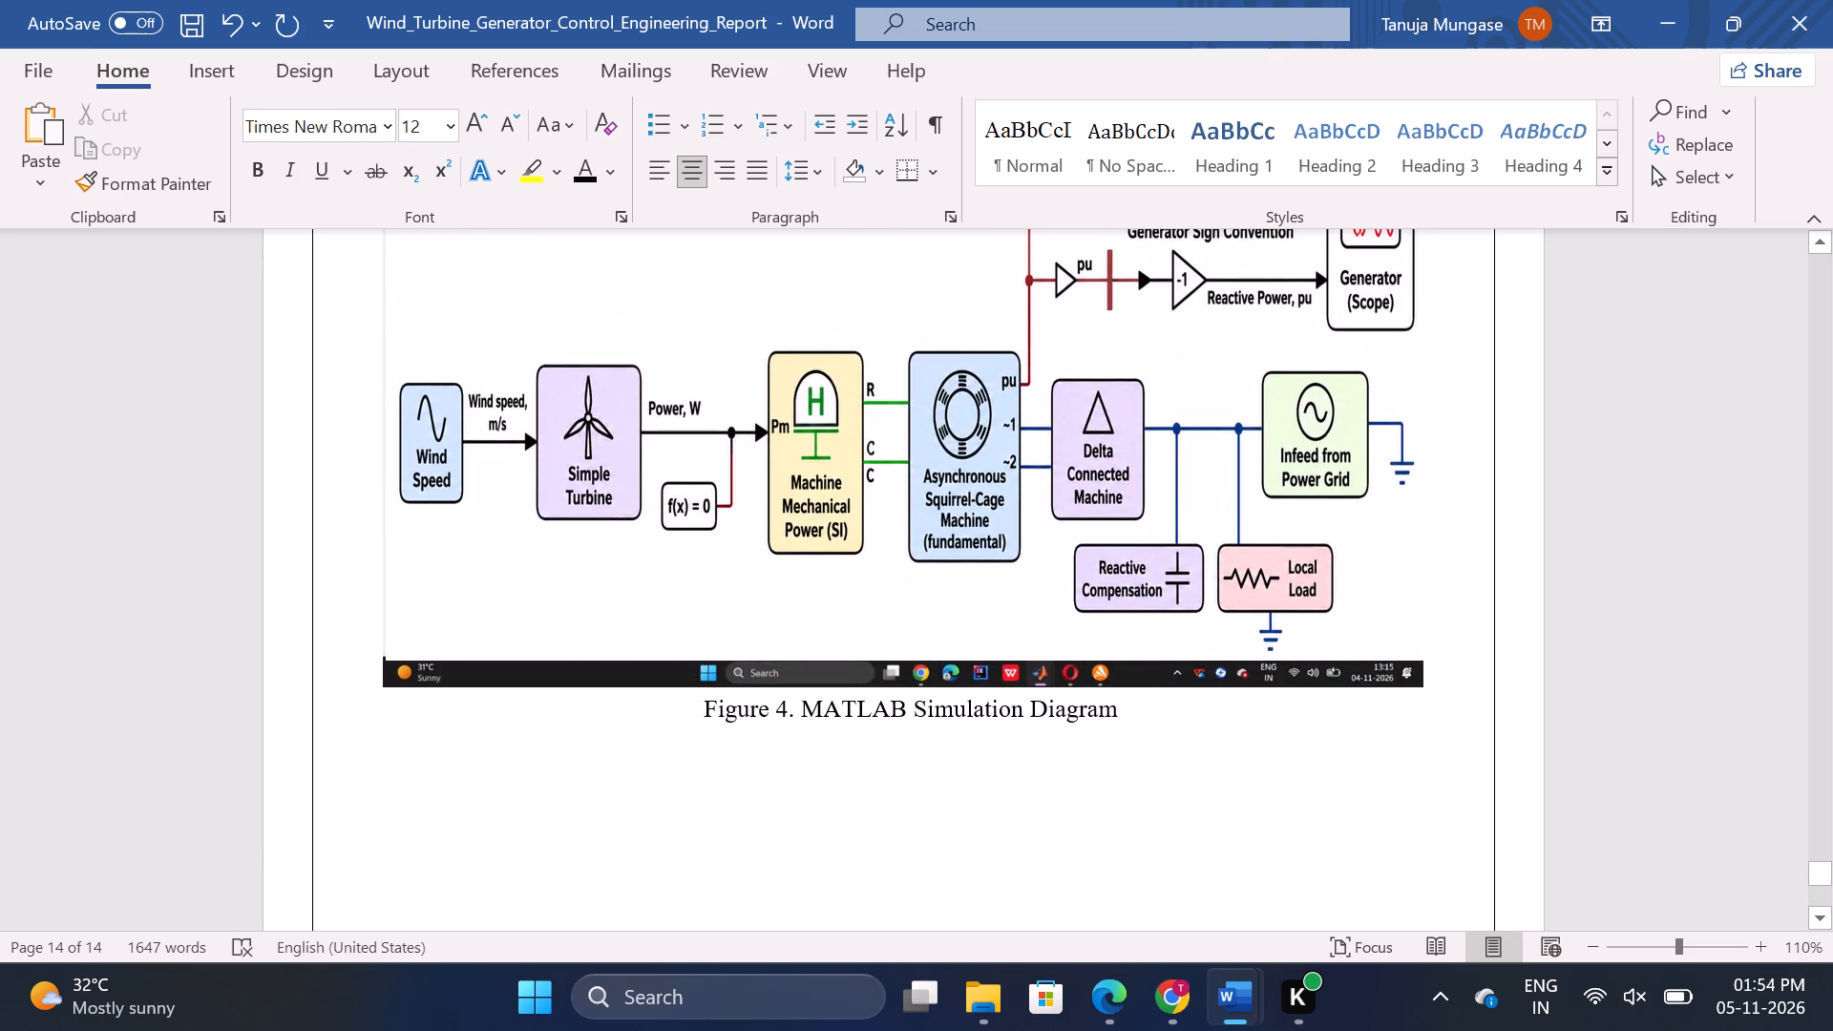
left_click_drag(894, 494, 915, 848)
scroll(915, 848, "down", 2)
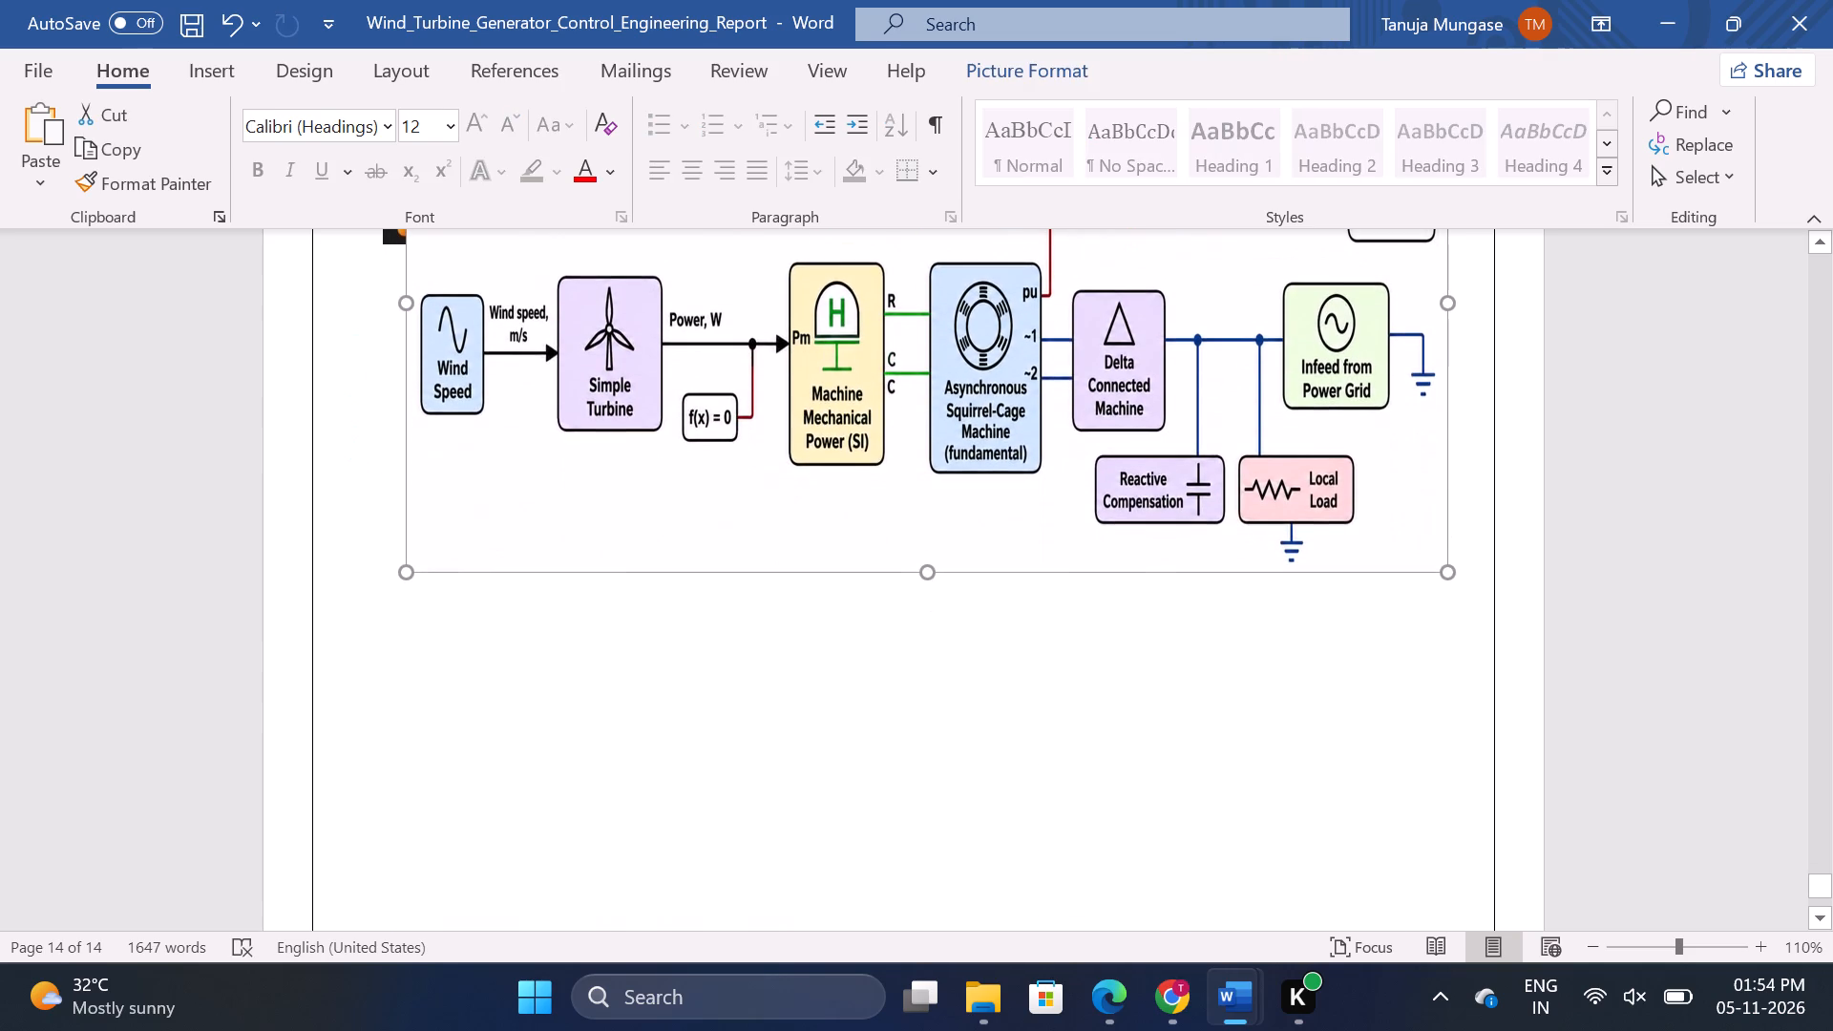
left_click_drag(966, 453, 942, 732)
scroll(942, 732, "down", 4, "ctrl")
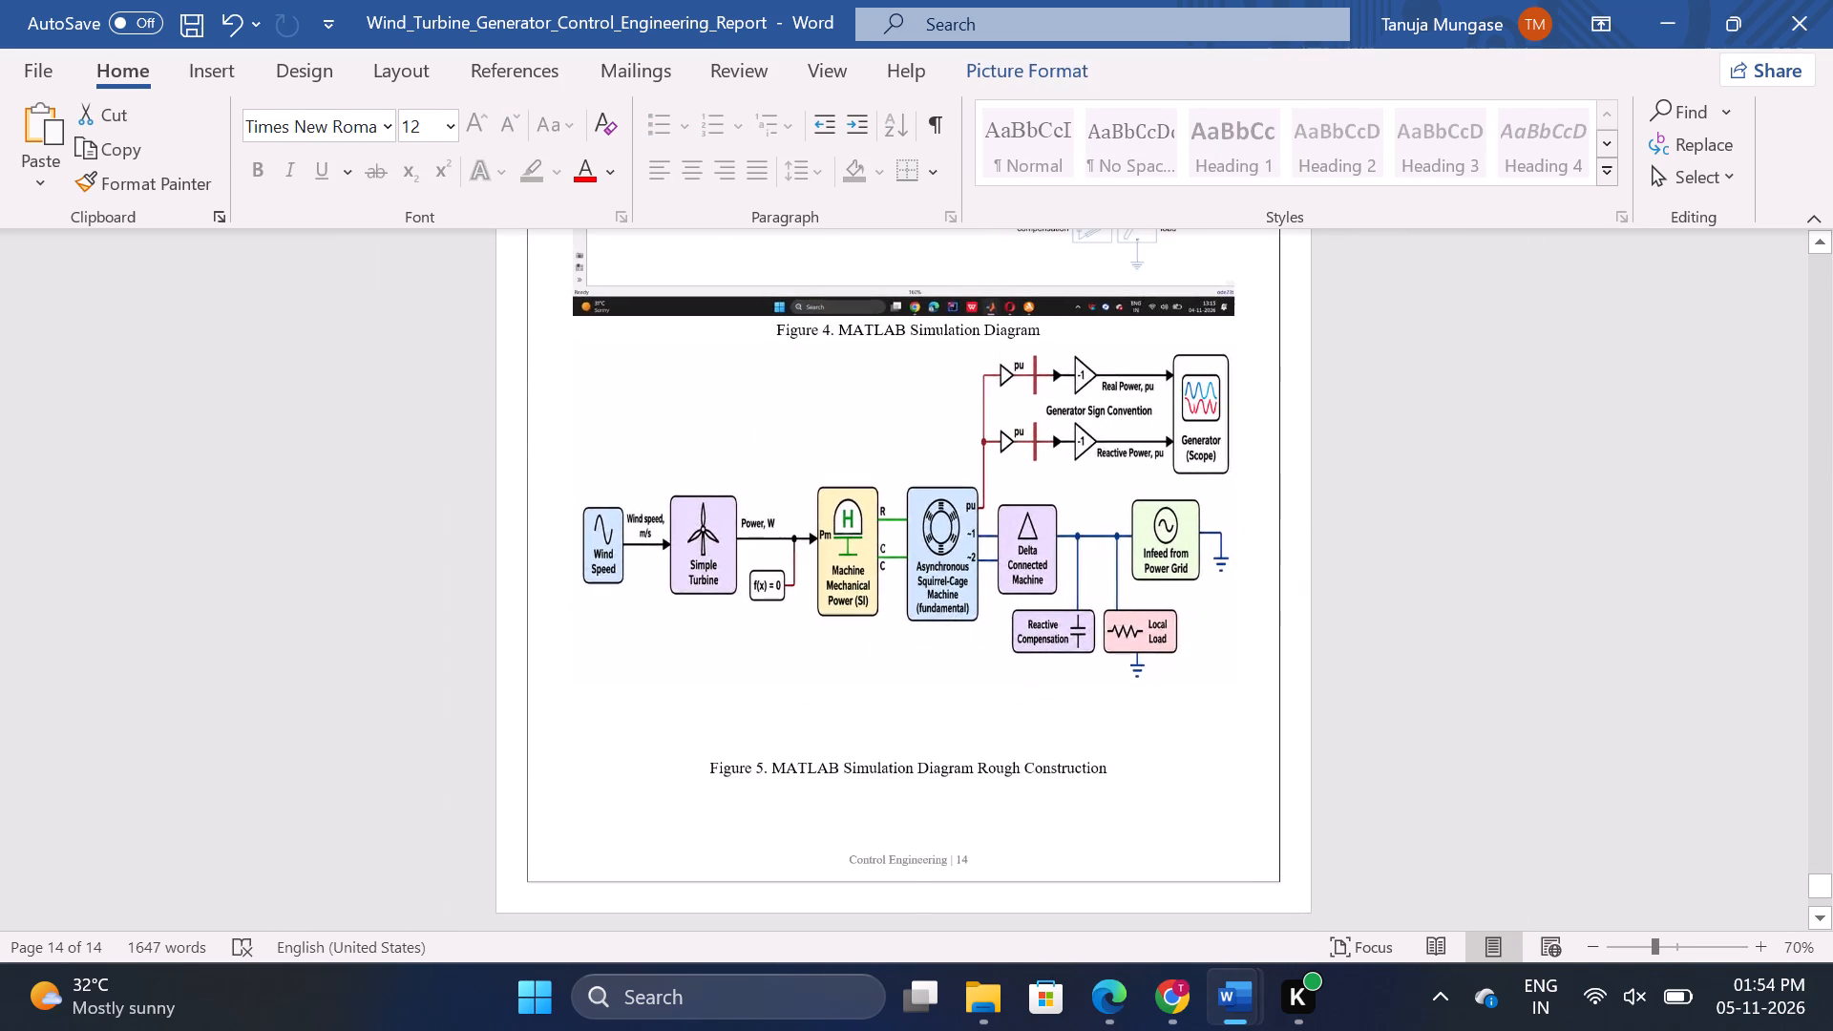
left_click(917, 542)
left_click_drag(1426, 564, 1423, 623)
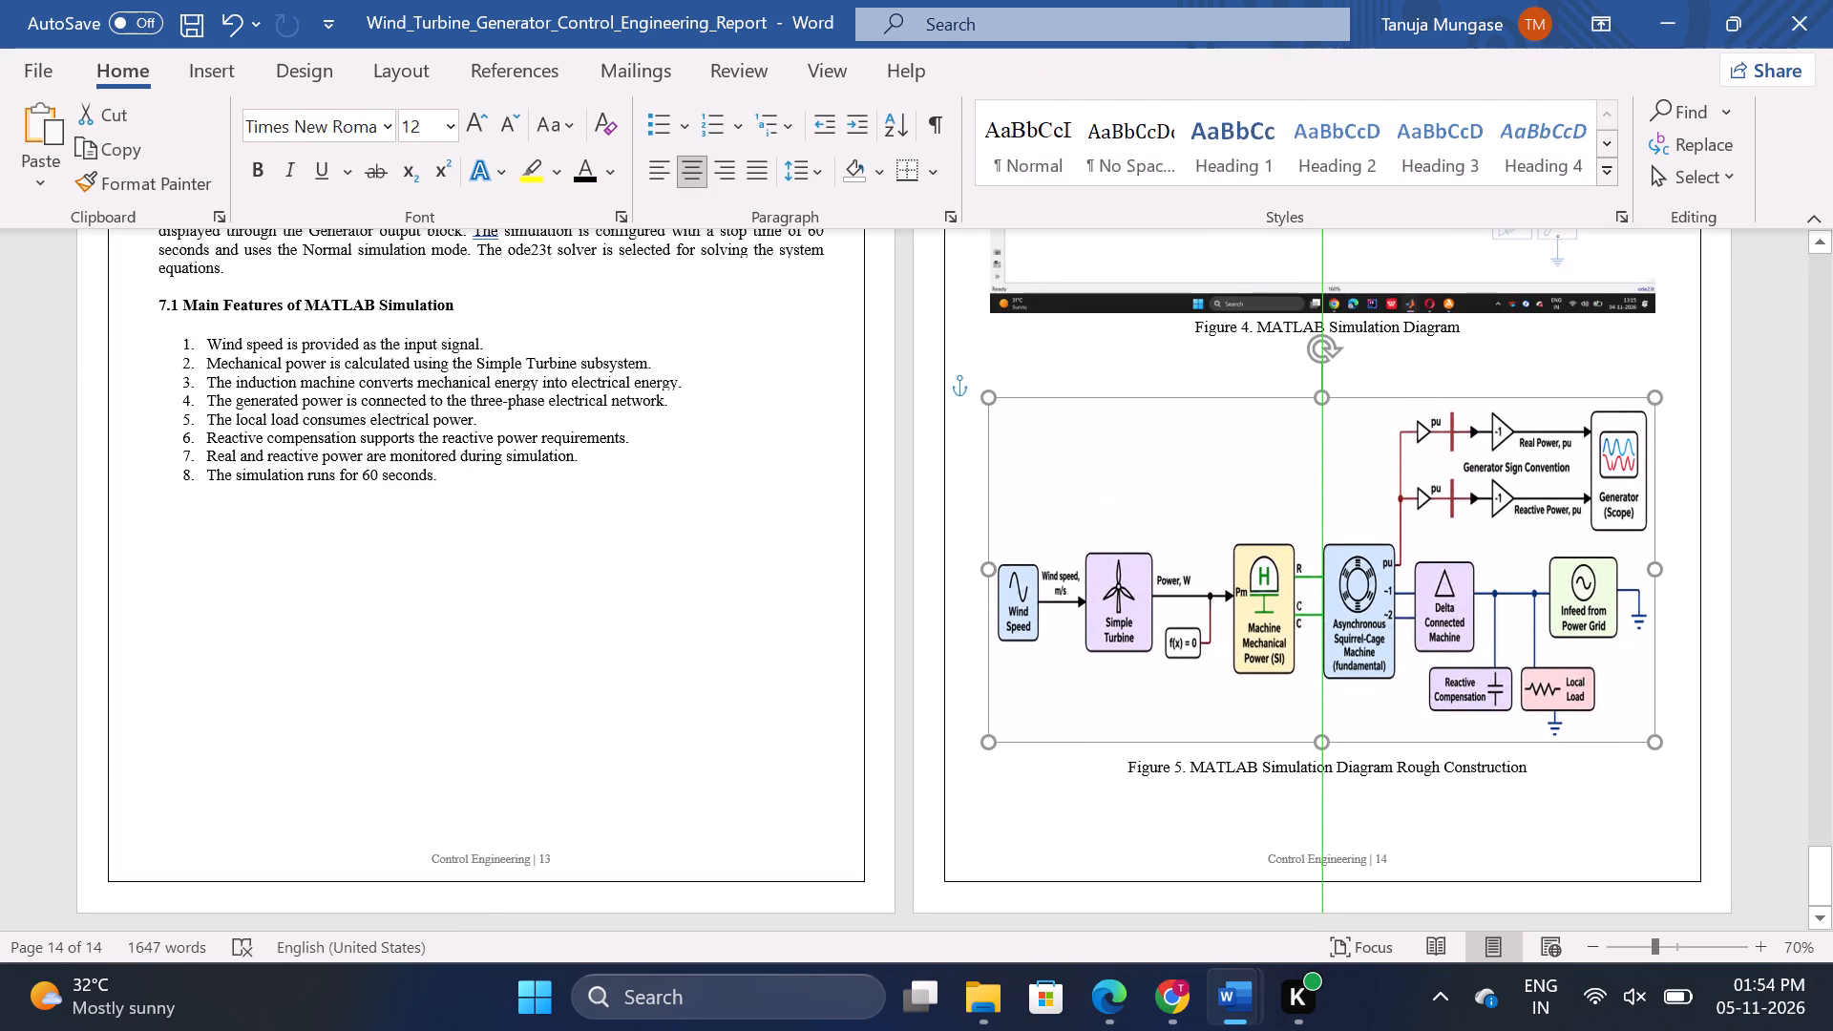
left_click_drag(1423, 623, 1428, 625)
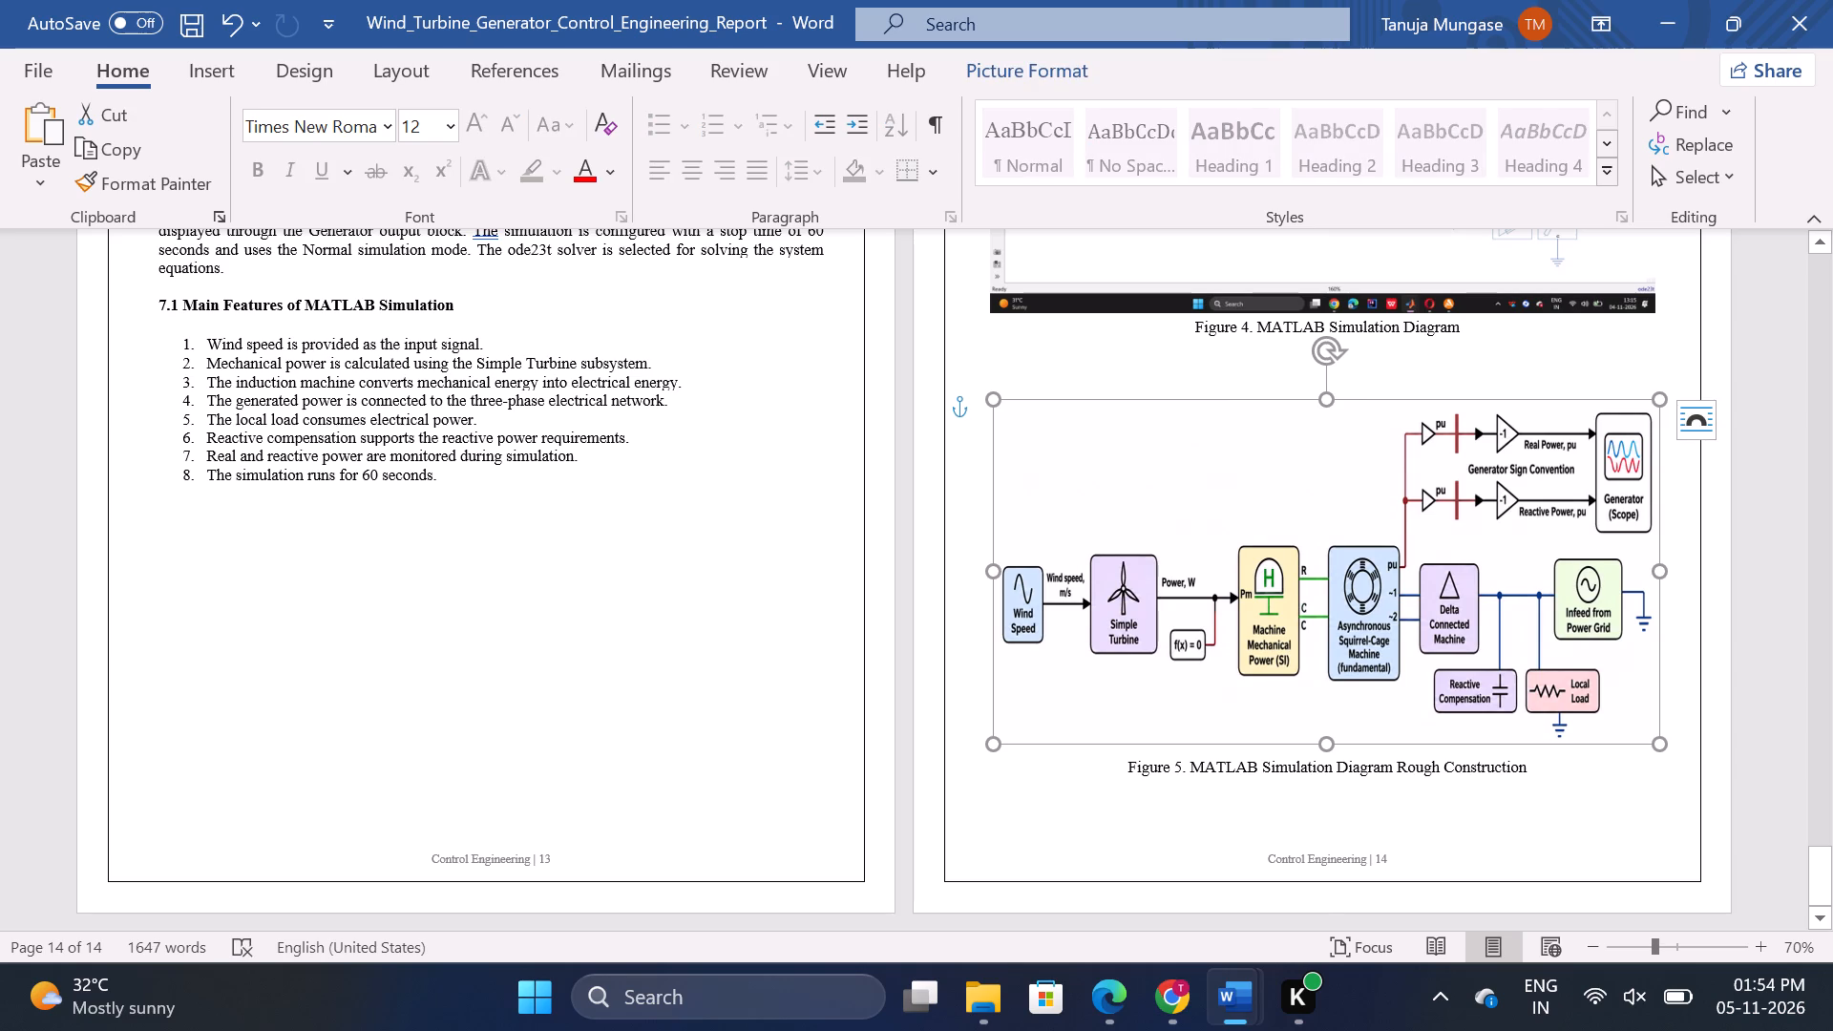
left_click(1360, 607)
left_click(1567, 821)
scroll(1567, 821, "down", 1)
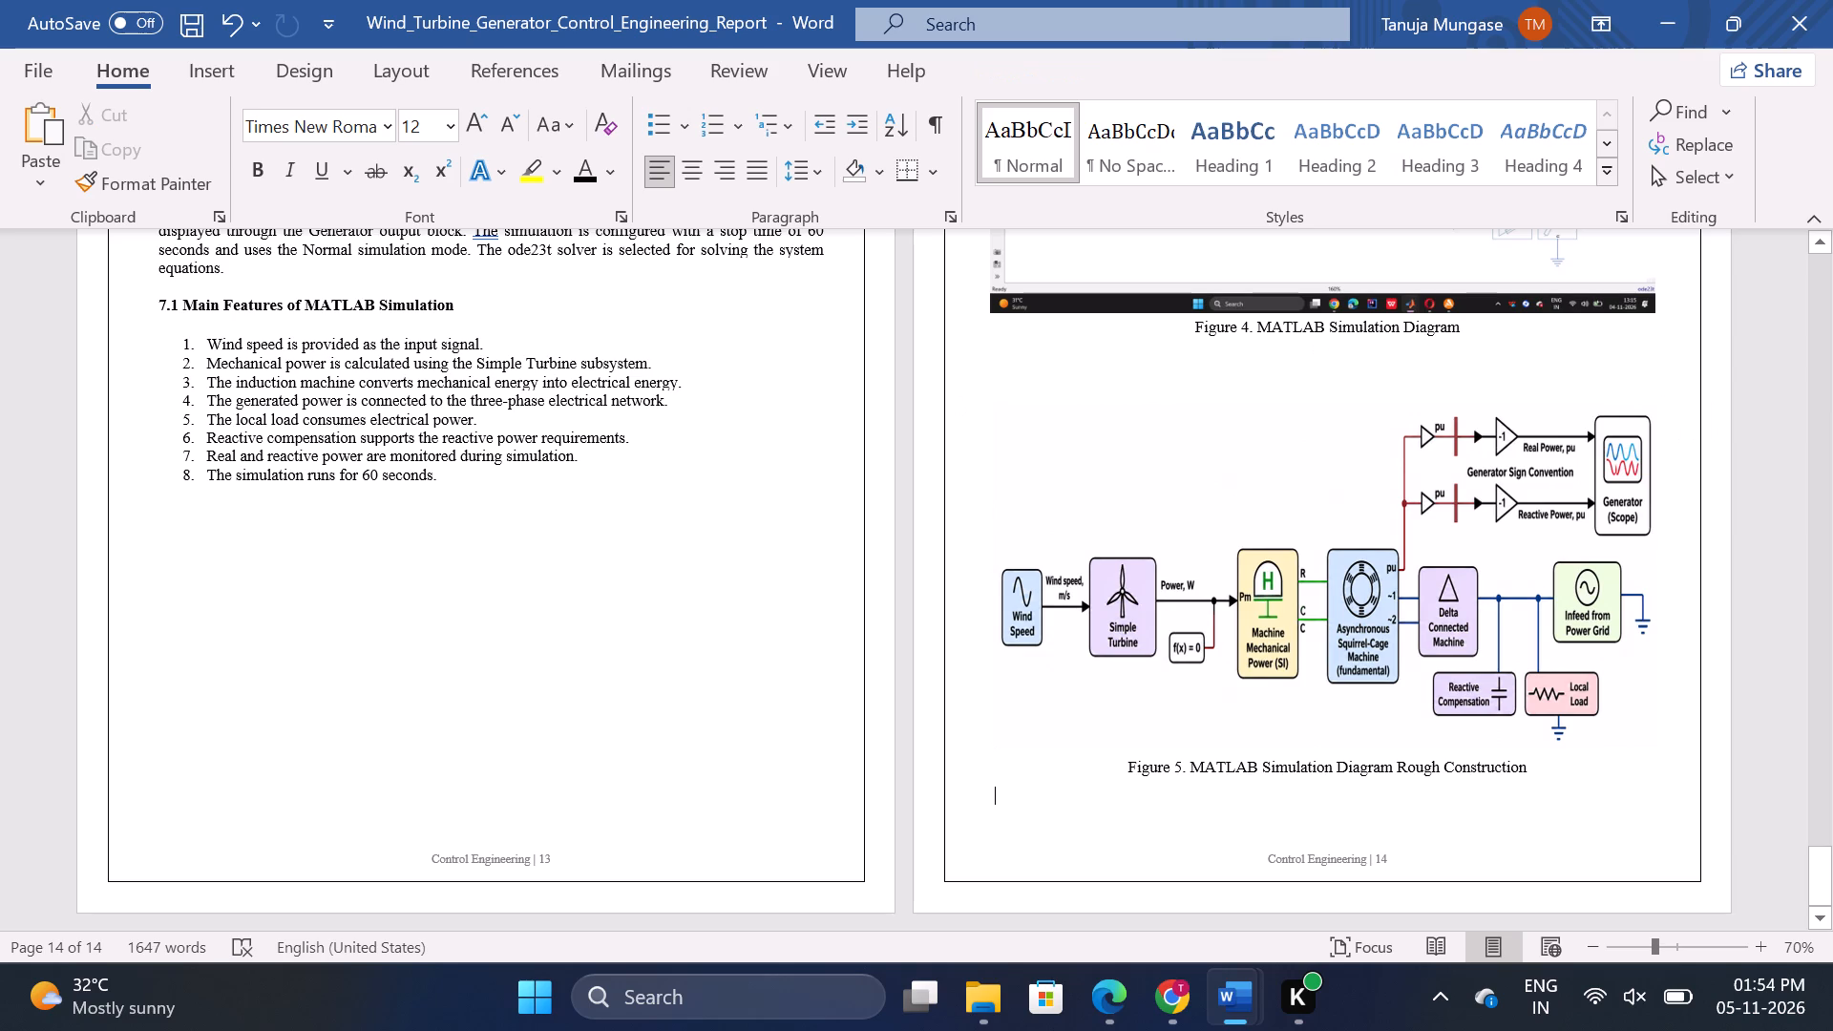
left_click(1552, 817)
key("Return")
key("Return")
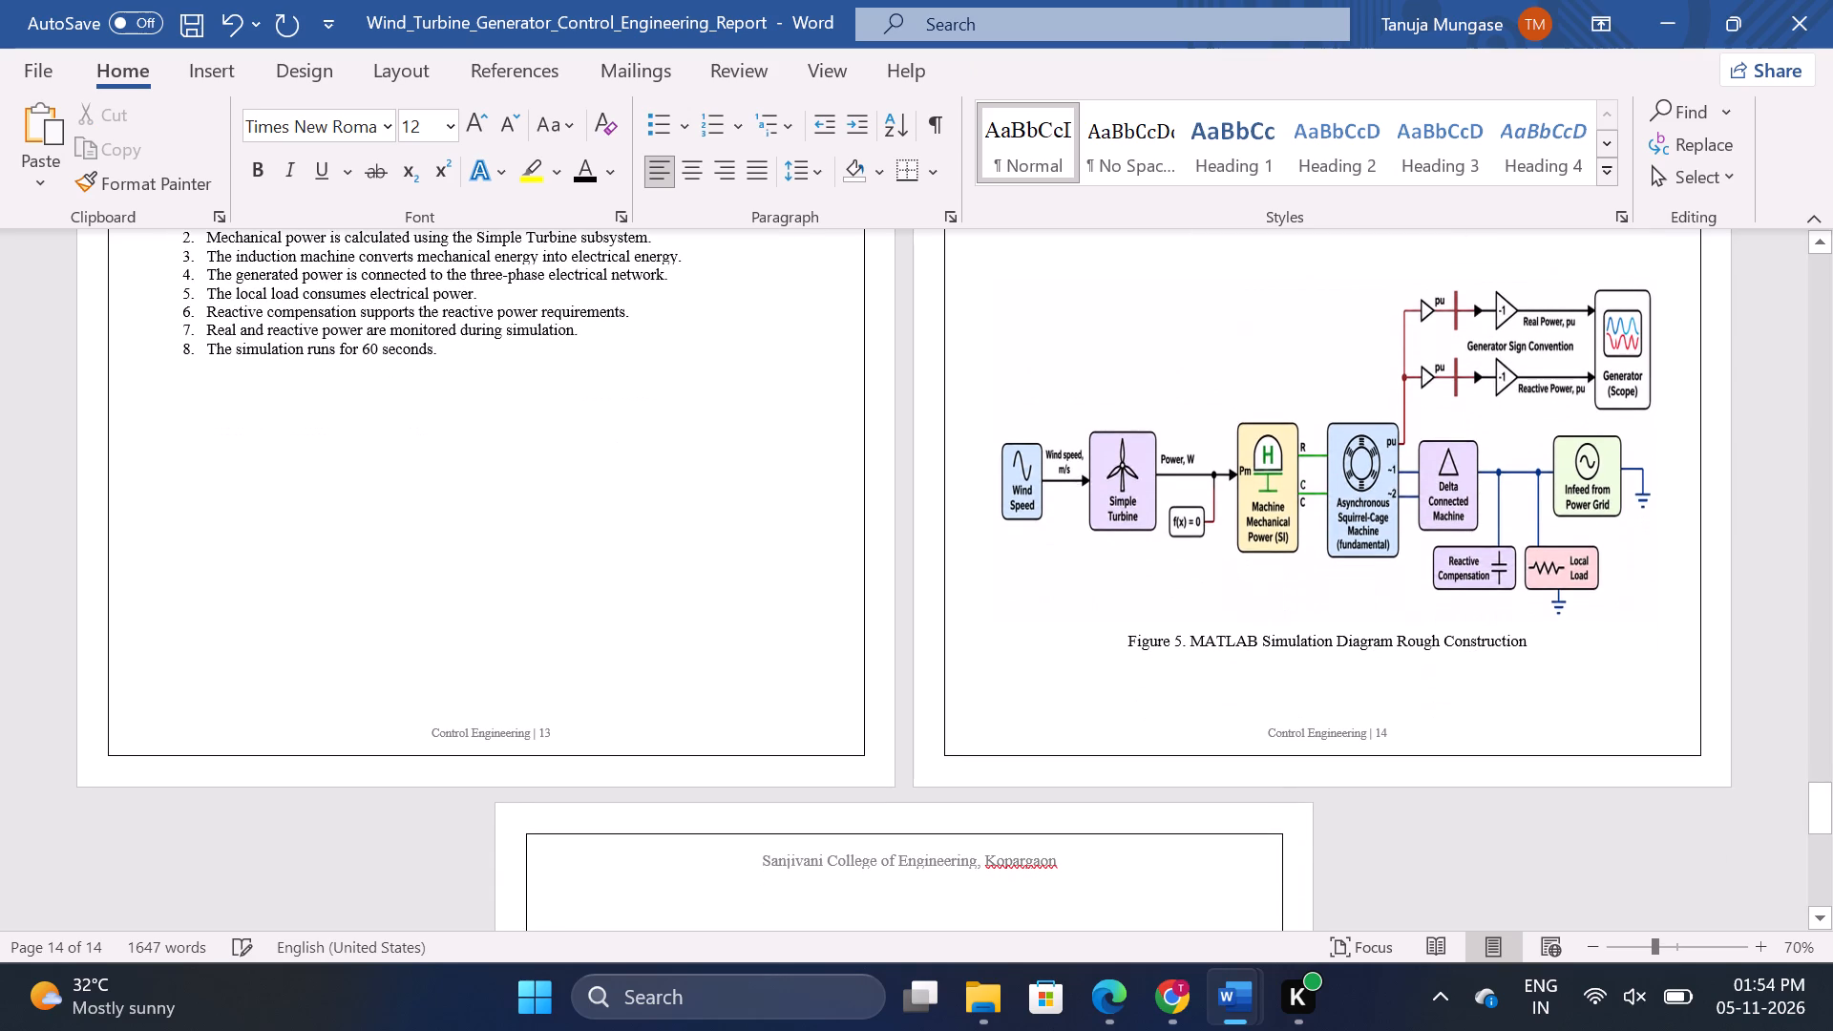
scroll(1552, 817, "down", 3)
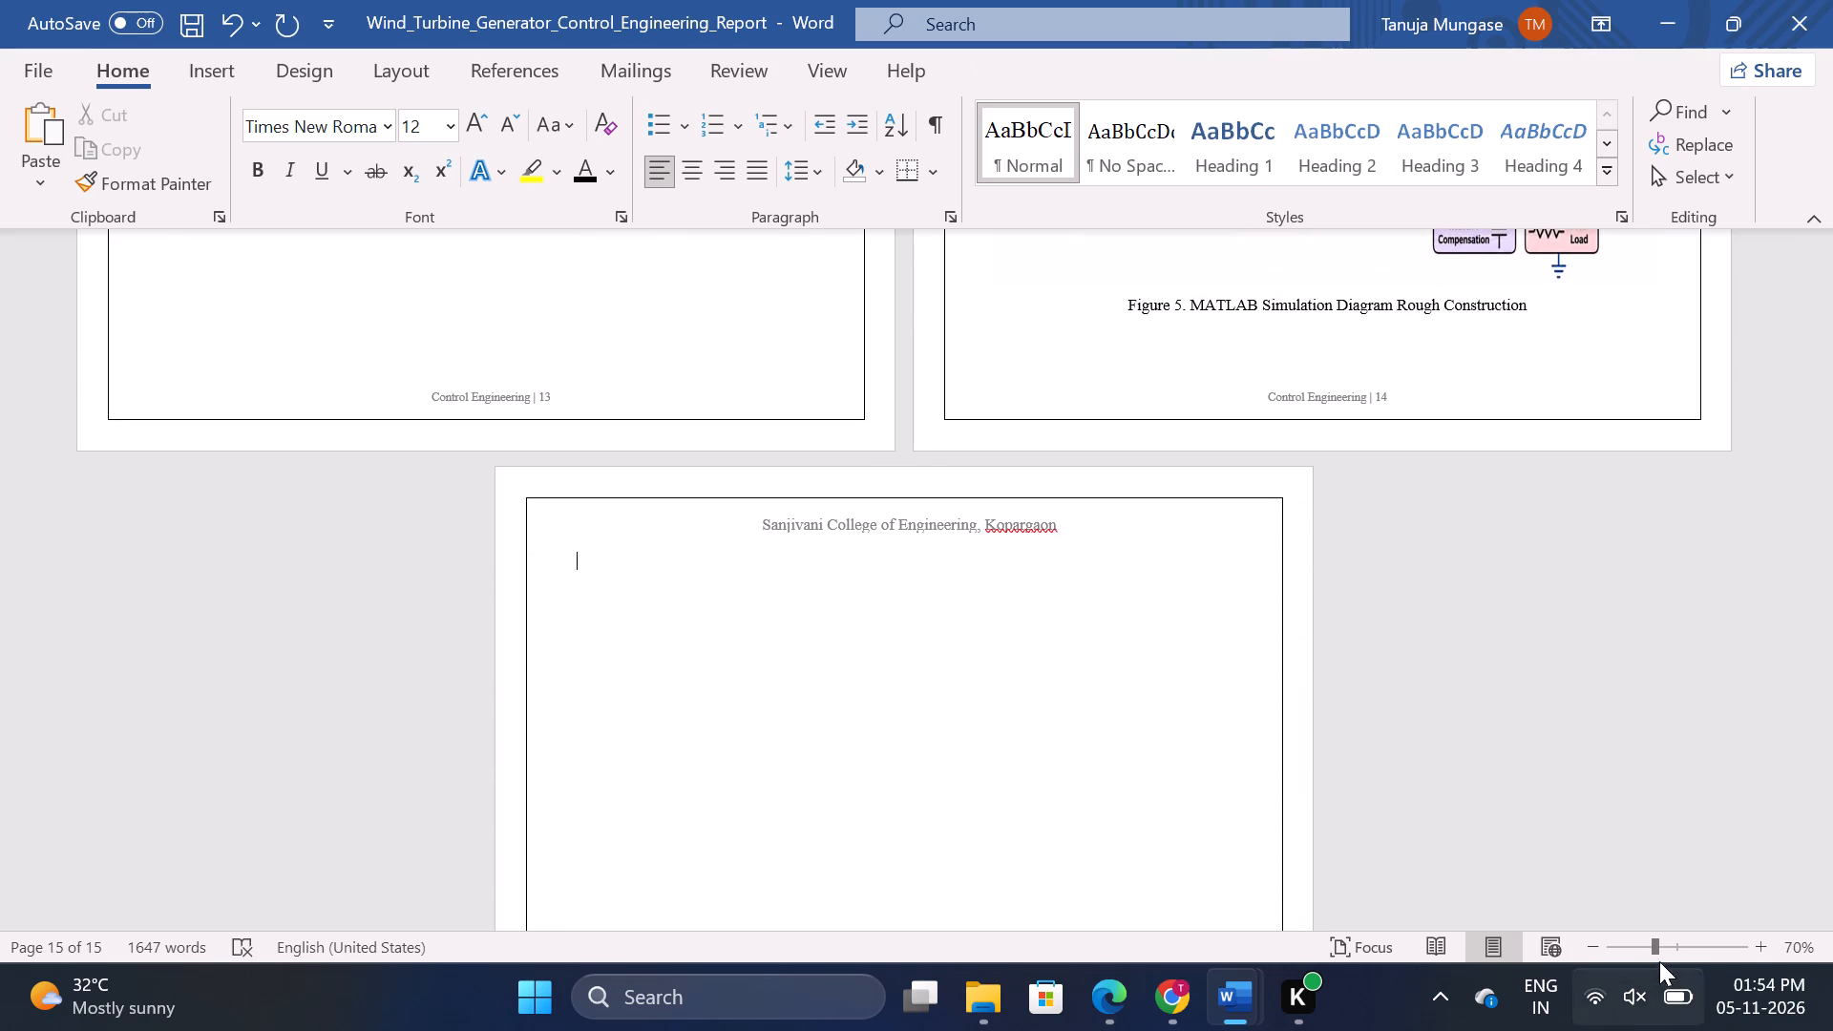
left_click(1667, 945)
scroll(1108, 782, "down", 1)
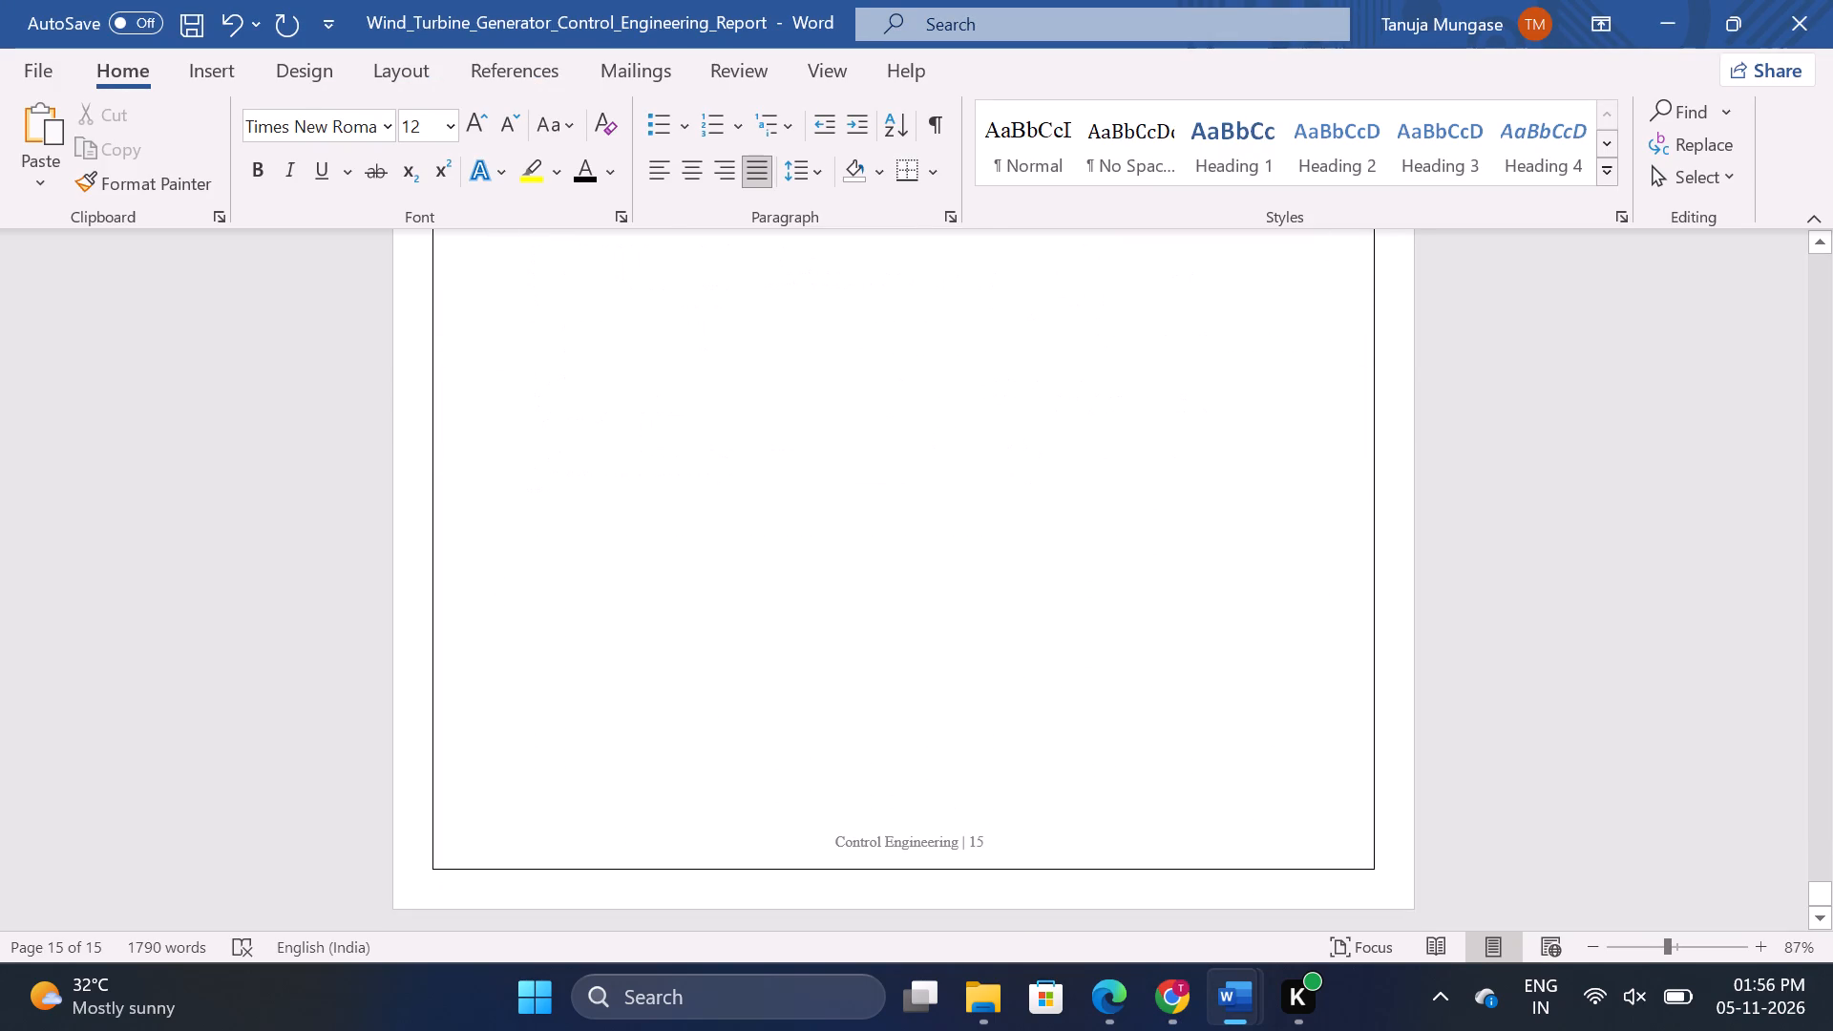
left_click(700, 649)
key("Return")
key("Return")
key("Return")
key("Return")
key("Return")
key("Return")
key("Return")
key("Return")
key("Return")
key("Return")
key("Return")
key("Return")
key("Return")
key("Return")
key("Return")
key("Return")
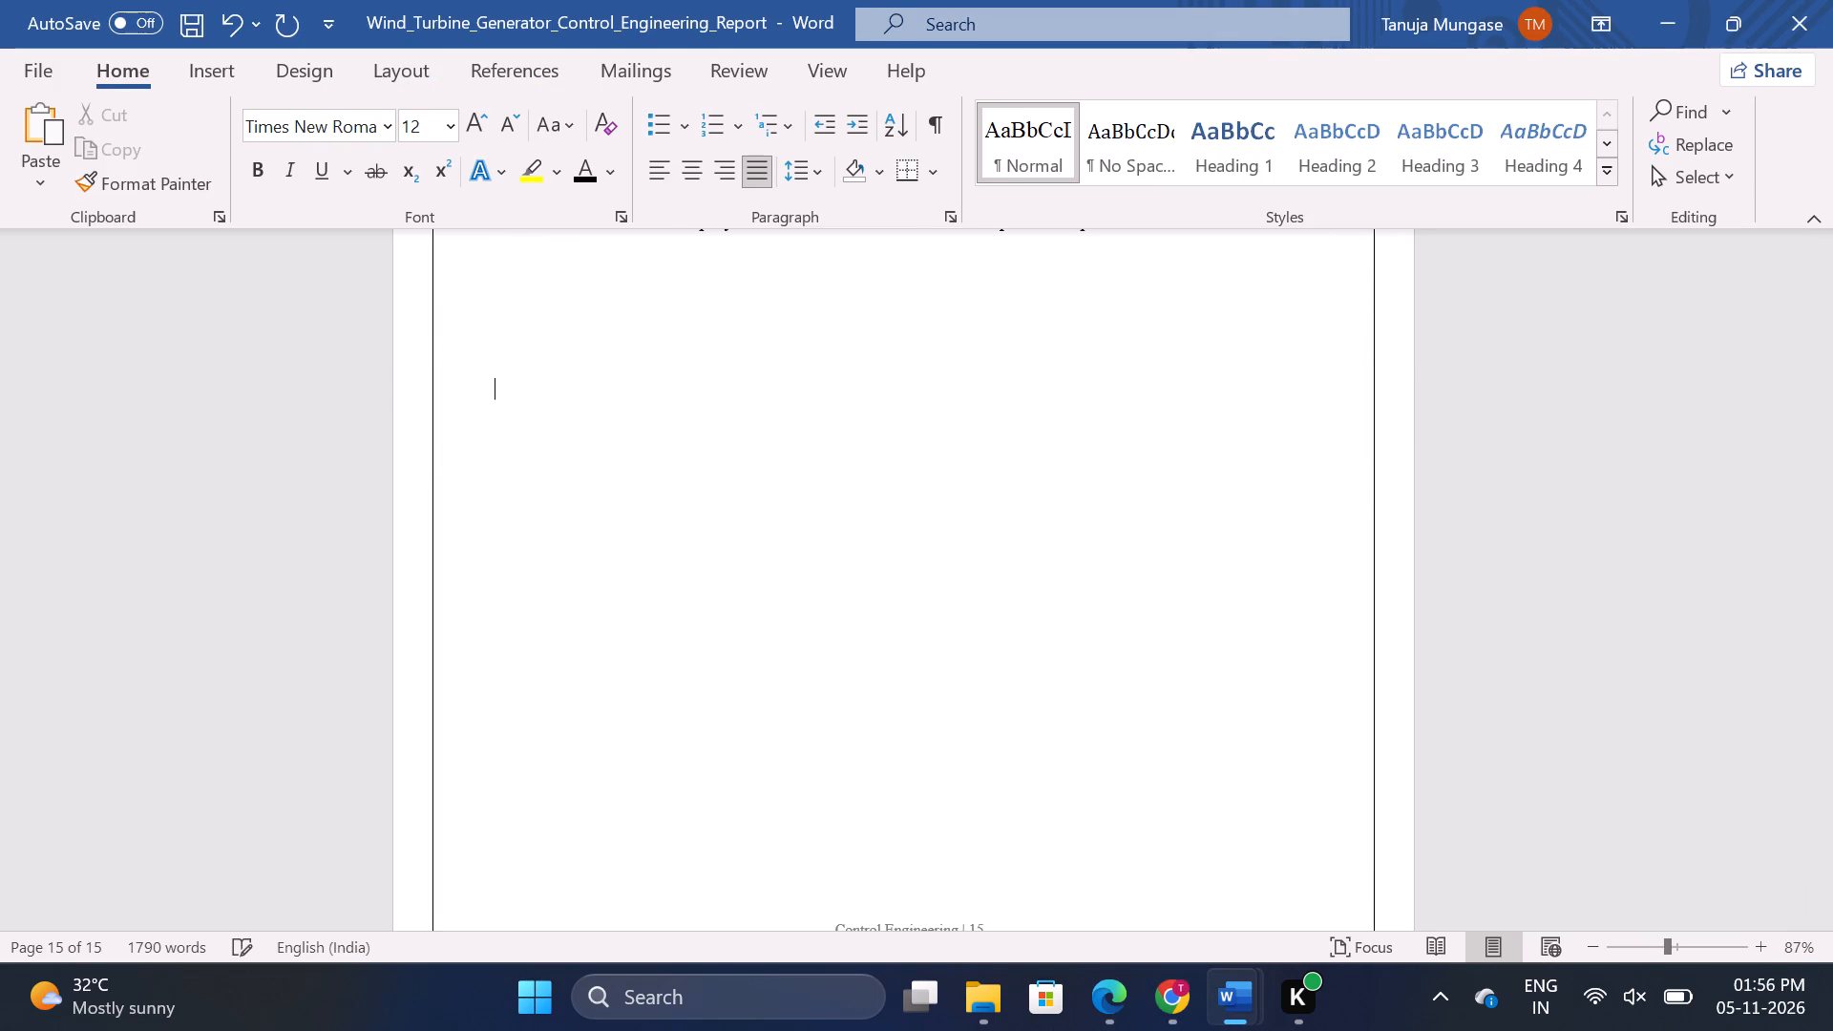
key("Return")
key("Return")
key("Return")
key("BackSpace")
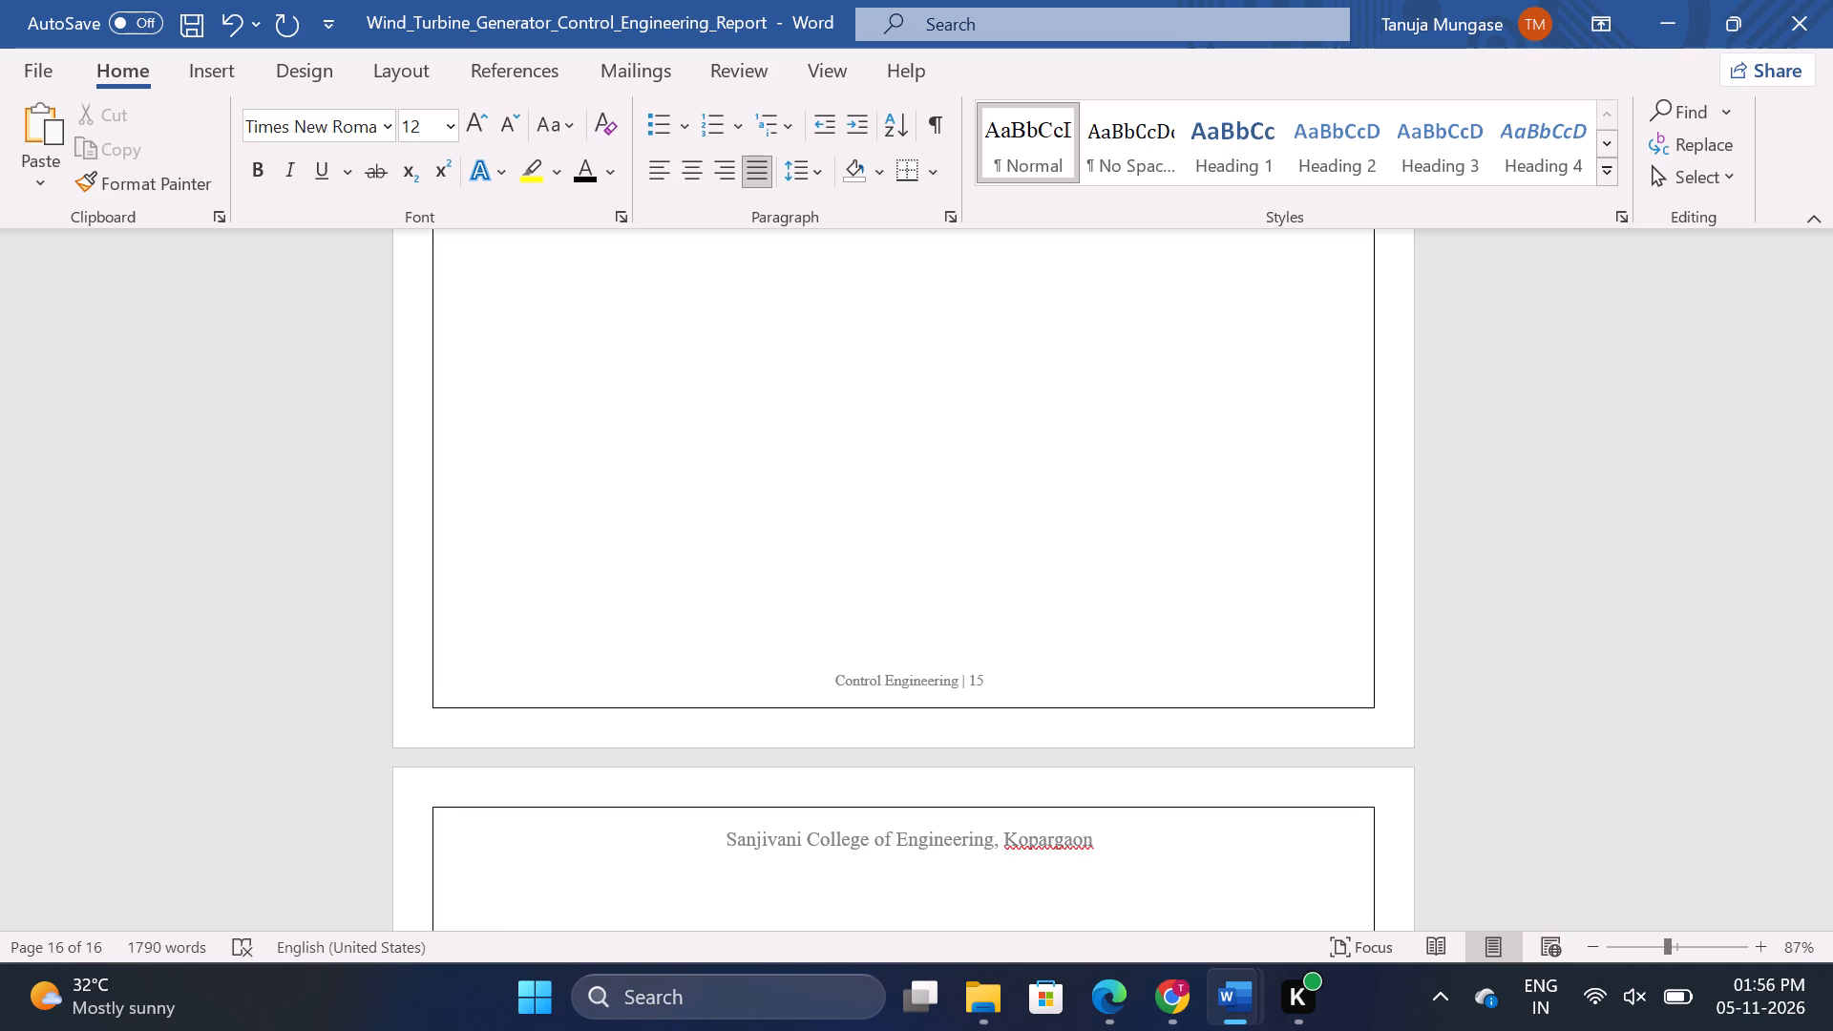
key("ctrl+v")
Check the pasted section and format the "17.1 Types of Waveforms" subheading in black Times New Roman.
scroll(700, 649, "down", 1)
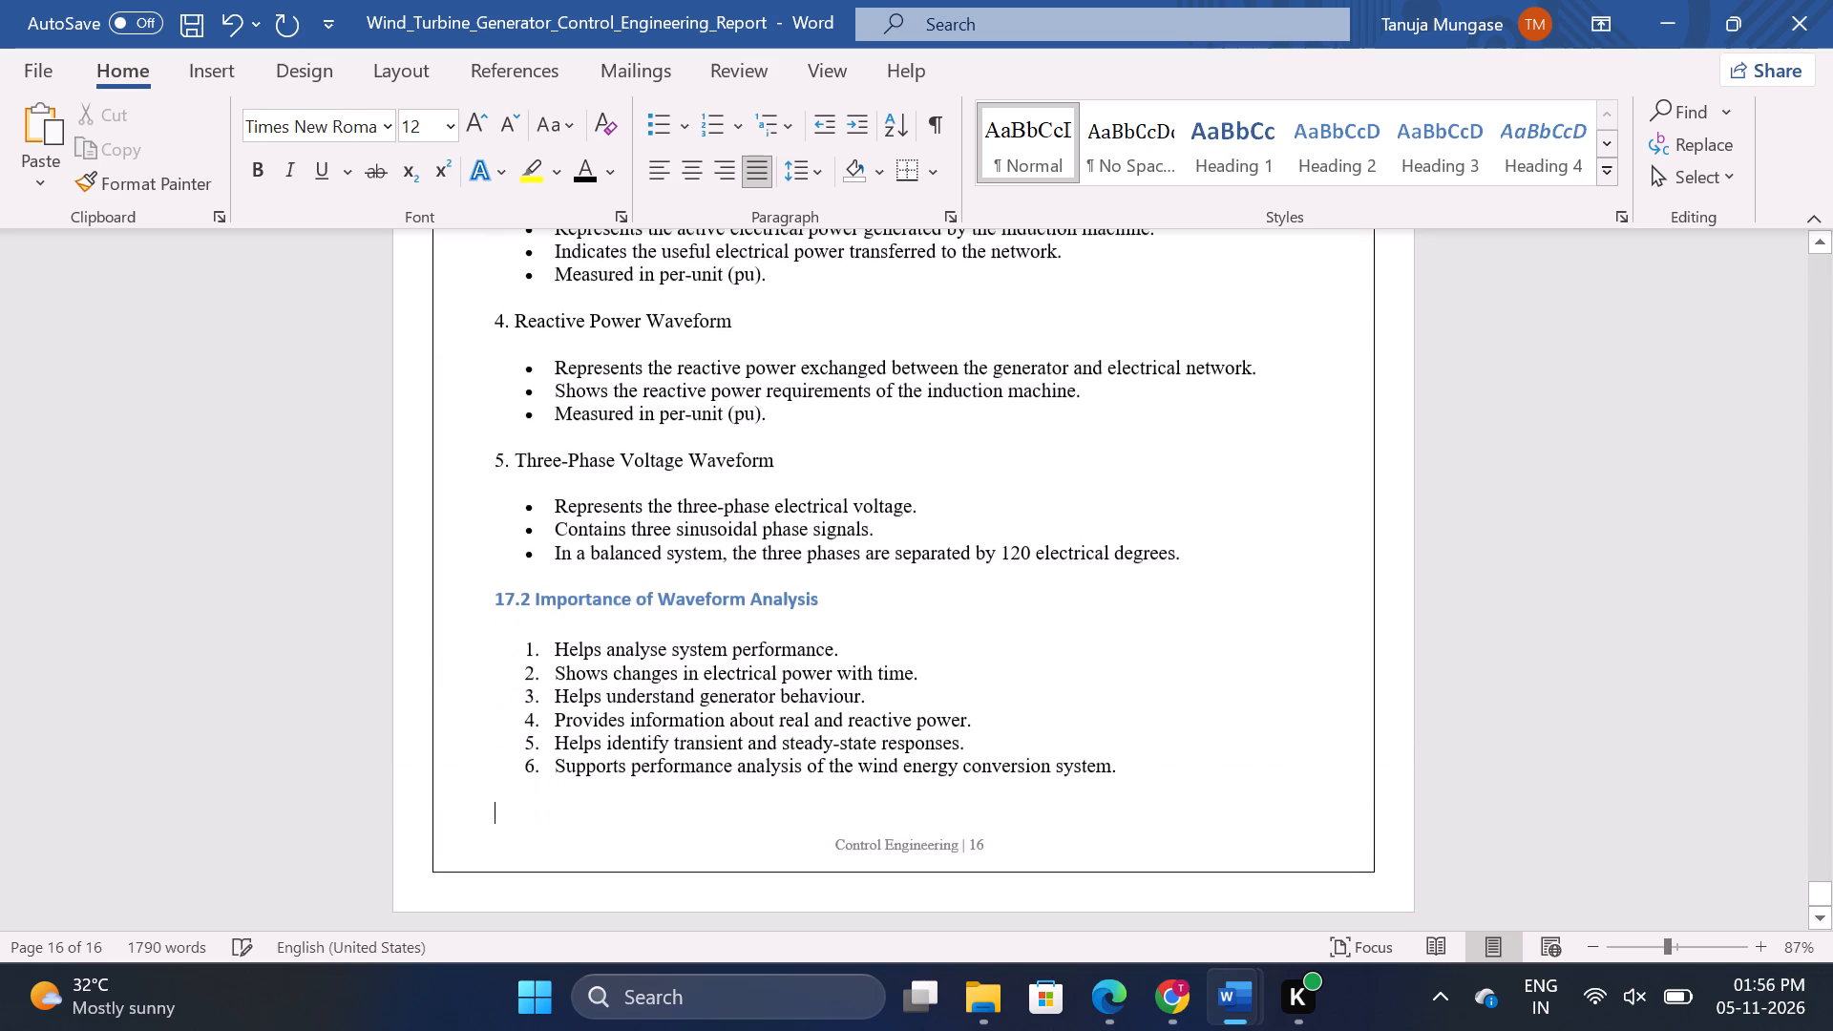
scroll(768, 573, "up", 3)
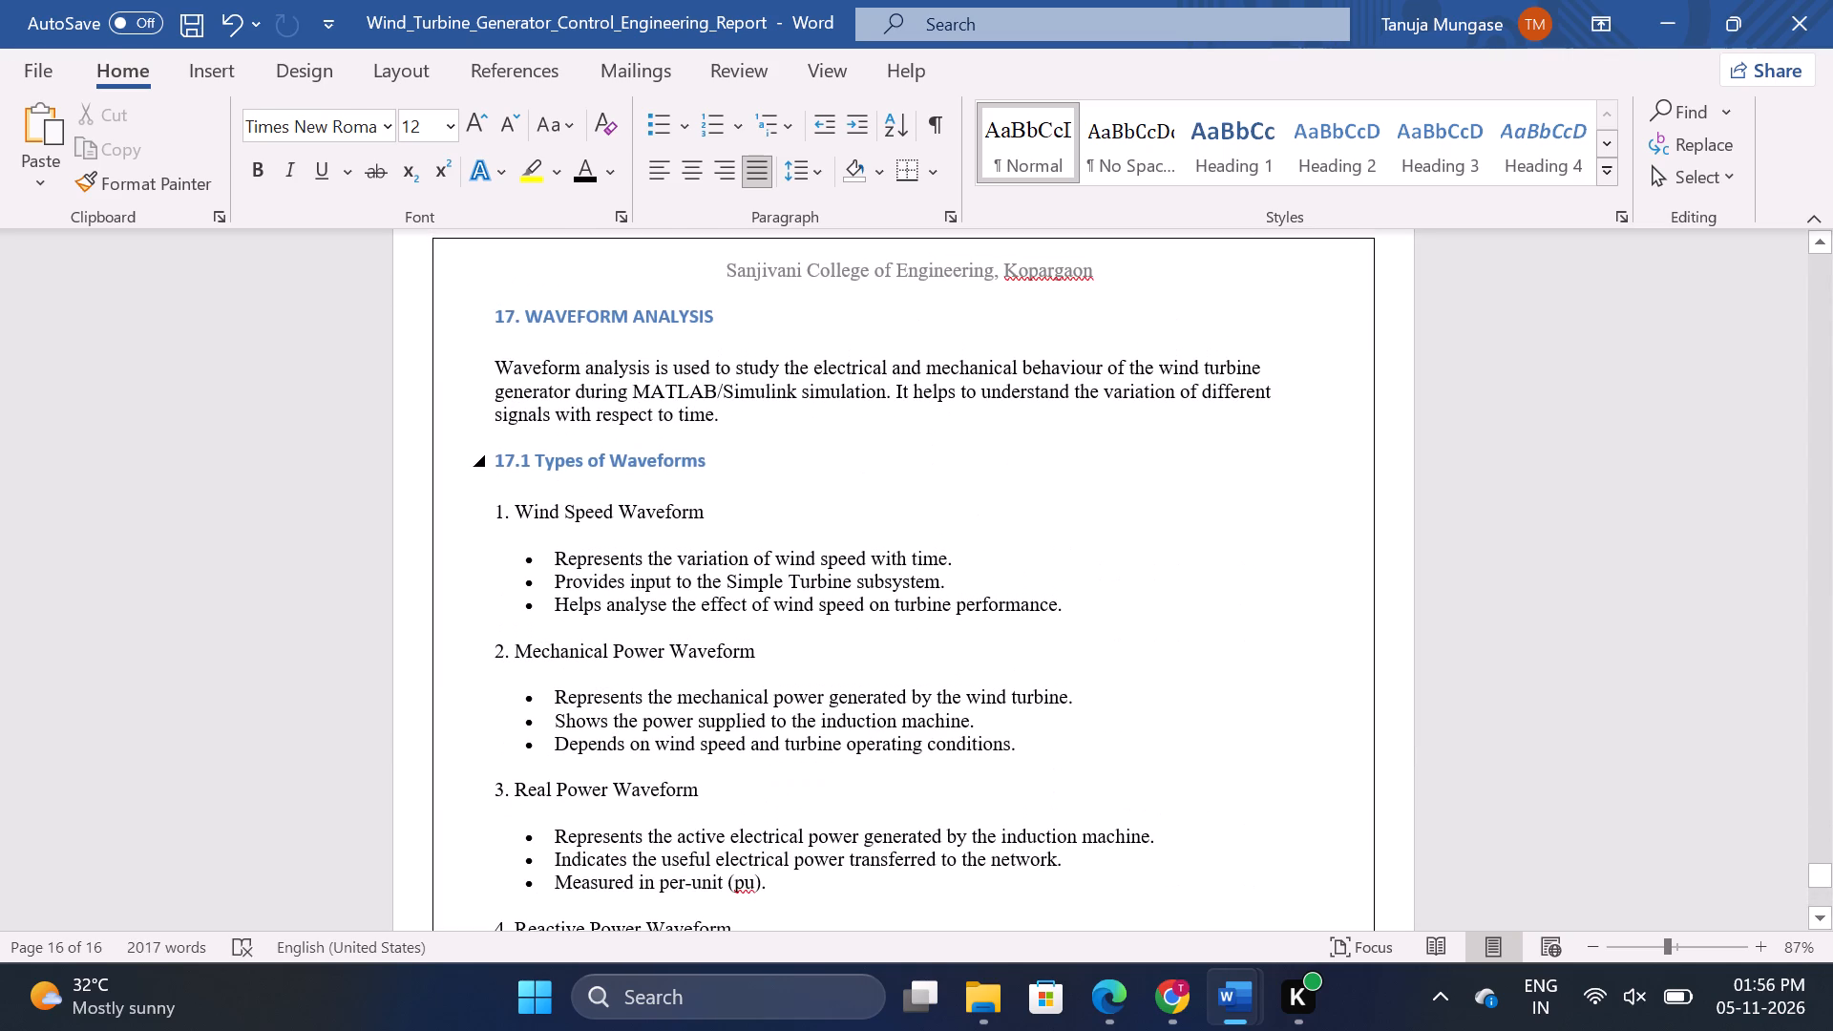
left_click_drag(719, 455, 471, 462)
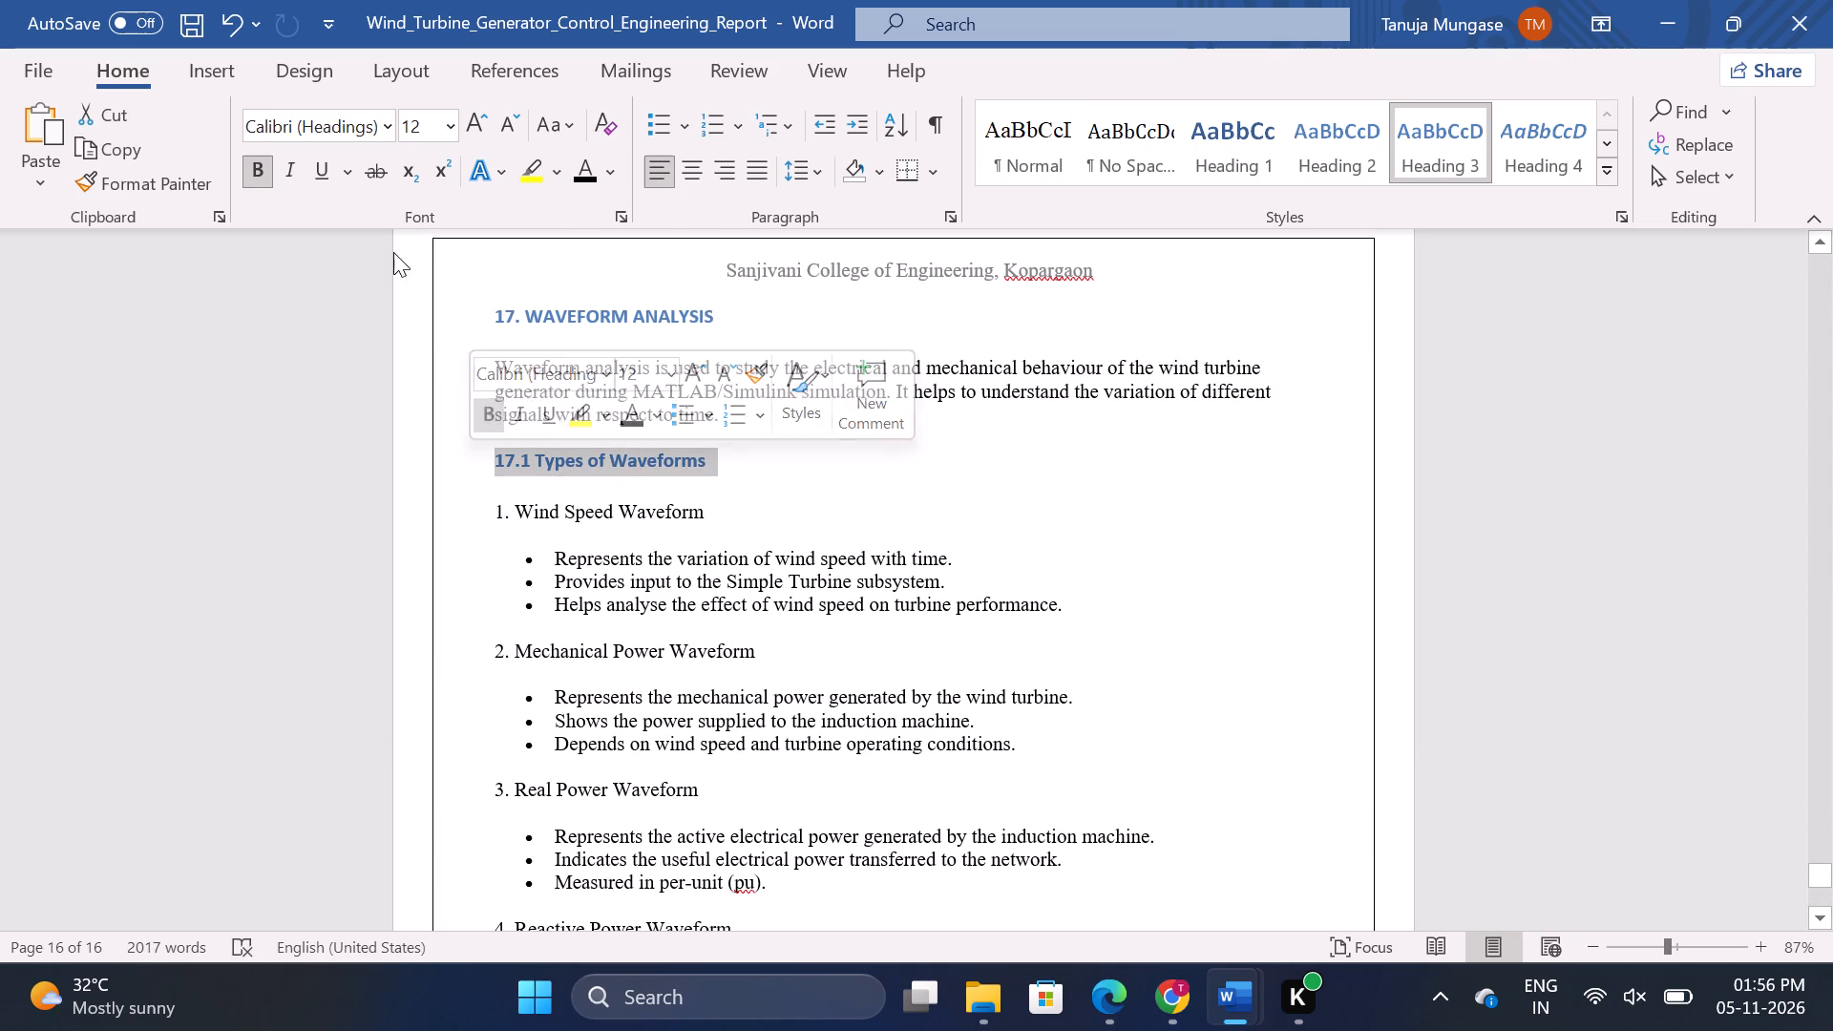
left_click(381, 121)
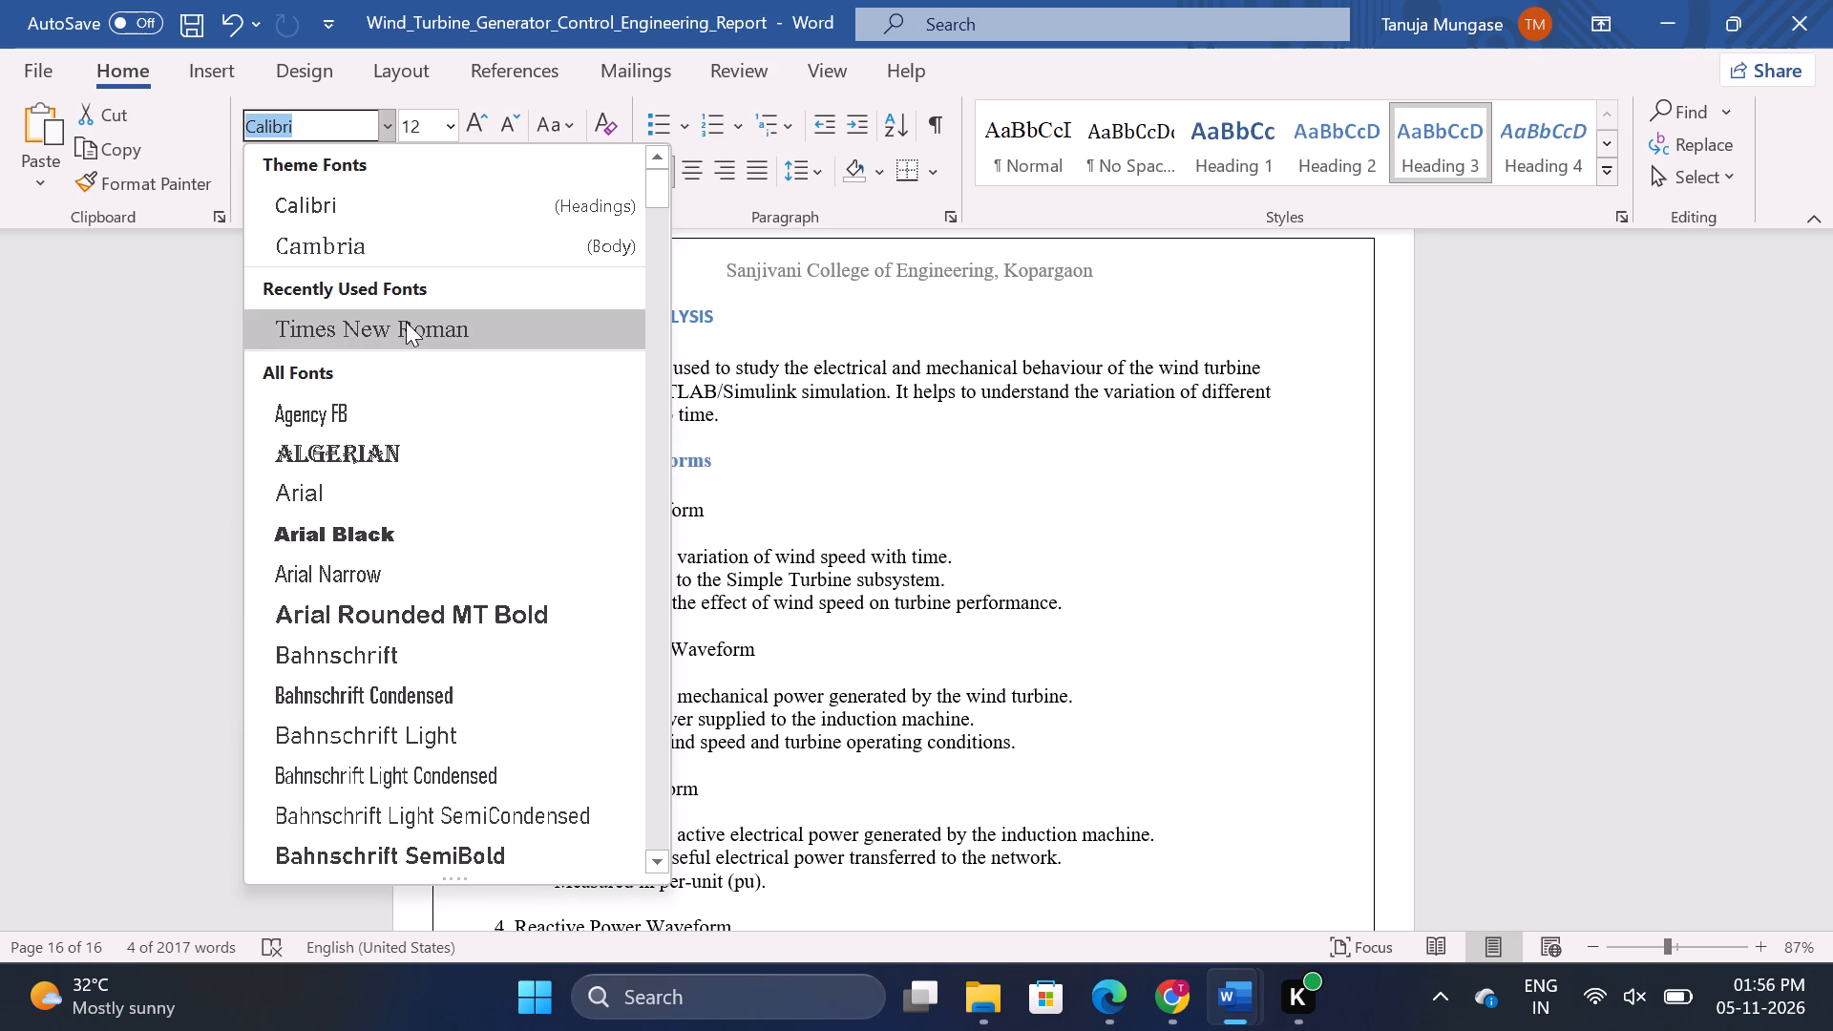
left_click(406, 322)
left_click(580, 182)
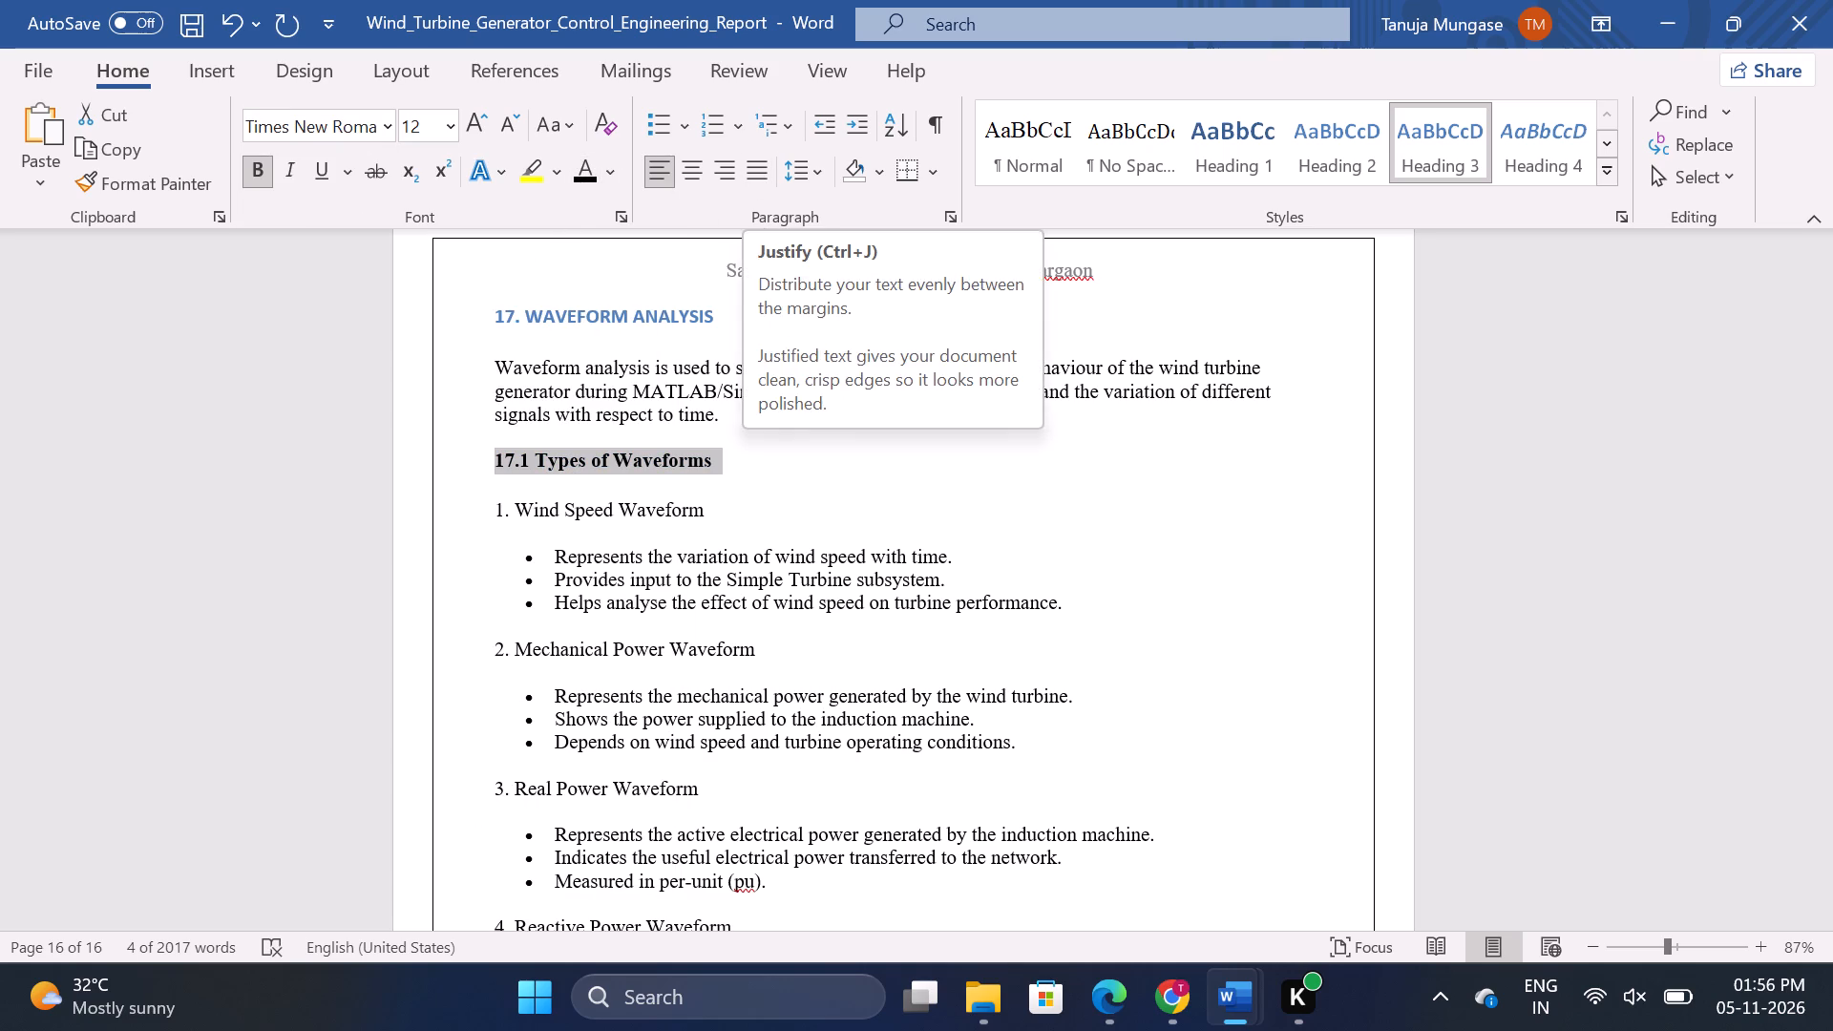
Format the "17. WAVEFORM ANALYSIS" heading in black Times New Roman.
left_click_drag(728, 311, 484, 310)
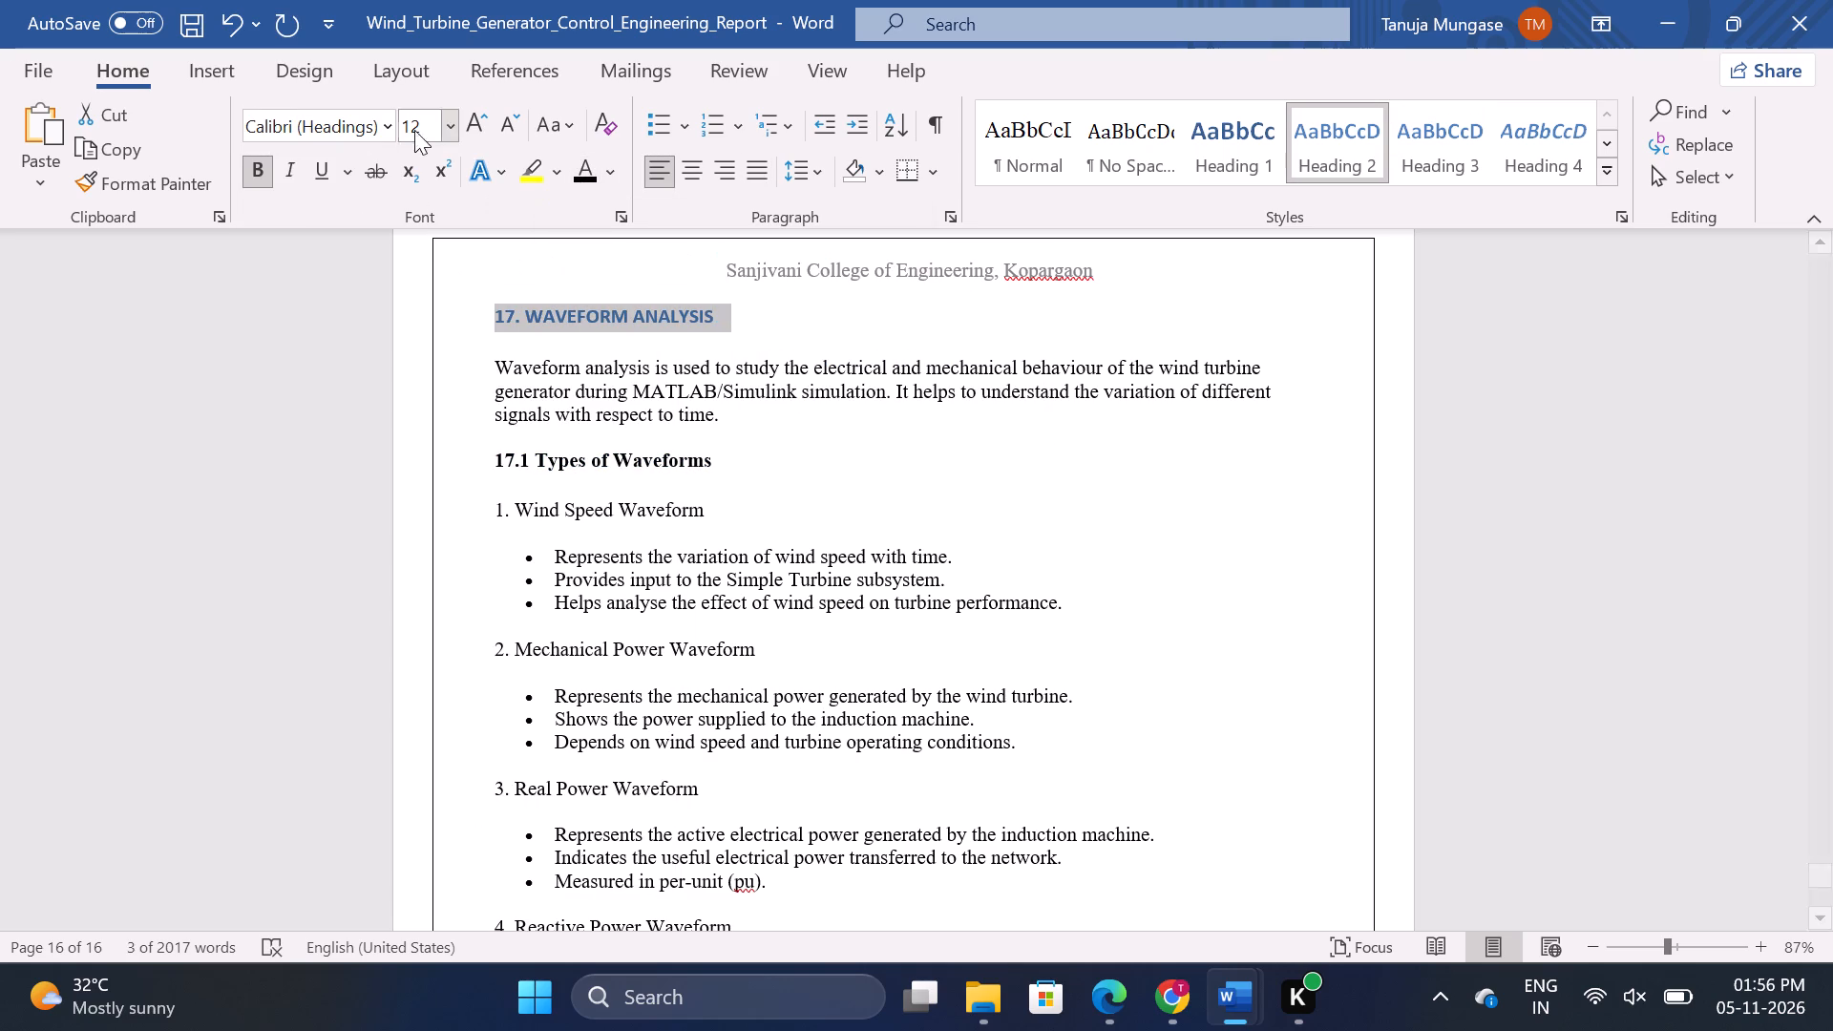
left_click(381, 124)
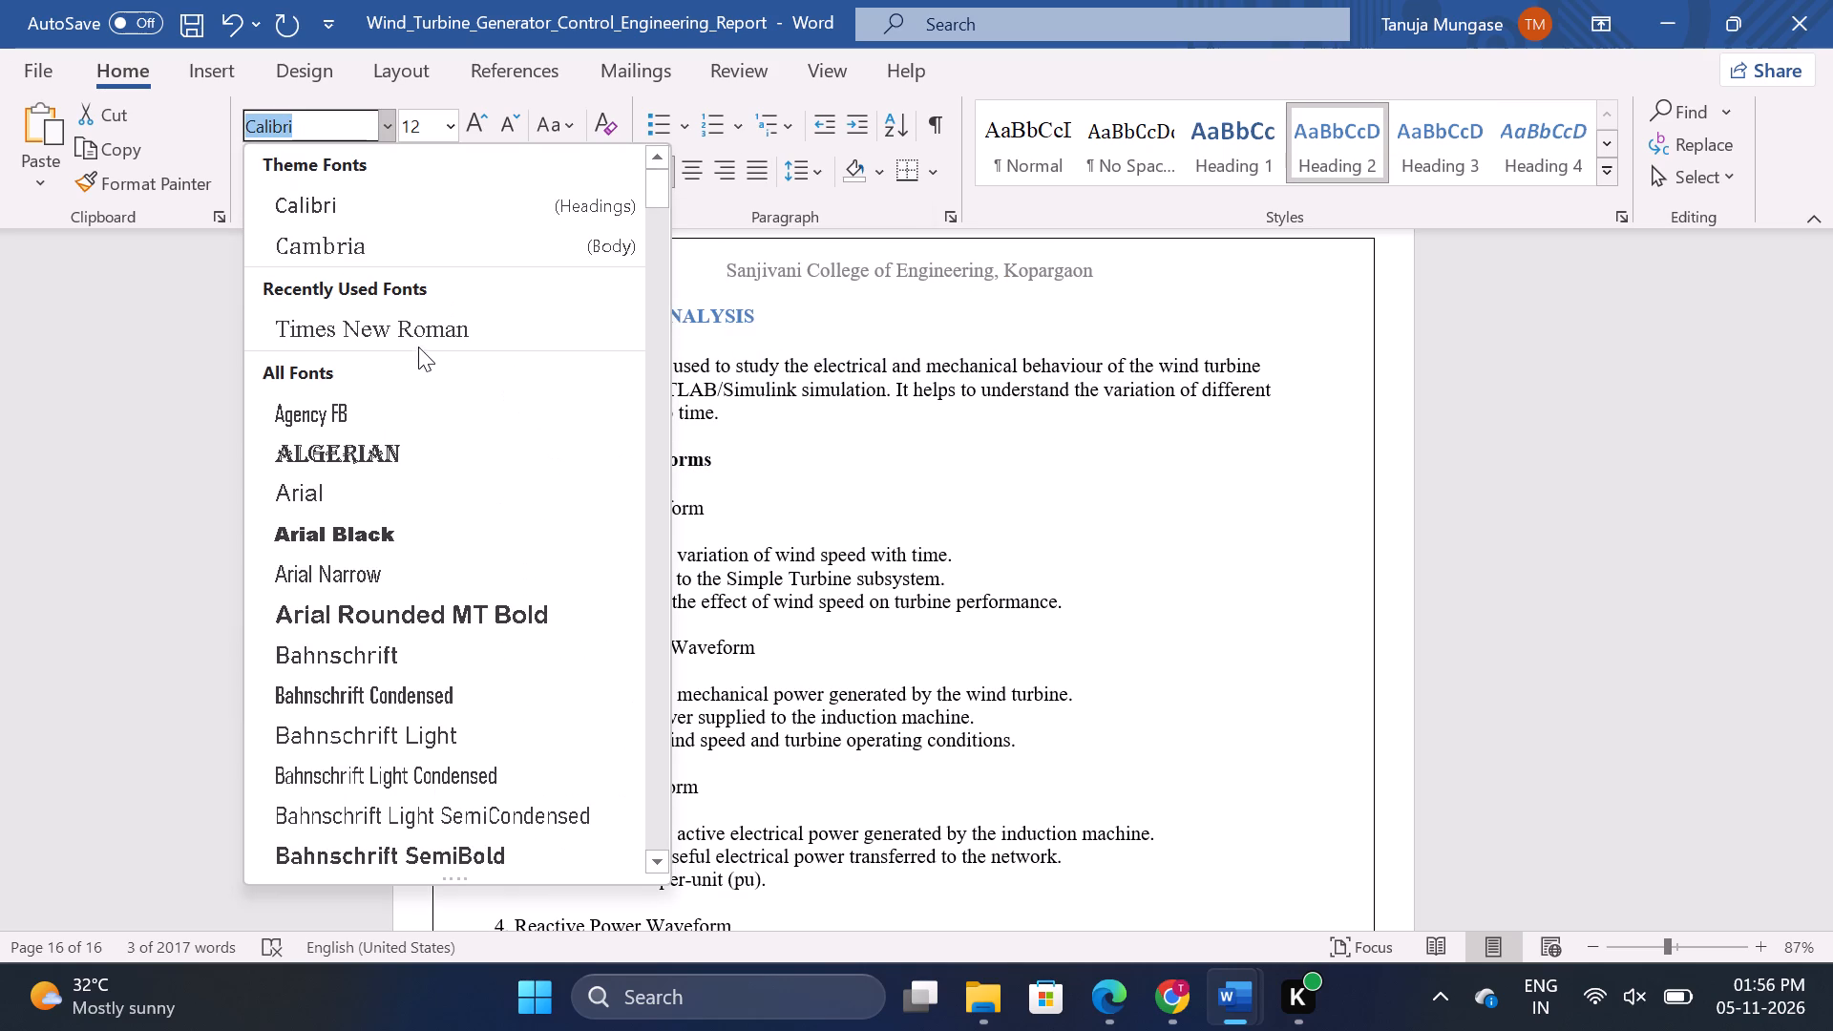
left_click(434, 331)
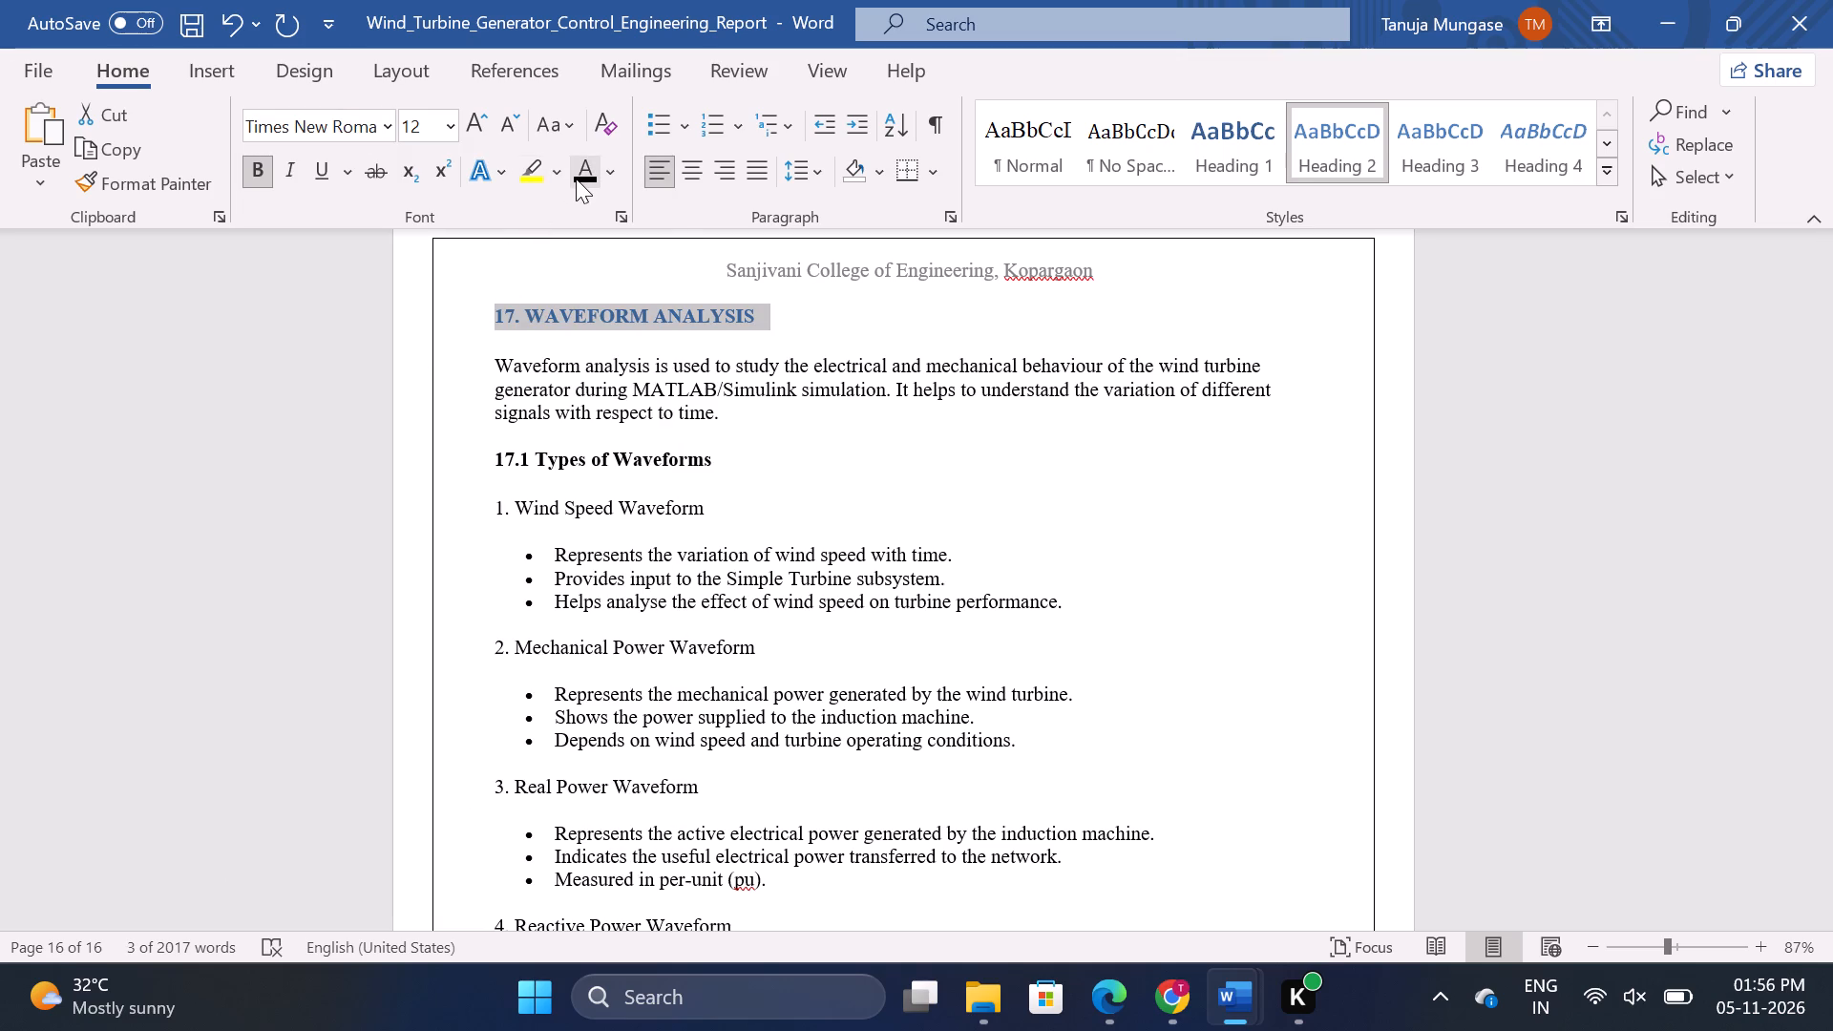
left_click(575, 178)
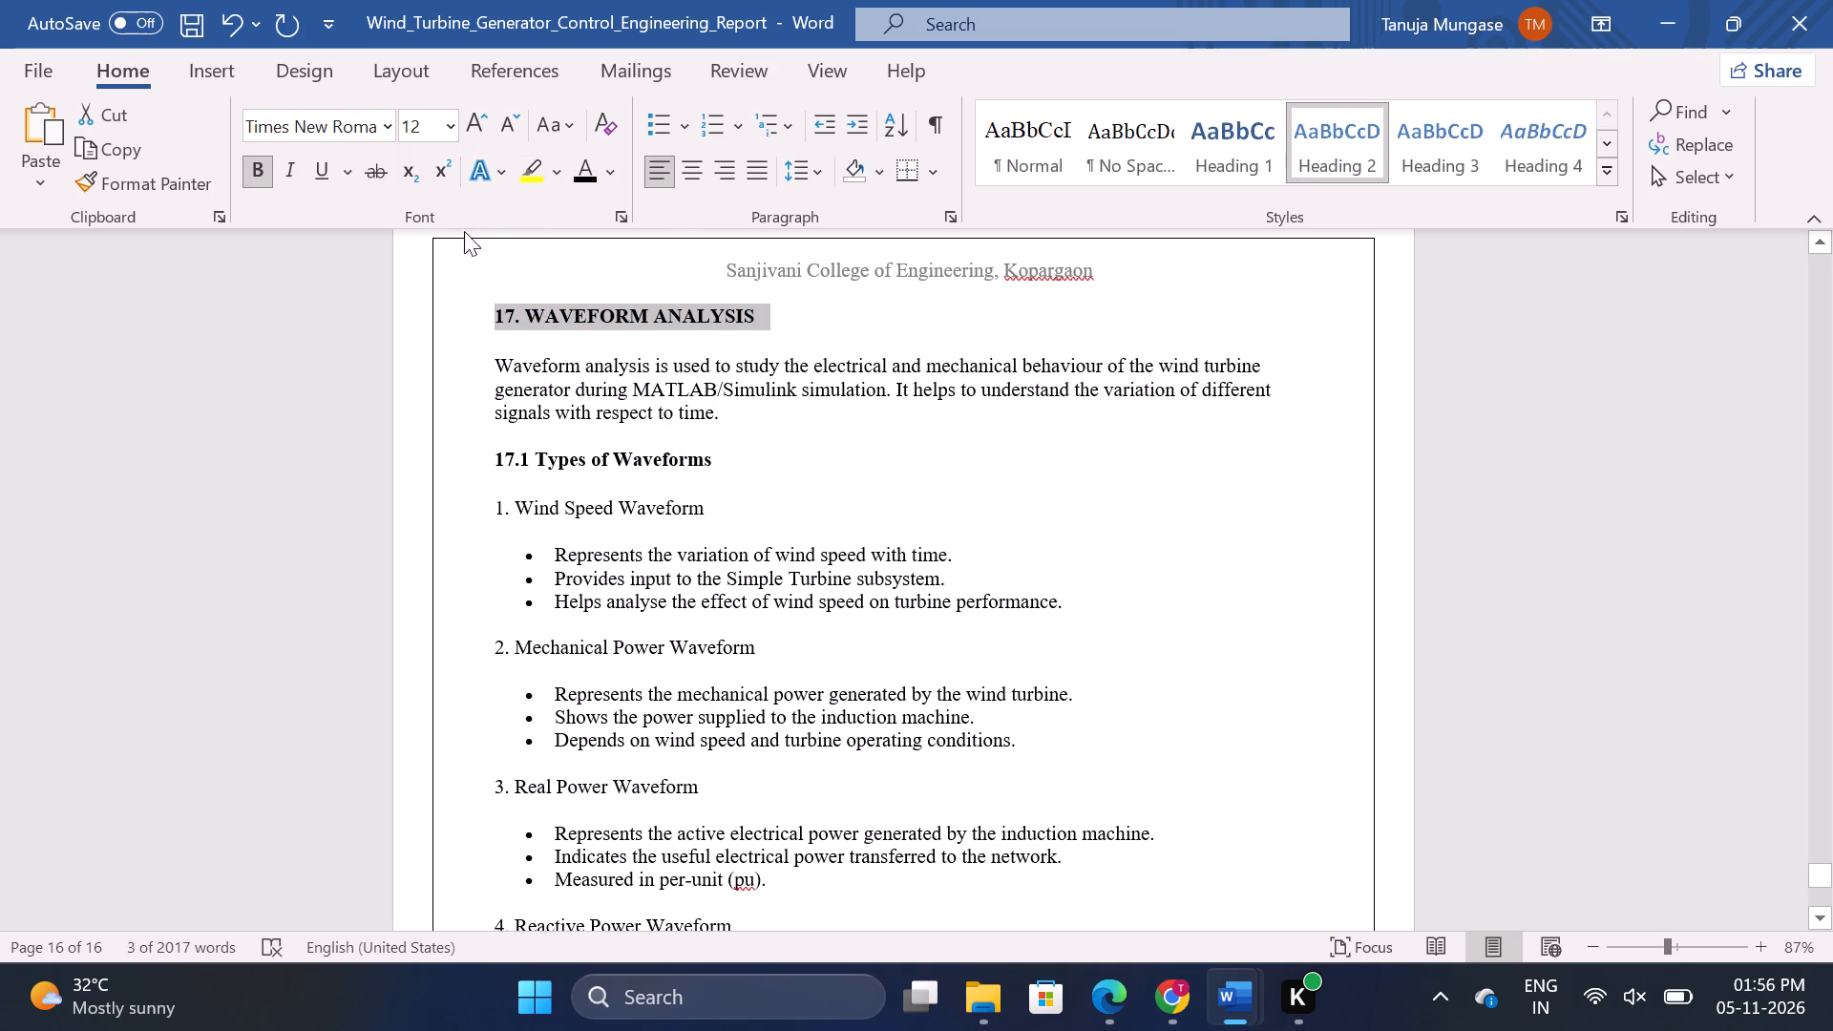
Enlarge the "17. WAVEFORM ANALYSIS" heading to 14 pt.
left_click(475, 135)
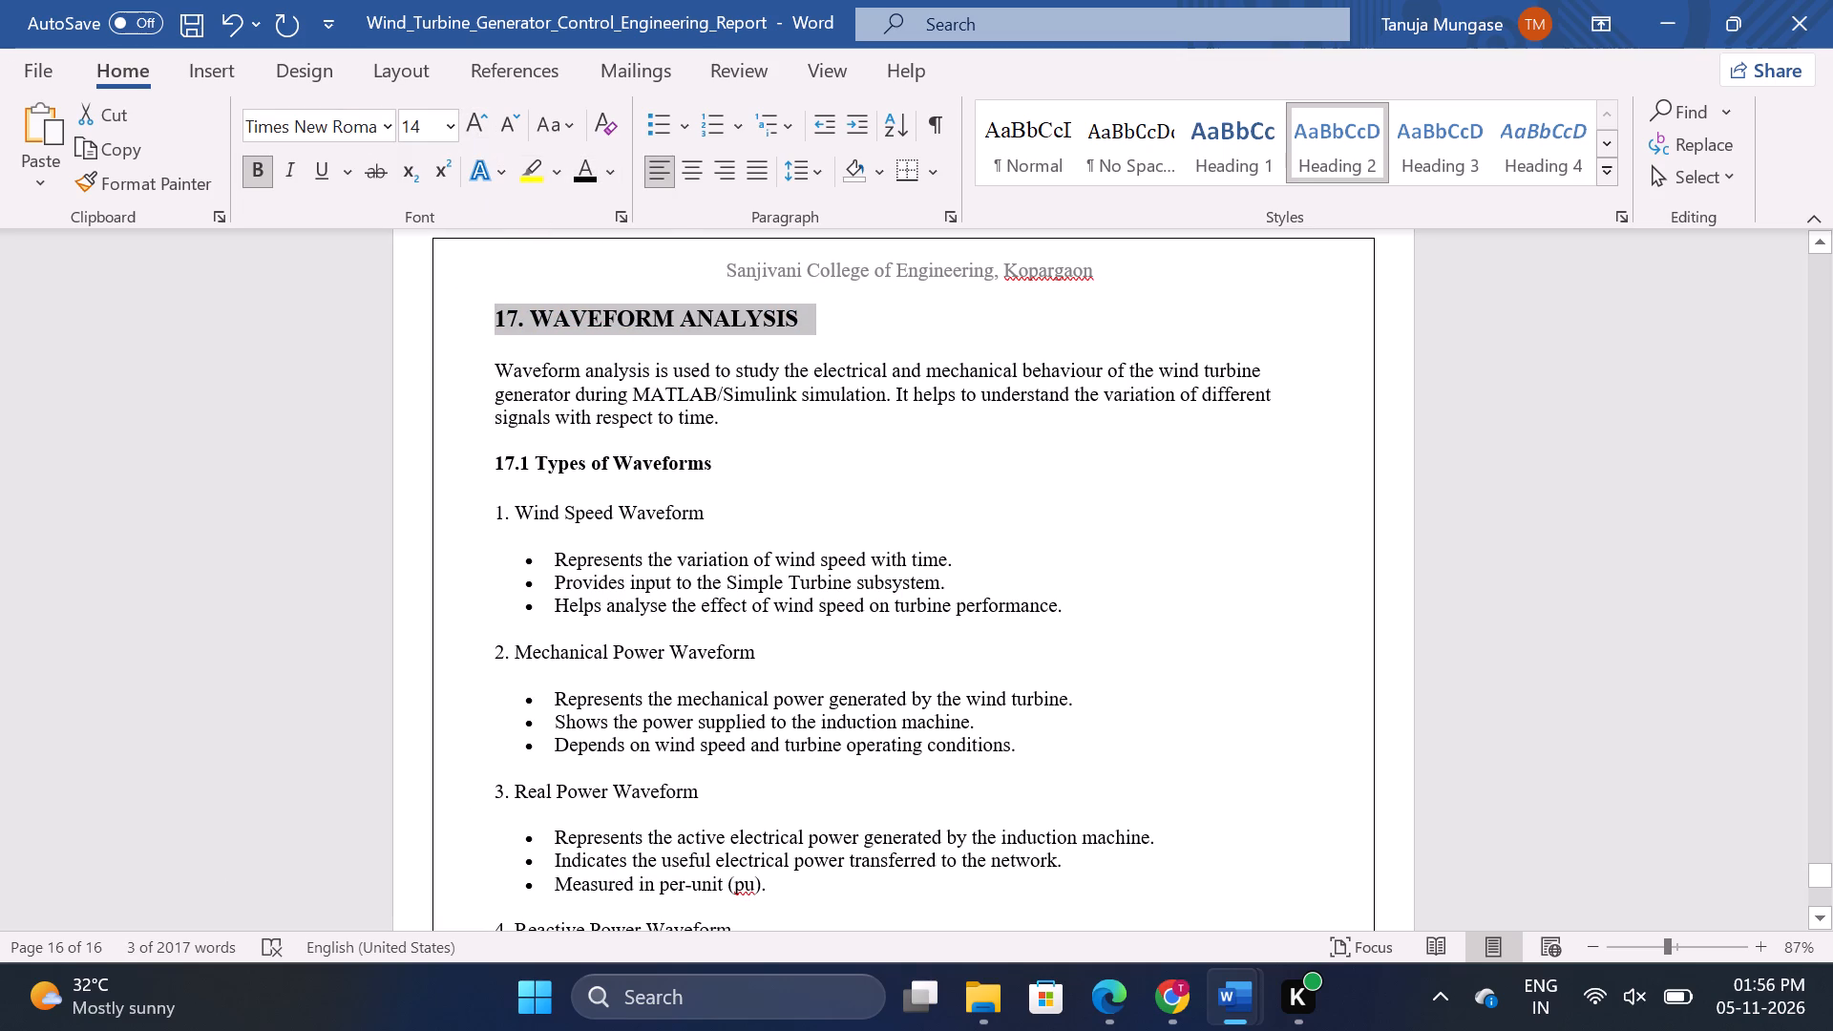
left_click(520, 561)
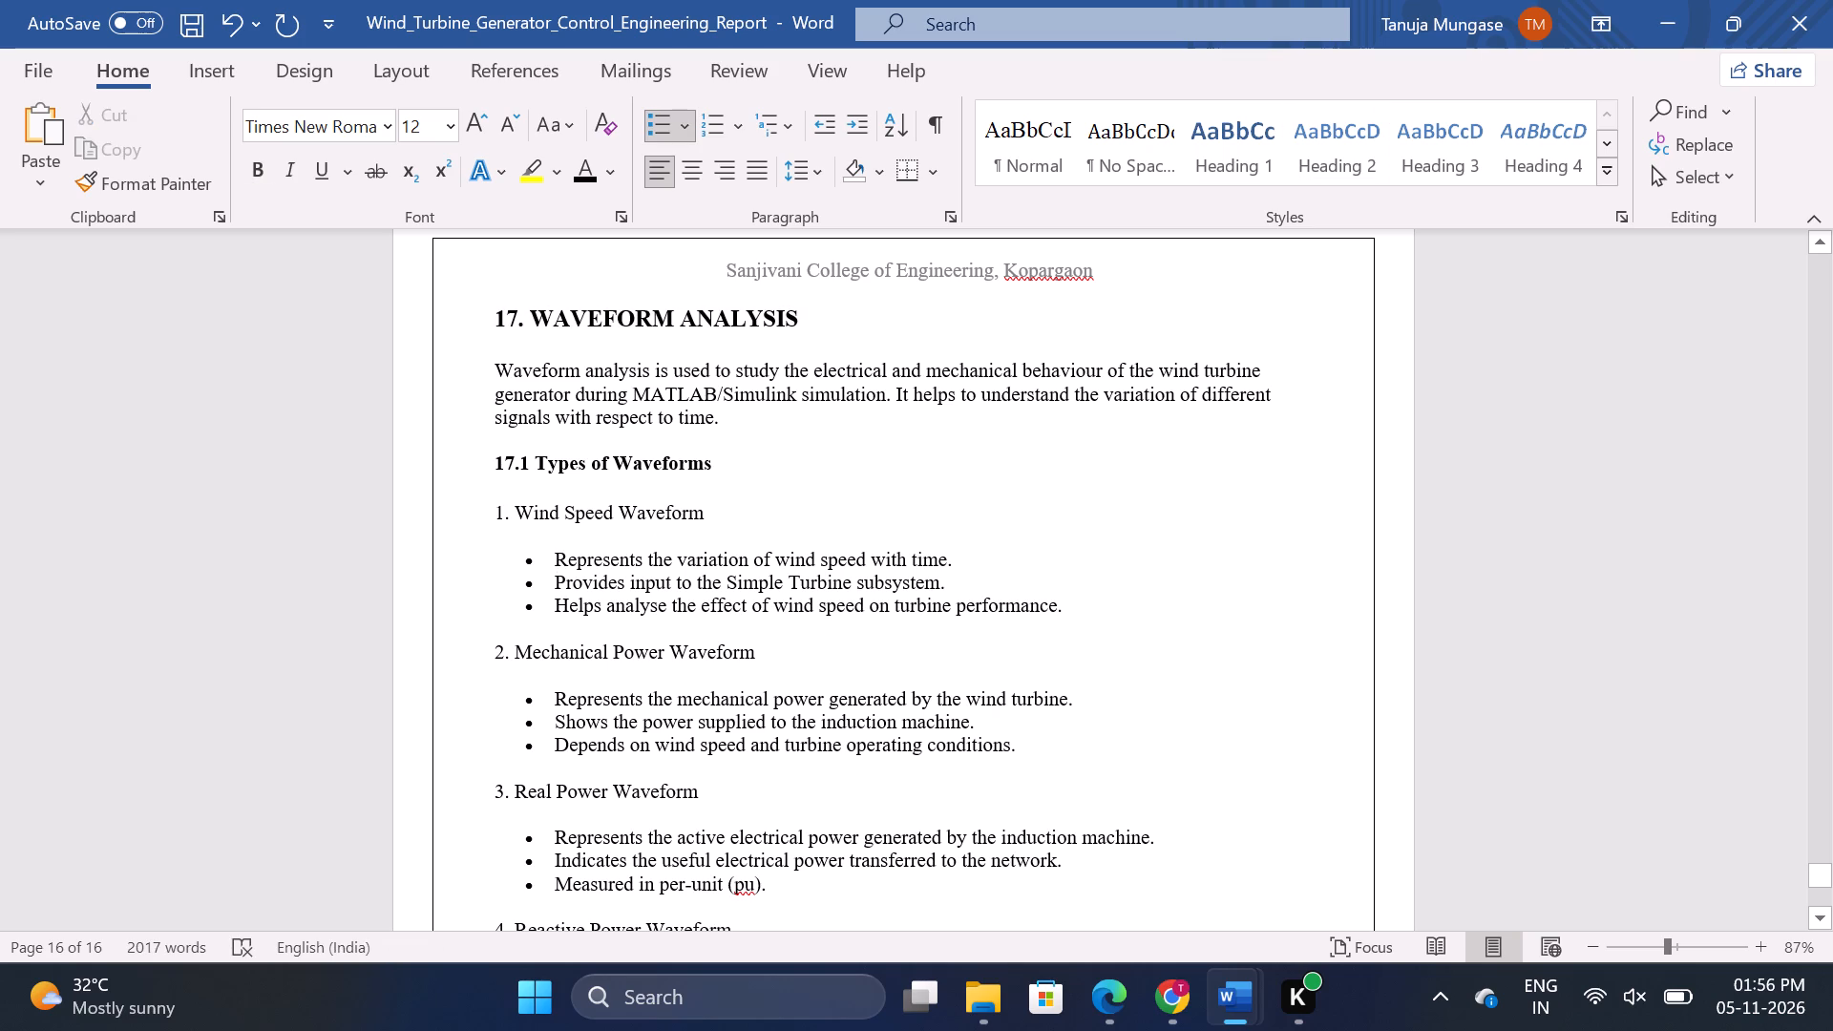
Format the "17.2 Importance of Waveform Analysis" subheading in black Times New Roman.
scroll(751, 659, "down", 2)
scroll(632, 699, "down", 1)
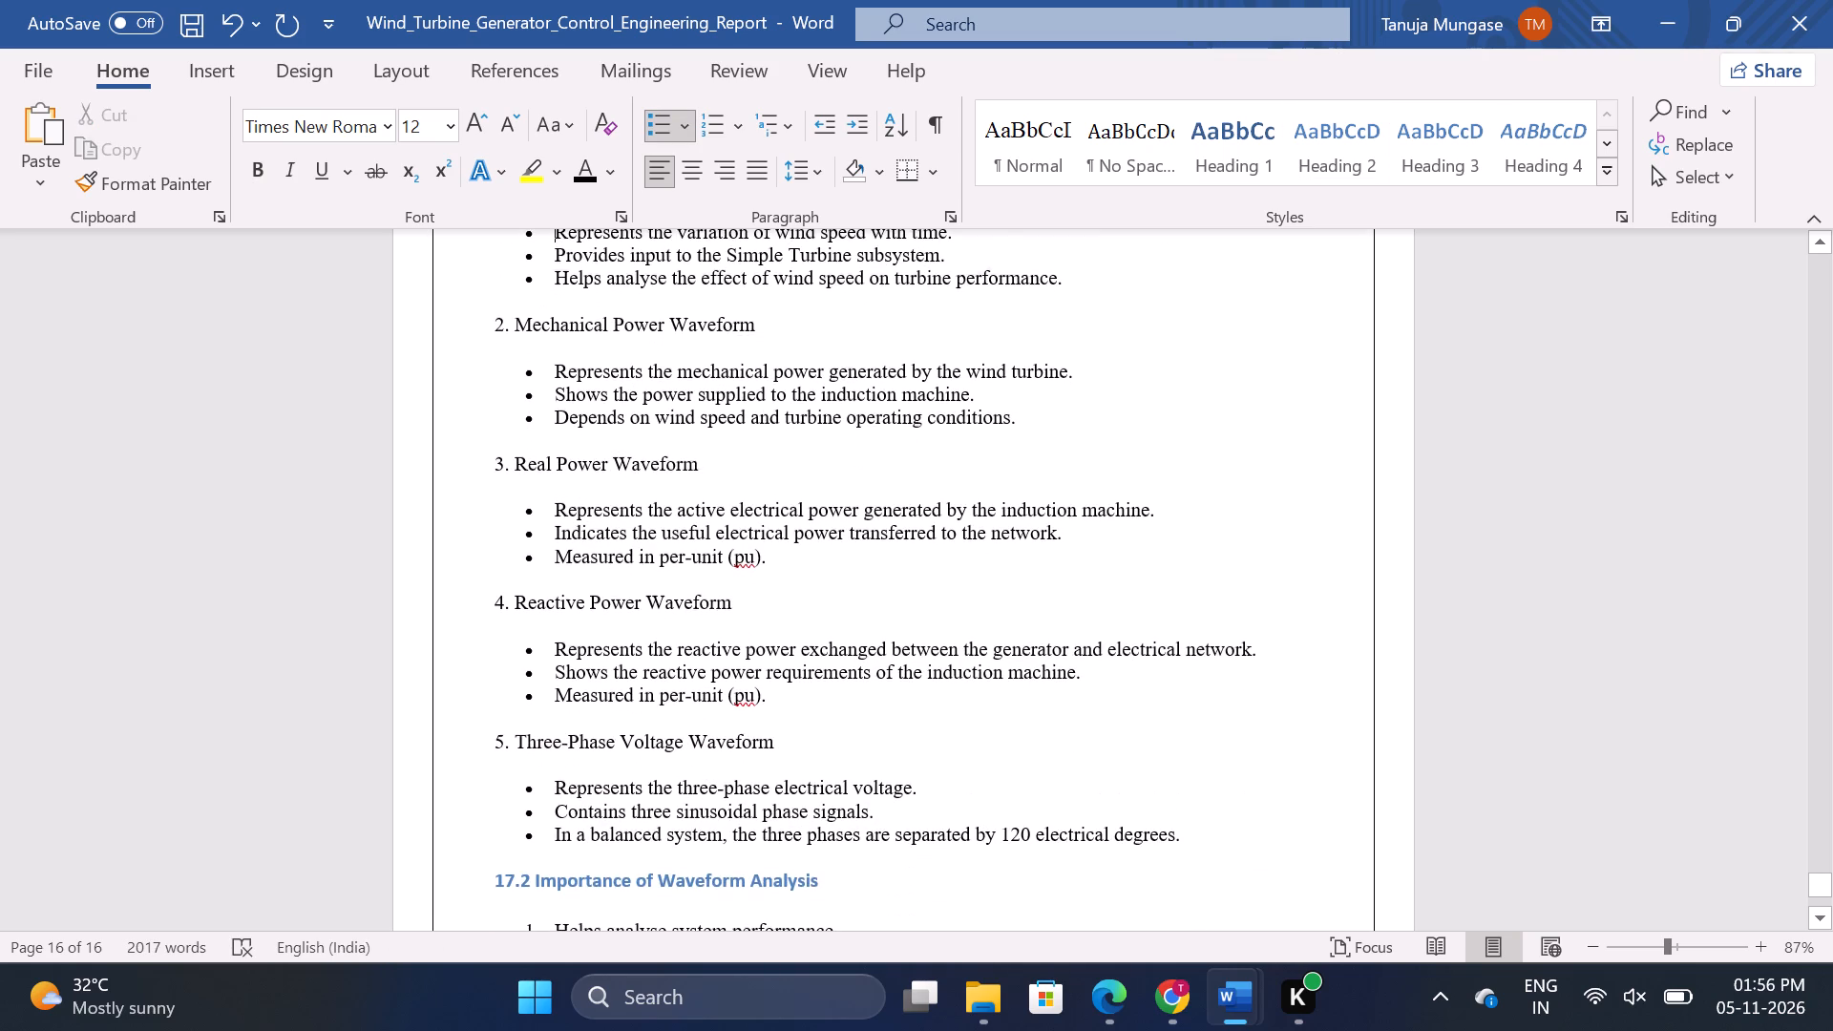
scroll(632, 699, "down", 1)
left_click_drag(830, 699, 513, 688)
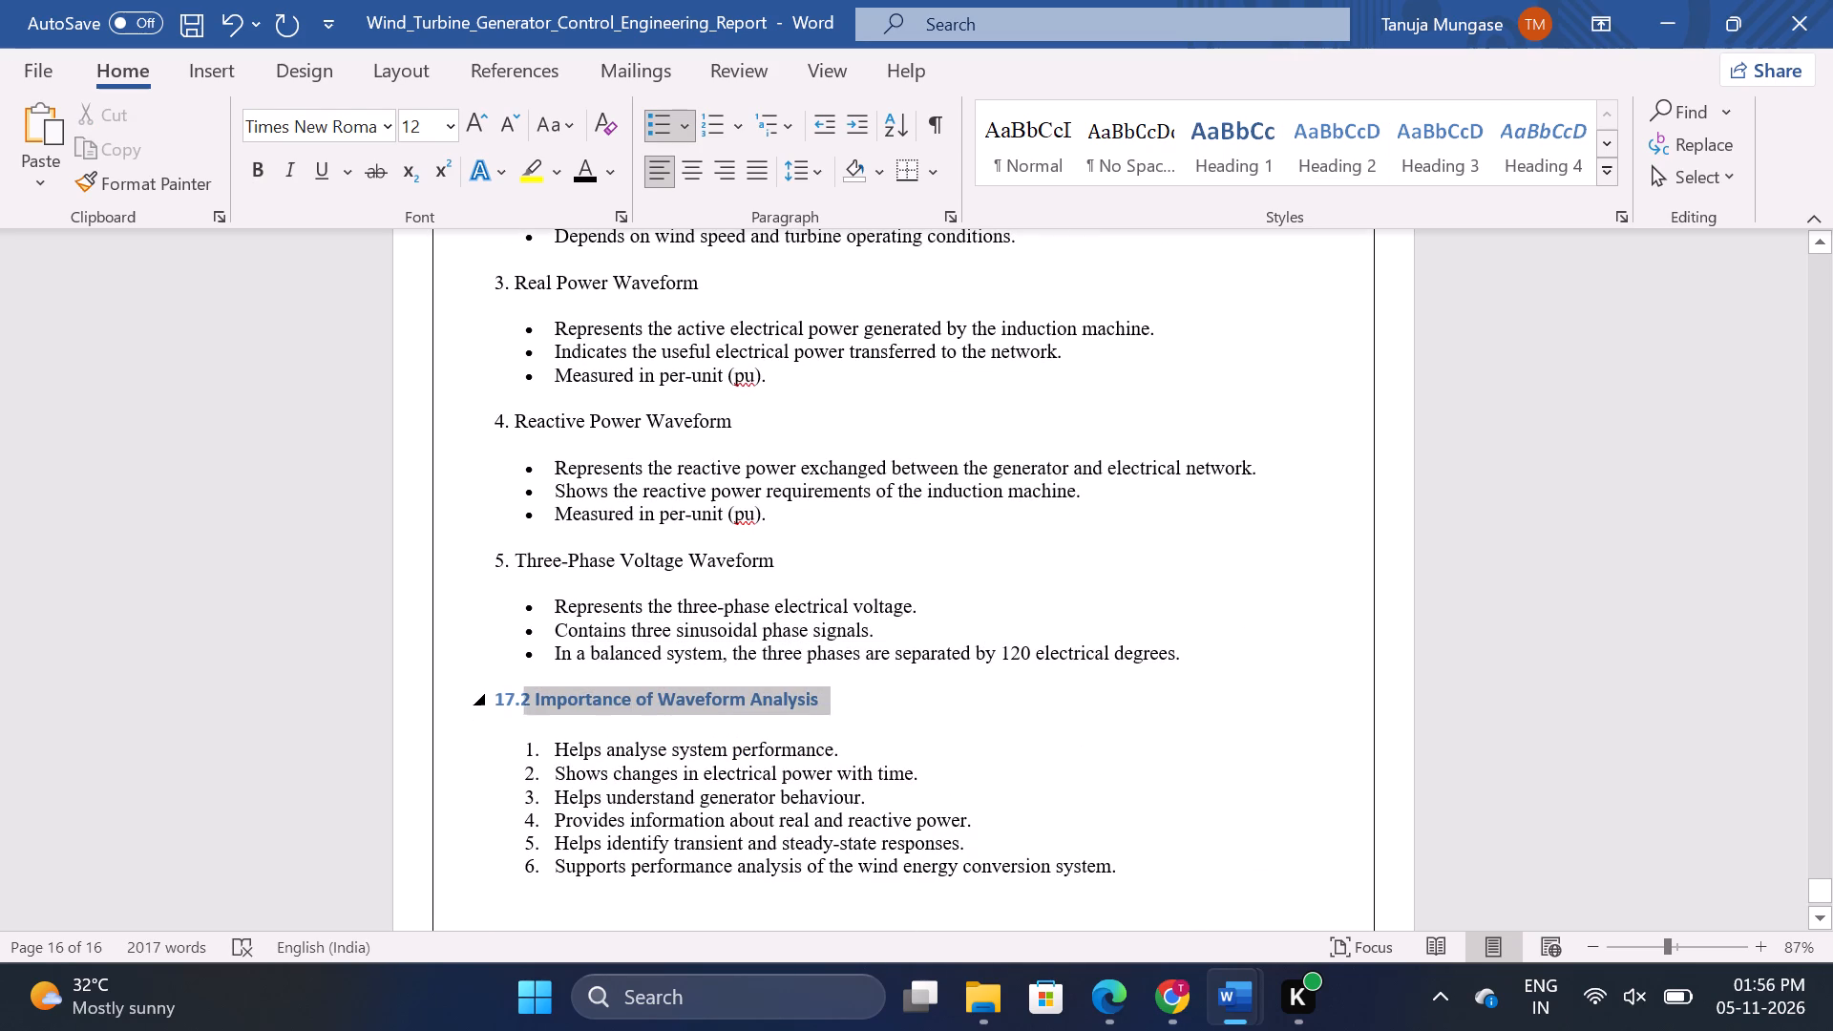
left_click_drag(513, 688, 490, 693)
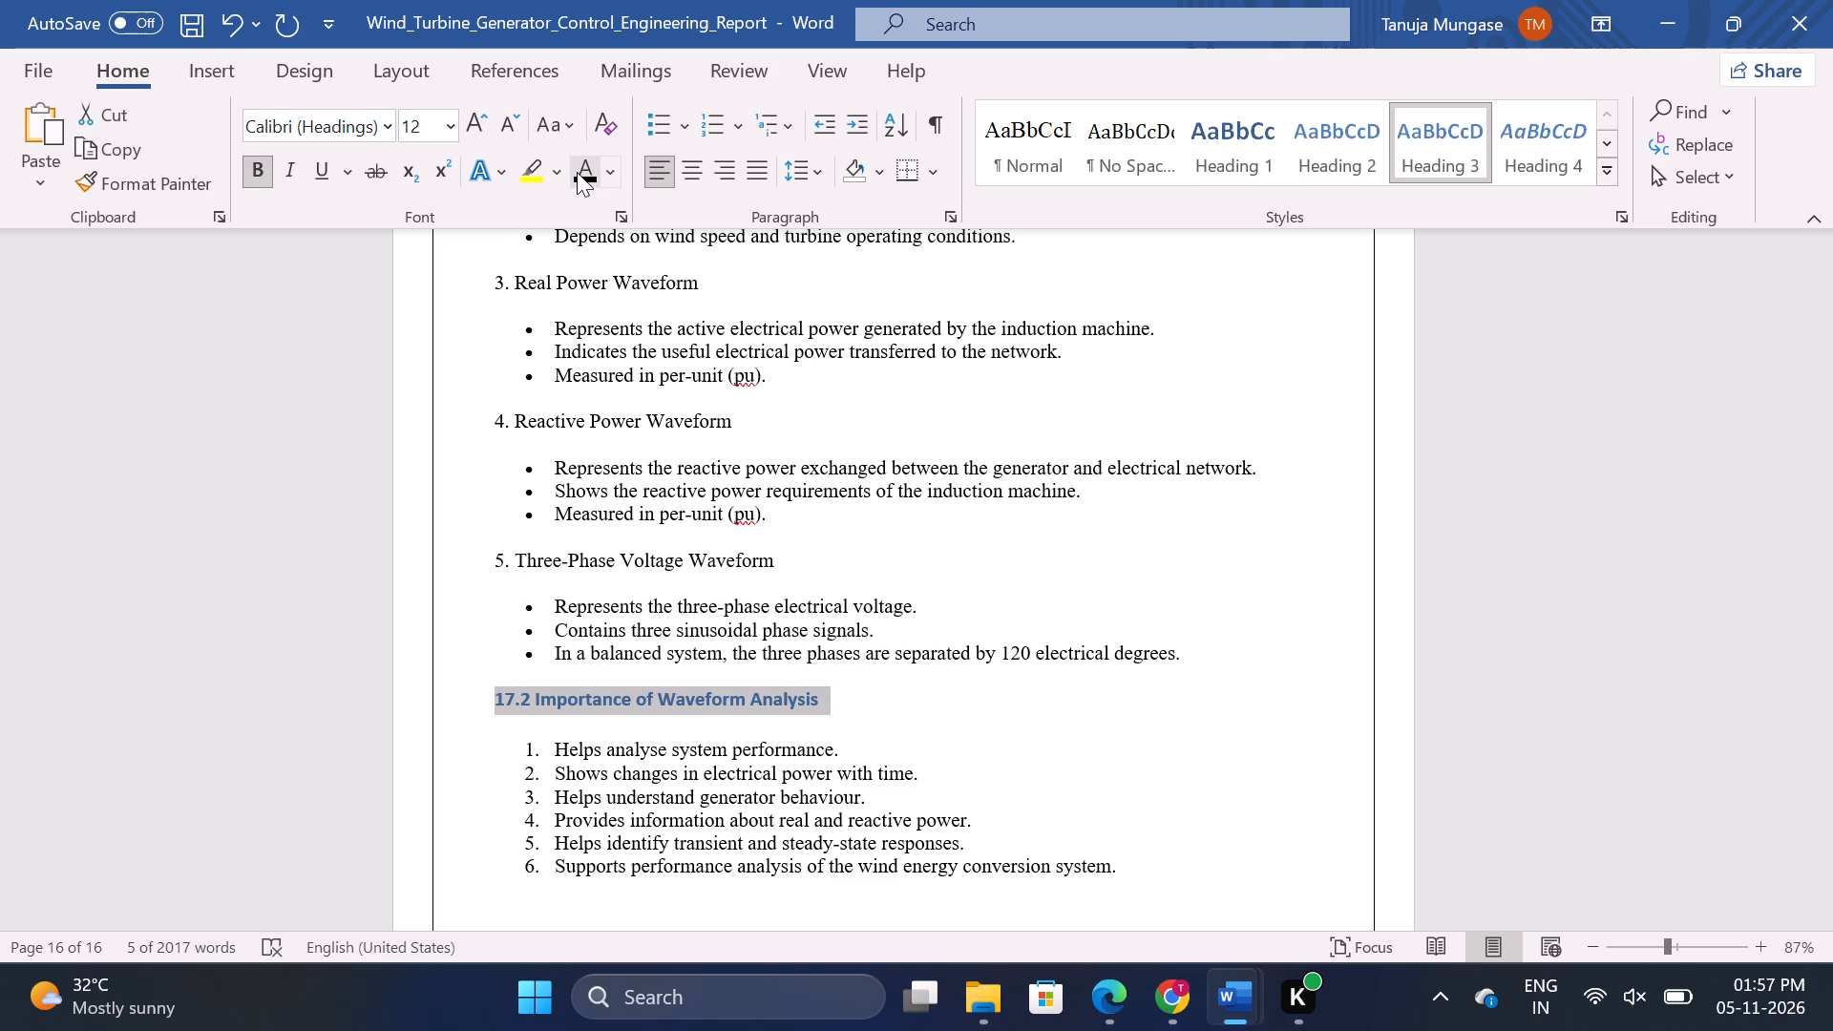
left_click(577, 172)
left_click(381, 126)
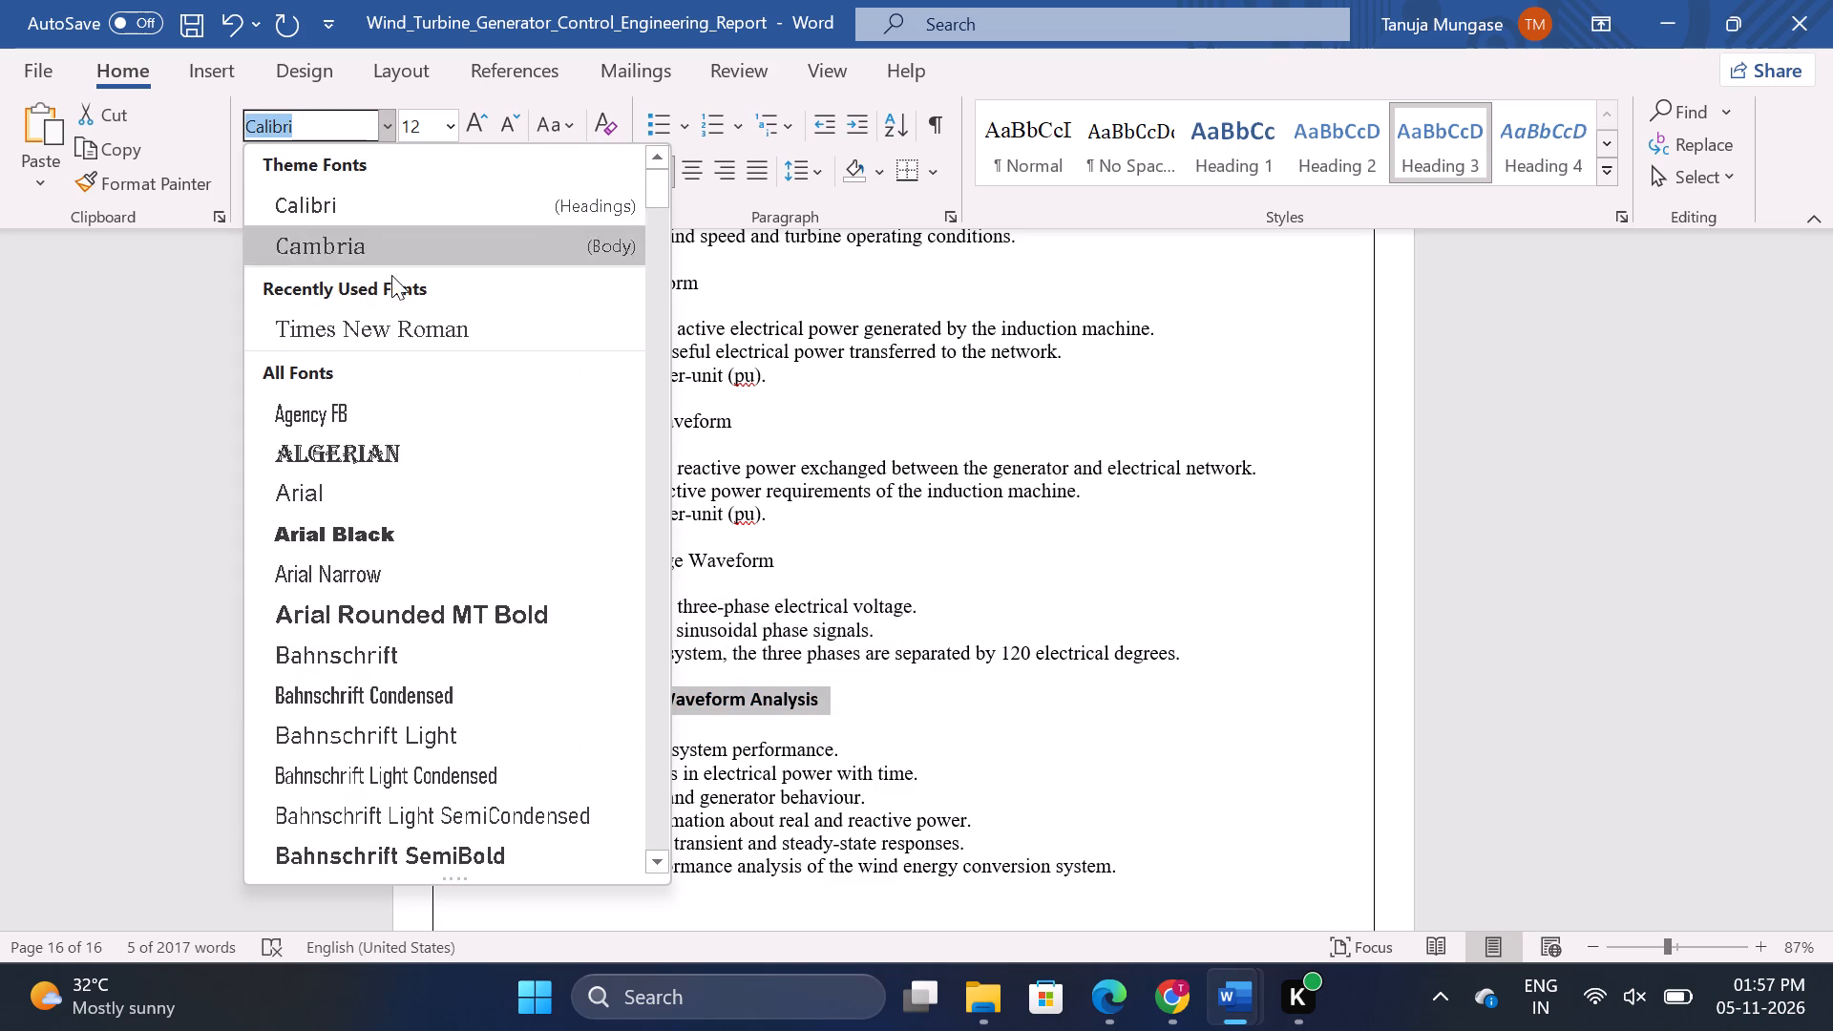
left_click(397, 332)
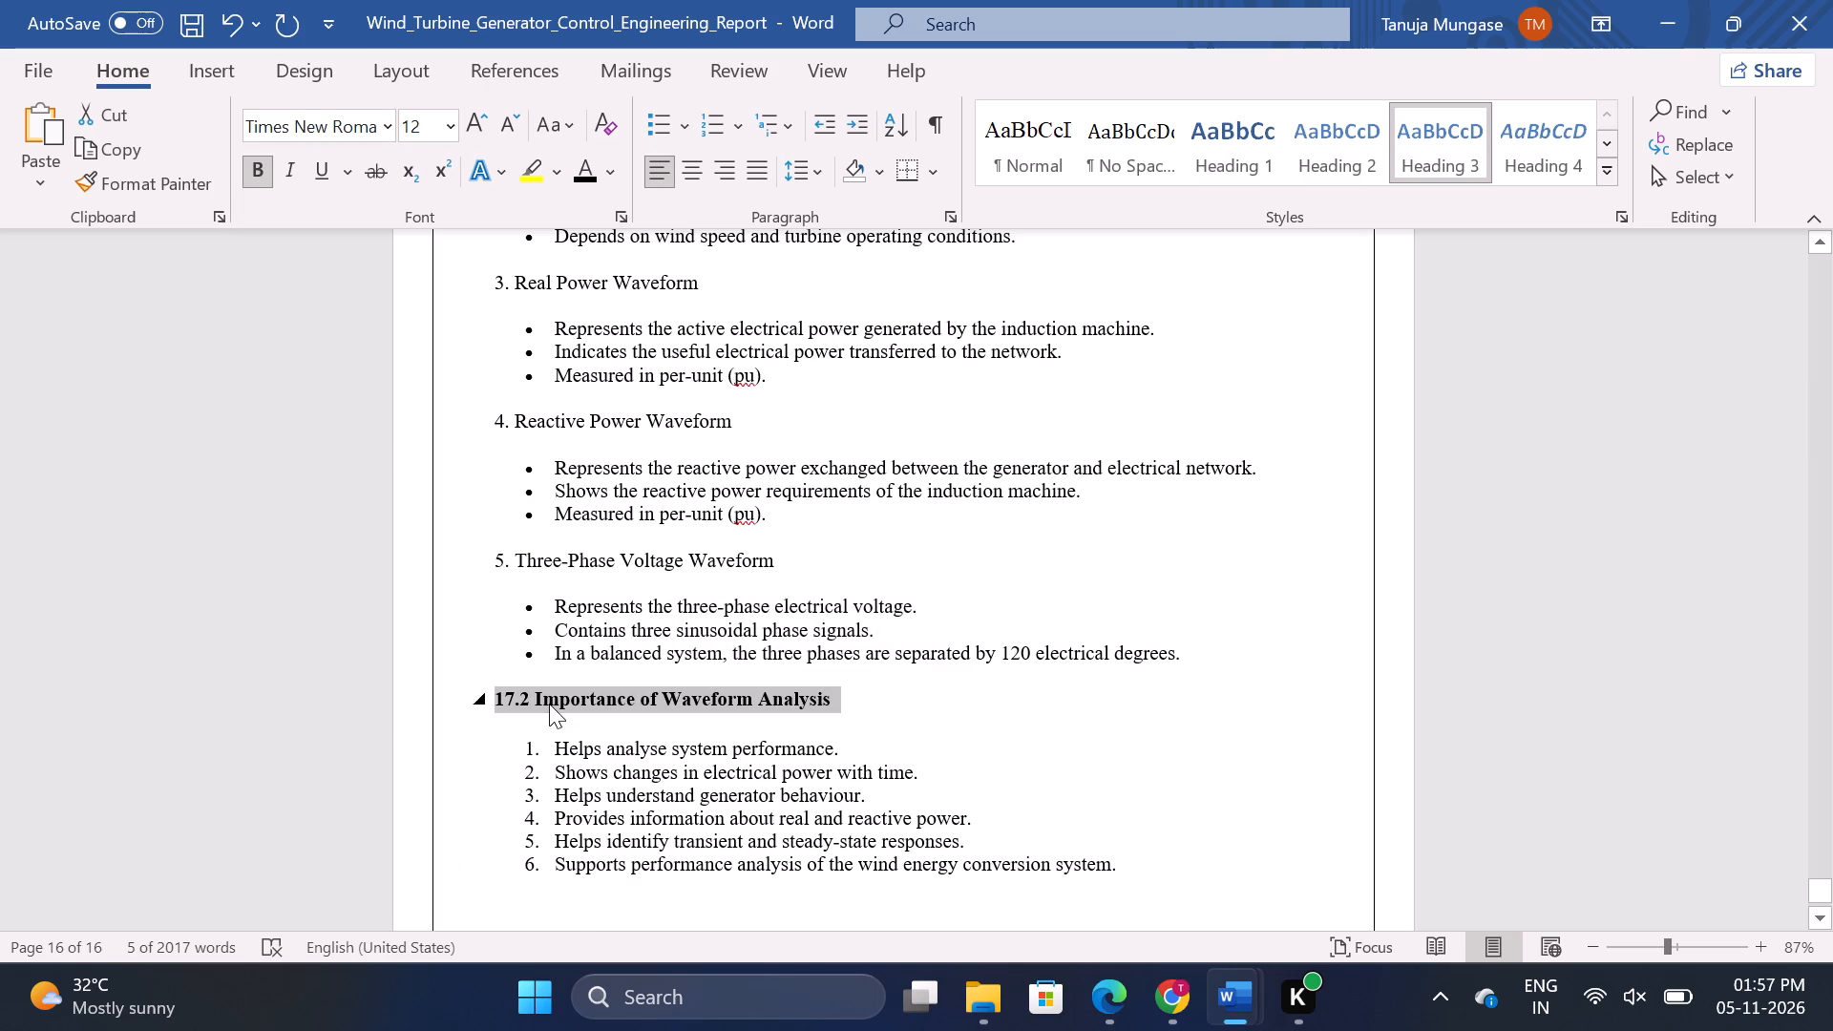
Renumber the "WAVEFORM ANALYSIS" heading as section 9.
scroll(549, 704, "down", 3)
scroll(549, 704, "up", 4)
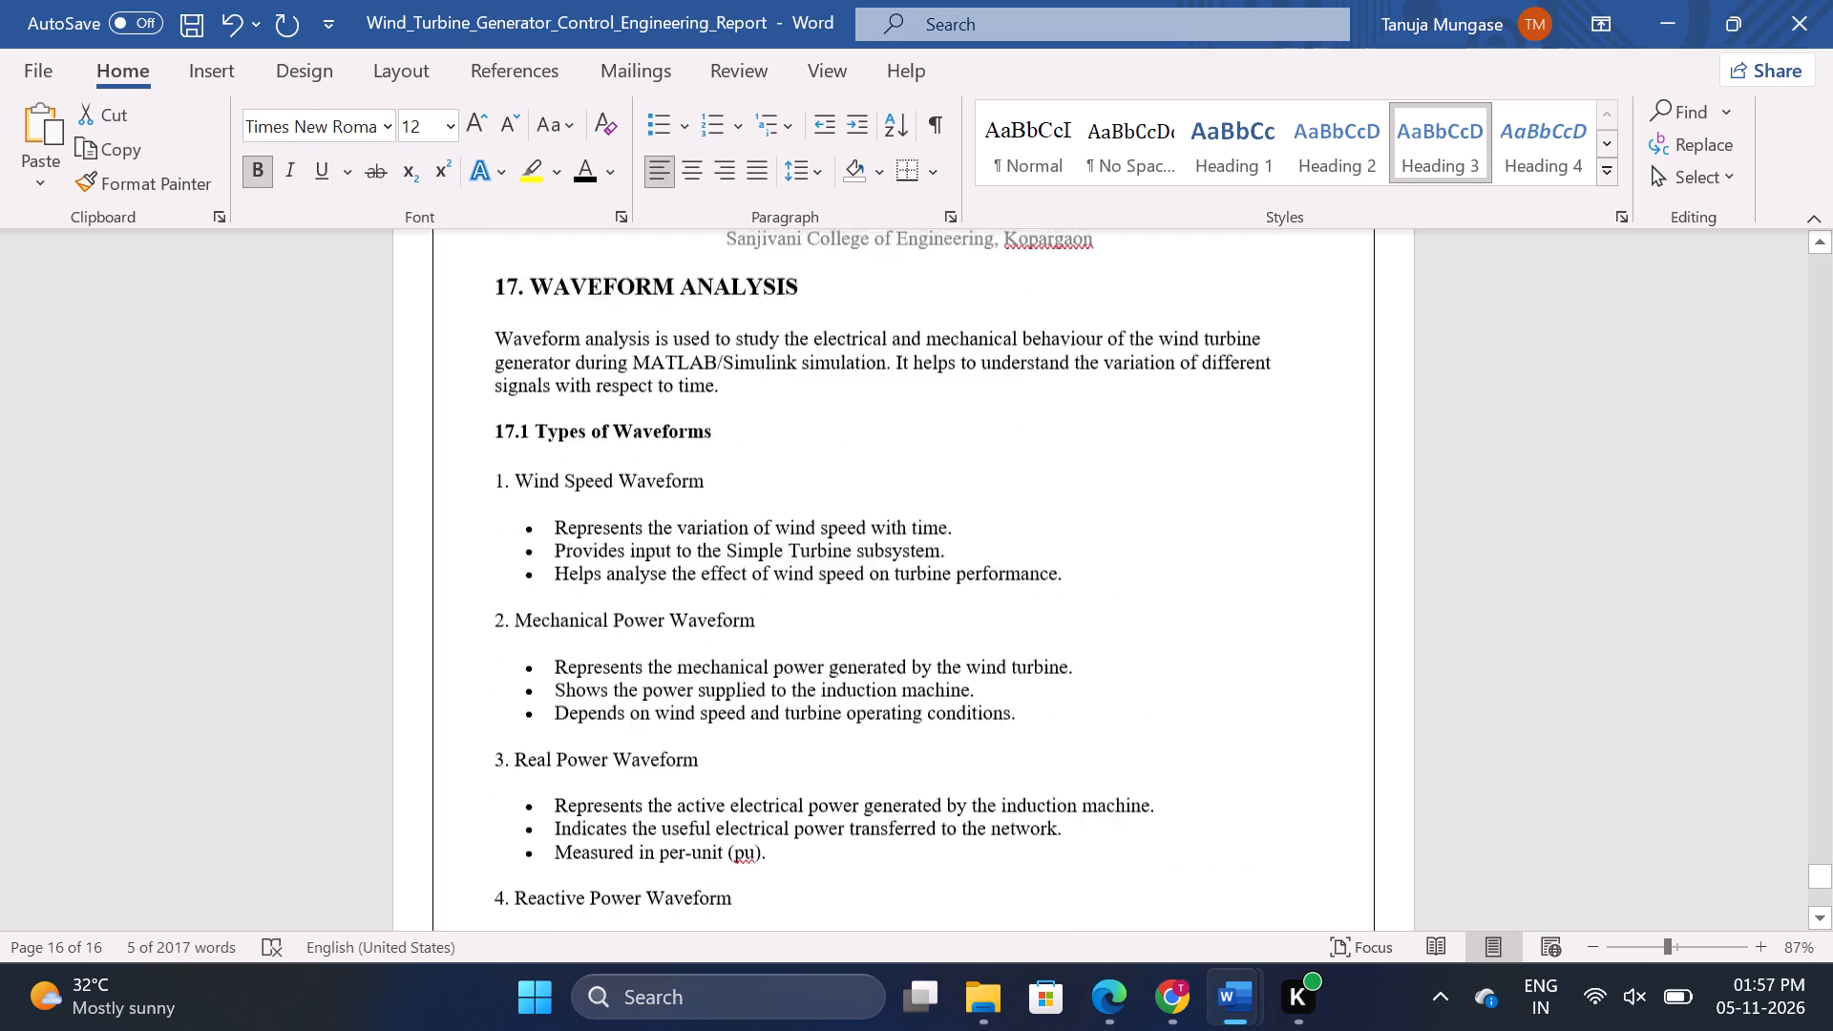
scroll(549, 704, "up", 1)
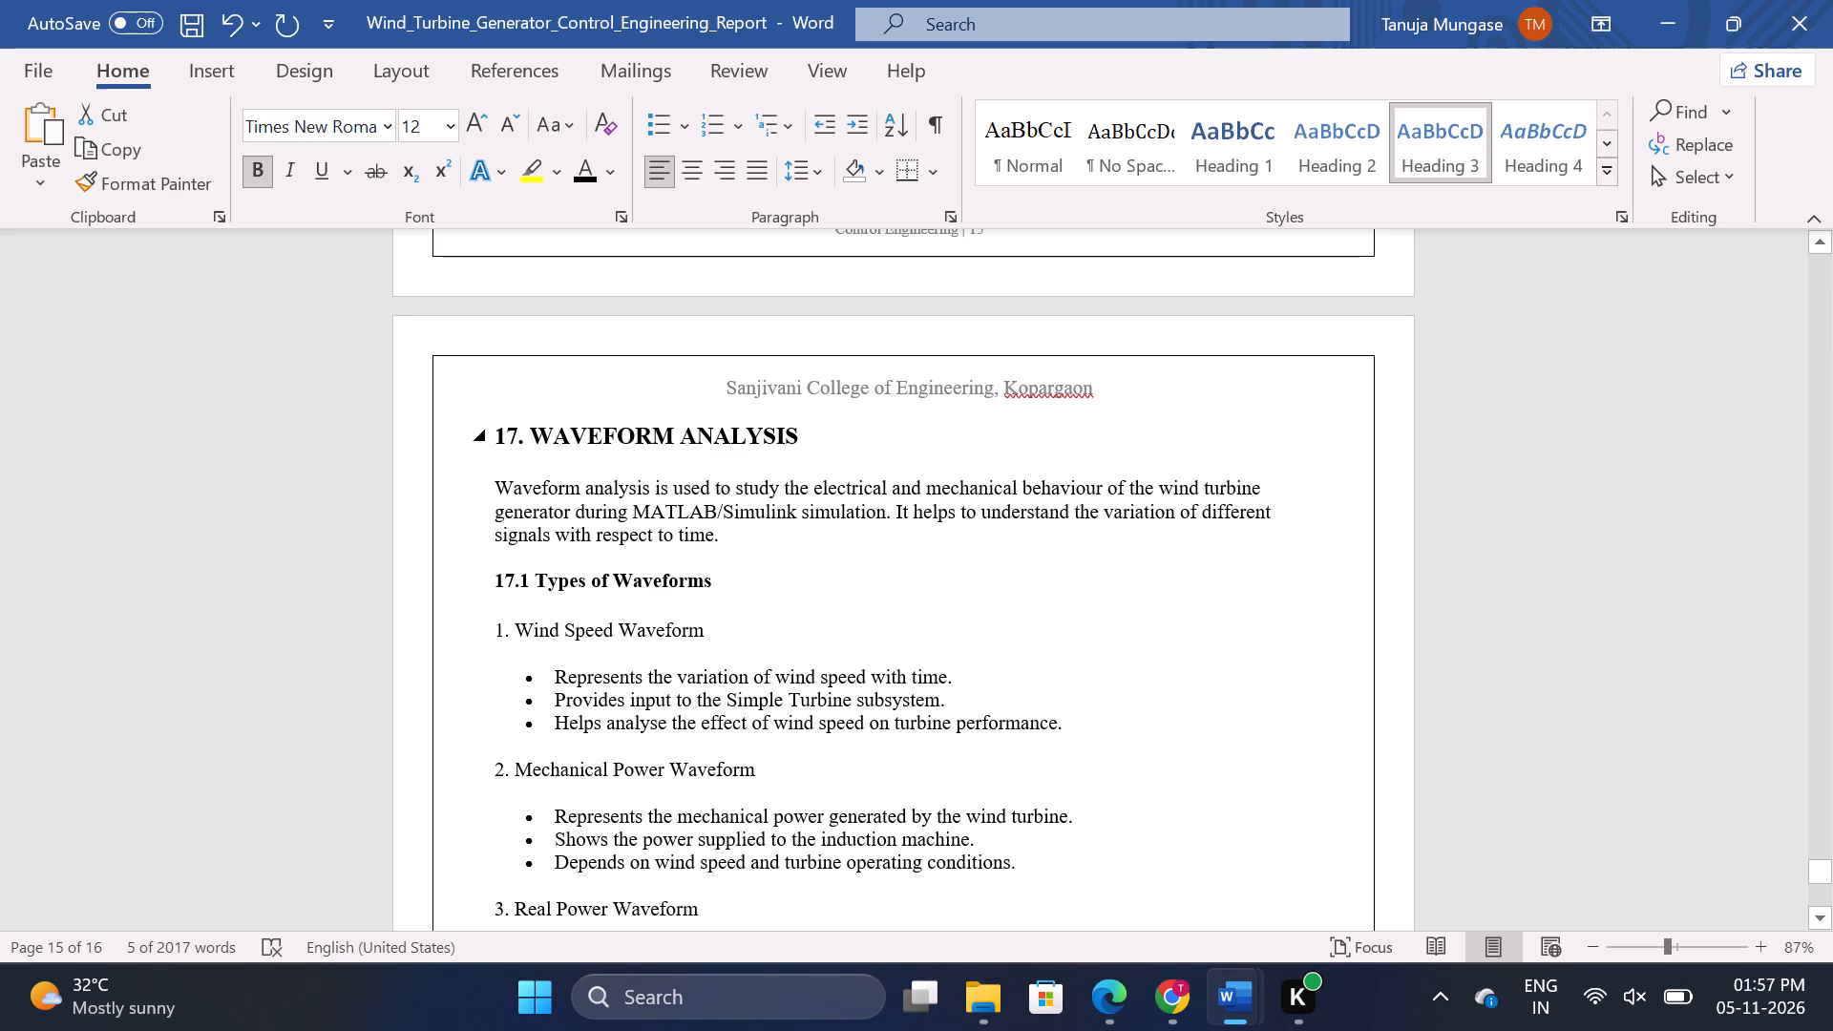
left_click(515, 438)
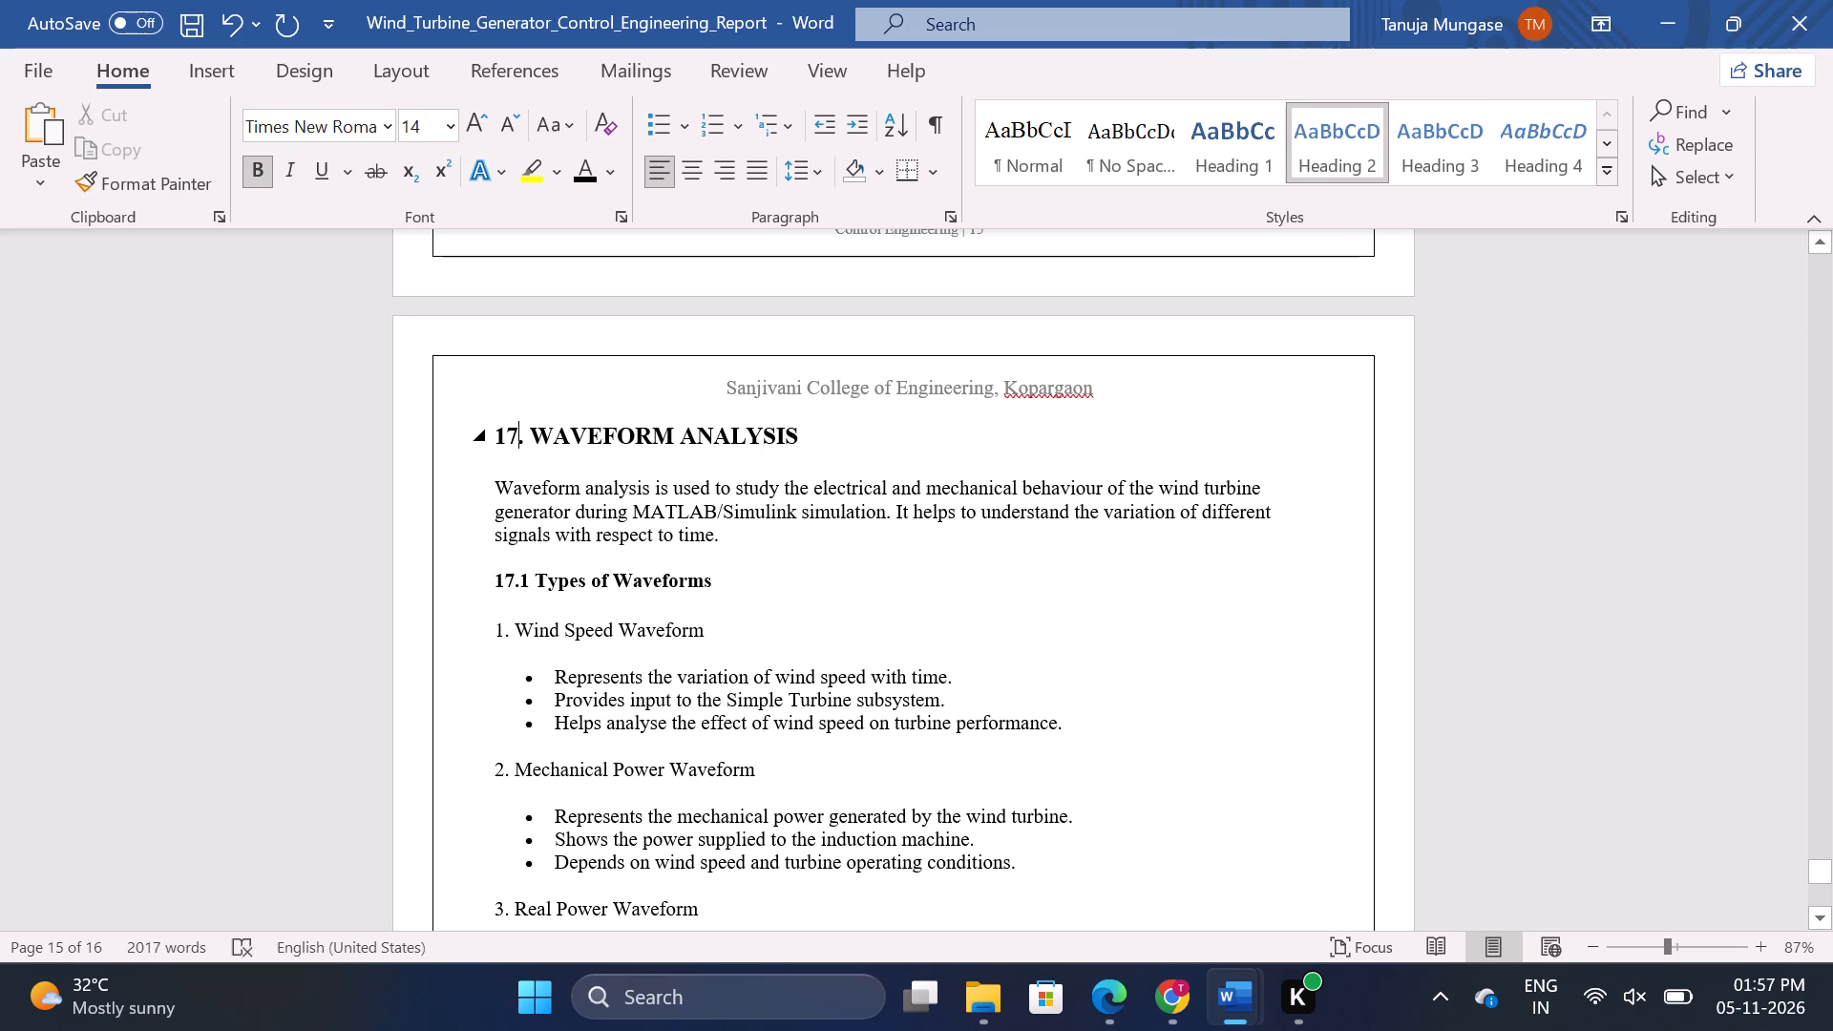
key("BackSpace")
key("BackSpace")
key("9")
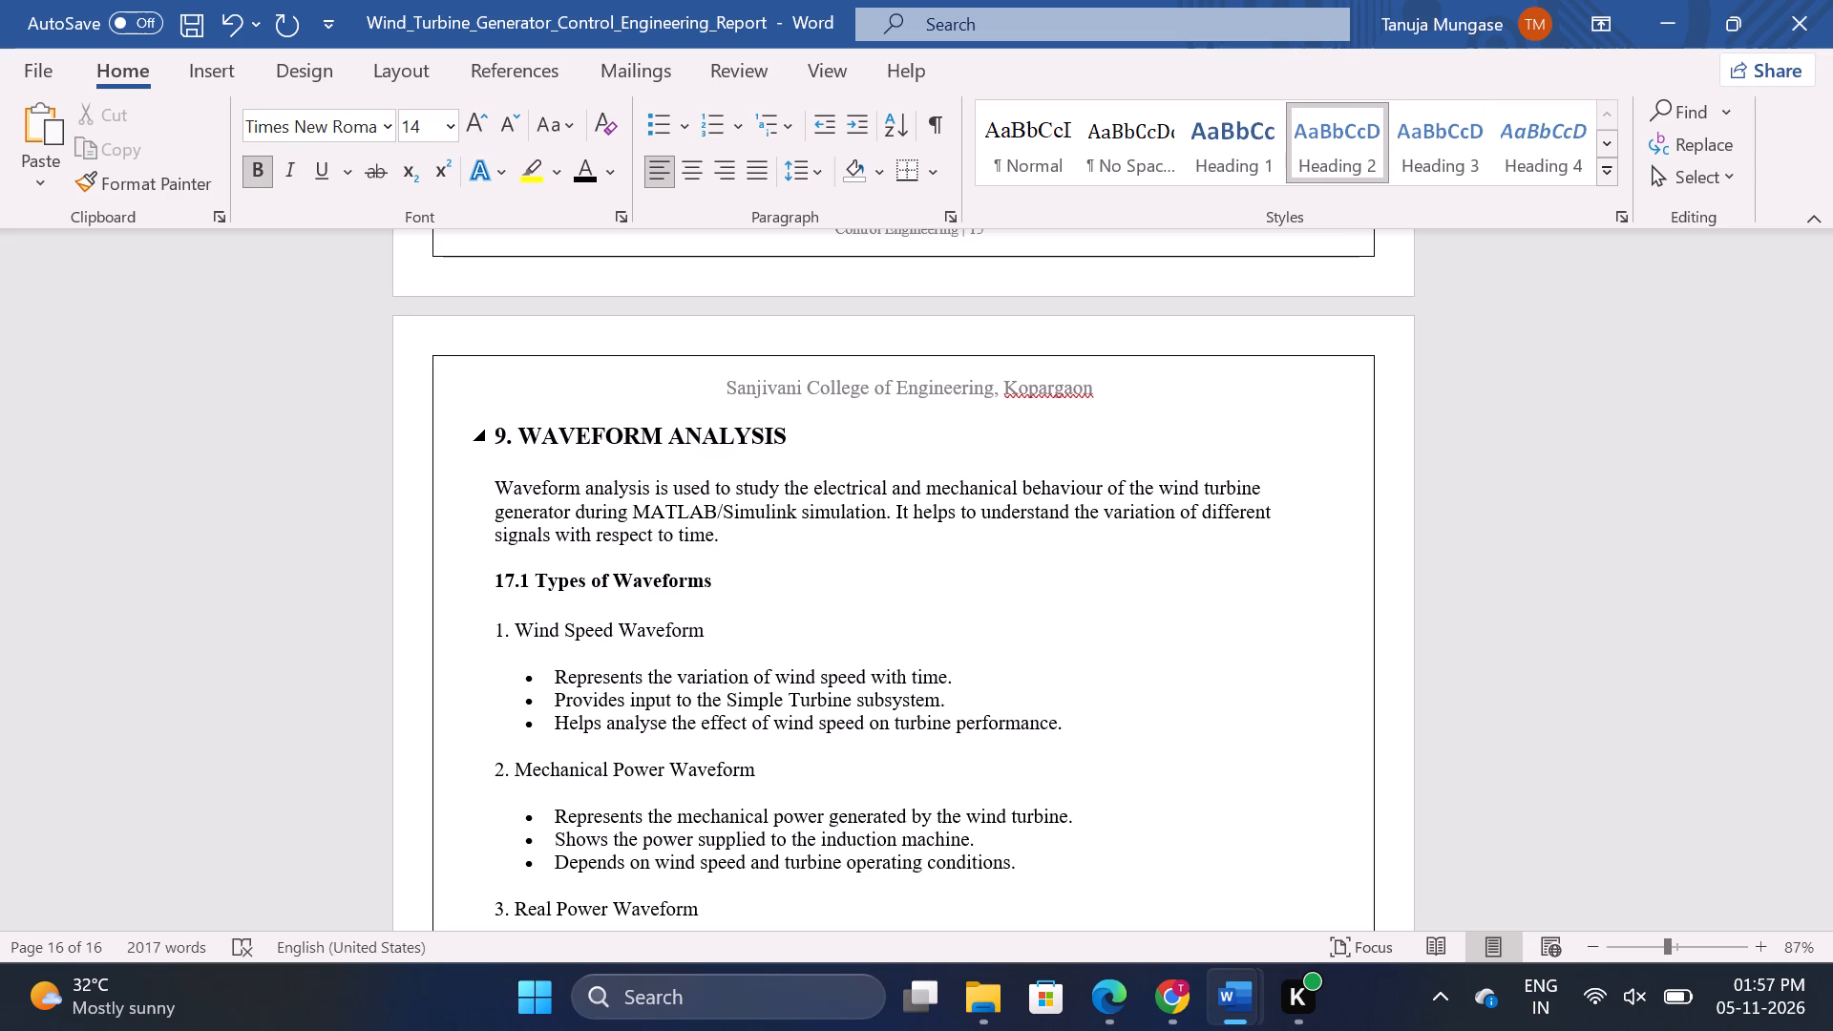
Renumber the "Types of Waveforms" subheading as 9.1 and the "Importance of Waveform Analysis" subheading as 9.2.
left_click(512, 577)
key("BackSpace")
key("BackSpace")
key("9")
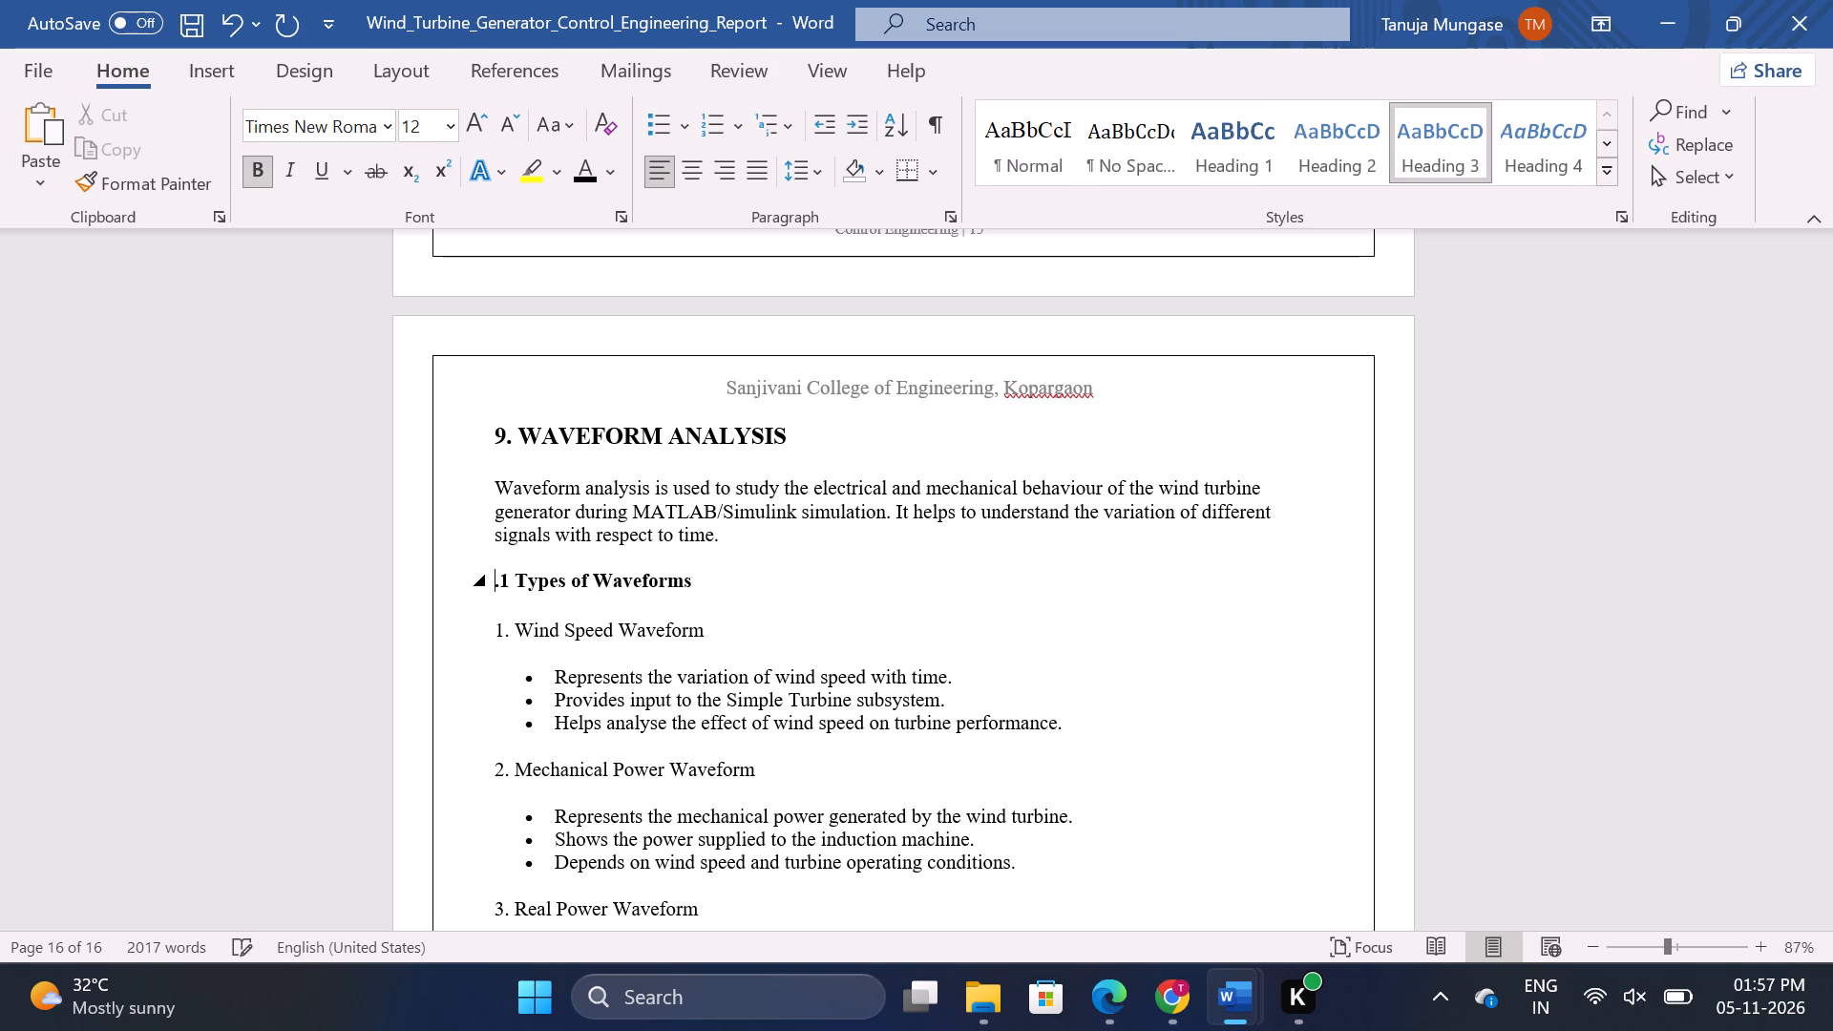
scroll(512, 577, "down", 1)
scroll(485, 761, "down", 1)
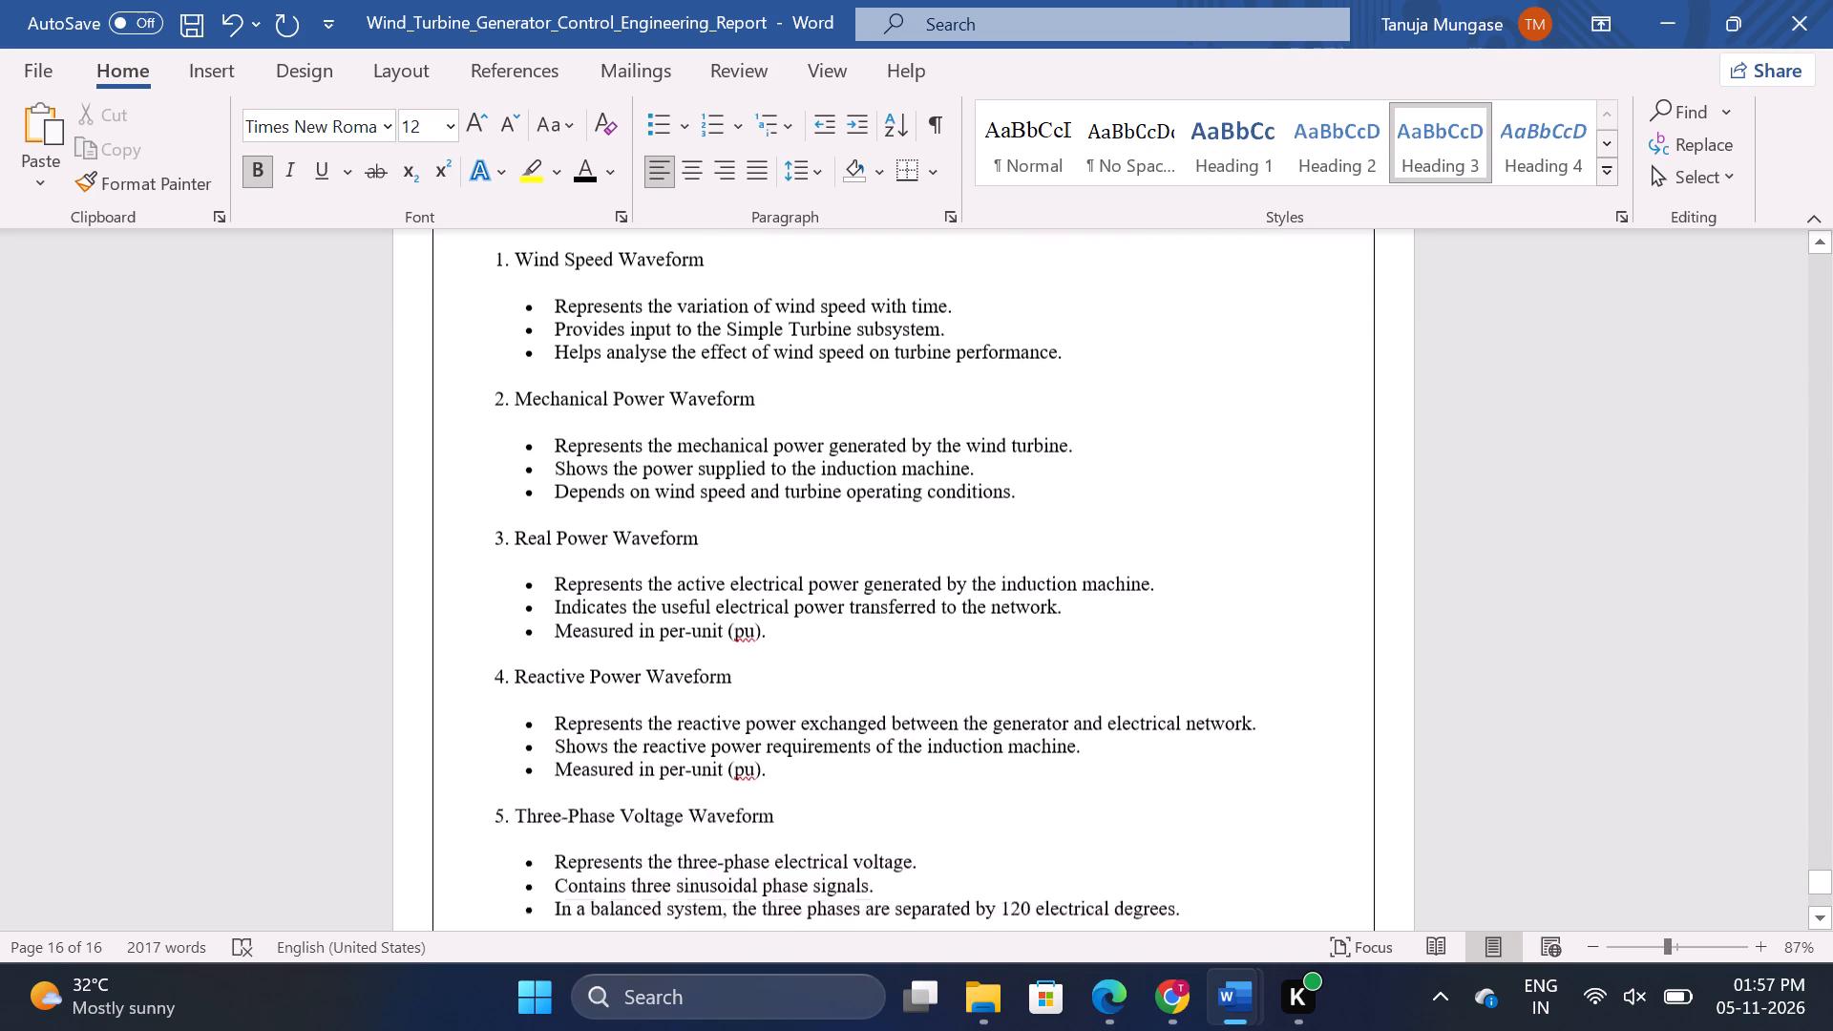
scroll(485, 761, "down", 1)
left_click(513, 857)
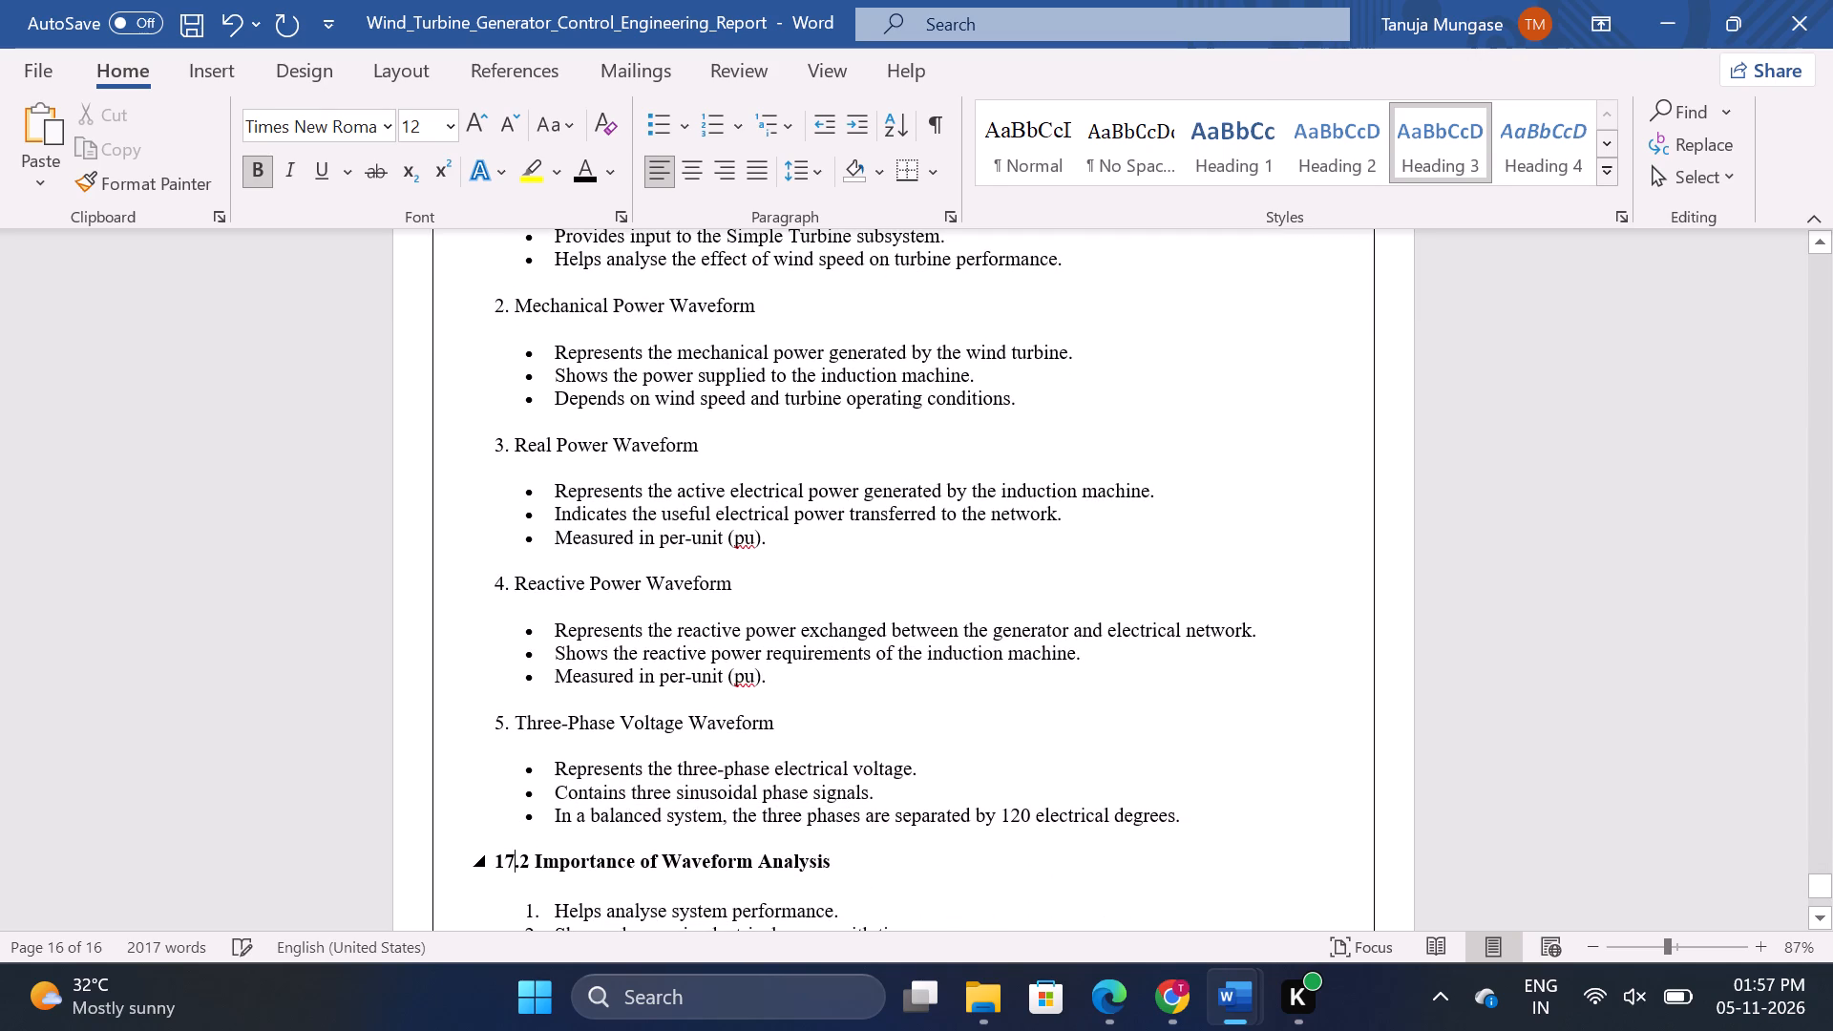
key("BackSpace")
key("BackSpace")
key("9")
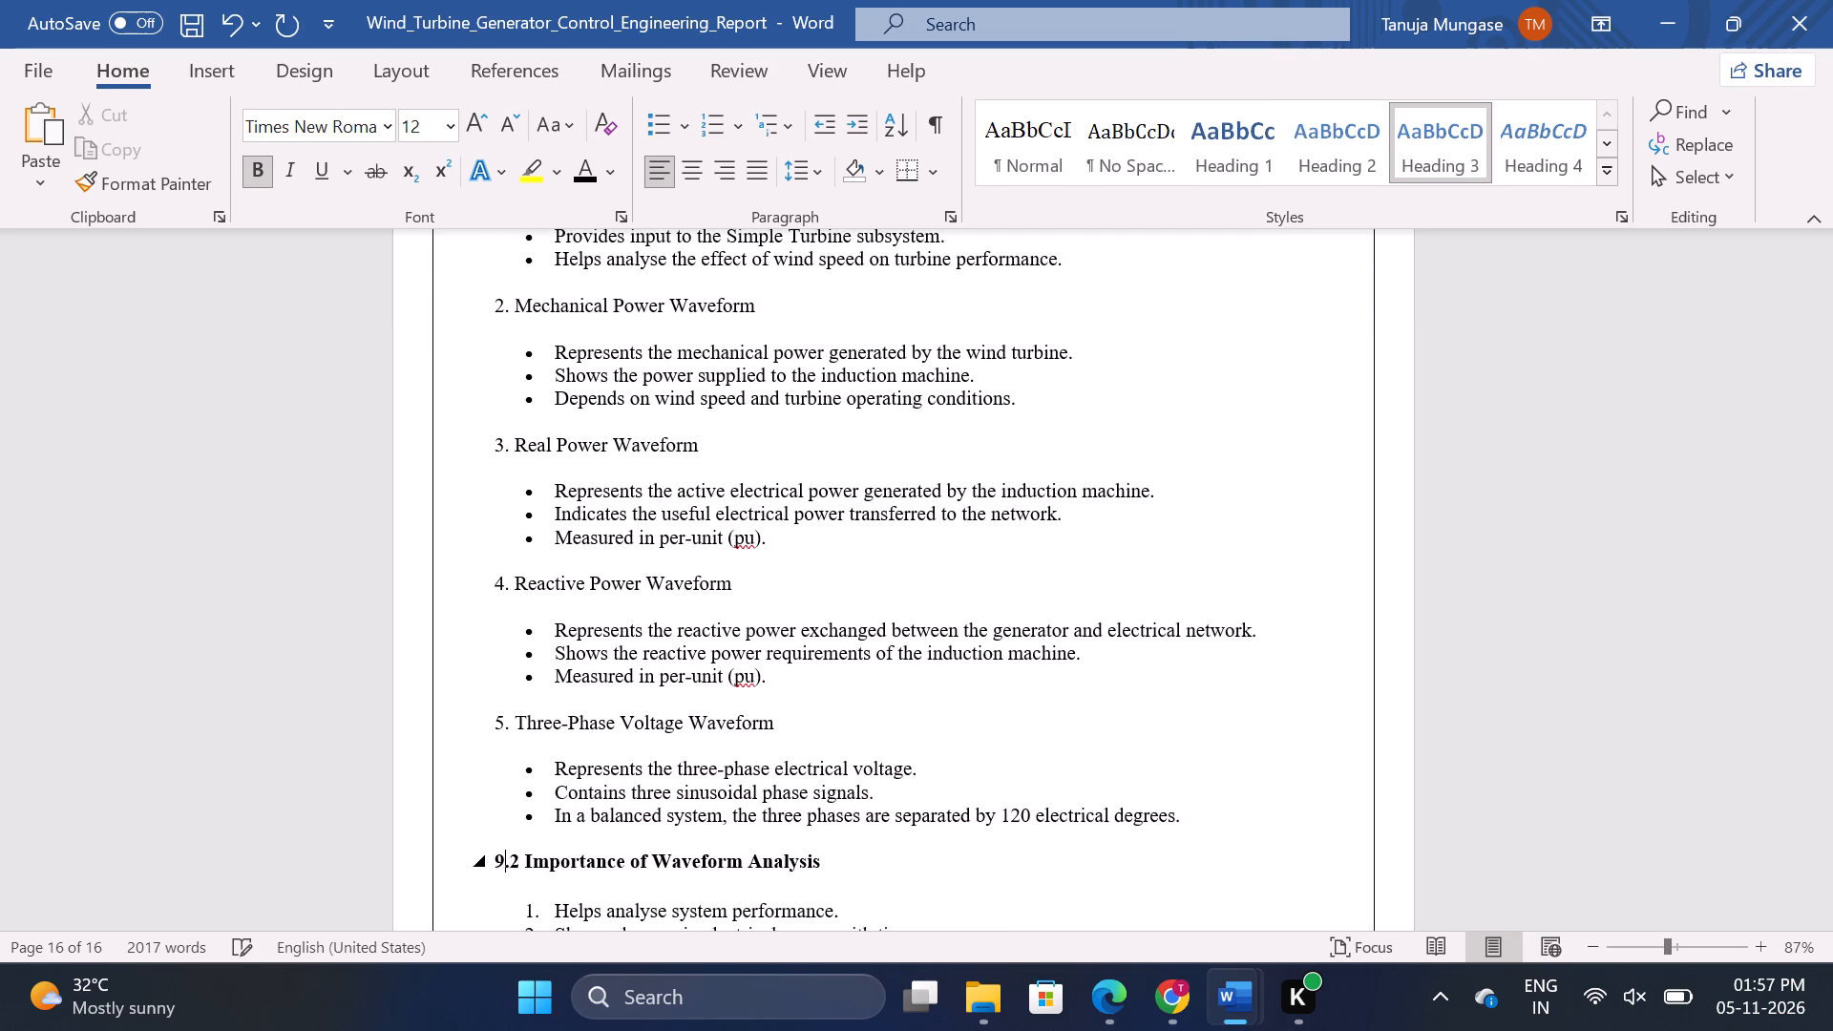
Justify the whole waveform analysis section, from its heading through item 6 of the 9.2 list, and check it.
scroll(513, 857, "down", 2)
scroll(675, 852, "up", 1)
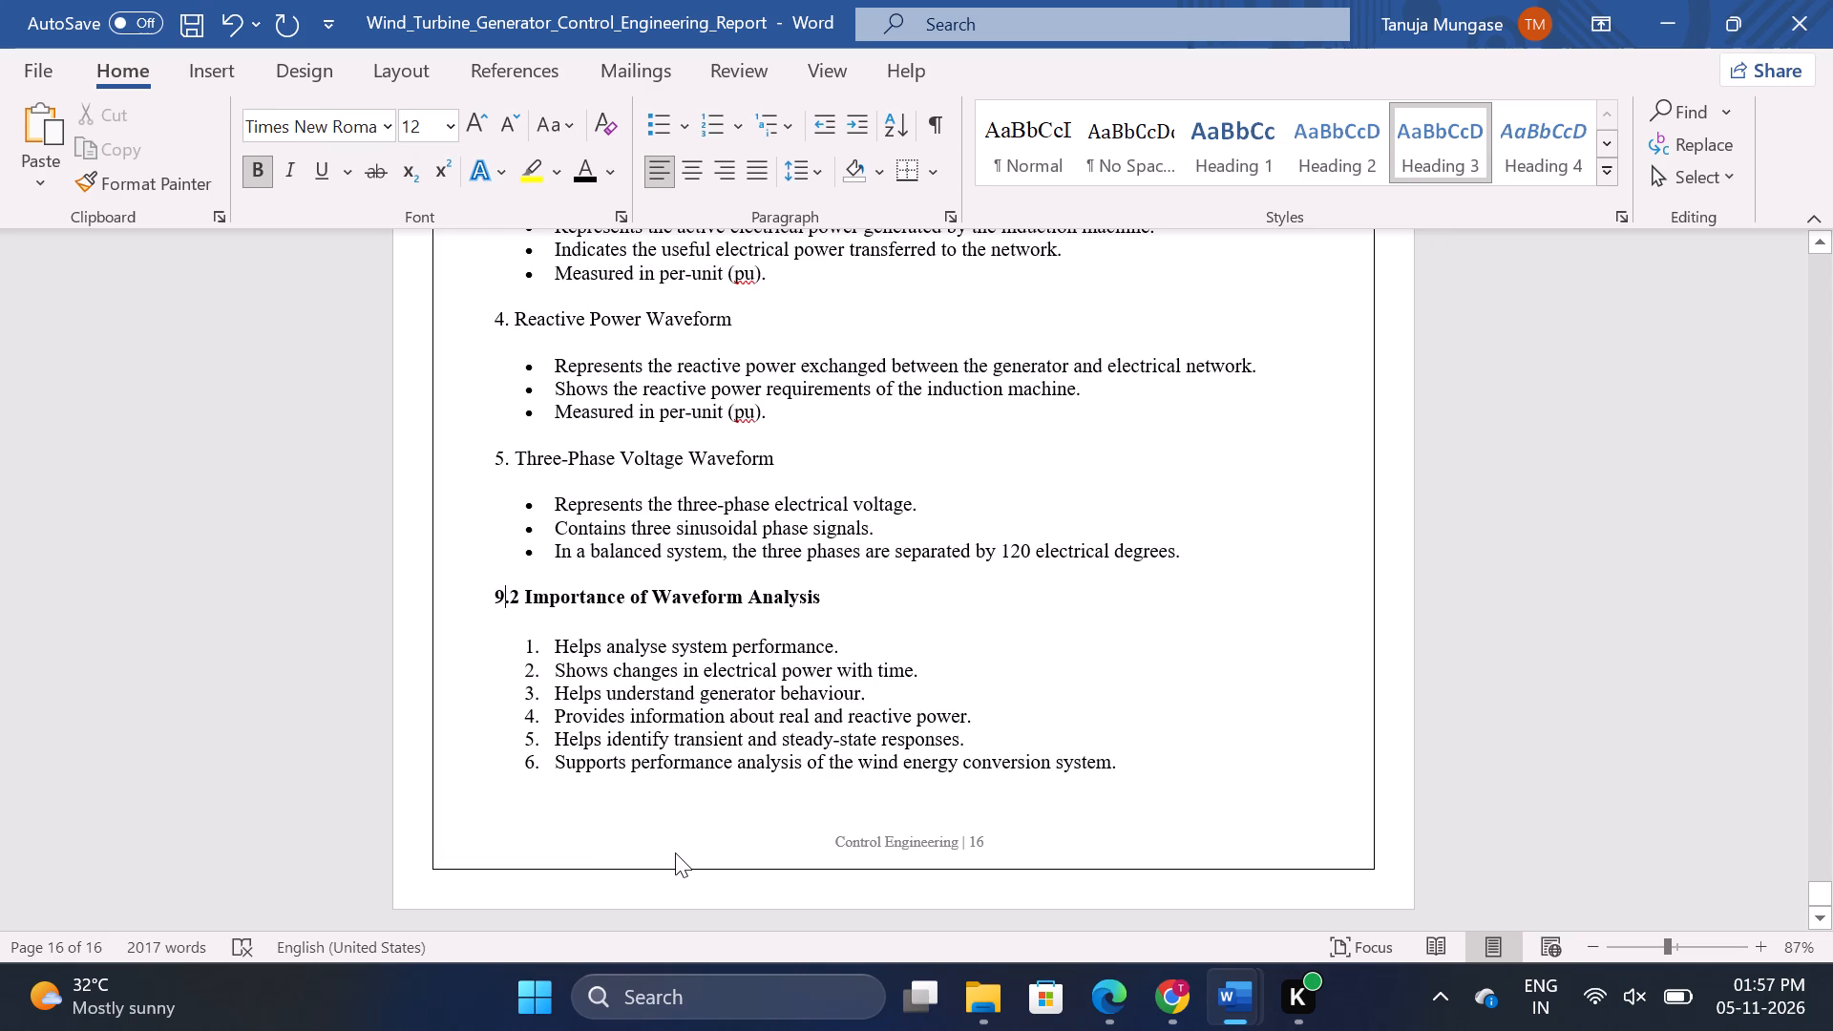
scroll(675, 852, "up", 3)
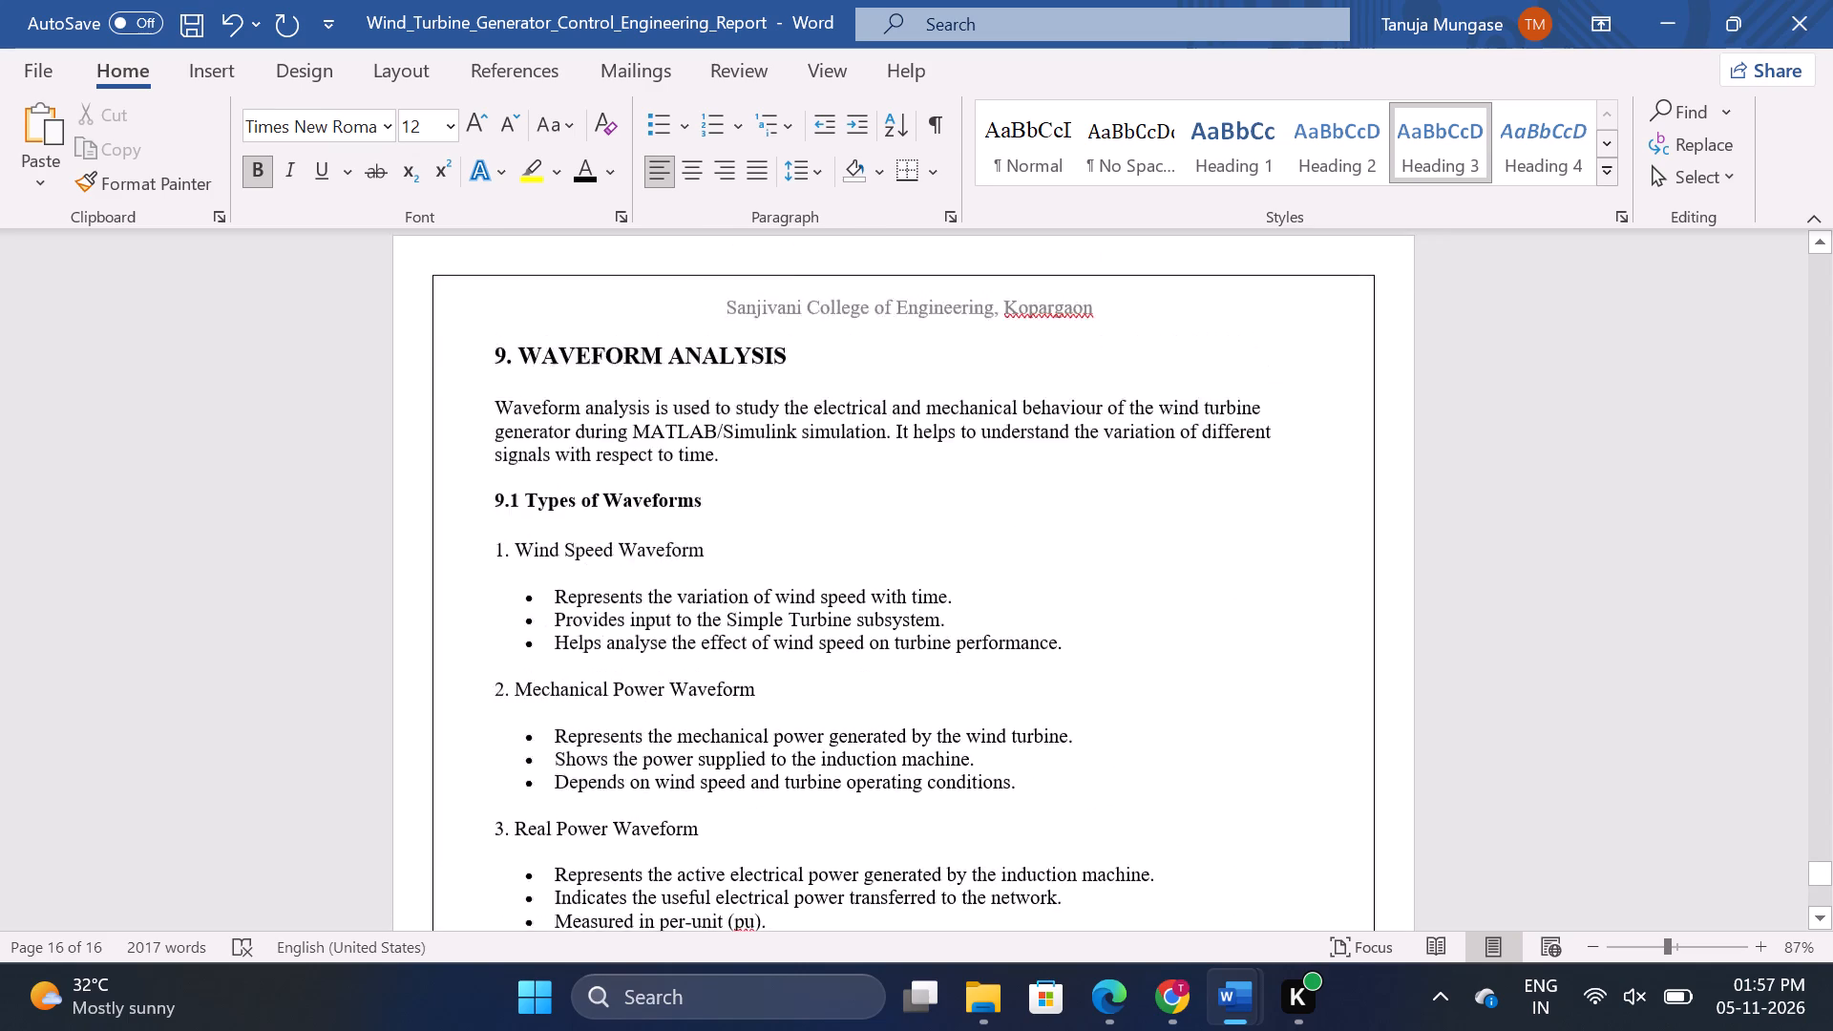
scroll(675, 852, "up", 1)
scroll(675, 852, "down", 1)
scroll(502, 399, "up", 1)
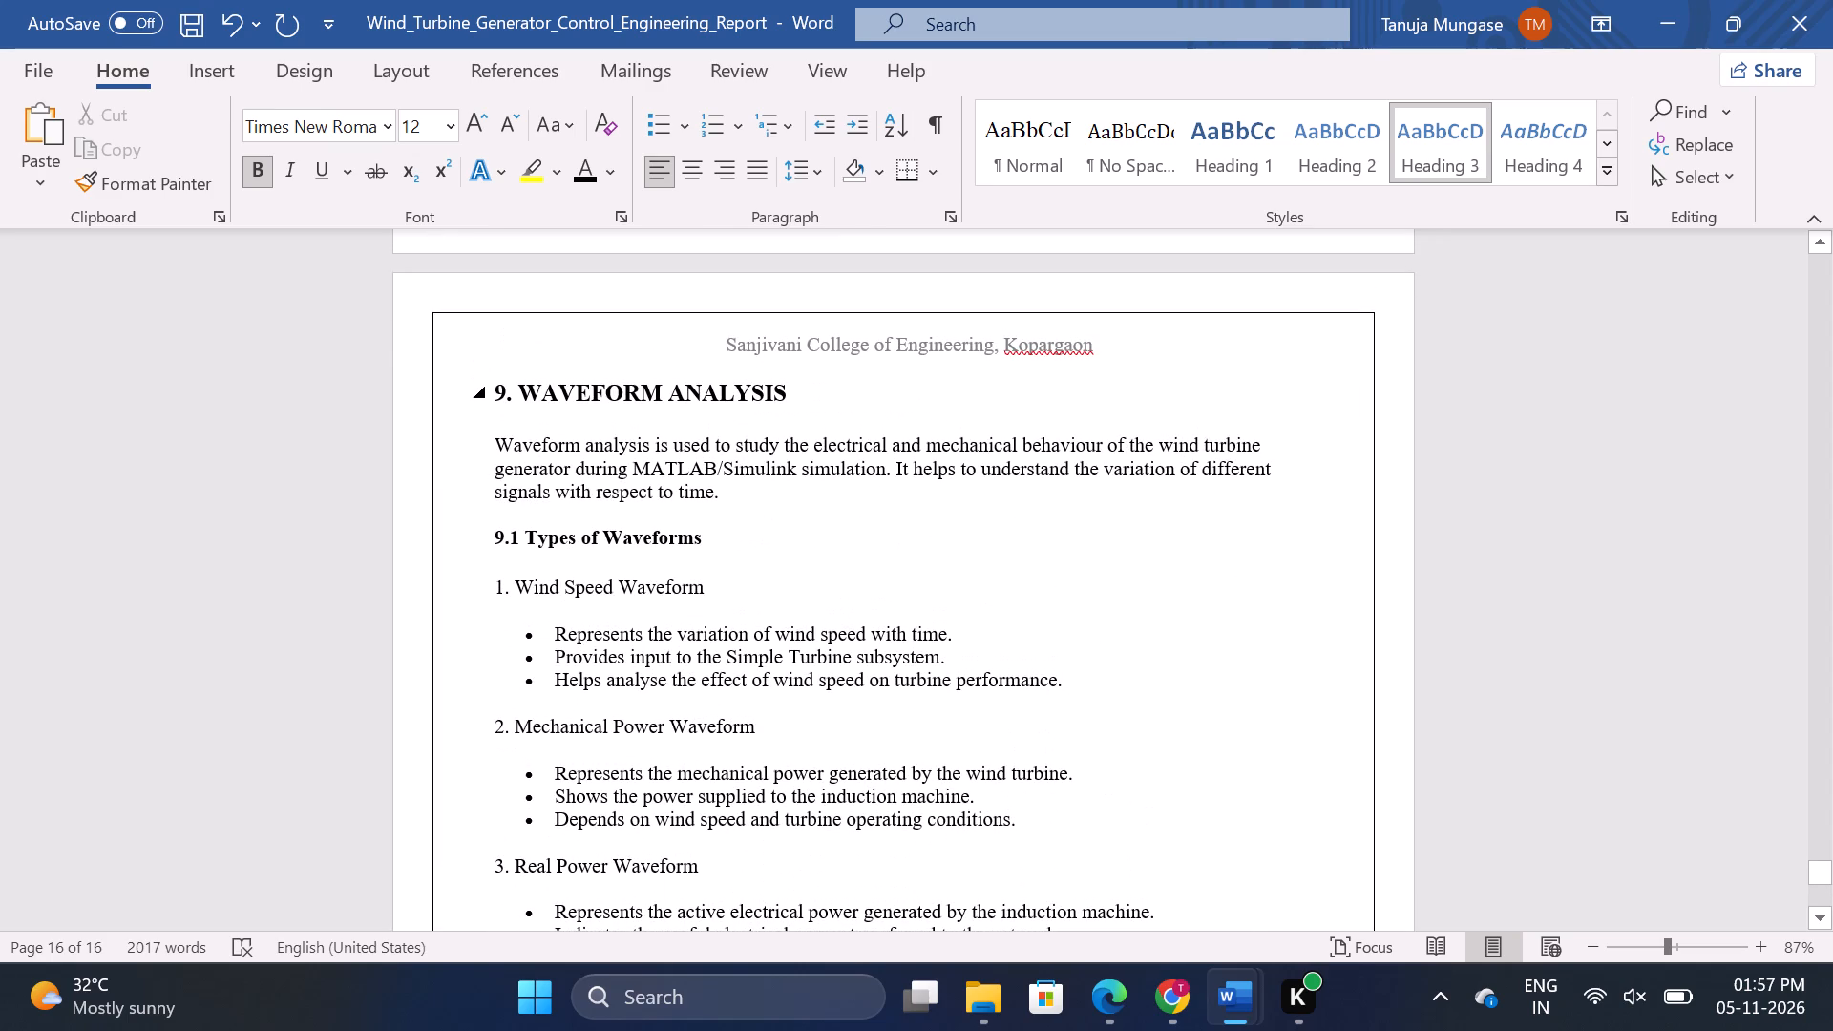
left_click_drag(493, 386, 909, 852)
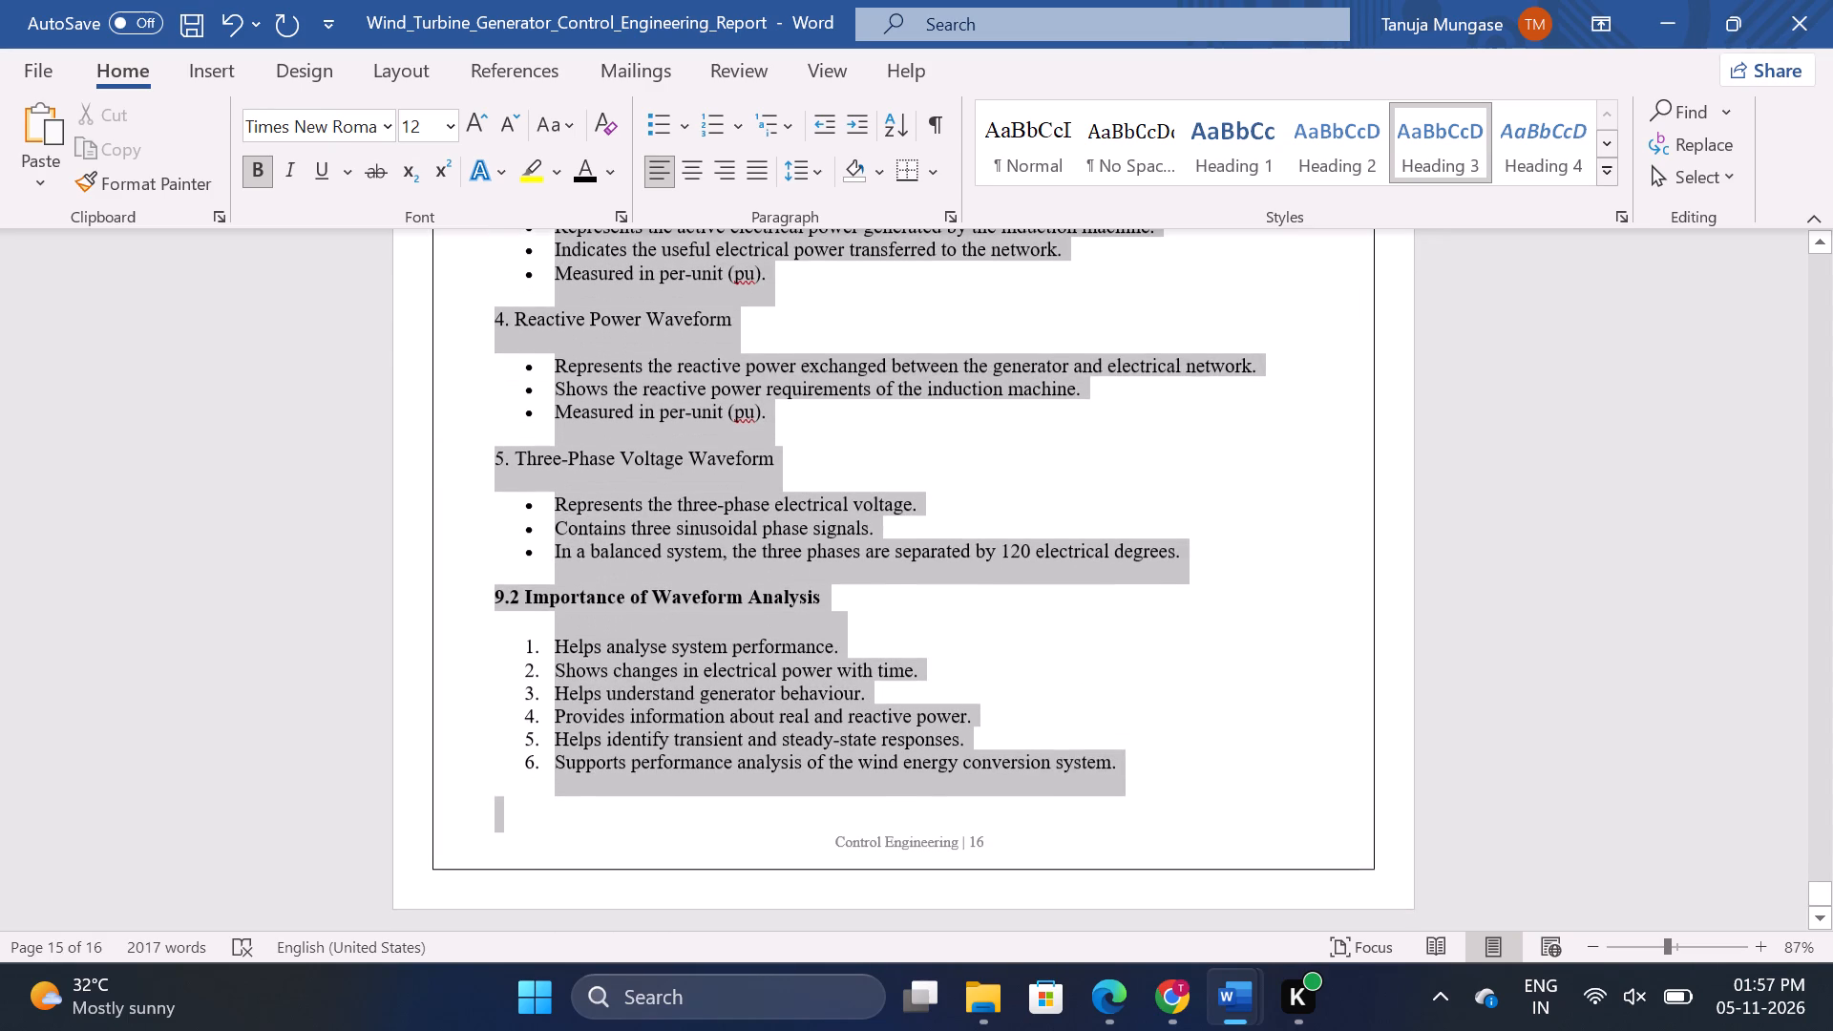
left_click_drag(909, 852, 1219, 758)
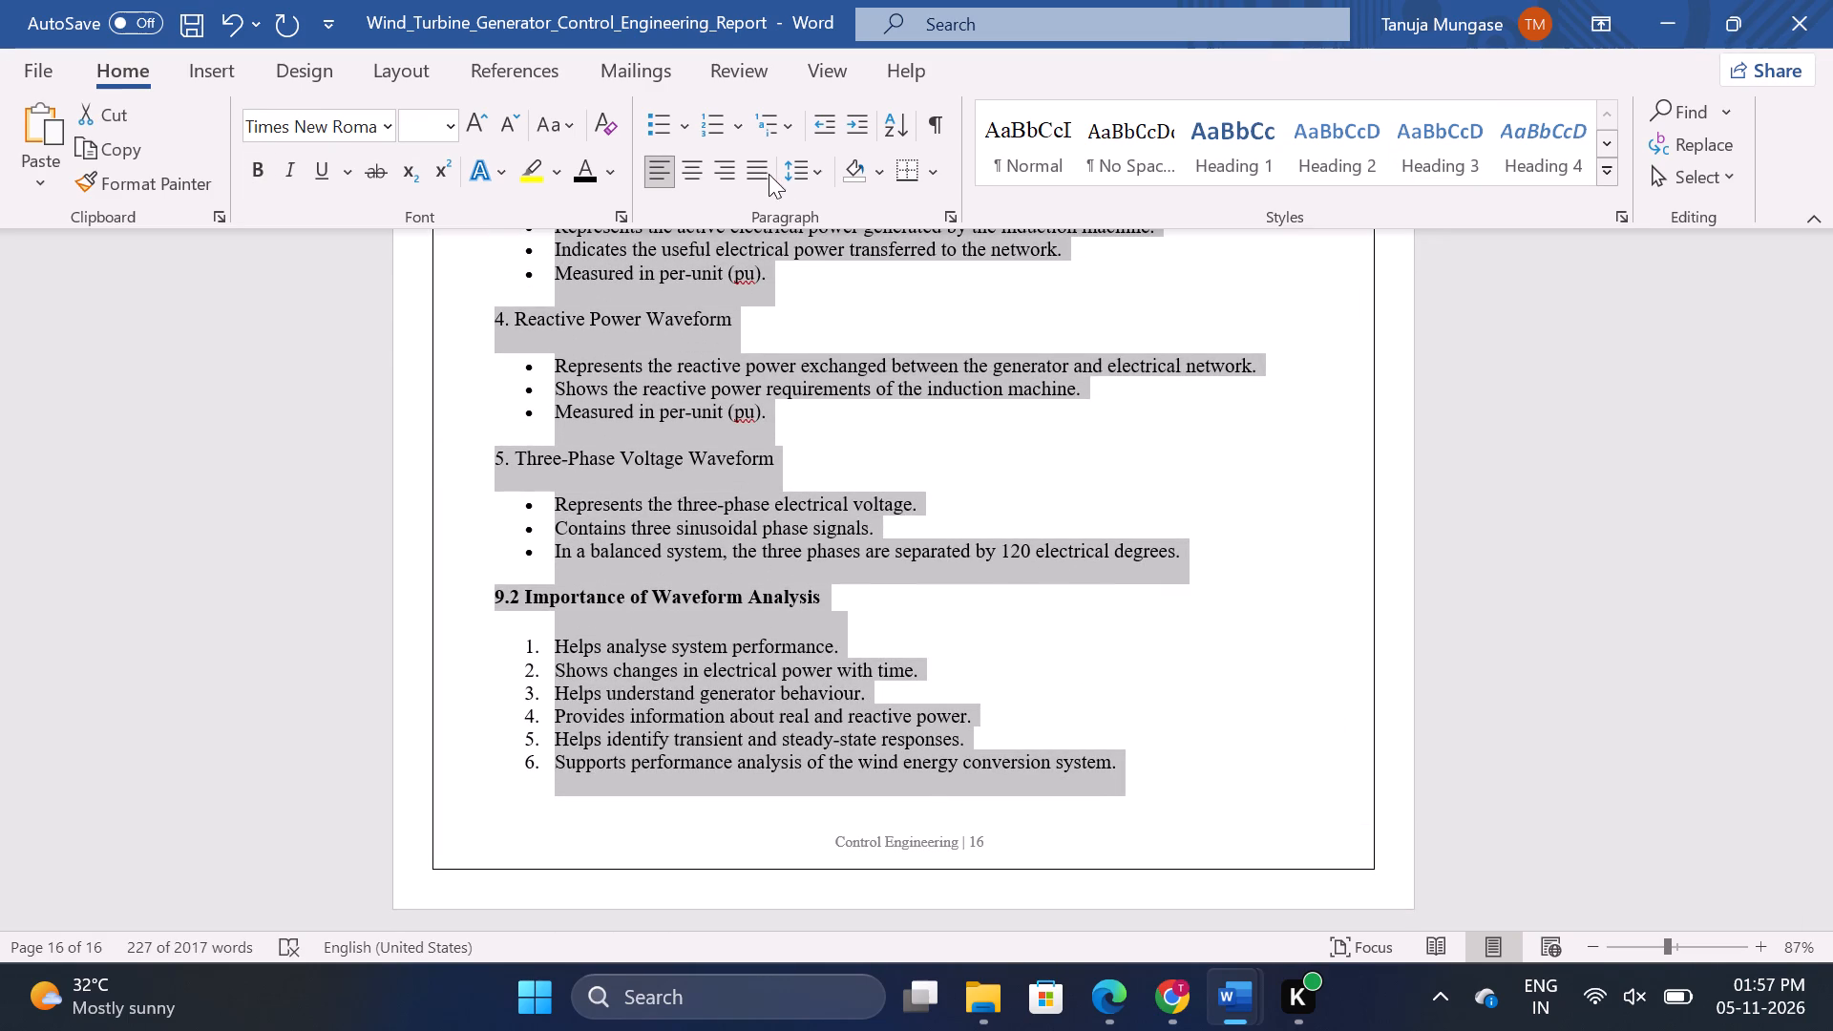
left_click(766, 173)
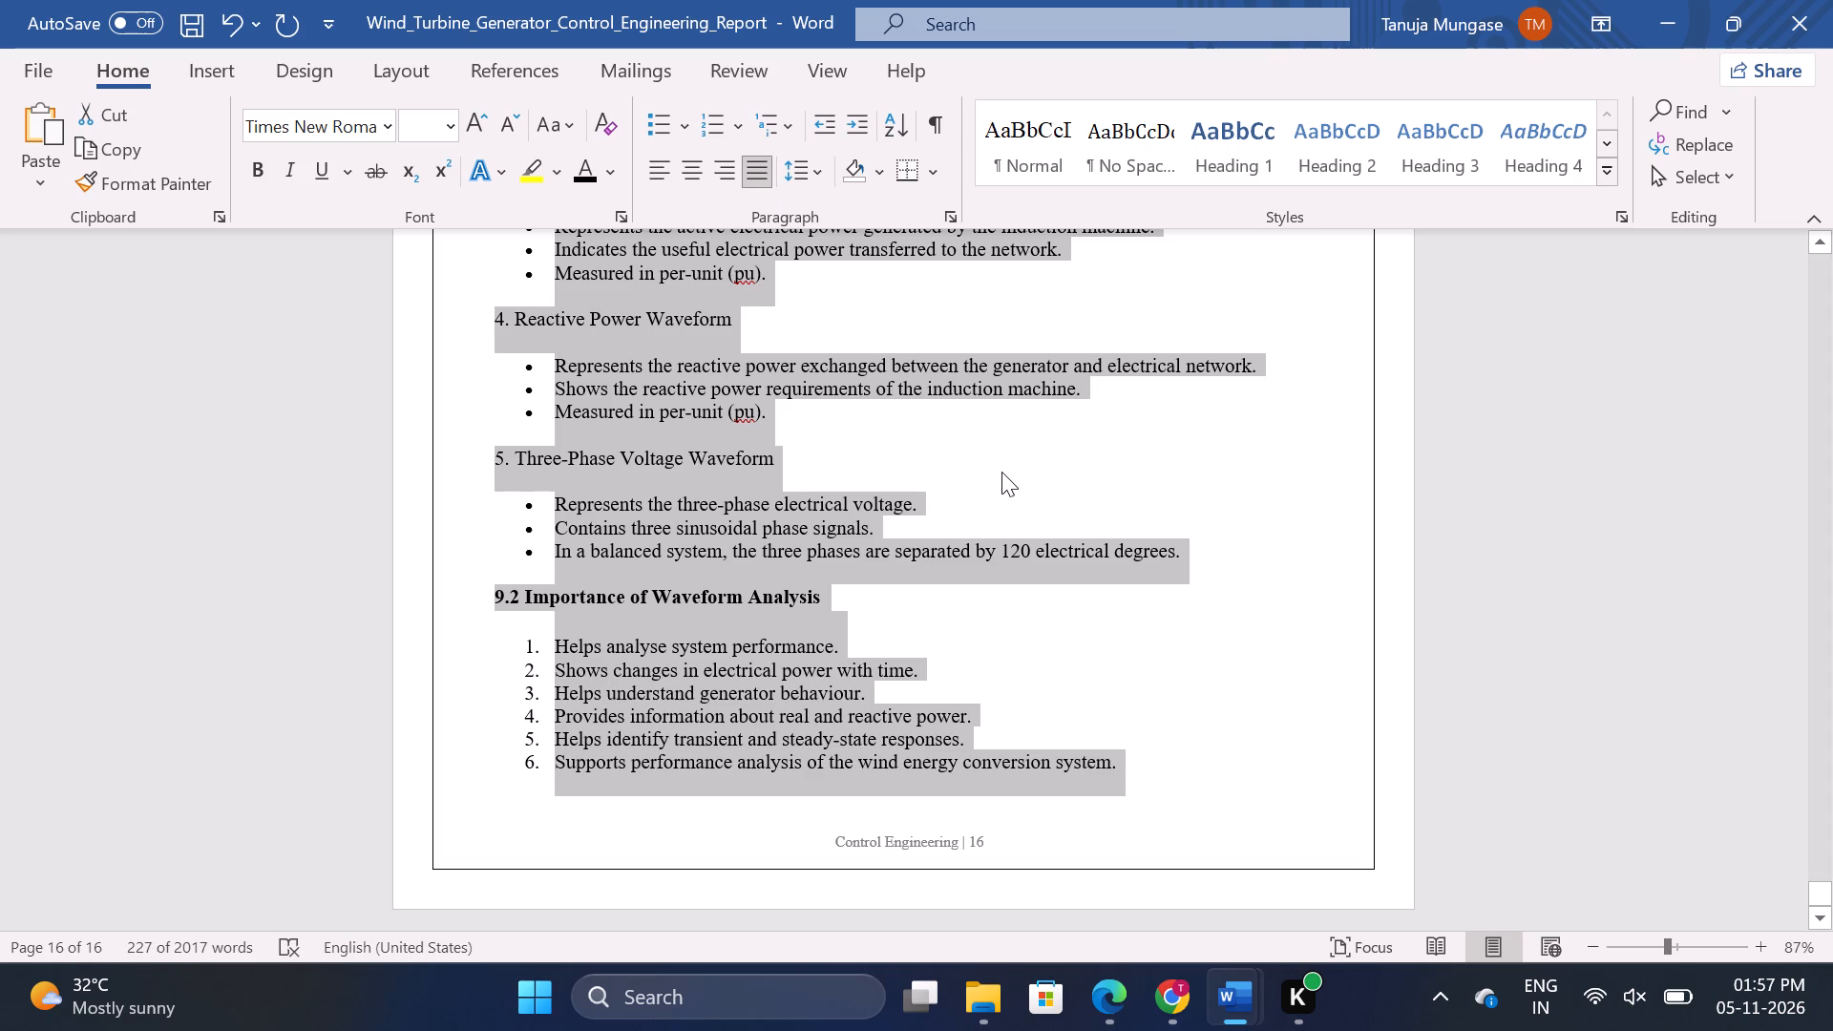
left_click(1001, 472)
scroll(798, 469, "up", 2)
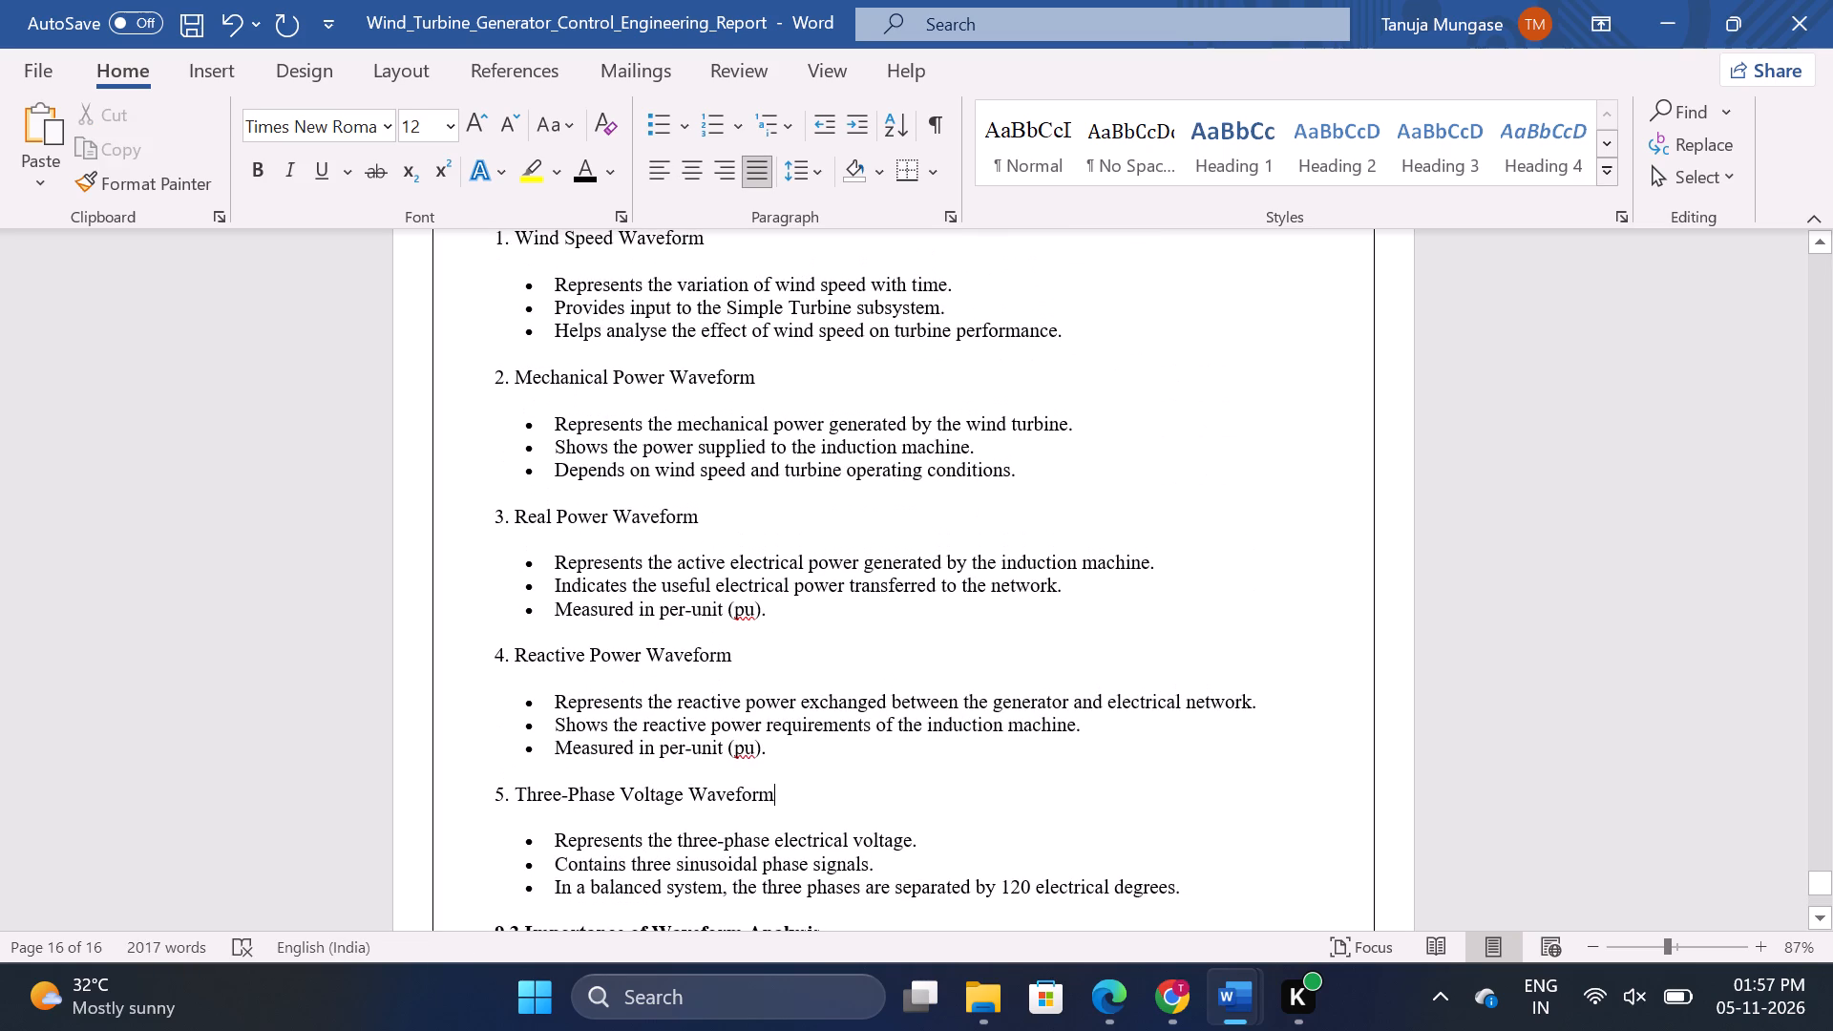
scroll(798, 469, "up", 3)
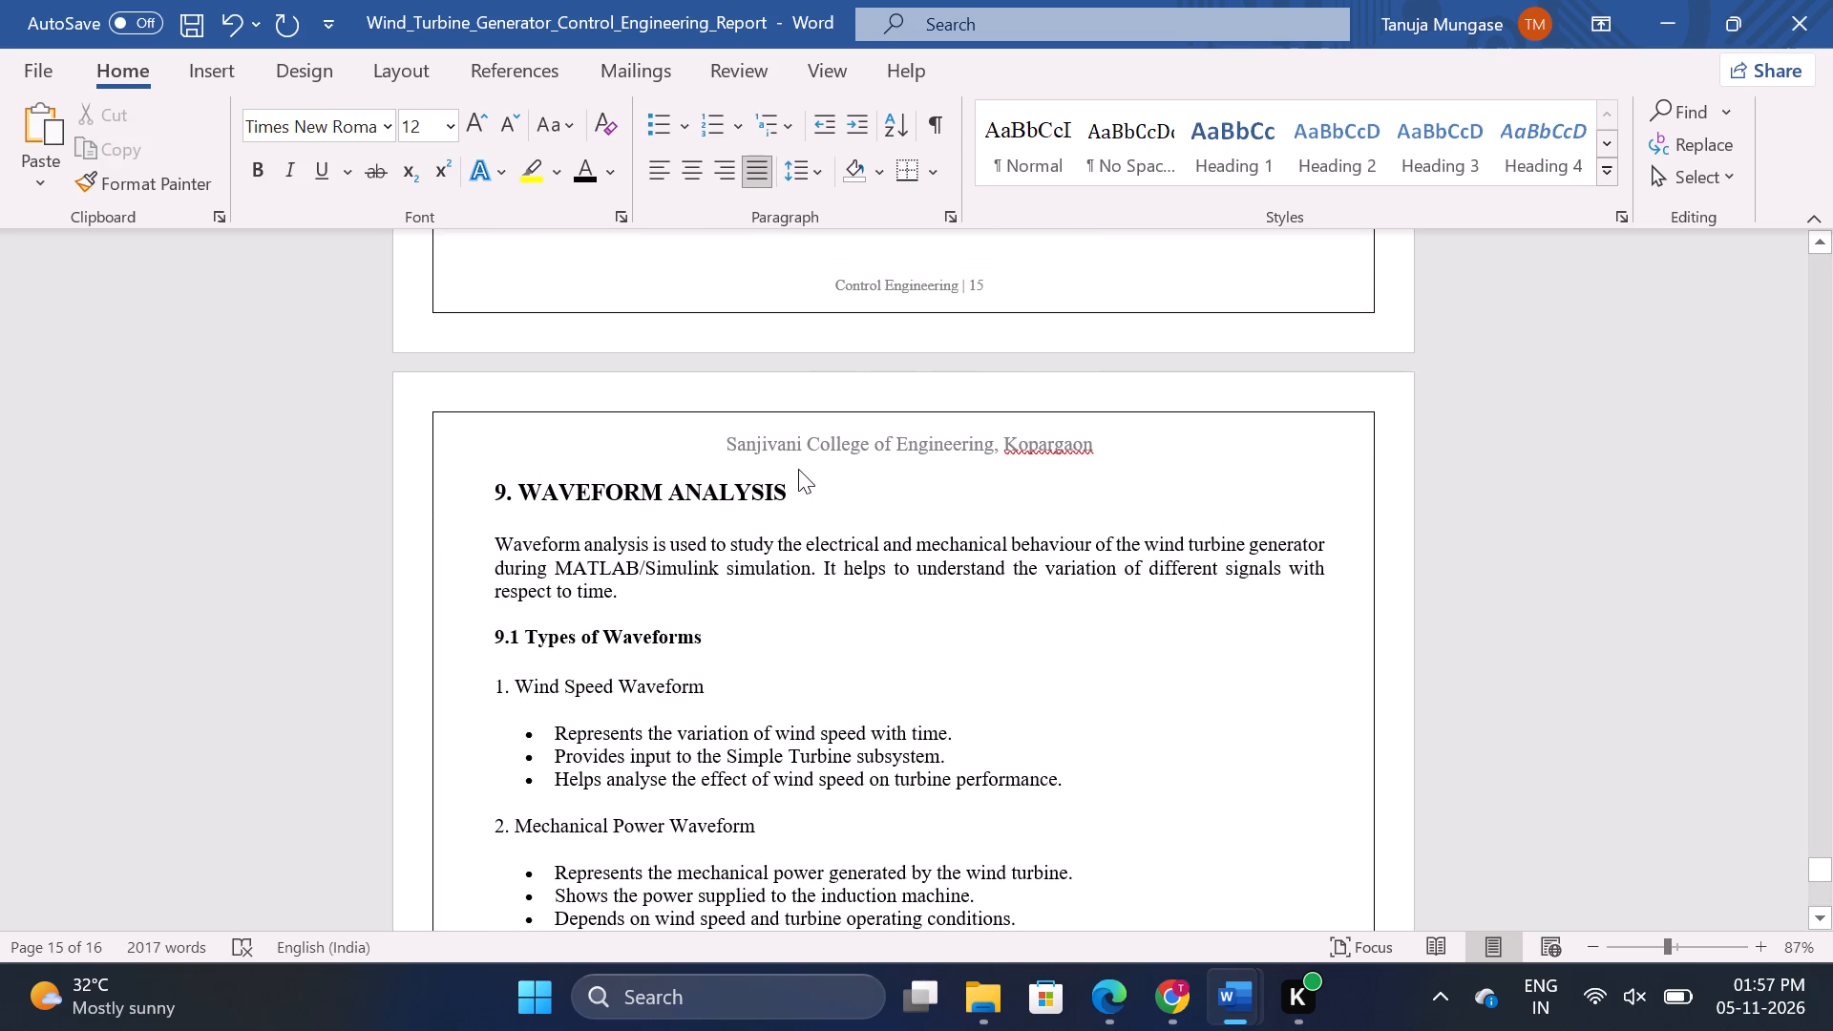
End the numbered list after item 6 of section 9.2 and add blank lines to start page 17.
scroll(503, 598, "down", 3)
scroll(809, 717, "down", 3)
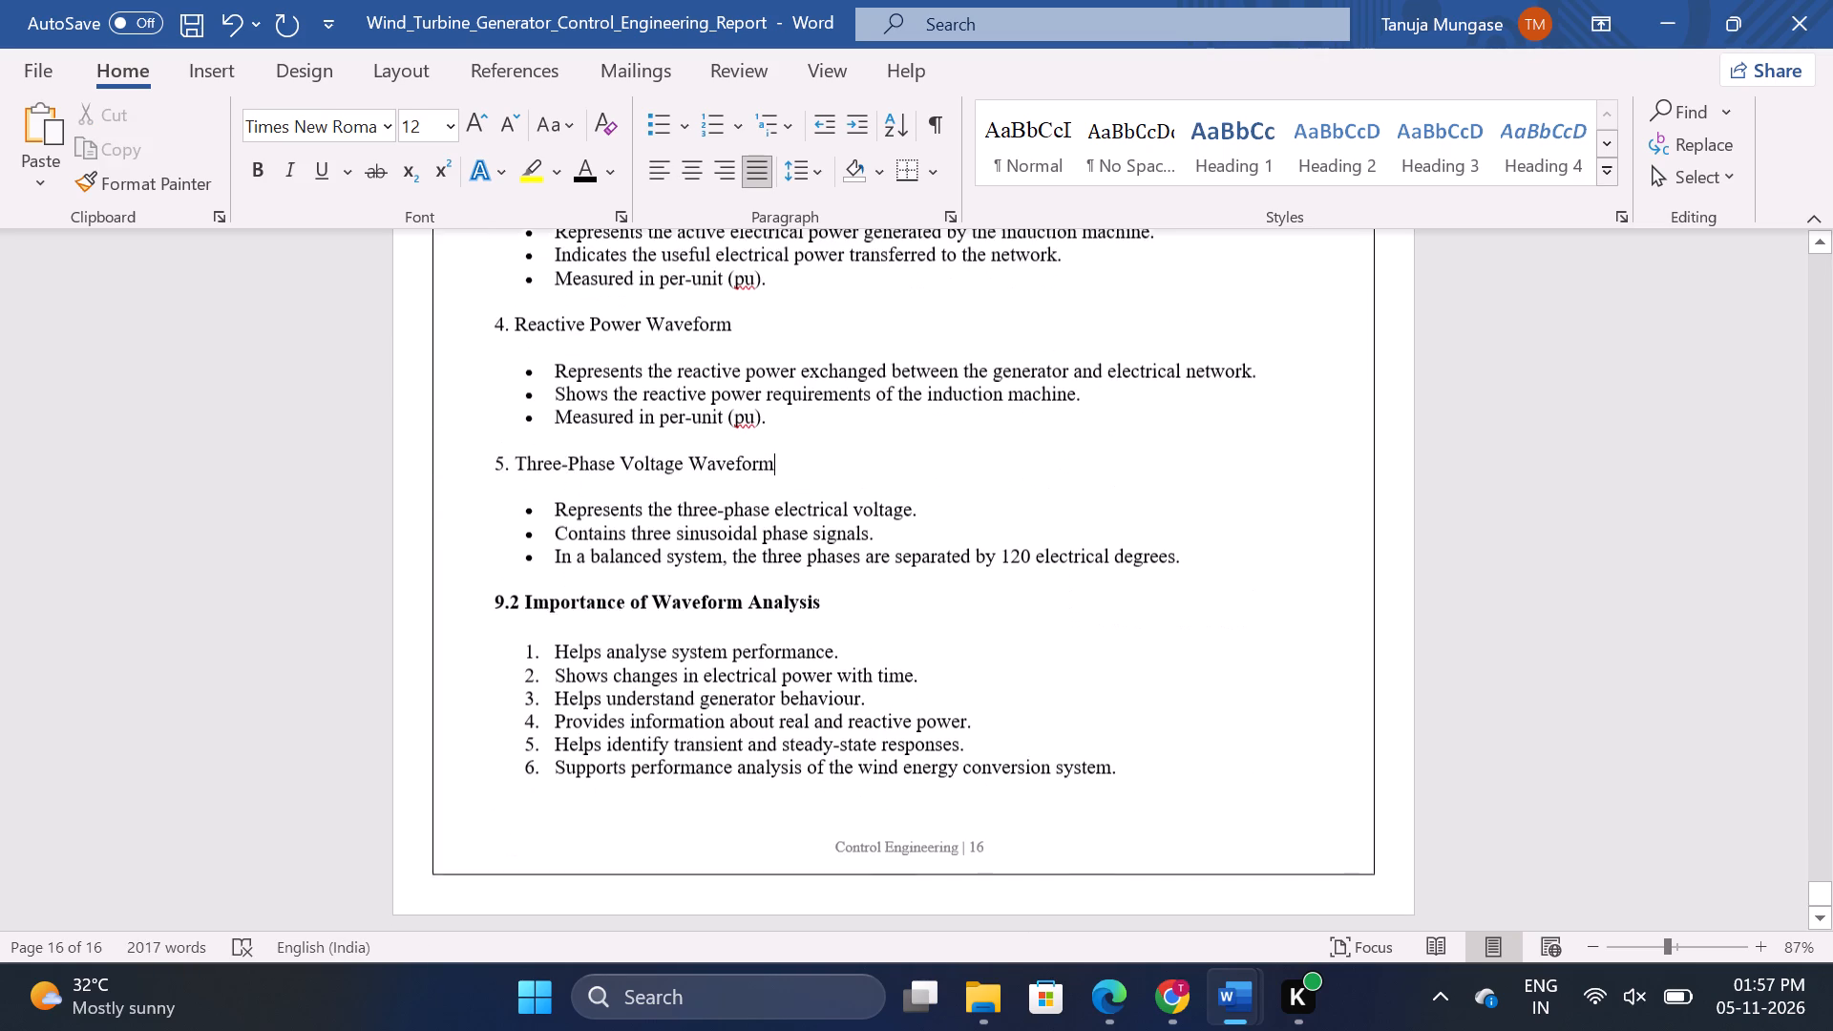
left_click(1145, 776)
key("Return")
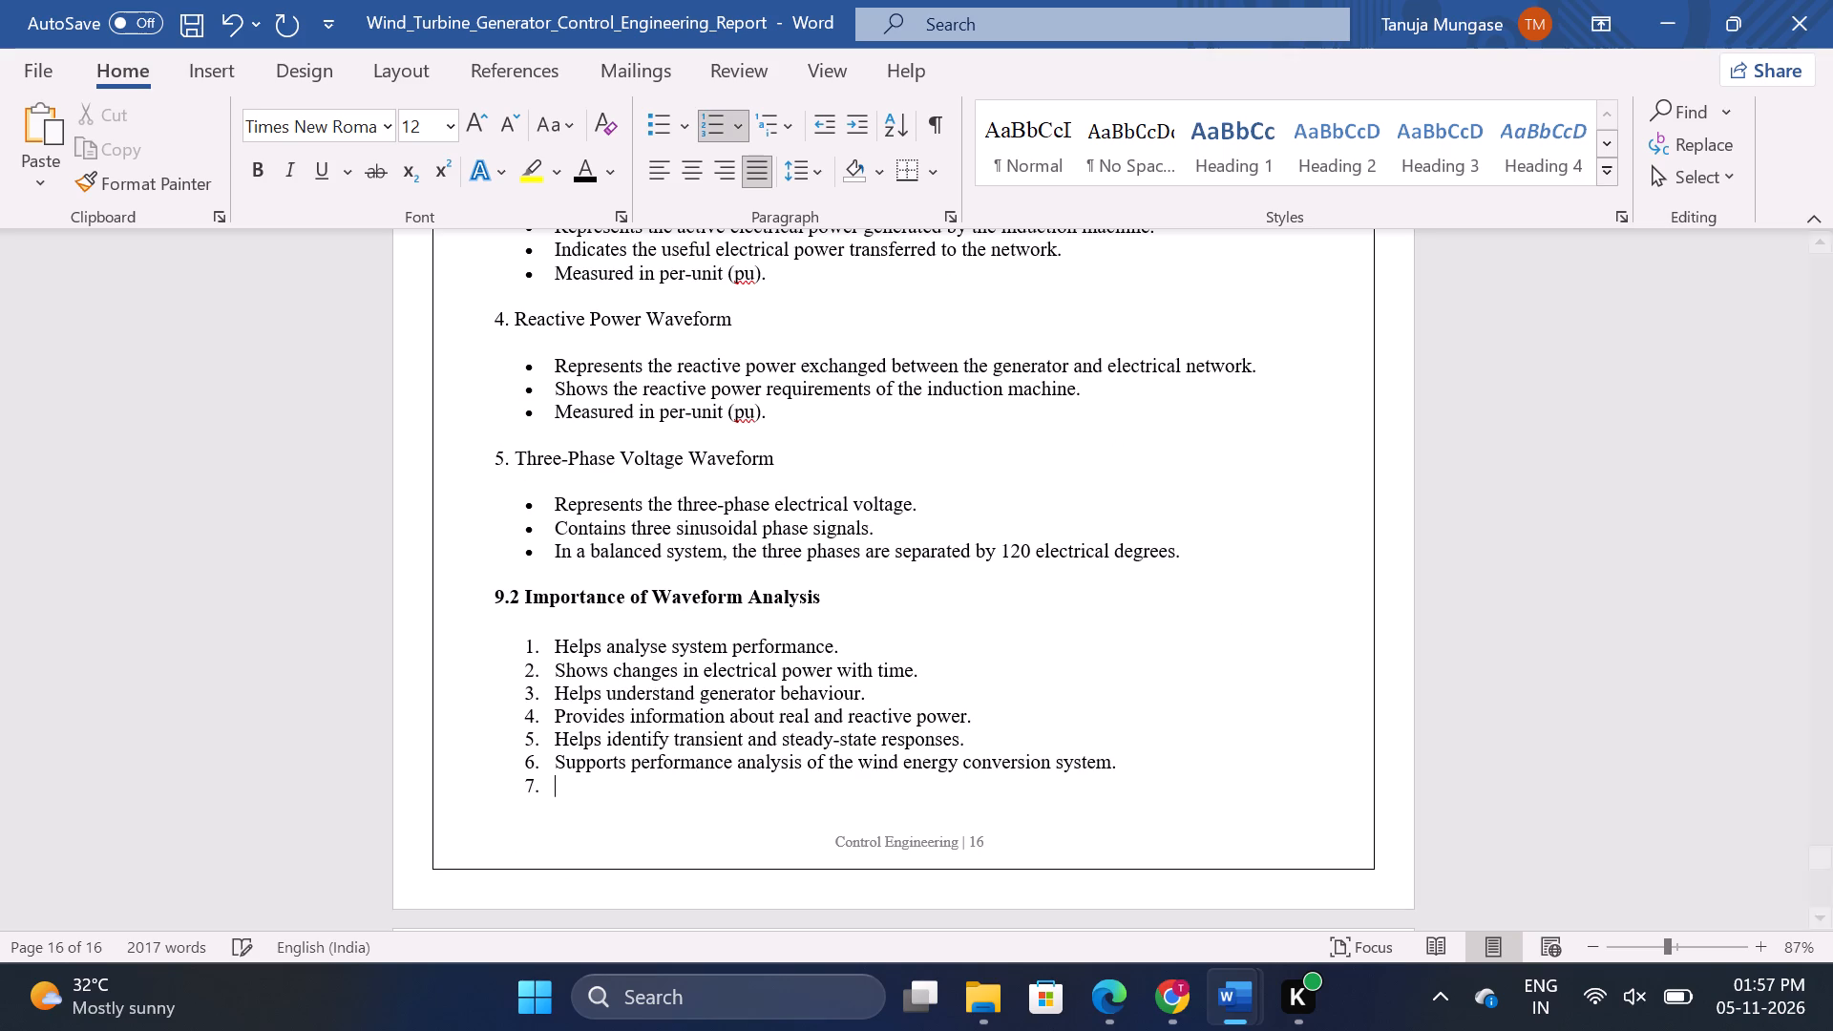
key("Return")
key("Return")
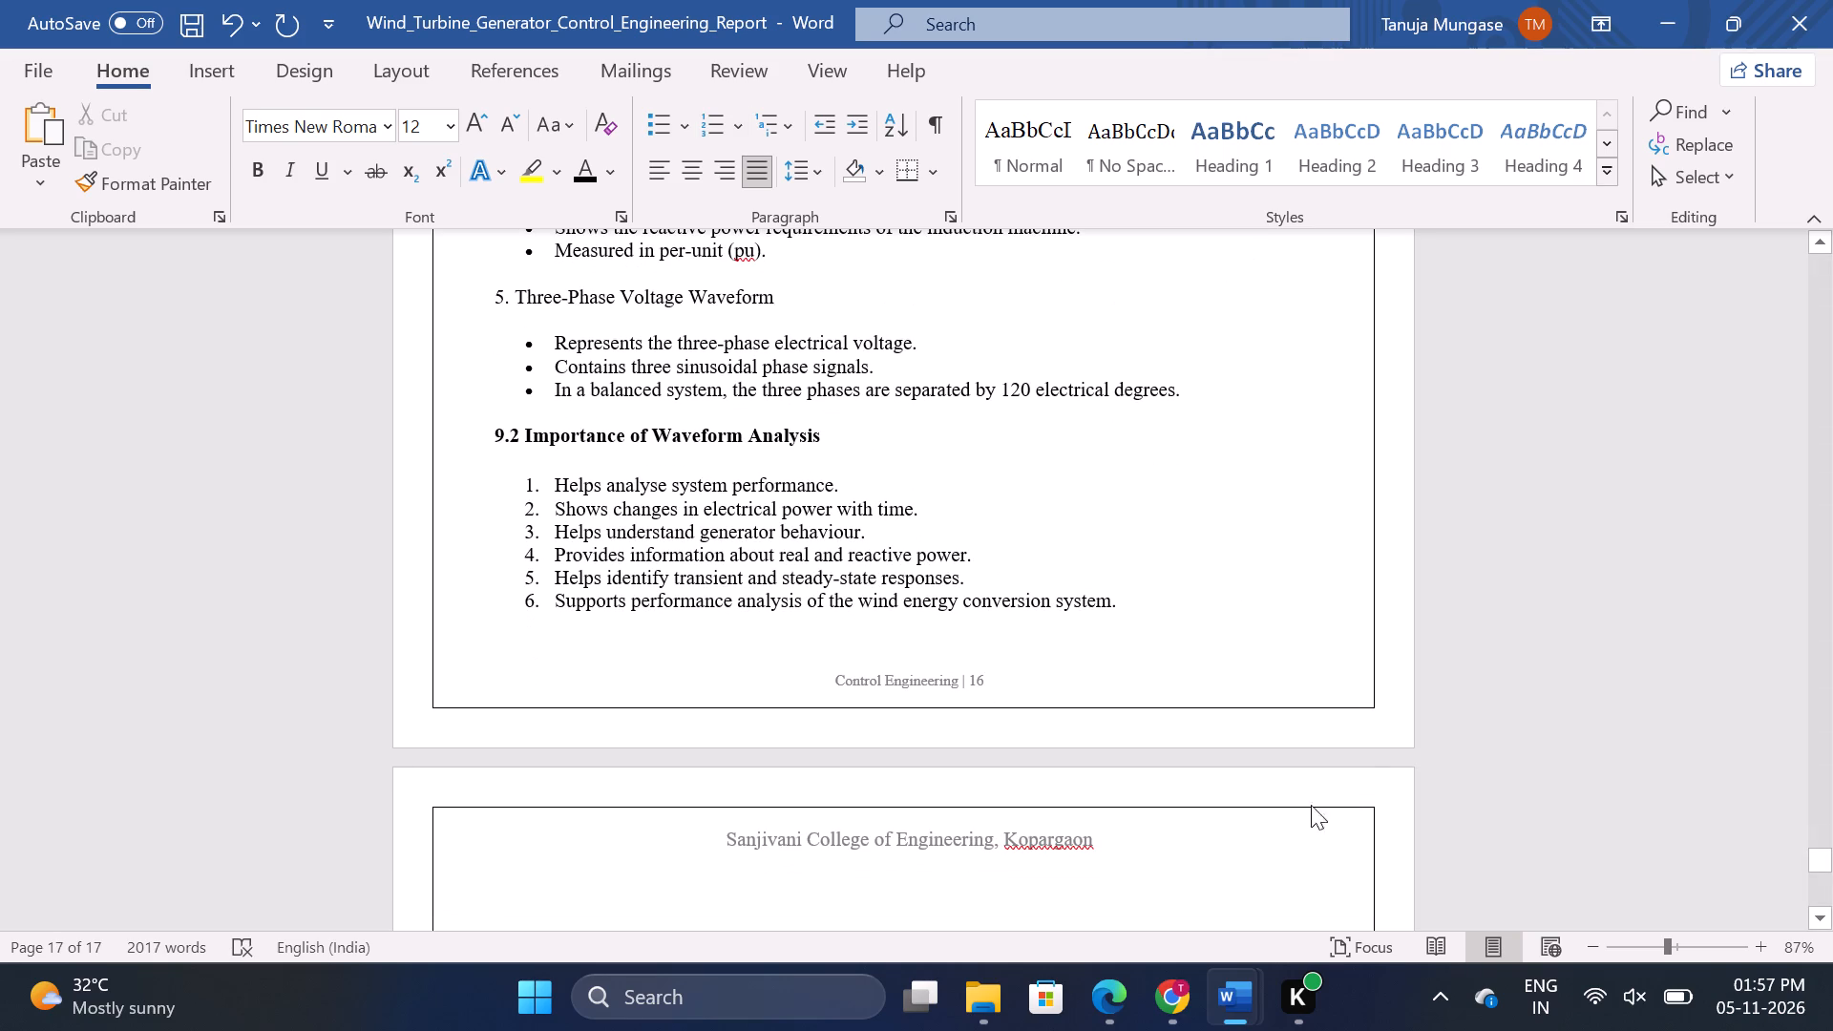
Review the report's pages side by side at a smaller zoom, from blank page 17 back to the cover and certificate.
scroll(1318, 525, "down", 1)
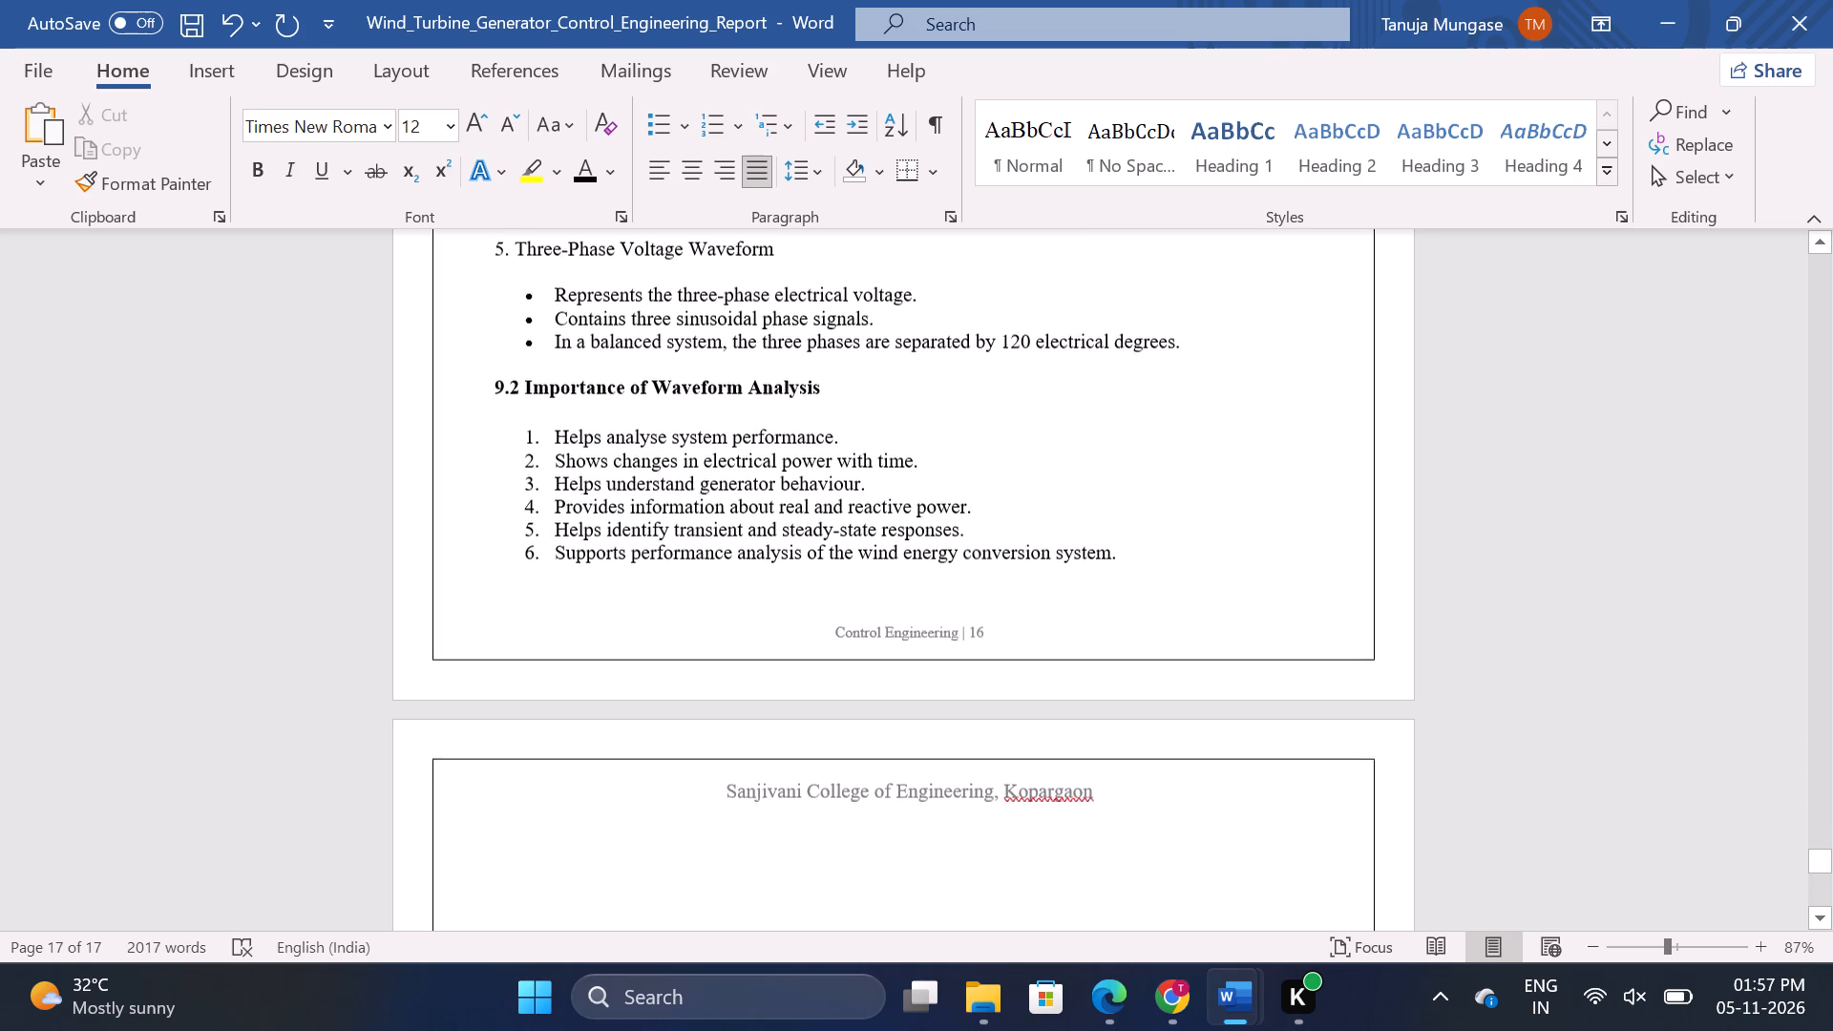
scroll(1318, 525, "down", 1)
scroll(987, 778, "down", 1)
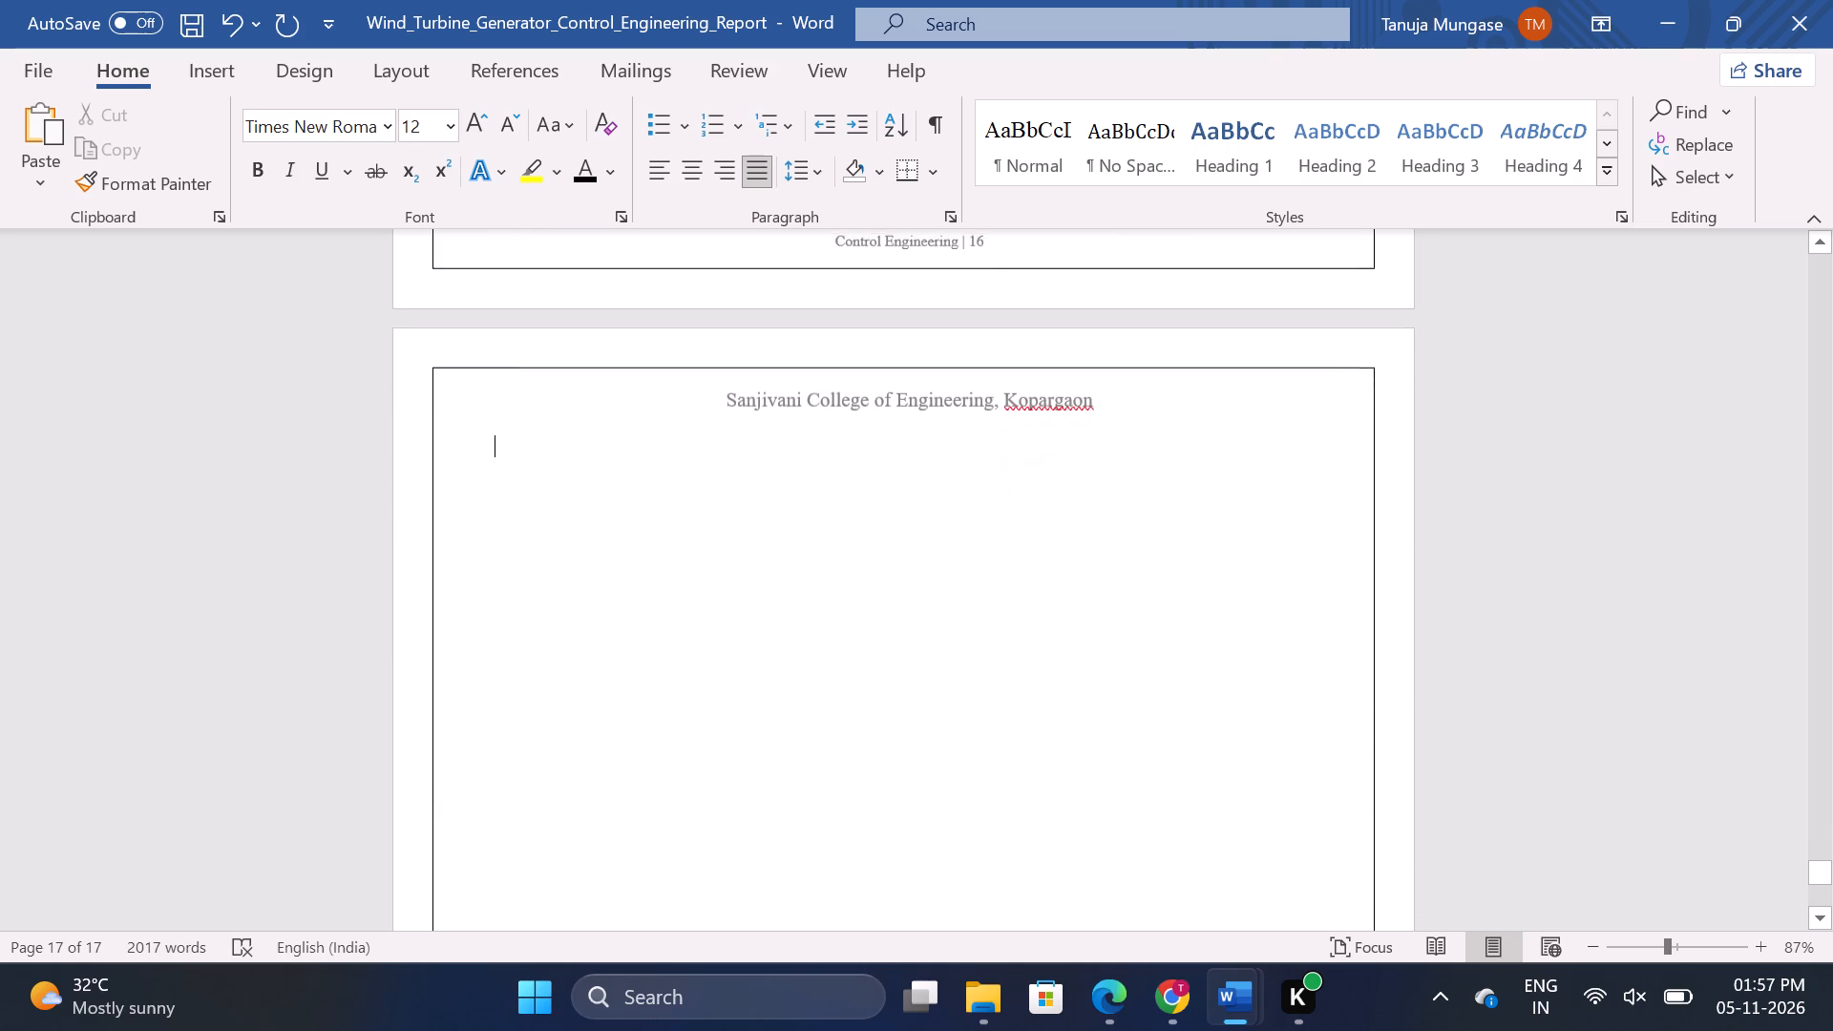
scroll(987, 778, "down", 1)
scroll(987, 778, "down", 3, "ctrl")
scroll(987, 778, "up", 4)
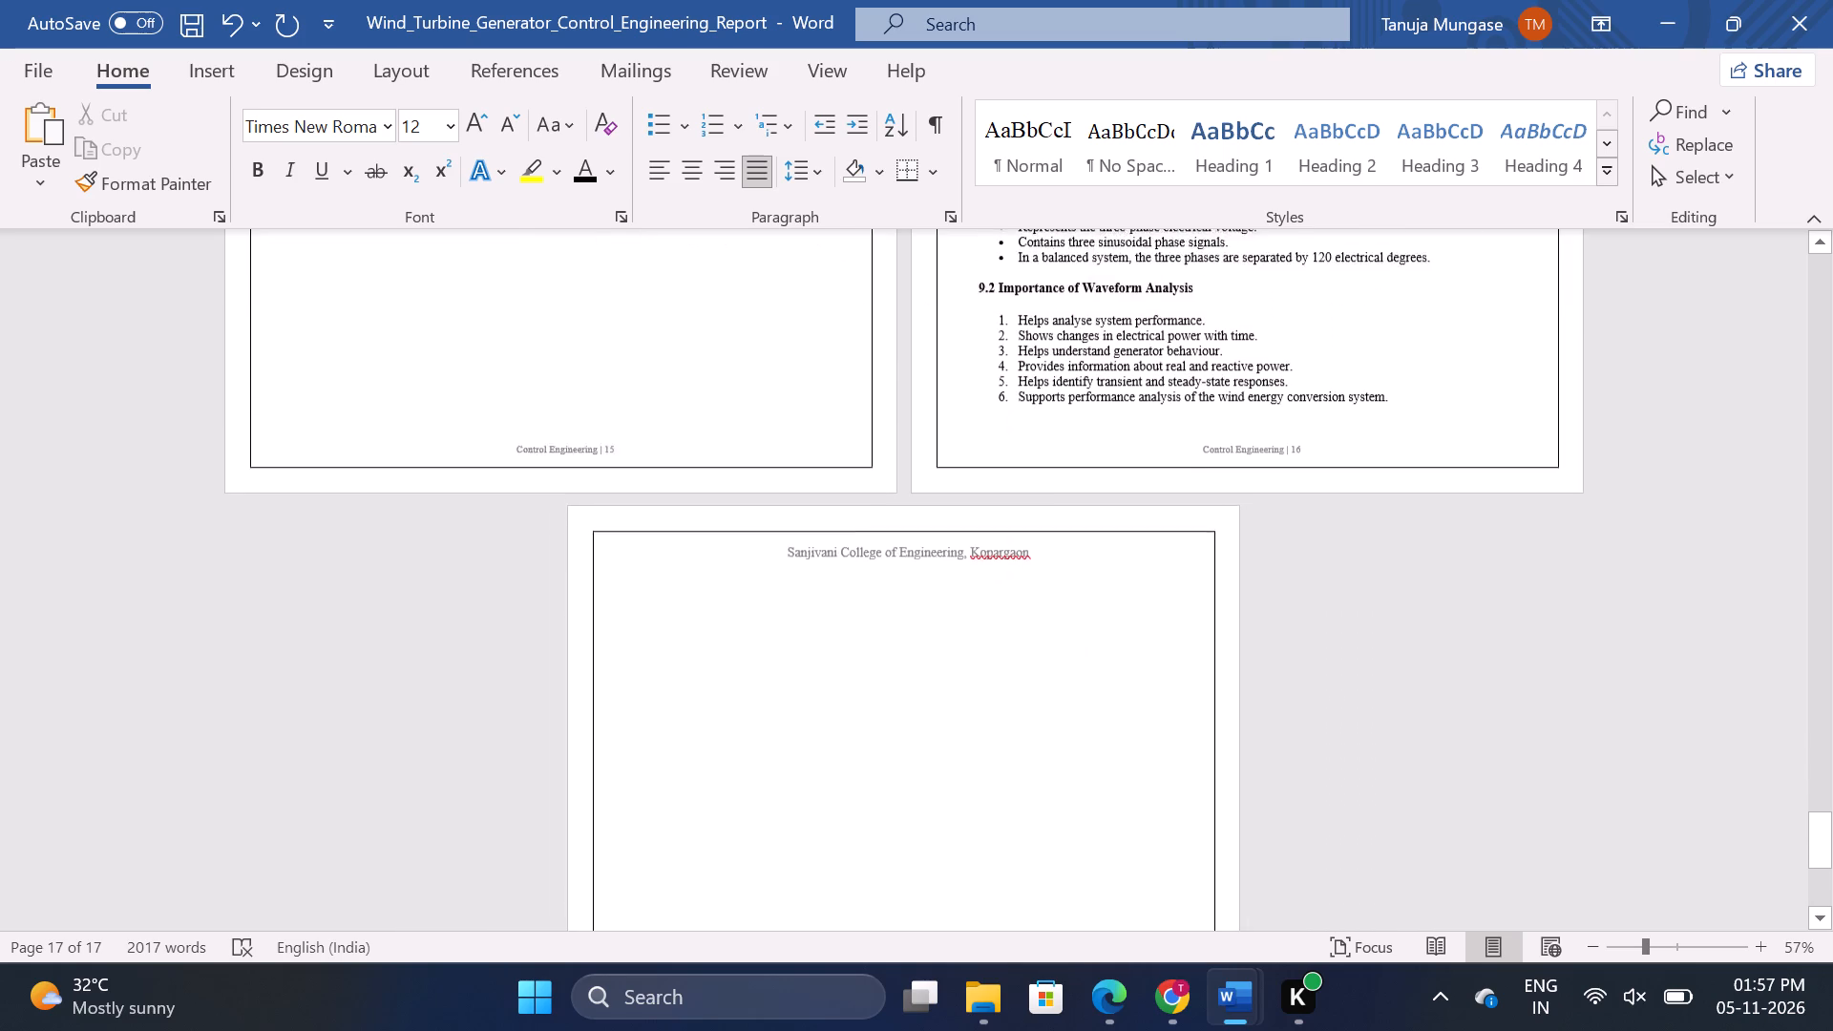
scroll(987, 778, "up", 2)
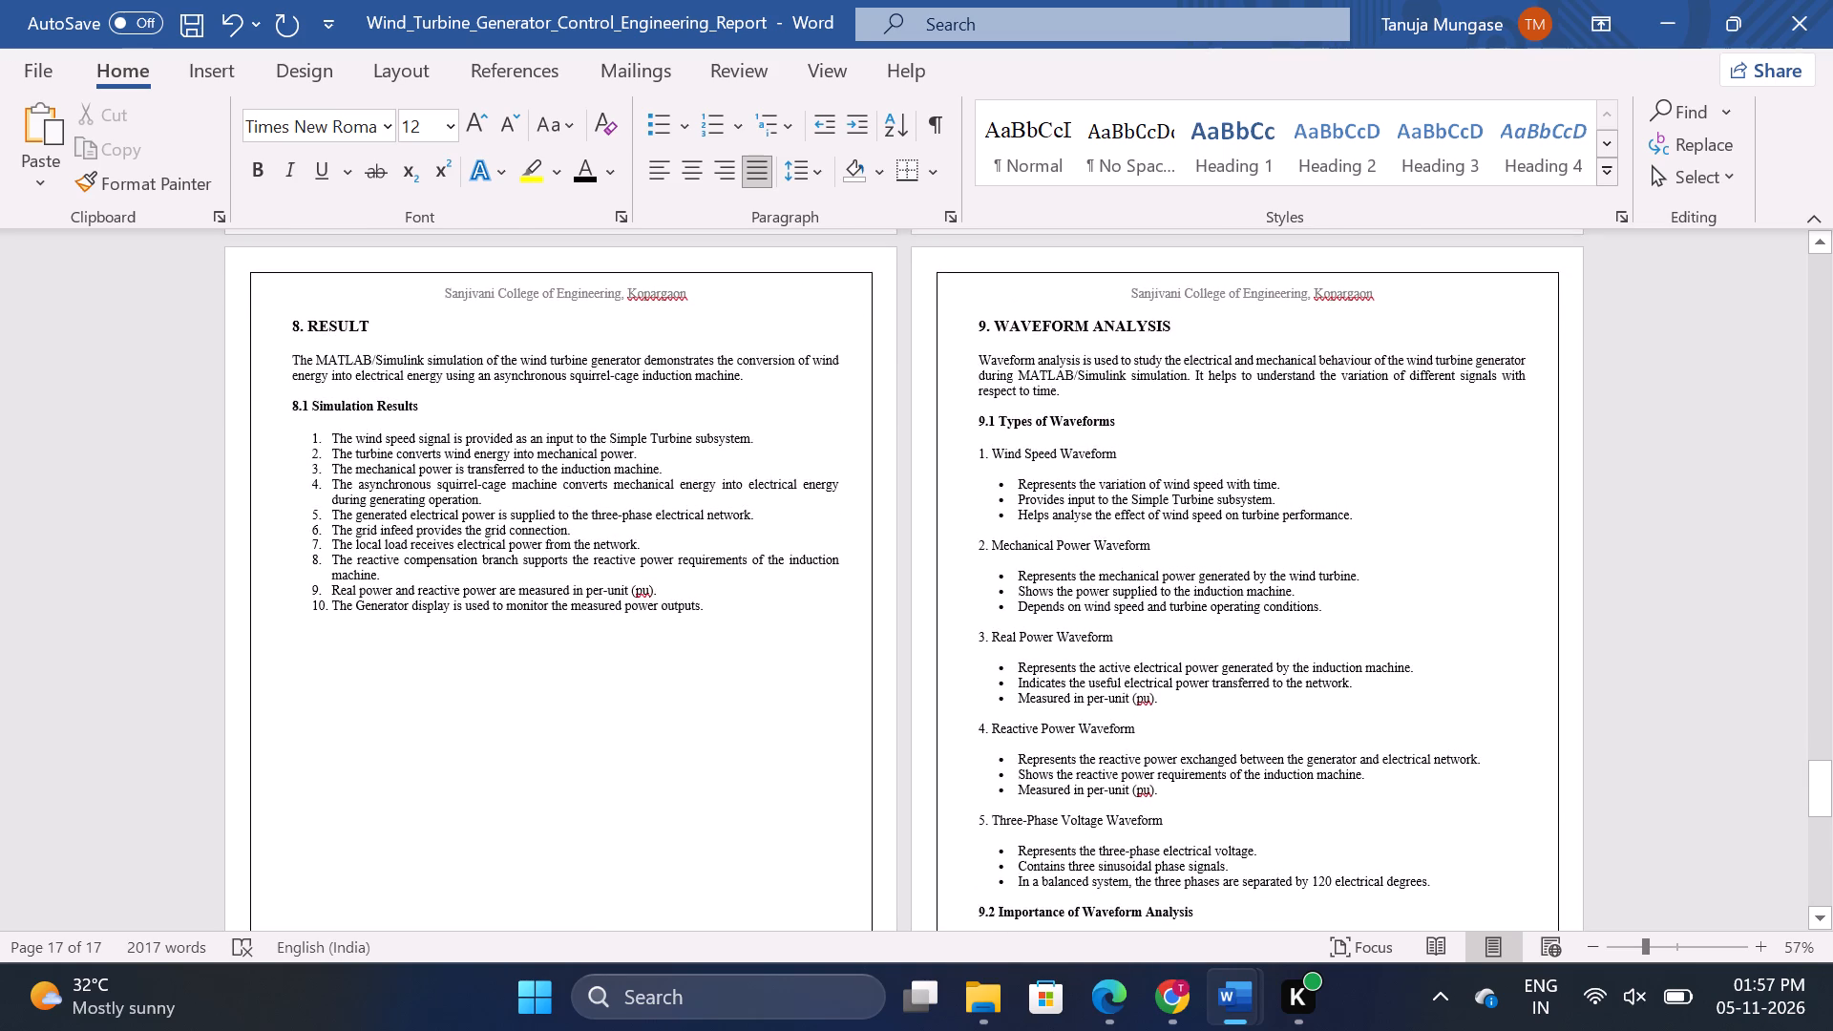
scroll(987, 778, "up", 6)
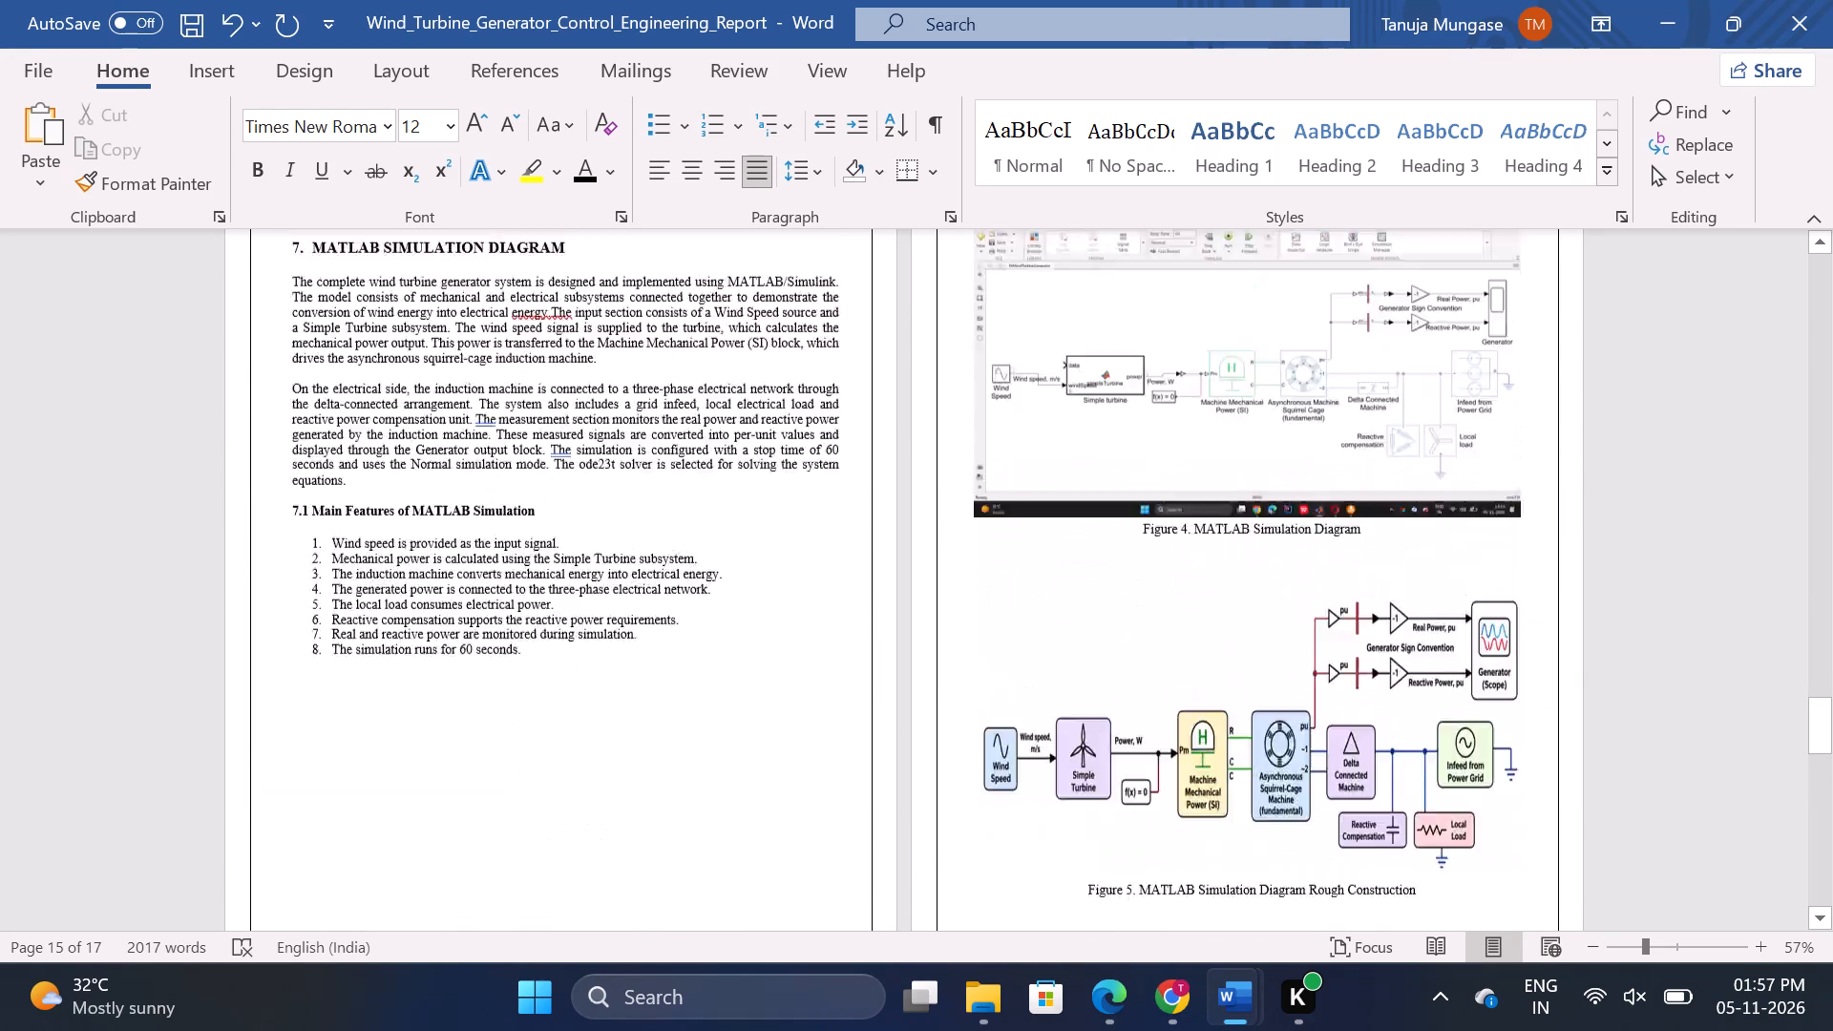
scroll(987, 778, "up", 4)
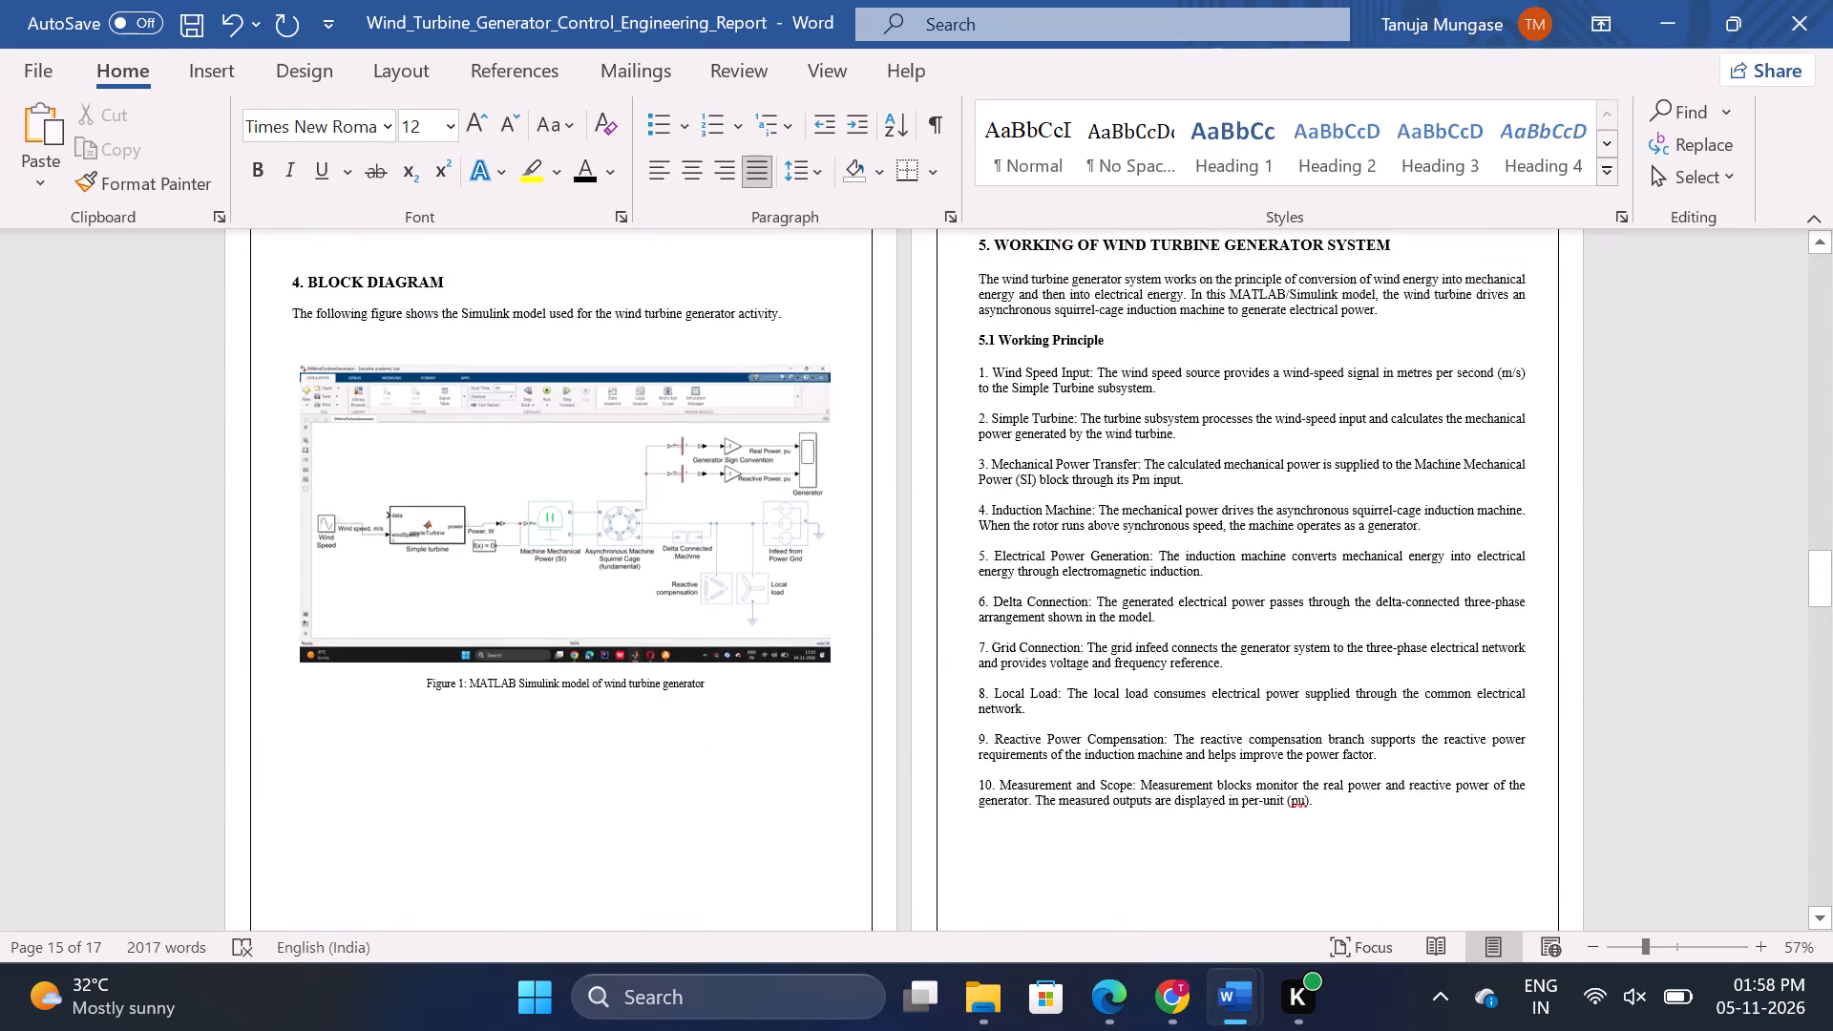
scroll(987, 778, "up", 6)
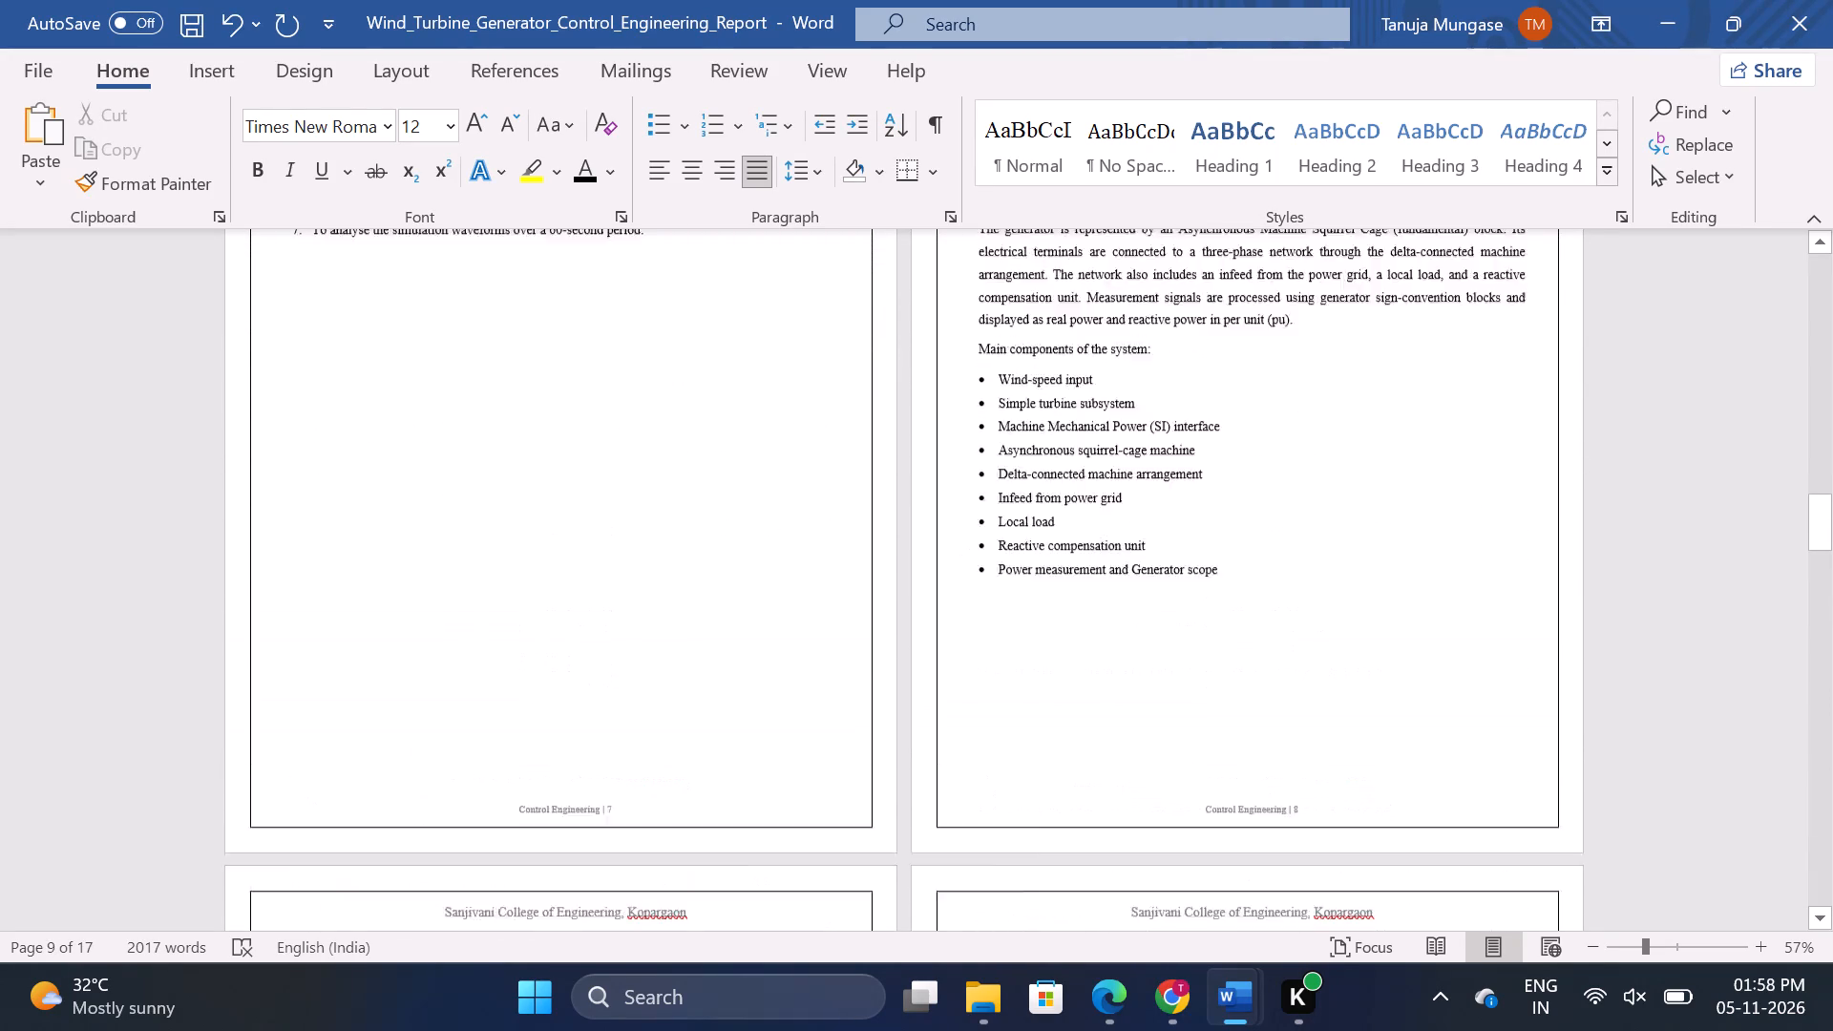
scroll(987, 778, "up", 3)
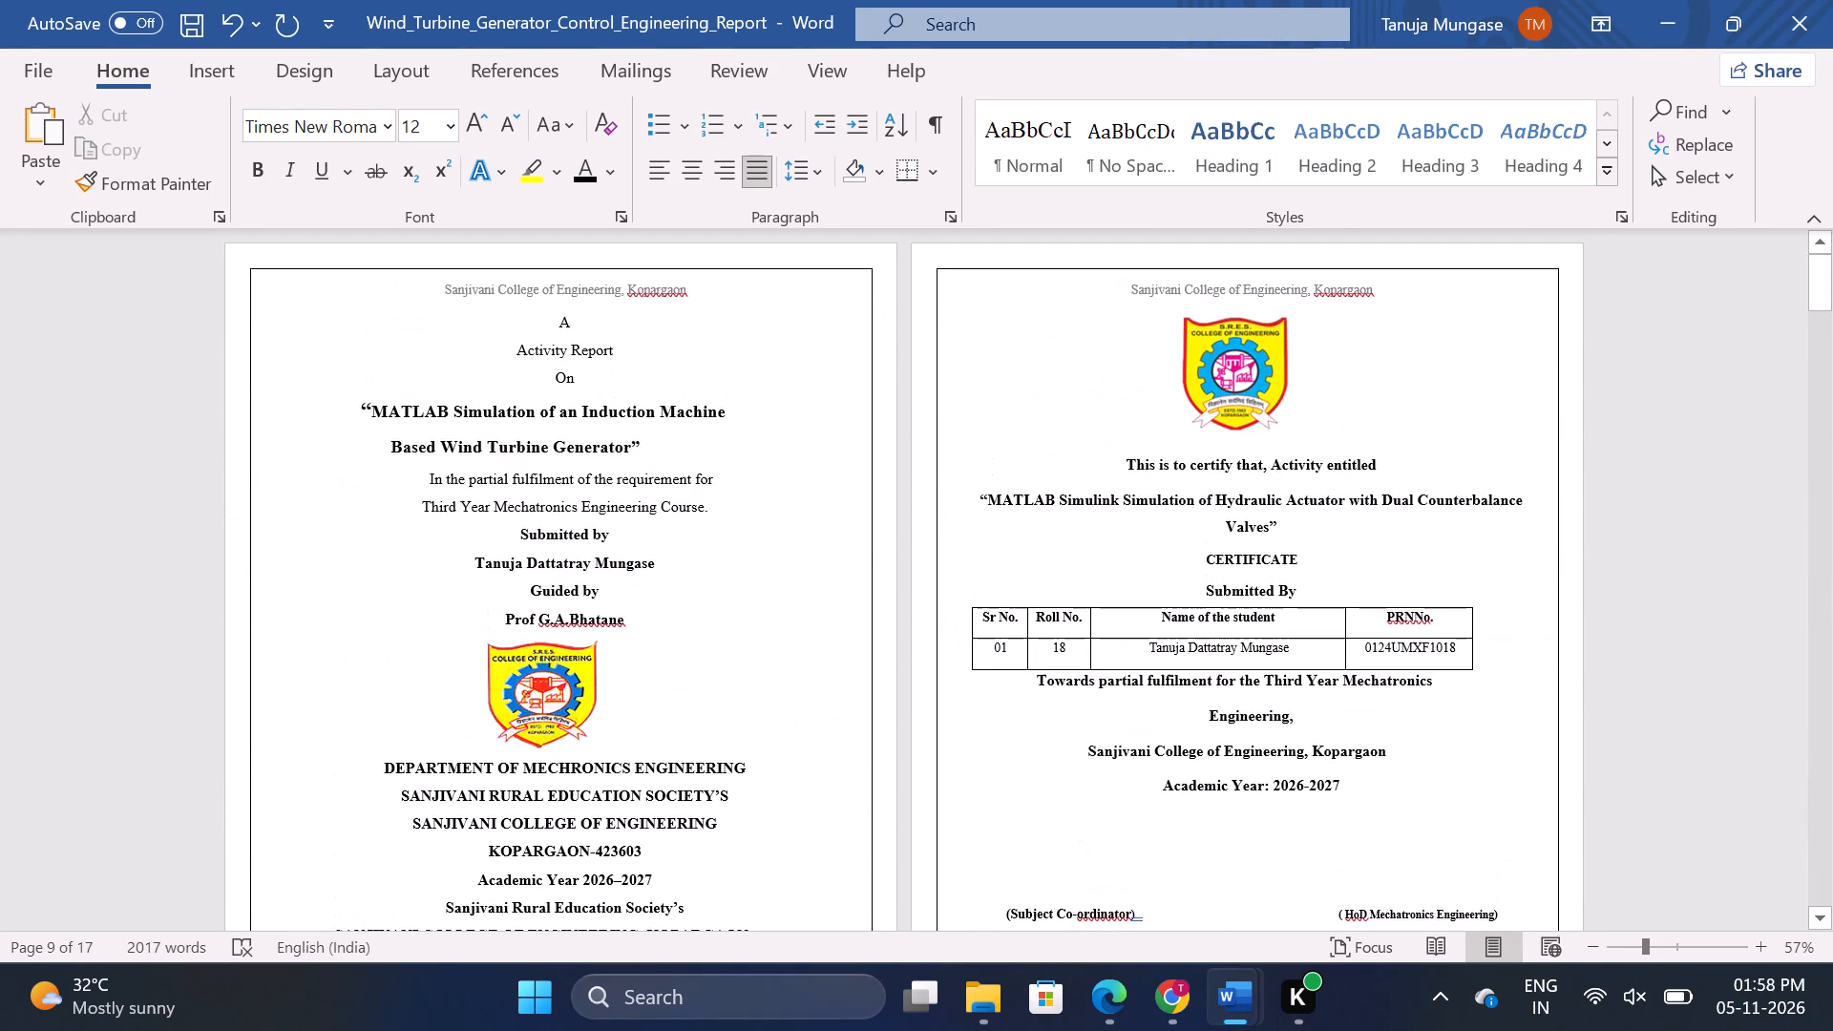
scroll(987, 778, "up", 1)
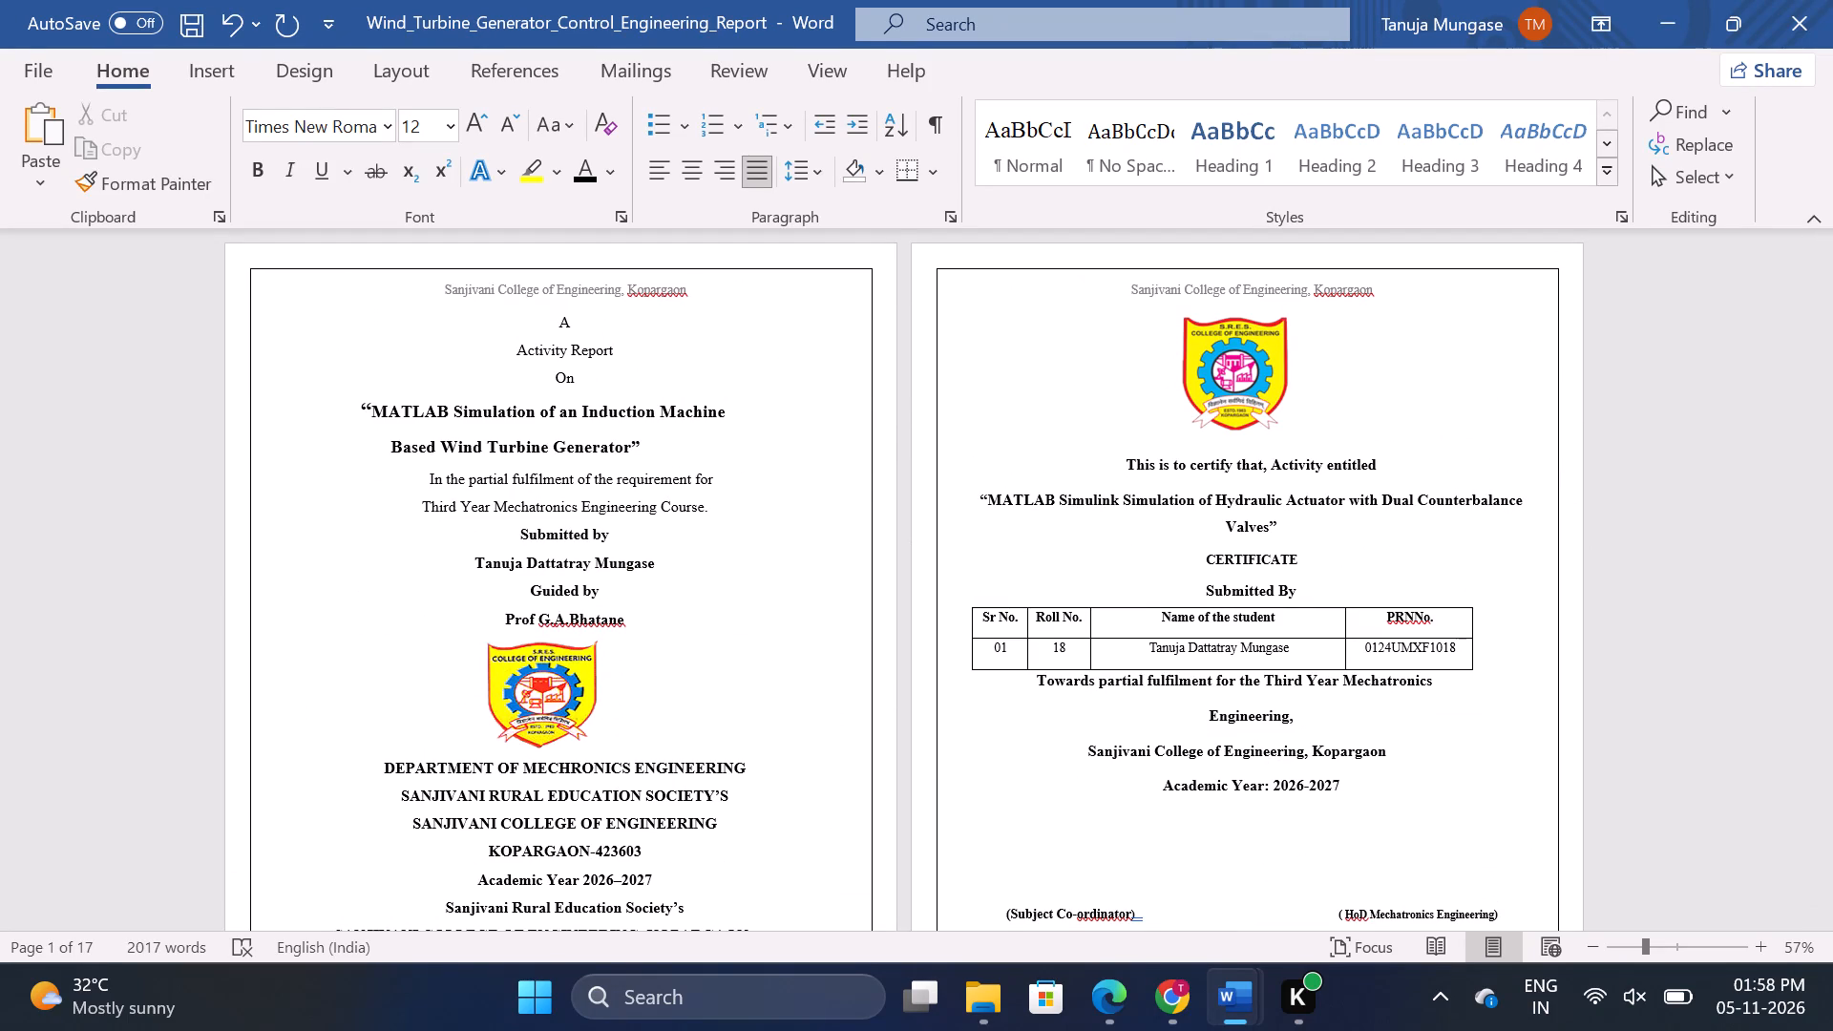
Review the report's pages side by side from the cover and certificate through the system introduction on page 8.
scroll(980, 720, "down", 2)
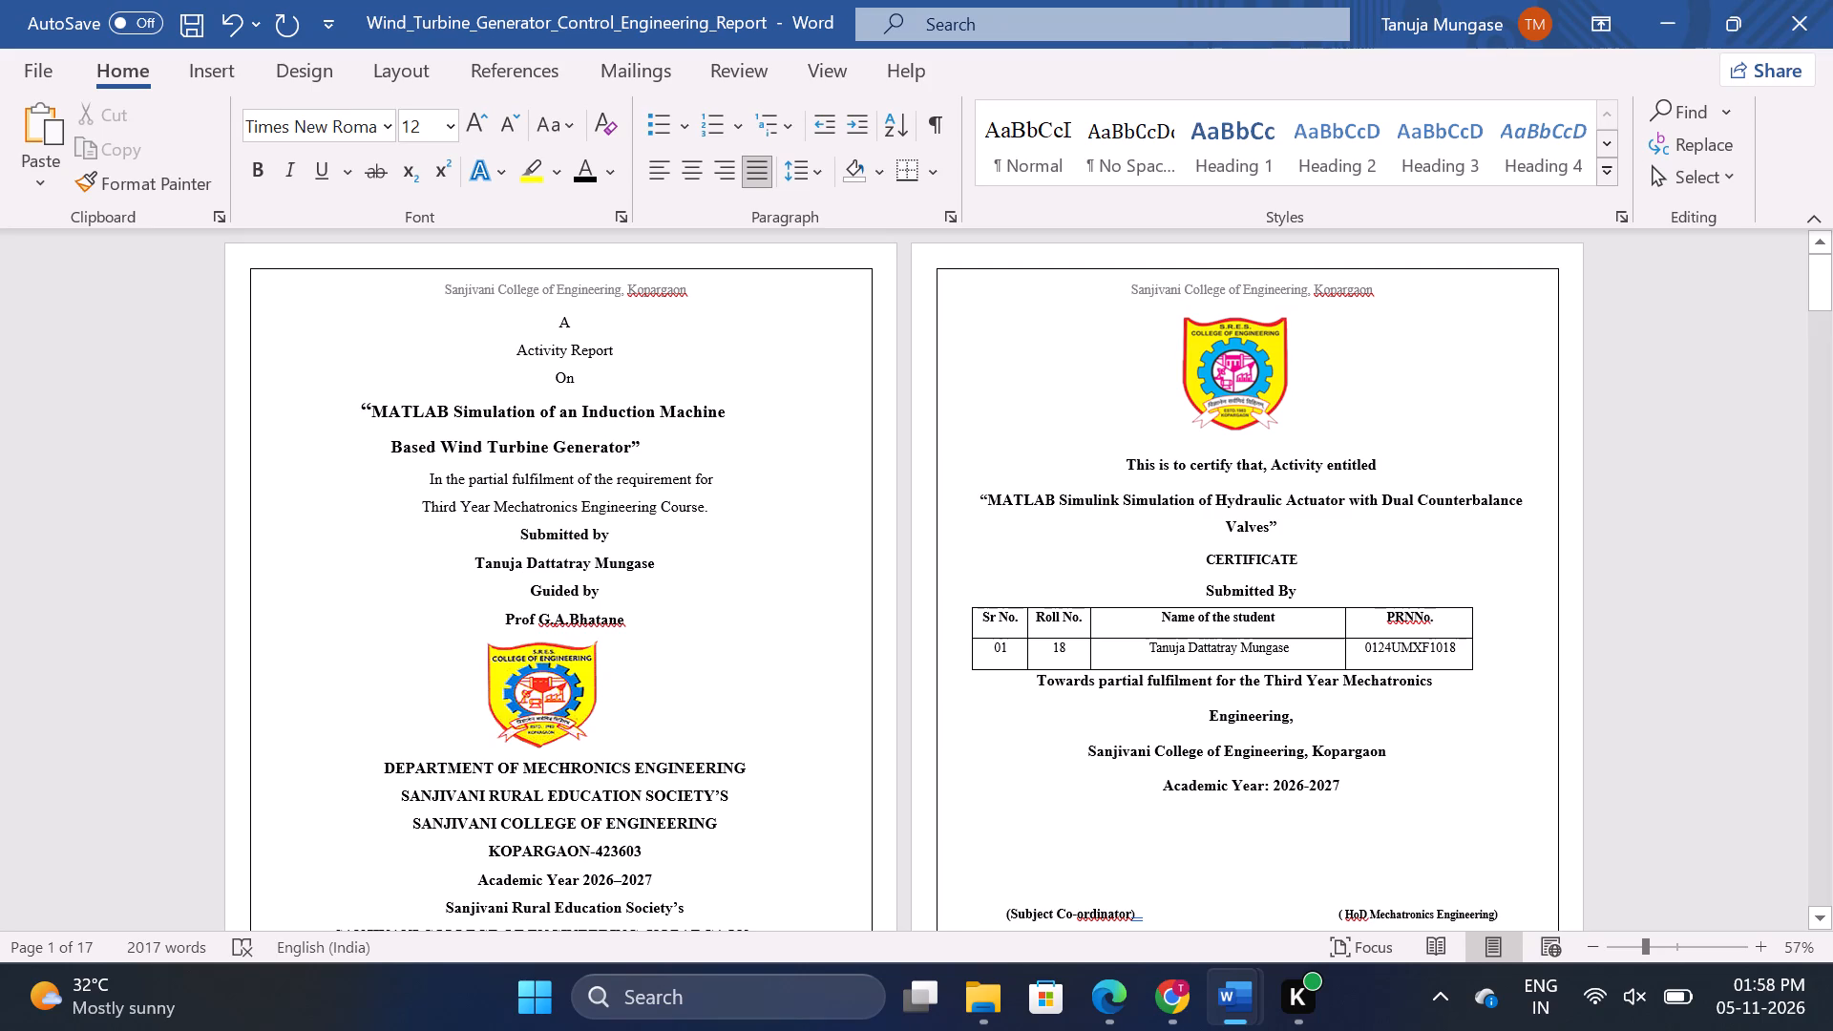
scroll(981, 720, "down", 5)
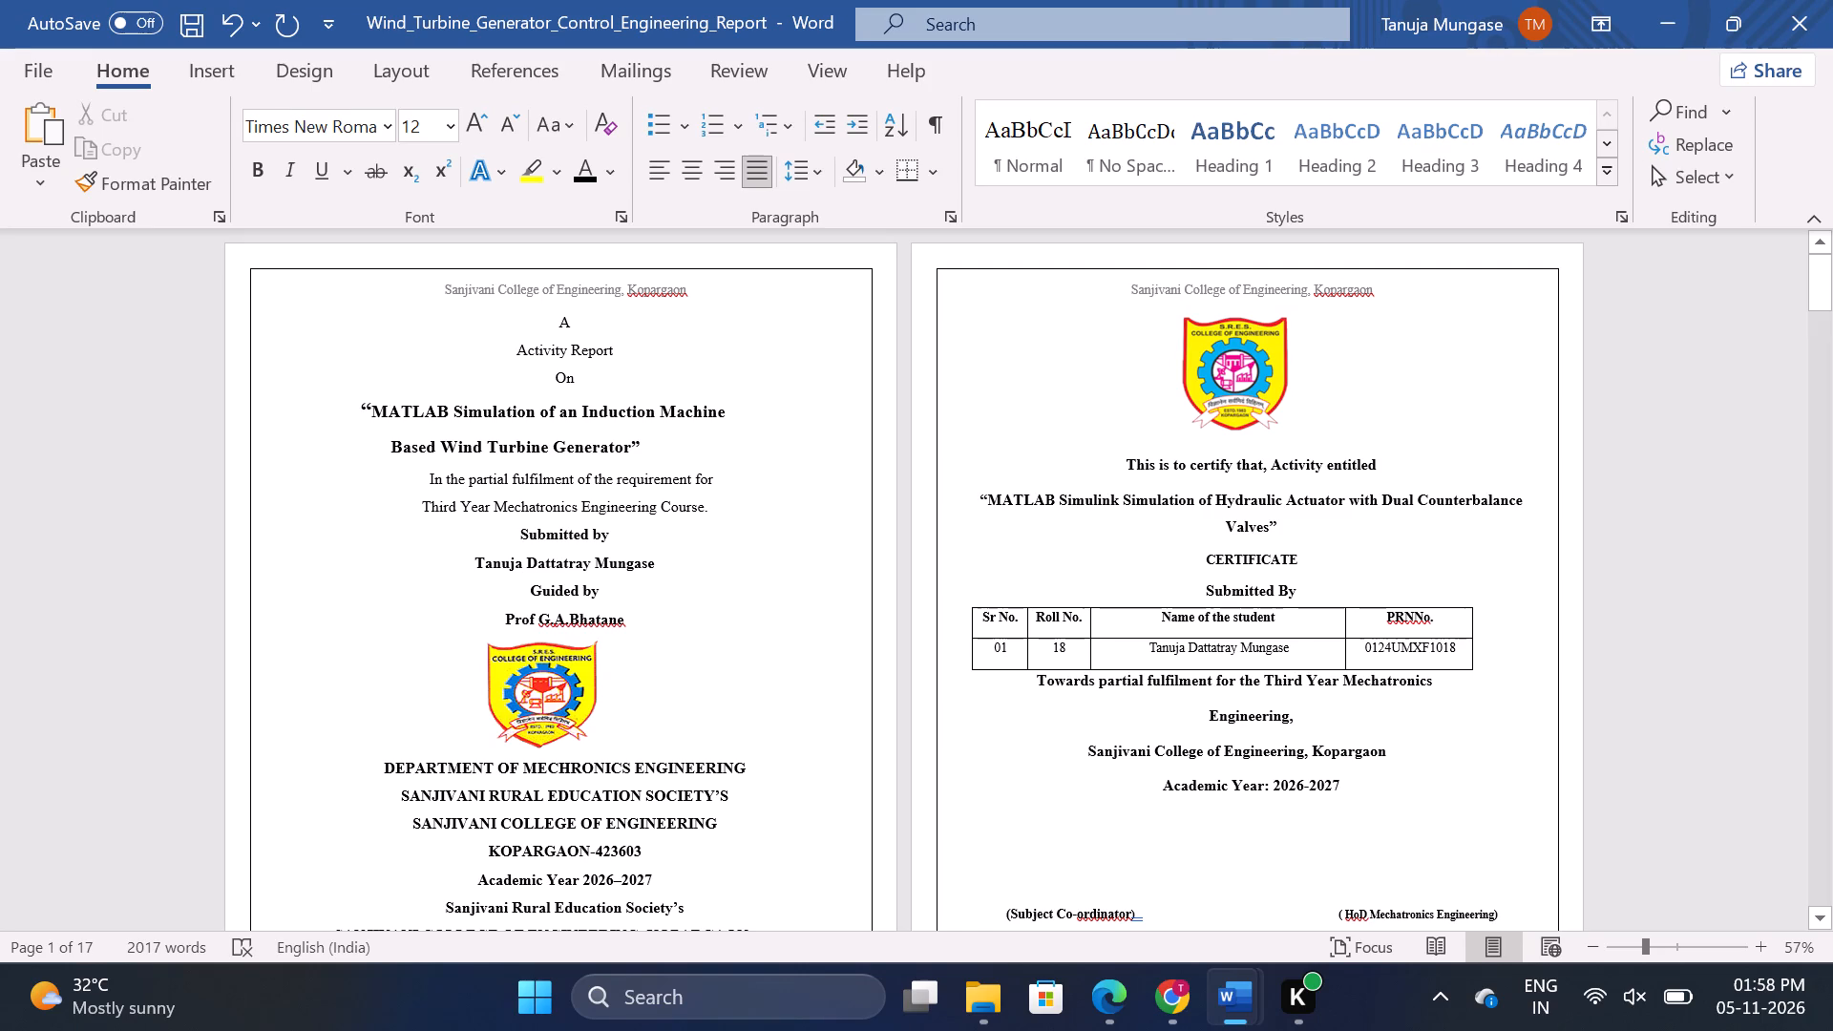
scroll(981, 720, "down", 4)
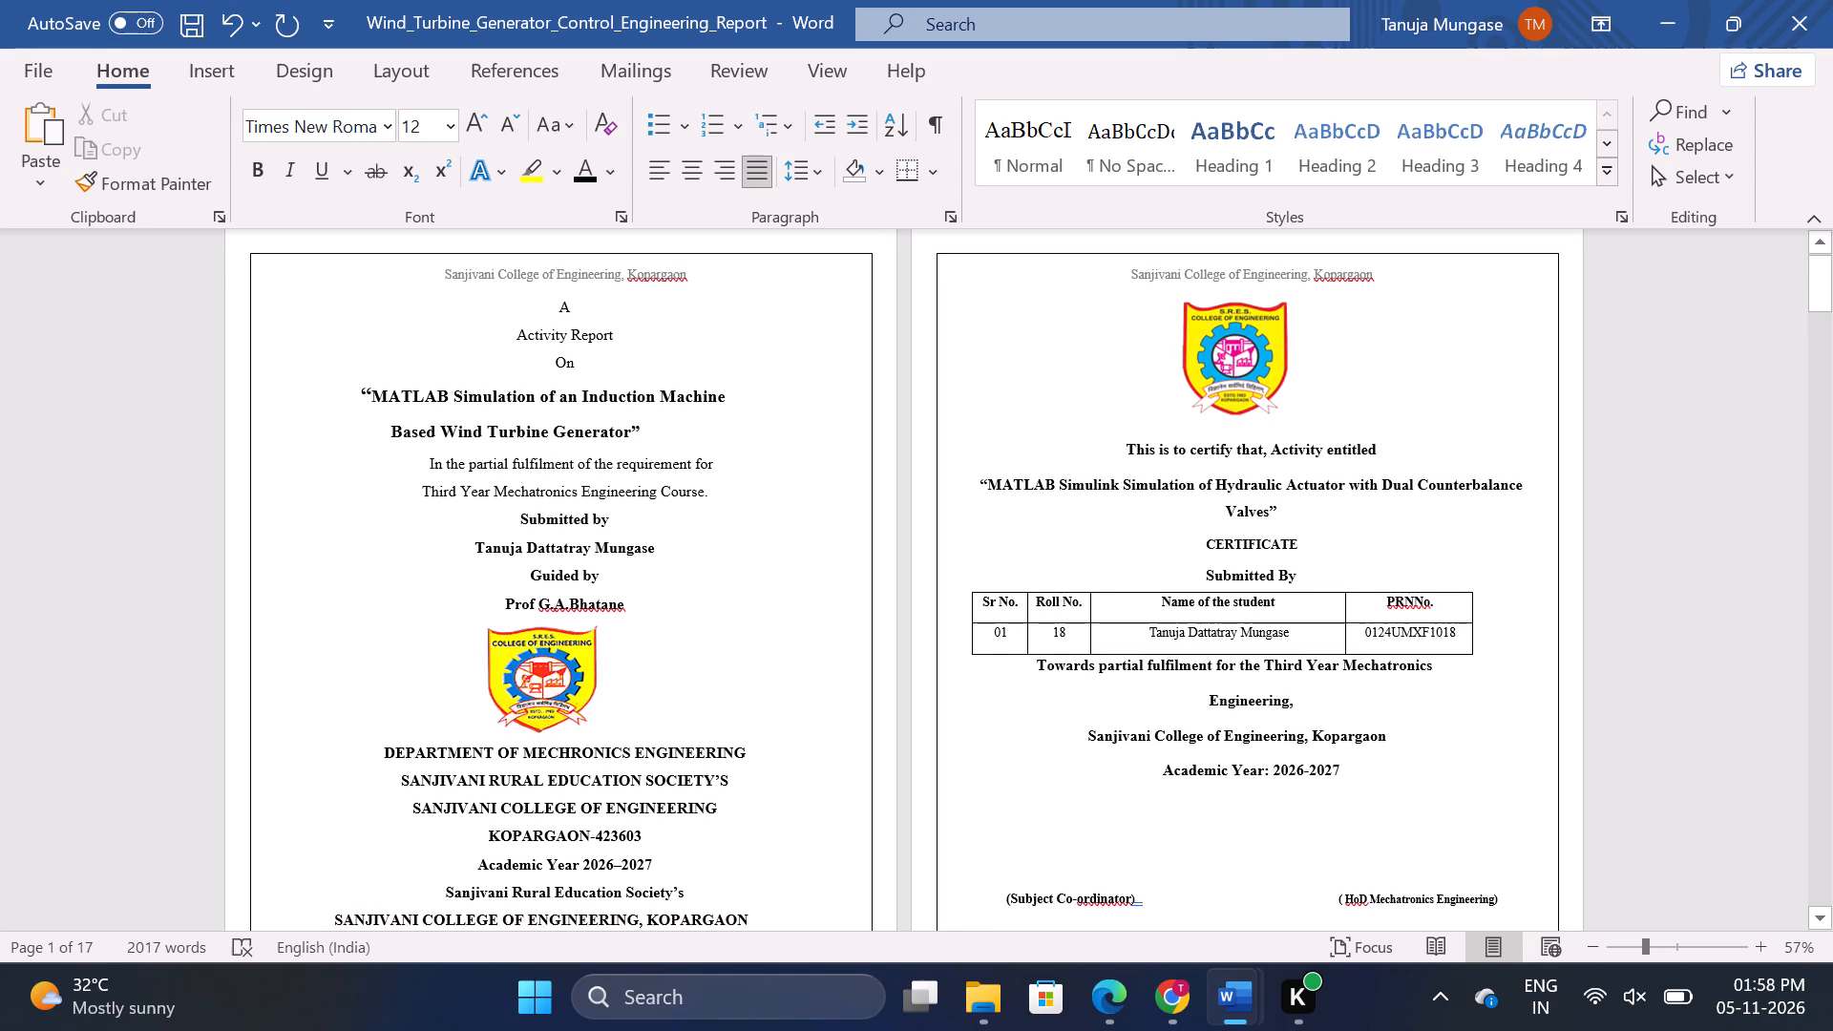
scroll(978, 705, "down", 3)
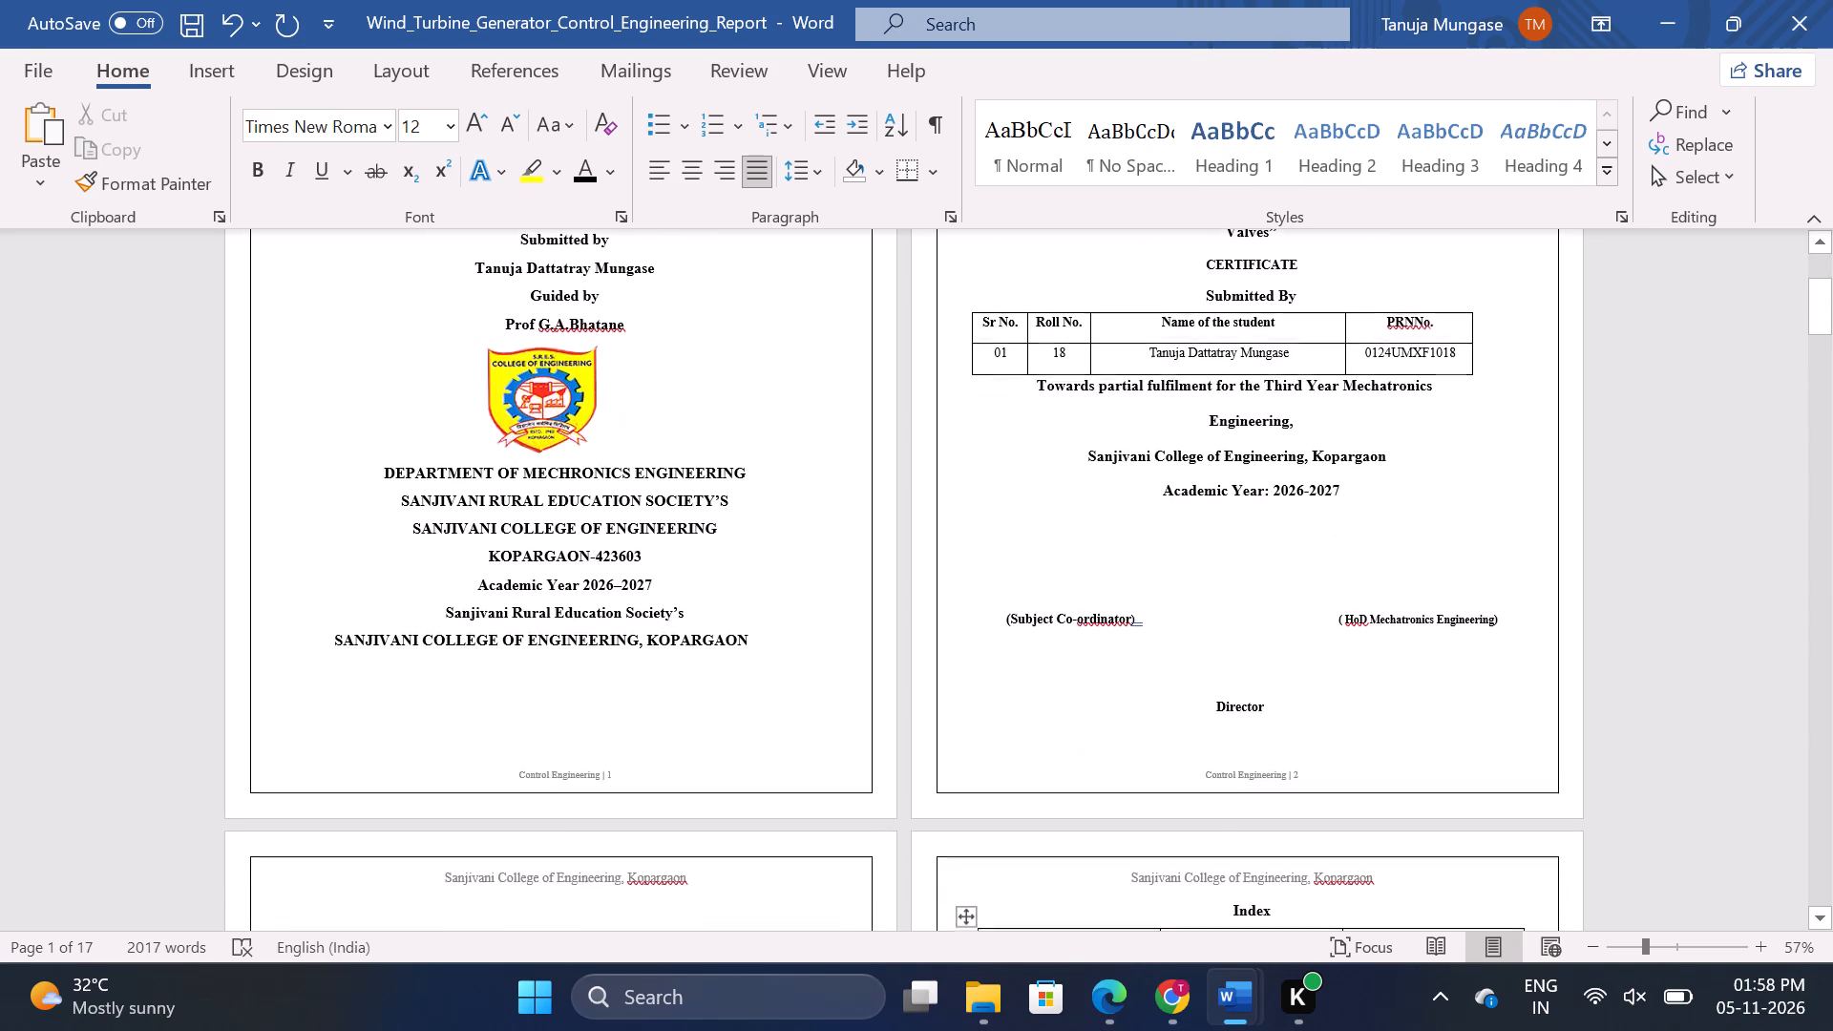
scroll(978, 705, "down", 6)
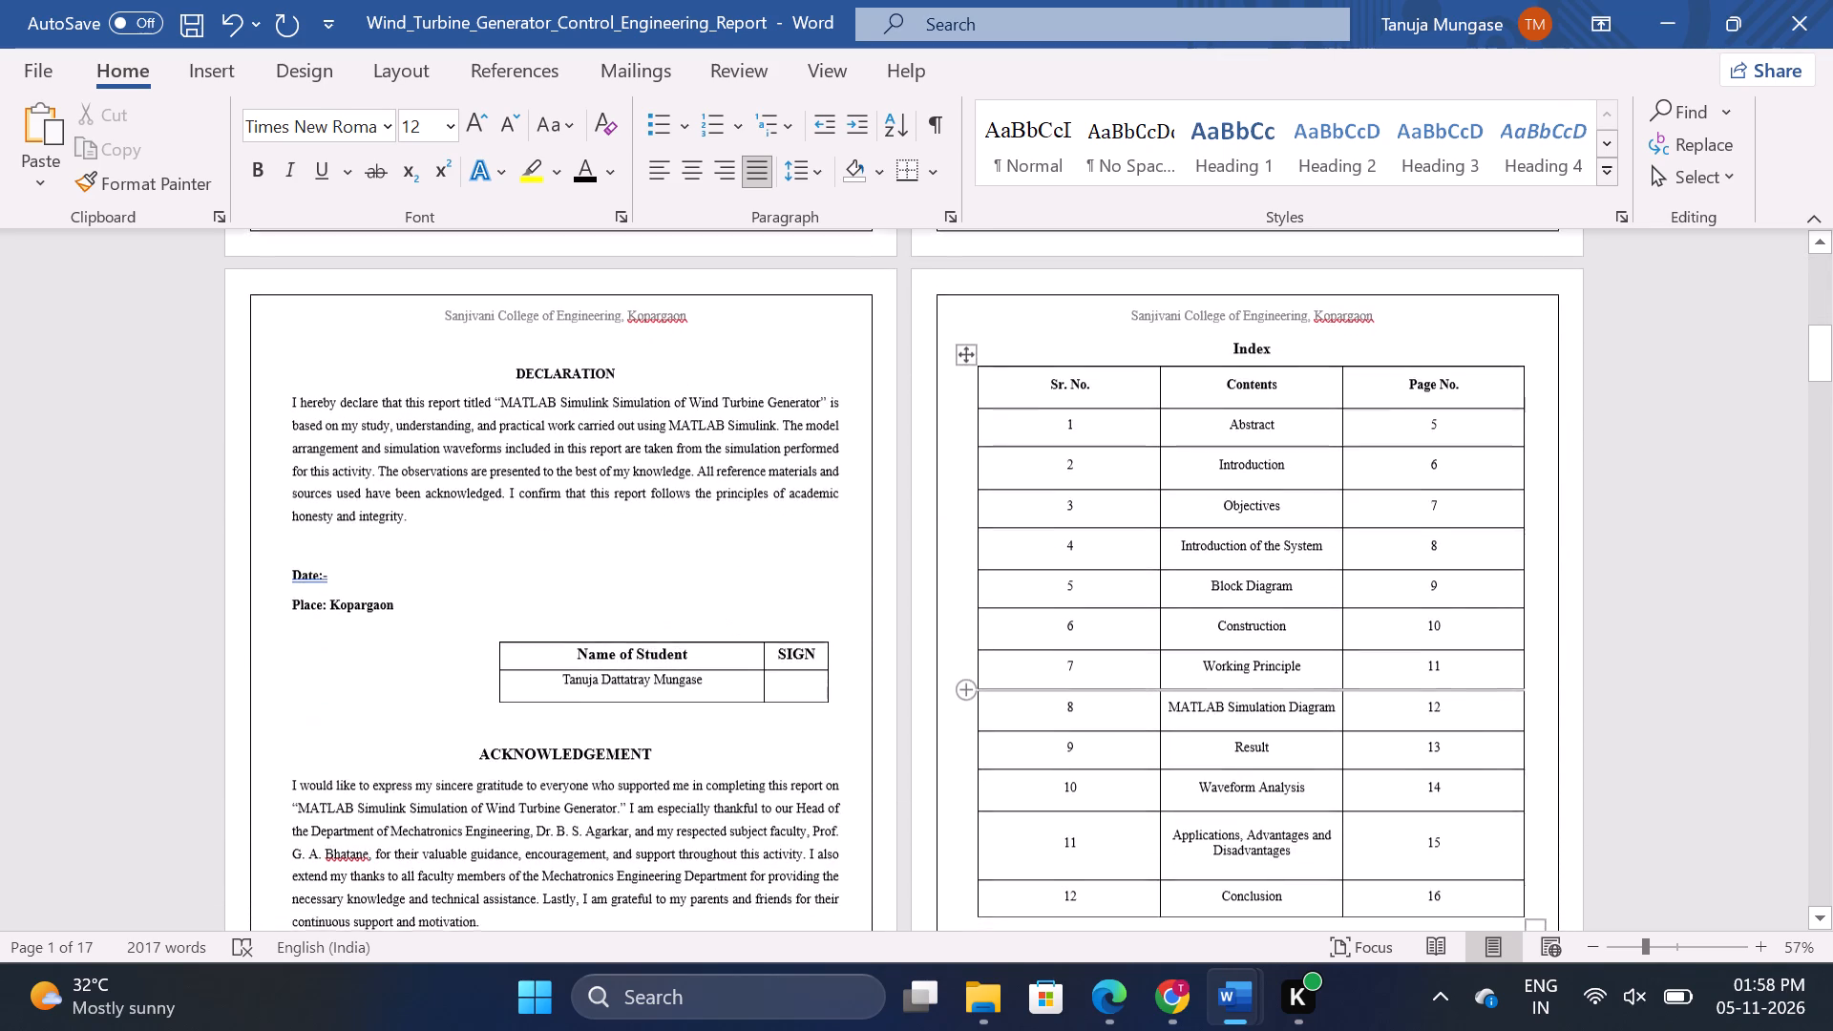
scroll(978, 705, "down", 6)
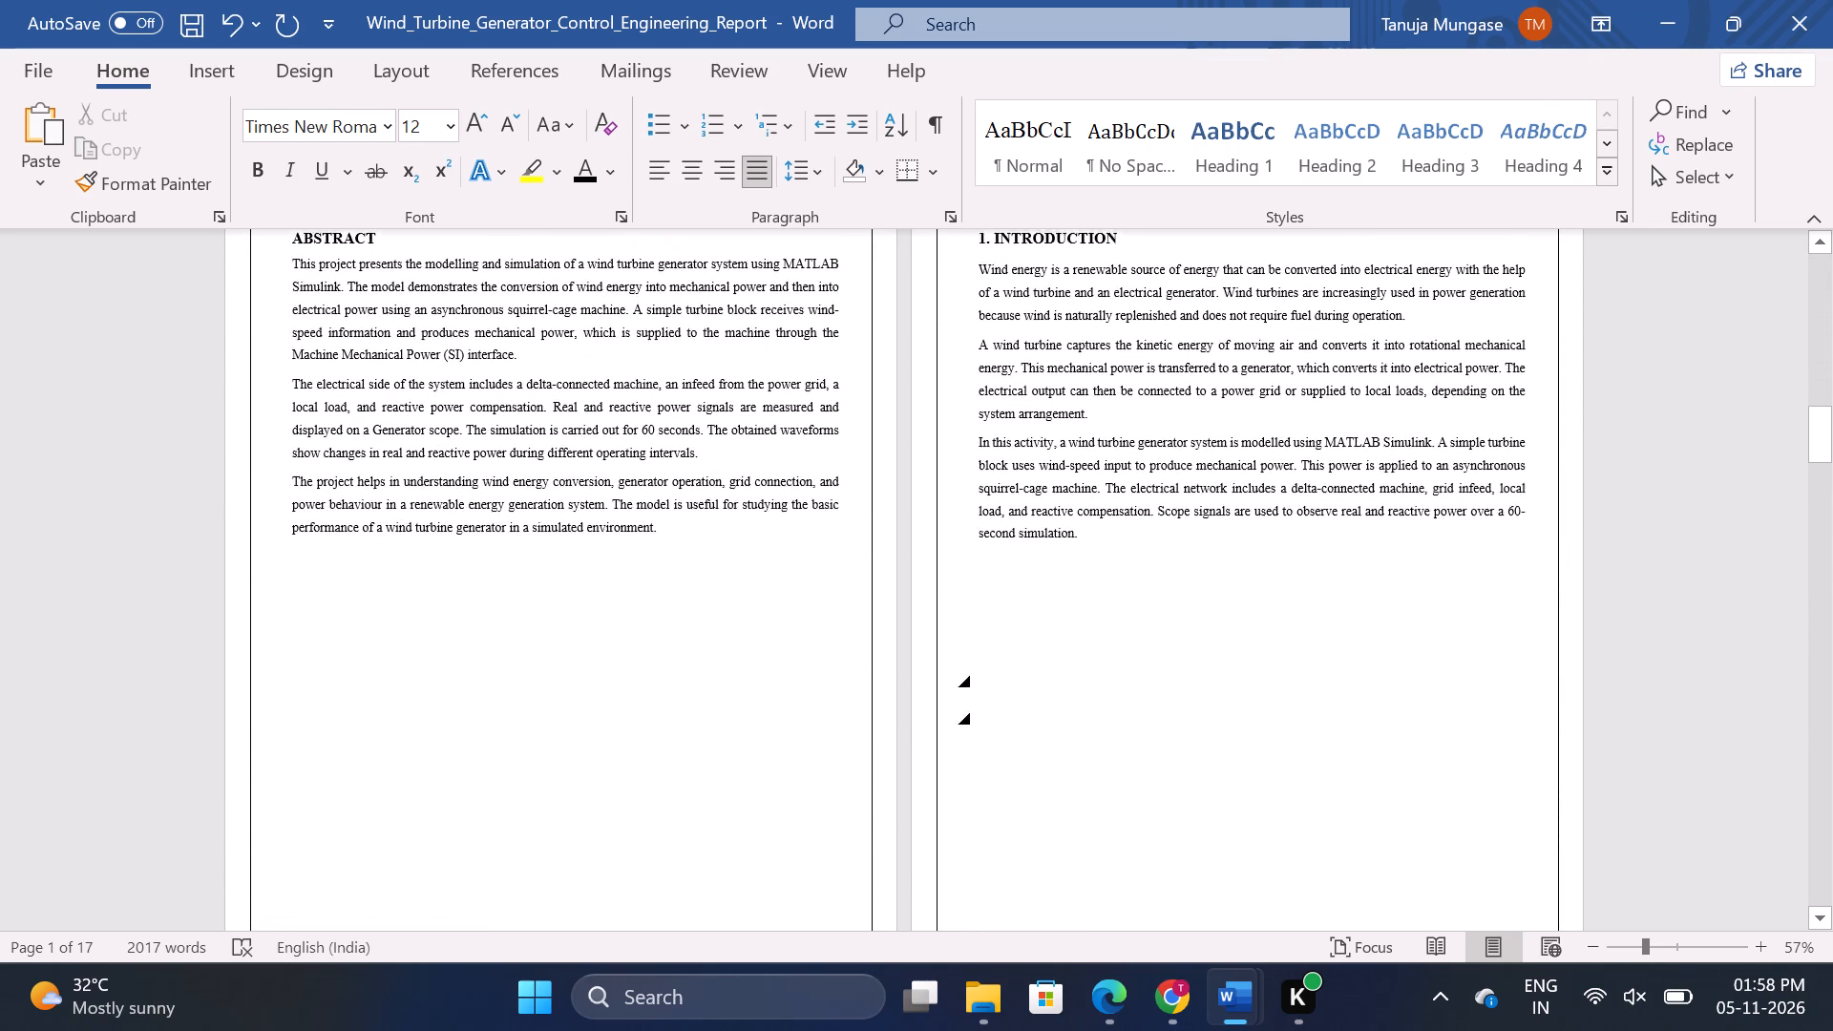
scroll(978, 705, "down", 5)
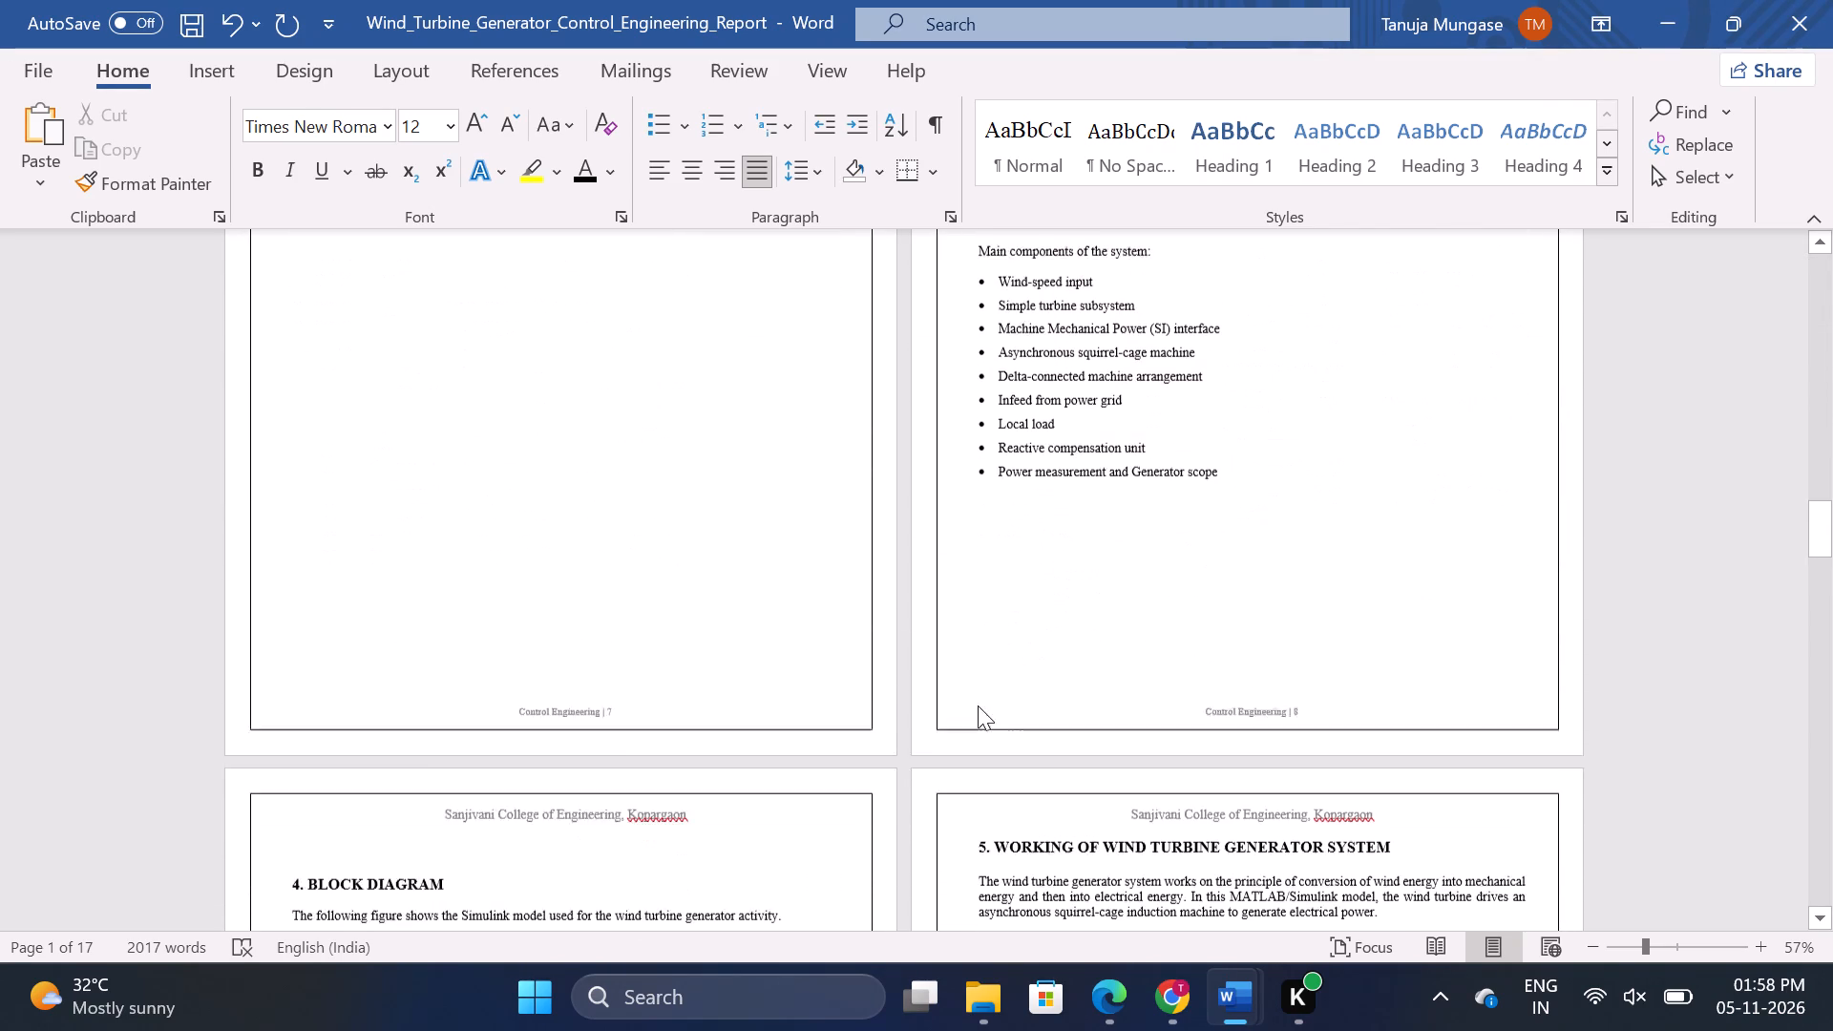
Insert one blank line above the "5. WORKING OF WIND TURBINE GENERATOR SYSTEM" heading on page 10.
scroll(978, 705, "down", 1)
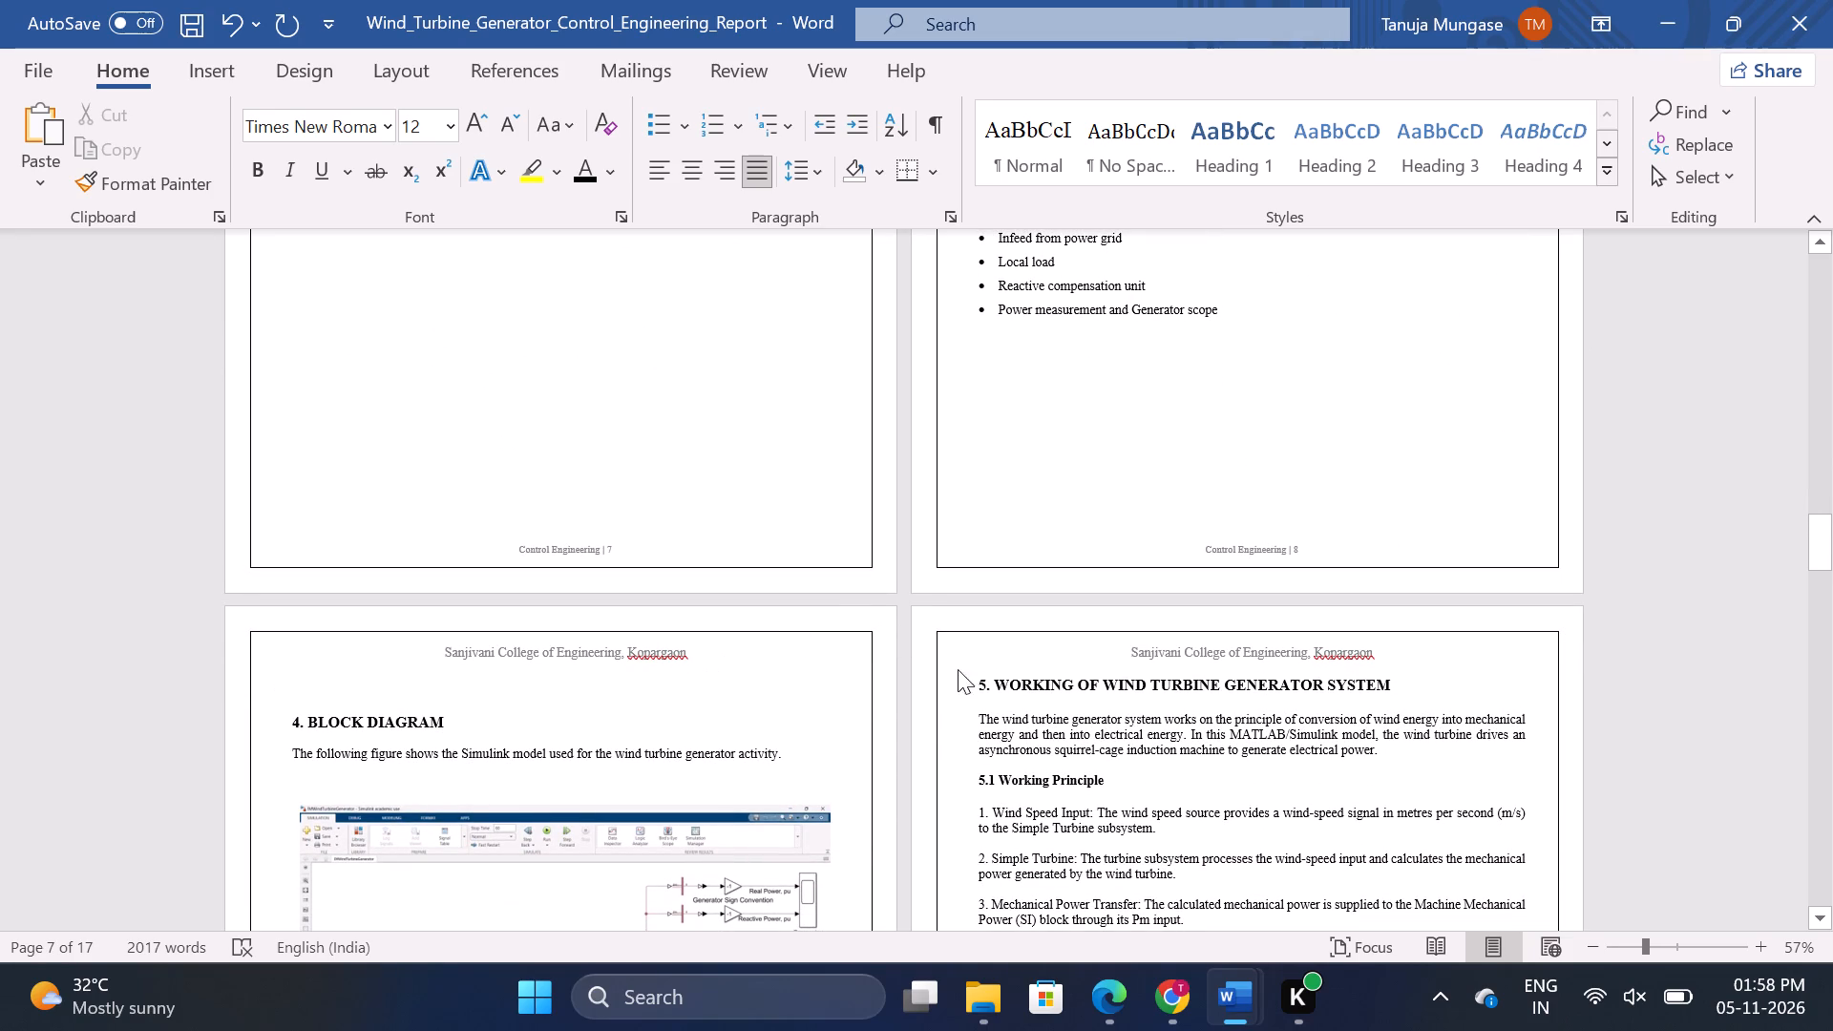
left_click(980, 682)
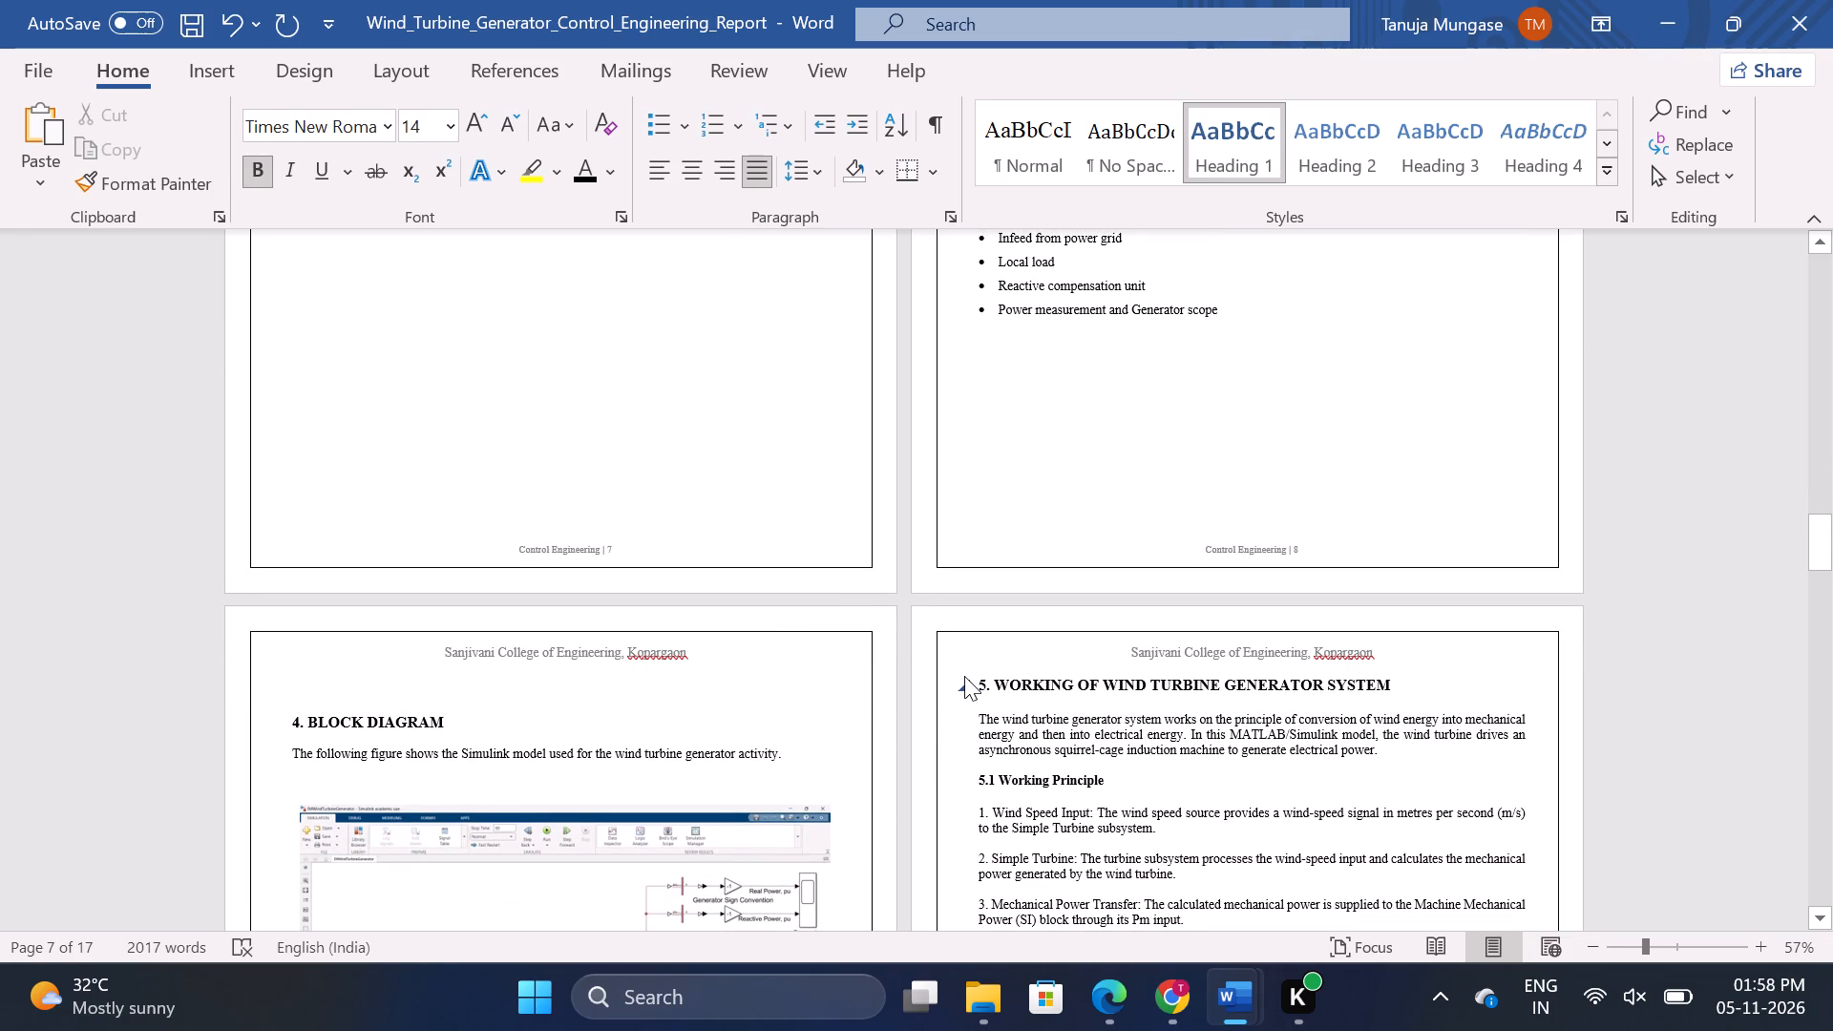
key("Return")
Remove two blank lines above the "6. CONSTRUCTION" heading on page 12.
scroll(873, 838, "down", 1)
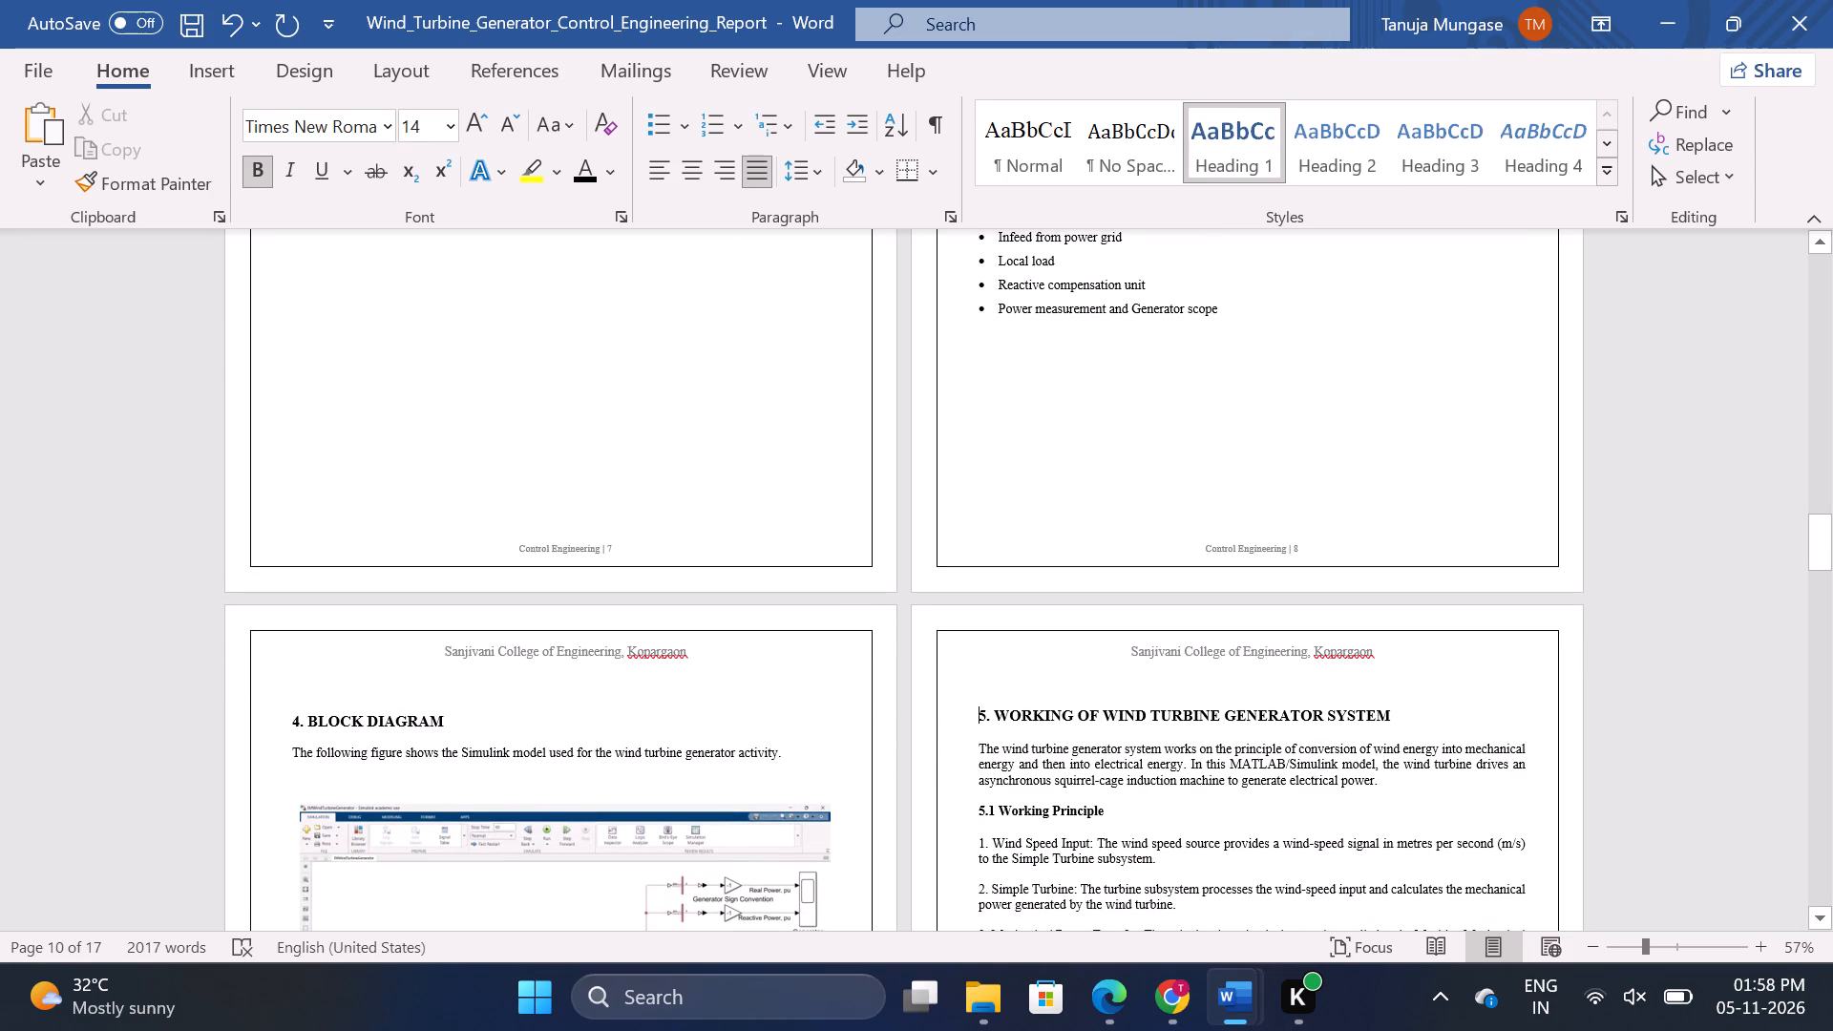
scroll(873, 838, "down", 1)
scroll(922, 726, "down", 4)
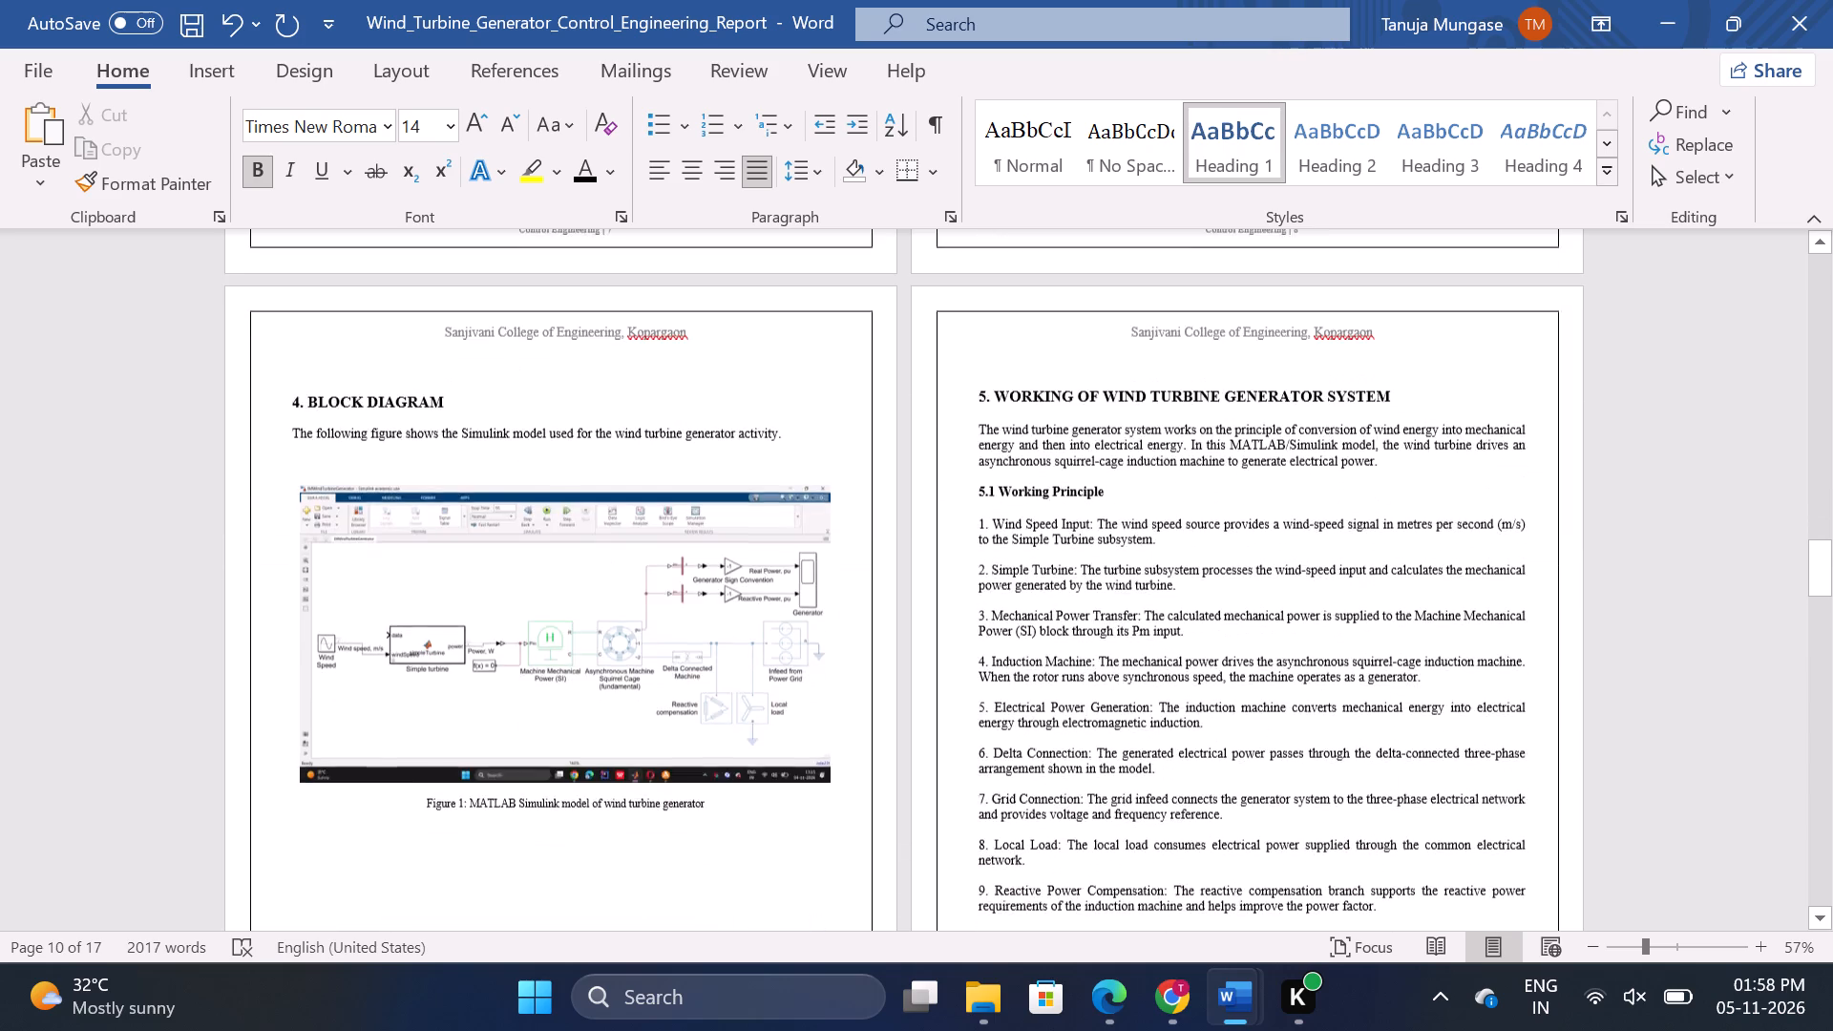
scroll(922, 726, "down", 6)
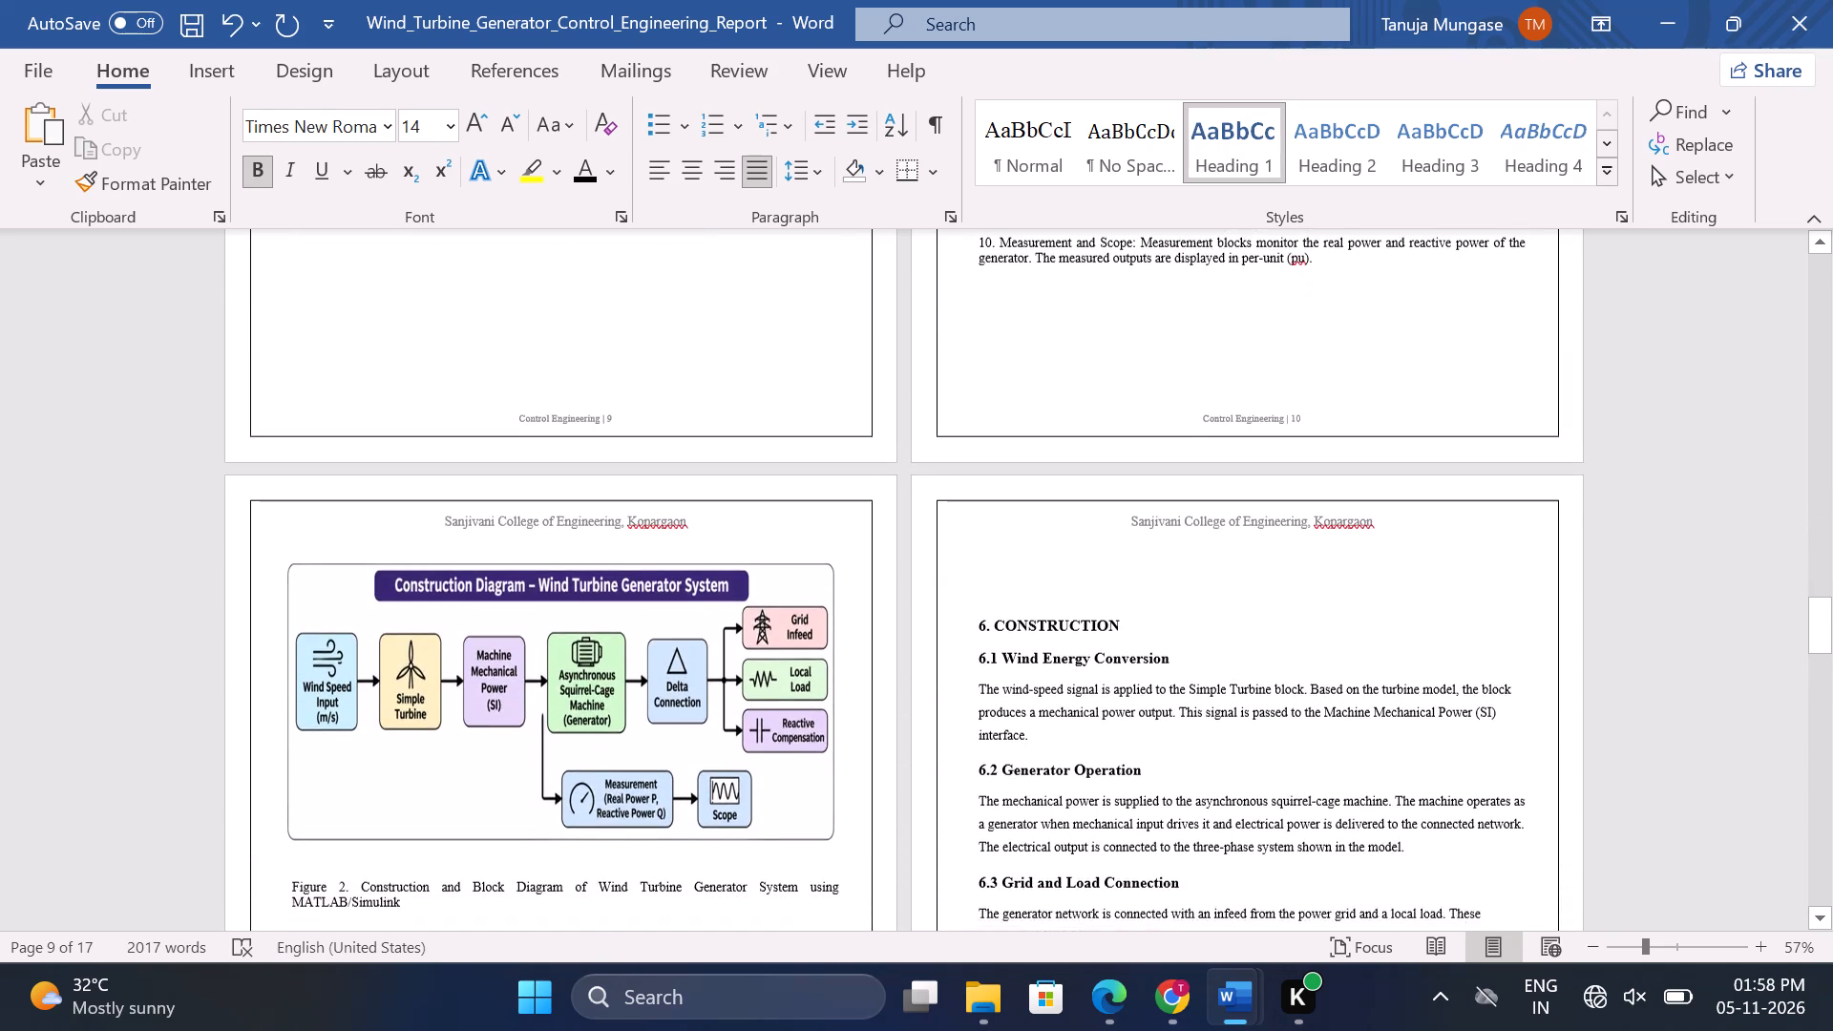
scroll(915, 695, "down", 3)
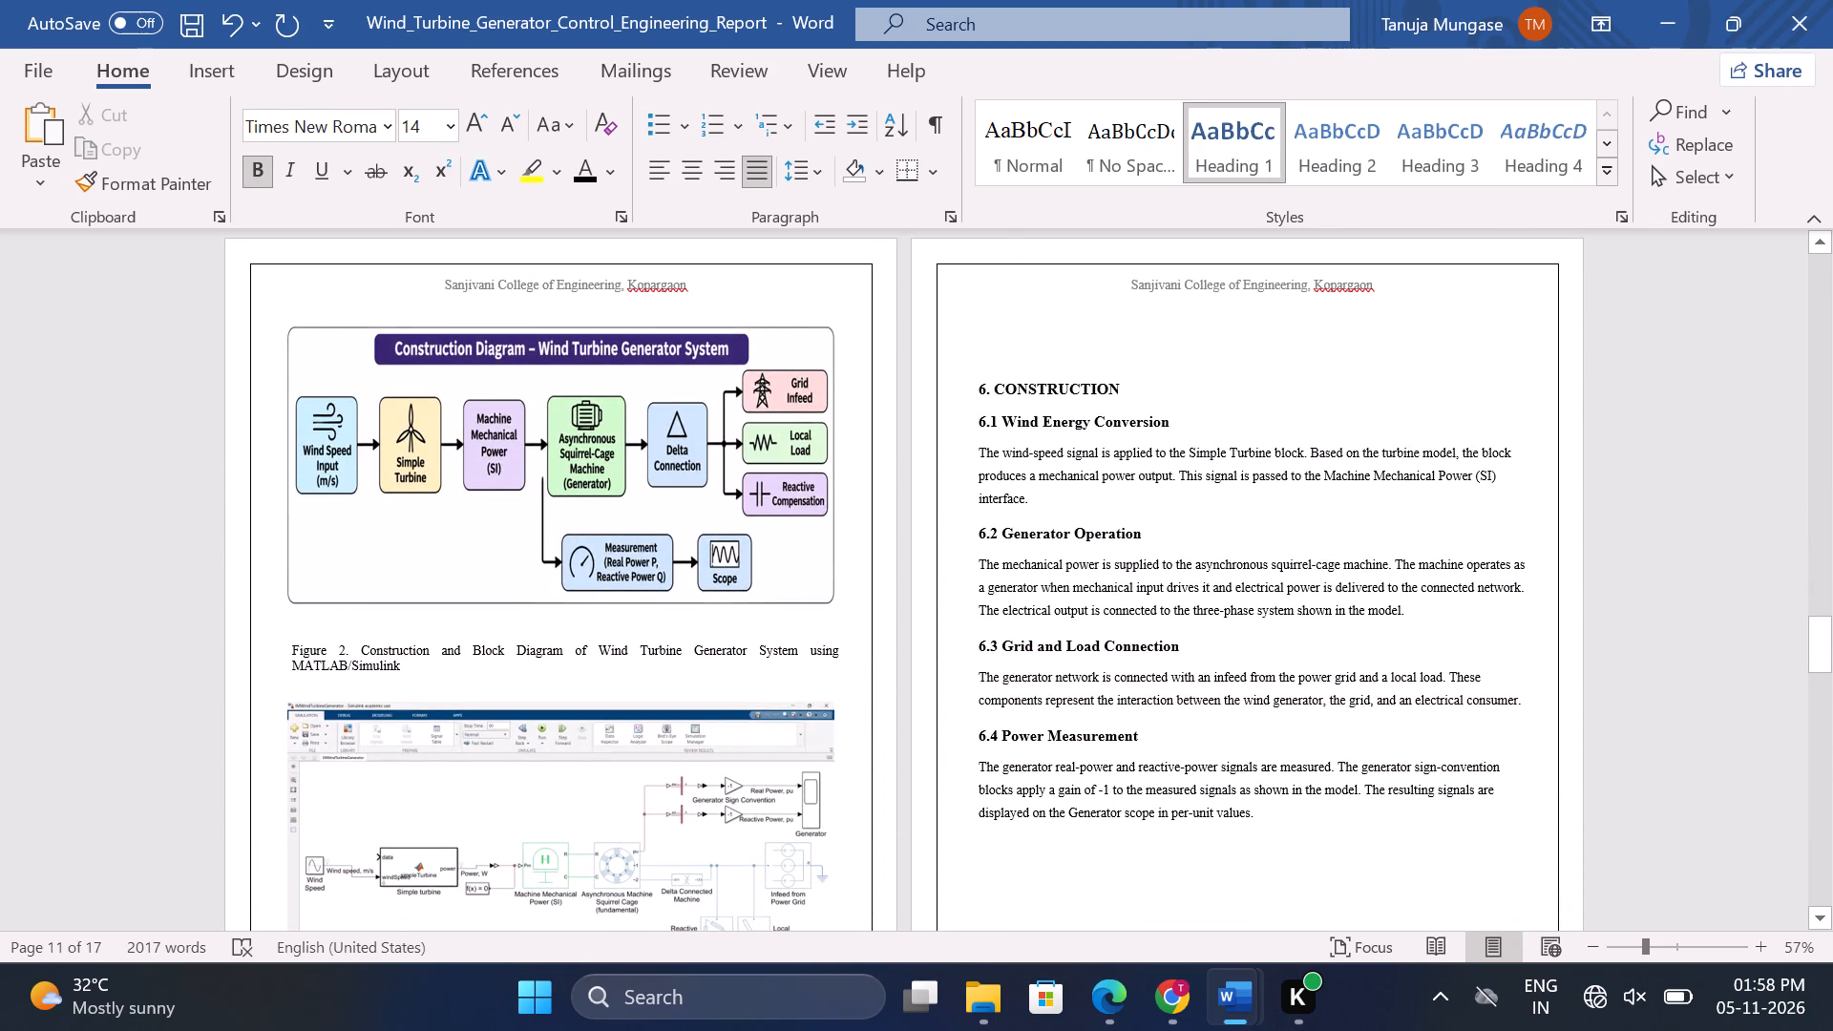
left_click(1008, 347)
key("BackSpace")
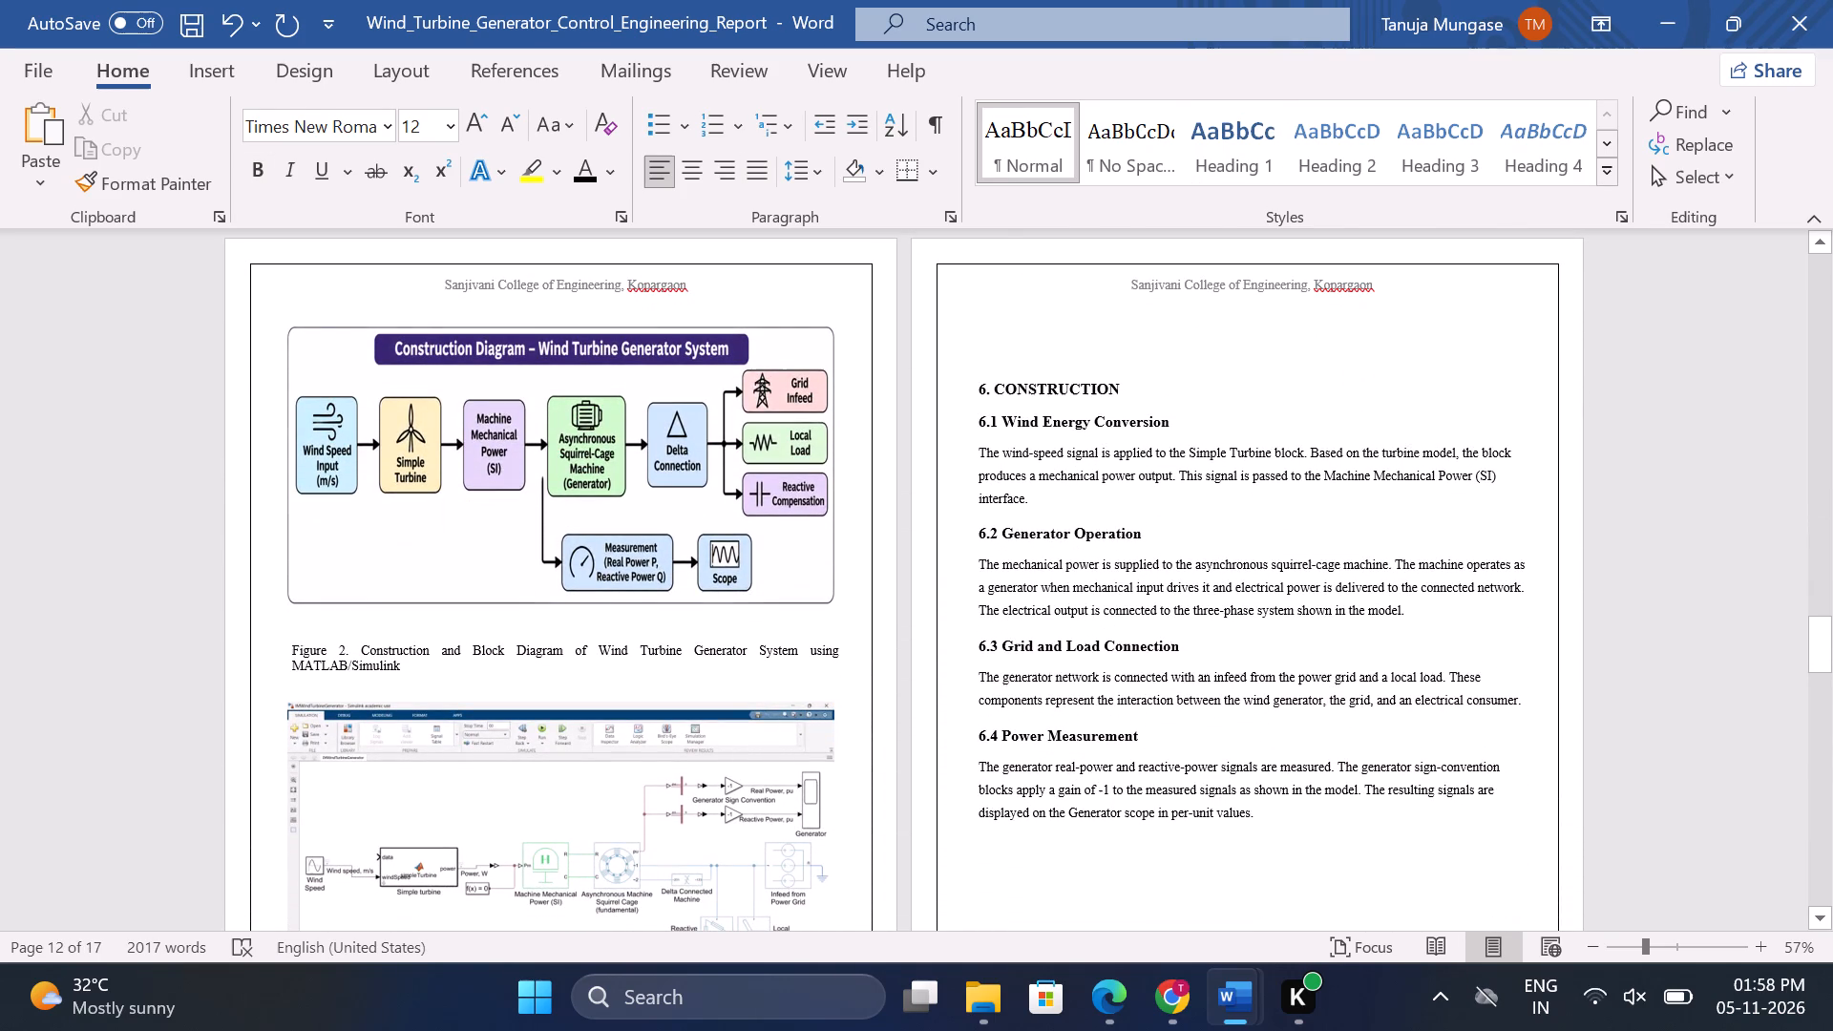
key("BackSpace")
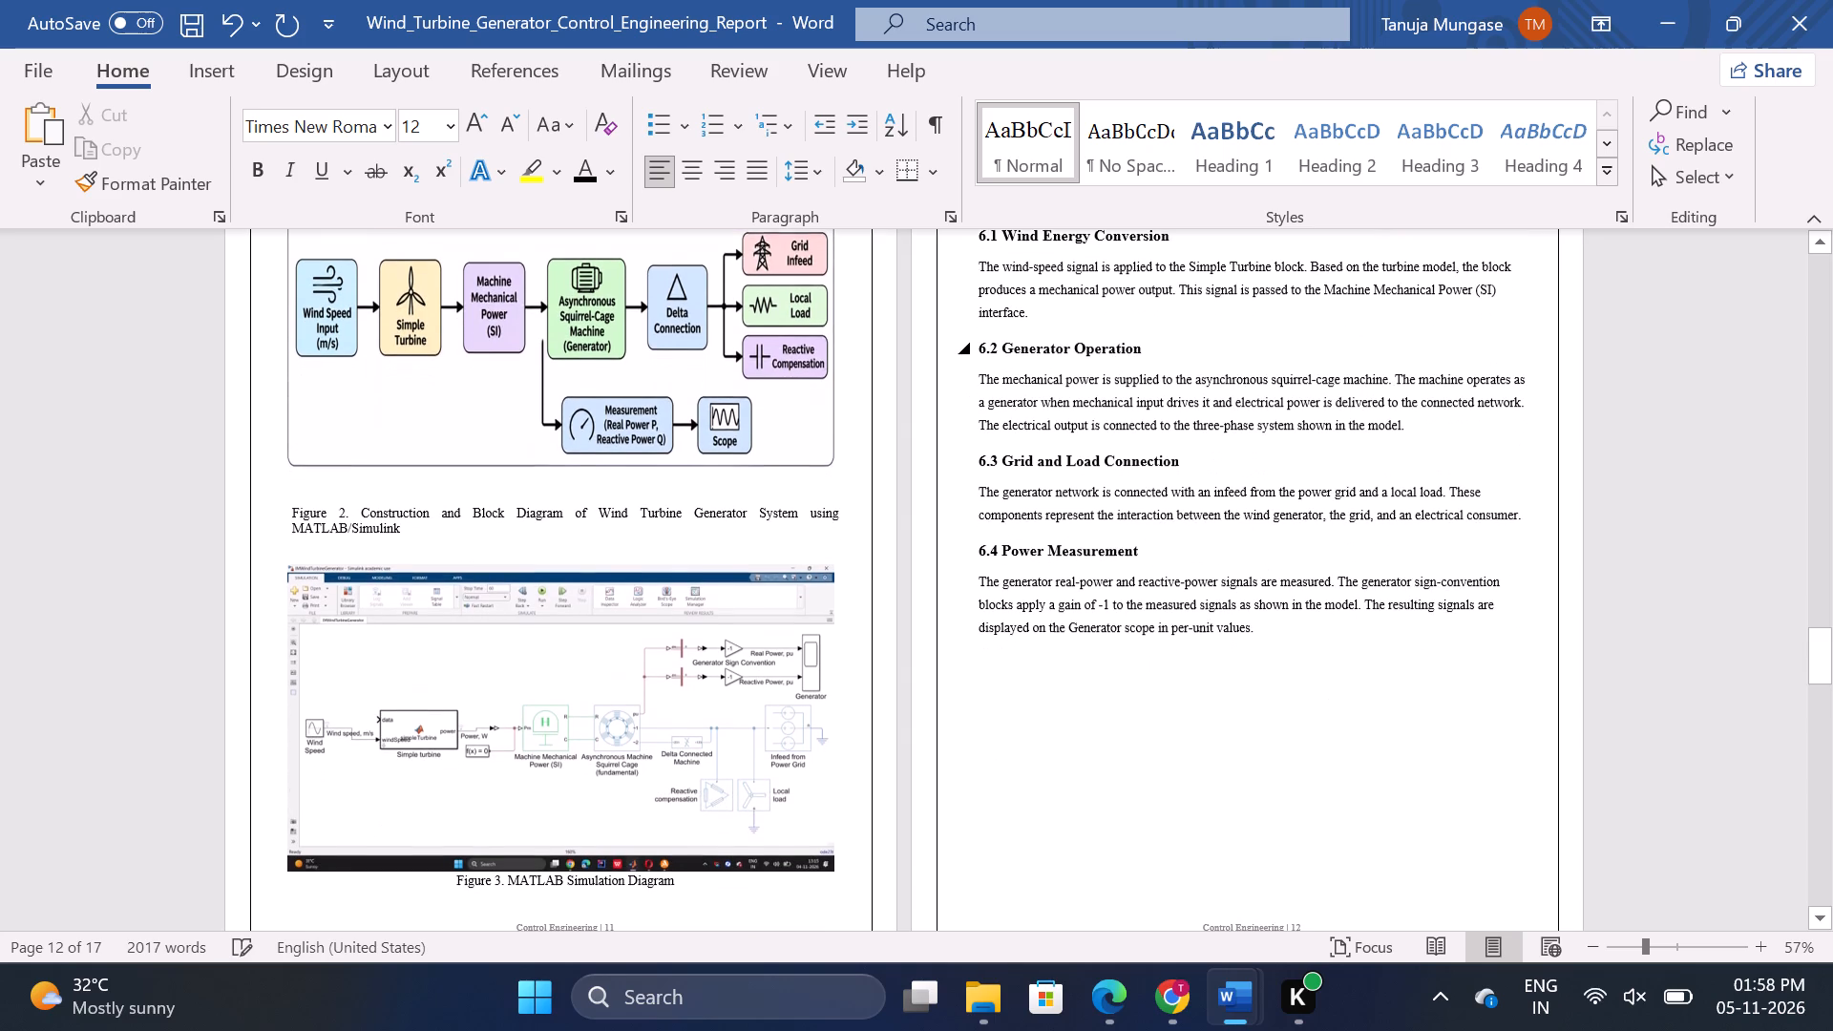
Check the layout of sections 4 to 9, from the block diagram page through the waveform analysis heading.
scroll(1008, 347, "up", 5)
scroll(1008, 347, "down", 2)
scroll(1008, 347, "up", 3)
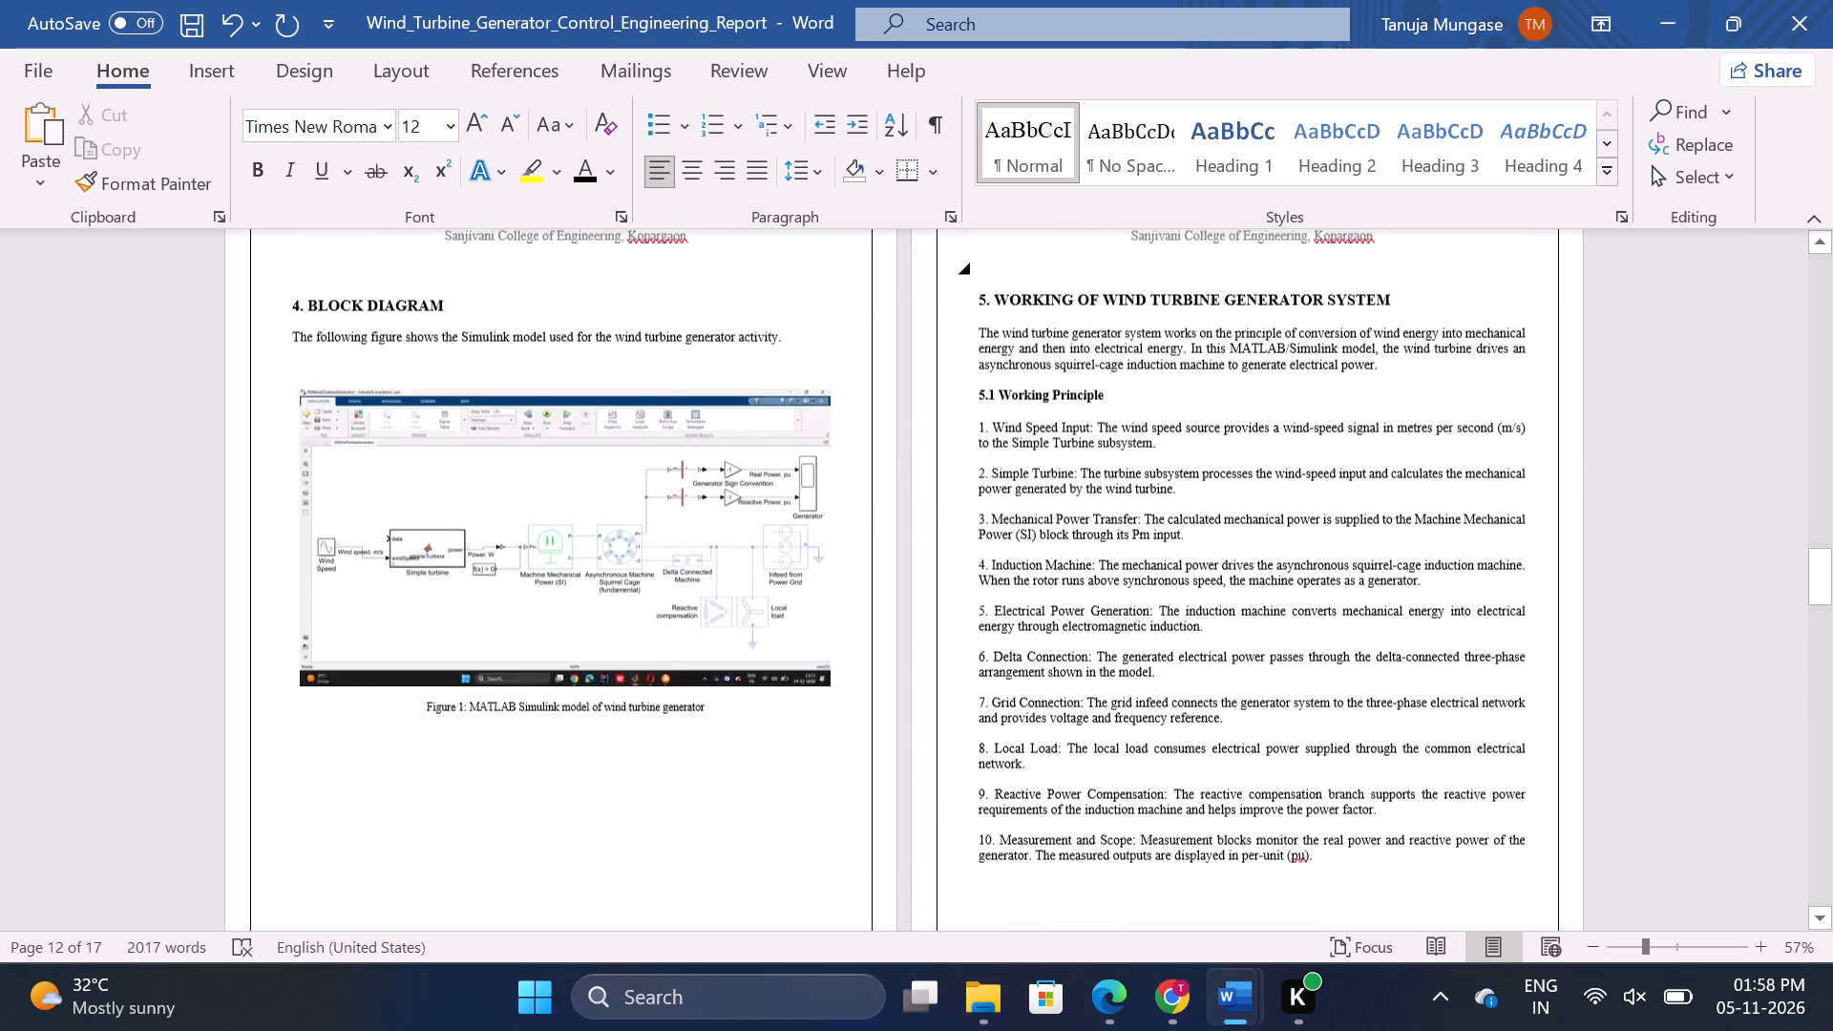
scroll(1008, 347, "down", 3)
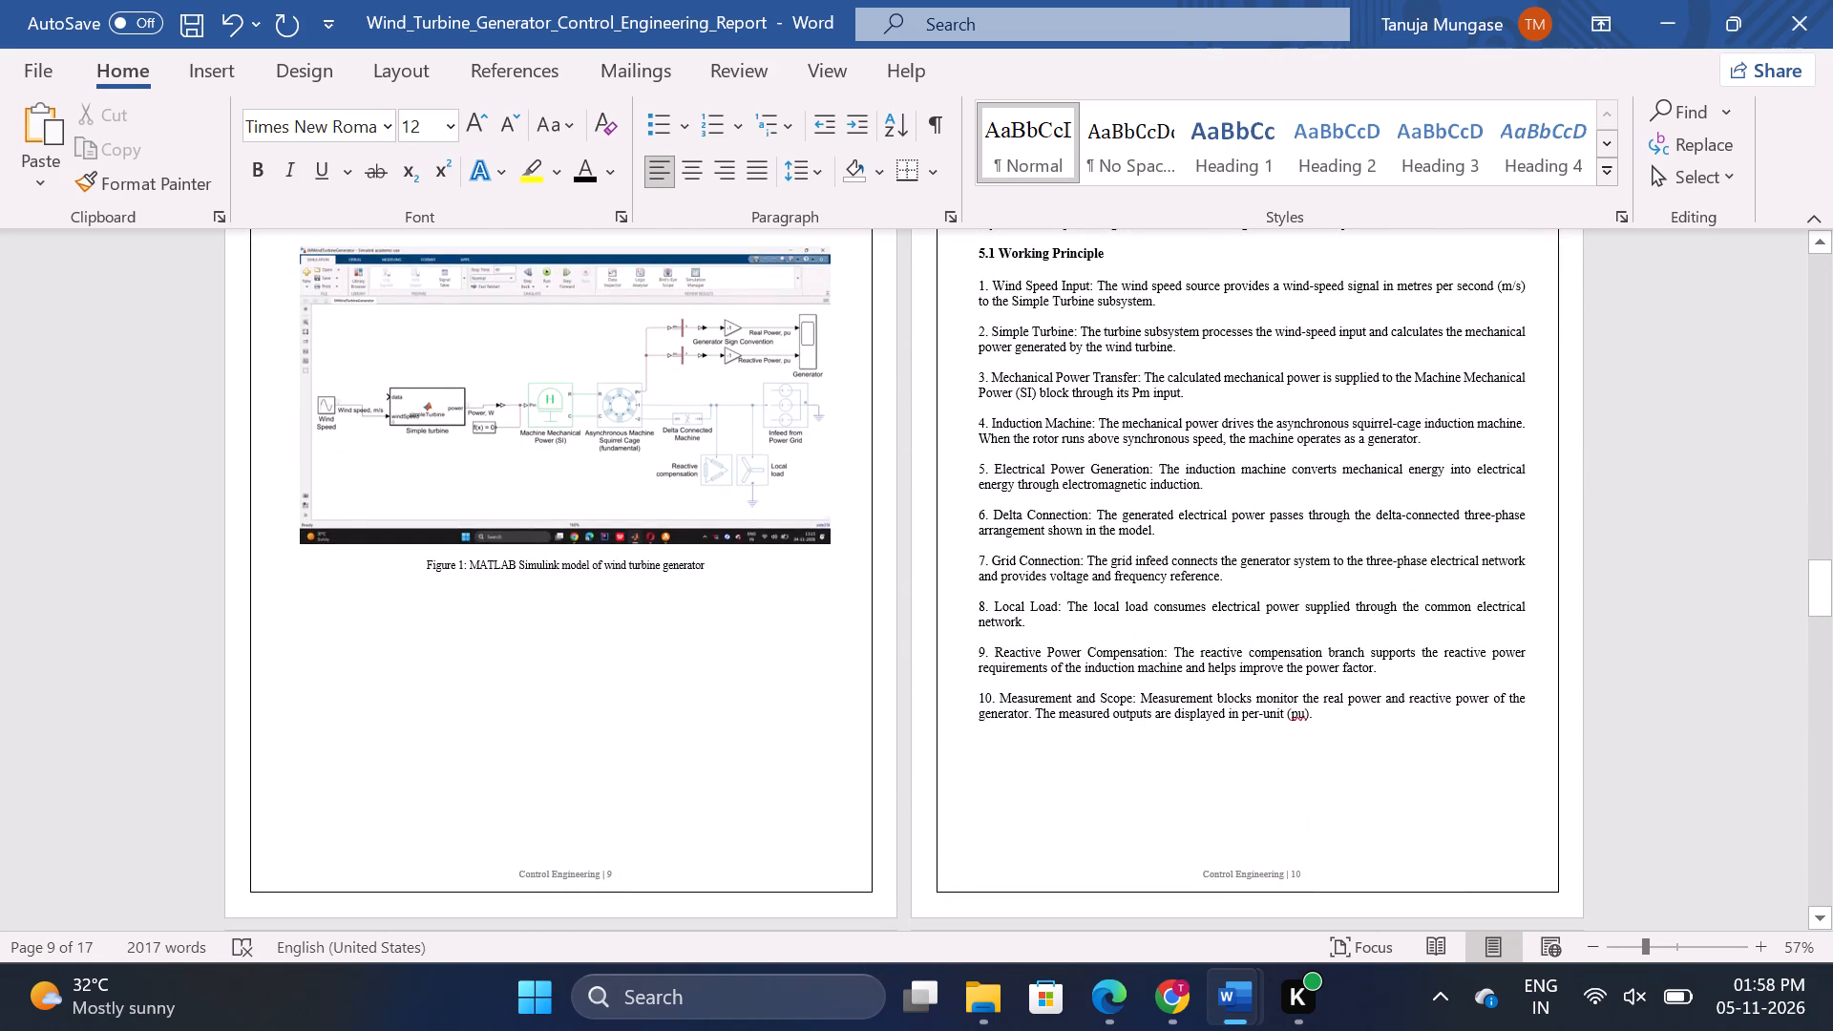
scroll(1008, 347, "down", 4)
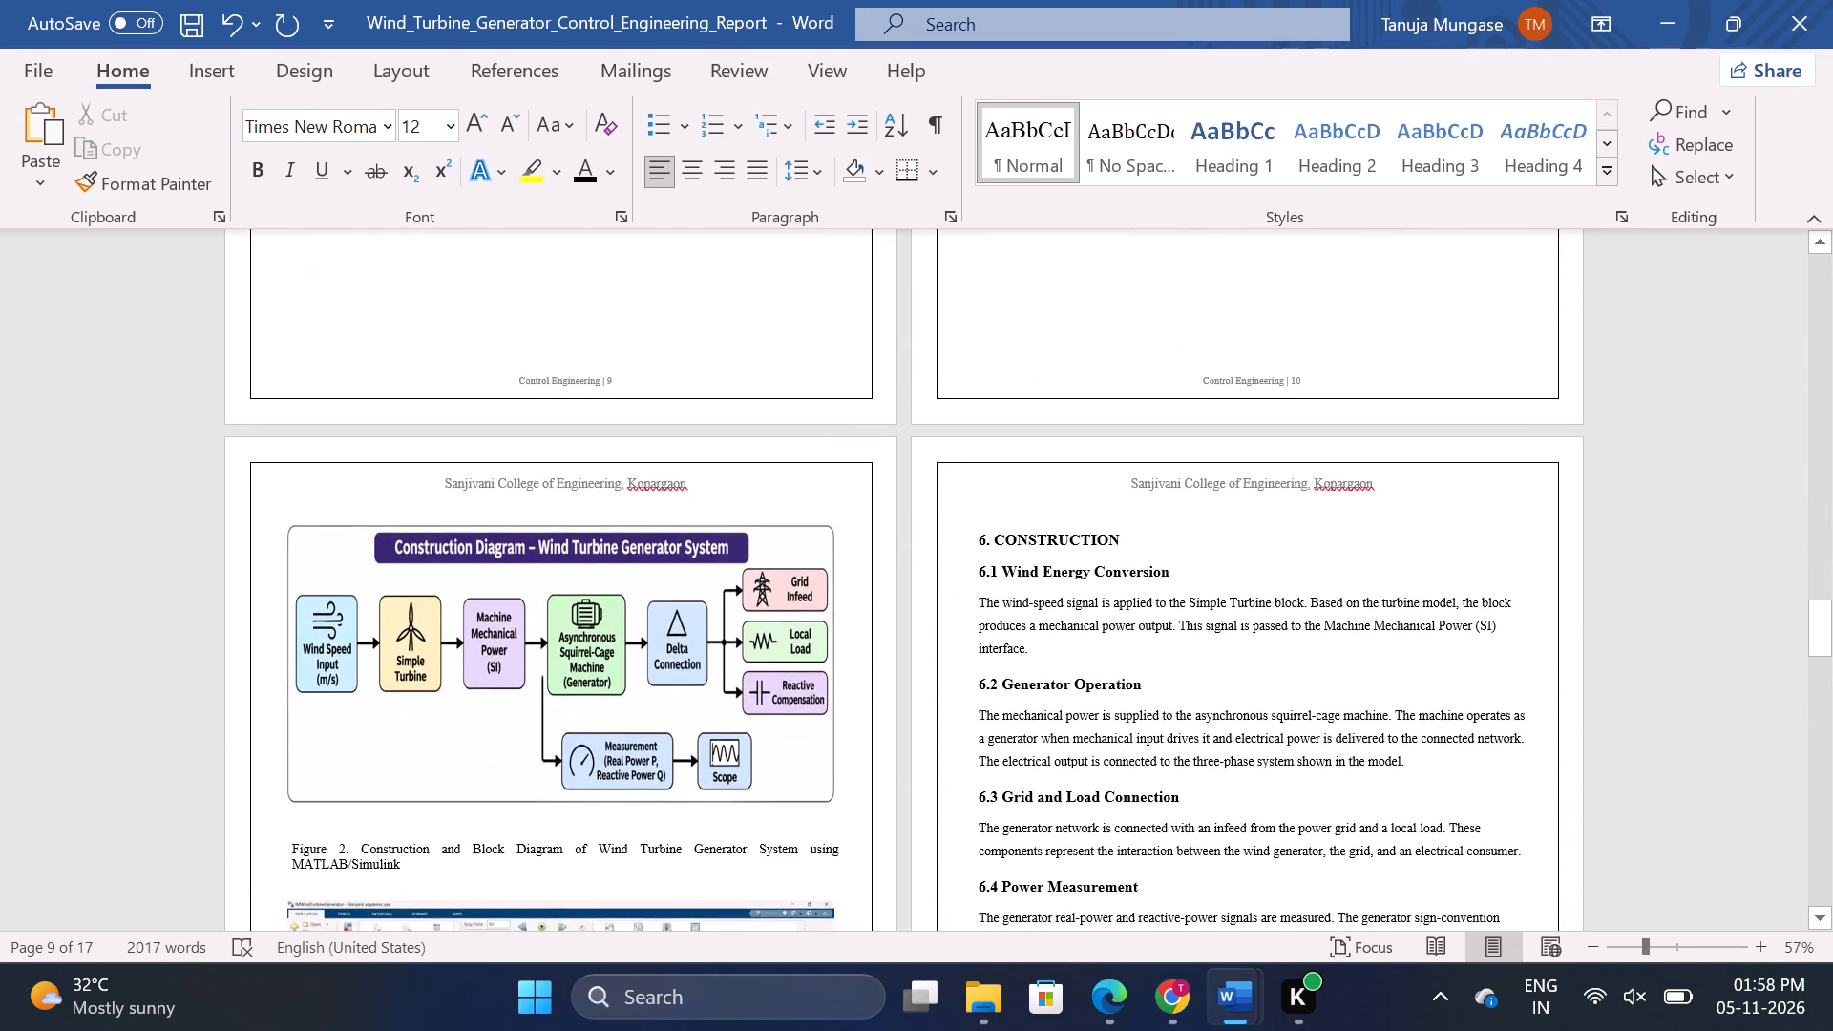
scroll(1008, 347, "down", 5)
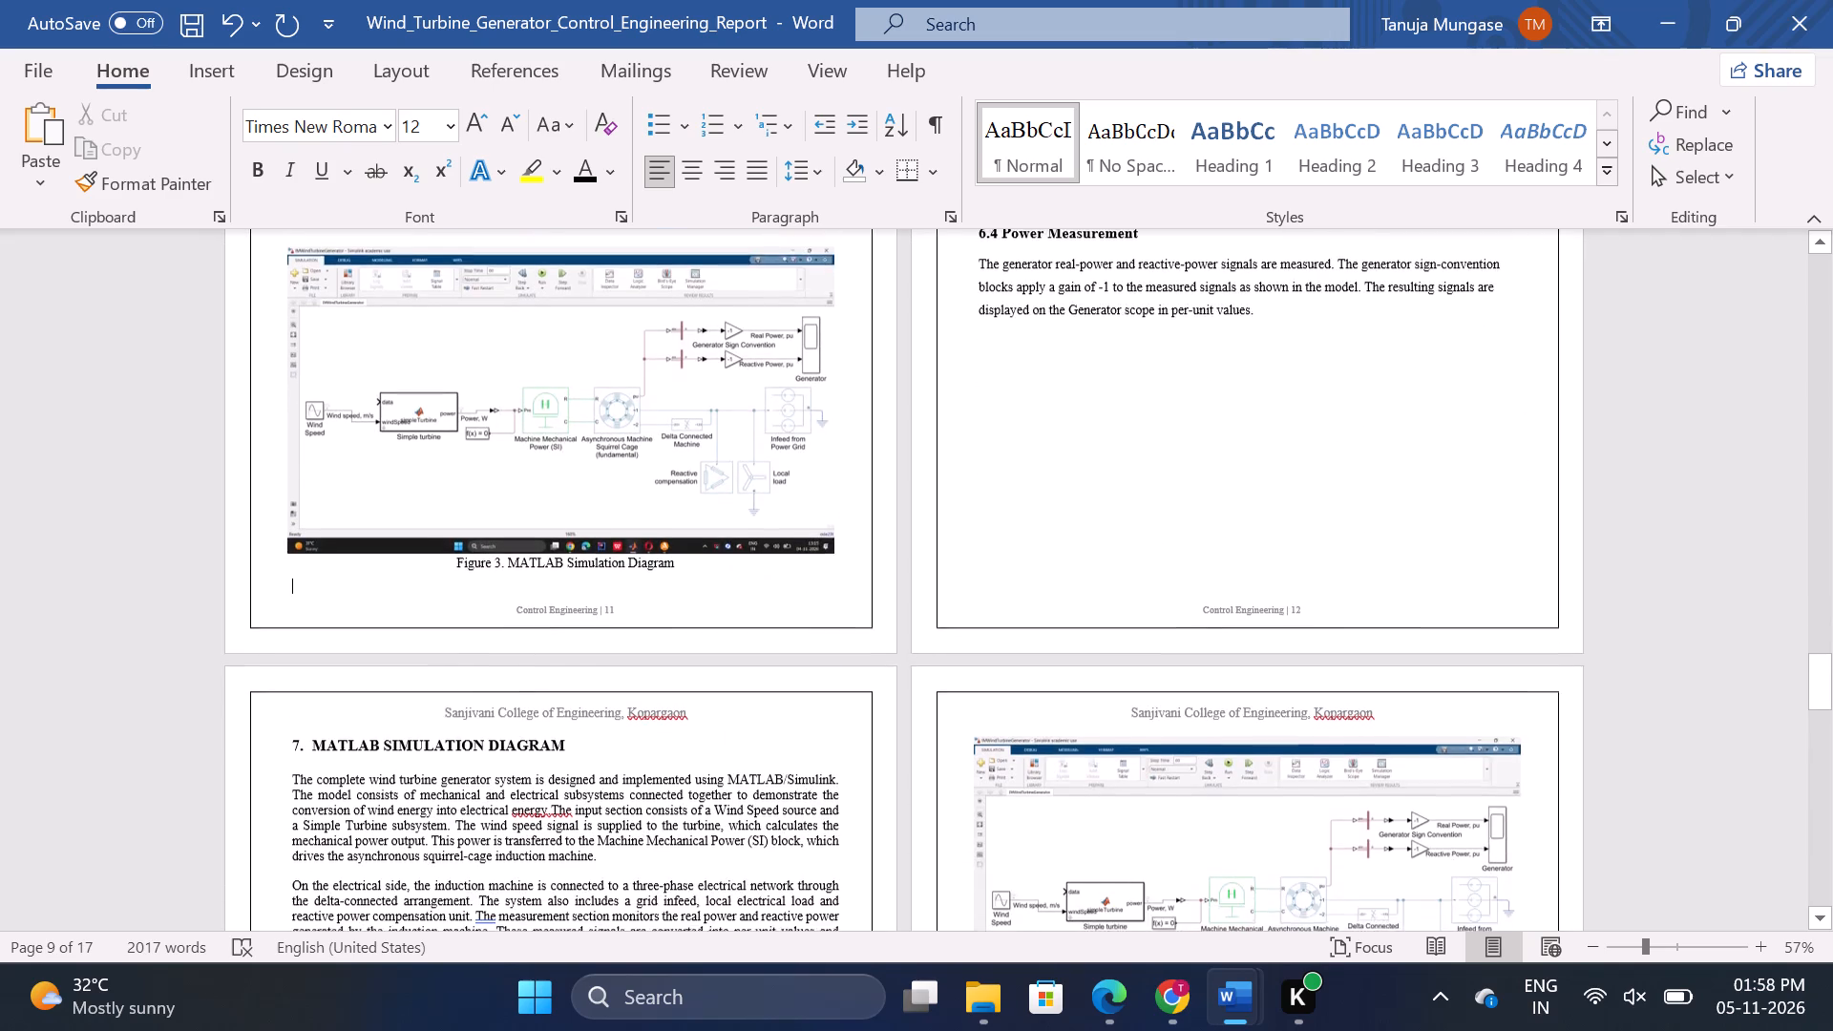
scroll(1008, 347, "down", 4)
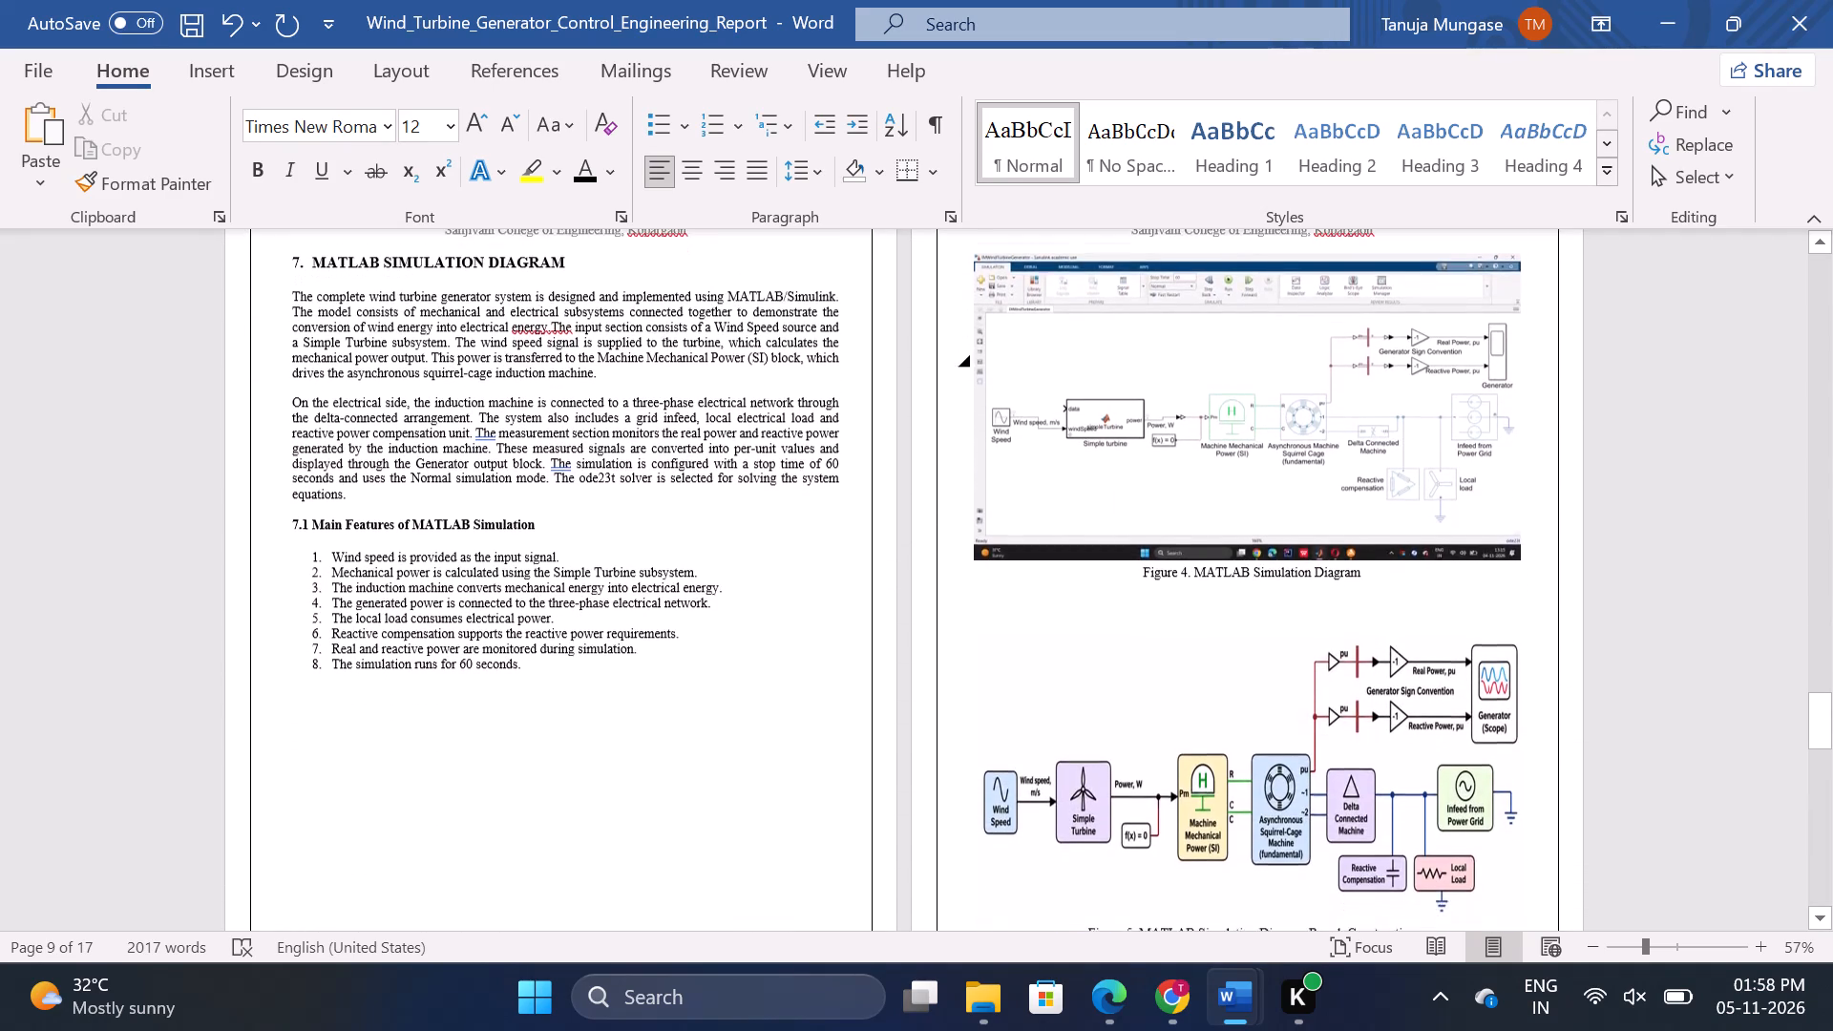
scroll(1008, 347, "down", 5)
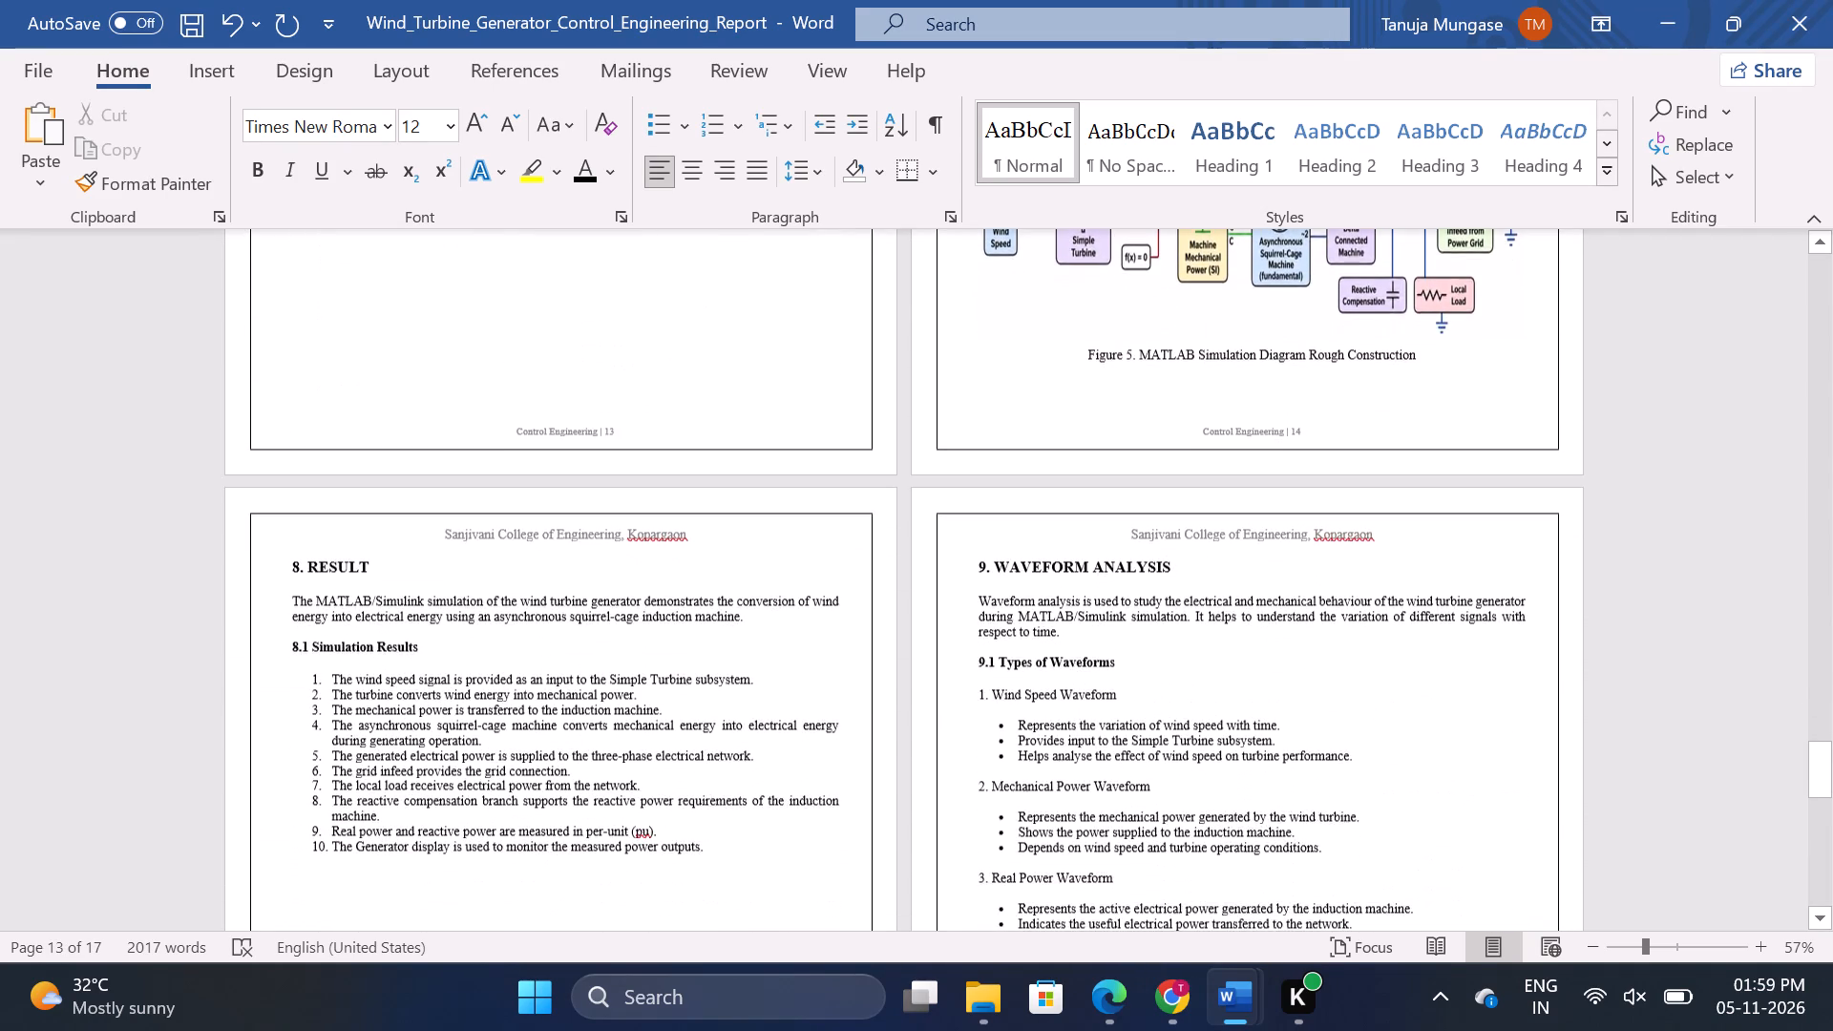
Add a blank line below item 6 of the 9.2 list at the end of page 16.
scroll(1008, 347, "down", 6)
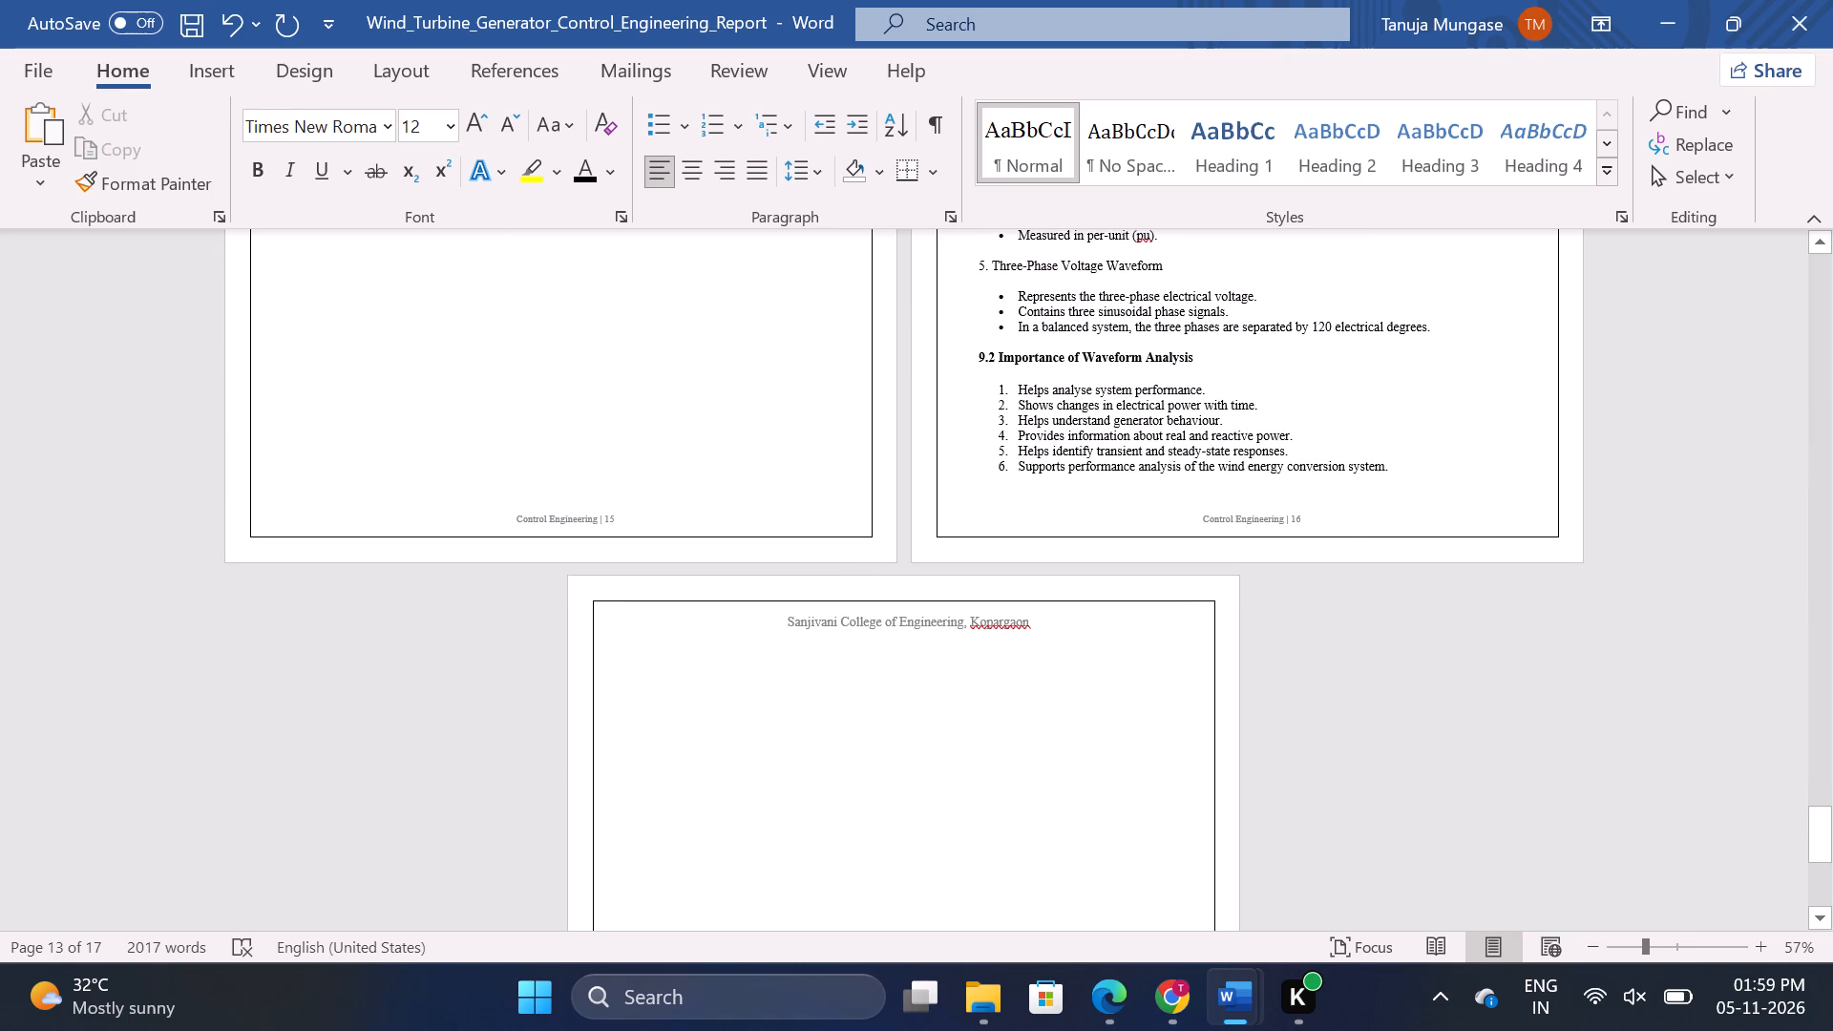
left_click(1474, 495)
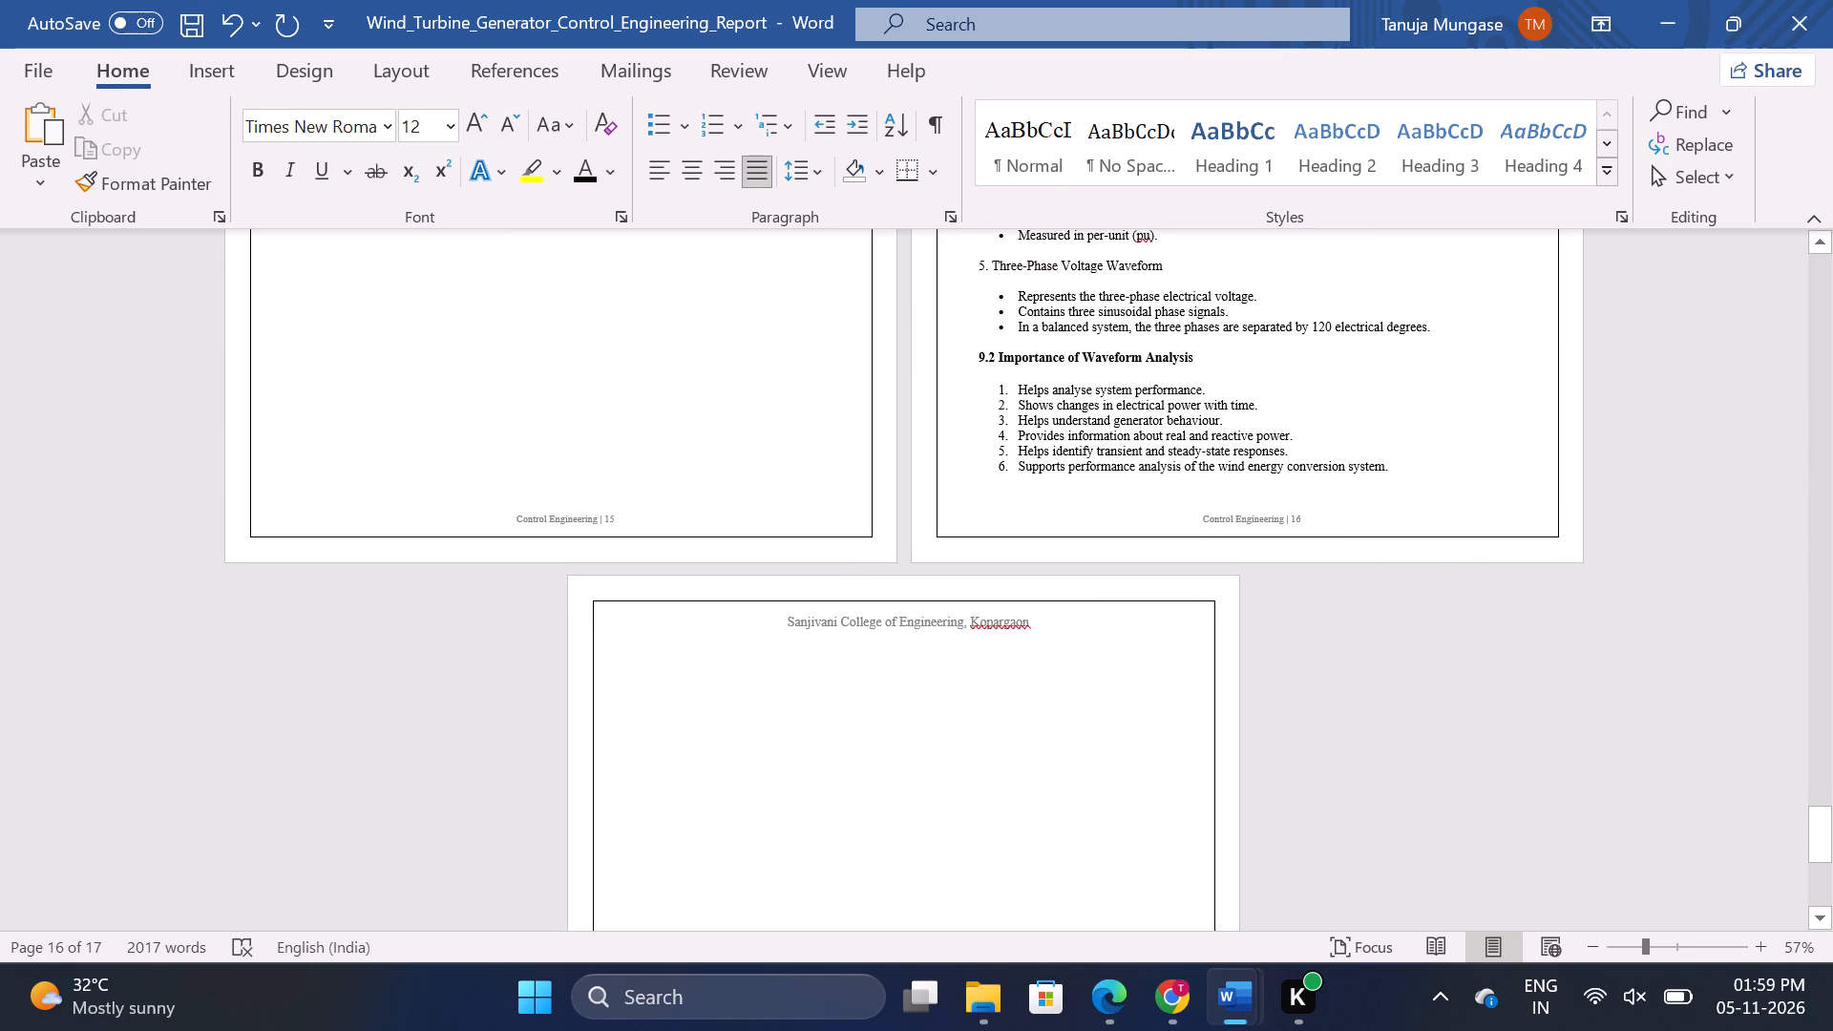
key("Return")
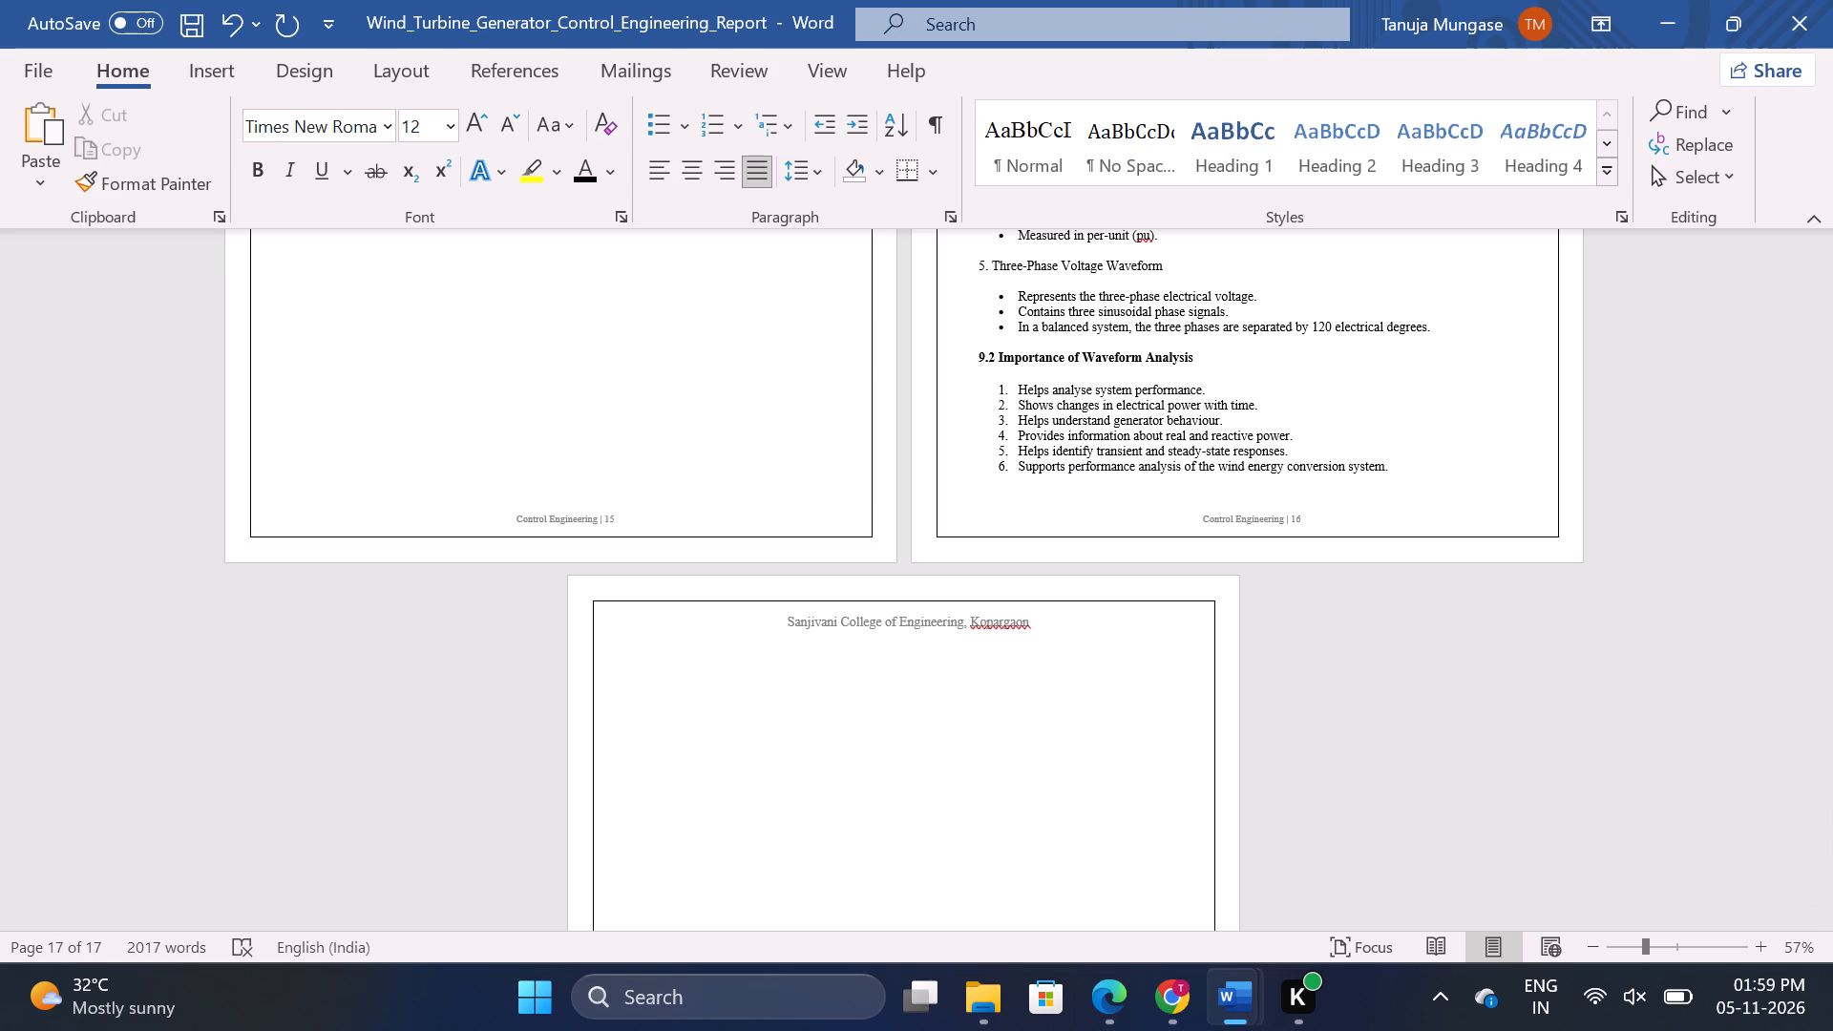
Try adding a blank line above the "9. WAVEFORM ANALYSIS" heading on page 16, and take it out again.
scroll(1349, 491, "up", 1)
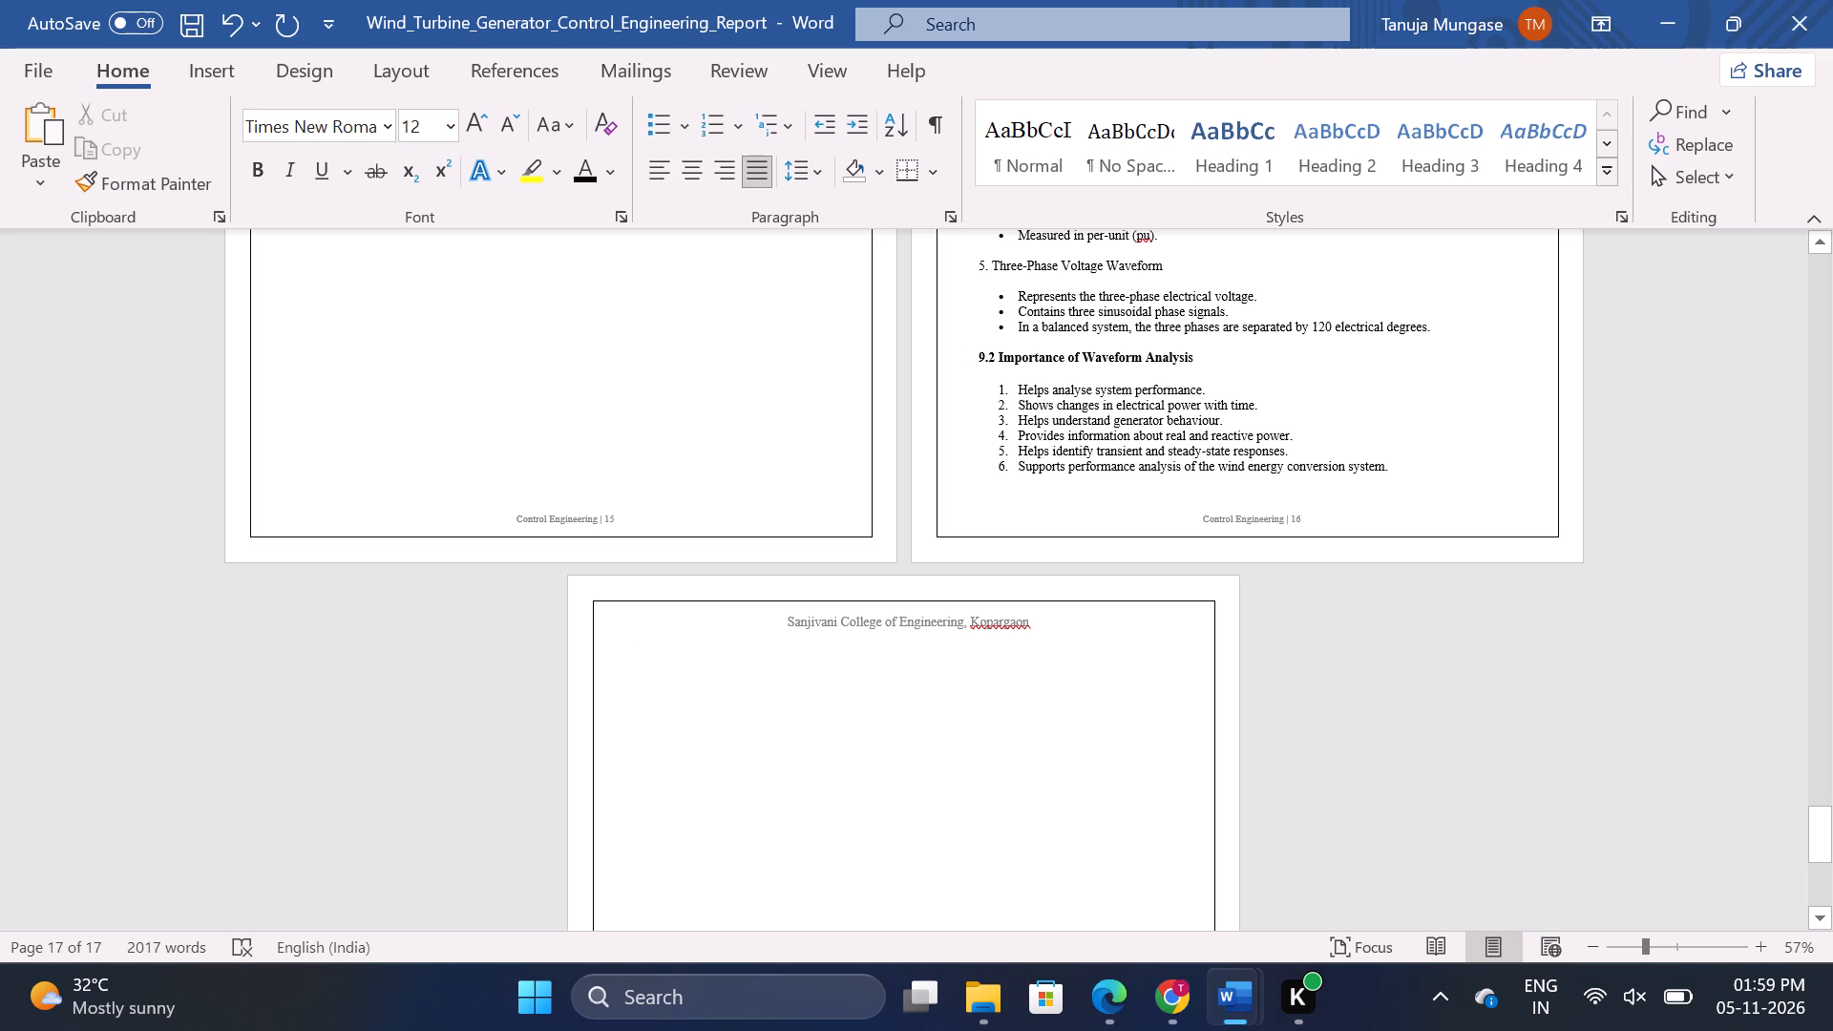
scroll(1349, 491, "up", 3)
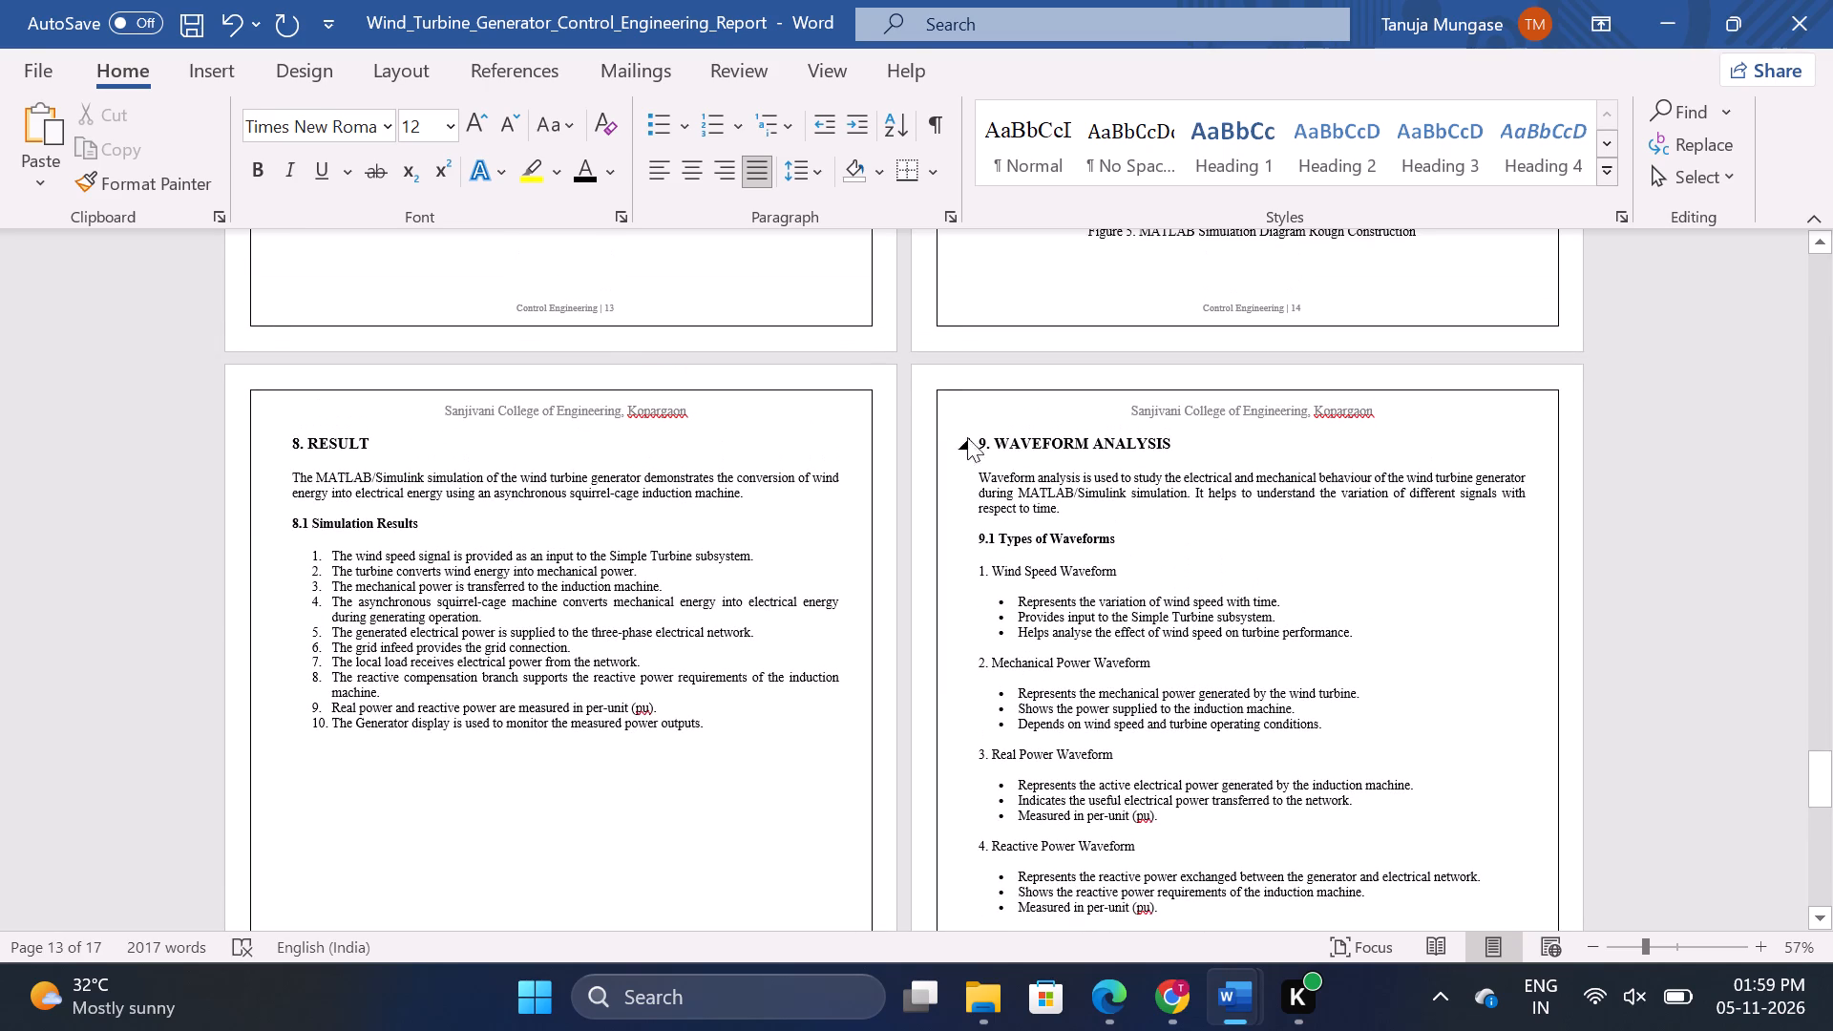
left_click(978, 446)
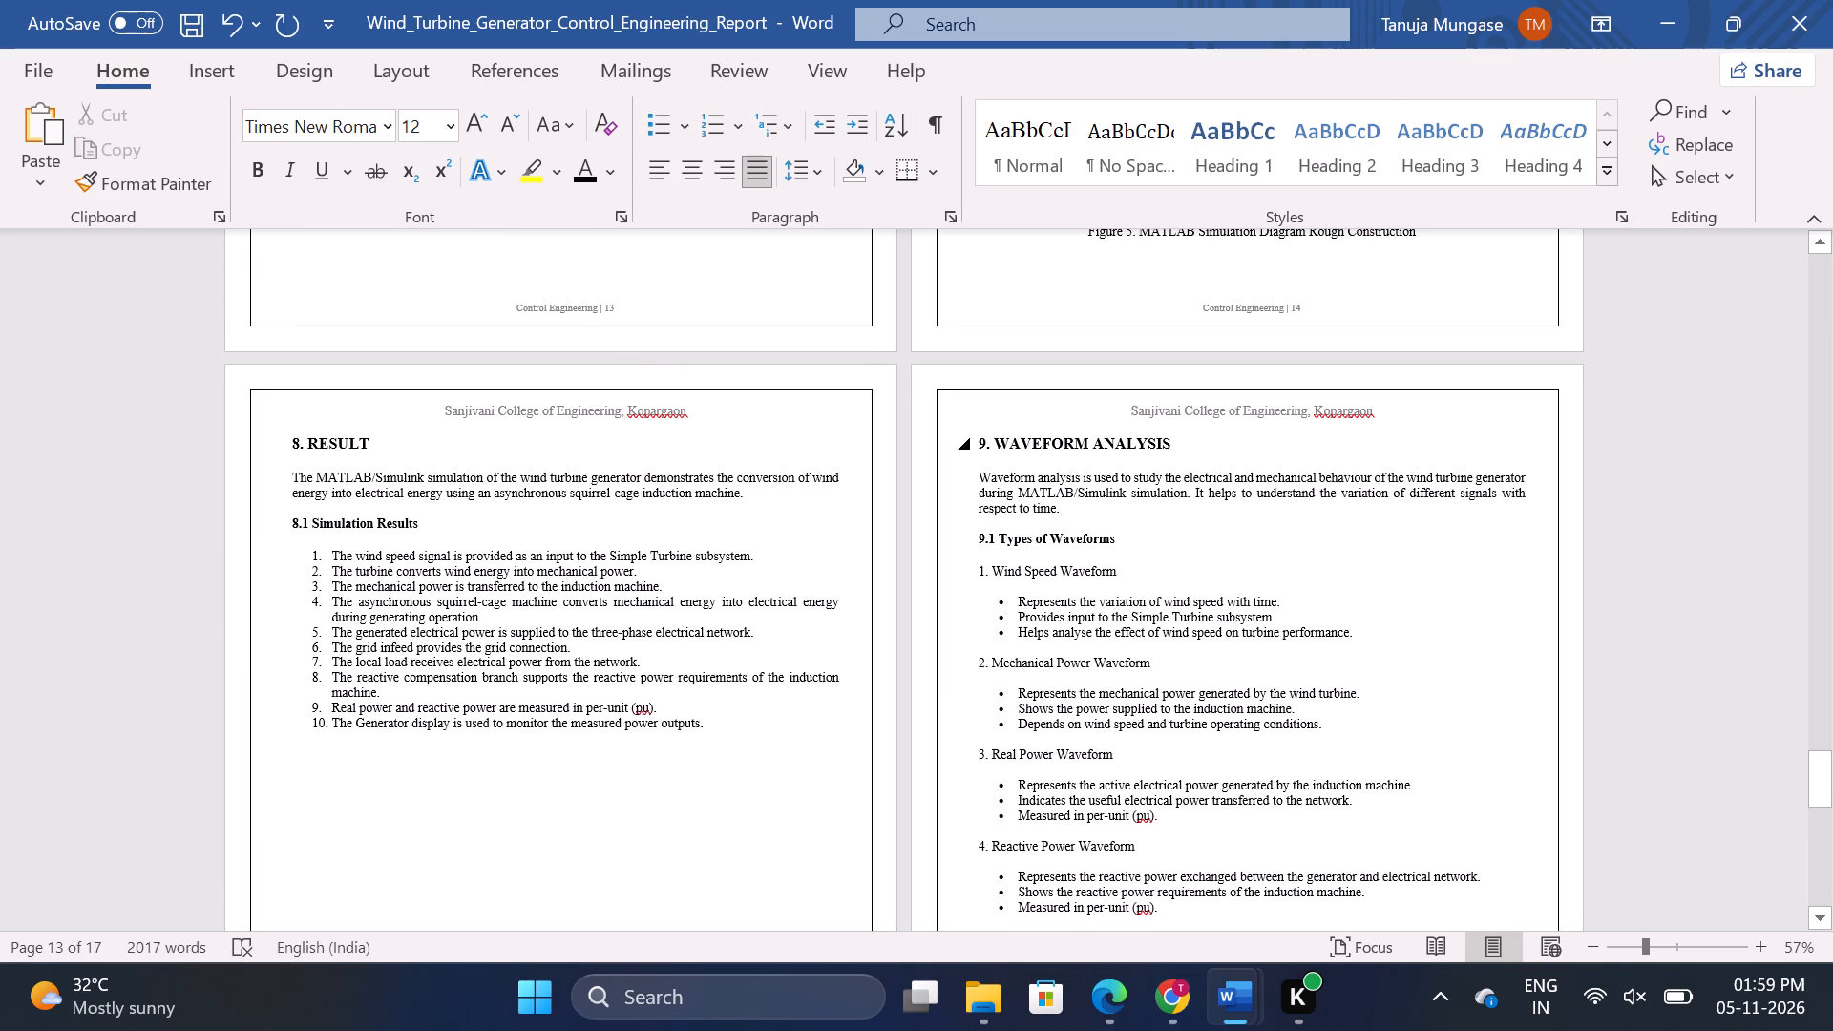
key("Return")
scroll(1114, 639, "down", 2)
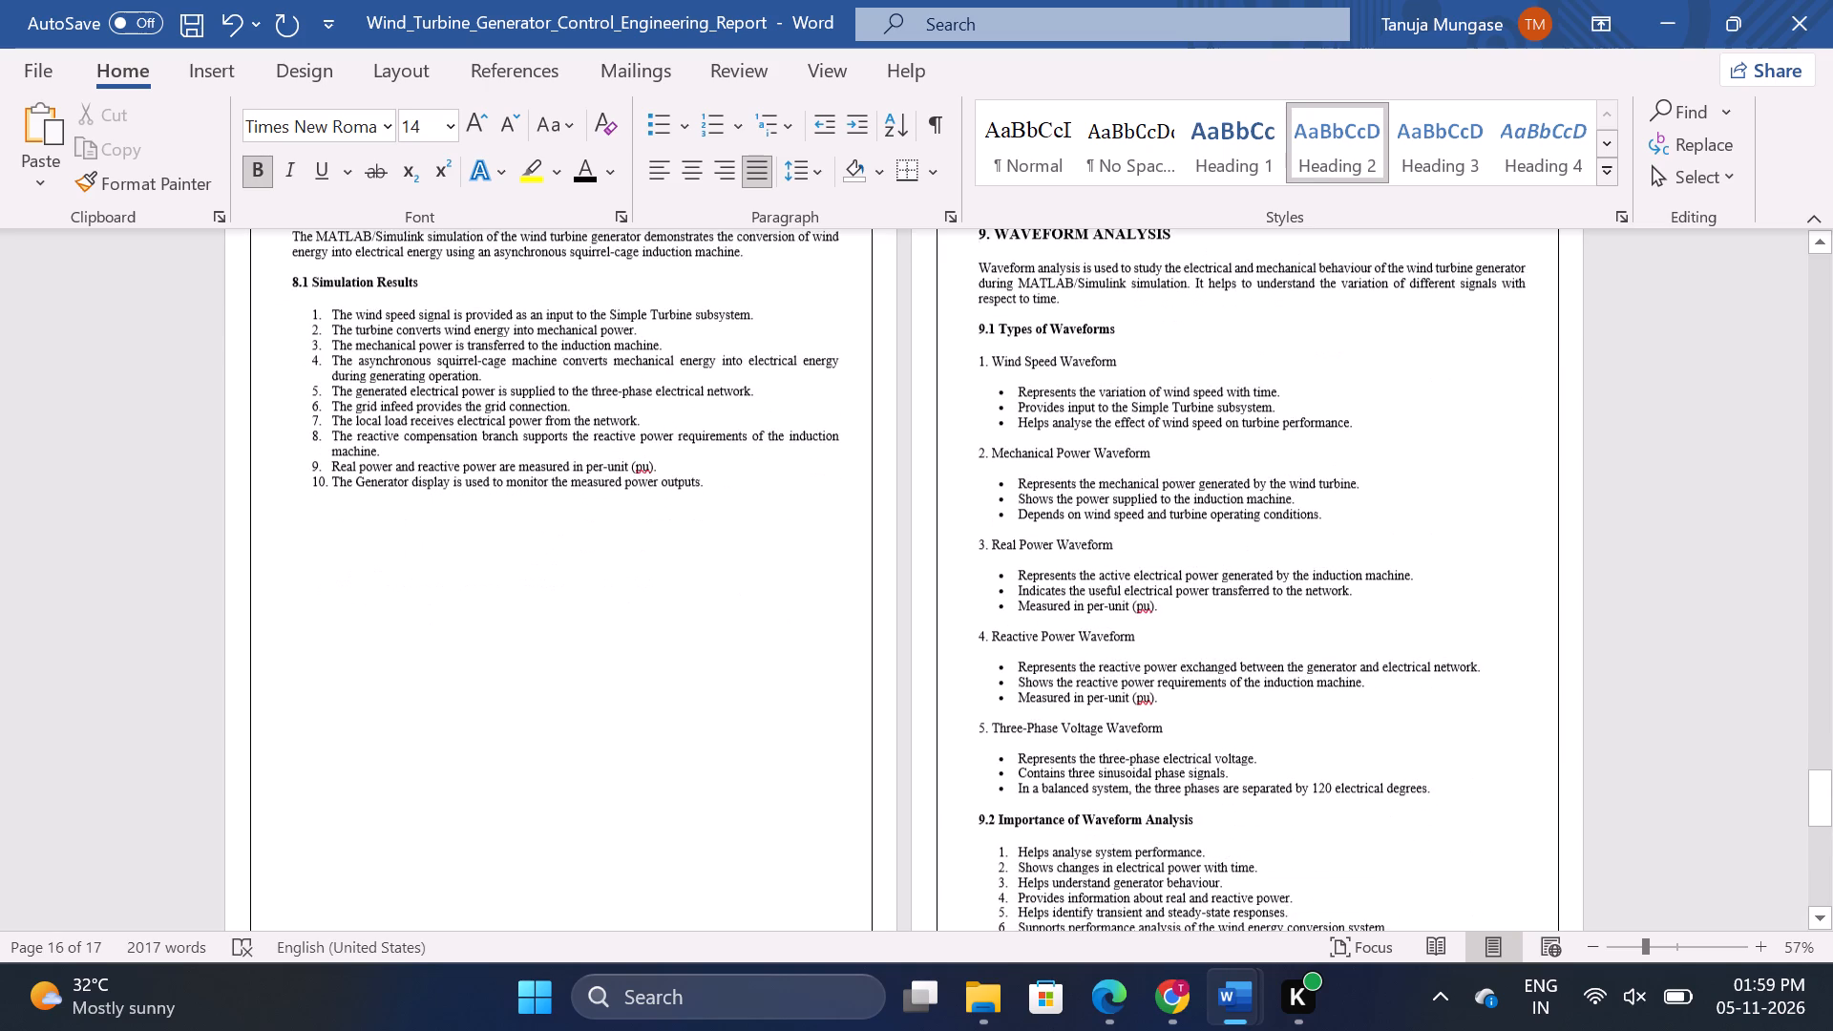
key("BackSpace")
Review the page layout backwards from the result and waveform analysis pages to the objectives and system introduction pages.
scroll(1114, 639, "up", 4)
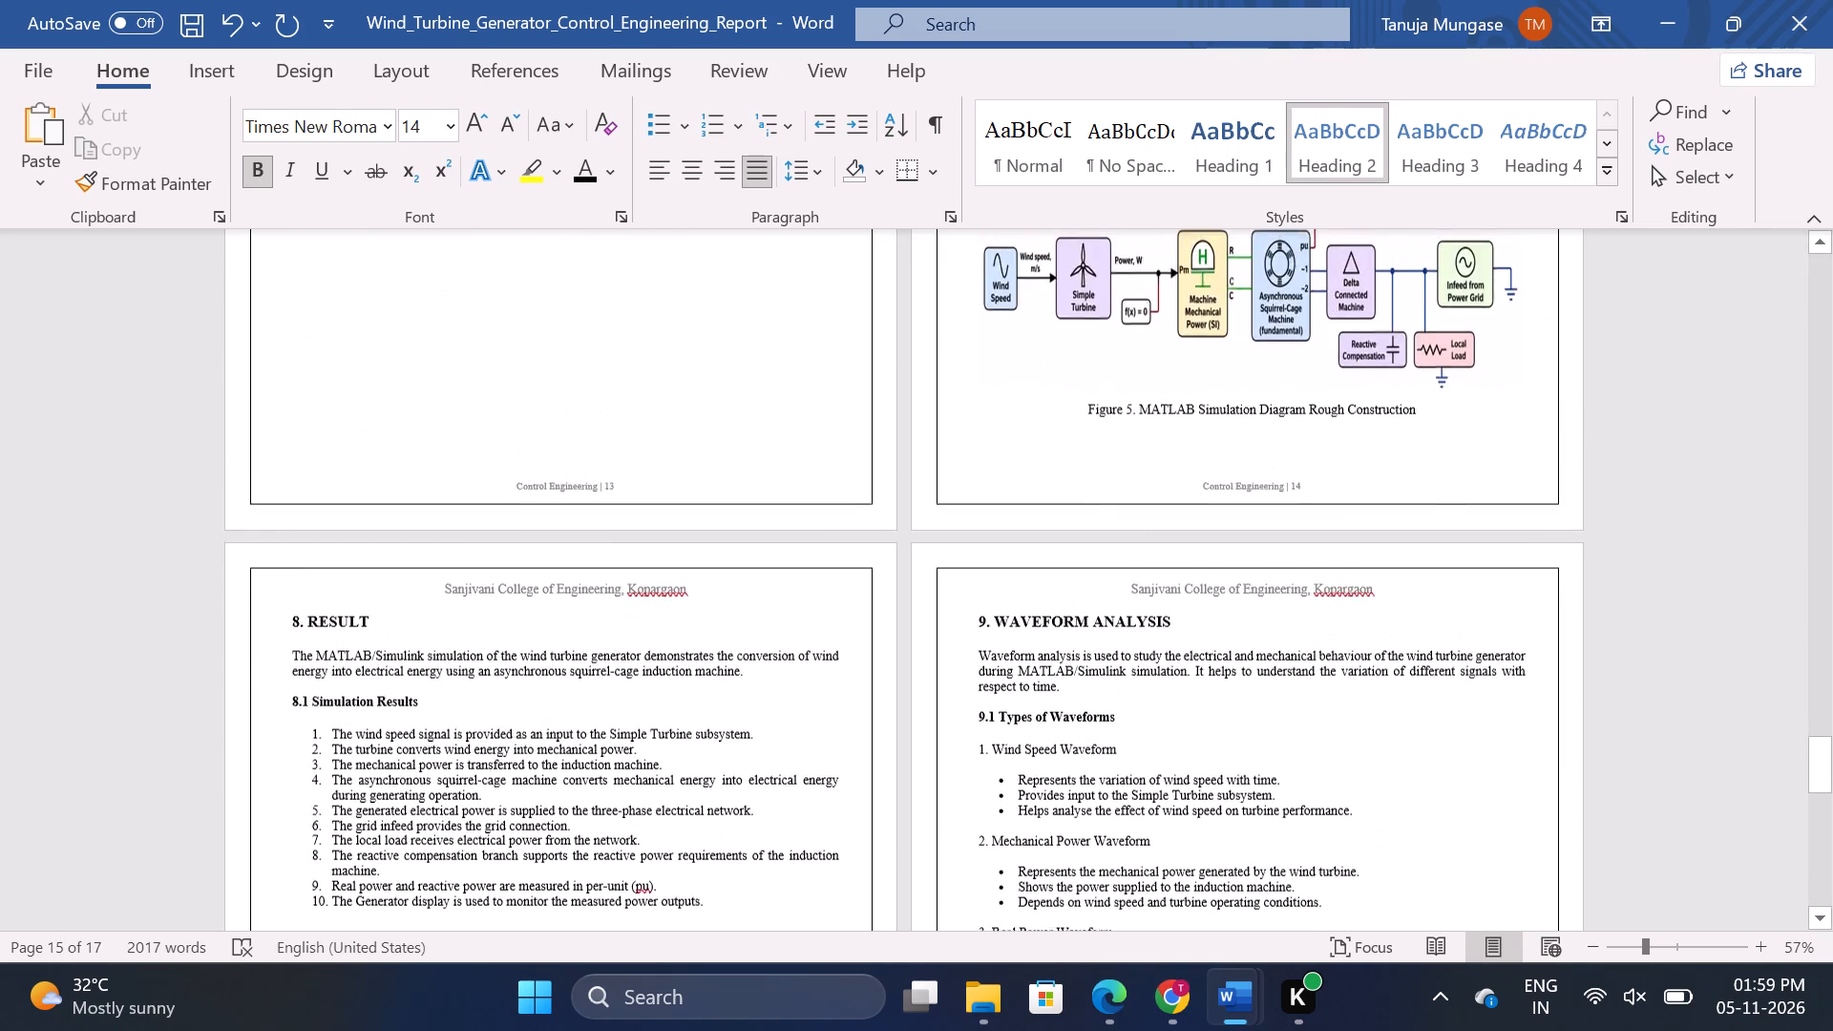
scroll(1114, 639, "up", 5)
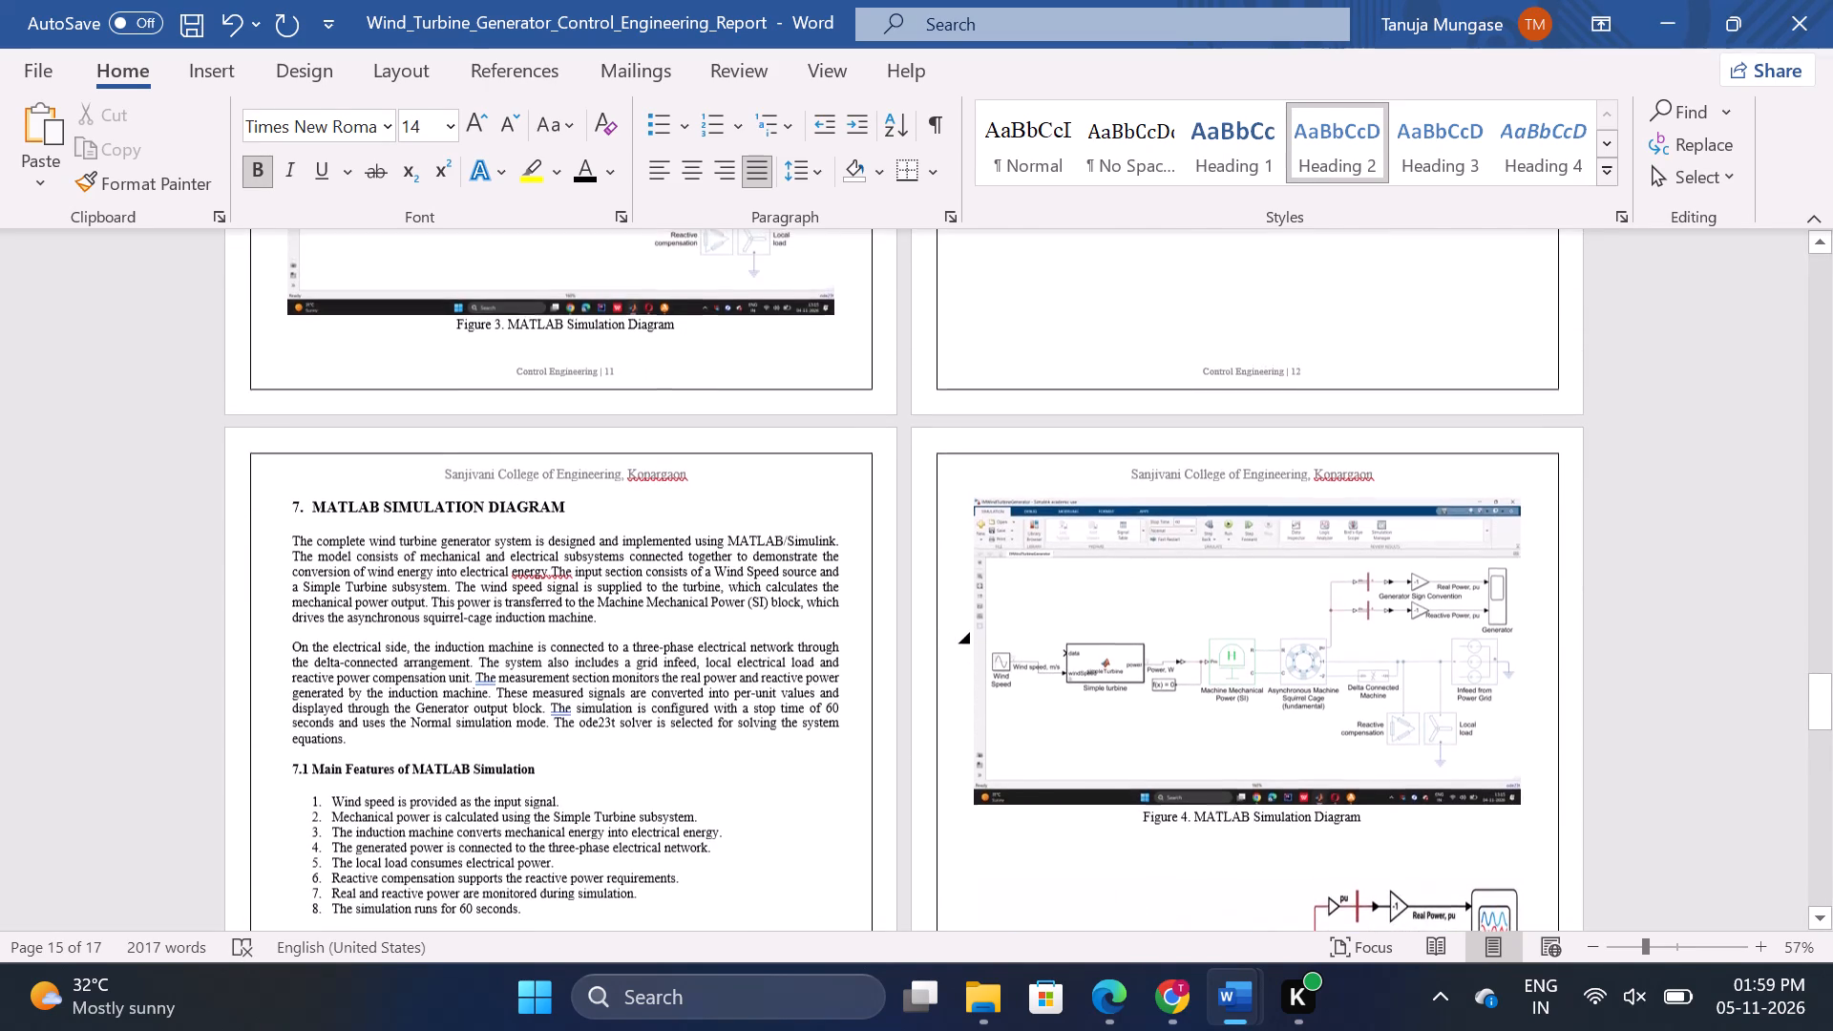
scroll(1114, 639, "up", 1)
scroll(1114, 639, "down", 2)
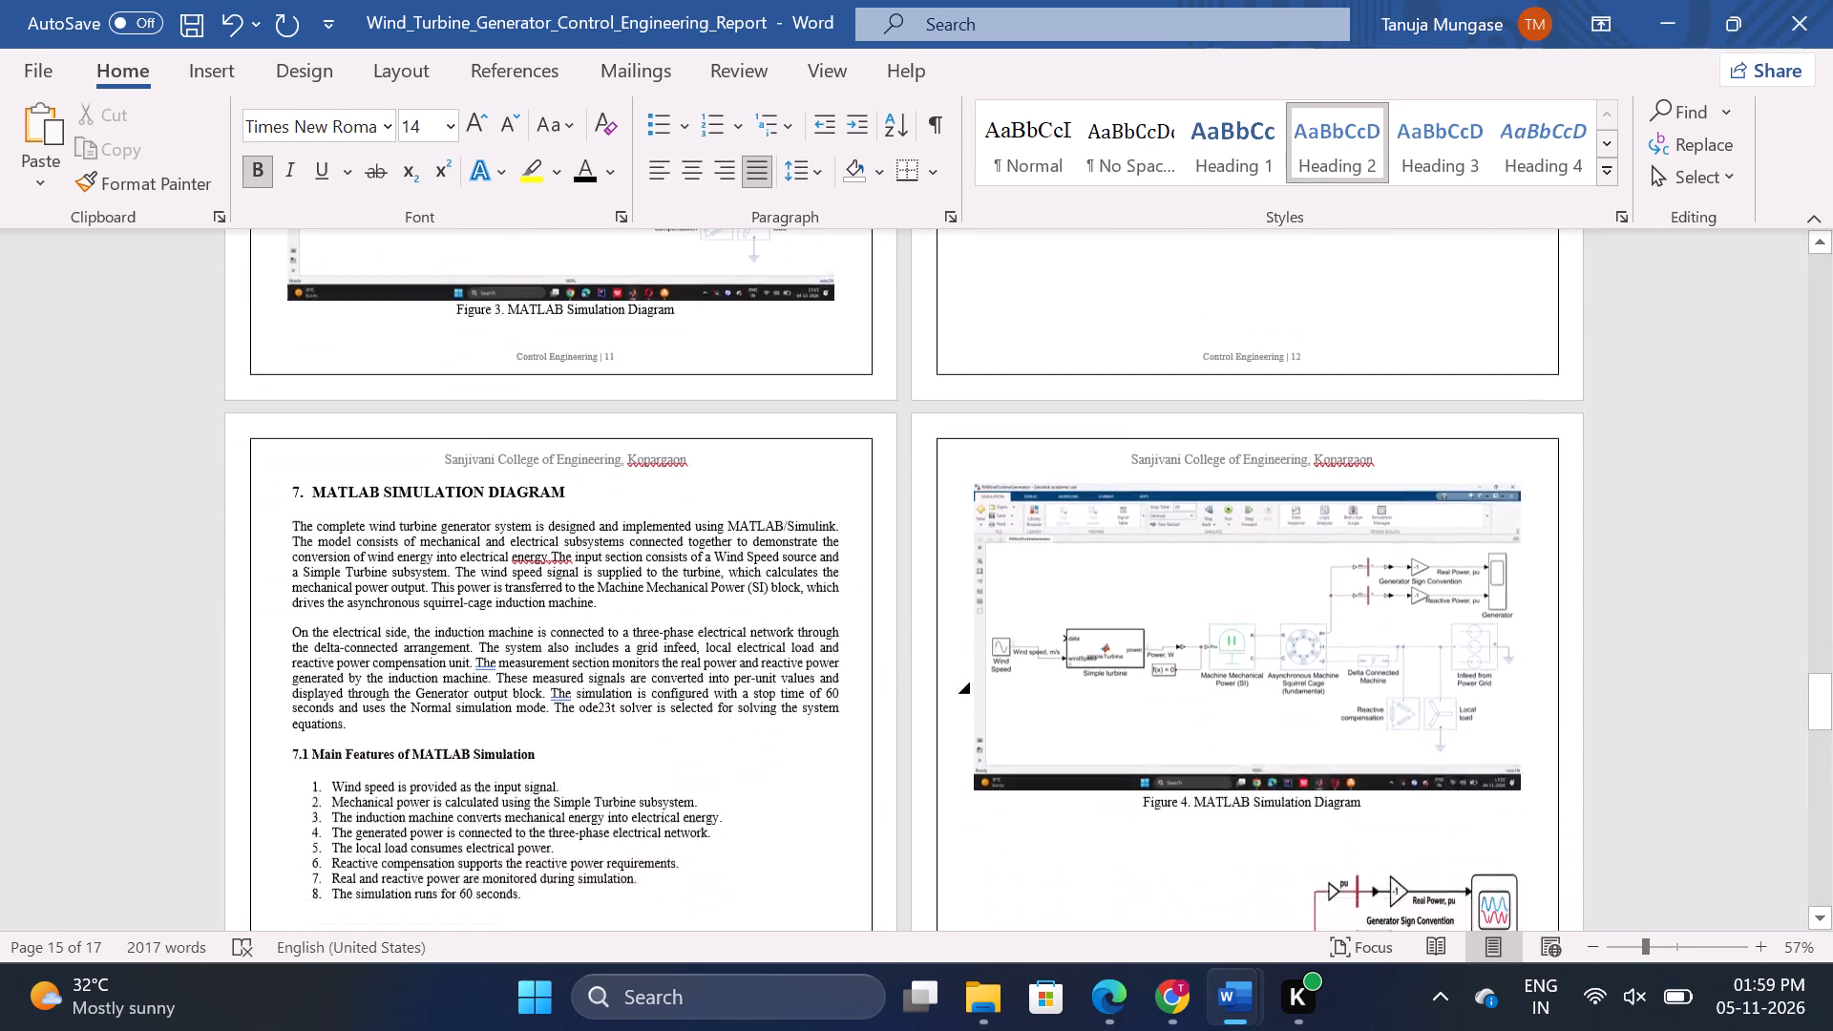
scroll(1114, 639, "down", 1)
scroll(951, 717, "up", 6)
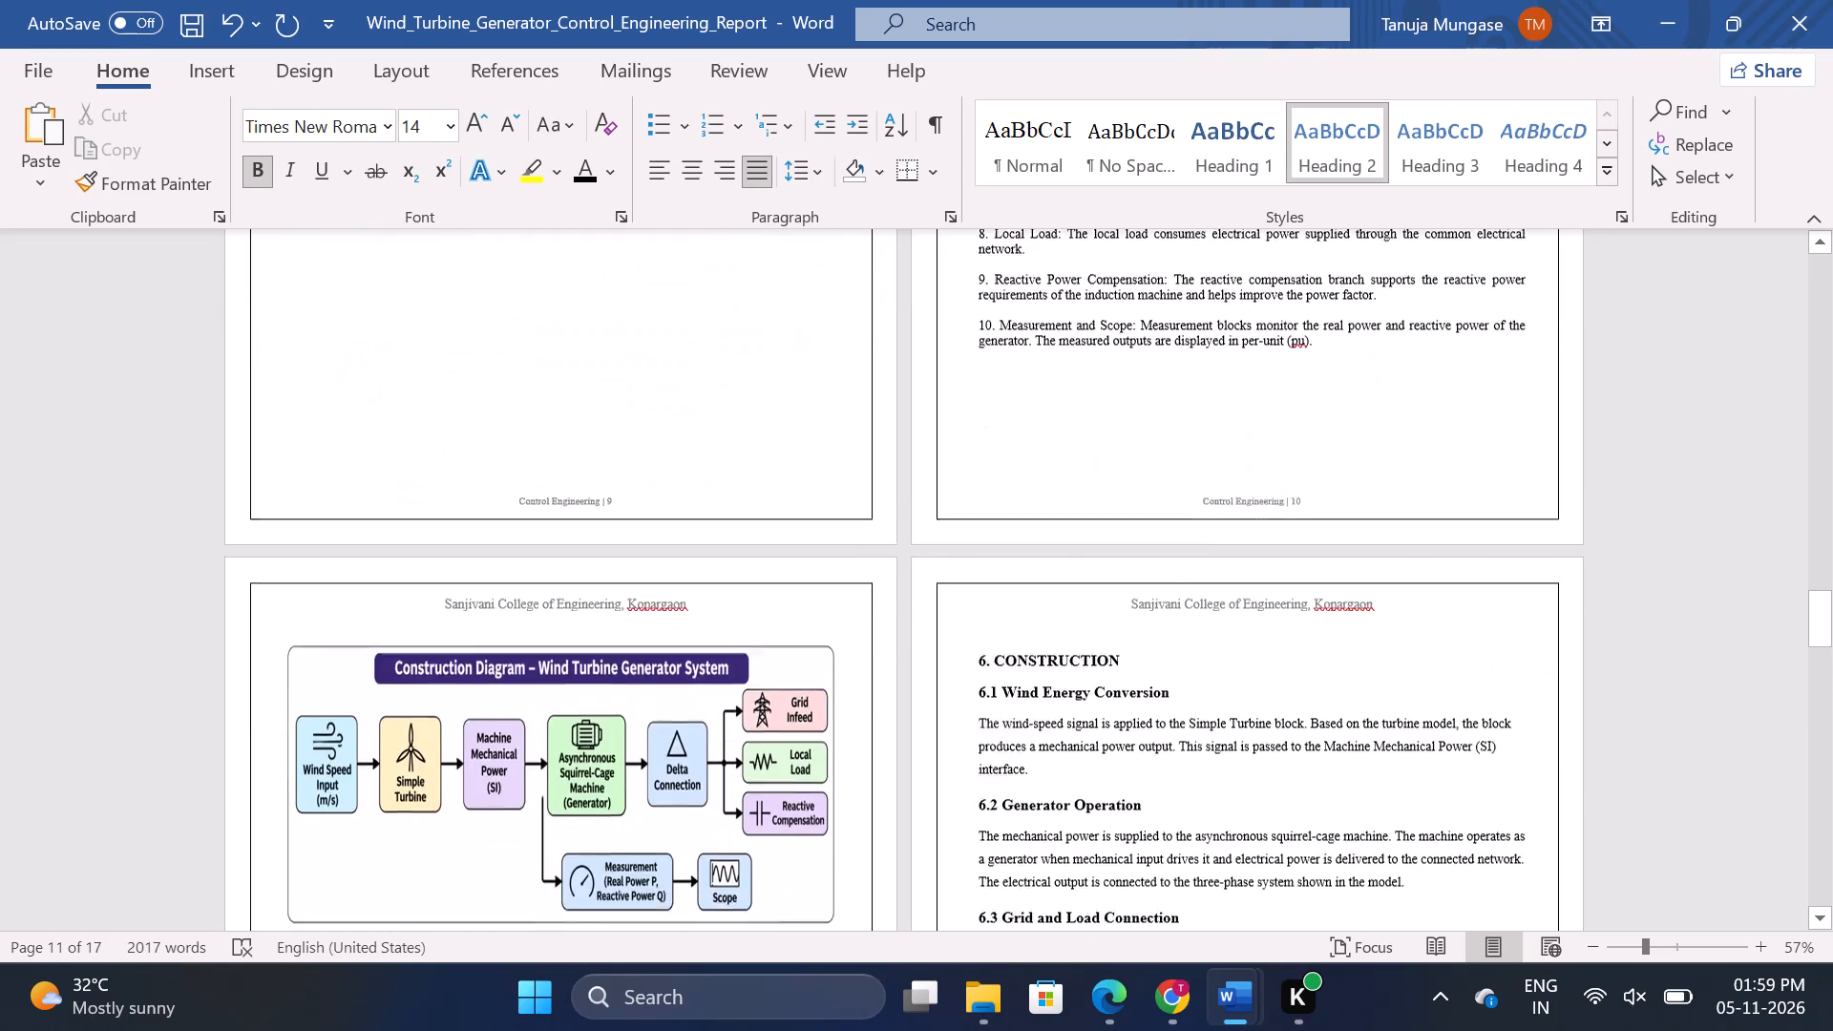
scroll(951, 717, "up", 4)
scroll(951, 717, "down", 6)
scroll(951, 717, "up", 3)
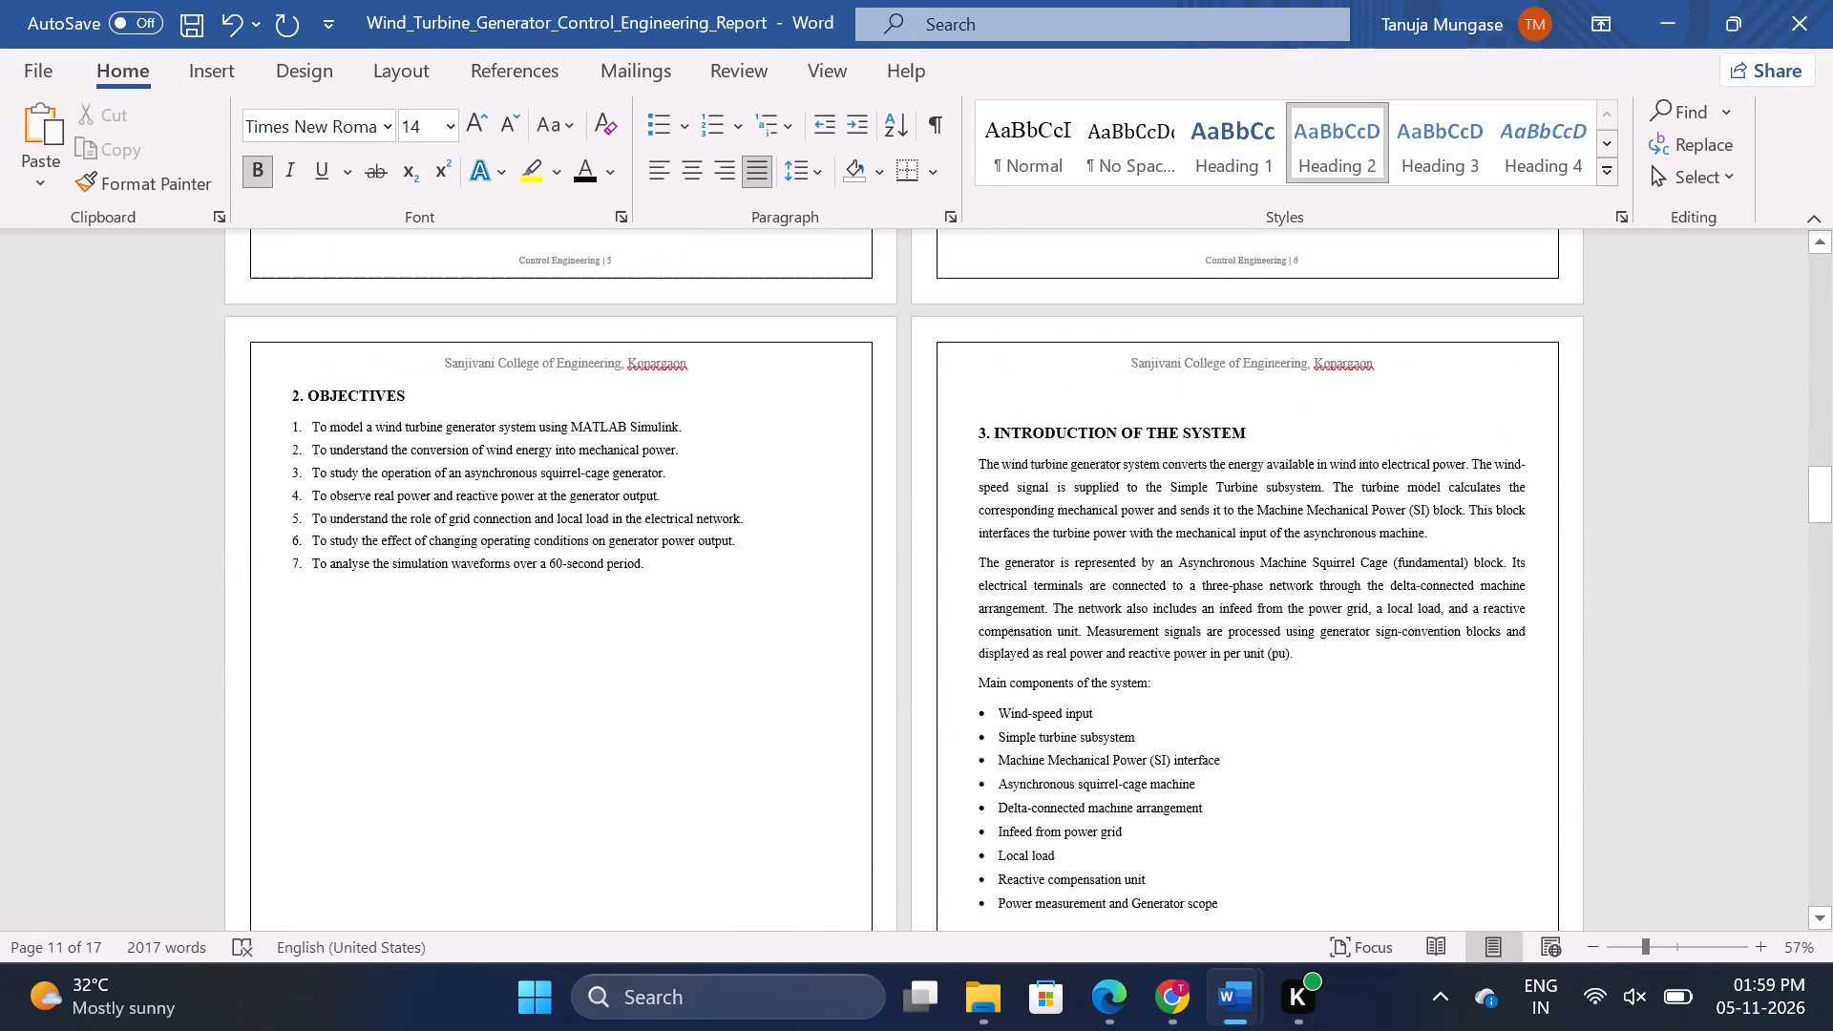
Review the report's page layout from the cover and certificate pages through to the last page.
scroll(951, 717, "up", 8)
scroll(951, 717, "down", 2)
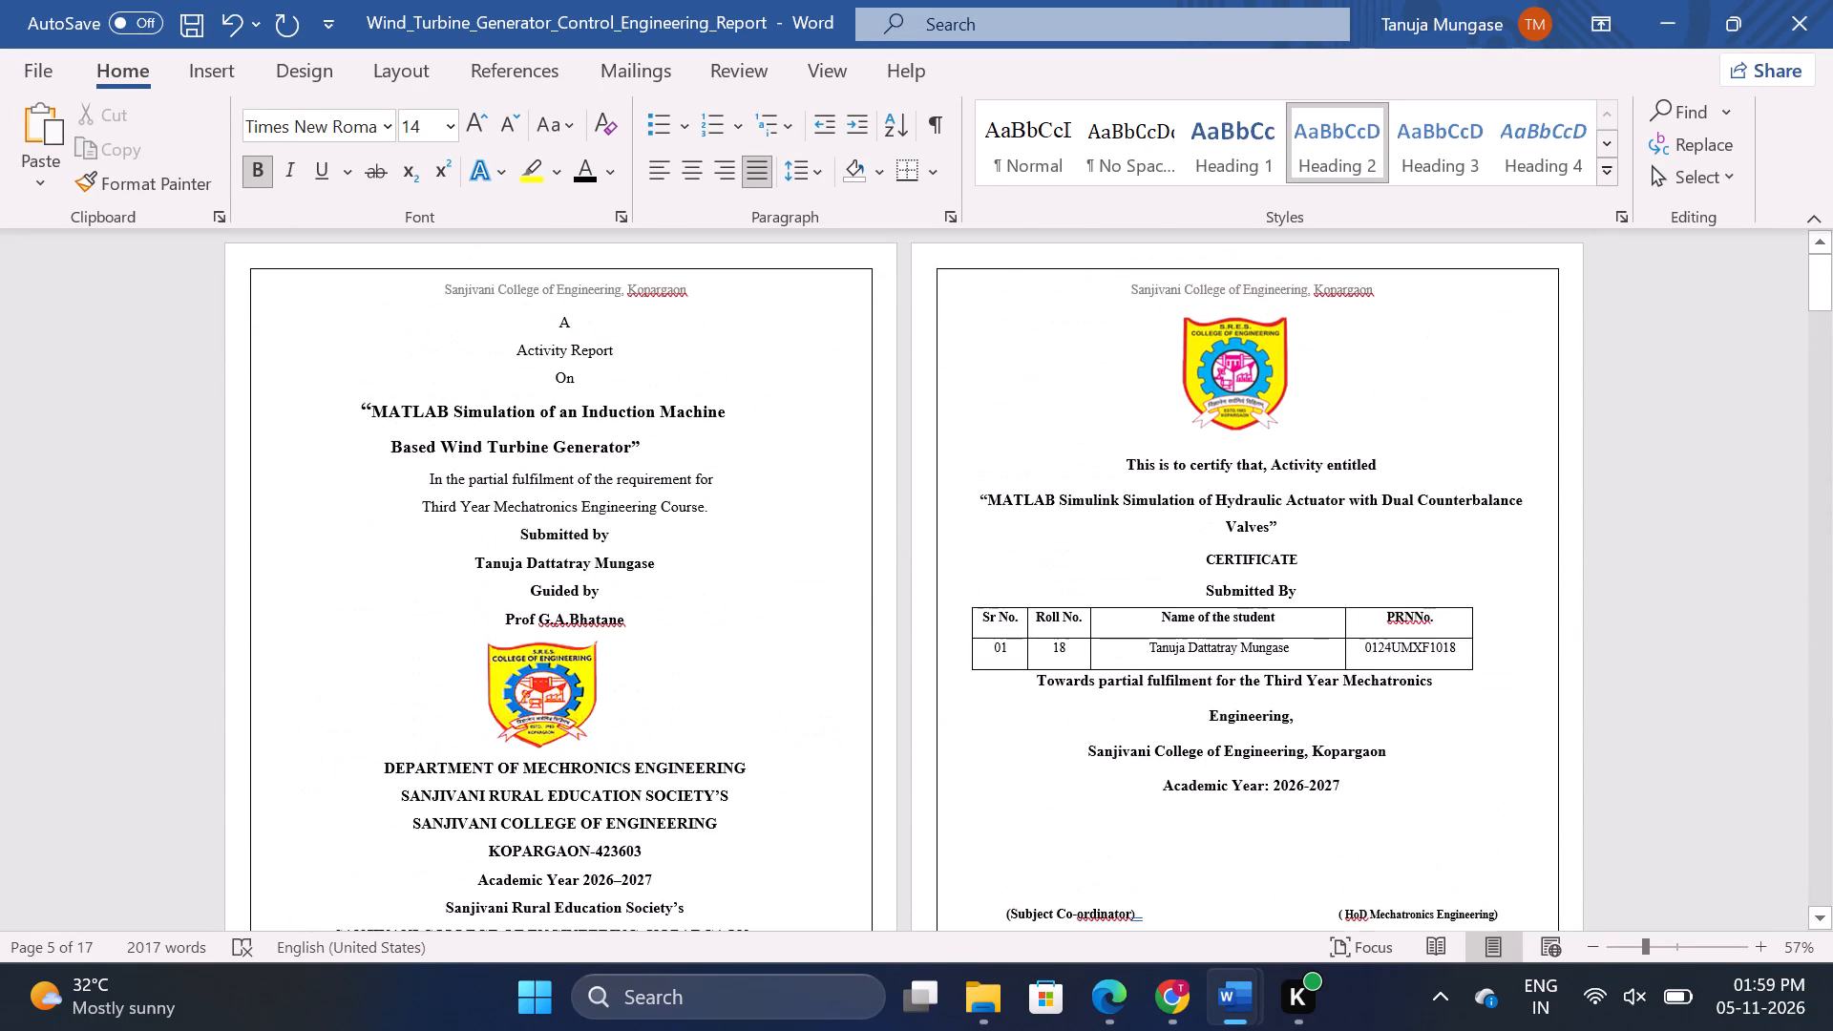
scroll(951, 717, "down", 2)
scroll(1102, 784, "down", 10)
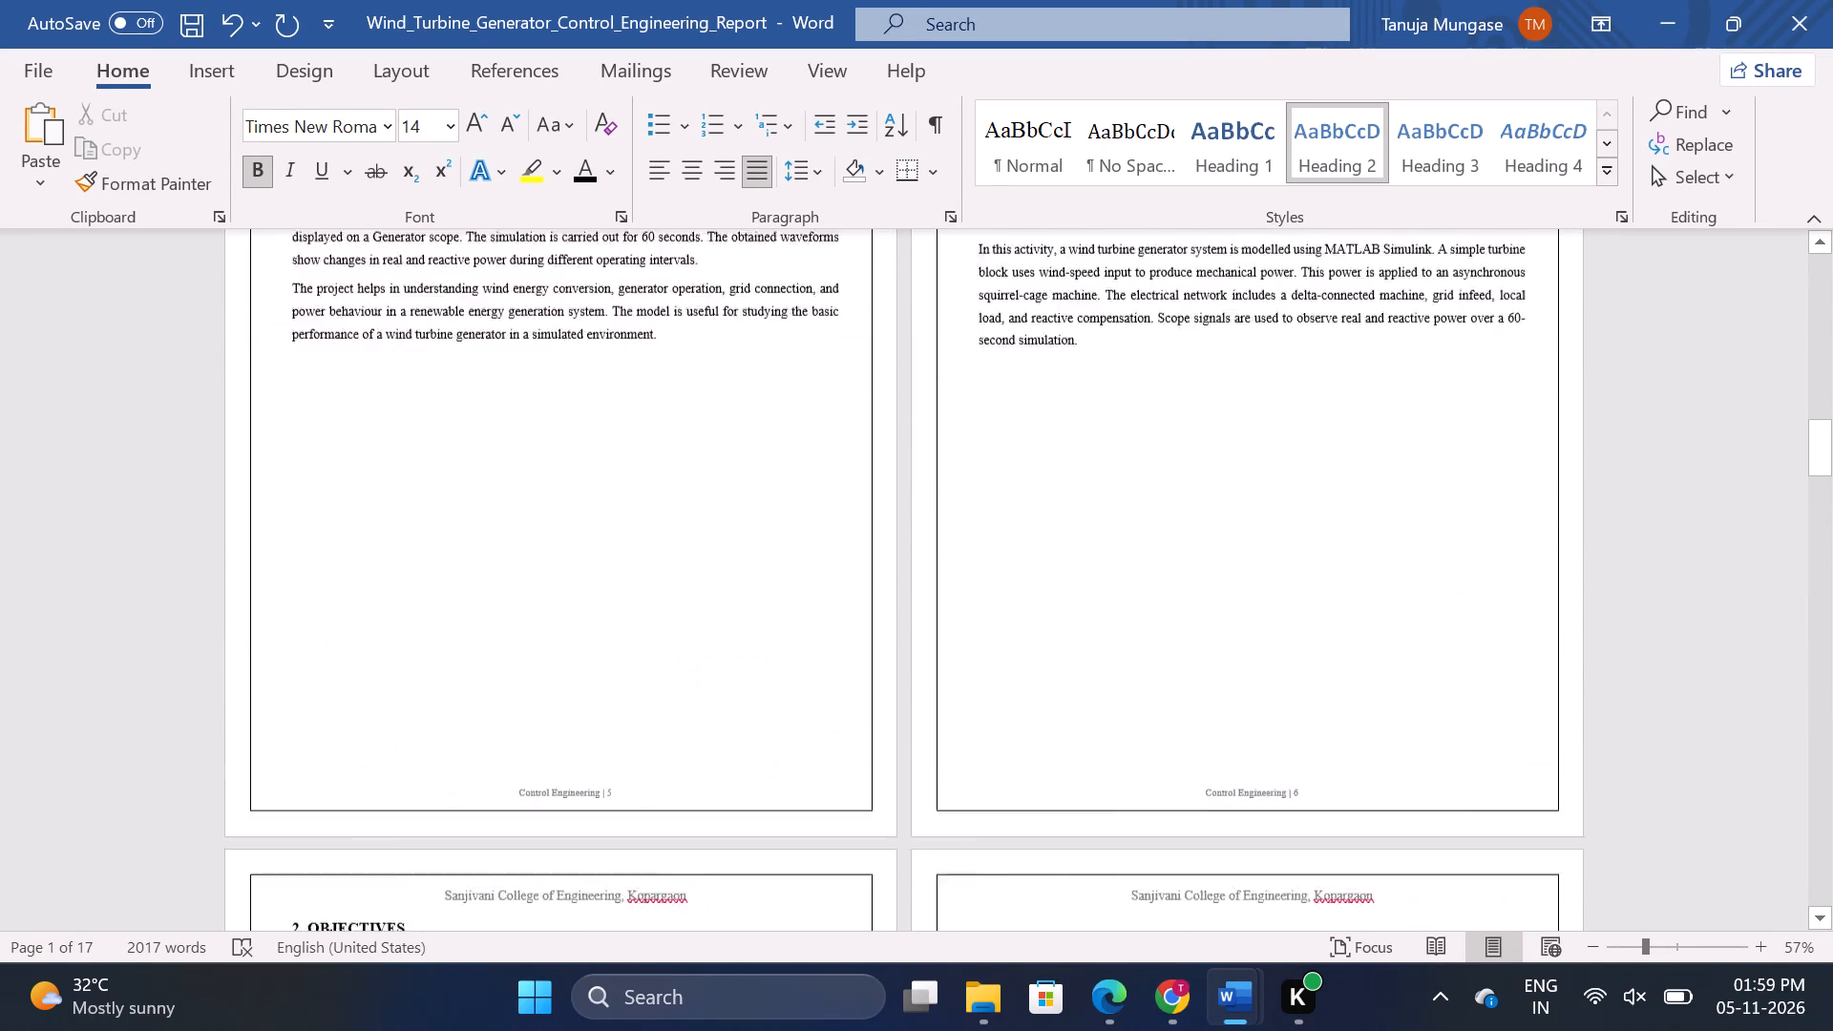
scroll(1102, 784, "down", 20)
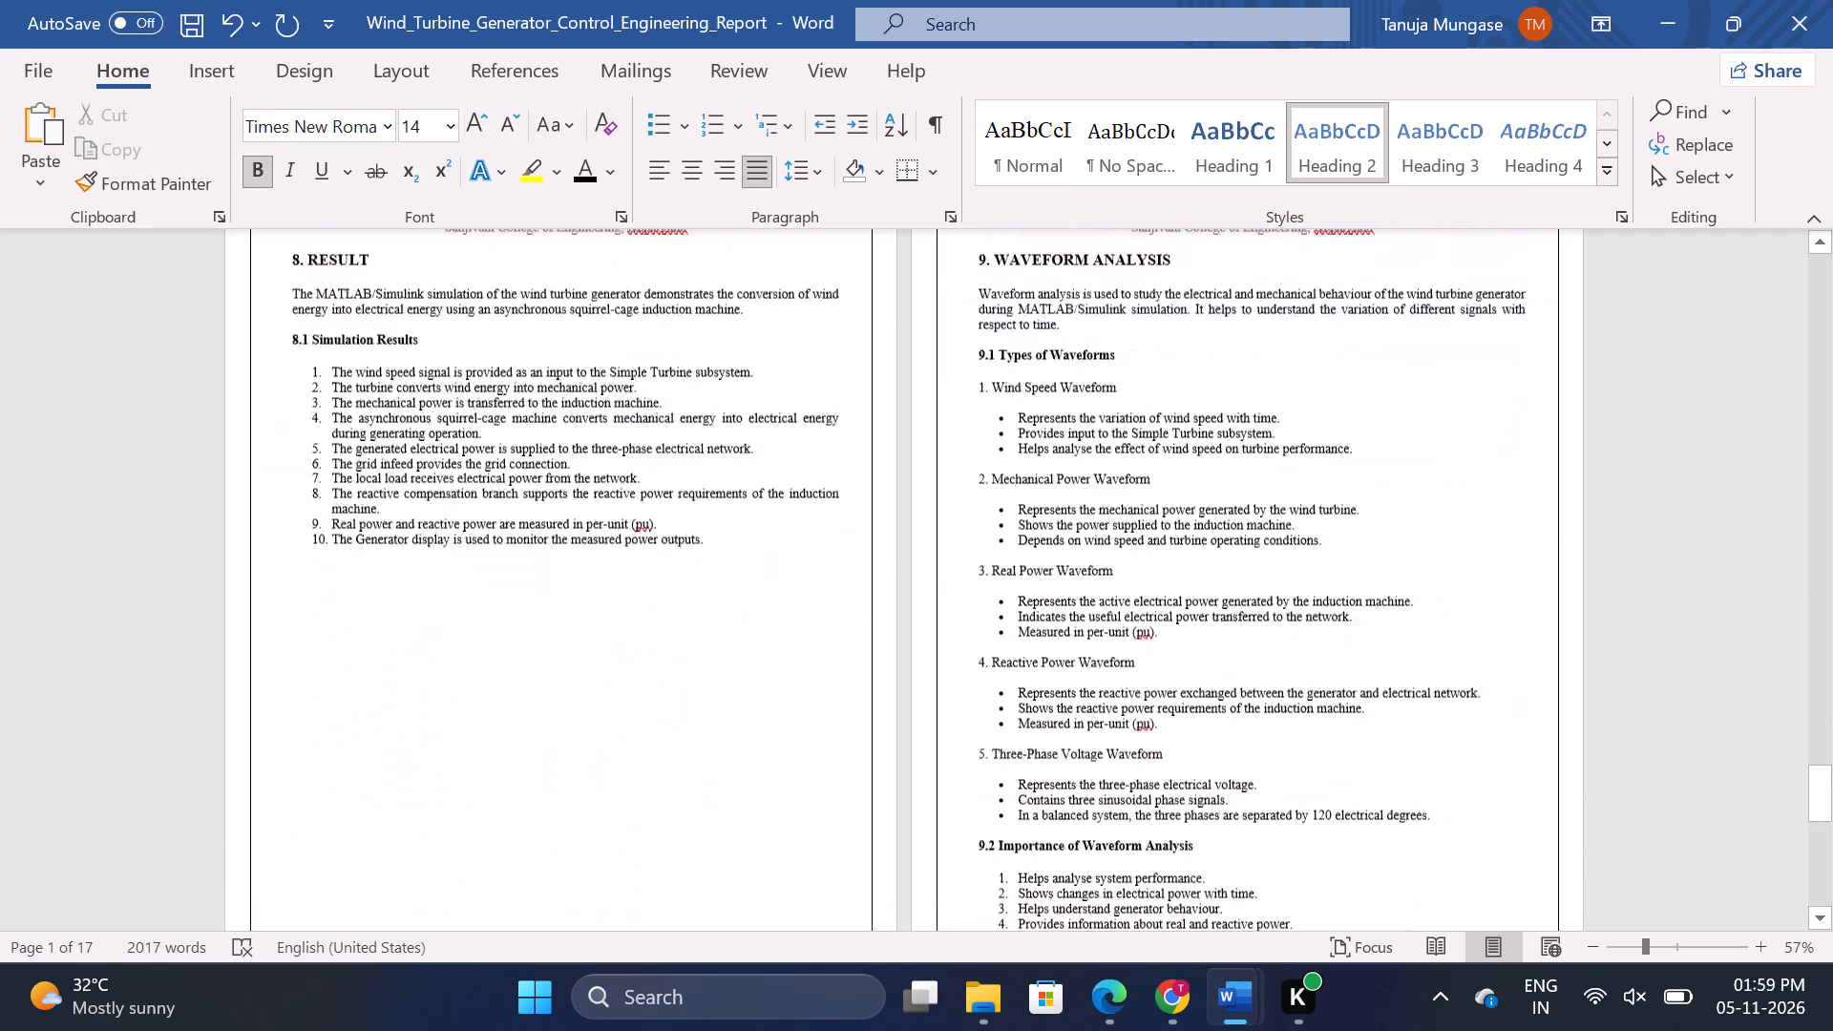
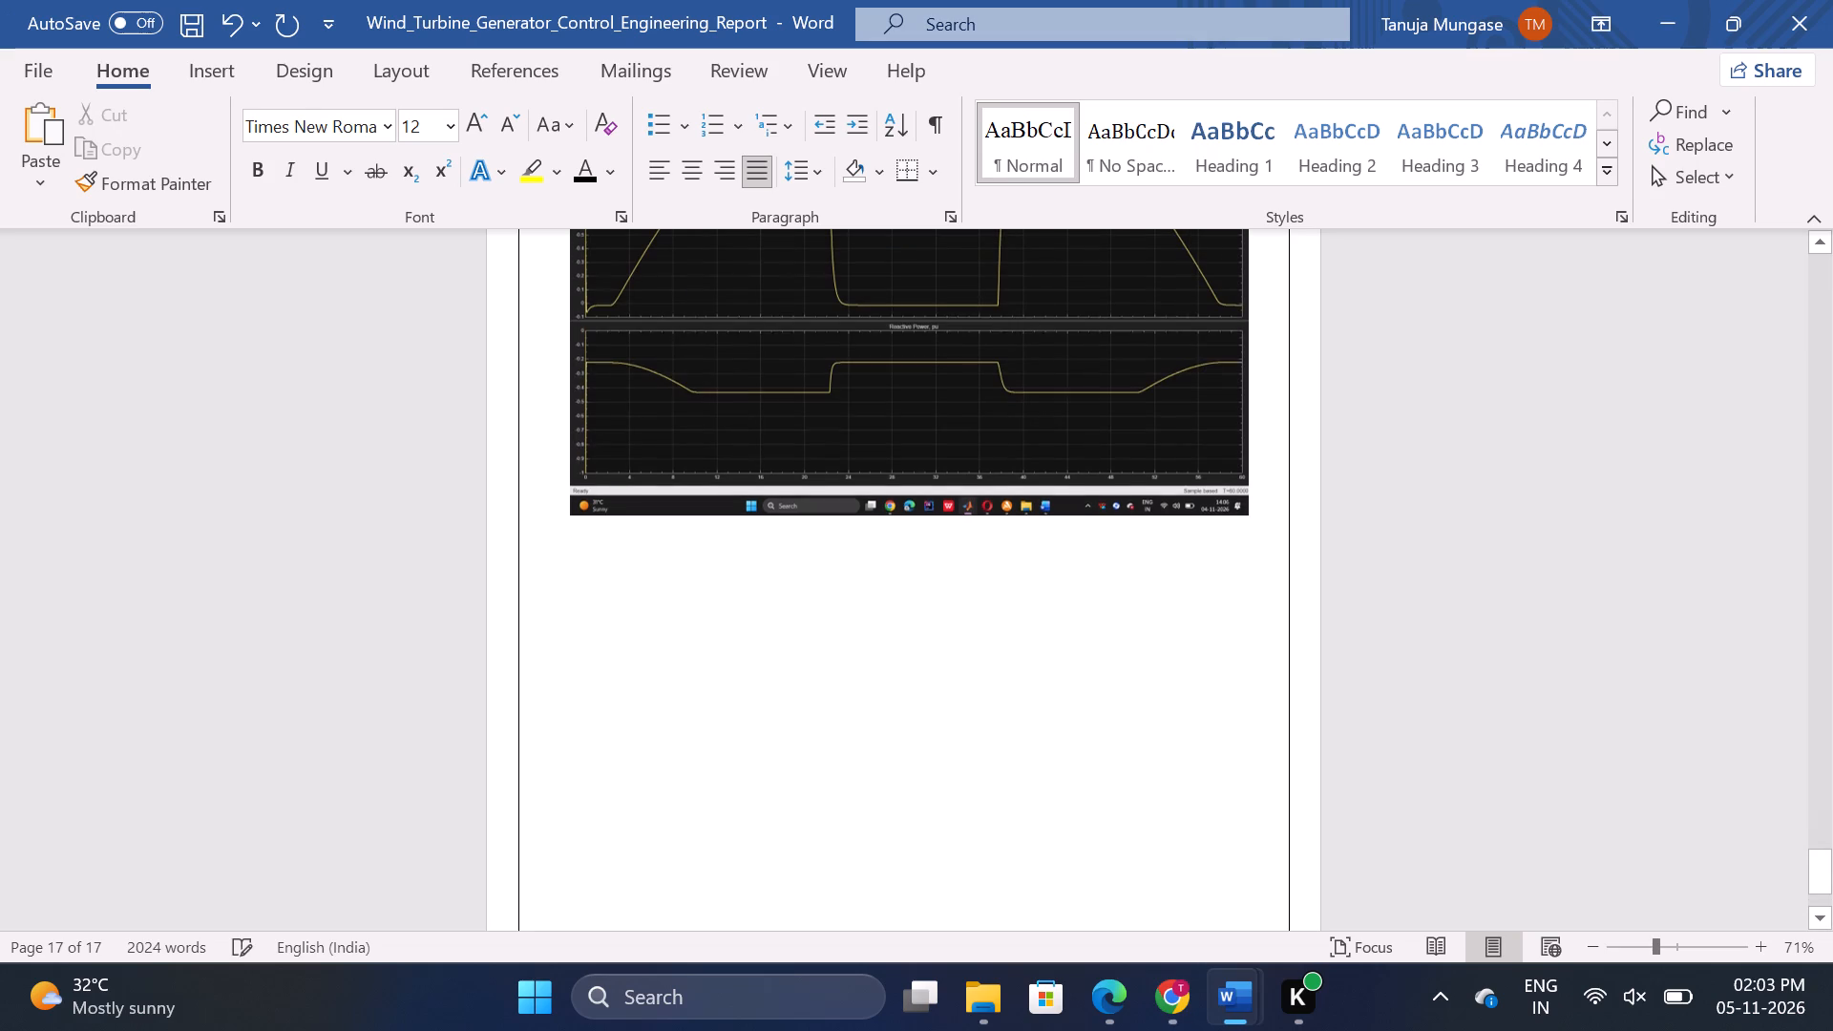
left_click_drag(828, 436, 832, 414)
scroll(832, 414, "up", 1)
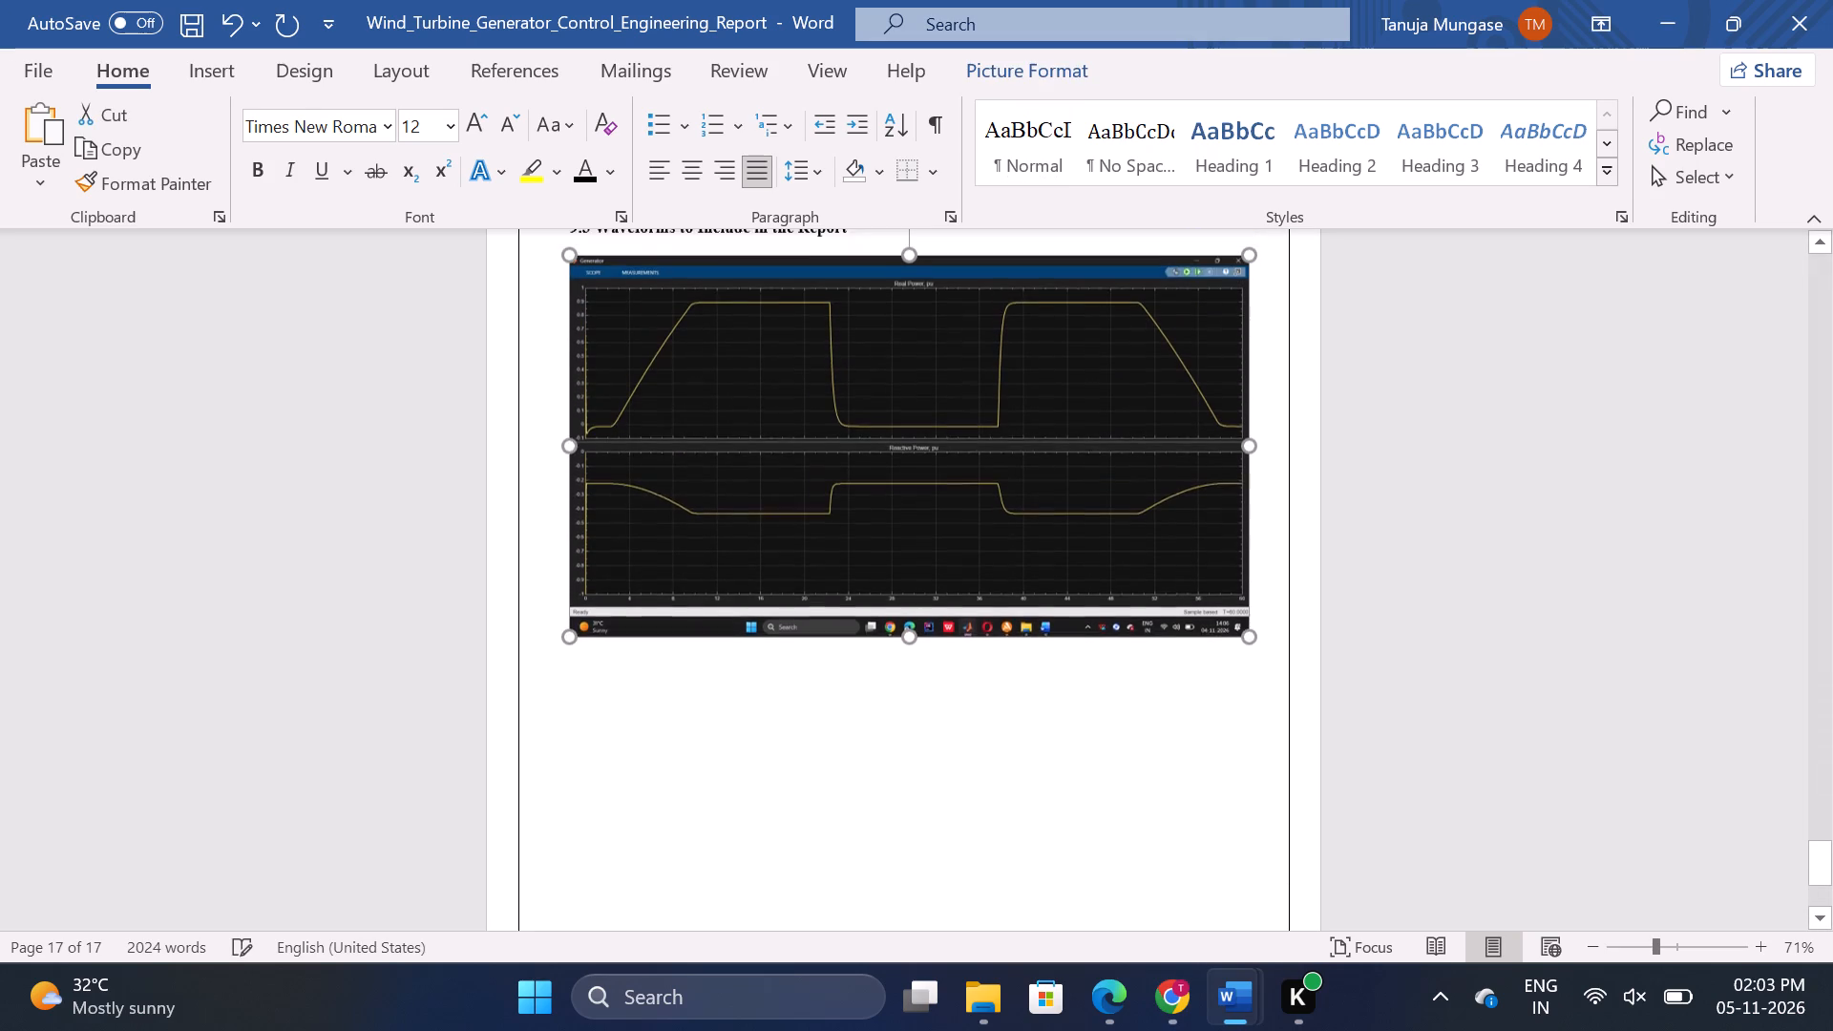
left_click(1272, 313)
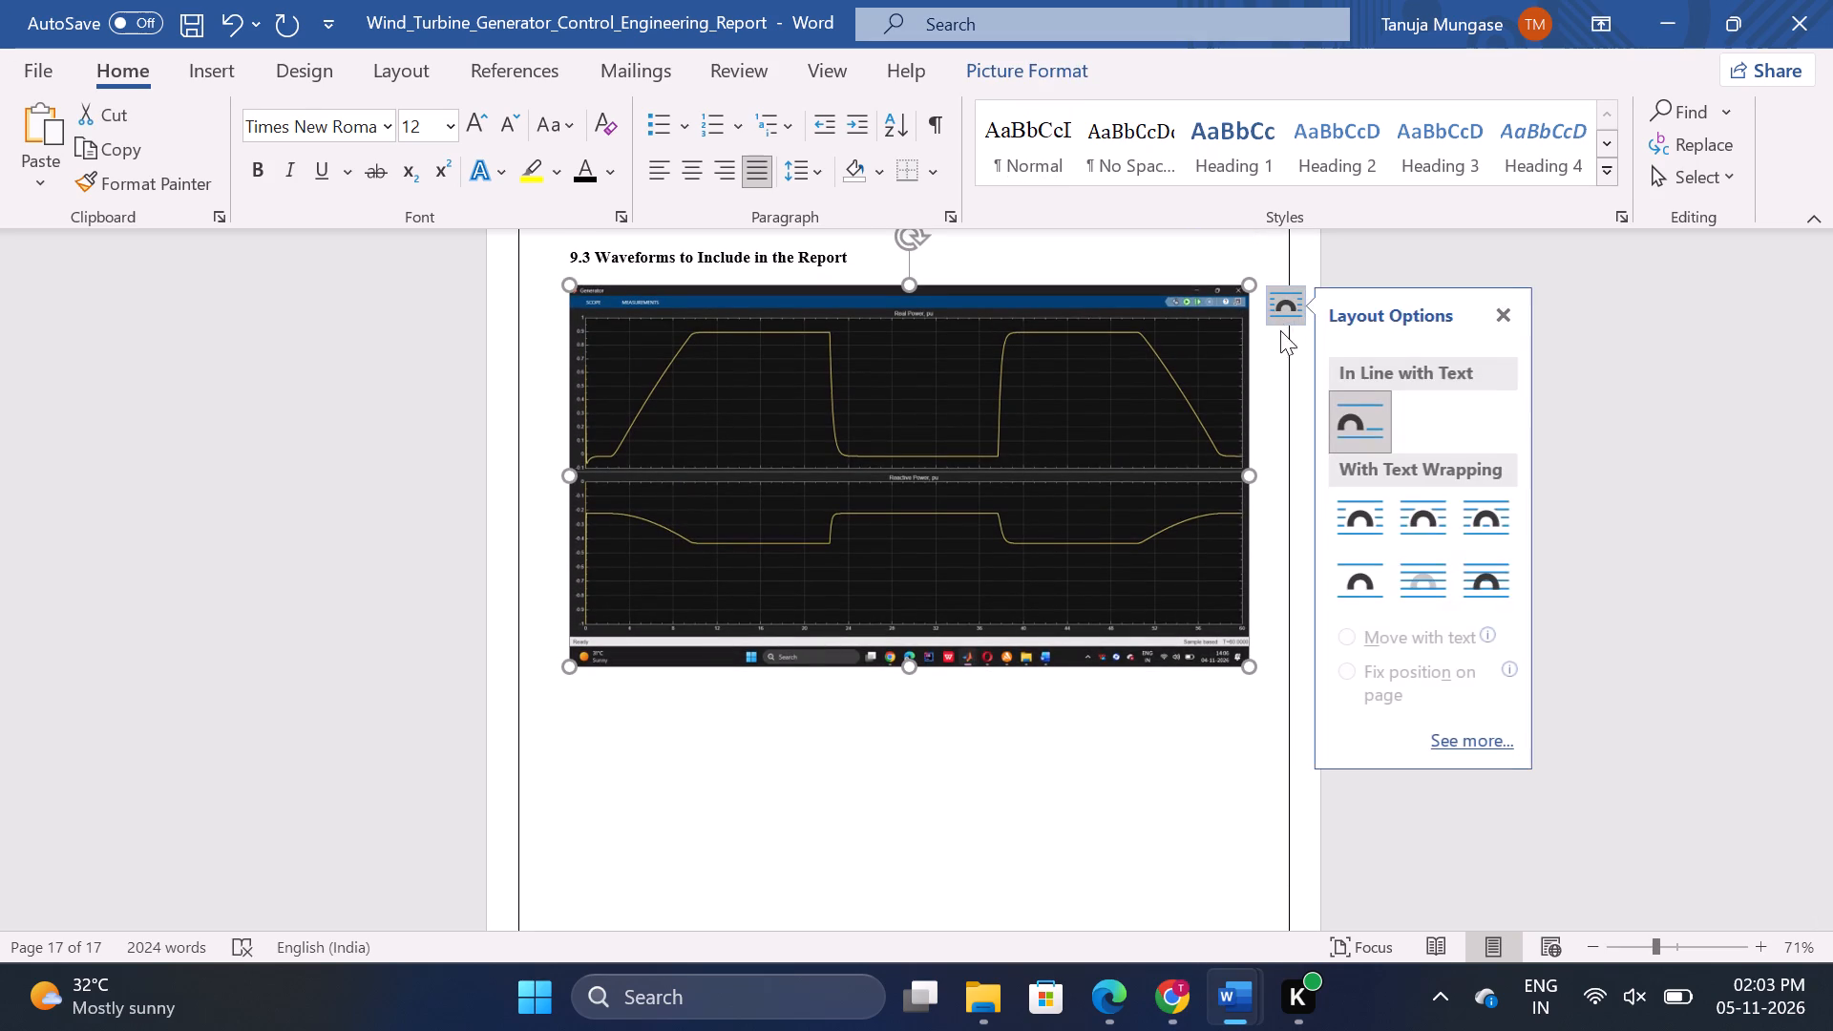
left_click(1473, 572)
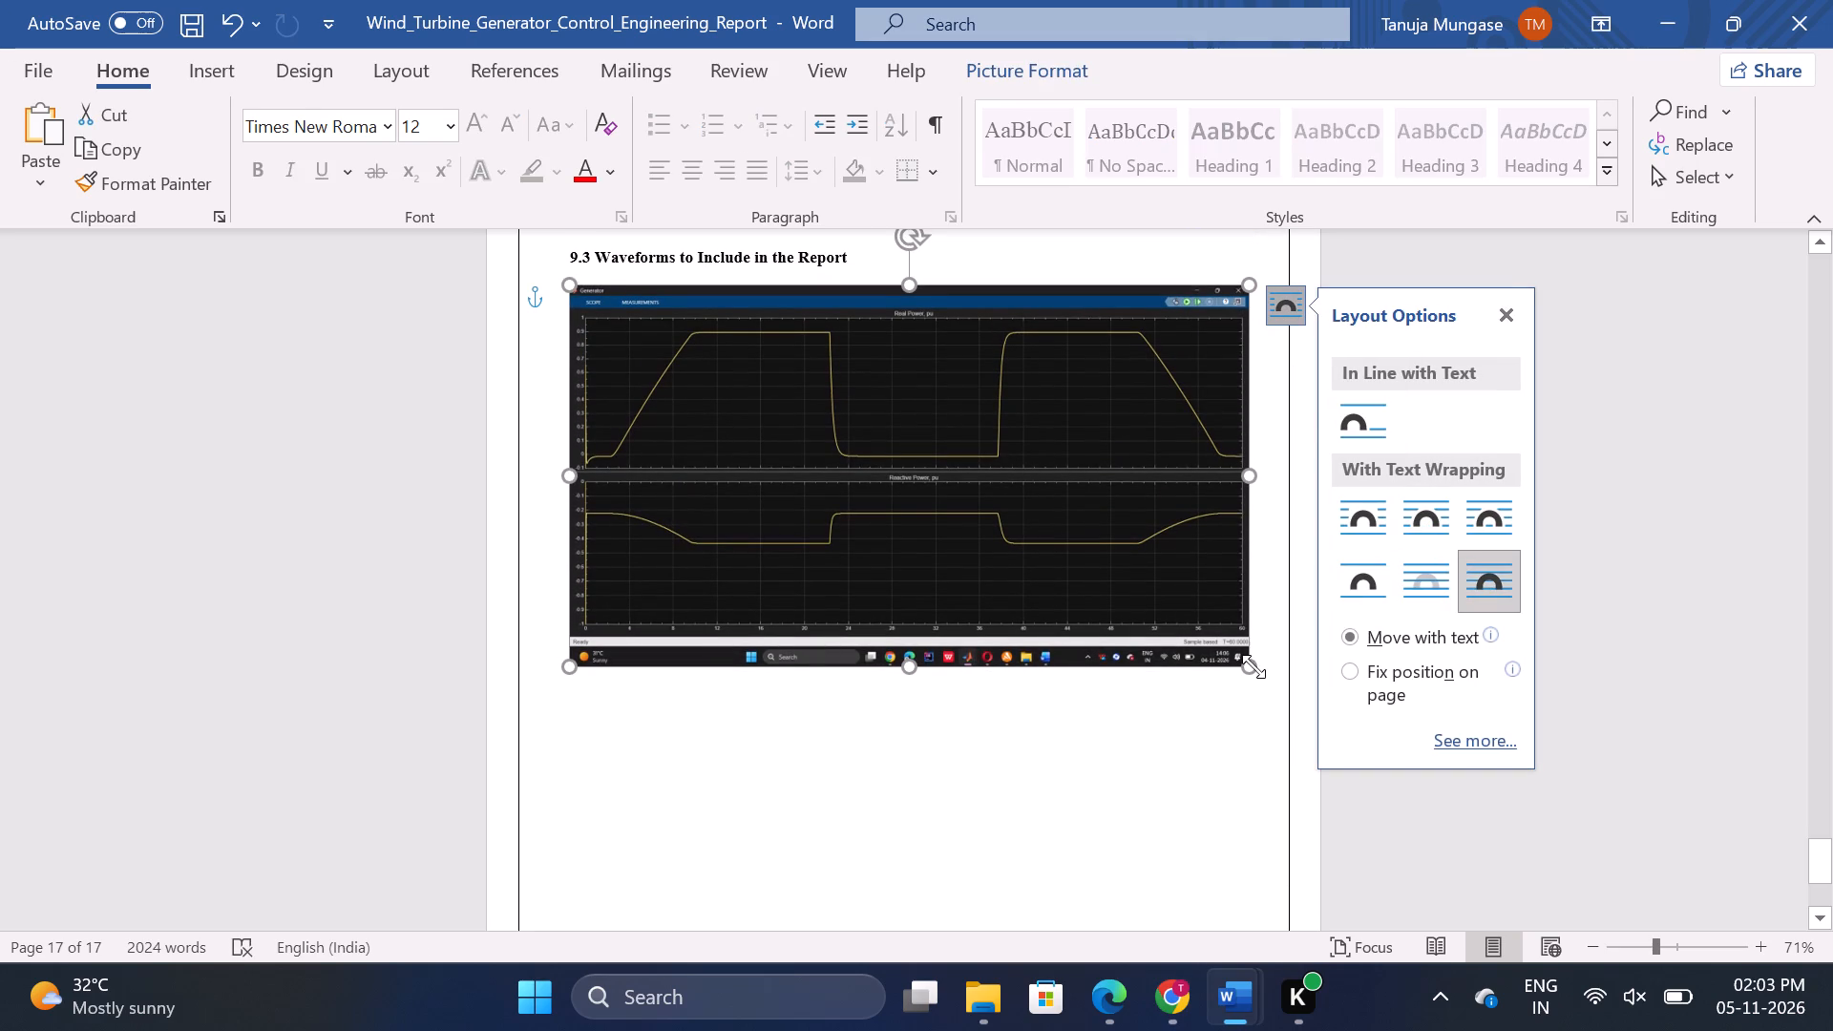
left_click_drag(1252, 666, 1210, 617)
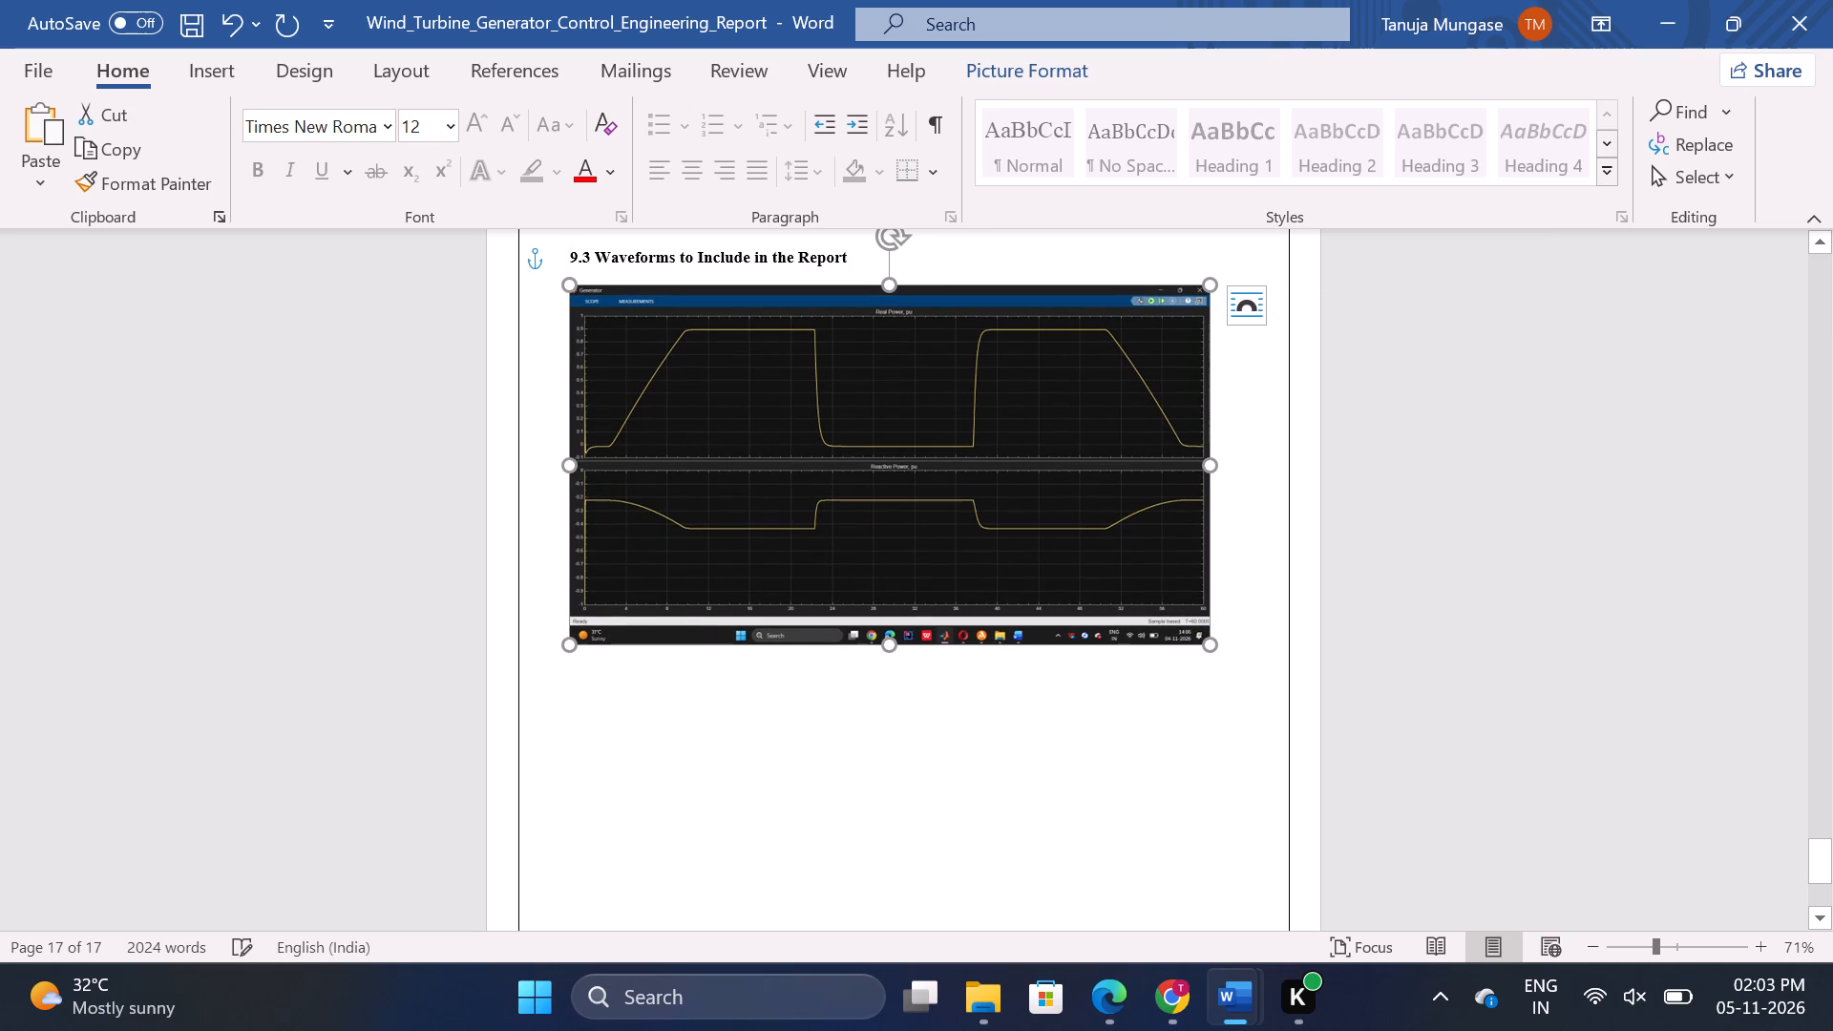
left_click(933, 487)
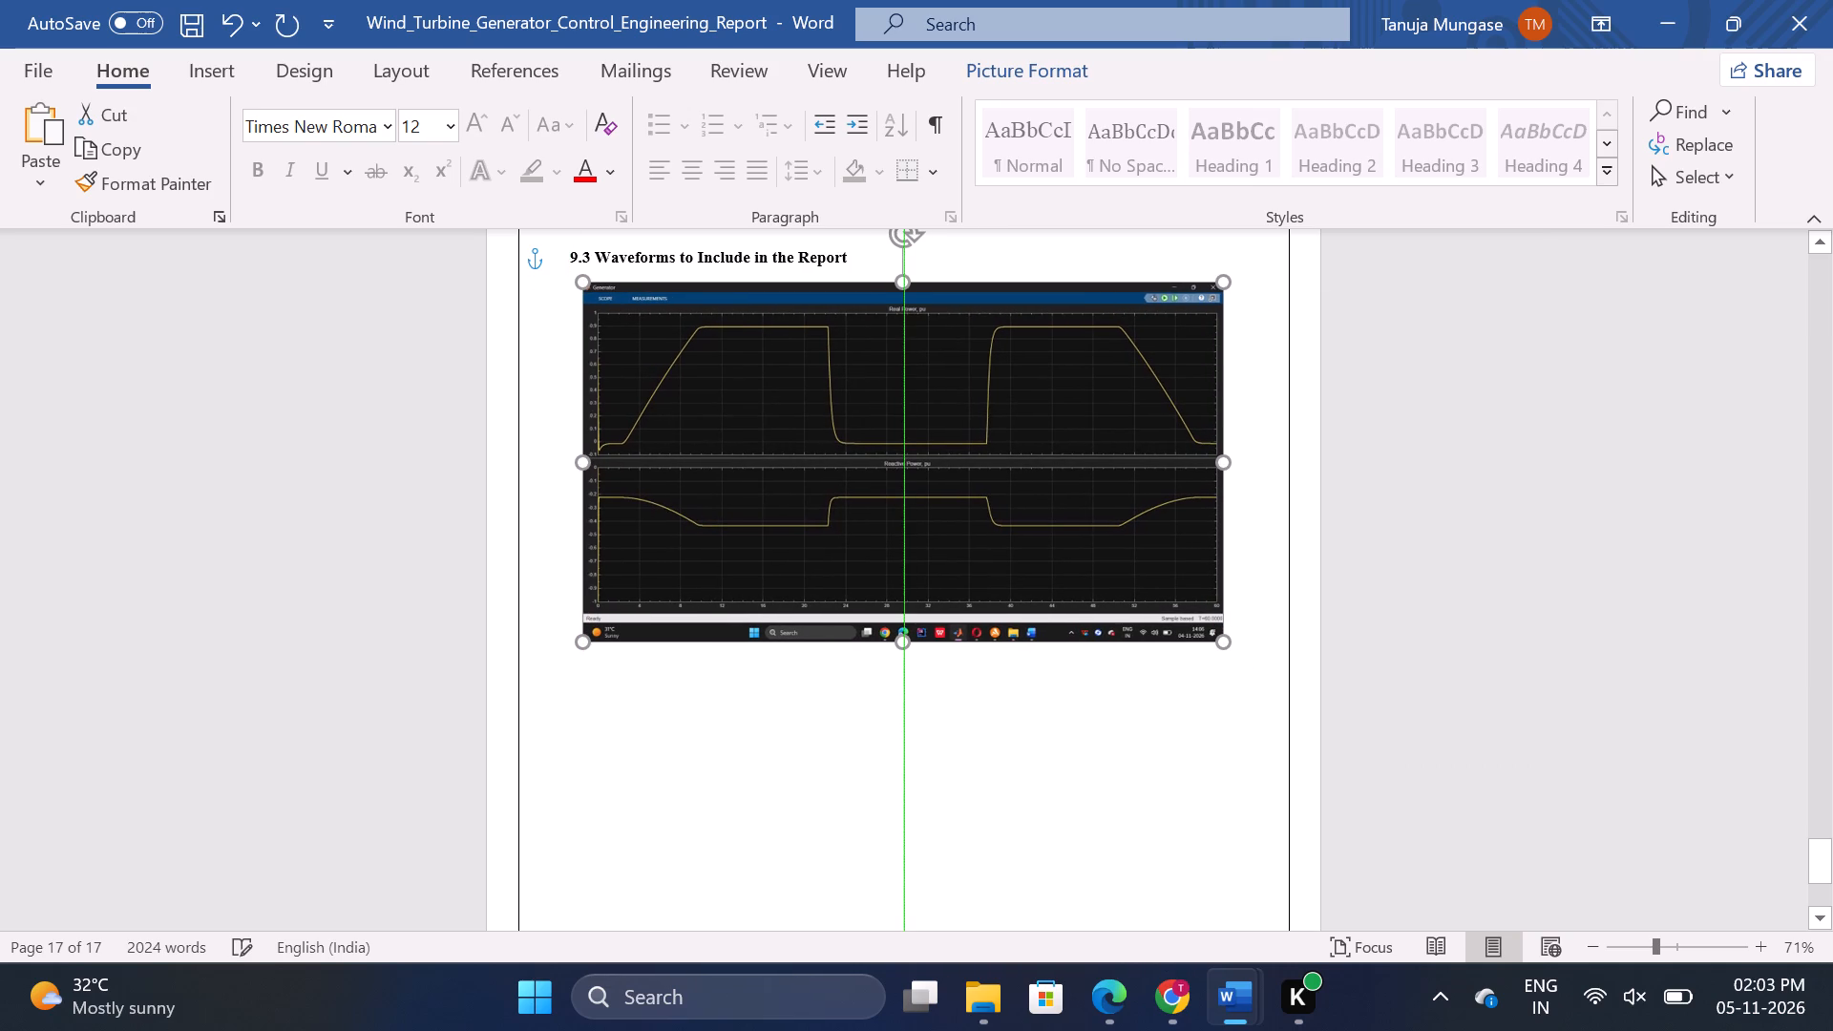
left_click(796, 746)
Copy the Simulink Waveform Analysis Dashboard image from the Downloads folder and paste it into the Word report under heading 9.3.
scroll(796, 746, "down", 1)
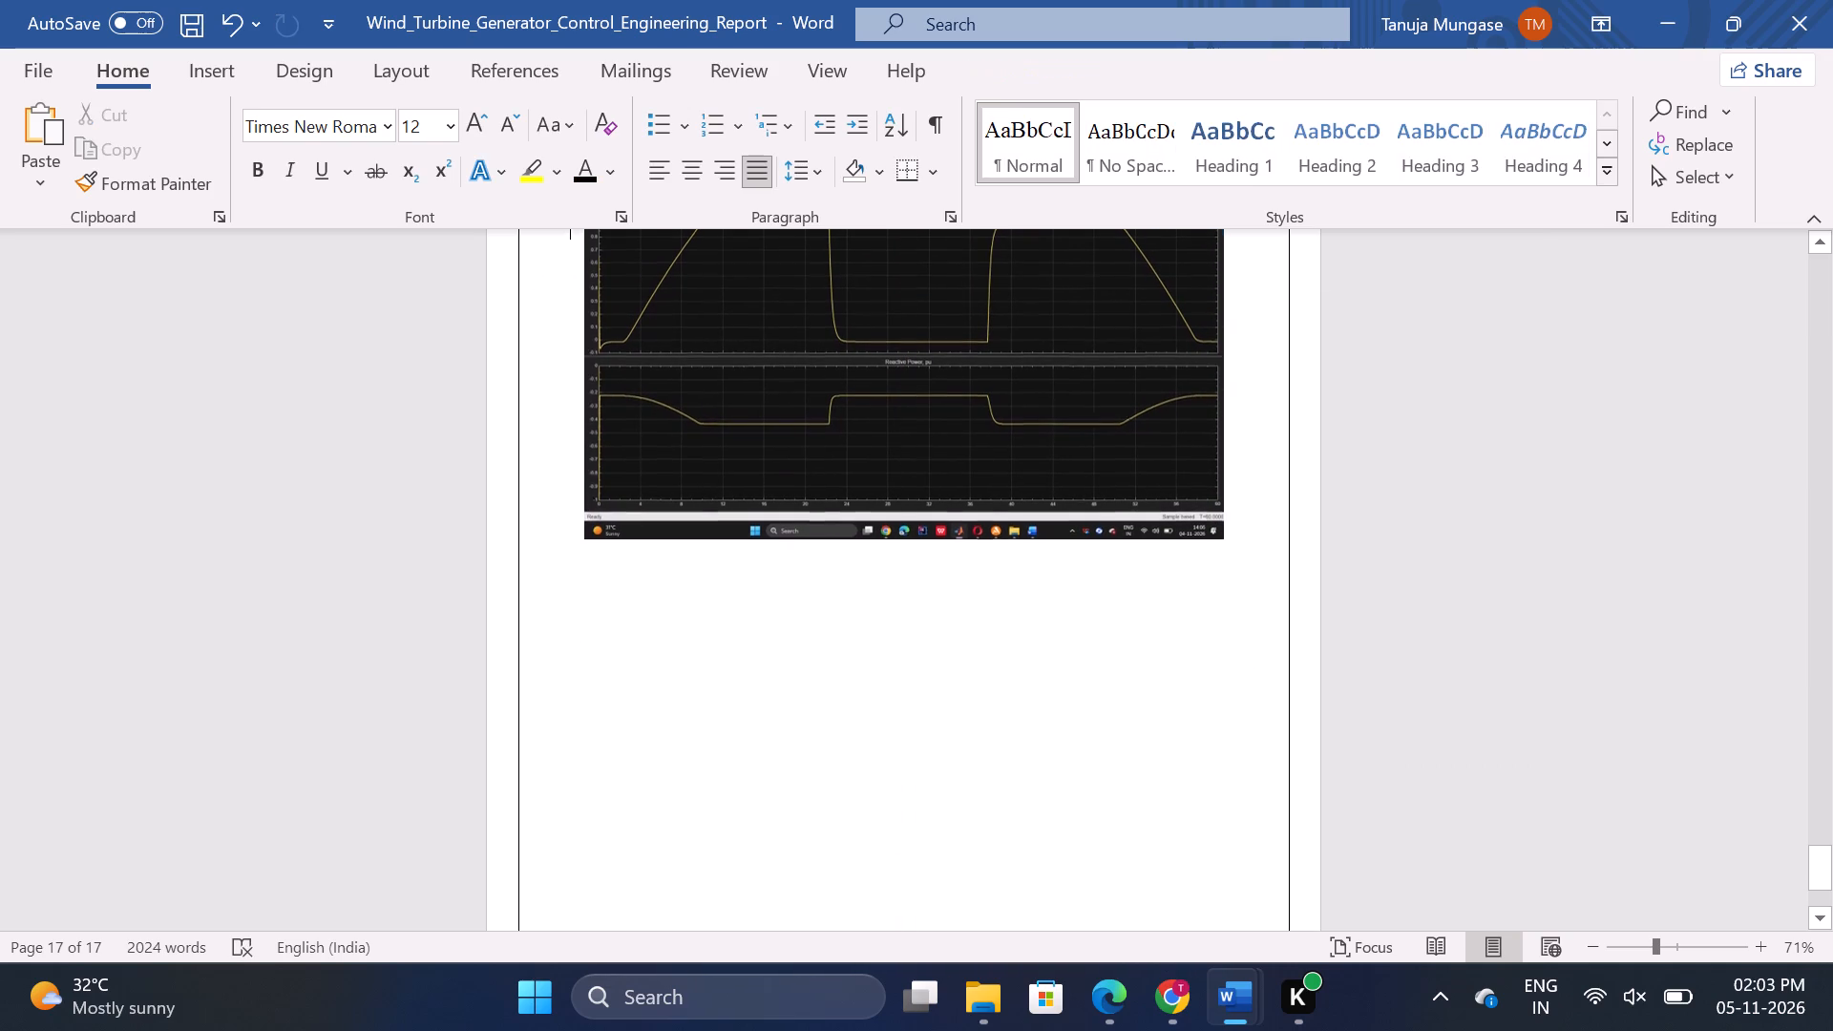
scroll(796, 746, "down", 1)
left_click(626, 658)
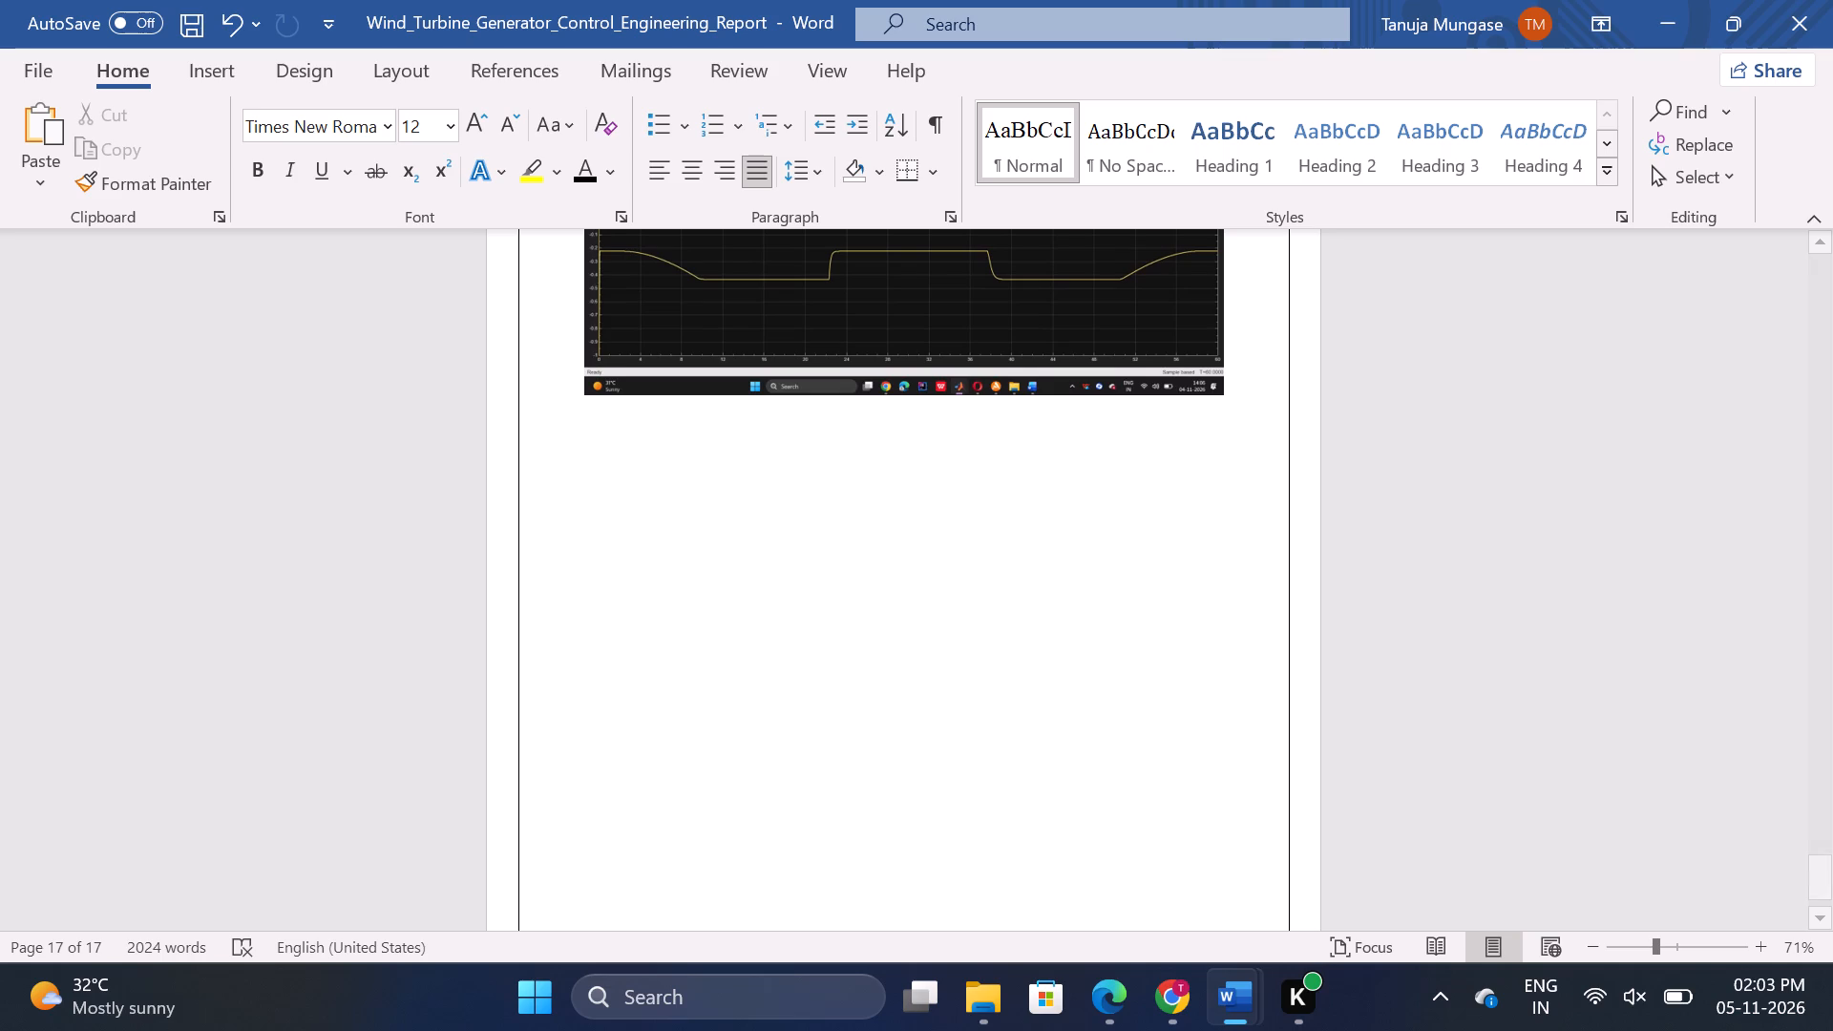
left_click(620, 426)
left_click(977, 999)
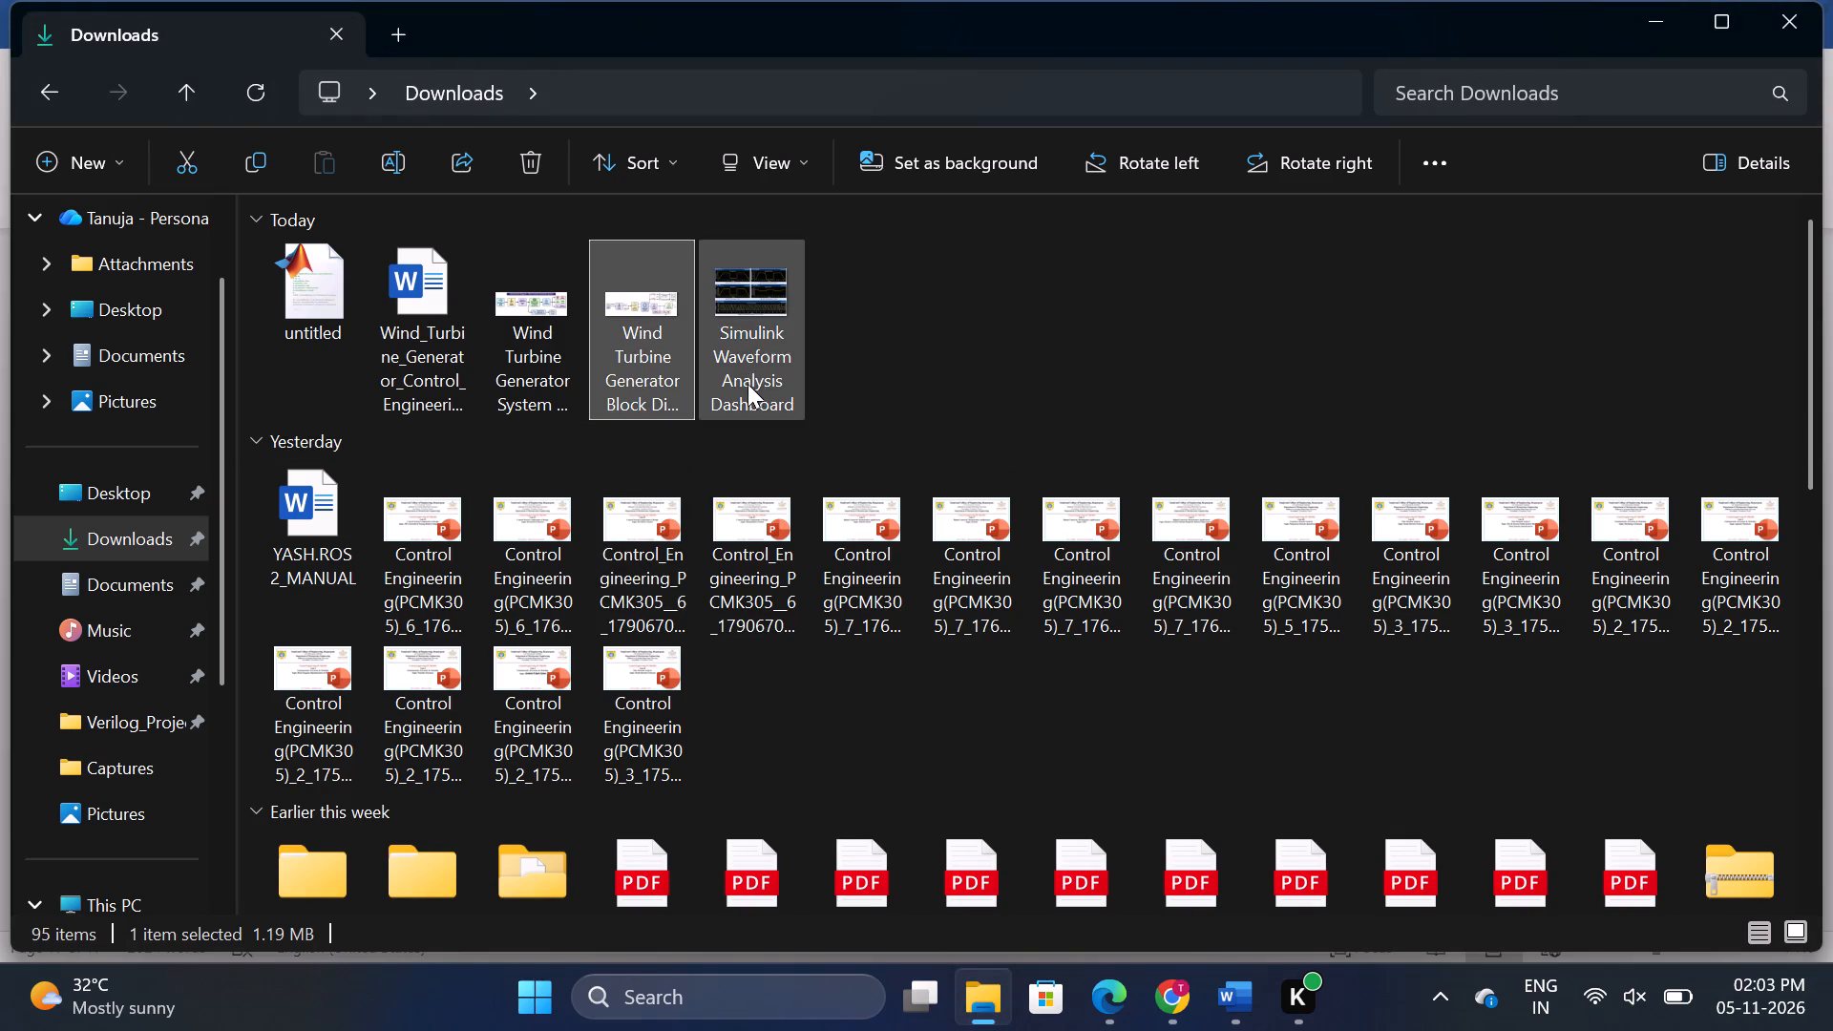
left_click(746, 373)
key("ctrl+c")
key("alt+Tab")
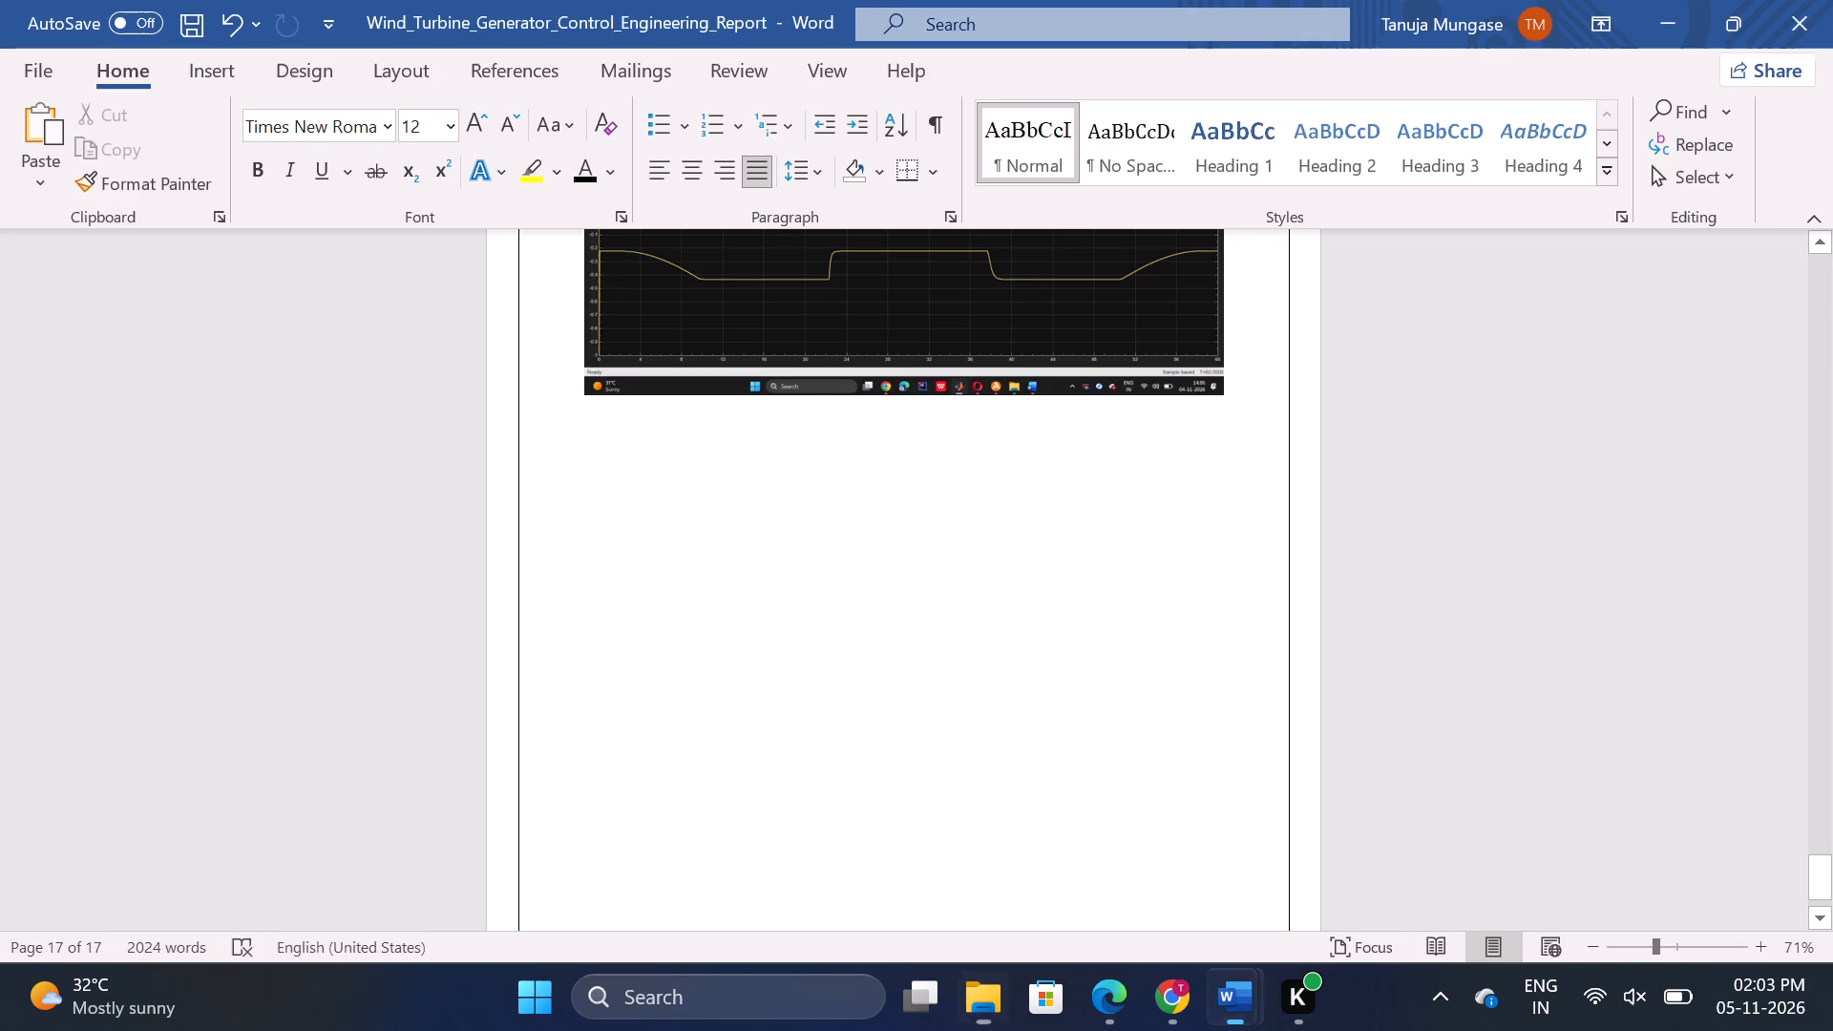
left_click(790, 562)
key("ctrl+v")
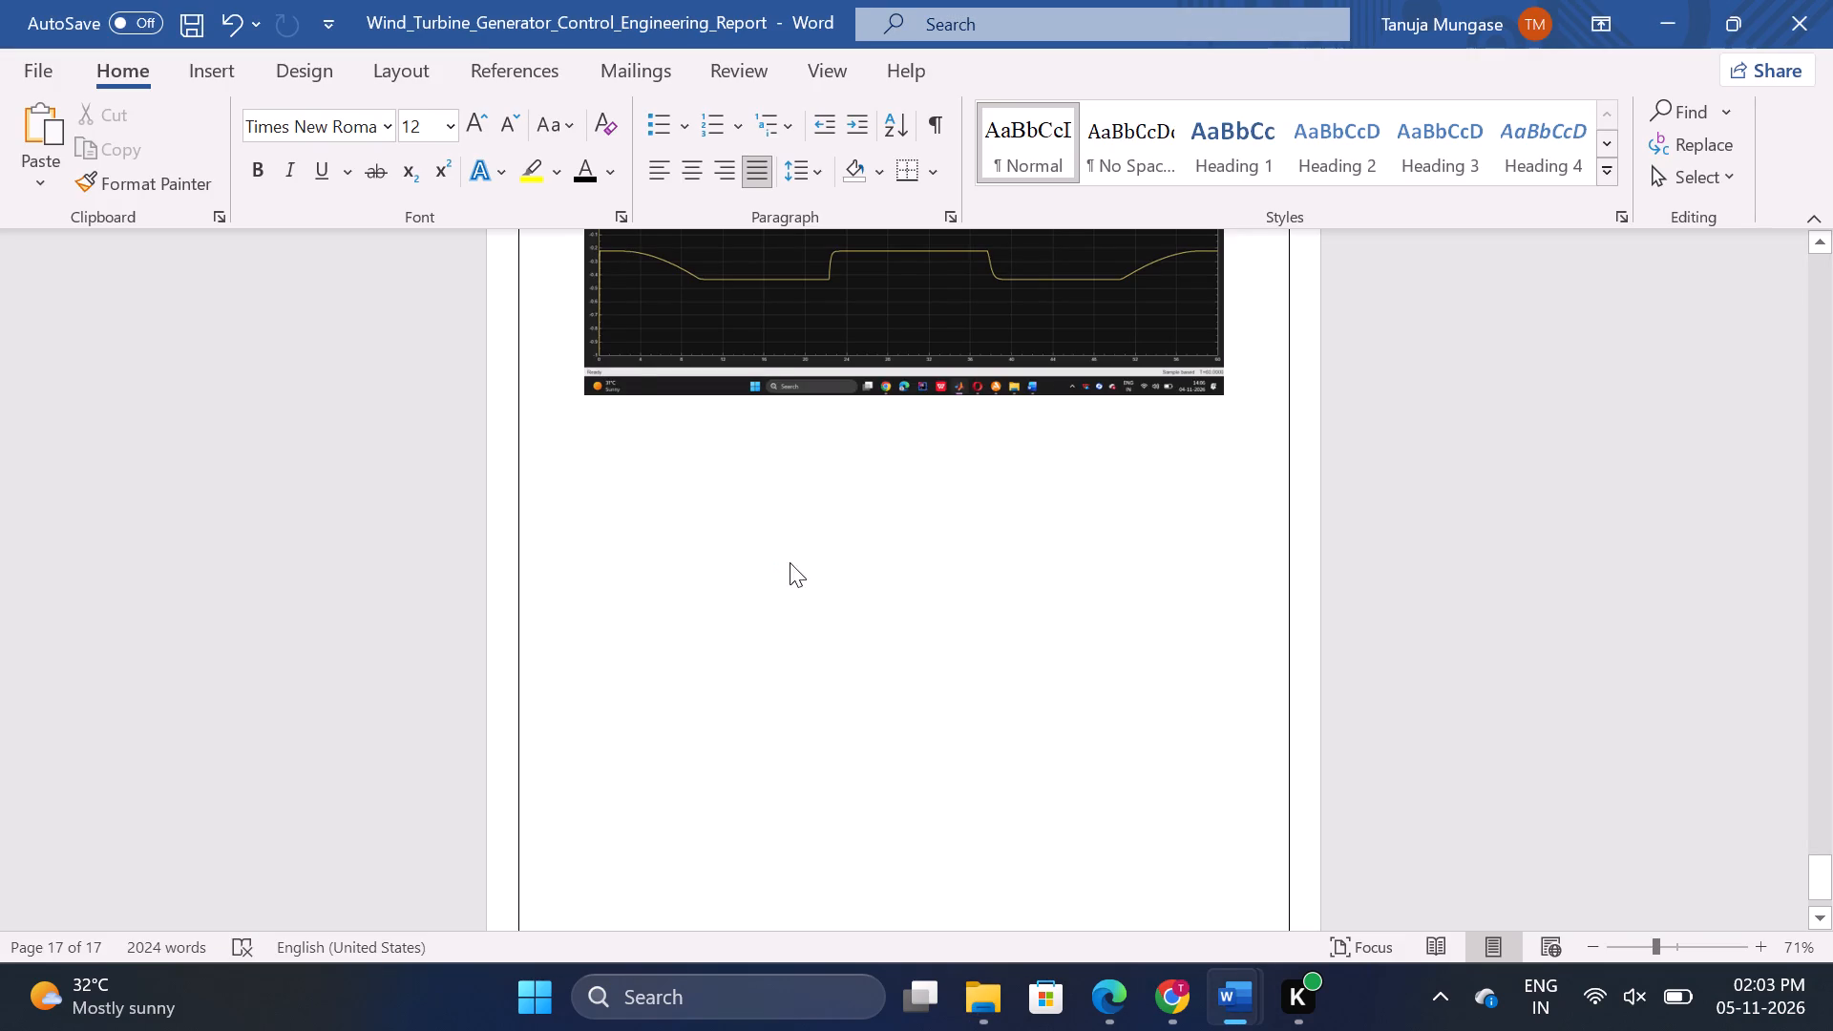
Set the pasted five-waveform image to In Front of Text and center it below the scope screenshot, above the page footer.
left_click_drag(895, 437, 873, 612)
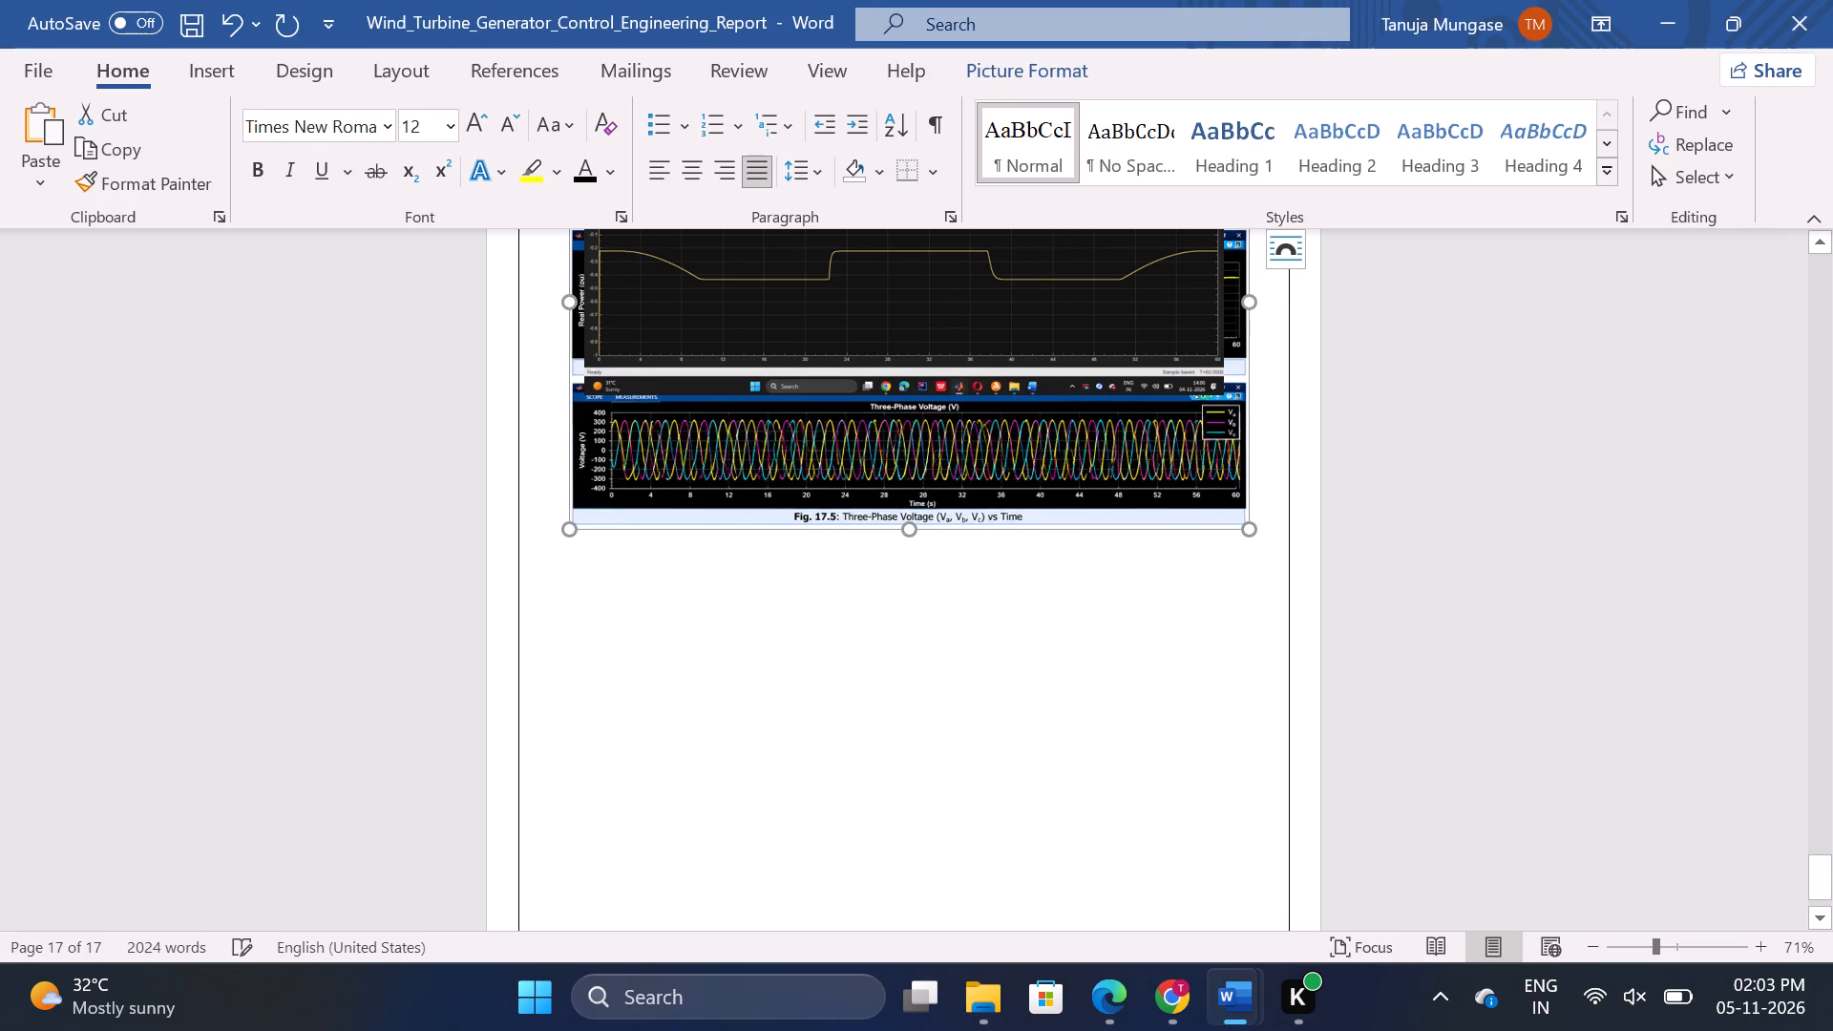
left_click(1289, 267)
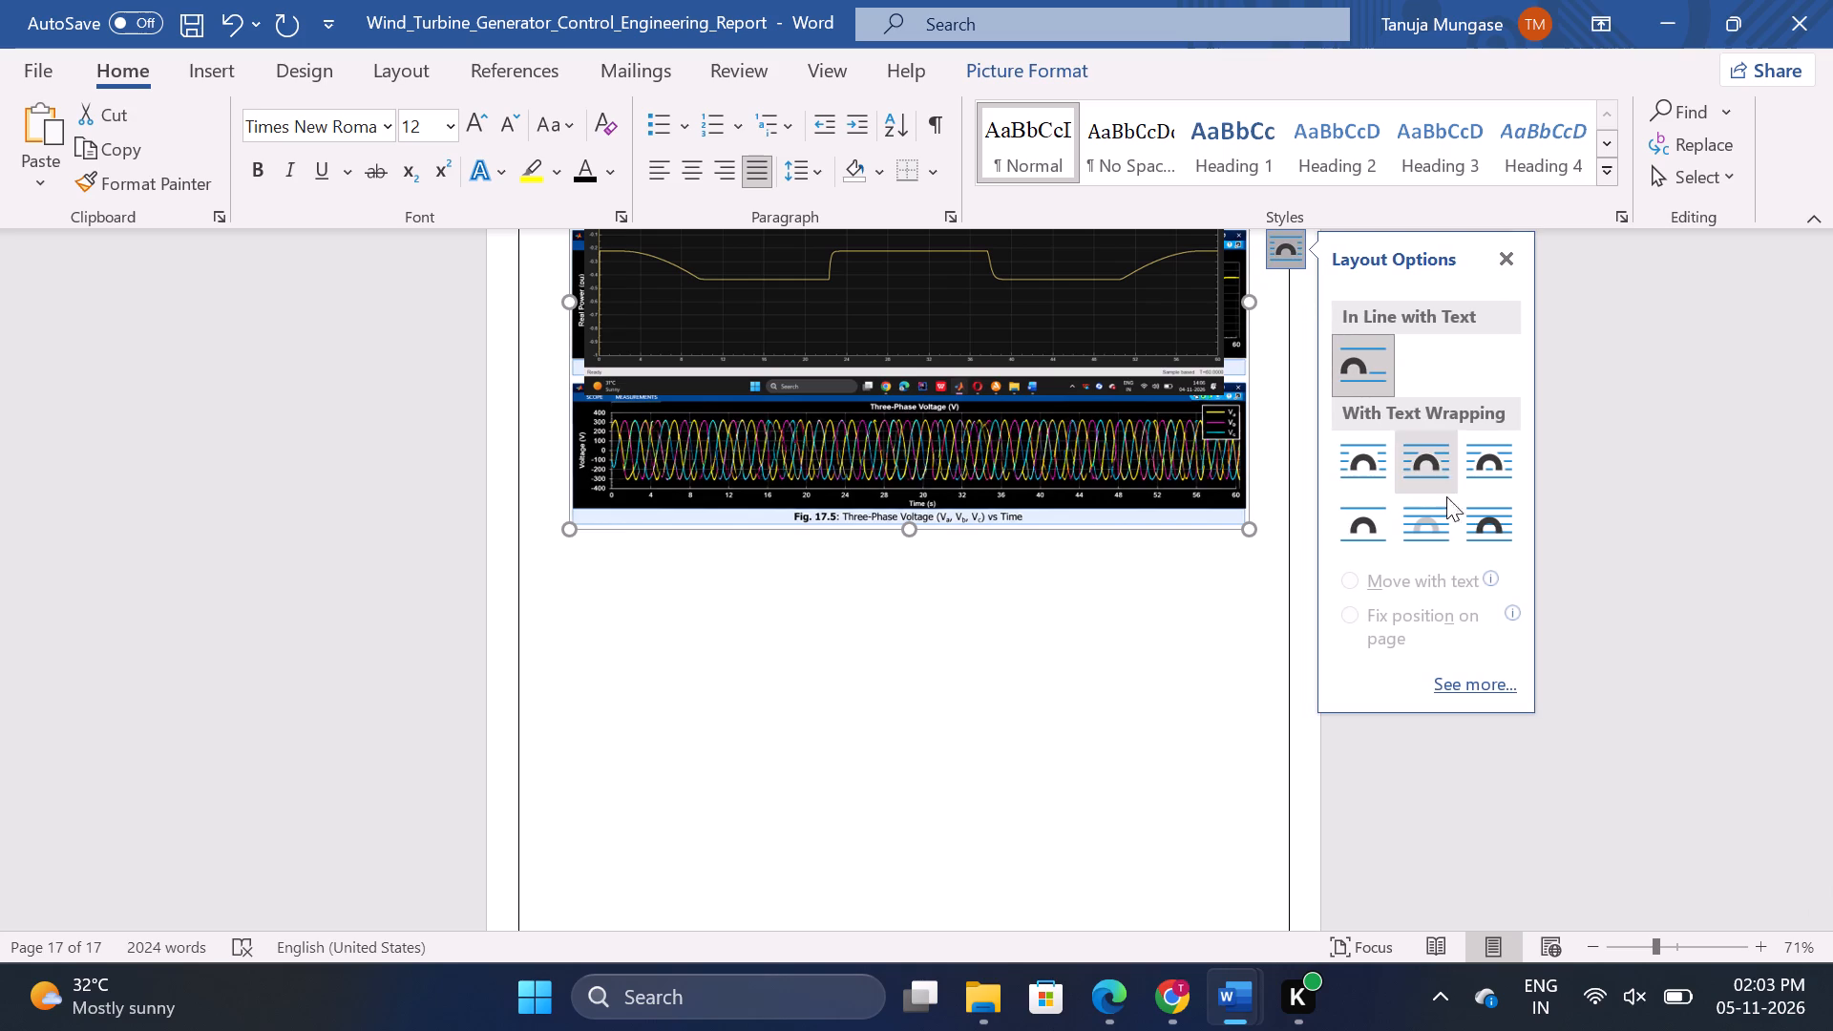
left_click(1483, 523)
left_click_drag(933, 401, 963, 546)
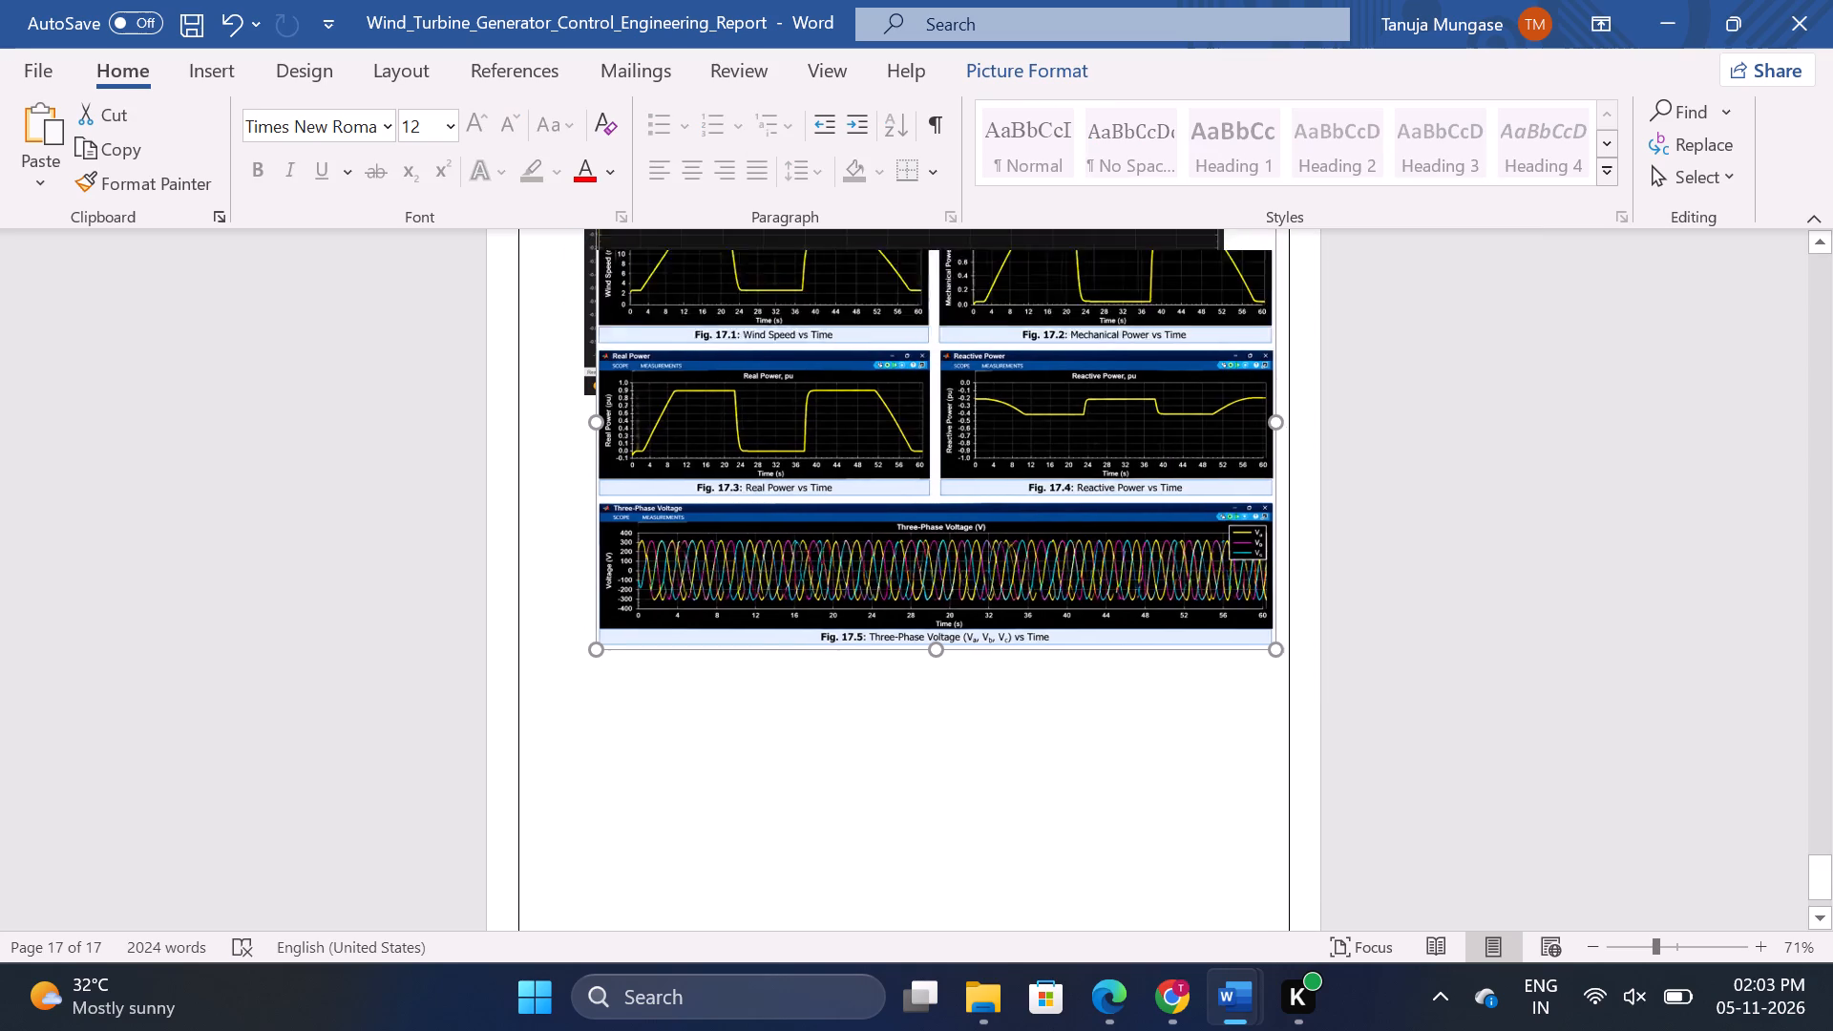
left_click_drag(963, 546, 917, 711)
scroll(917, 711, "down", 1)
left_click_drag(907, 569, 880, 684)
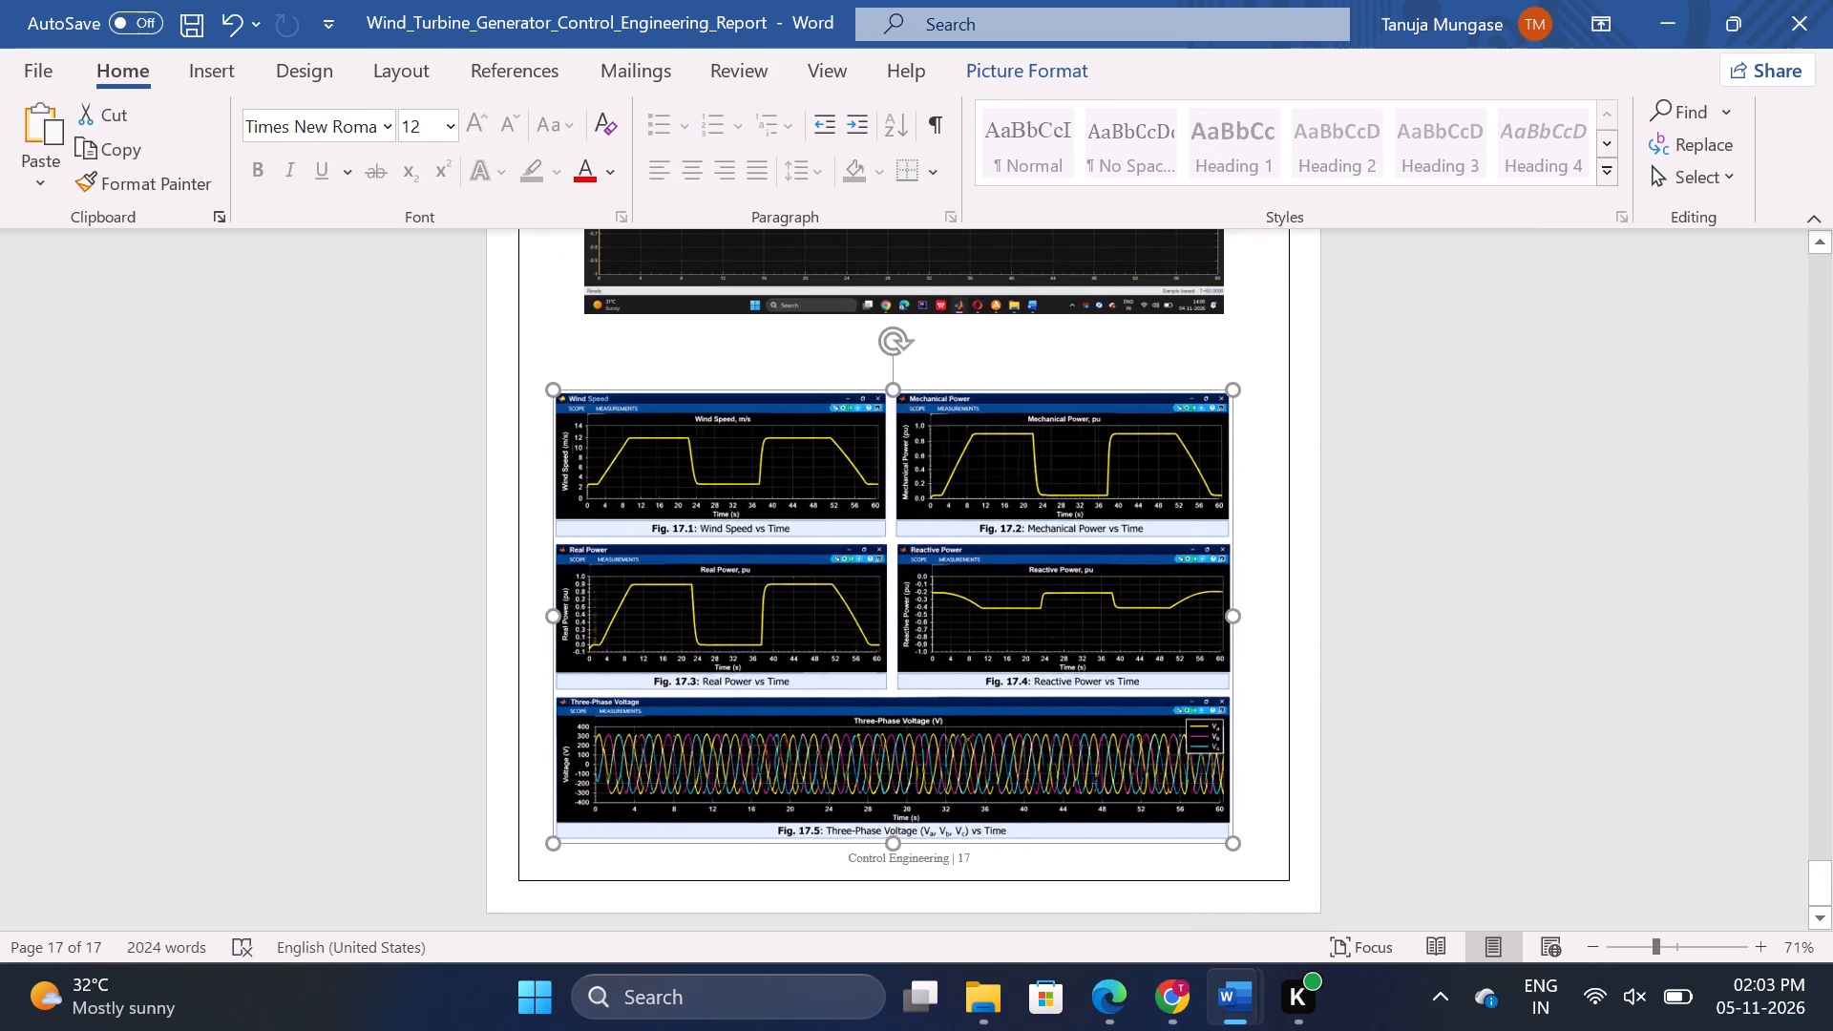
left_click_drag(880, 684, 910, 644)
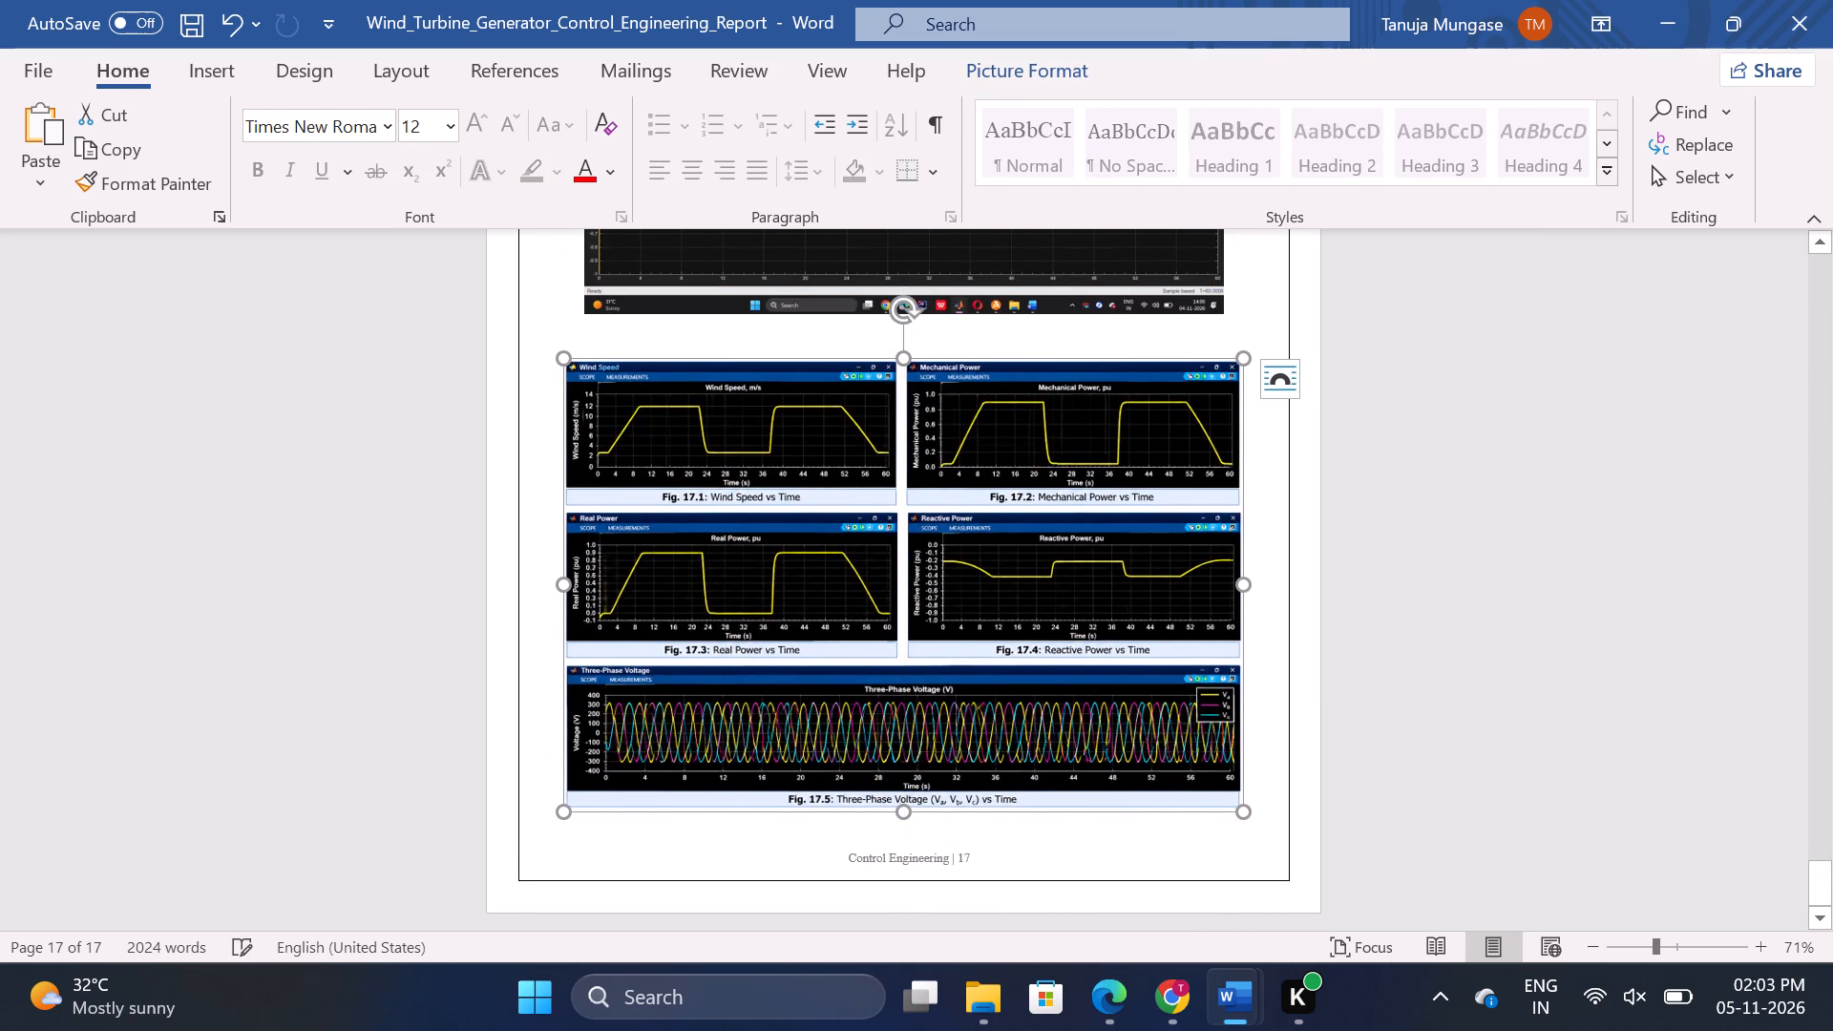
Stretch the scope screenshot under heading 9.3 slightly wider on both sides to match the five-waveform image's width.
scroll(941, 617, "up", 1)
left_click(859, 386)
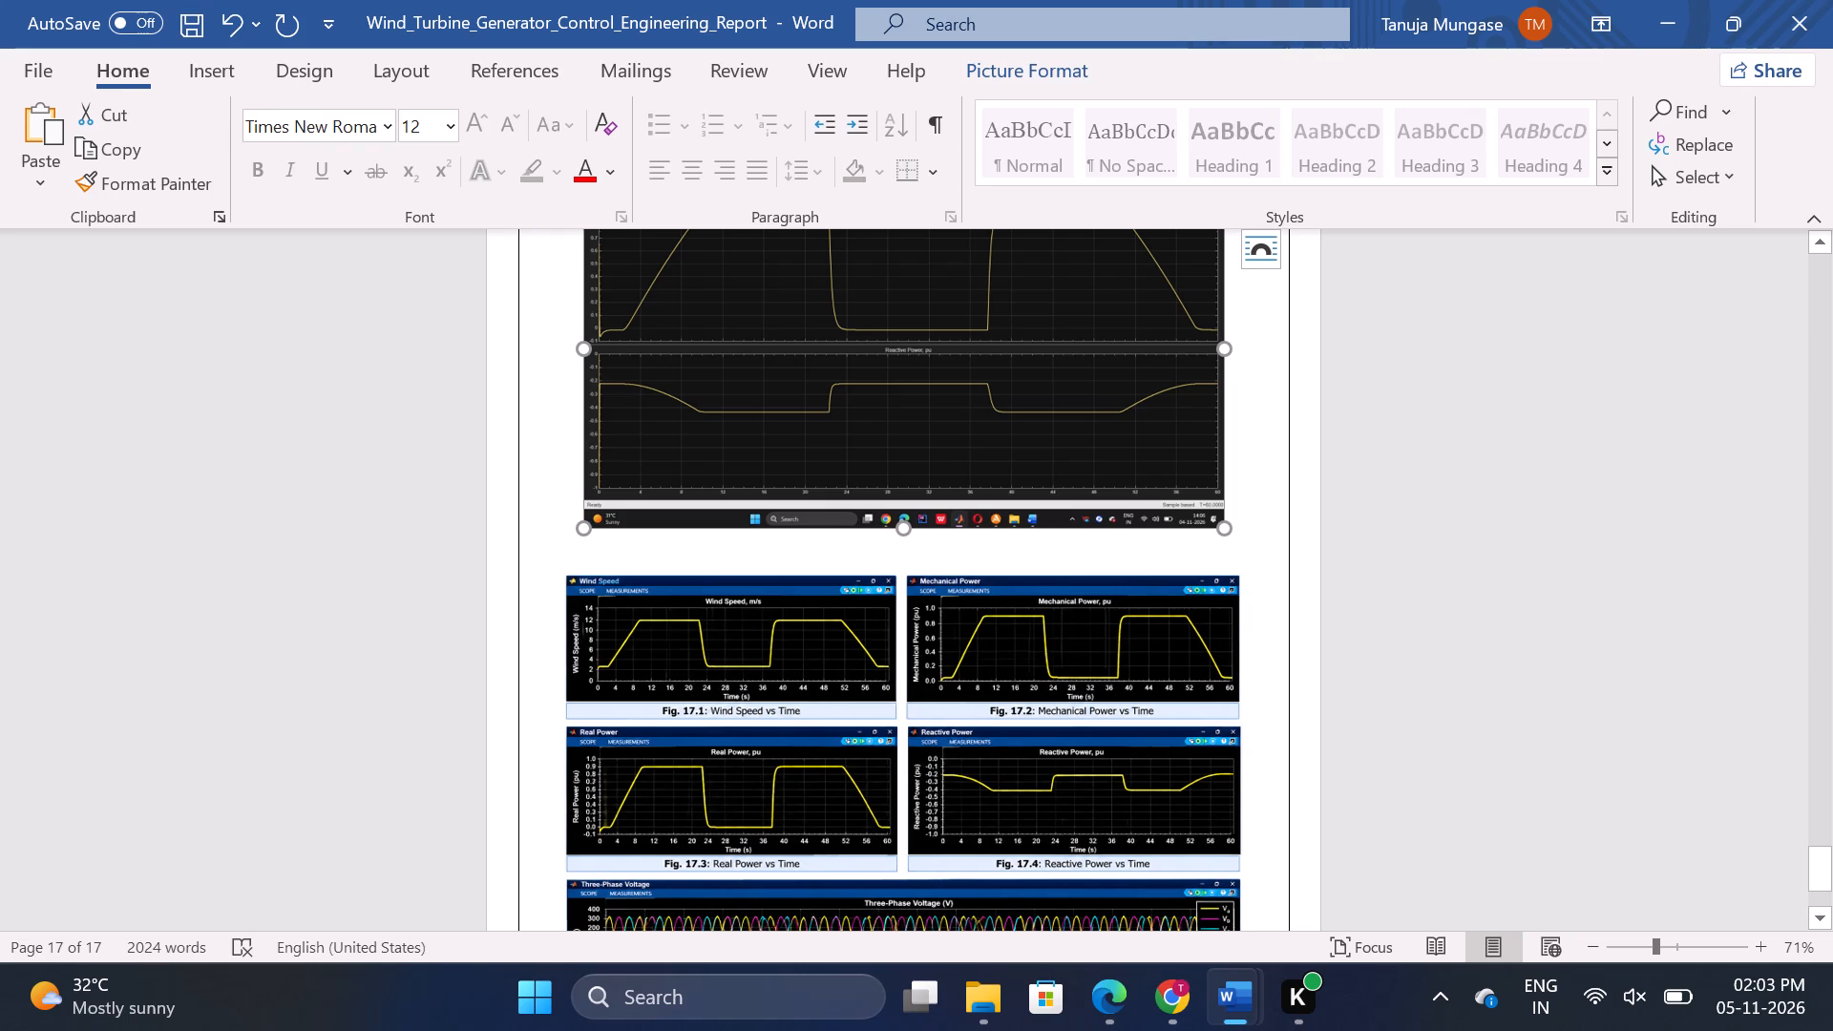
left_click_drag(1227, 348, 1241, 350)
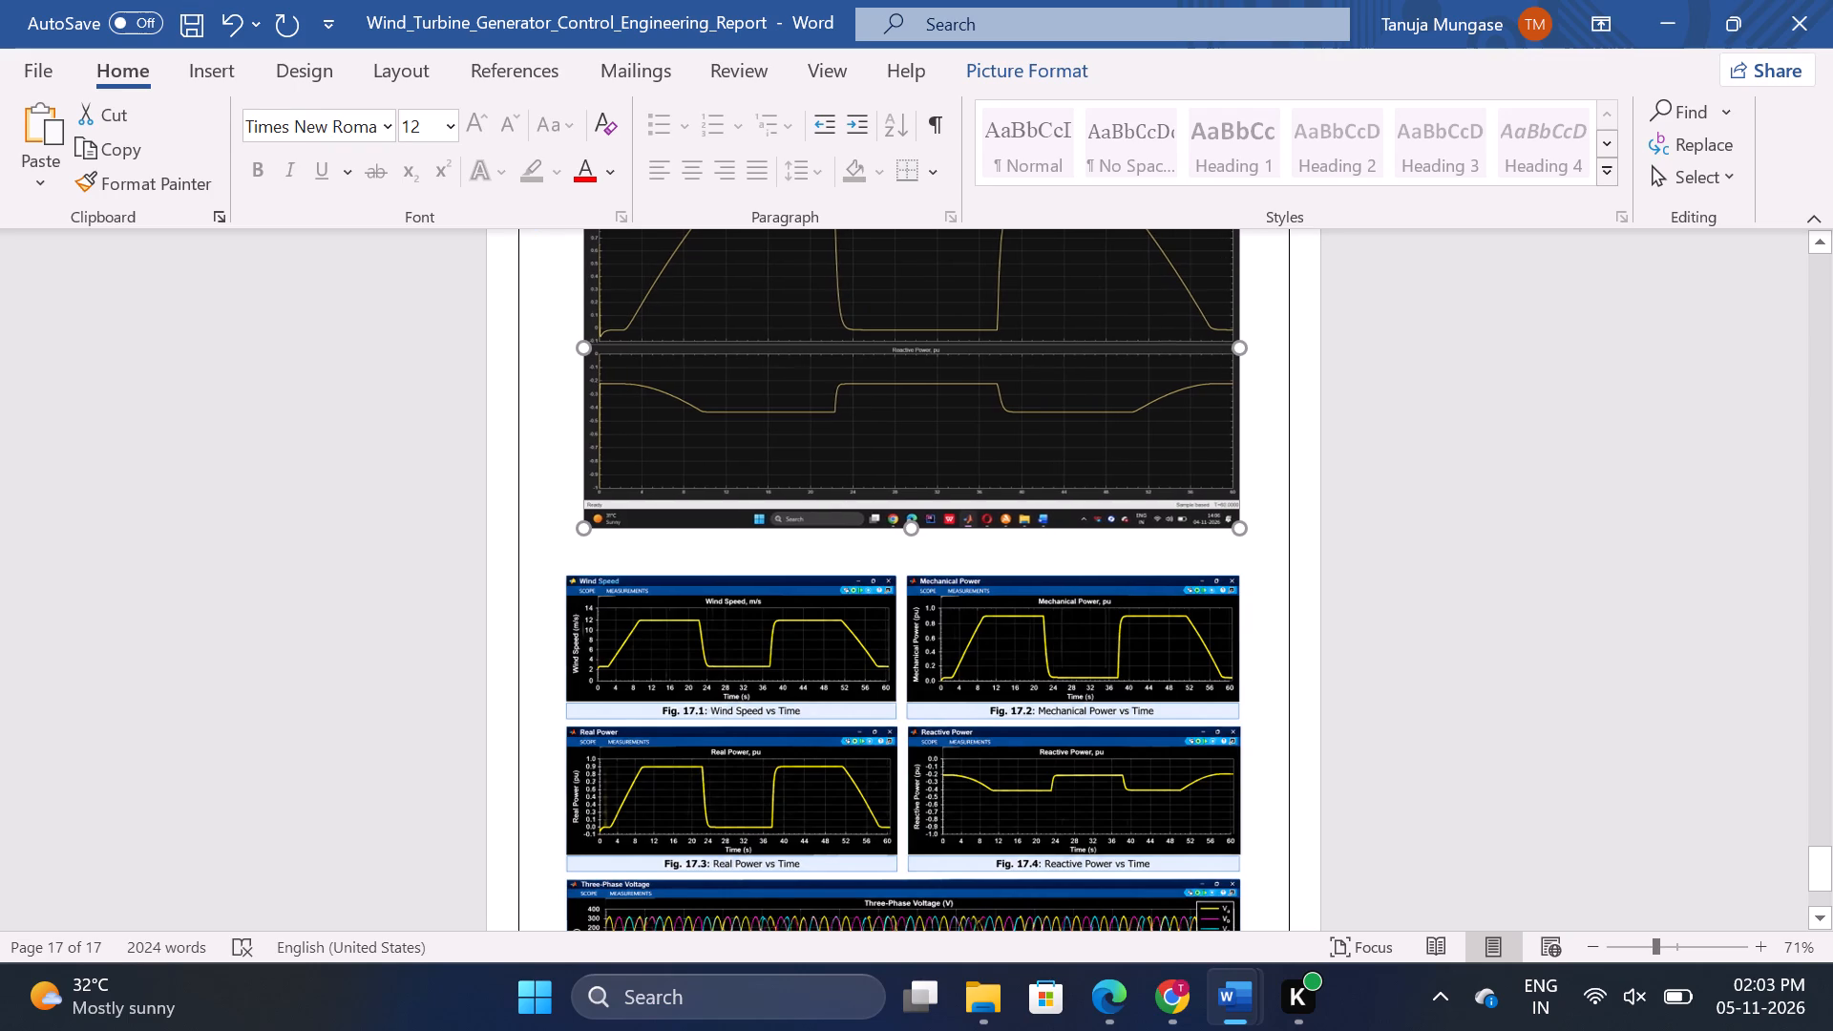
left_click_drag(1241, 350, 1237, 350)
scroll(987, 404, "up", 1)
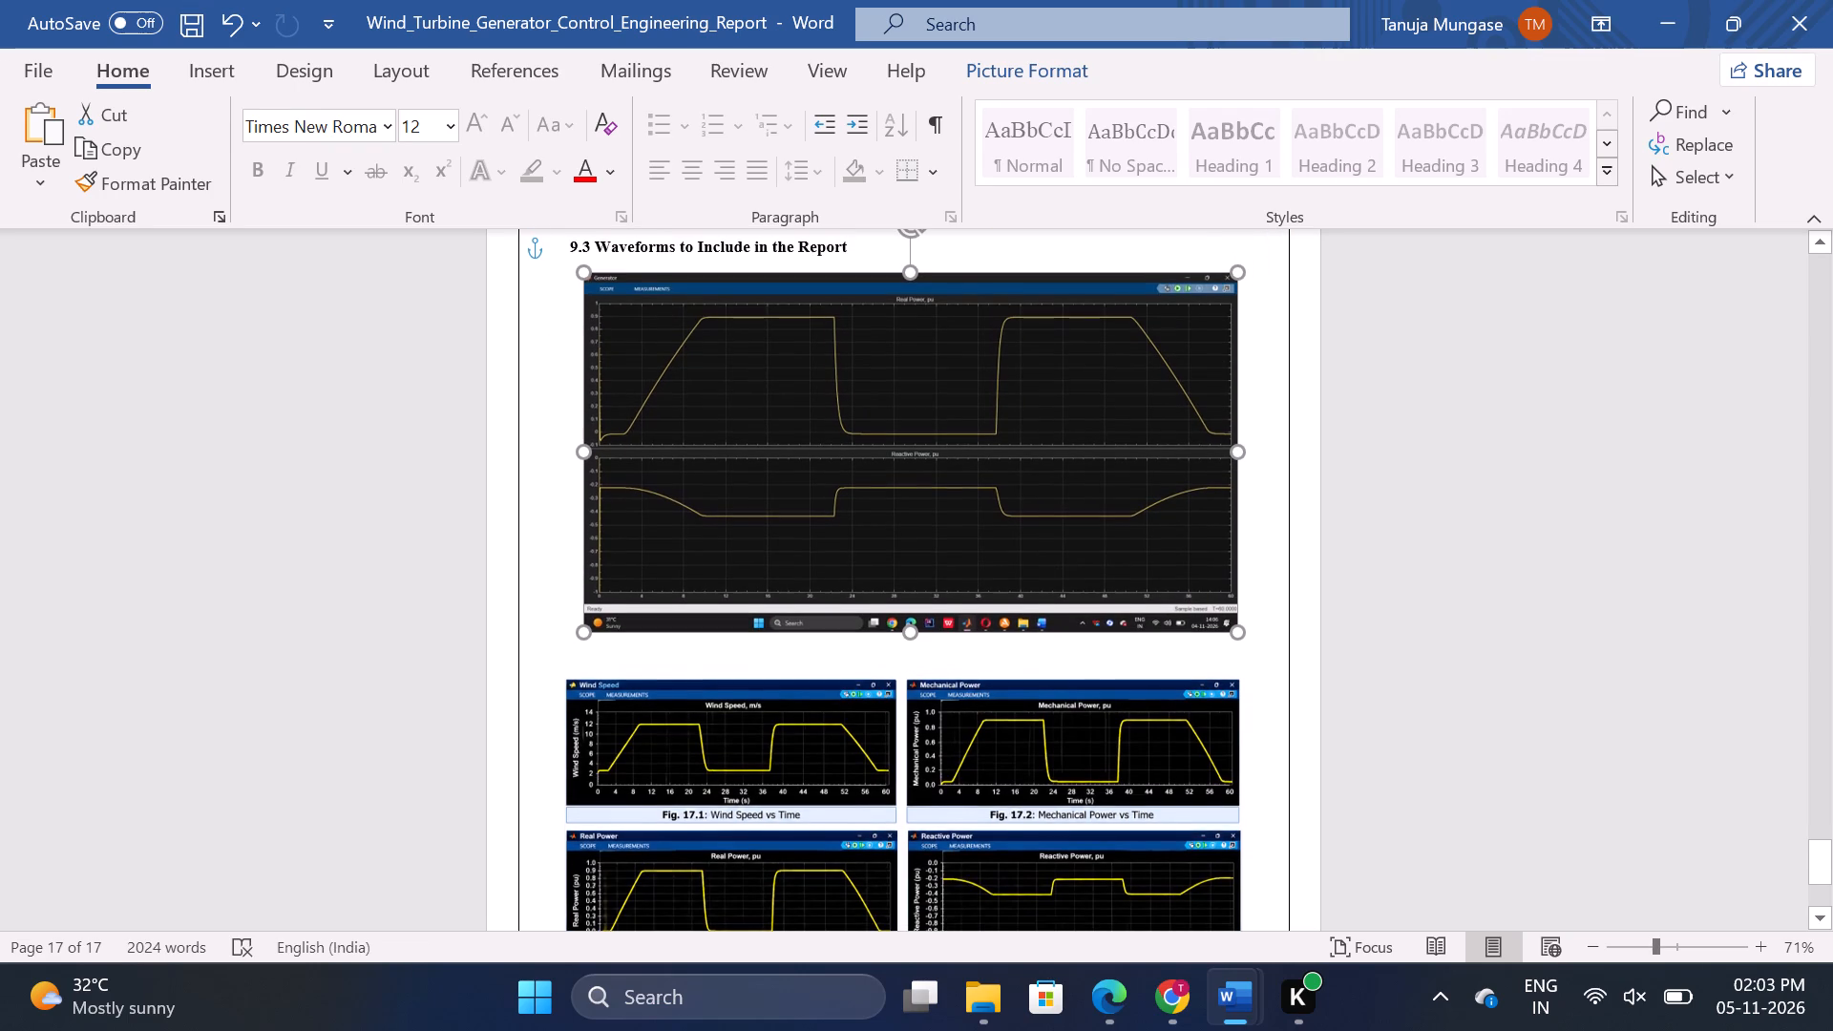
left_click_drag(584, 452, 572, 452)
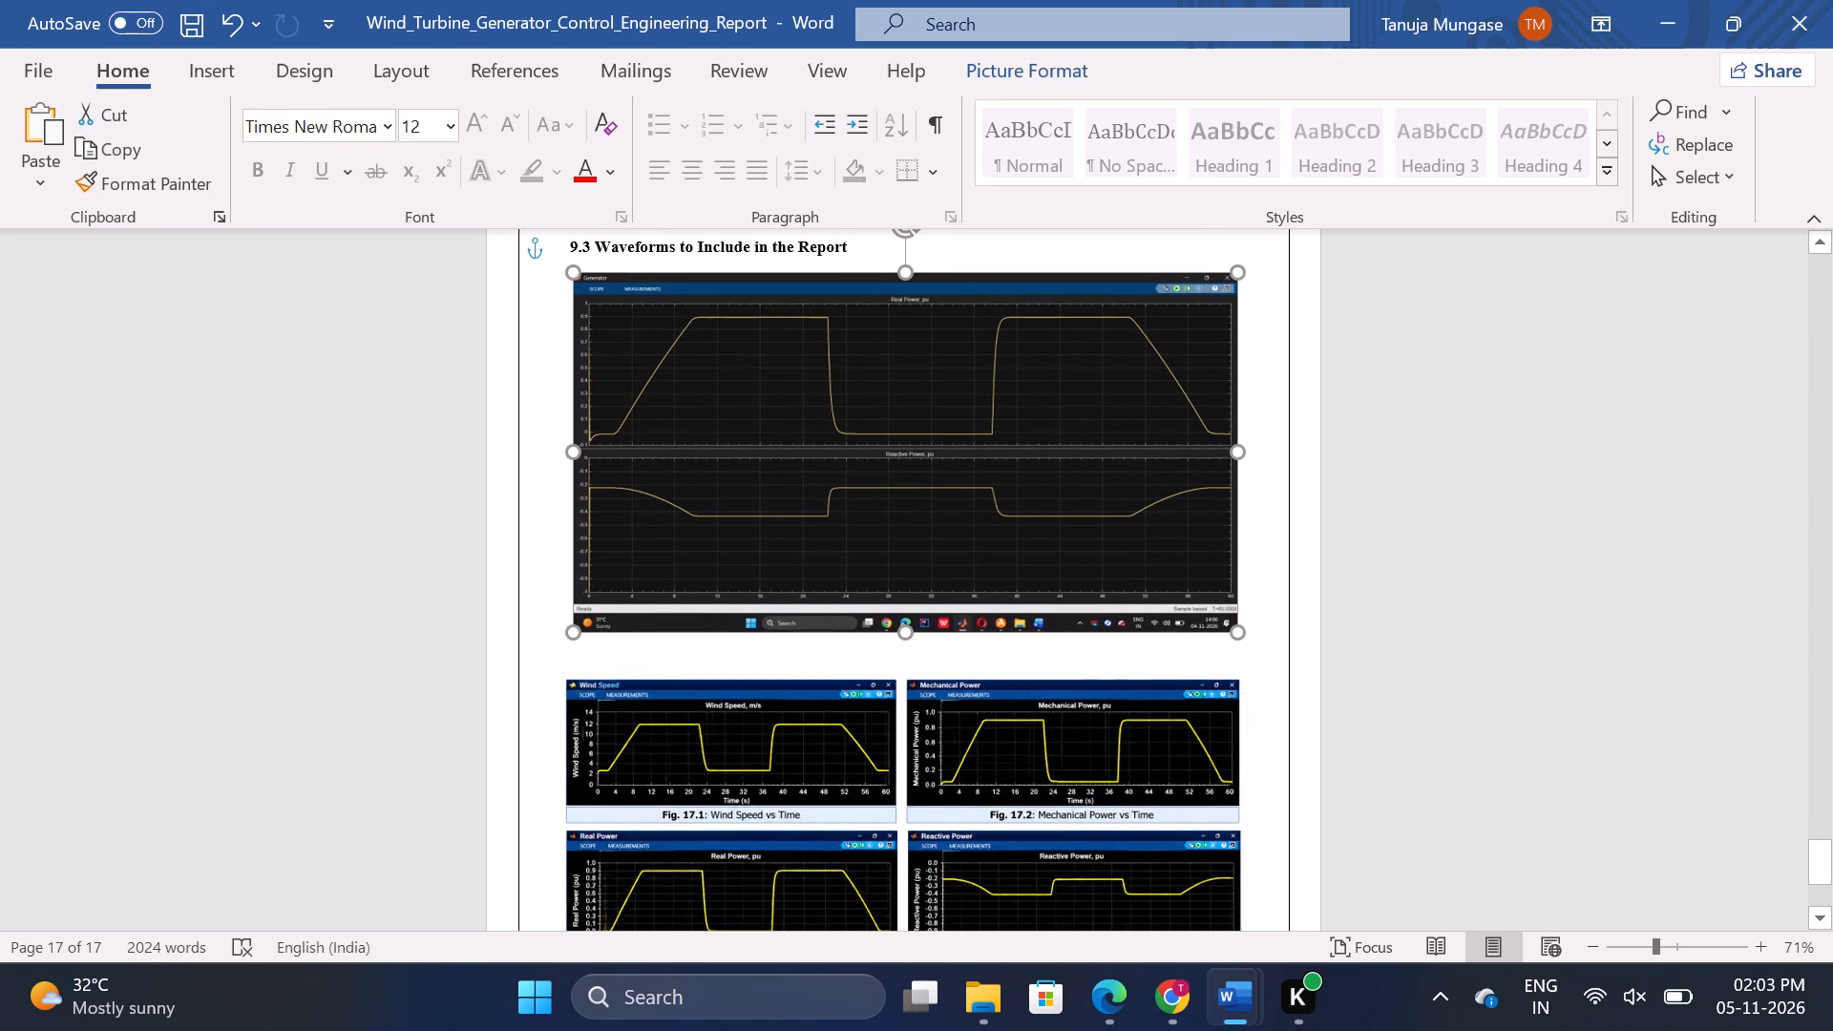
left_click_drag(572, 452, 568, 452)
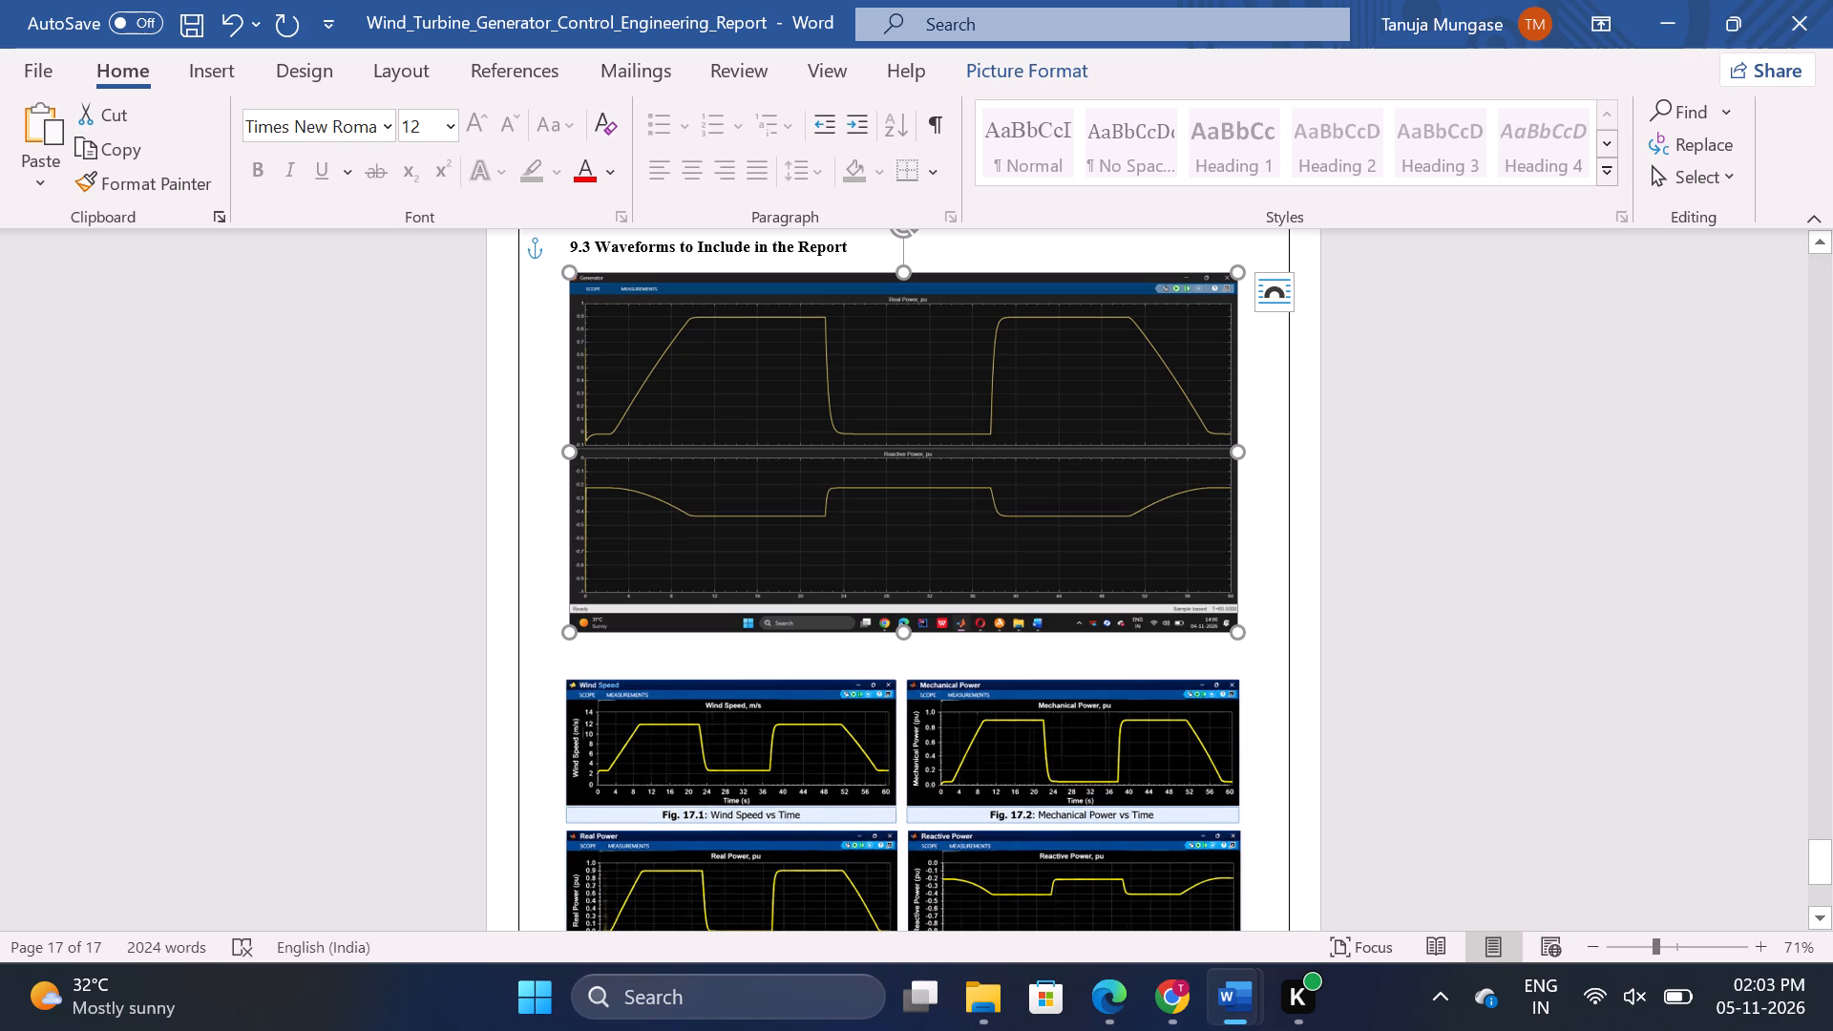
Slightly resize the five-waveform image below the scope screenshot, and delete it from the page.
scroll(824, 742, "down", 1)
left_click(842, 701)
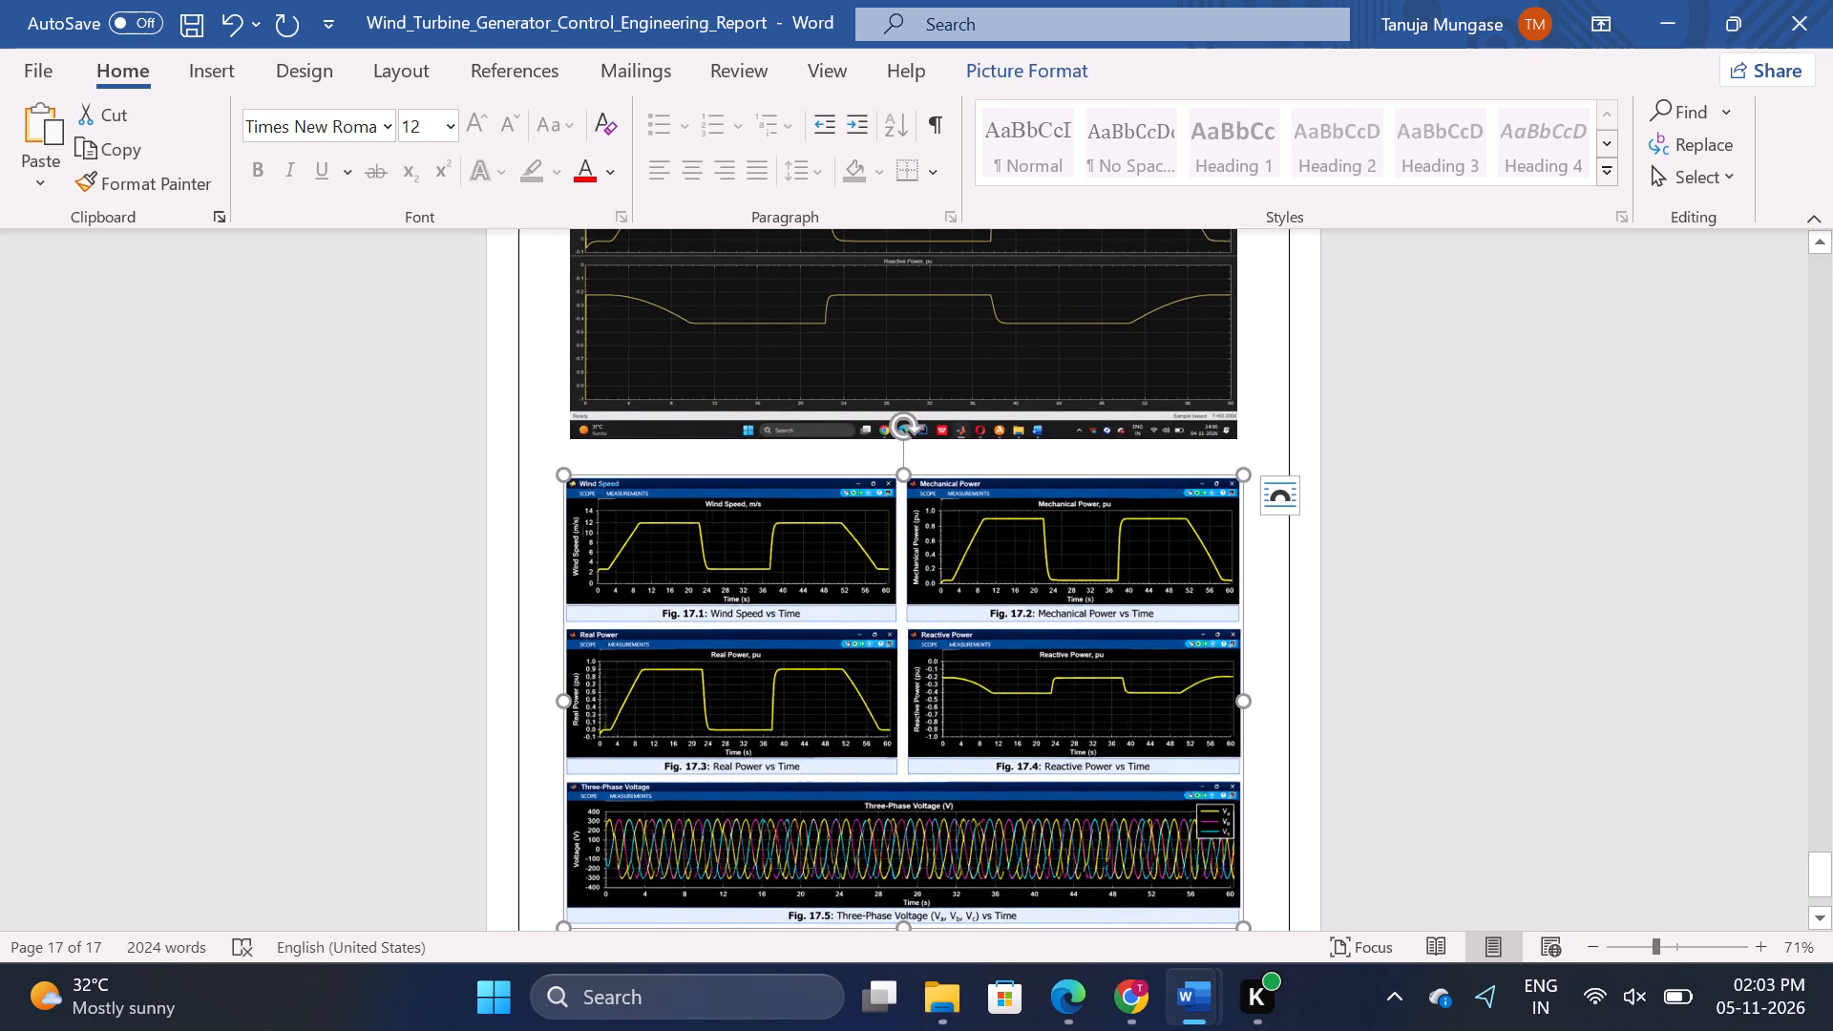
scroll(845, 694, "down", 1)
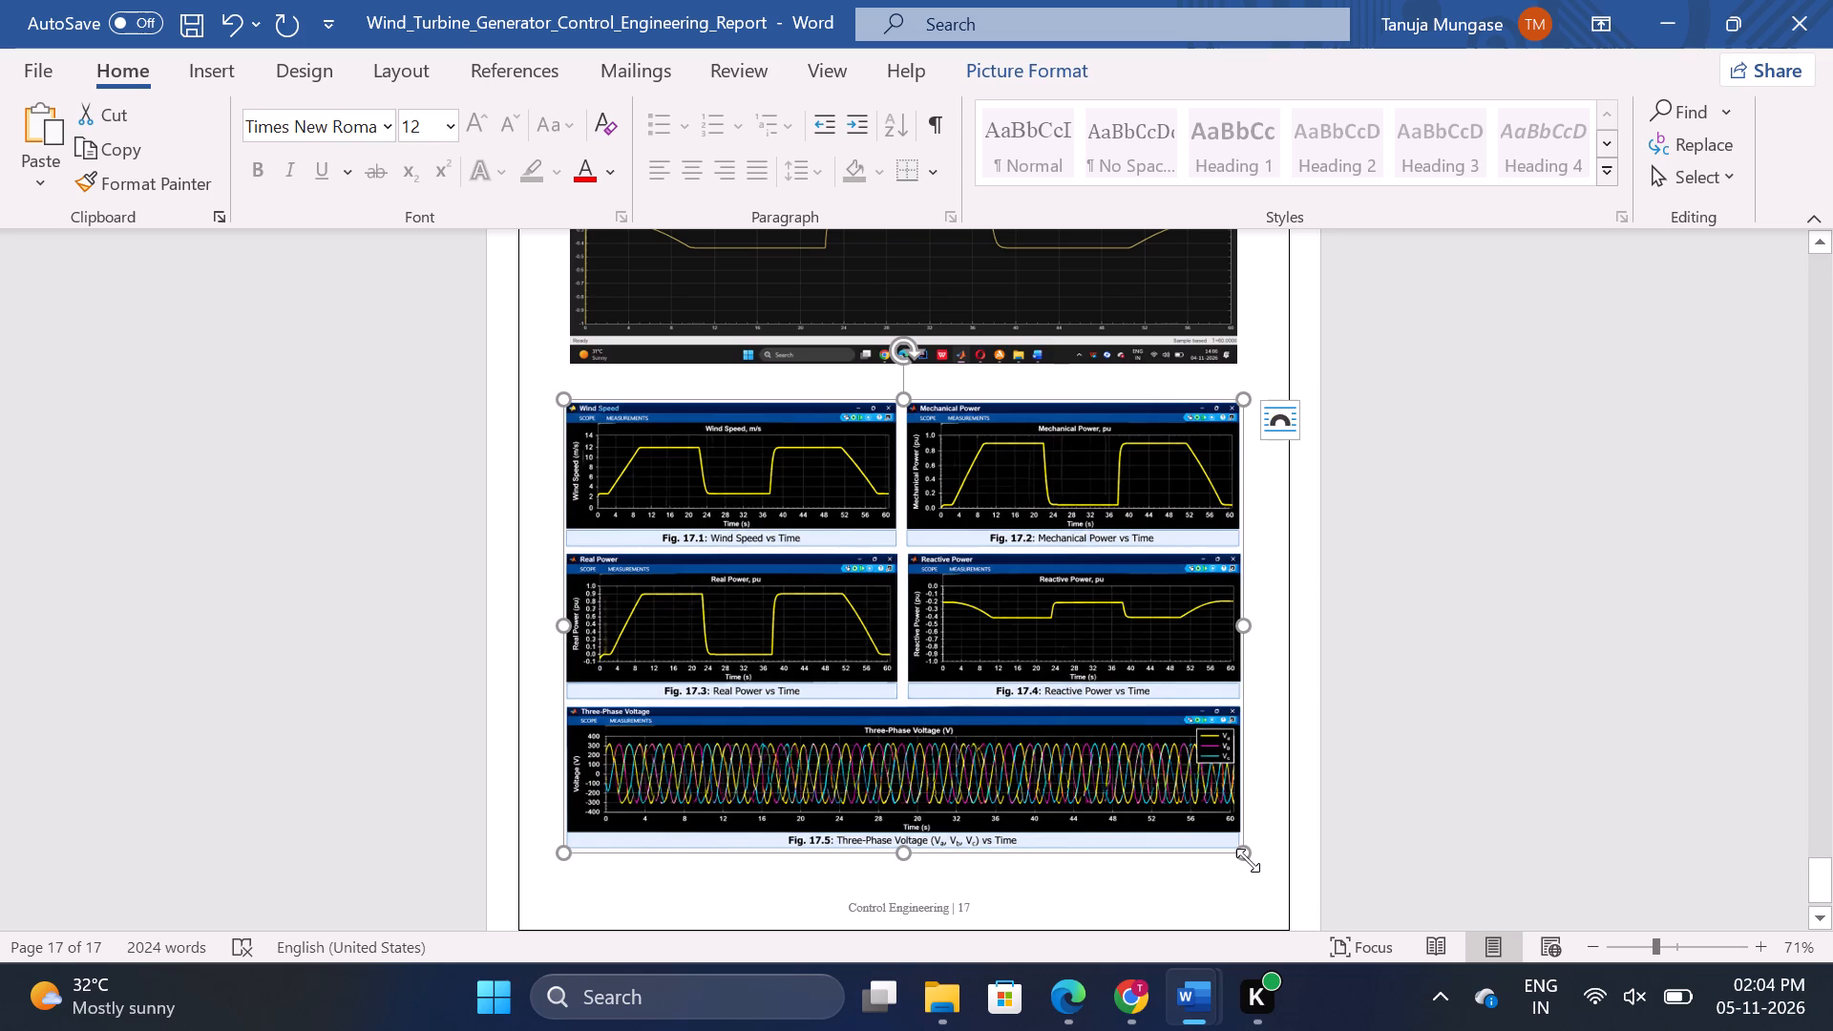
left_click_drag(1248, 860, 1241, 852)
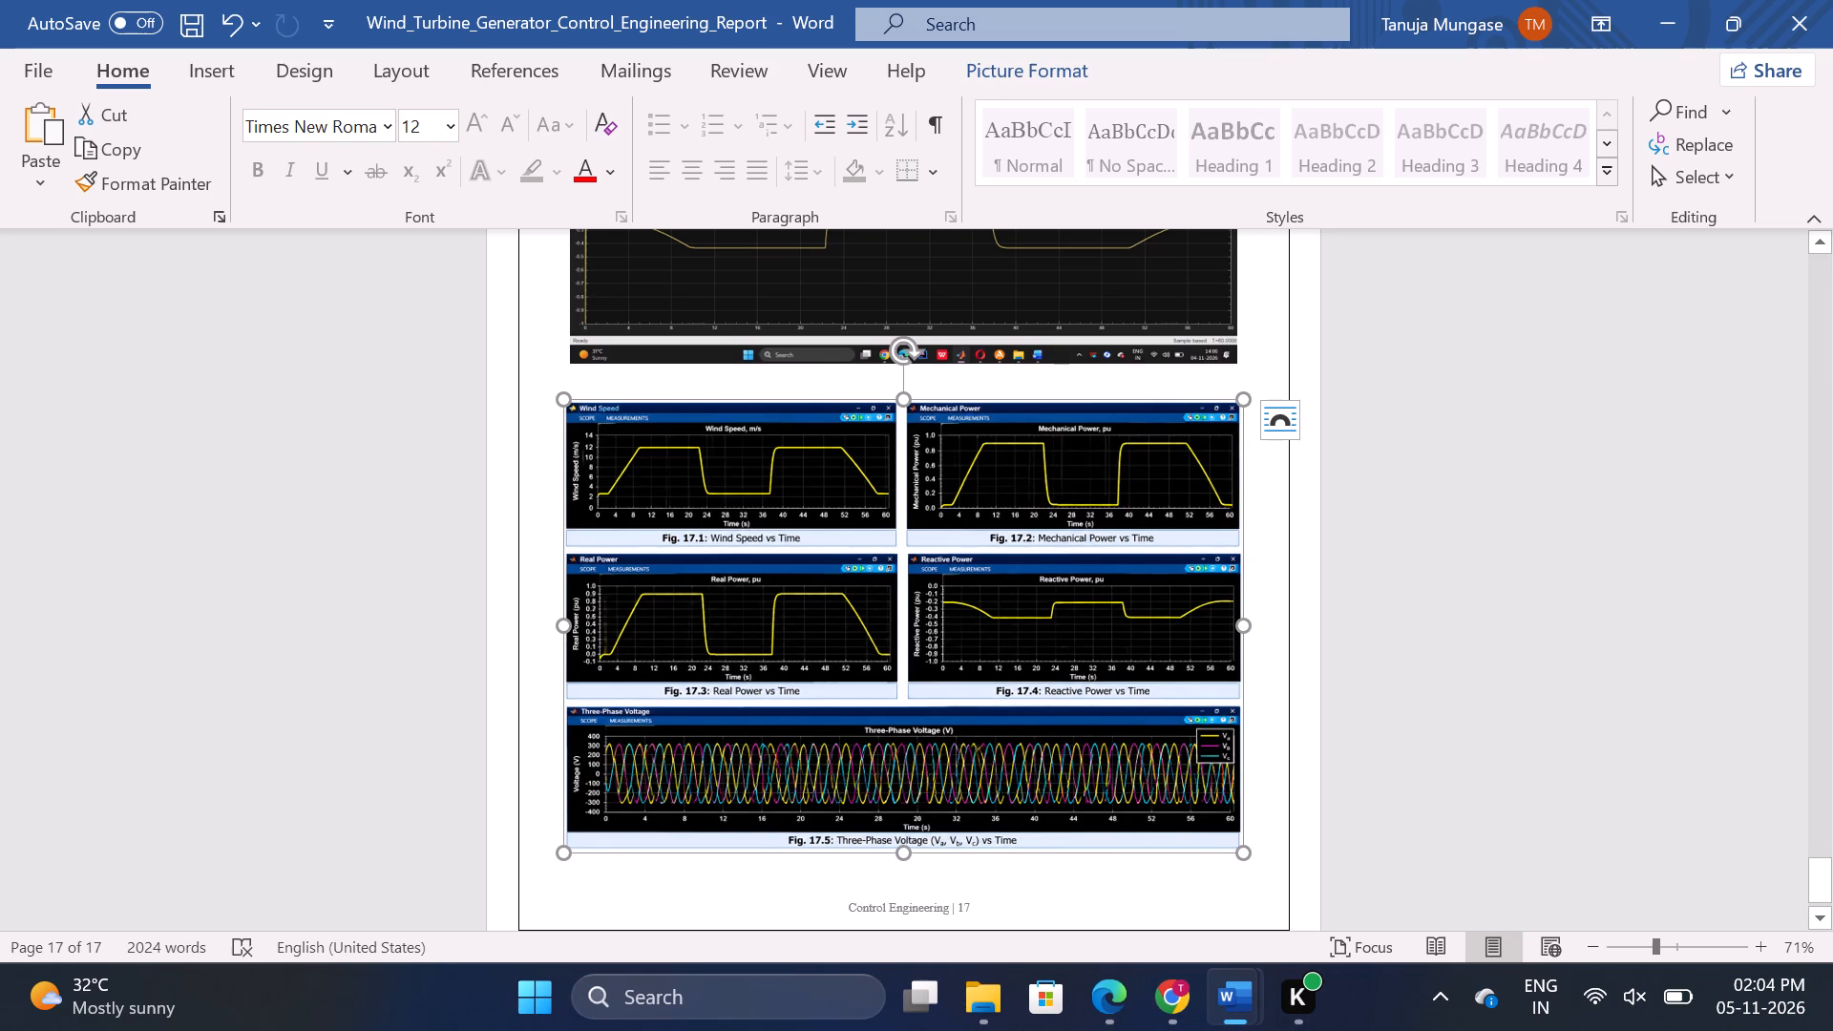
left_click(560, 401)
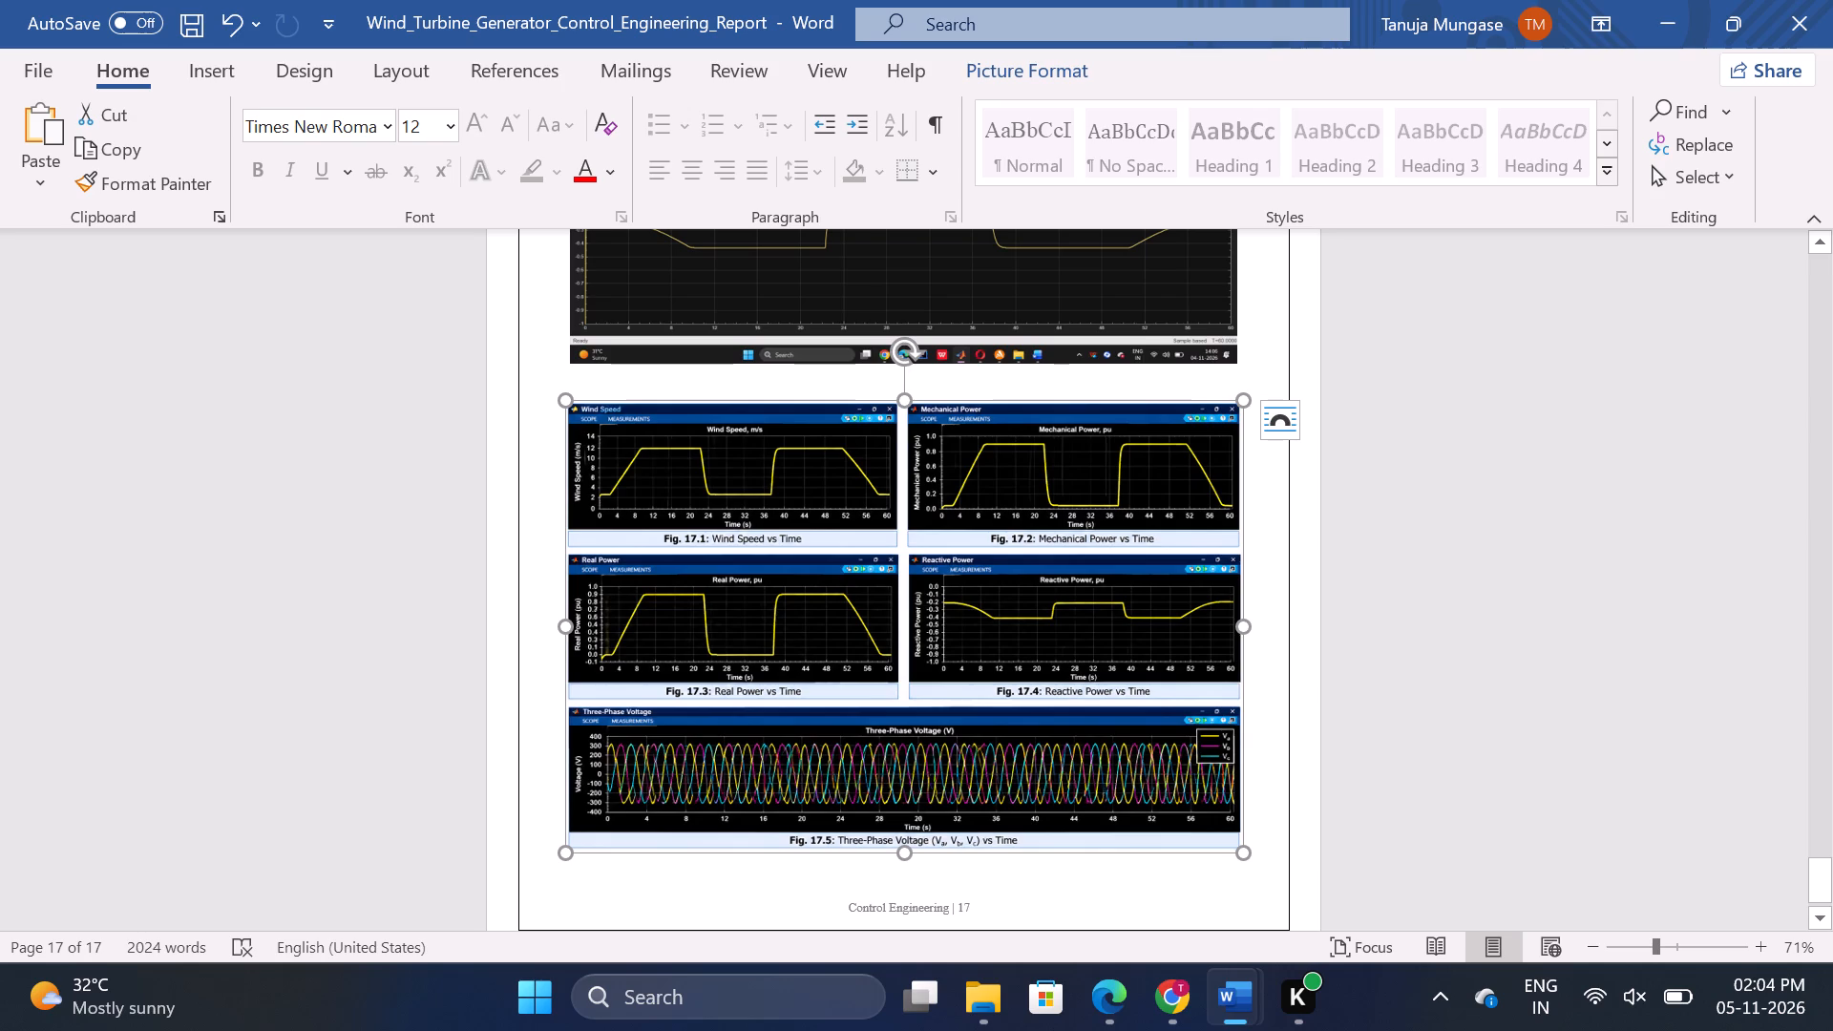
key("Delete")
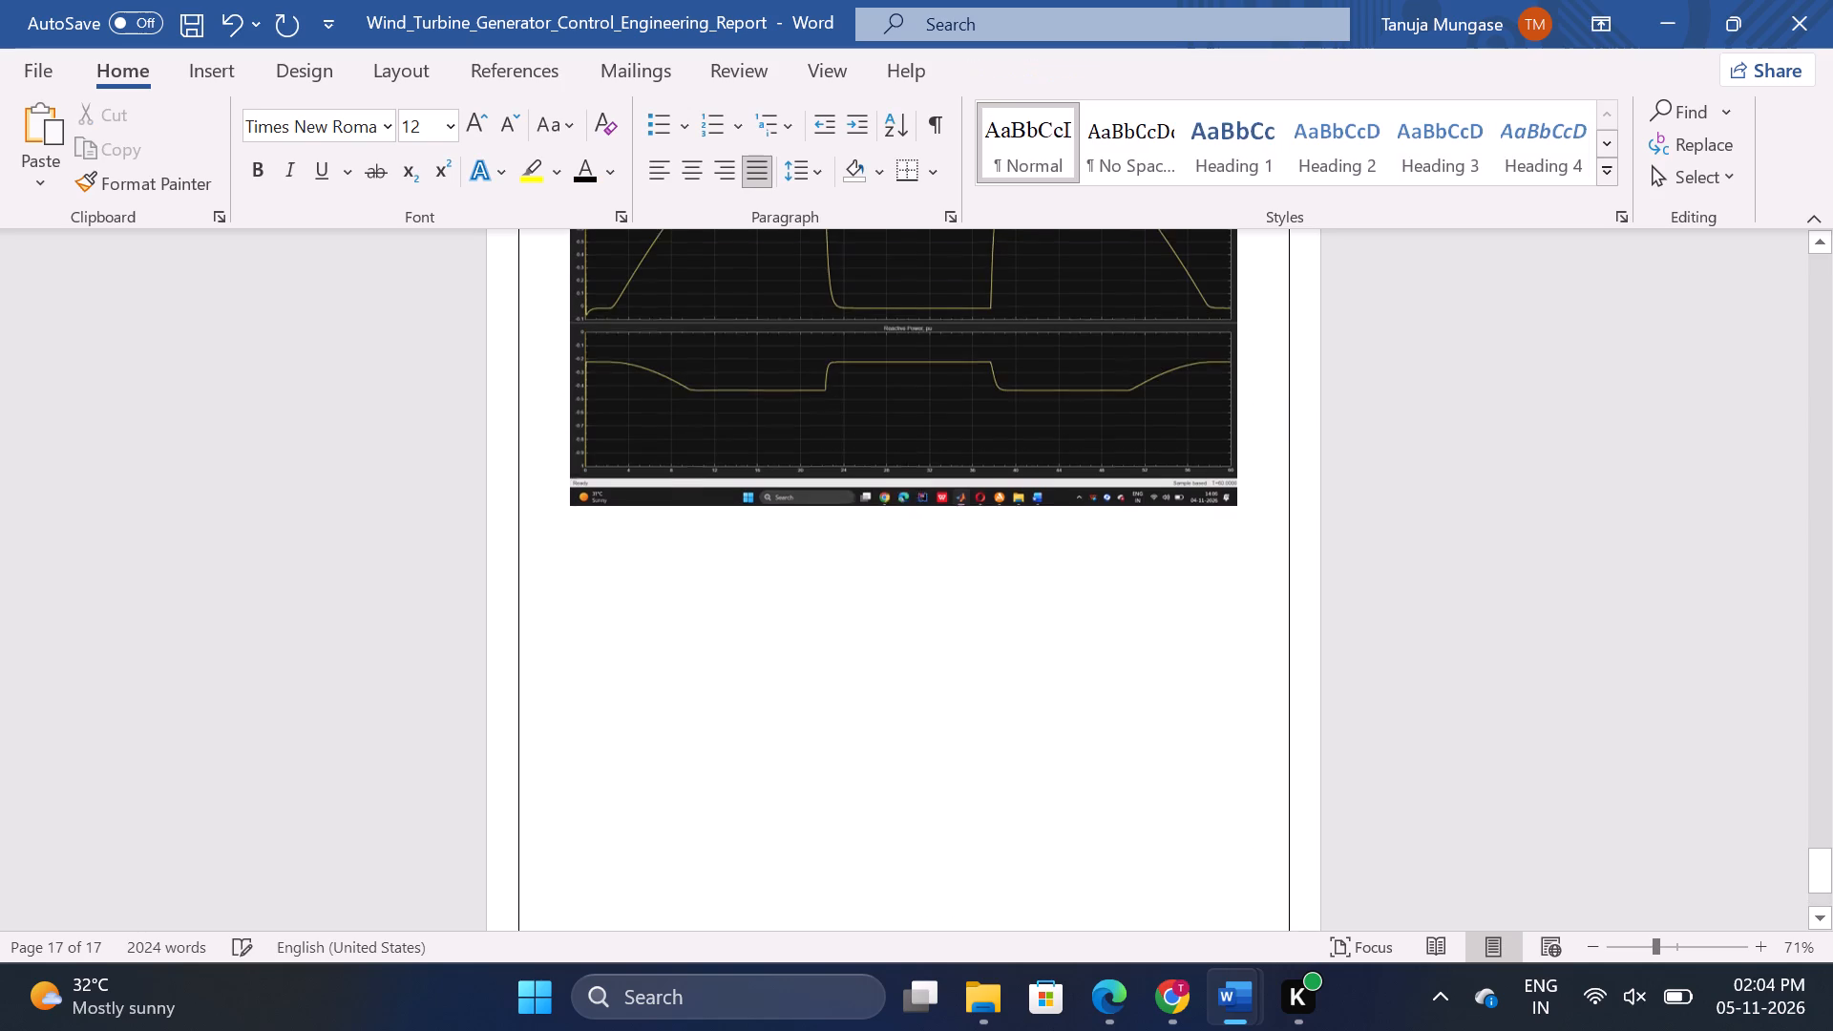
left_click(1016, 468)
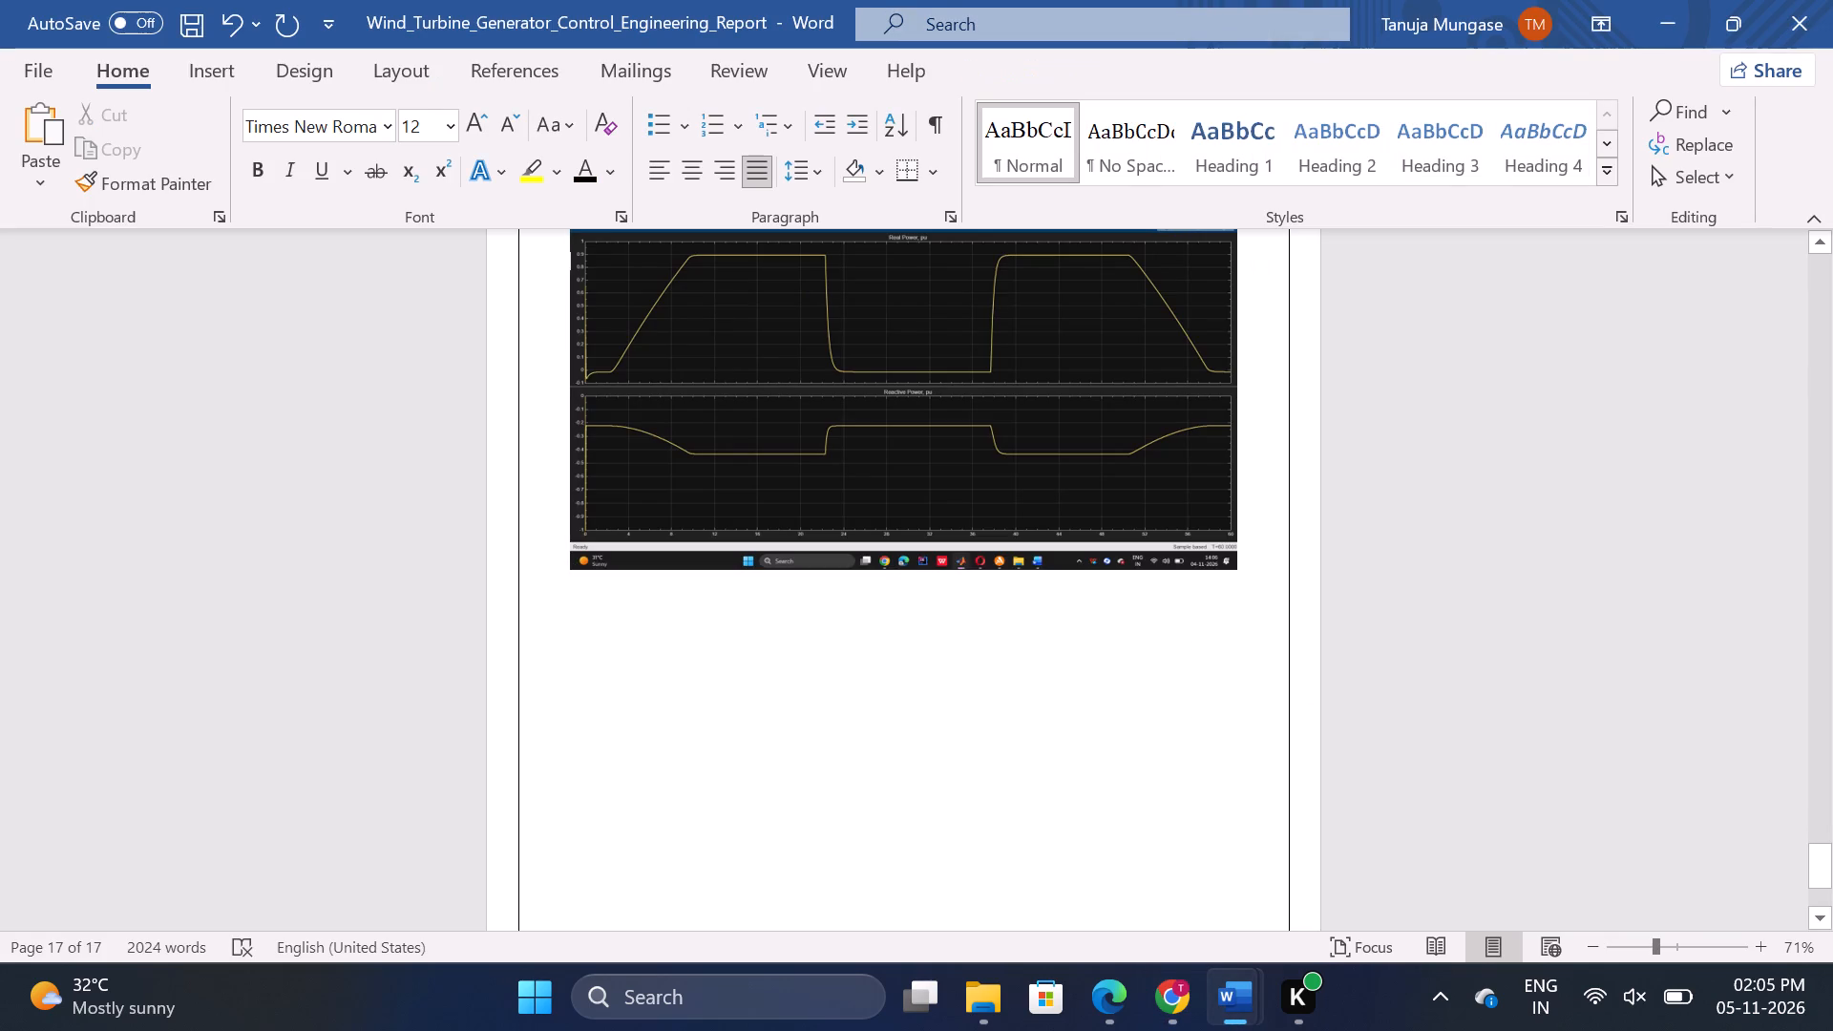
left_click(622, 603)
type("fi")
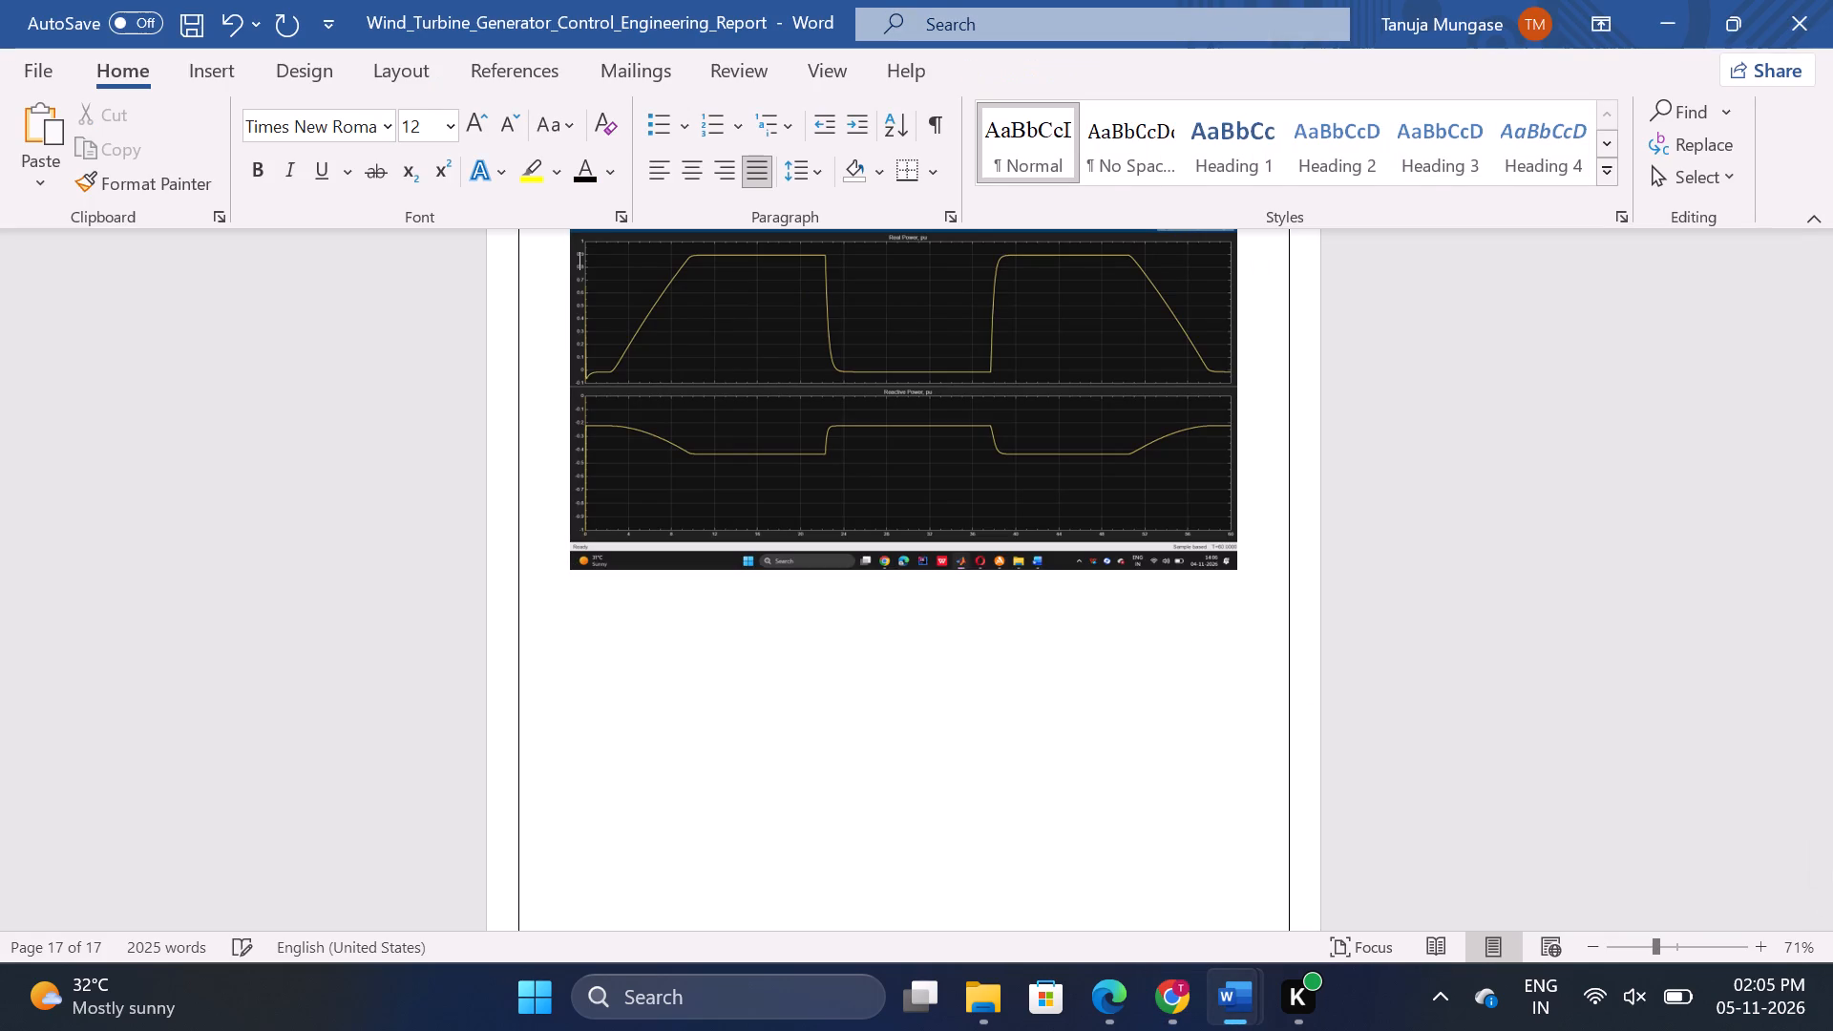
left_click_drag(718, 403, 708, 322)
scroll(708, 322, "up", 1)
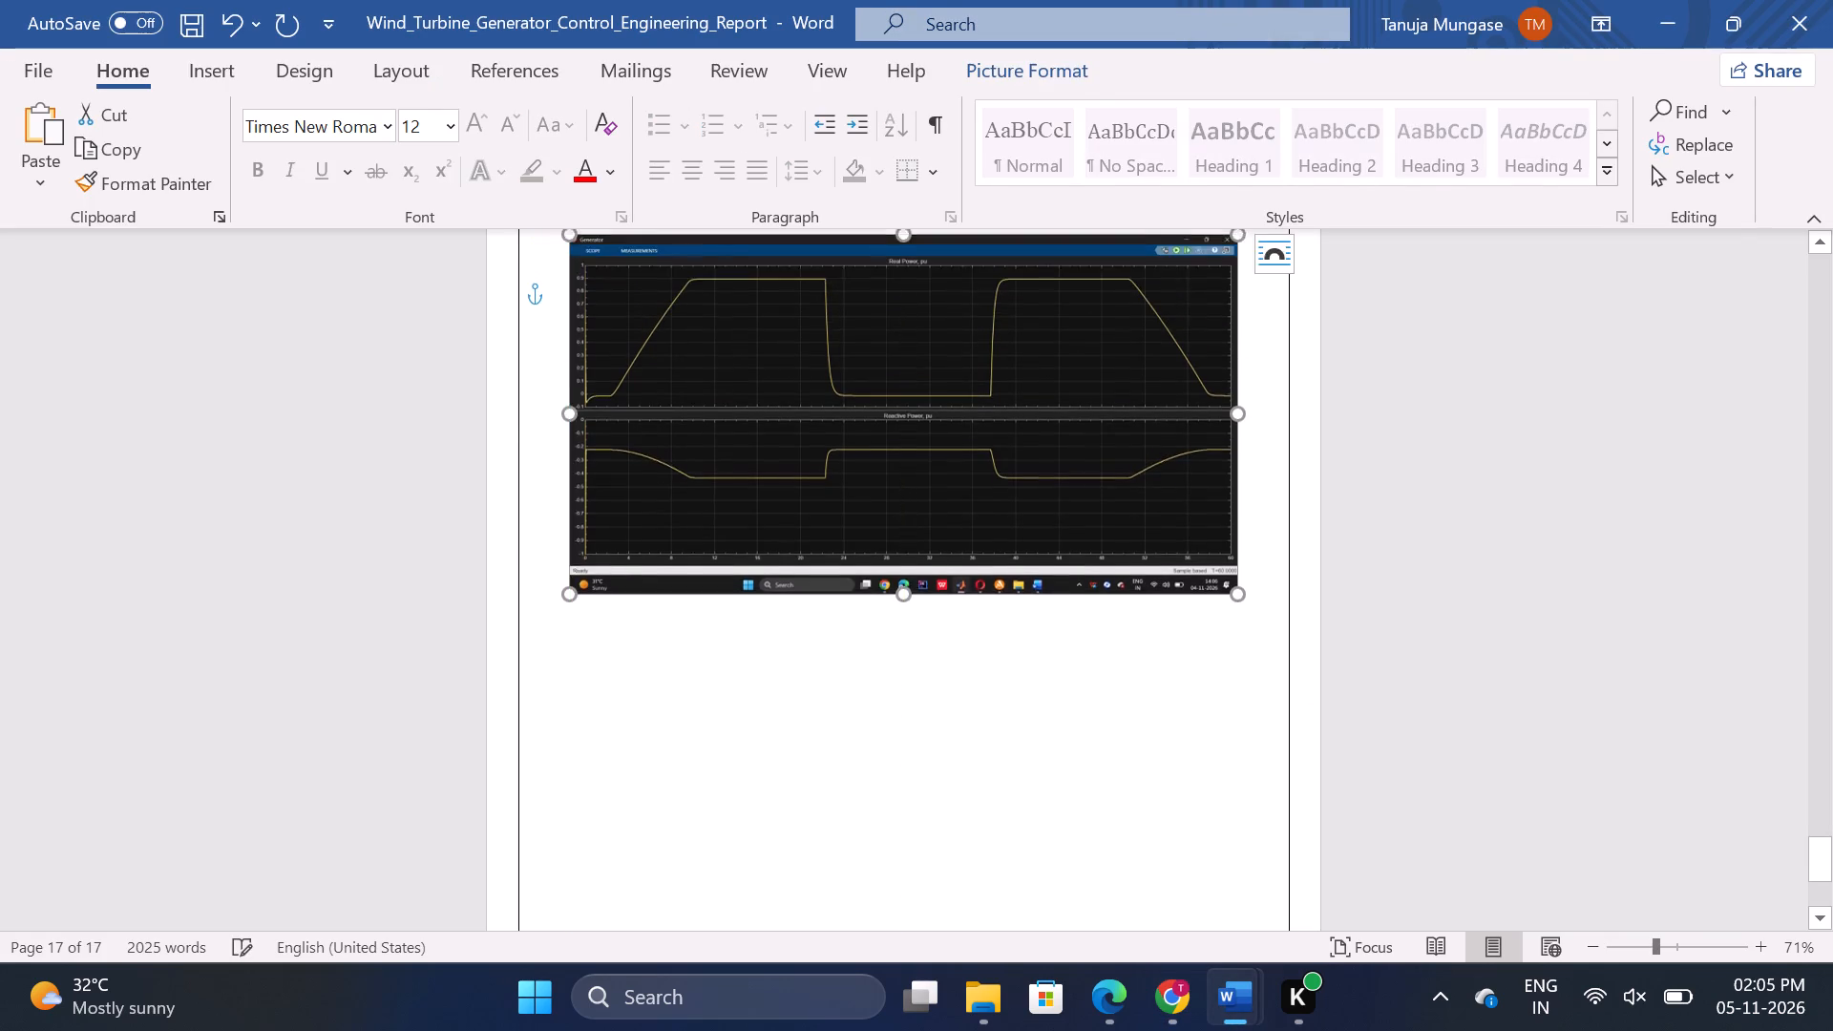
scroll(708, 322, "up", 1)
left_click_drag(774, 665, 635, 323)
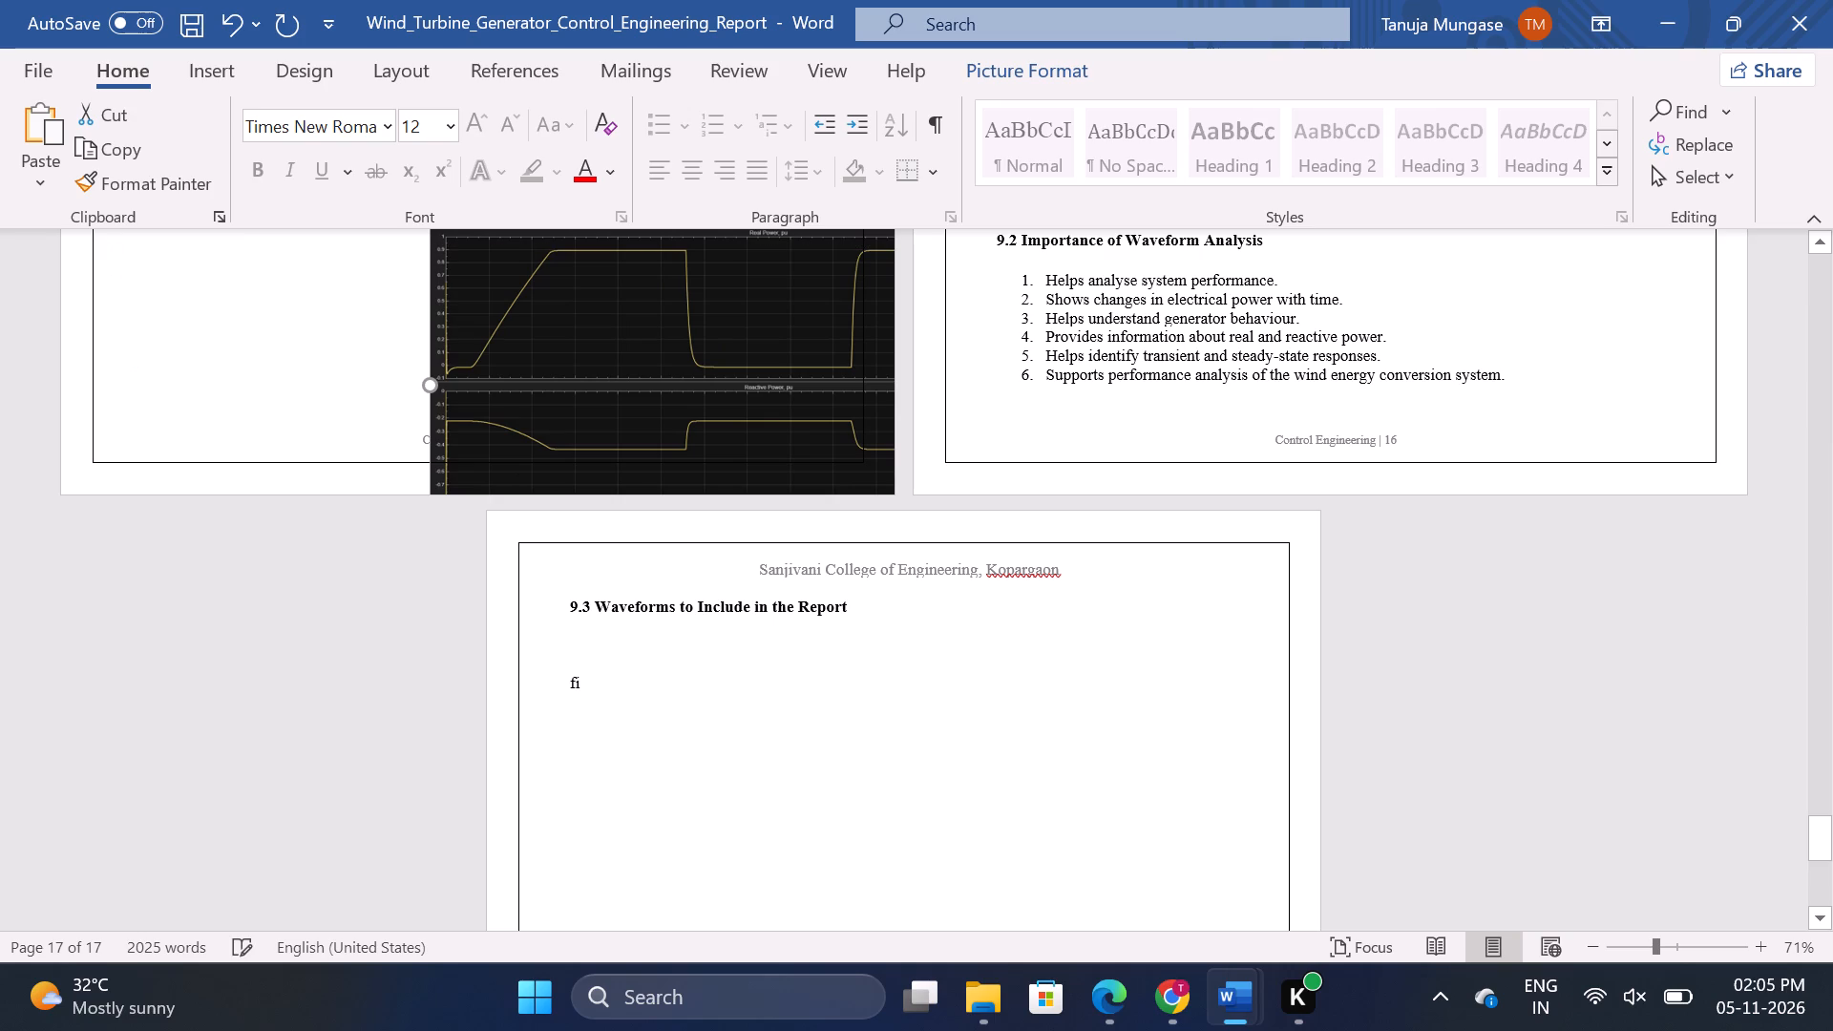
type("gure")
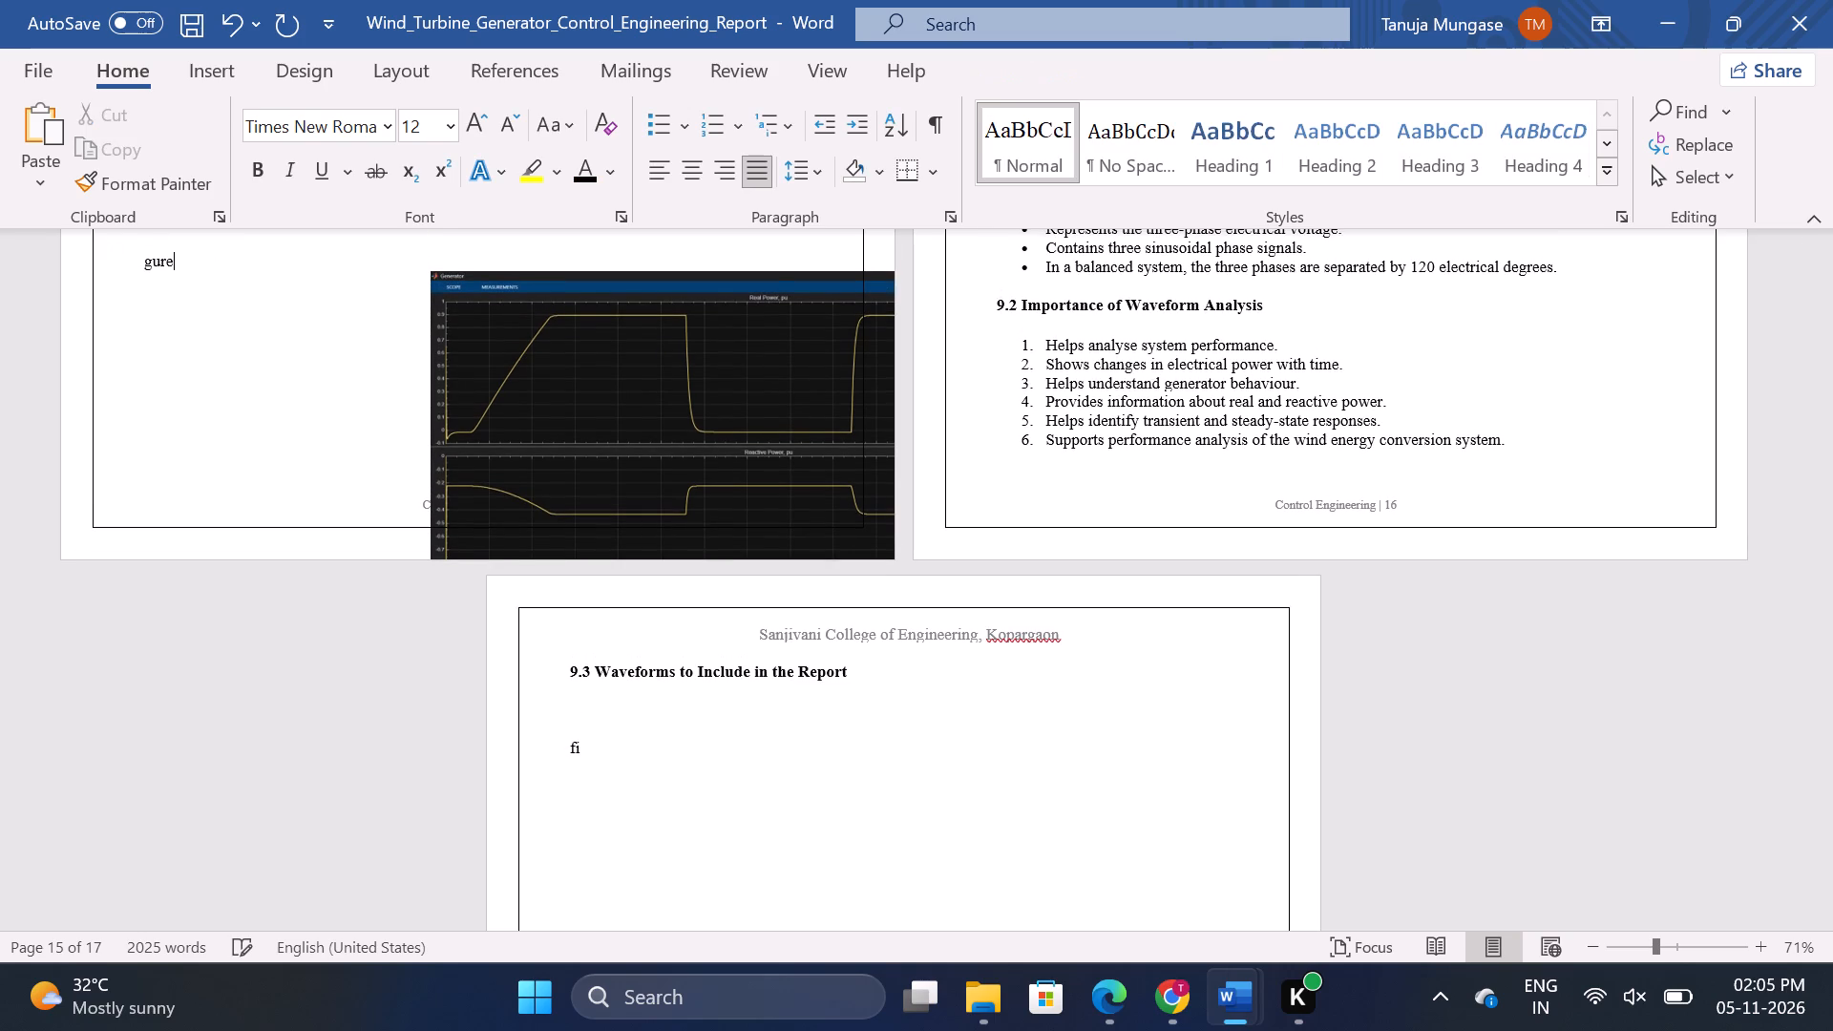
key("BackSpace")
key("BackSpace")
key("BackSpace")
key("BackSpace")
left_click(584, 761)
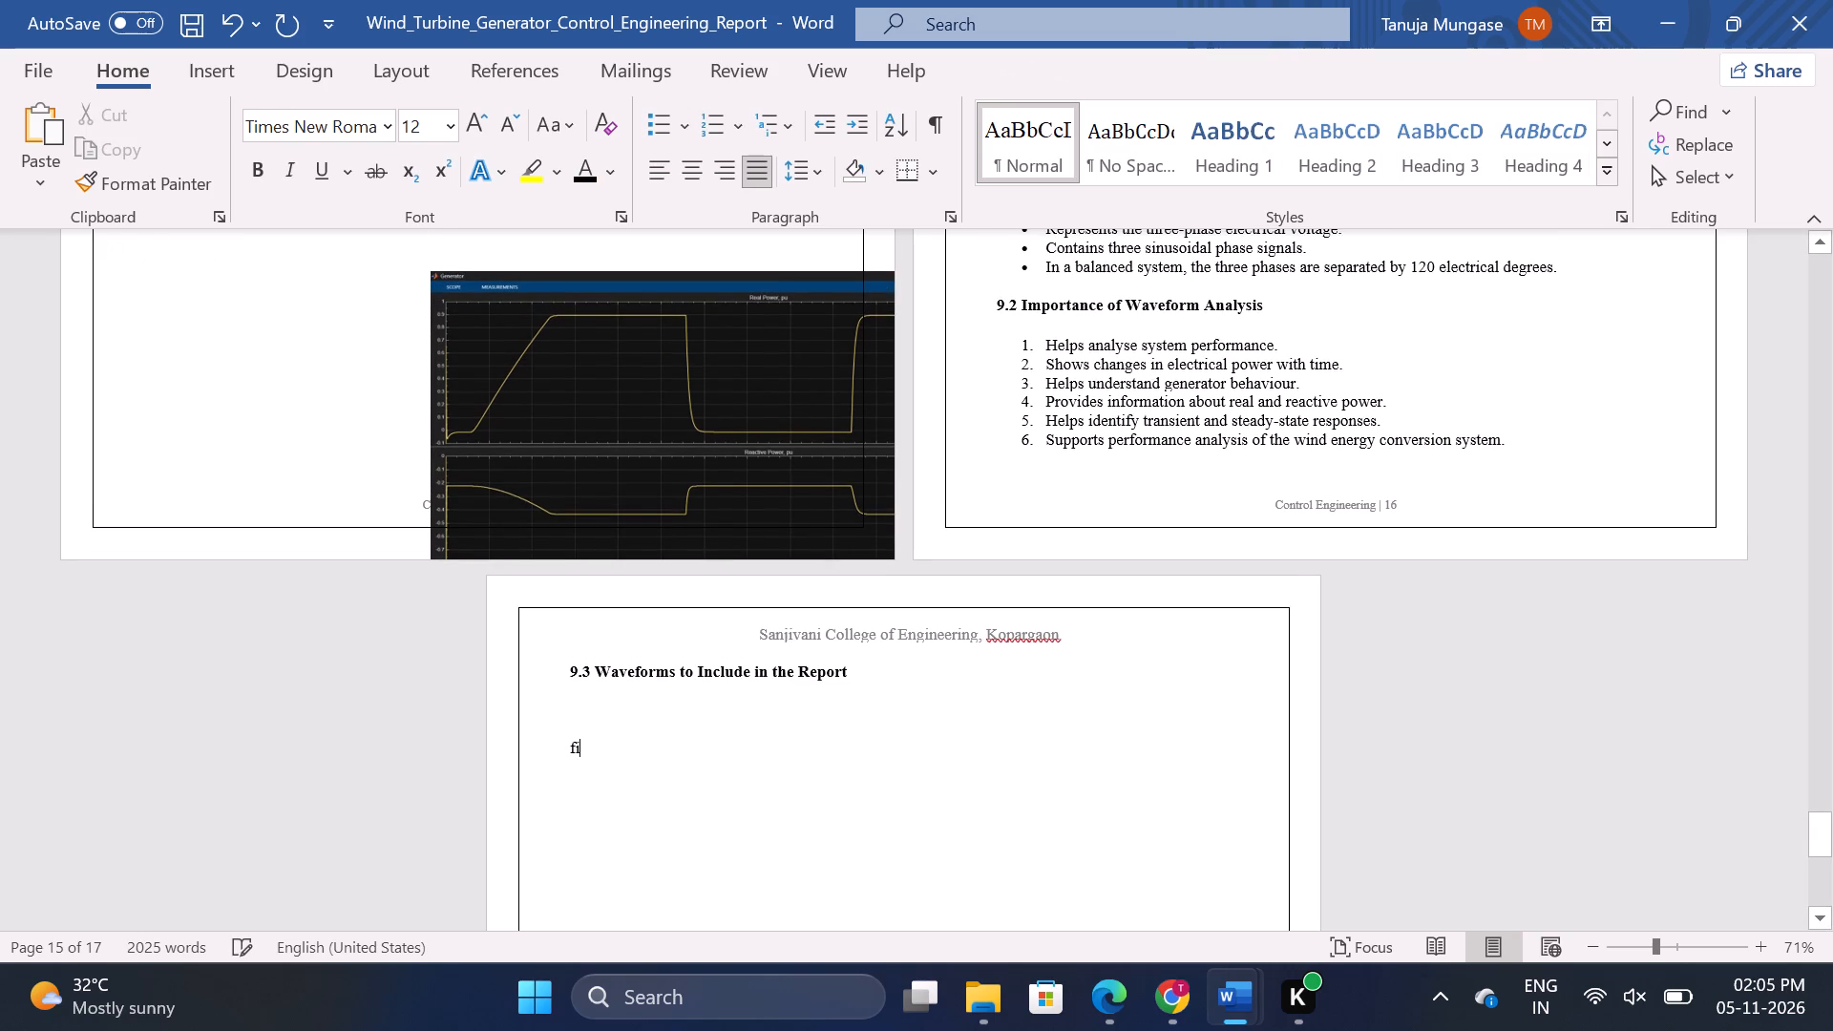
type("gure")
key("space")
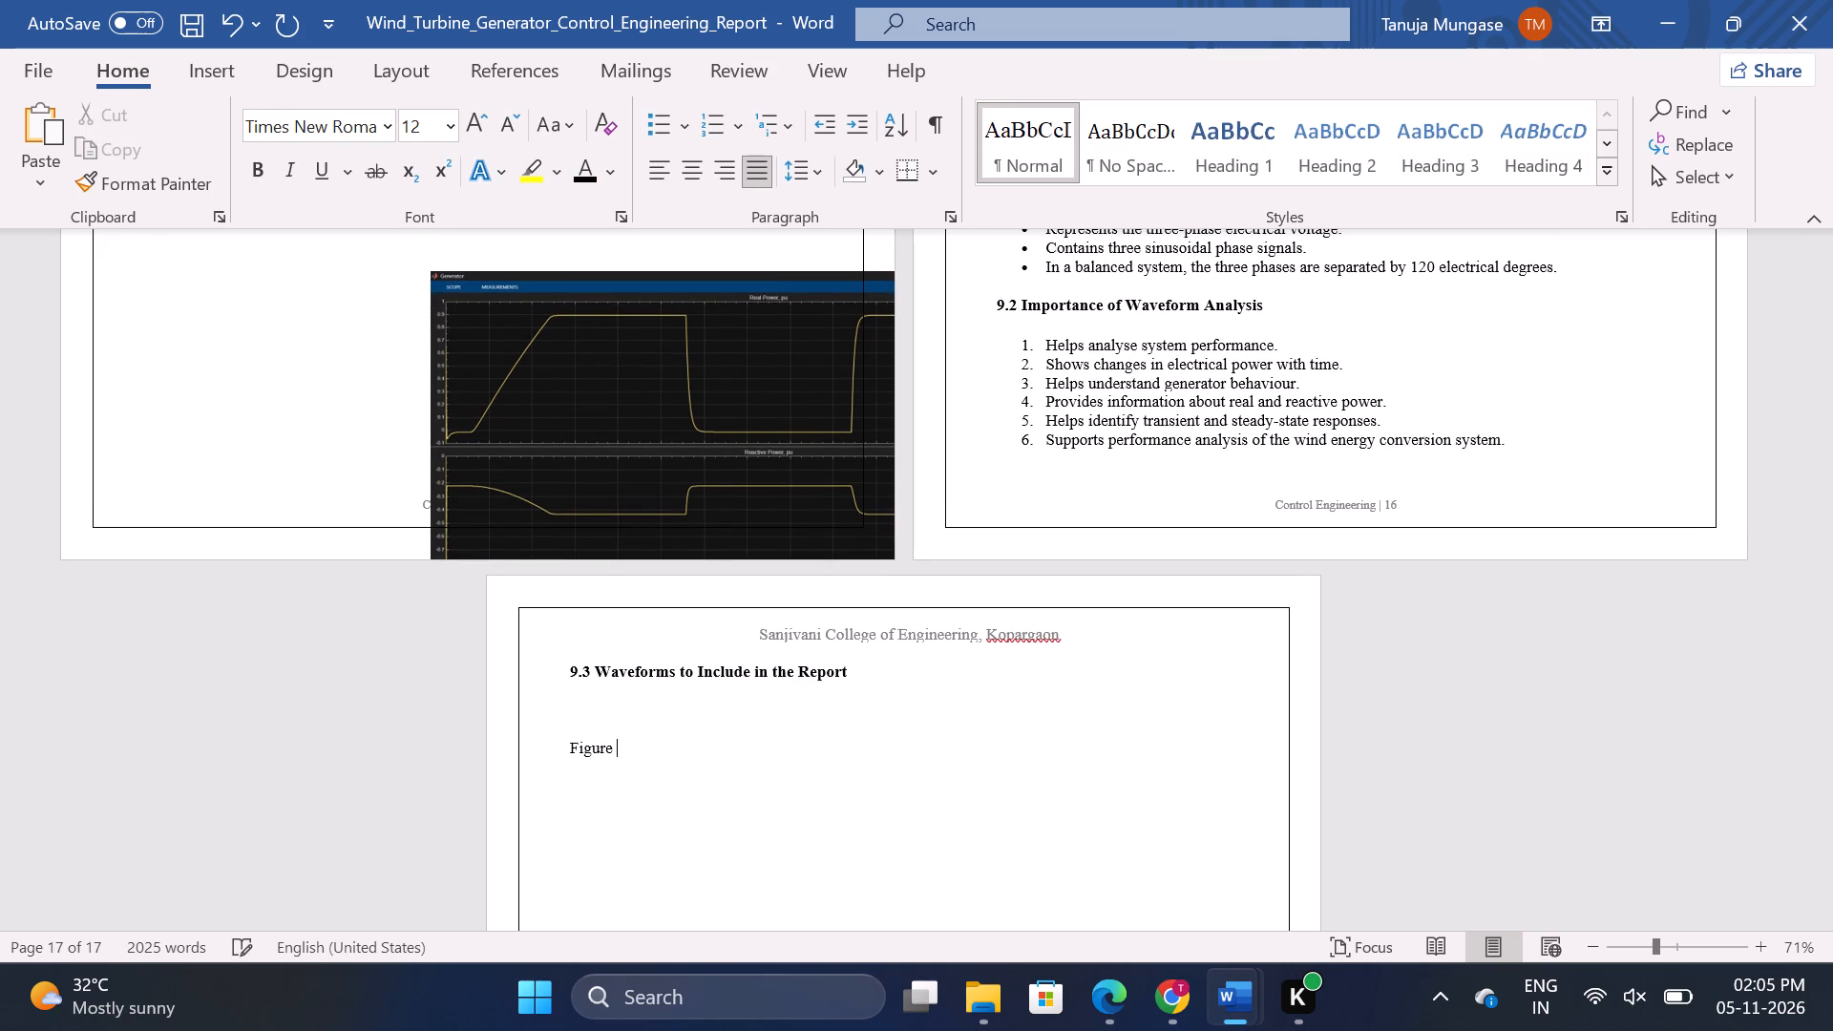
Check the preceding pages, and complete the caption under heading 9.3 as "Figure 6. Waveform Output".
scroll(592, 761, "up", 2)
scroll(752, 621, "up", 3)
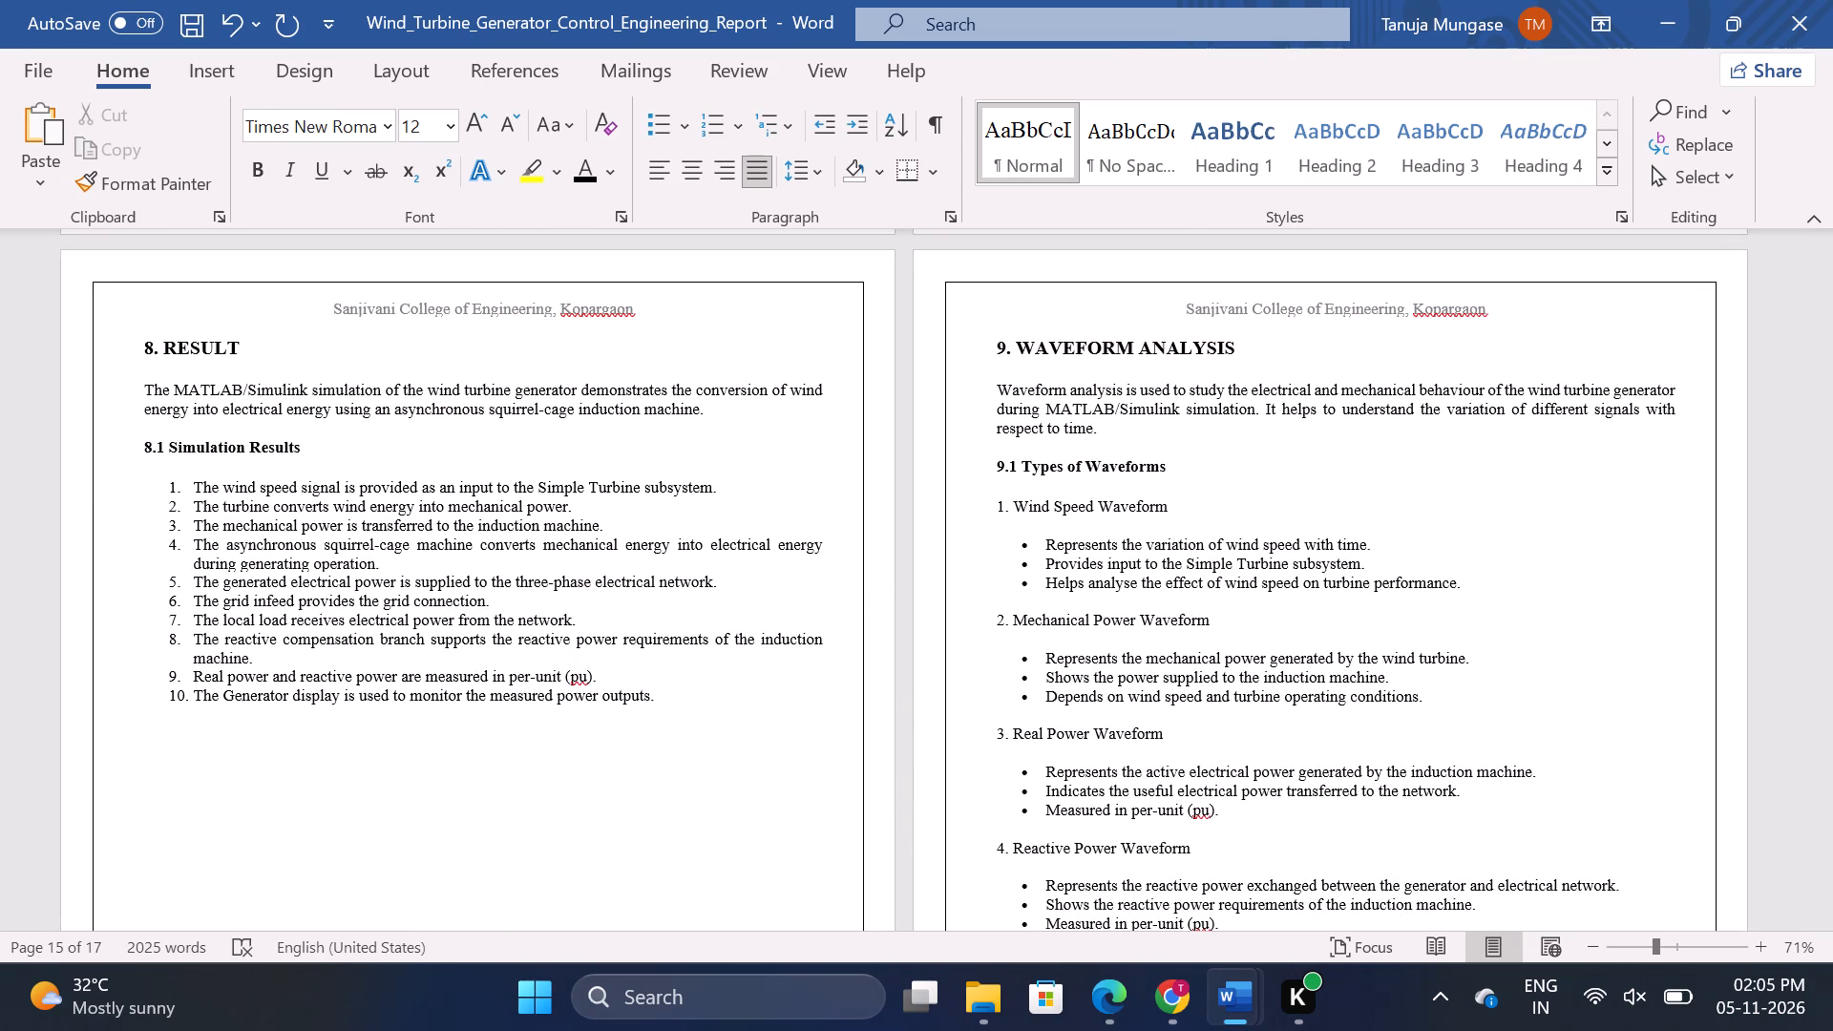
scroll(752, 621, "up", 4)
scroll(1167, 748, "down", 5)
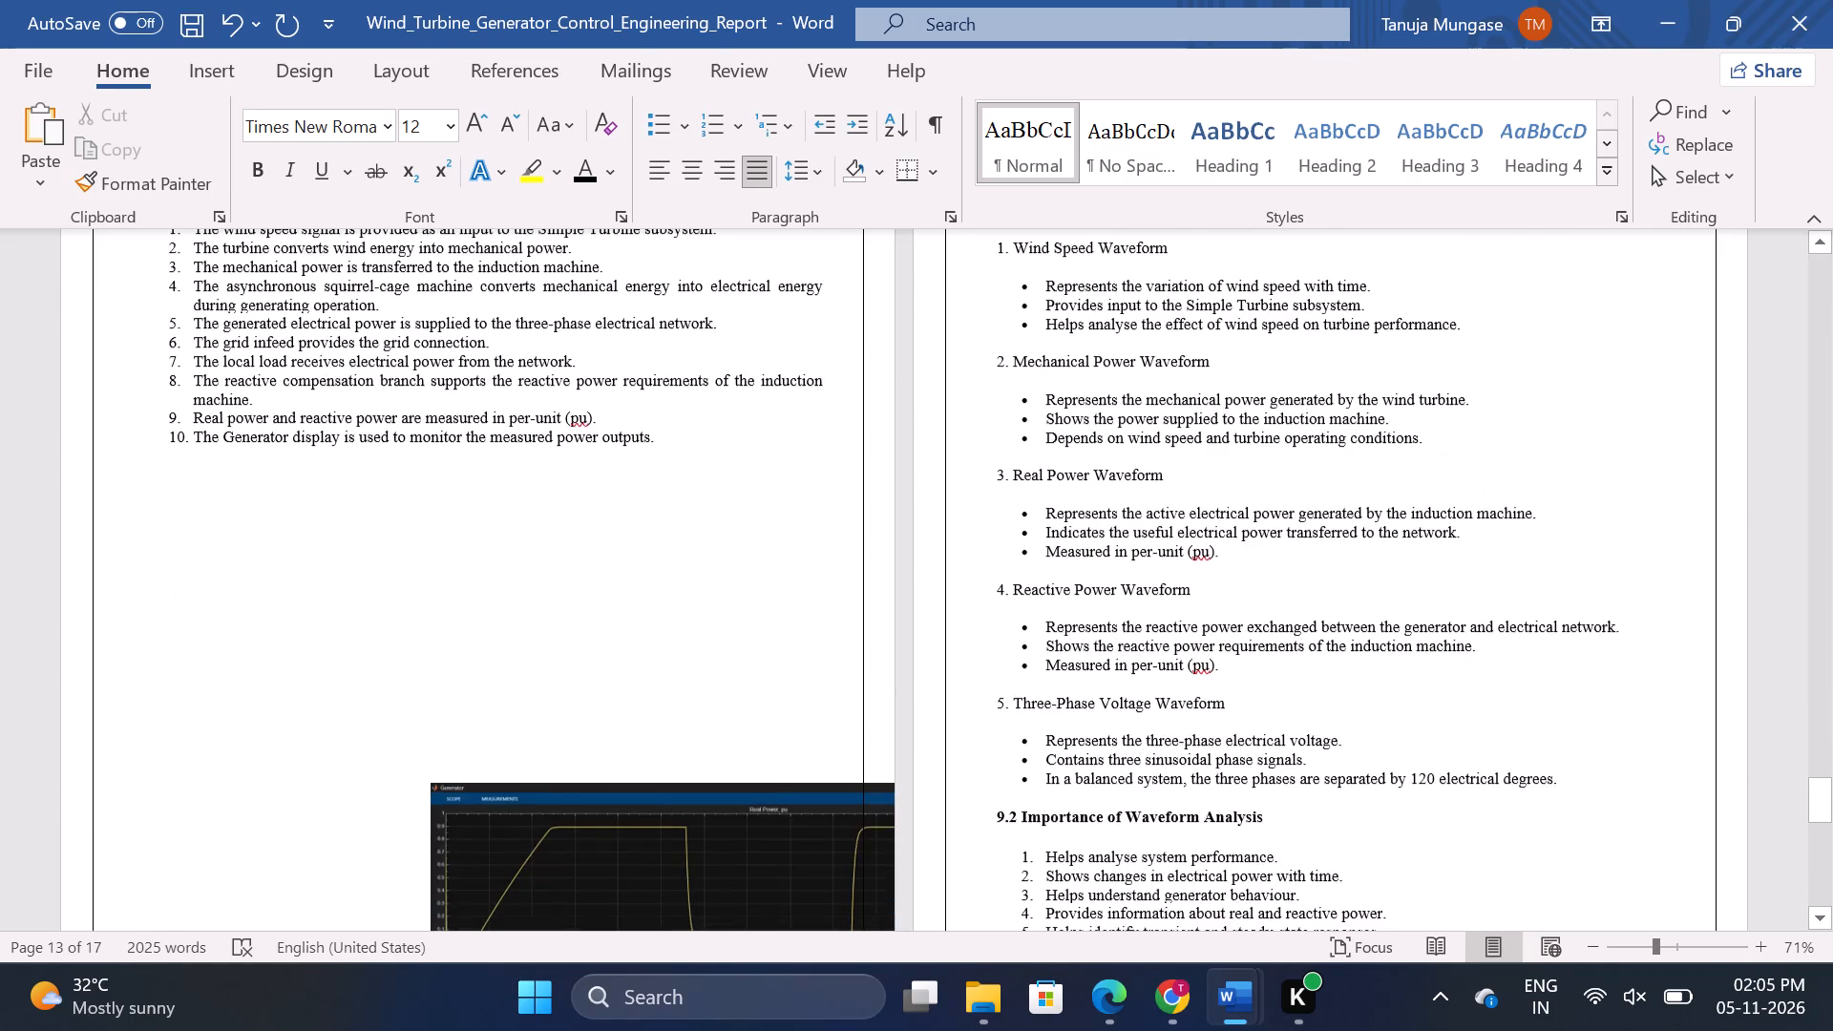
scroll(832, 807, "down", 4)
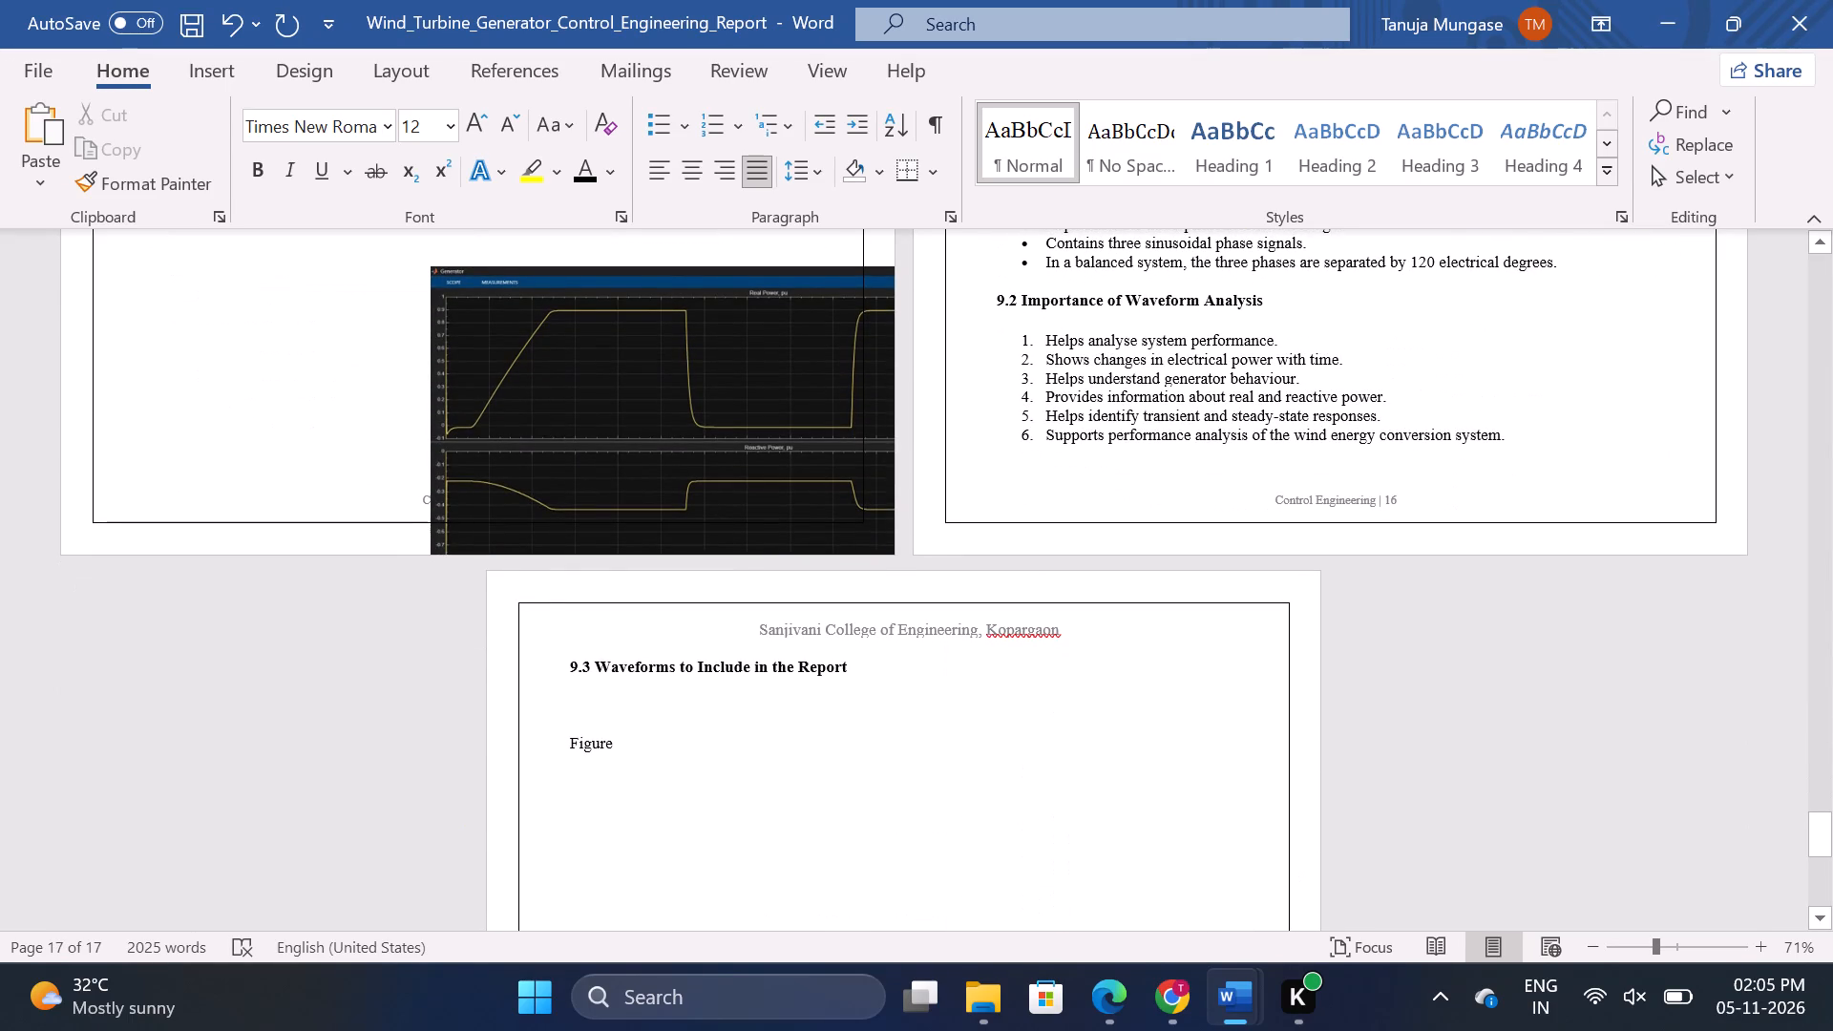
type("6.")
key("space")
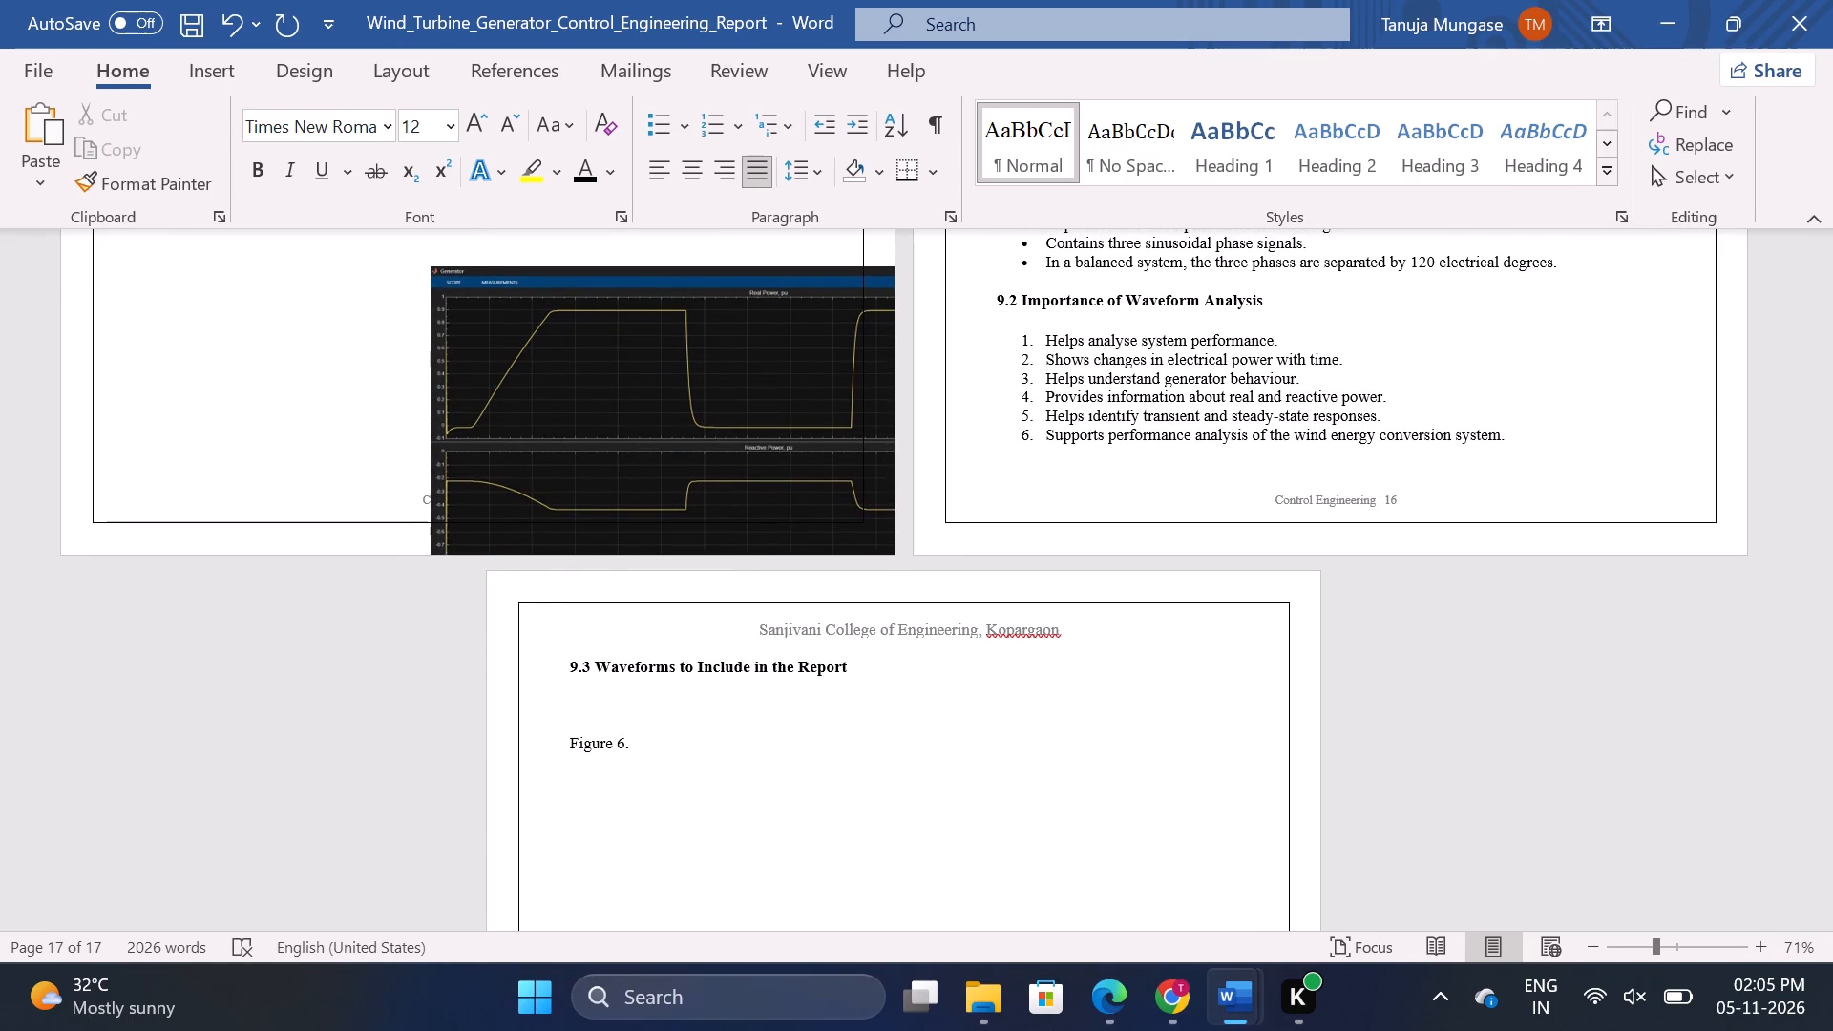
type("Waveform")
key("space")
type("Output")
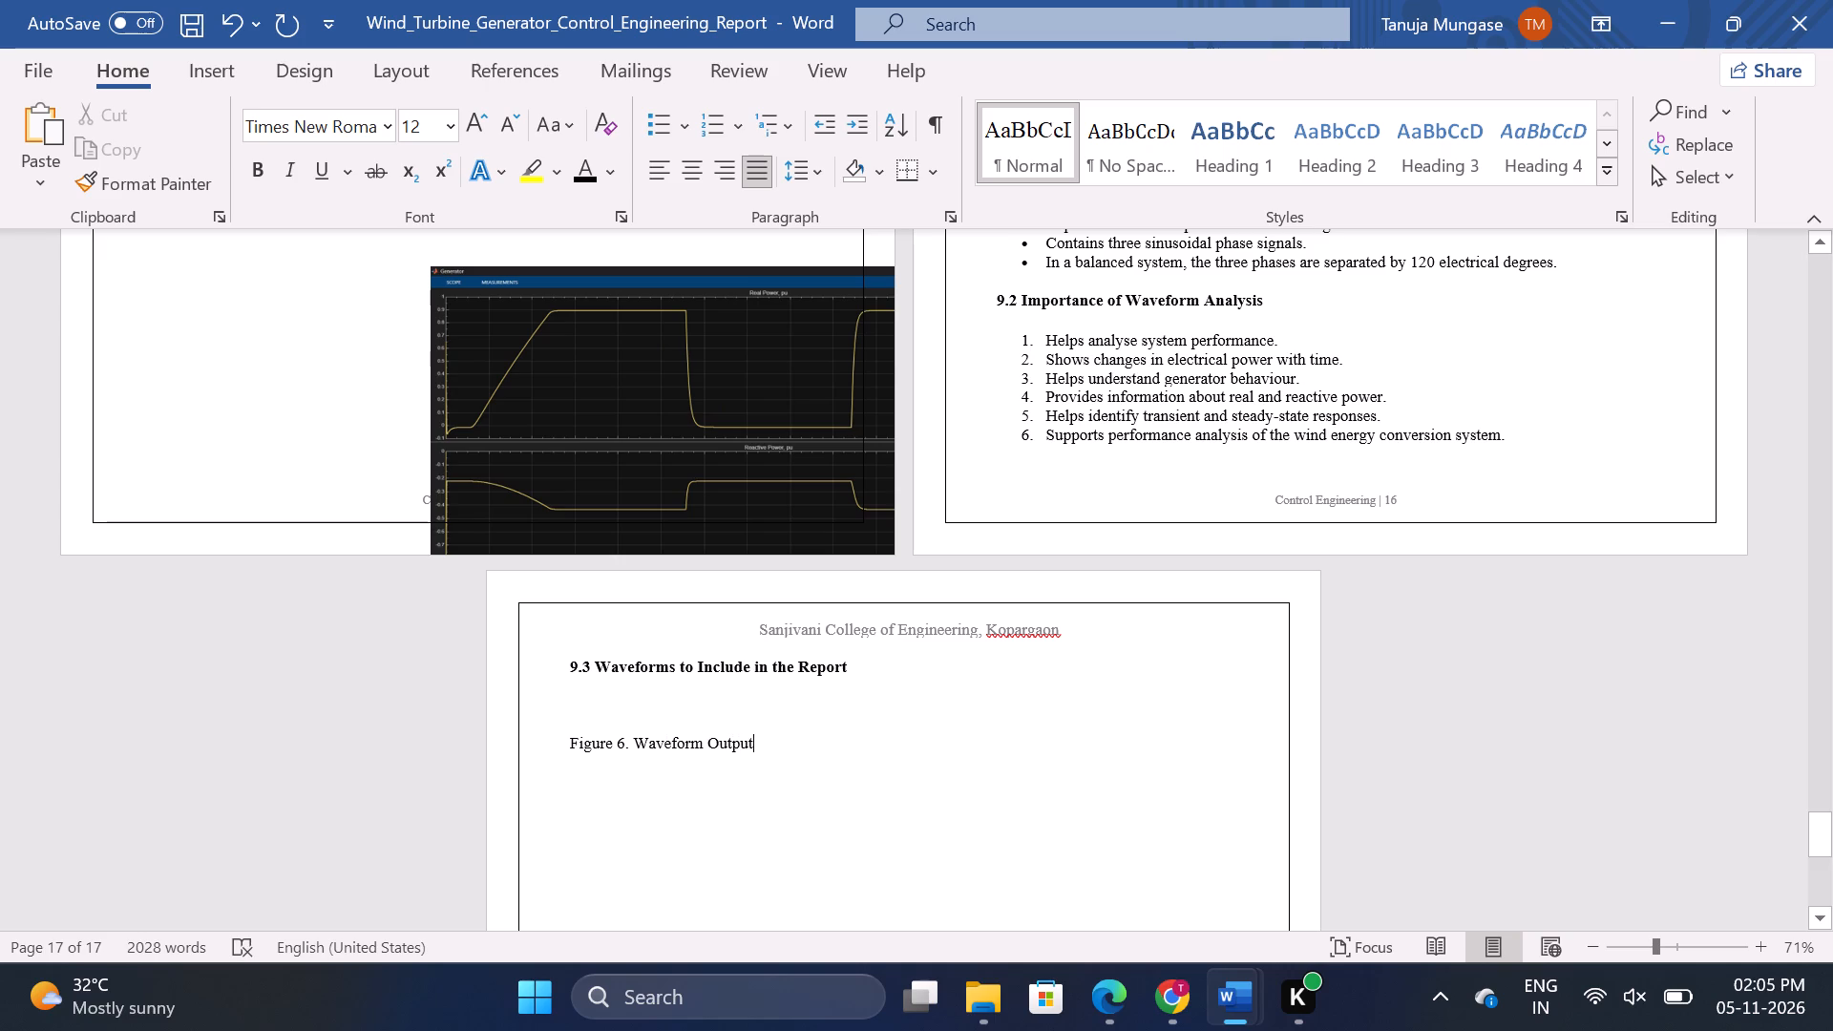
Shorten the 9.3 heading to "9.3 Waveforms" by deleting "to Include in the Report".
left_click(862, 671)
key("BackSpace")
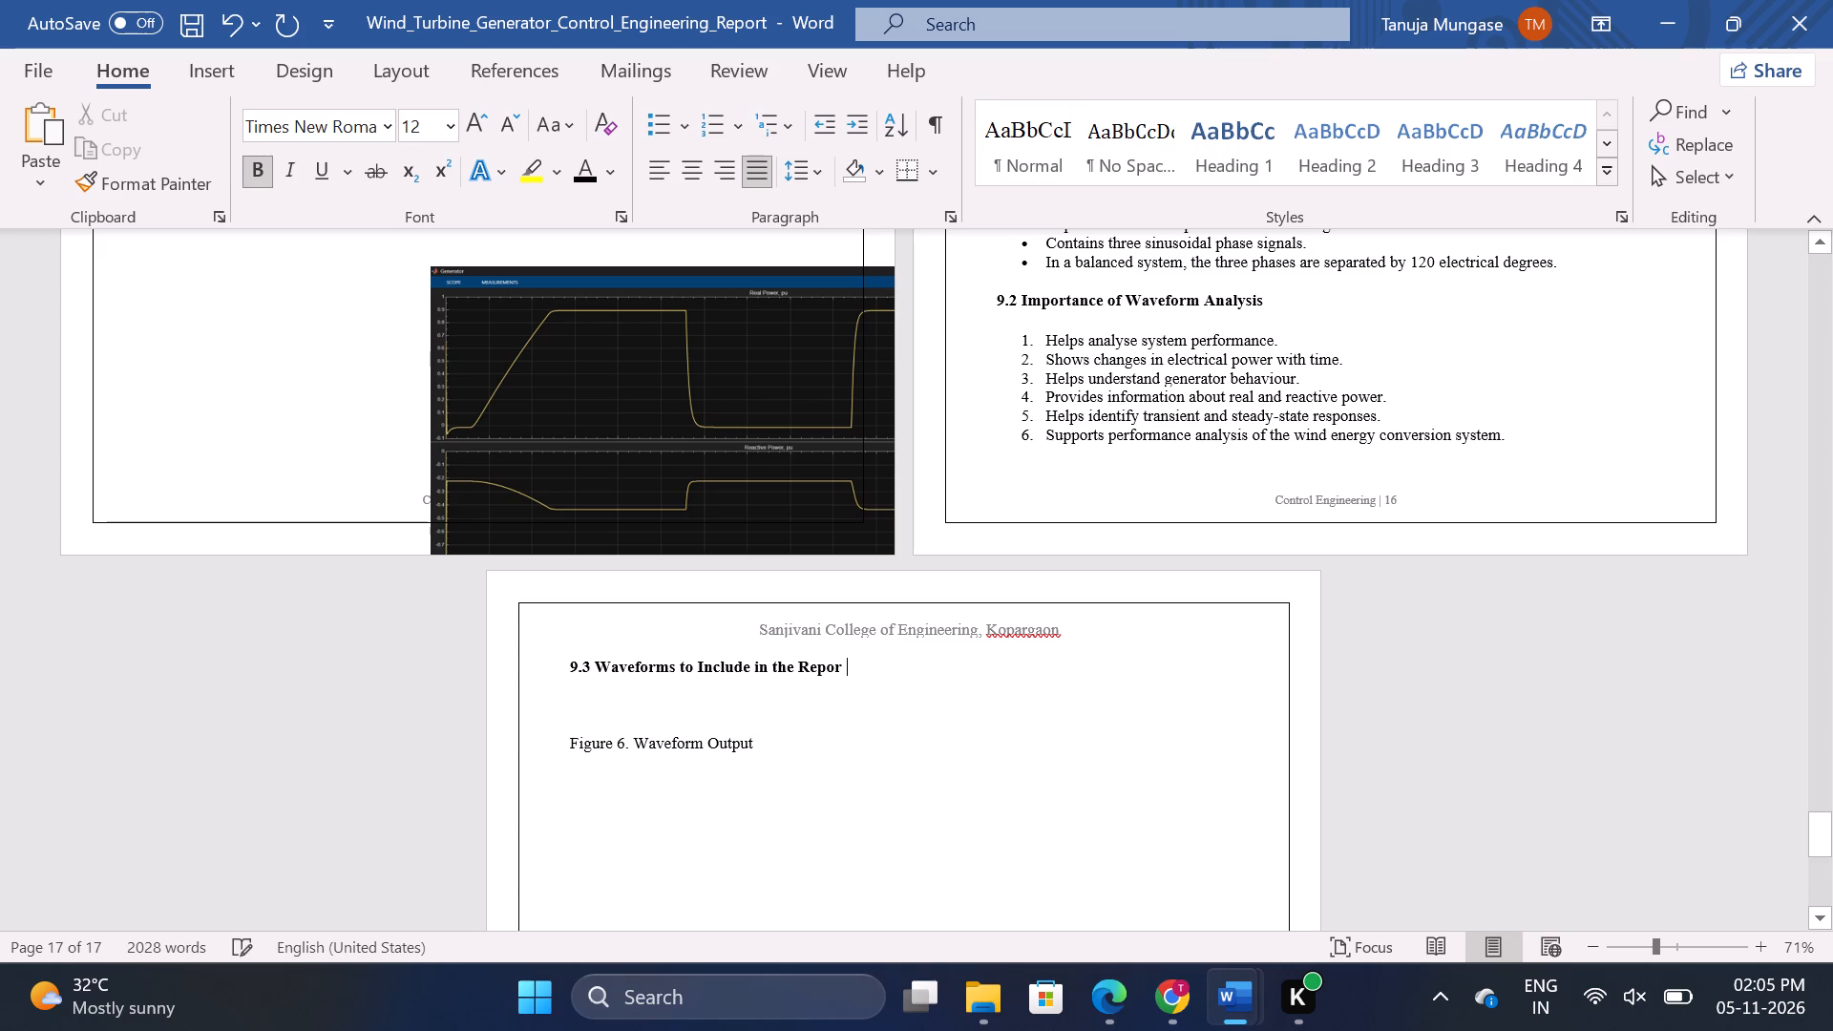
key("BackSpace")
key("BackSpace")
key("BackSpace")
key("BackSpace")
key("BackSpace")
key("BackSpace")
key("BackSpace")
key("BackSpace")
key("BackSpace")
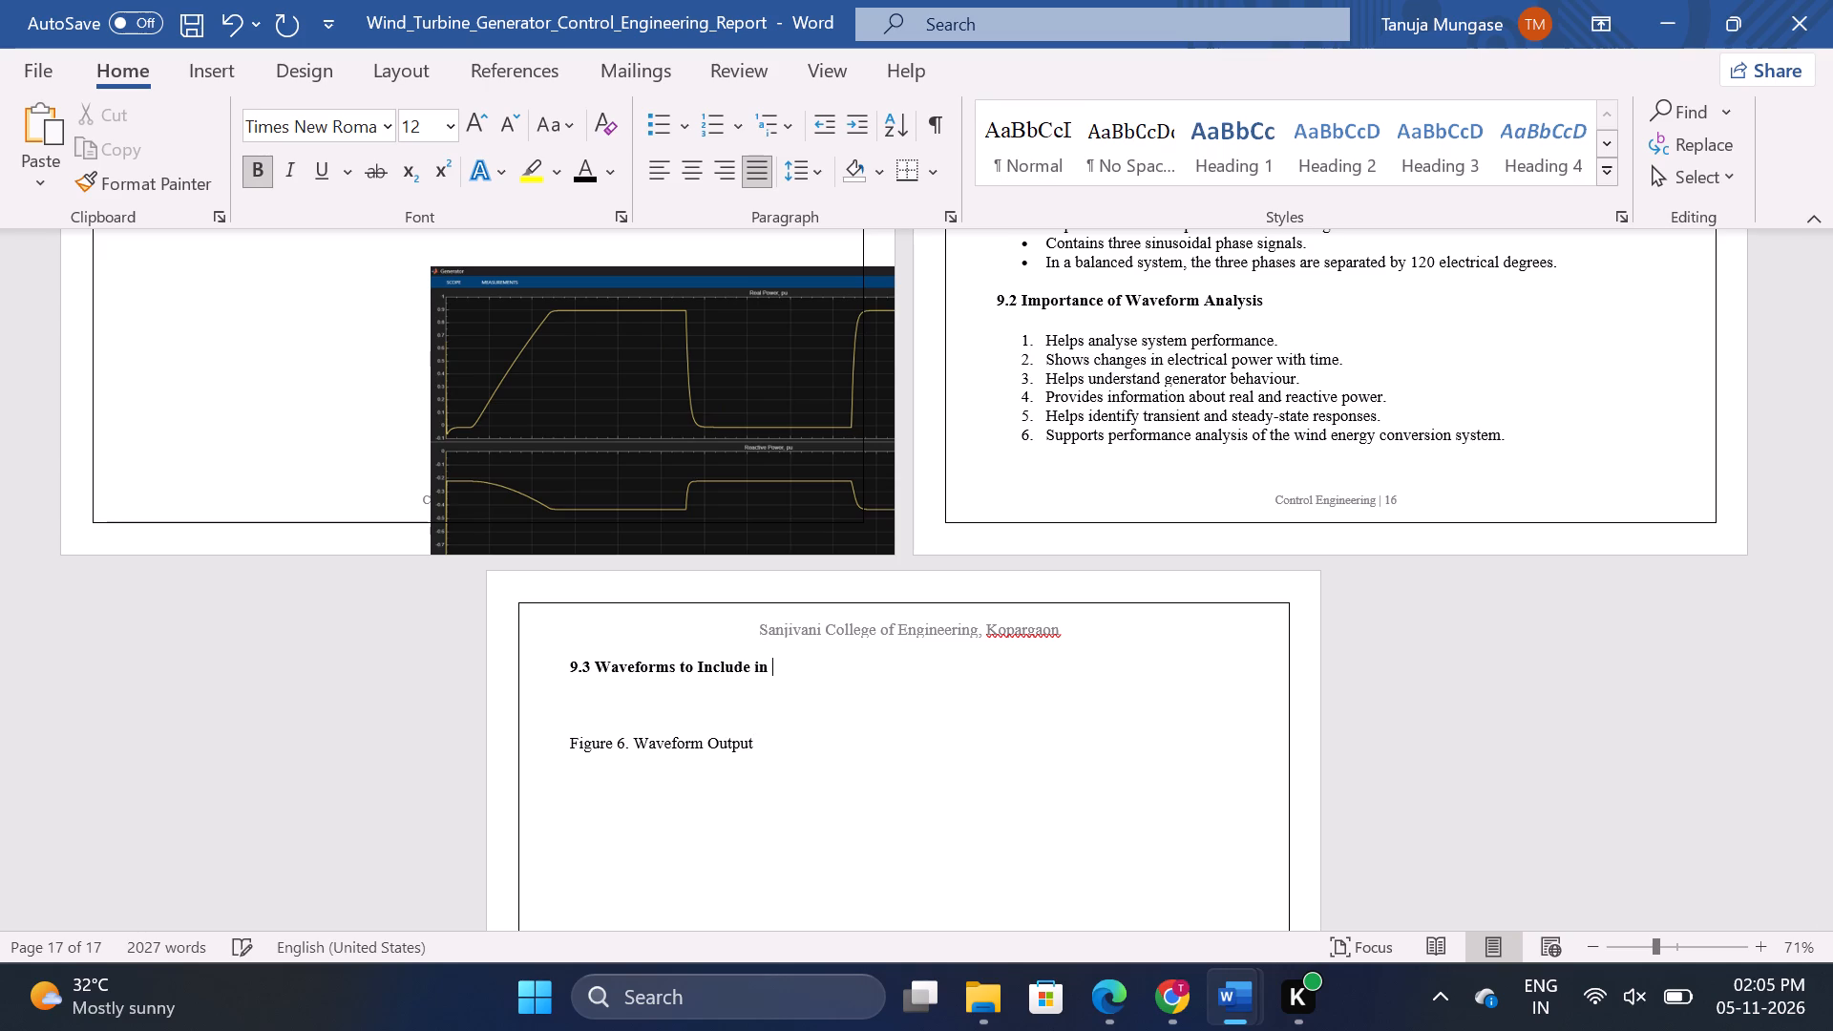
key("BackSpace")
key("BackSpace")
key("BackSpace")
key("BackSpace")
key("BackSpace")
key("BackSpace")
key("BackSpace")
key("BackSpace")
key("BackSpace")
key("BackSpace")
key("BackSpace")
key("BackSpace")
key("BackSpace")
key("BackSpace")
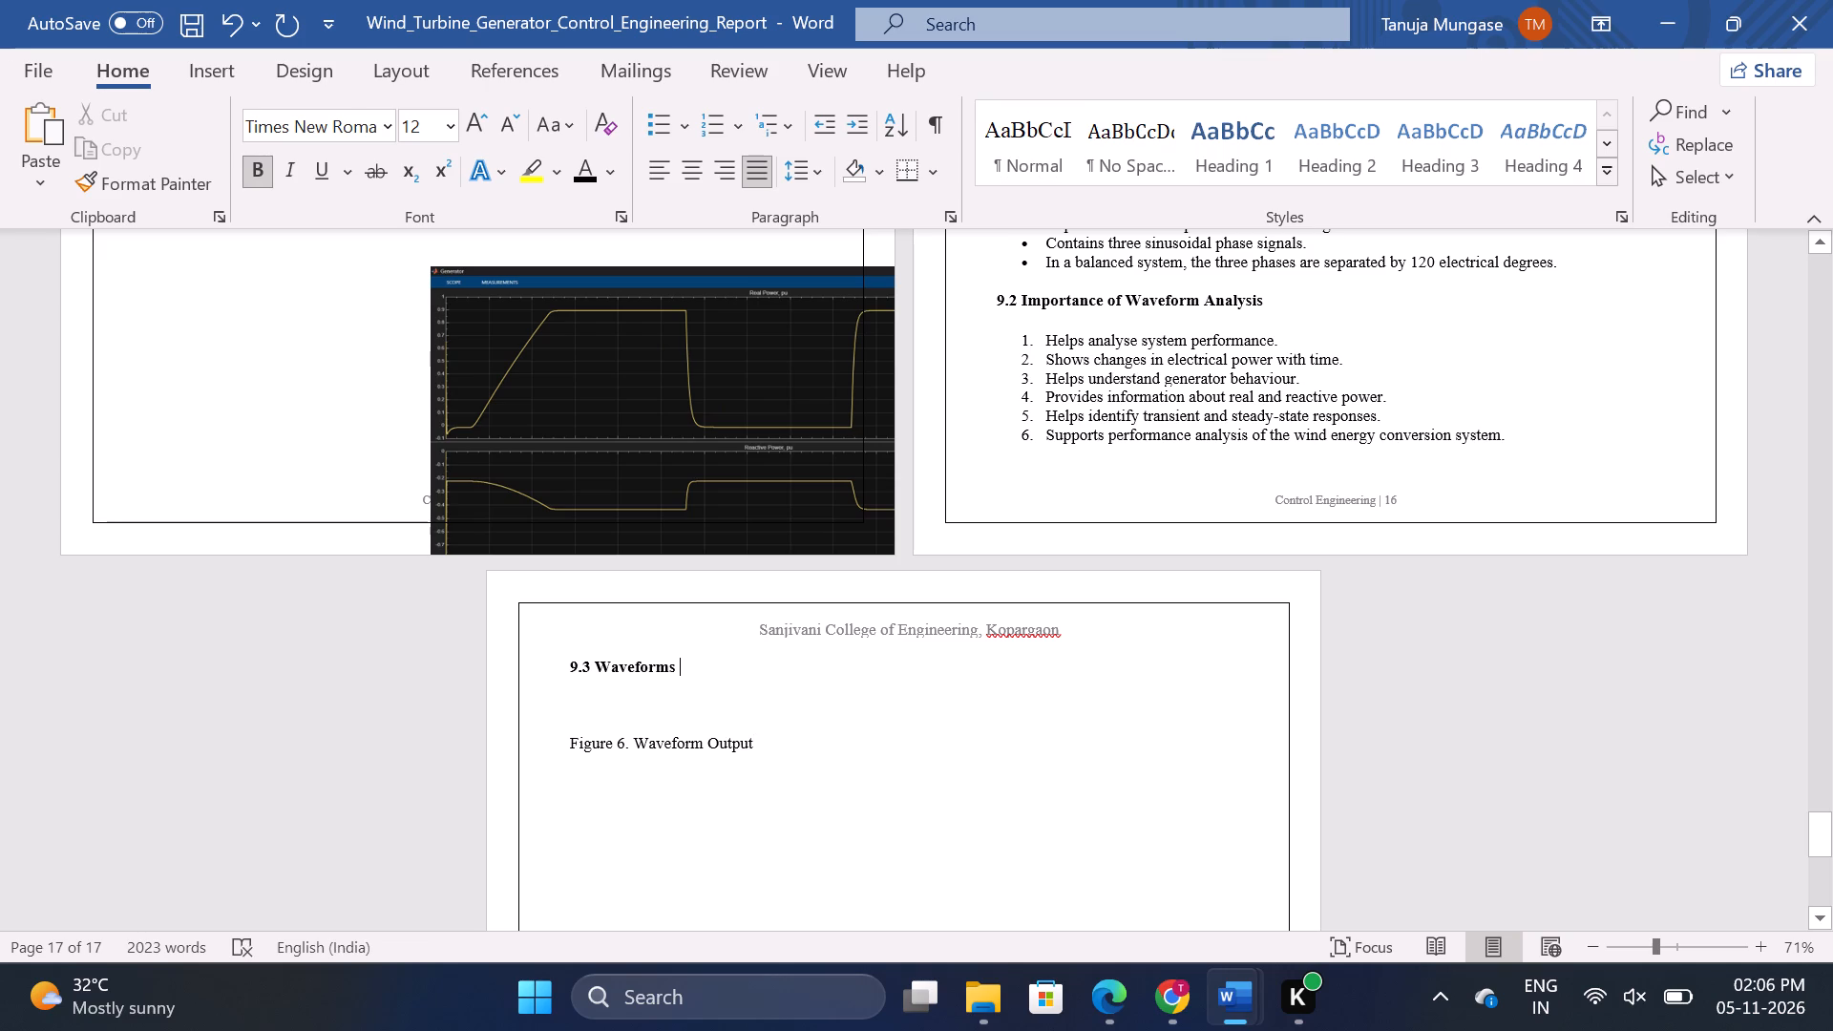
Insert eleven blank lines before the Figure 6 caption to make room for the scope screenshot.
left_click(572, 744)
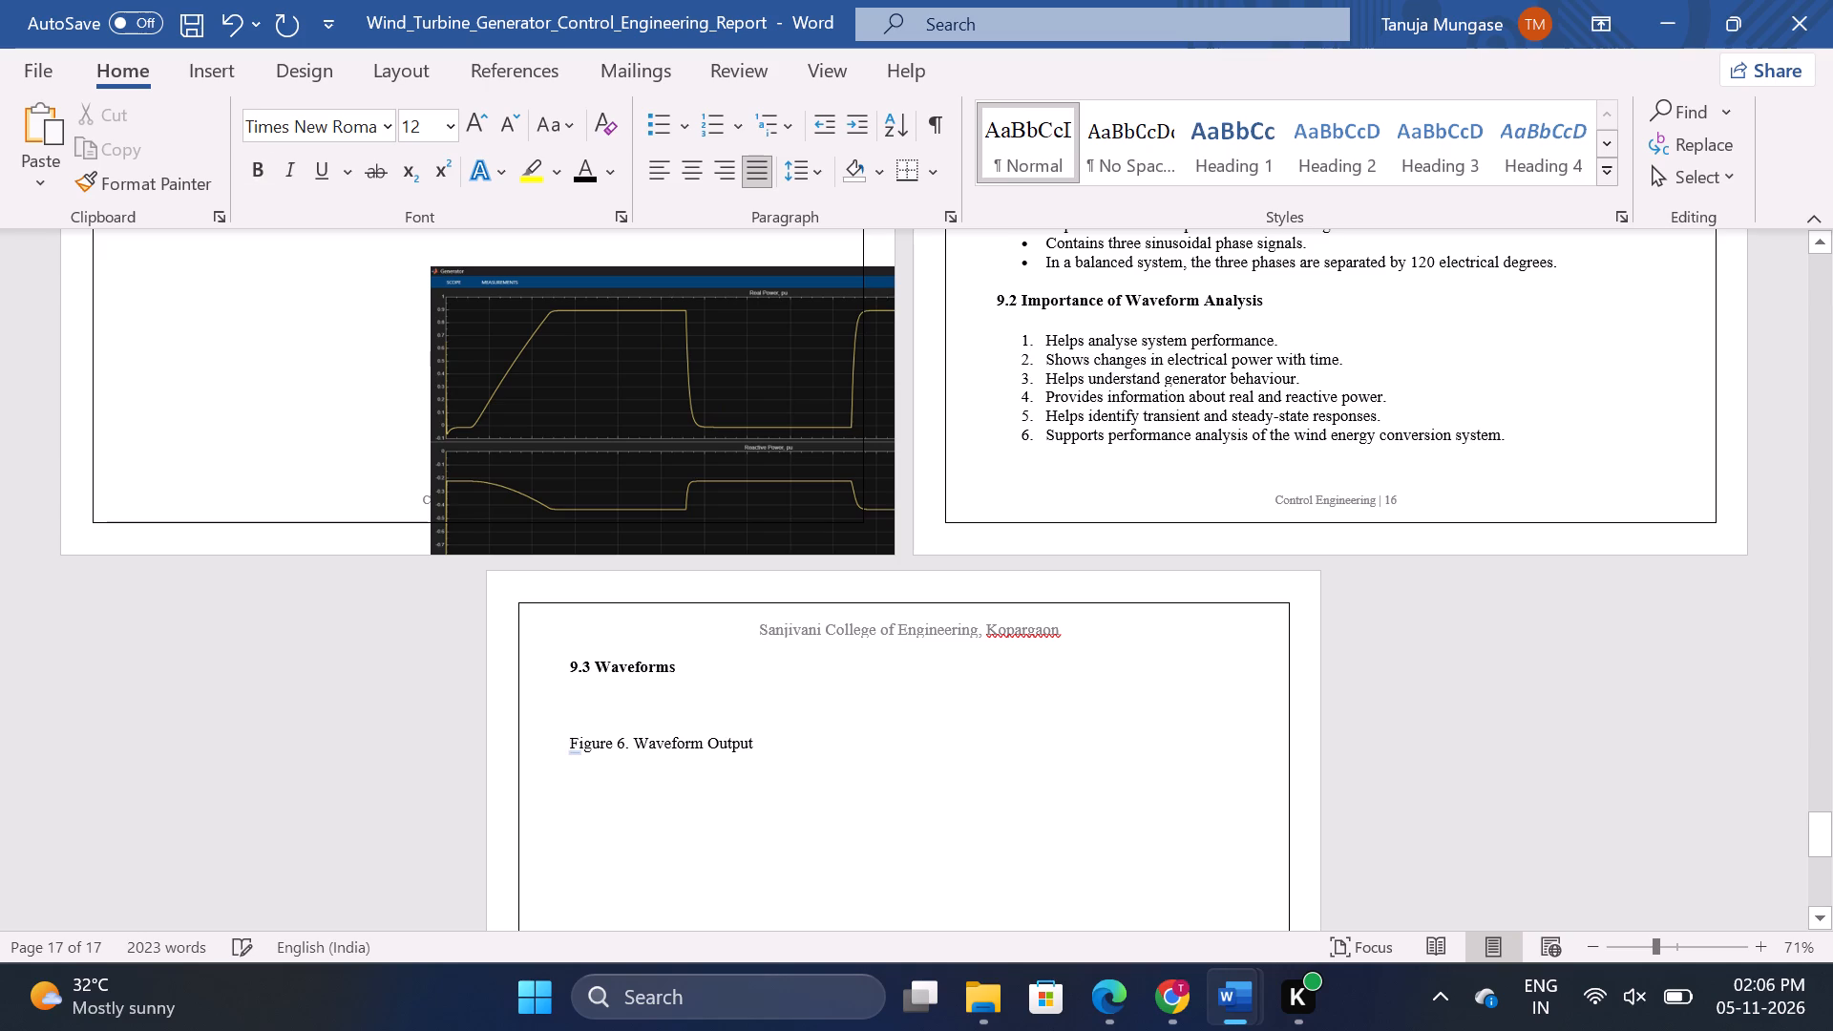
key("Return")
key("Return")
key("Return")
key("Return")
key("Return")
key("Return")
key("Return")
key("Return")
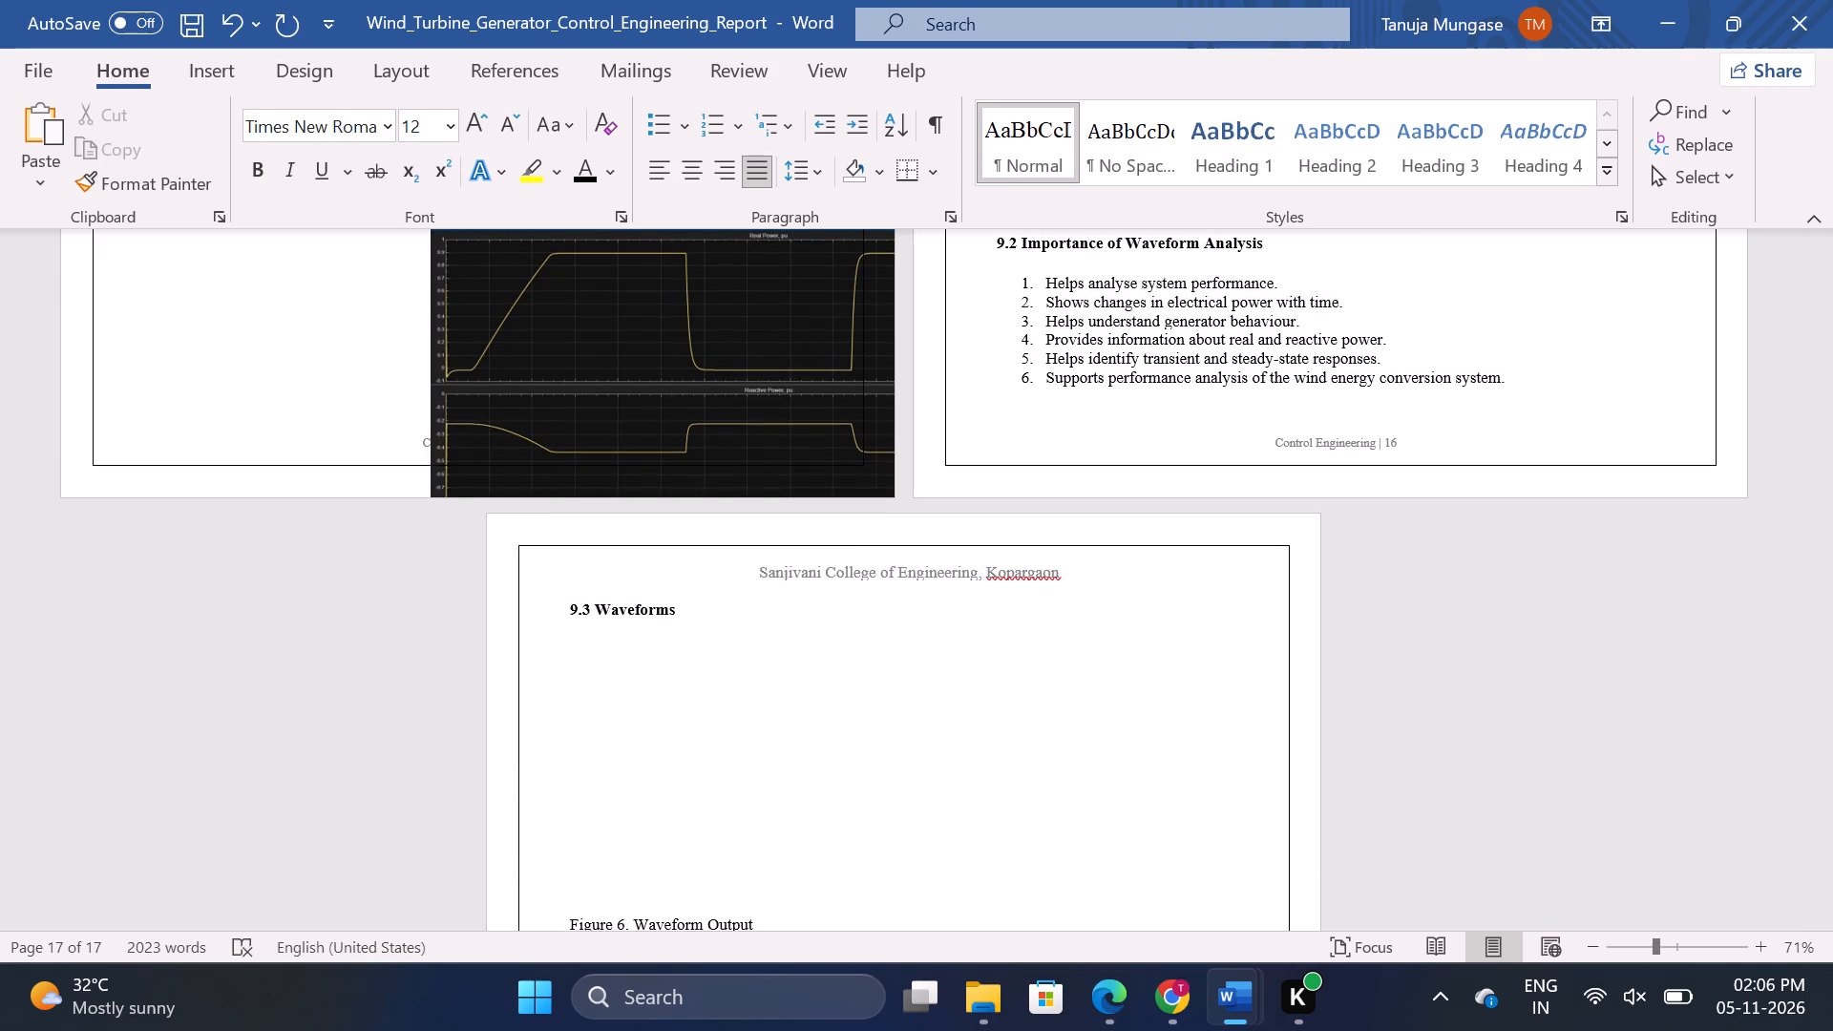
scroll(572, 744, "down", 1)
scroll(558, 422, "up", 1)
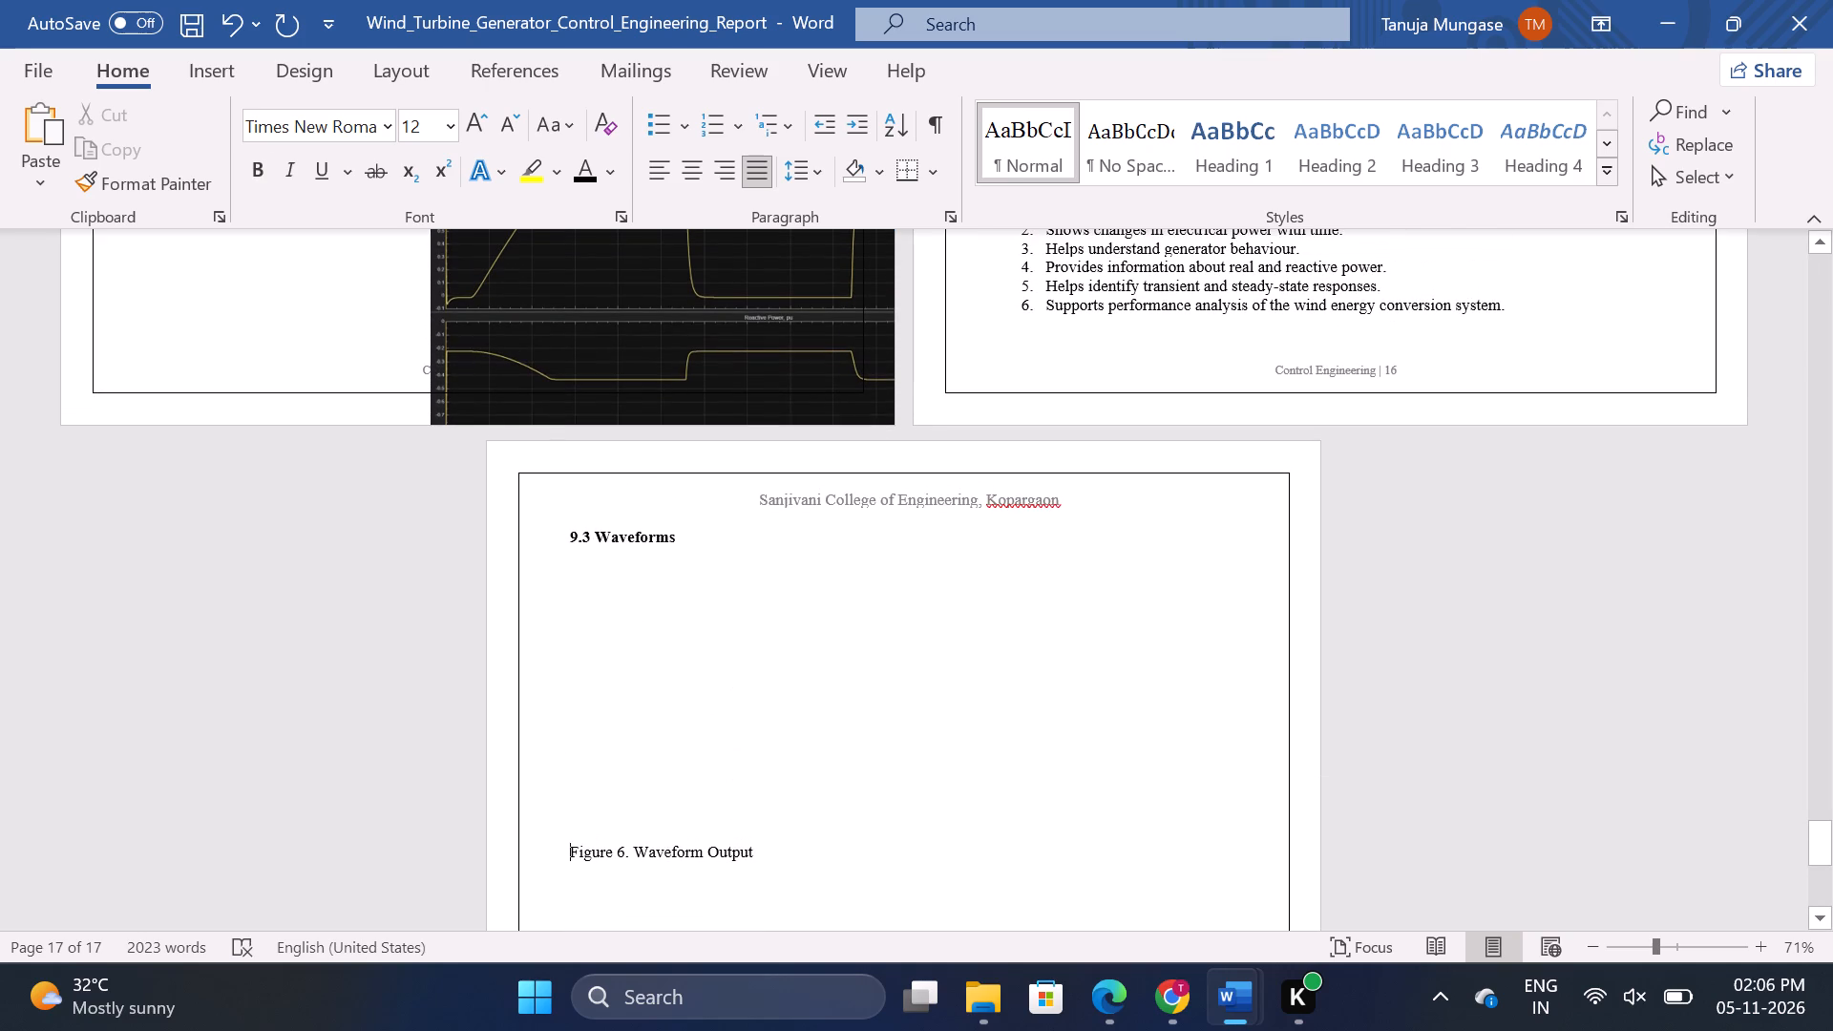
key("Return")
key("Return")
key("Return")
Move the scope screenshot back onto page 17, fitting it between the 9.3 Waveforms heading and the Figure 6 caption.
left_click_drag(659, 297, 788, 718)
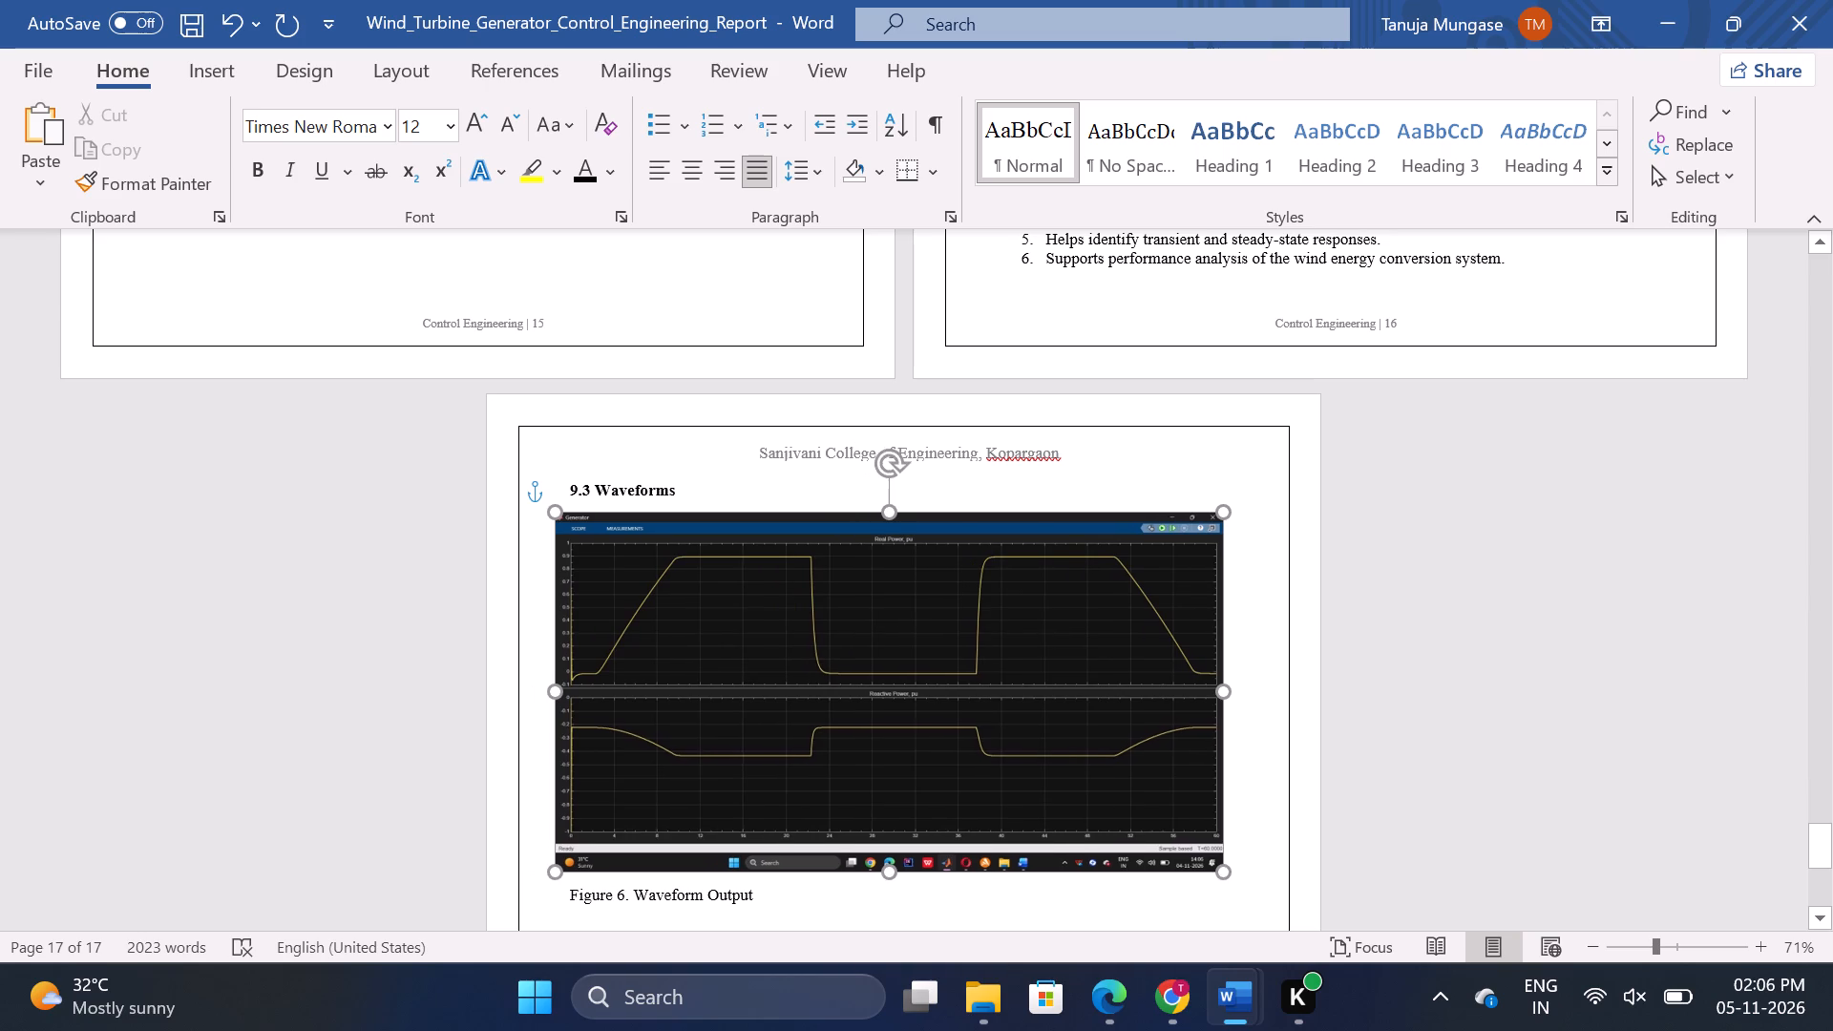
left_click_drag(788, 718, 787, 717)
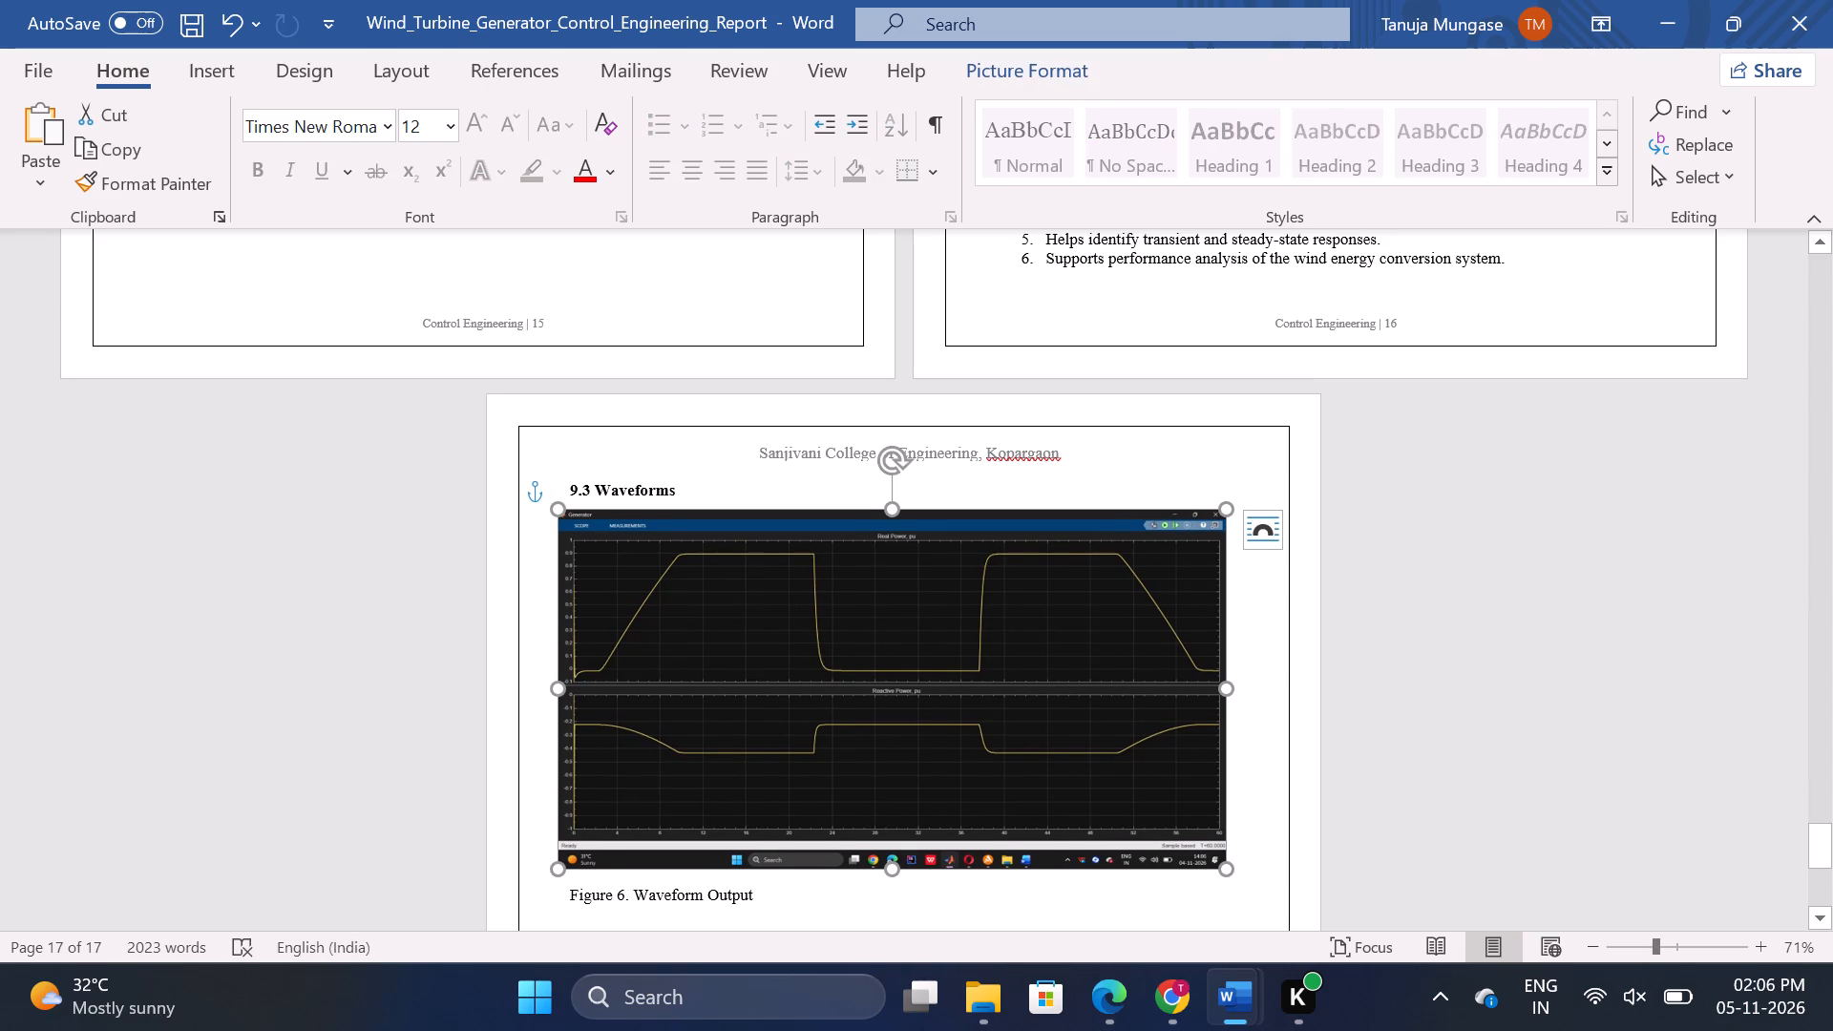
left_click(714, 743)
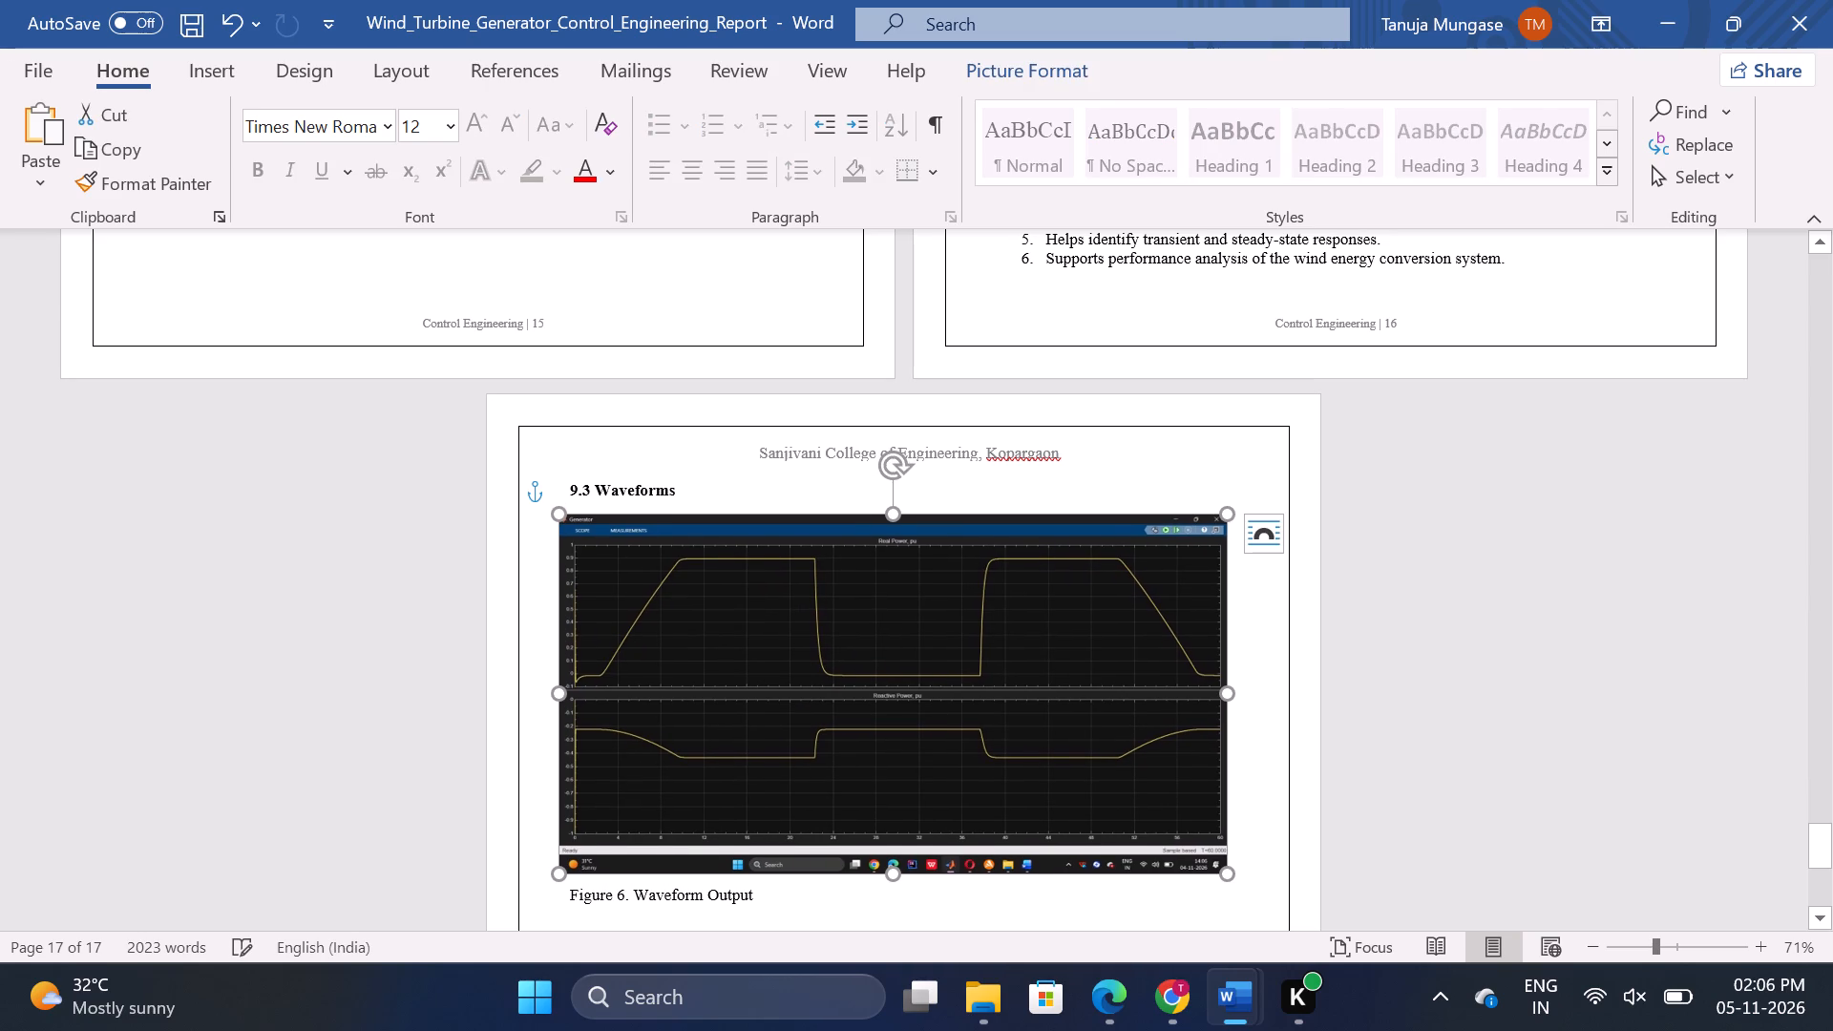
Center the "Figure 6. Waveform Output" caption beneath the scope screenshot, and check the free space below it.
left_click_drag(760, 891, 570, 896)
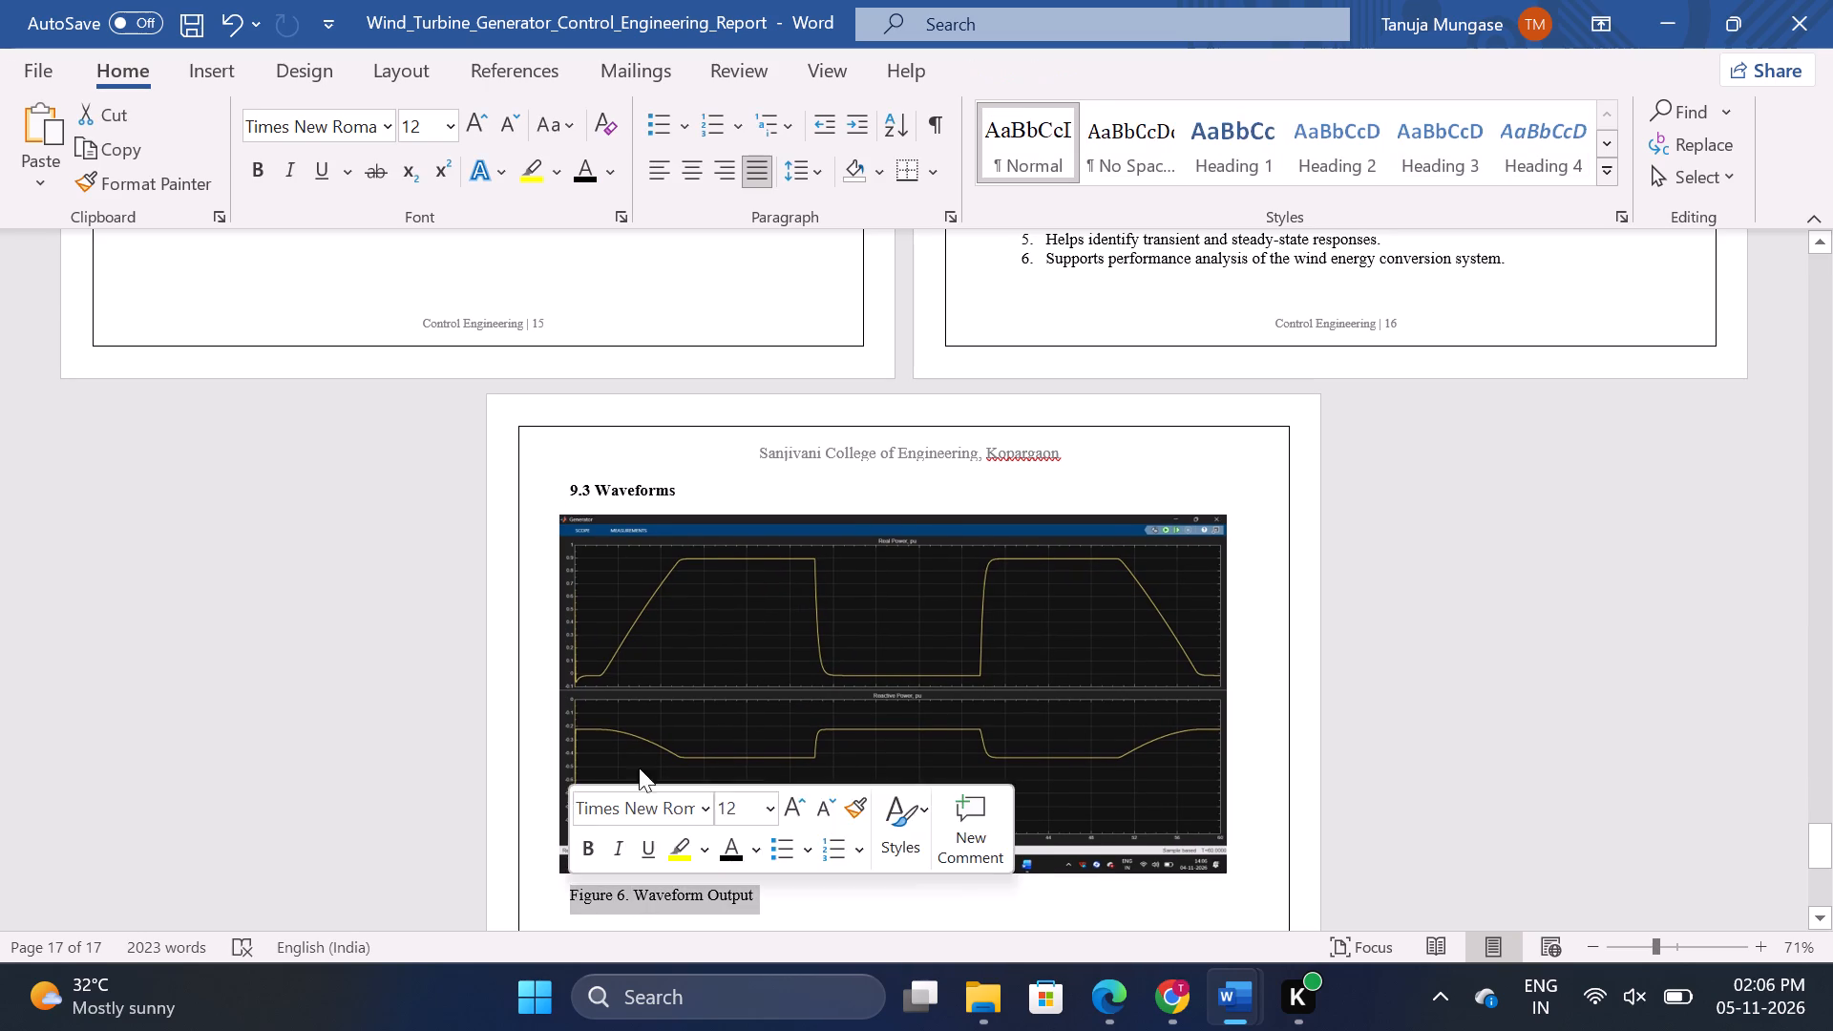
left_click(683, 167)
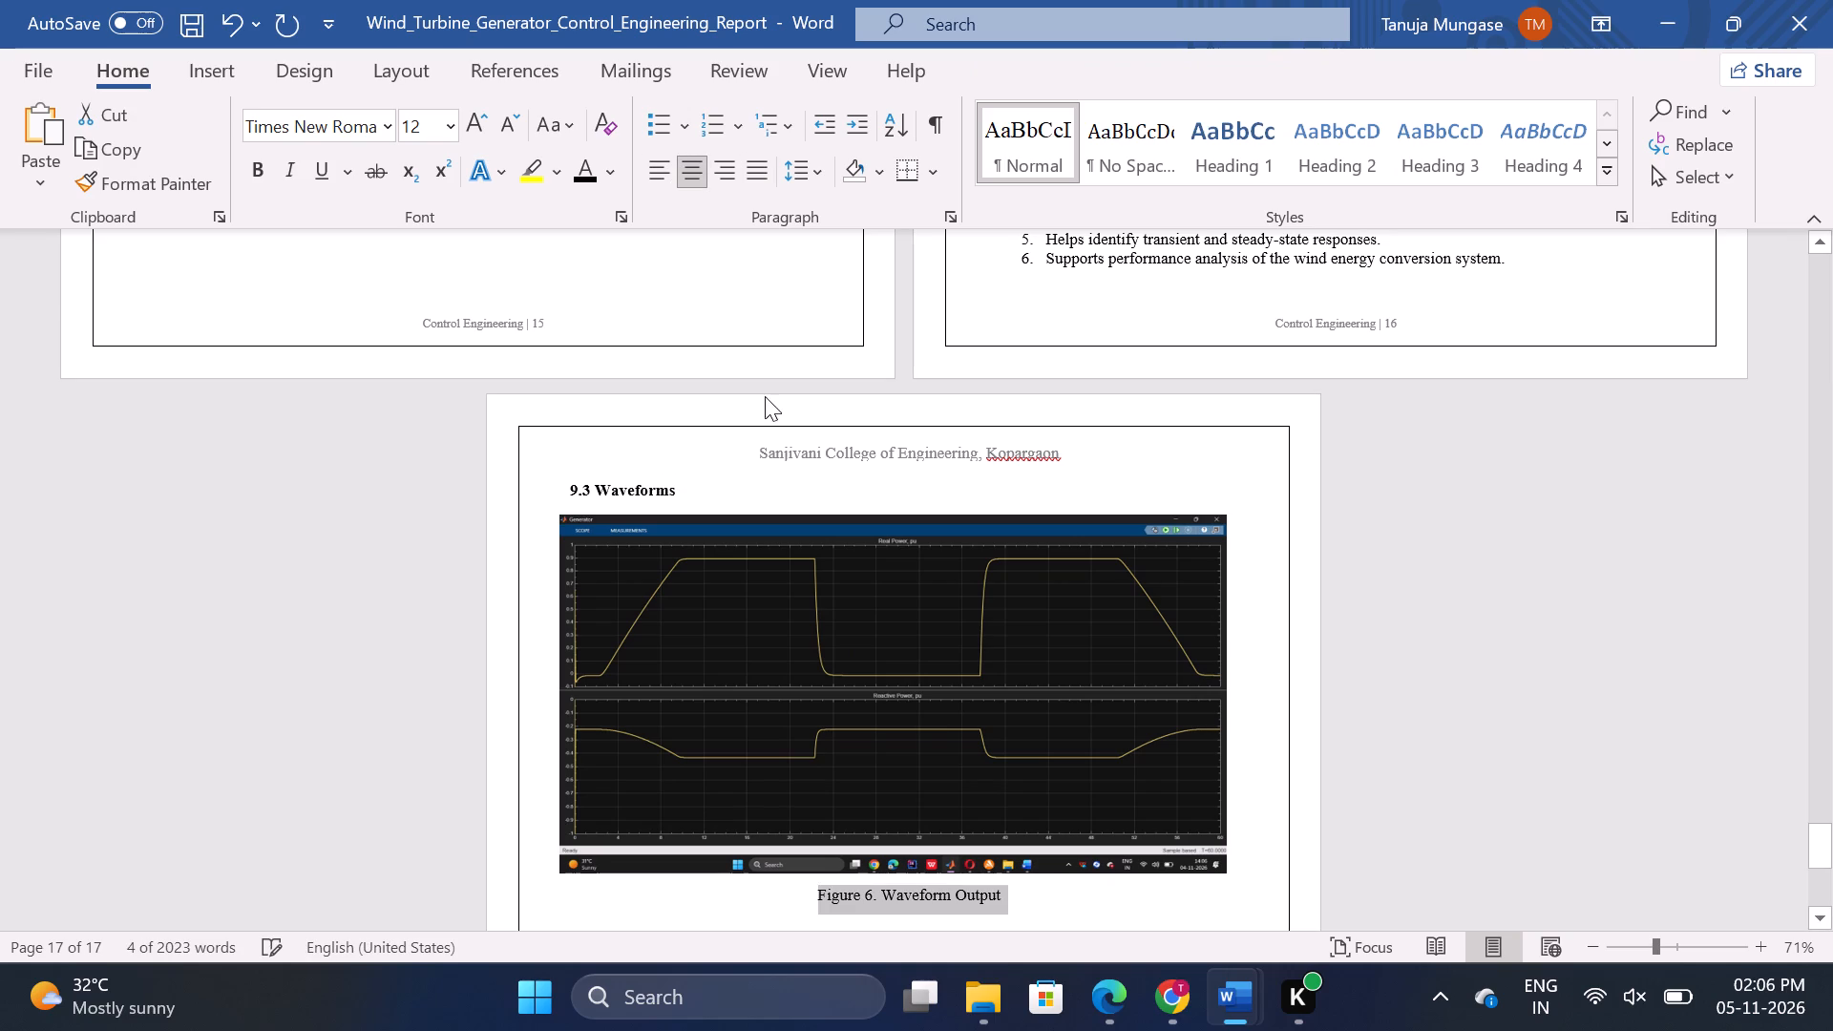
left_click(851, 568)
scroll(851, 568, "down", 3)
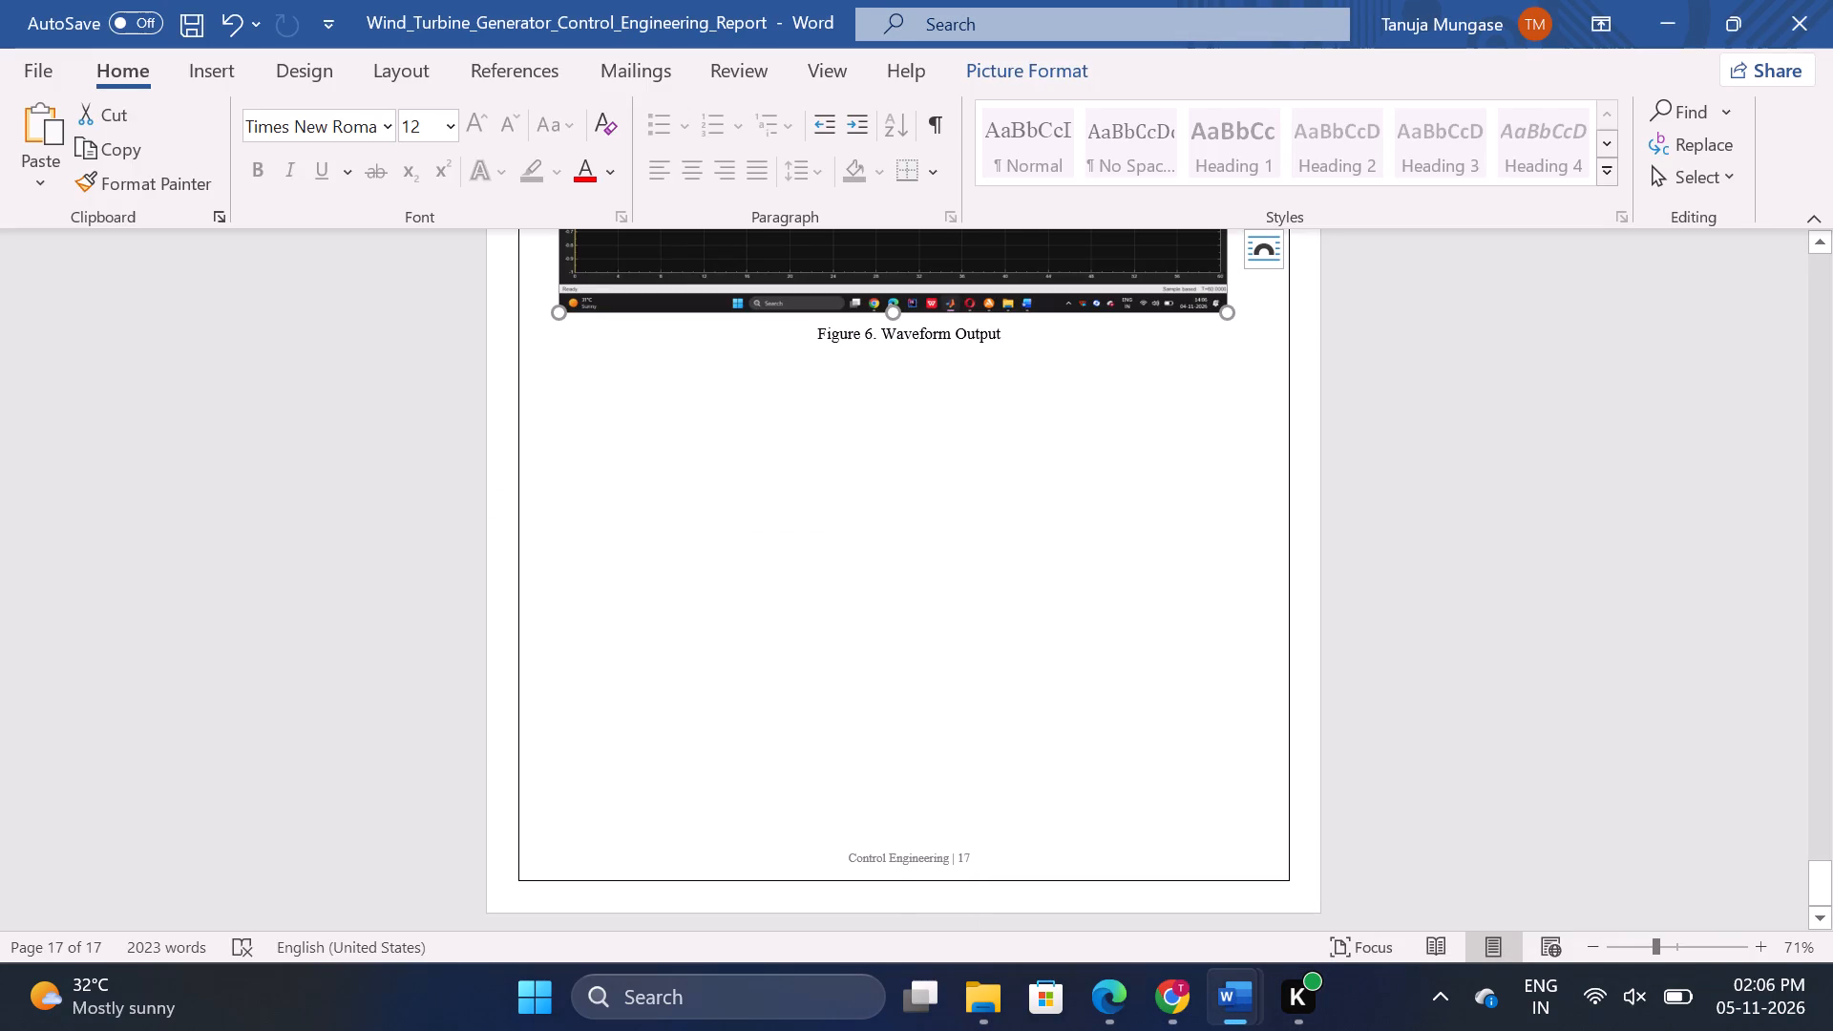
left_click(789, 418)
key("Down")
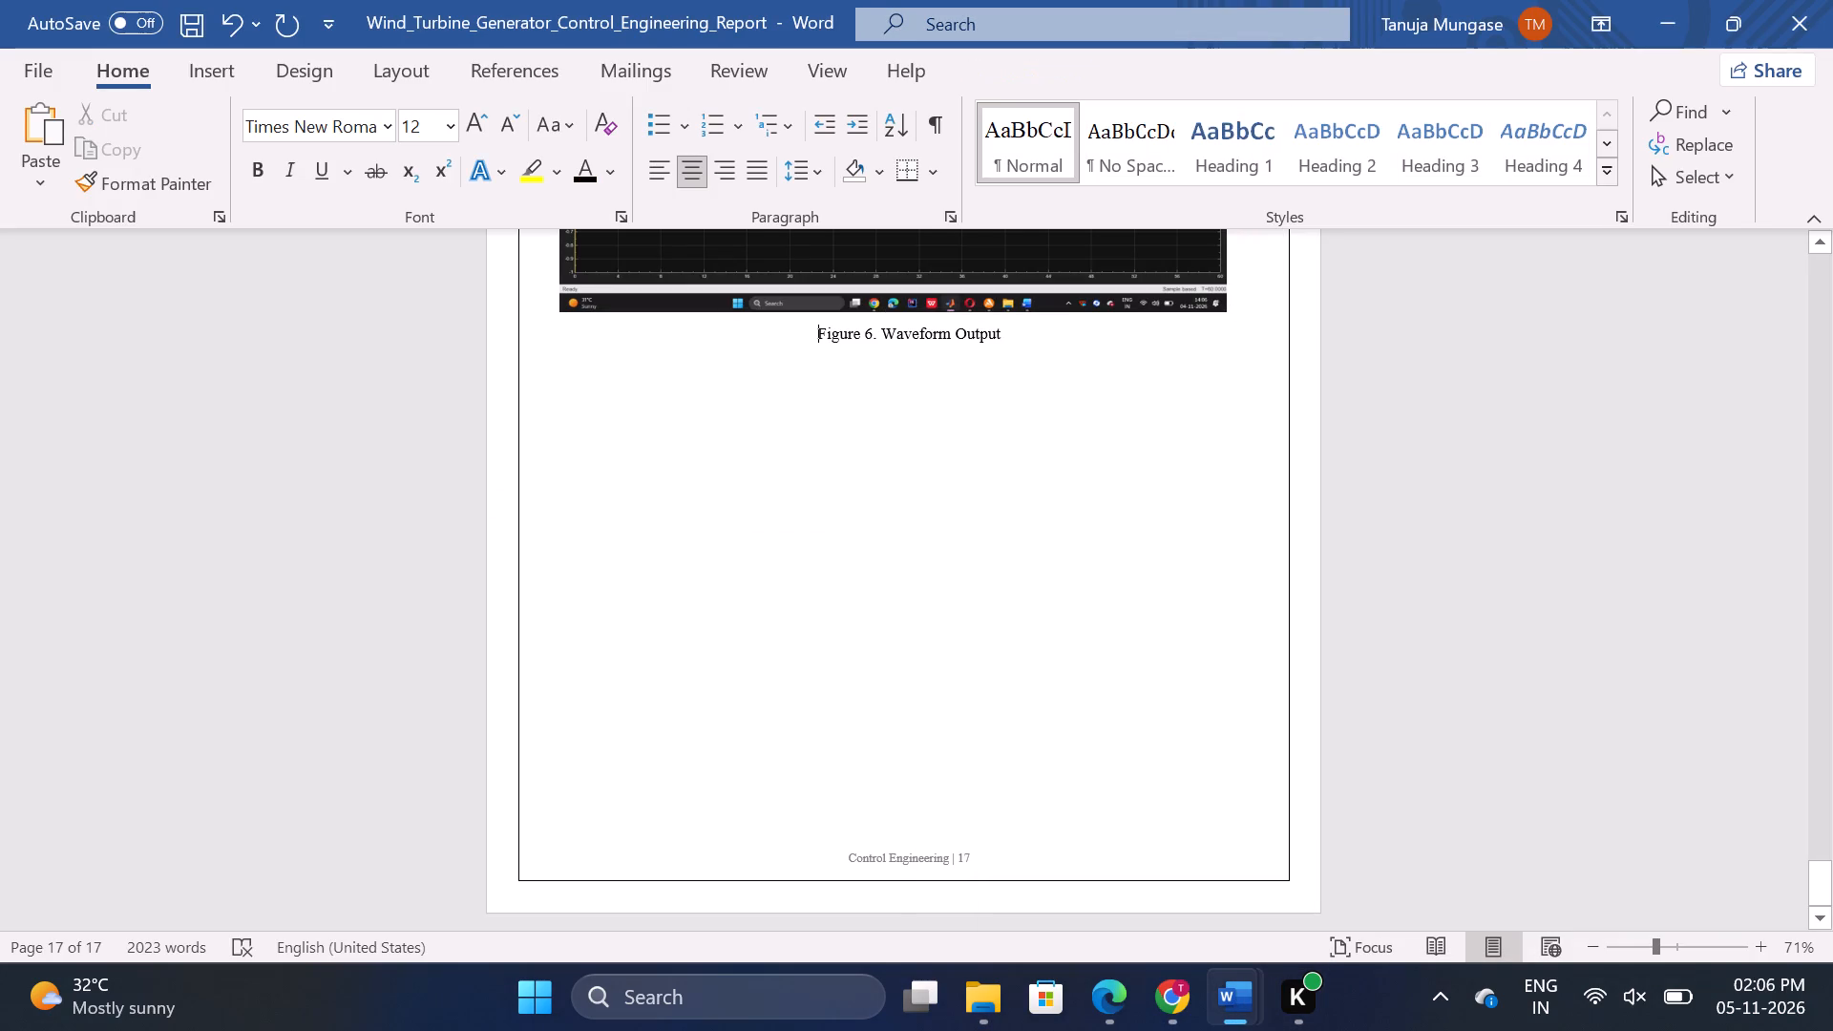
key("ctrl+v")
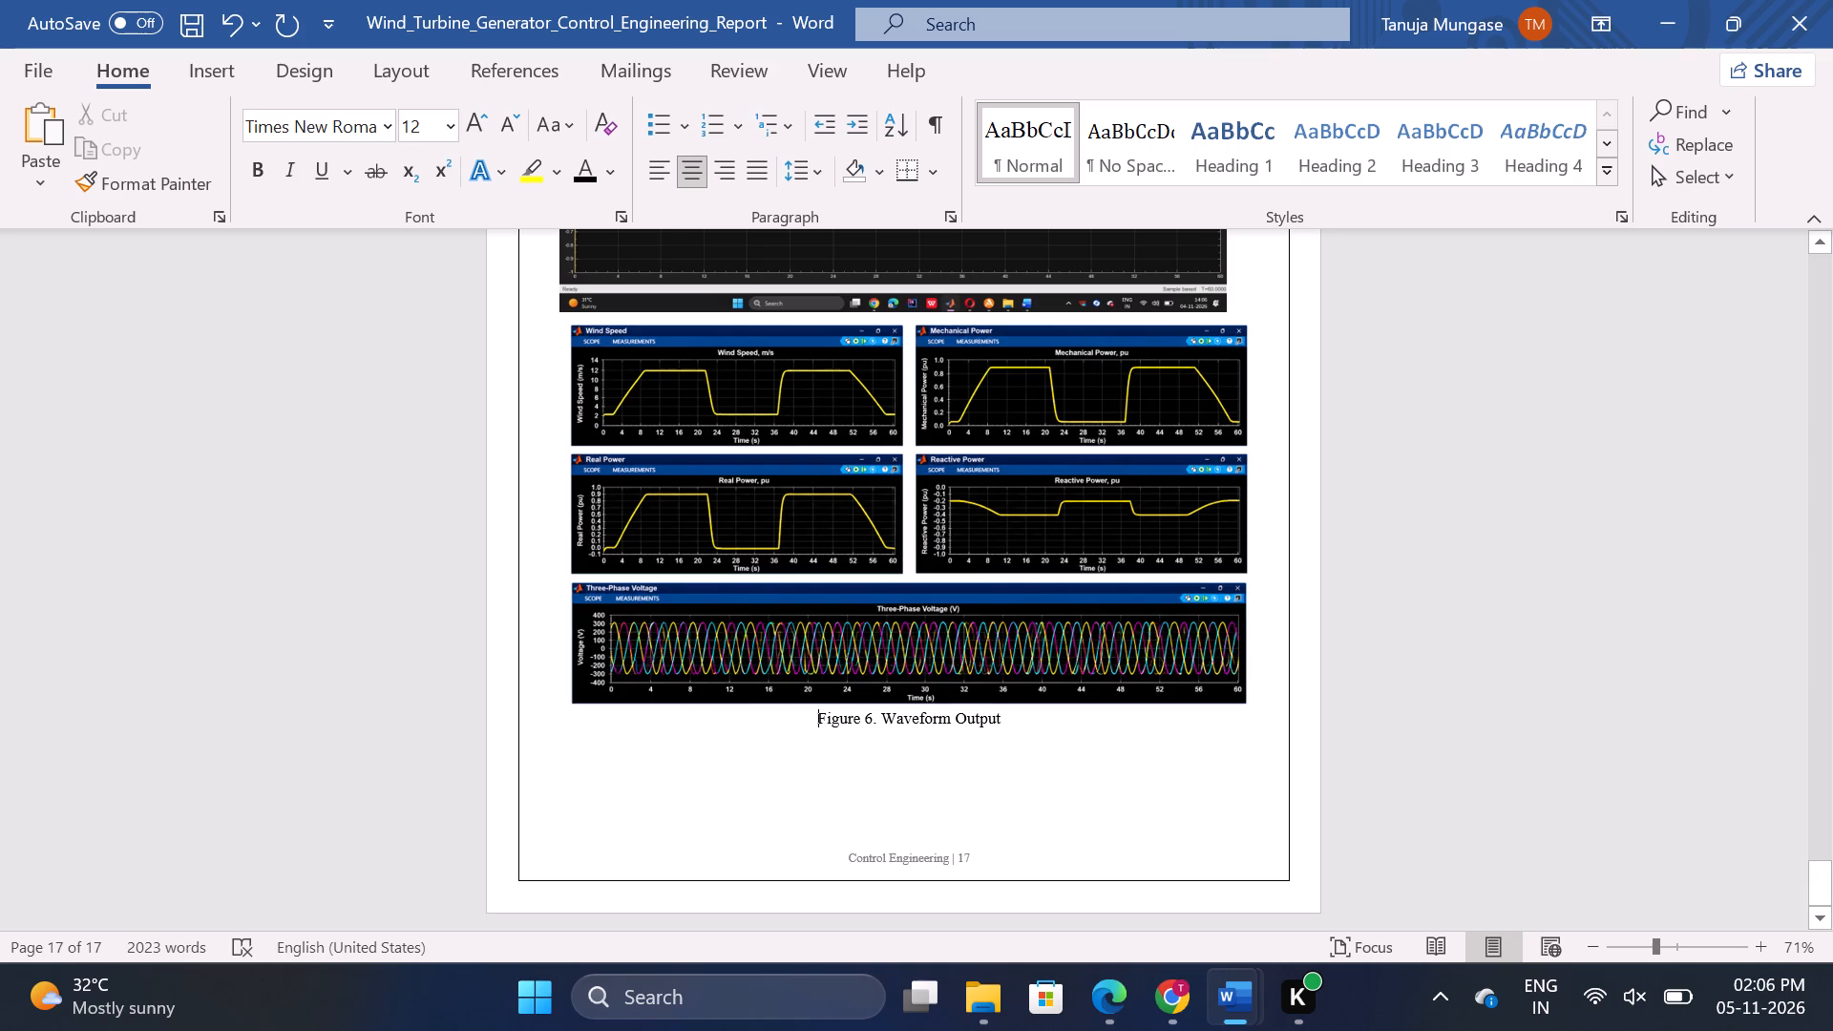
Set the five-waveform image to float in front of text and position it just beneath the "Figure 6. Waveform Output" caption.
left_click_drag(959, 603, 958, 628)
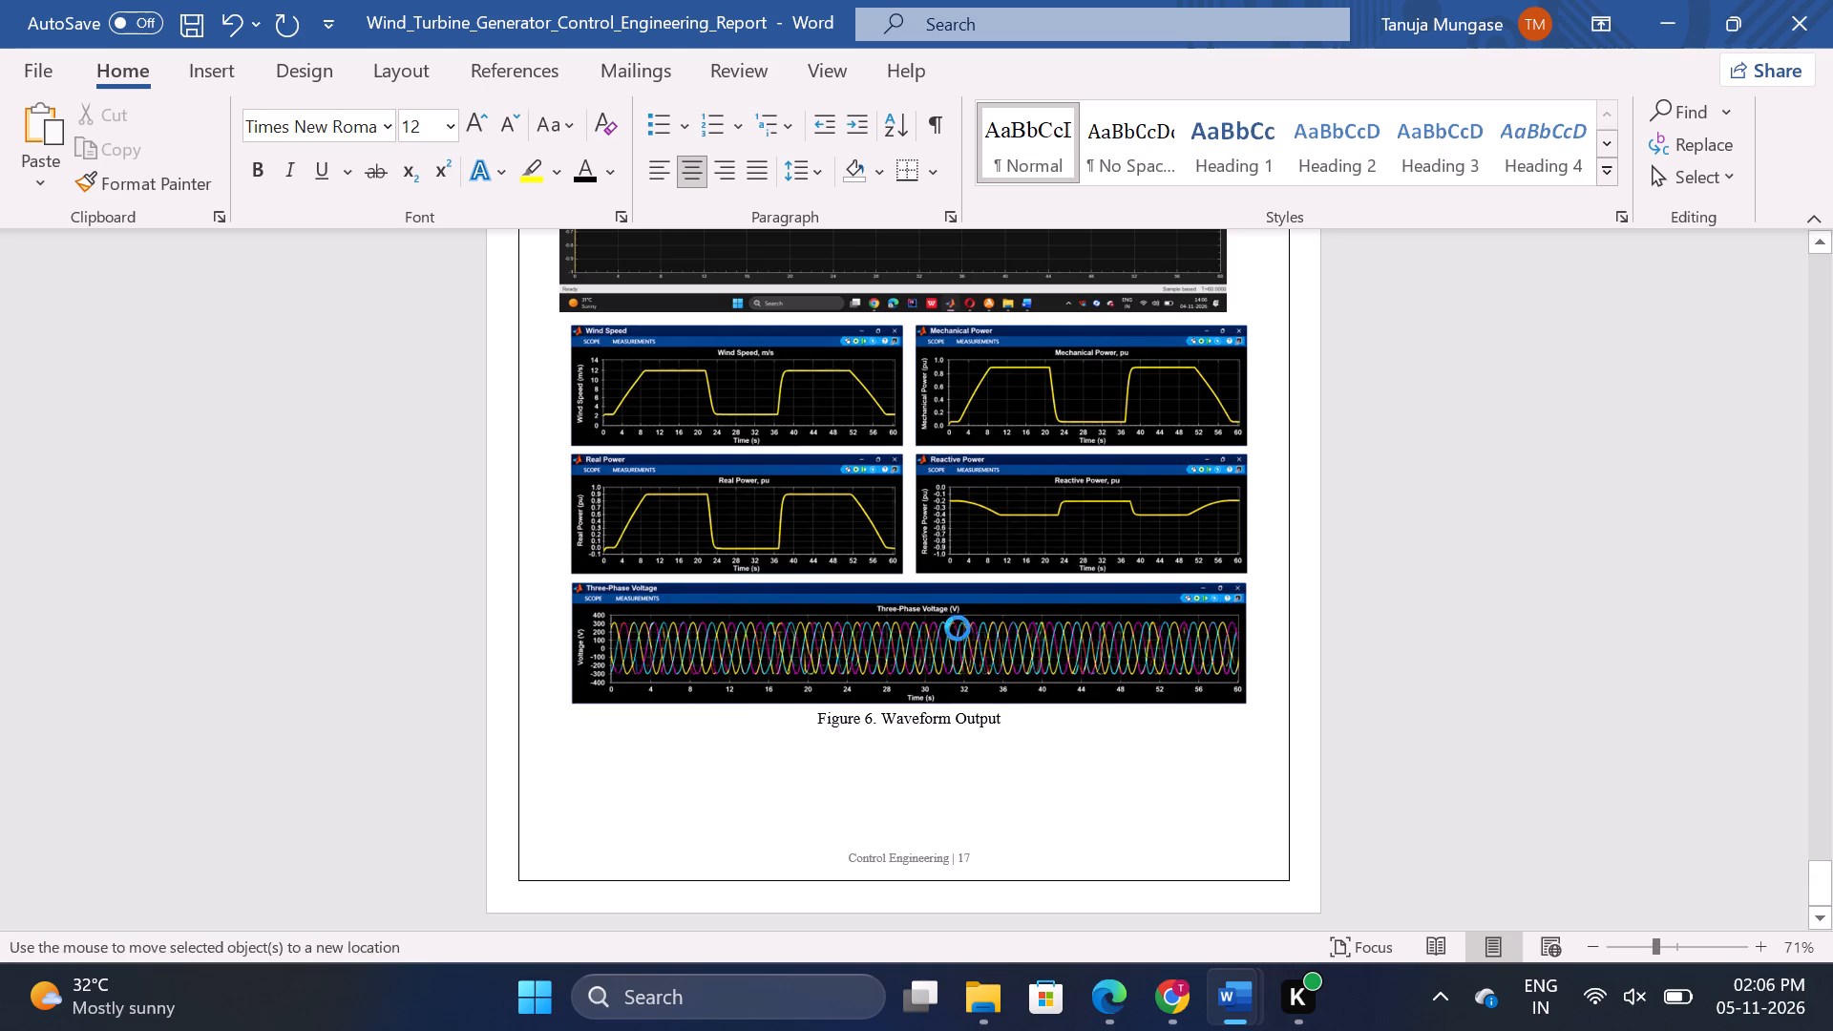
left_click_drag(958, 628, 893, 620)
left_click(893, 620)
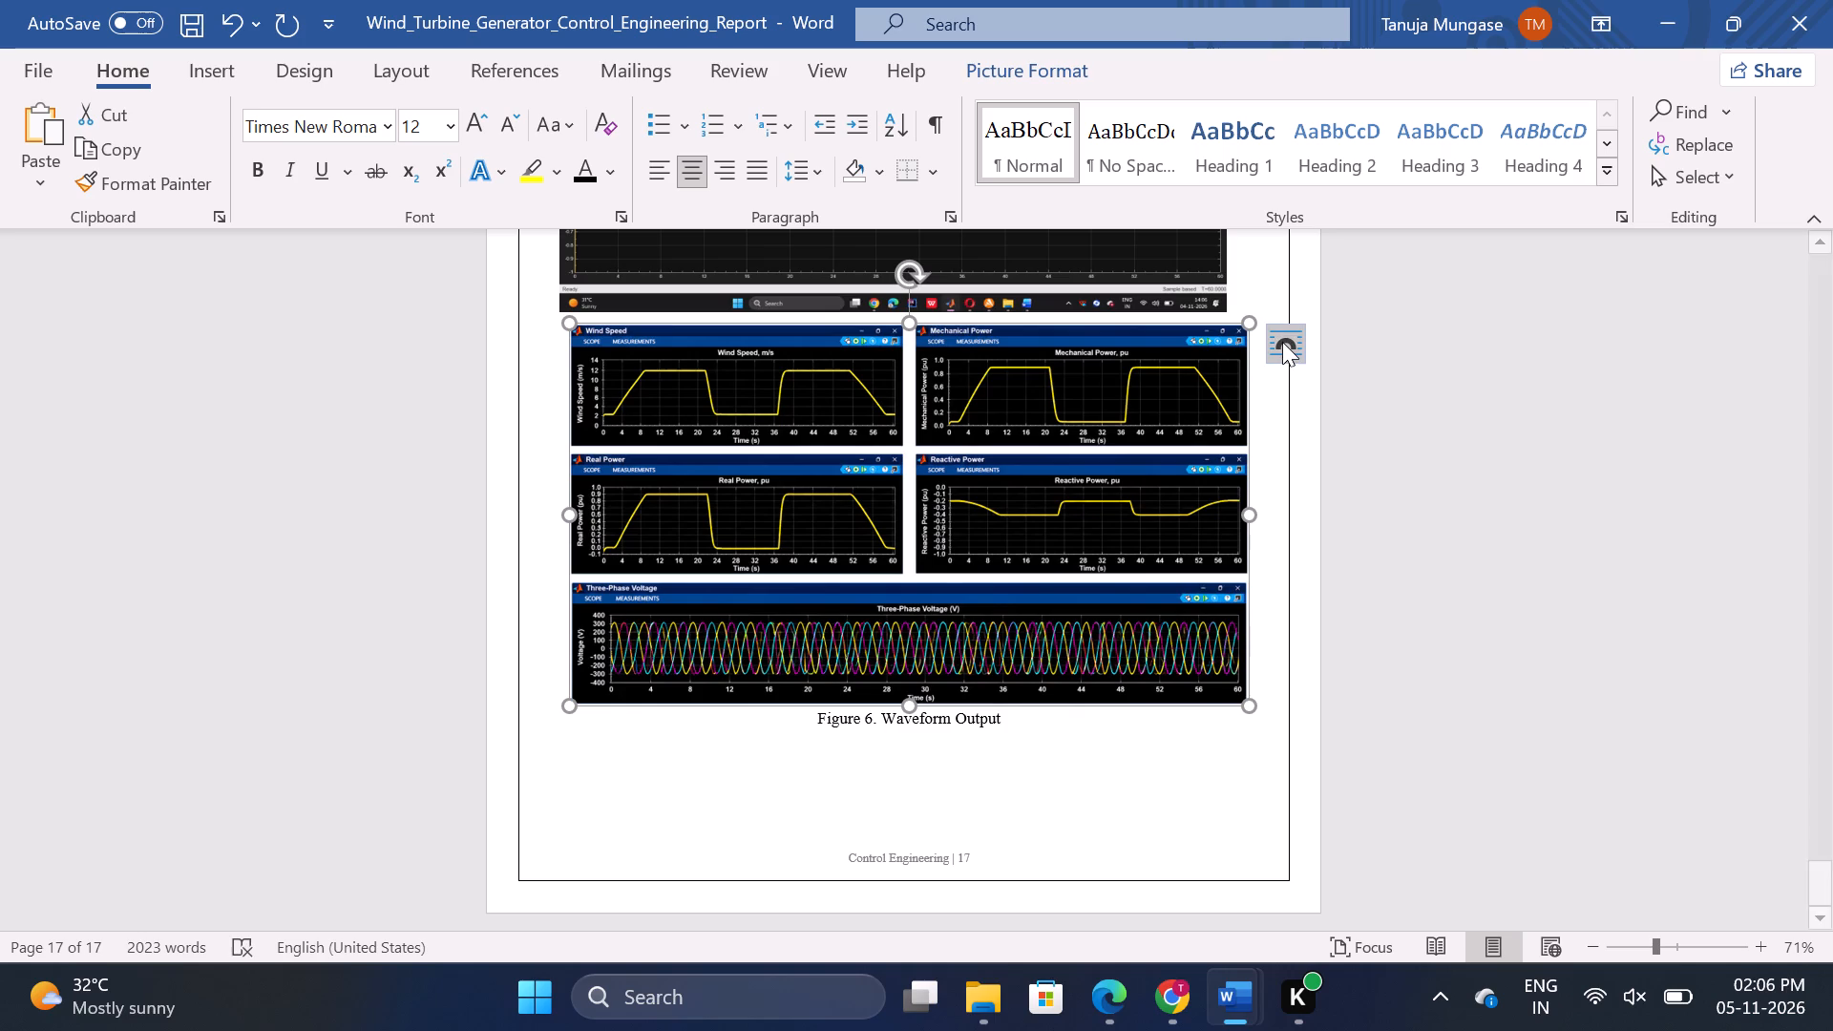
left_click(1282, 342)
left_click(1486, 626)
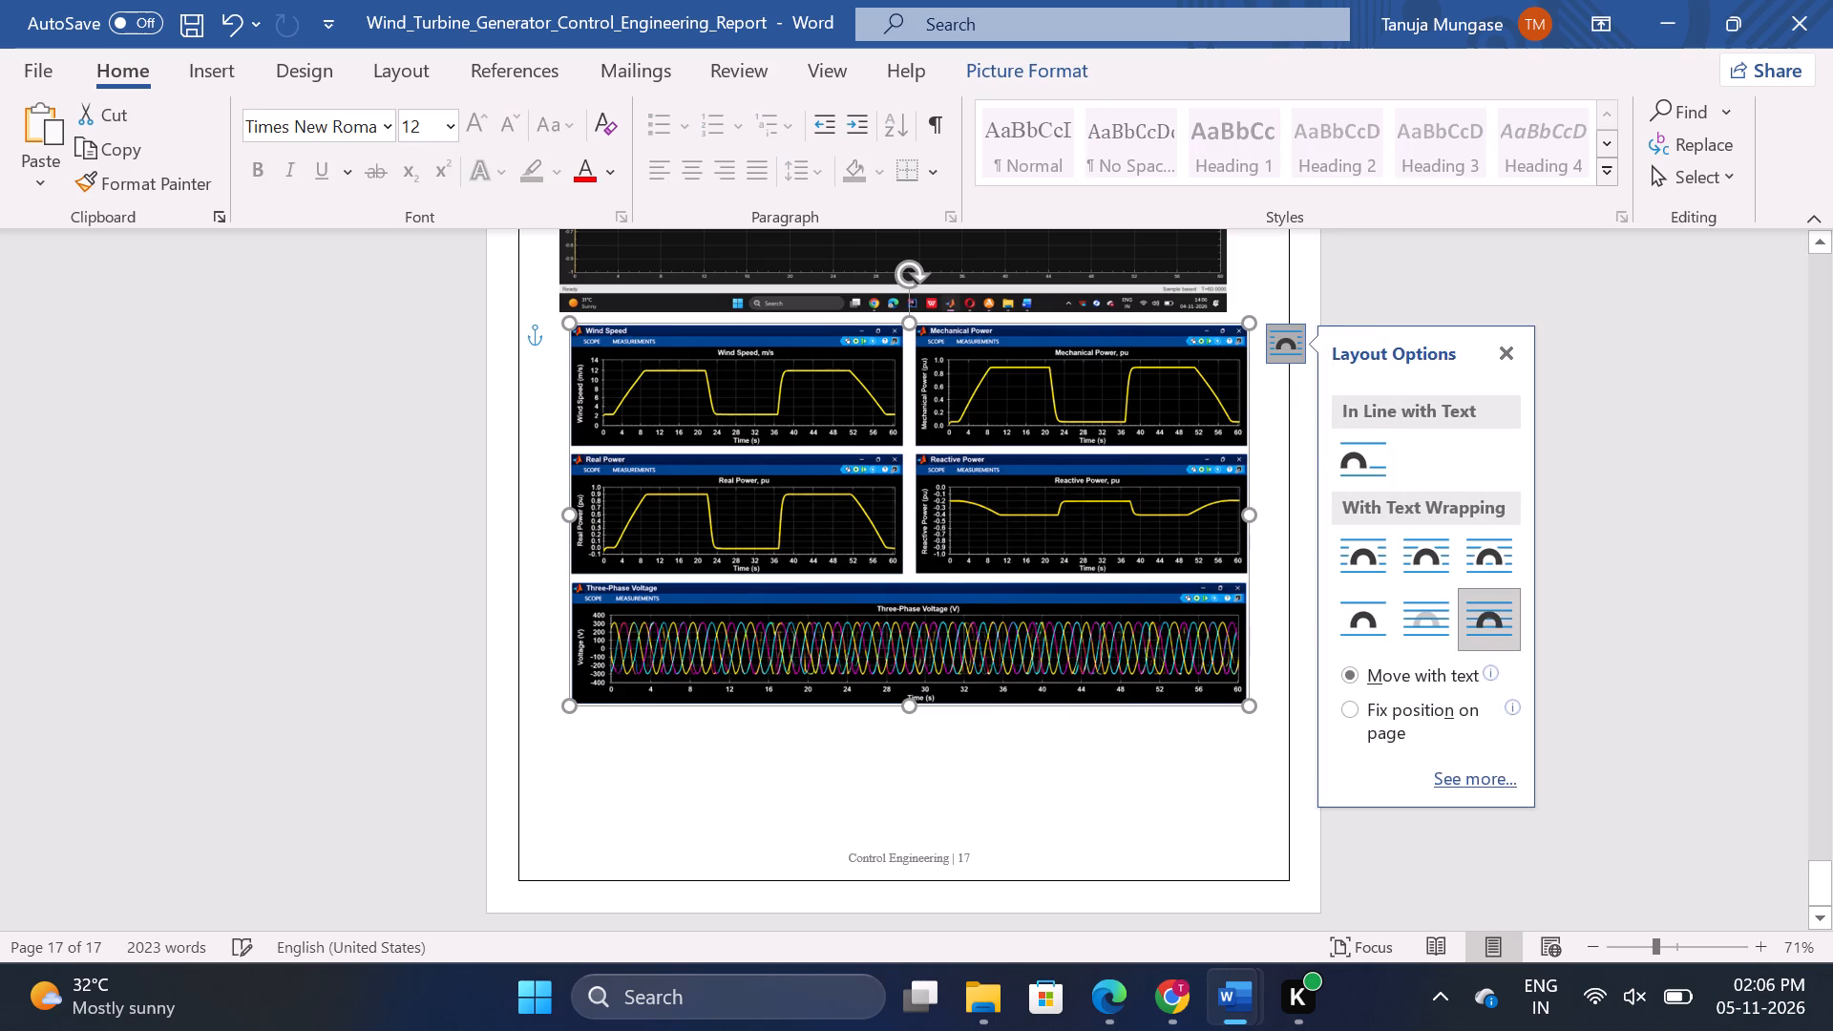
left_click_drag(911, 589, 906, 665)
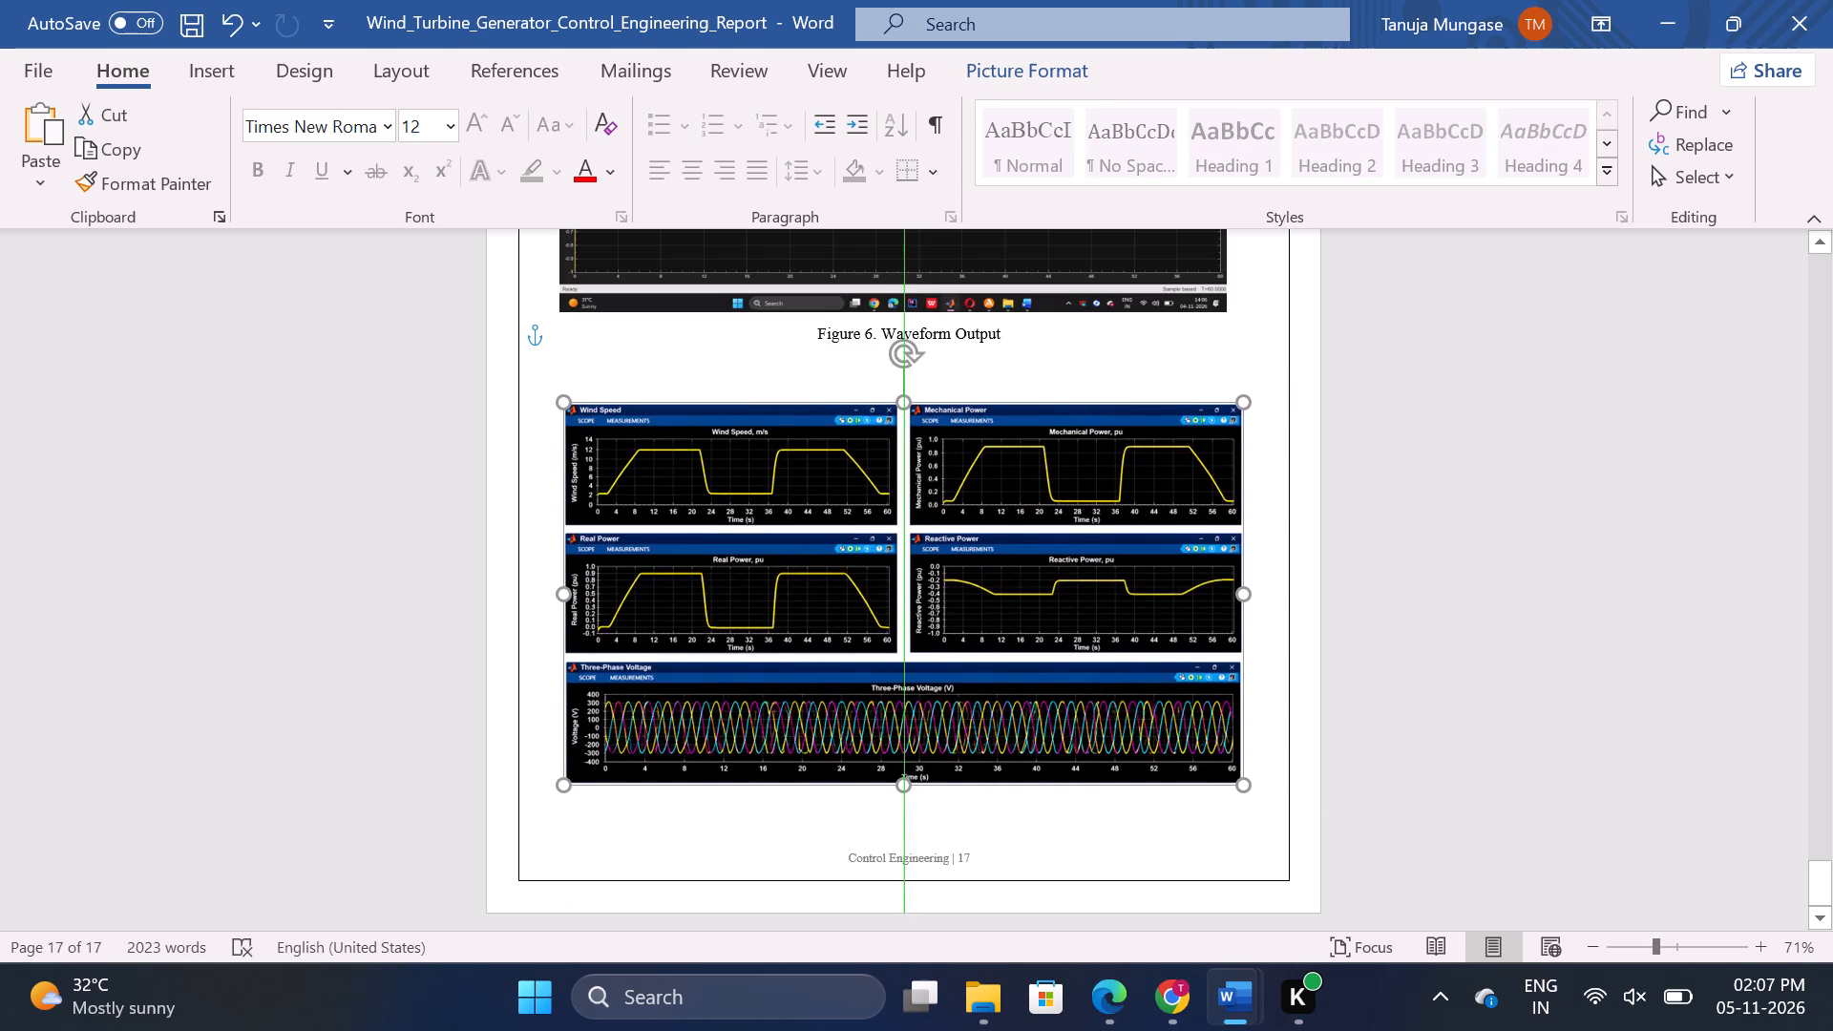
left_click_drag(906, 665, 913, 633)
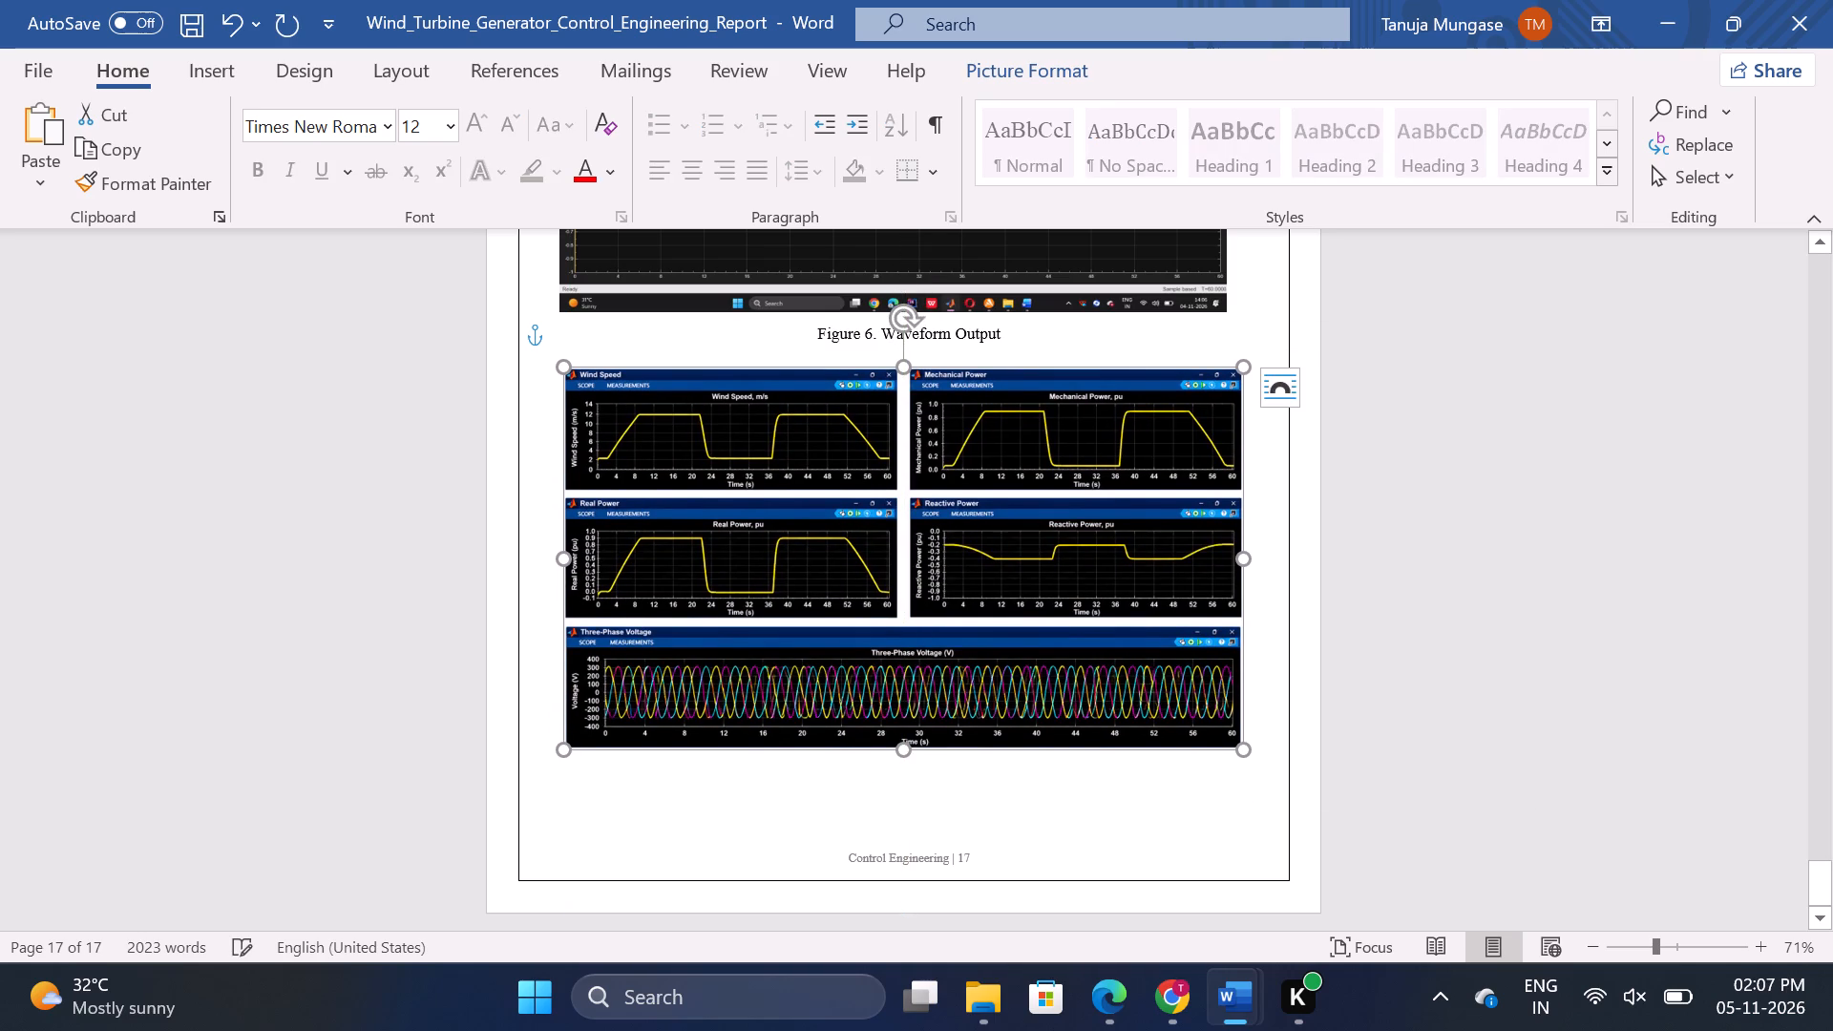
Widen the scope screenshot under 9.3 Waveforms to match the five-waveform image's width and line up the two images' edges.
scroll(858, 579, "up", 1)
left_click(900, 428)
scroll(900, 428, "up", 1)
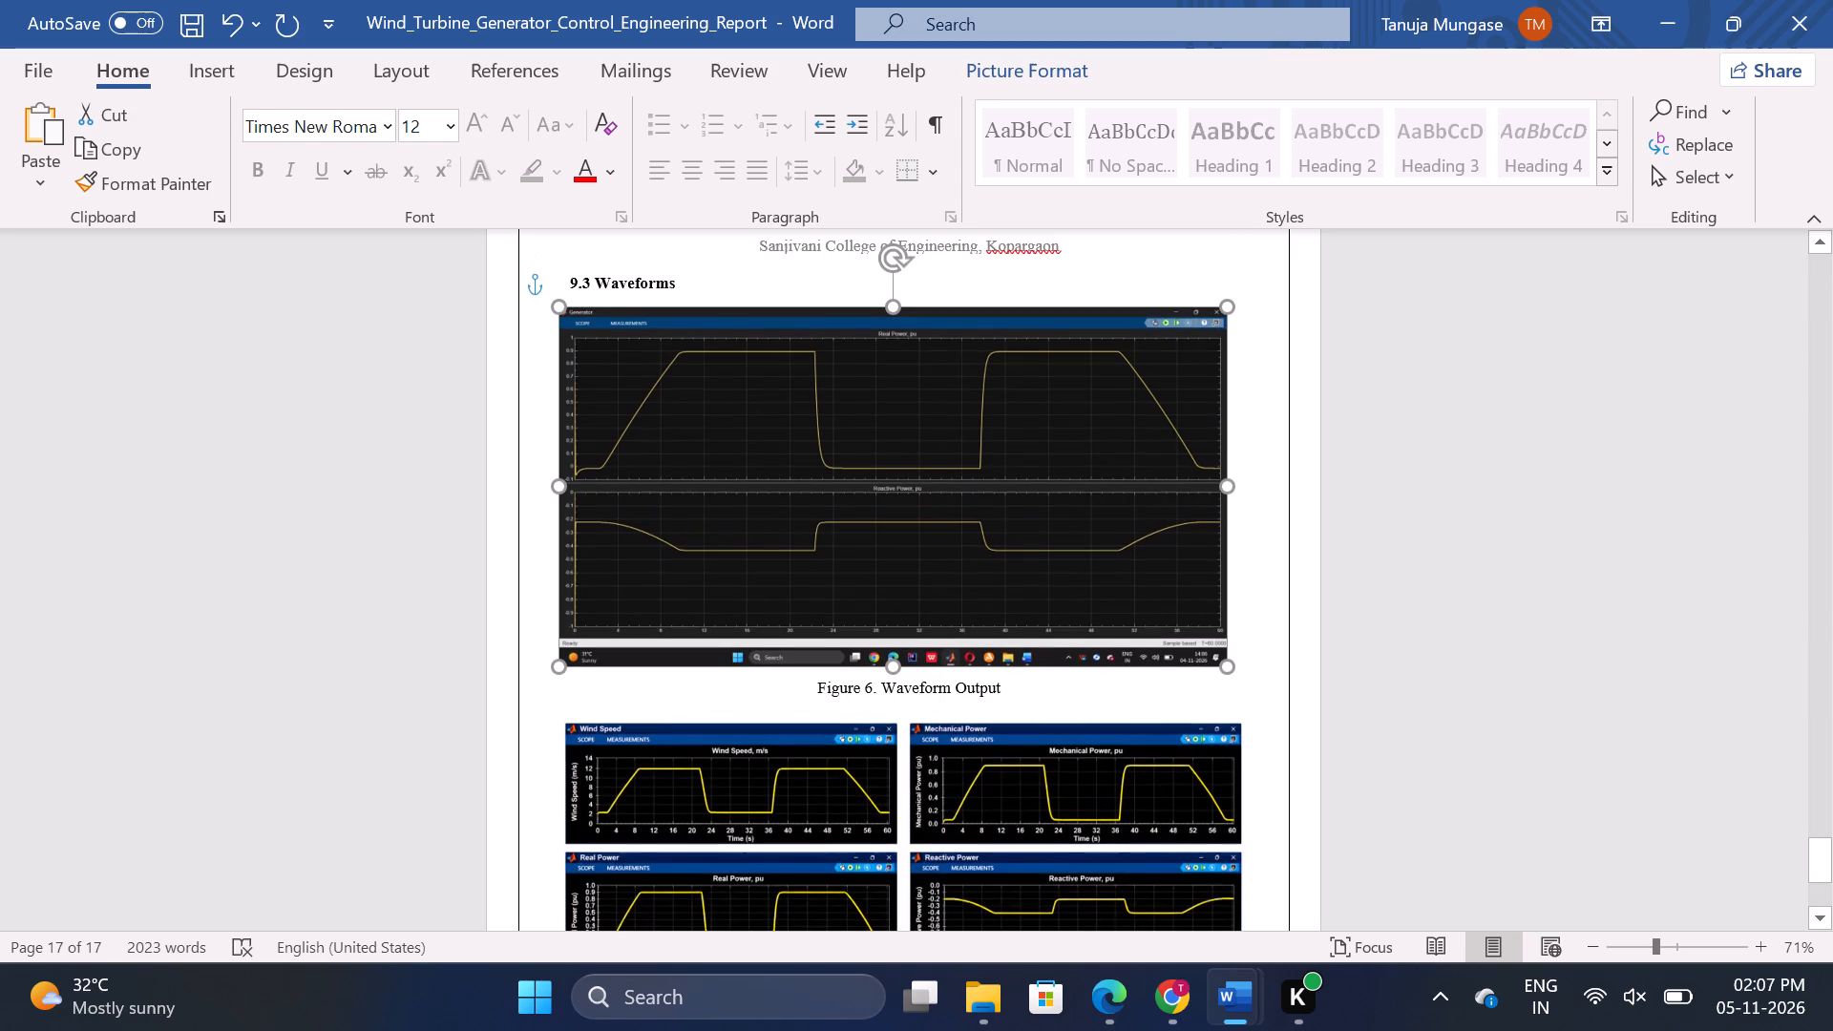
left_click_drag(1222, 486, 1243, 490)
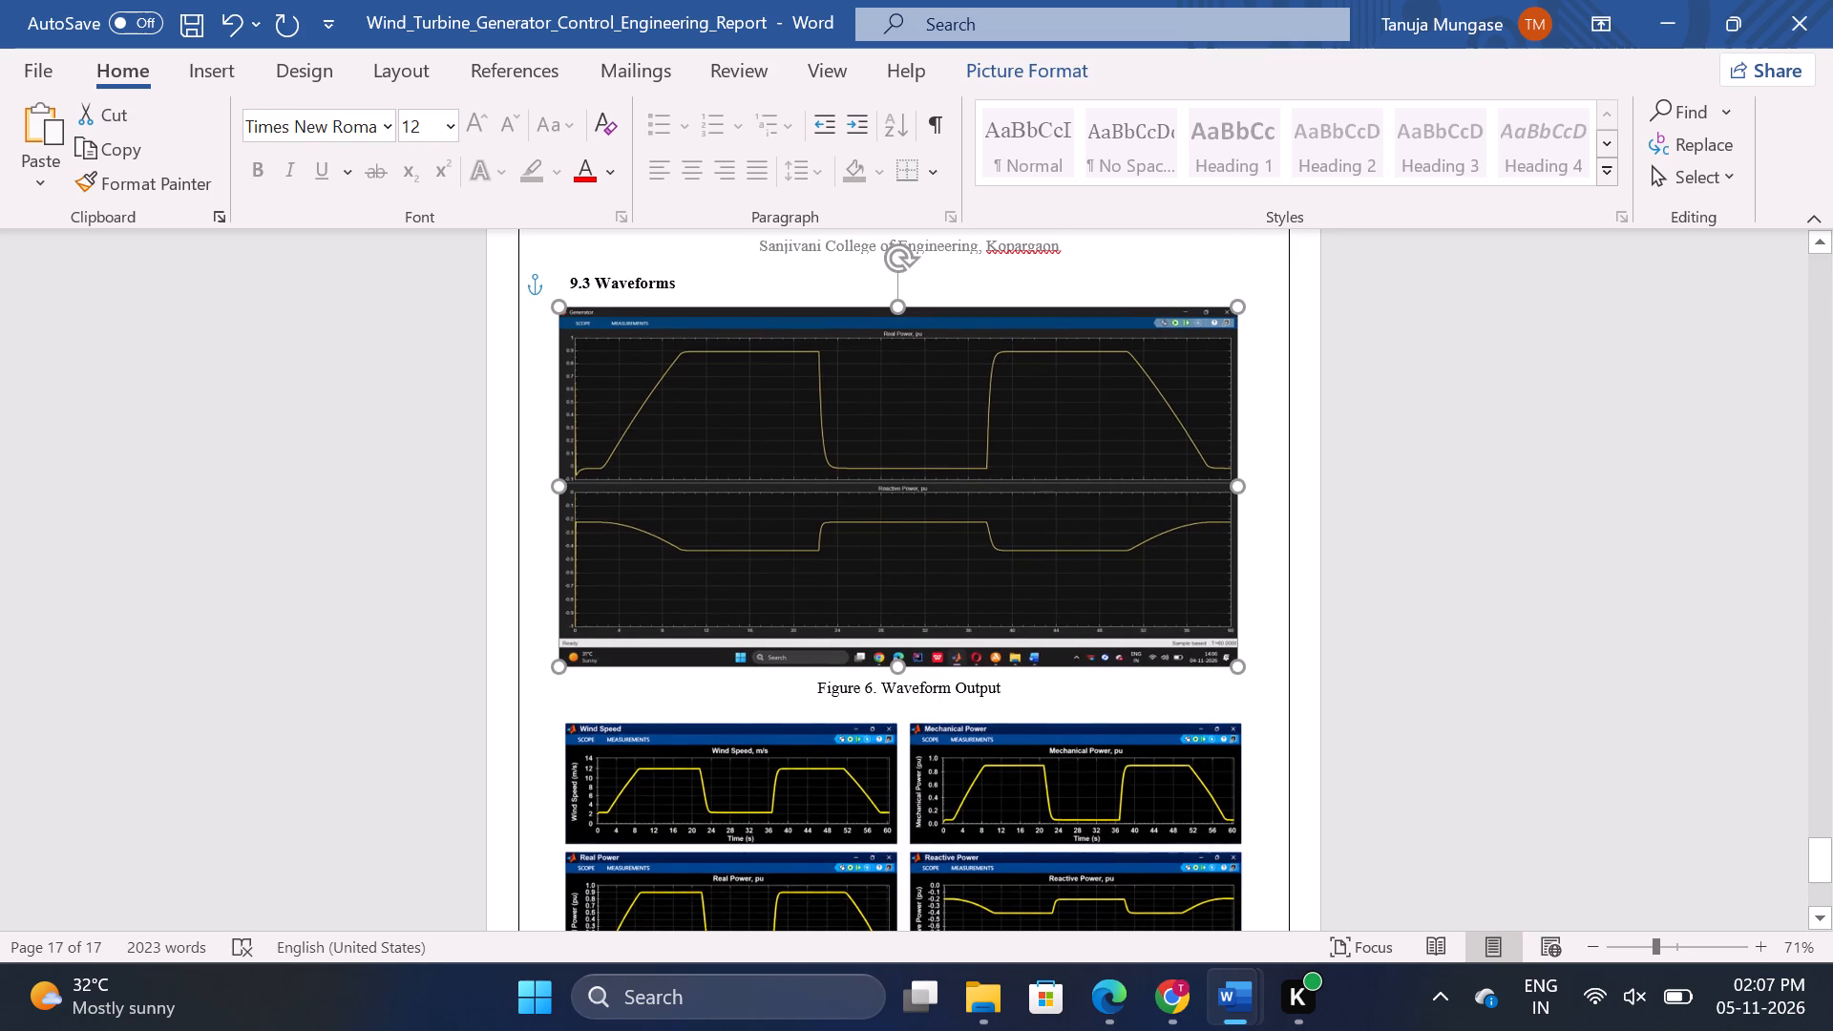
left_click_drag(1243, 490, 1241, 491)
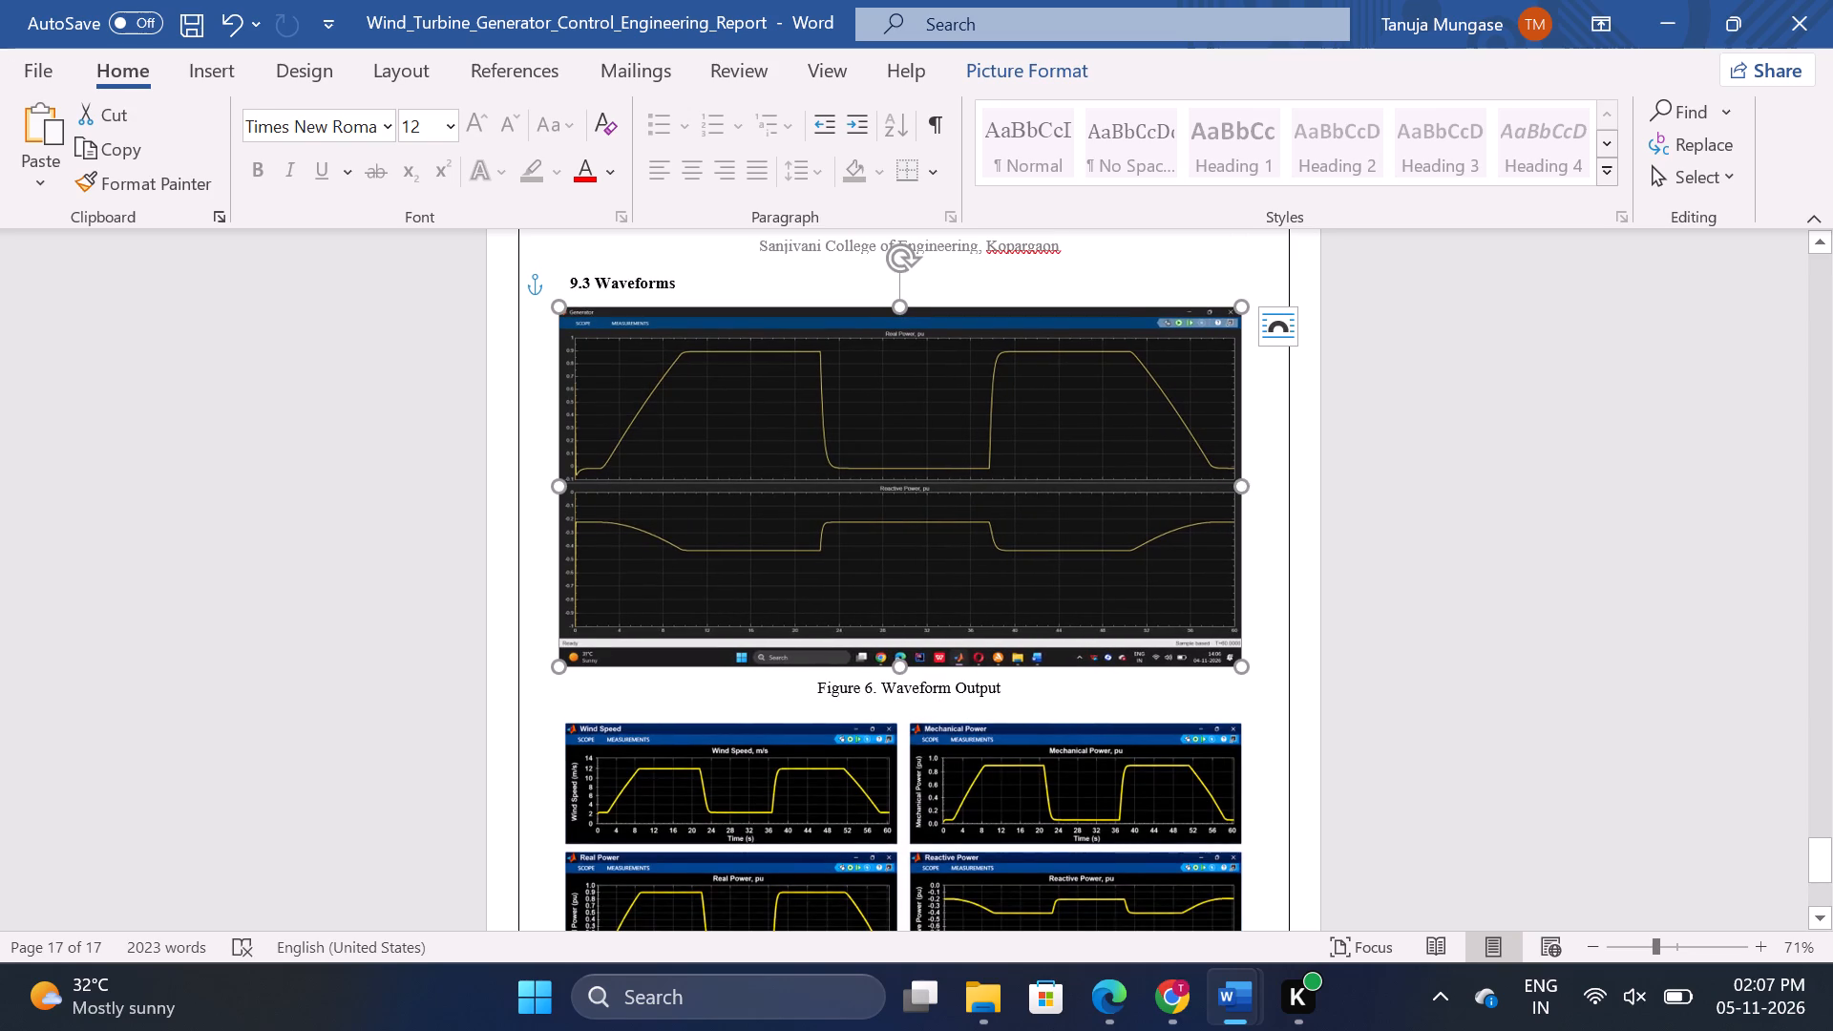
left_click(721, 565)
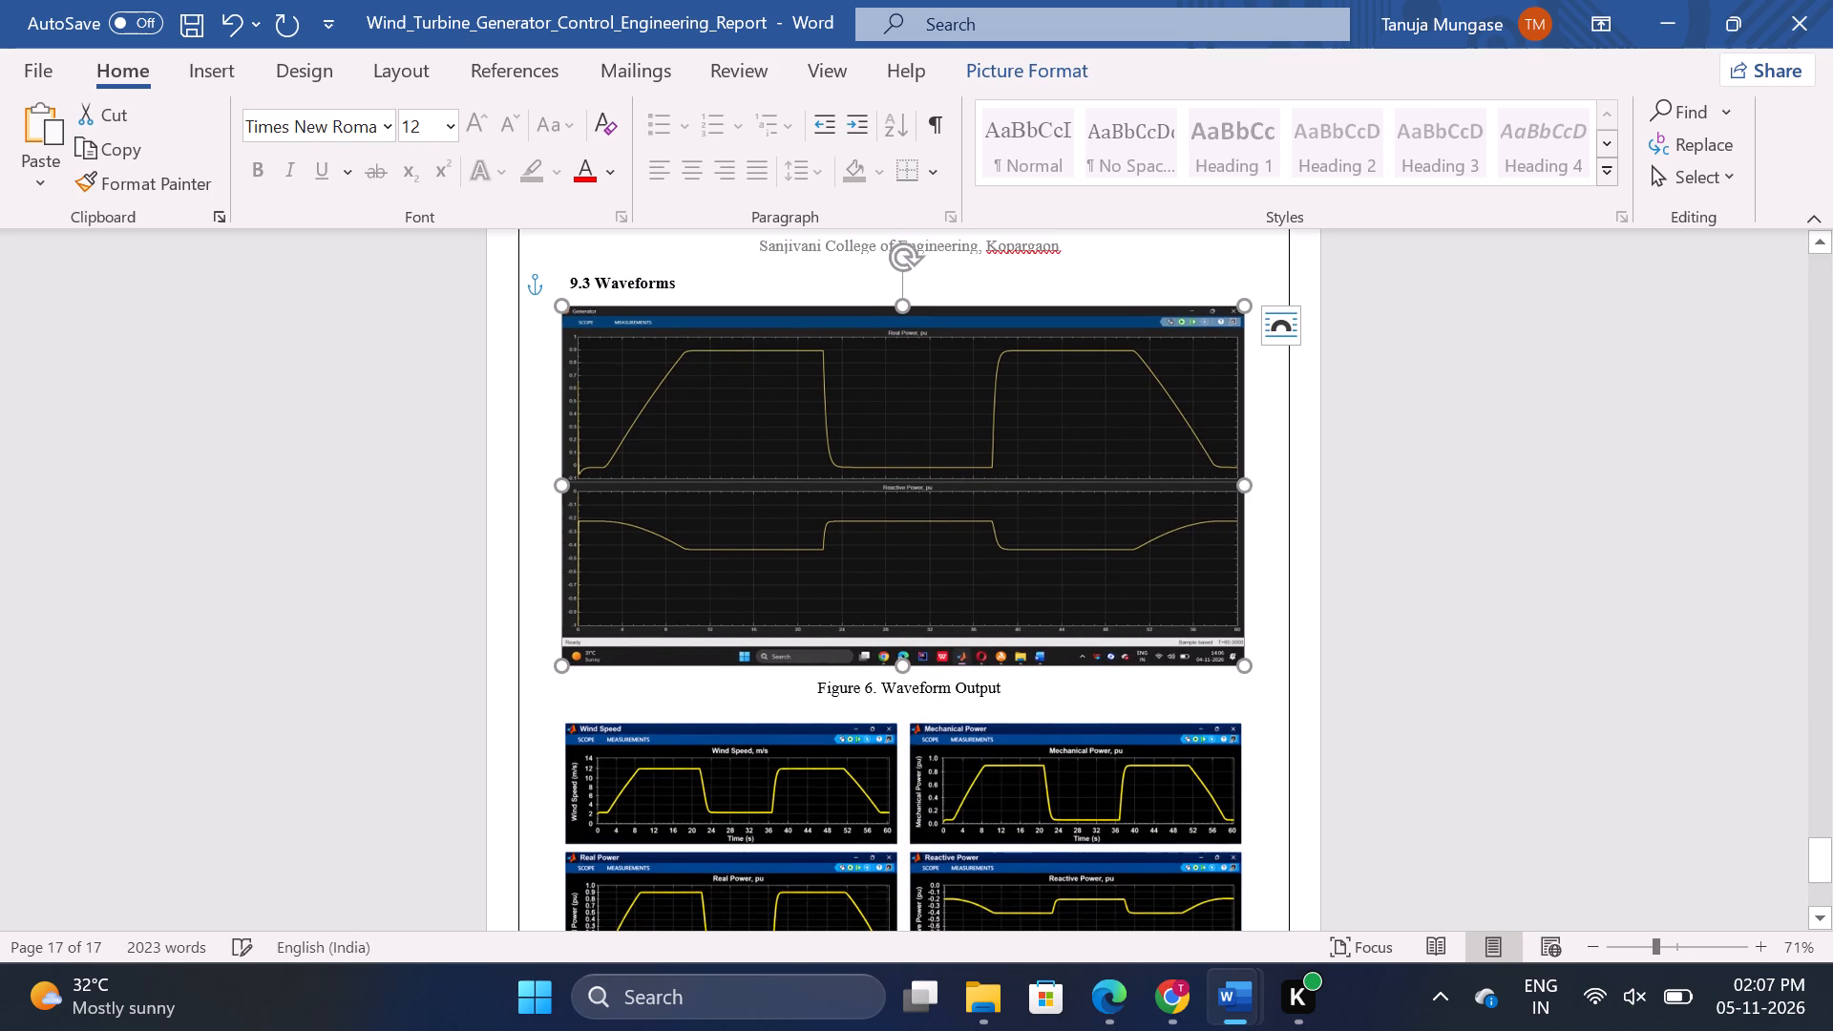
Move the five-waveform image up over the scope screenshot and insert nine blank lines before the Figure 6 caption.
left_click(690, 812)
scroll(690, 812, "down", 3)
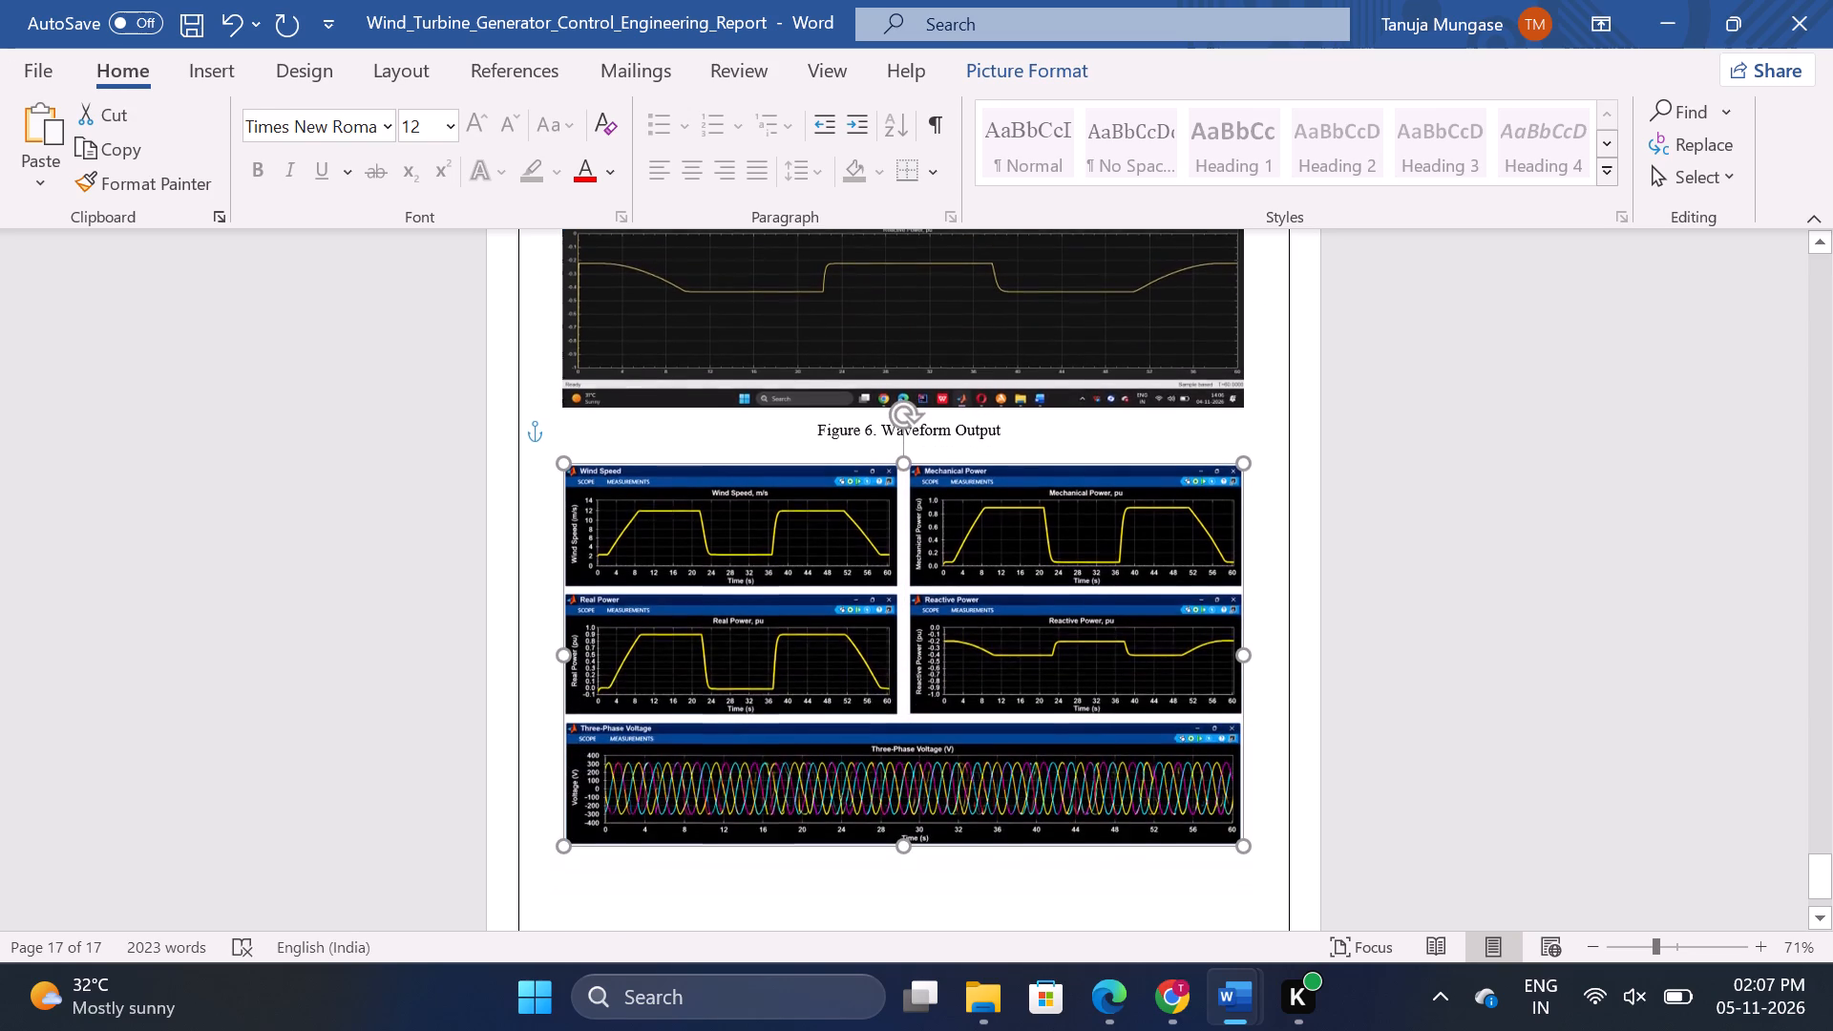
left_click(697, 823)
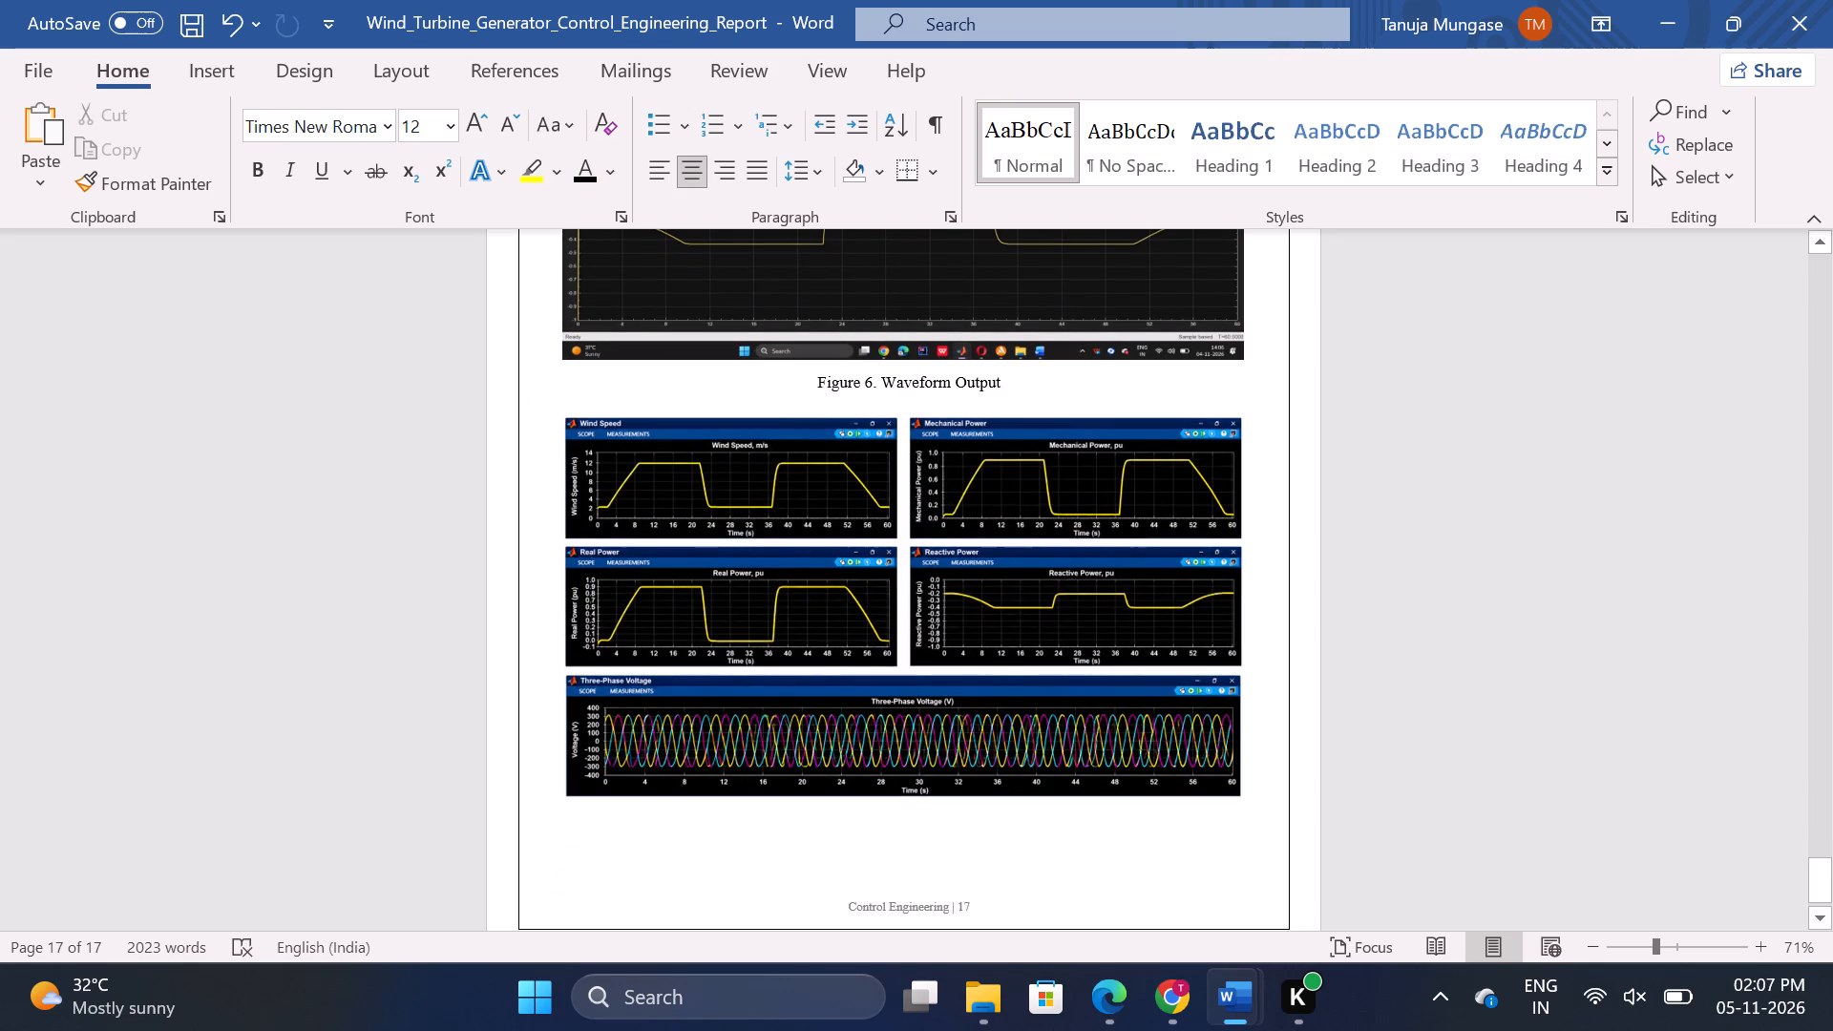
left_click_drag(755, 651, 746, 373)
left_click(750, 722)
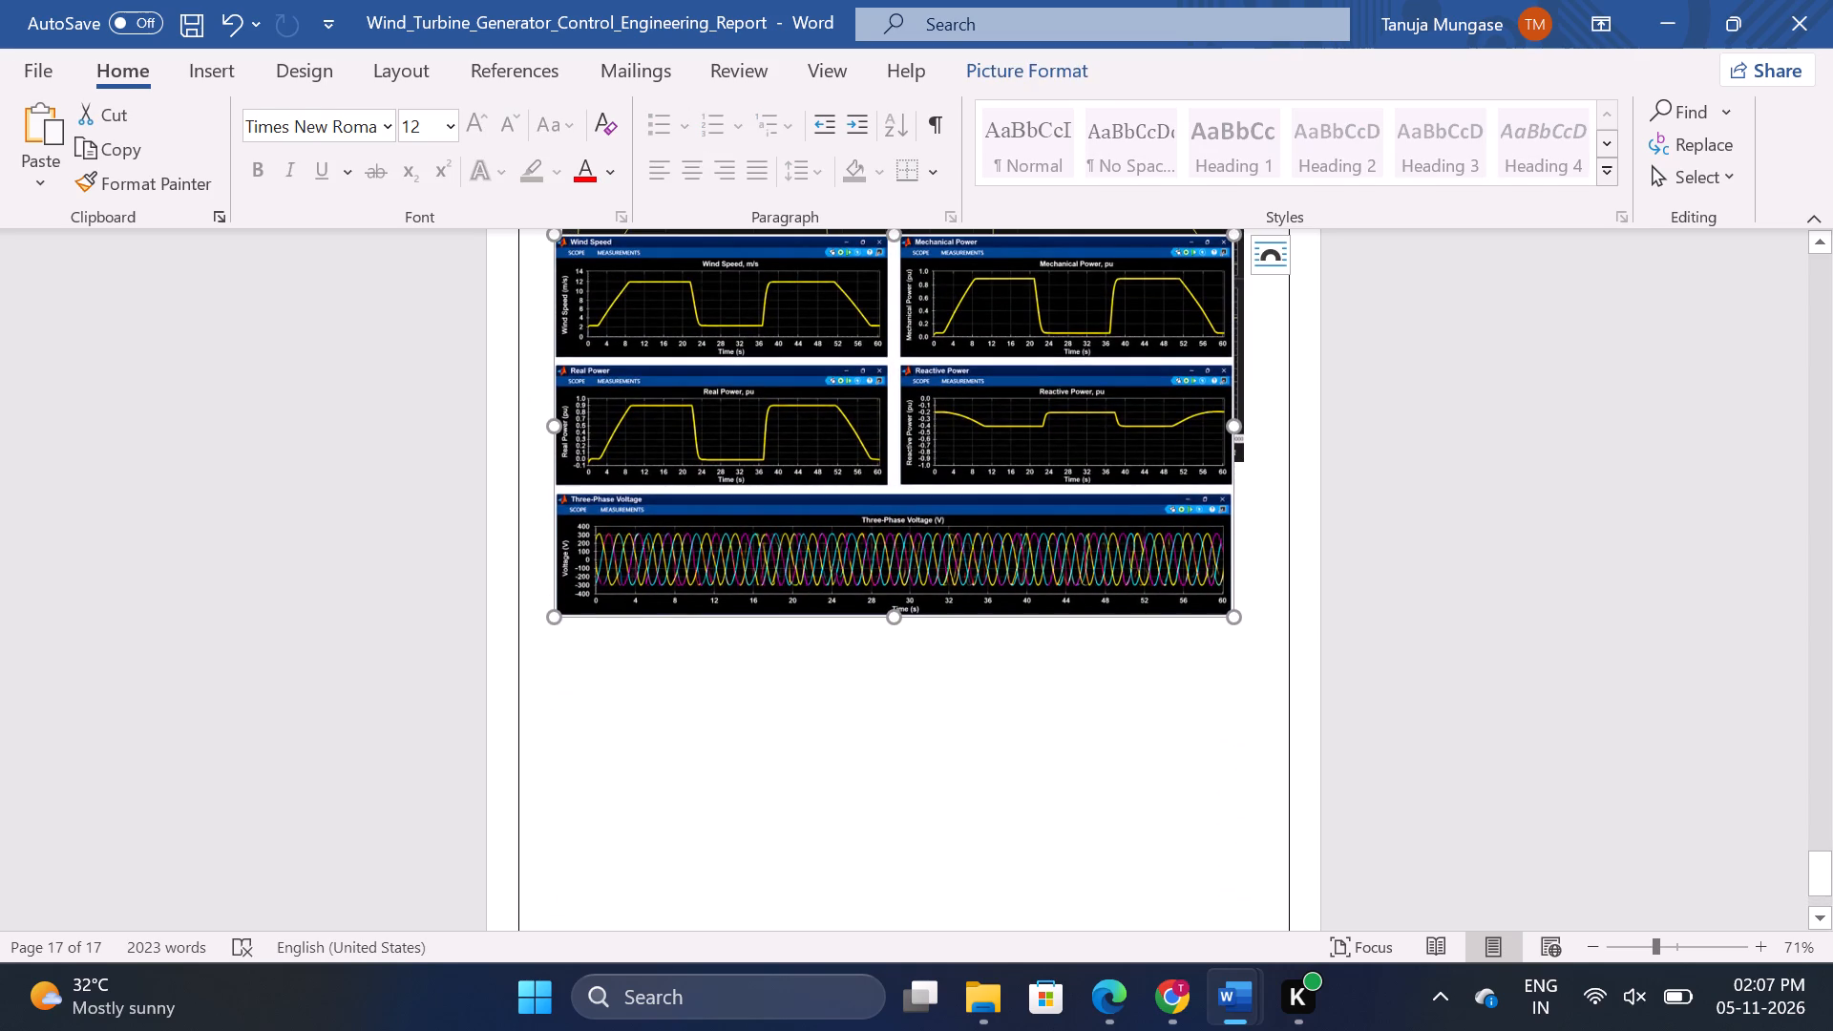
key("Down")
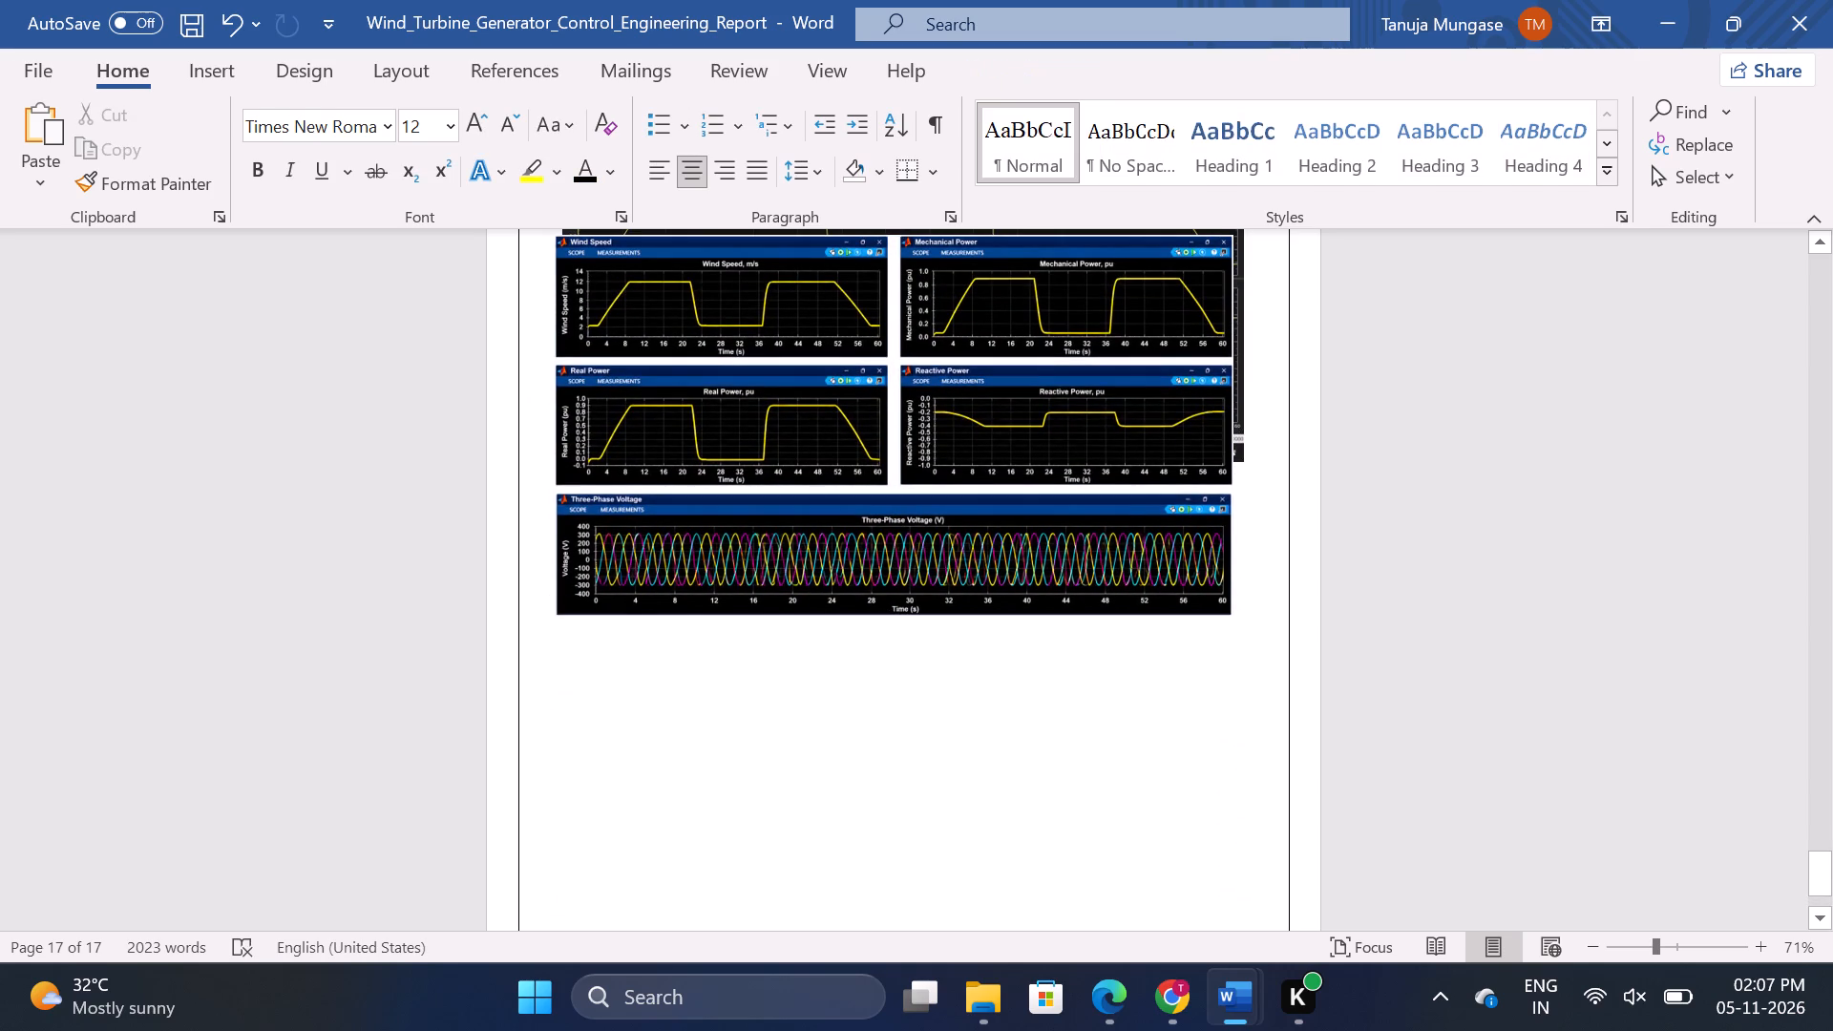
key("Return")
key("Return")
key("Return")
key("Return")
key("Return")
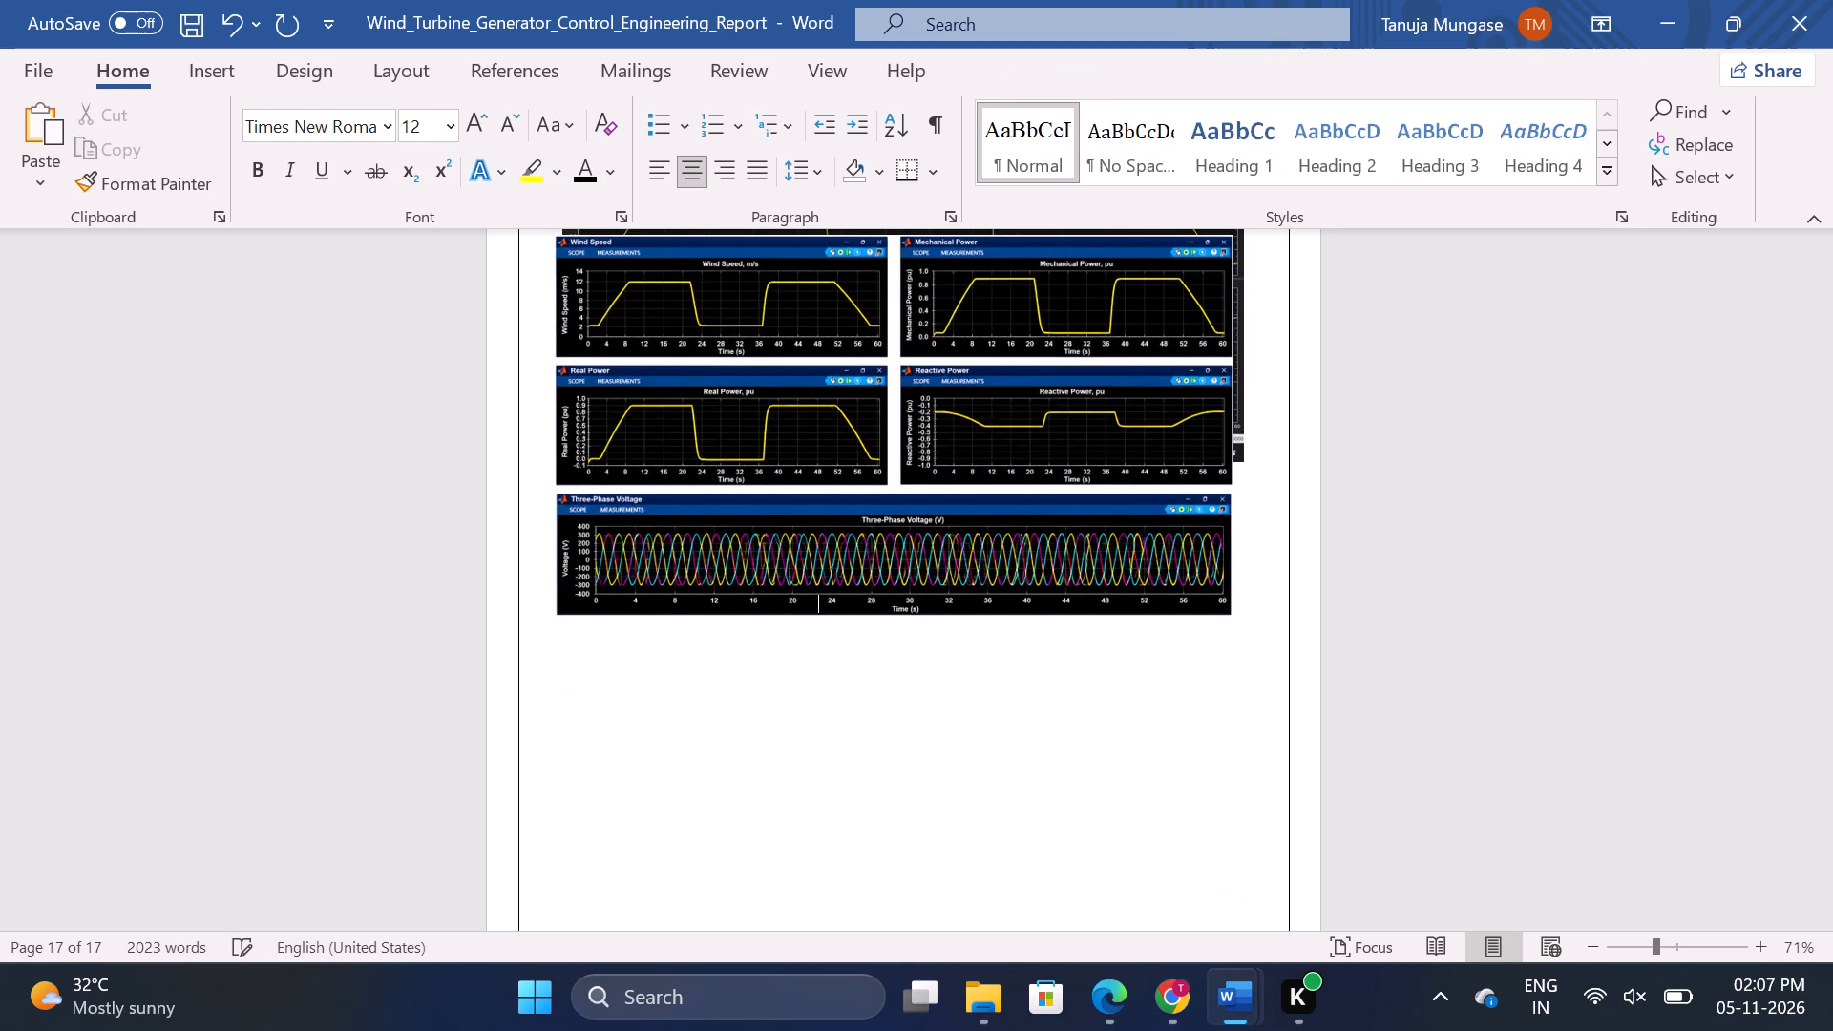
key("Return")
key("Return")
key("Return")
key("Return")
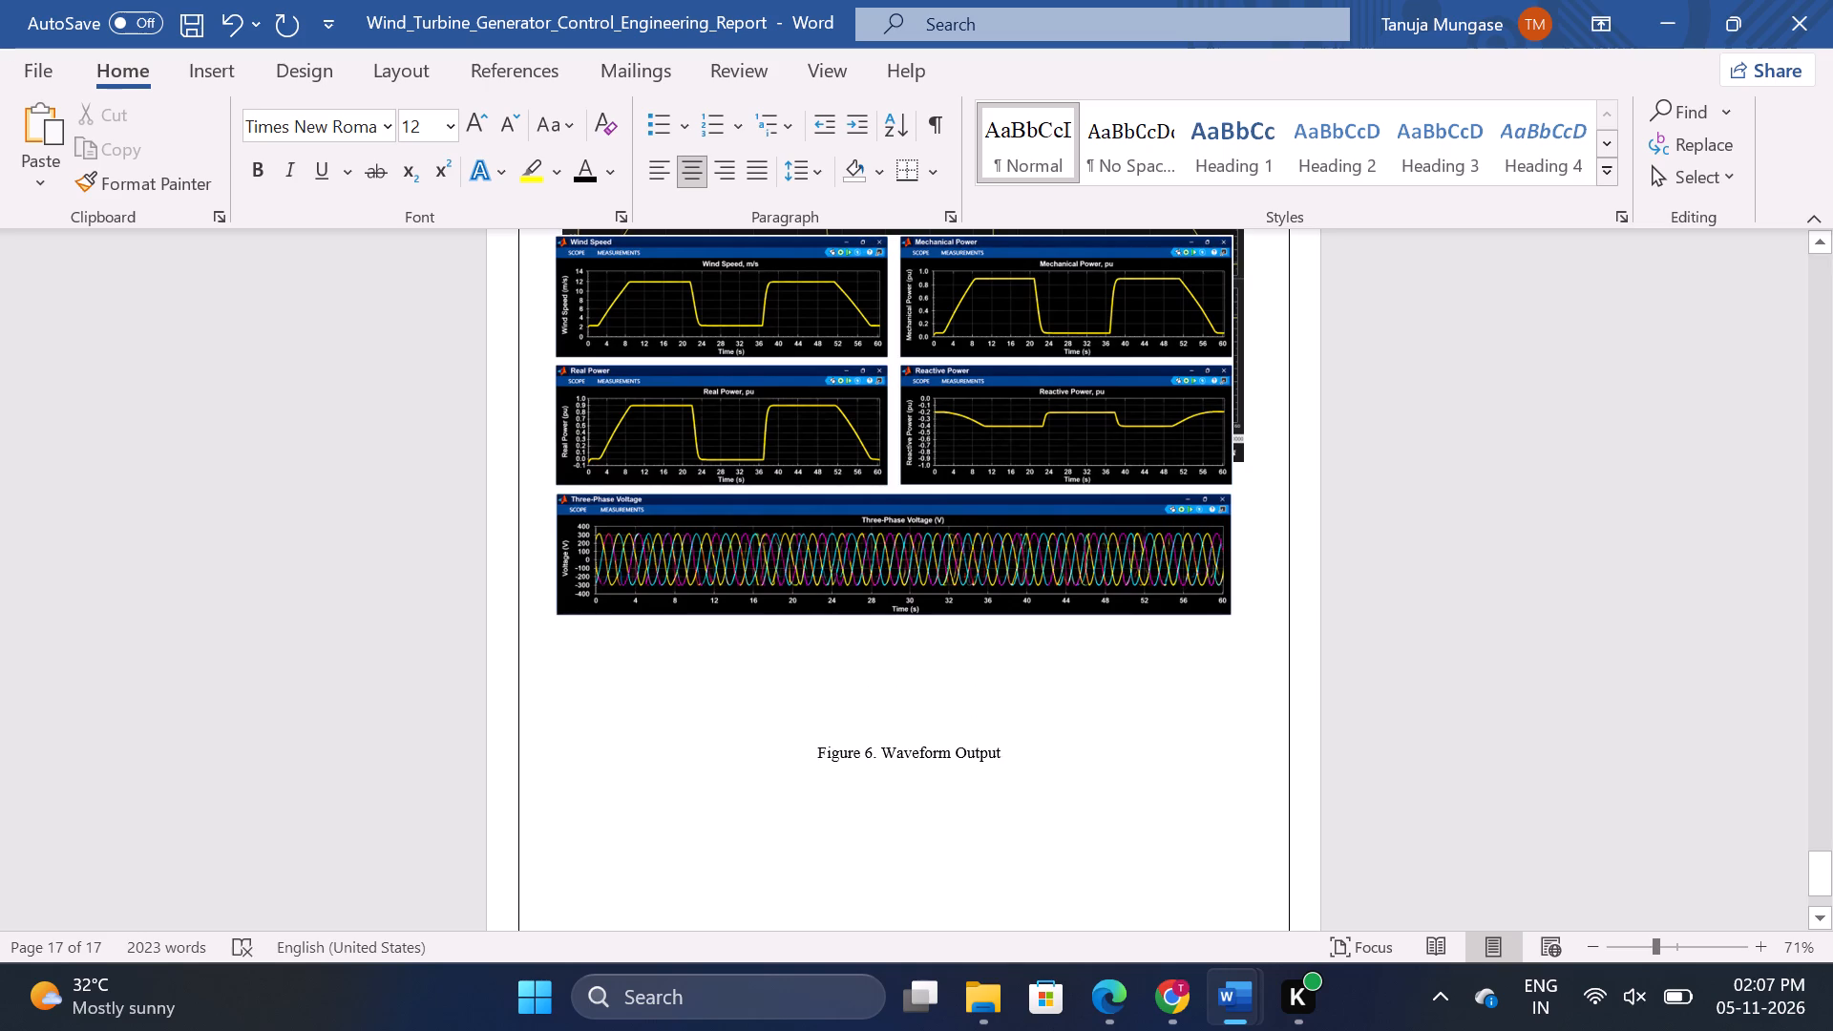
Copy the "Figure 6. Waveform Output" caption text.
left_click_drag(1009, 760, 791, 748)
key("ctrl+c")
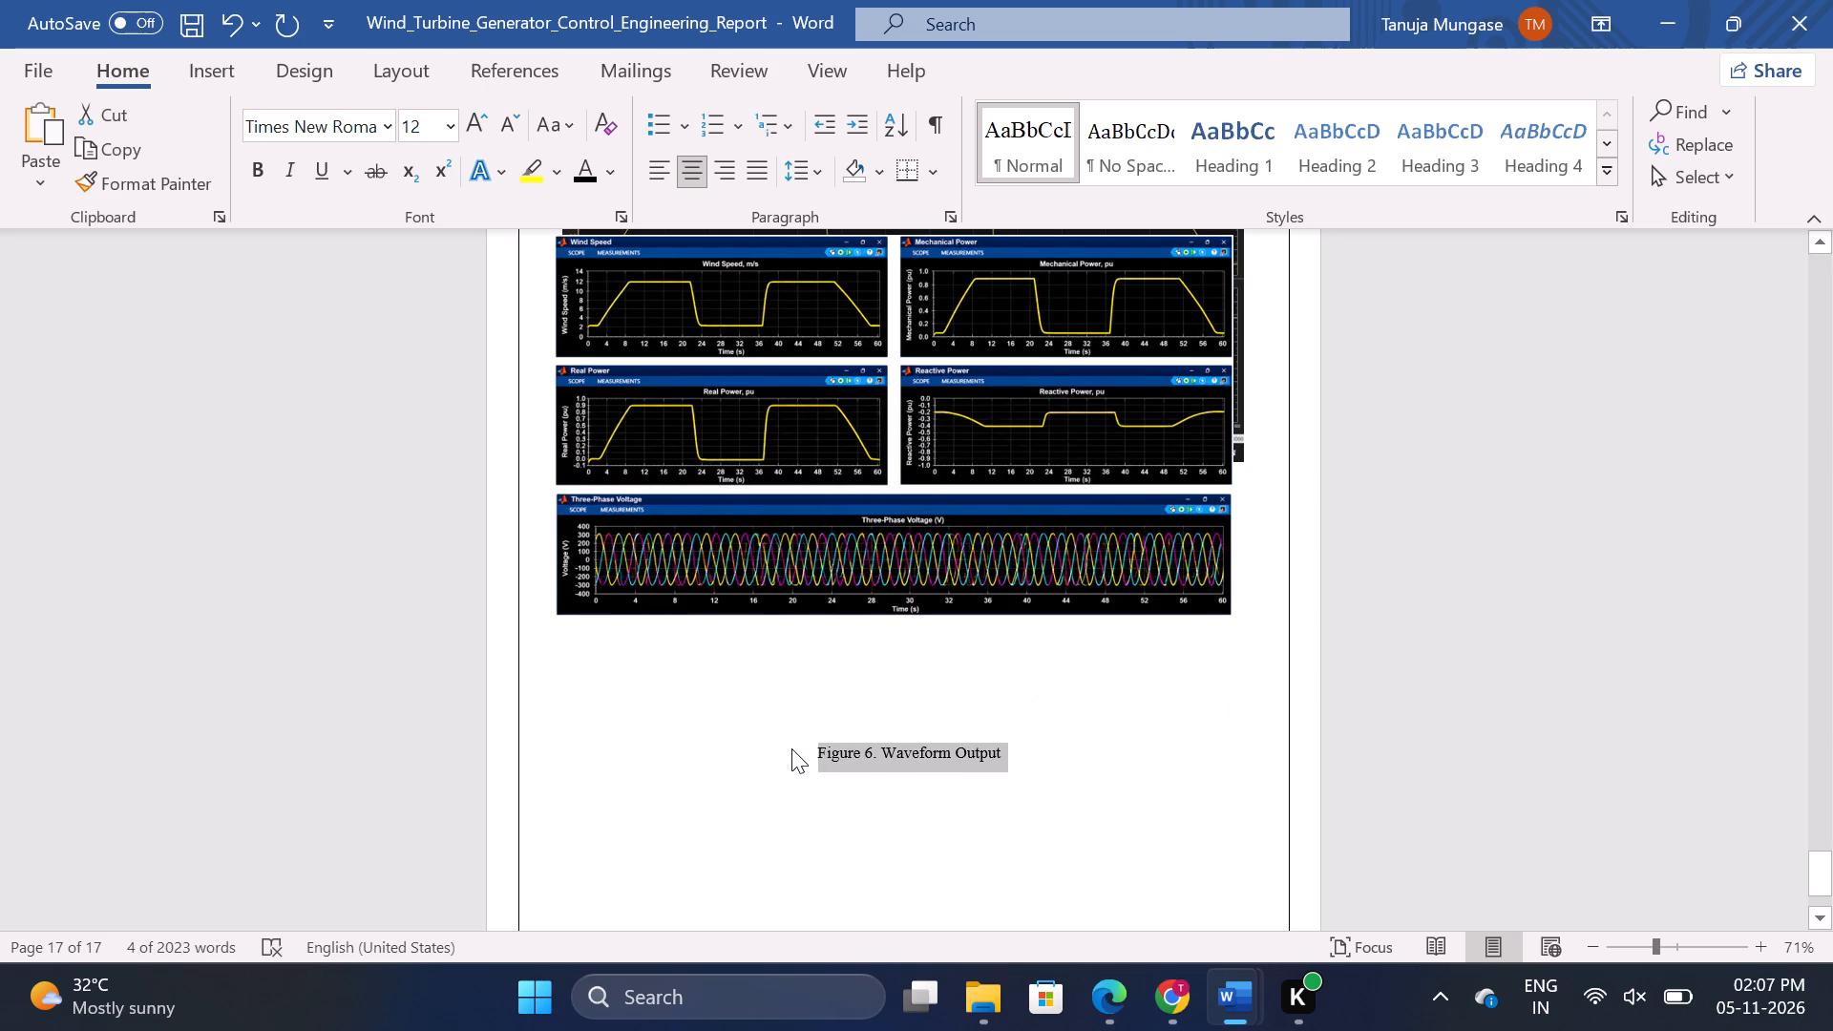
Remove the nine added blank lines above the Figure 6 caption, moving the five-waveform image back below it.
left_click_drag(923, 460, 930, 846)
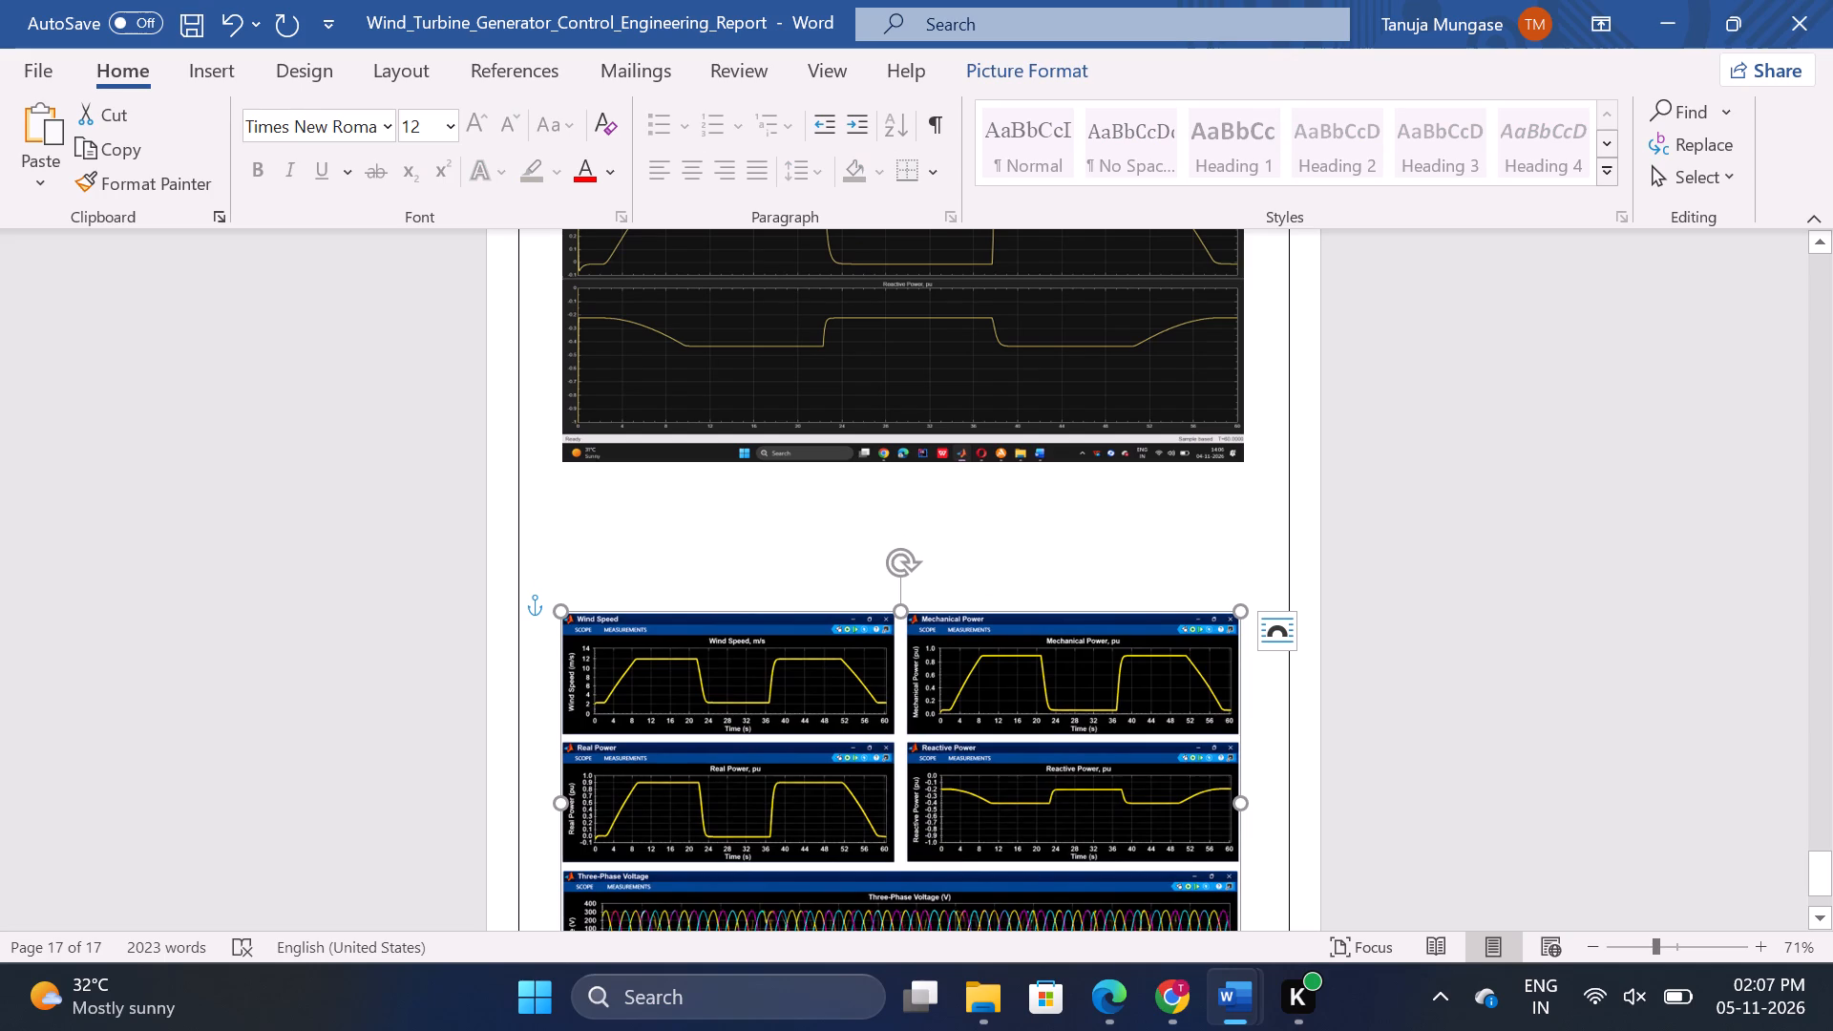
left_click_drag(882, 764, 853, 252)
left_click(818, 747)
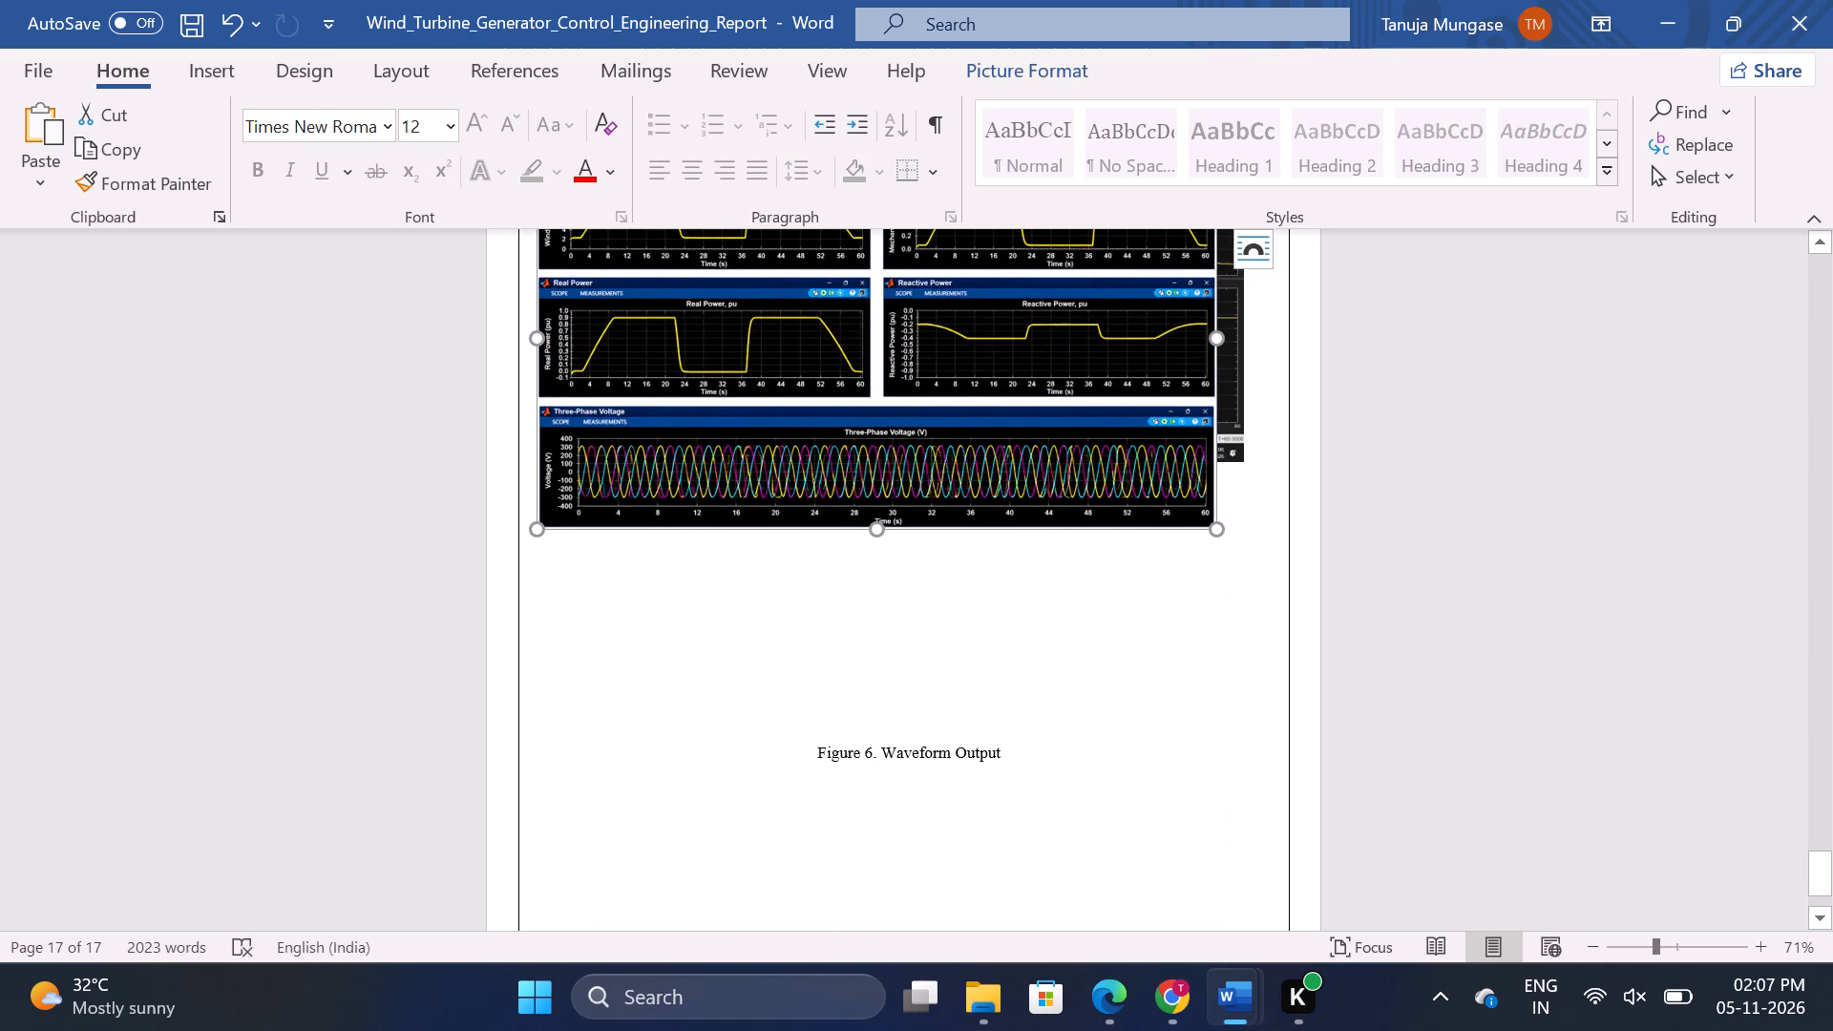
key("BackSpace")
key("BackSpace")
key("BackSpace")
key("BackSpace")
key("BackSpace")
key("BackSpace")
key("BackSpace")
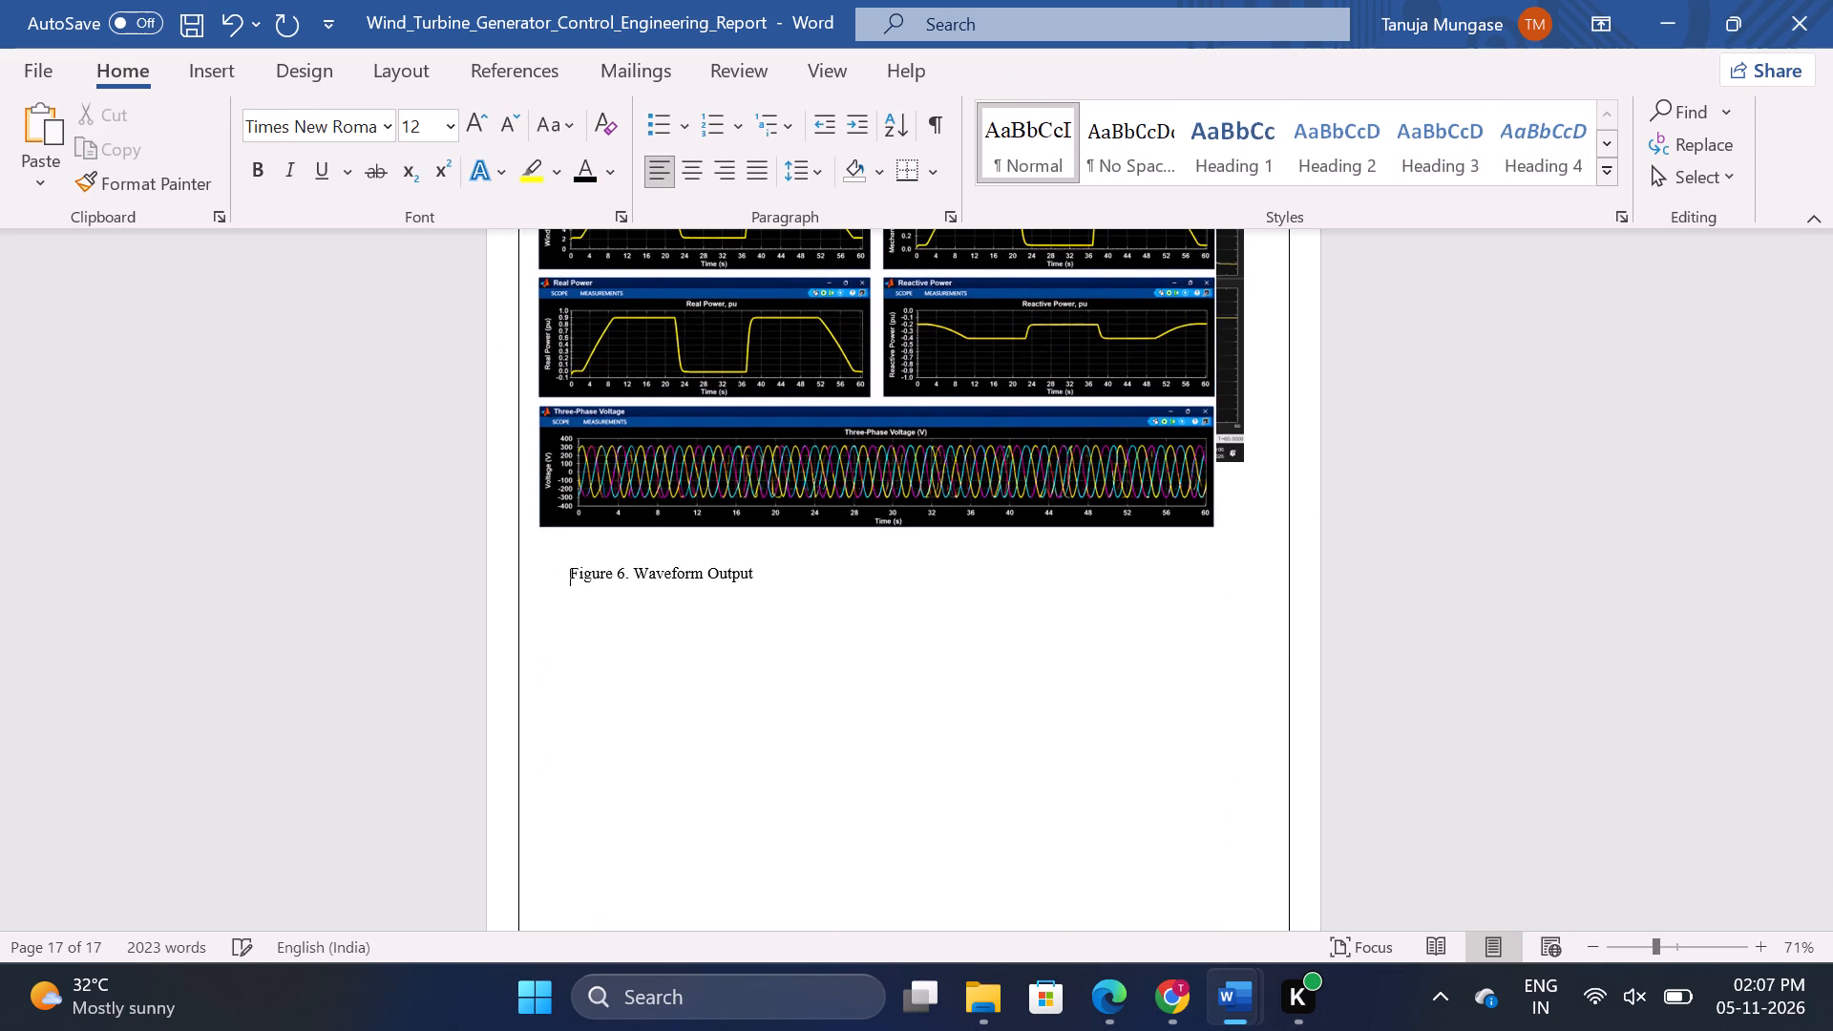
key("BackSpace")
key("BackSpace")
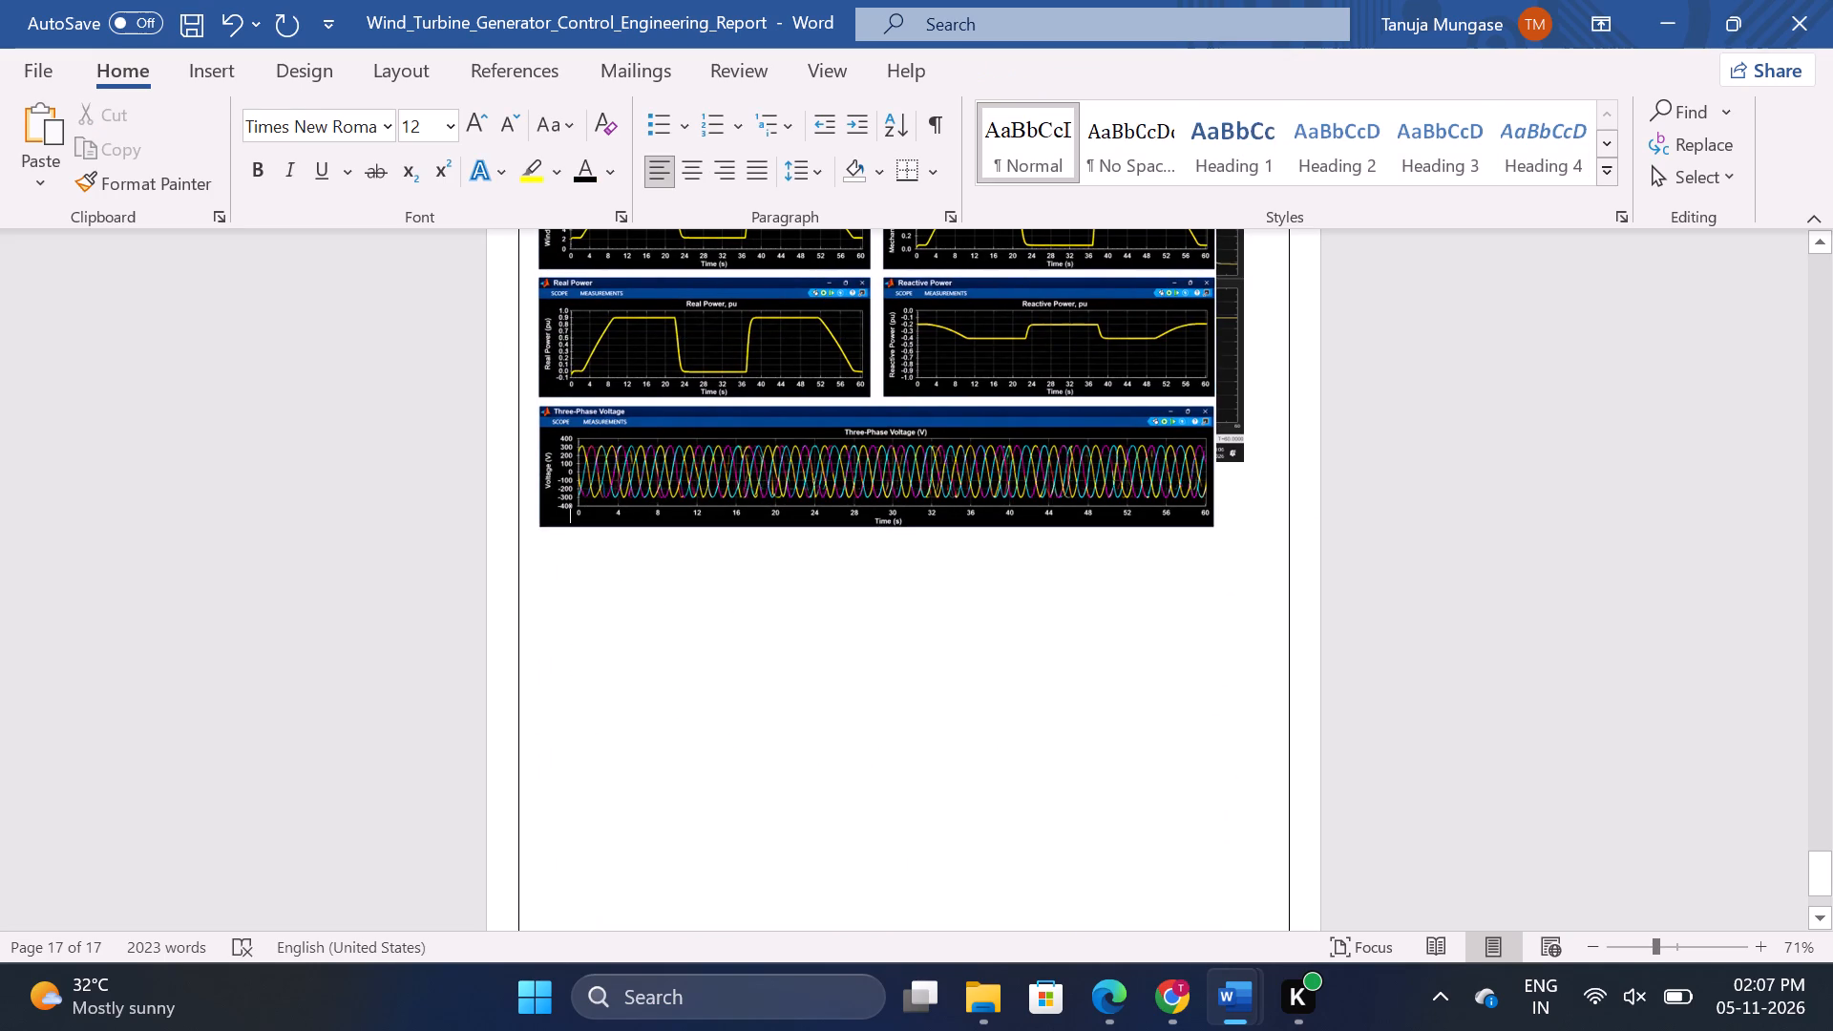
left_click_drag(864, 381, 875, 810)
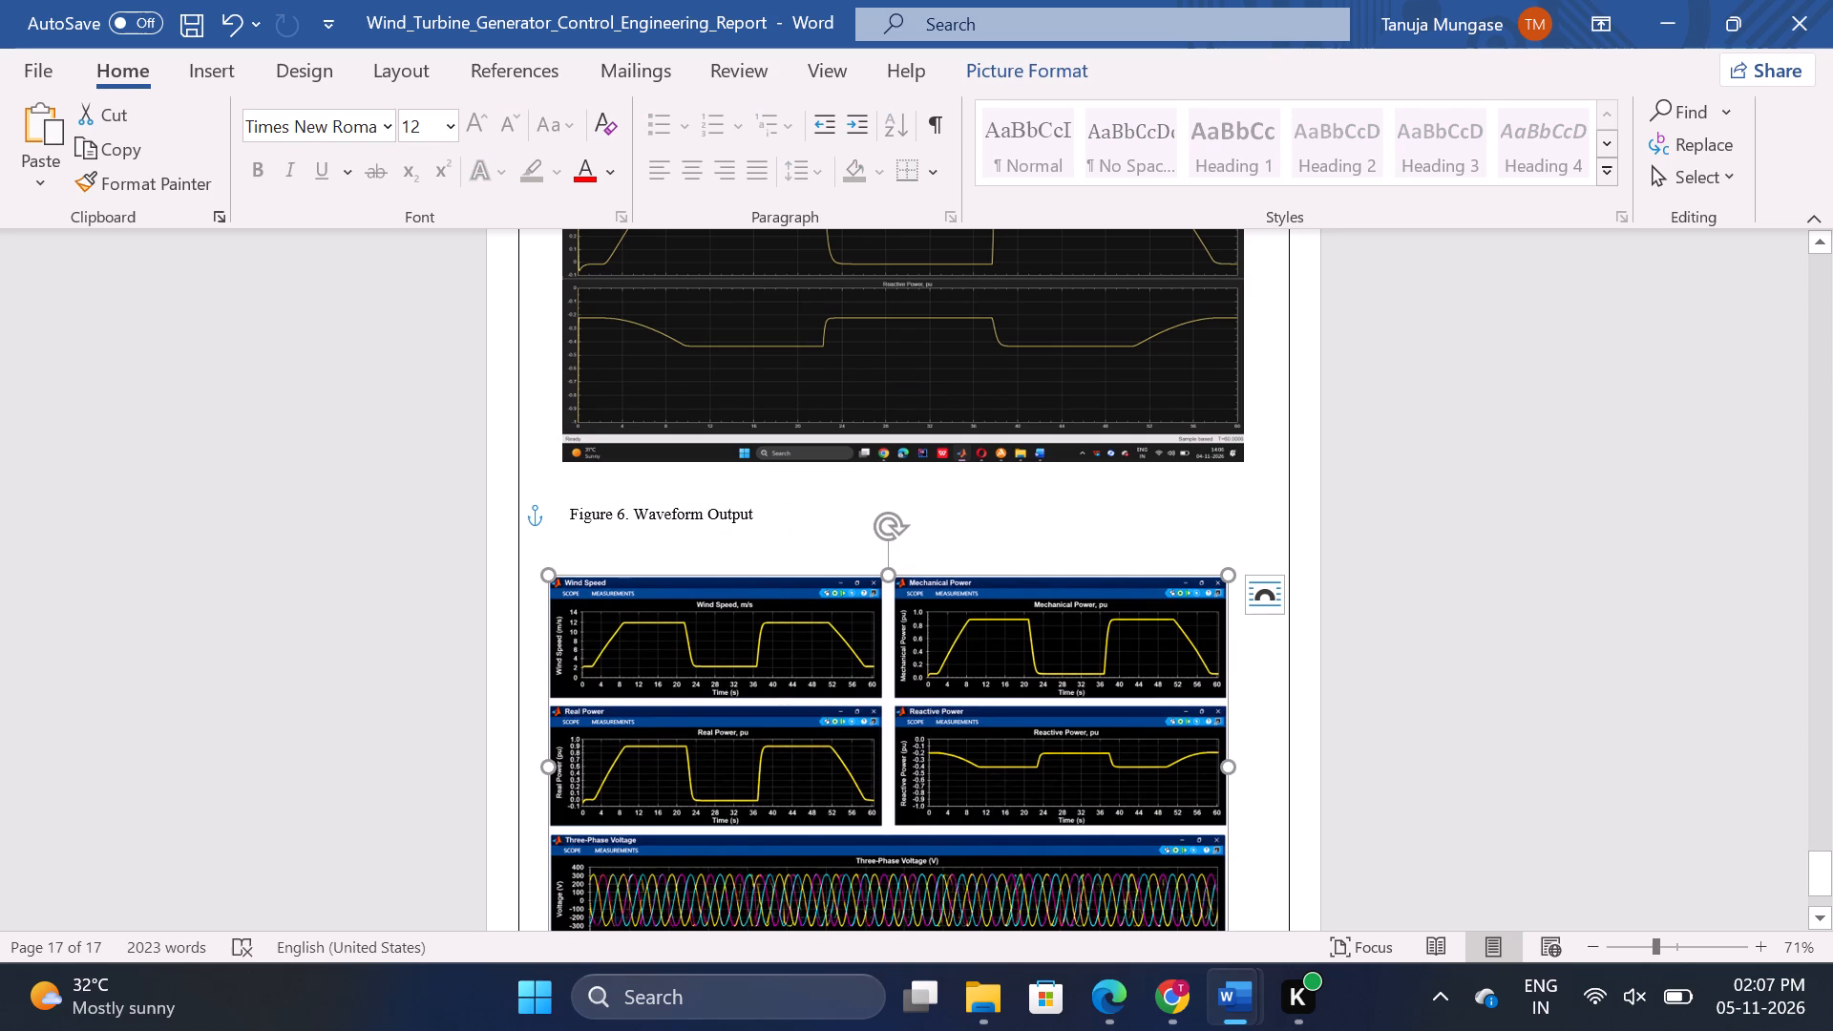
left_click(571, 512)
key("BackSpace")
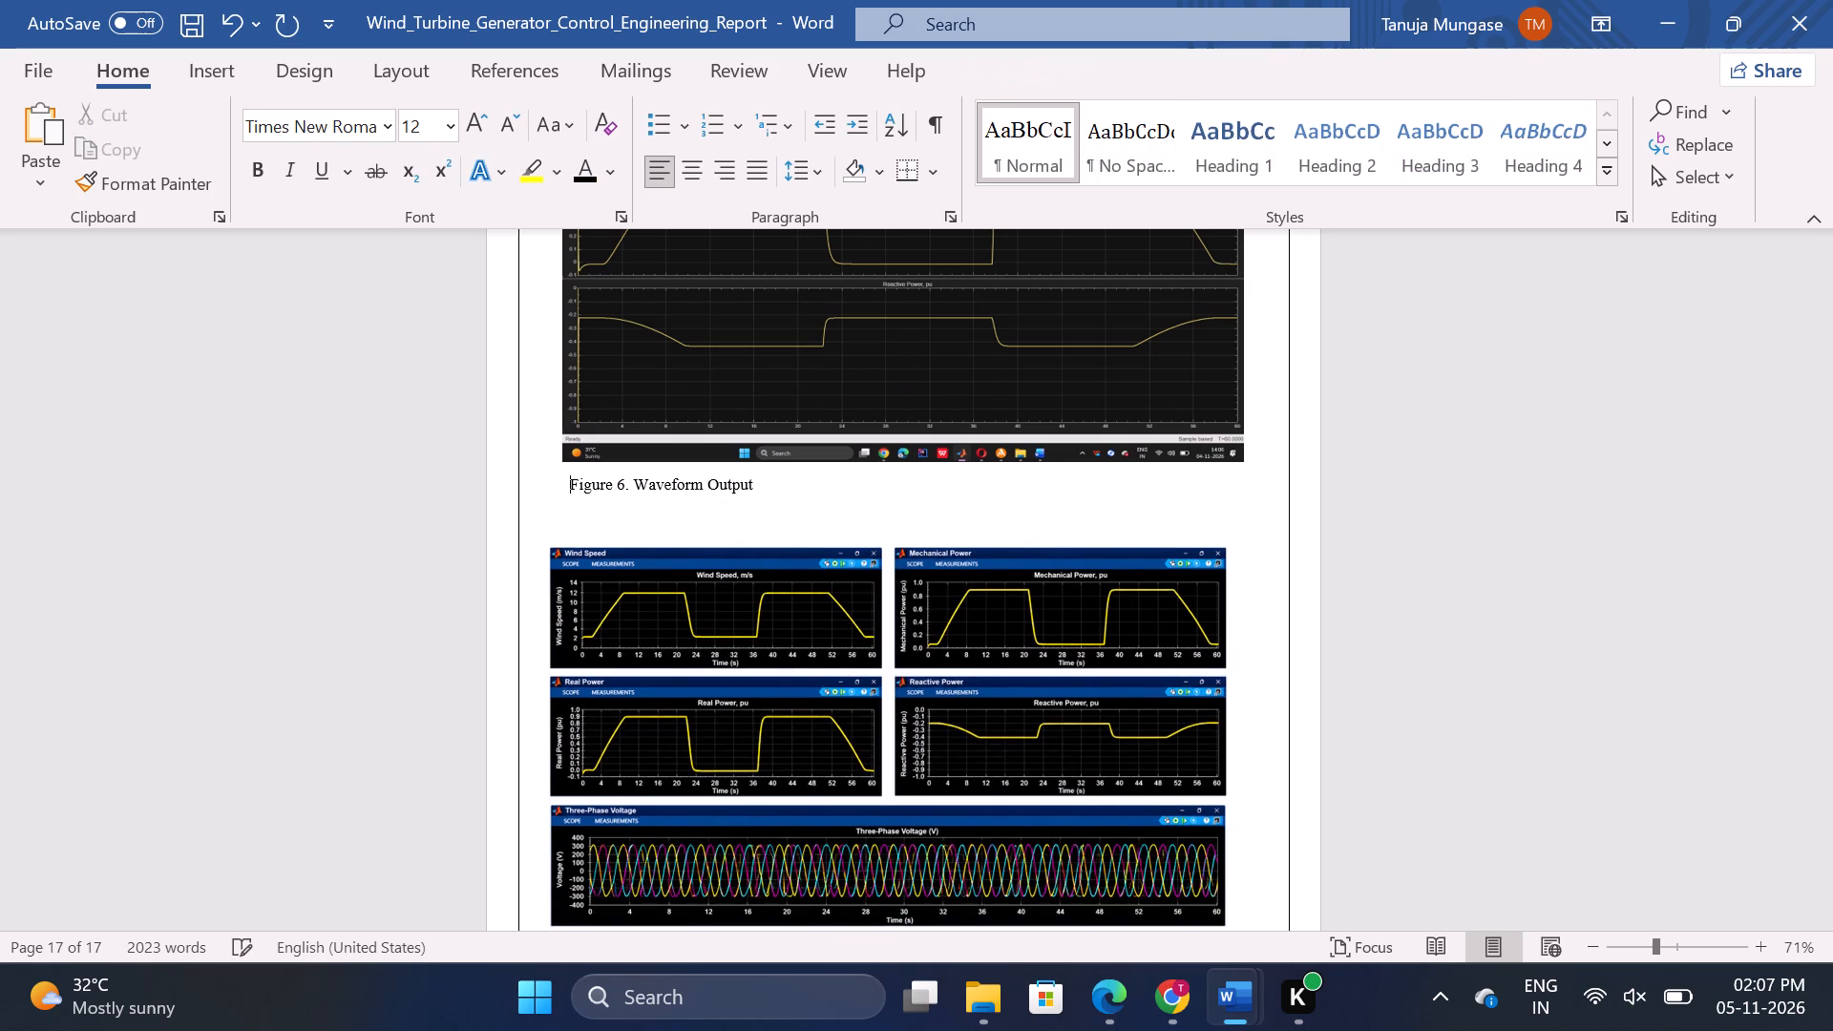
Center the "Figure 6. Waveform Output" caption beneath the scope screenshot.
scroll(564, 475, "down", 1)
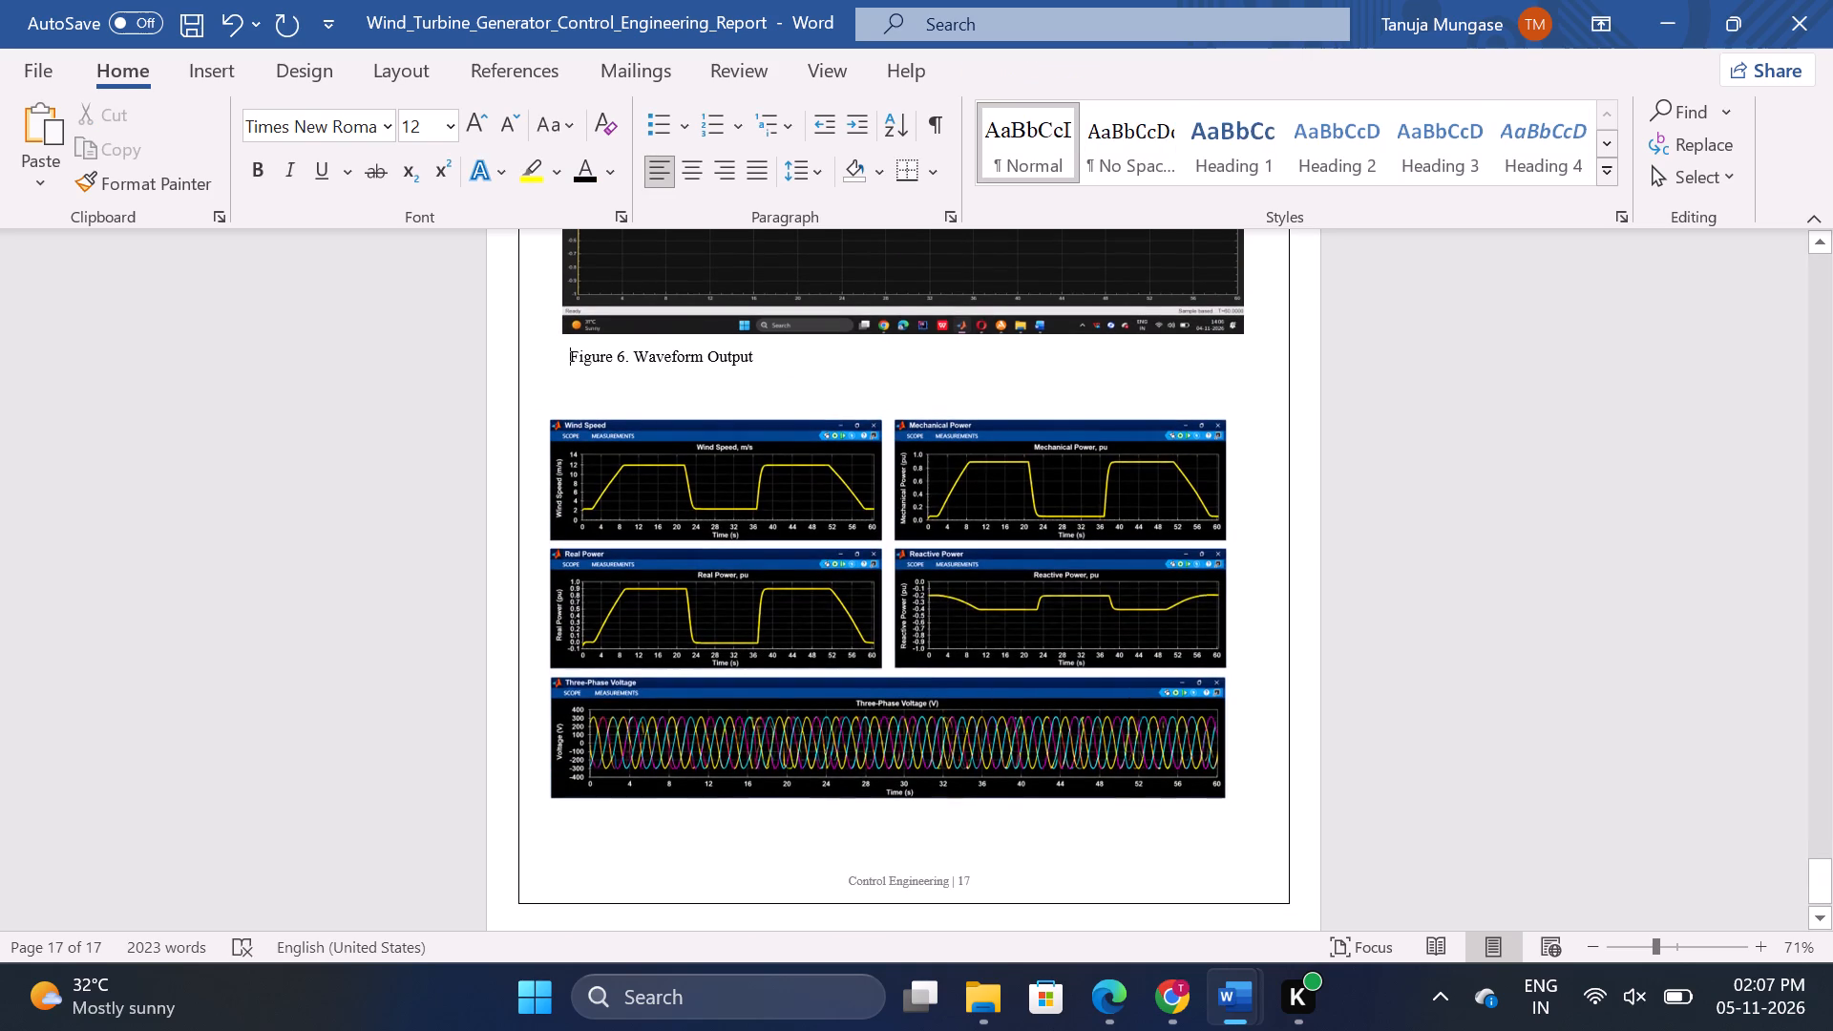
left_click_drag(563, 358, 768, 361)
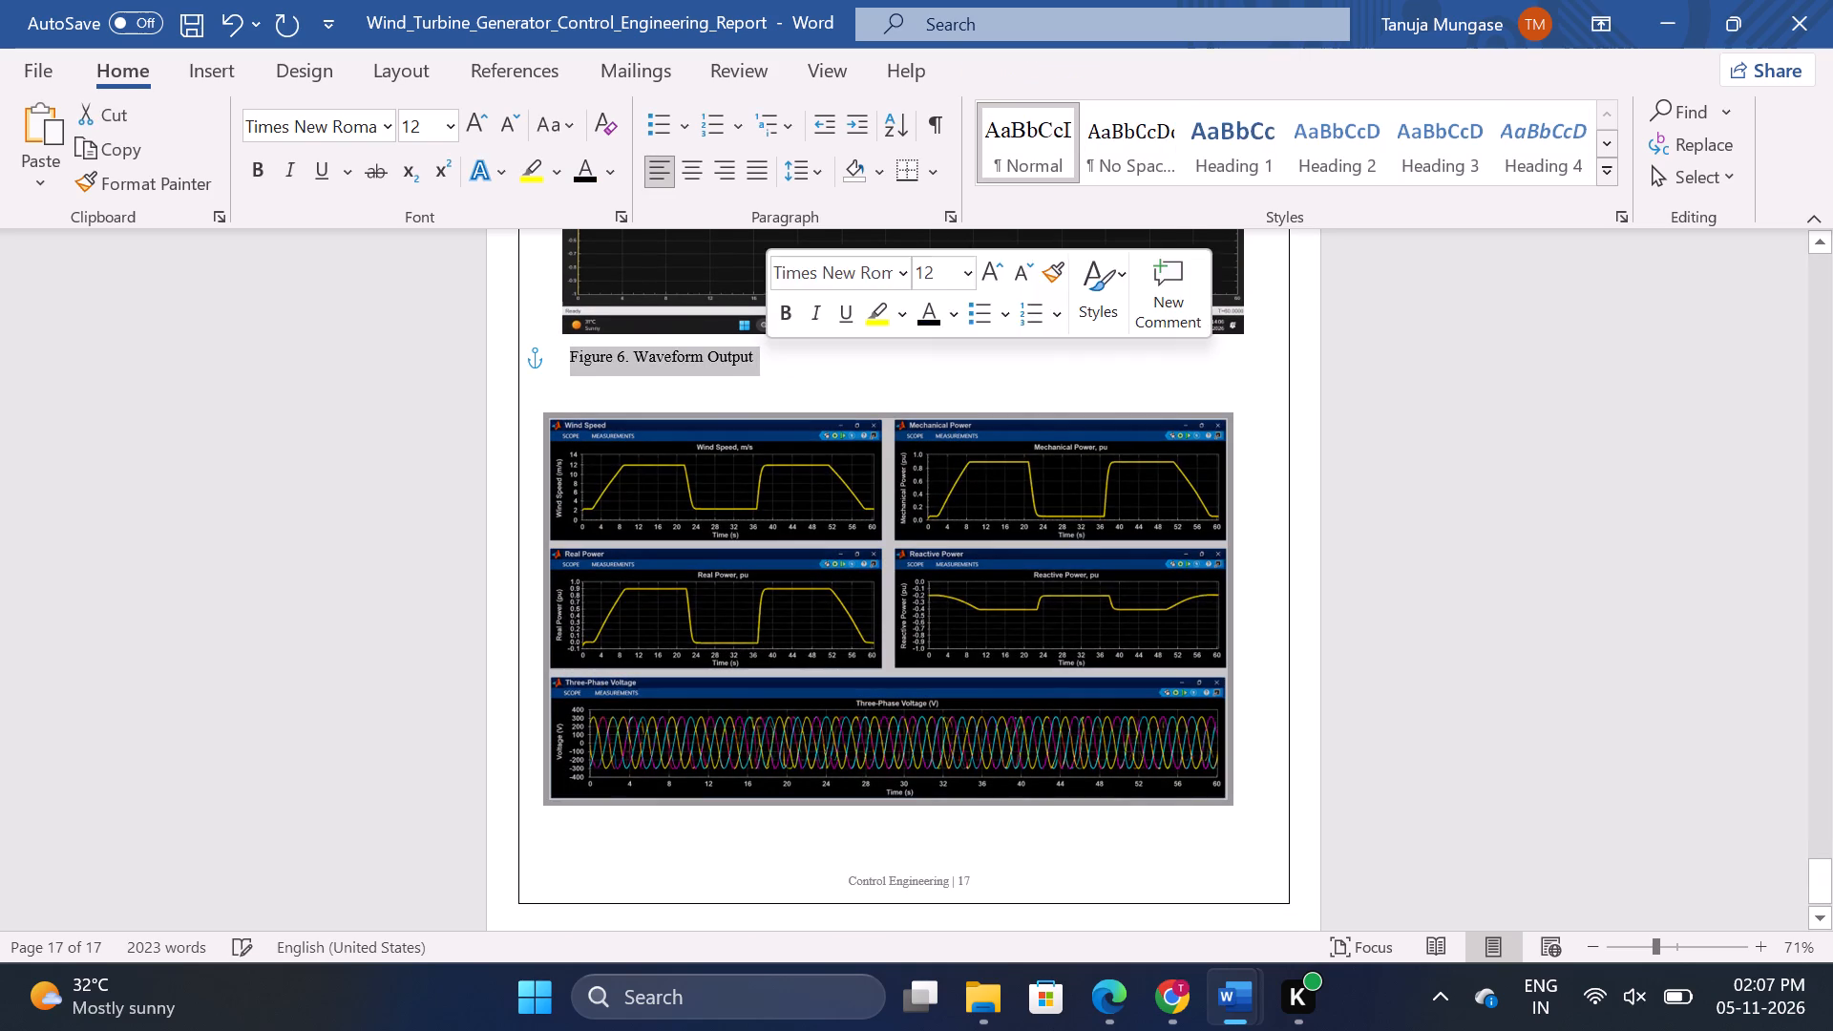
left_click(686, 158)
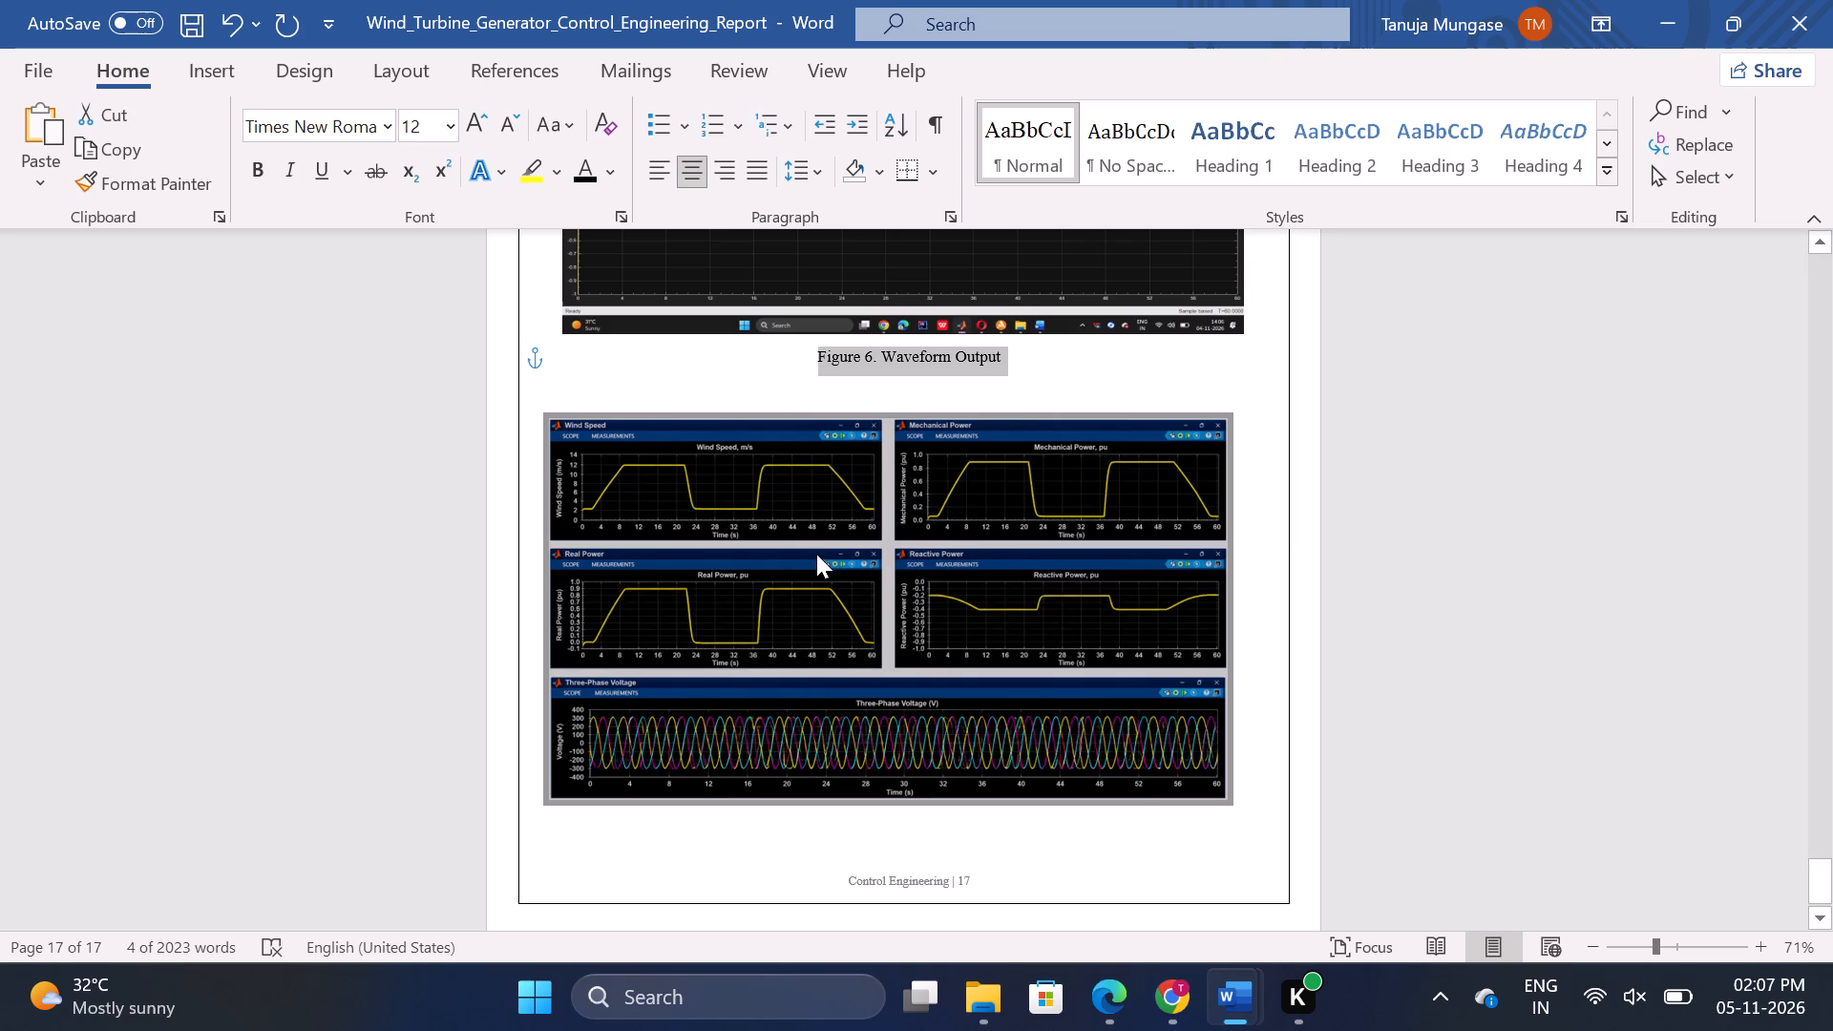
Move the five-waveform image closer beneath the Figure 6 caption, aligning it horizontally with the scope screenshot above.
left_click_drag(816, 554, 854, 556)
left_click_drag(893, 559, 914, 560)
left_click(1246, 663)
left_click_drag(1076, 626, 1097, 611)
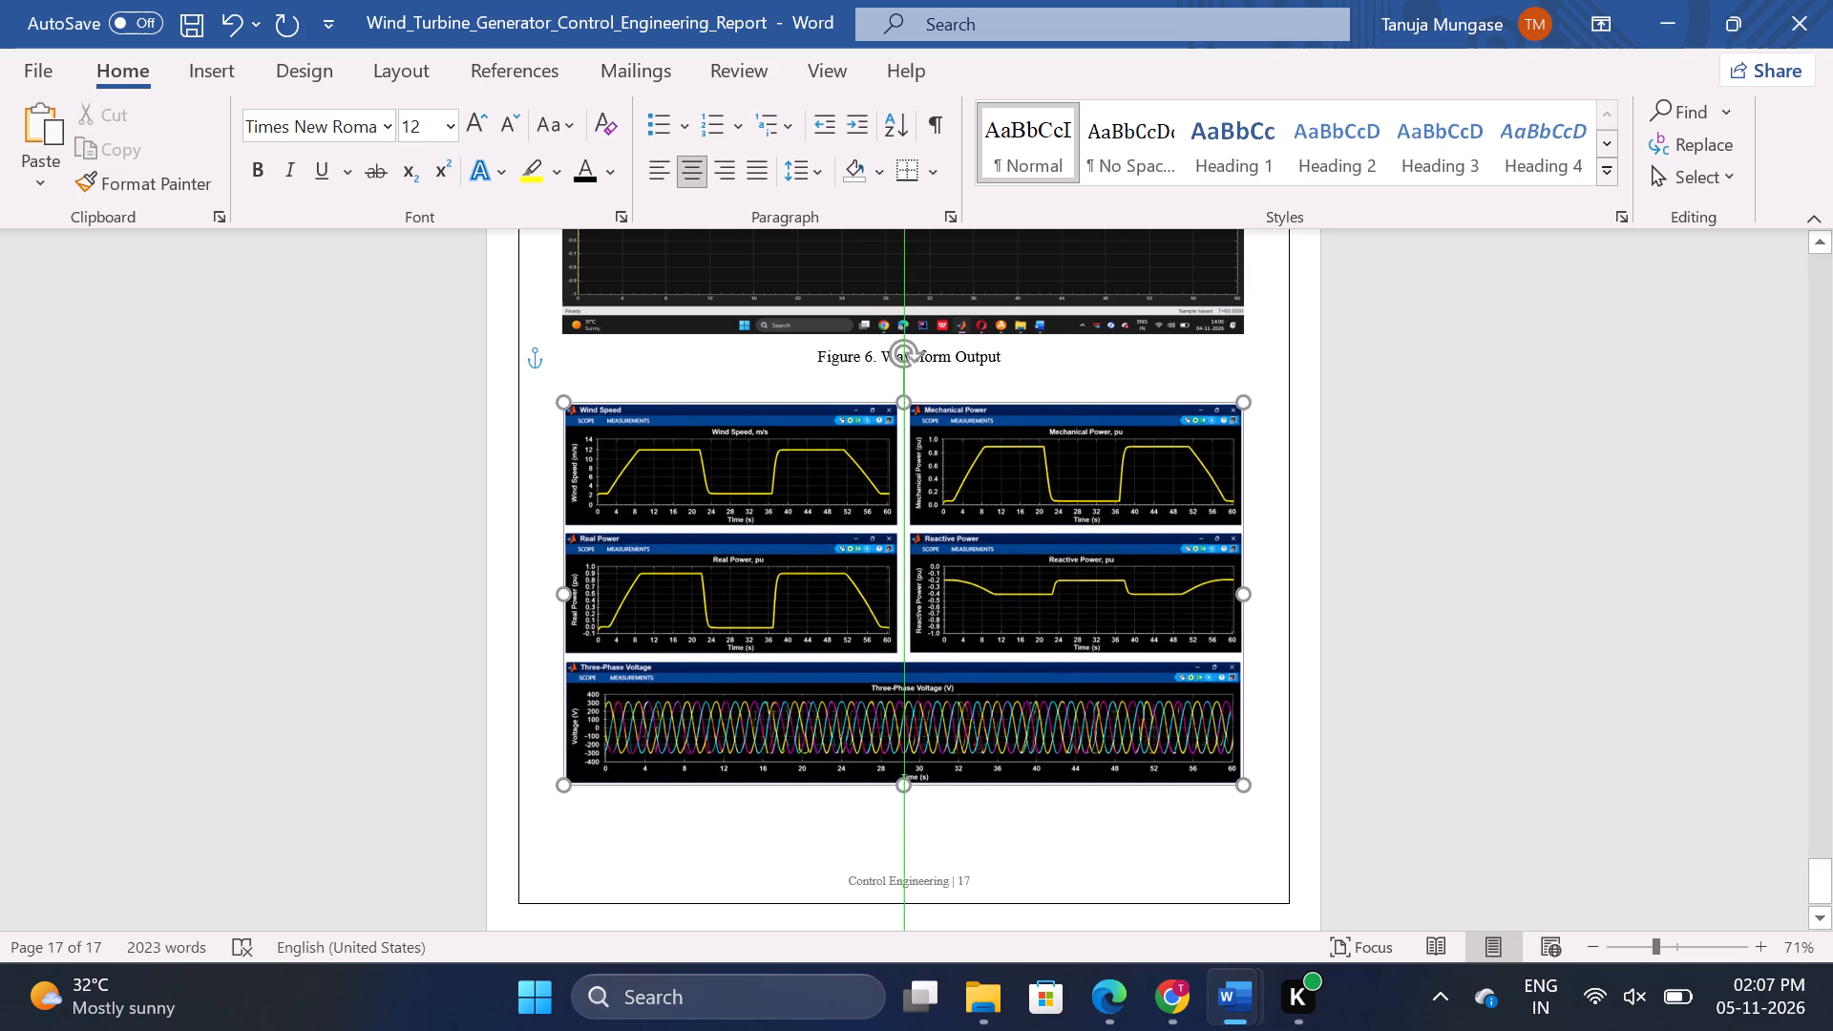
Nudge the five-waveform image slightly upward beneath the Figure 6 caption, keeping it horizontally centered.
left_click_drag(1097, 611, 1091, 609)
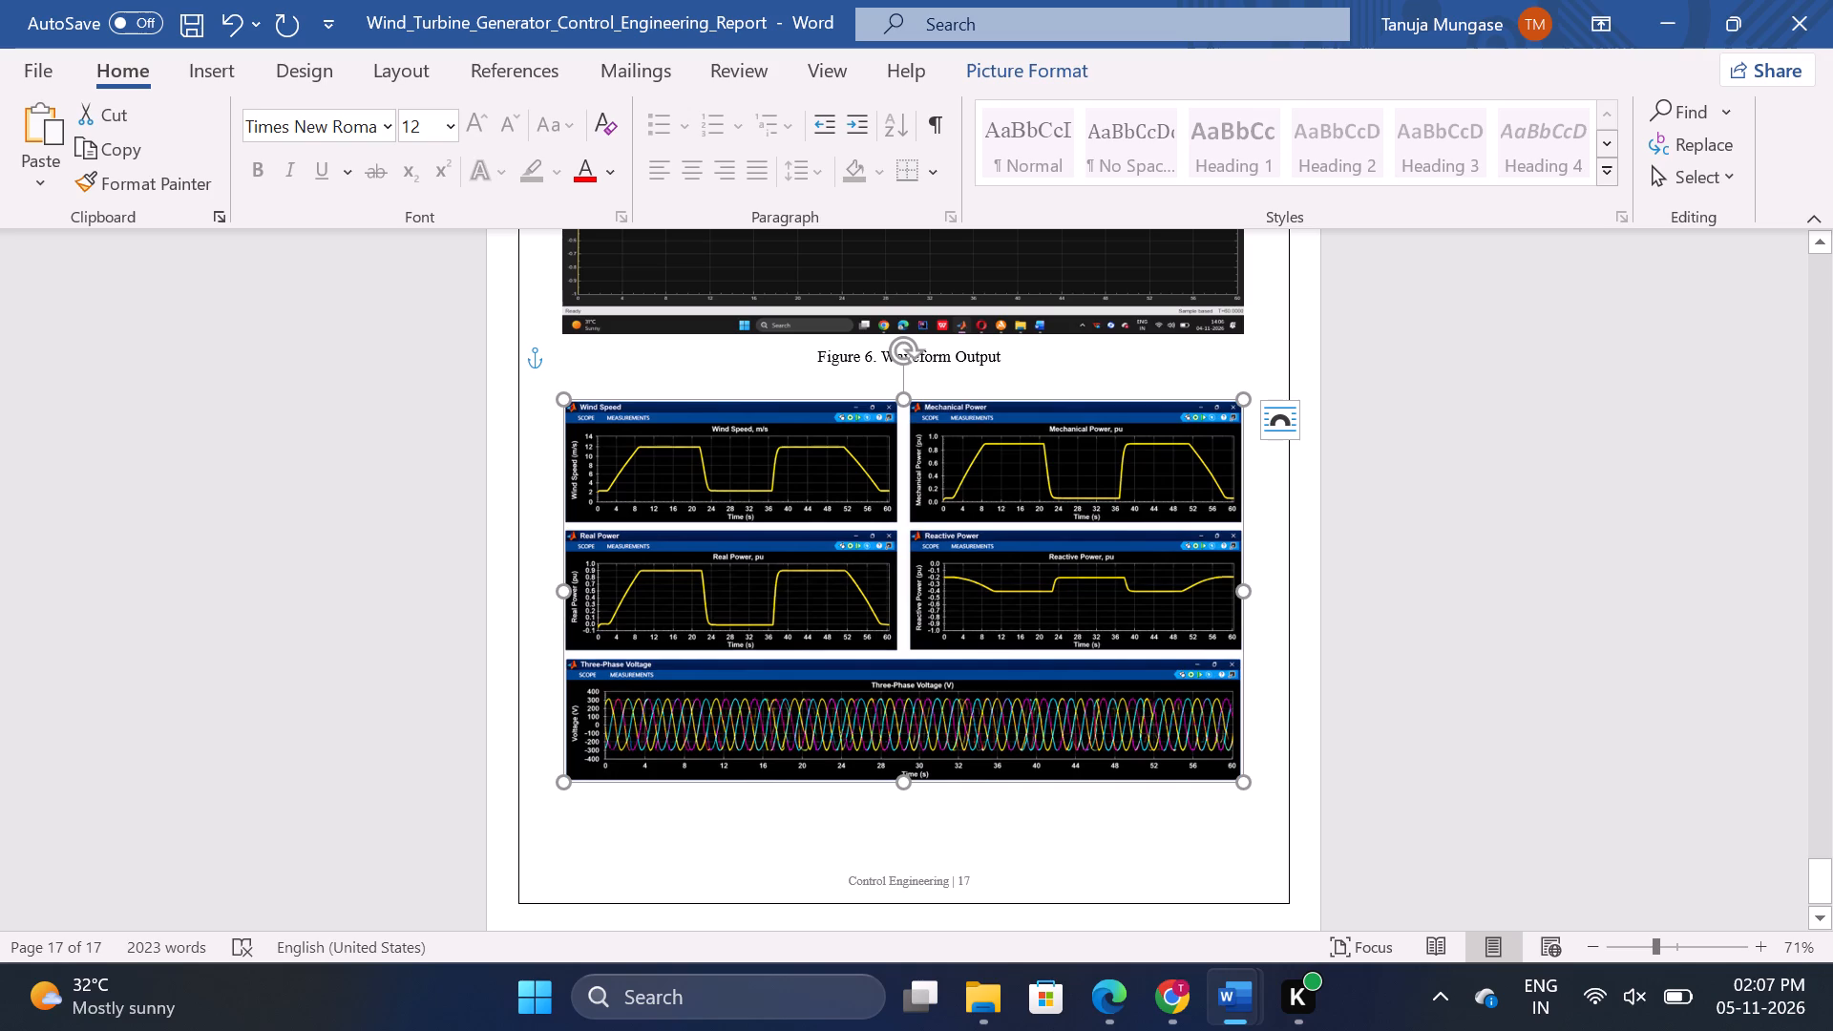
Add blank lines after the Figure 6 caption so the insertion point sits on the line directly beneath the five-waveform image.
left_click(1250, 772)
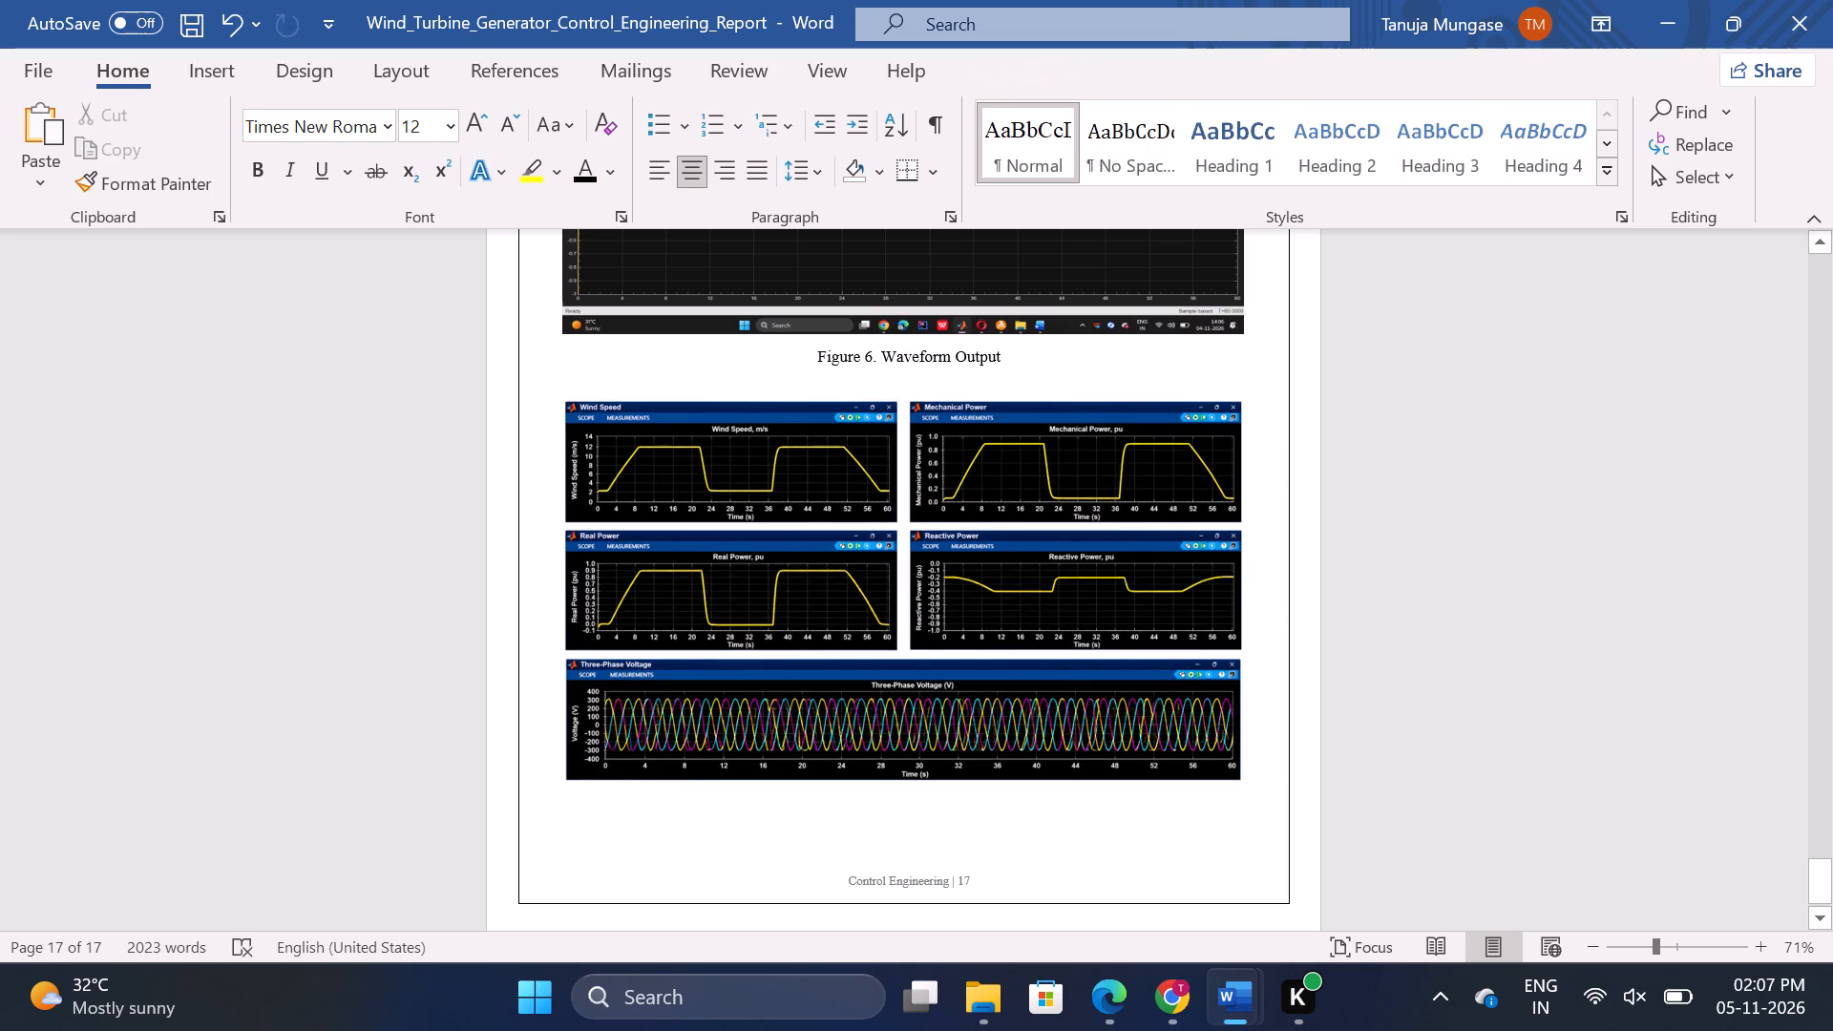
left_click(1250, 772)
key("Return")
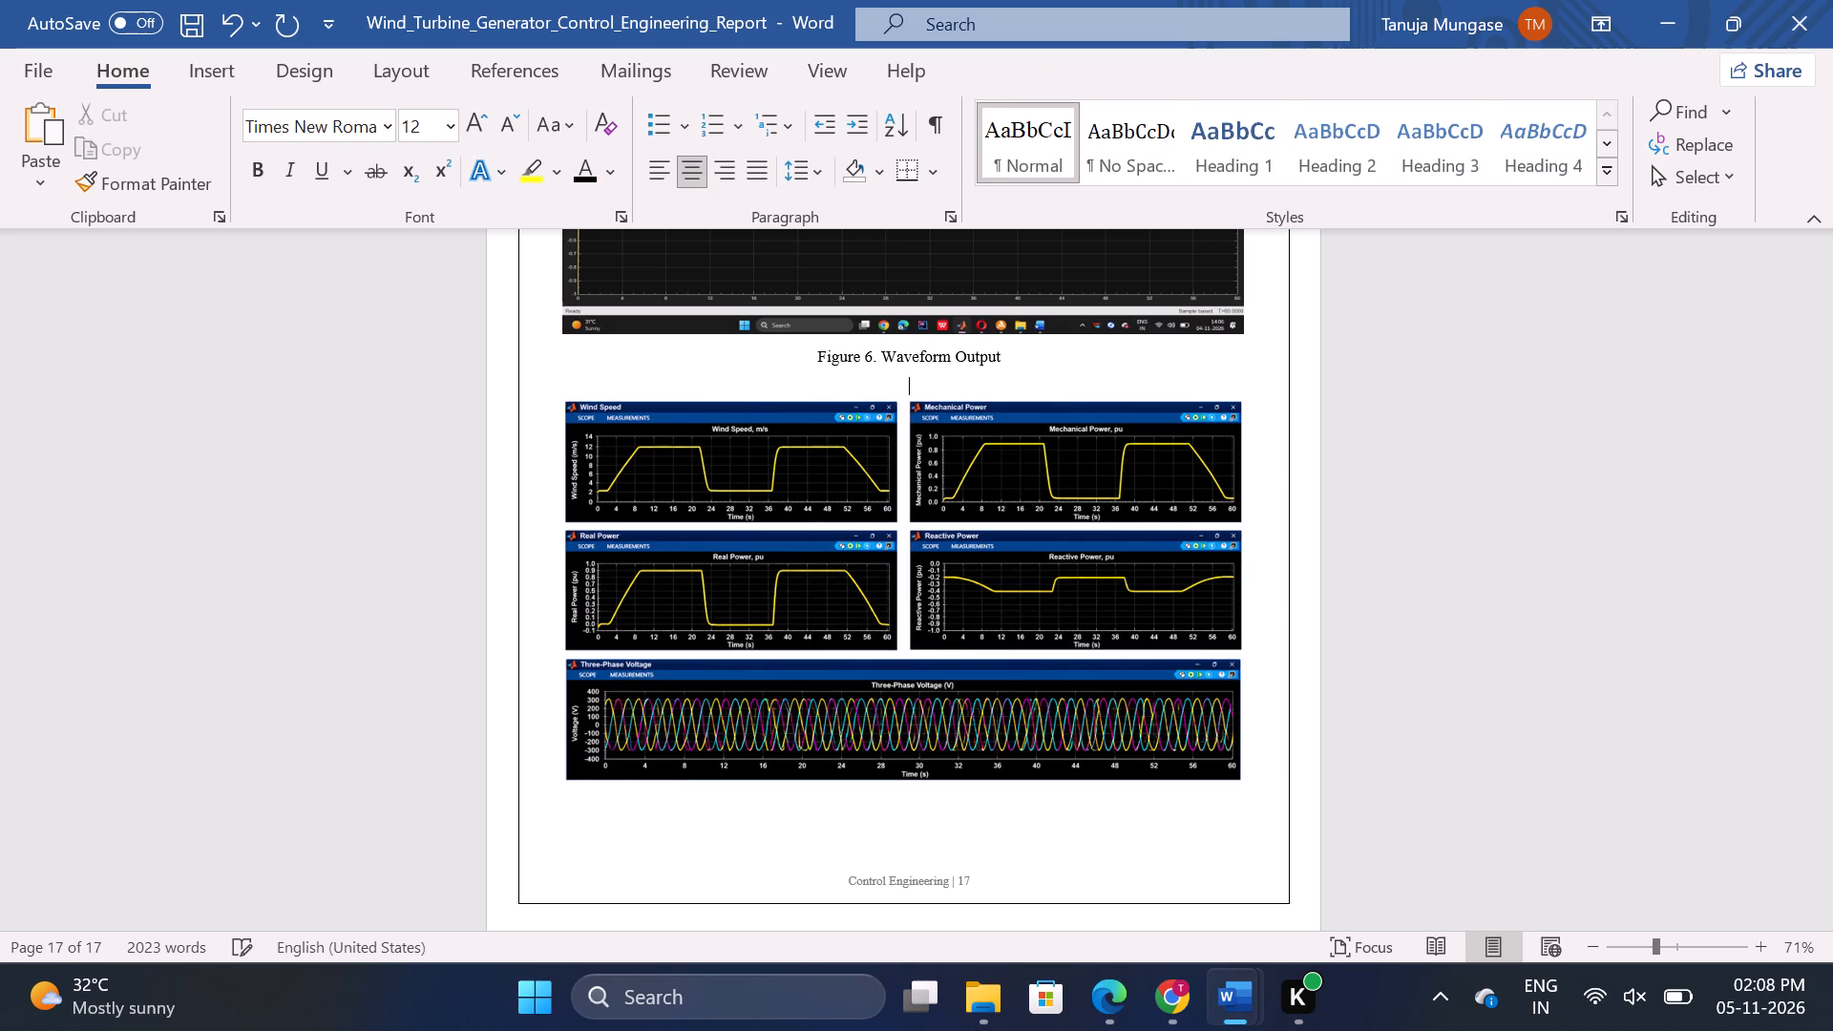
key("Return")
key("Return")
key("Return")
key("Return")
key("Return")
key("Return")
key("Return")
key("Return")
key("Return")
key("Return")
key("Return")
key("Return")
key("Return")
key("Return")
key("Return")
key("Return")
key("Return")
key("Return")
key("Return")
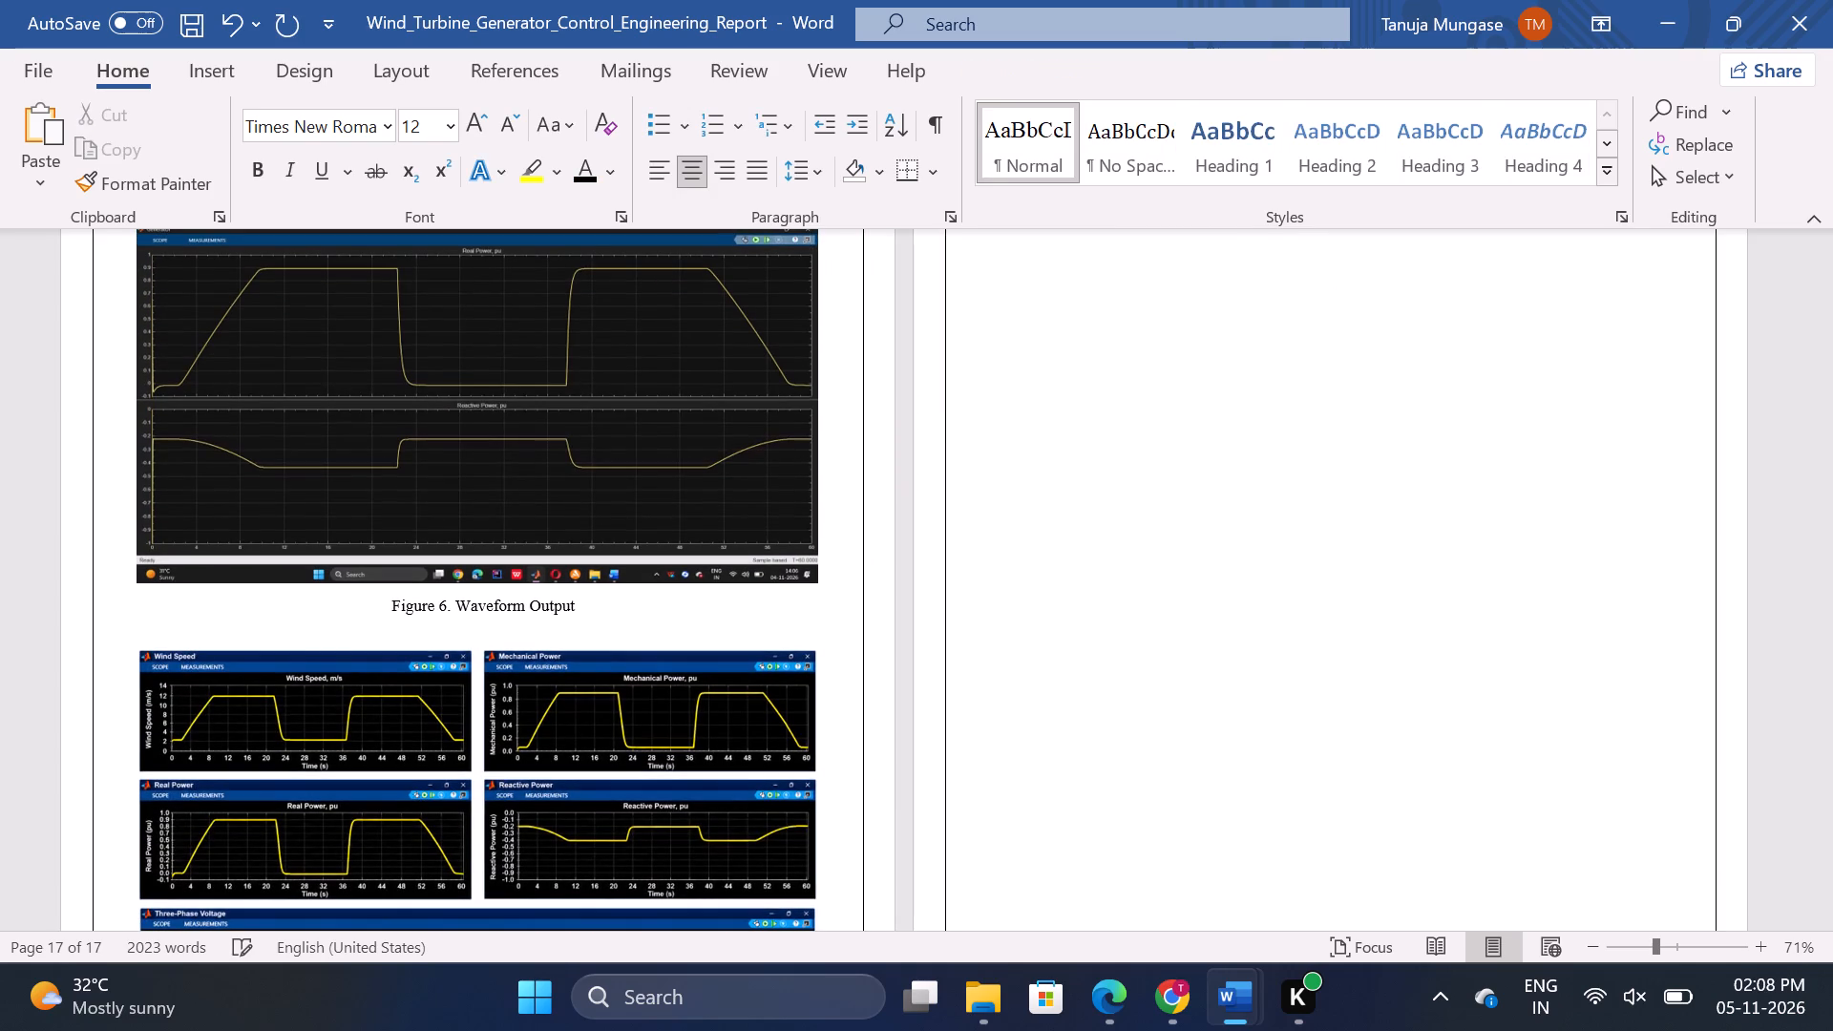
key("ctrl+z")
key("Return")
key("BackSpace")
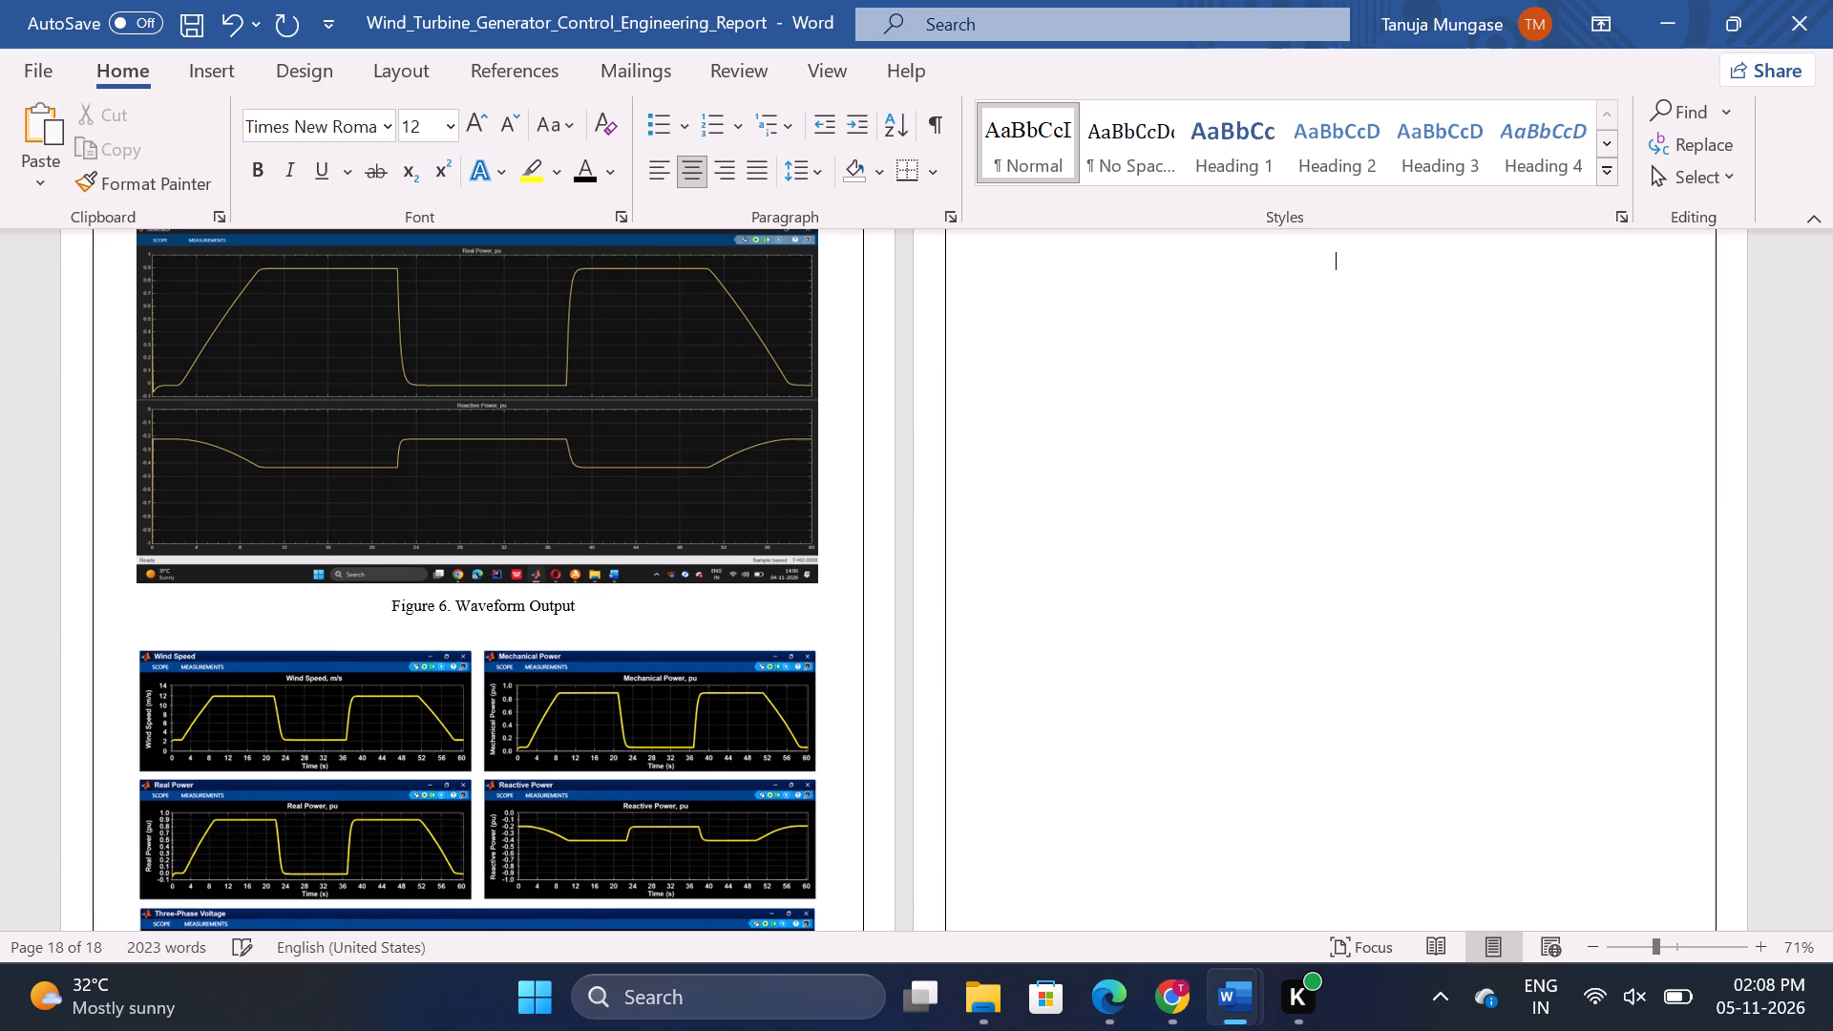
key("BackSpace")
key("BackSpace")
key("BackSpace")
key("BackSpace")
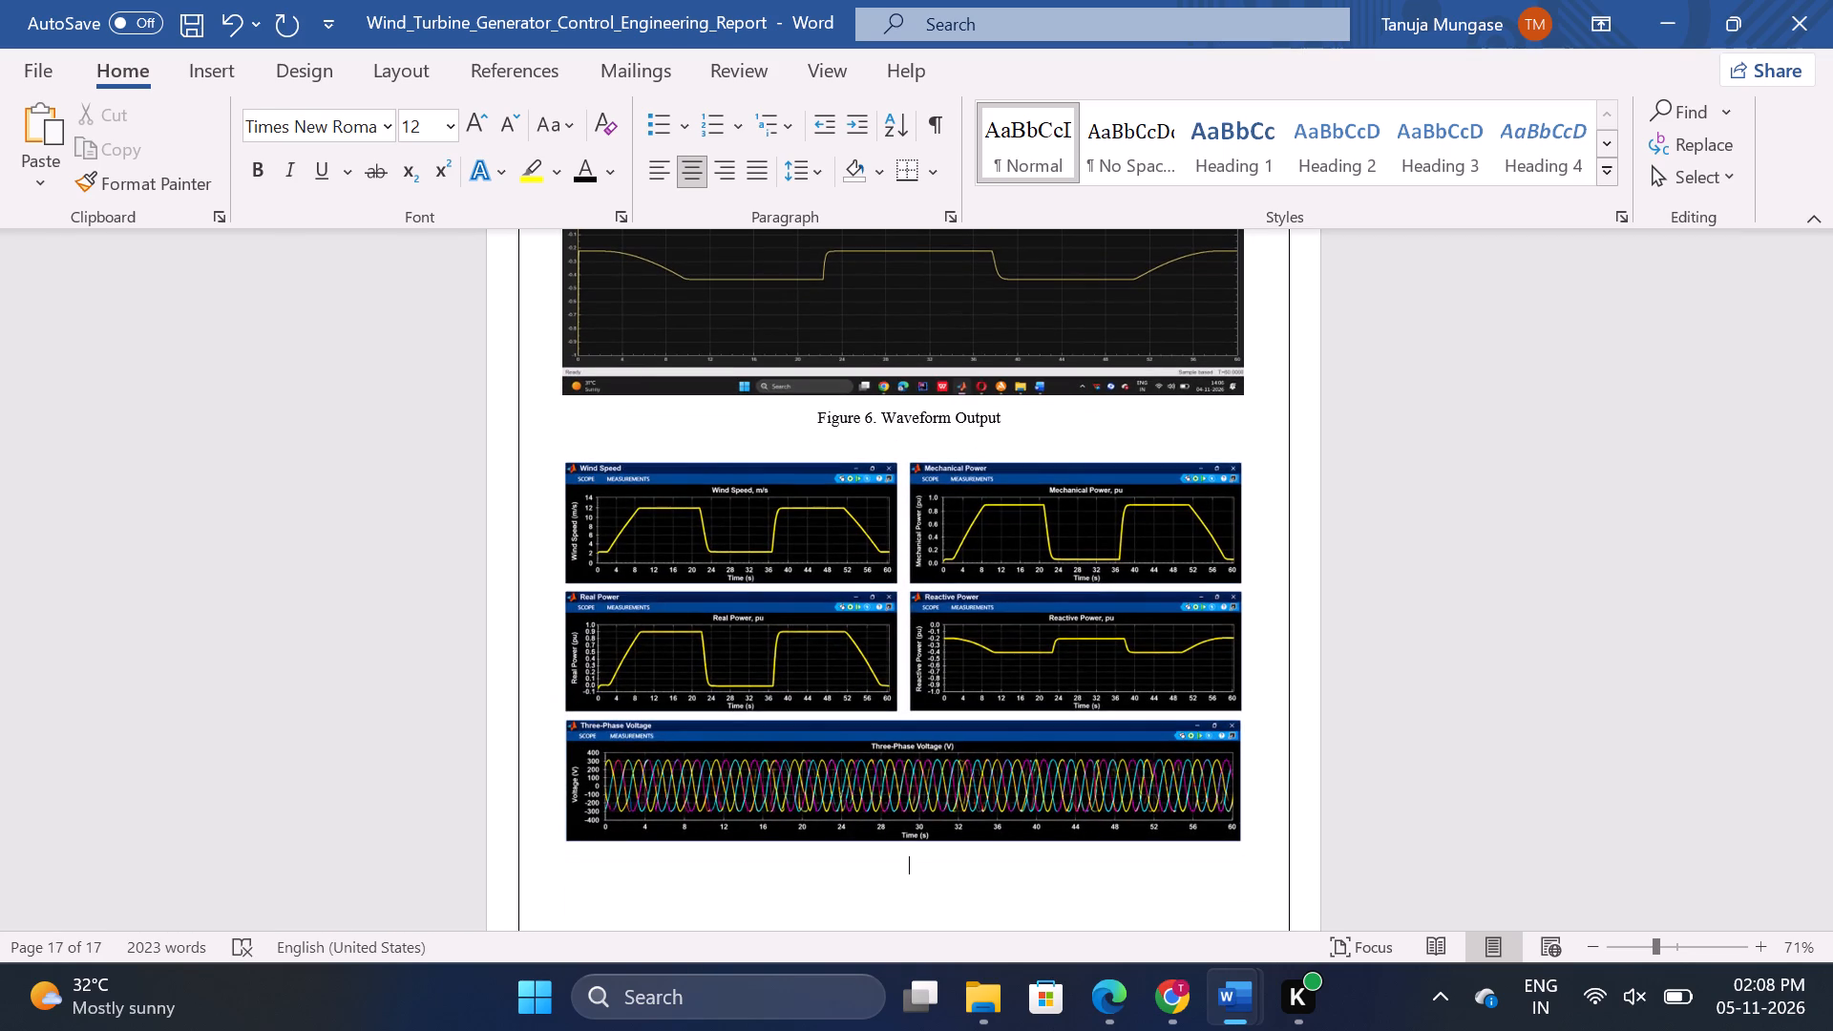
Paste the copied caption beneath the five-waveform image and renumber it to read "Figure 7. Waveform Output".
key("ctrl+v")
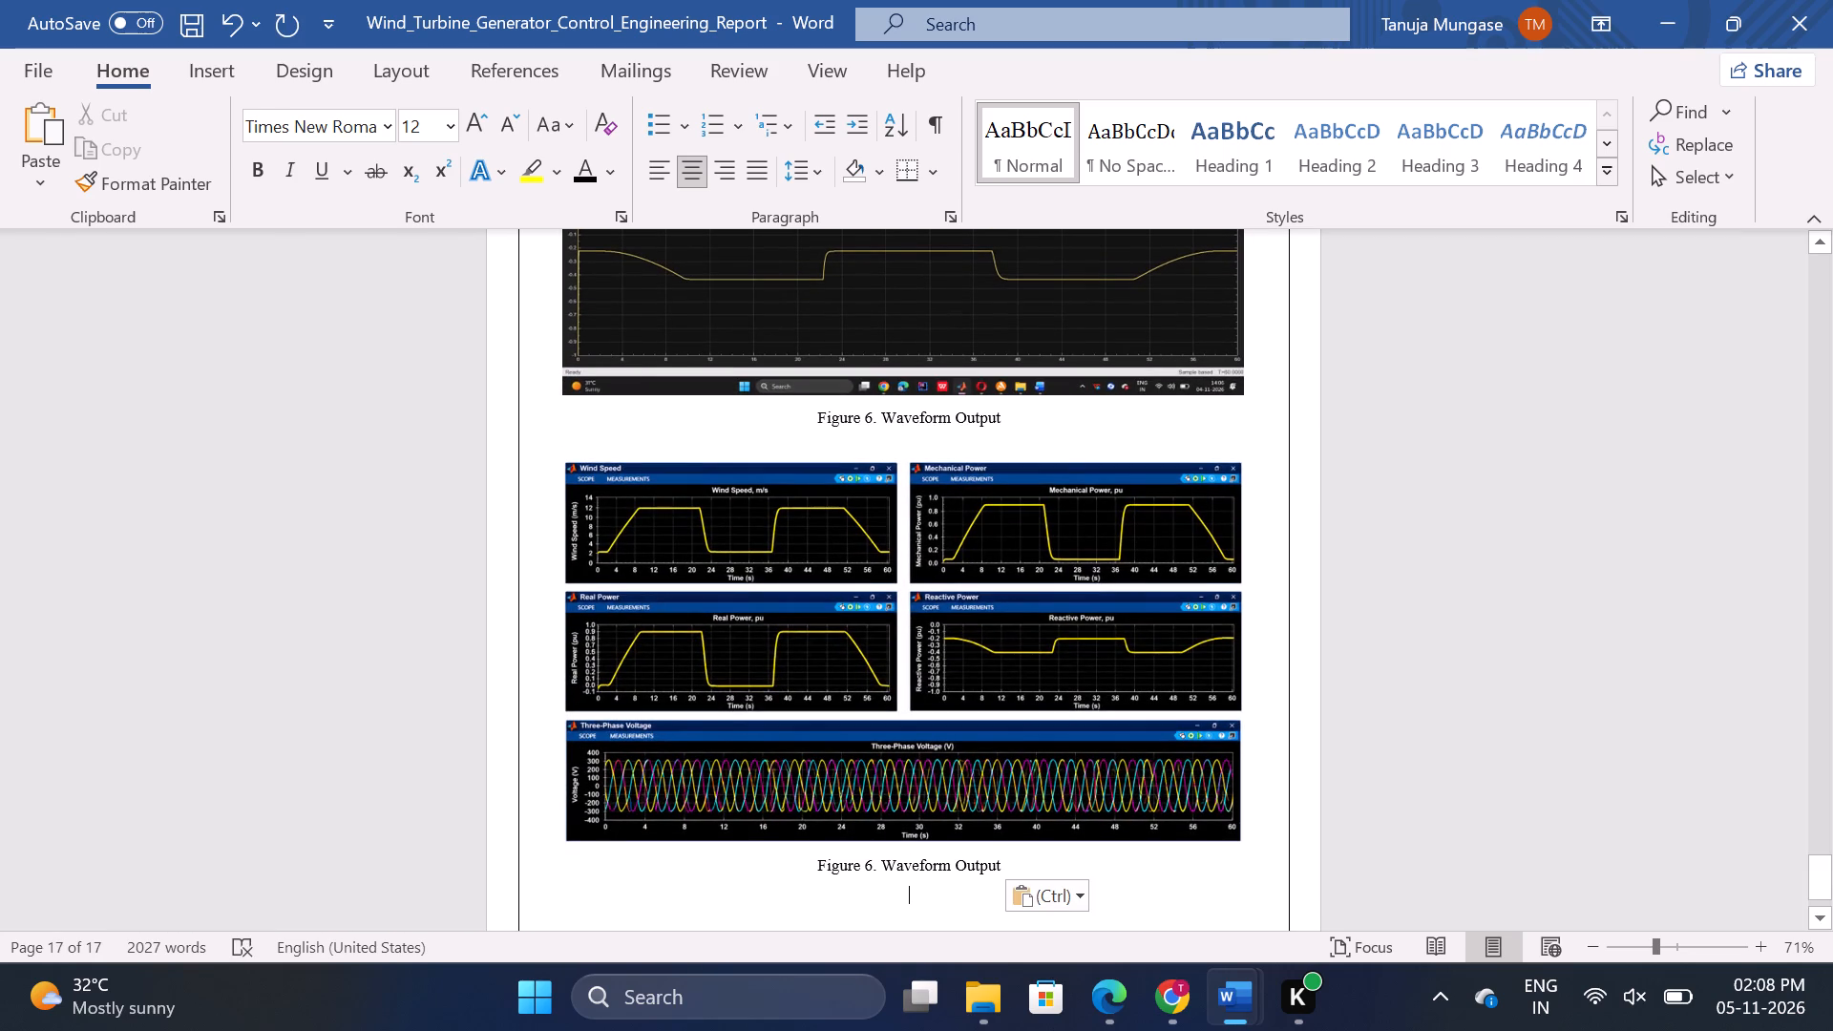
left_click(874, 868)
key("BackSpace")
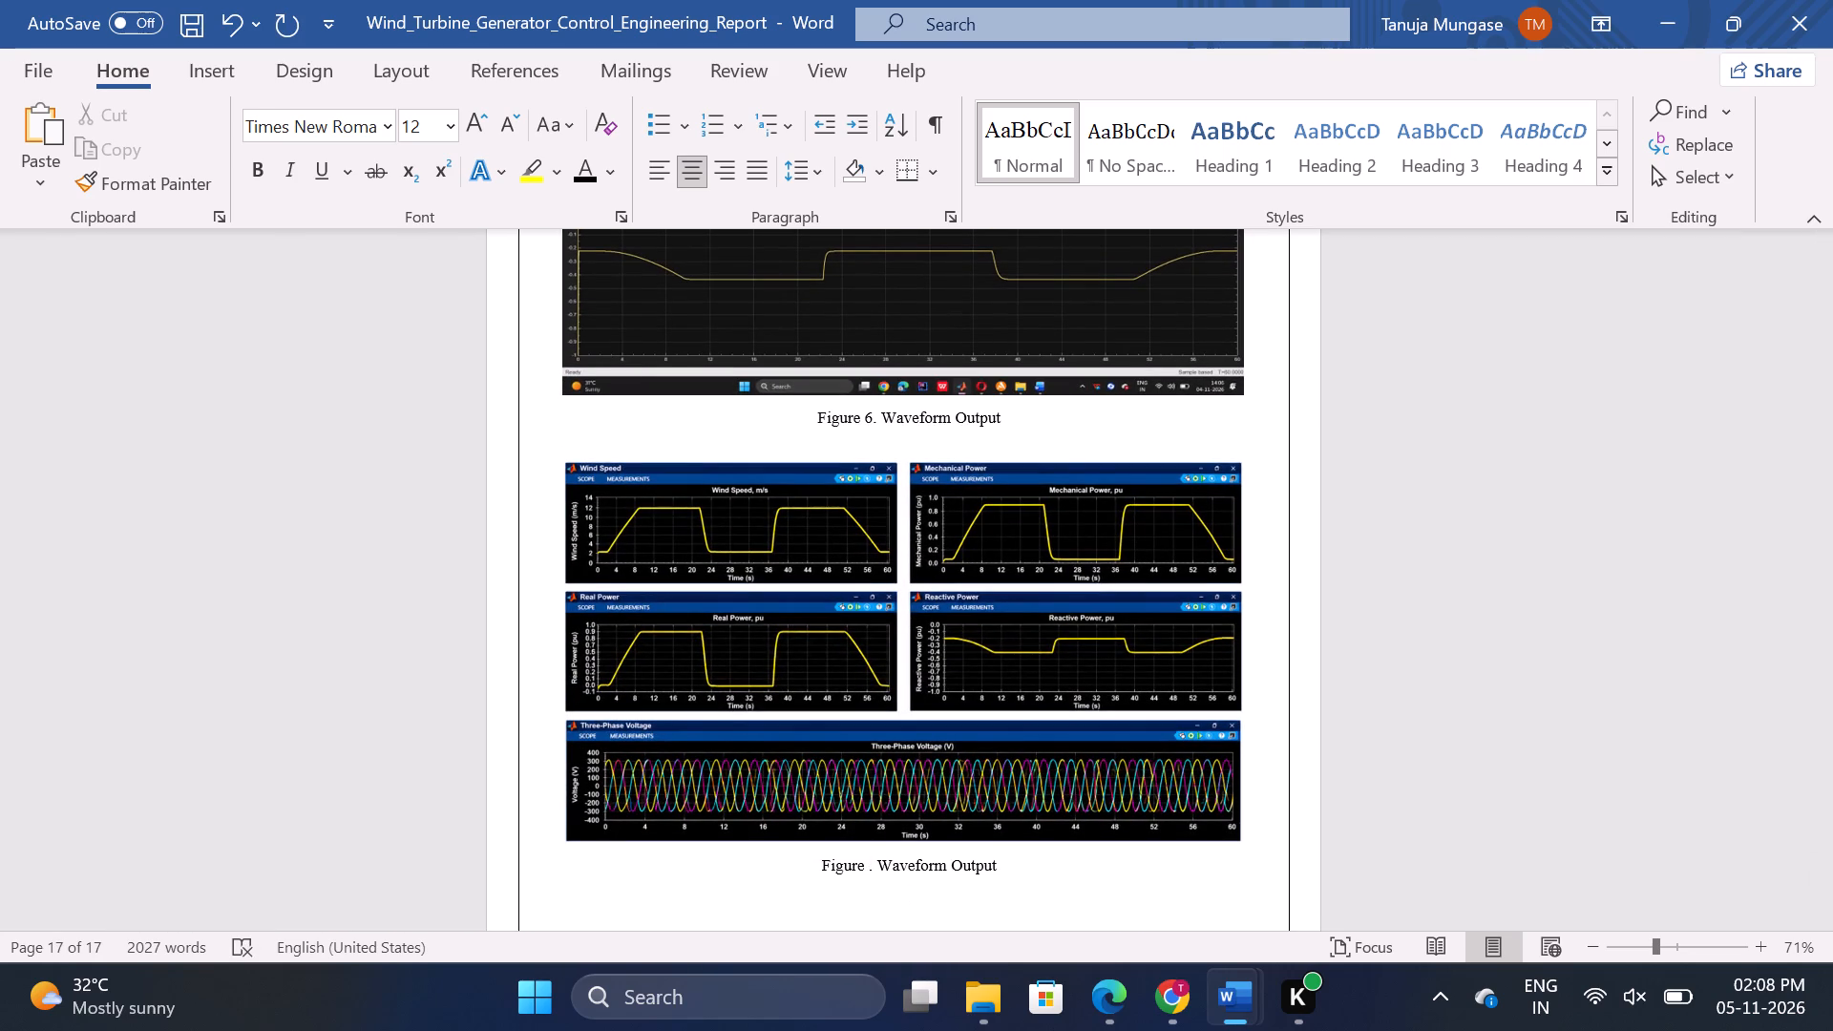
key("7")
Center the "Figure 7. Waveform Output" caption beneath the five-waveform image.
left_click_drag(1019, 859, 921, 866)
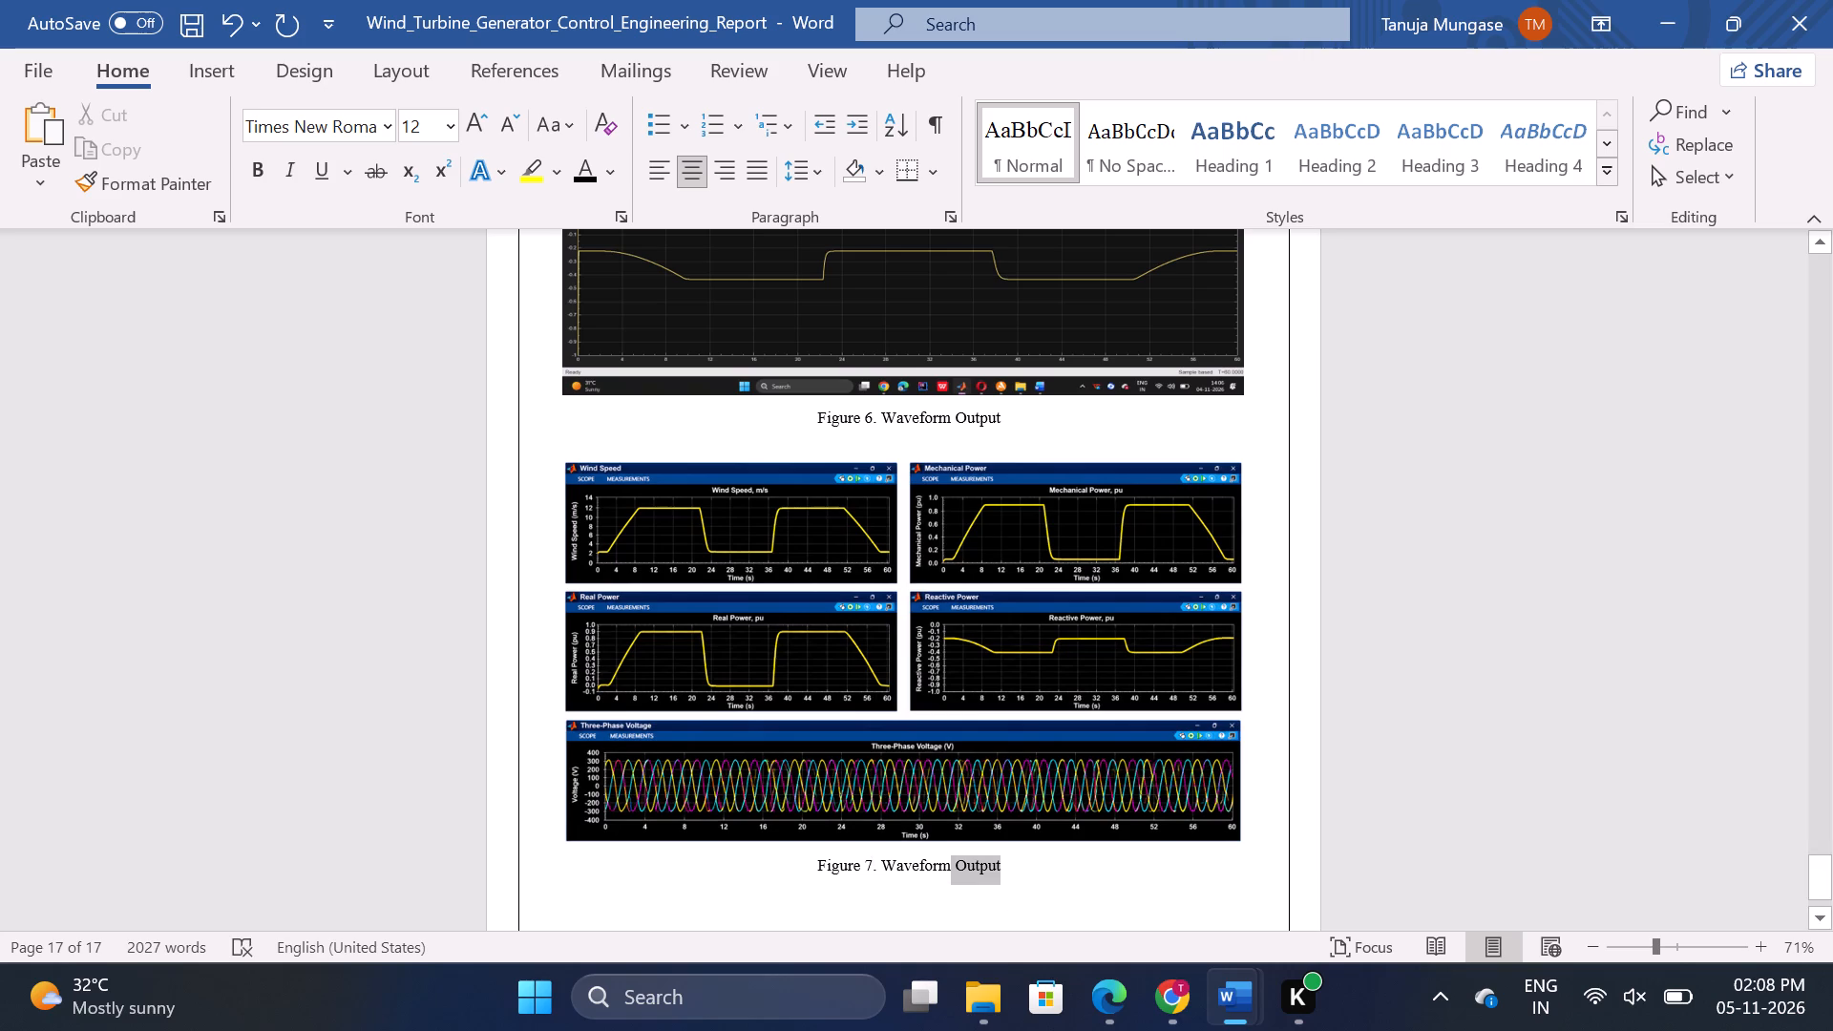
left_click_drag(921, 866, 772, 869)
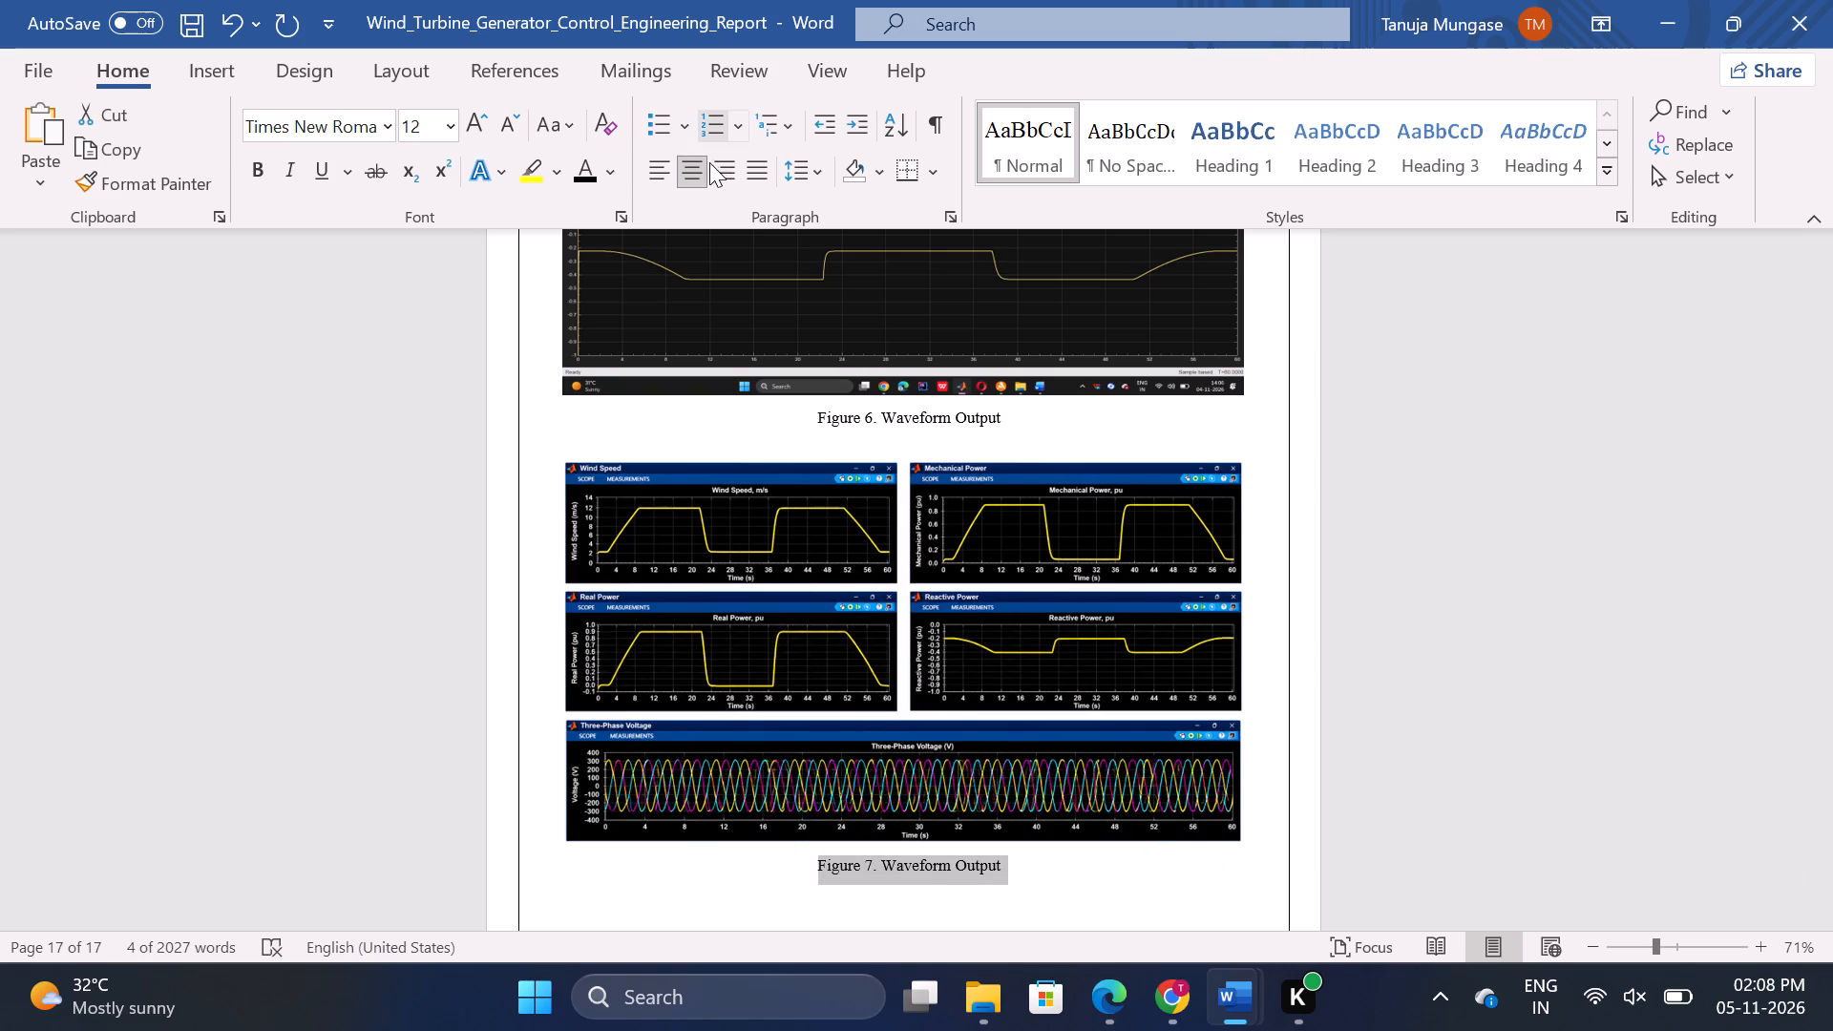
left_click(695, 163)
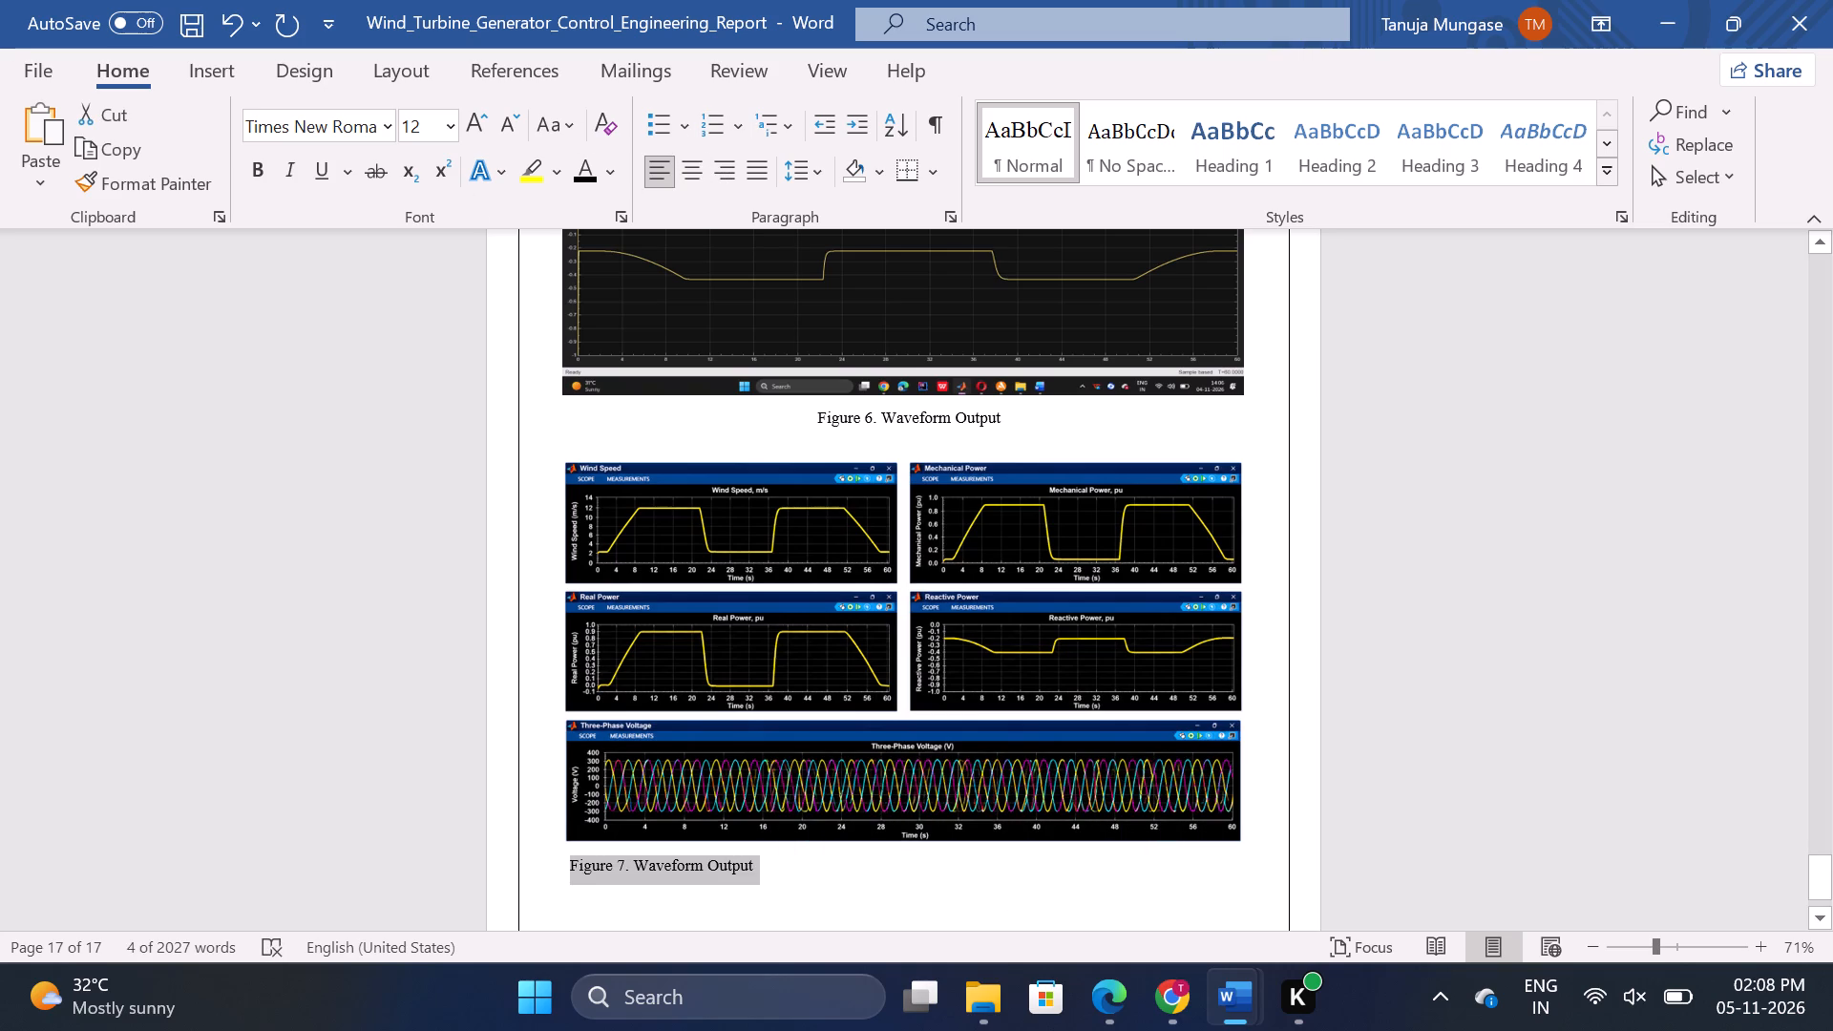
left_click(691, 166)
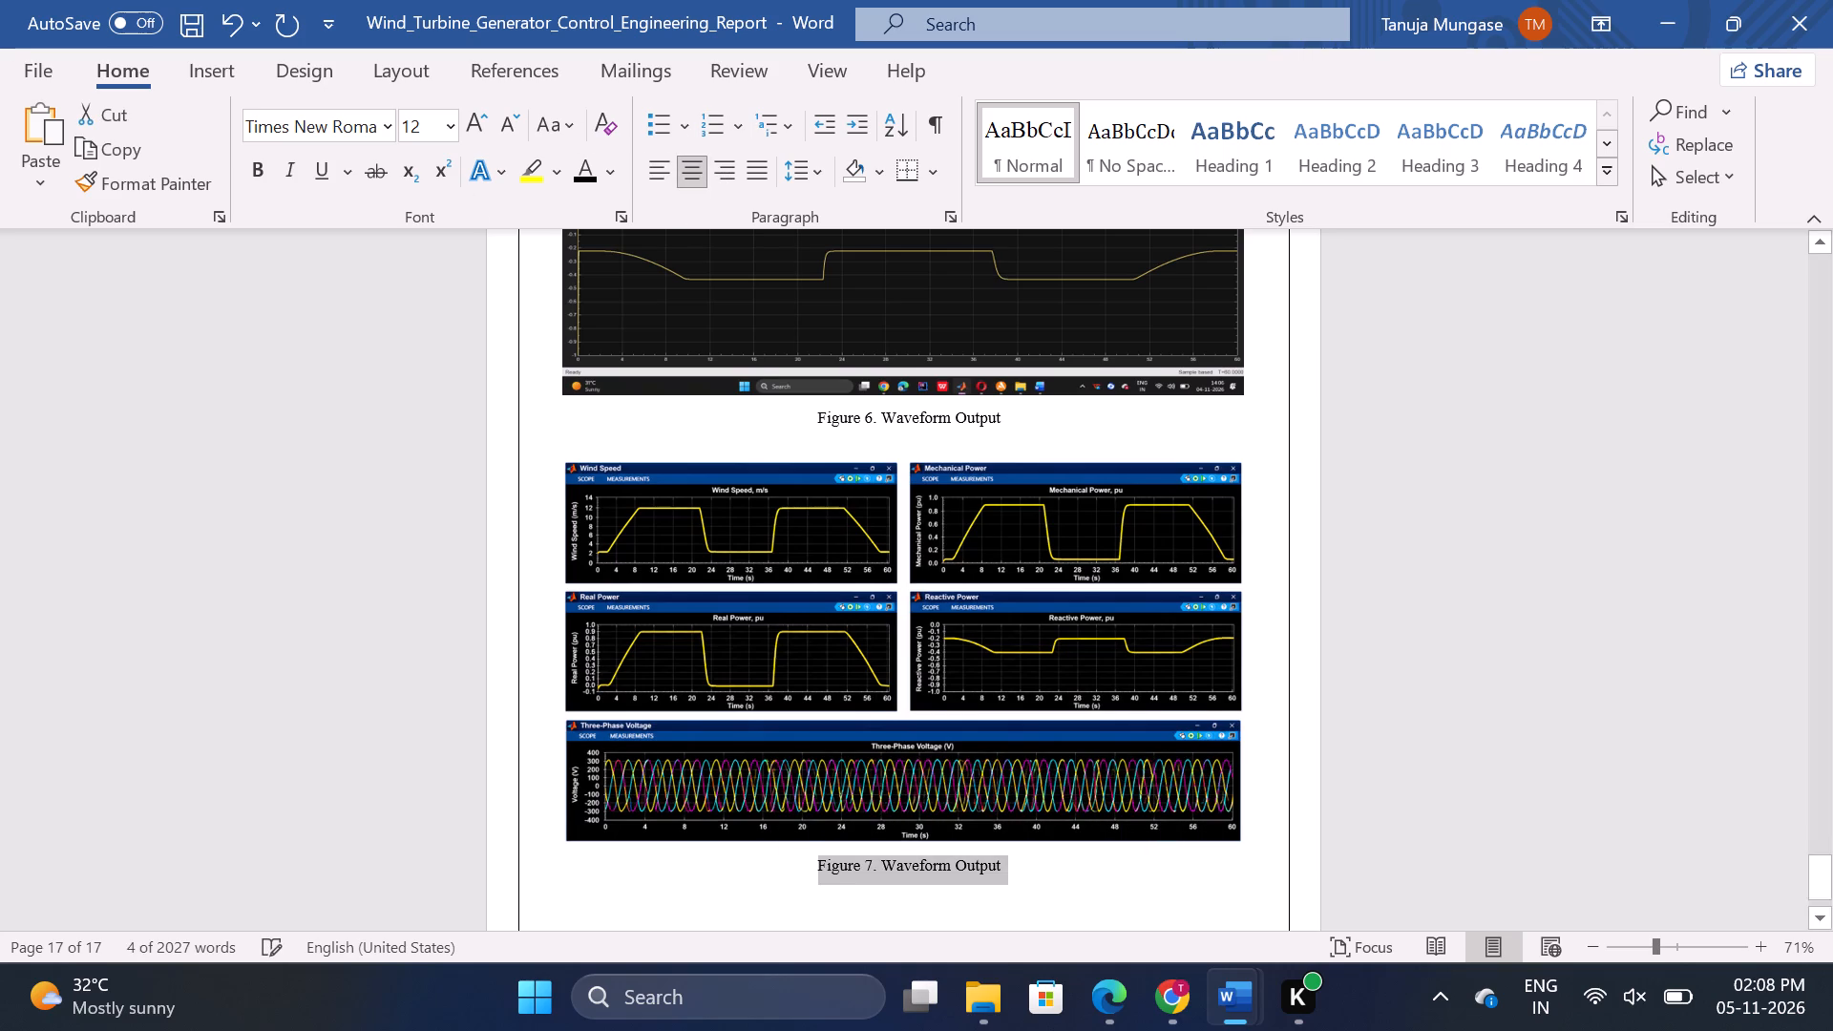
Add a new line after the Figure 7 caption to start page 18, and place the insertion point there.
scroll(760, 407, "down", 1)
scroll(760, 407, "up", 1)
scroll(760, 407, "down", 2, "ctrl")
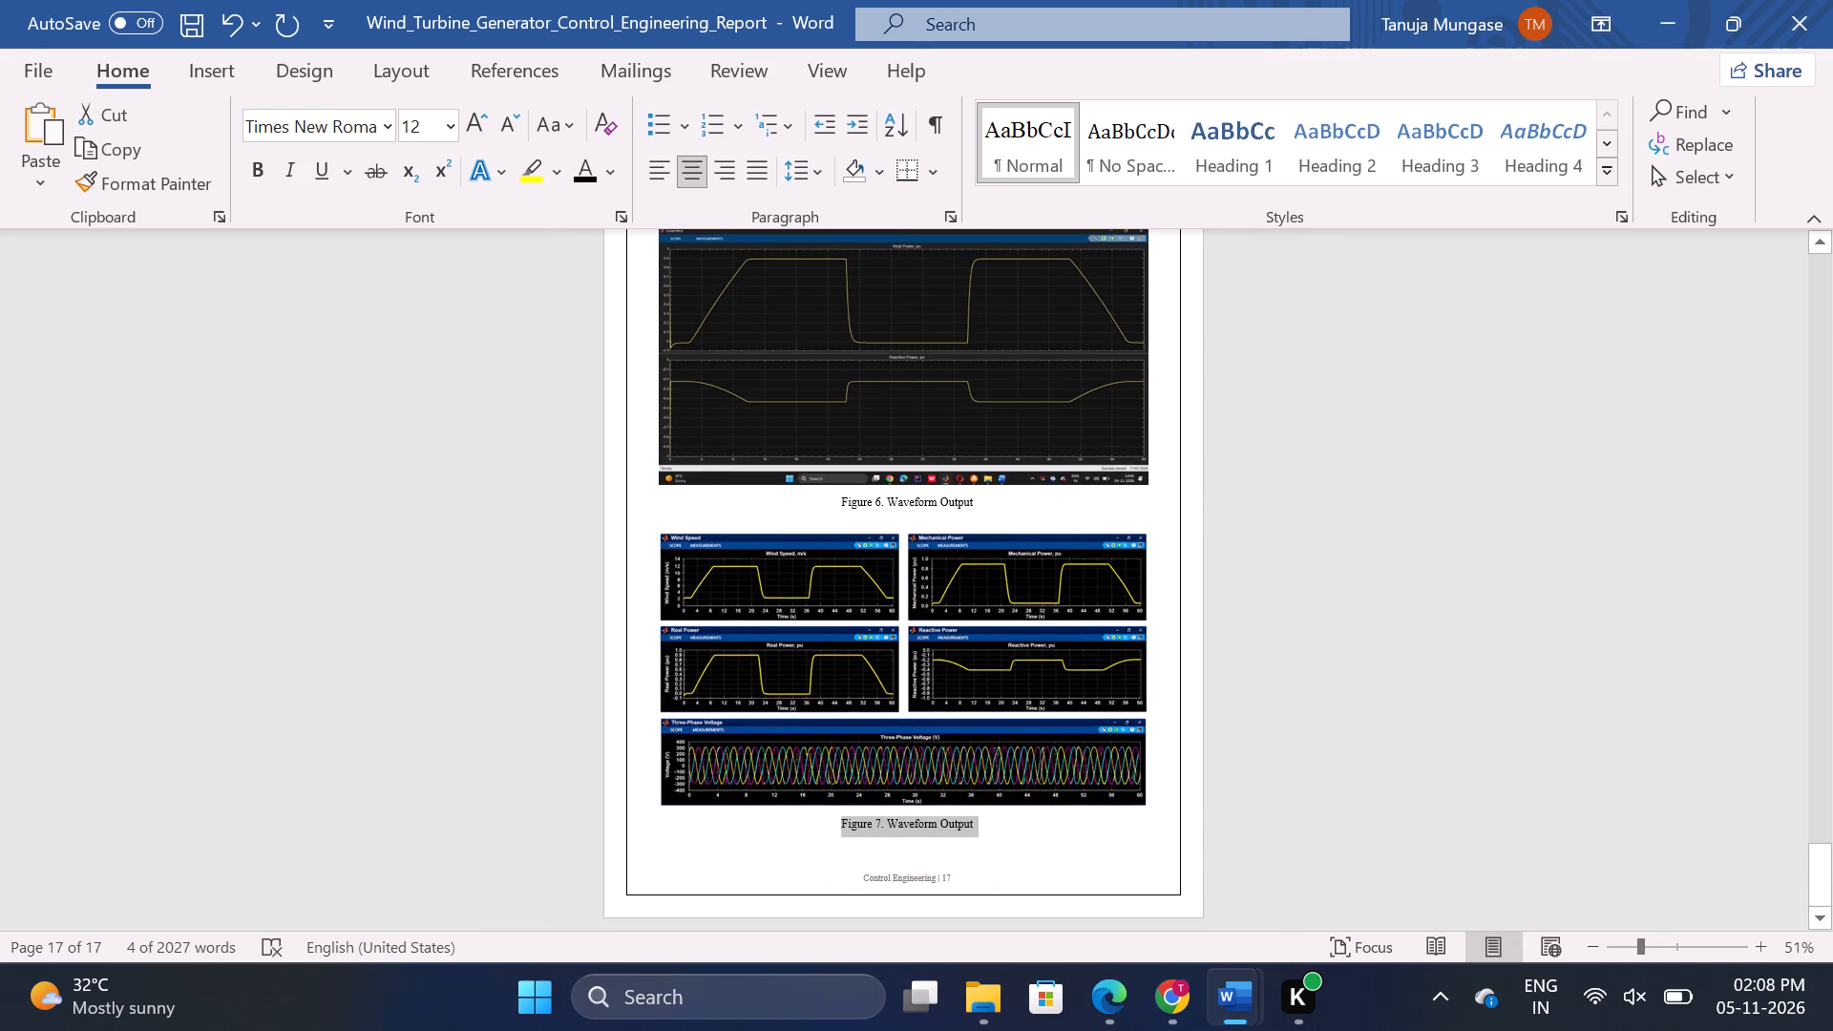
left_click(997, 826)
key("Return")
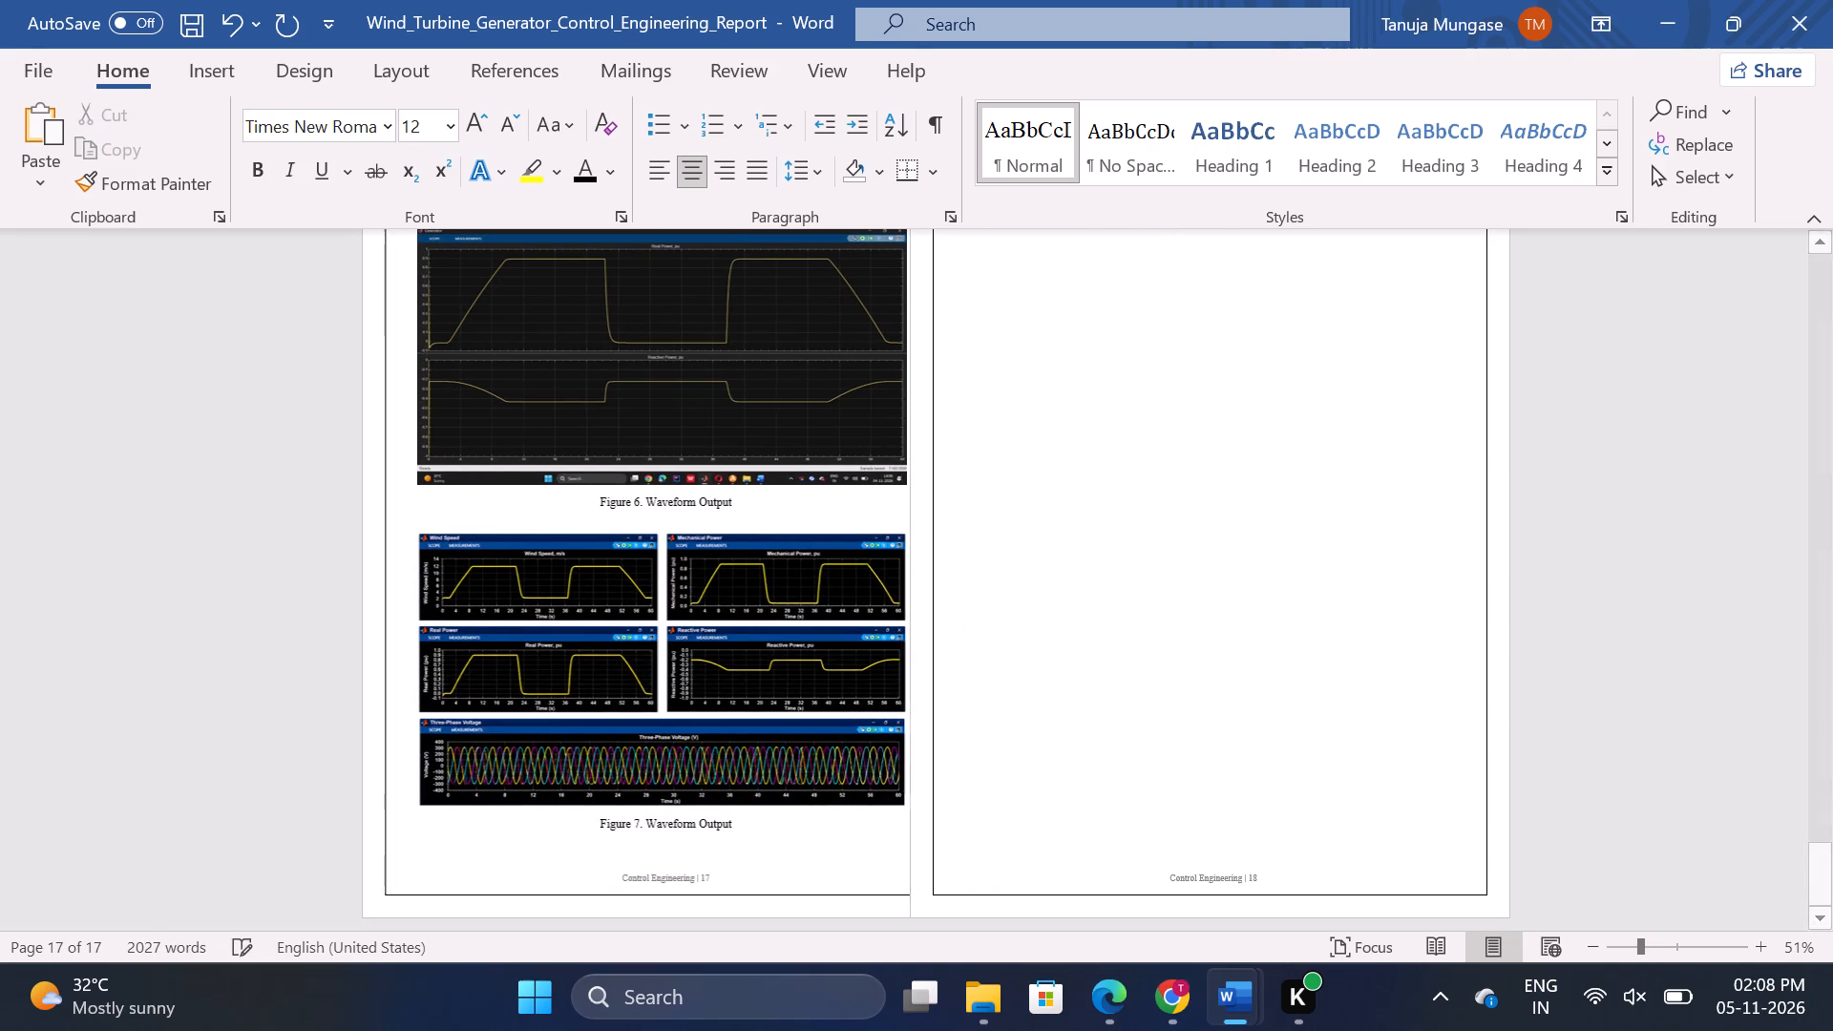
left_click(1653, 947)
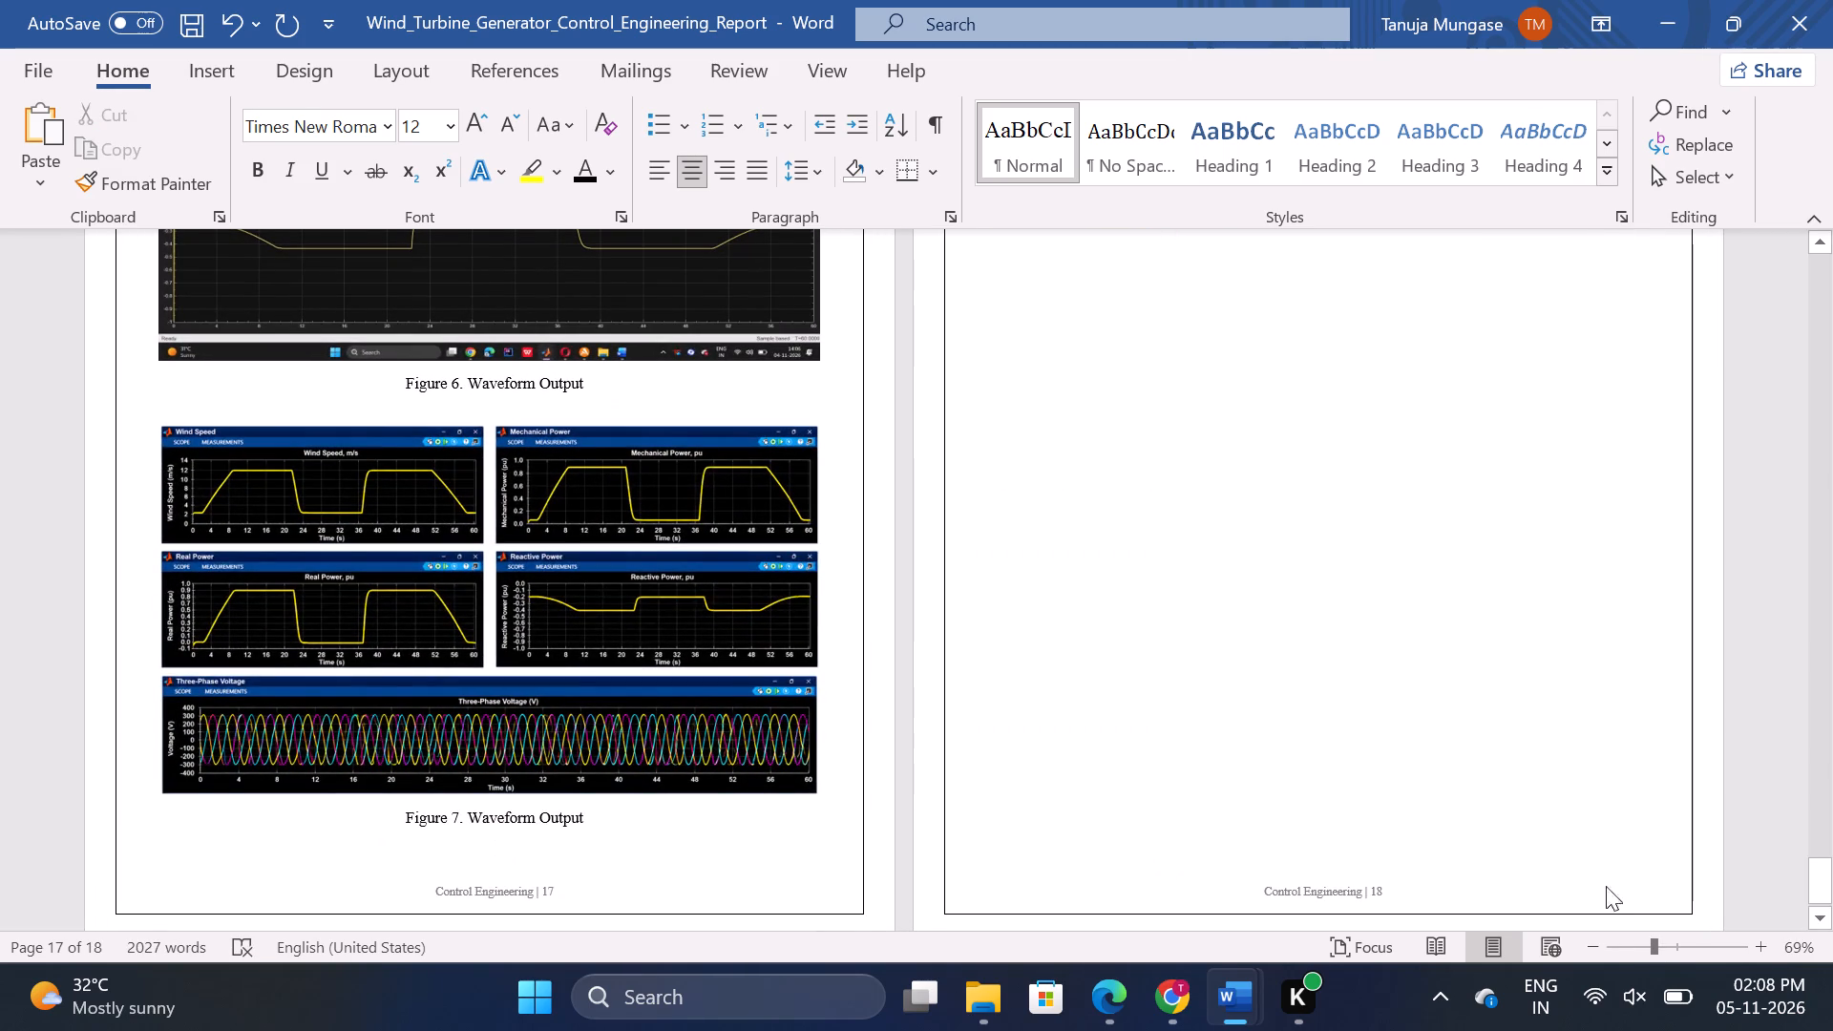
left_click(1666, 940)
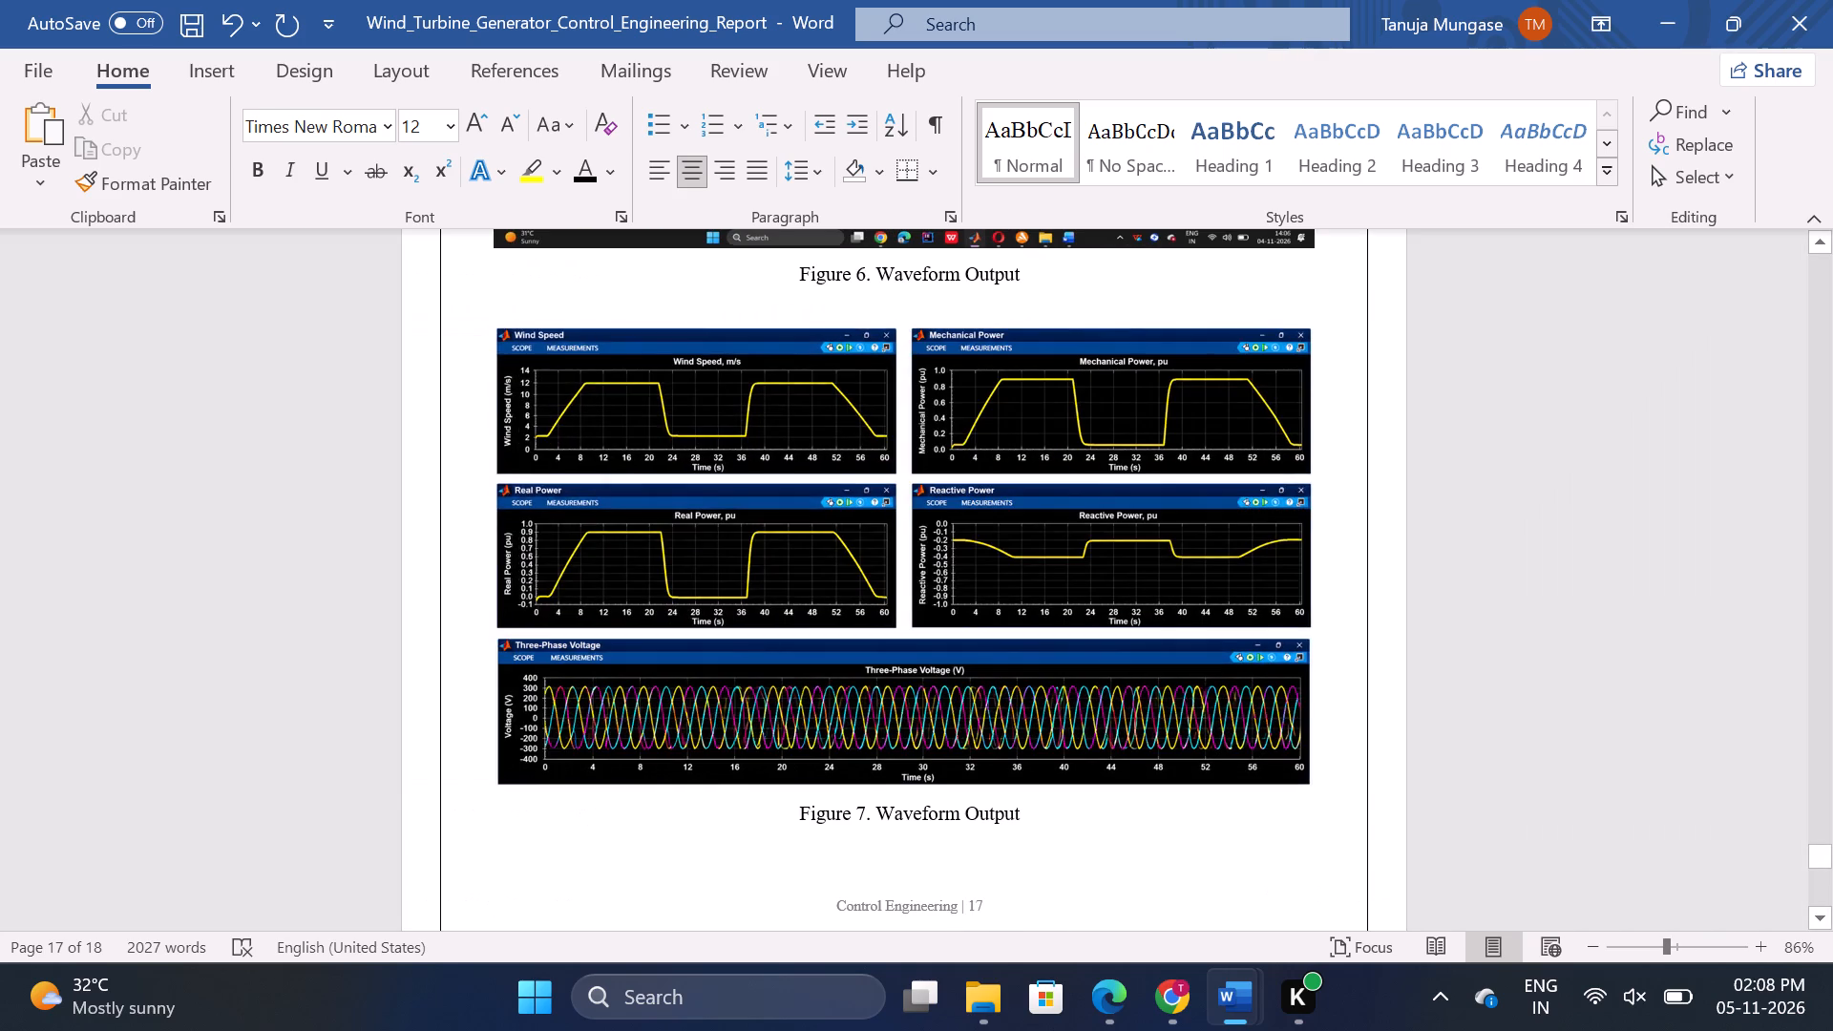
scroll(1370, 623, "down", 4)
left_click(736, 420)
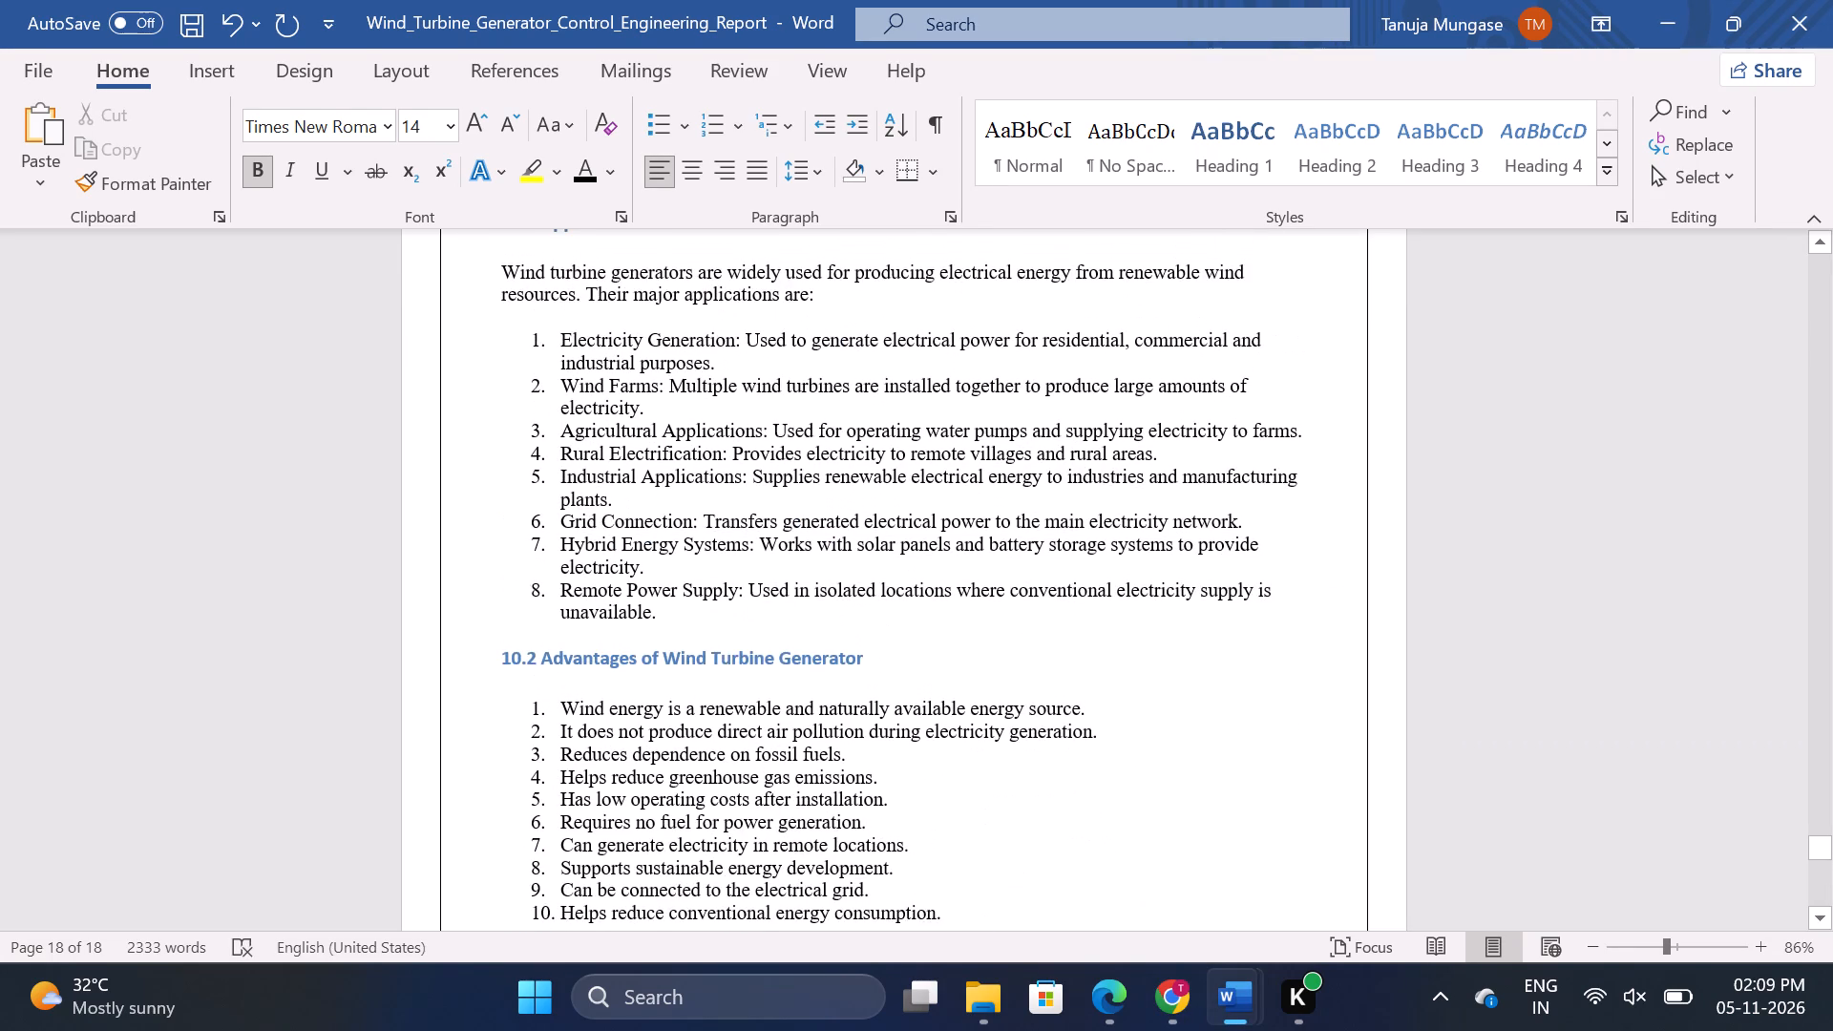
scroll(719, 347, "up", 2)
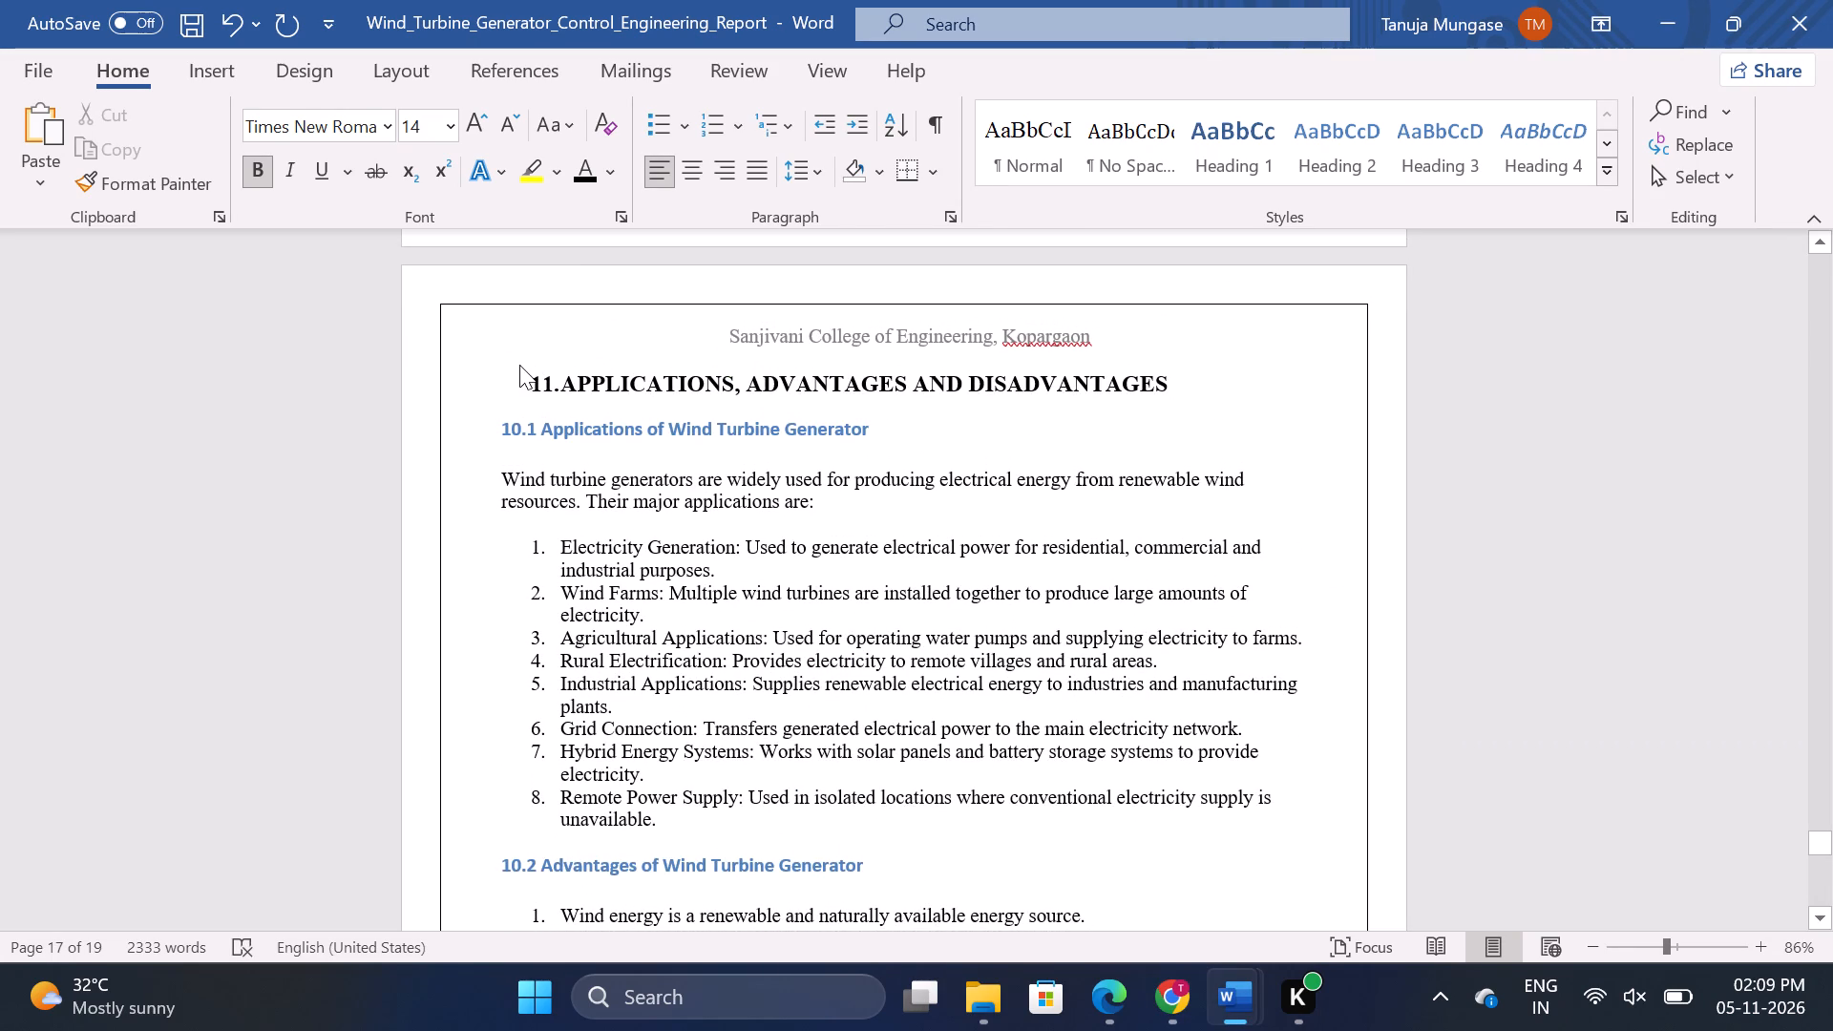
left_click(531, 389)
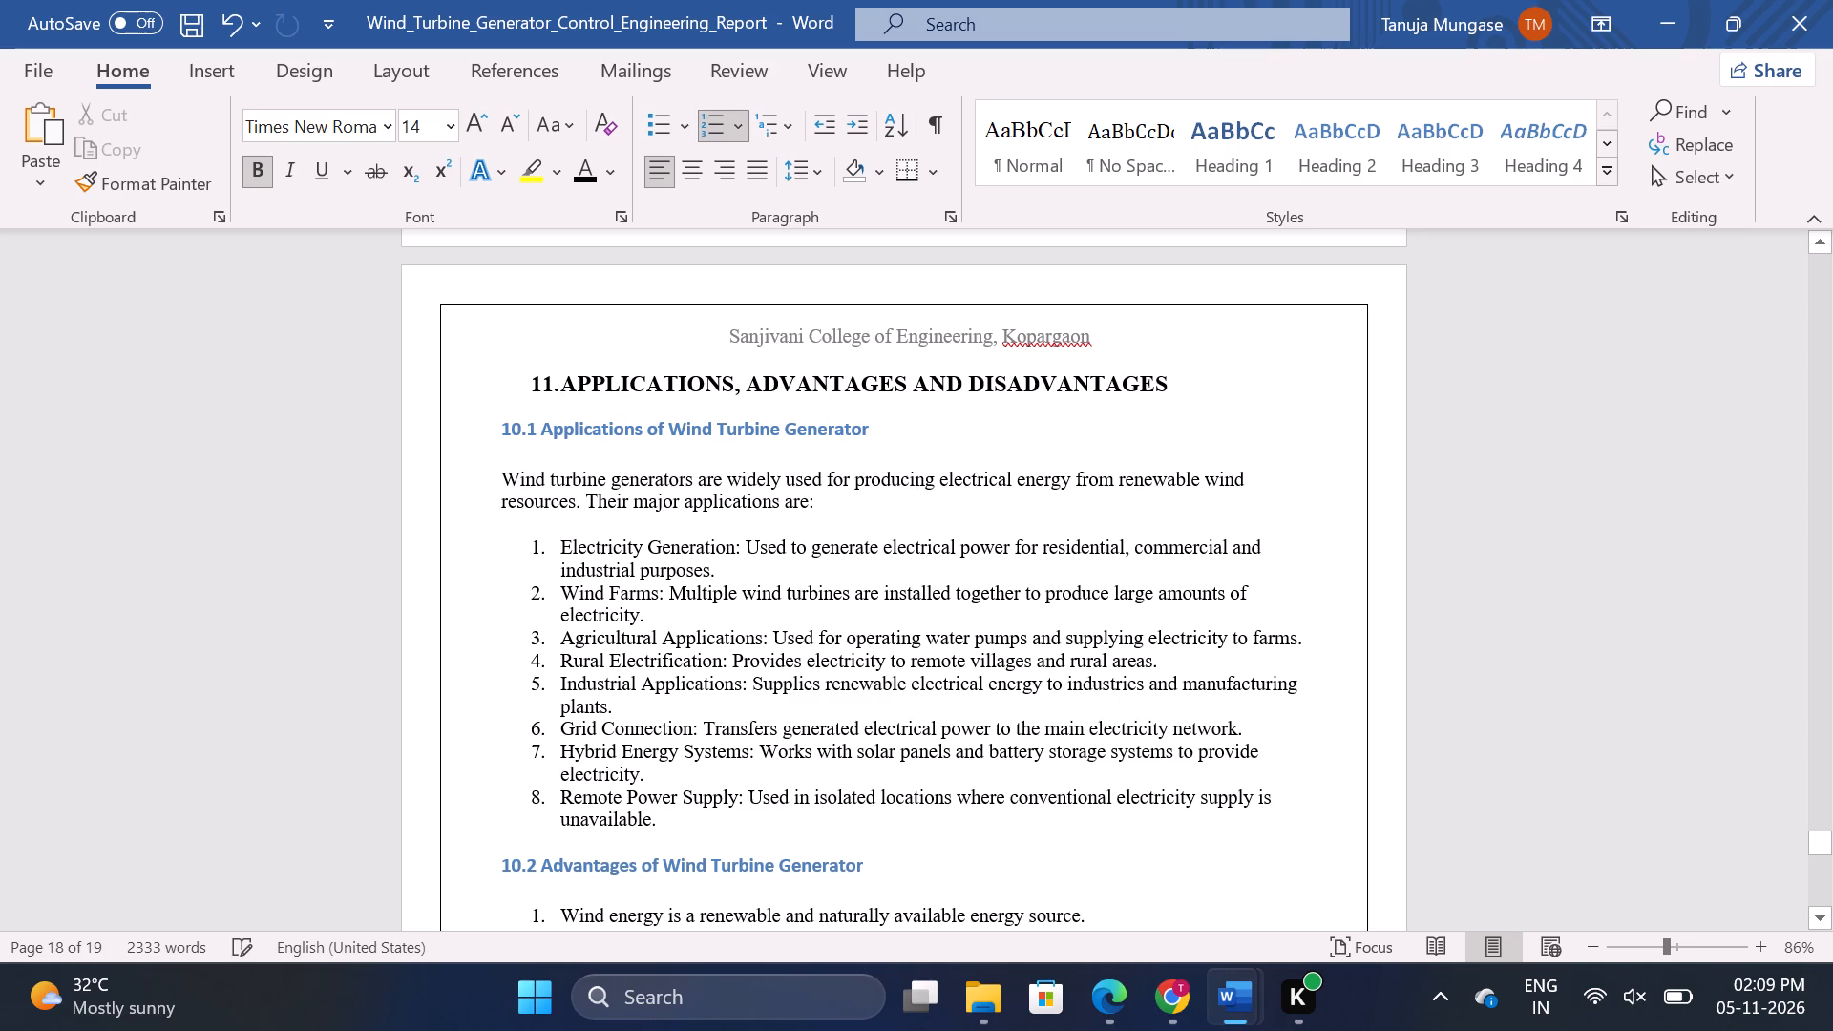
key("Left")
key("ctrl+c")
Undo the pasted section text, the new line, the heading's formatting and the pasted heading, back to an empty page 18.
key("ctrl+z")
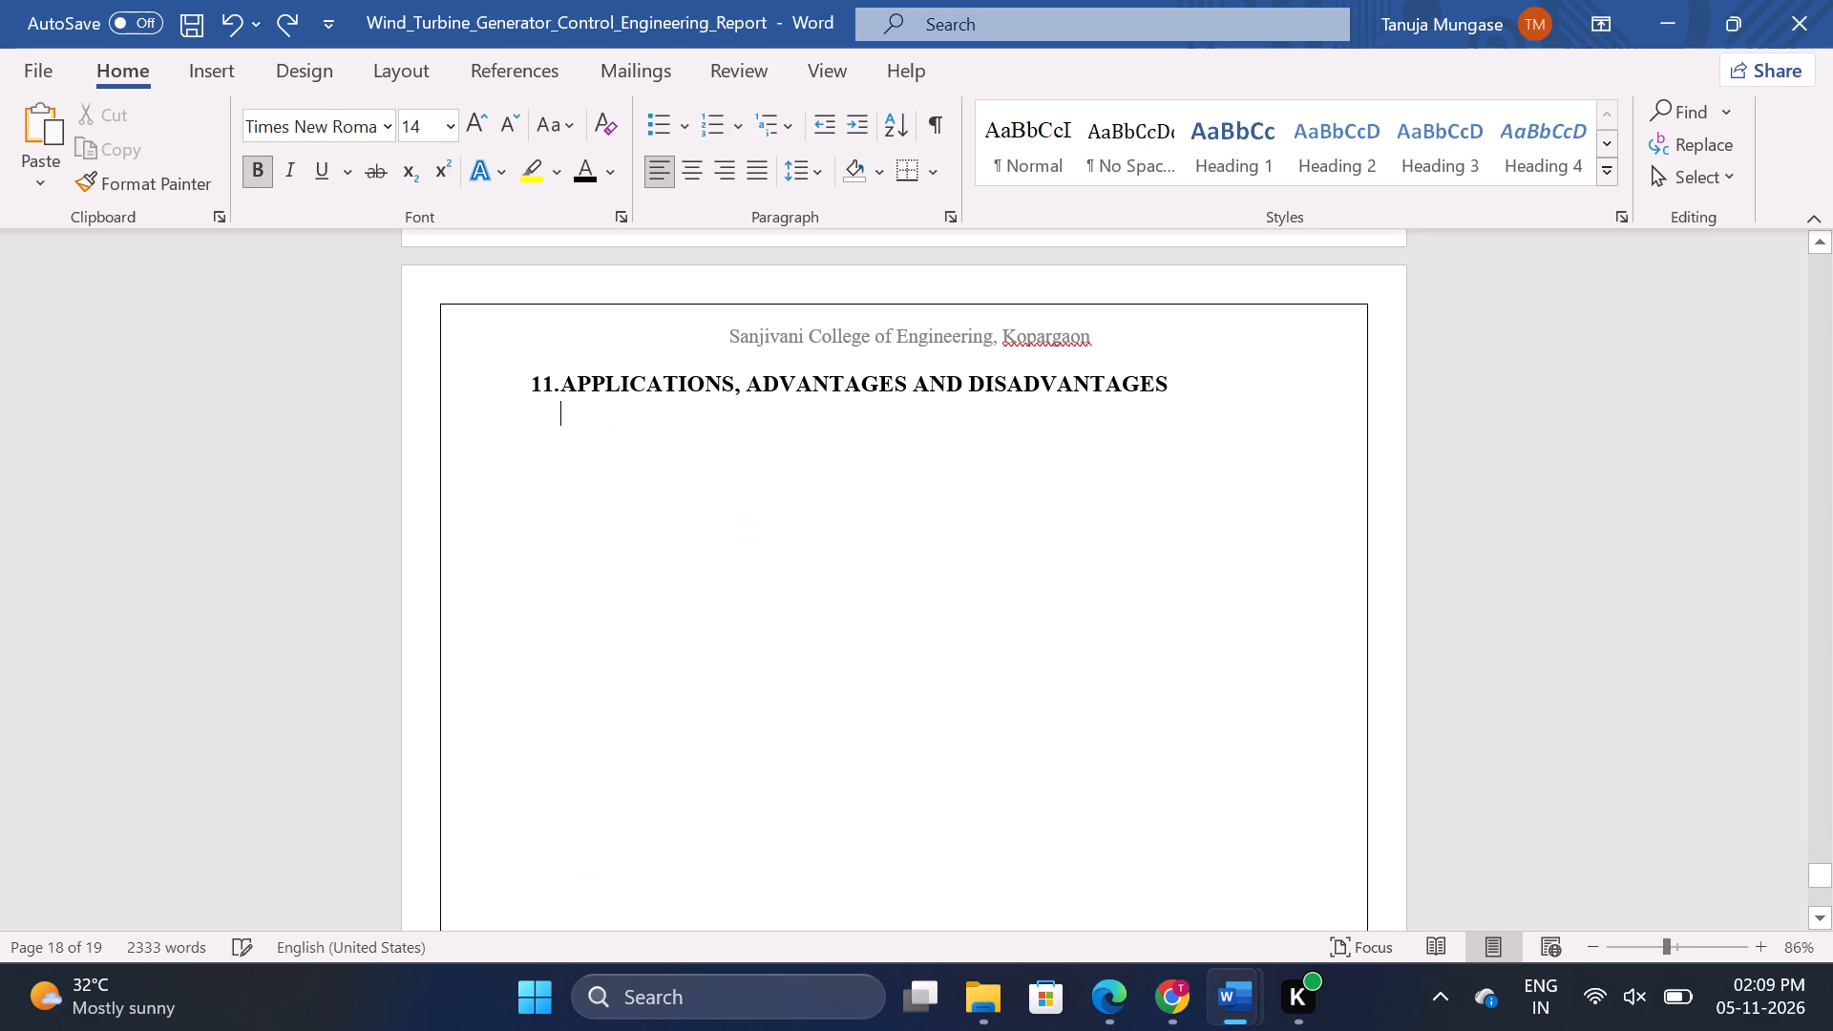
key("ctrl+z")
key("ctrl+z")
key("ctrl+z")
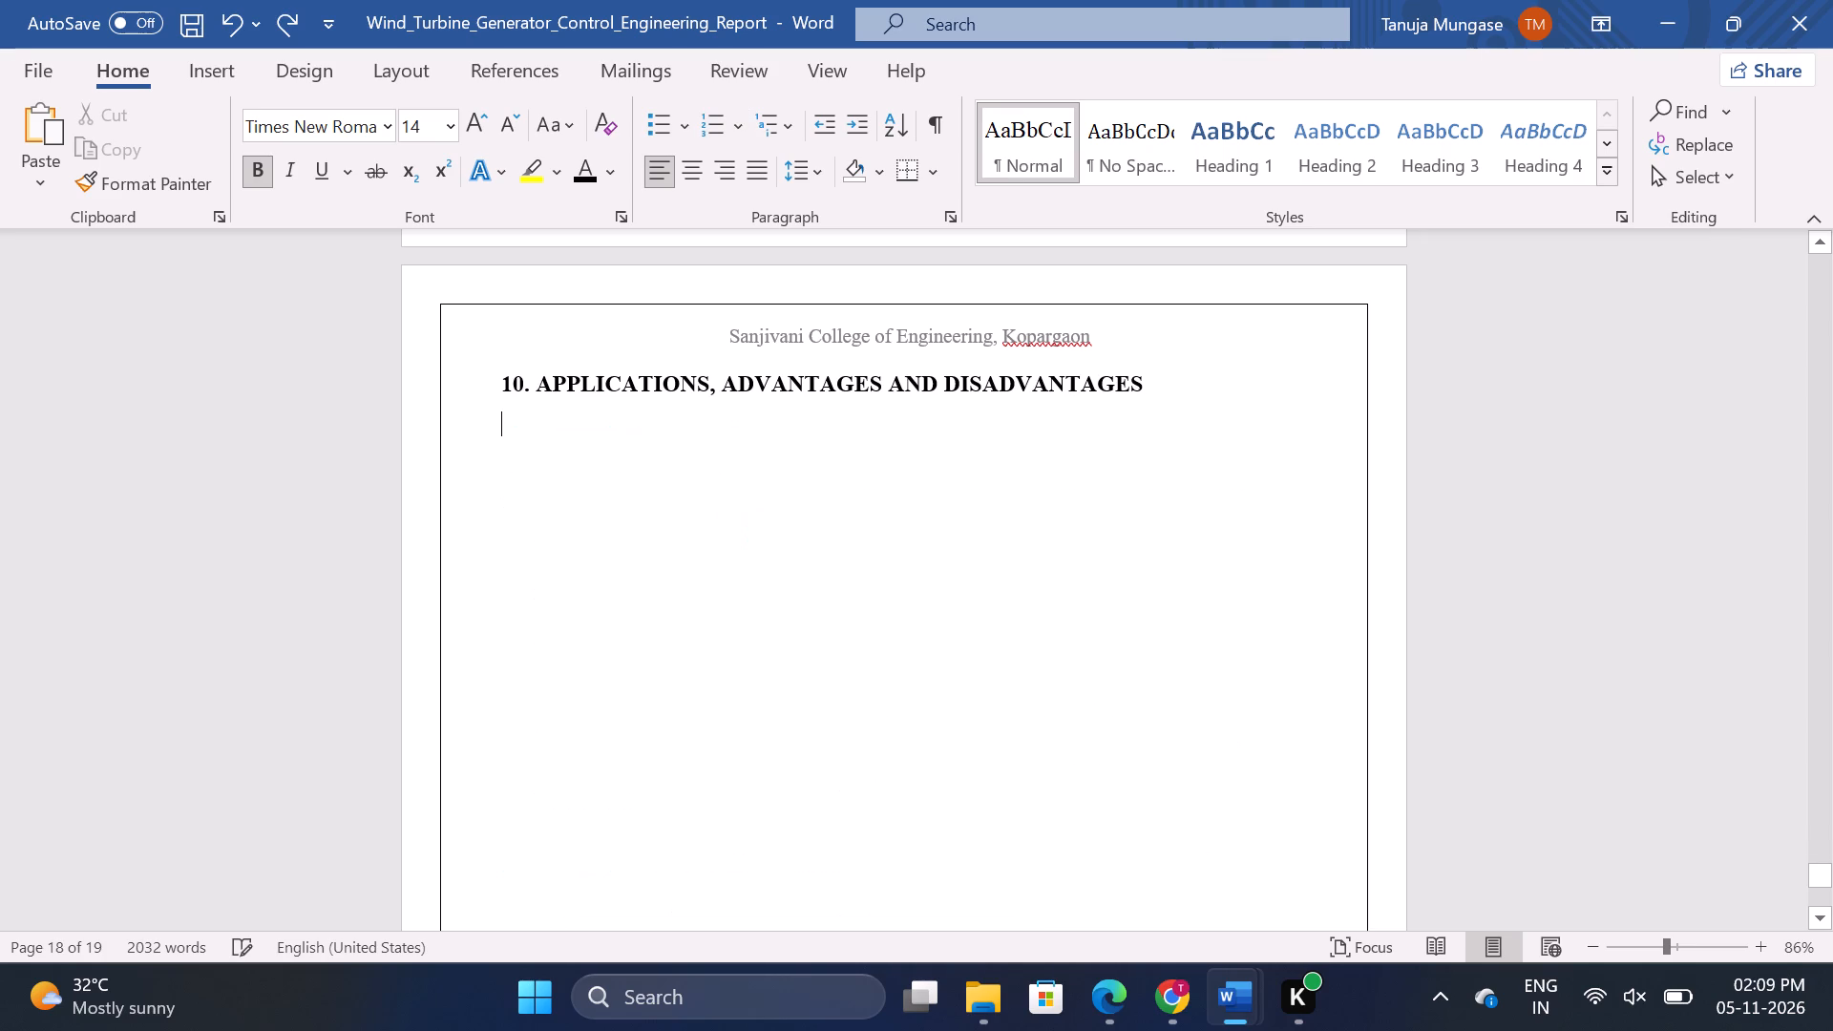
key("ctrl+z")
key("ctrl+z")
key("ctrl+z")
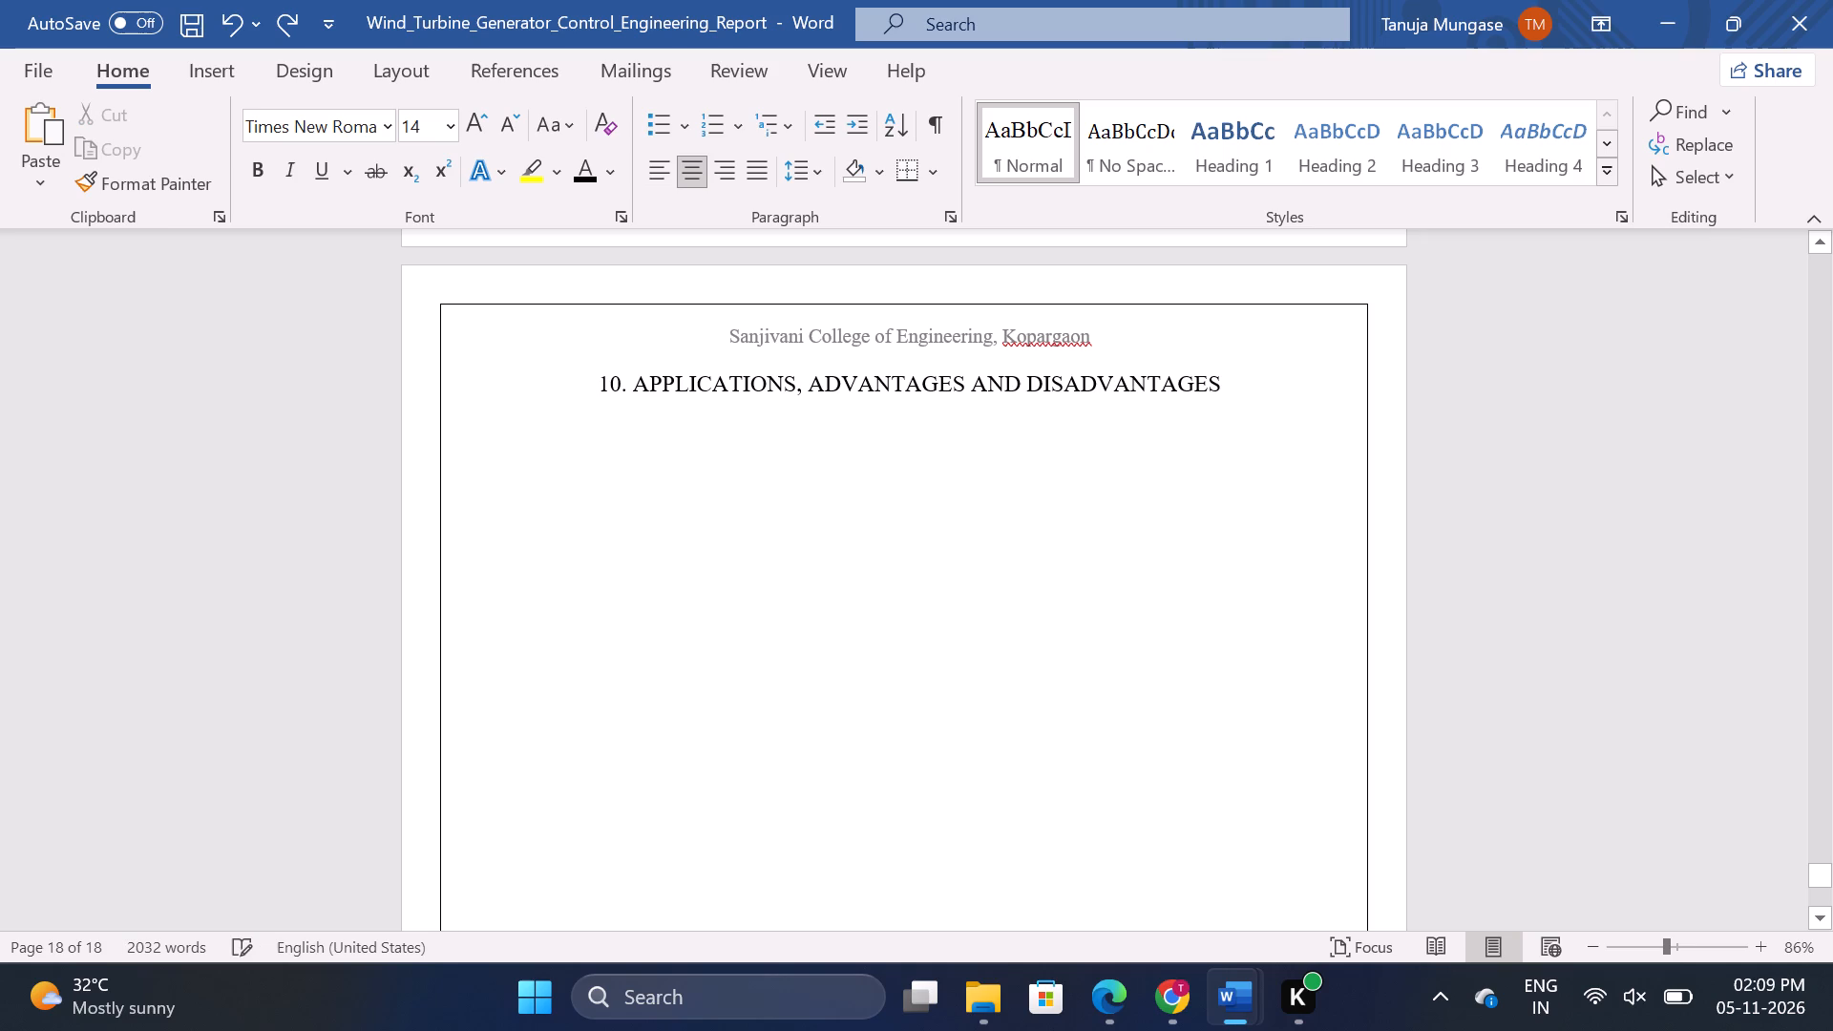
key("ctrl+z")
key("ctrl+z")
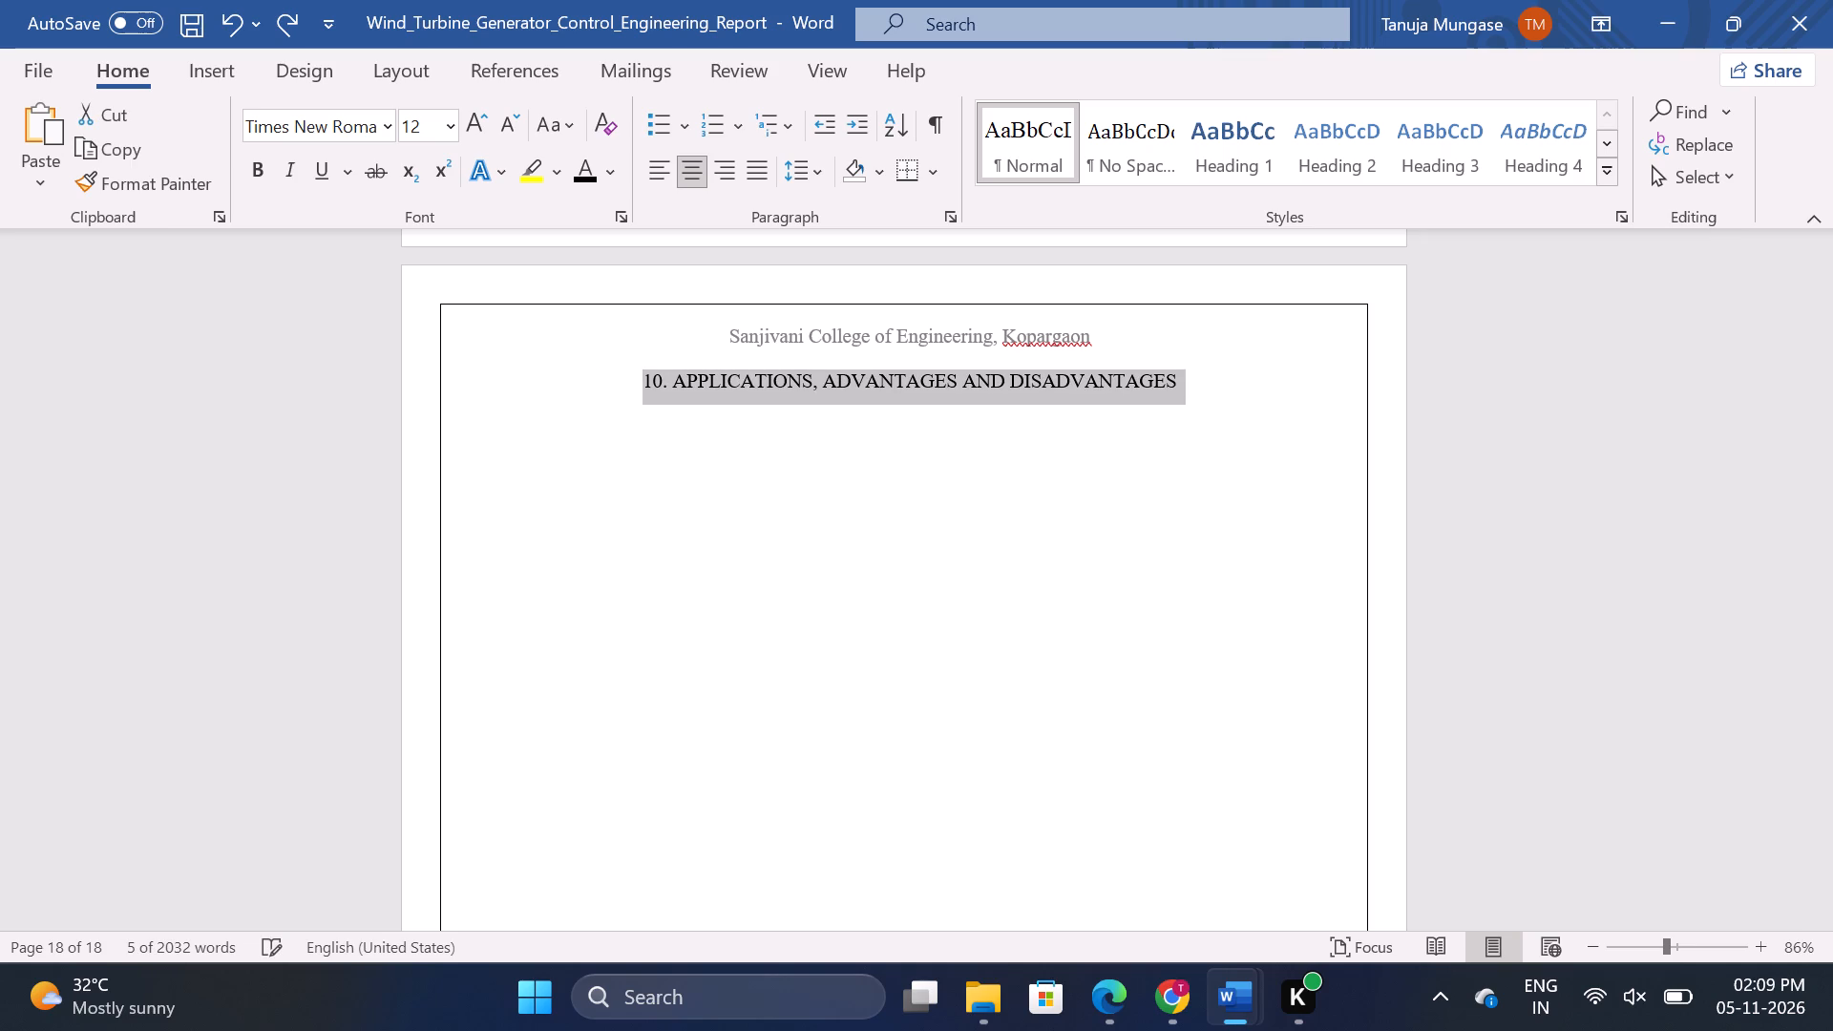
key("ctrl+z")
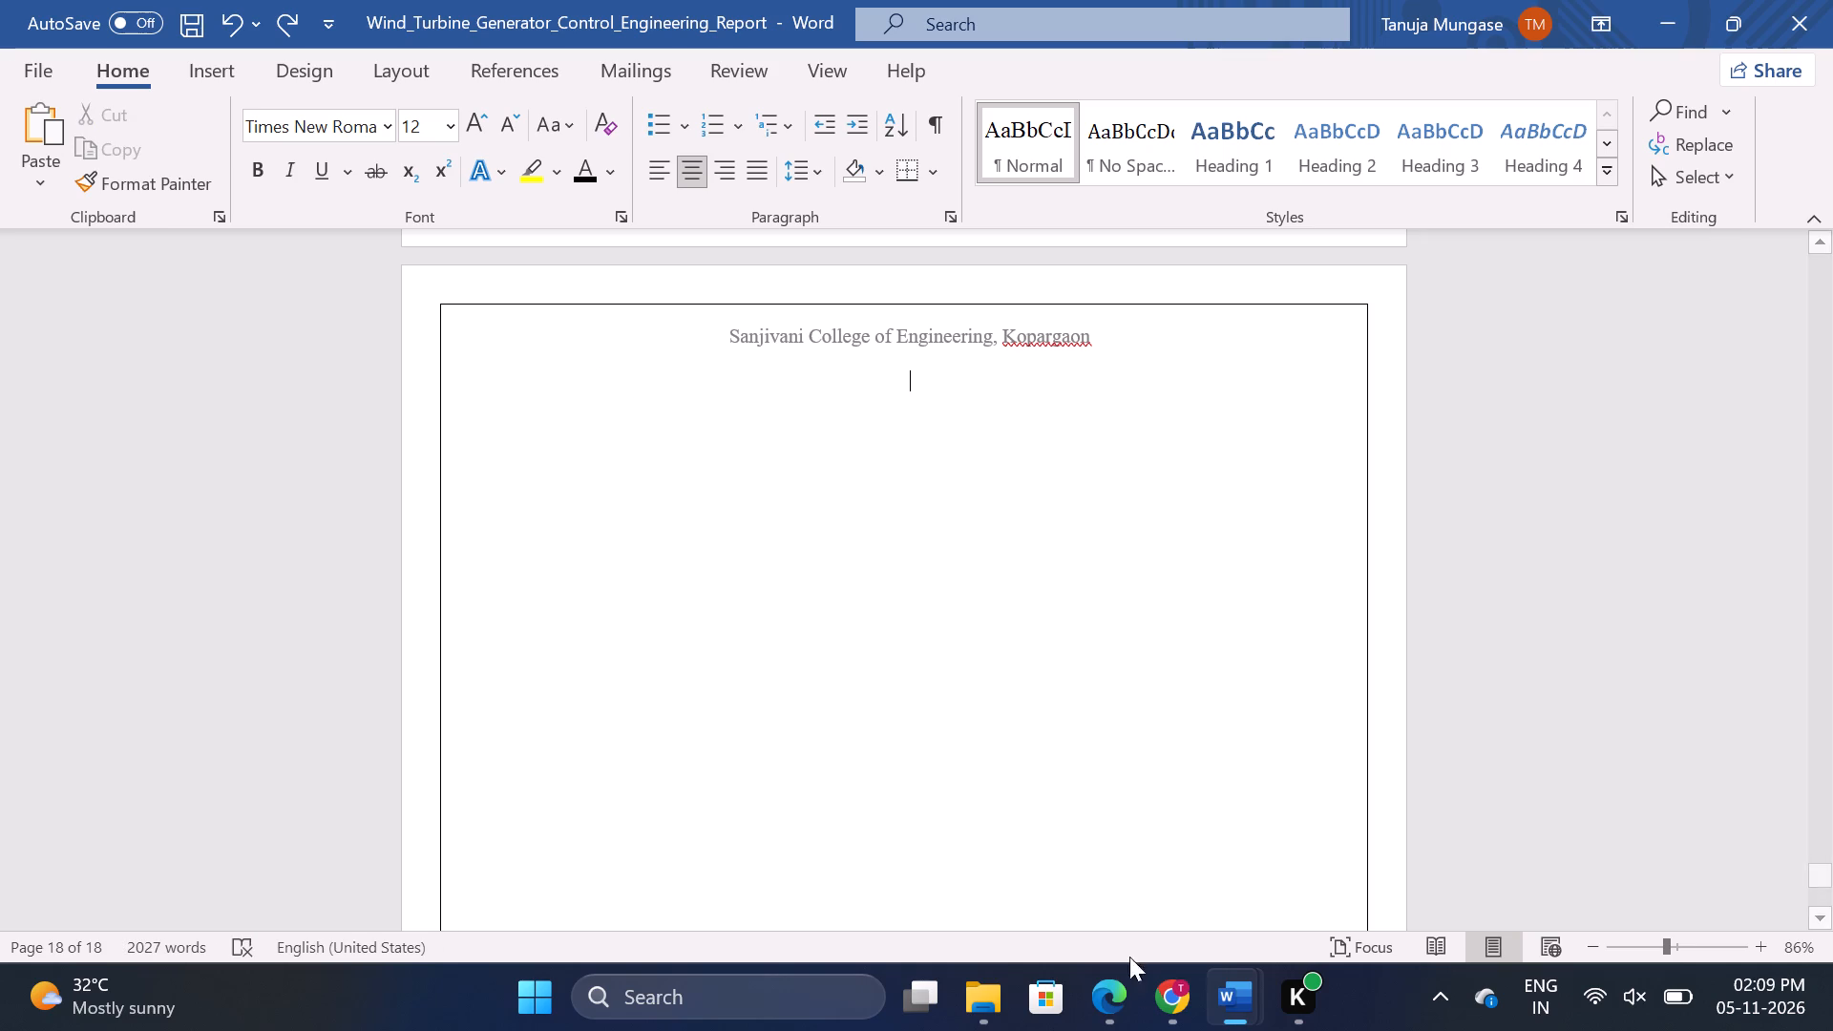
Copy ChatGPT's section 10 from its main heading through the 10.3 disadvantages list and paste it at the top of page 18 in Word.
left_click(1157, 1003)
left_click(781, 585)
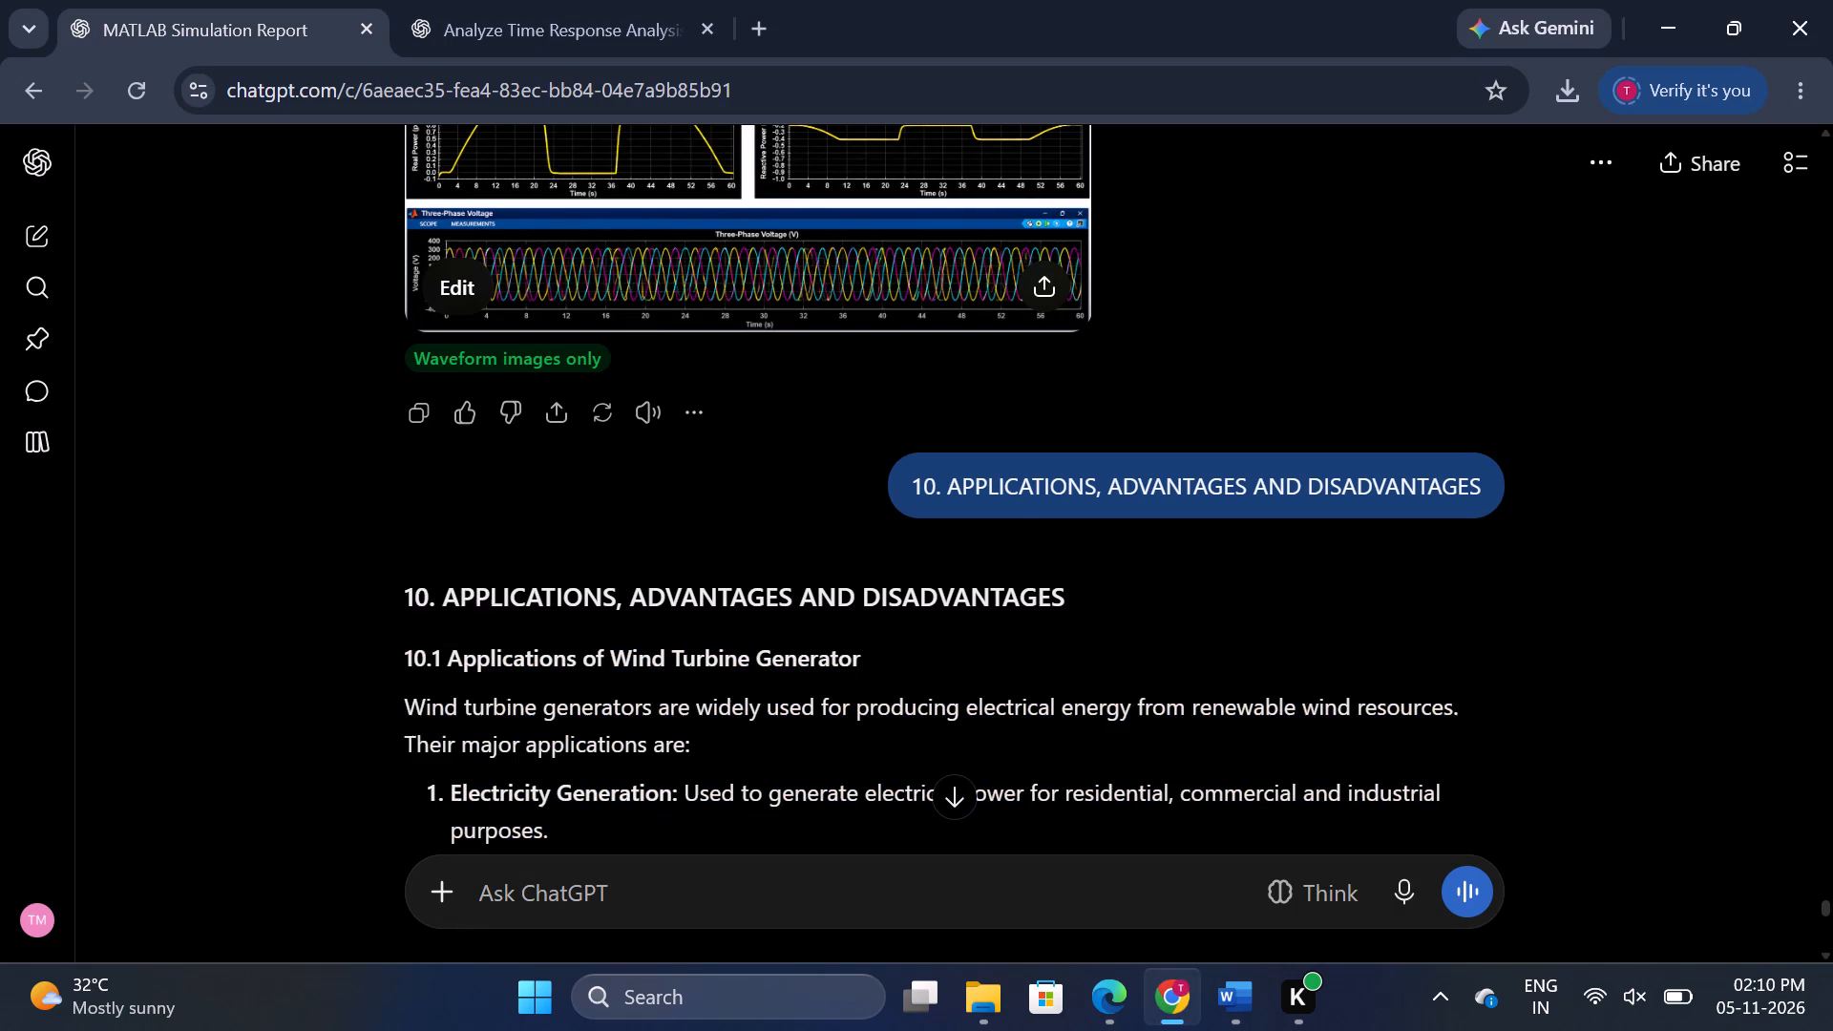
scroll(781, 585, "down", 2)
left_click_drag(403, 337, 702, 515)
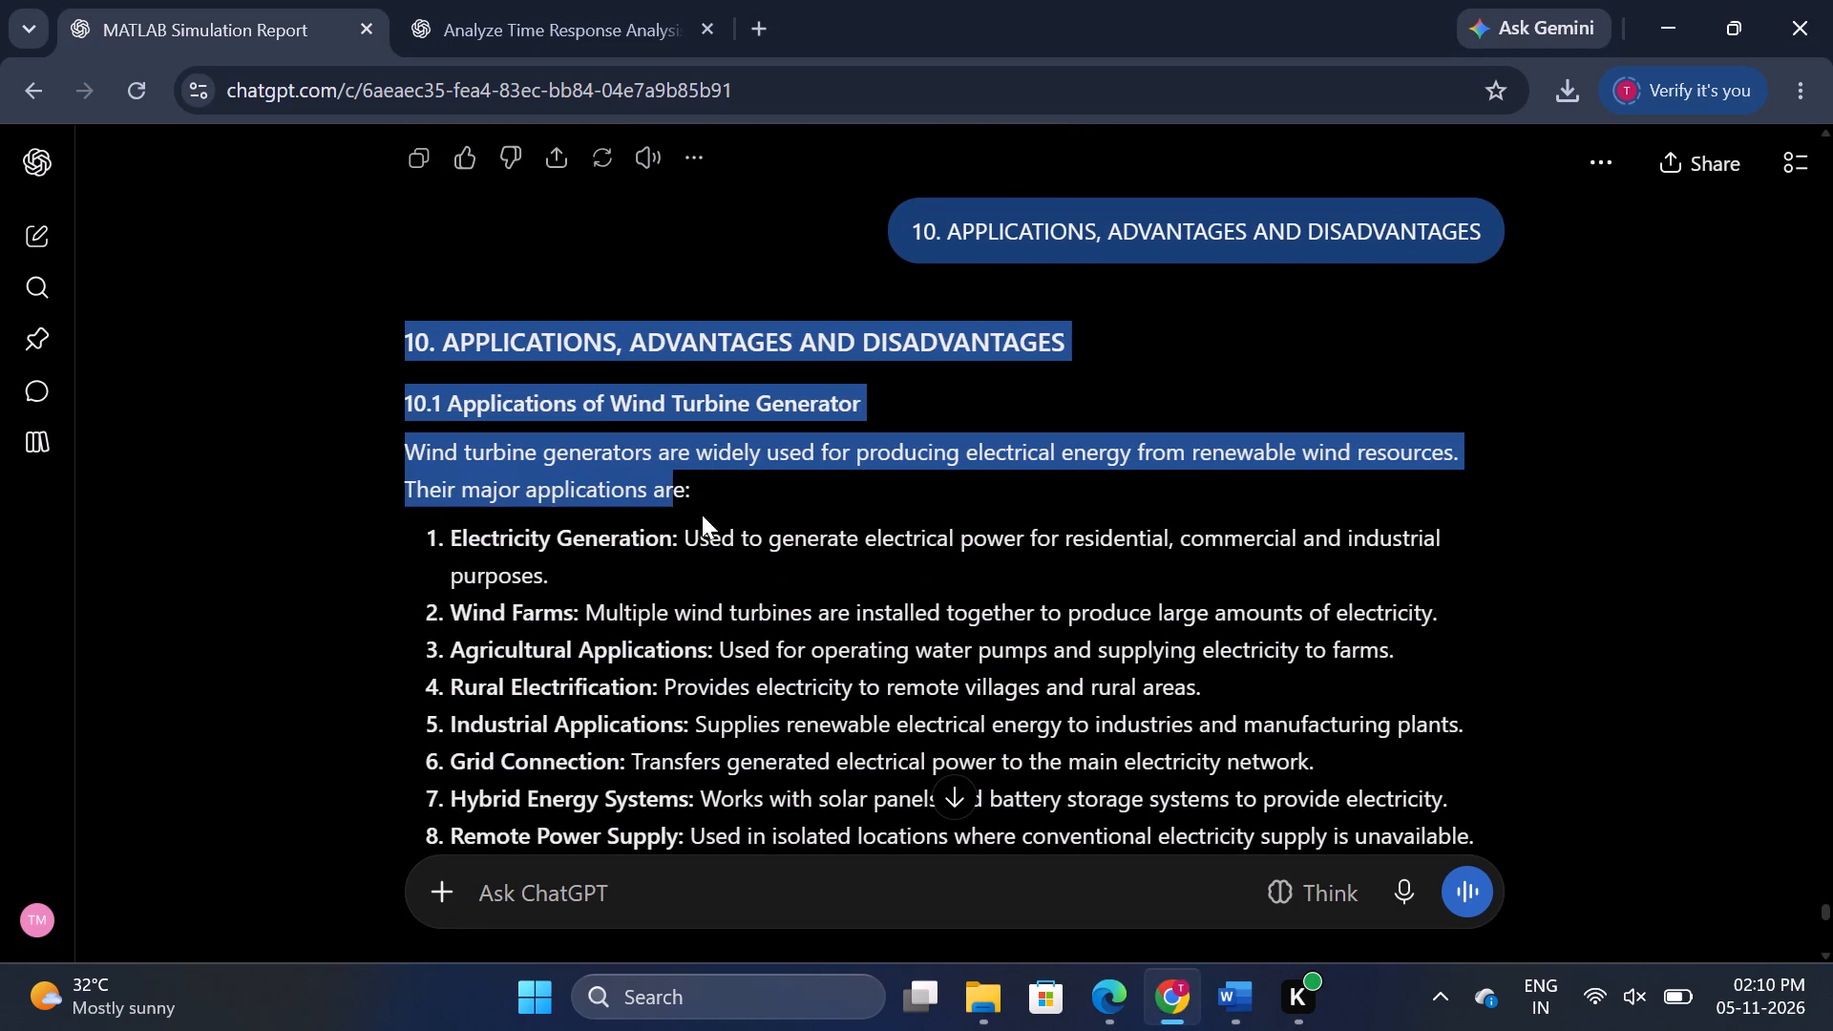
left_click_drag(702, 515, 899, 753)
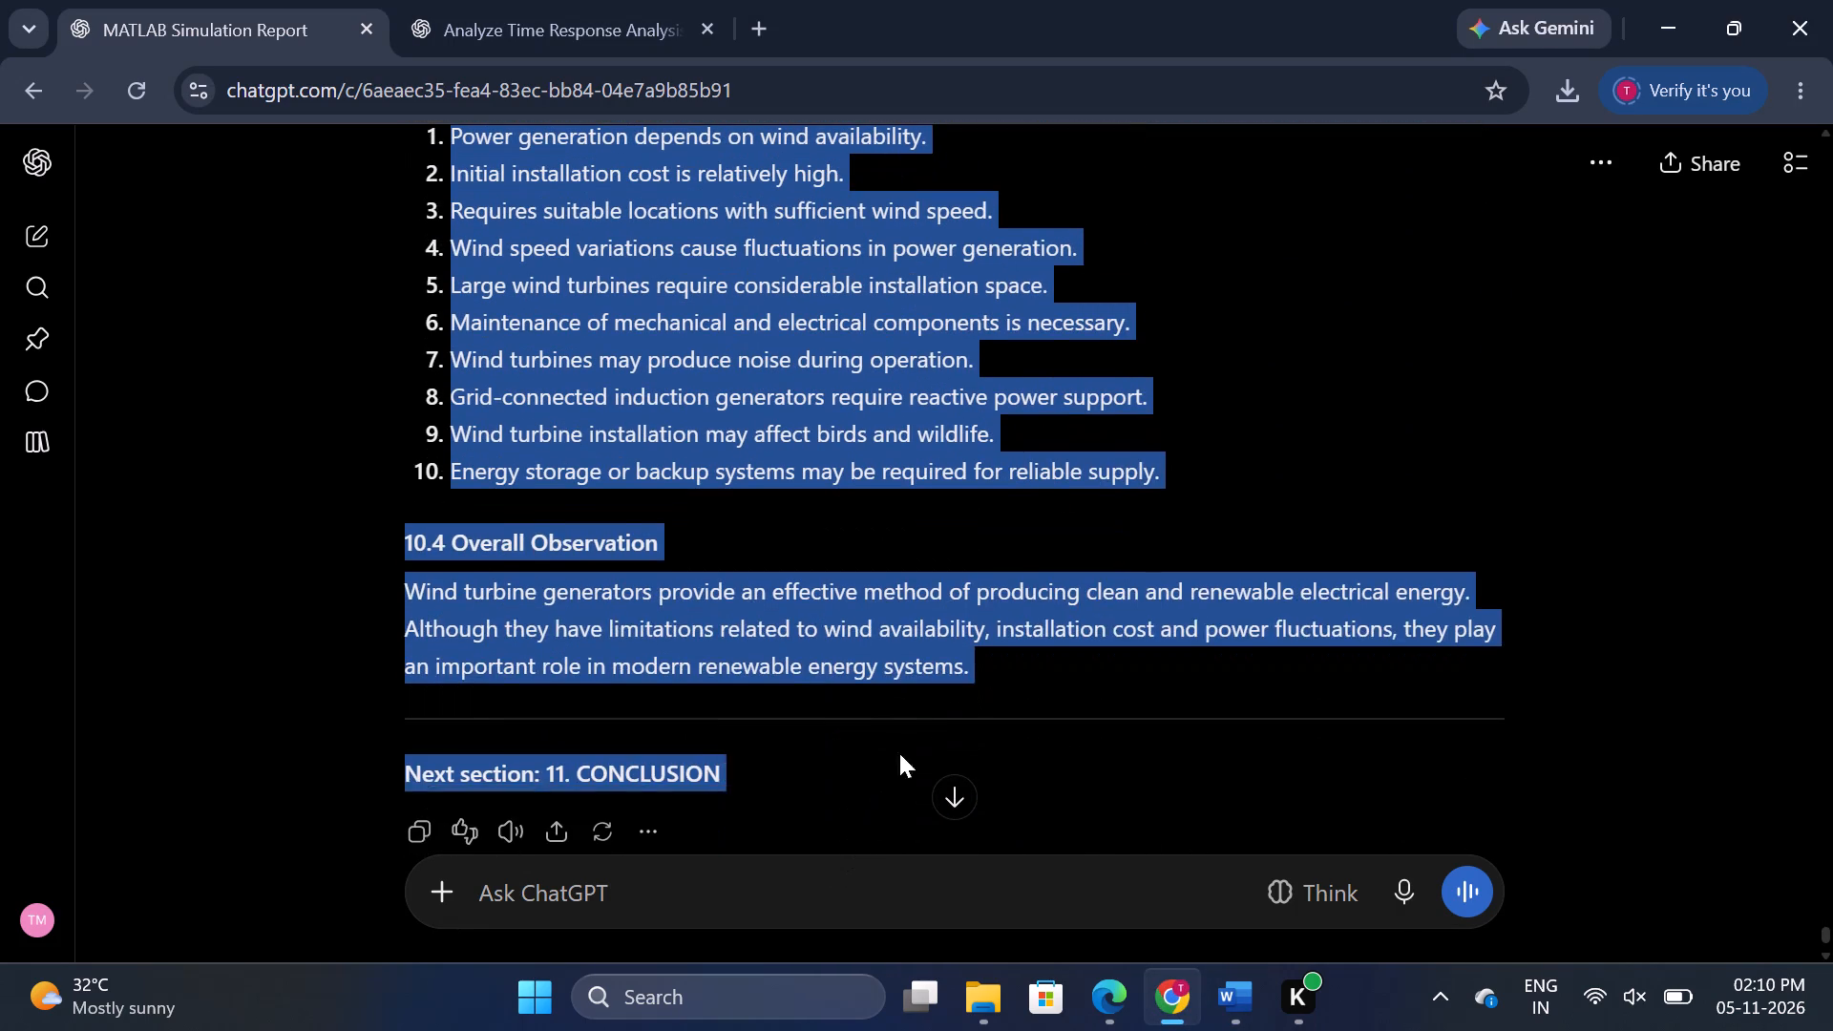
left_click_drag(899, 753, 1163, 470)
key("ctrl+c")
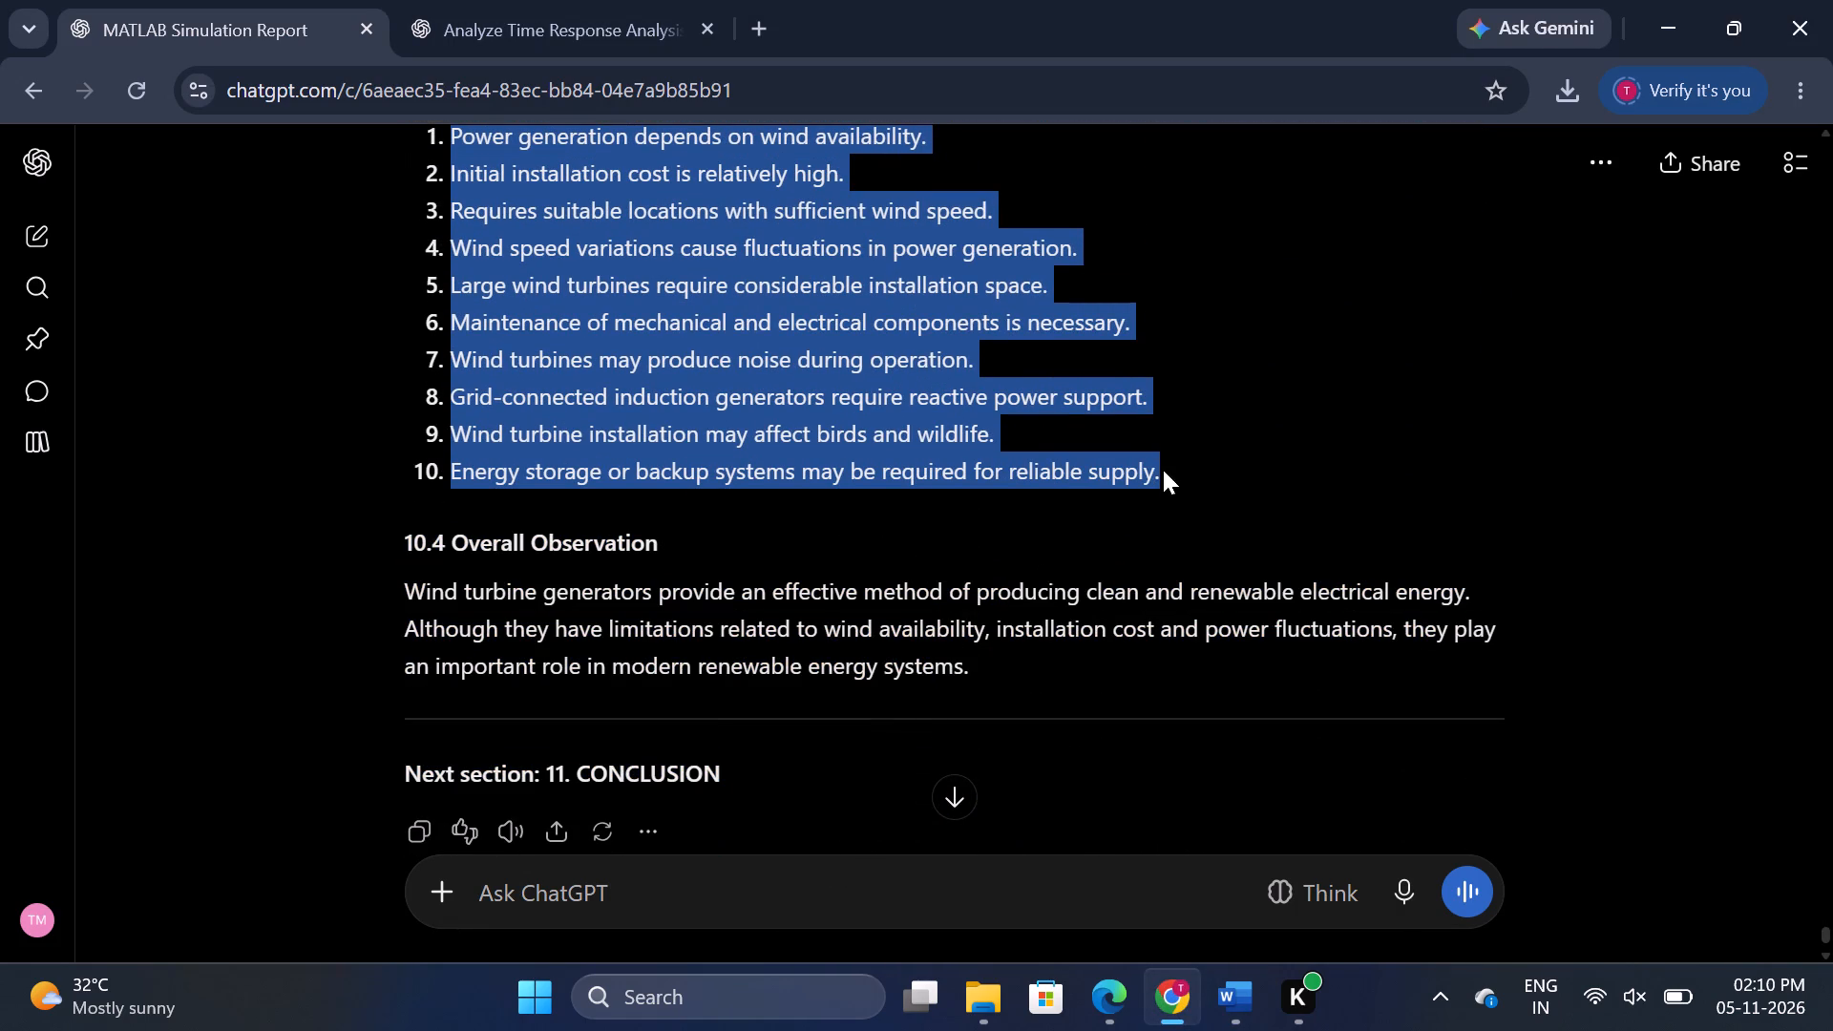
key("alt+Tab")
left_click(639, 363)
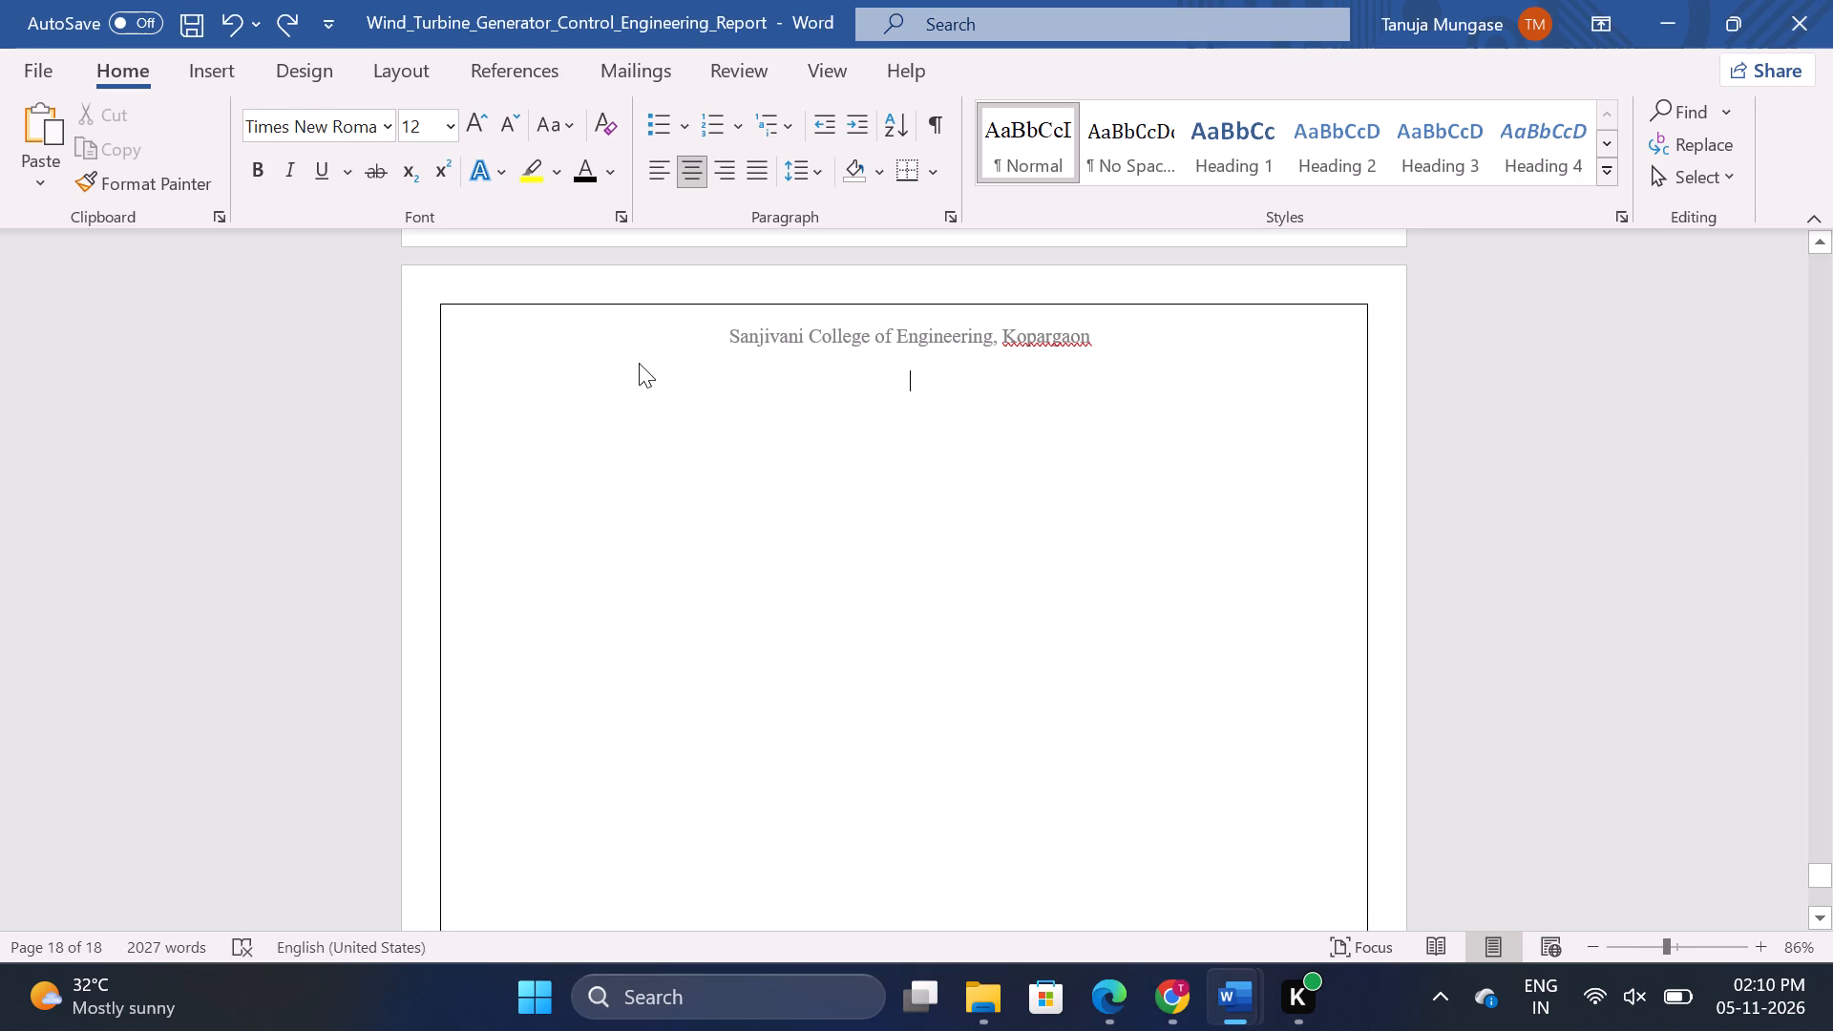
key("ctrl+v")
Set the "10. APPLICATIONS, ADVANTAGES AND DISADVANTAGES" heading to 14 pt and black.
scroll(728, 514, "up", 1)
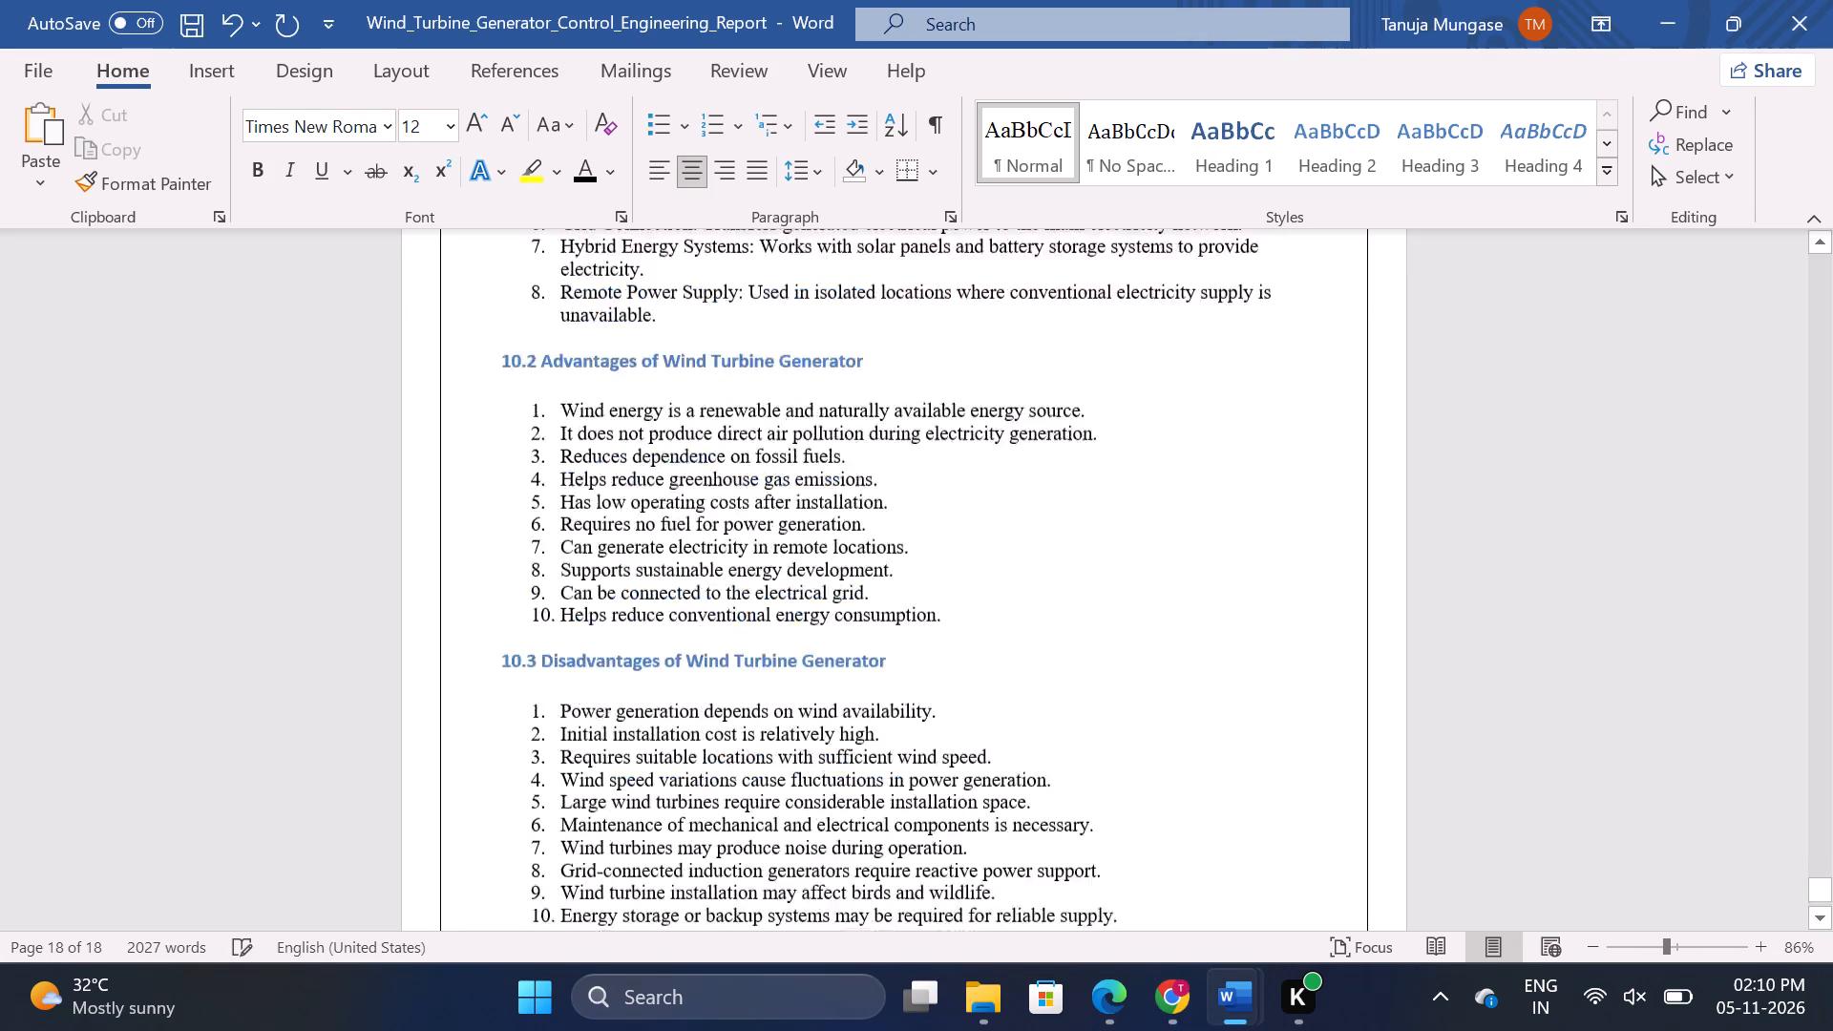
scroll(728, 514, "up", 1)
scroll(862, 363, "up", 1)
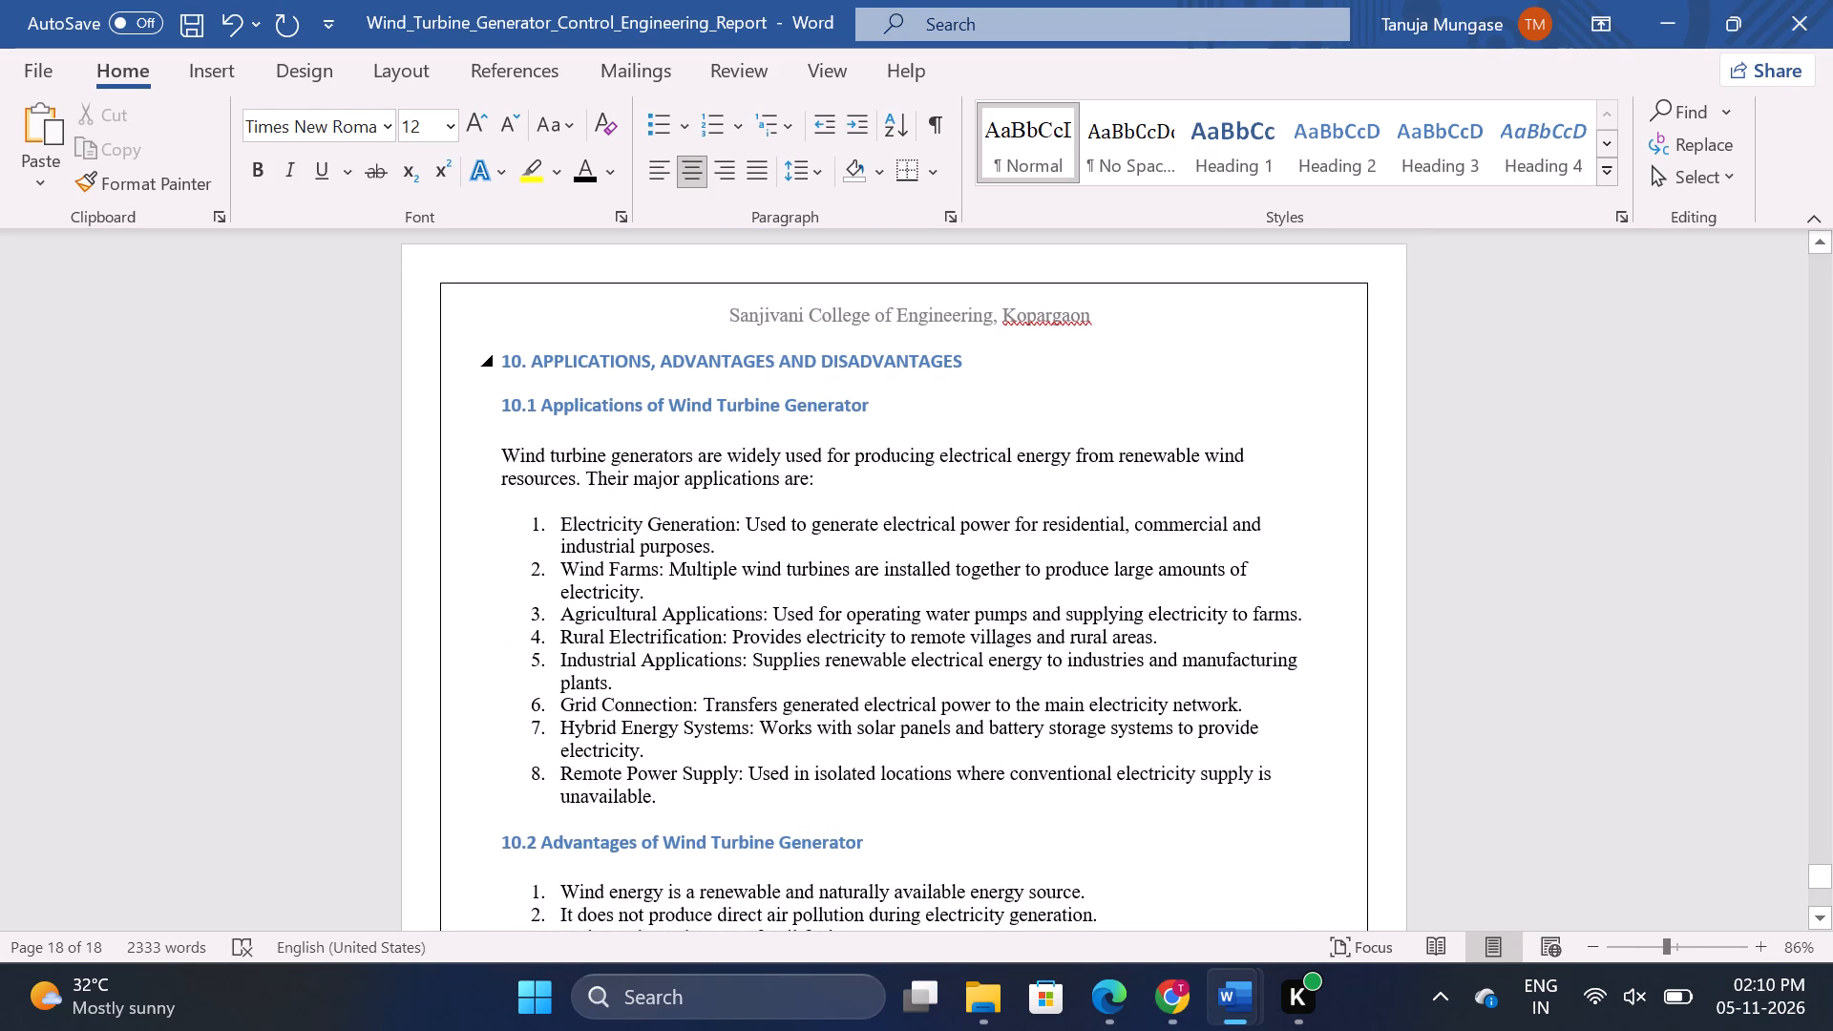
left_click_drag(962, 358, 486, 357)
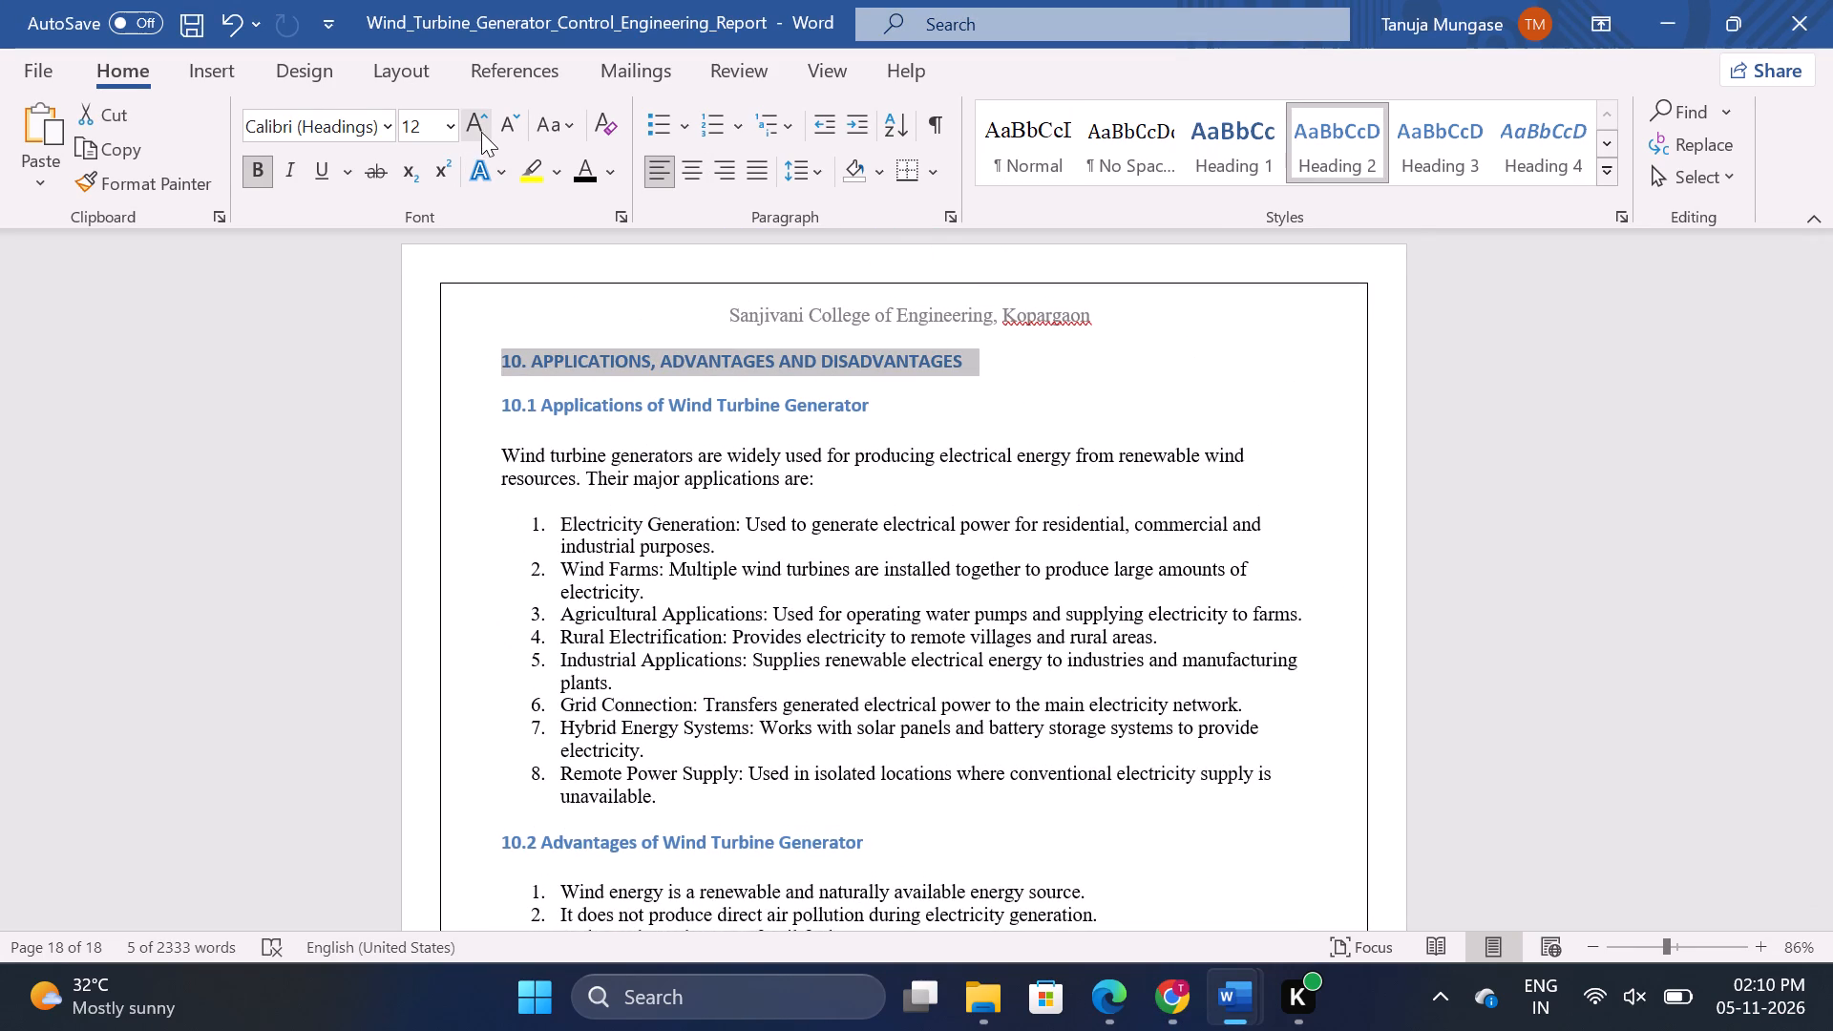
left_click(479, 129)
left_click(578, 178)
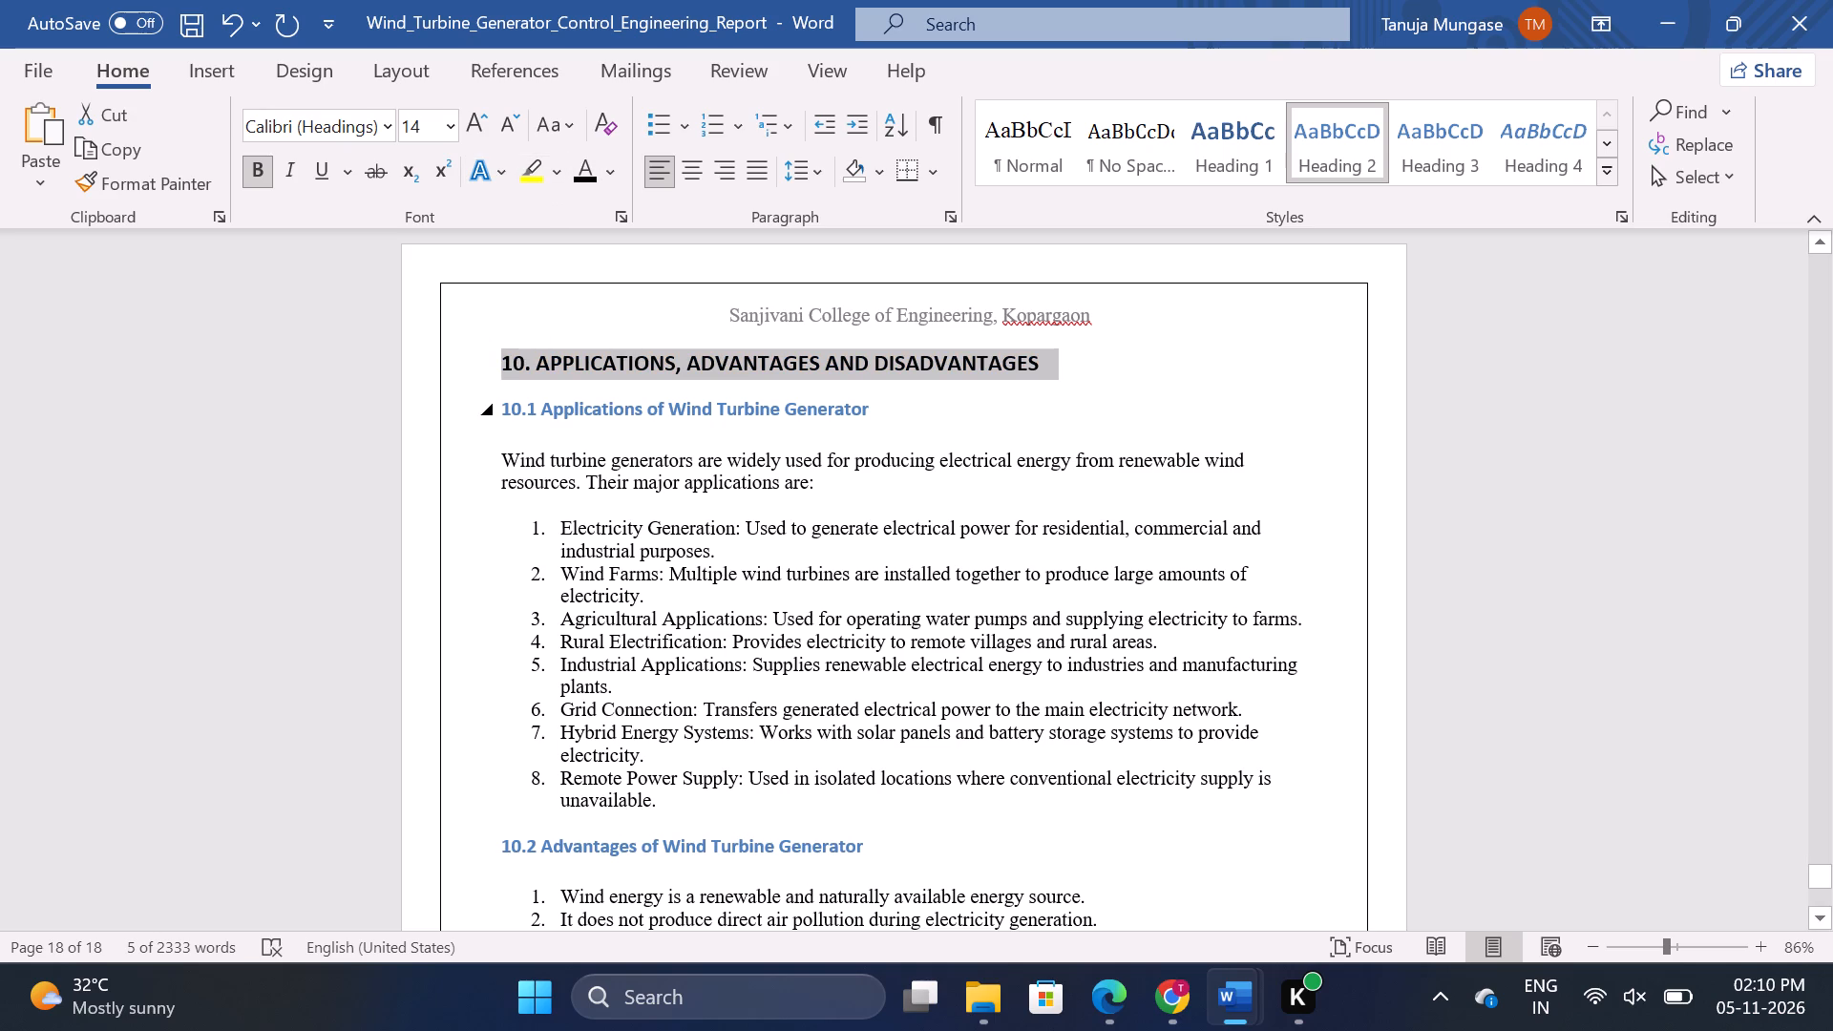
Format the "10.1 Applications of Wind Turbine Generator" heading in Times New Roman and black.
left_click_drag(867, 409, 496, 417)
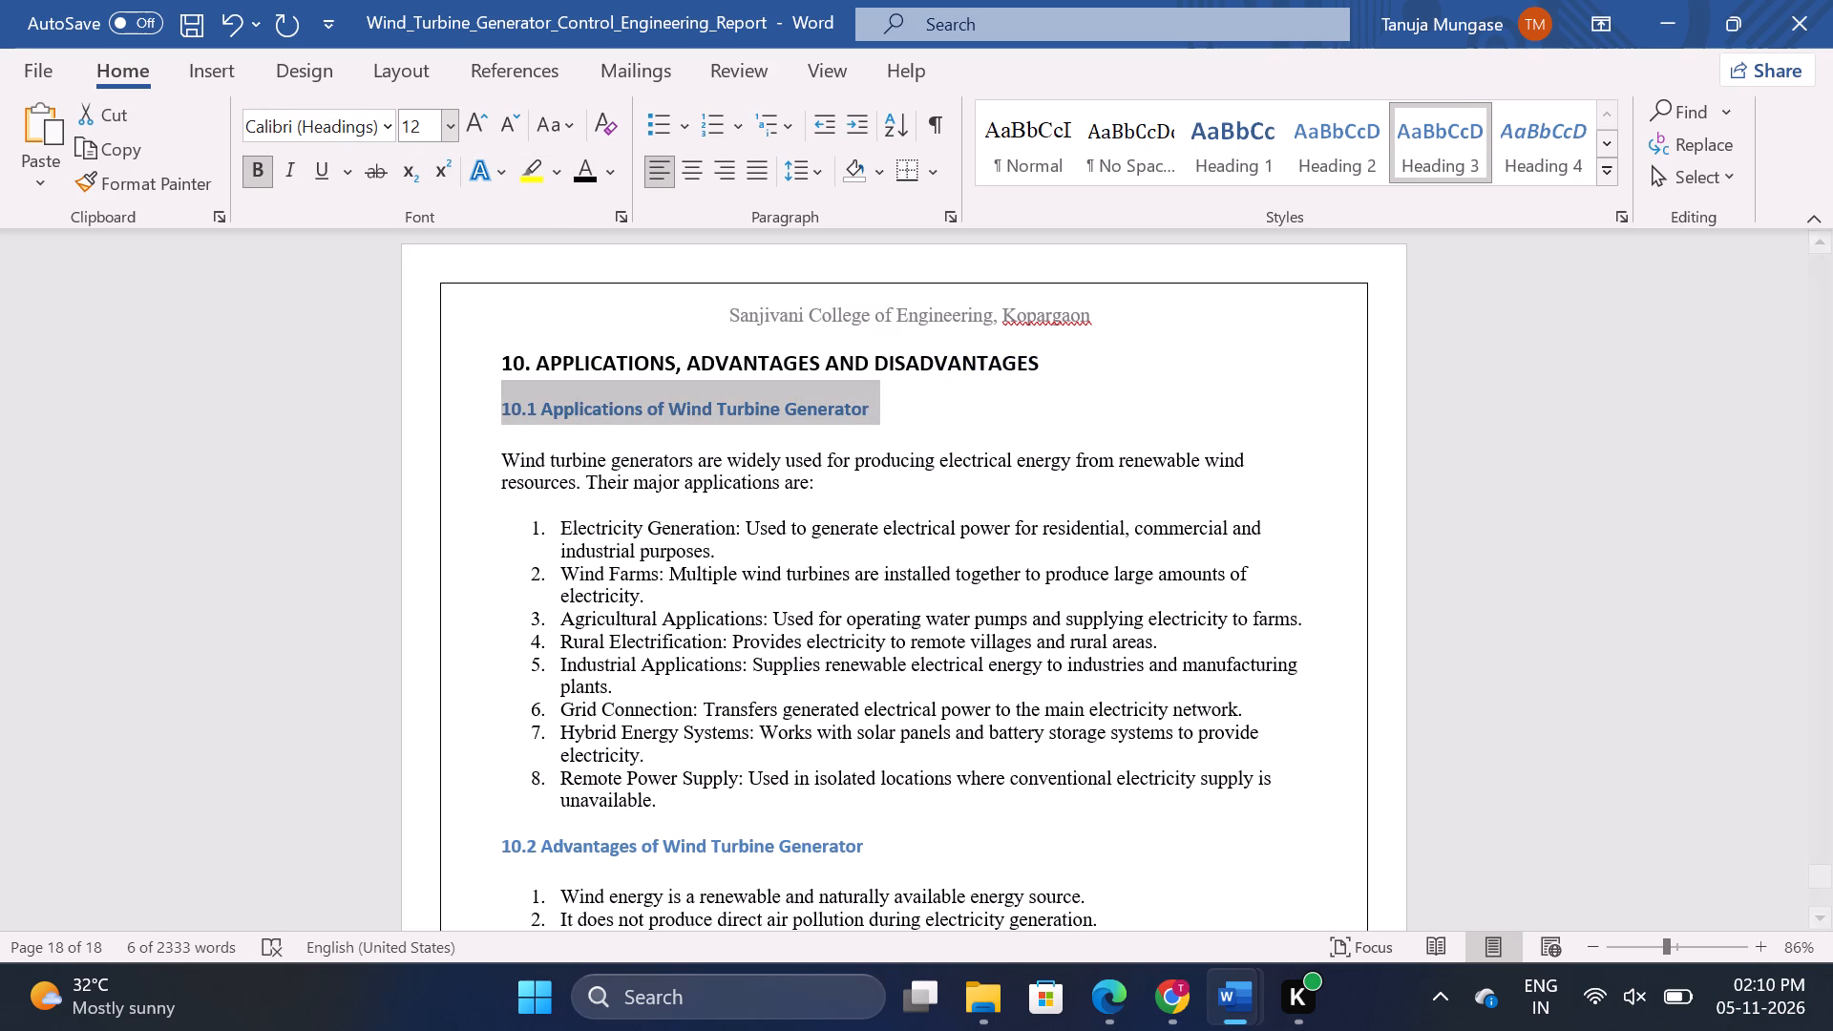
left_click(382, 132)
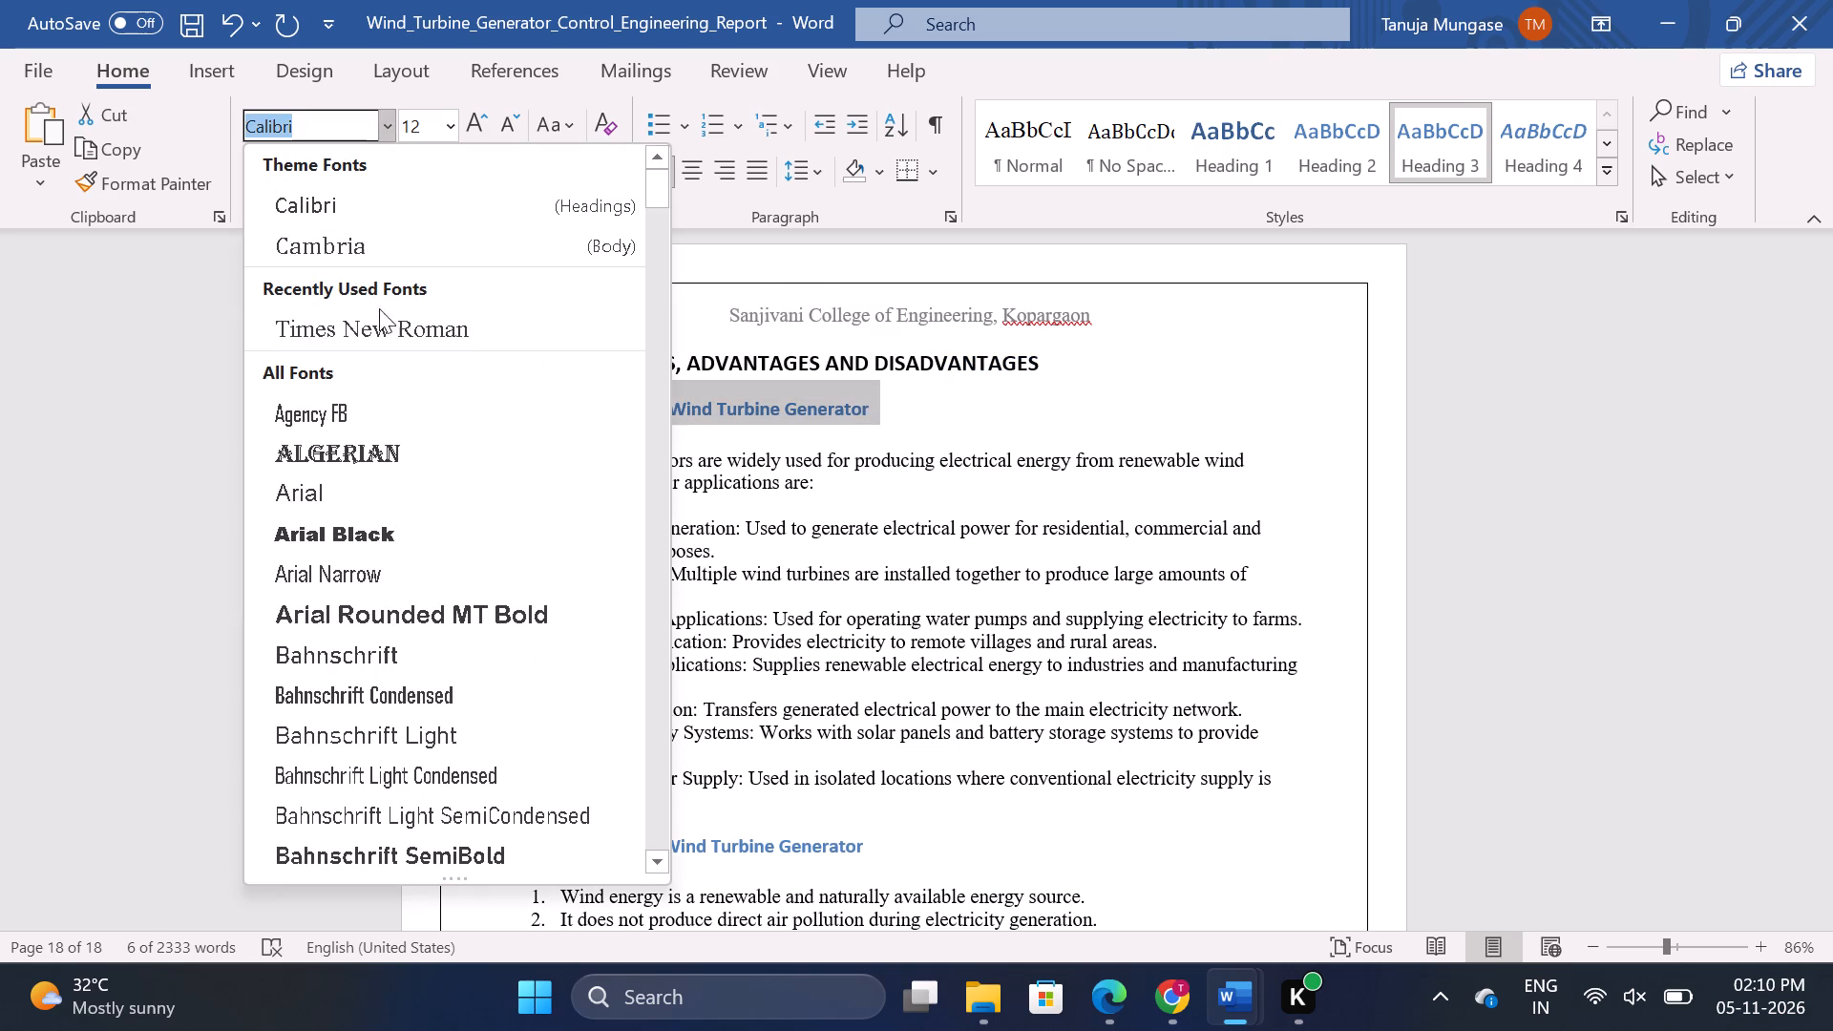
left_click(376, 321)
left_click(580, 179)
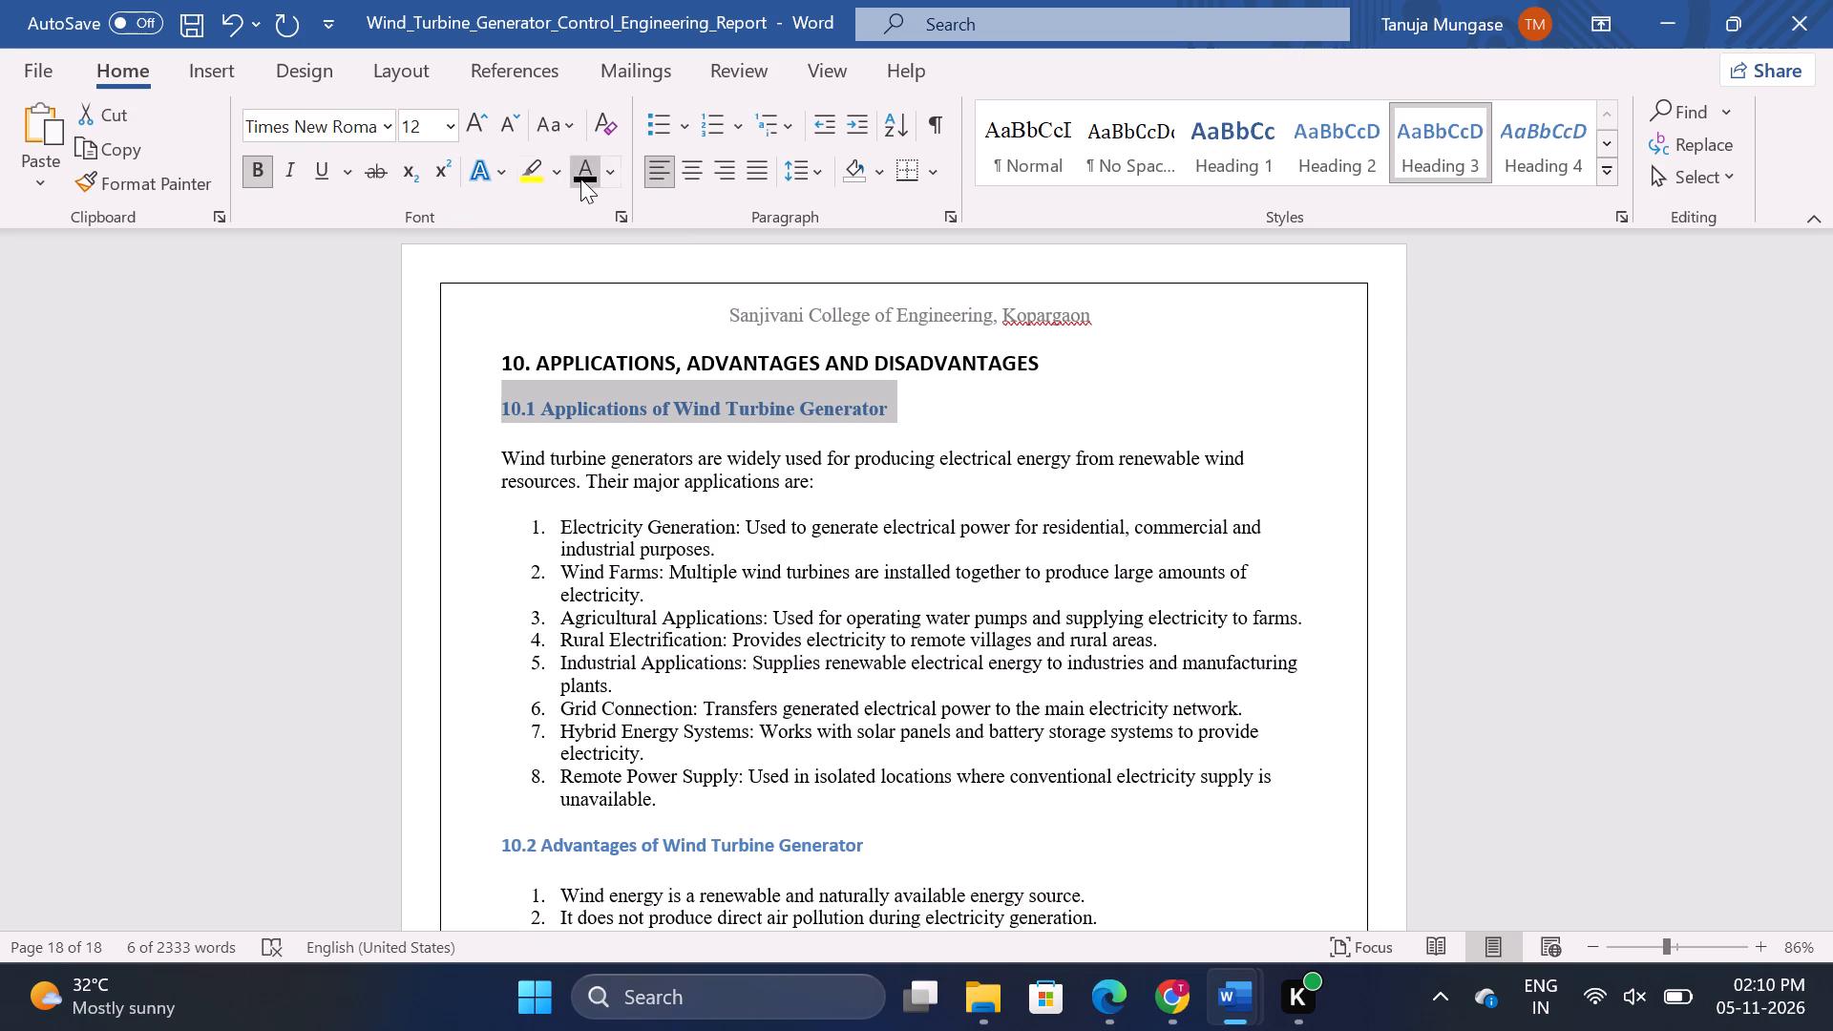
Change the font of the "10. APPLICATIONS, ADVANTAGES AND DISADVANTAGES" heading to Times New Roman.
left_click_drag(1064, 375, 675, 390)
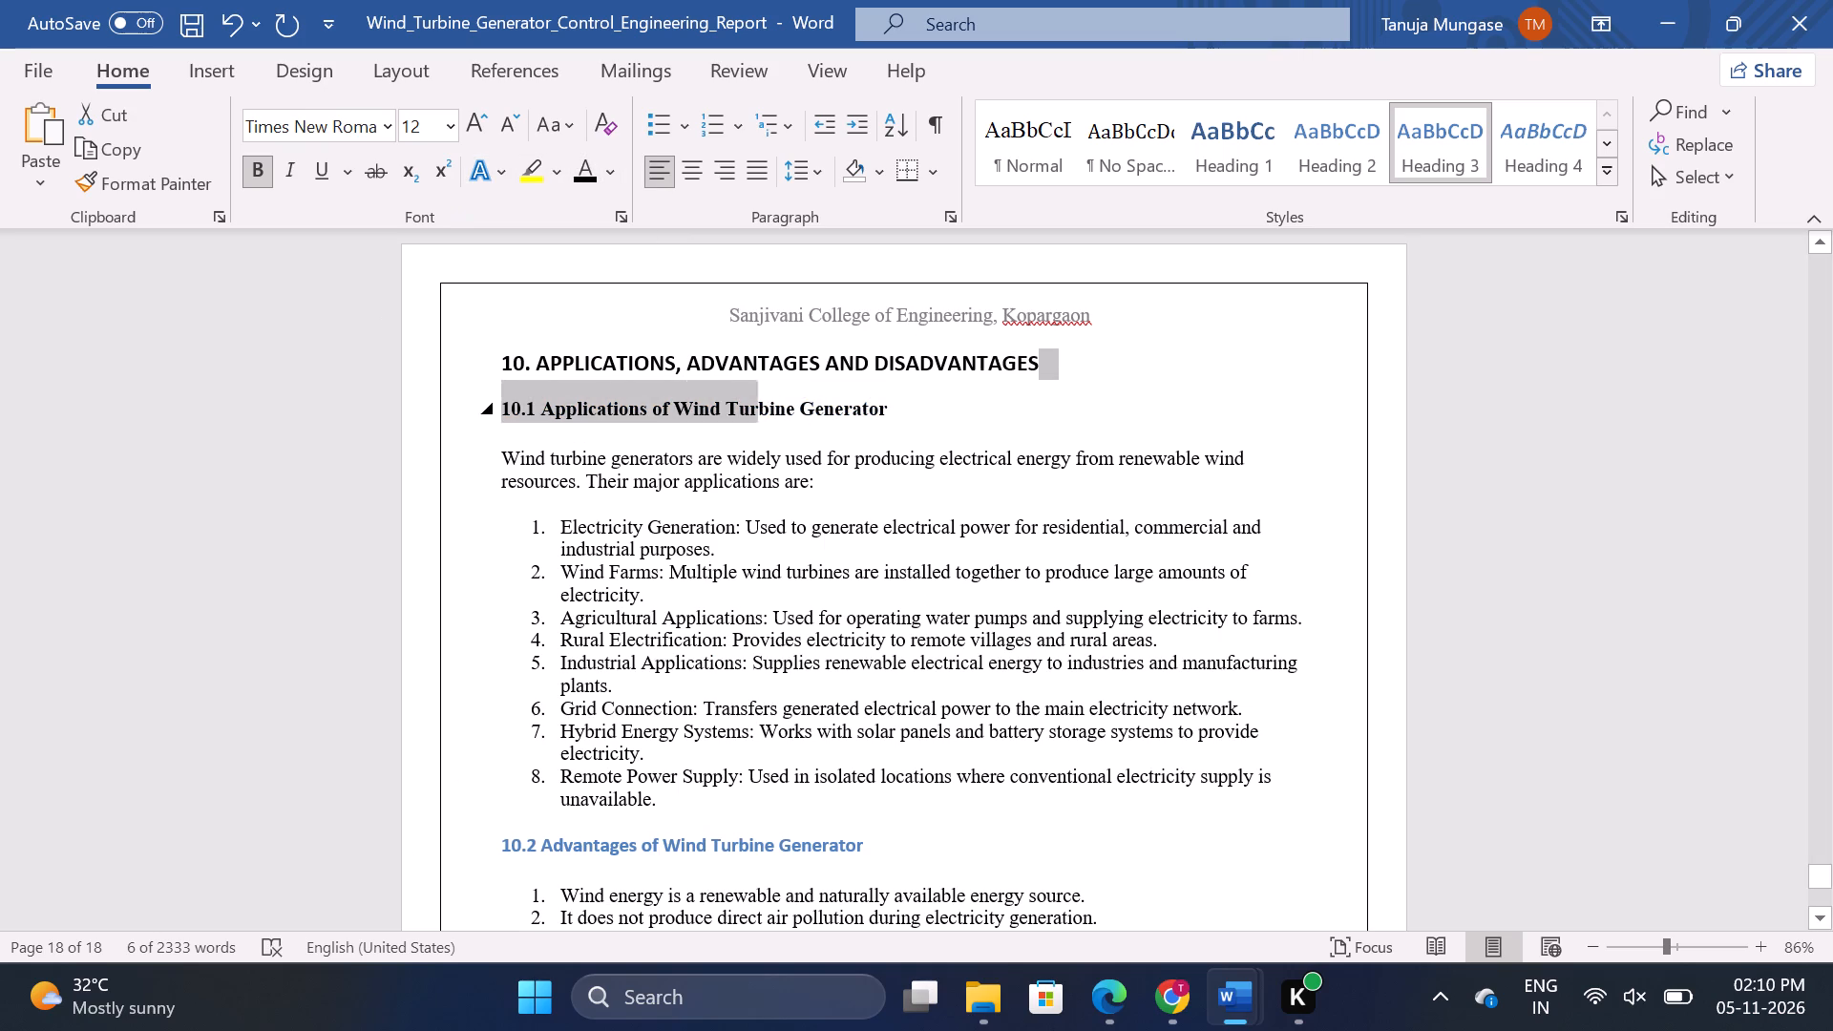
left_click_drag(675, 390, 492, 356)
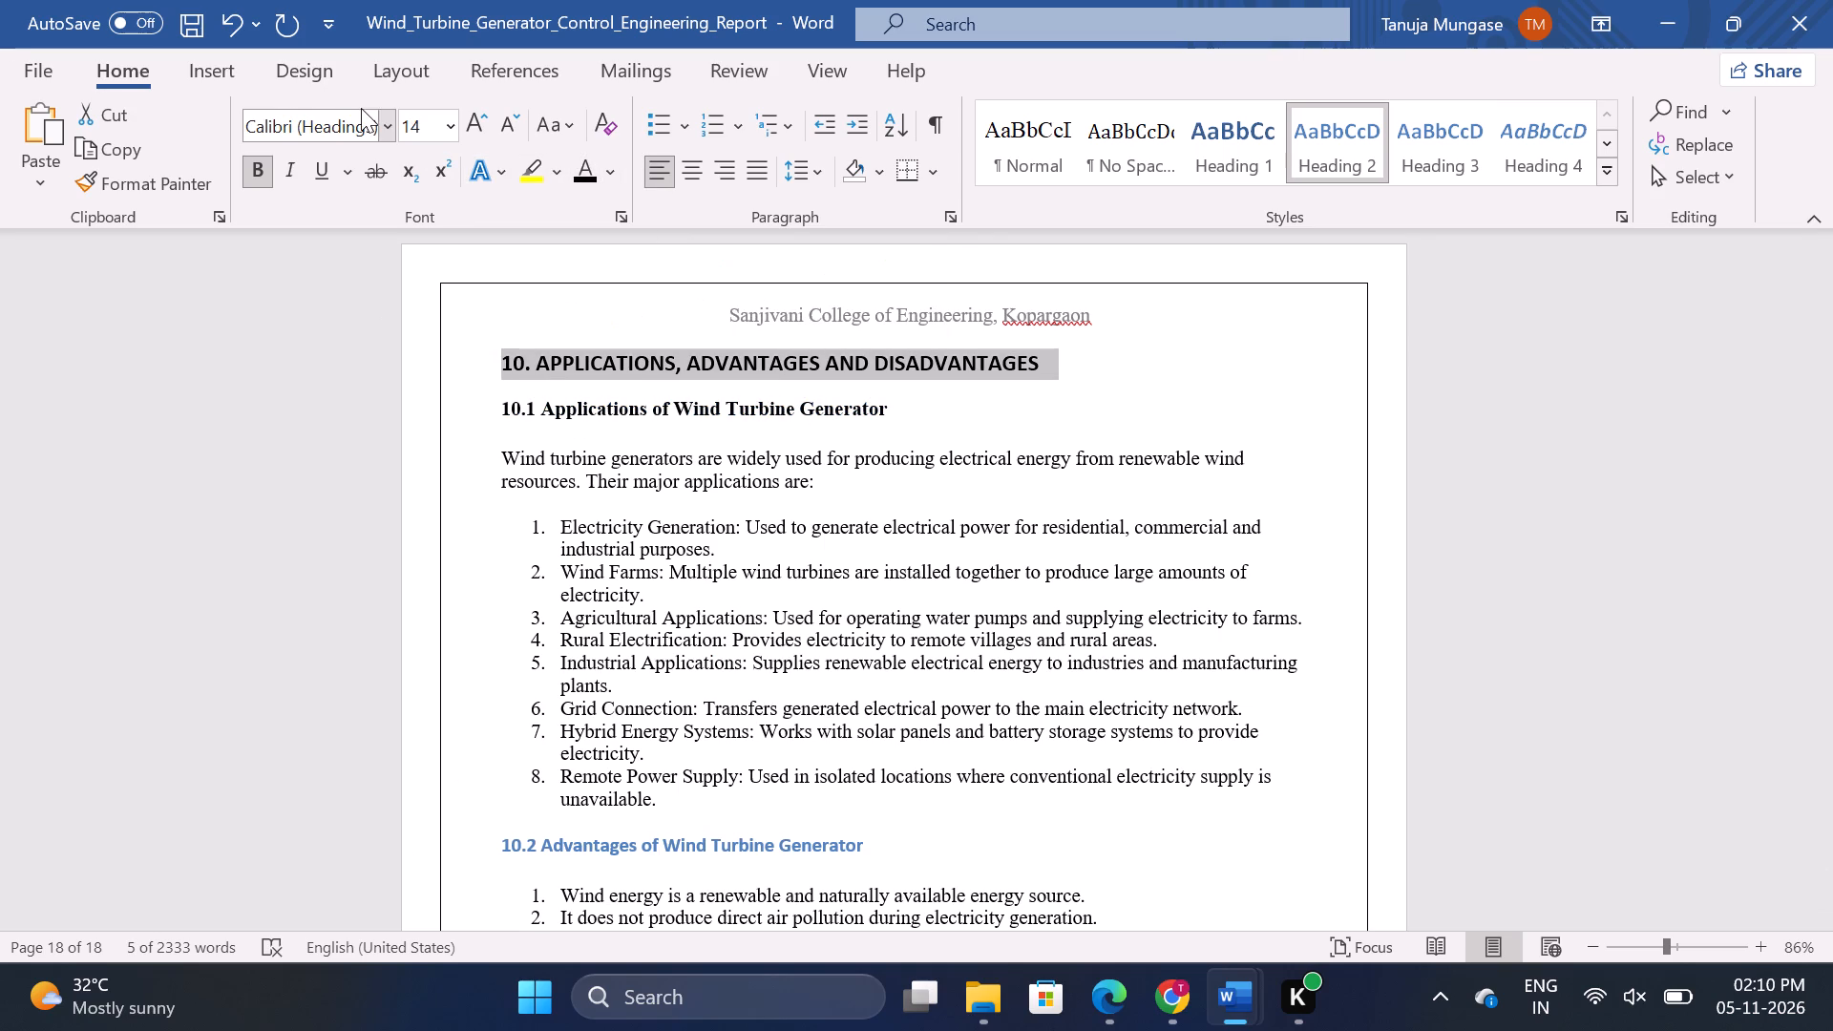
left_click(379, 121)
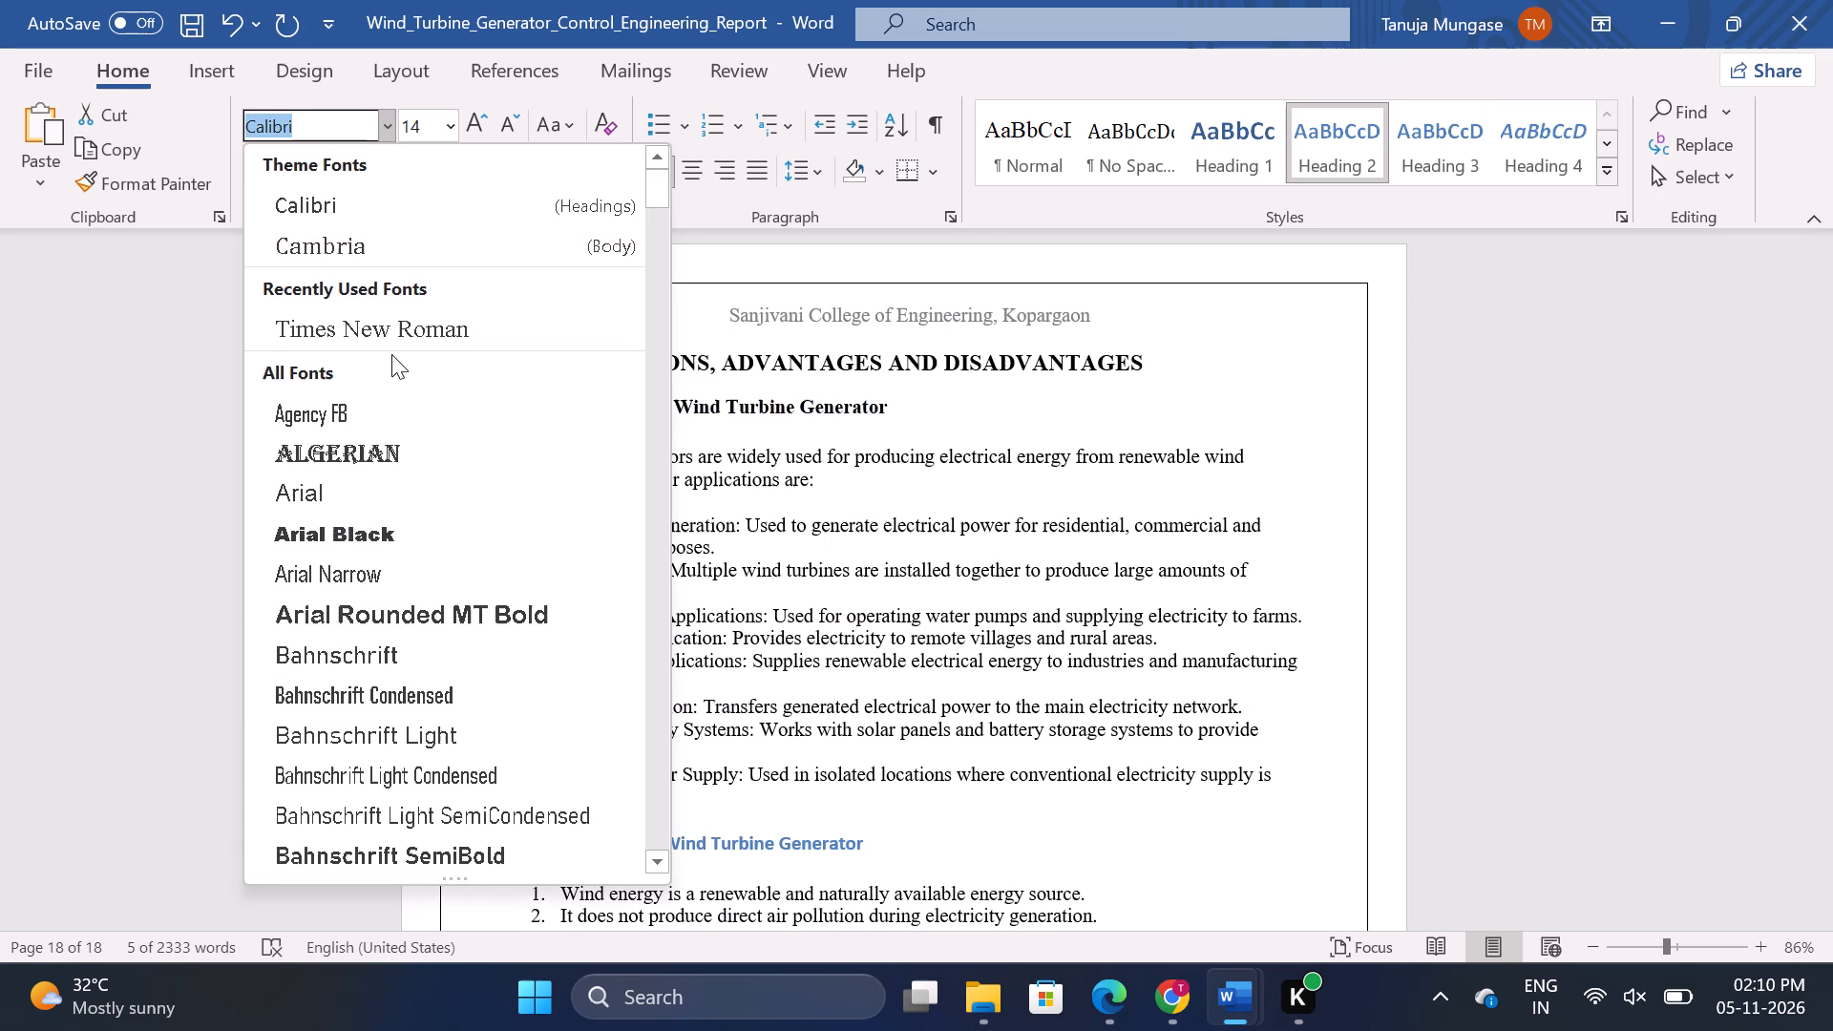
left_click(391, 354)
left_click(412, 340)
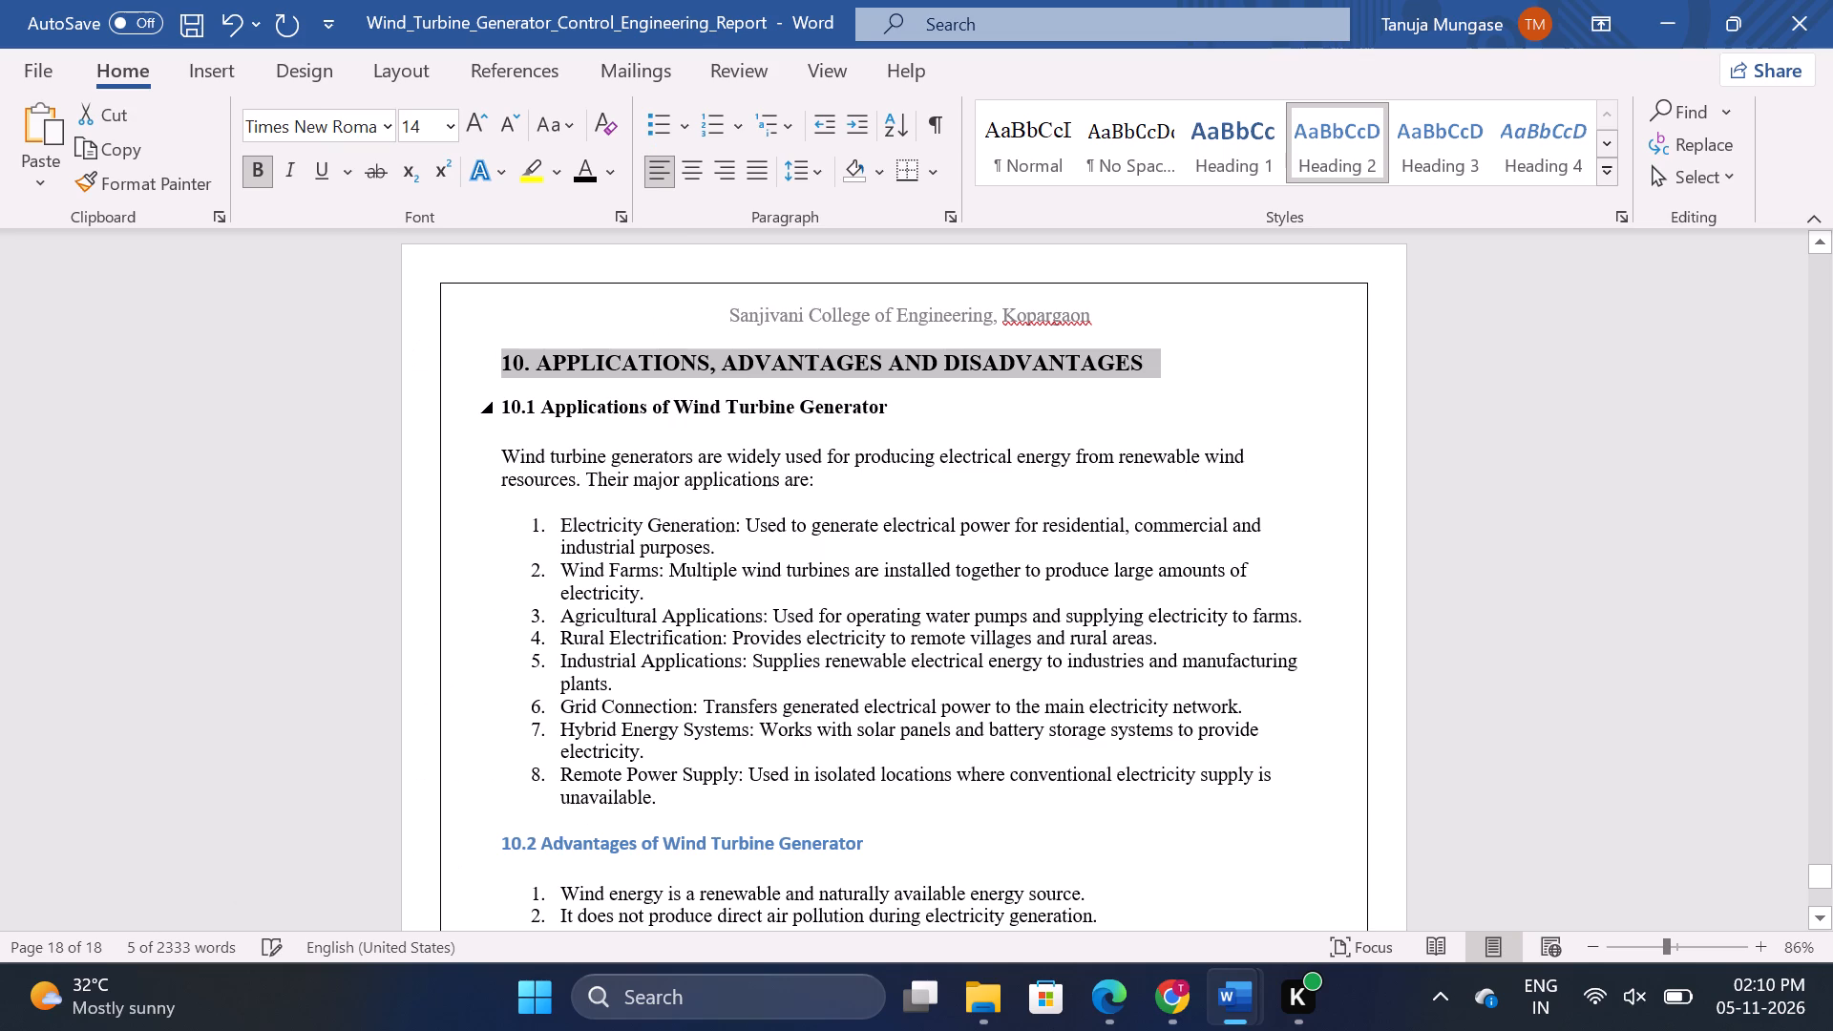
Justify the 10.1 introductory paragraph and its numbered list of eight applications.
scroll(799, 417, "down", 1)
left_click_drag(496, 351, 661, 501)
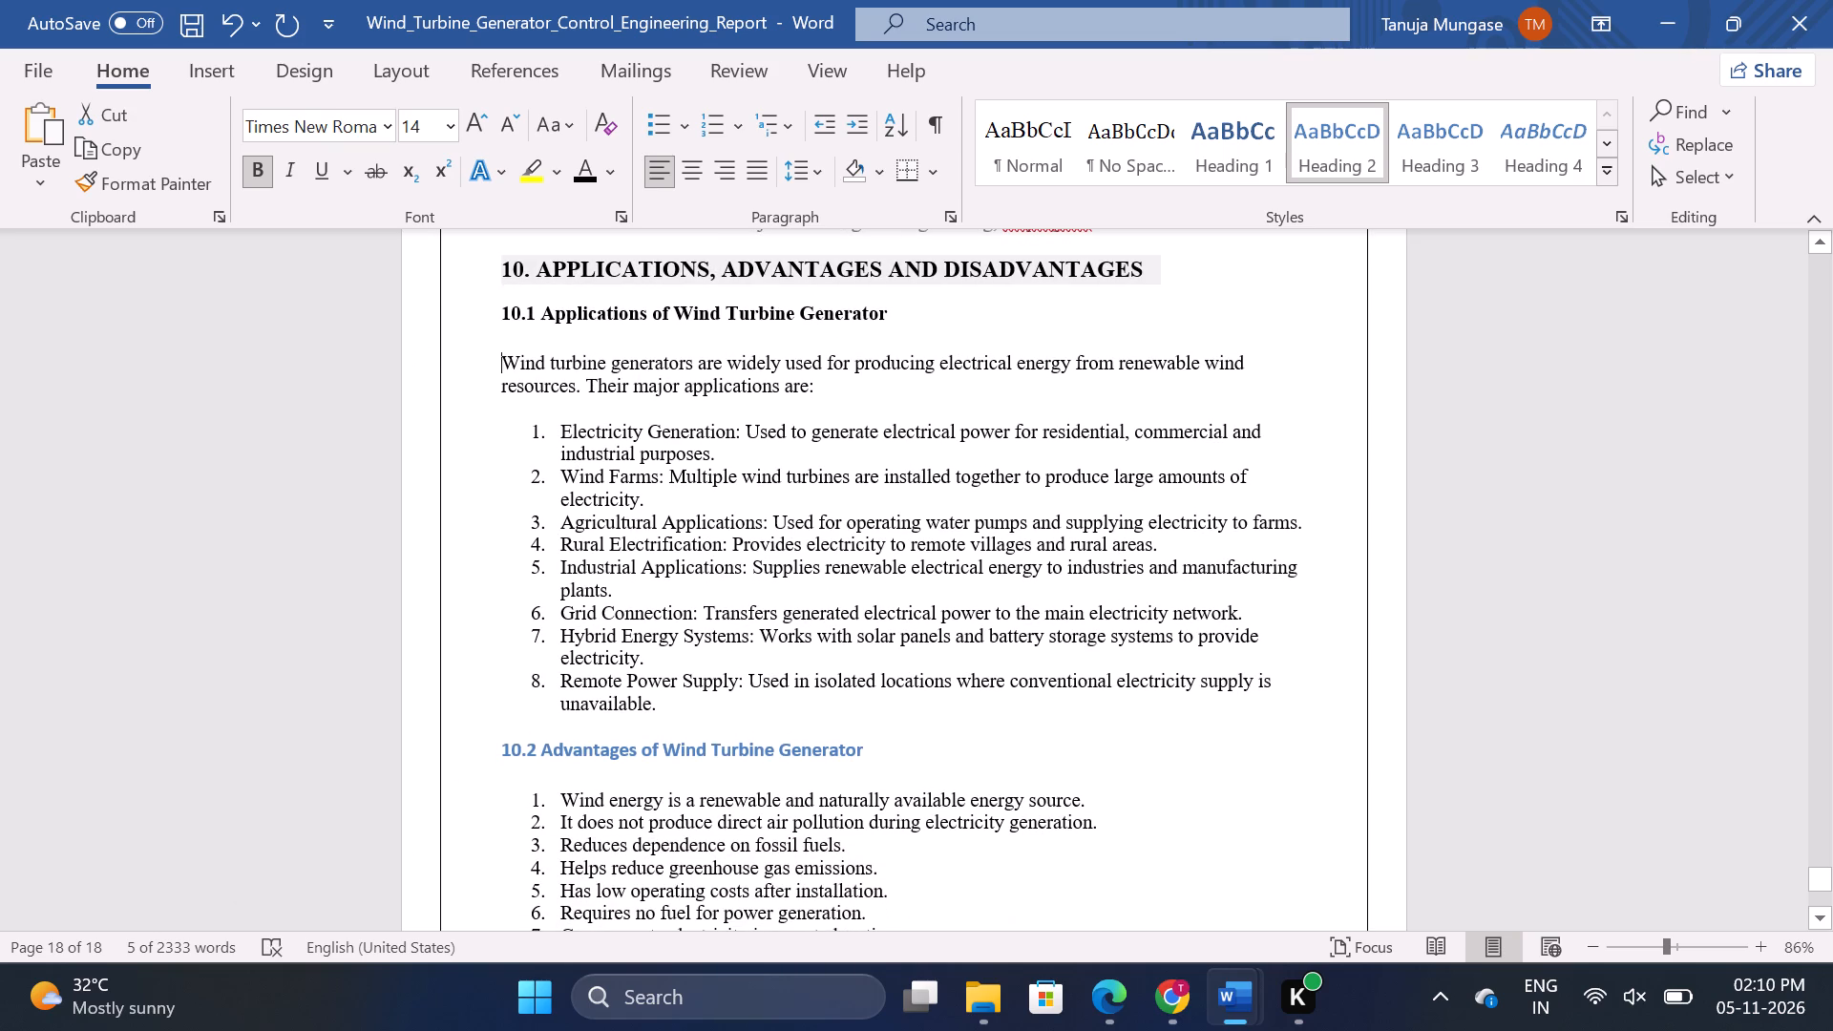
left_click_drag(661, 501, 765, 705)
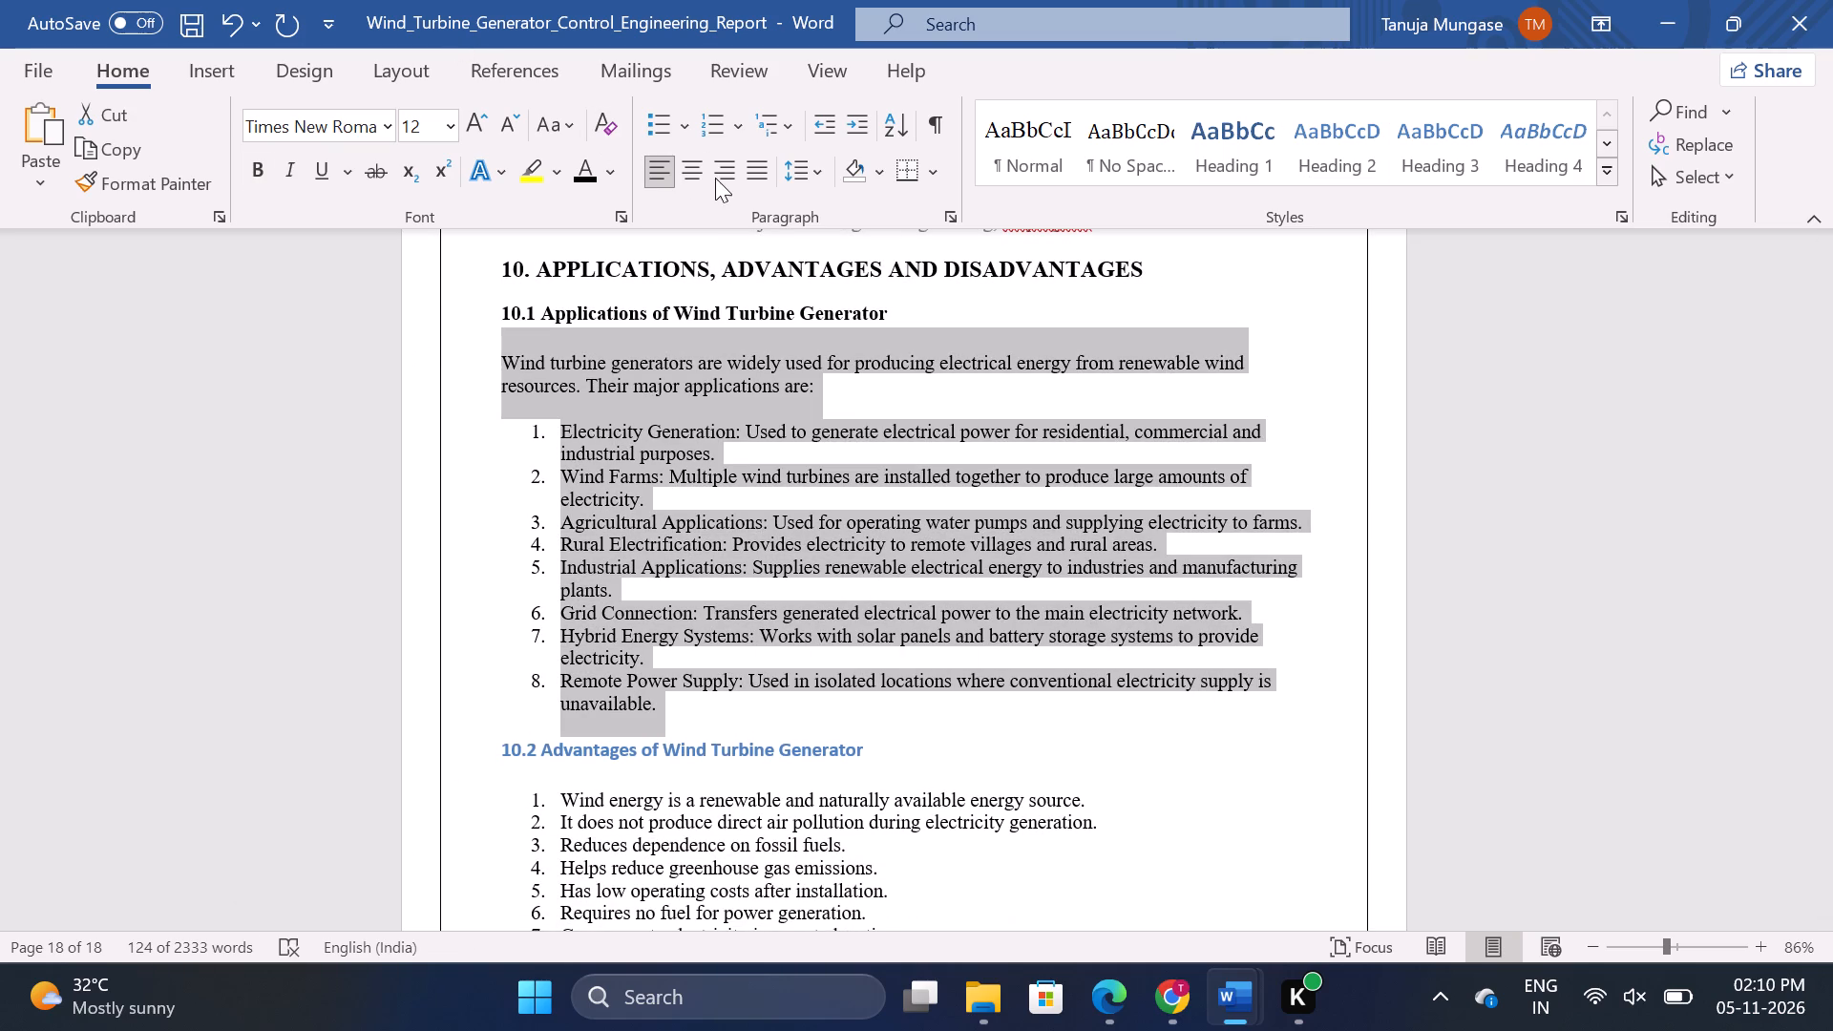
left_click(758, 174)
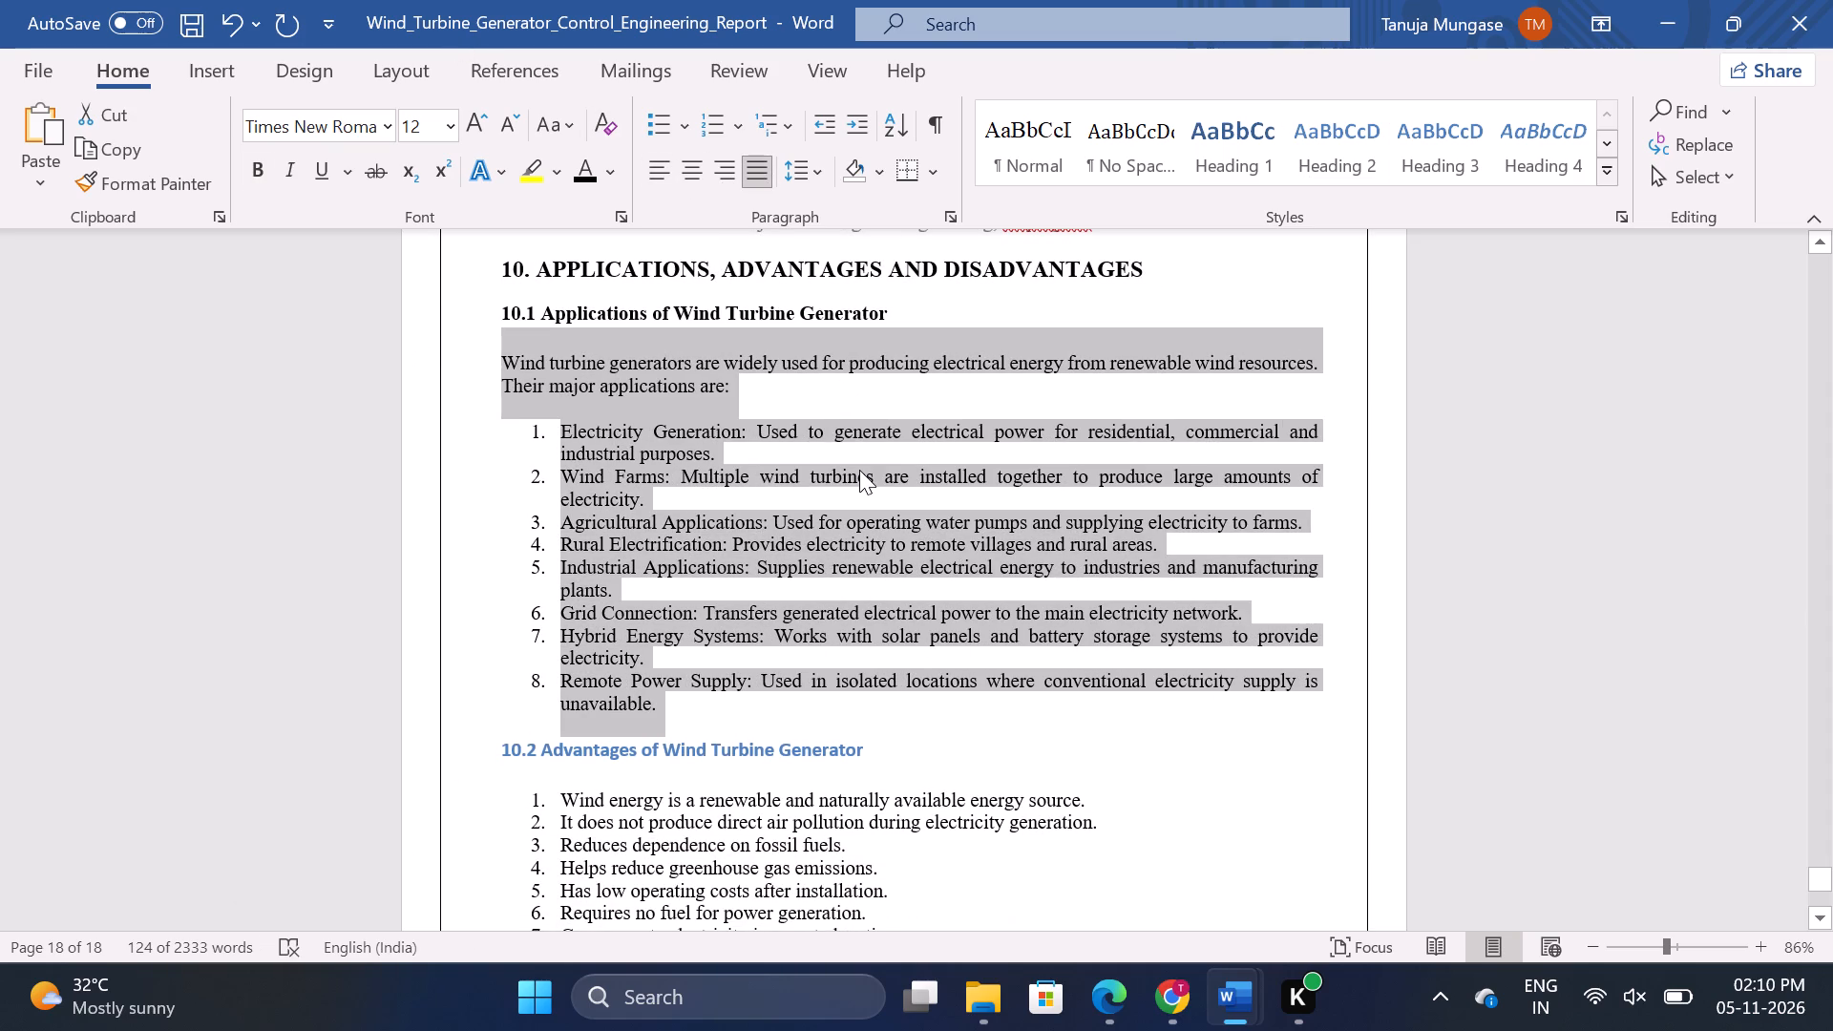
left_click(859, 470)
Format the "10.2 Advantages of Wind Turbine Generator" heading in black Times New Roman.
scroll(859, 470, "down", 2)
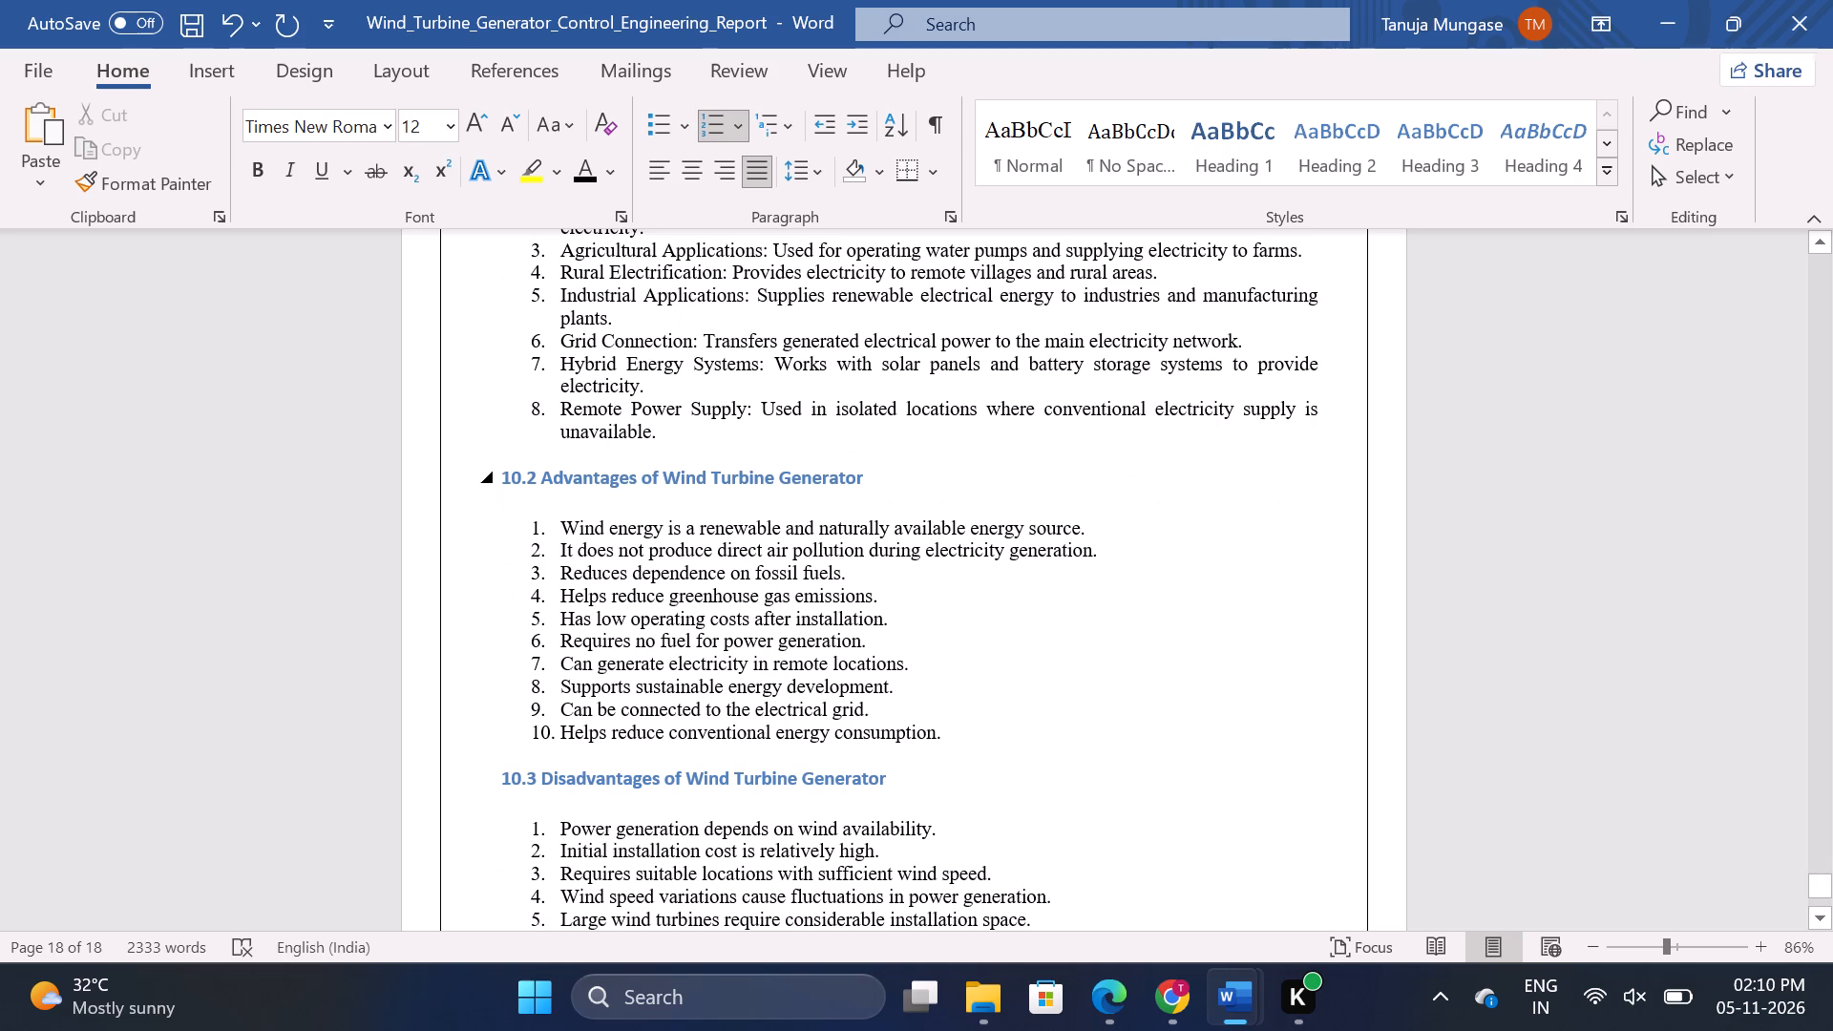
left_click_drag(863, 483, 490, 476)
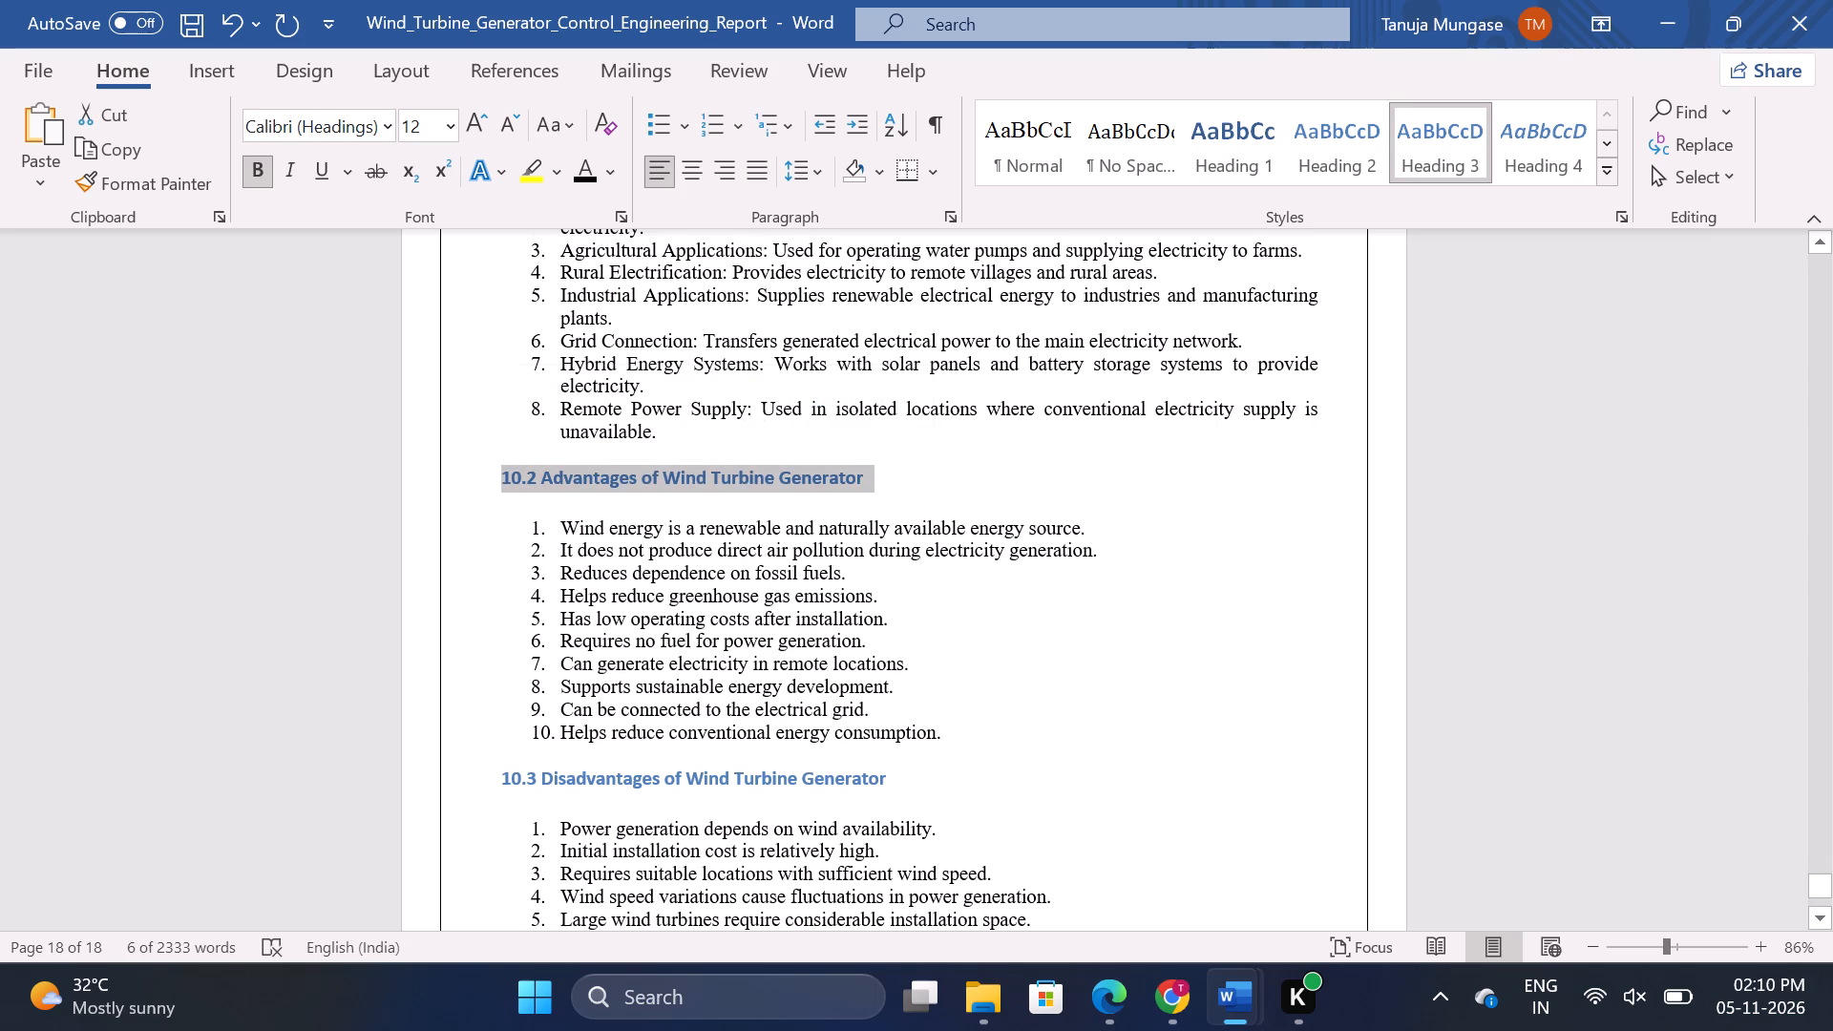
left_click(575, 178)
left_click(387, 122)
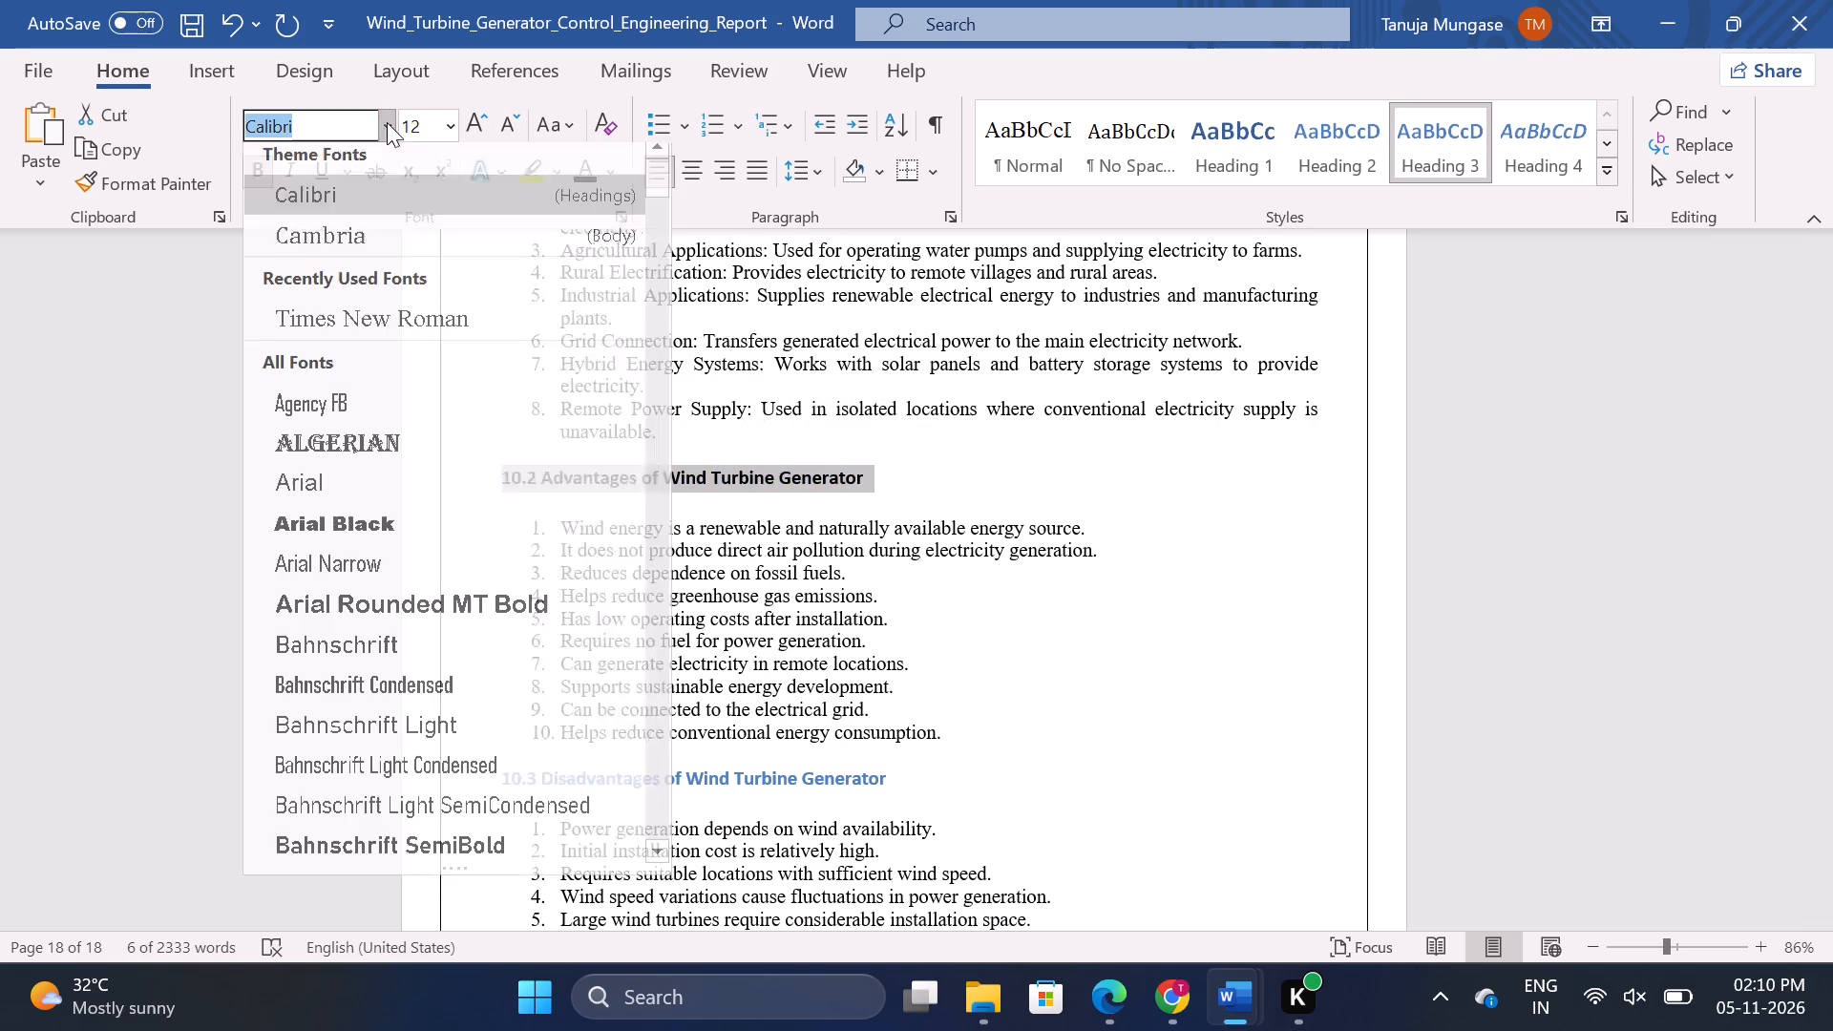
left_click(391, 340)
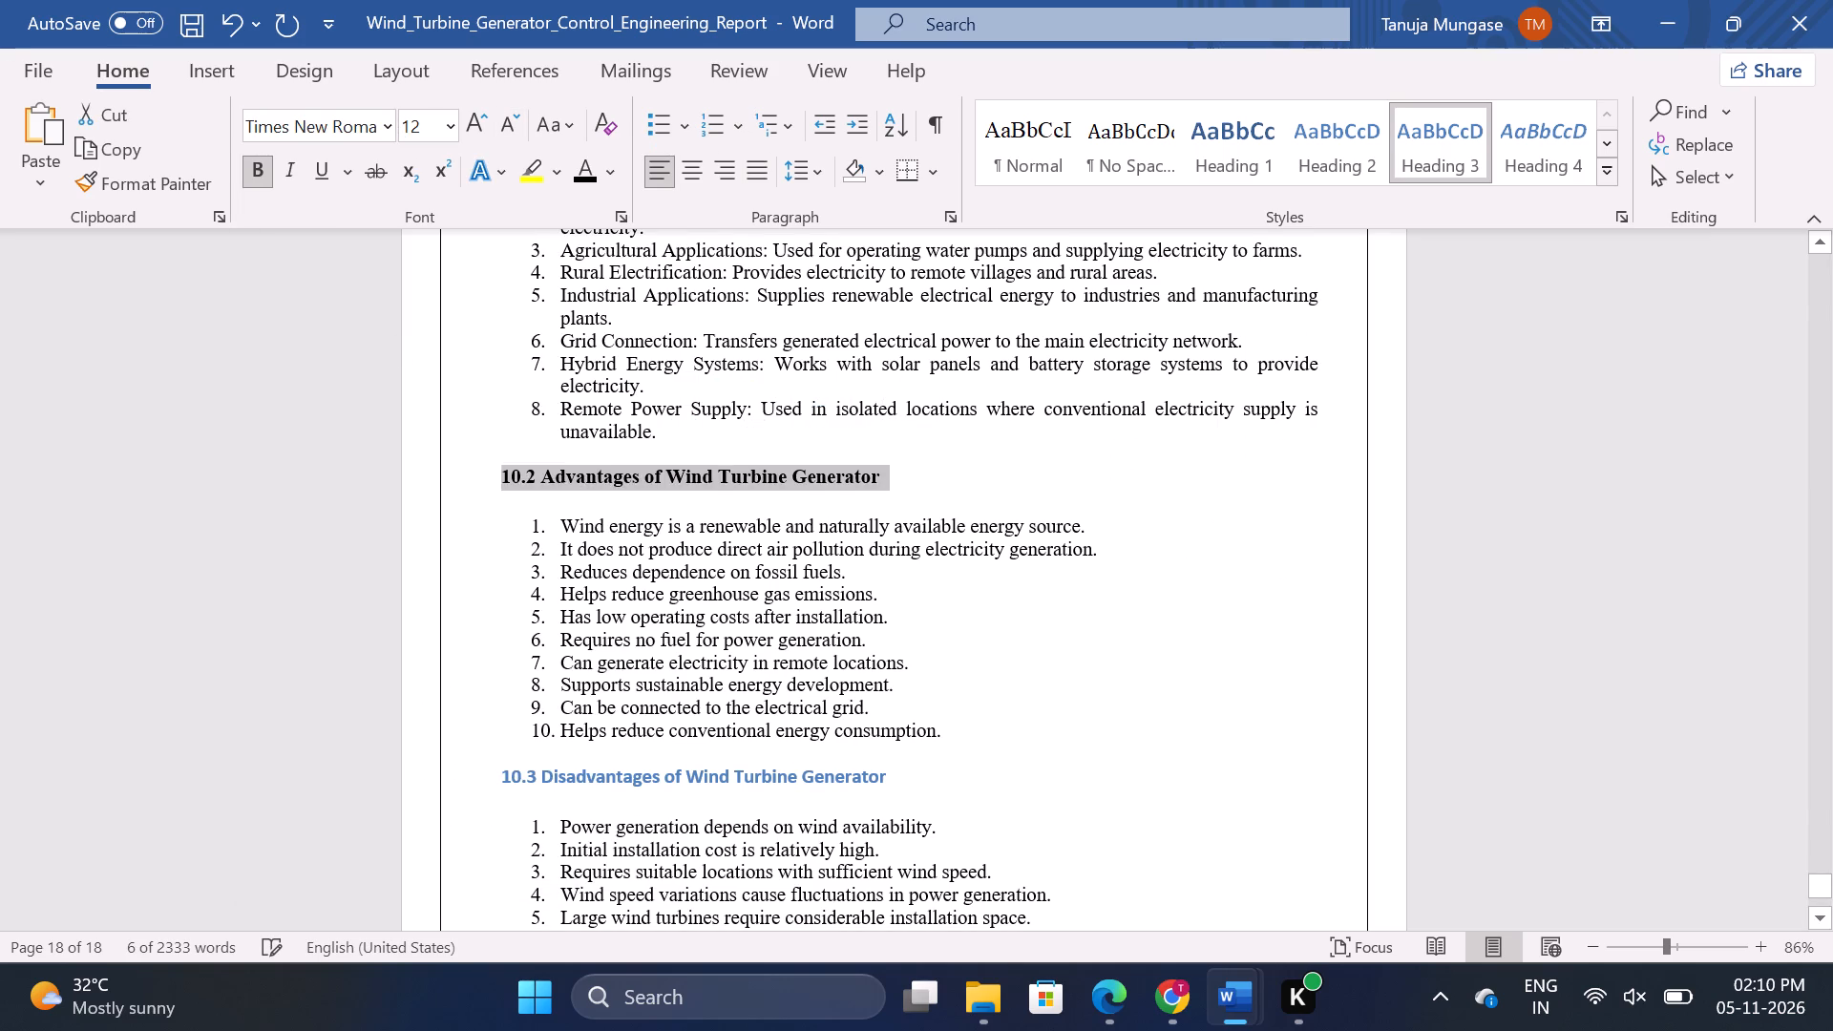
Format the "10.3 Disadvantages of Wind Turbine Generator" heading in black Times New Roman.
scroll(641, 547, "down", 2)
left_click_drag(892, 503, 621, 501)
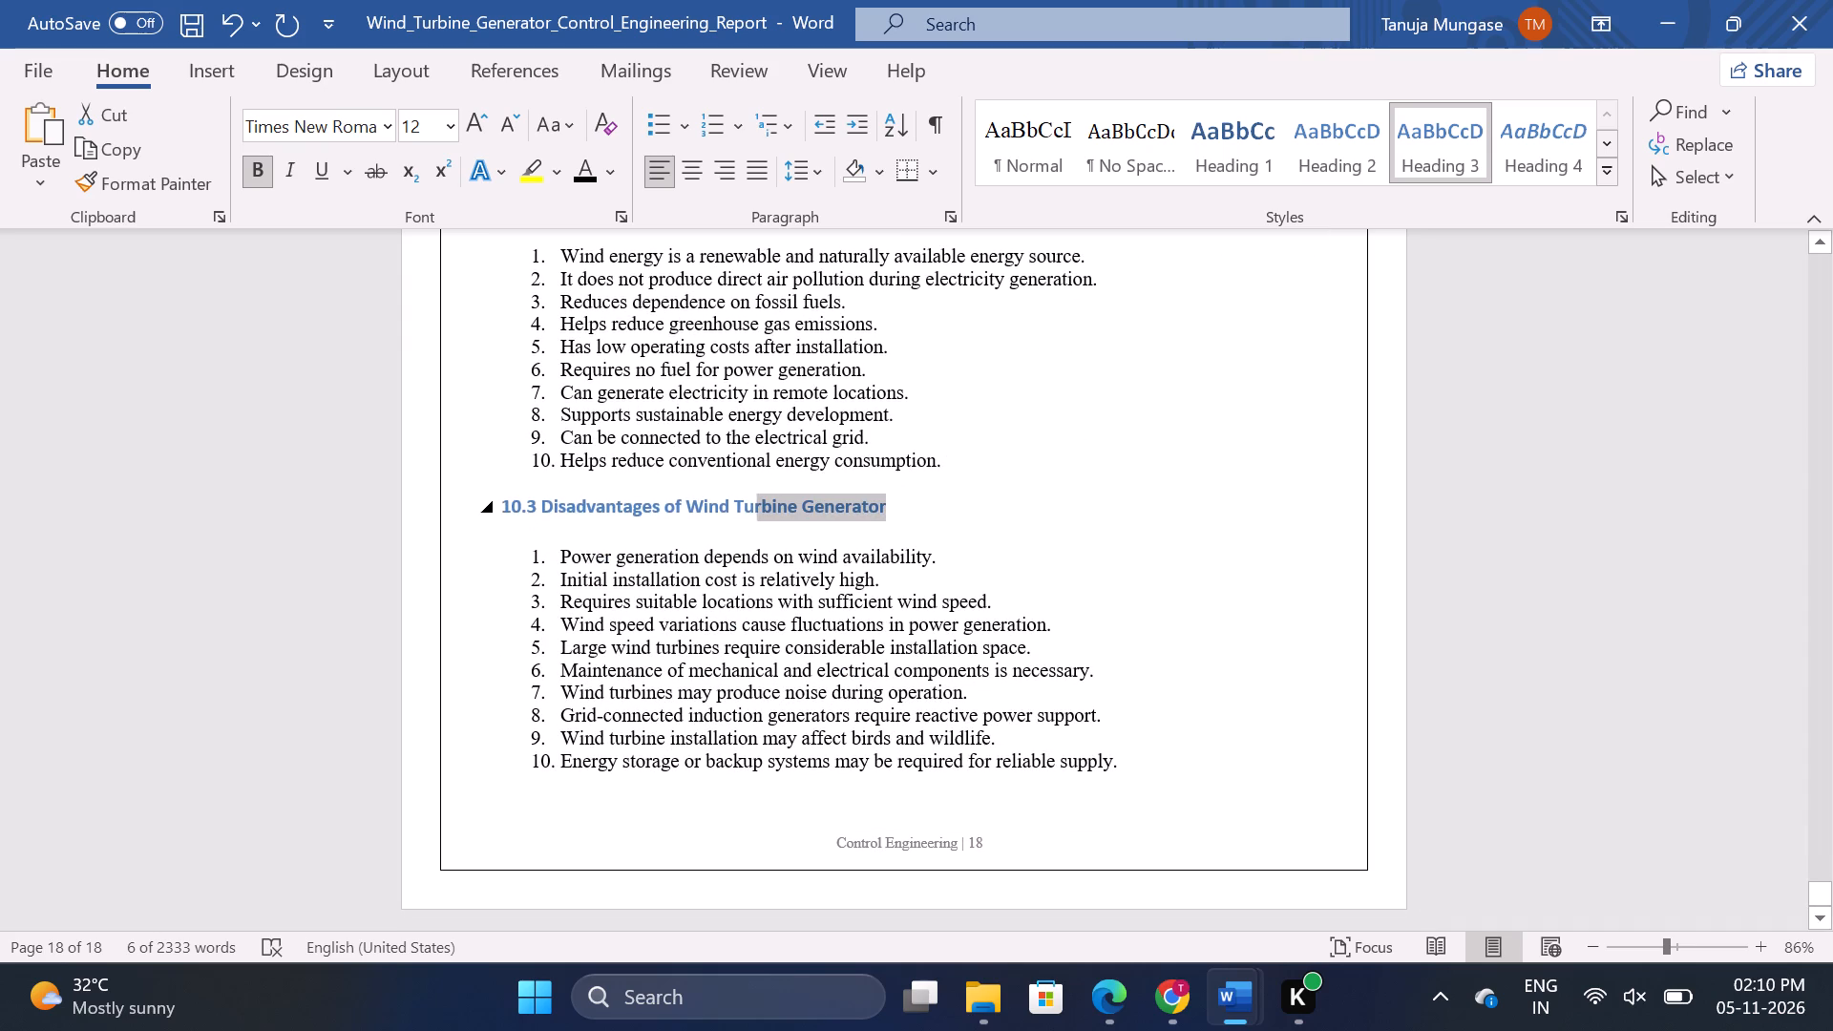
left_click_drag(621, 501, 499, 501)
left_click(577, 176)
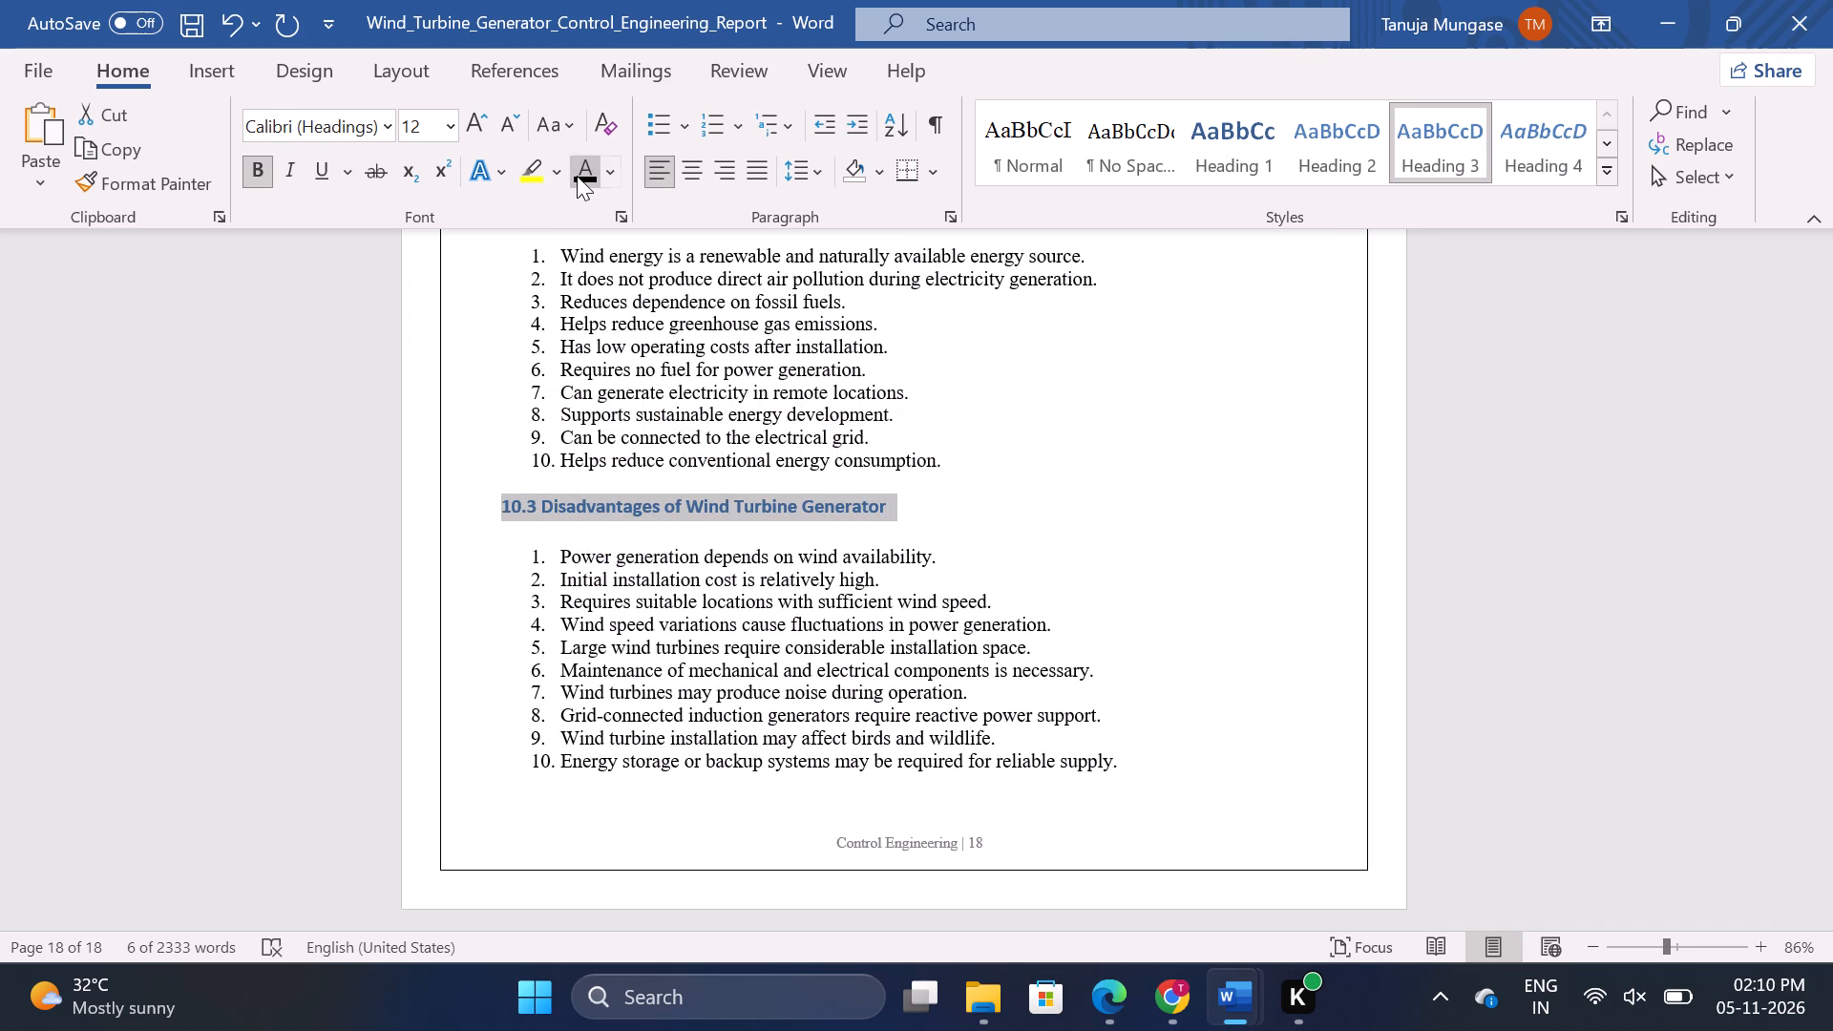
left_click(390, 137)
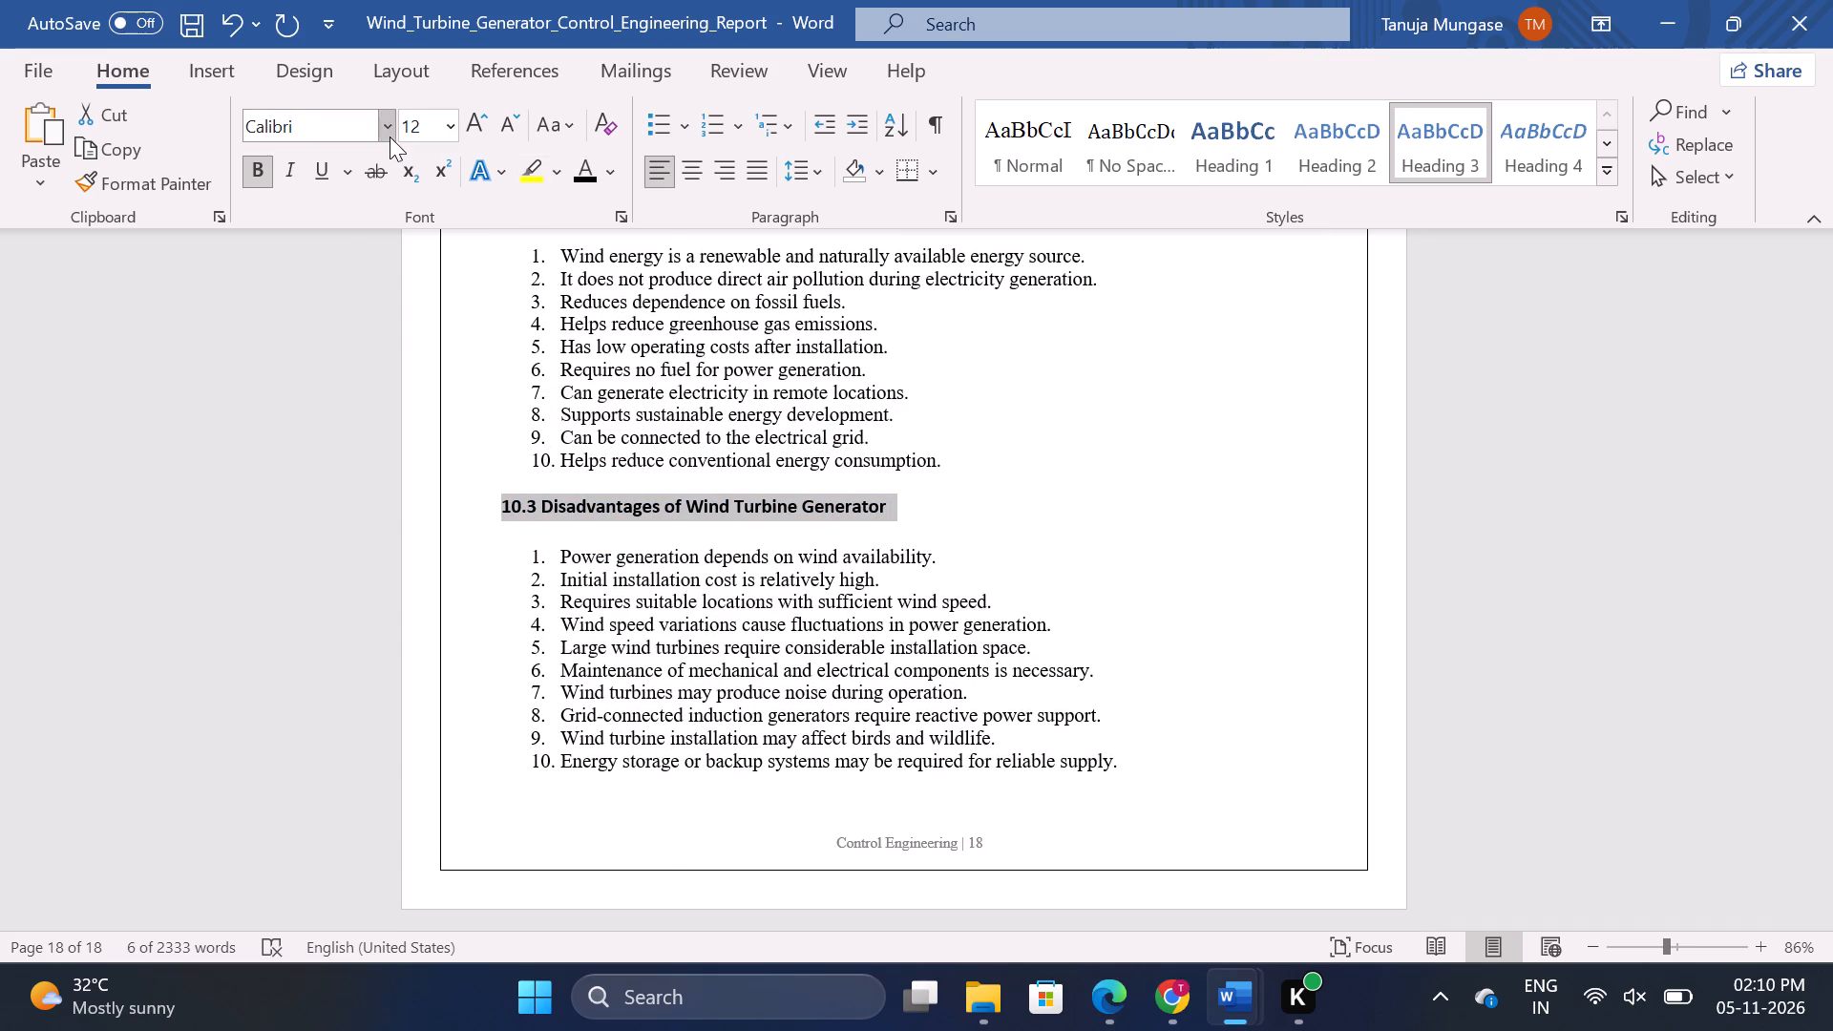
left_click(412, 328)
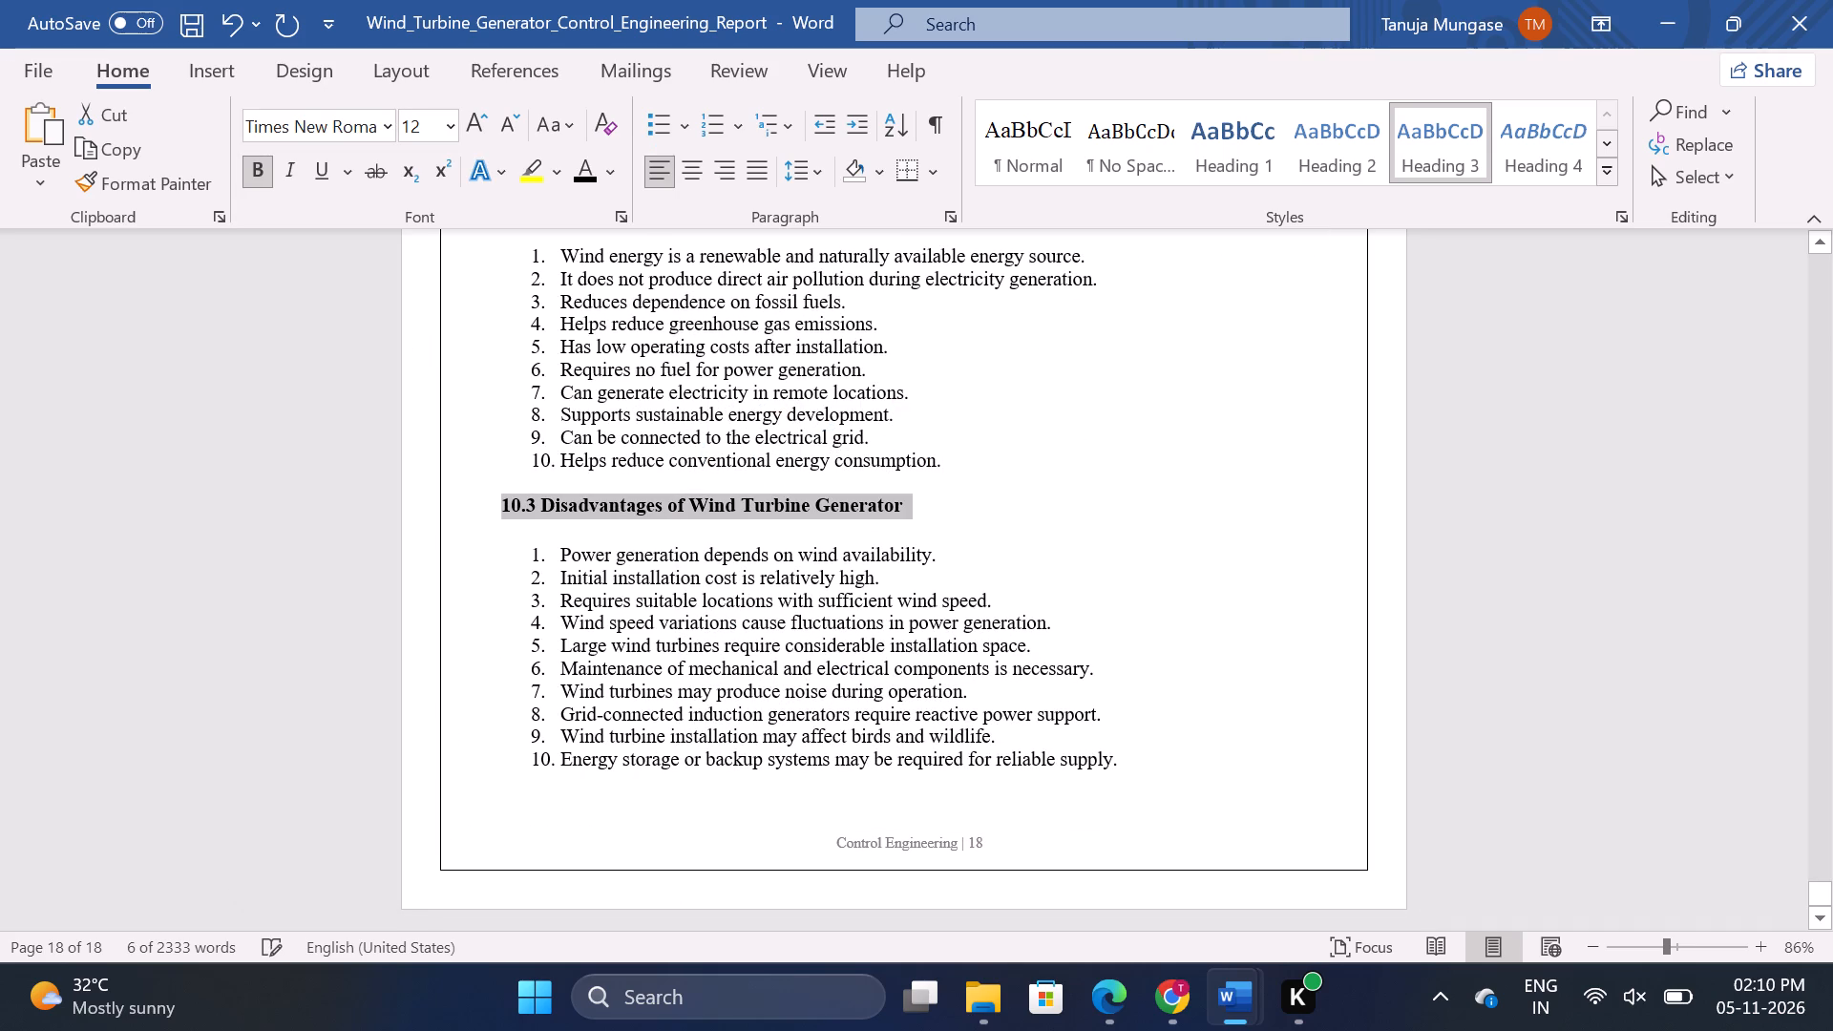
Add empty lines after the last item of the 10.3 disadvantages list to continue on page 19.
scroll(744, 647, "down", 1)
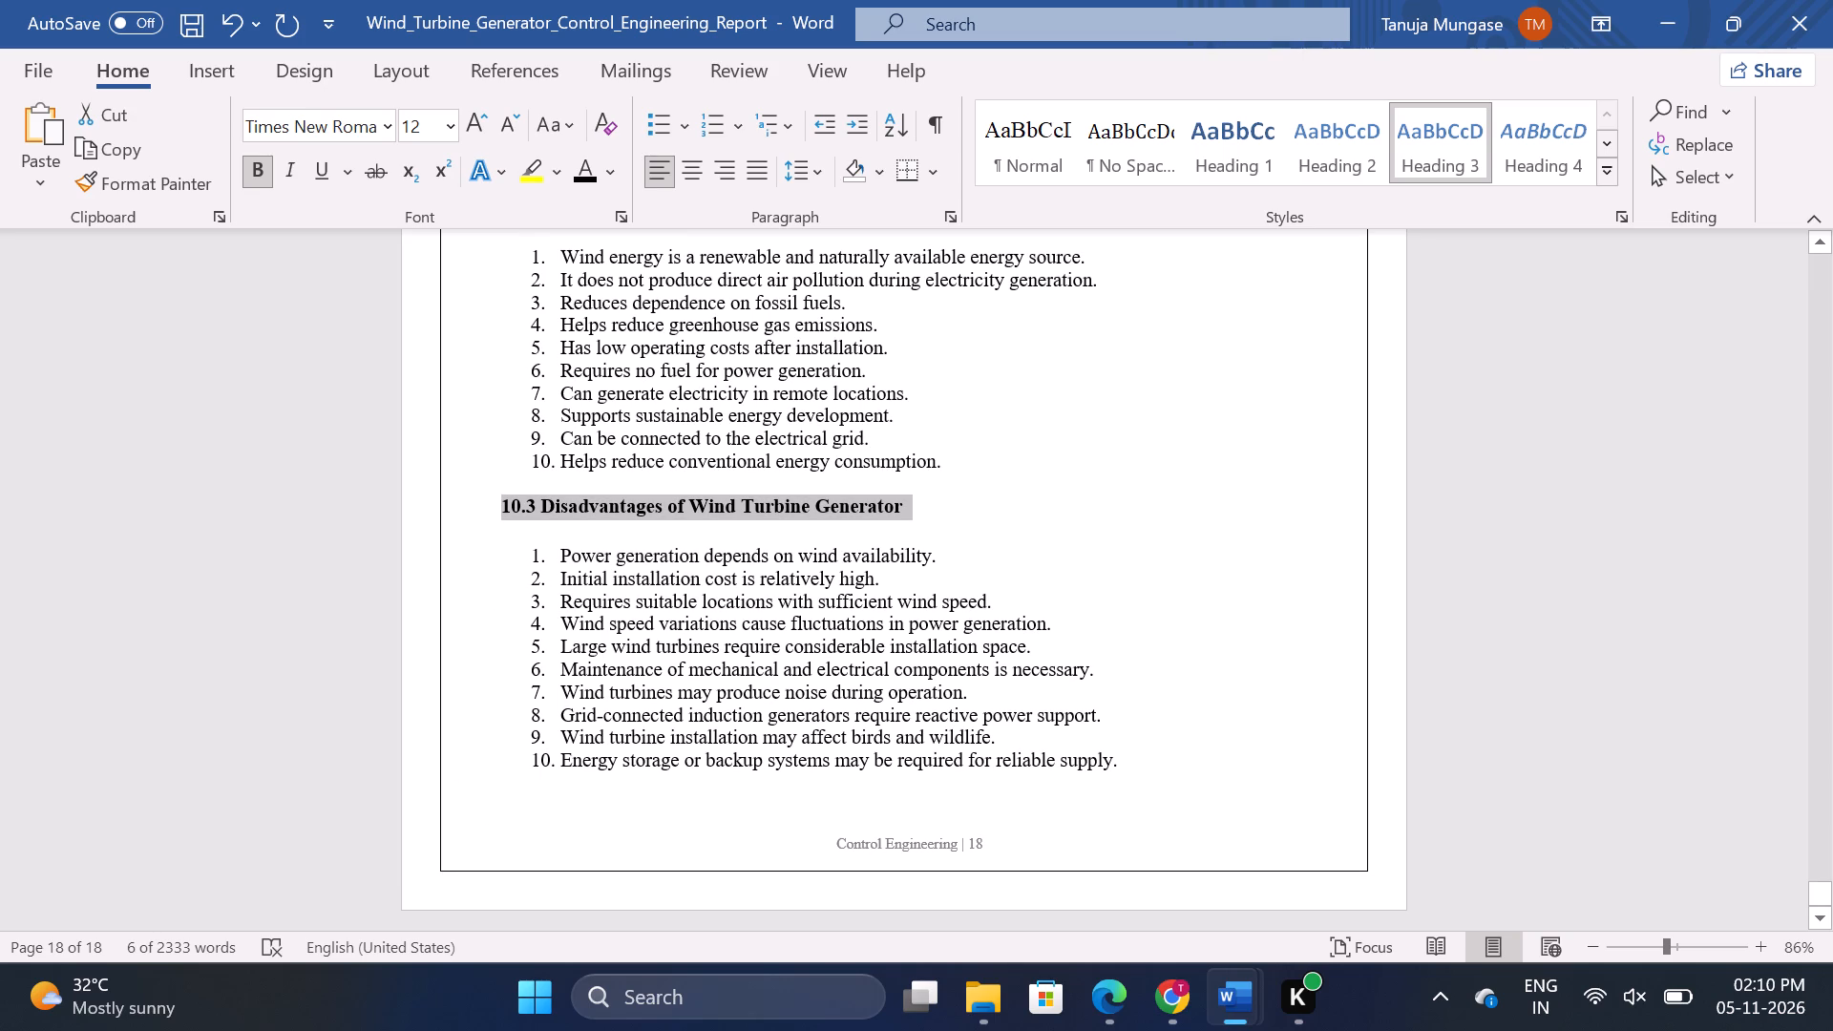
left_click(1130, 770)
key("Return")
key("Return")
key("Return")
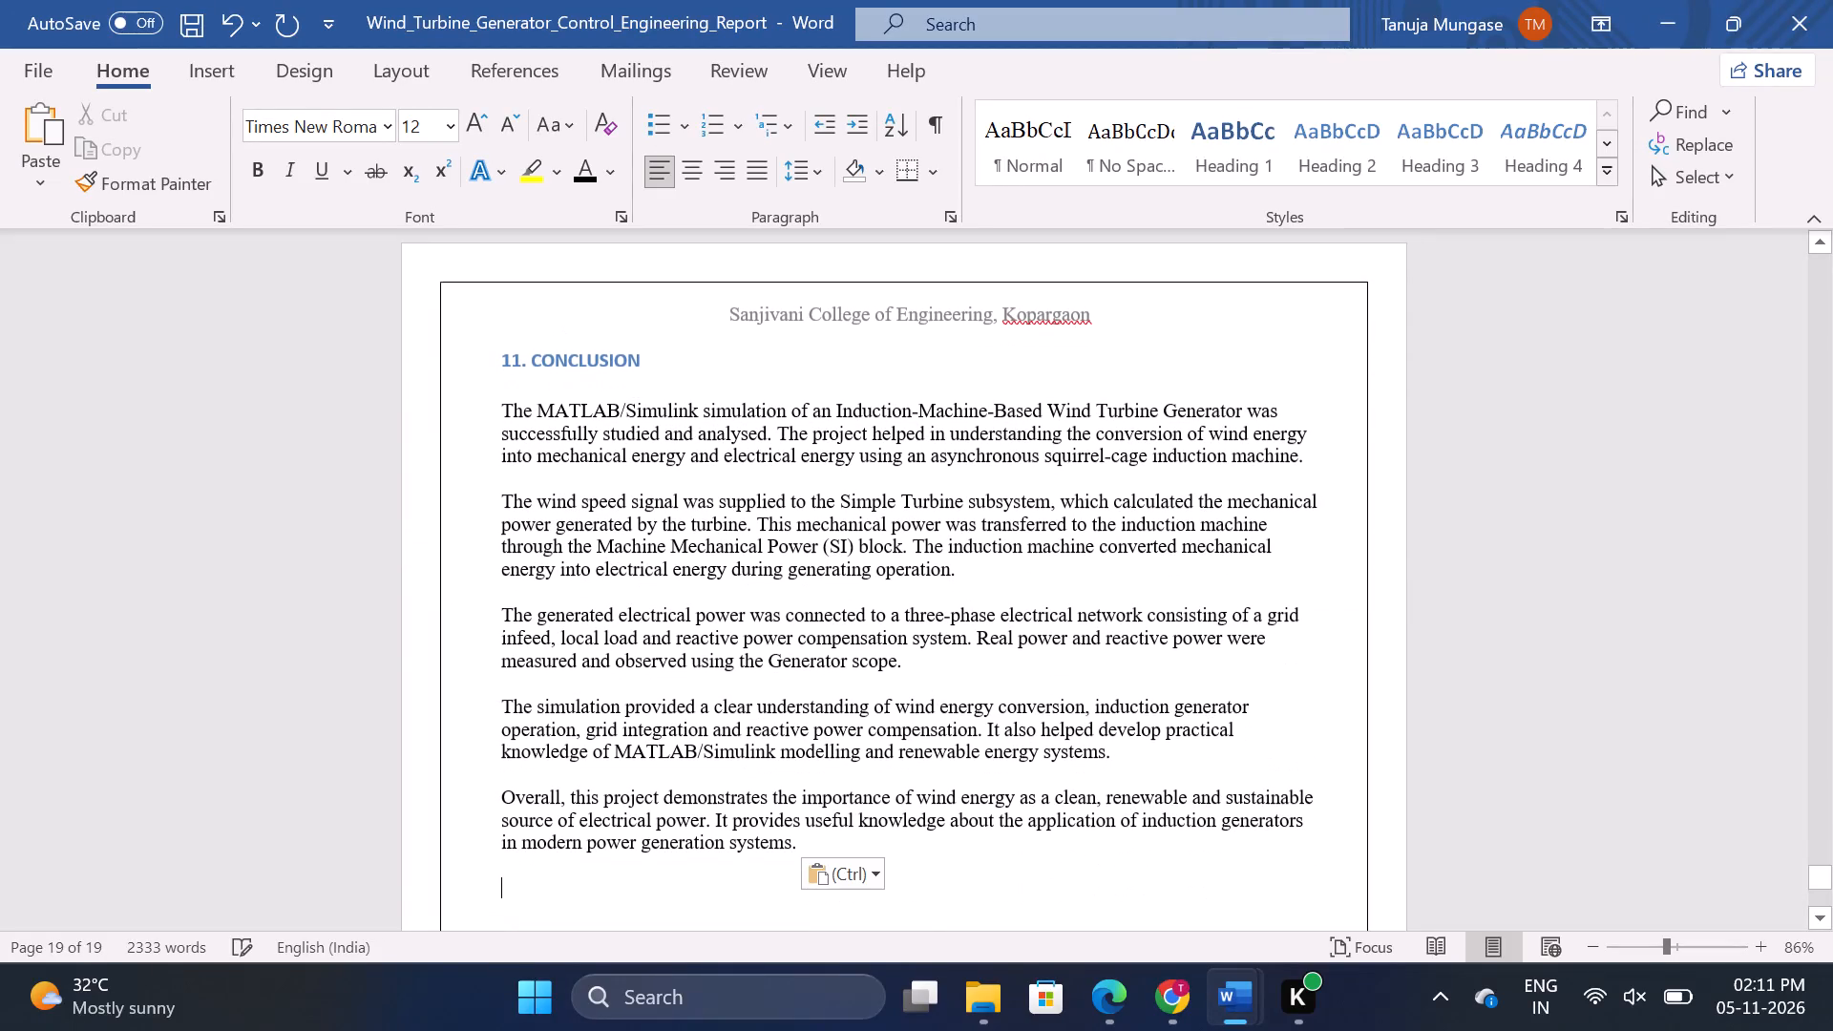
Format the "11. CONCLUSION" heading as 14 pt, black, Times New Roman.
left_click_drag(657, 369, 490, 368)
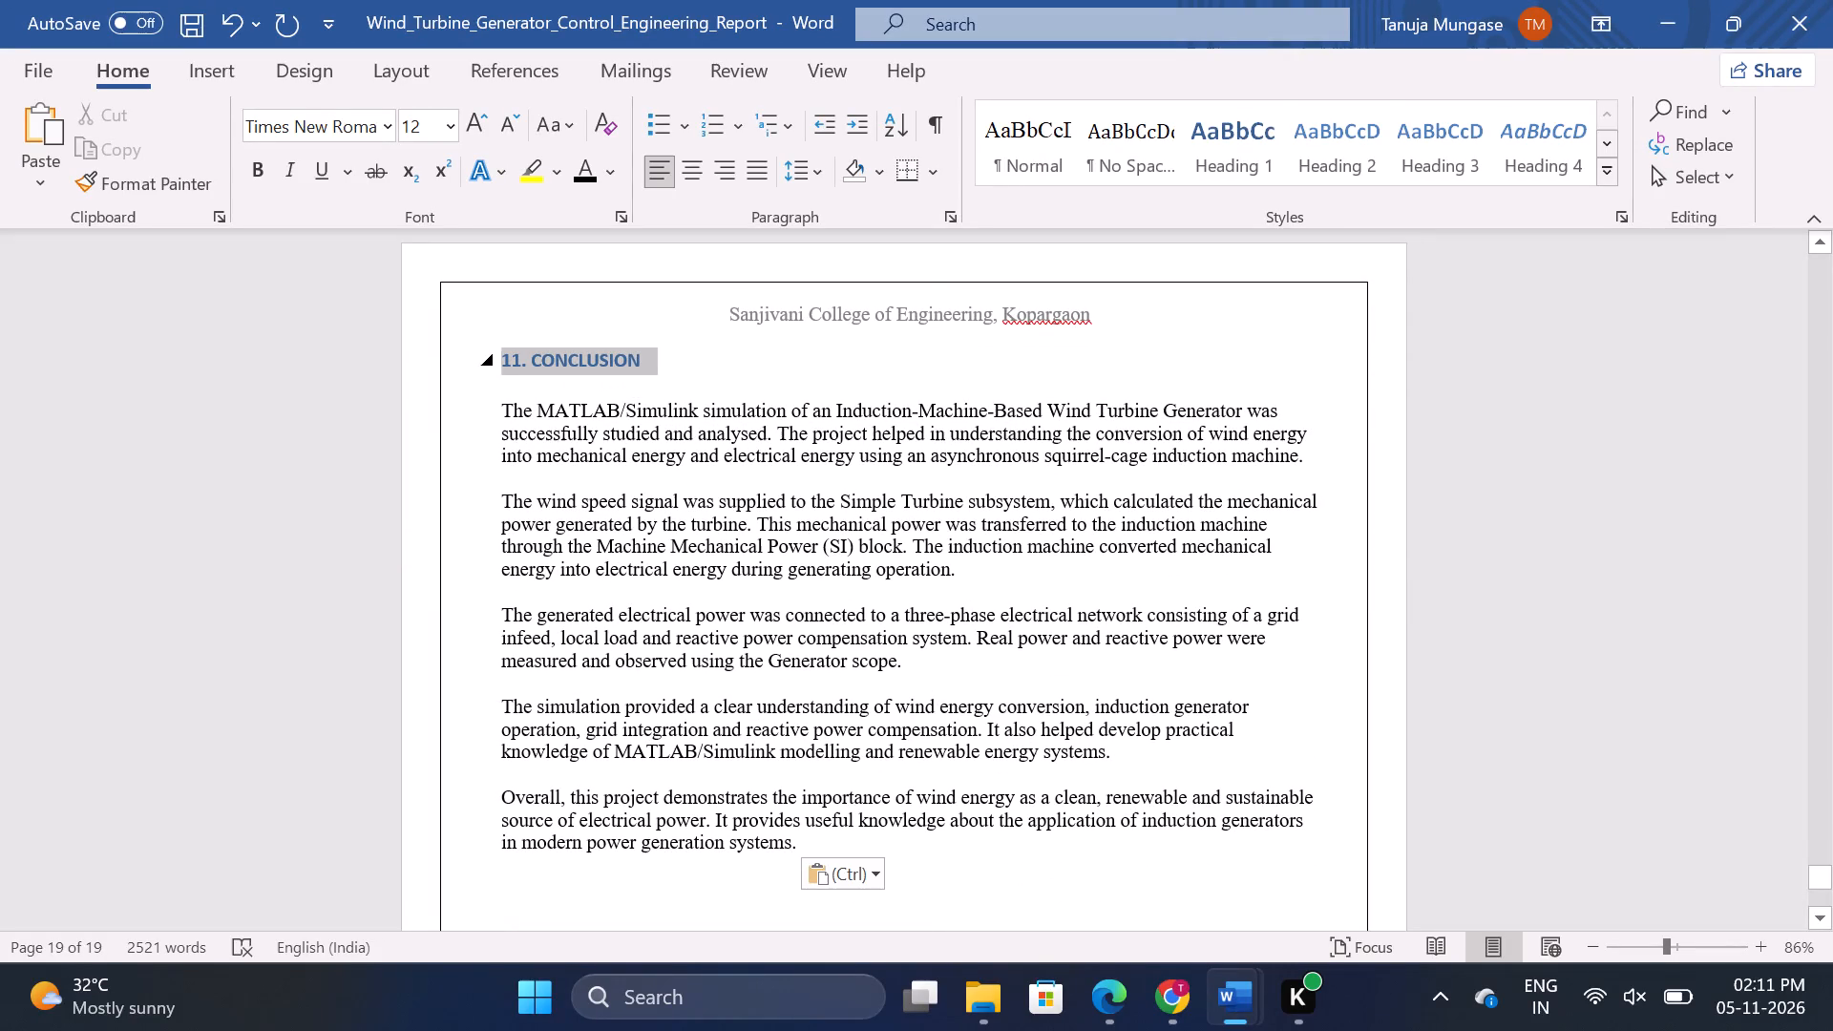
left_click_drag(490, 368, 490, 368)
left_click(474, 126)
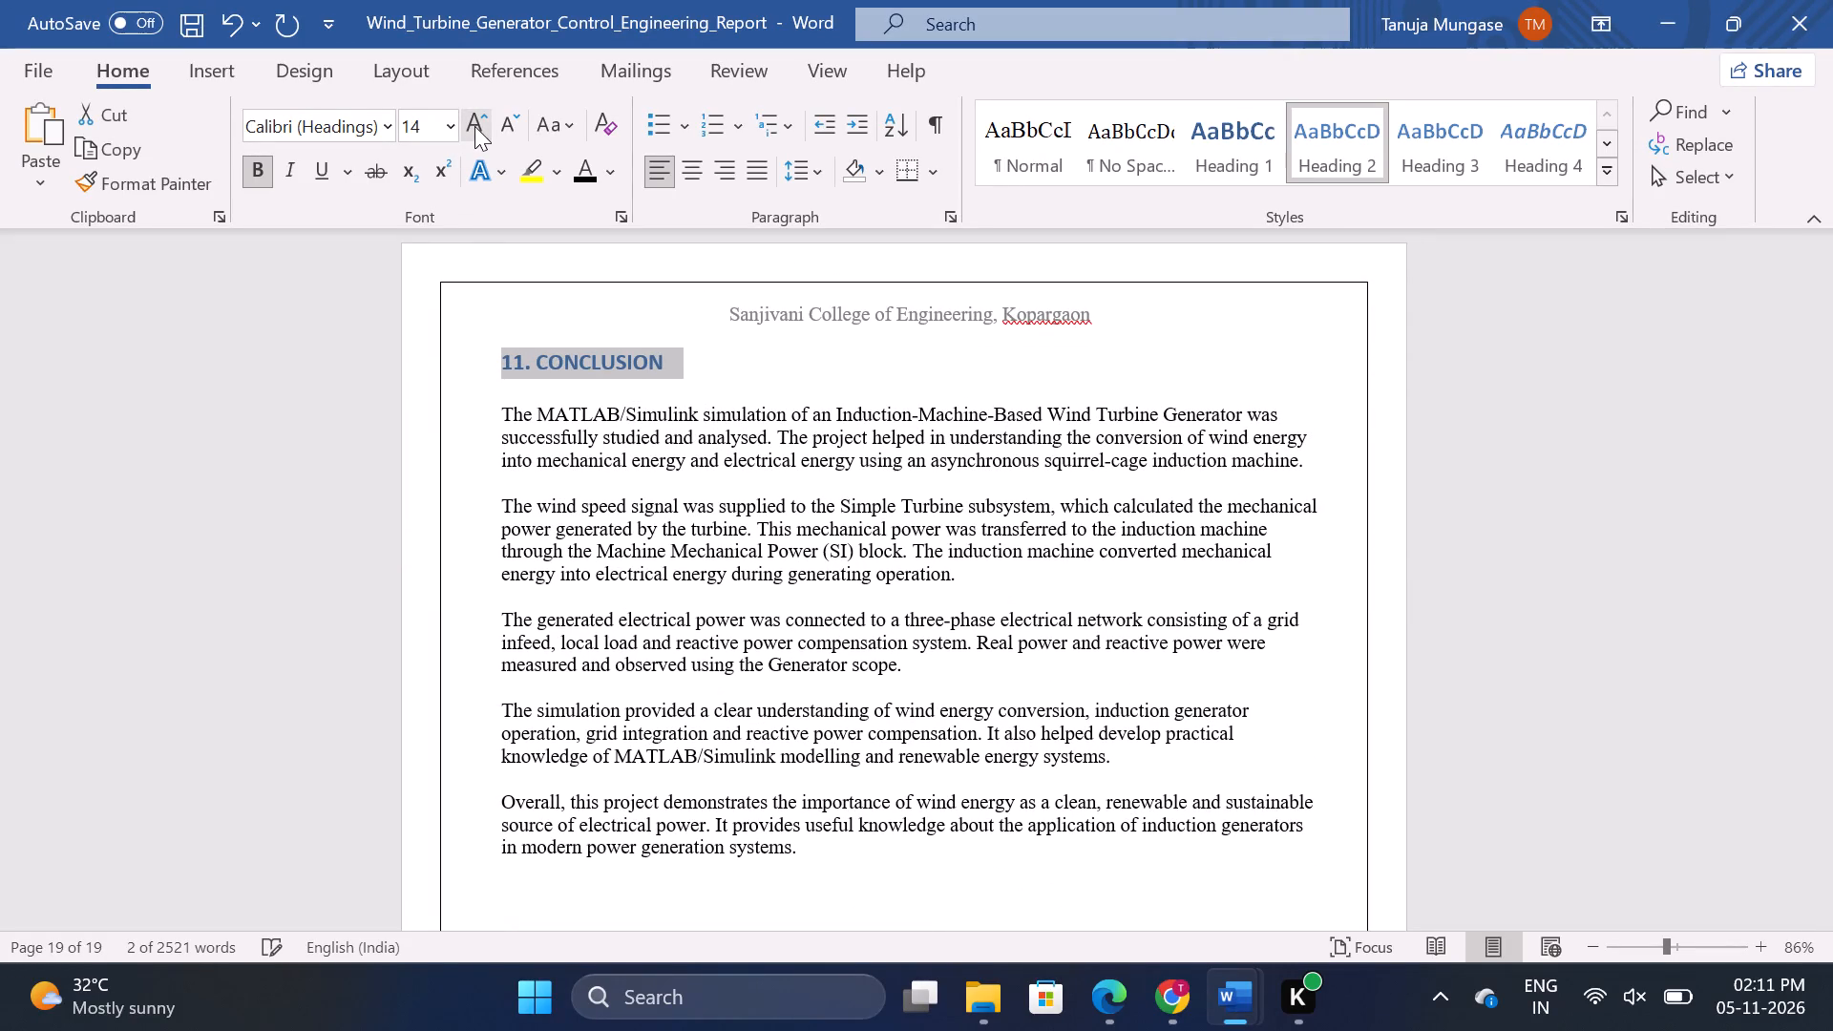
left_click(581, 176)
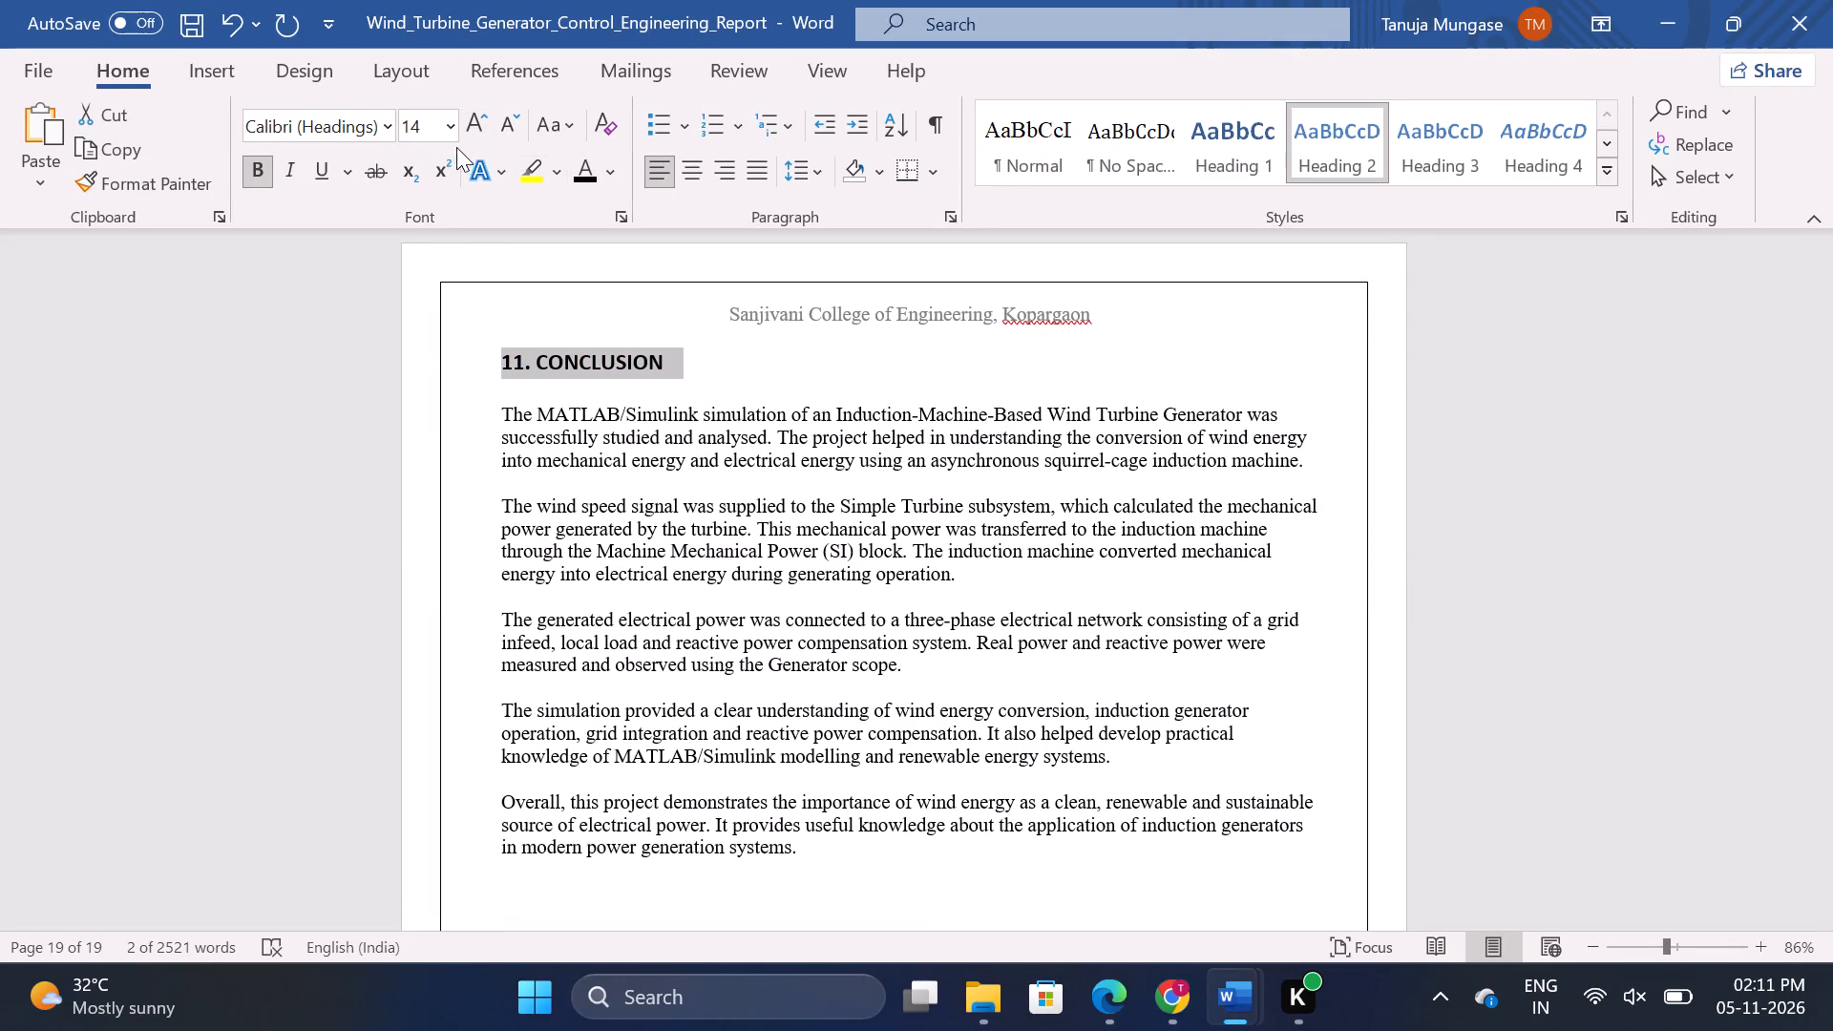
left_click(390, 135)
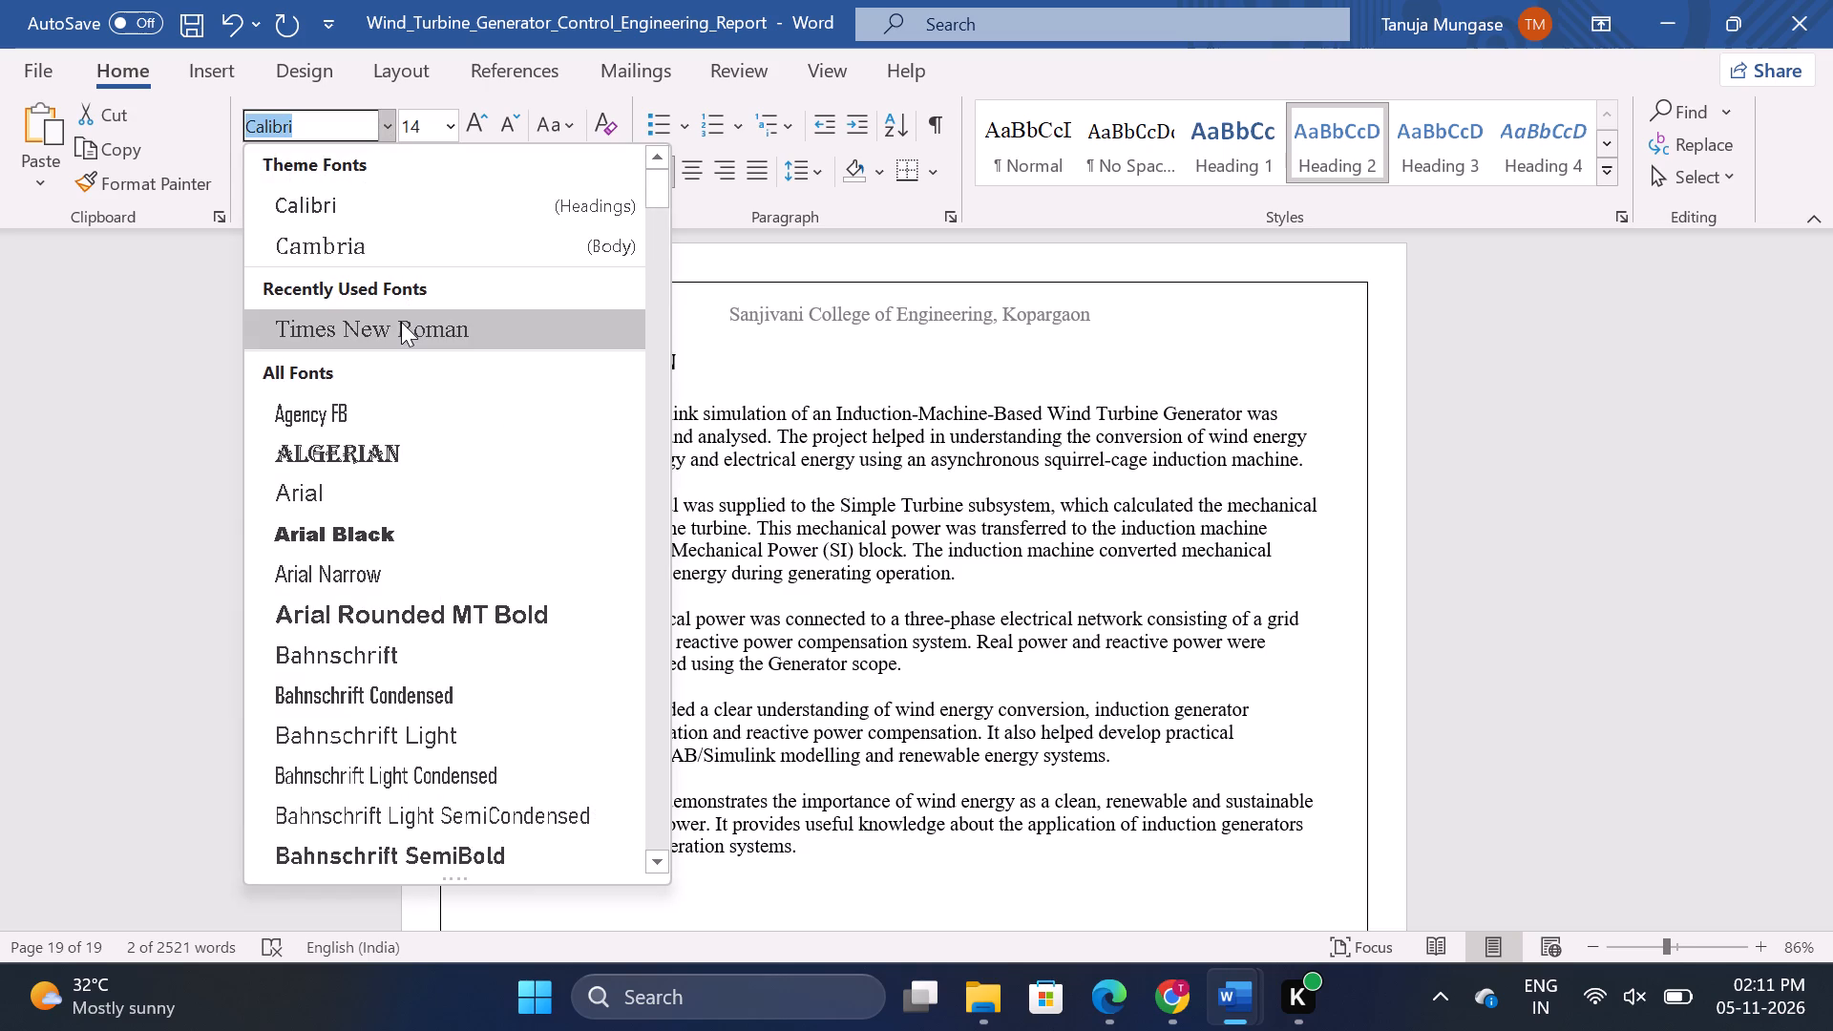
left_click(401, 322)
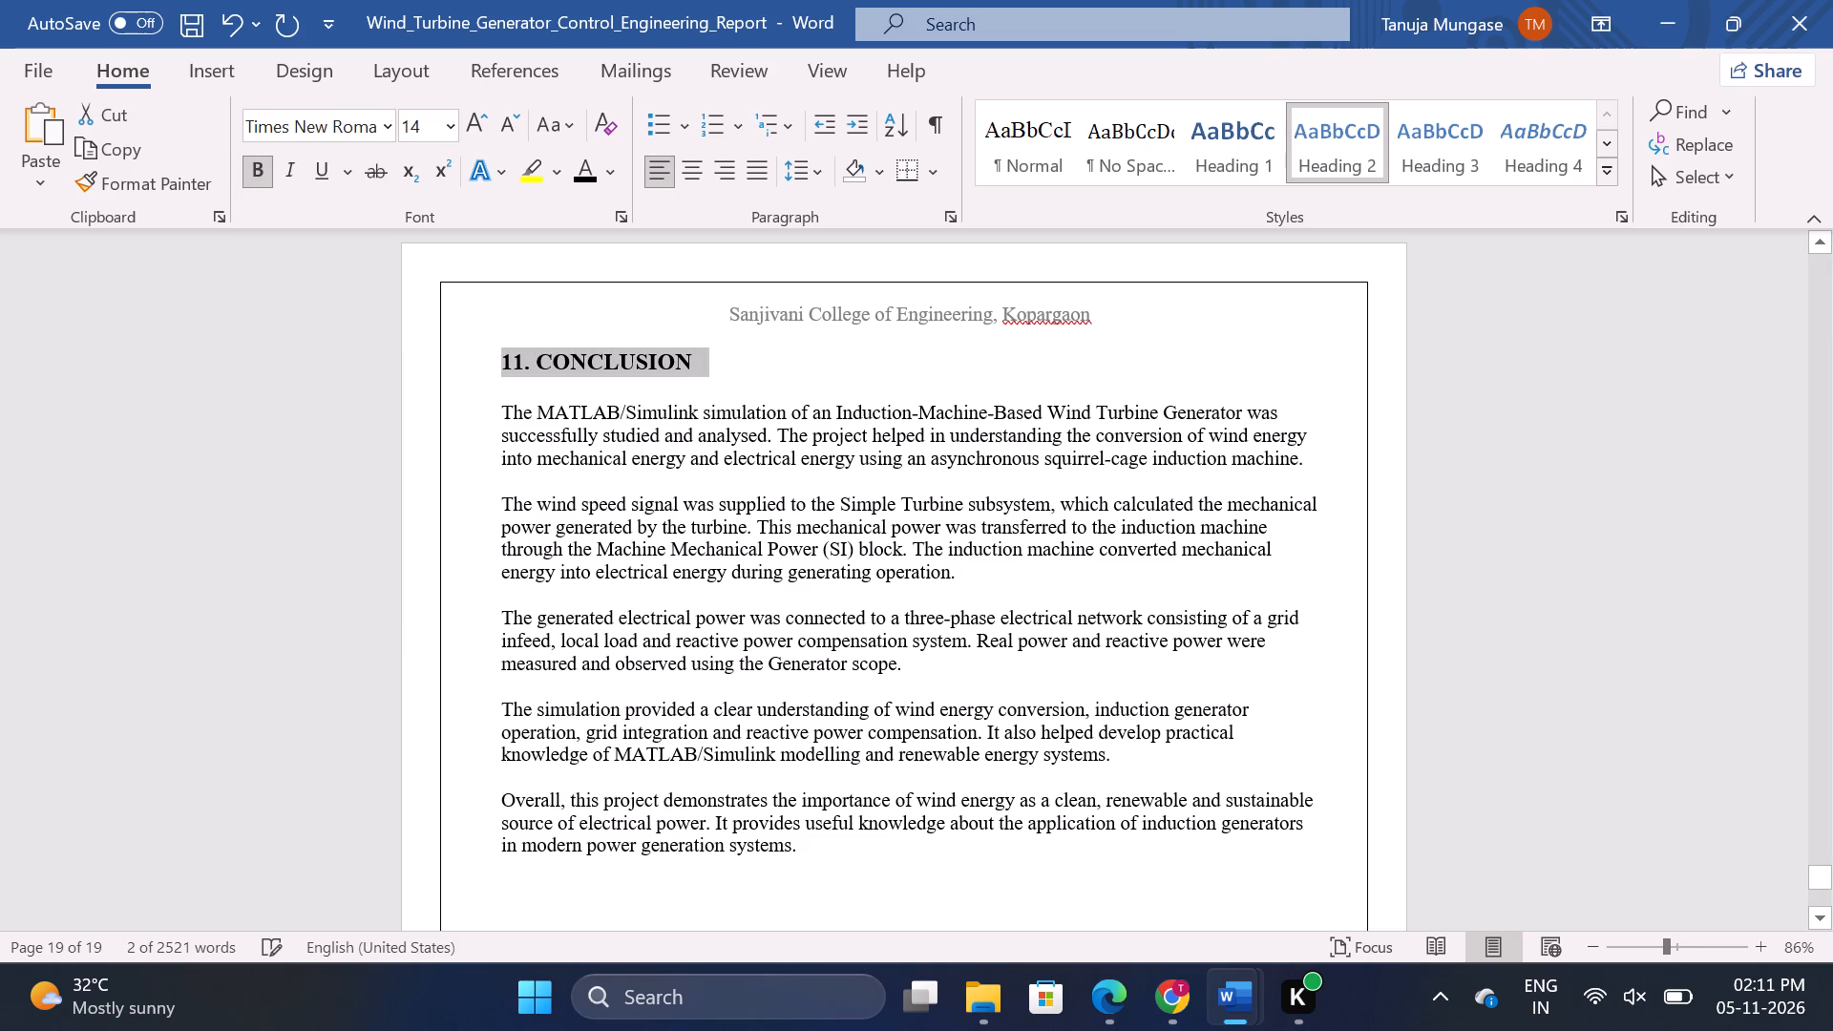
Merge the conclusion's five paragraphs into two by removing the breaks before "Overall", "The wind speed signal" and "The simulation provided".
left_click(501, 799)
key("BackSpace")
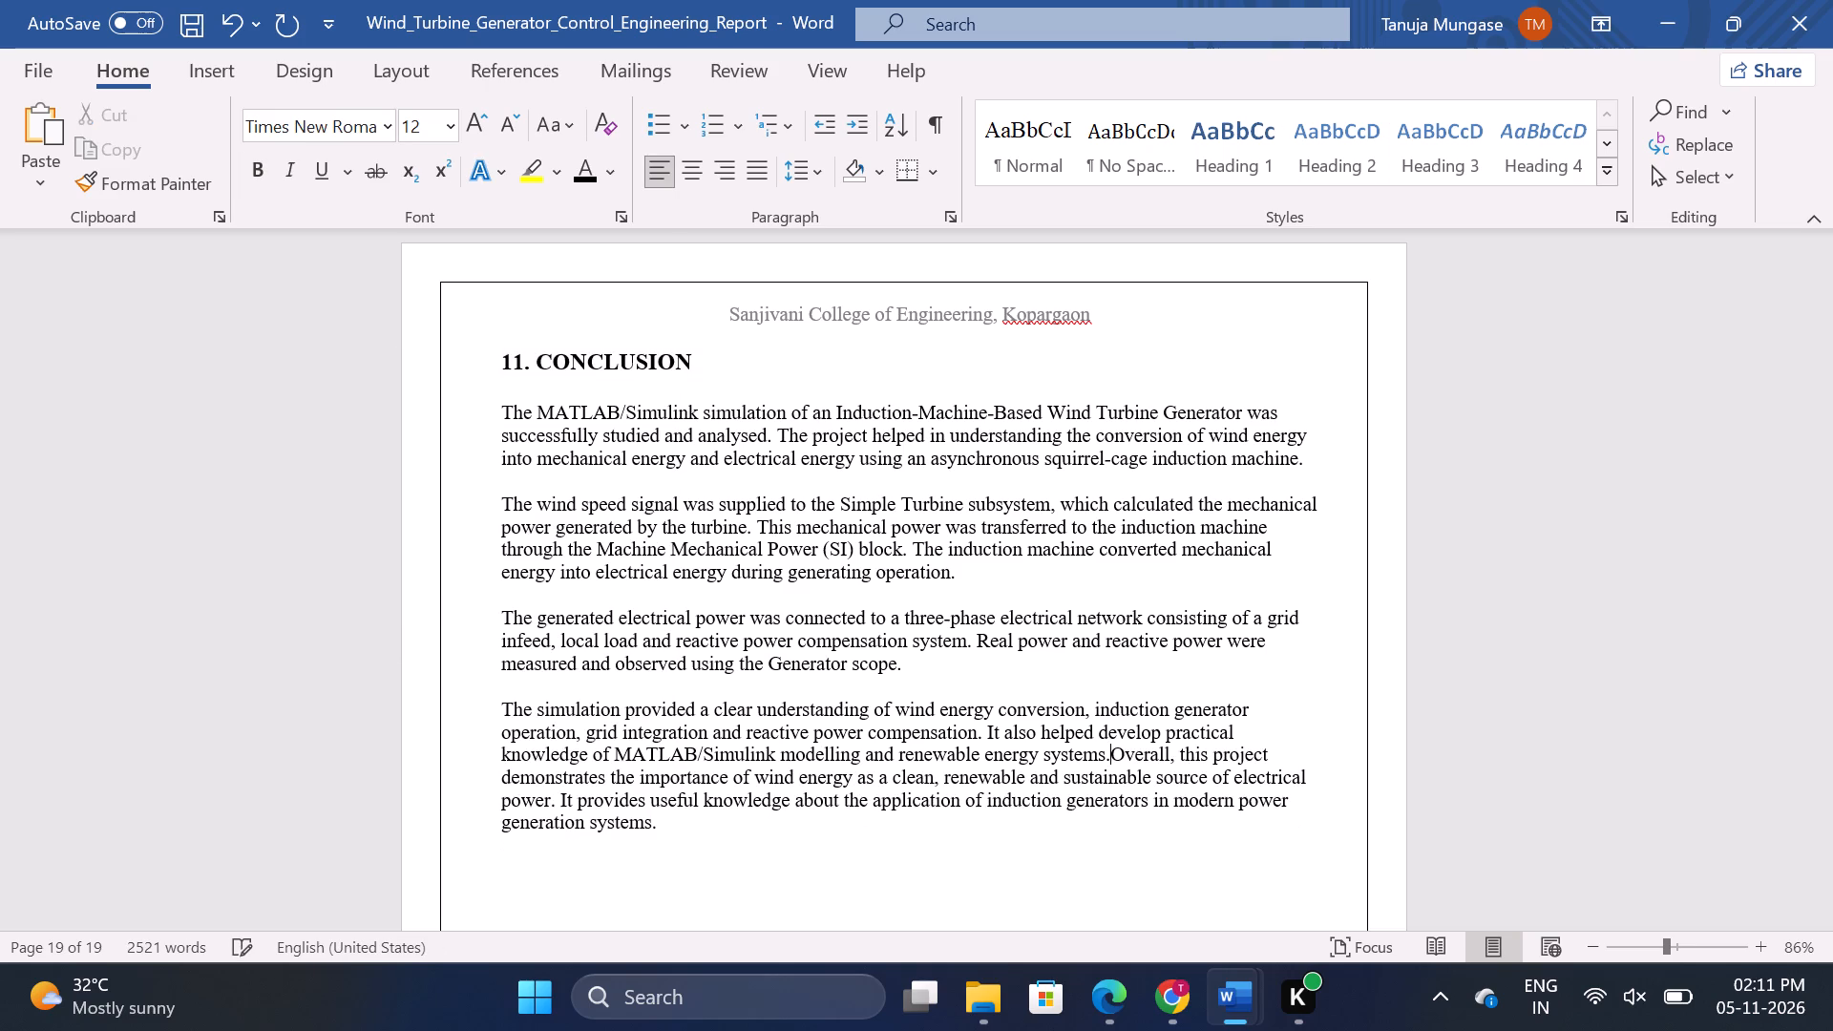
left_click(501, 511)
key("BackSpace")
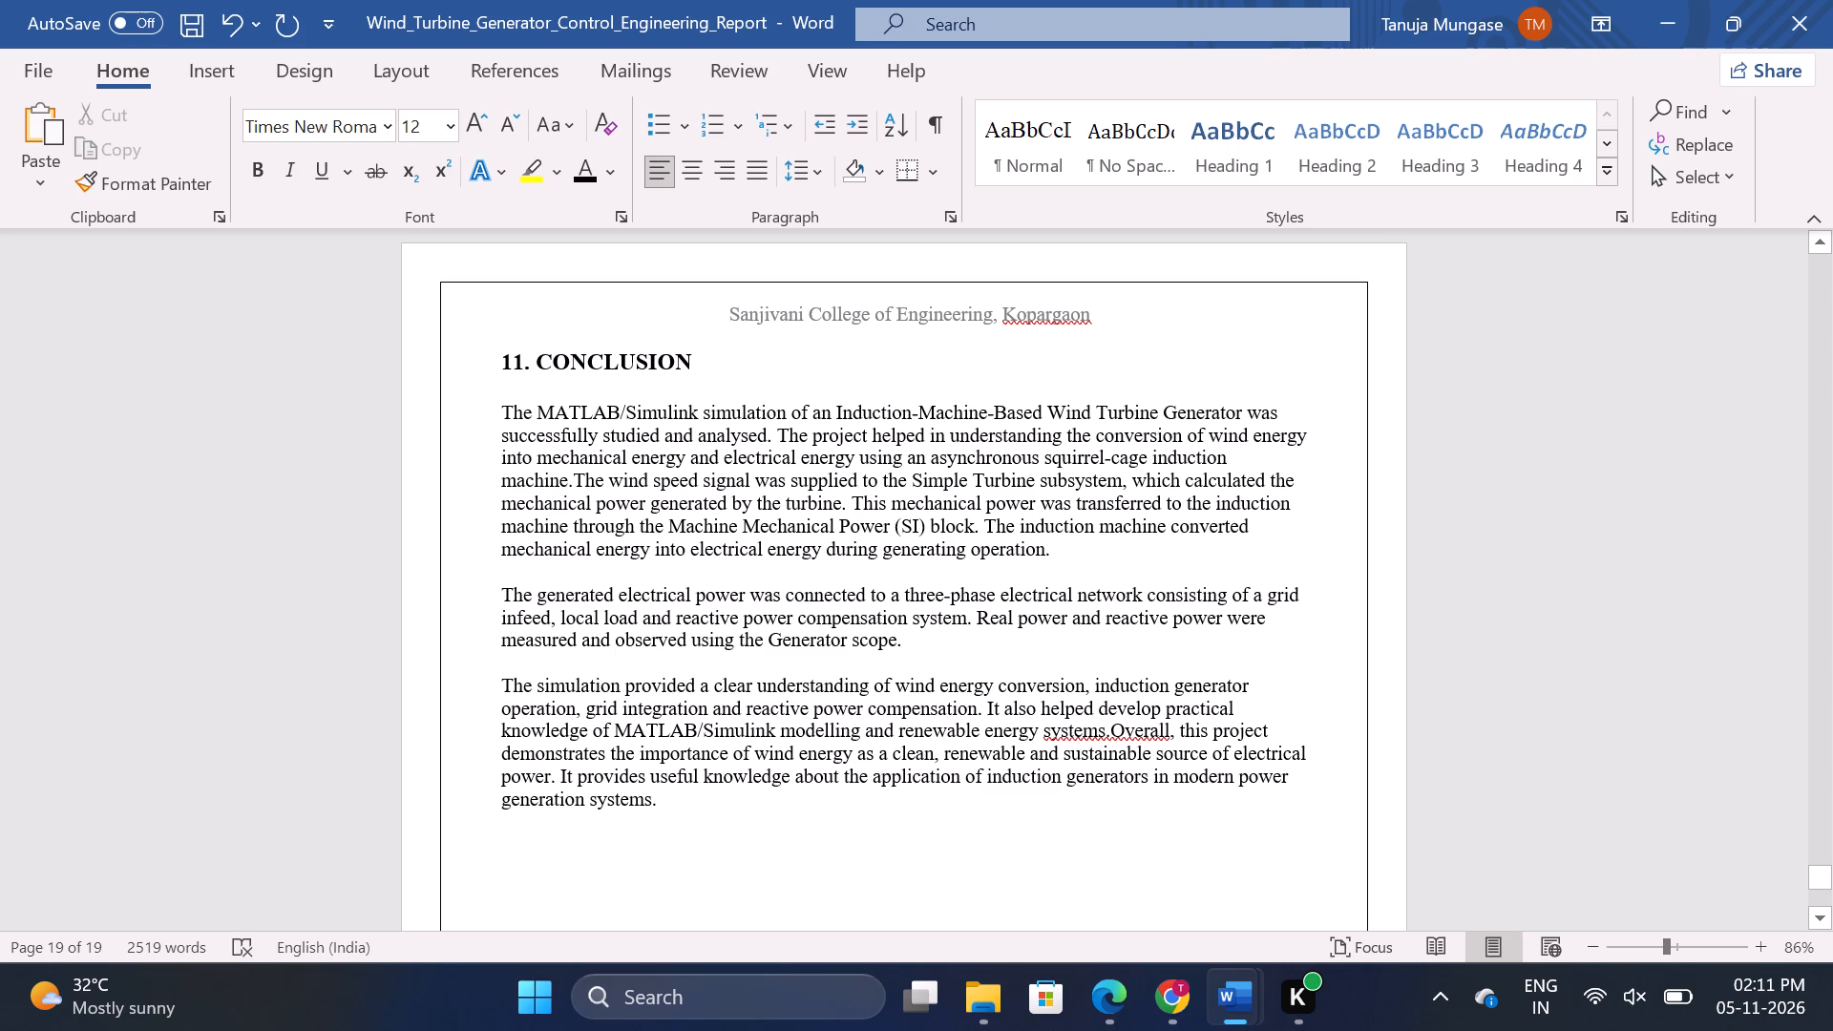
left_click(499, 680)
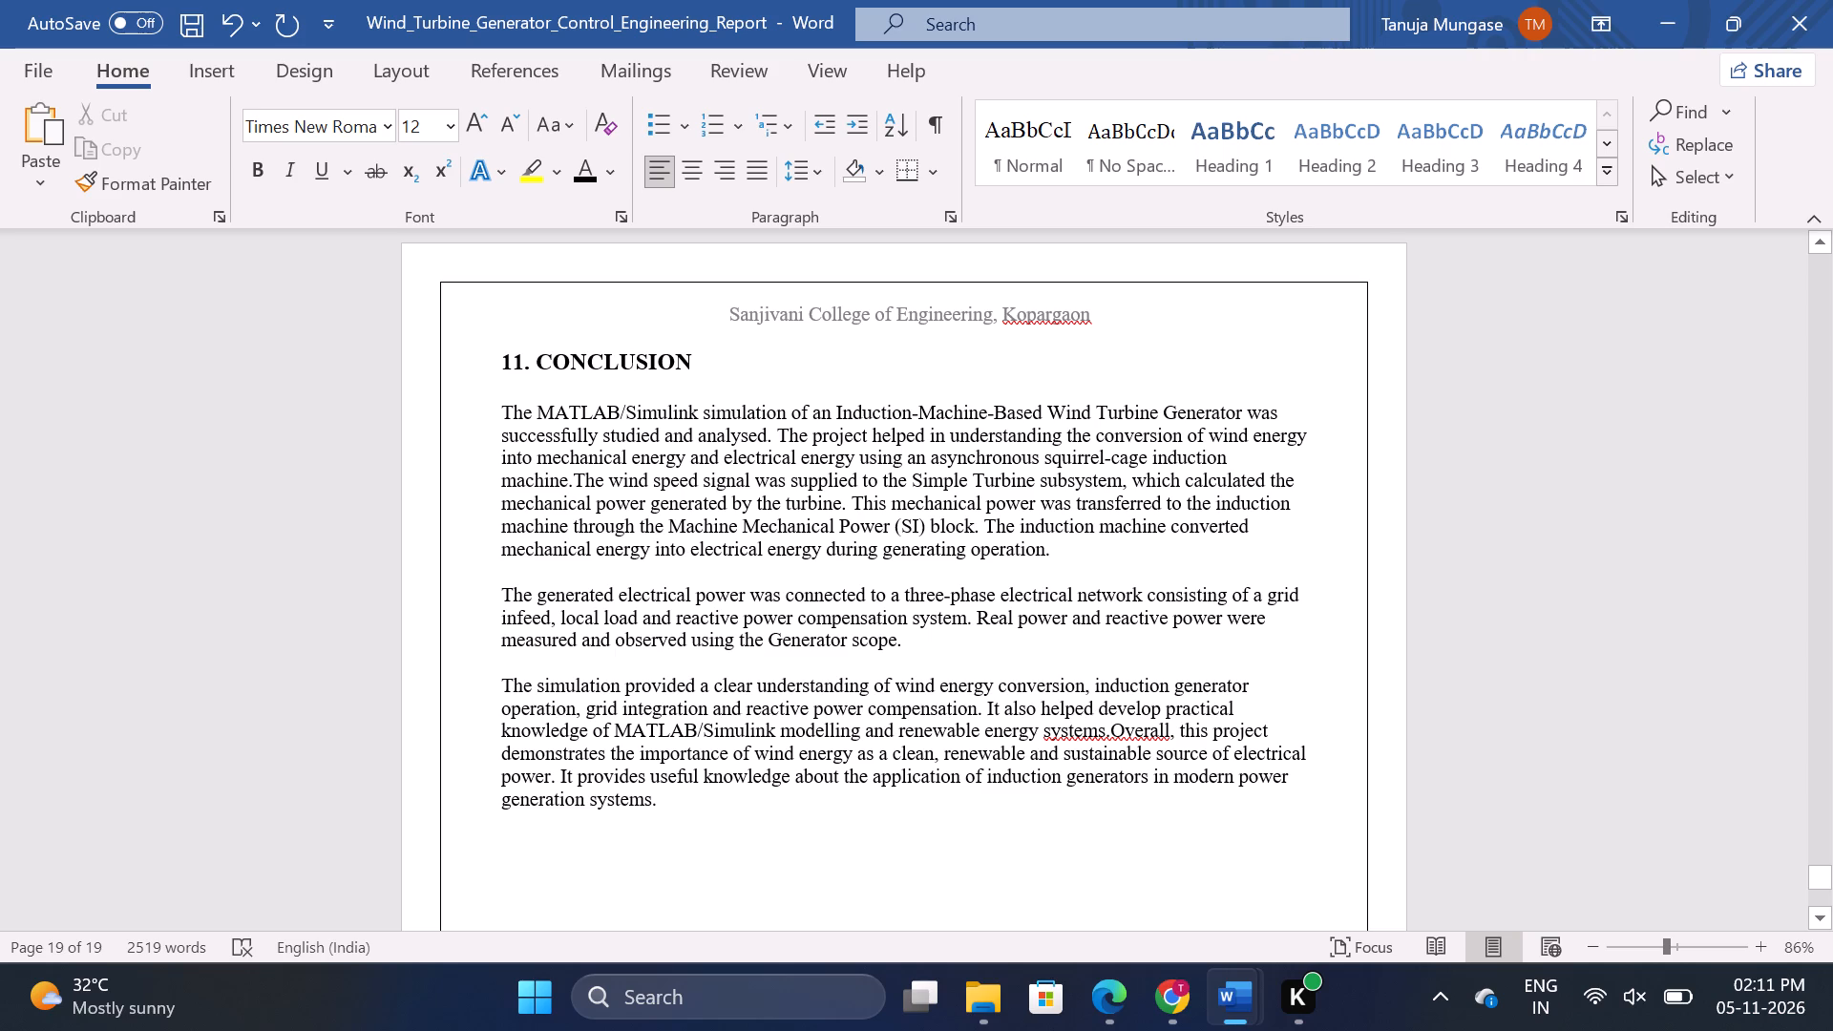
key("BackSpace")
Justify the body text of section 11 below the "11. CONCLUSION" heading.
left_click_drag(498, 411, 569, 433)
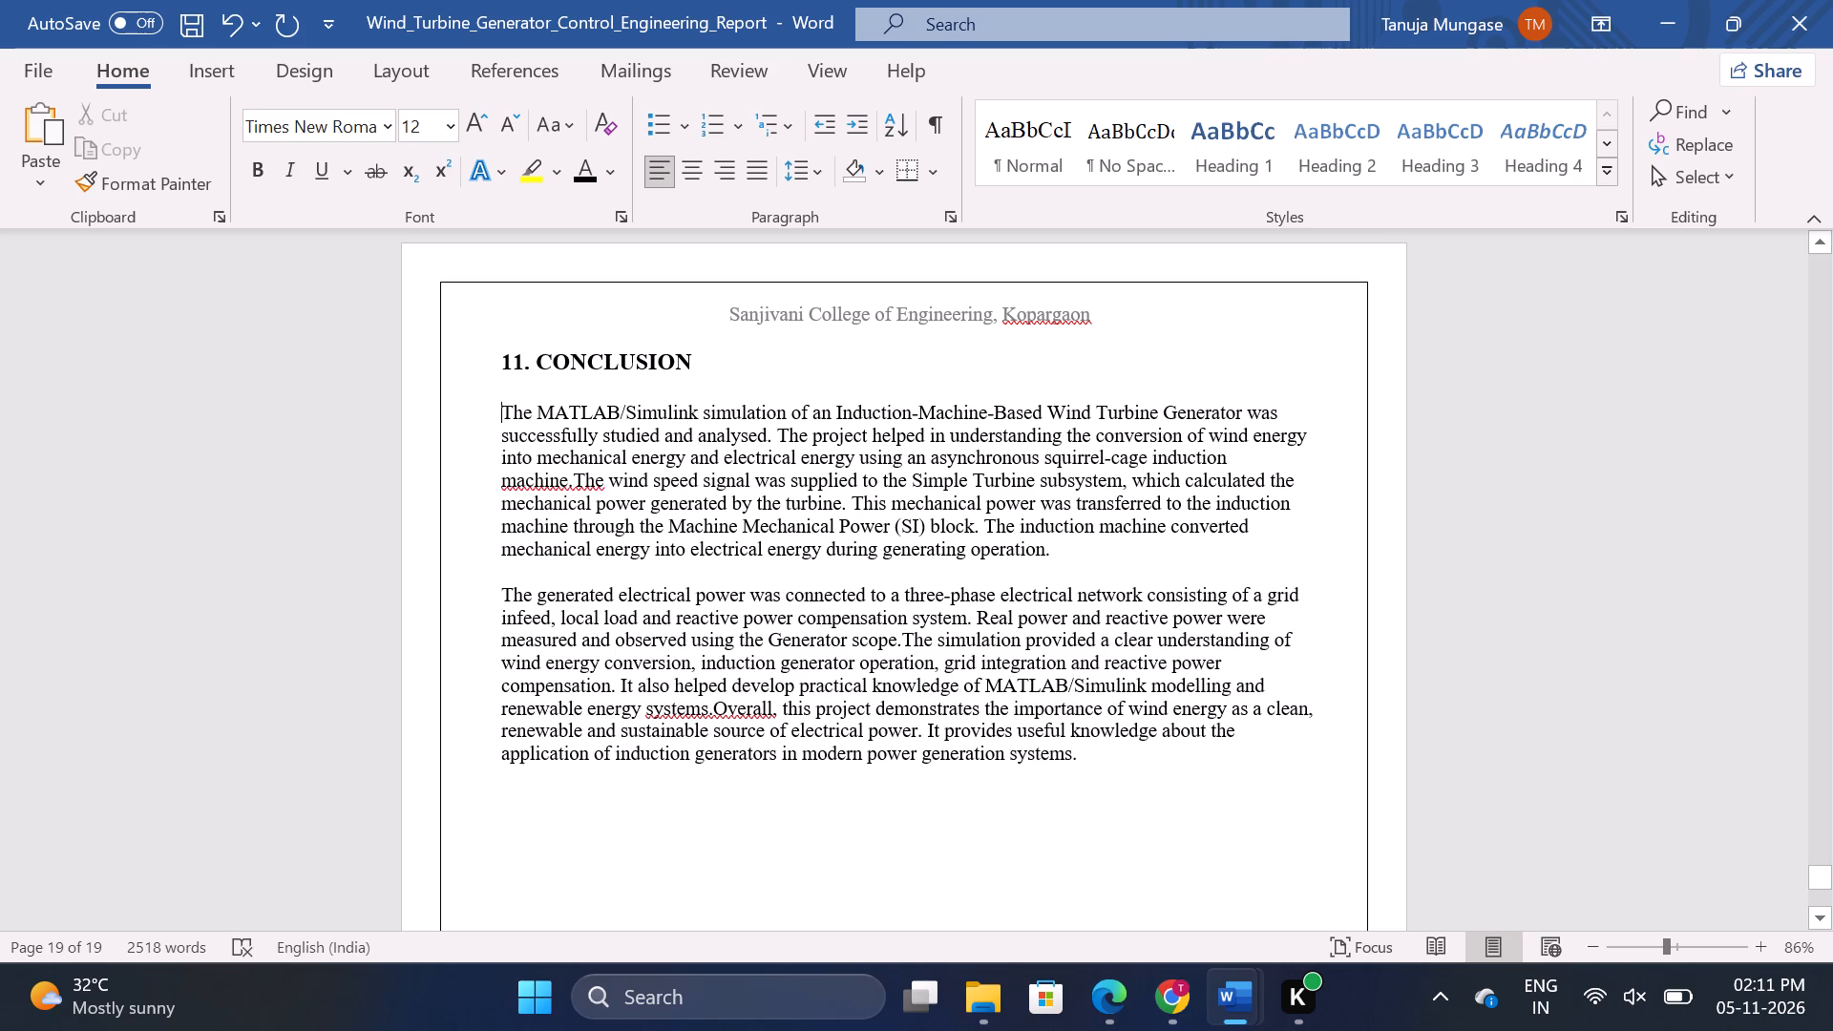
left_click_drag(569, 433, 1126, 799)
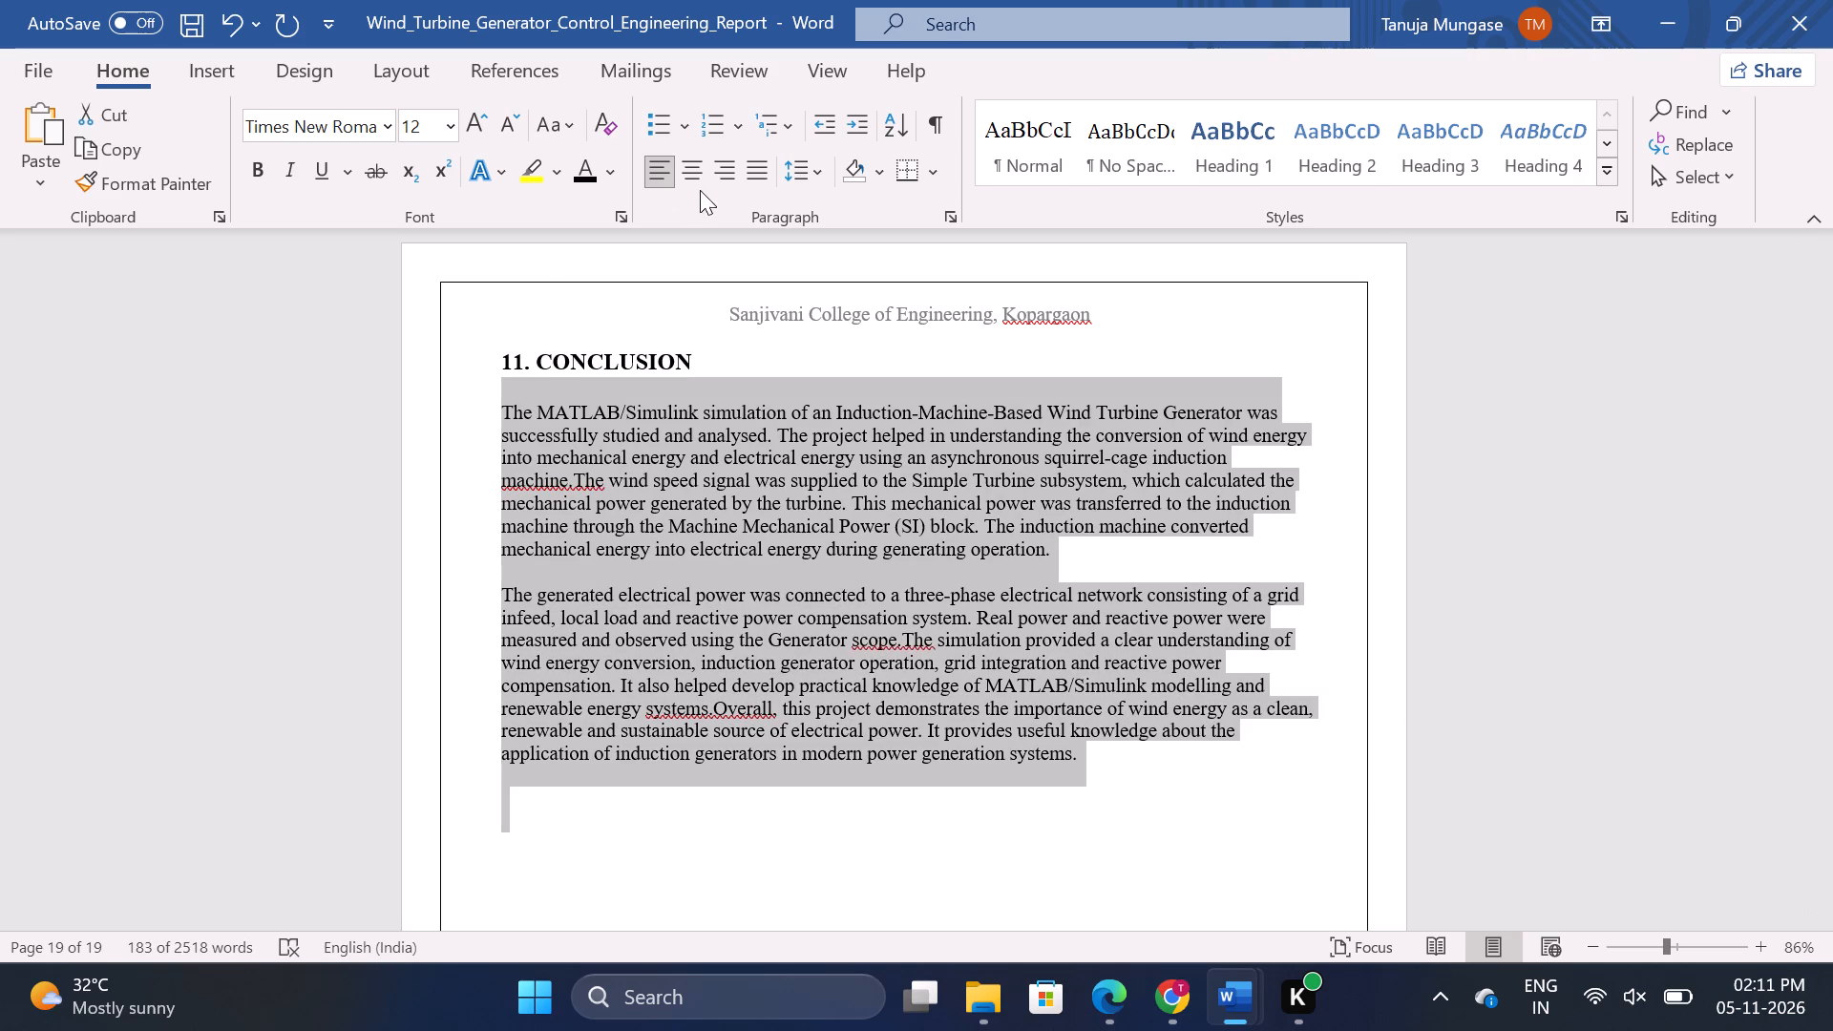
left_click(747, 170)
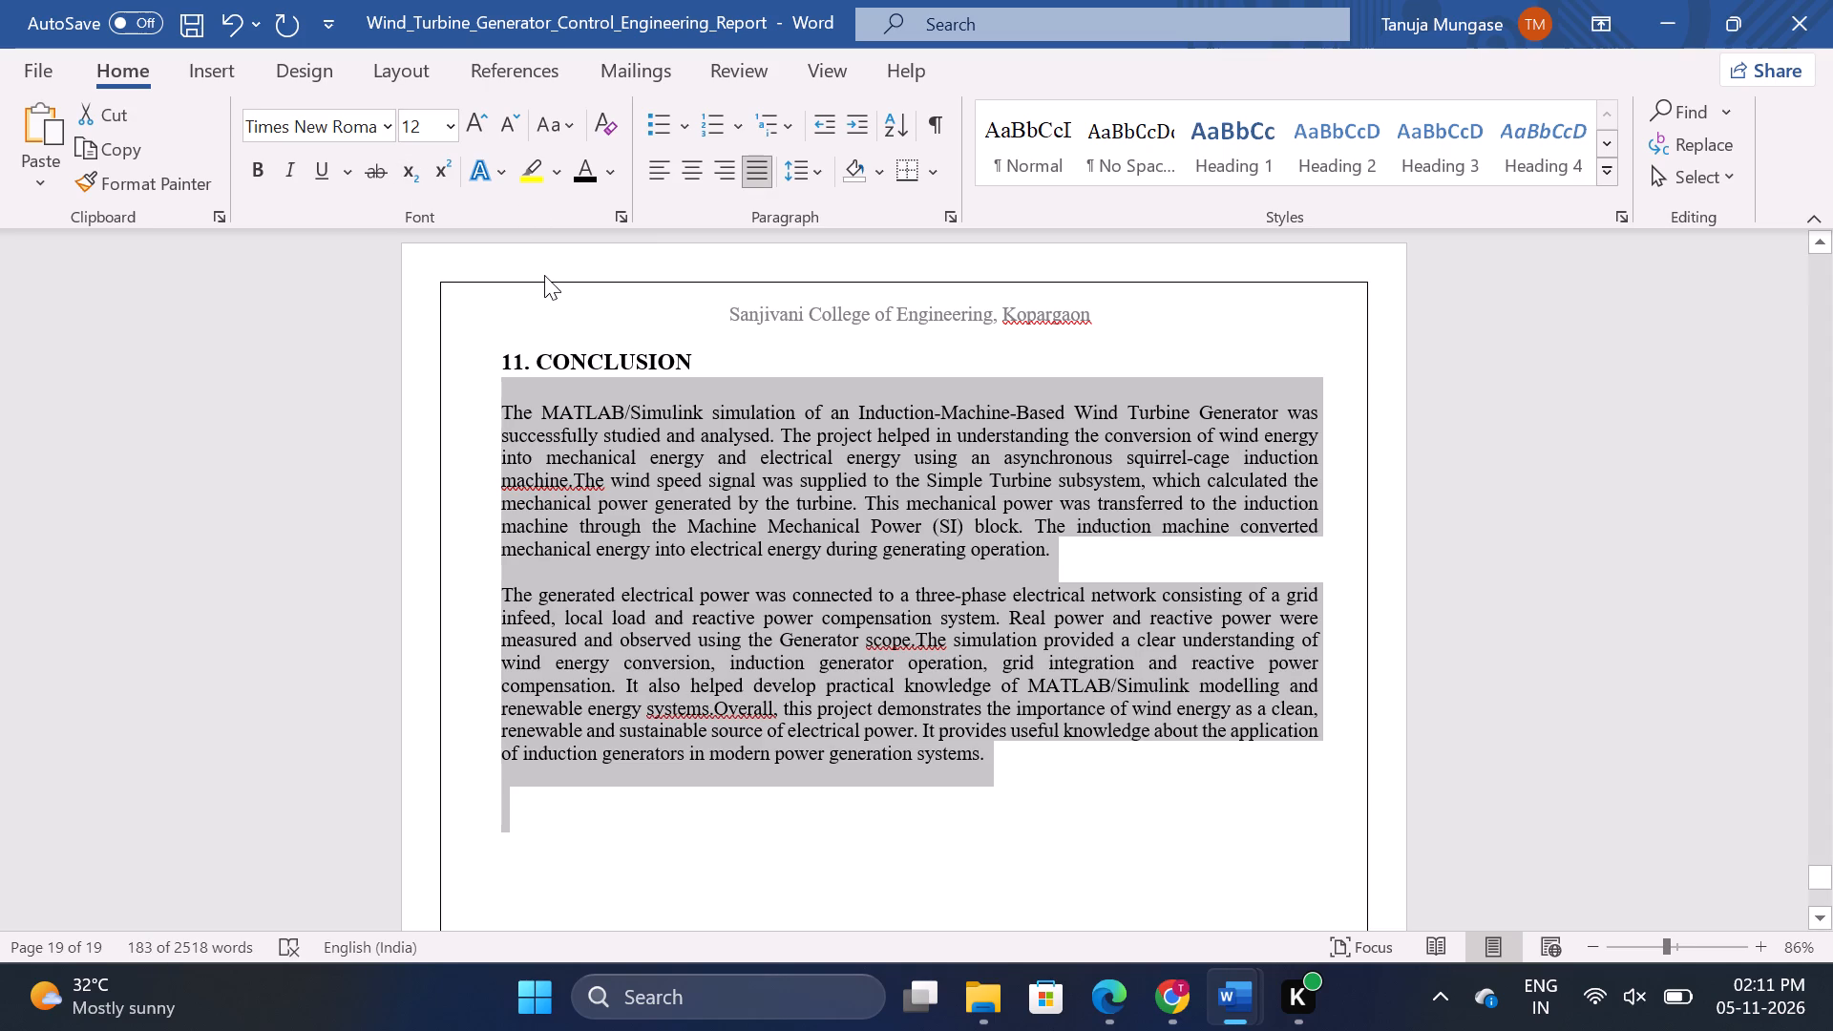
left_click(462, 390)
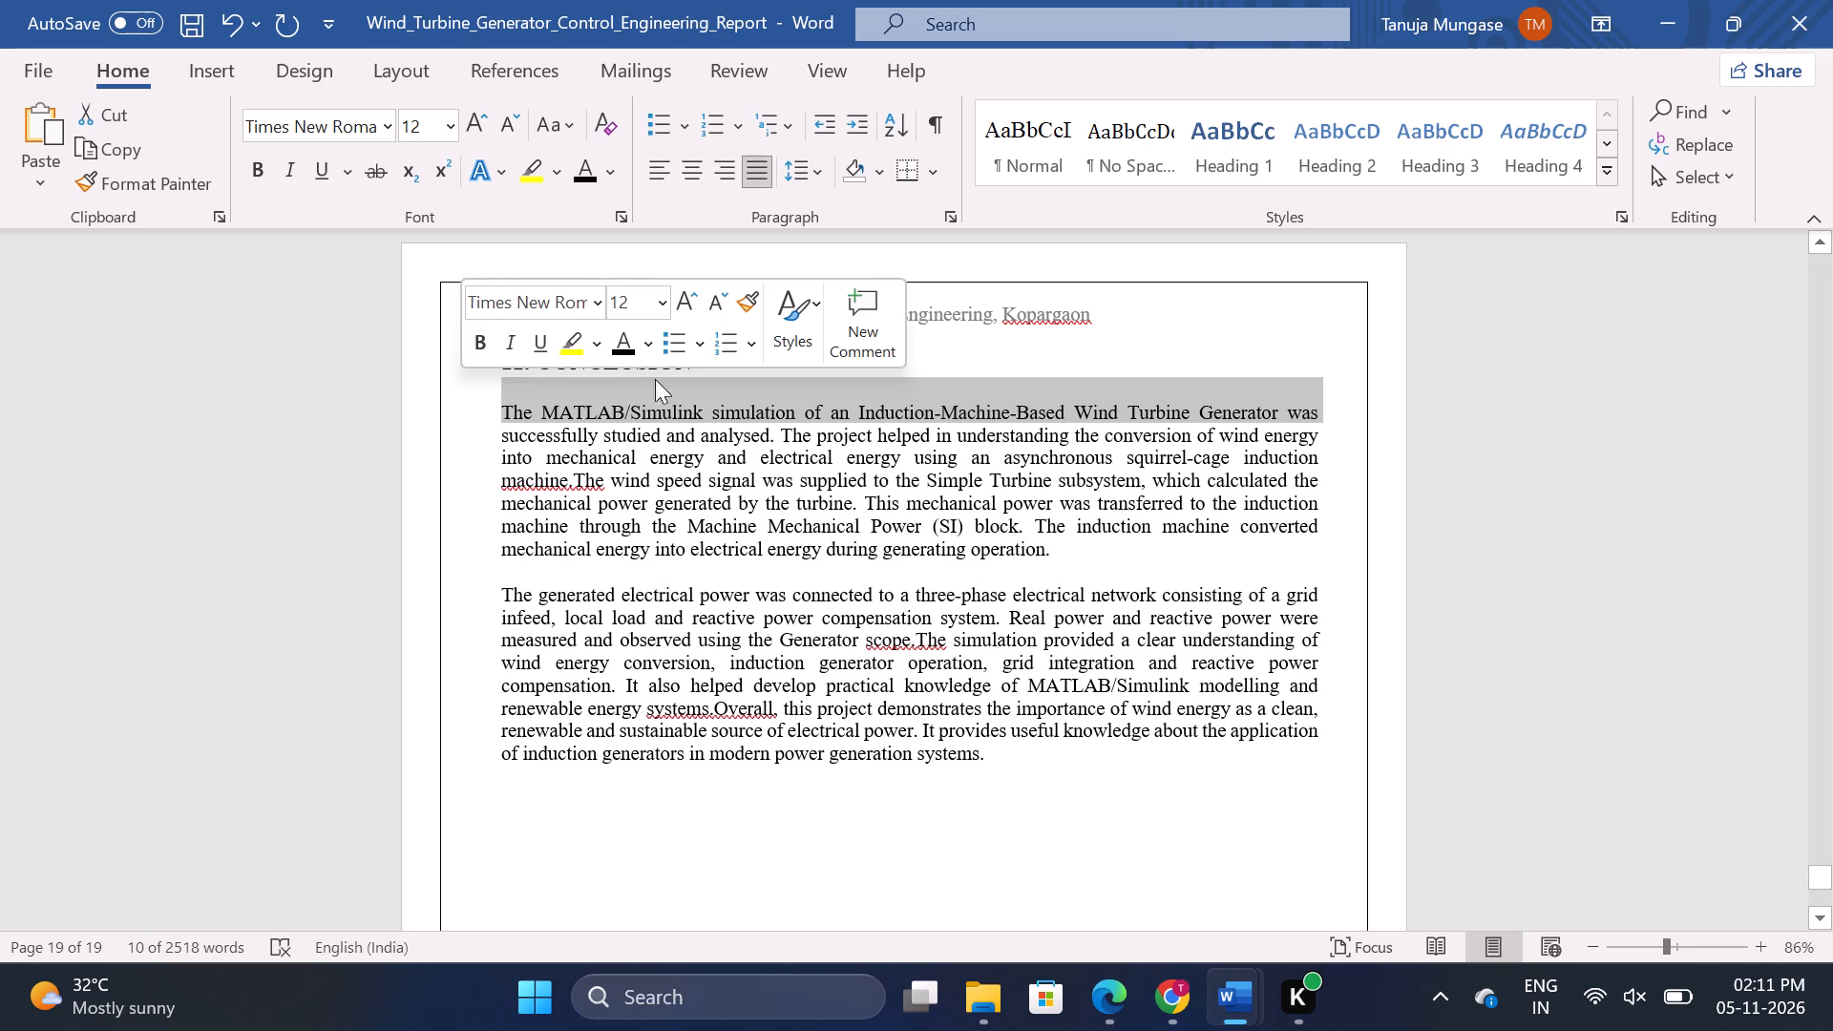
left_click(697, 462)
Review the report from the conclusion back through the waveforms, figures and index to the certificate on page 2.
scroll(697, 462, "down", 2)
scroll(697, 462, "up", 6)
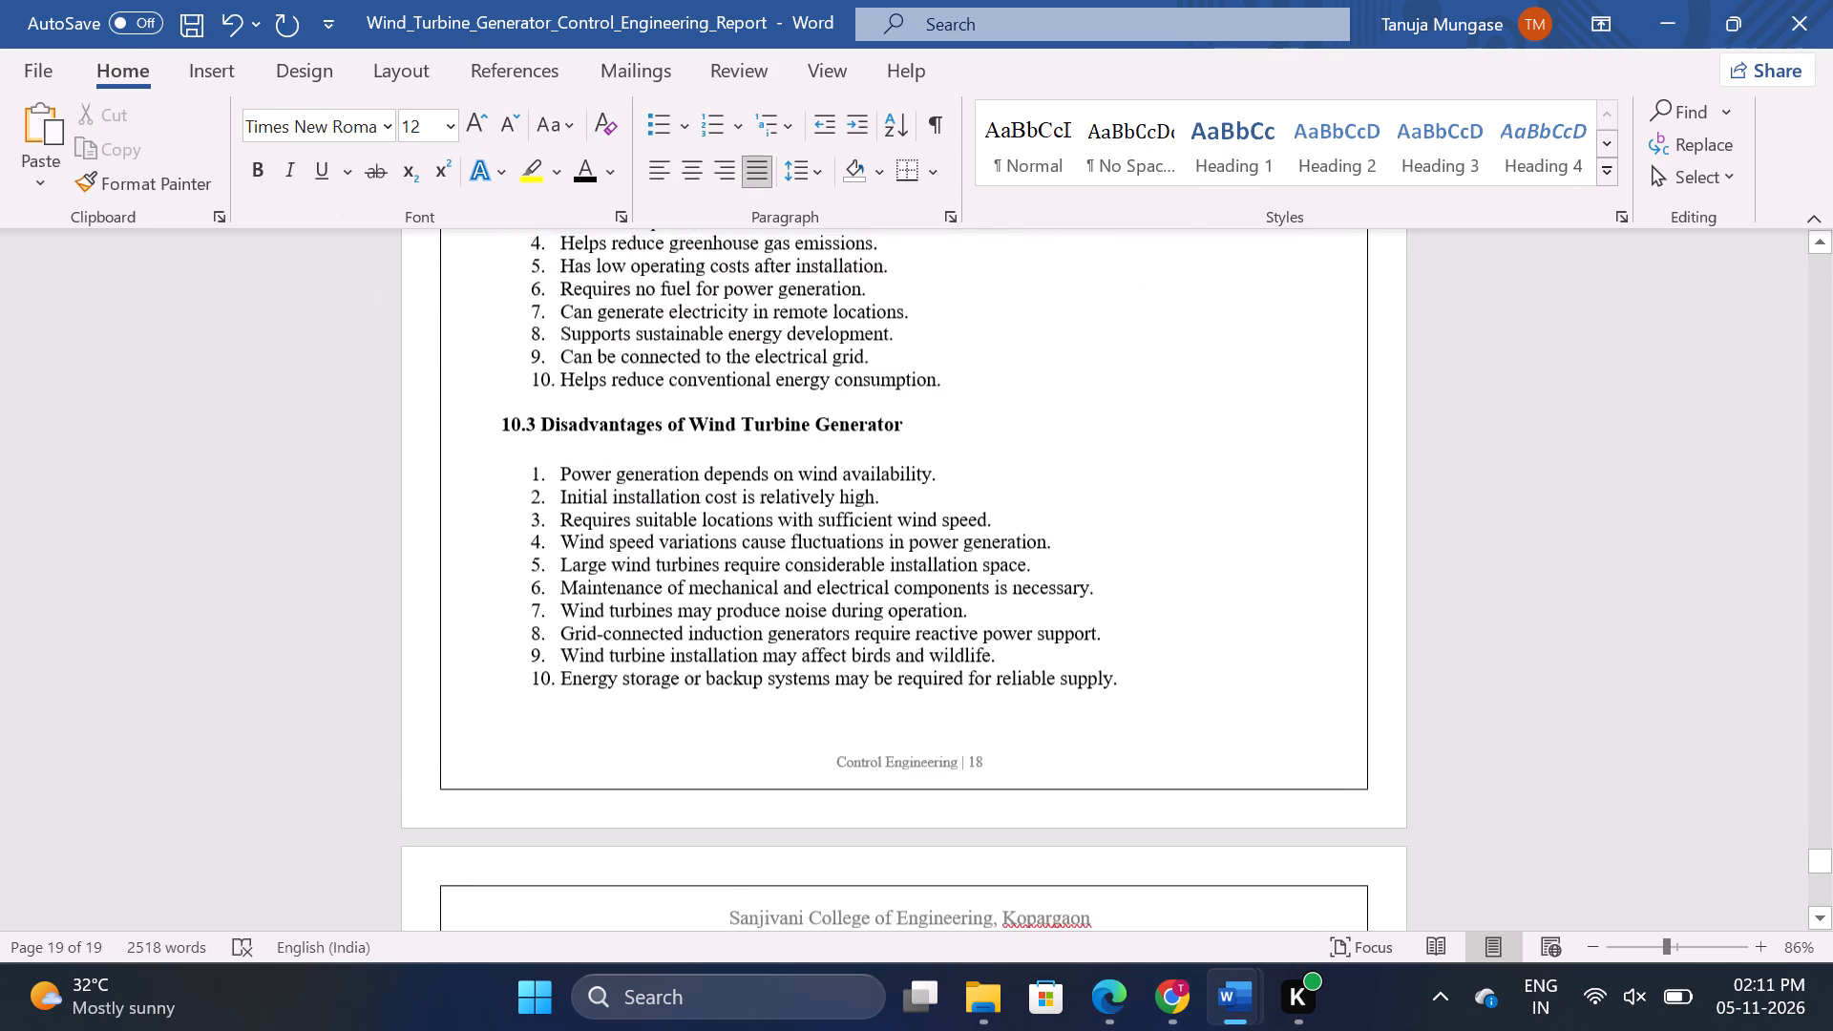
scroll(697, 462, "up", 3)
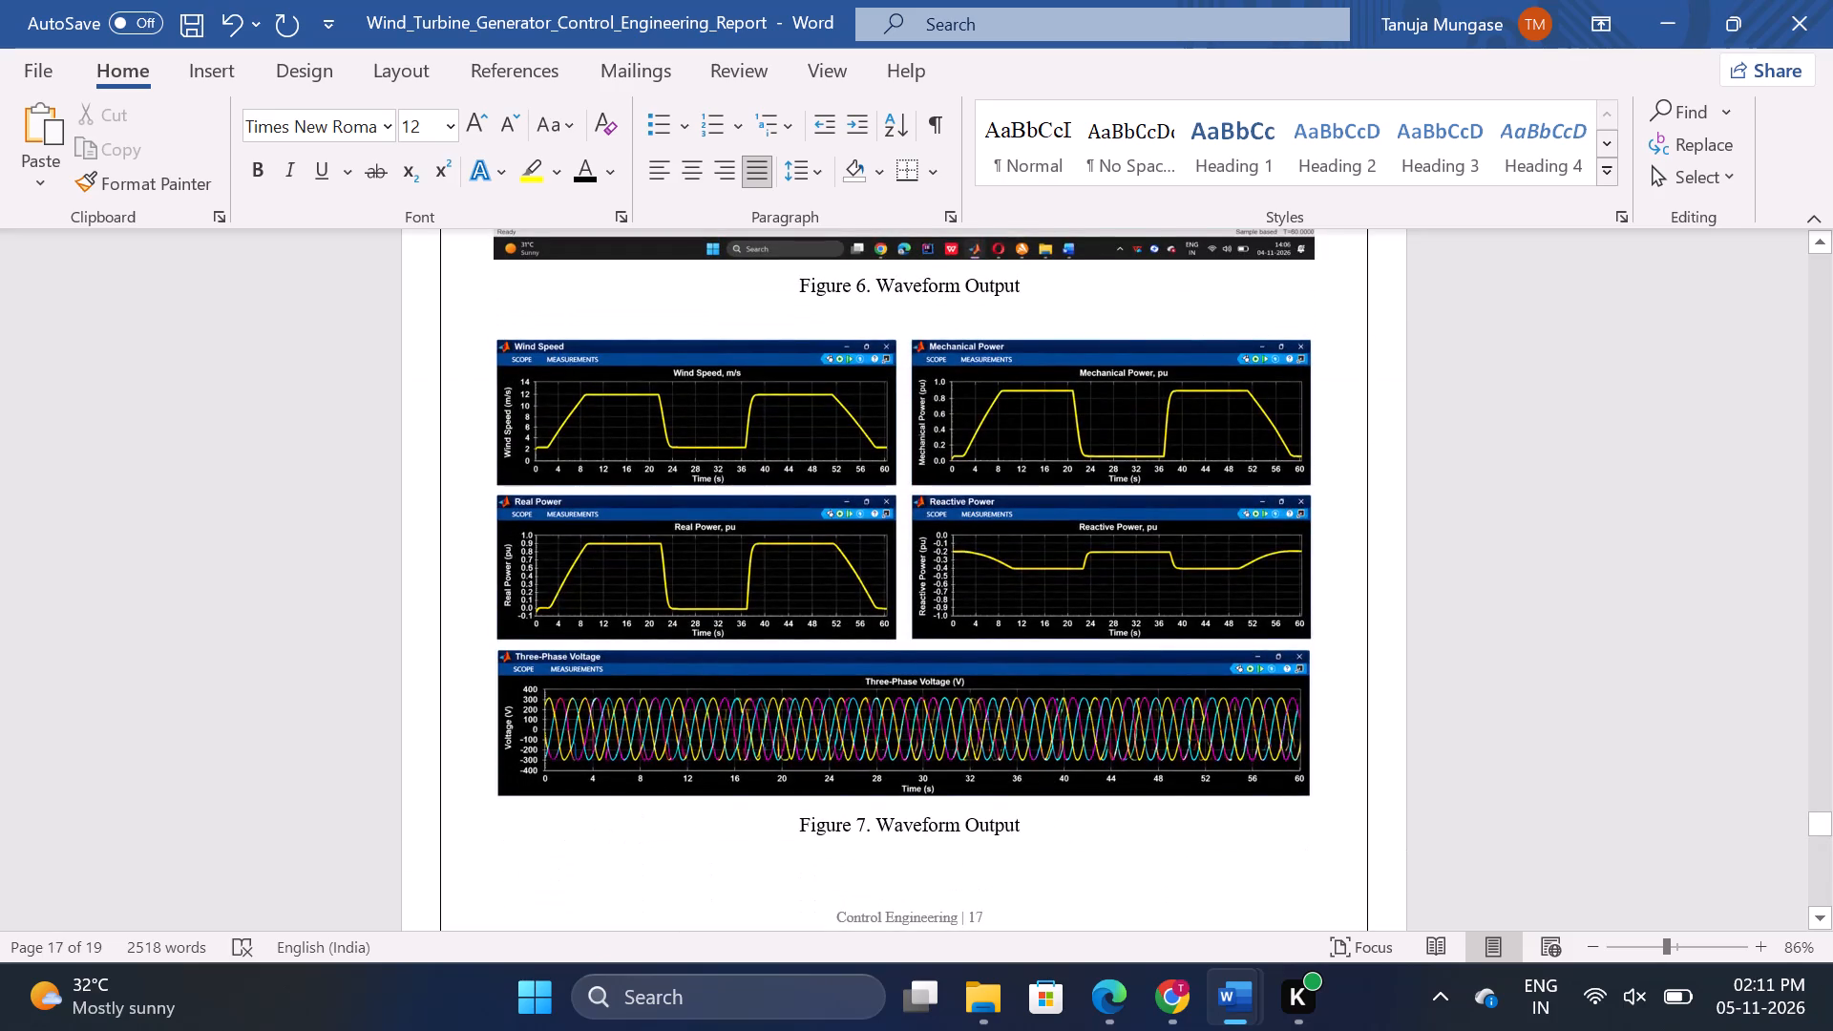
scroll(697, 462, "up", 4)
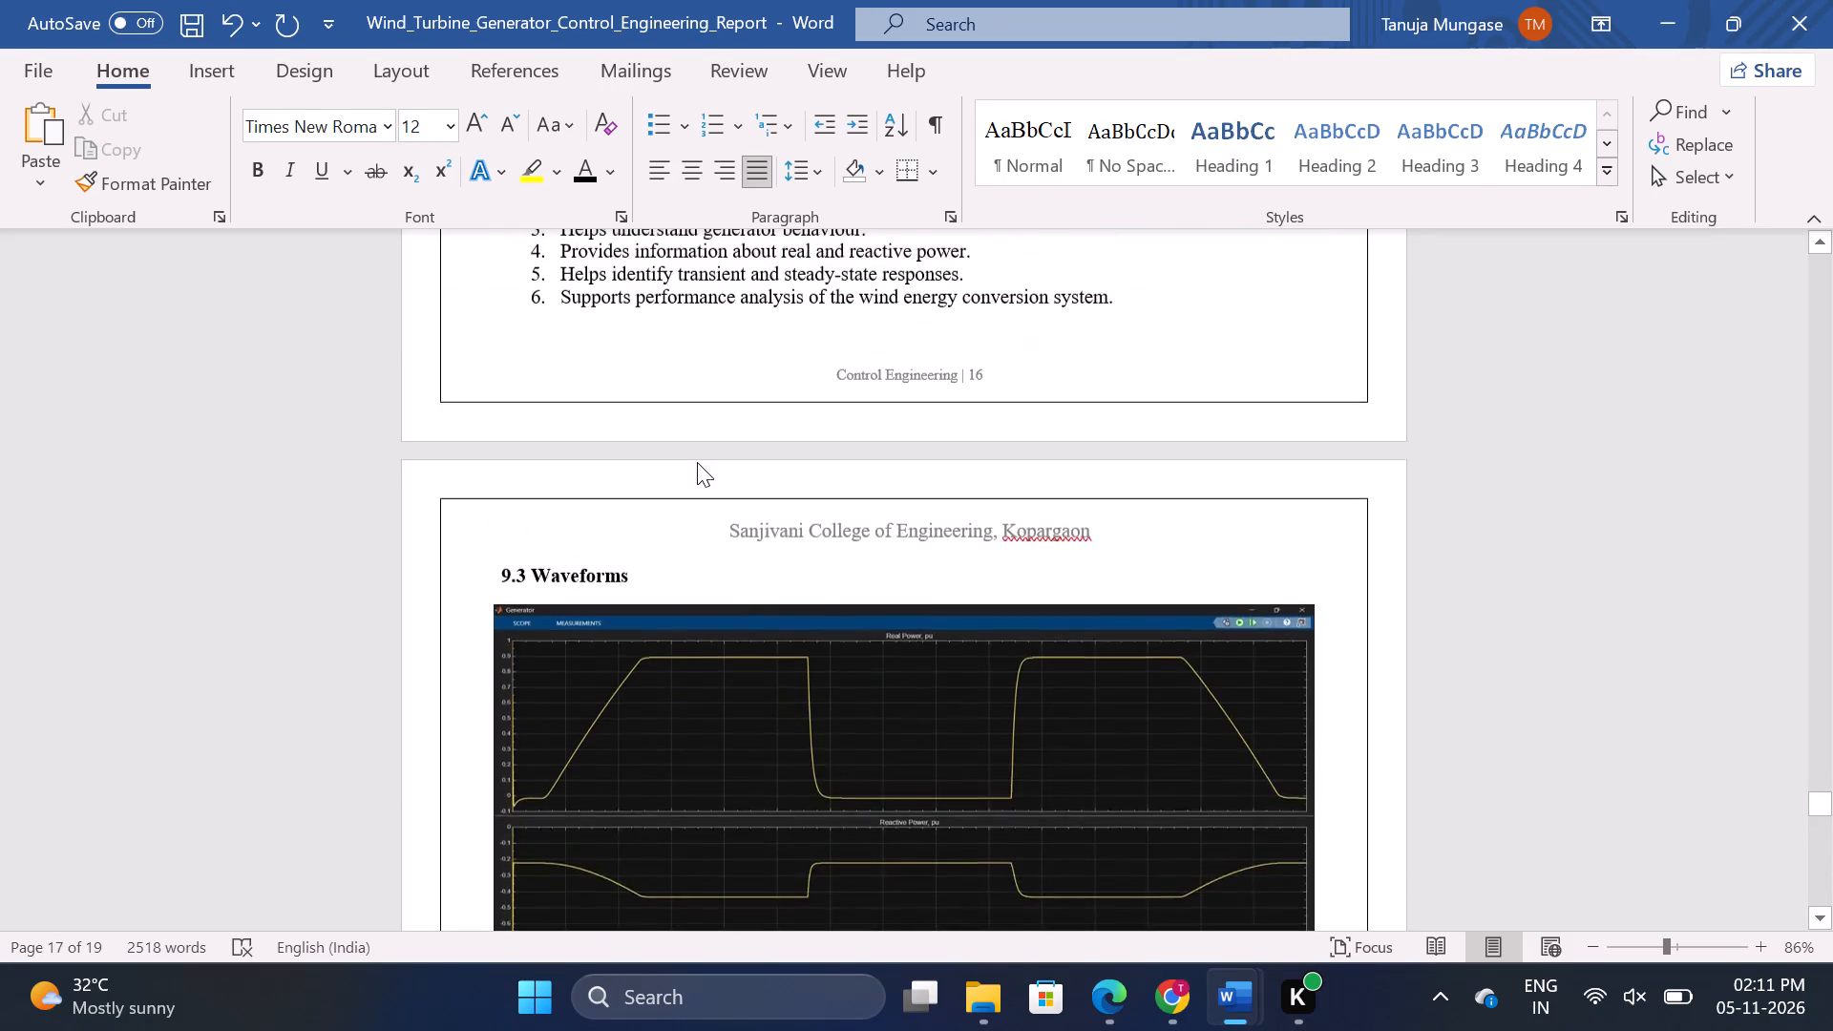
scroll(697, 462, "up", 3)
scroll(697, 462, "down", 4)
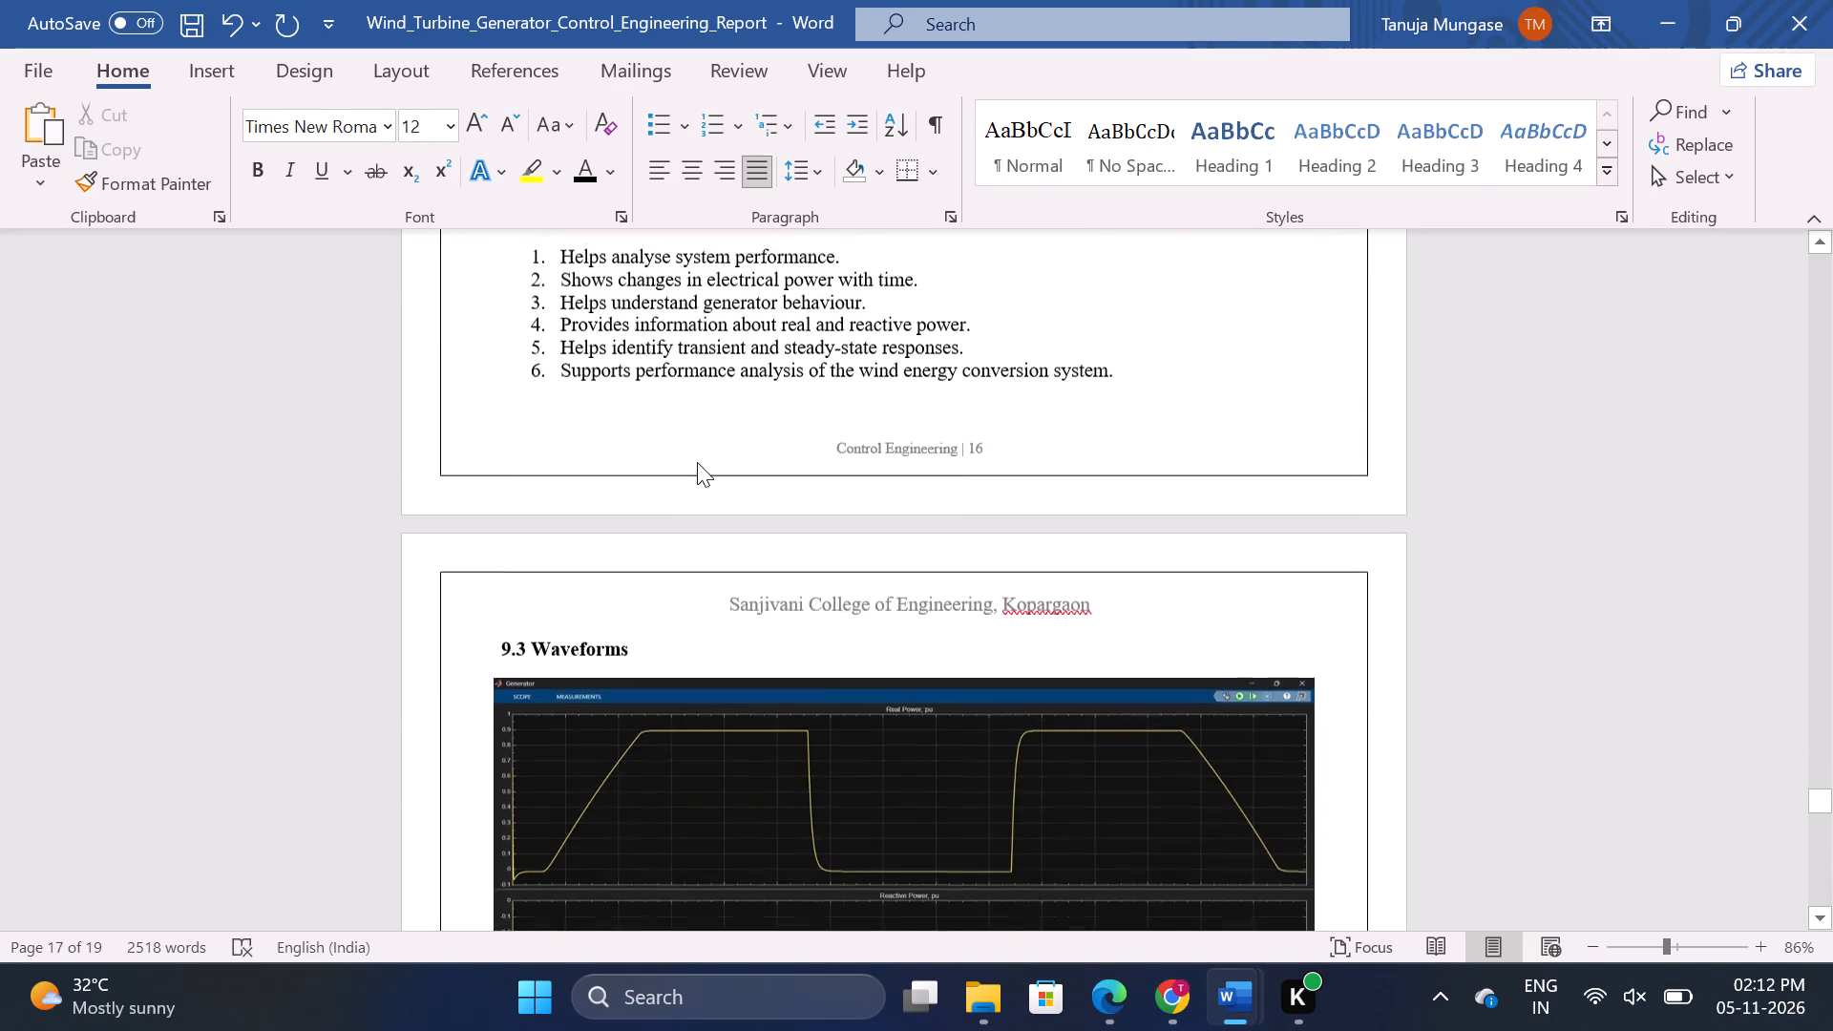
scroll(697, 462, "down", 2)
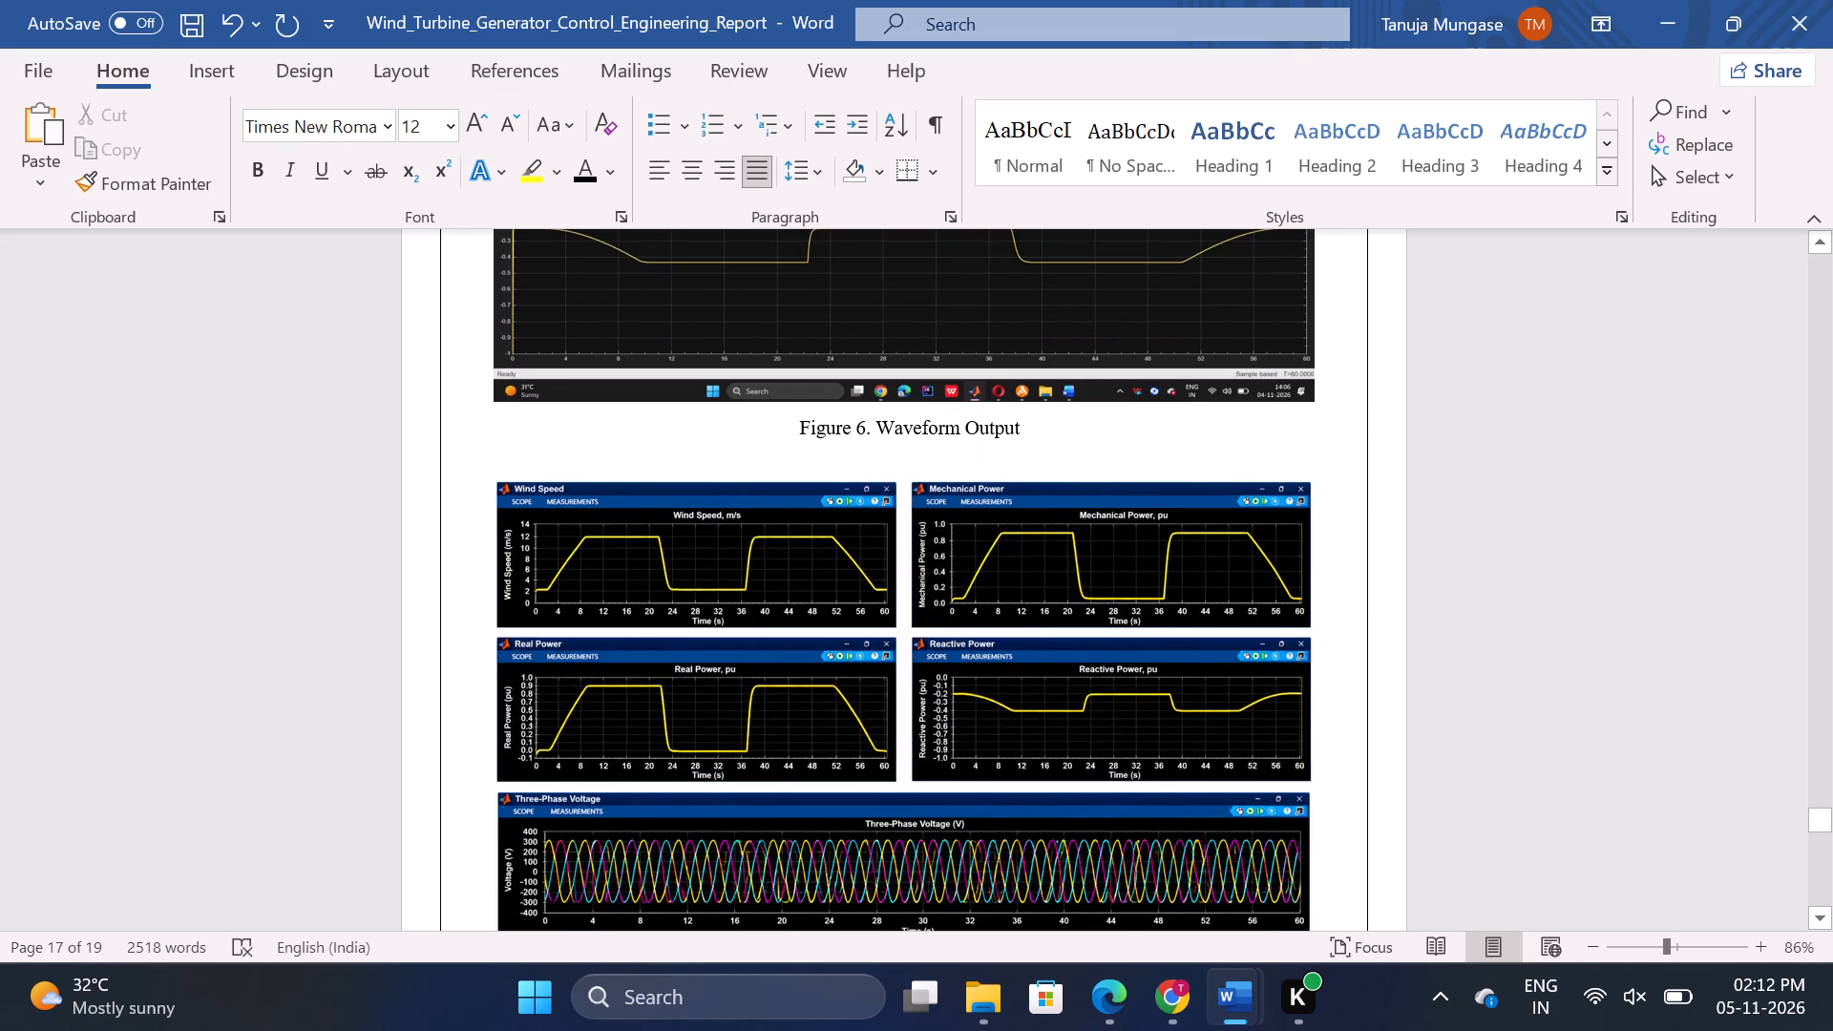
scroll(842, 630, "up", 6)
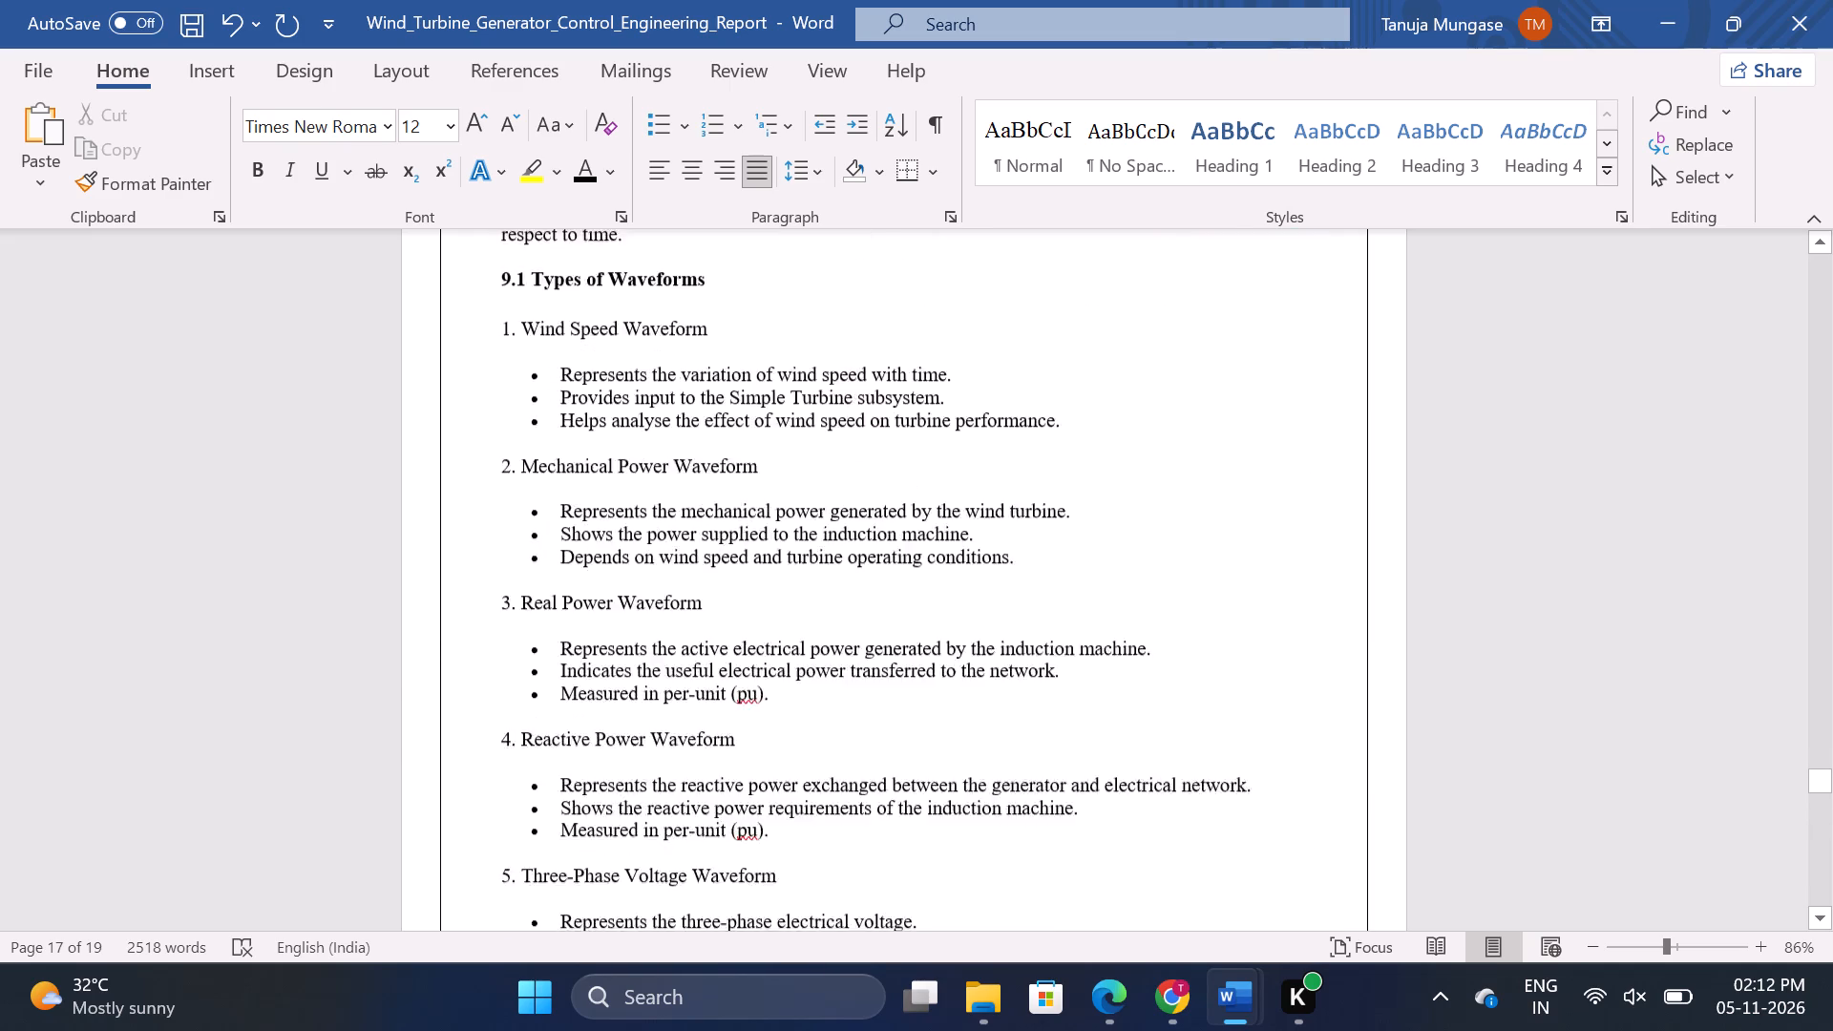
scroll(842, 630, "up", 8)
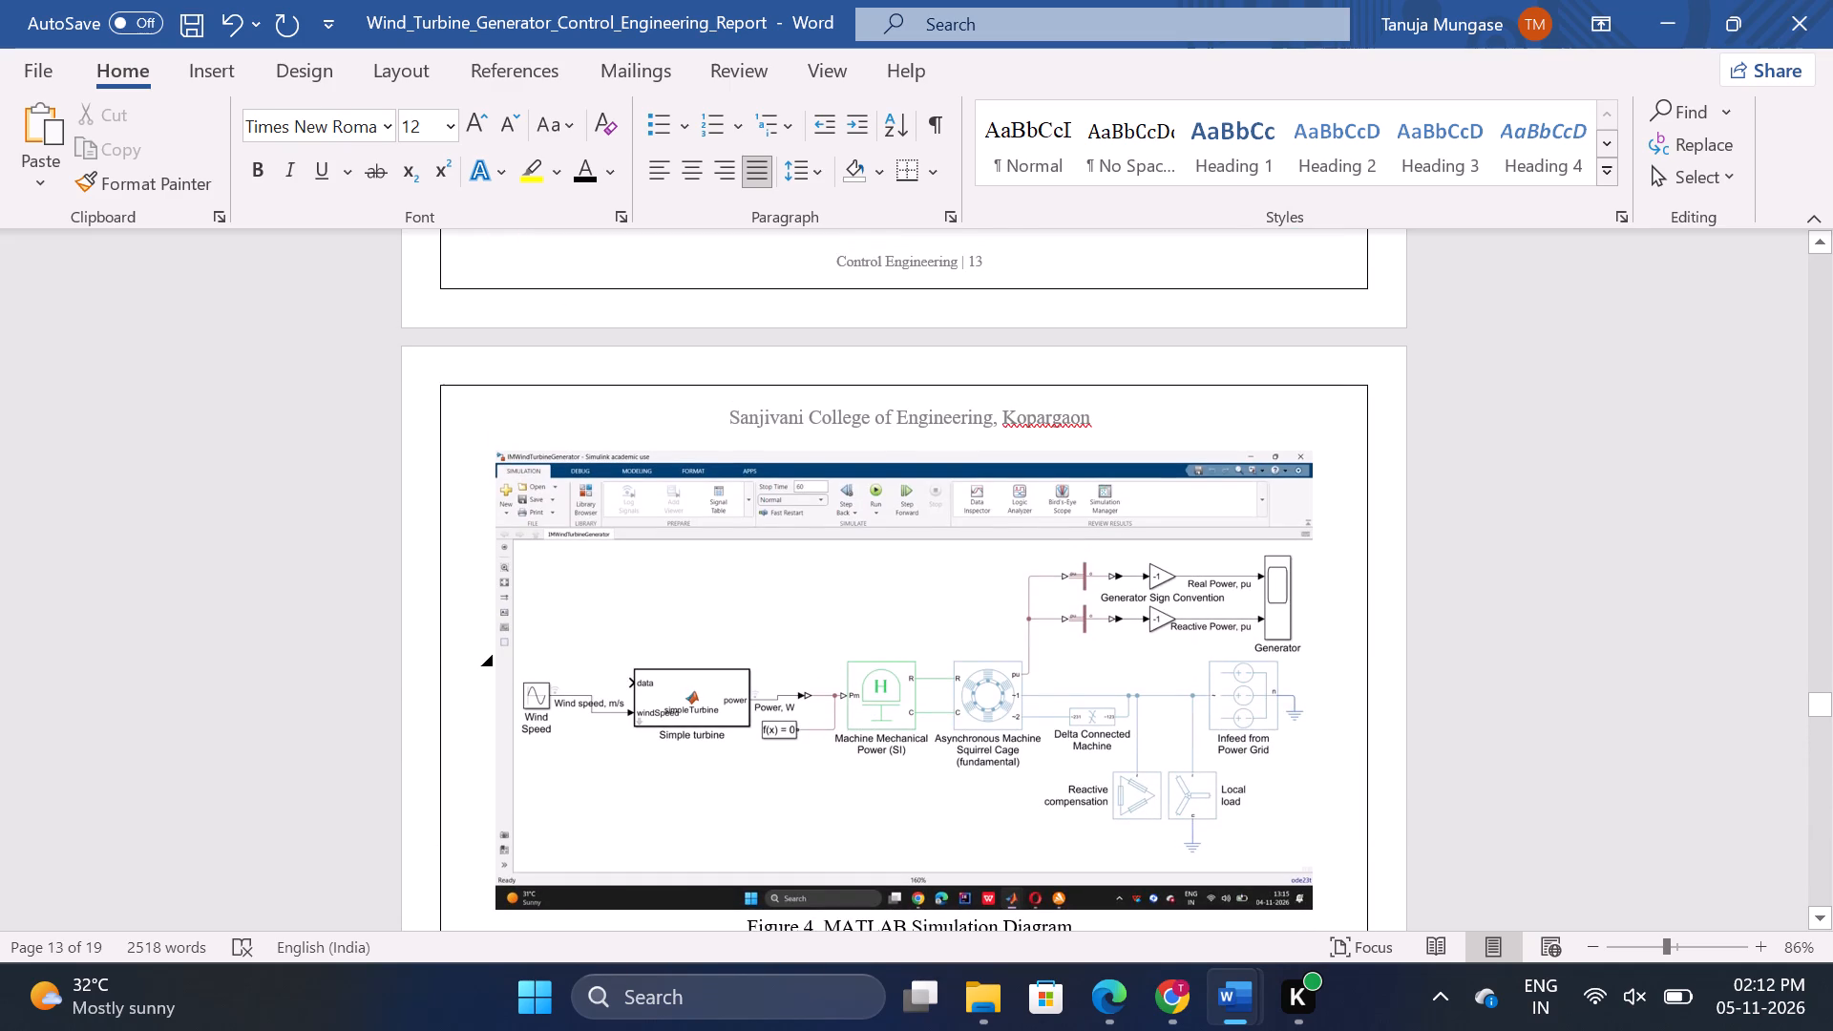
scroll(842, 630, "down", 1)
scroll(842, 630, "up", 1)
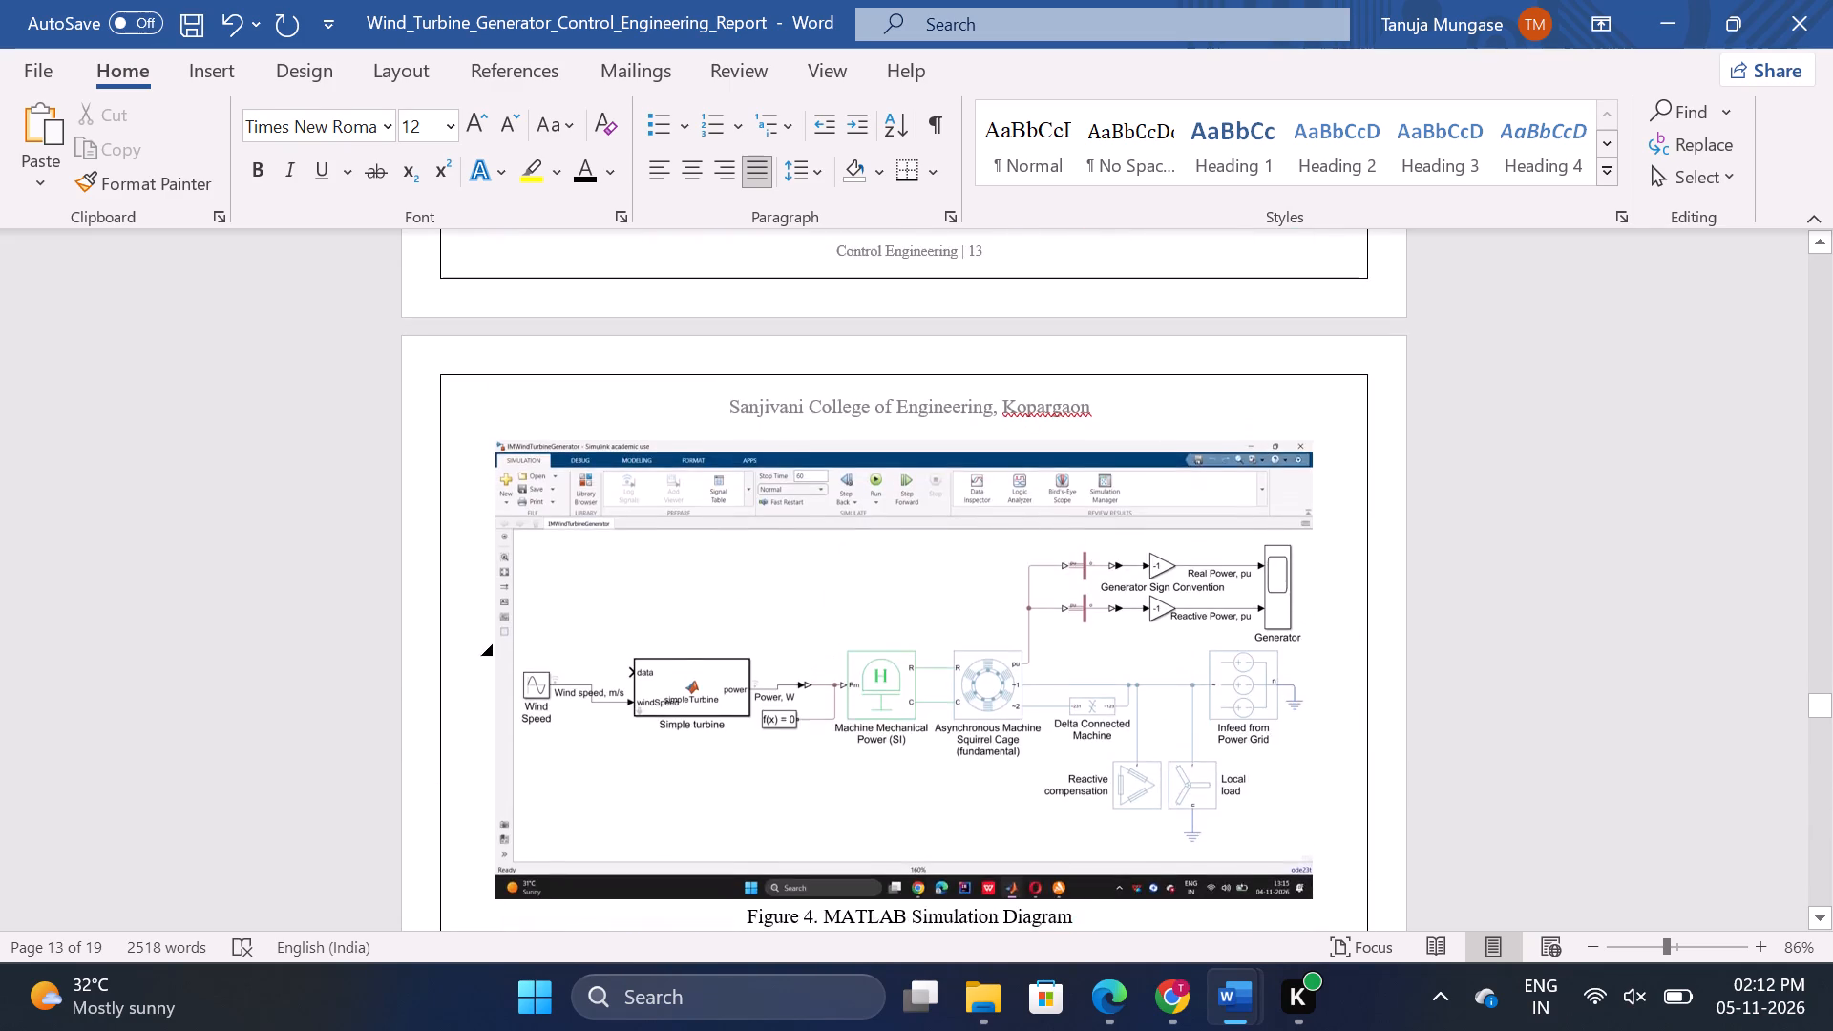
scroll(842, 630, "up", 10)
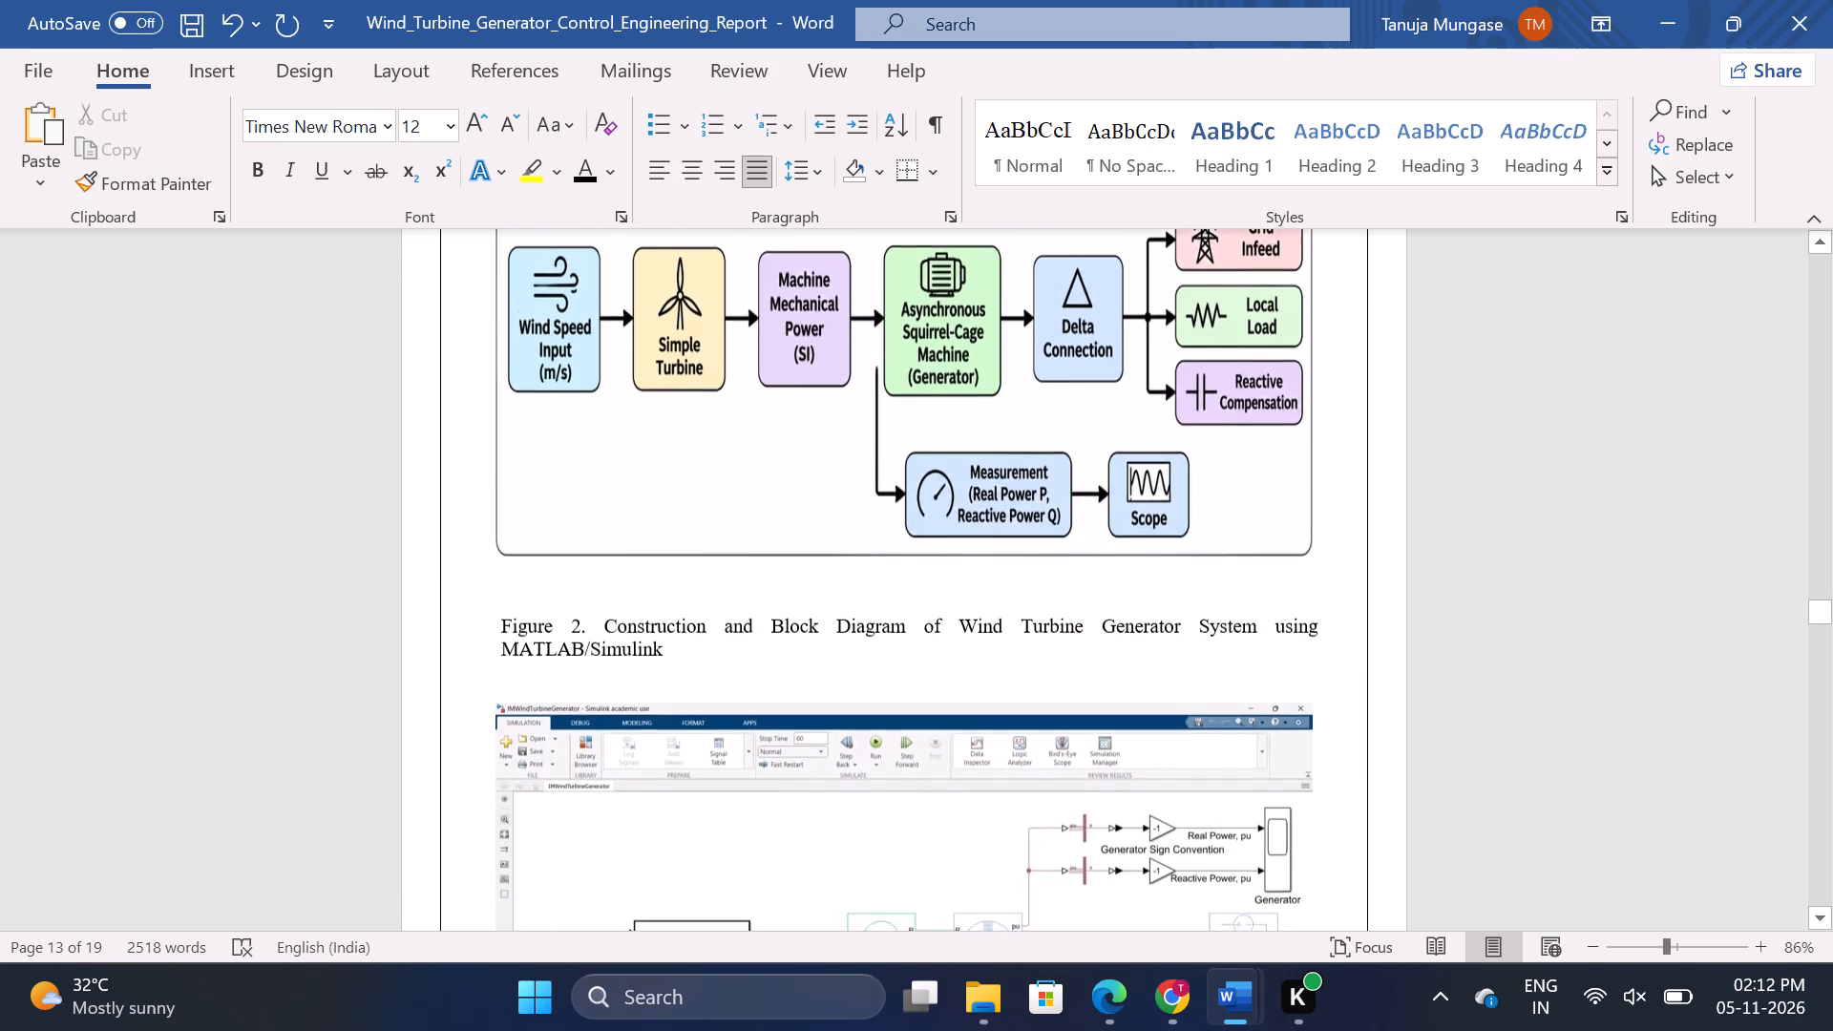
scroll(842, 630, "up", 6)
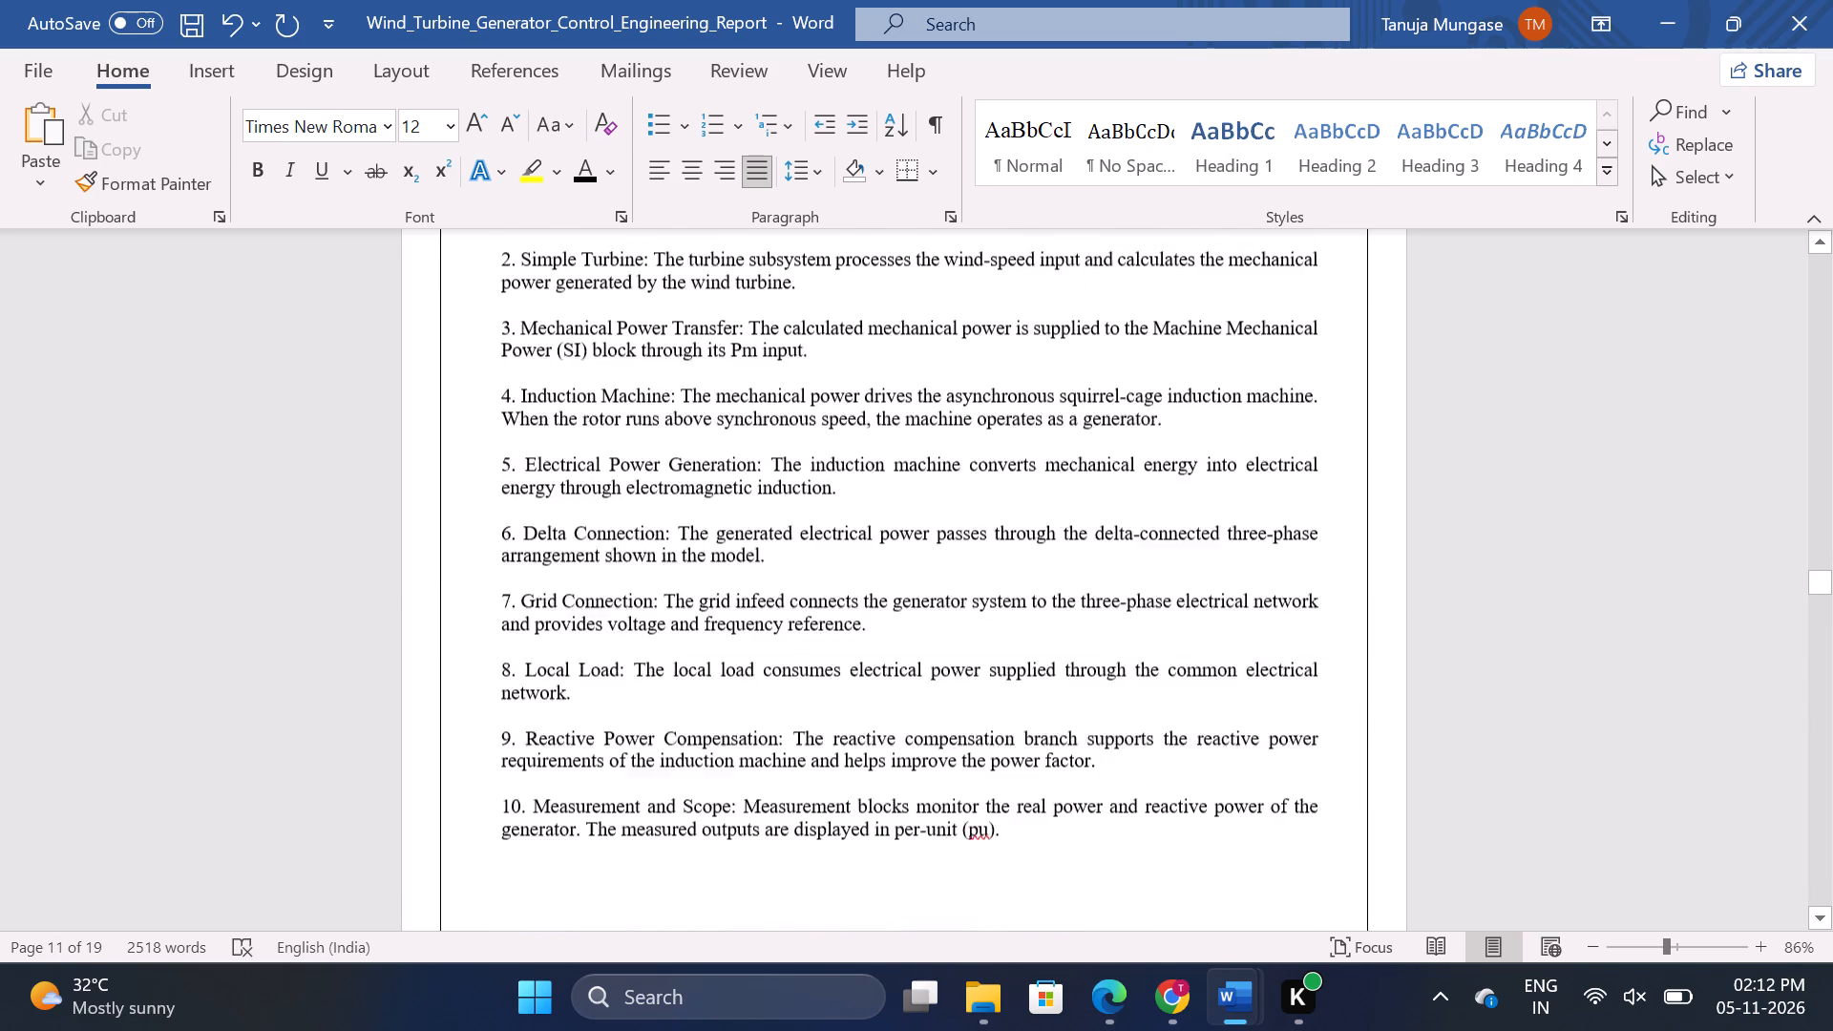
scroll(842, 630, "up", 10)
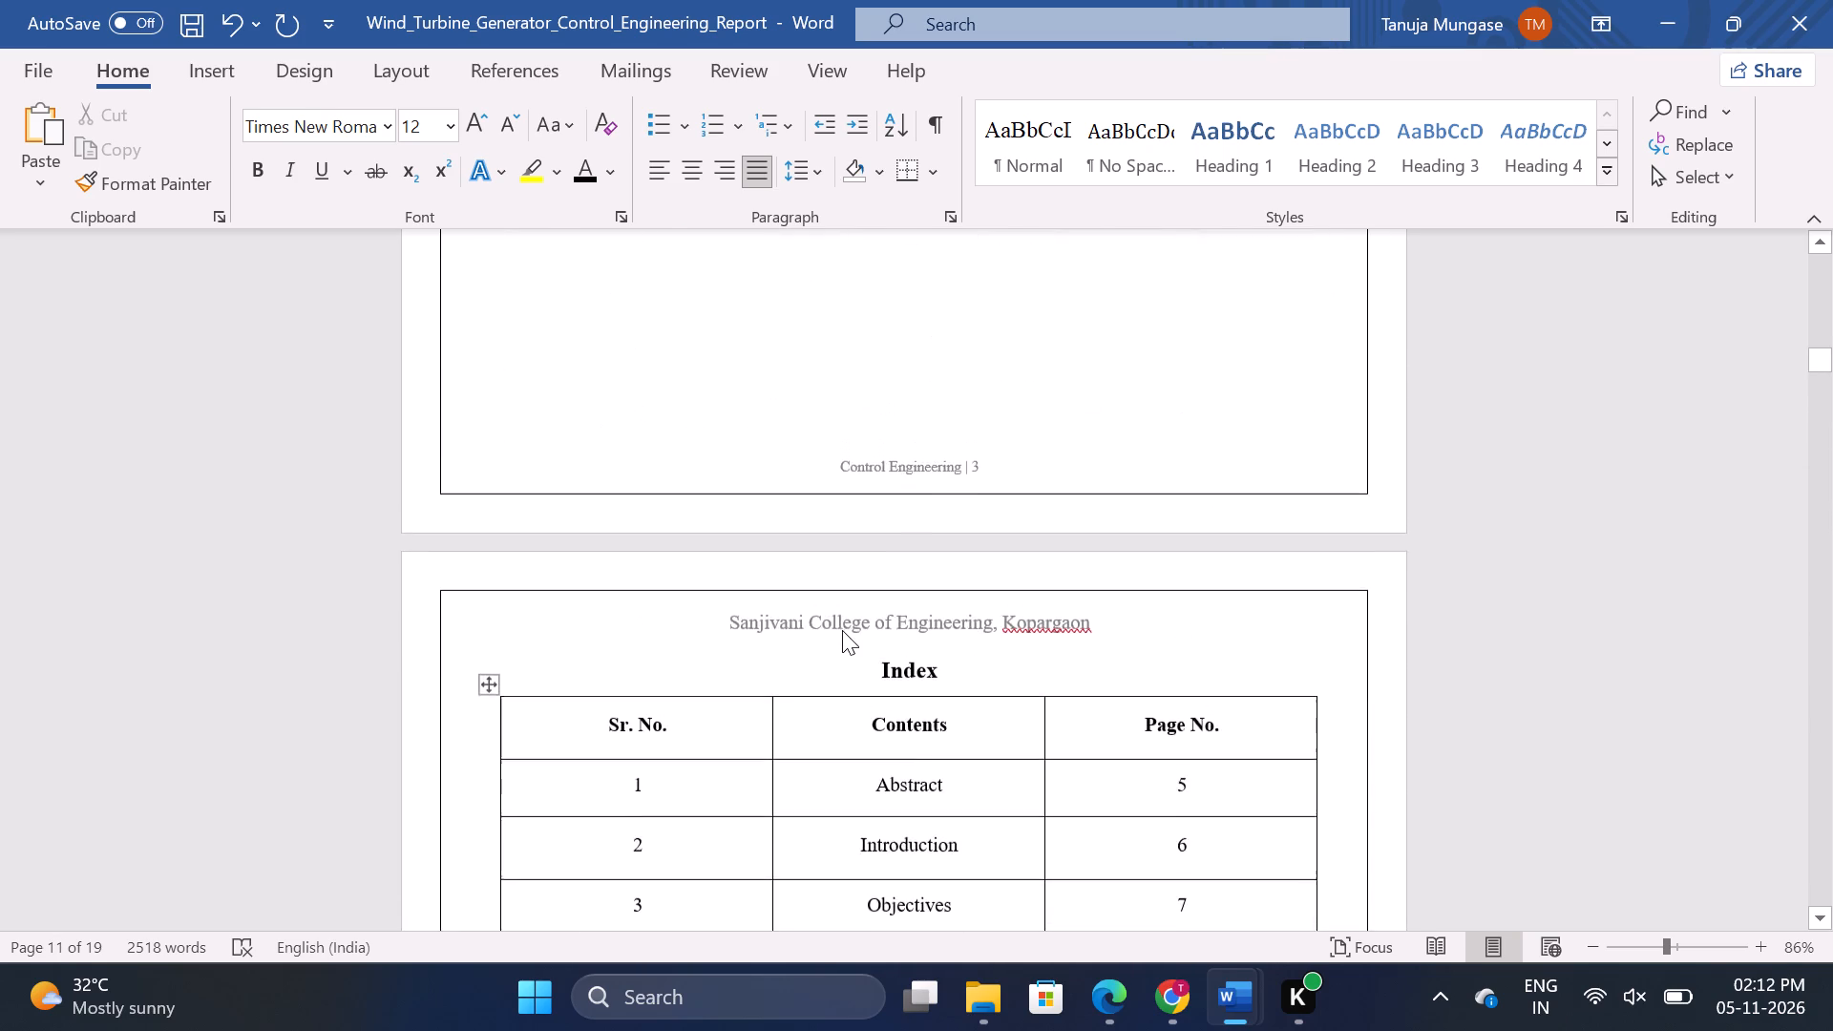
scroll(842, 630, "up", 9)
scroll(842, 630, "down", 6)
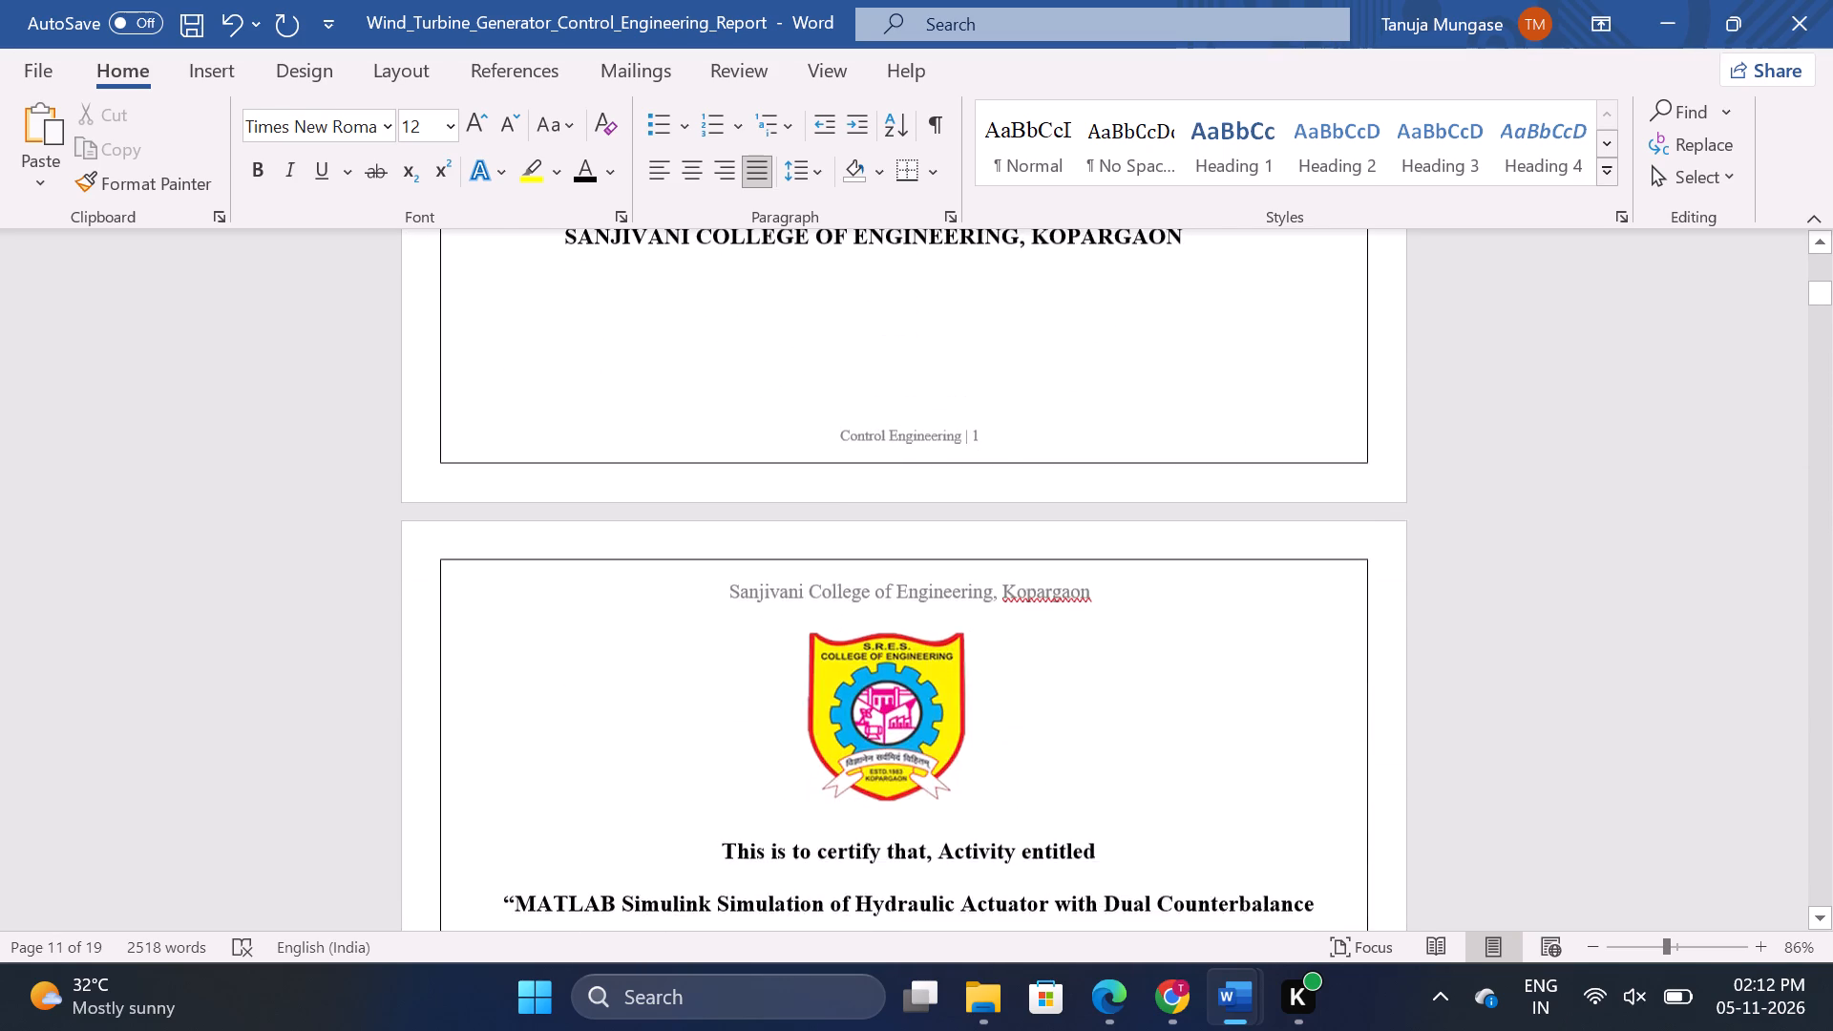
scroll(842, 630, "down", 3)
scroll(842, 630, "up", 1)
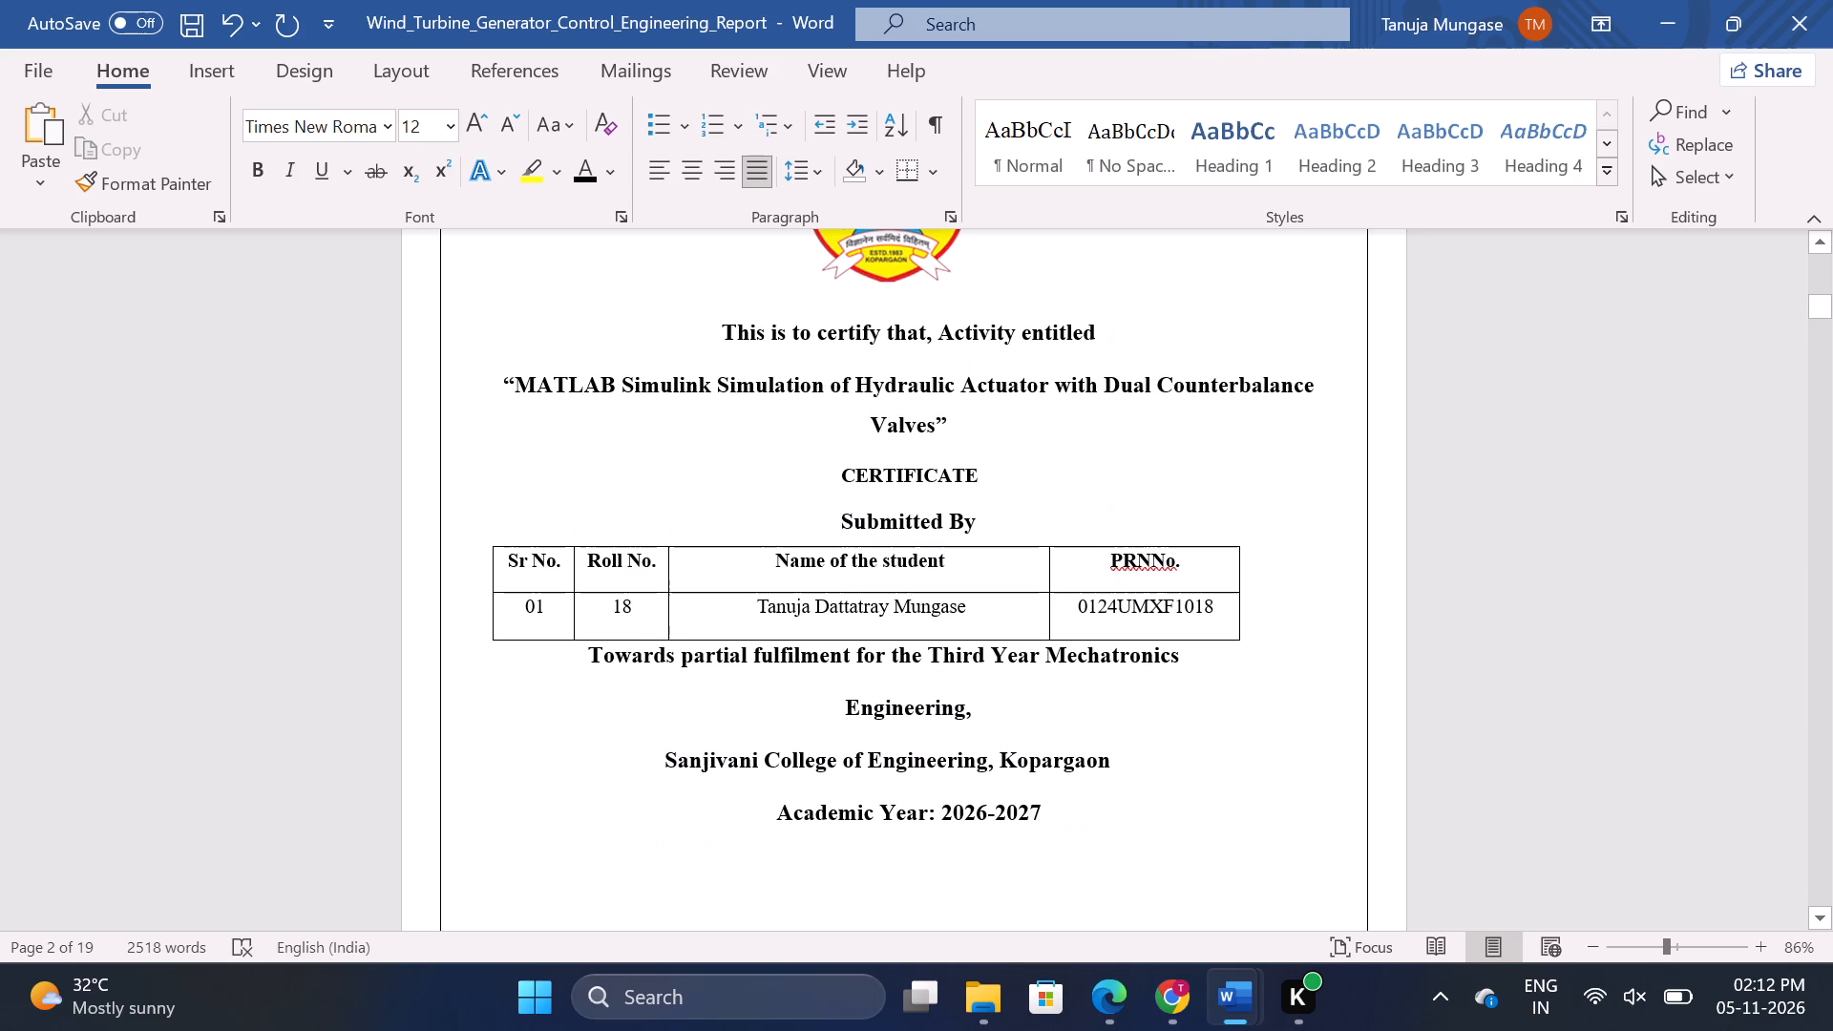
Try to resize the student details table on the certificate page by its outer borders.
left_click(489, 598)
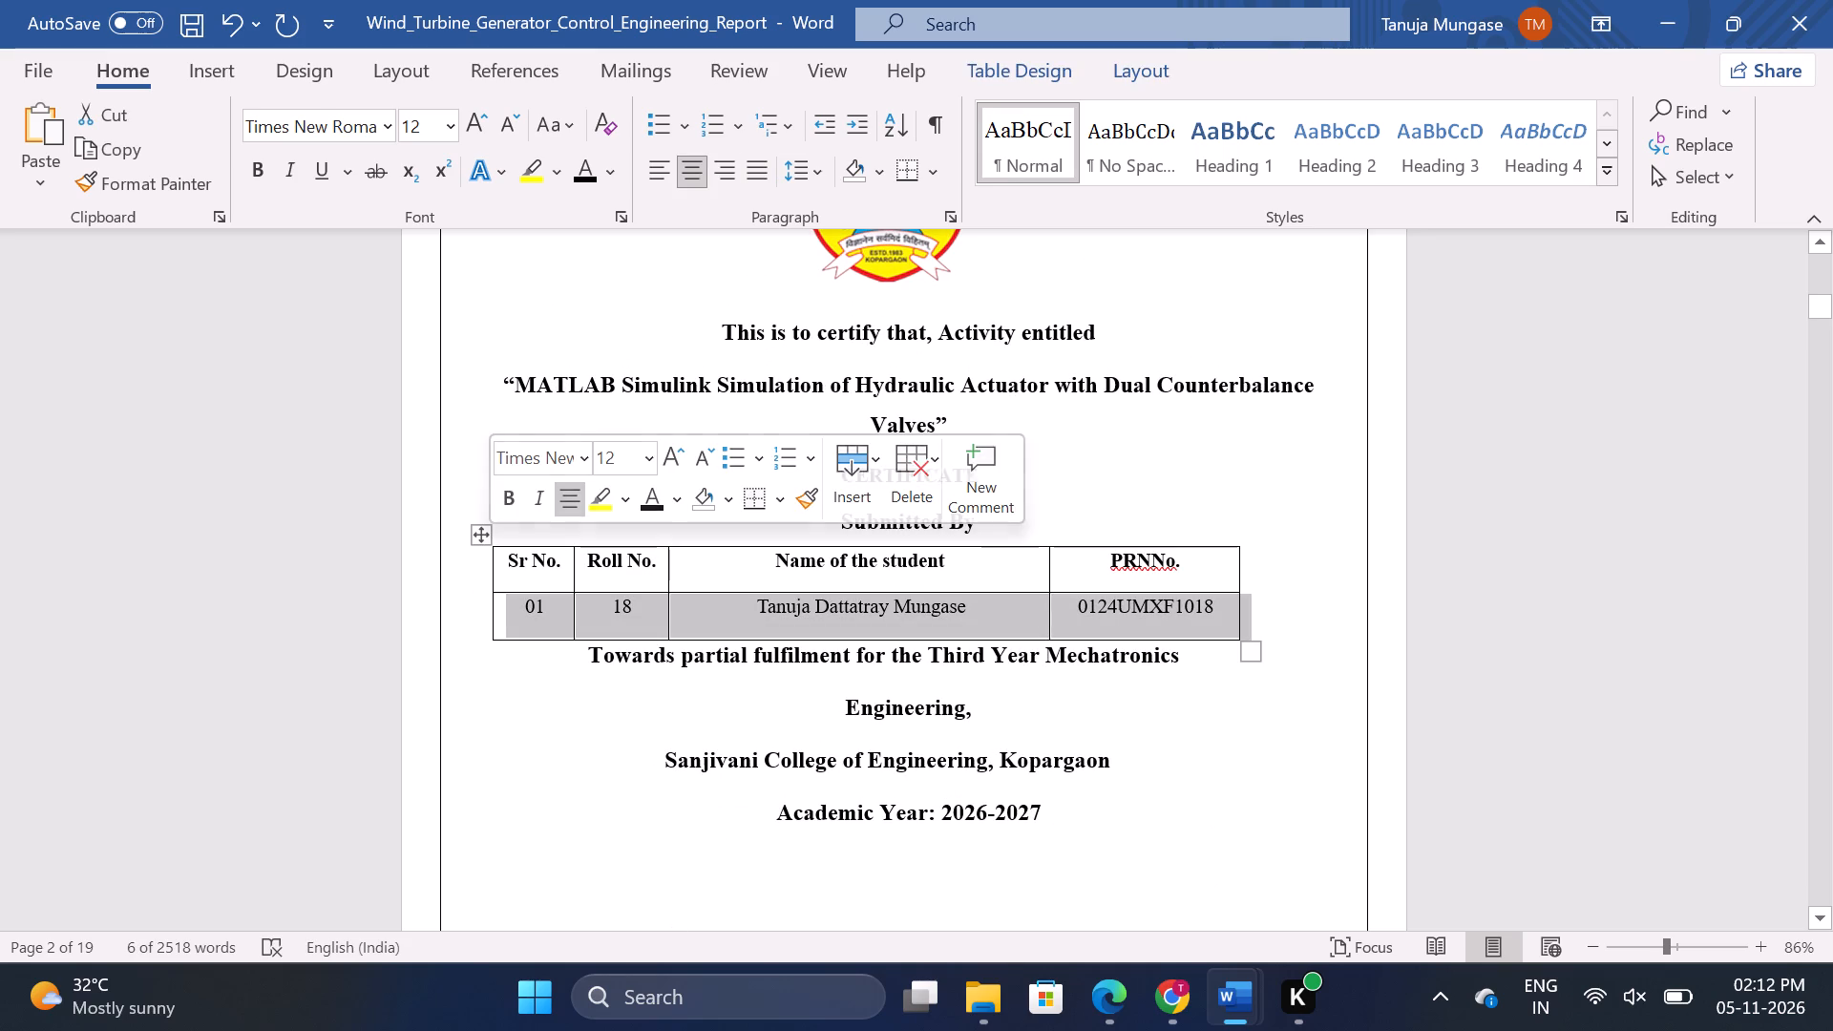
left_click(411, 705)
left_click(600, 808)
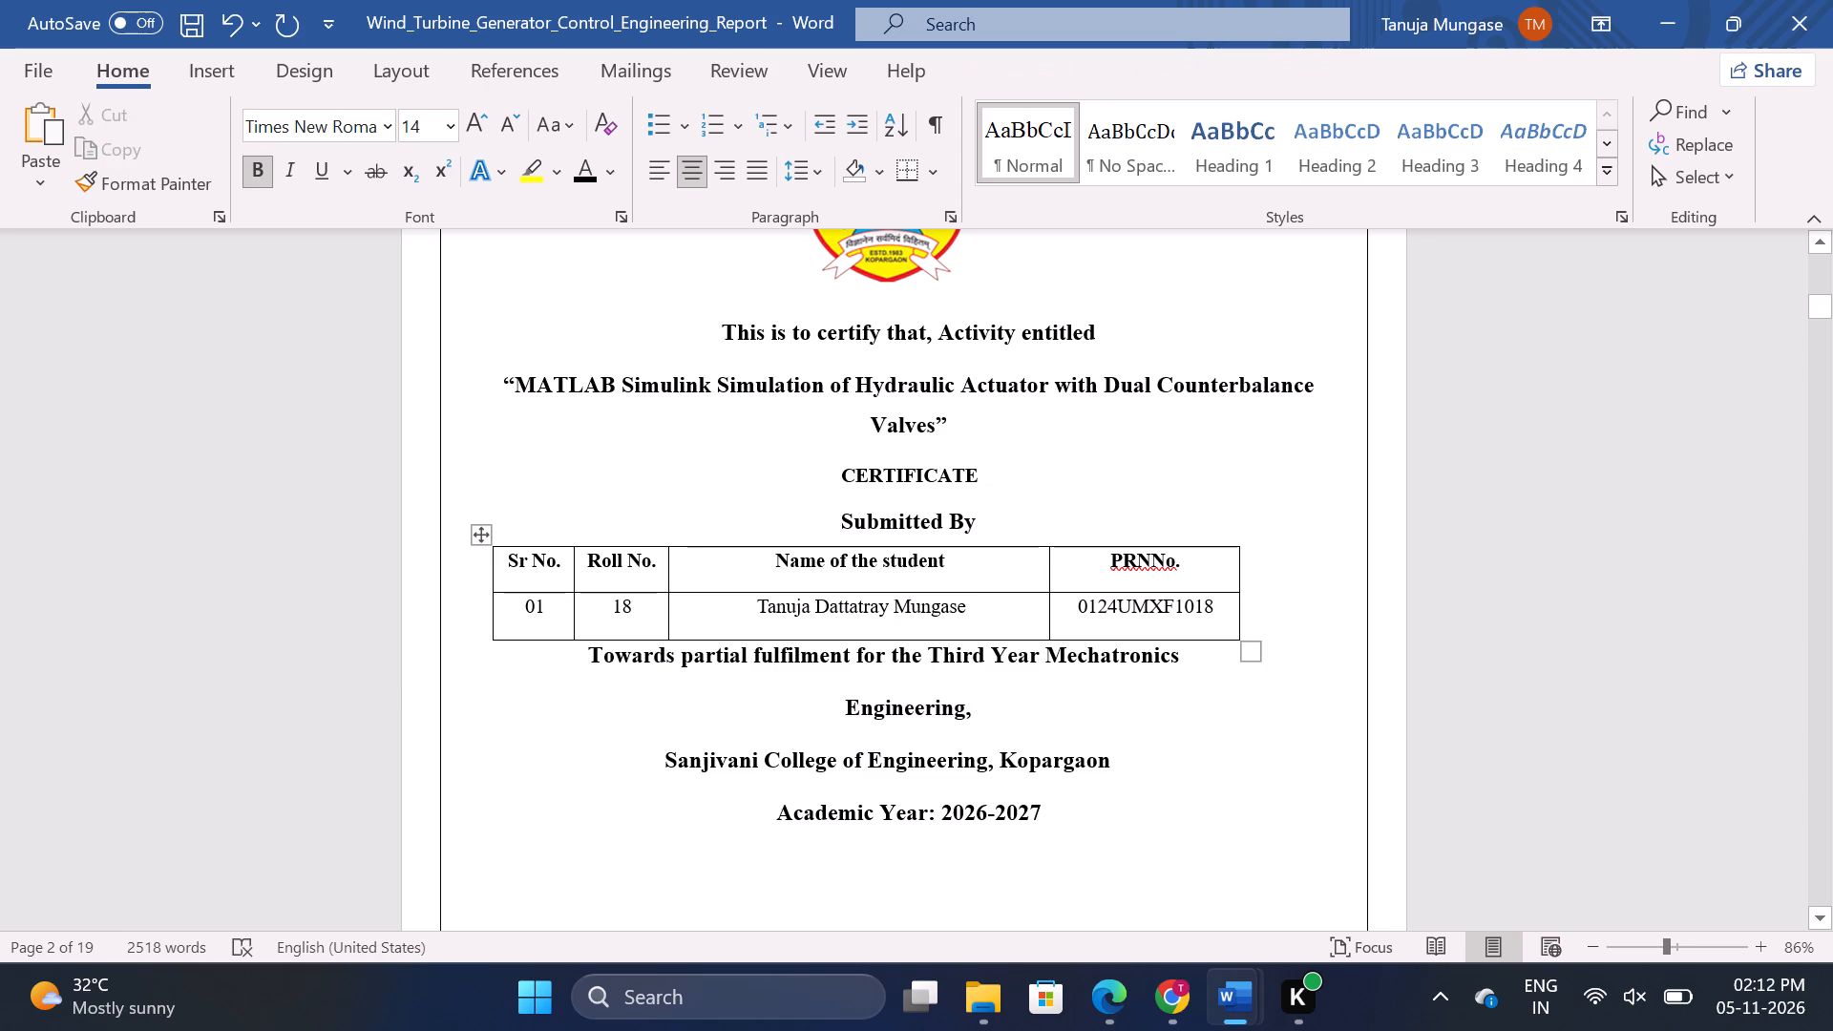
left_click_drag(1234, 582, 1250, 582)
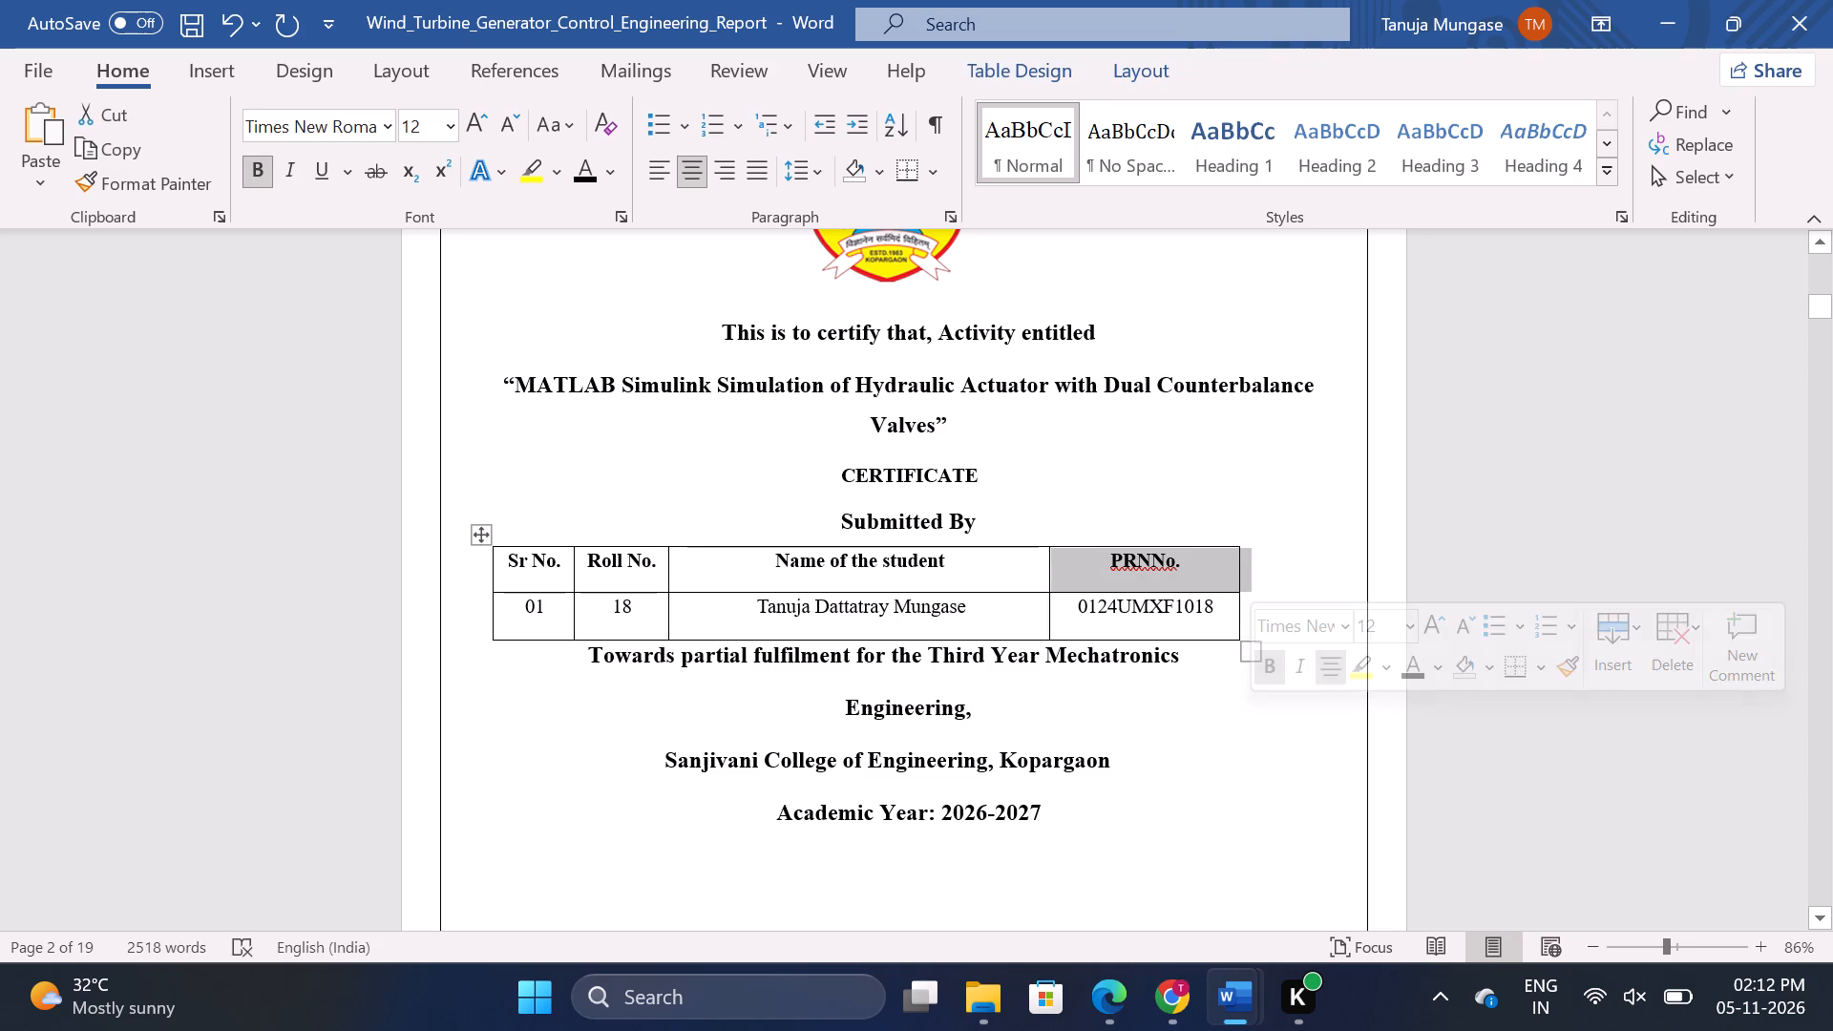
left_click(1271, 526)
Correct the last column heading of the certificate's student table to "PRN No.".
left_click(1153, 561)
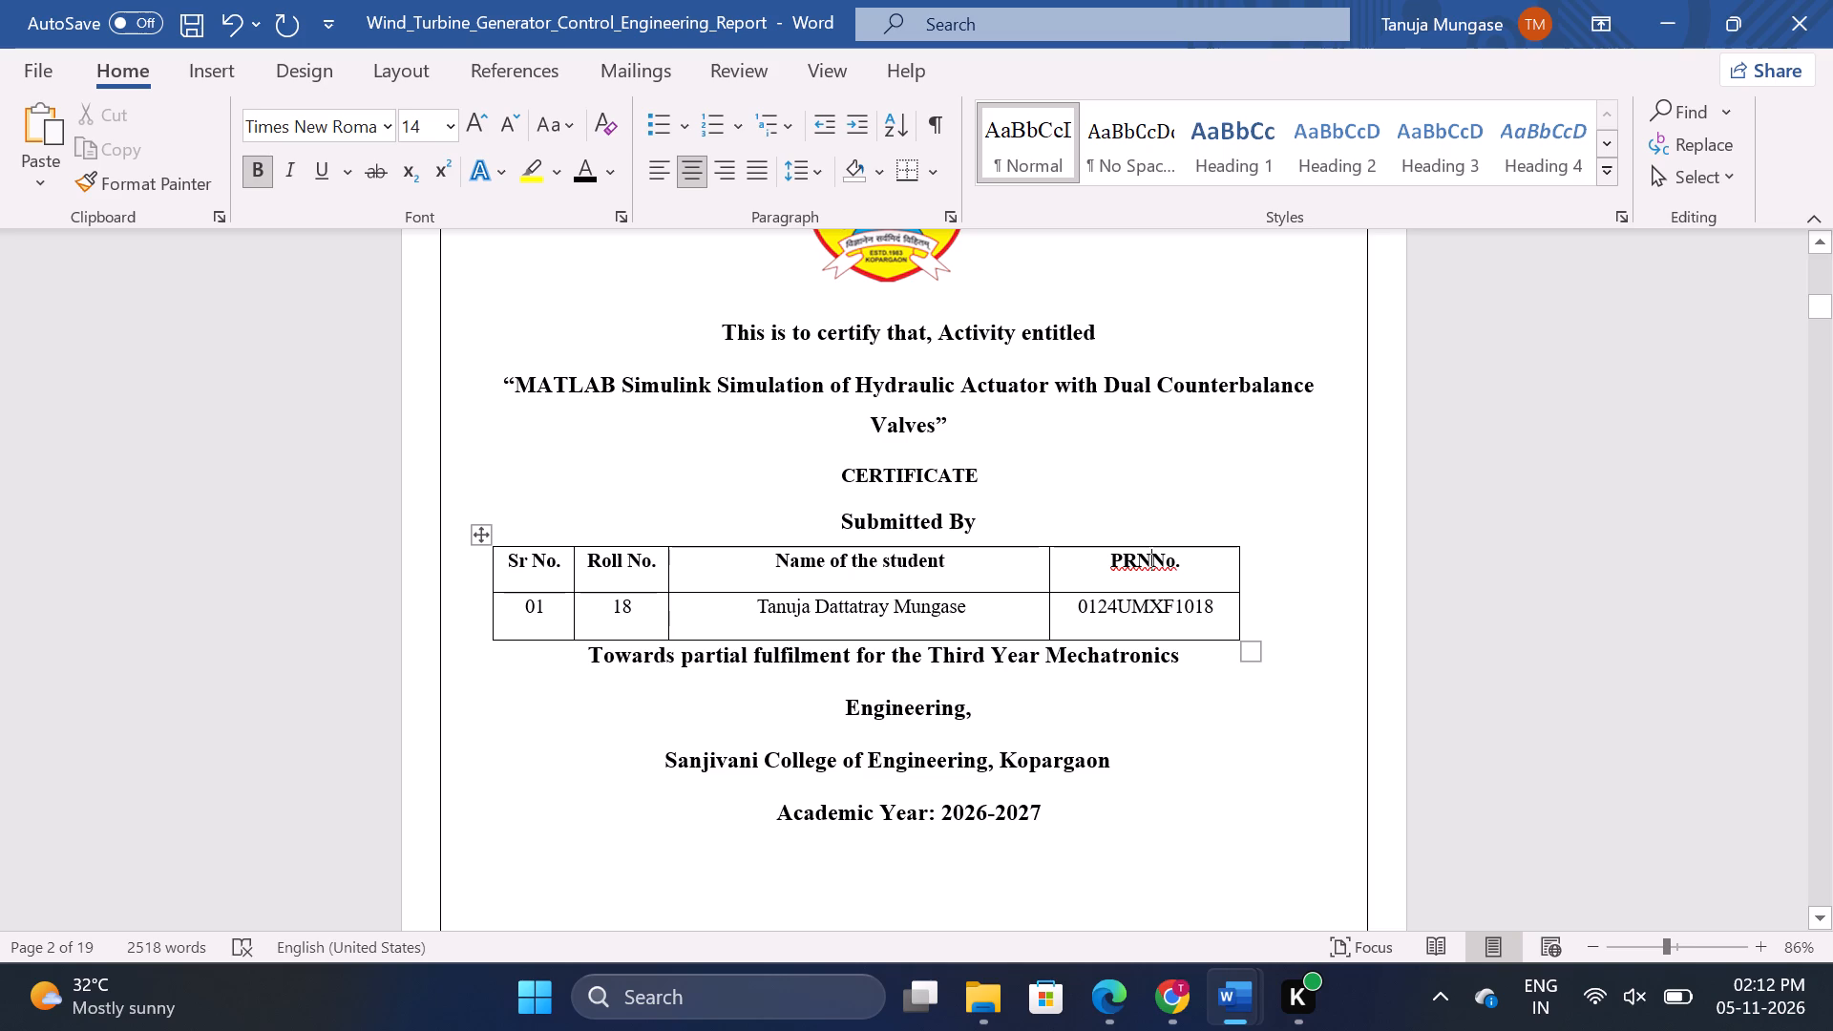
key("space")
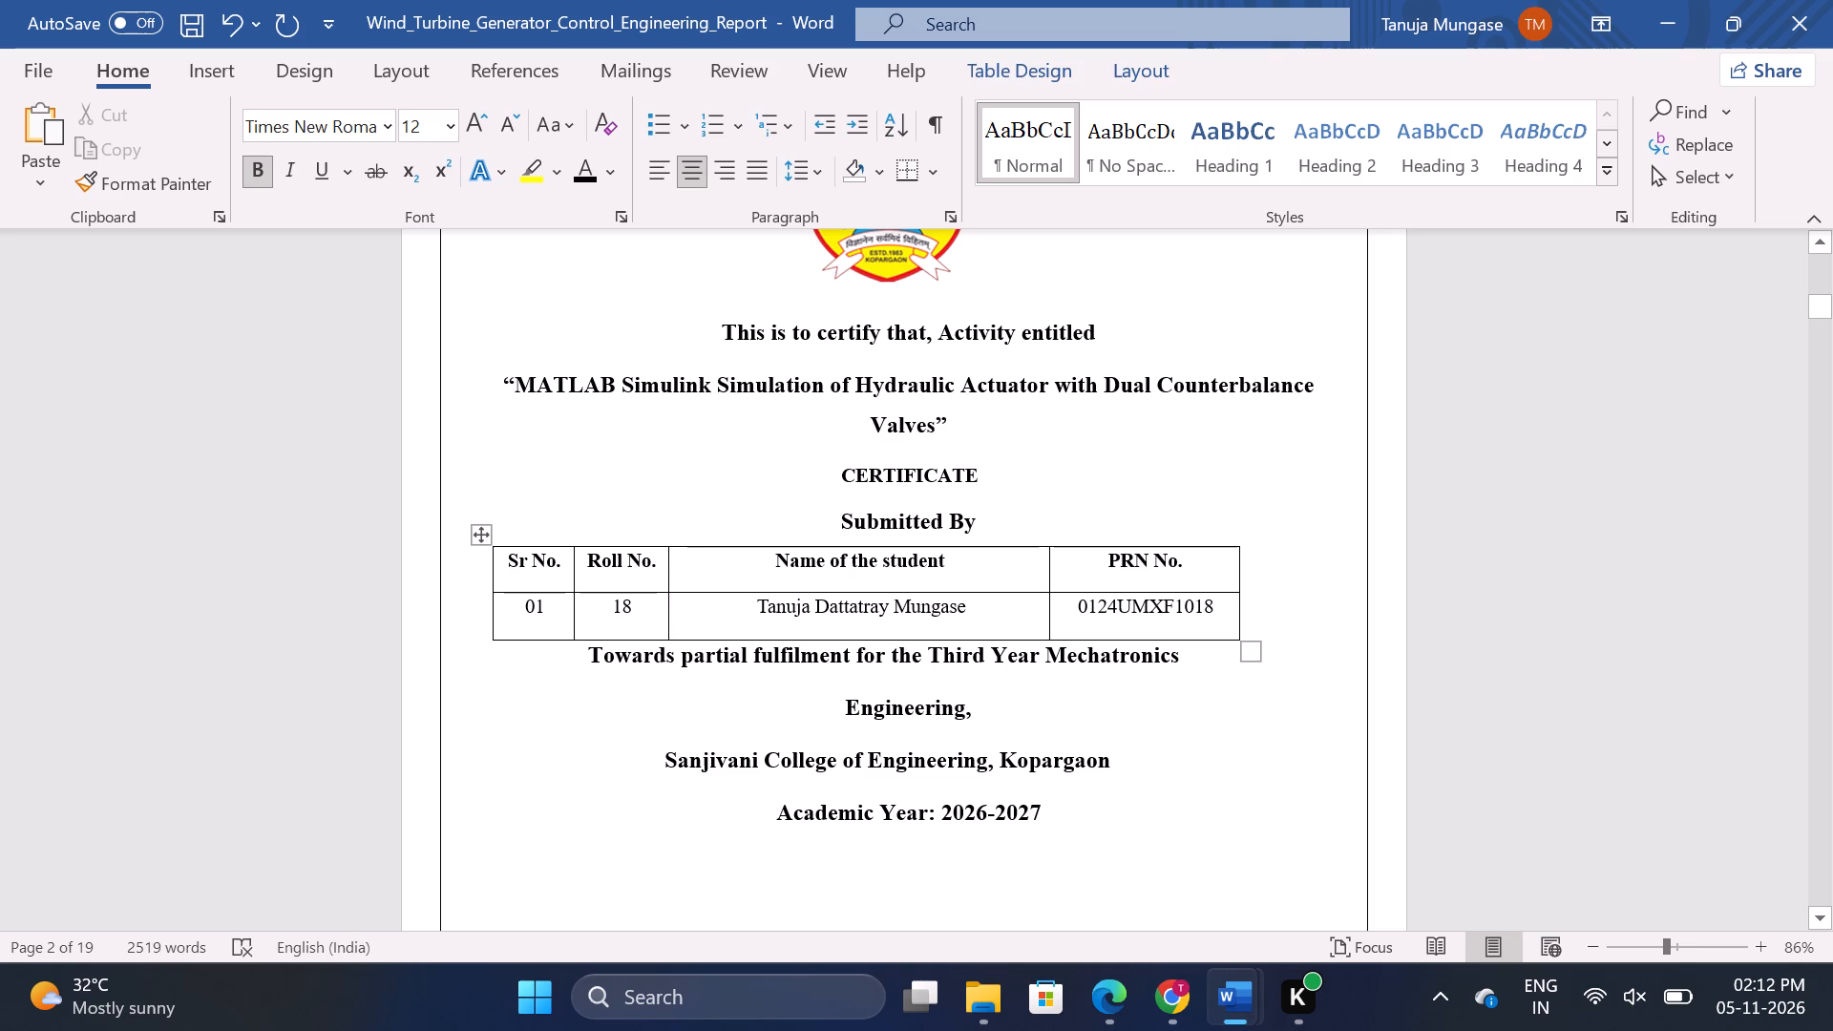
Widen the PRN No. column of the certificate's student table outward, nearly to the end of the activity title's first line.
left_click_drag(1239, 590, 1311, 596)
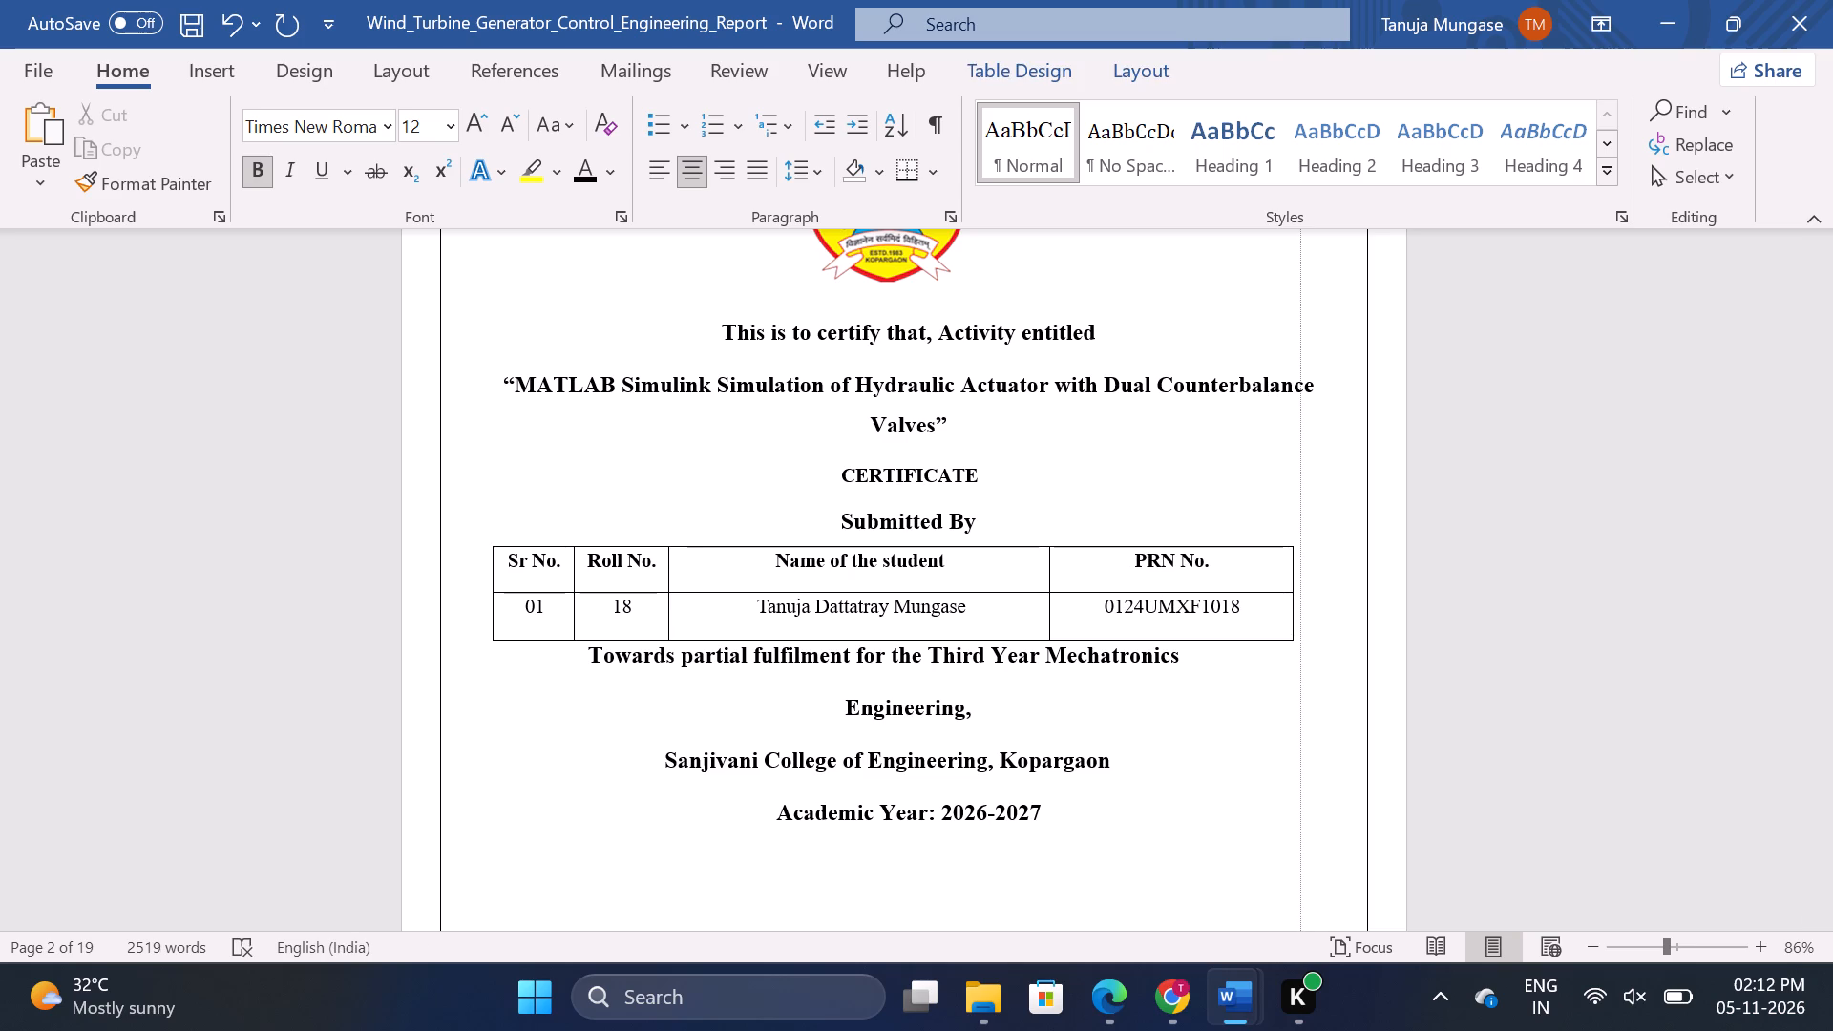
left_click_drag(1311, 596, 1308, 594)
left_click(1194, 465)
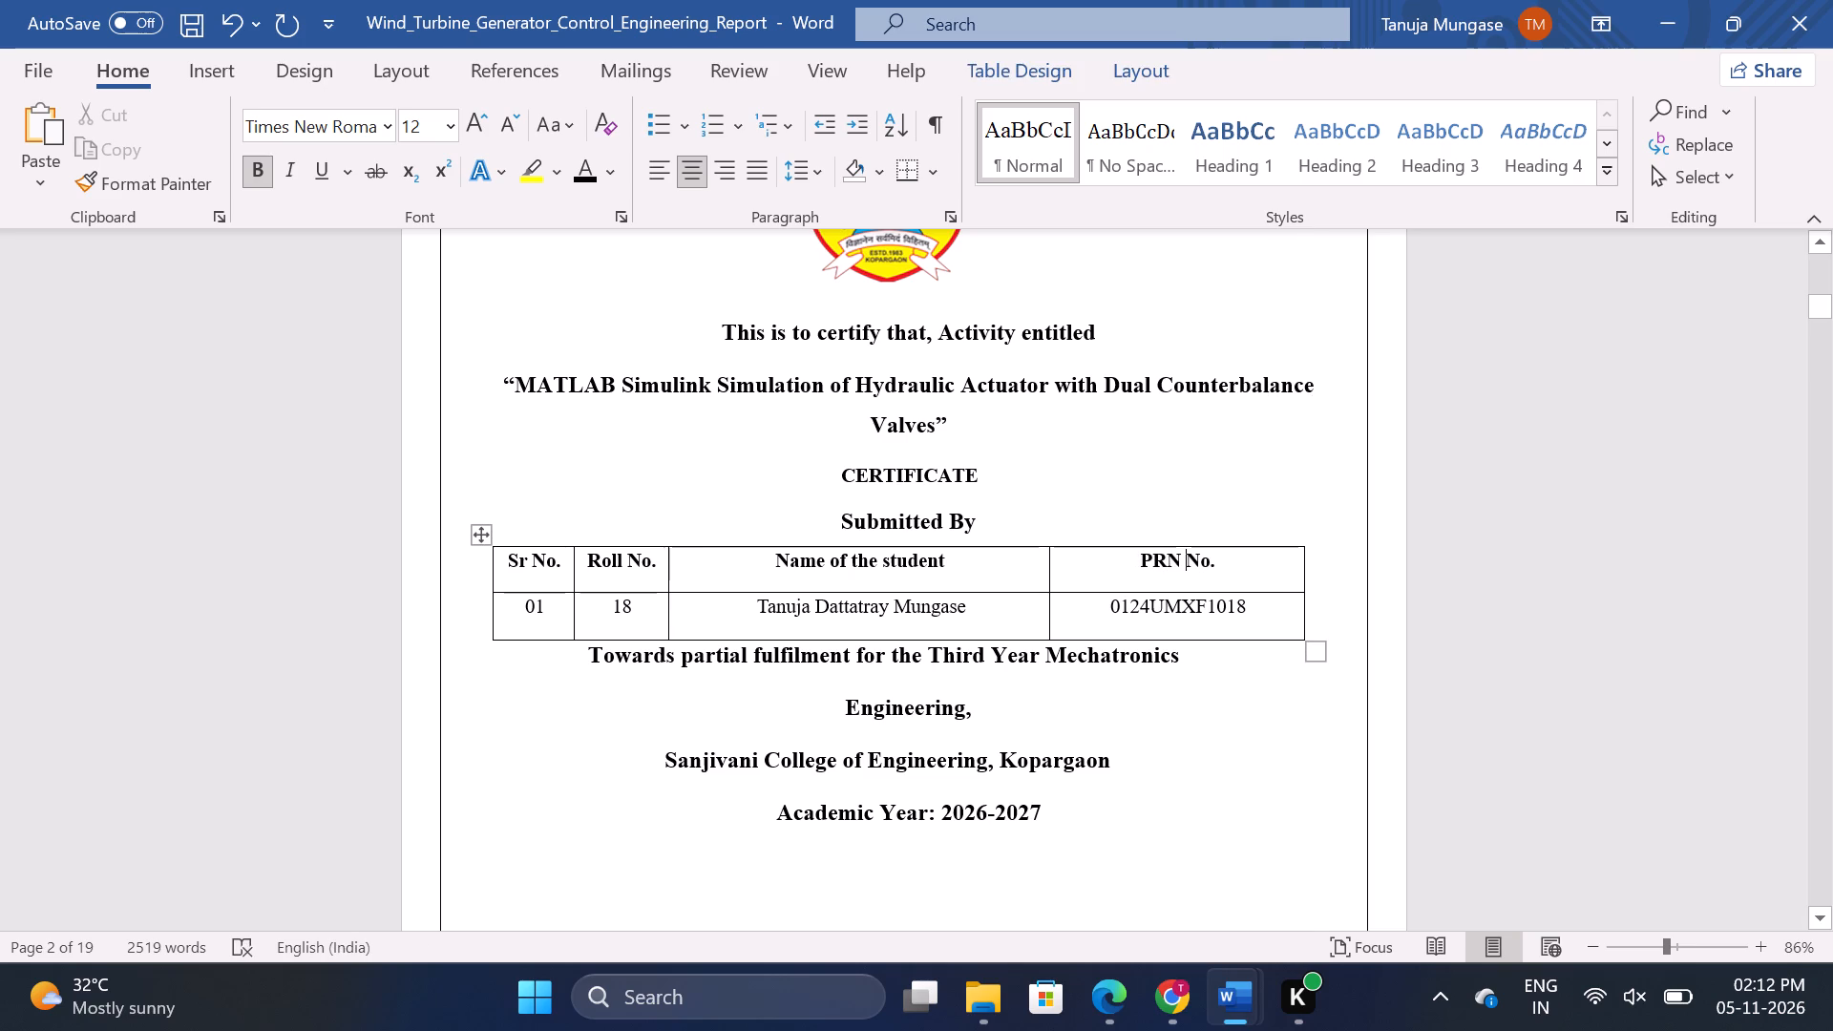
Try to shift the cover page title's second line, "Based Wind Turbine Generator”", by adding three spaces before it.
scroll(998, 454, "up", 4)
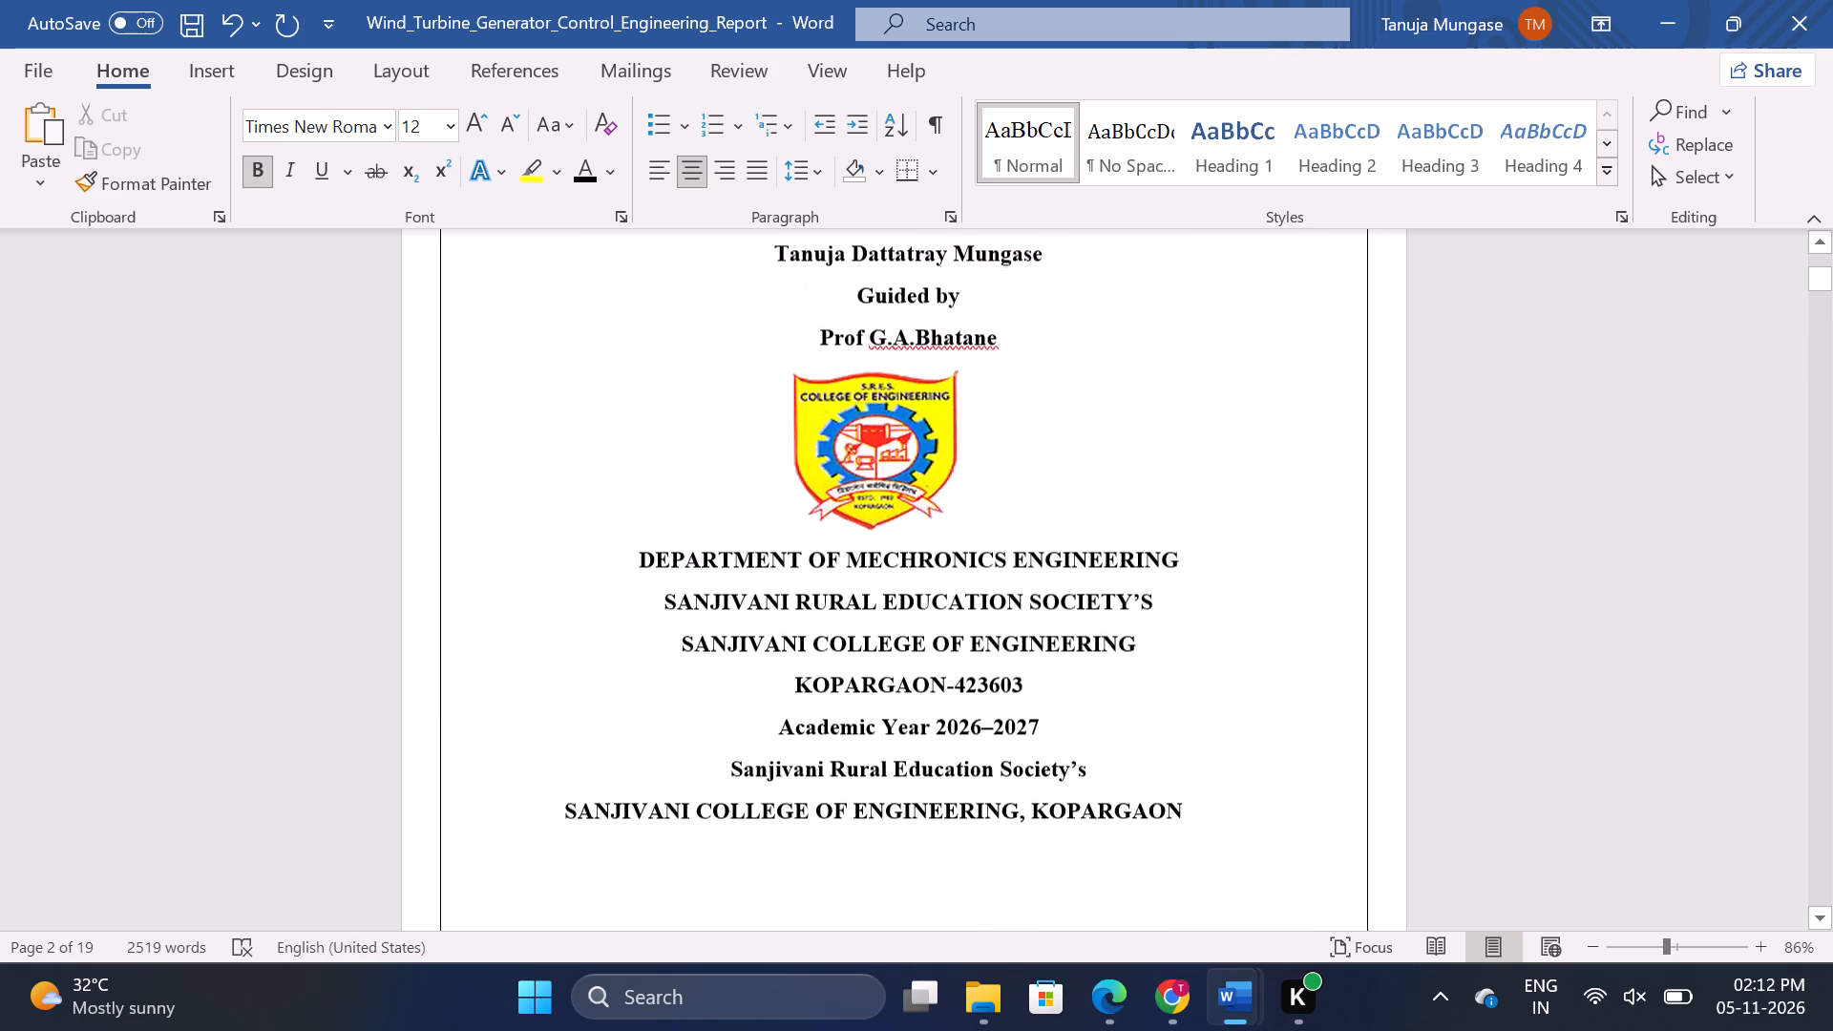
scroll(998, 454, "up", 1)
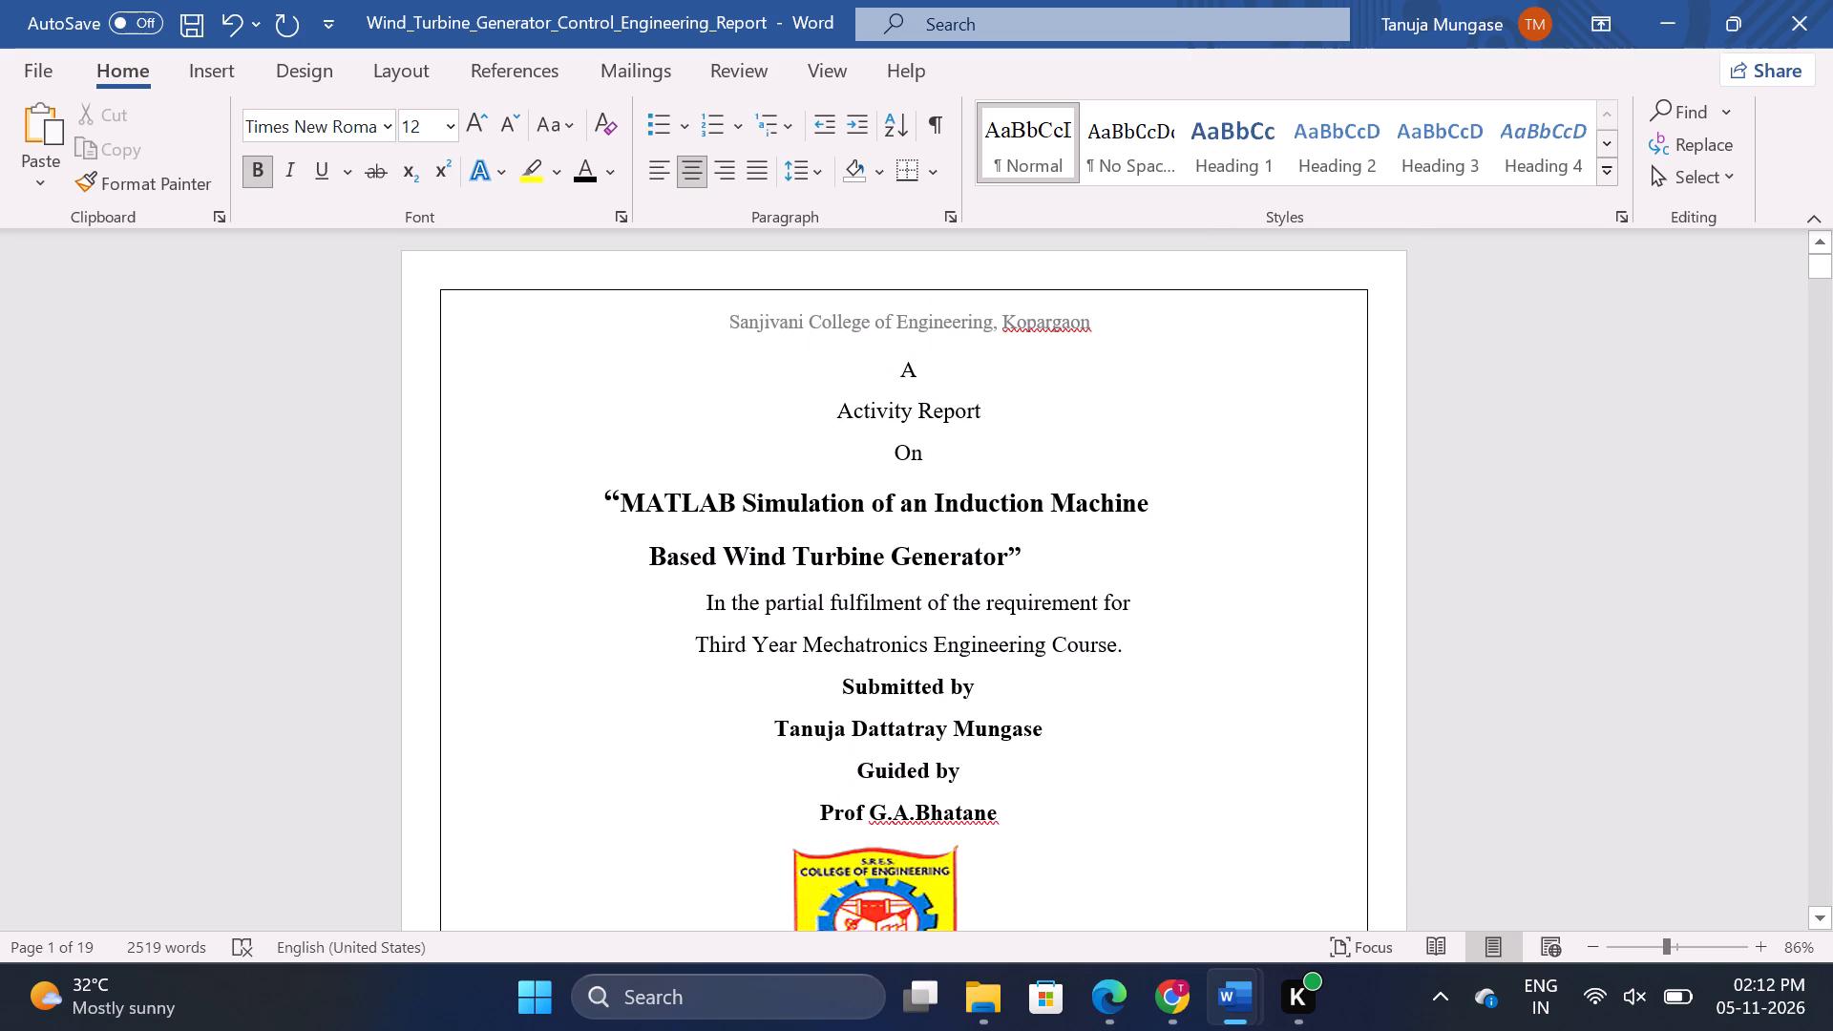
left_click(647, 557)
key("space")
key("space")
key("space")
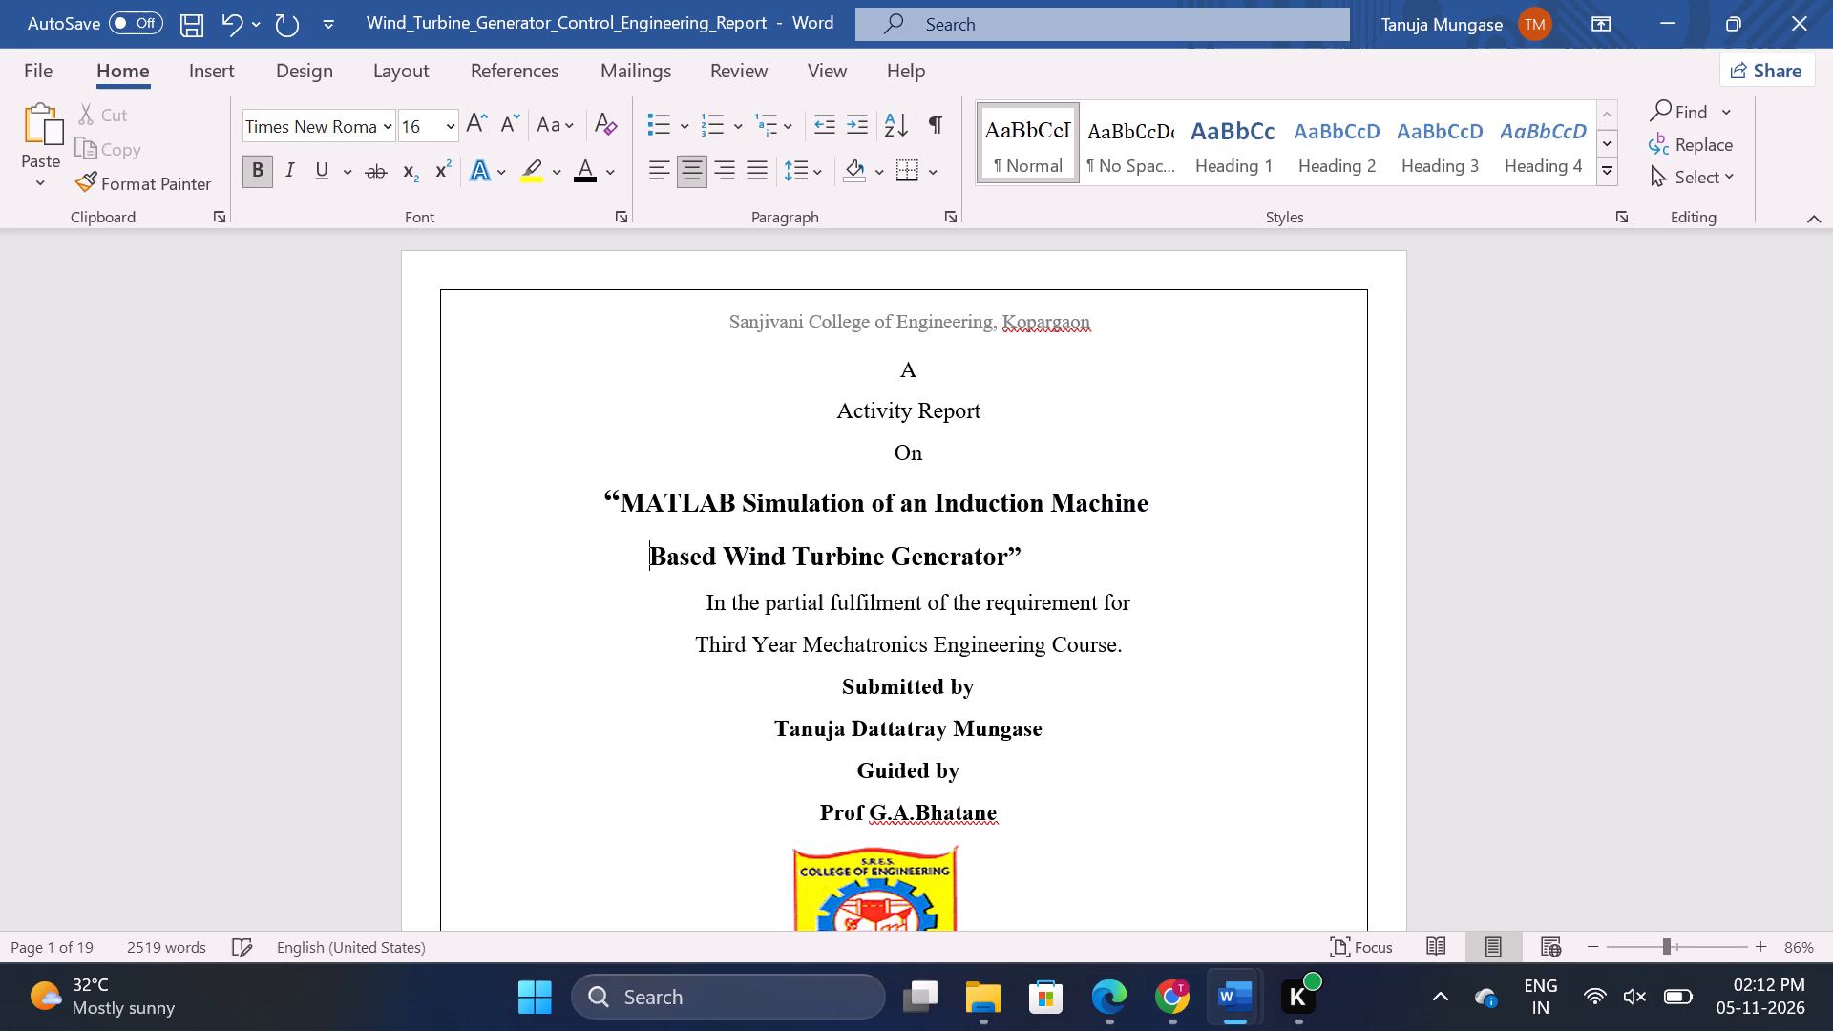
Copy and delete the two-line report title on the cover page, and add an empty line below "On" in its place.
left_click_drag(648, 551, 1025, 534)
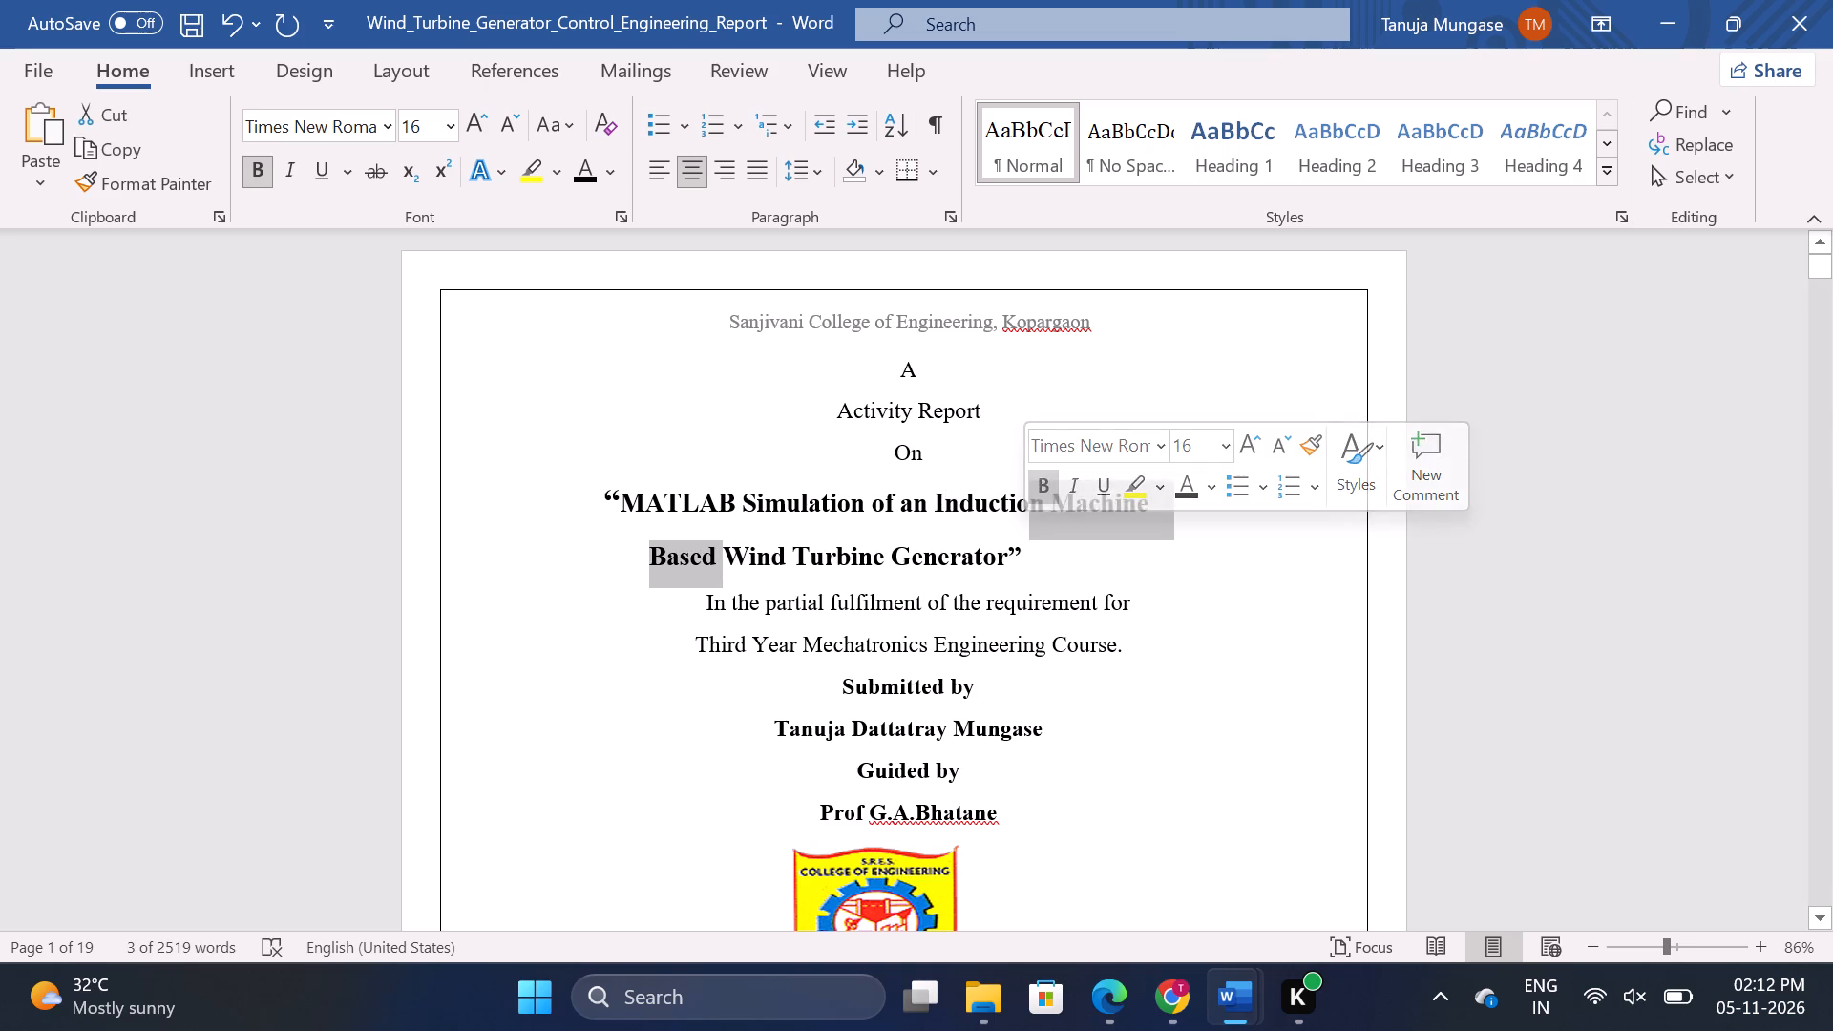
left_click(1056, 560)
left_click_drag(1056, 560, 592, 502)
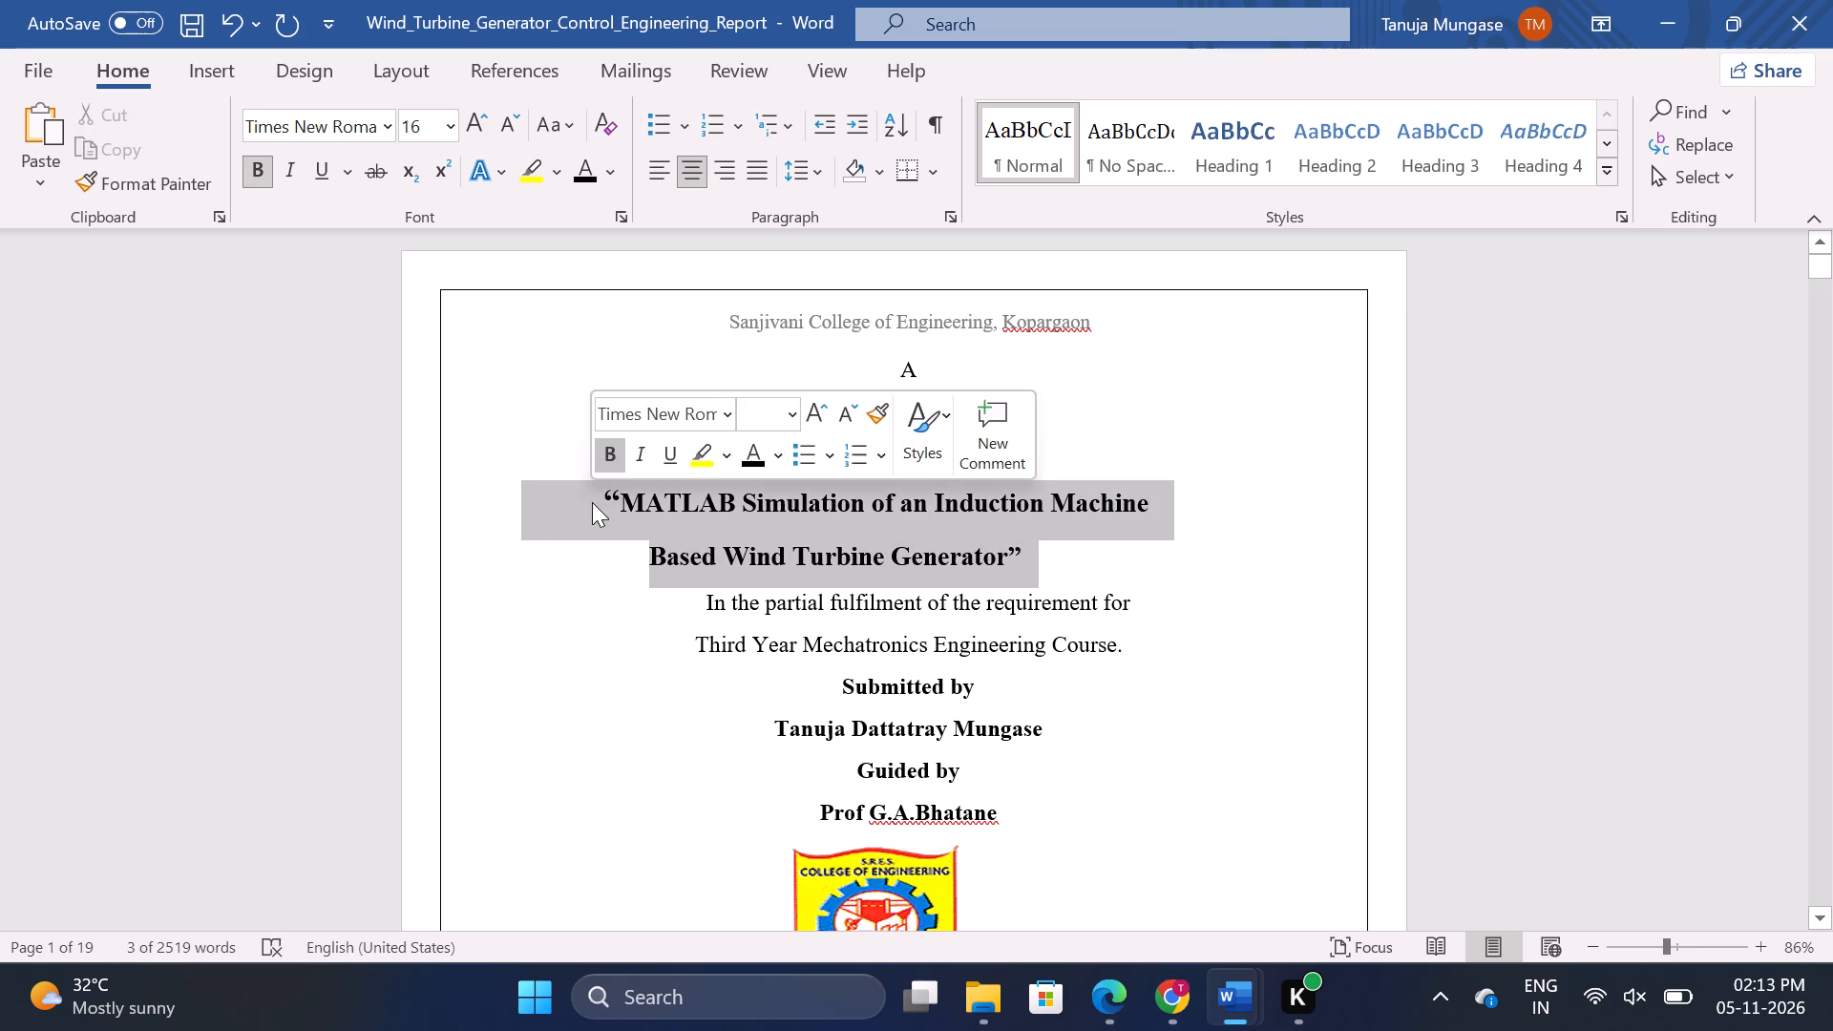
key("ctrl+c")
key("Delete")
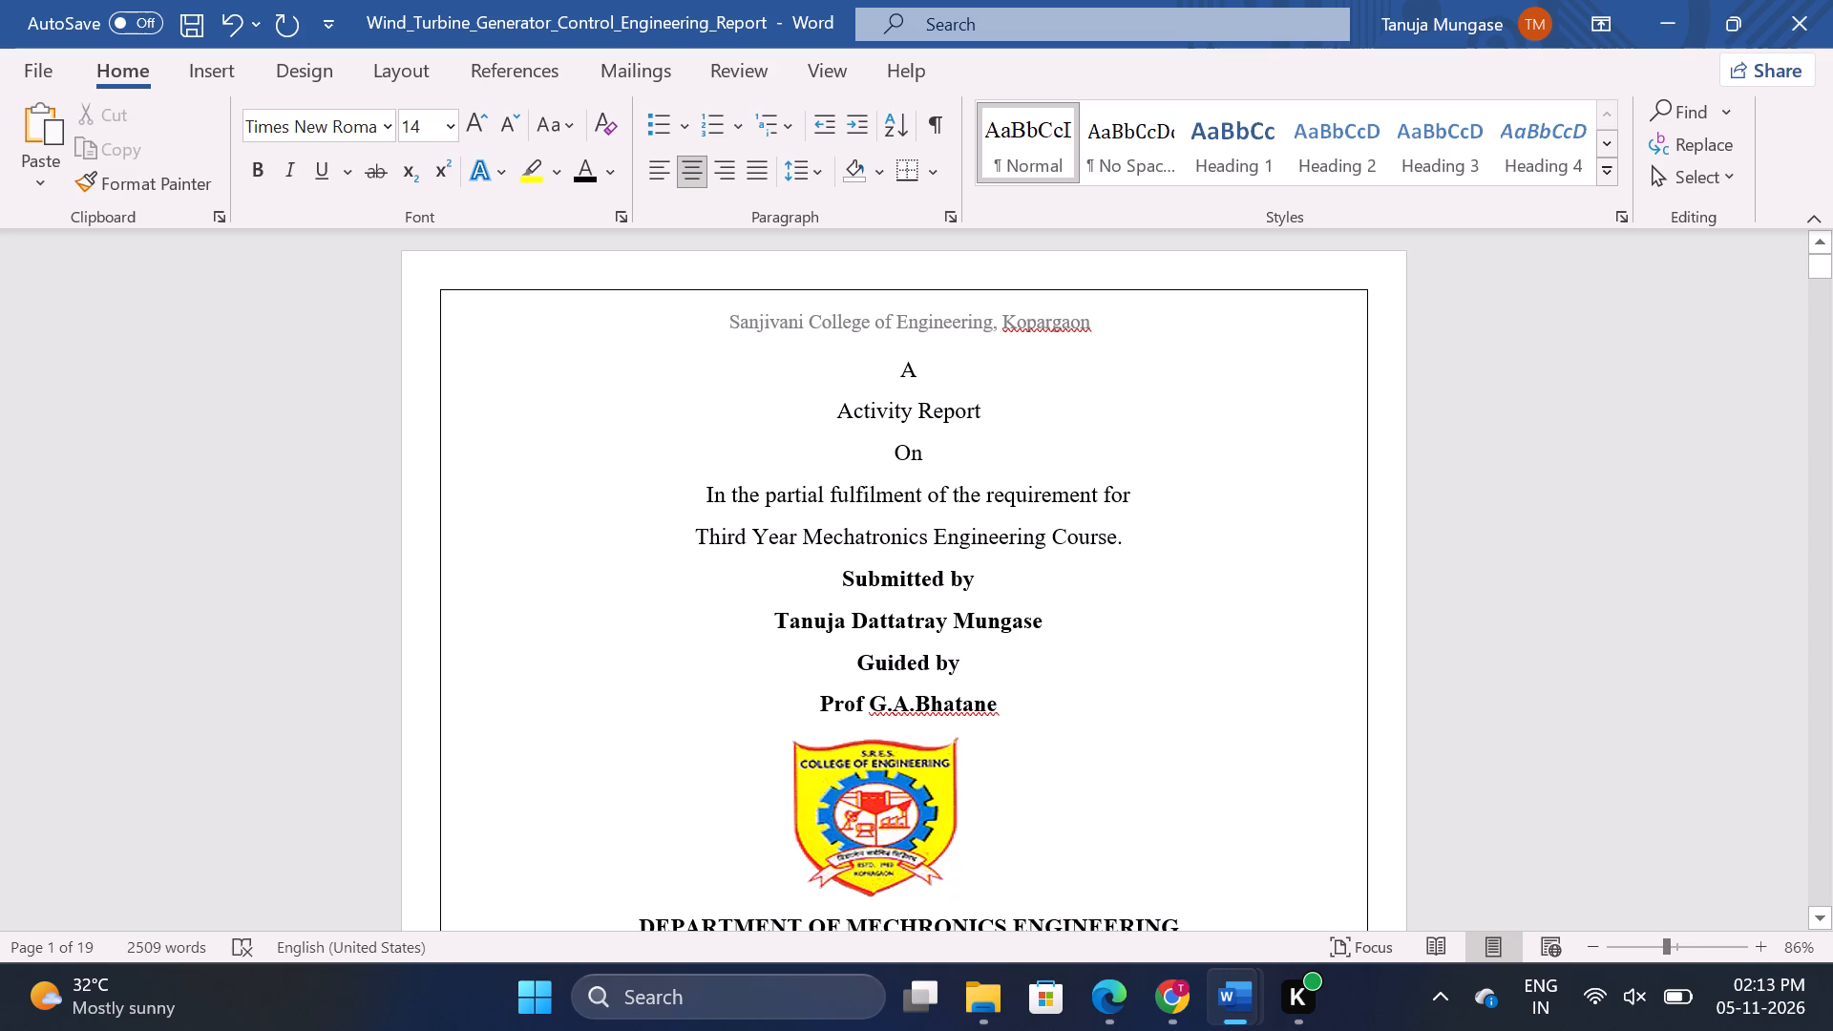
left_click(966, 457)
key("Return")
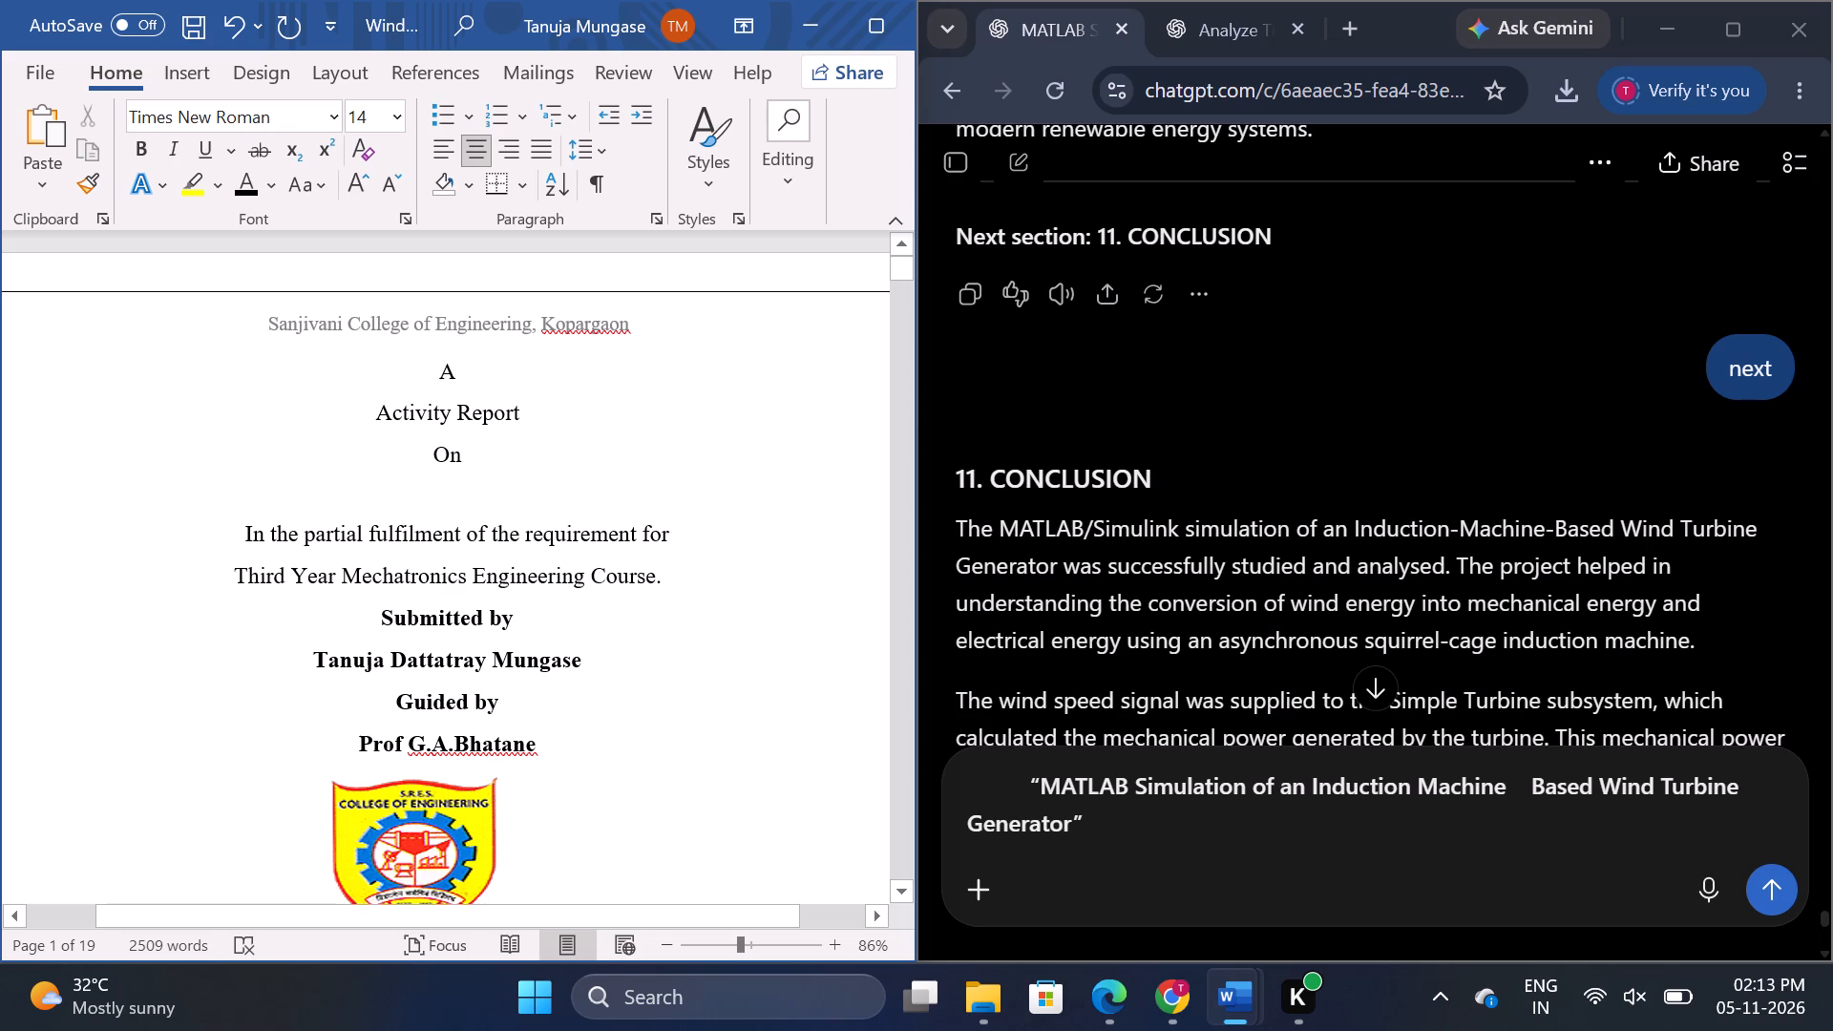
key("Right")
key("Right")
key("Down")
key("shift+quotedbl")
type("MAT")
type("LAB")
key("space")
type("Simu")
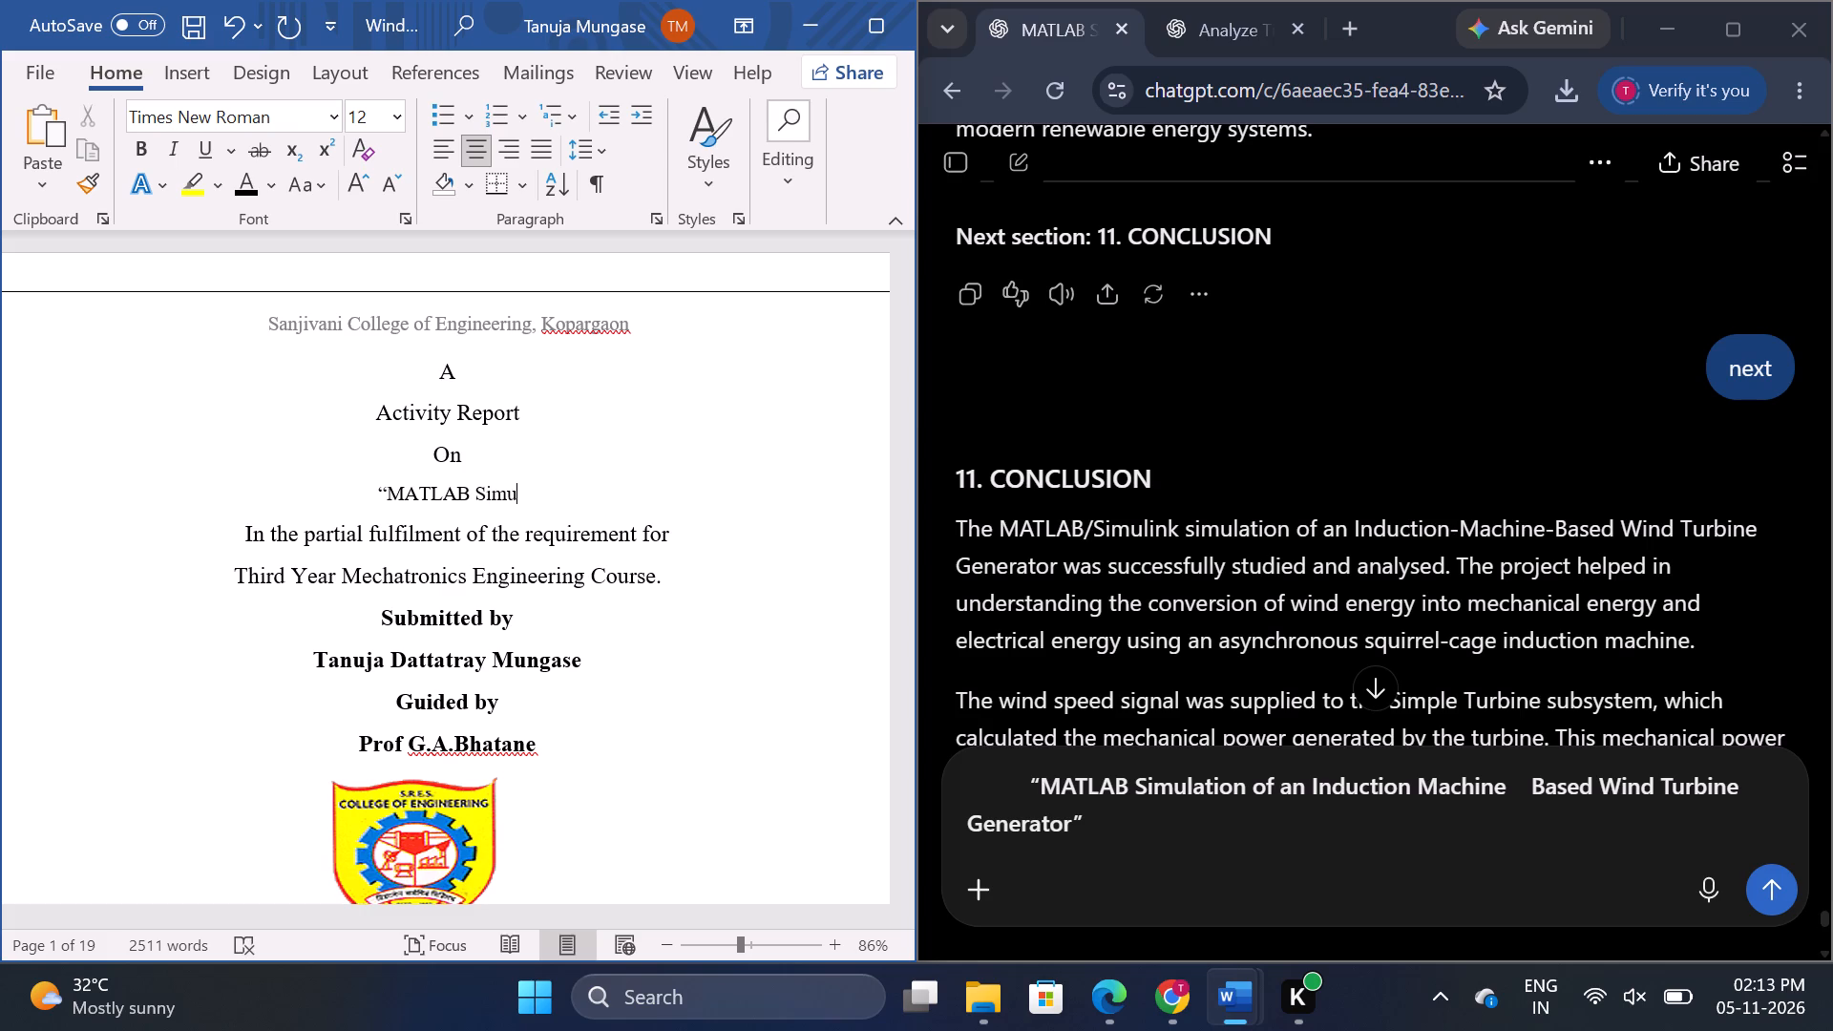
type("lation")
key("space")
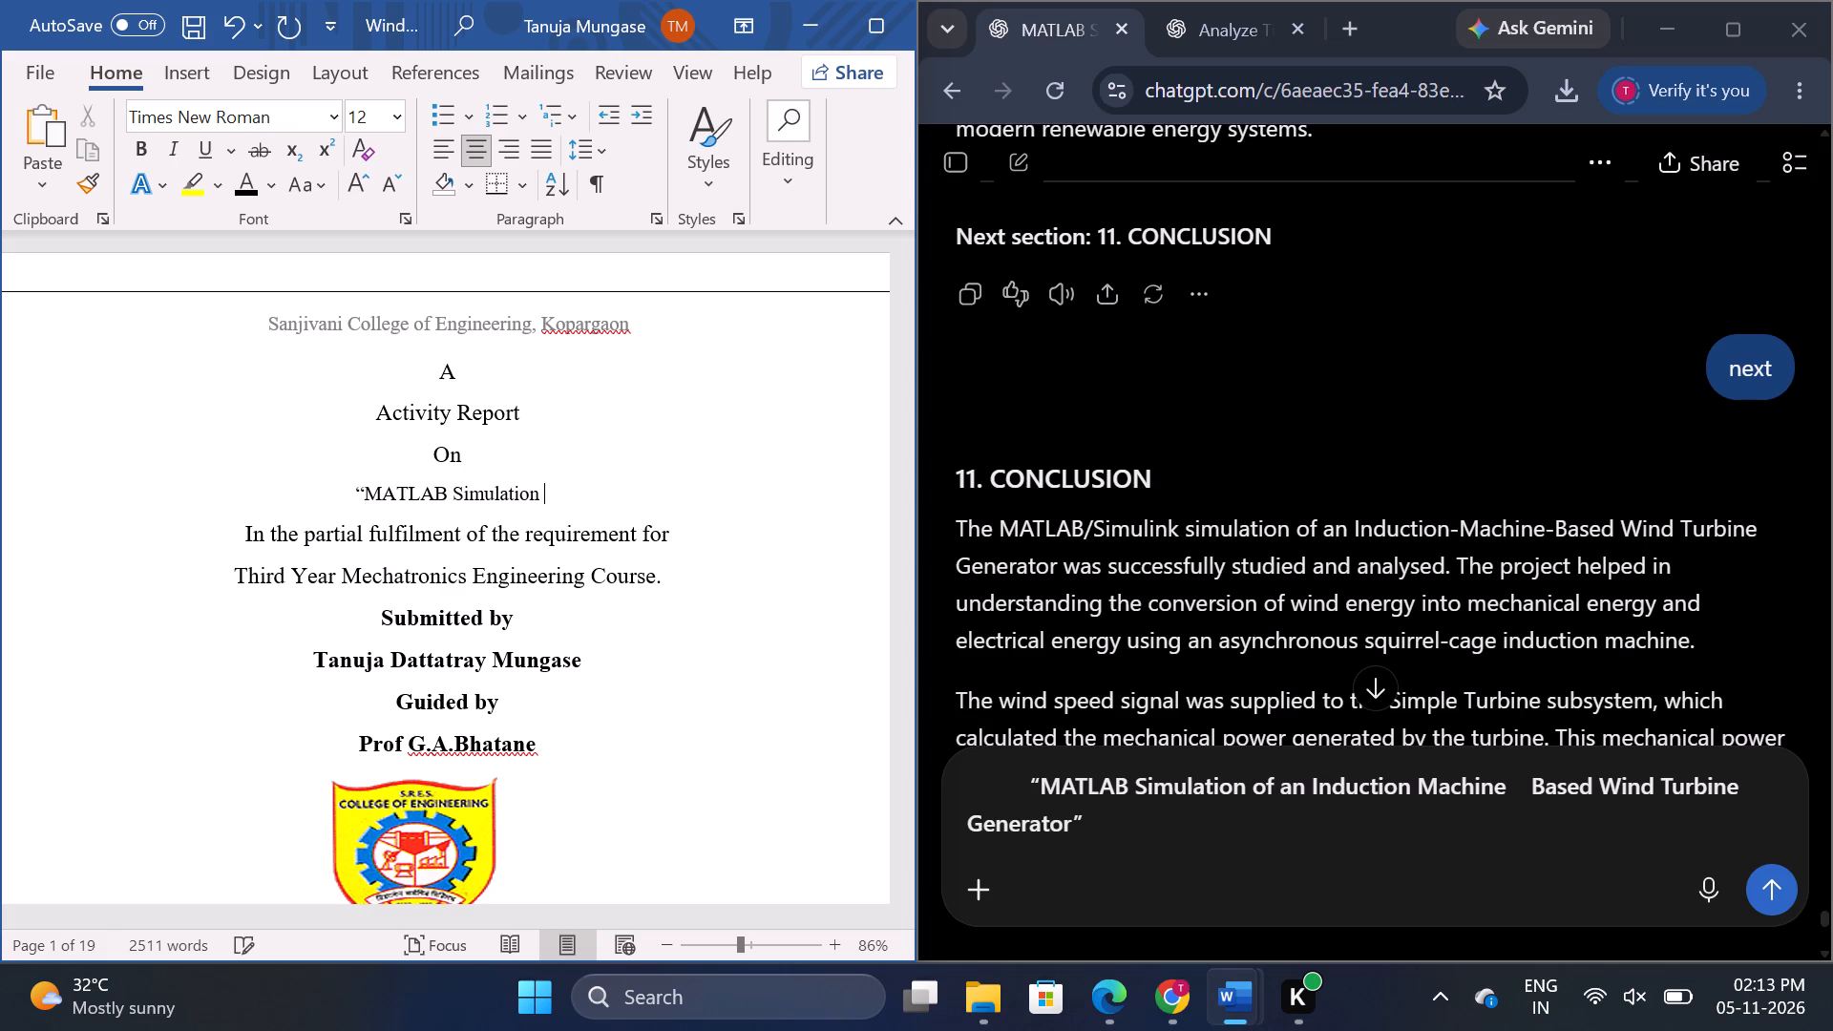
type("of")
key("space")
type("an Induction Machine")
key("space")
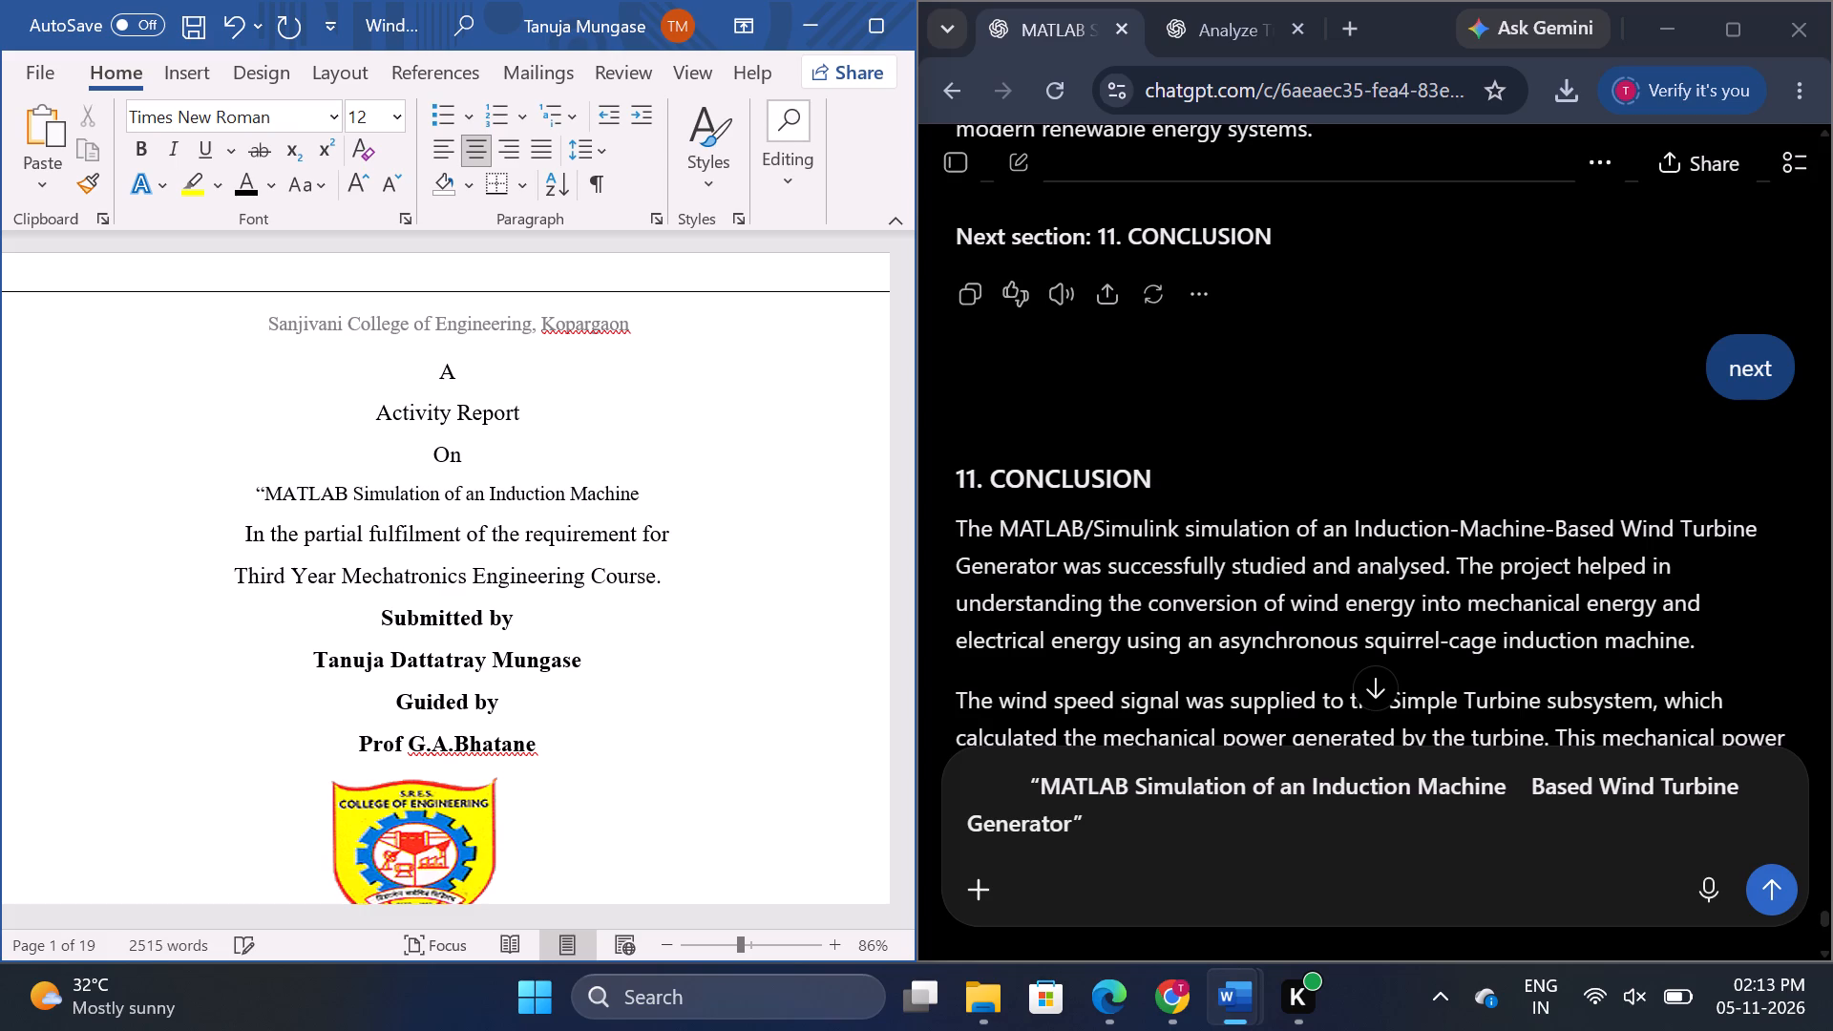
type("Based Wind Turbine")
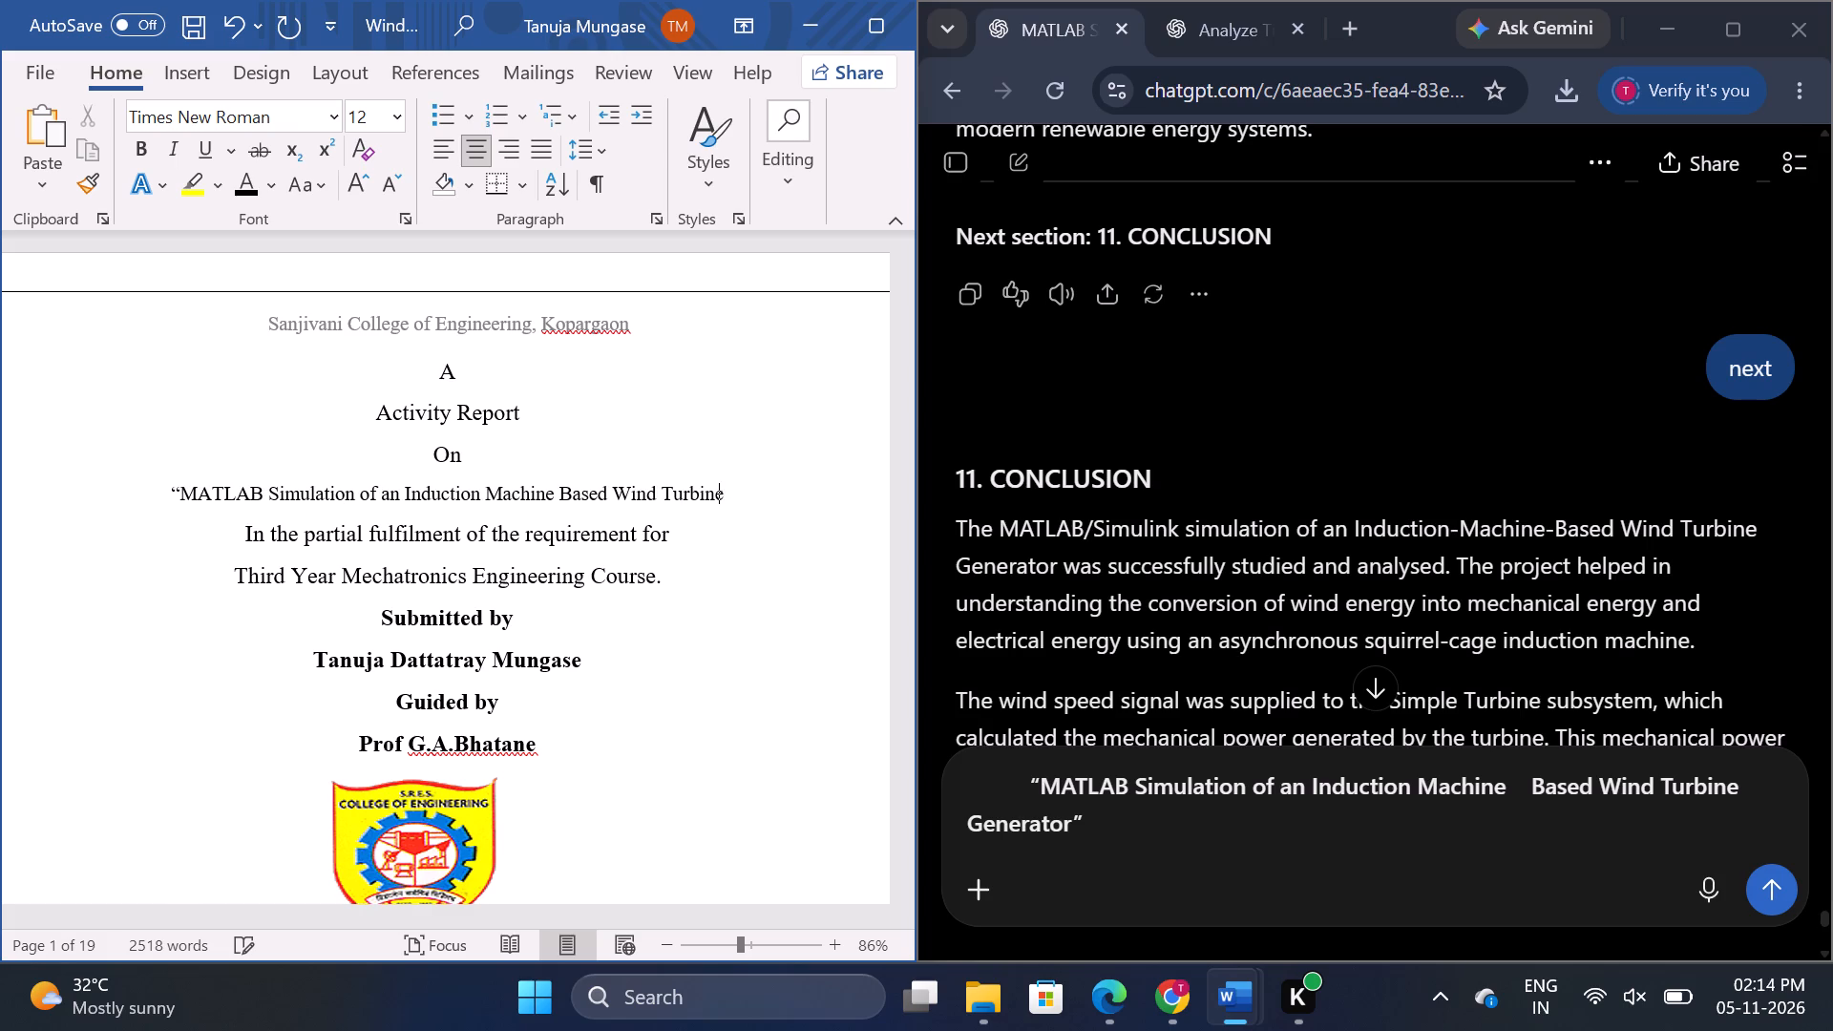
key("space")
type("Gen")
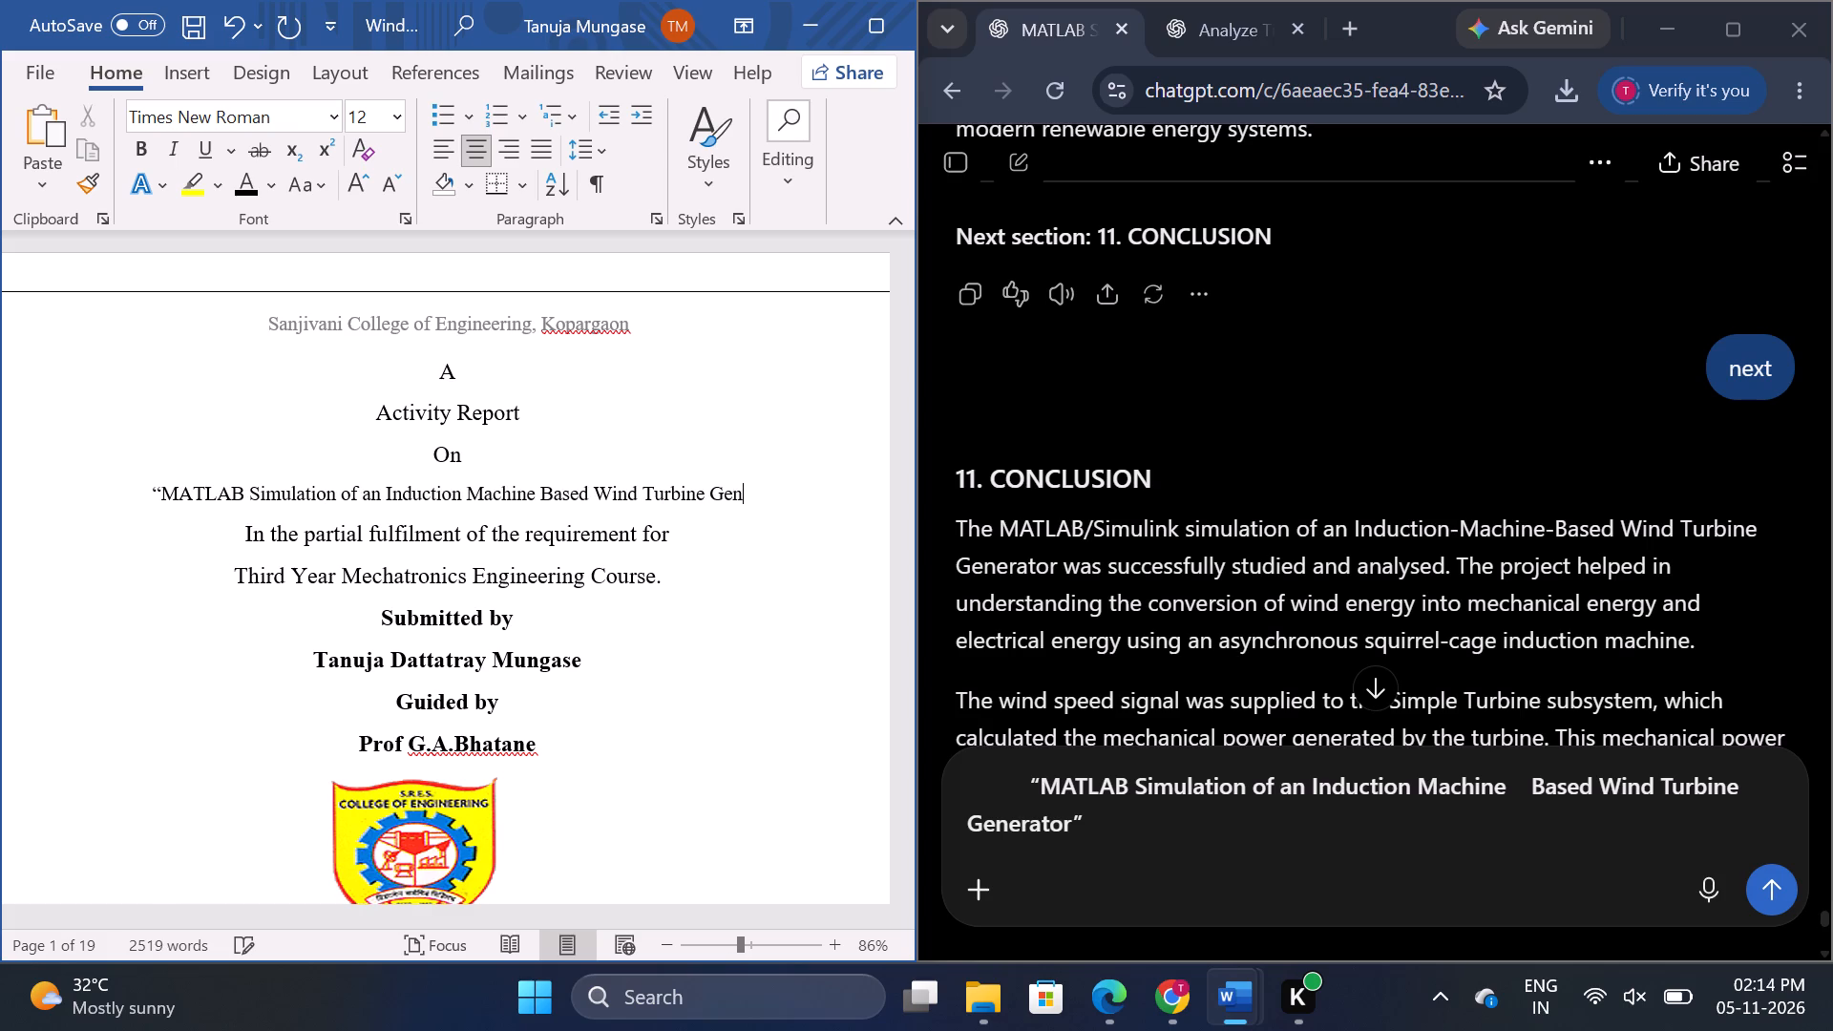
type("erator")
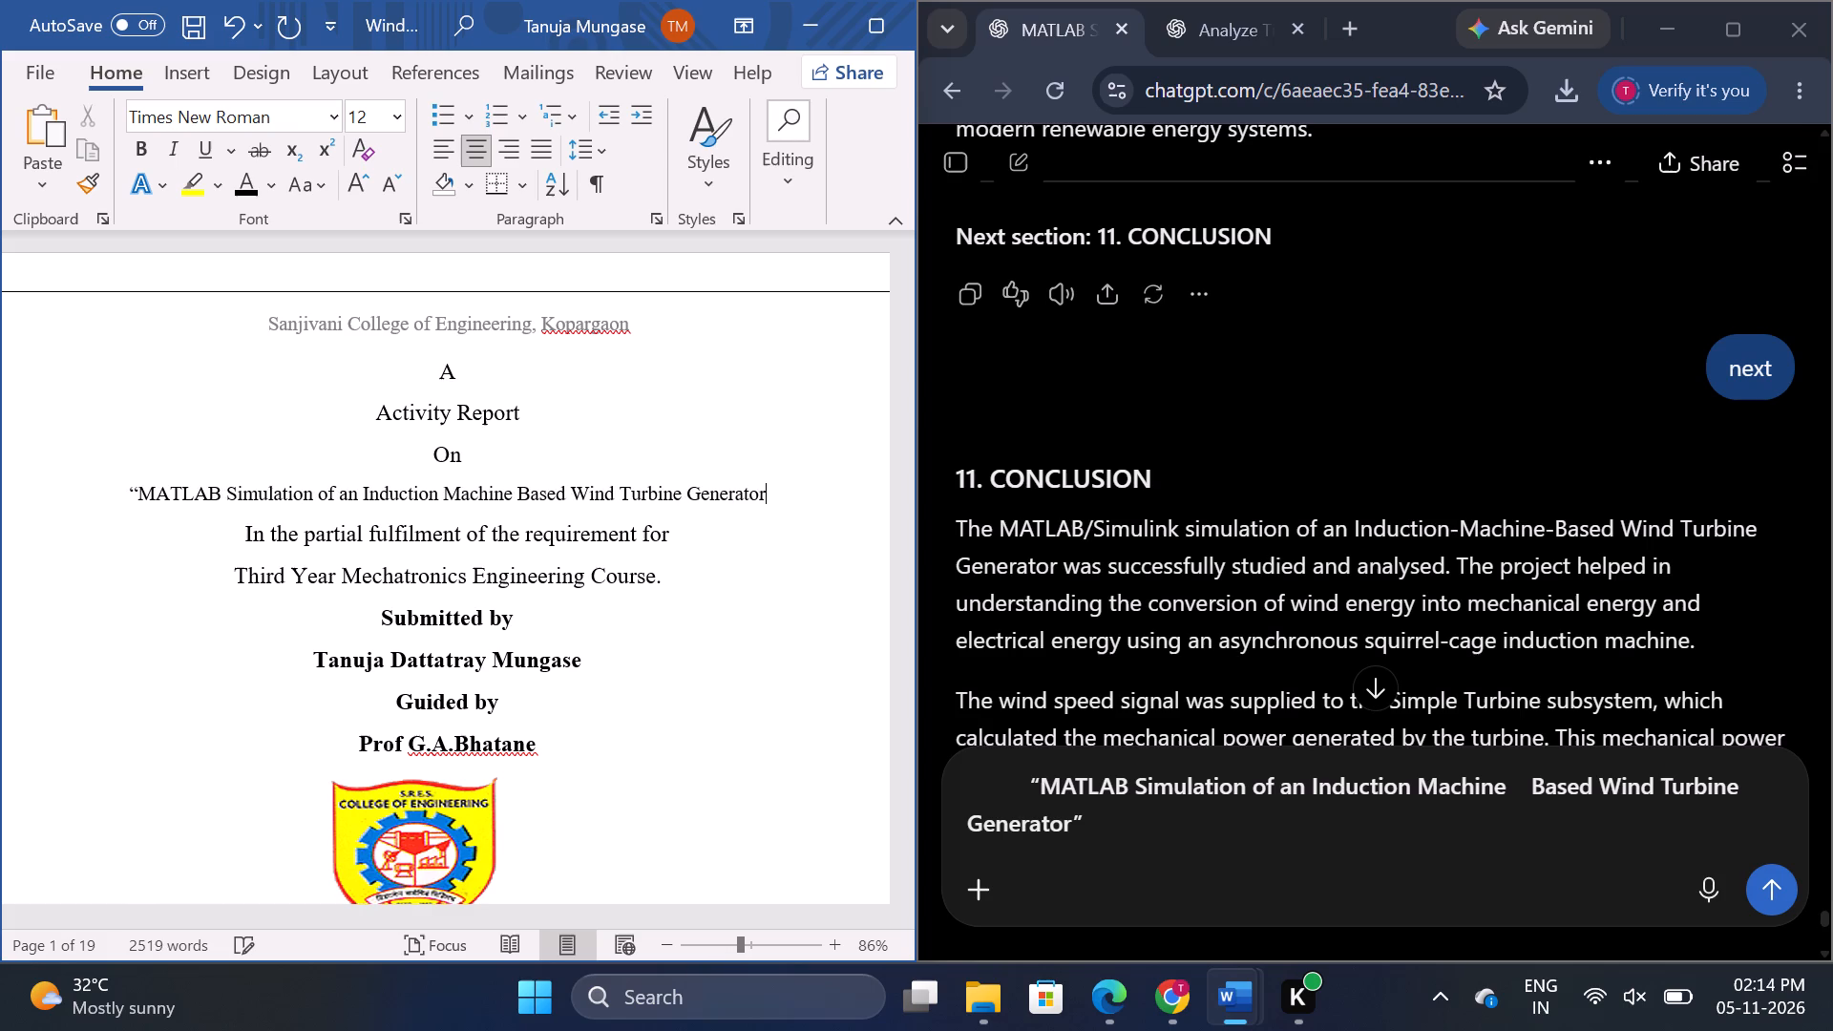
key("shift+quotedbl")
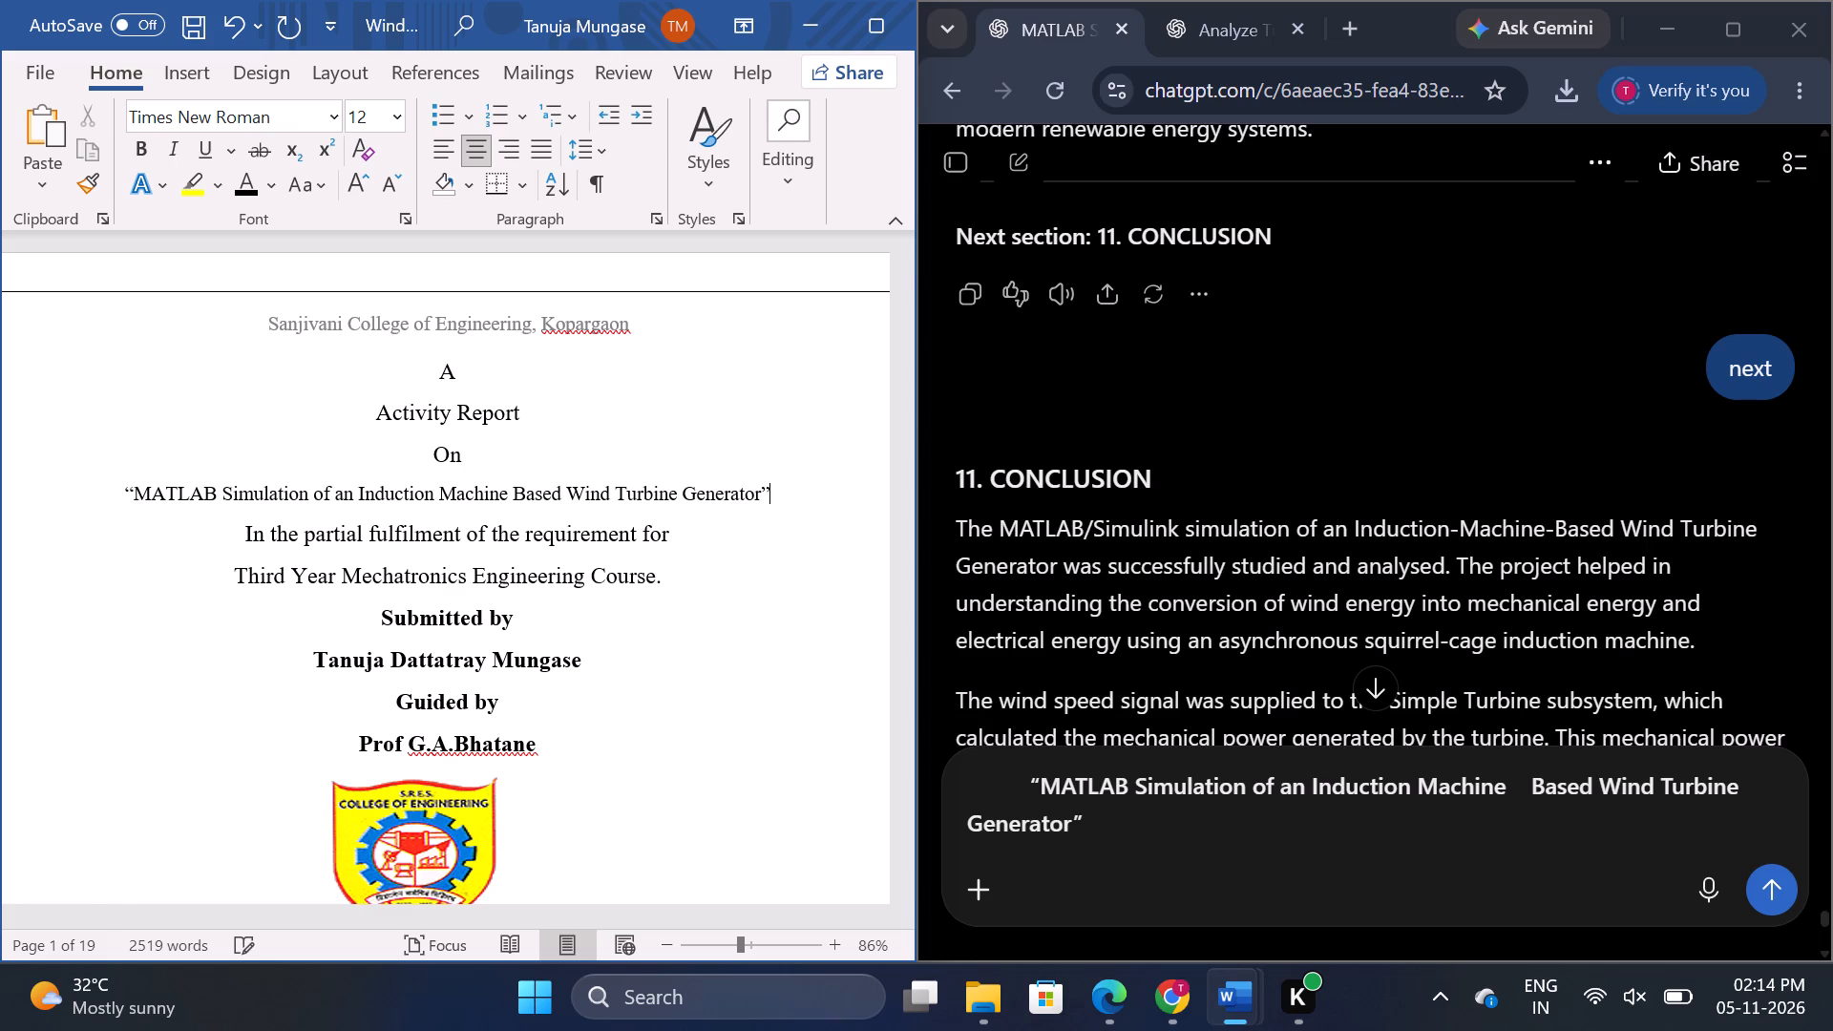
Format the whole report title on the cover page as 18 pt bold.
left_click_drag(116, 482, 702, 494)
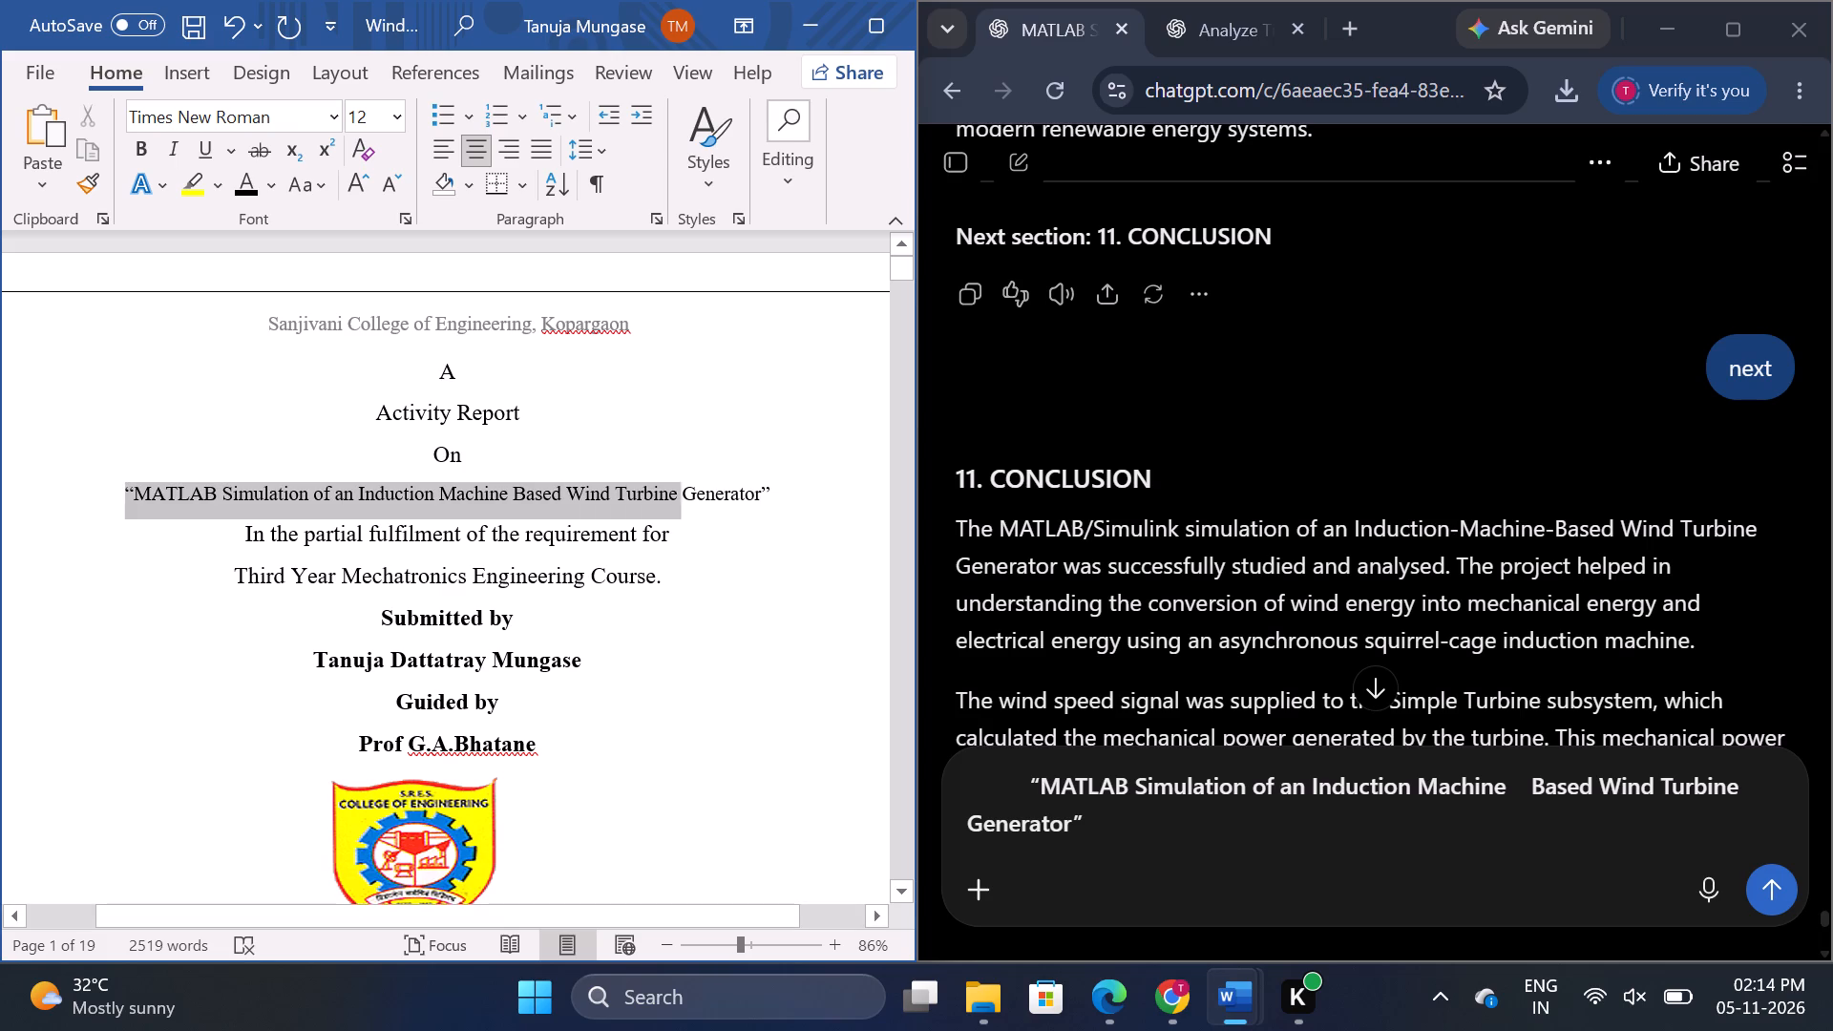
left_click_drag(702, 494, 779, 488)
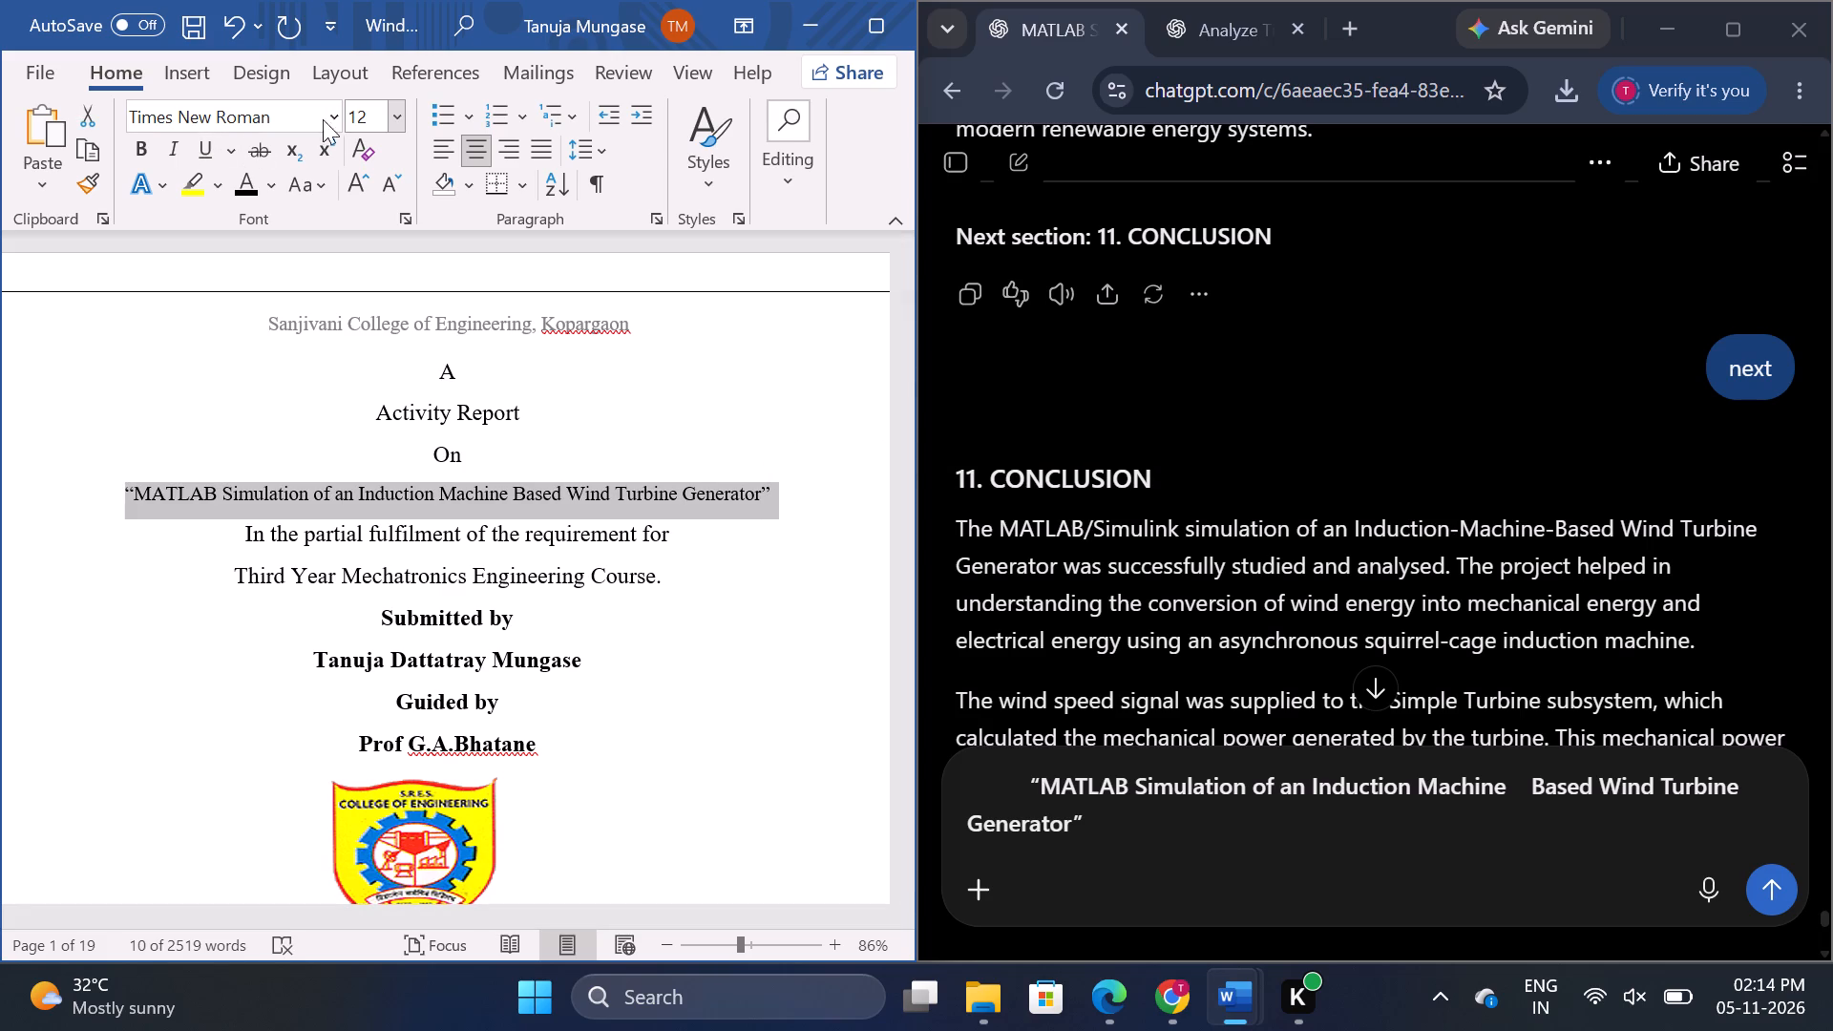
left_click(393, 123)
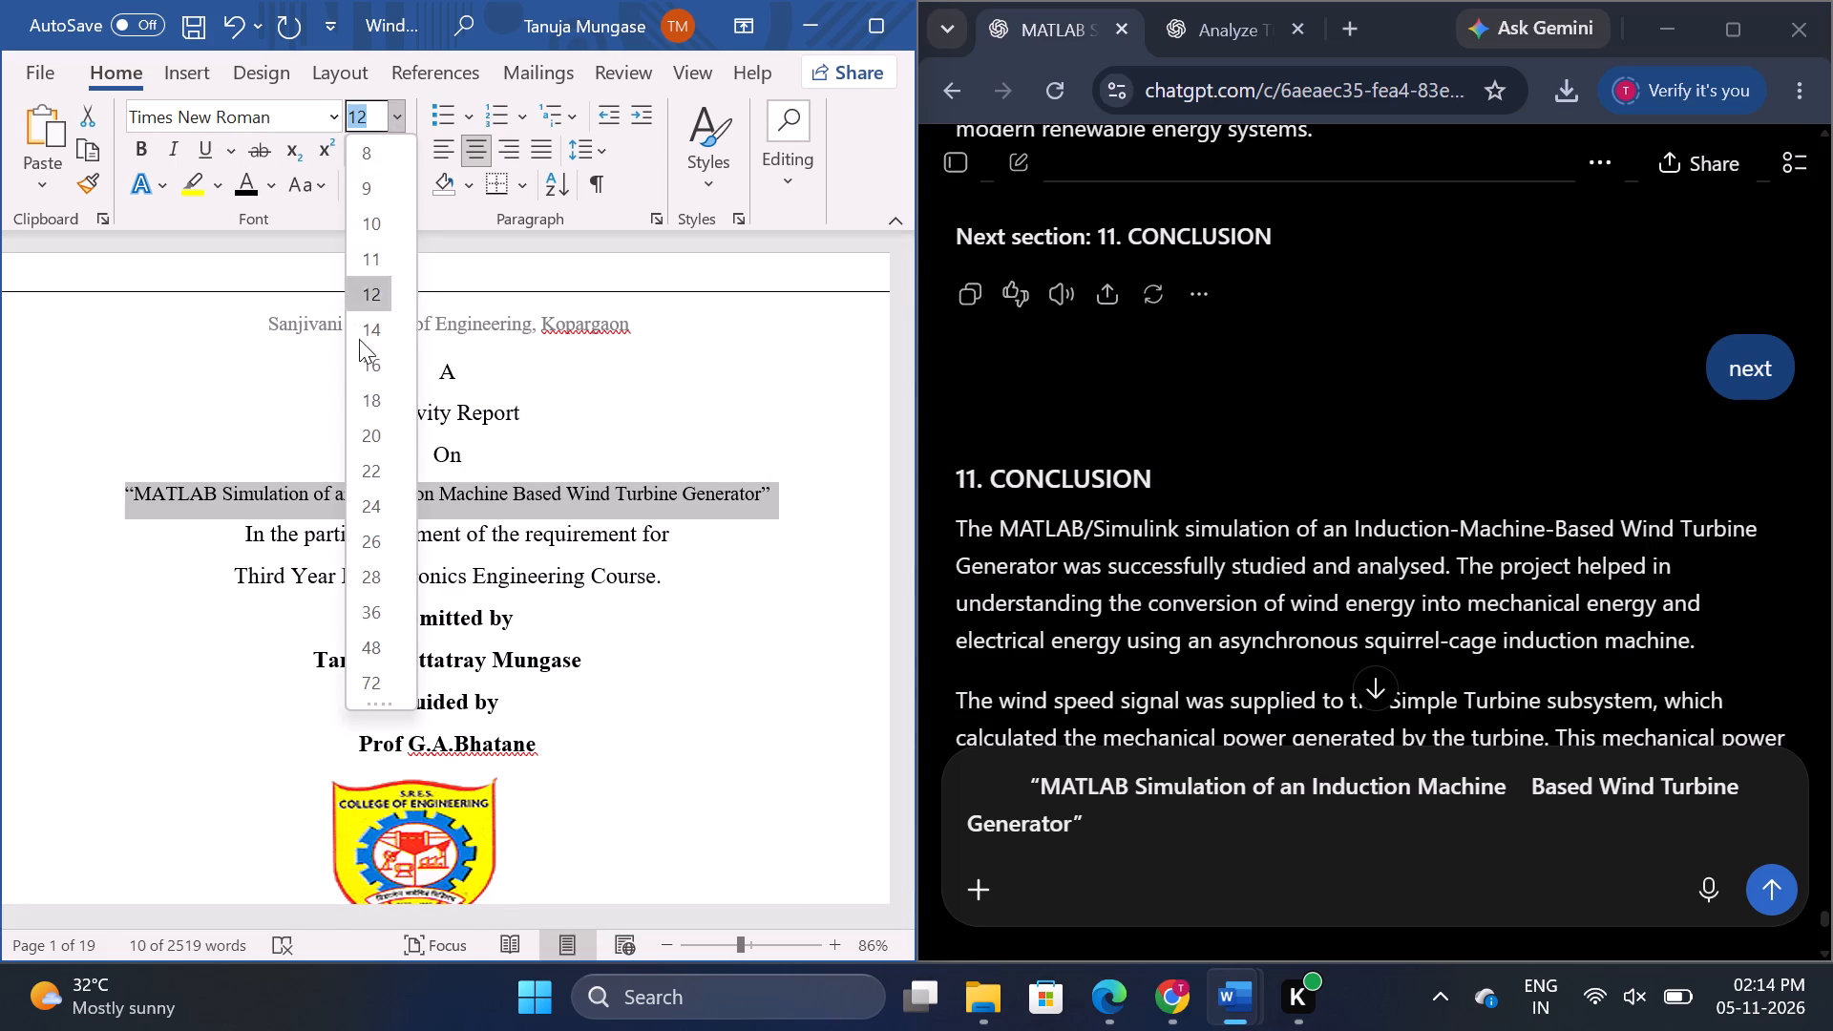
left_click(374, 406)
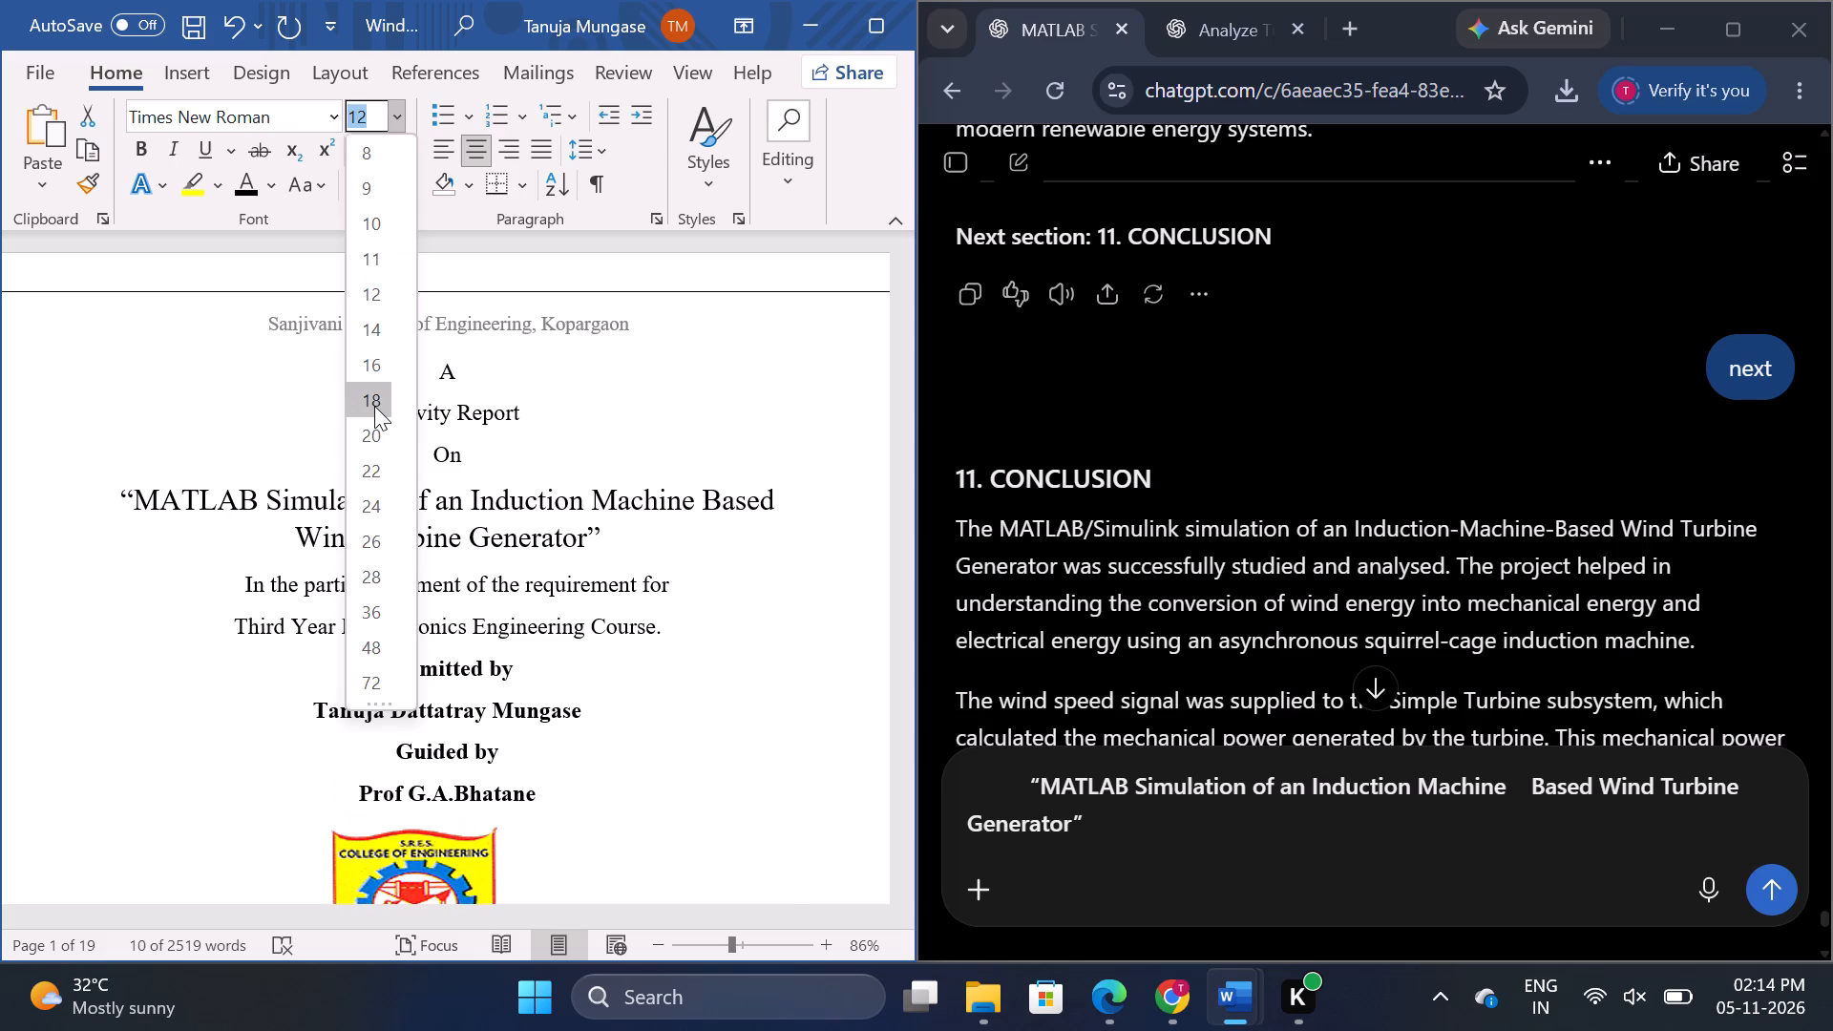
left_click(143, 155)
left_click(319, 424)
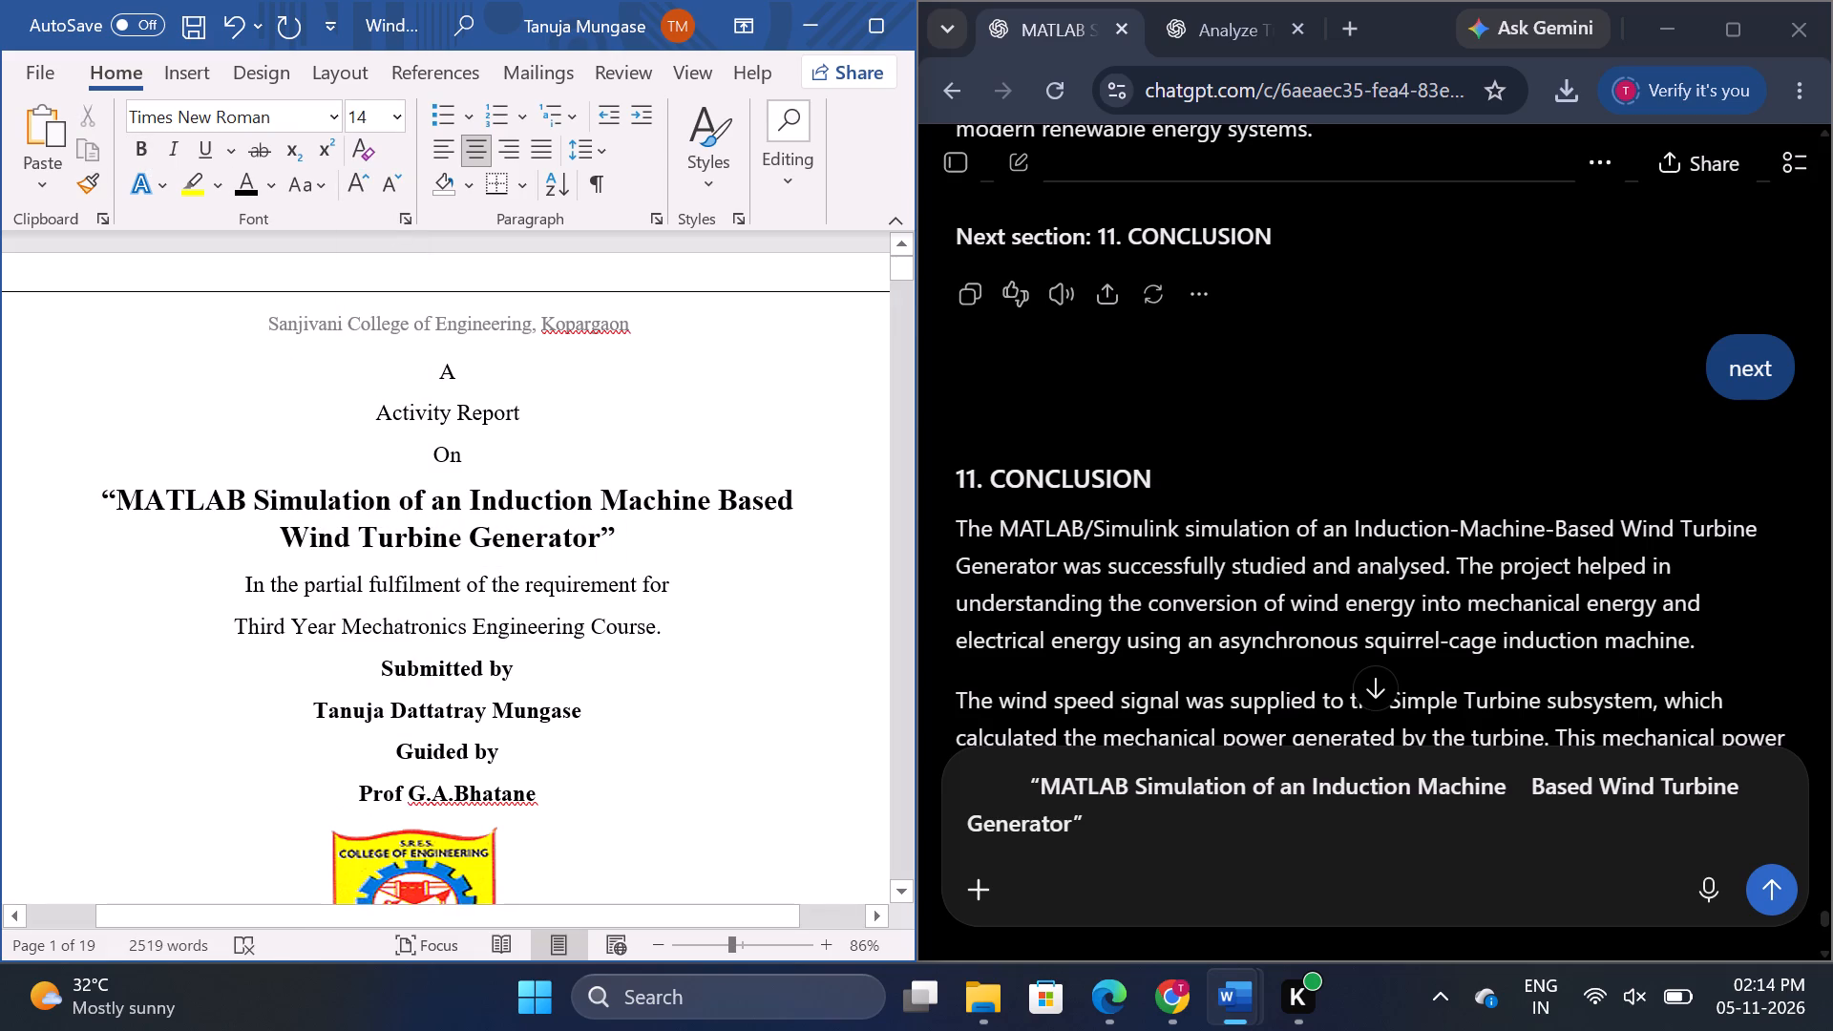
Maximize the Word window, check the cover page, and review the report's pages through the last one in the print preview.
left_click(824, 25)
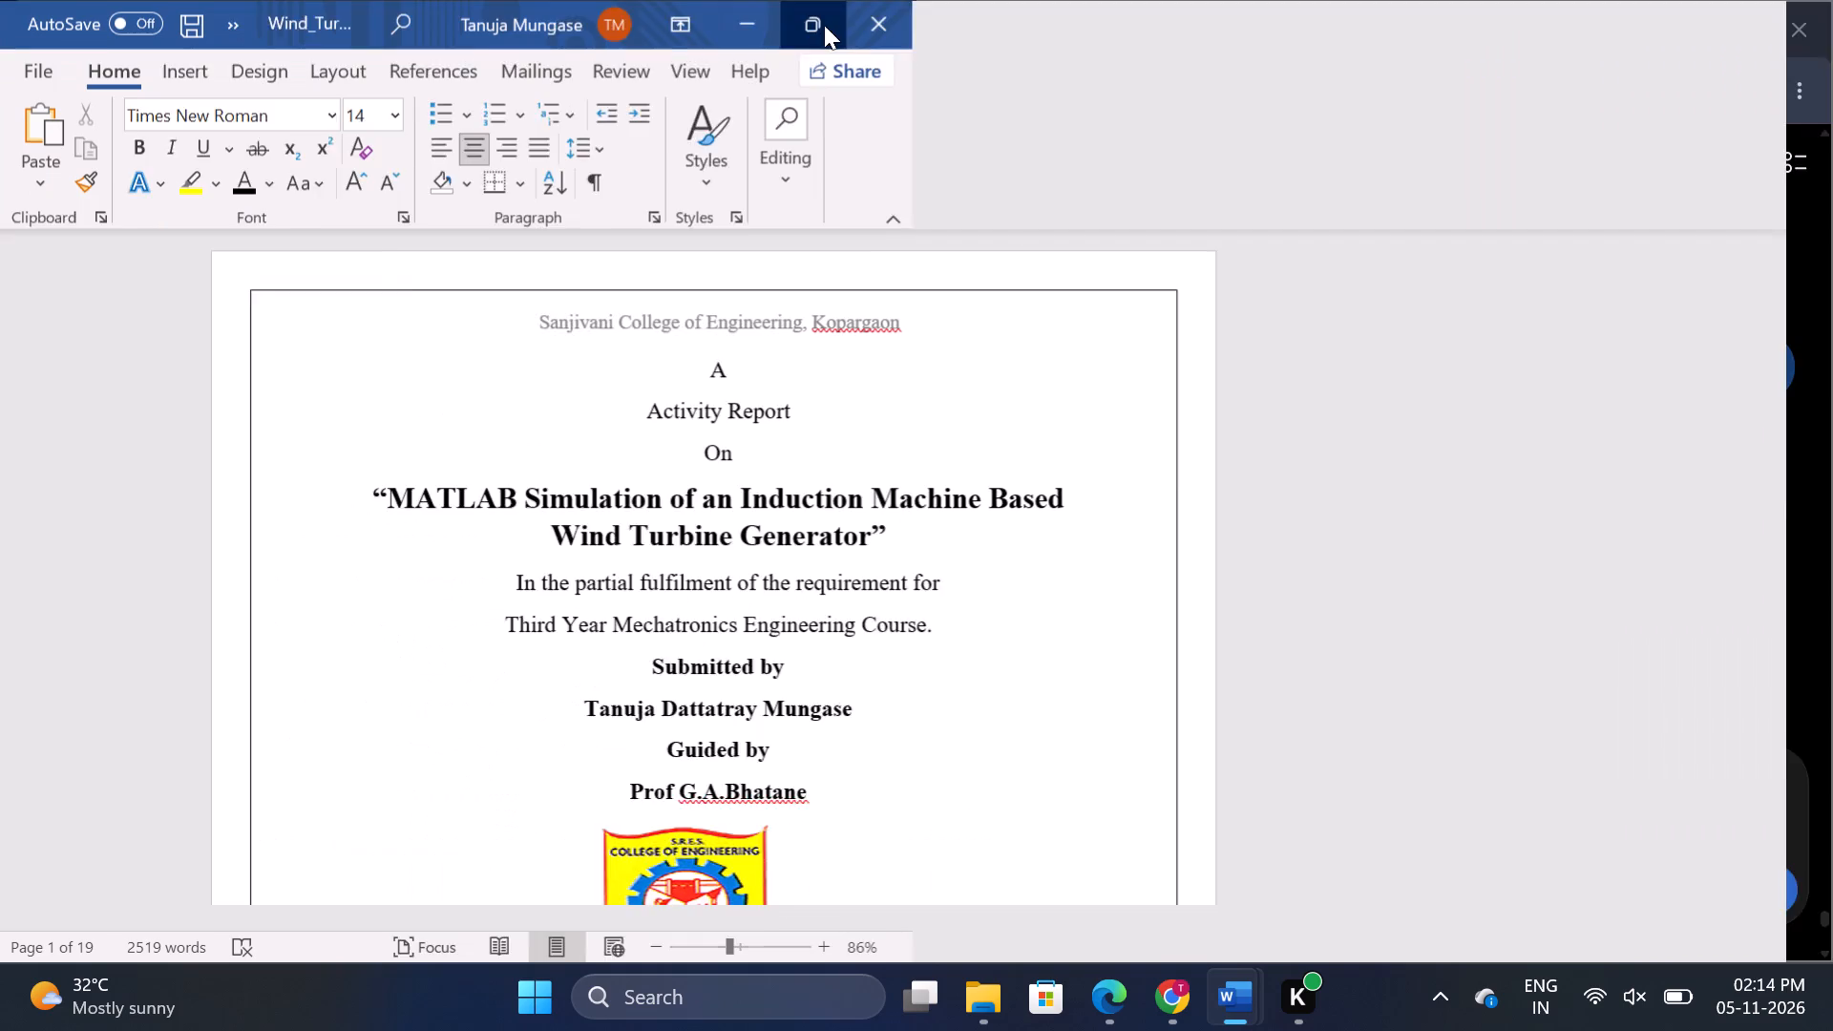
scroll(1255, 600, "down", 1)
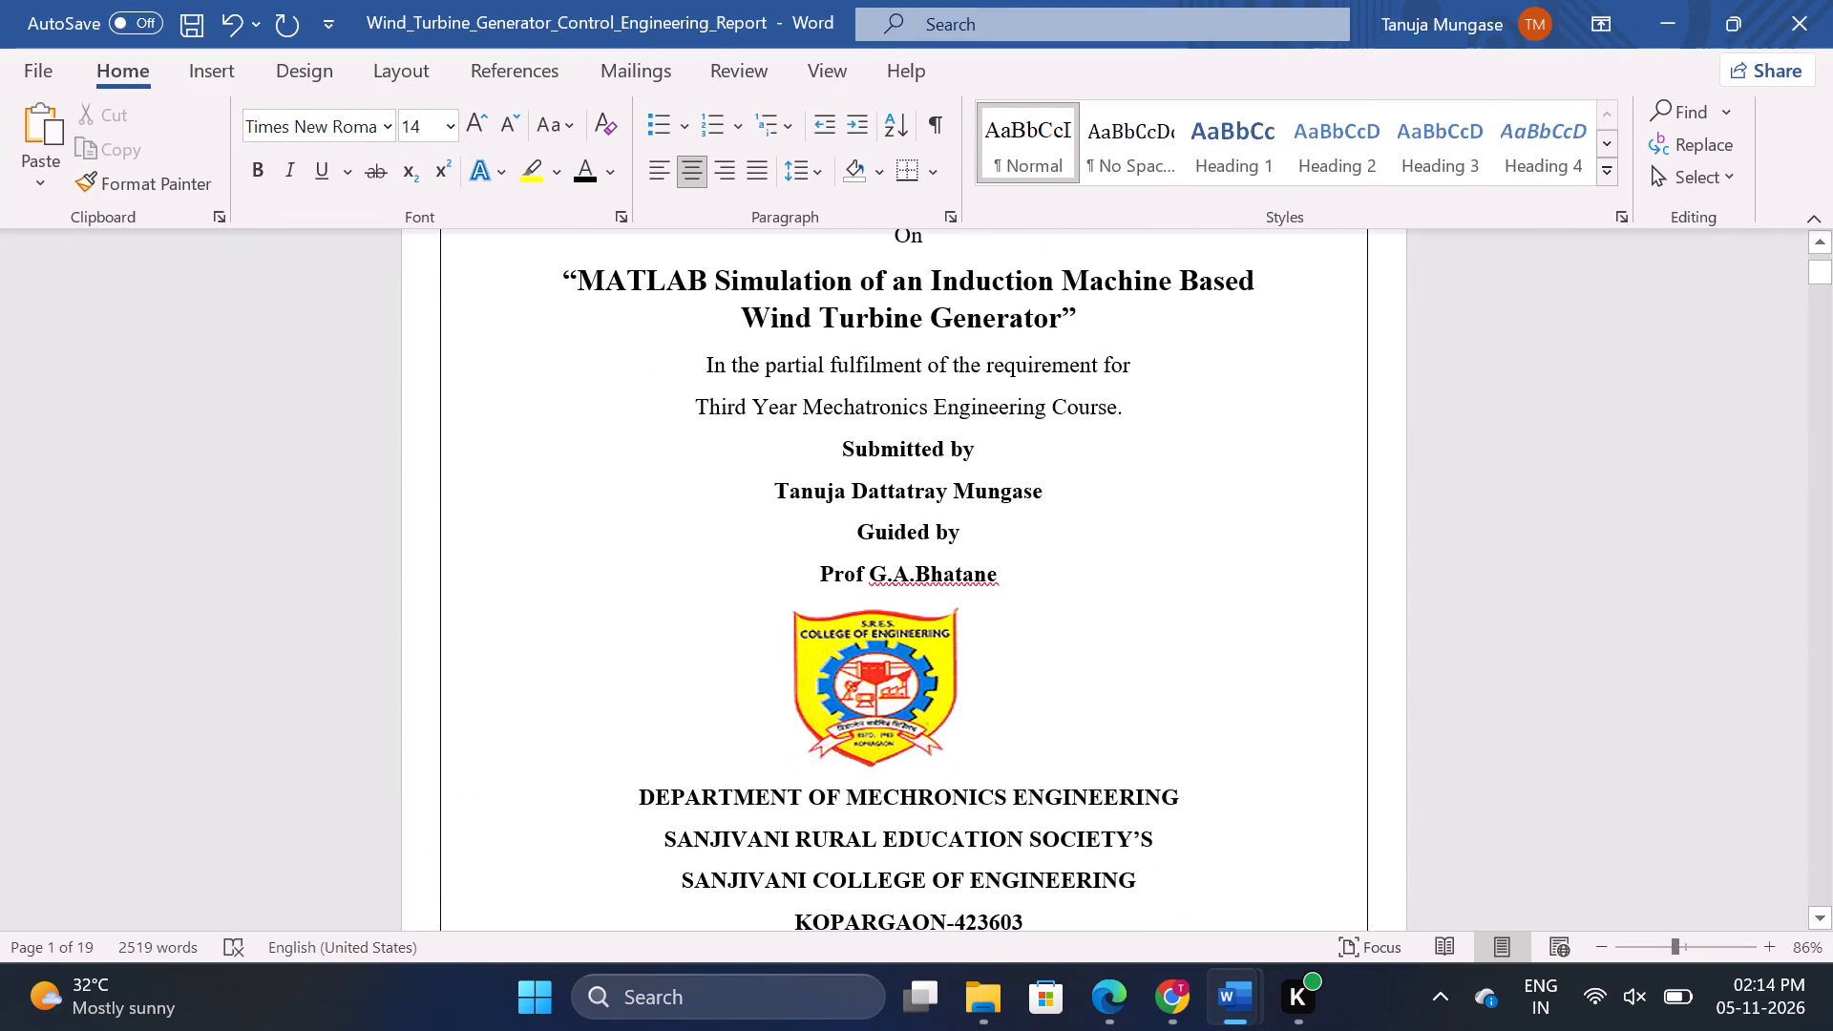
scroll(1003, 624, "down", 2)
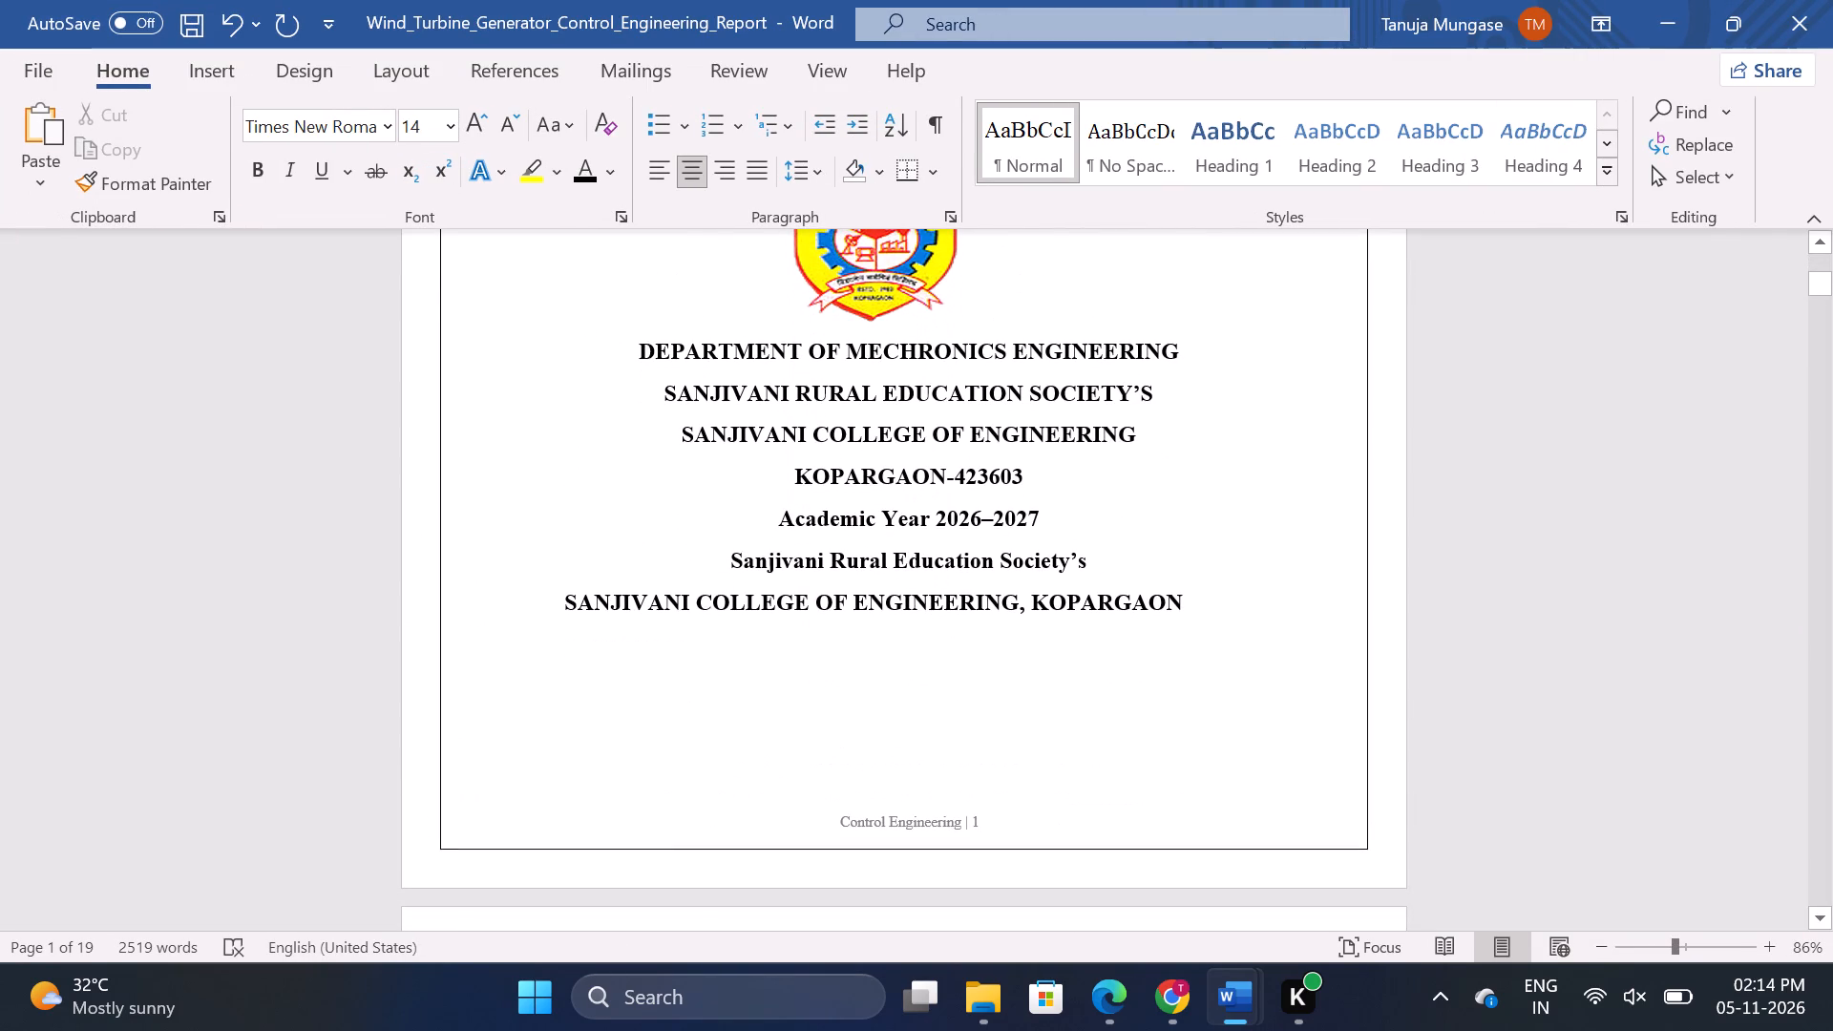
key("ctrl+p")
scroll(1118, 556, "down", 1)
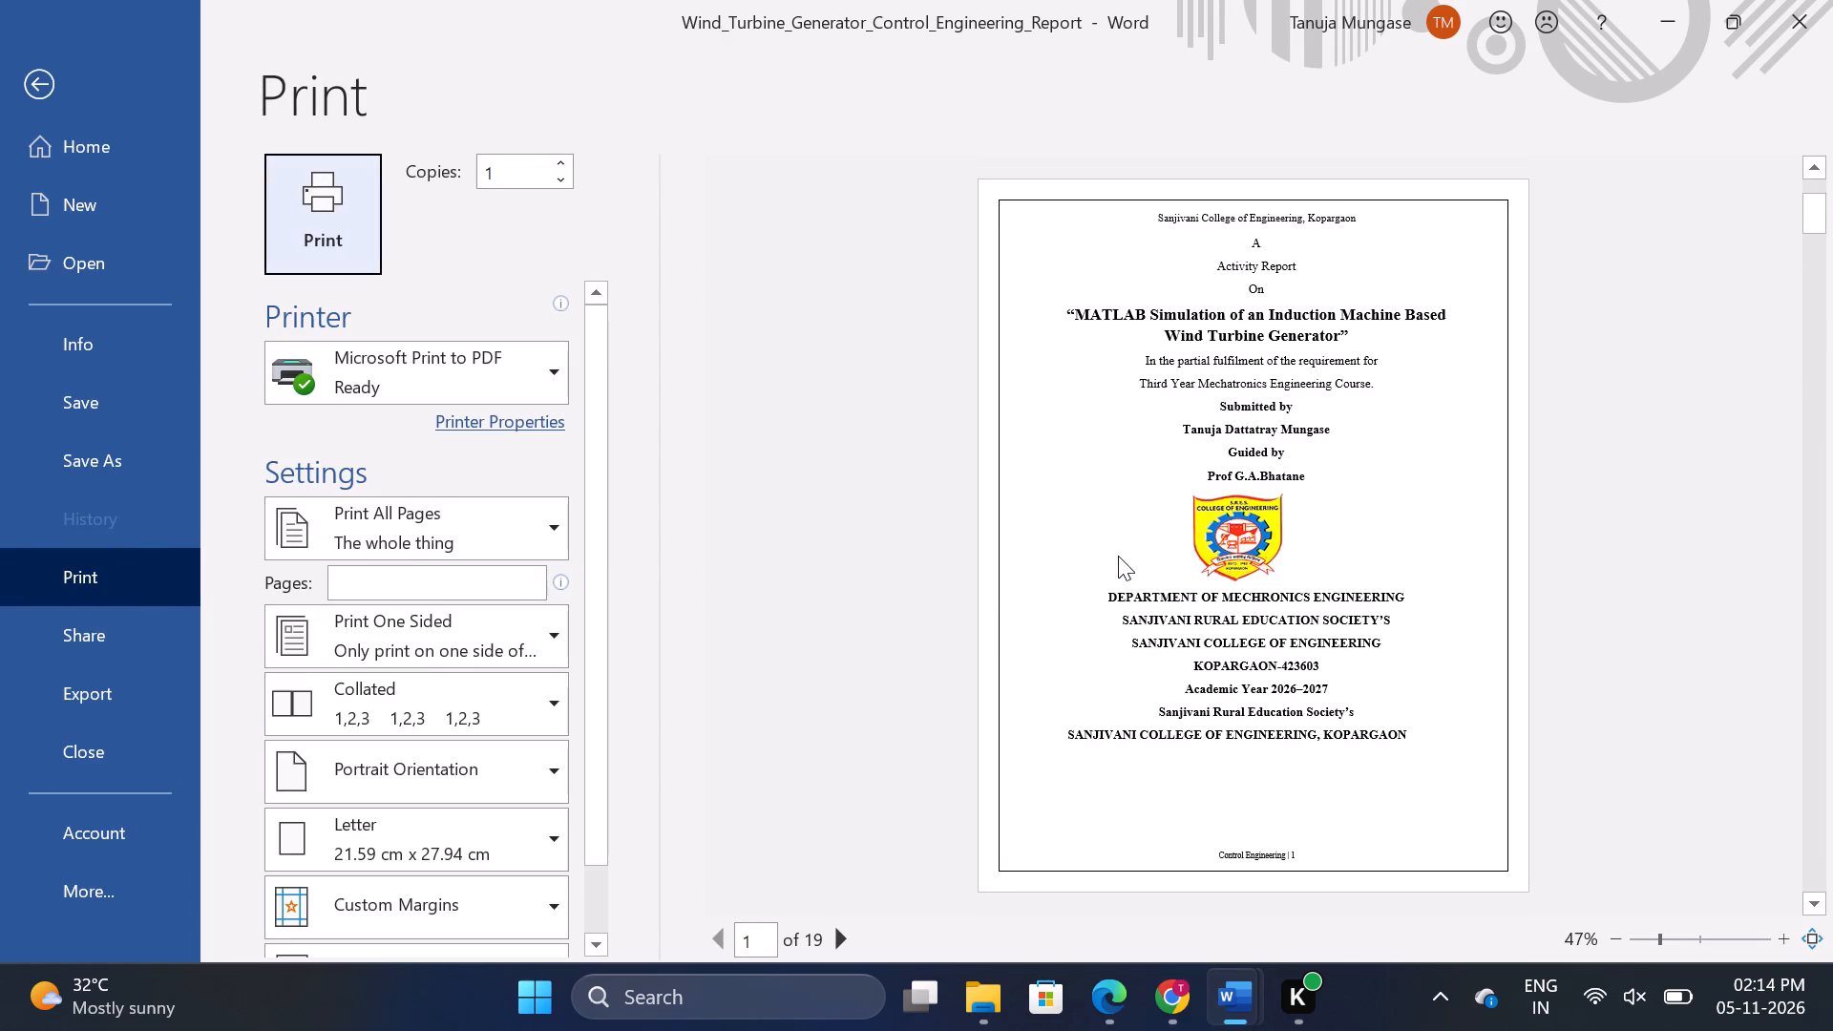
scroll(1118, 556, "down", 3)
scroll(1118, 556, "down", 3, "ctrl")
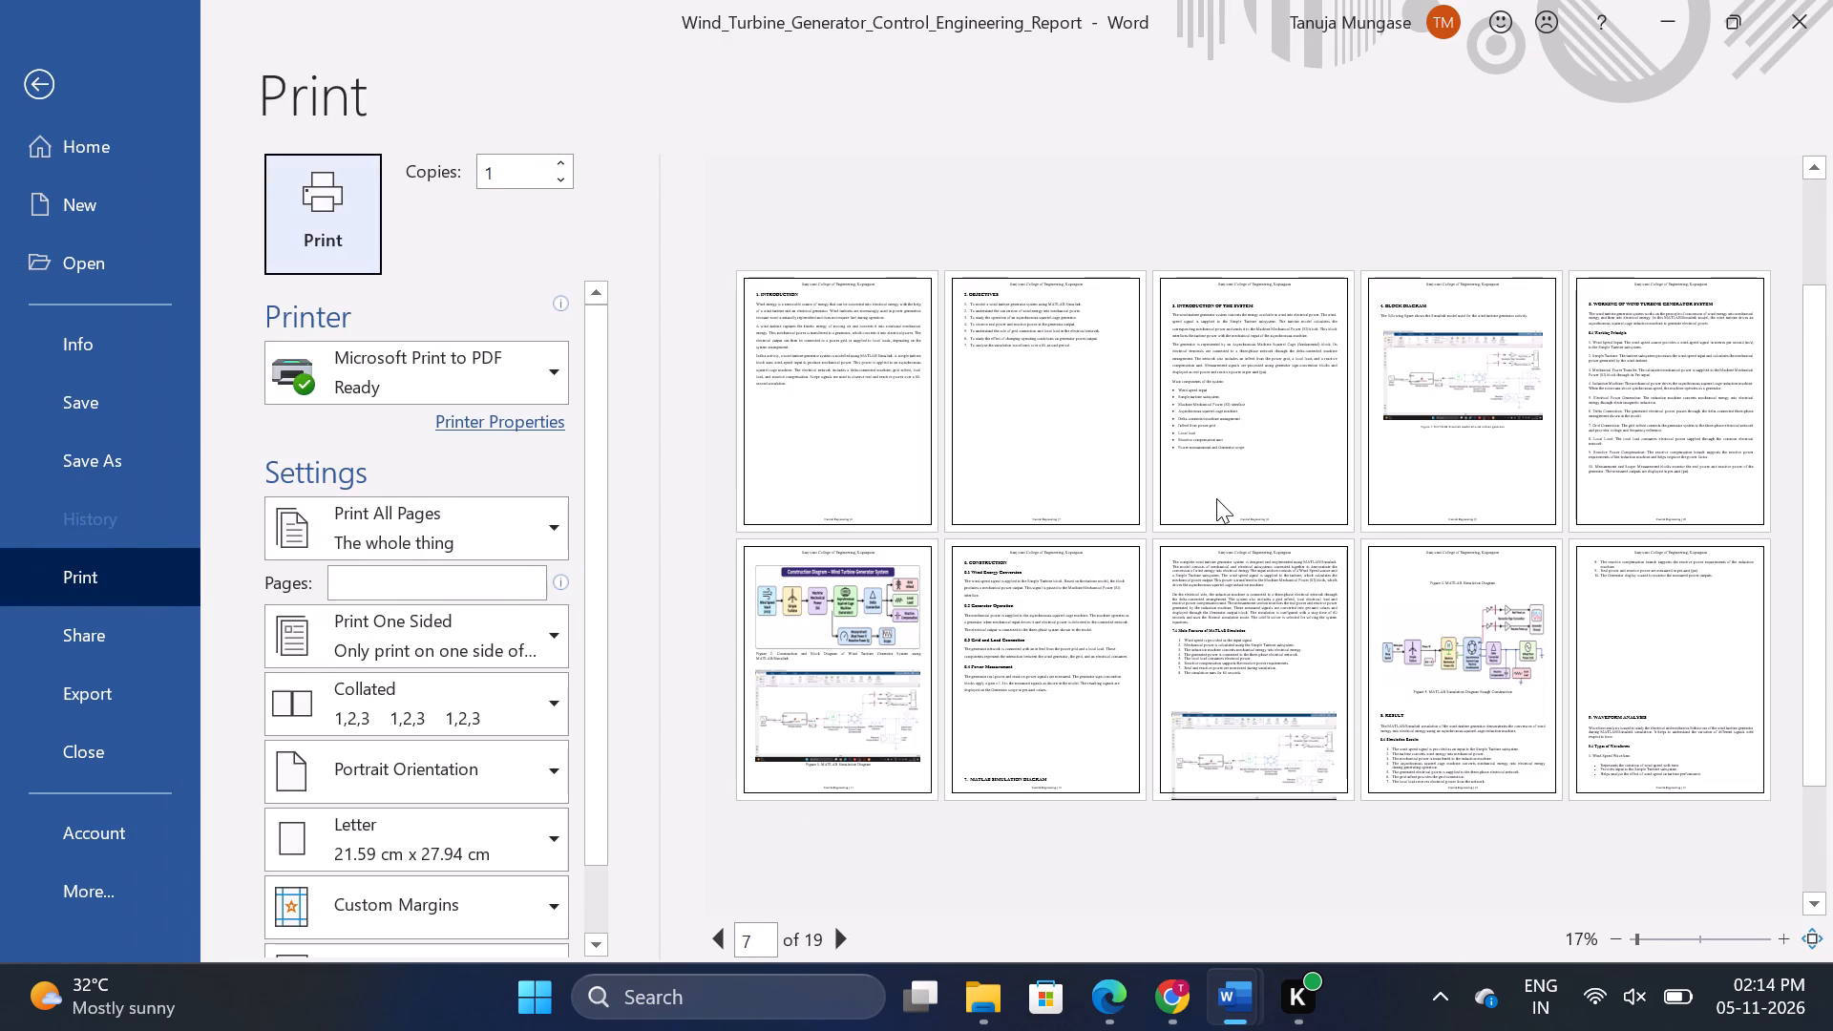
scroll(1216, 498, "down", 1)
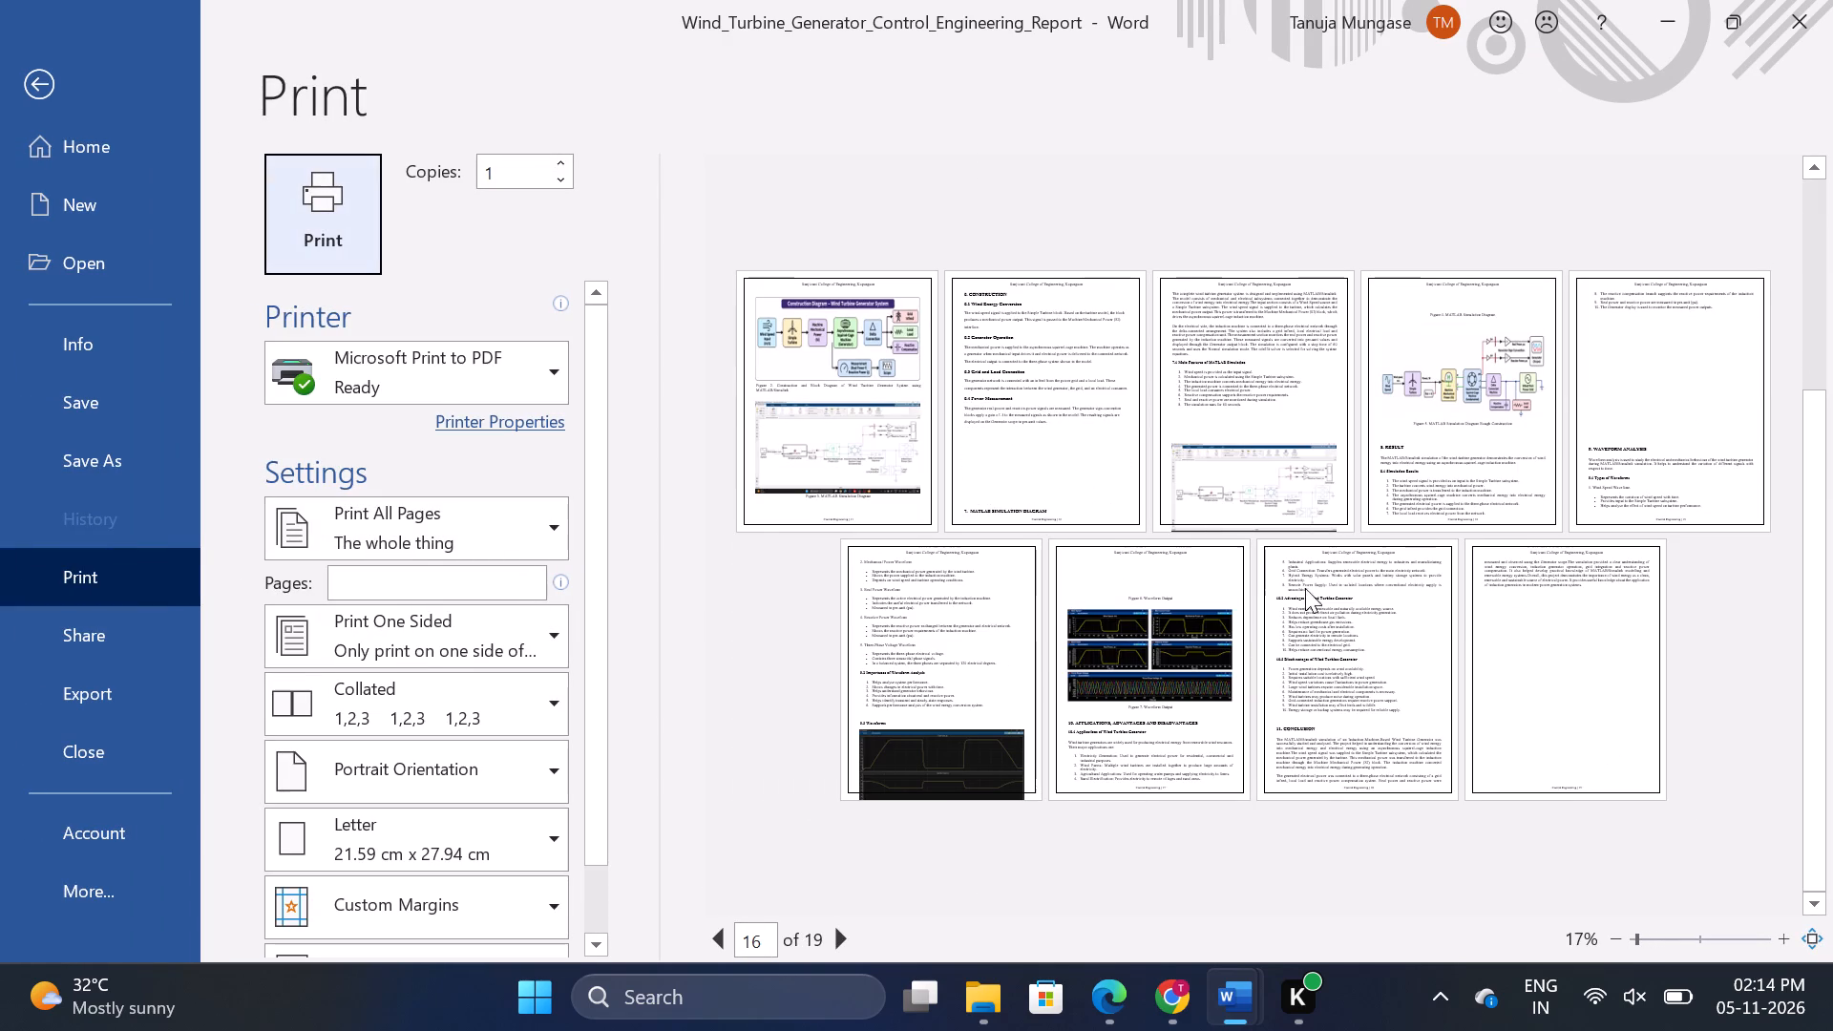
scroll(1462, 642, "down", 1)
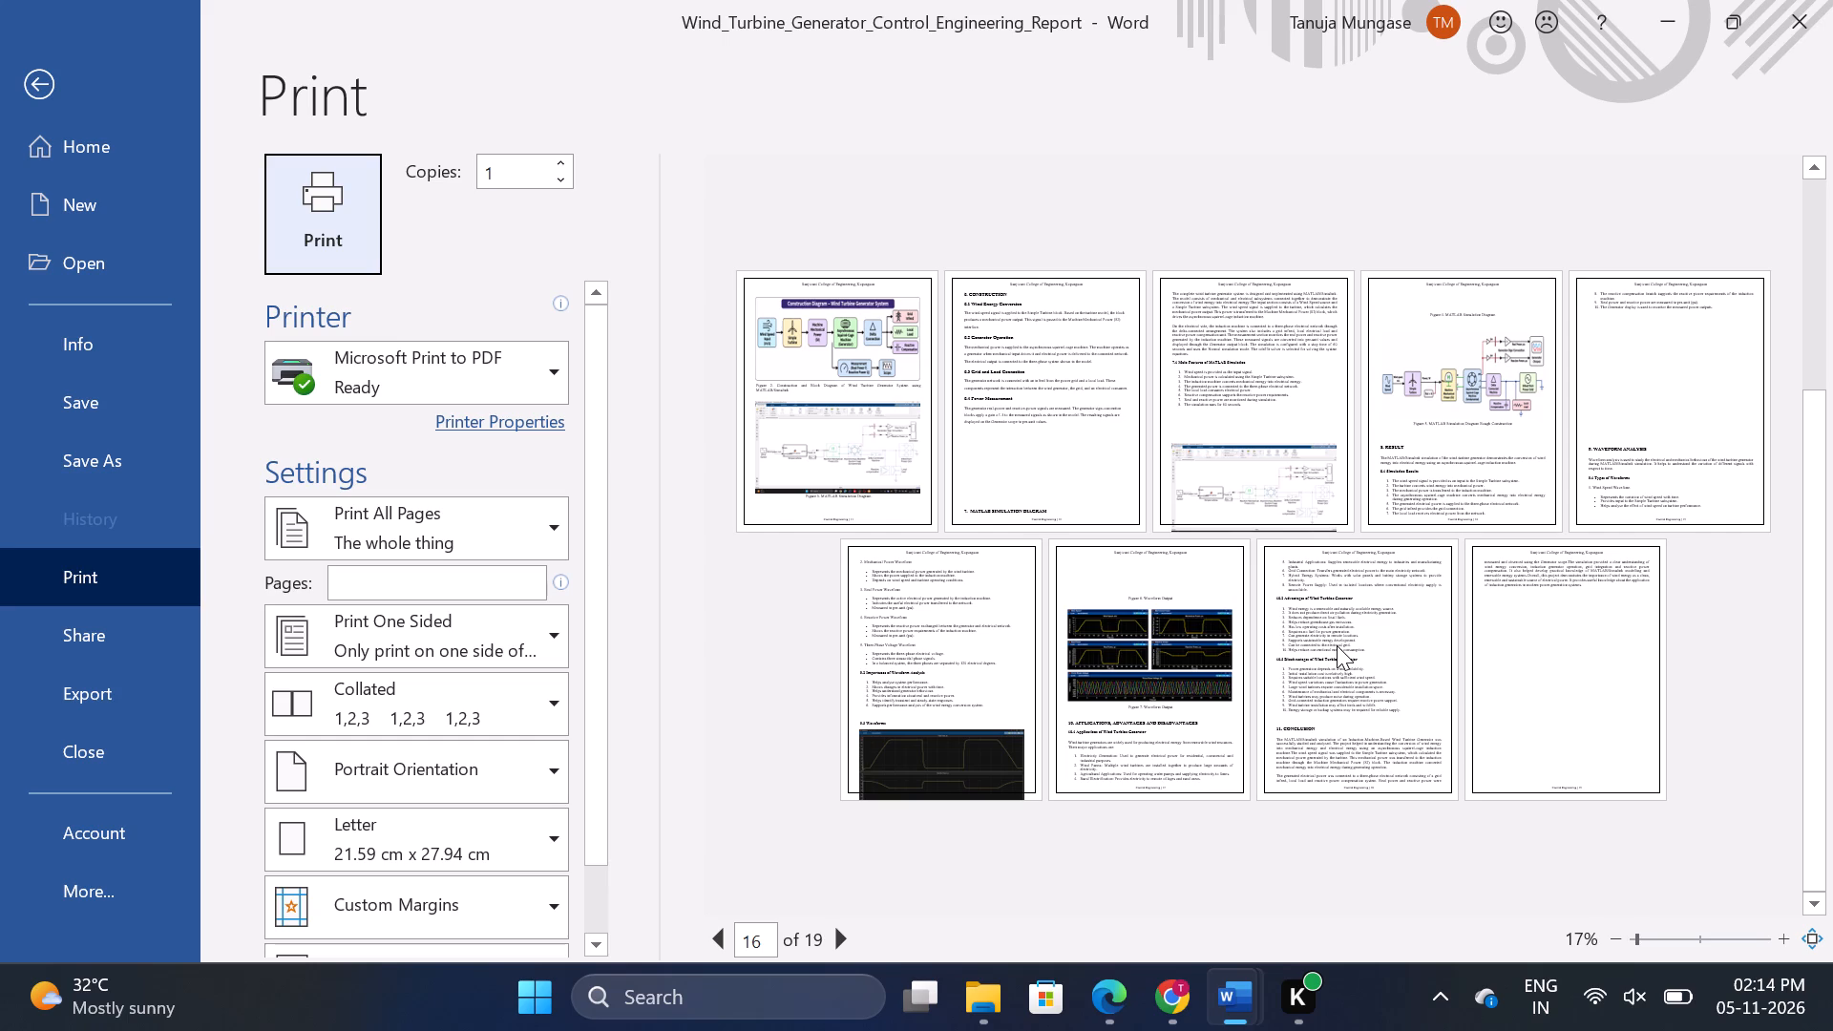
Switch to the ChatGPT browser window and minimize it.
key("alt+Tab")
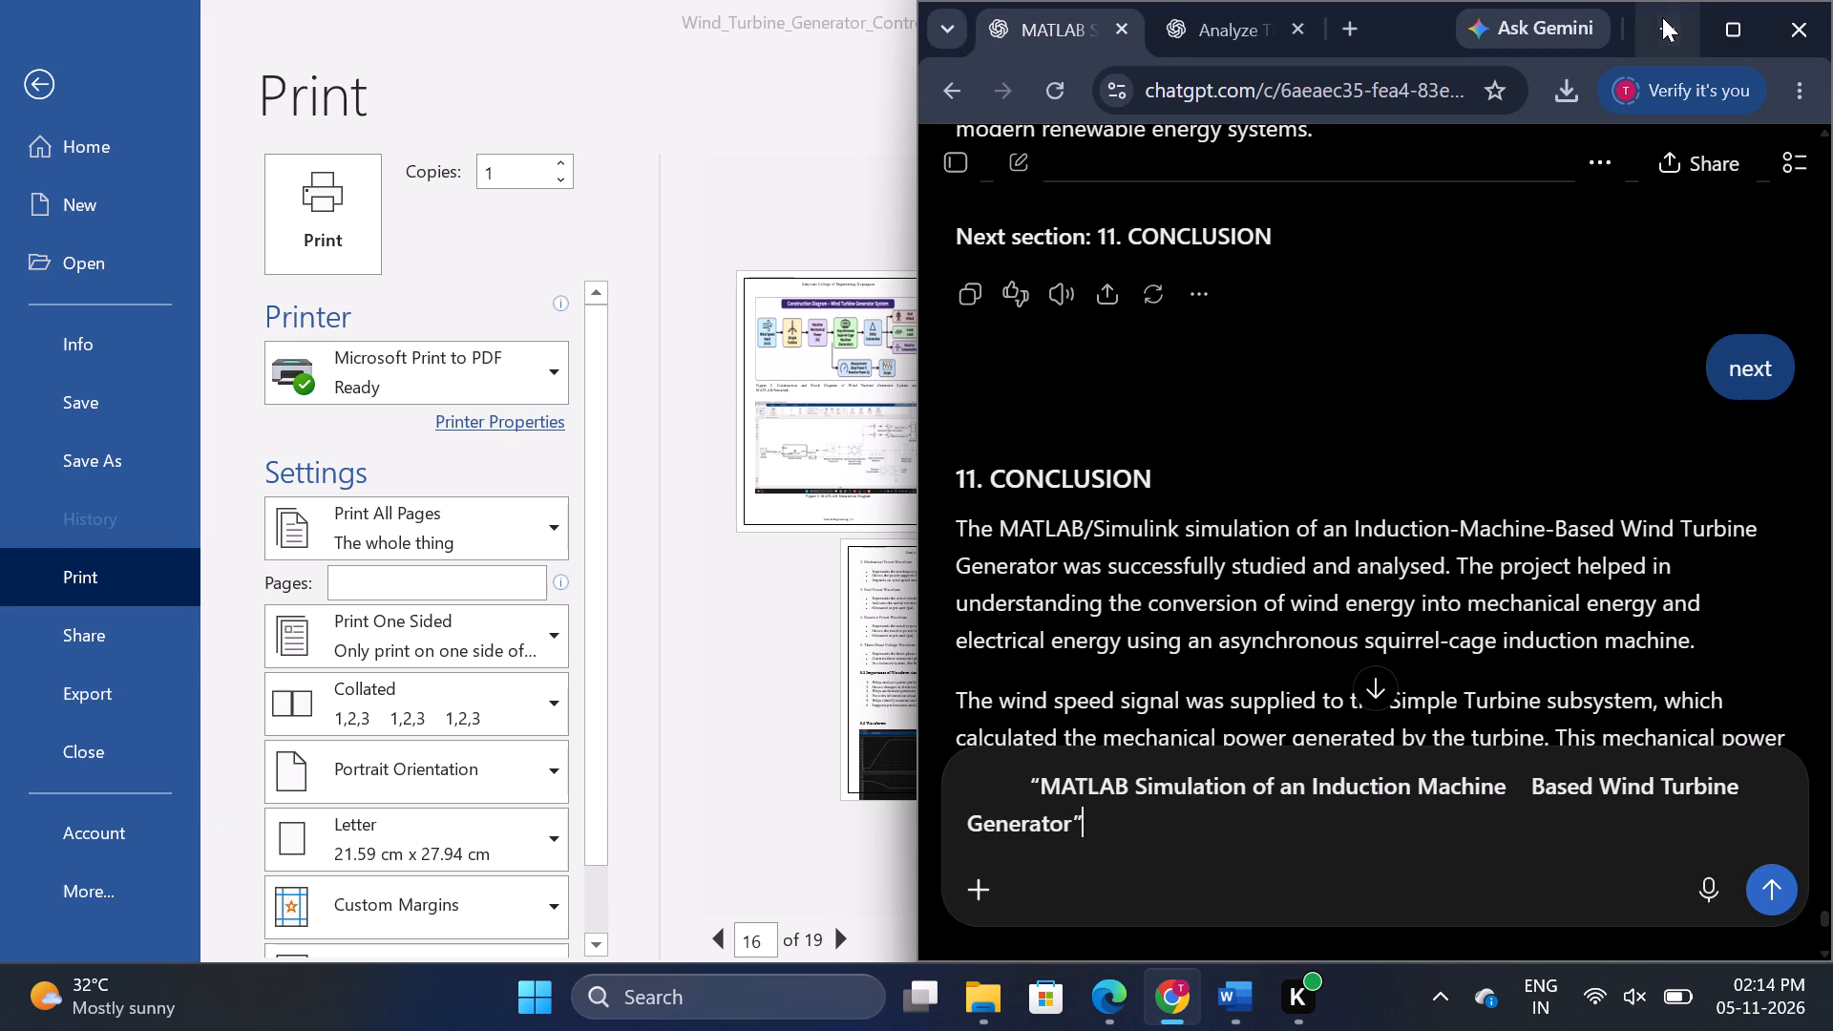
left_click(1663, 18)
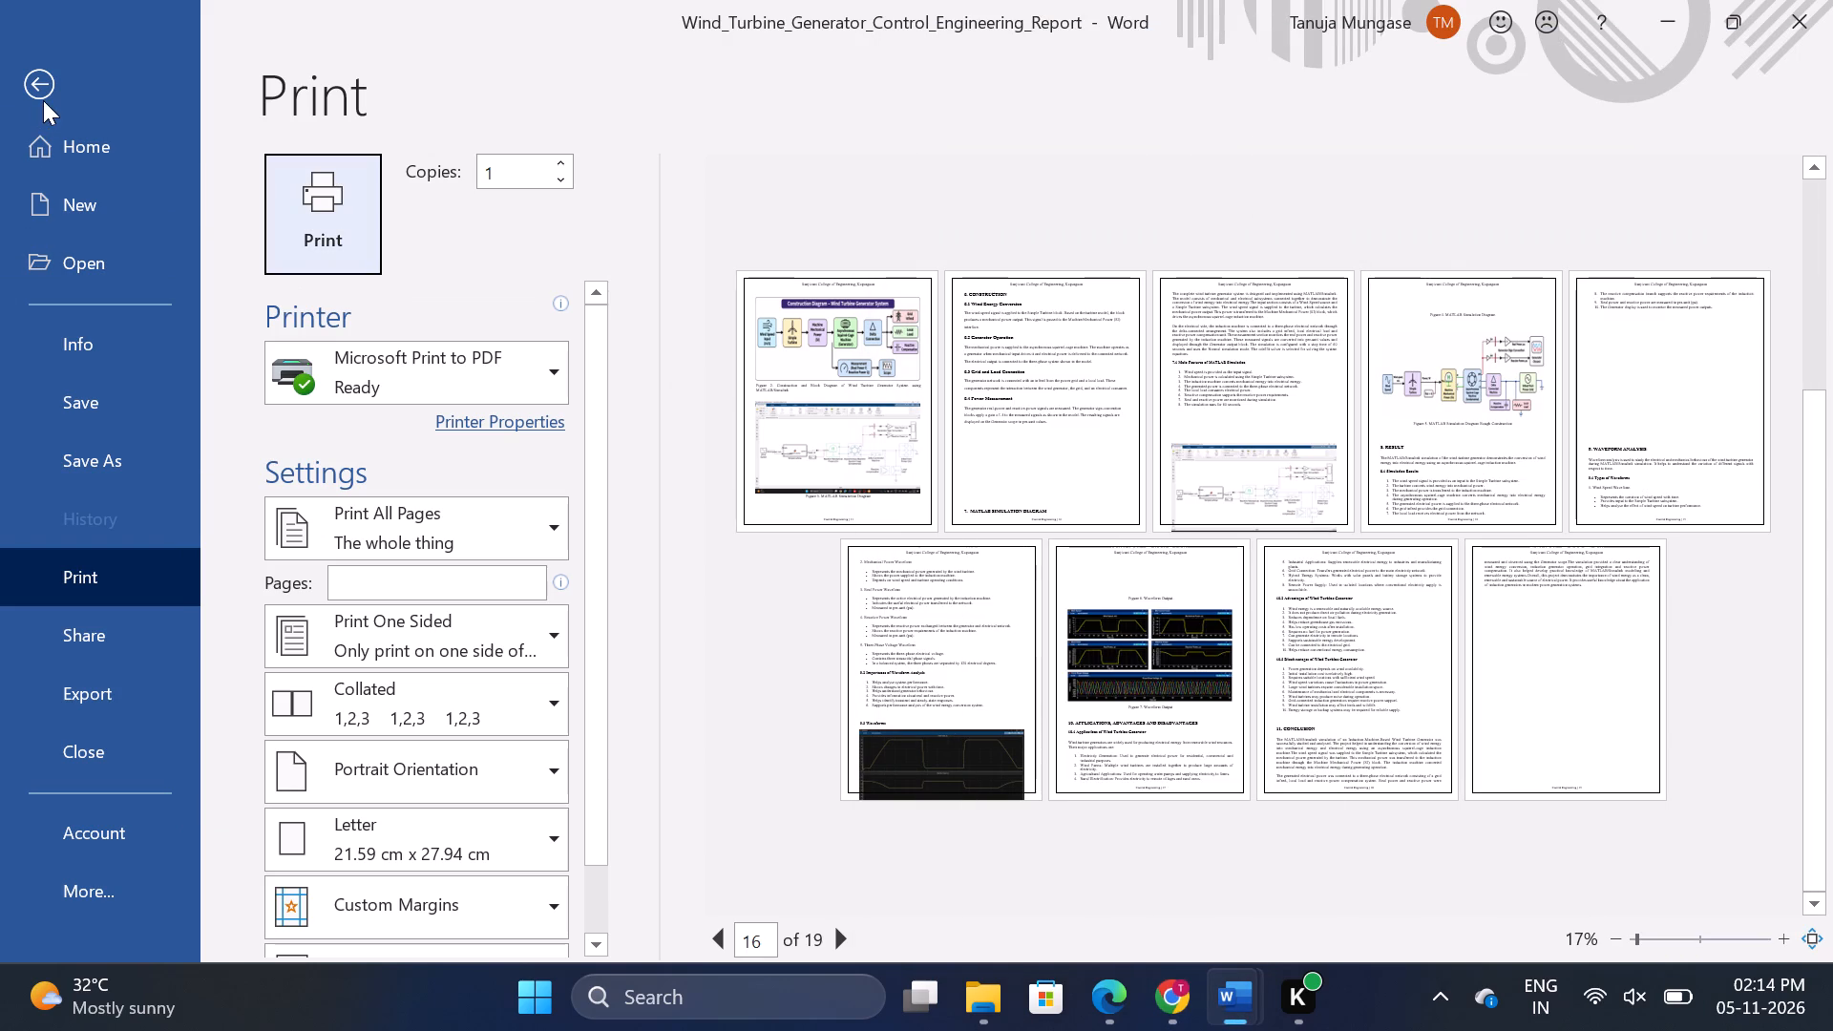
Leave the print preview and review the Word report's pages from the certificate page down to the section 7 heading.
left_click(43, 100)
scroll(548, 572, "down", 9)
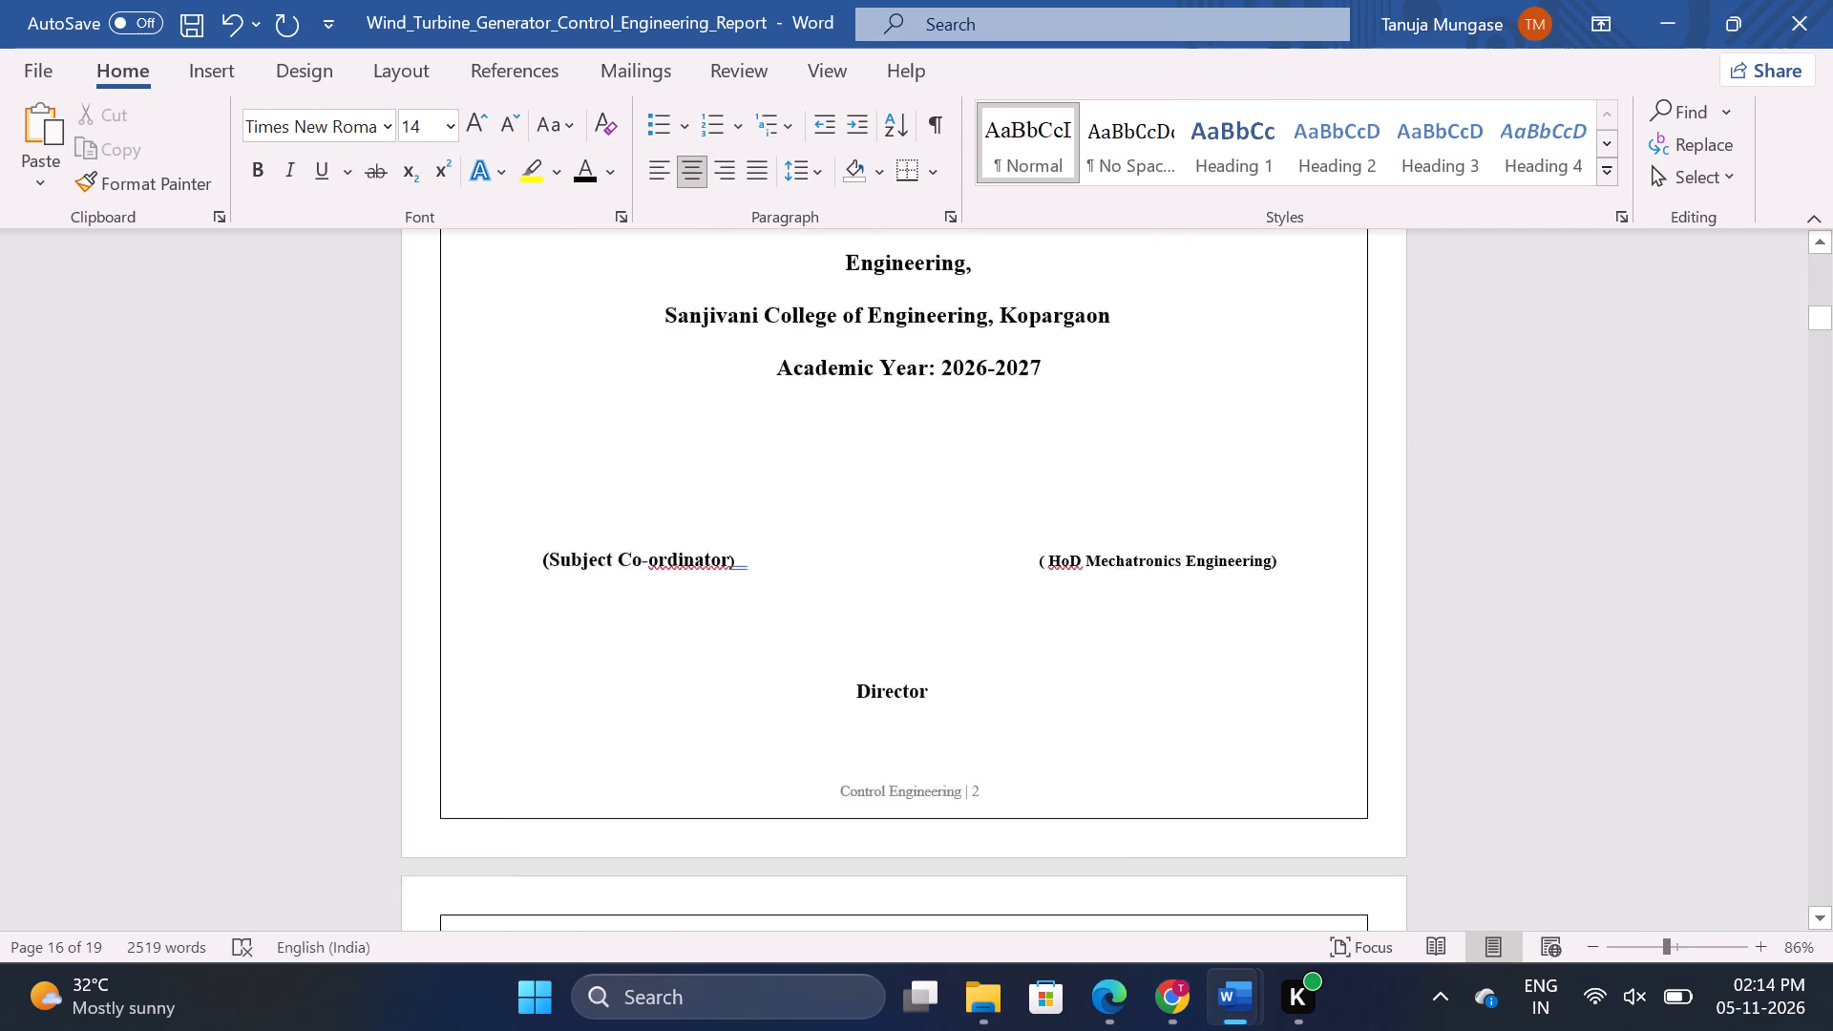
scroll(548, 572, "down", 11)
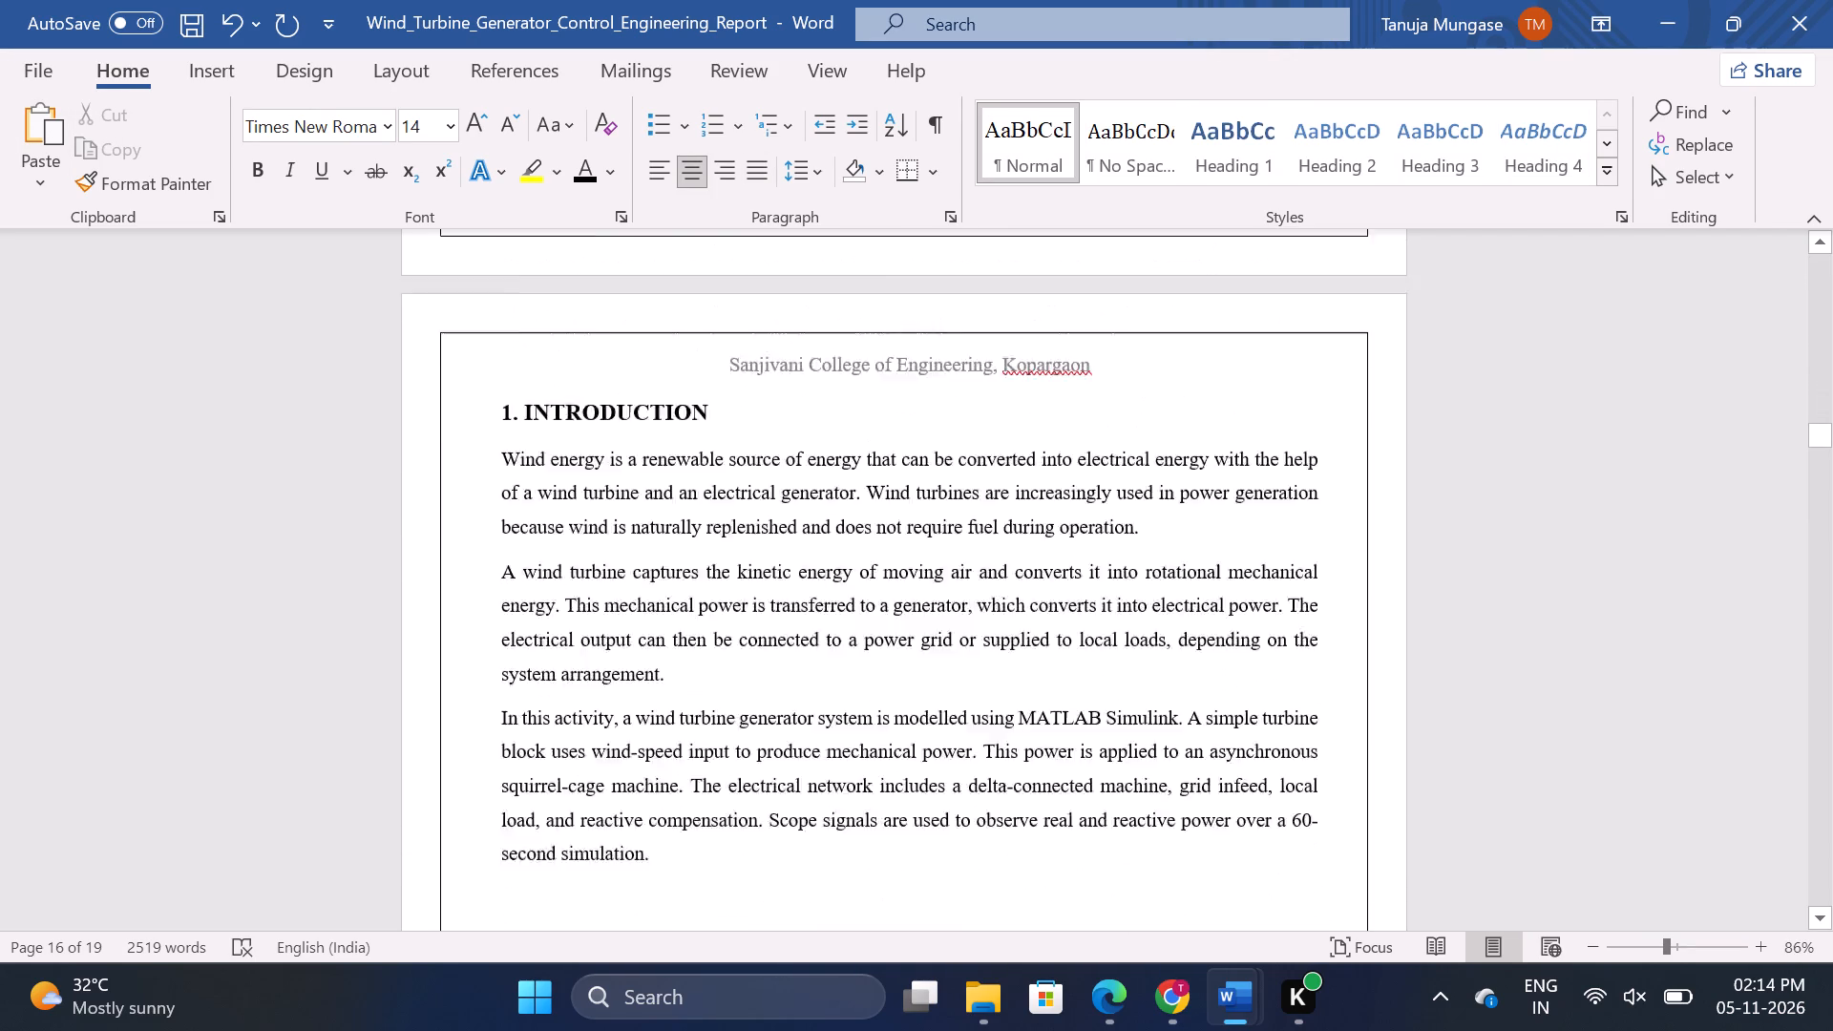
scroll(548, 572, "down", 4)
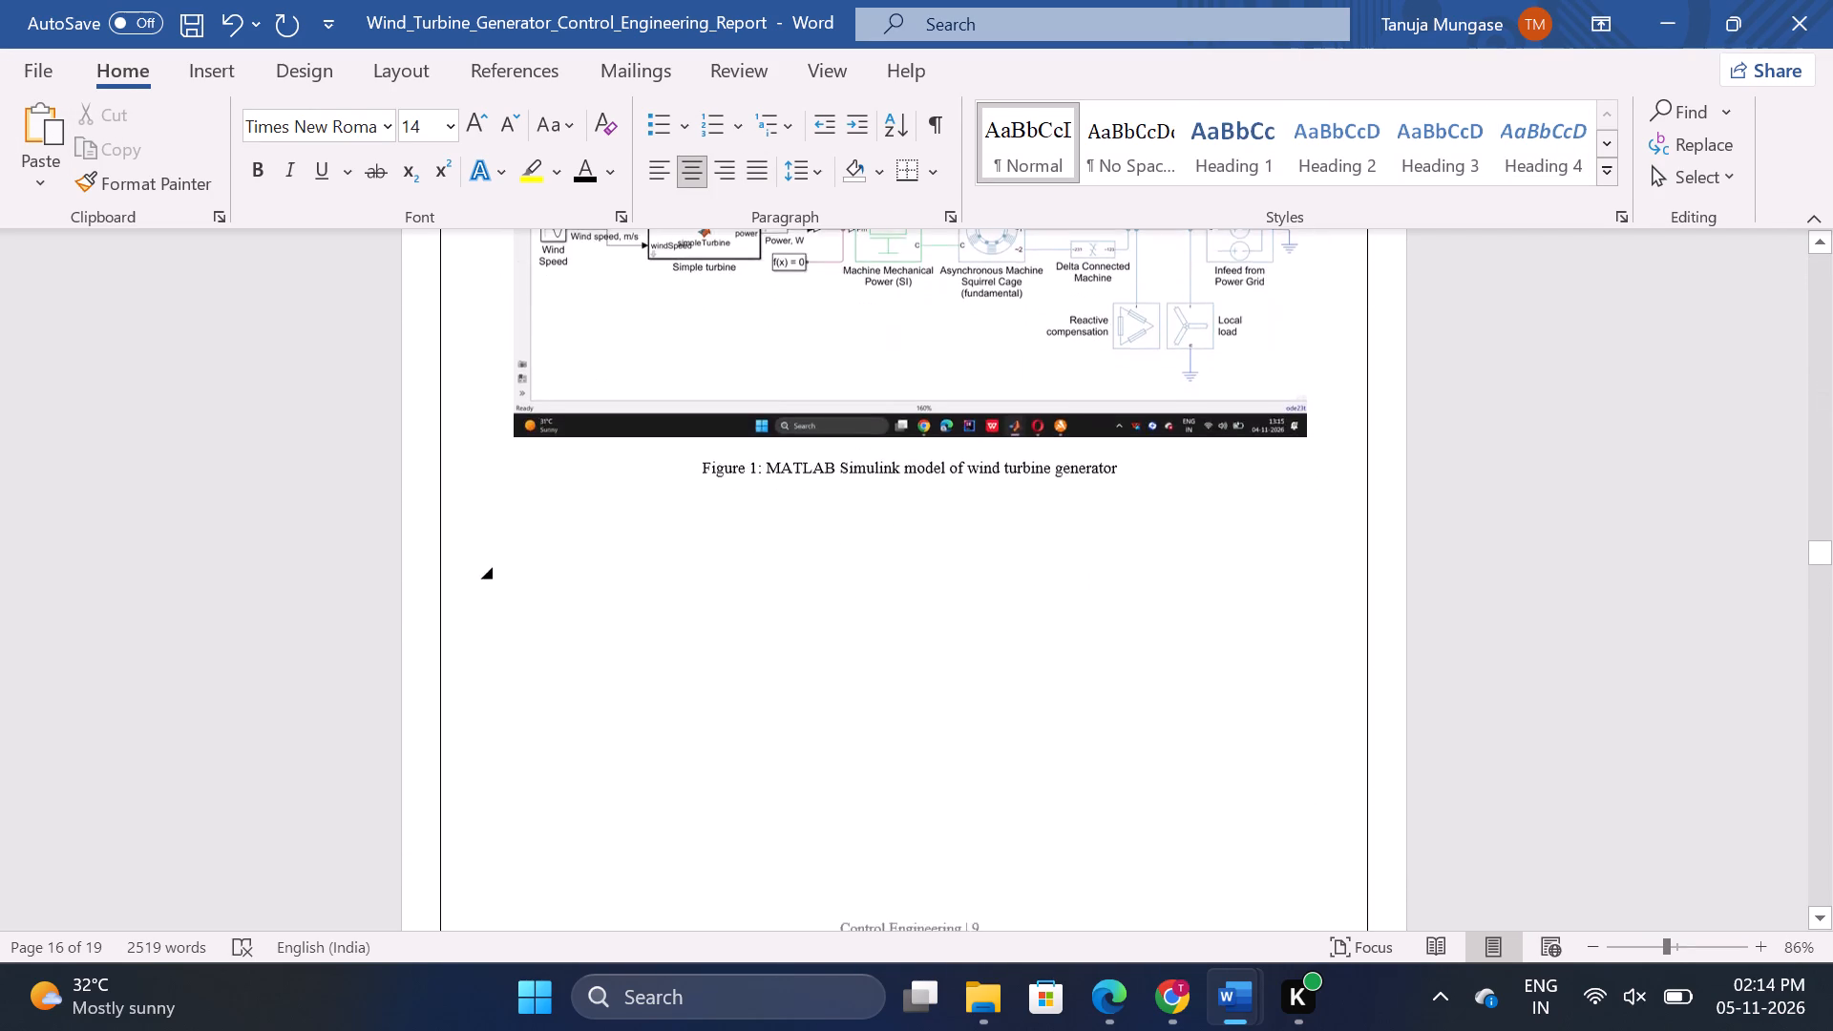
scroll(548, 572, "down", 8)
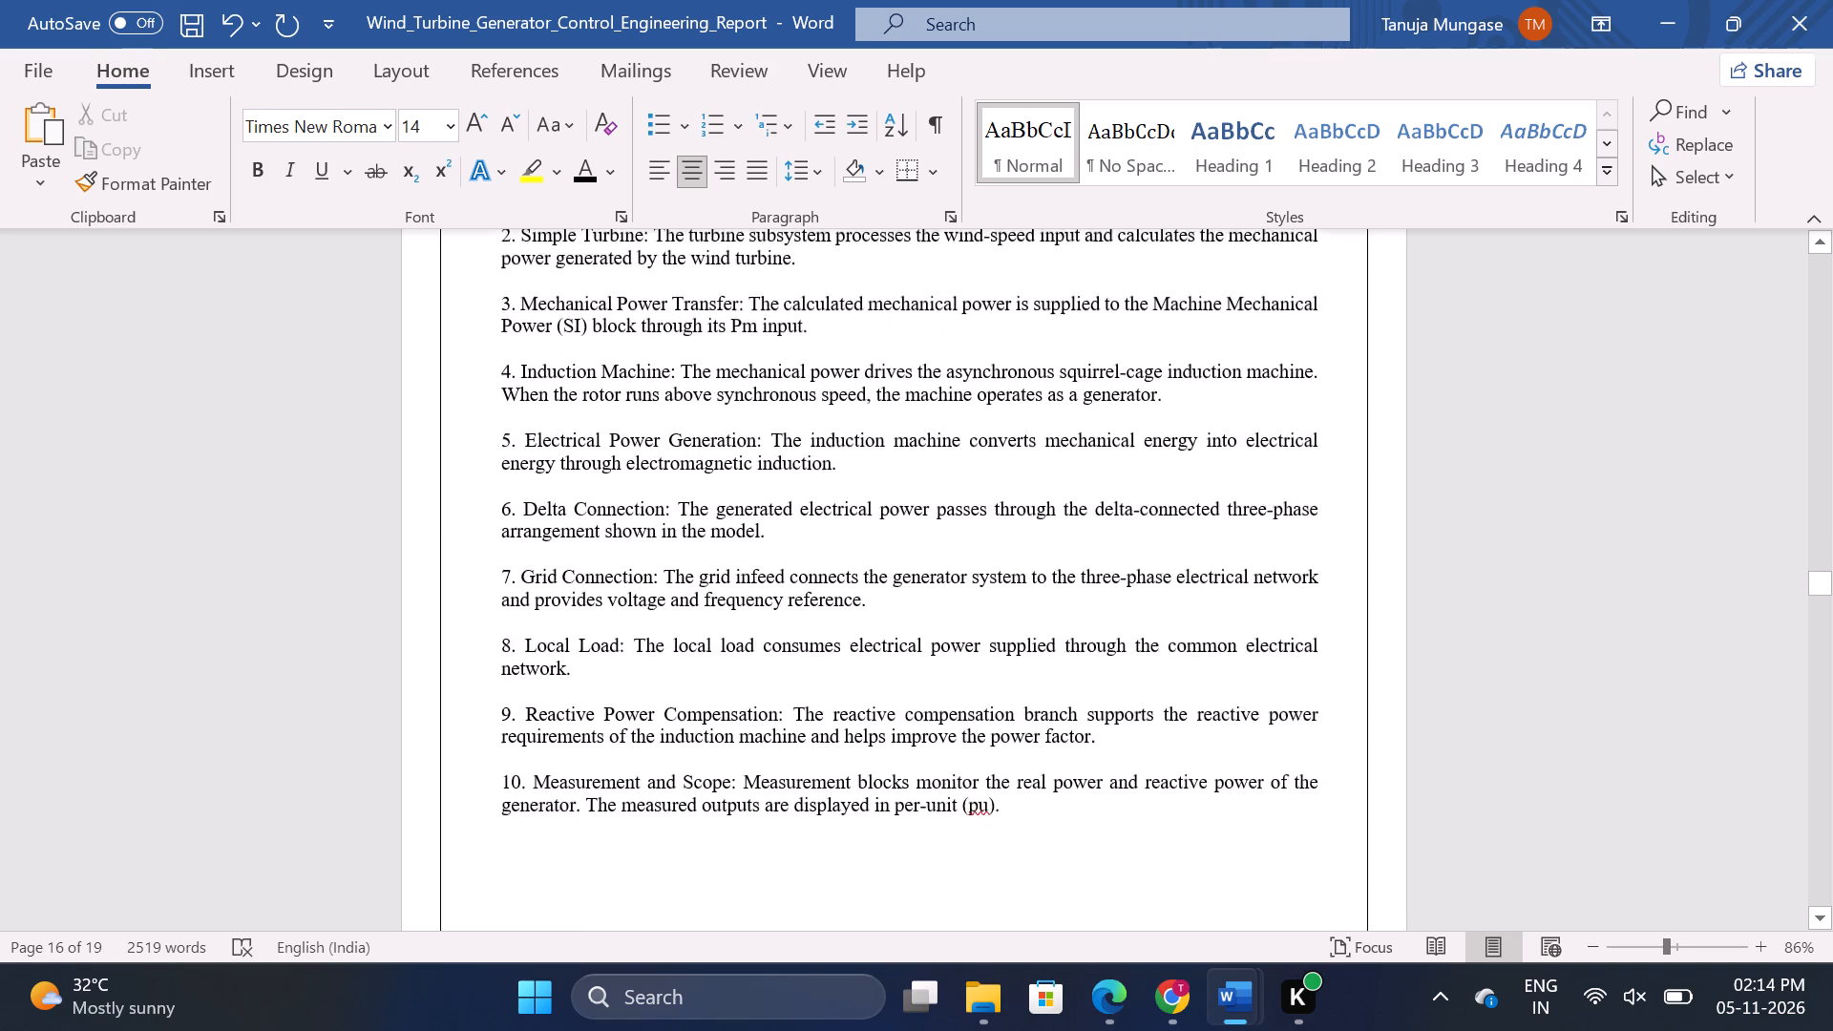
scroll(548, 572, "down", 4)
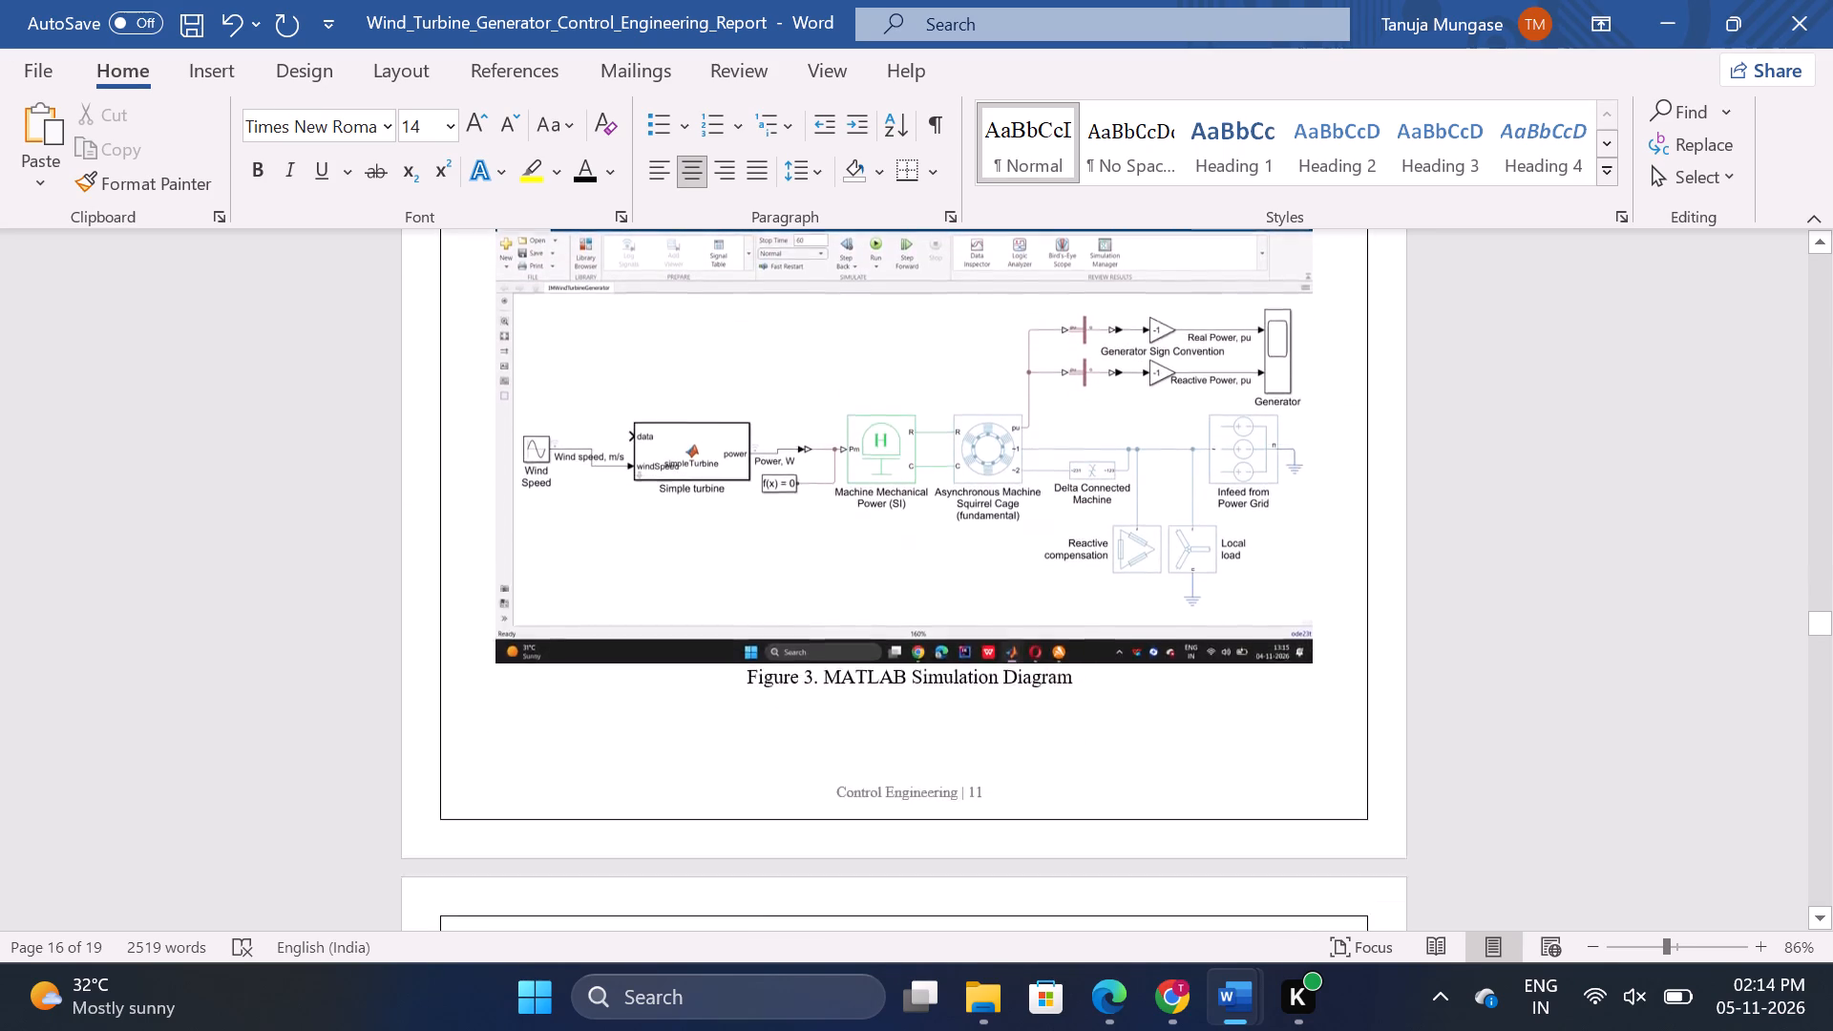
scroll(548, 572, "down", 3)
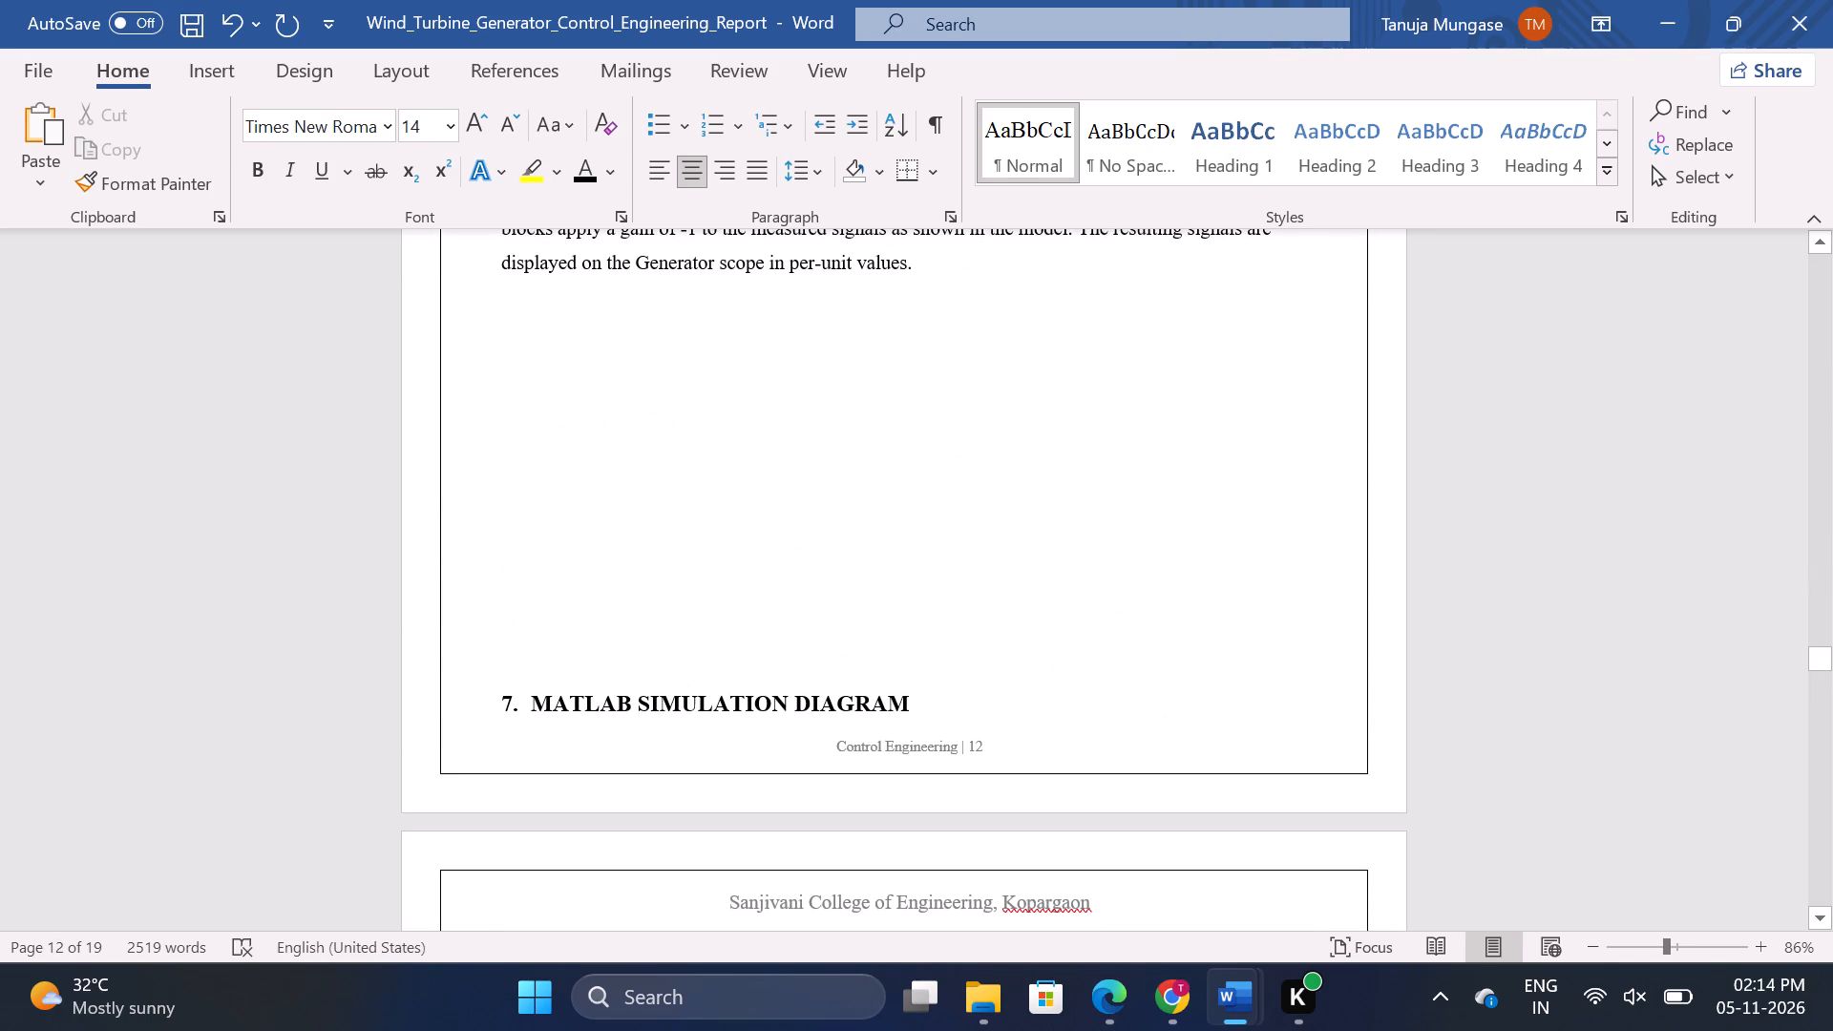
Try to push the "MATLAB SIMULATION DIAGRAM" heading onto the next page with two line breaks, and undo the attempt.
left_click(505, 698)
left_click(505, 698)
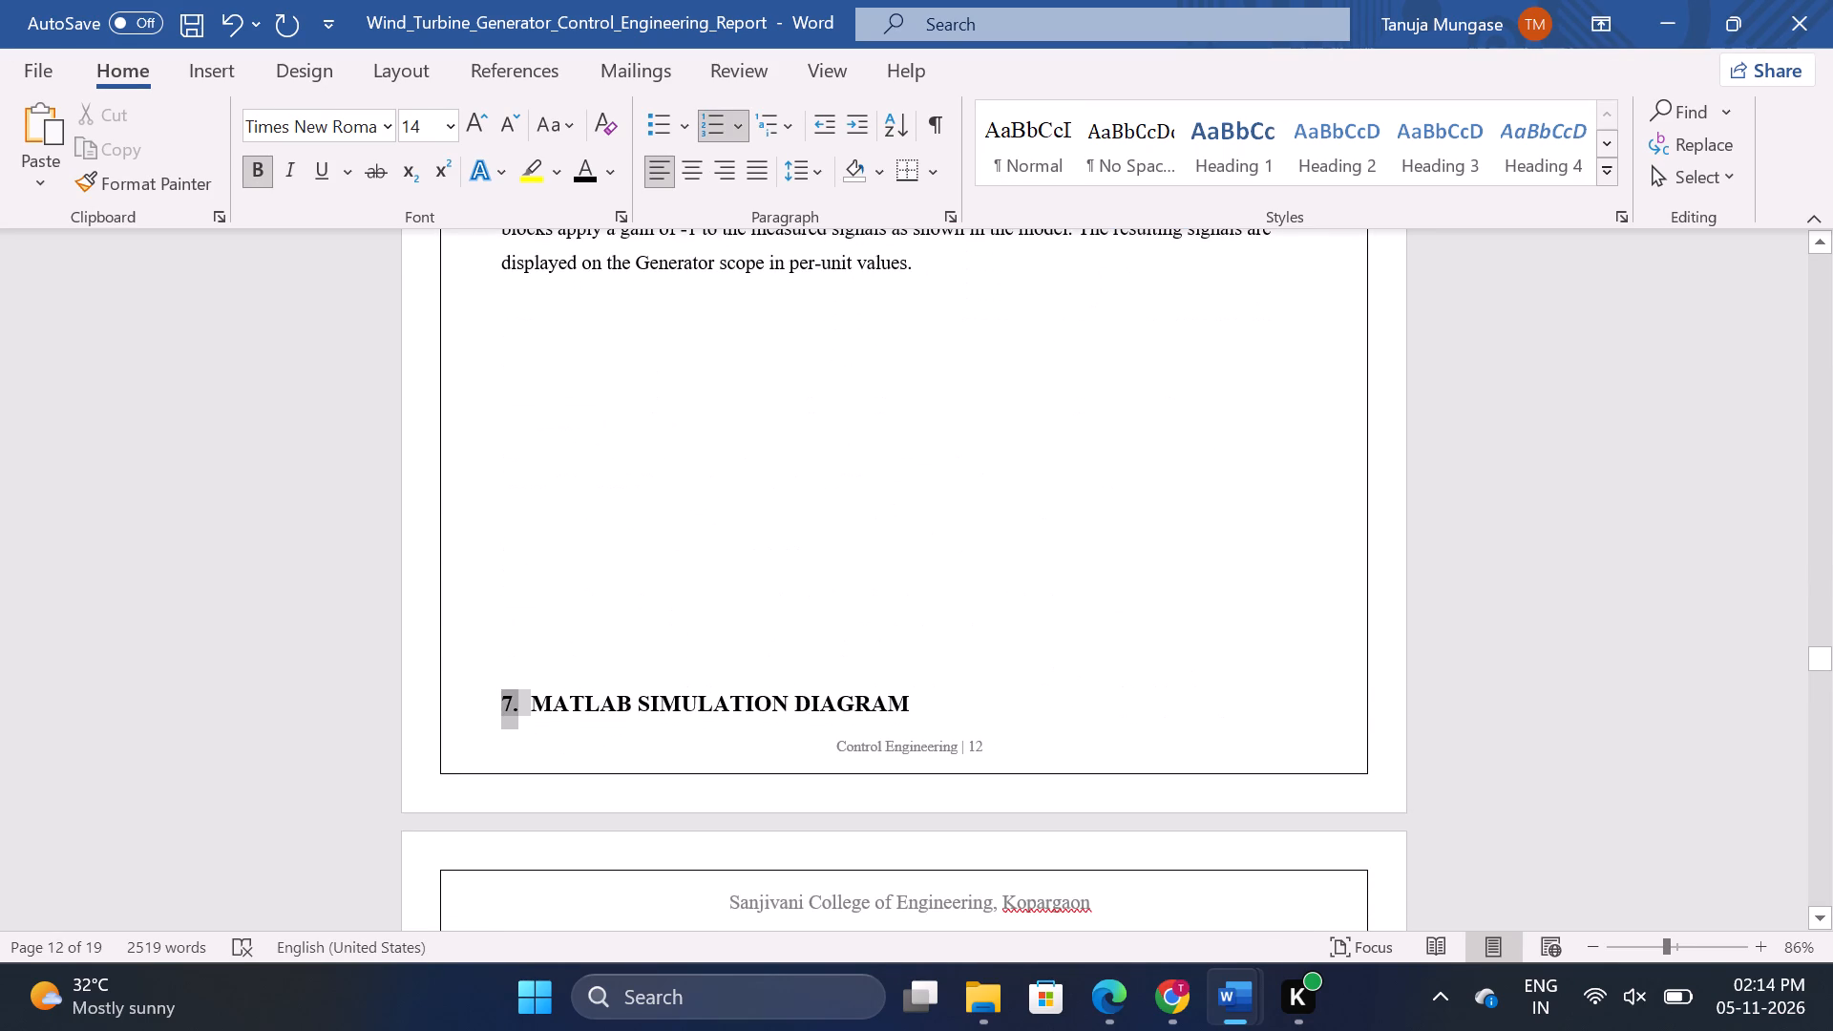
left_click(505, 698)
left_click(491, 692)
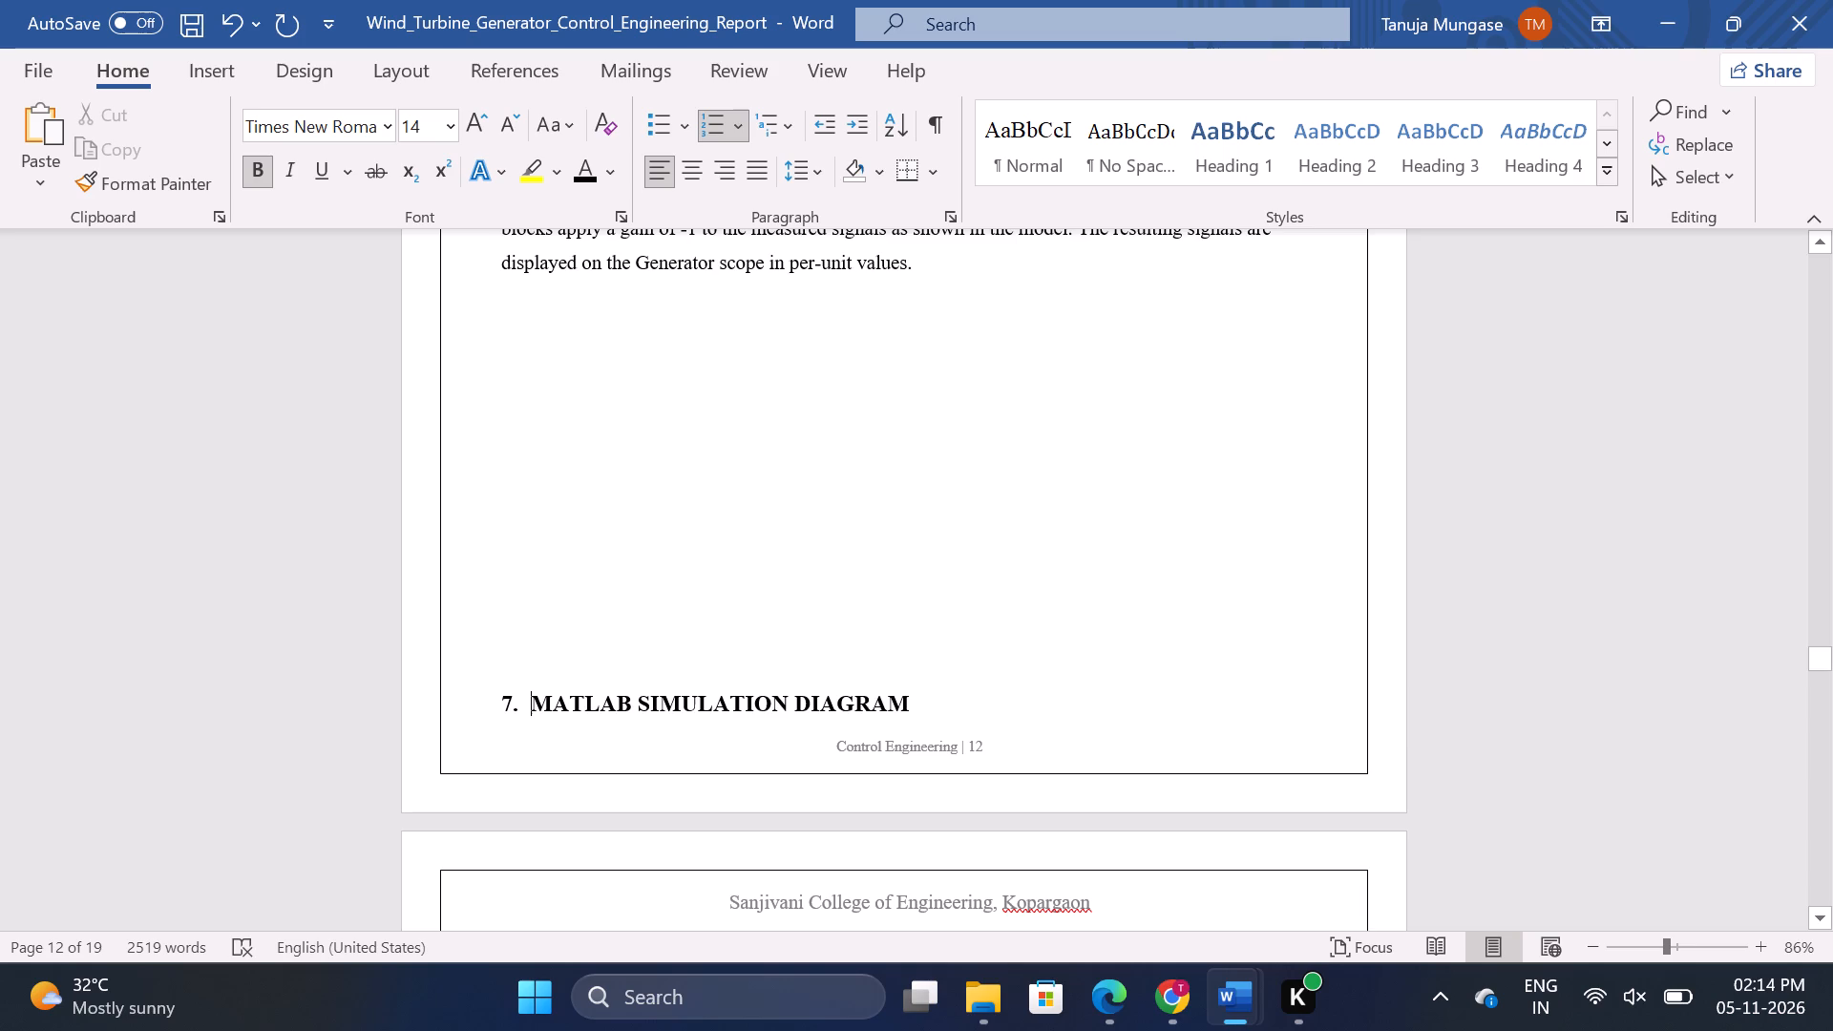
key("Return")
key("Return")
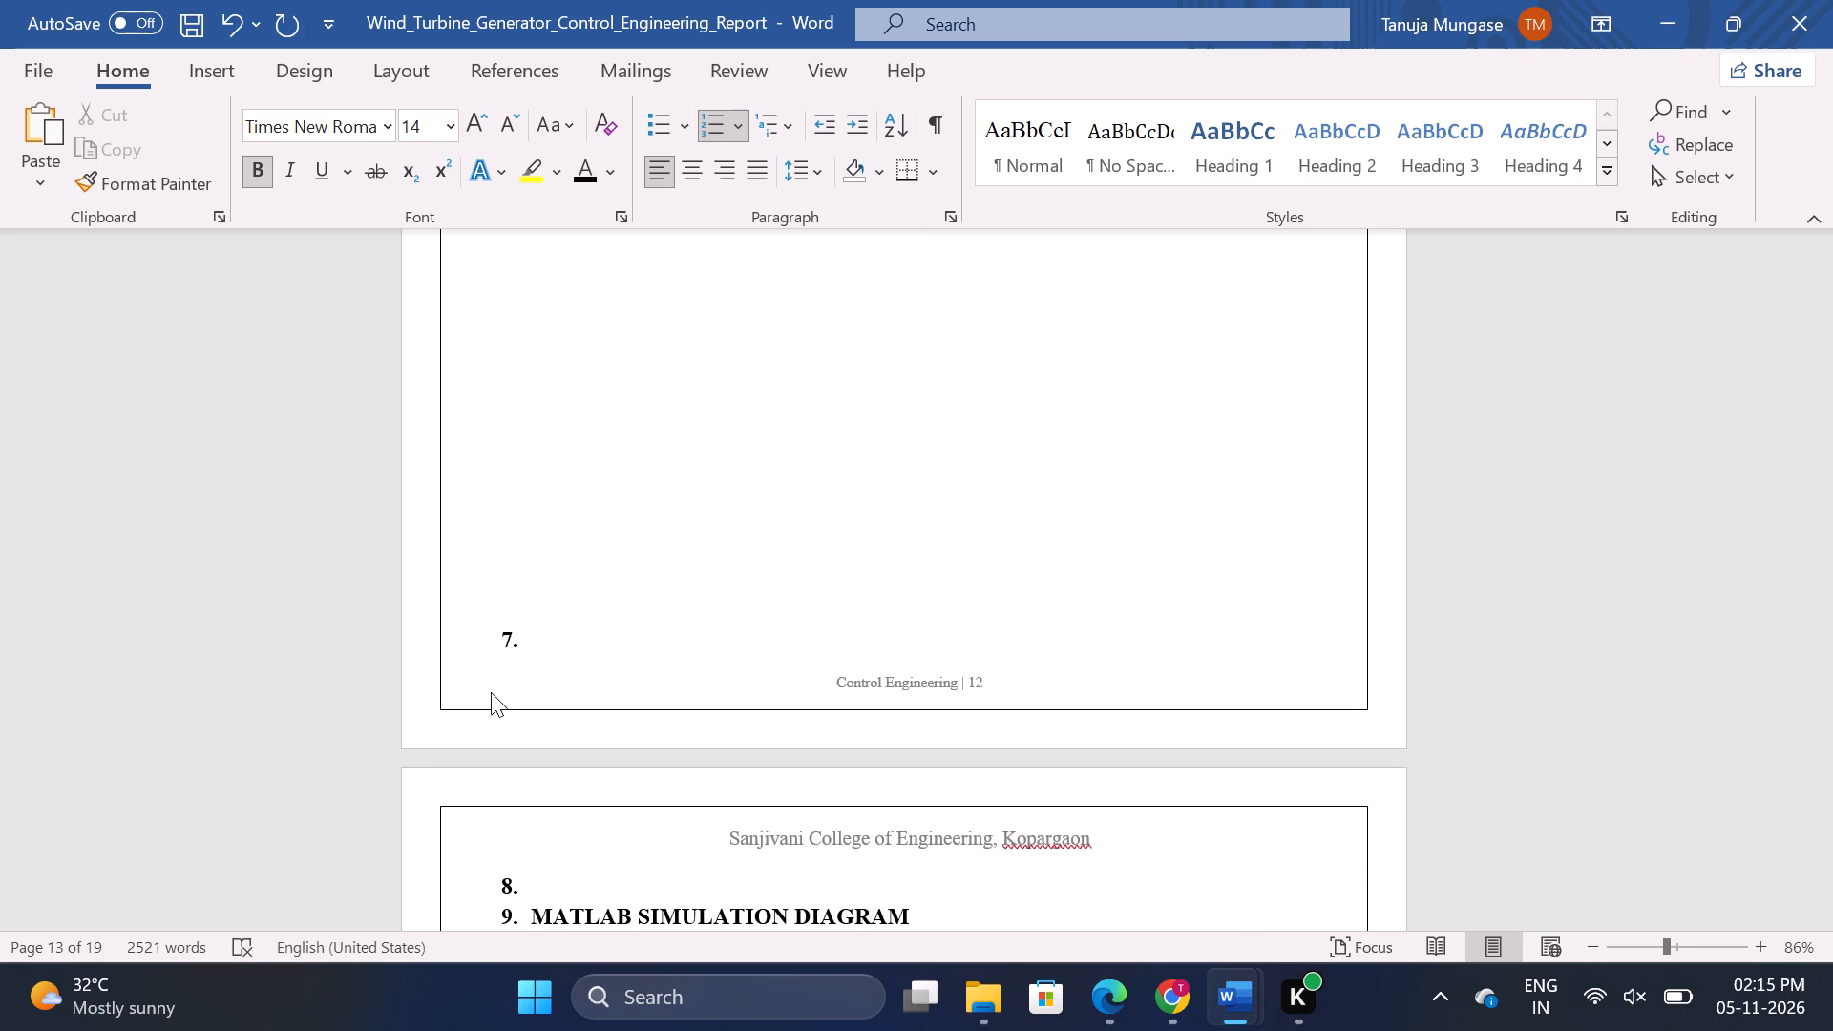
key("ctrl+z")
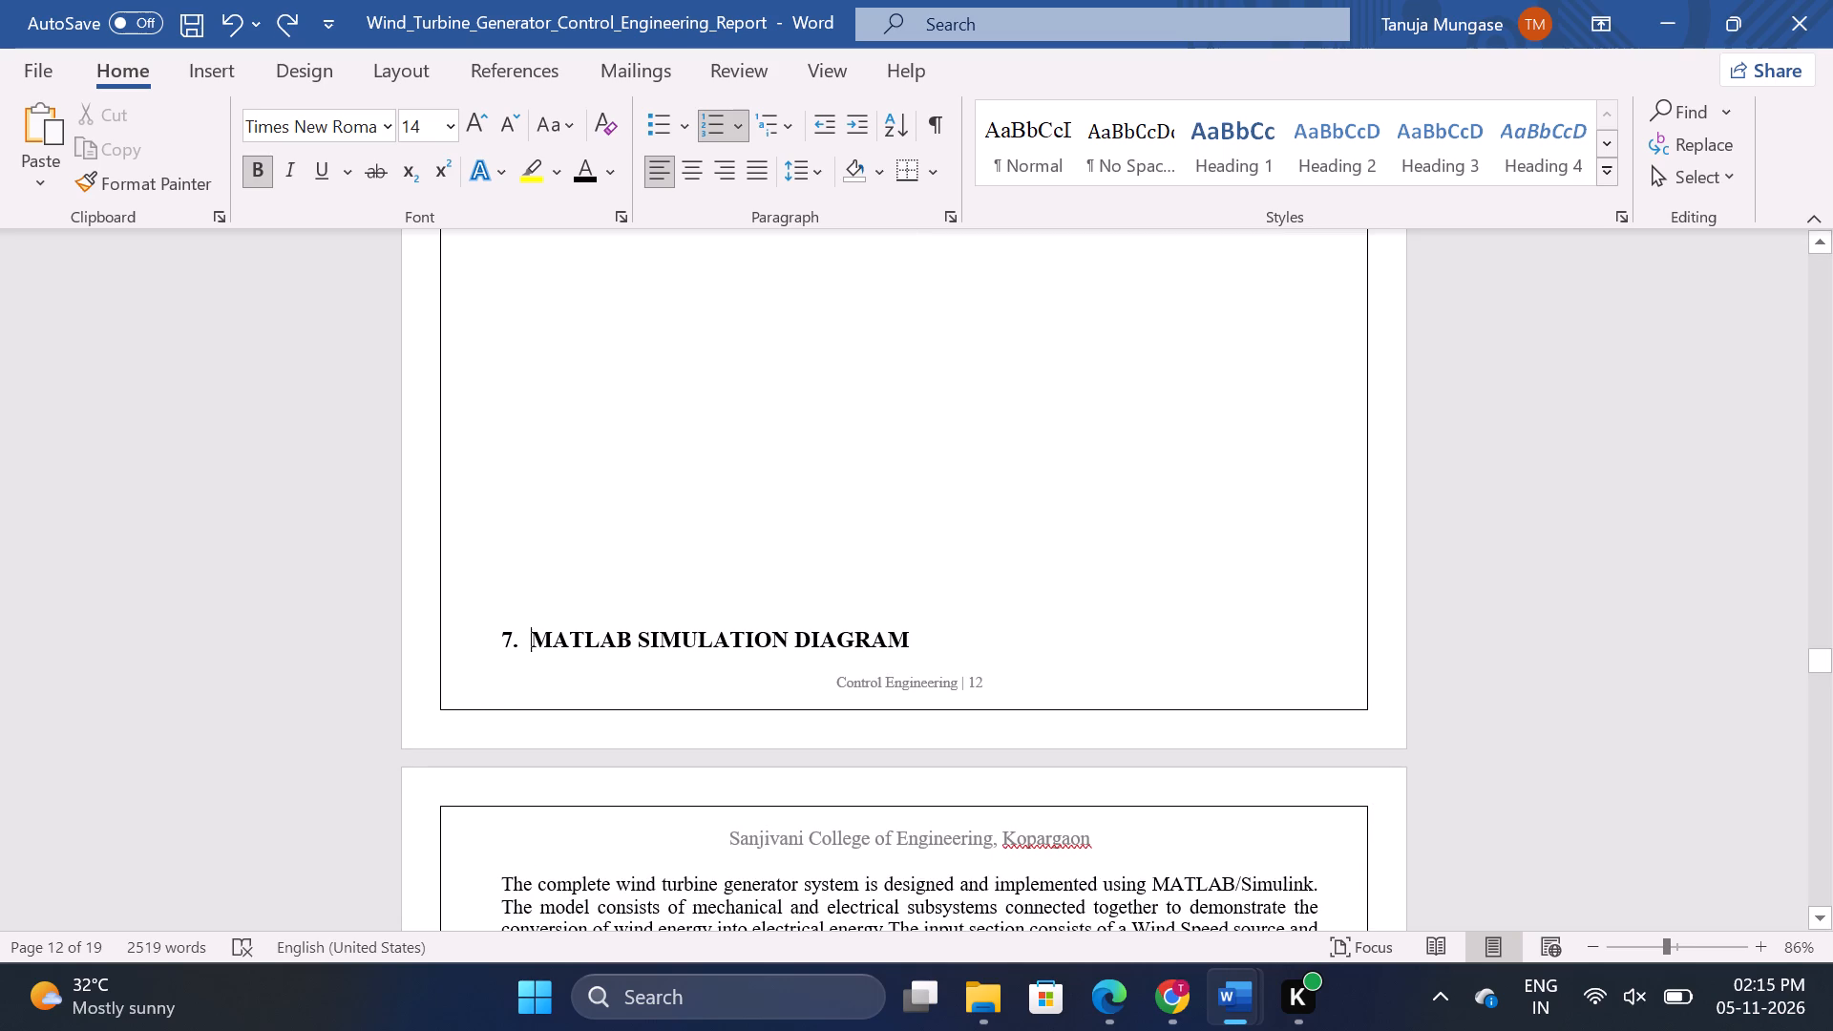
Move the "MATLAB SIMULATION DIAGRAM" heading to the top of the next page, numbered 7, and remove the leftover number above it.
left_click(496, 642)
key("Return")
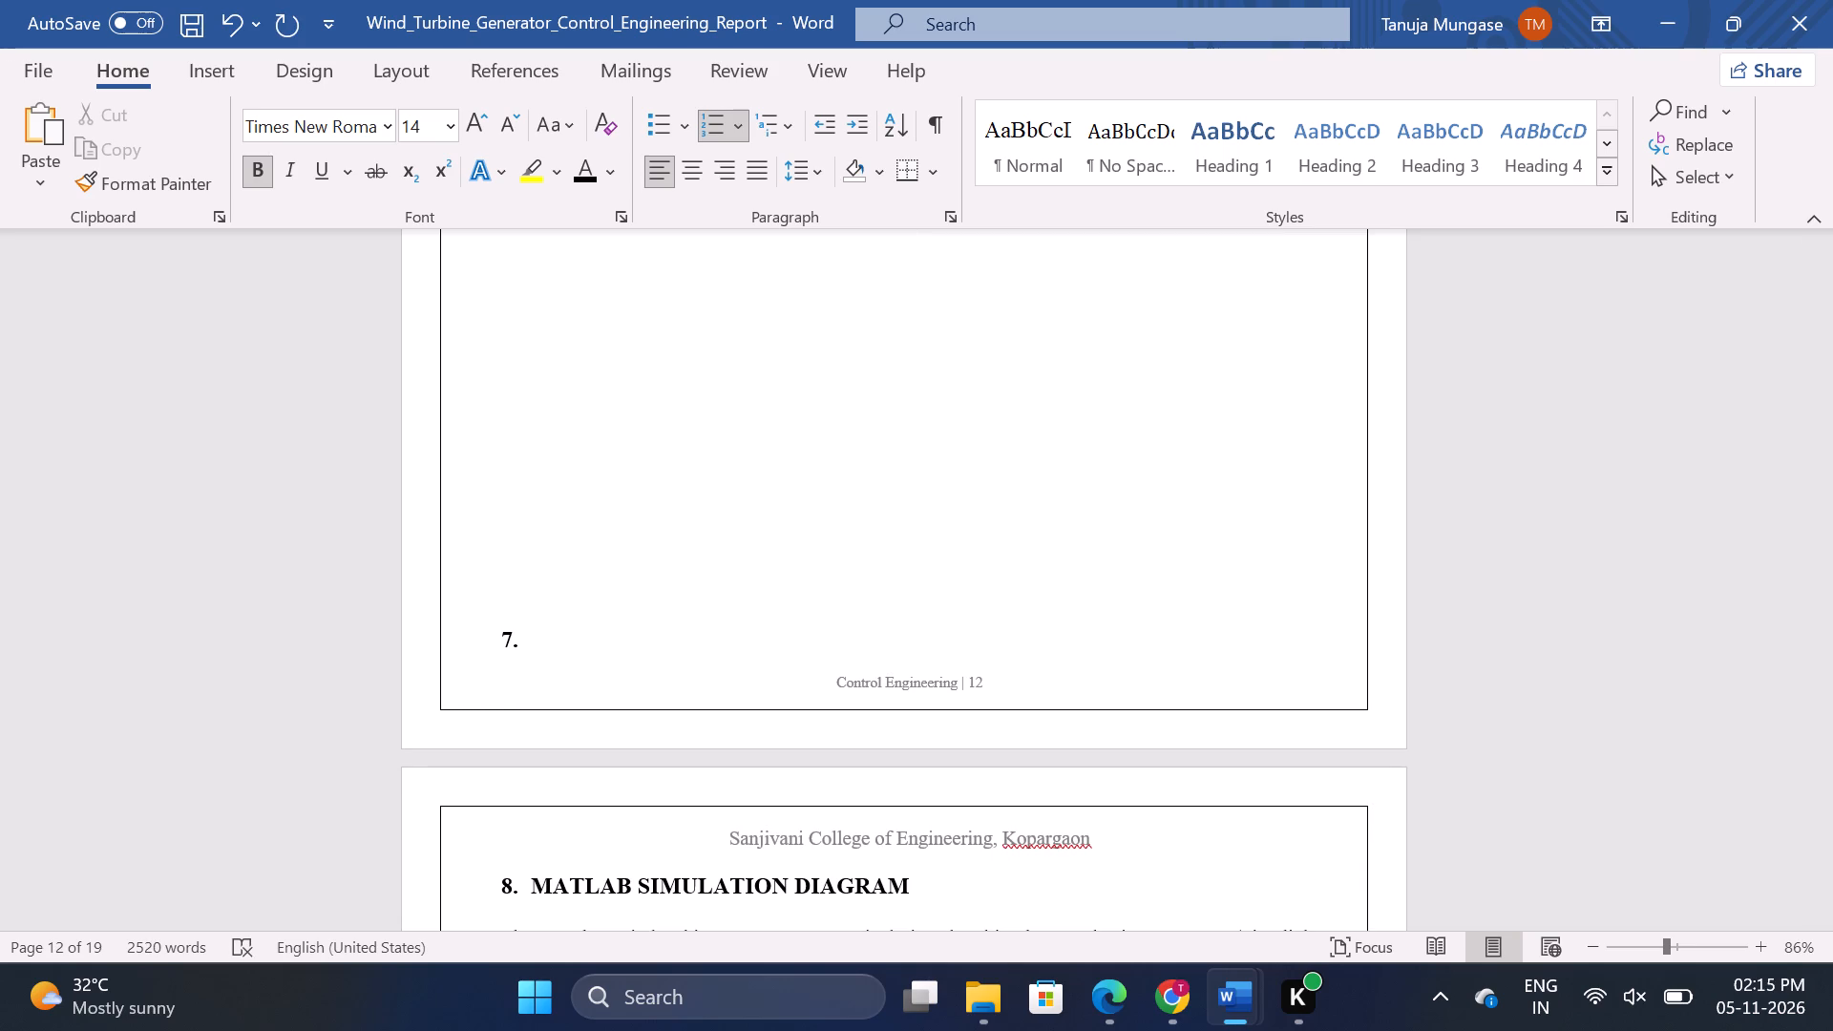
key("BackSpace")
type("7.")
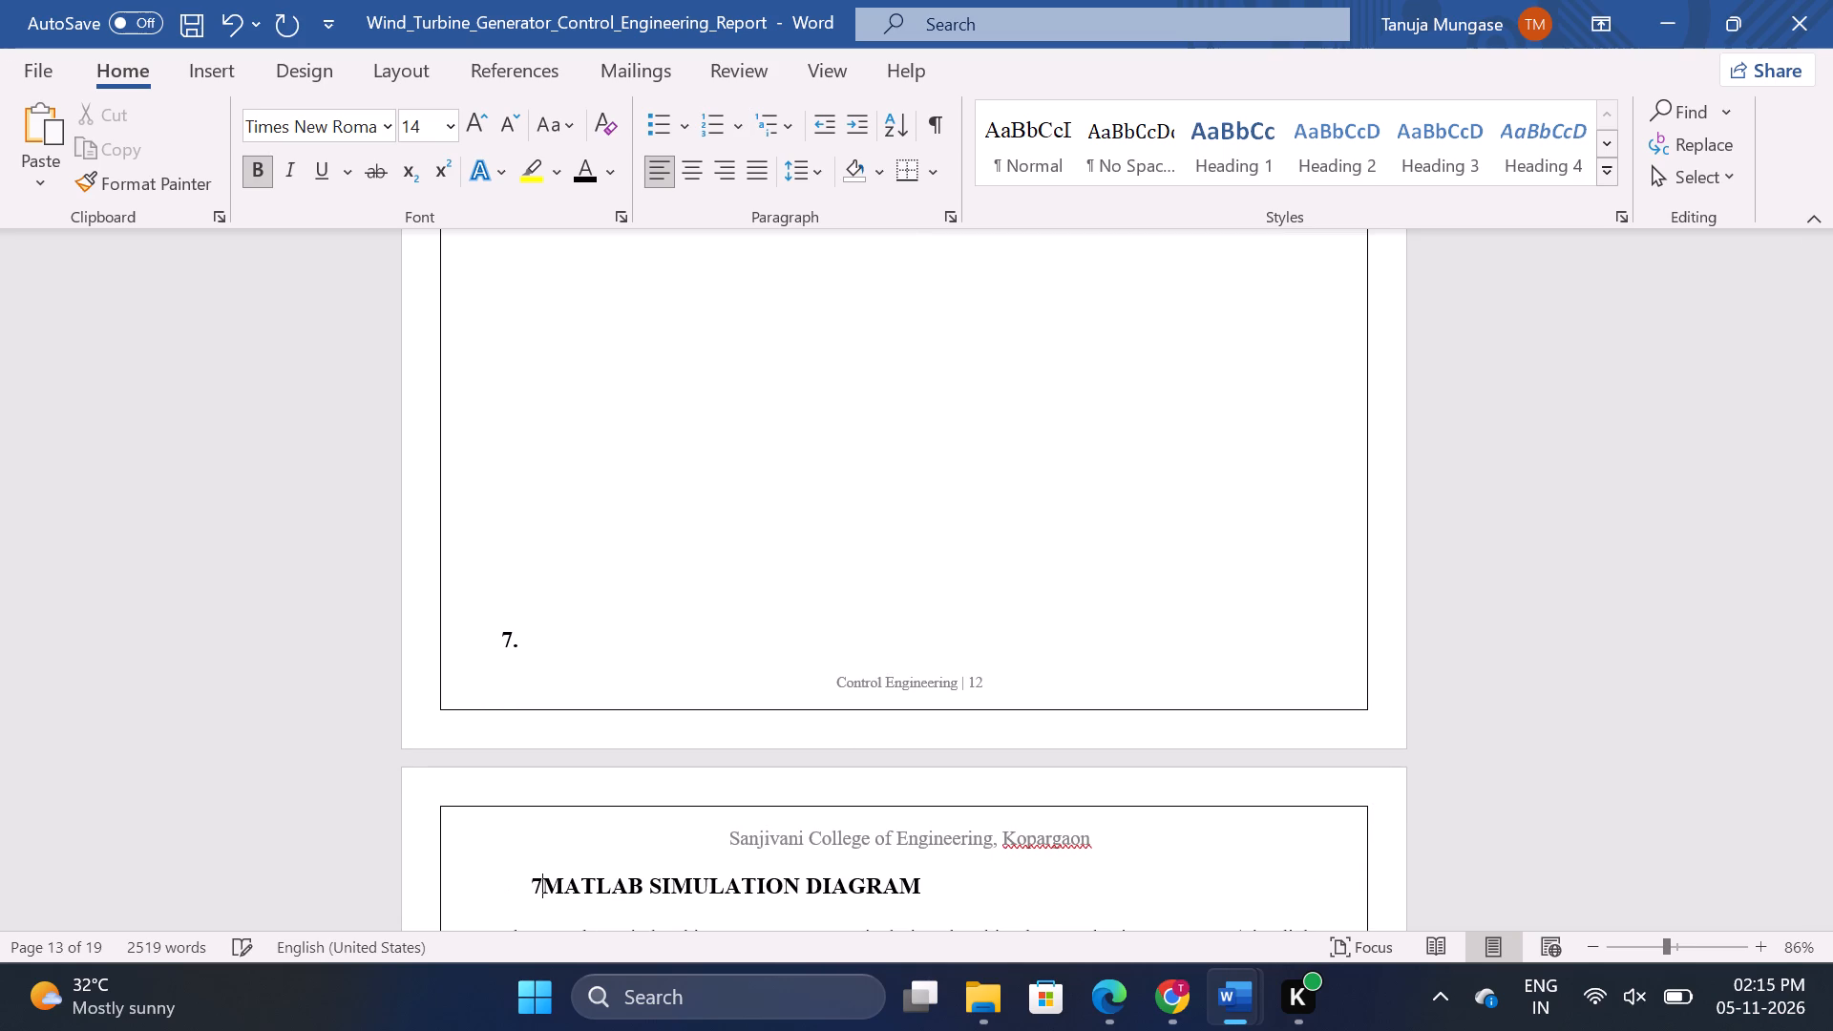
key("space")
left_click(537, 645)
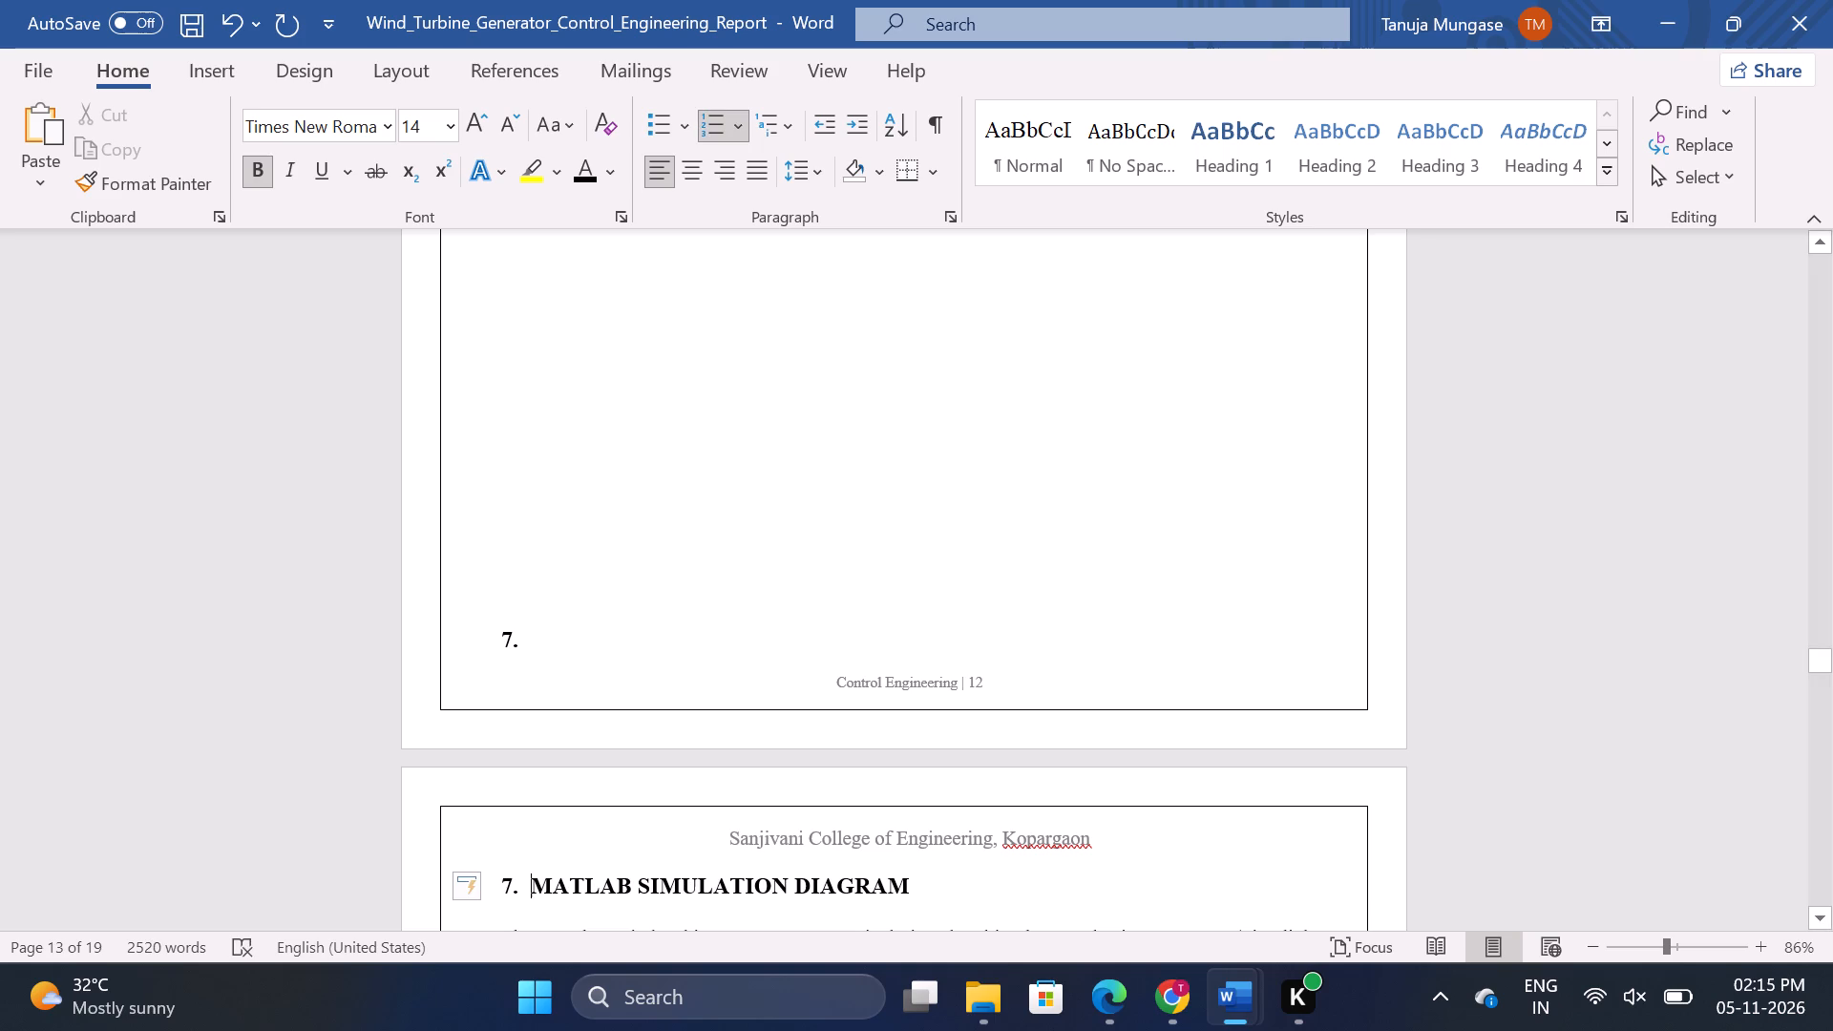
key("BackSpace")
Review the page layout from section 7 through the conclusion, checking headings, figures and page breaks.
scroll(632, 827, "down", 4)
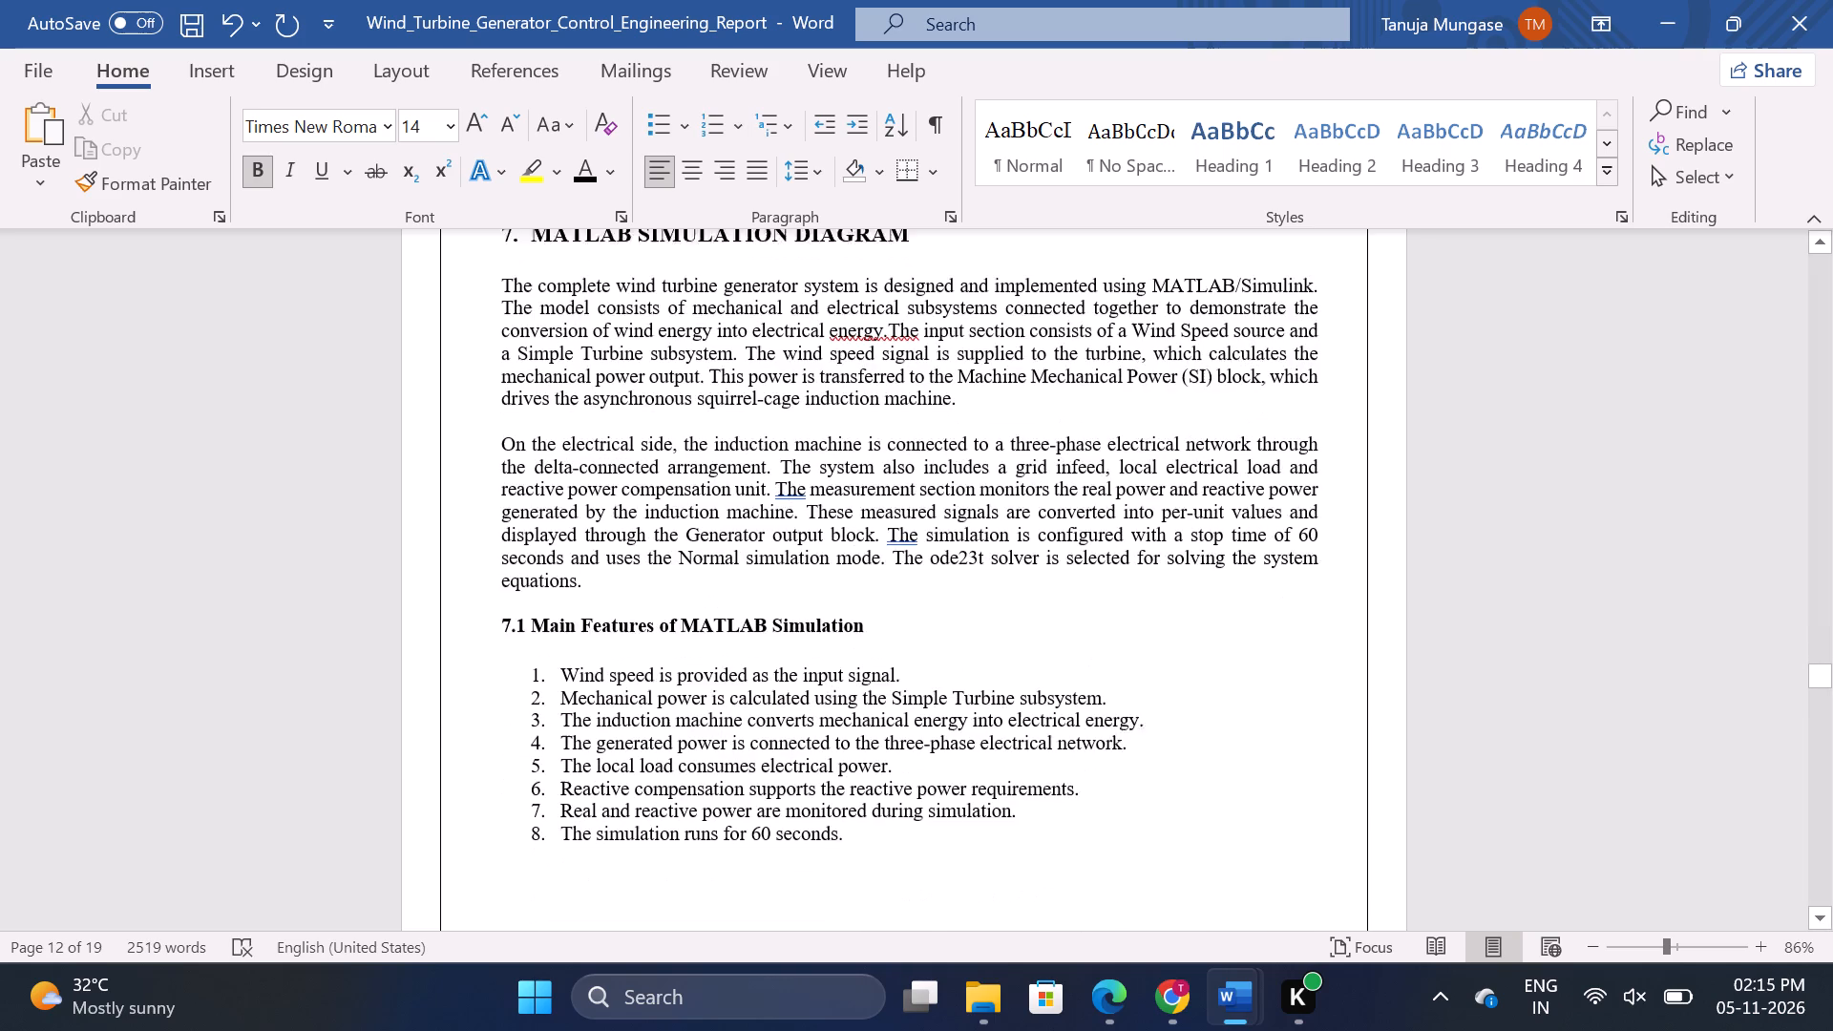
scroll(632, 827, "down", 1)
left_click(602, 636)
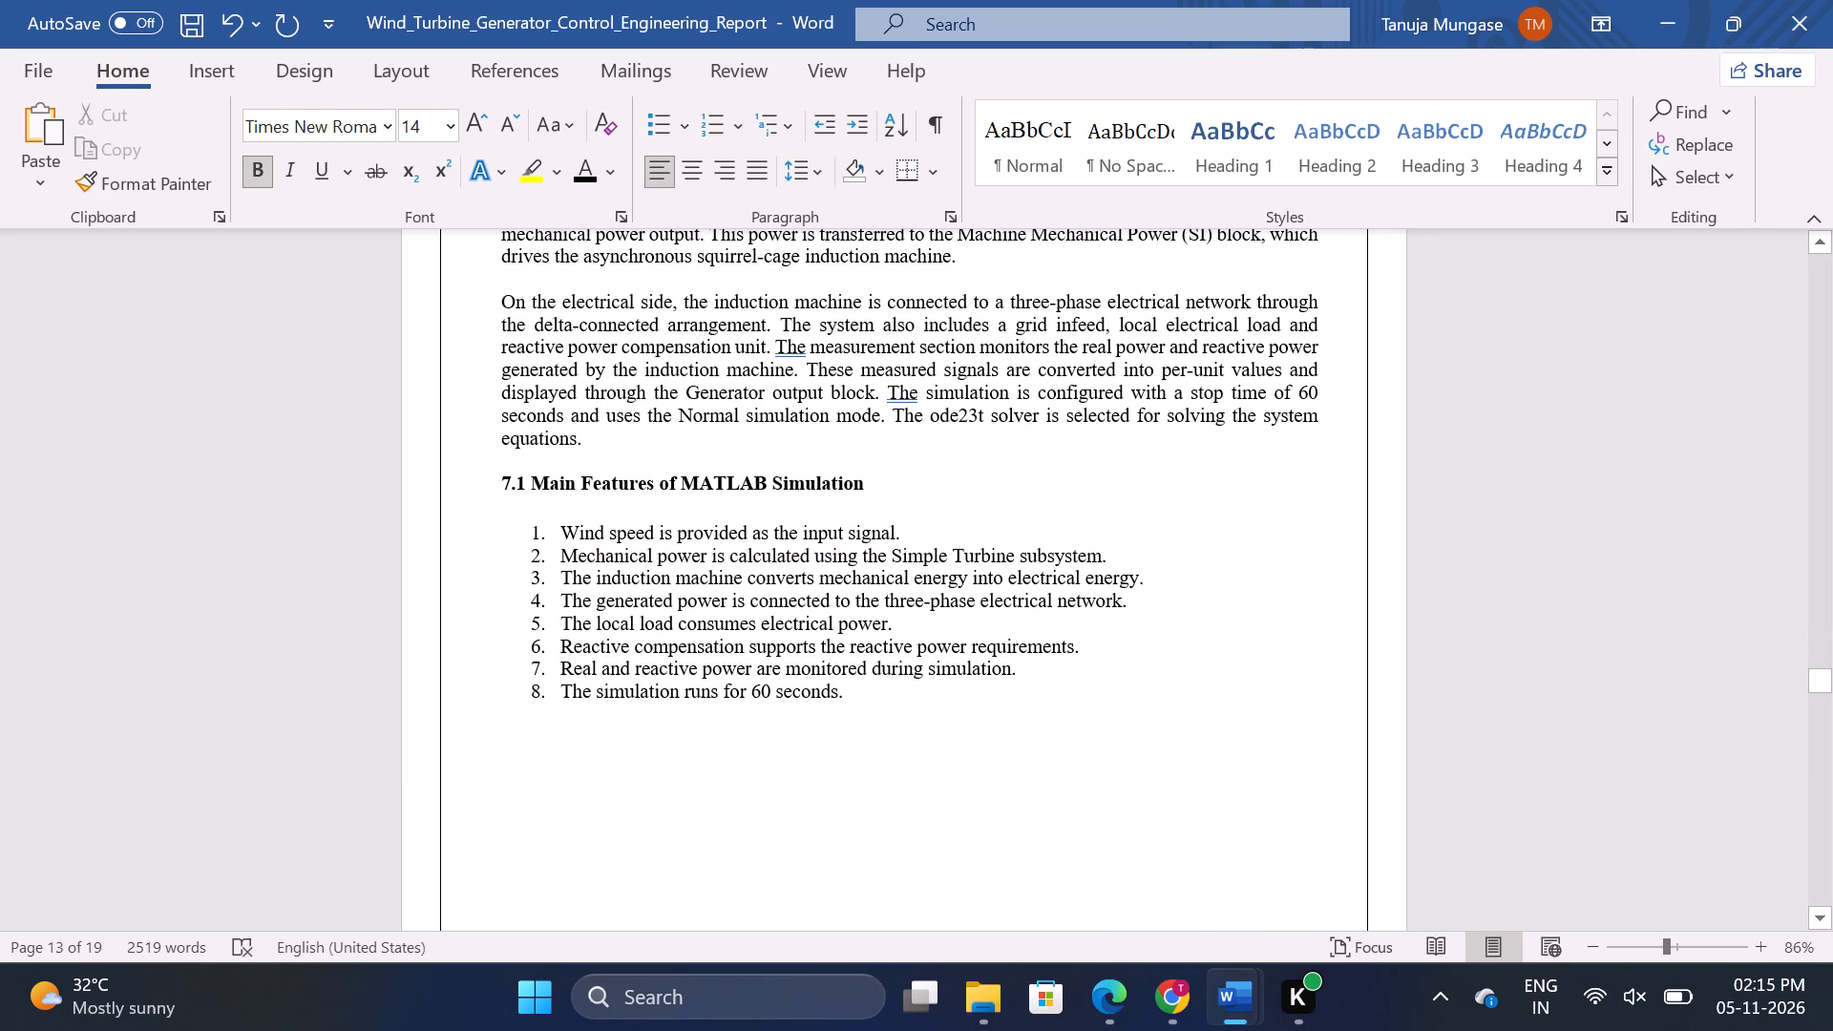
left_click(706, 485)
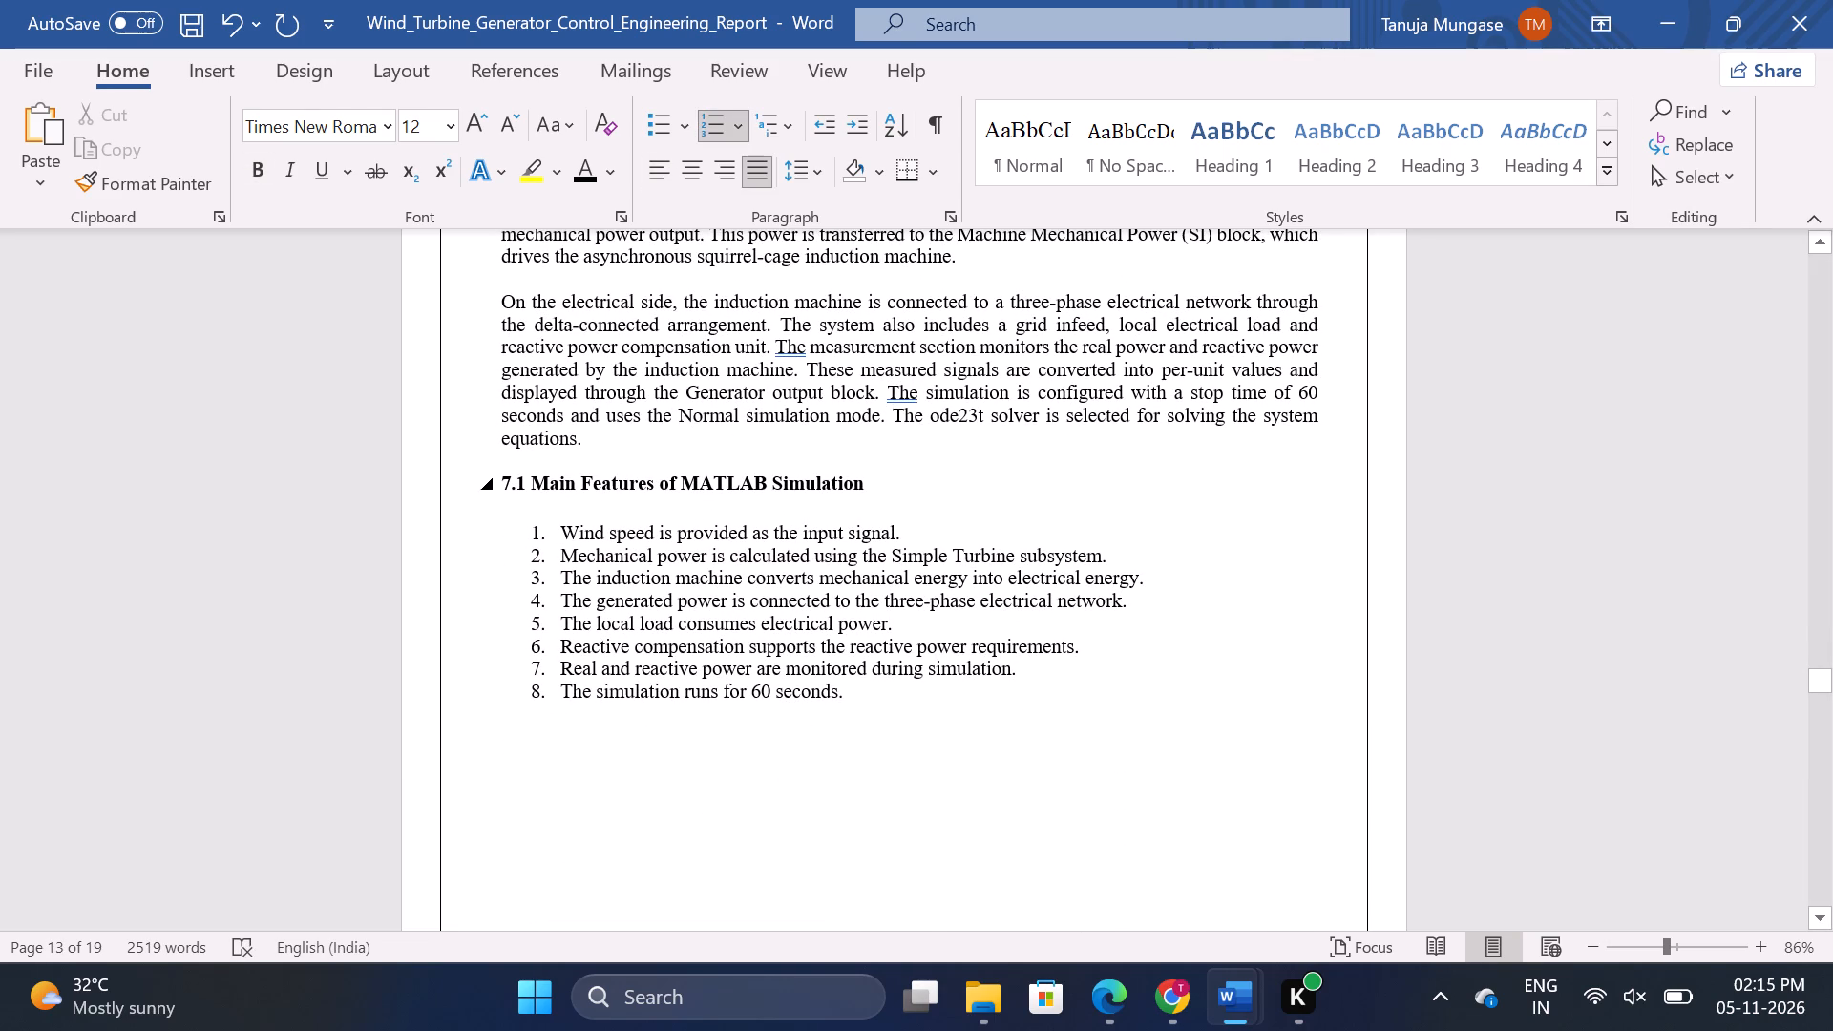
scroll(706, 579, "down", 4)
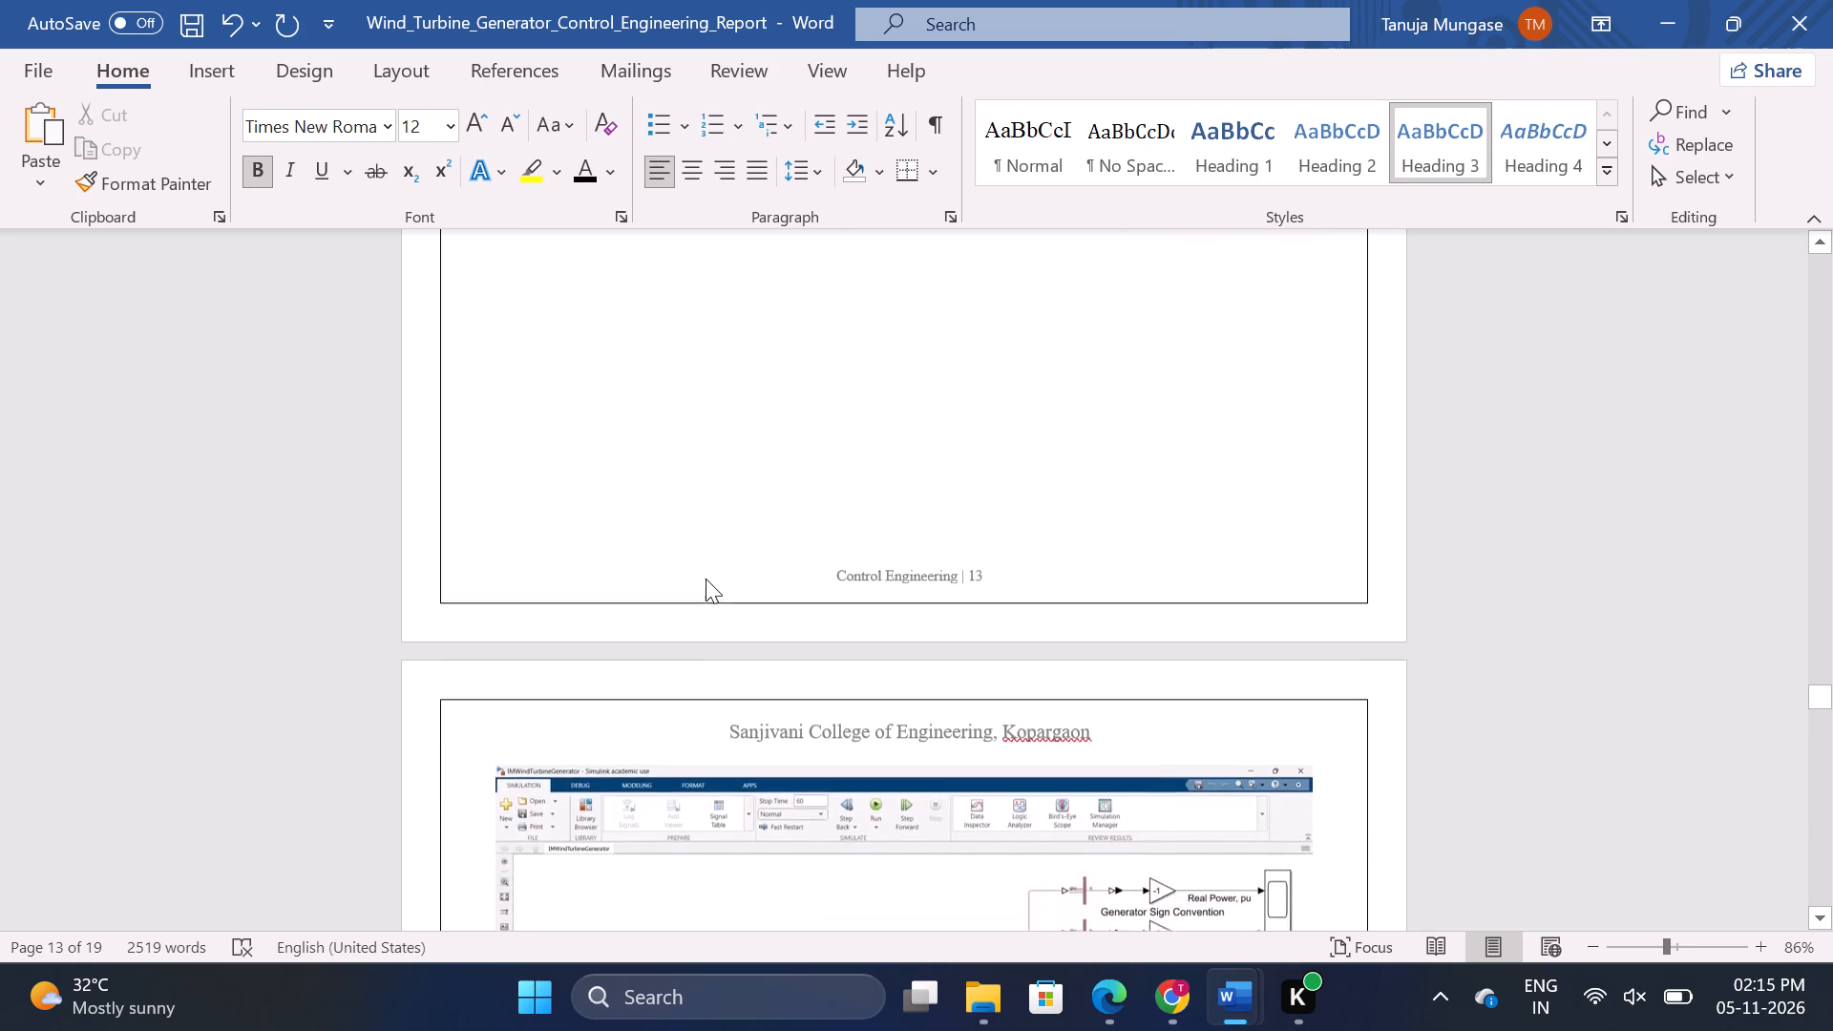
scroll(706, 579, "up", 2)
scroll(706, 579, "down", 5)
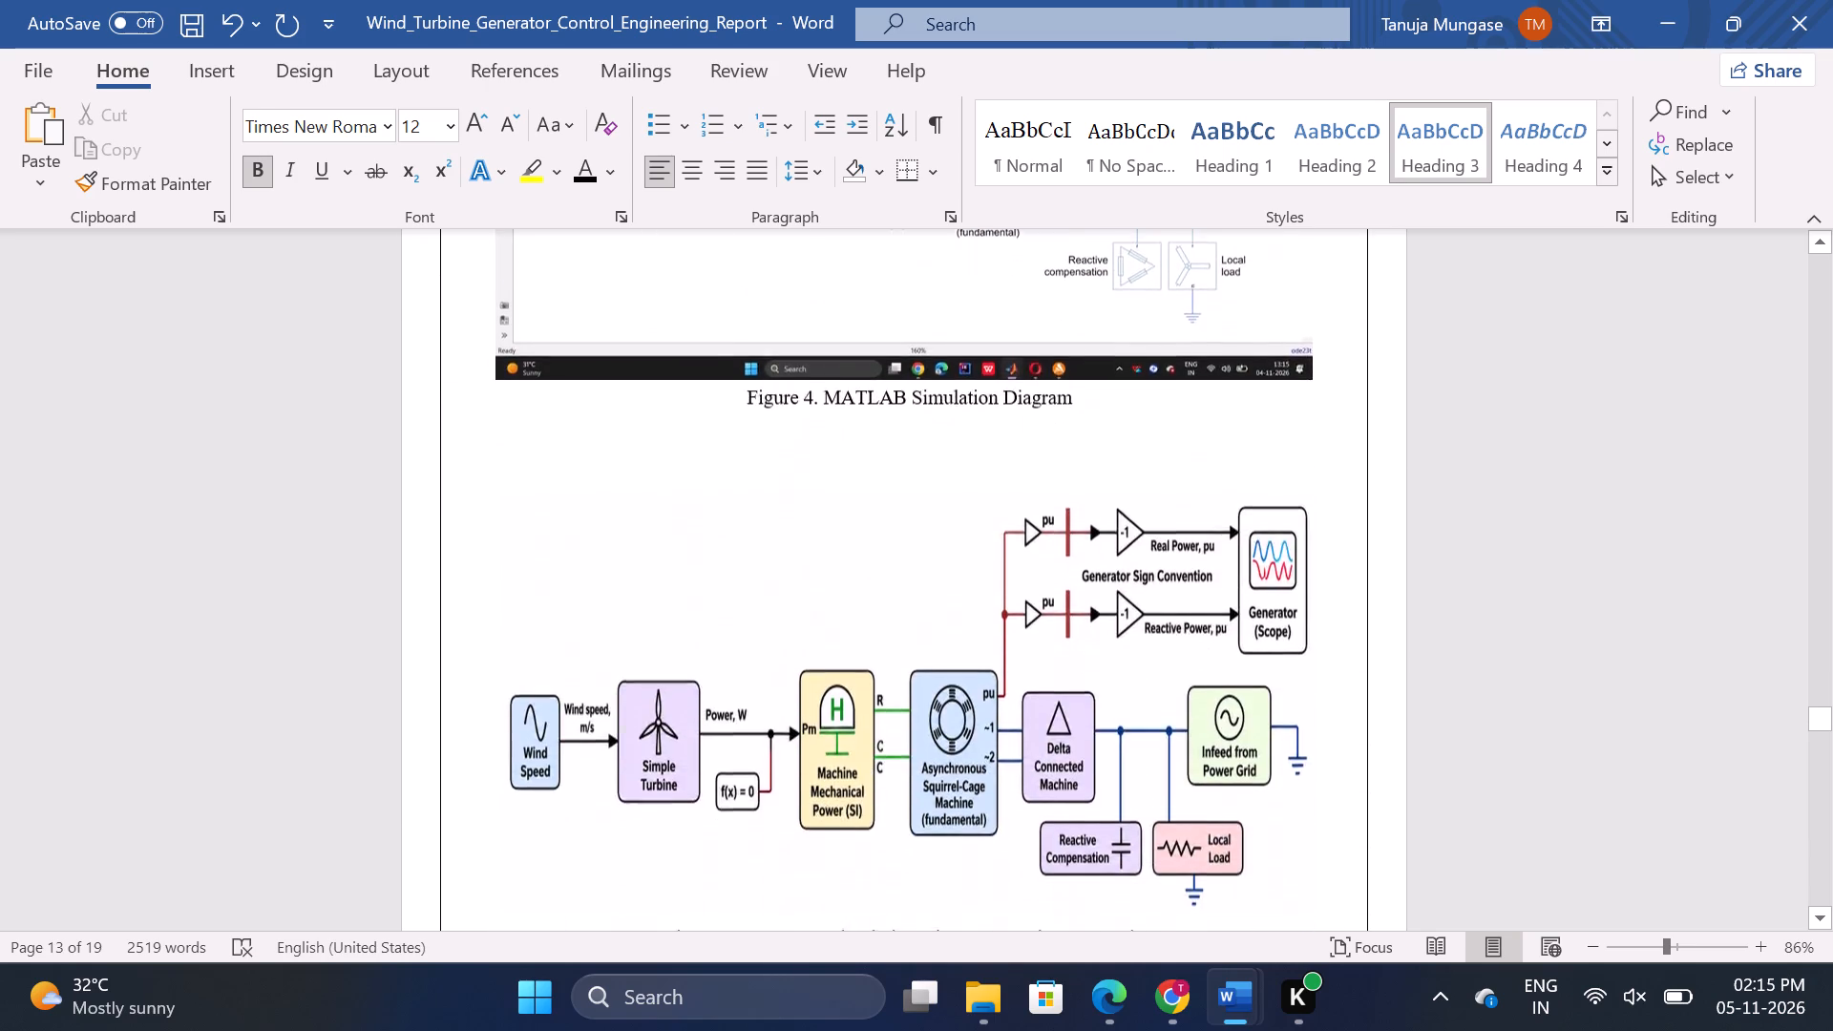
scroll(706, 579, "down", 1)
scroll(706, 579, "up", 4)
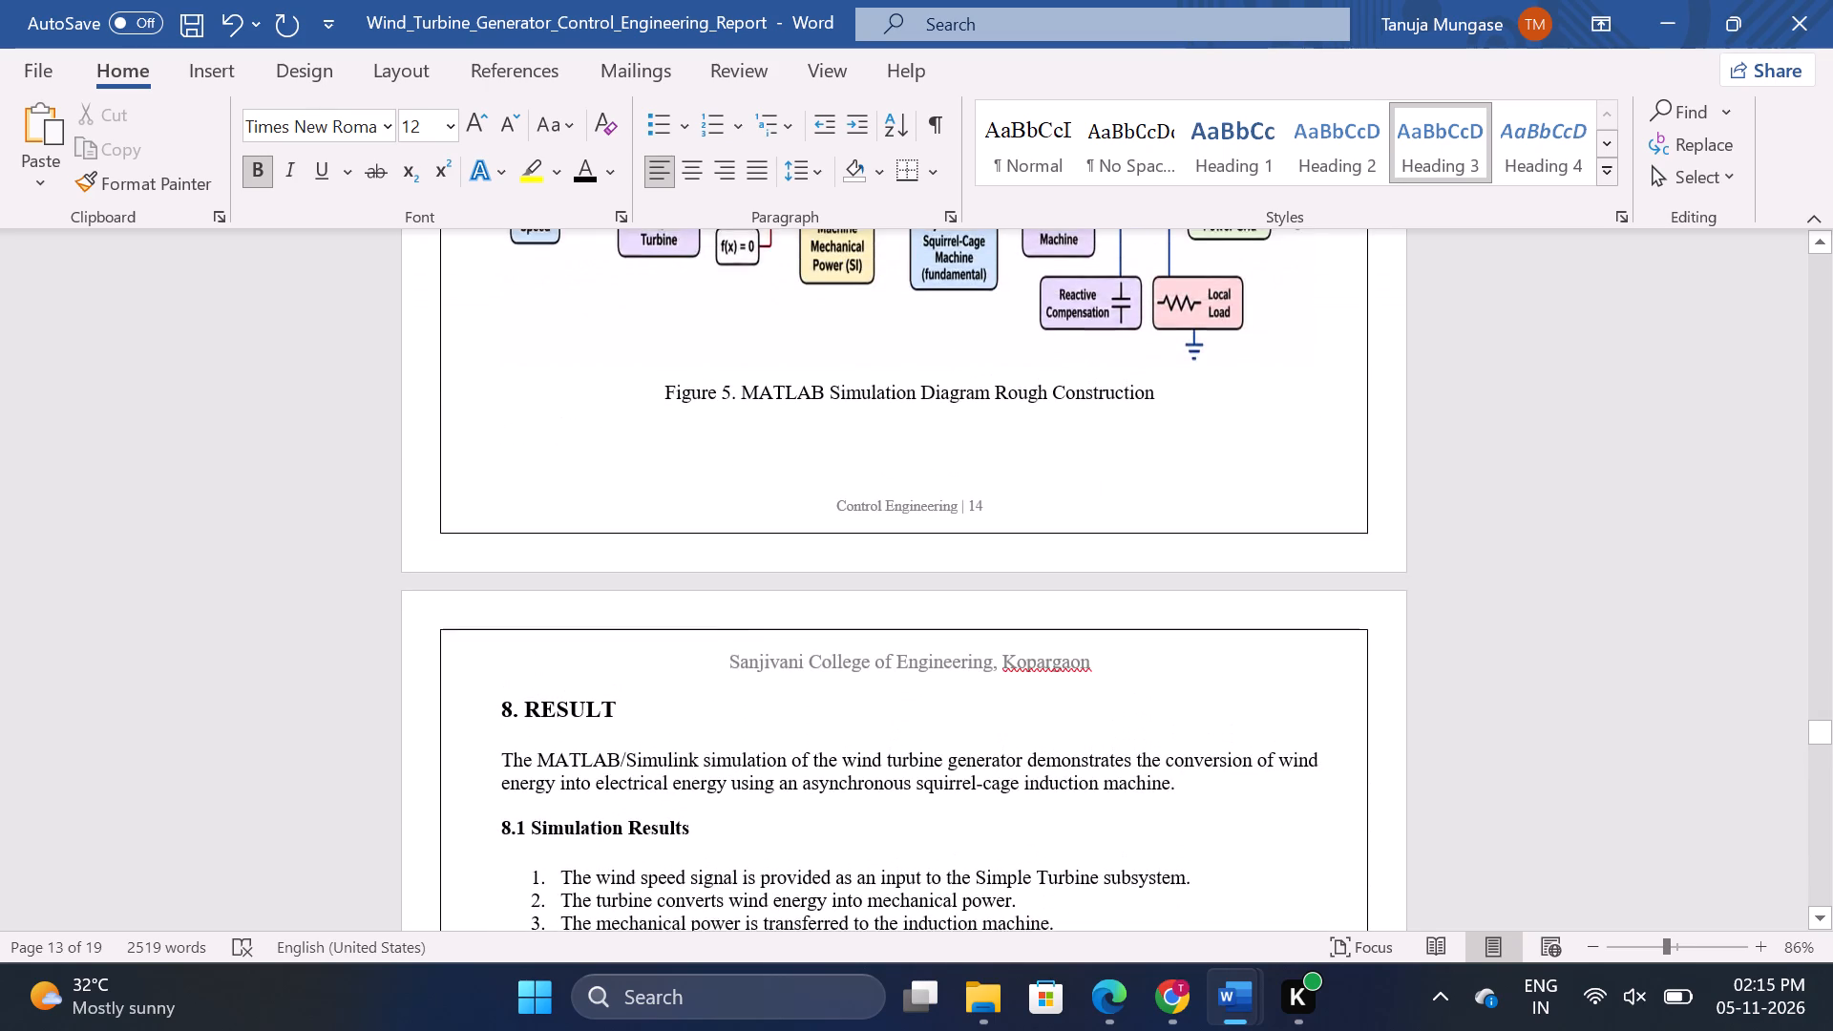
scroll(706, 579, "down", 7)
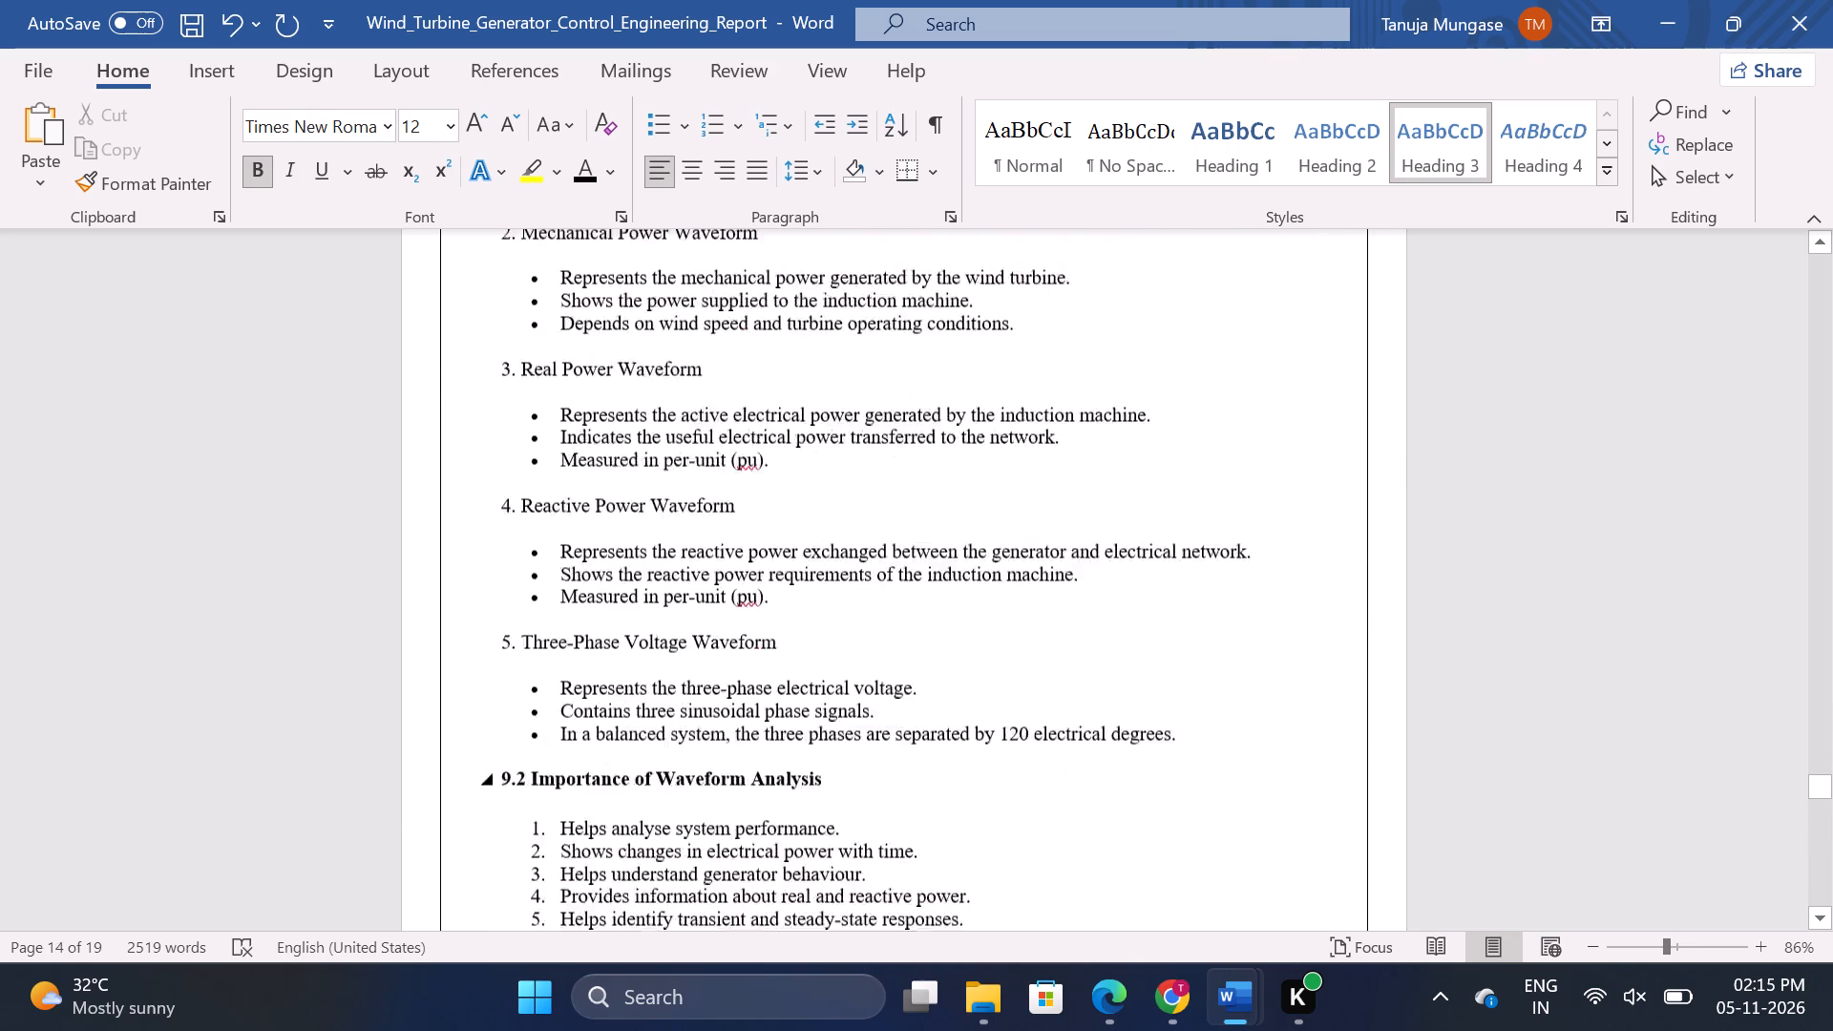
scroll(706, 579, "down", 2)
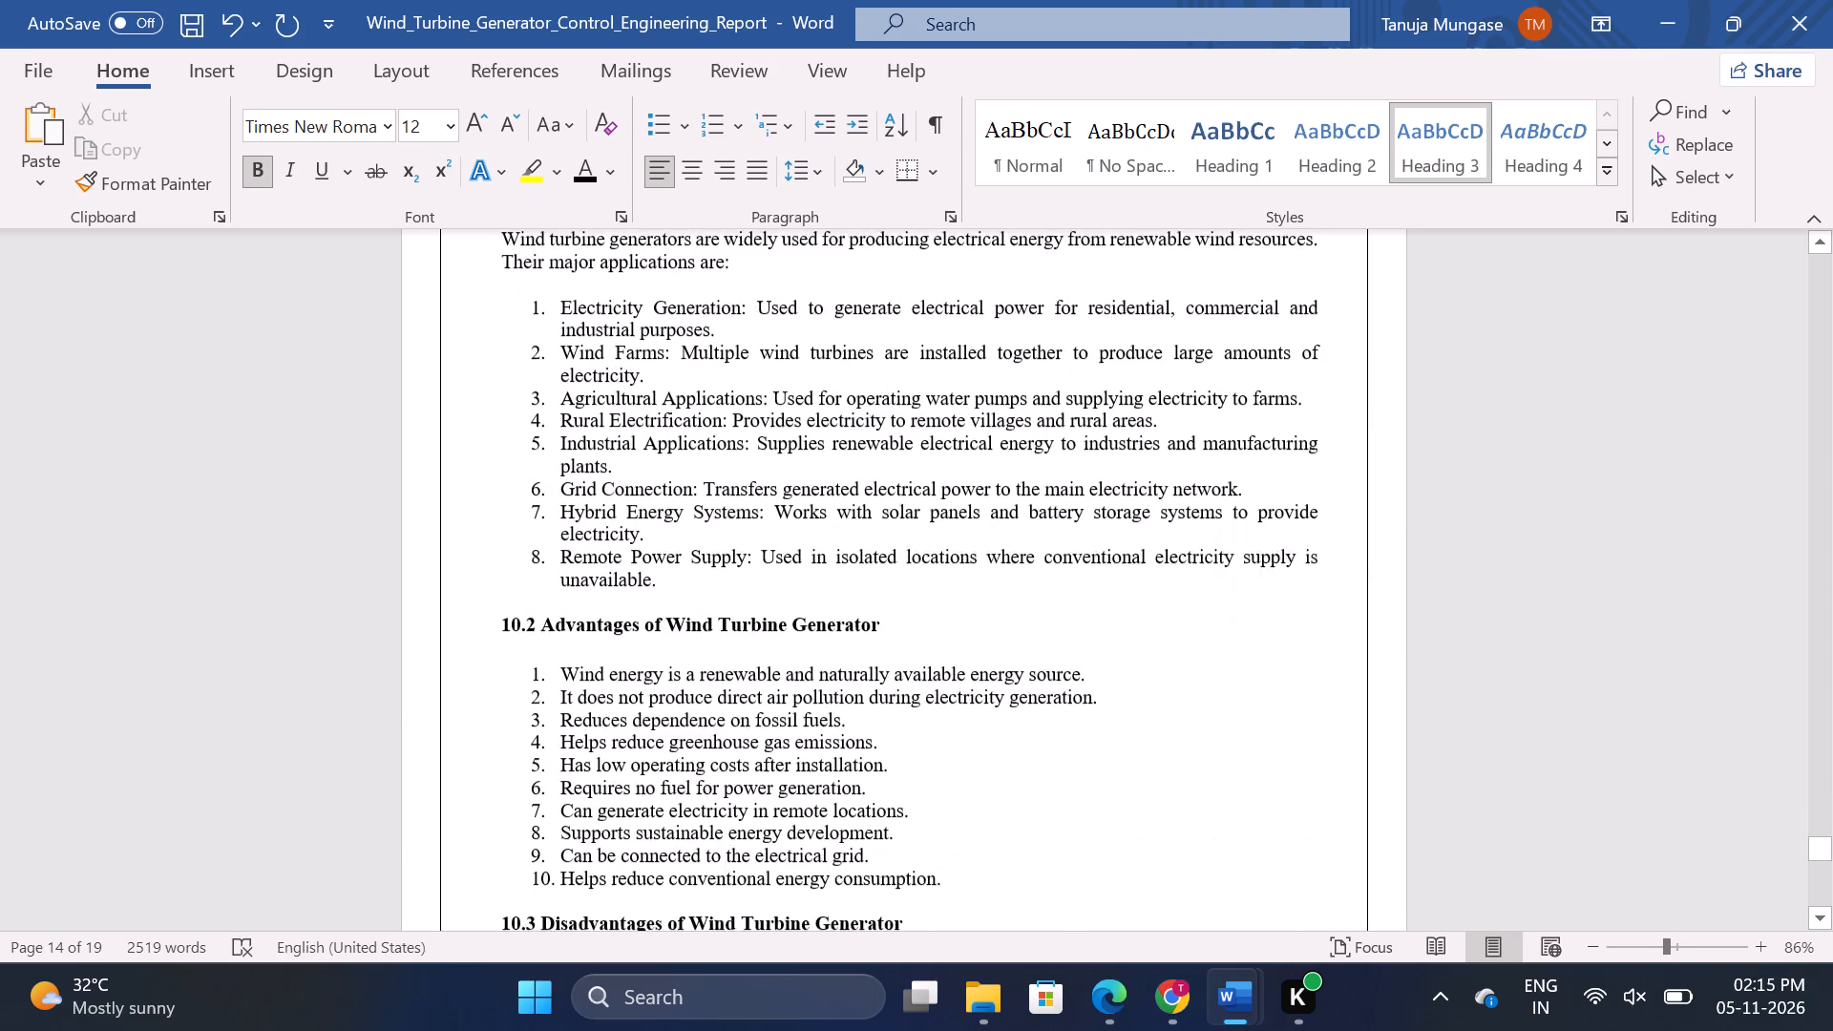
scroll(706, 579, "down", 1)
scroll(706, 579, "up", 1)
scroll(706, 579, "down", 1)
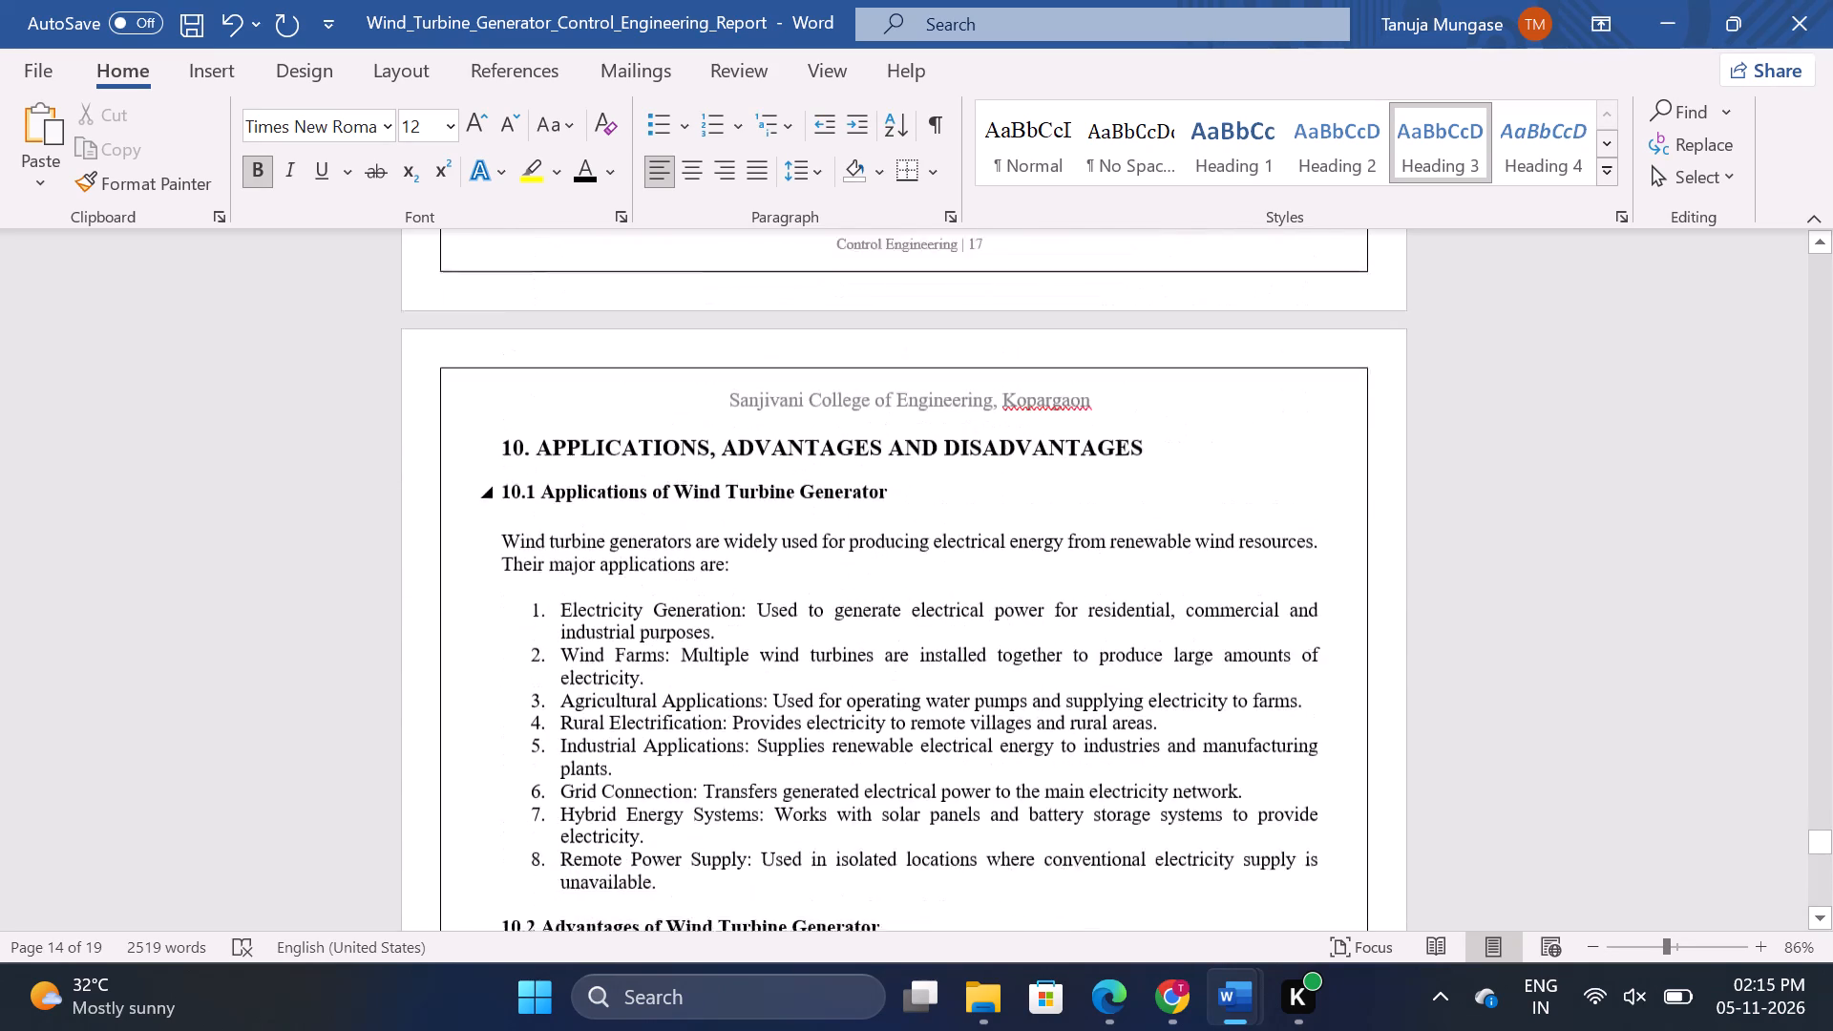
scroll(706, 579, "down", 4)
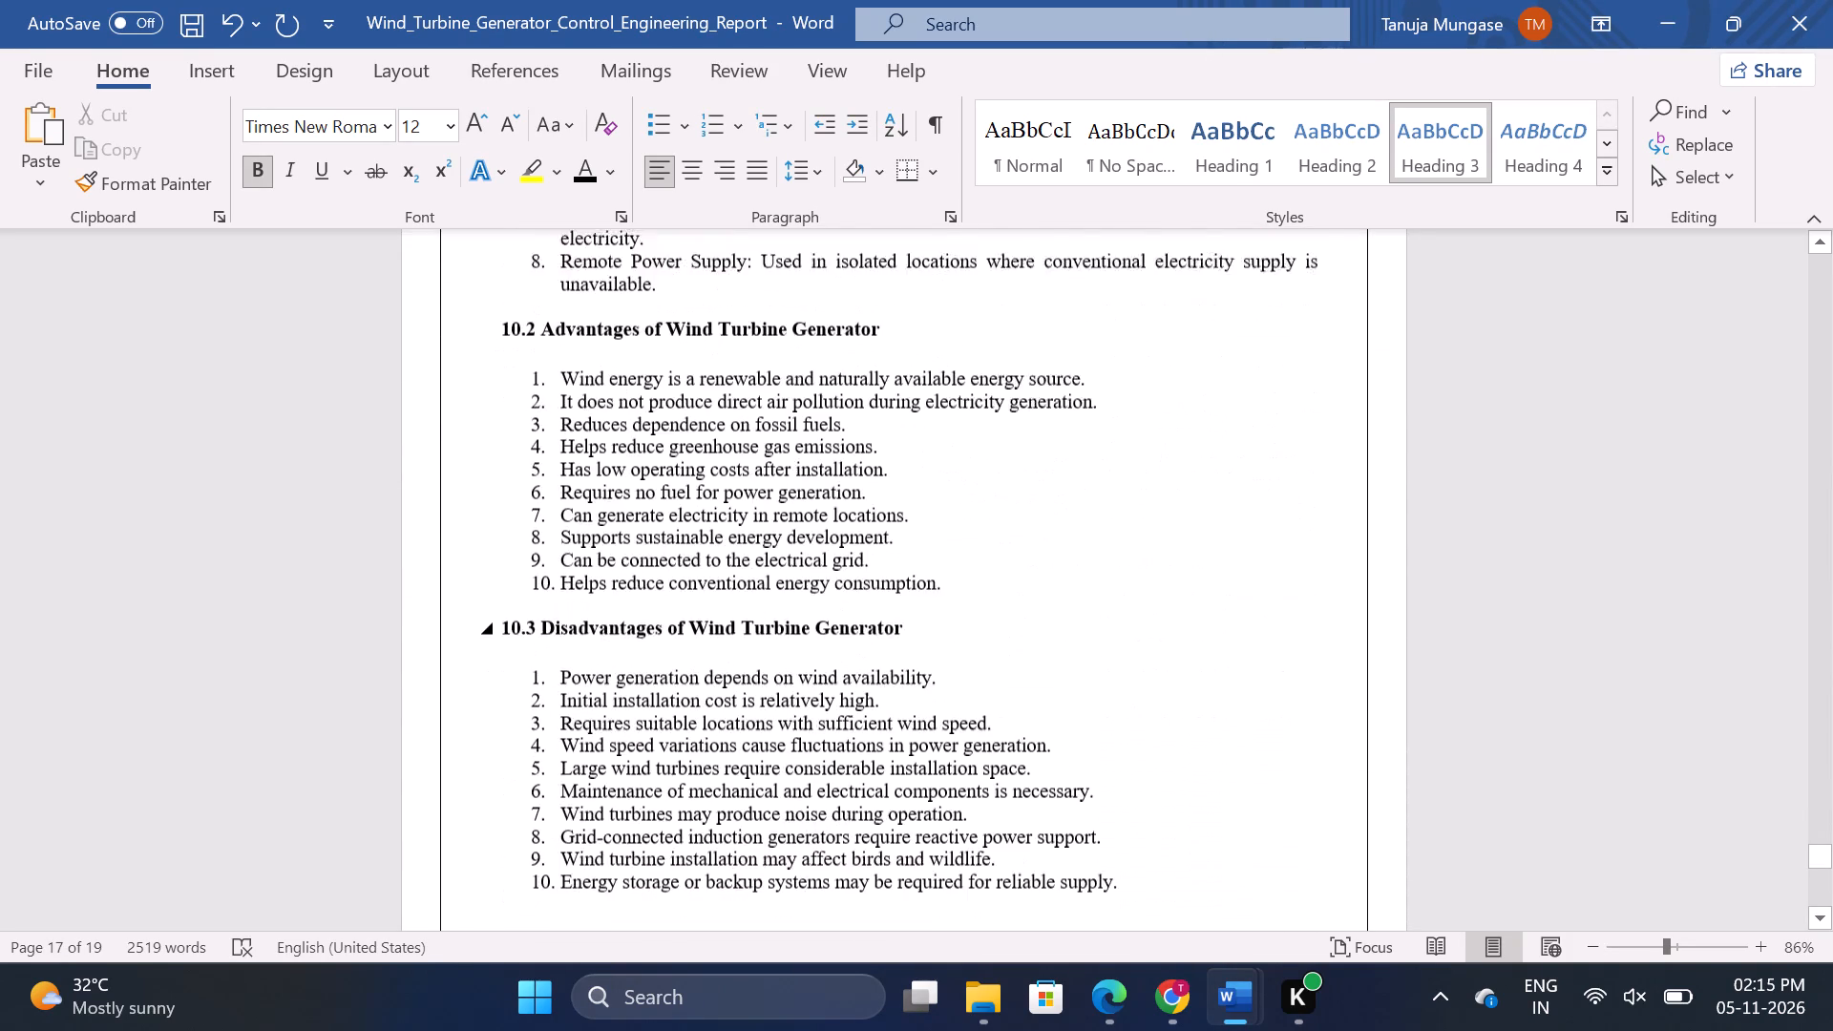
scroll(706, 579, "down", 5)
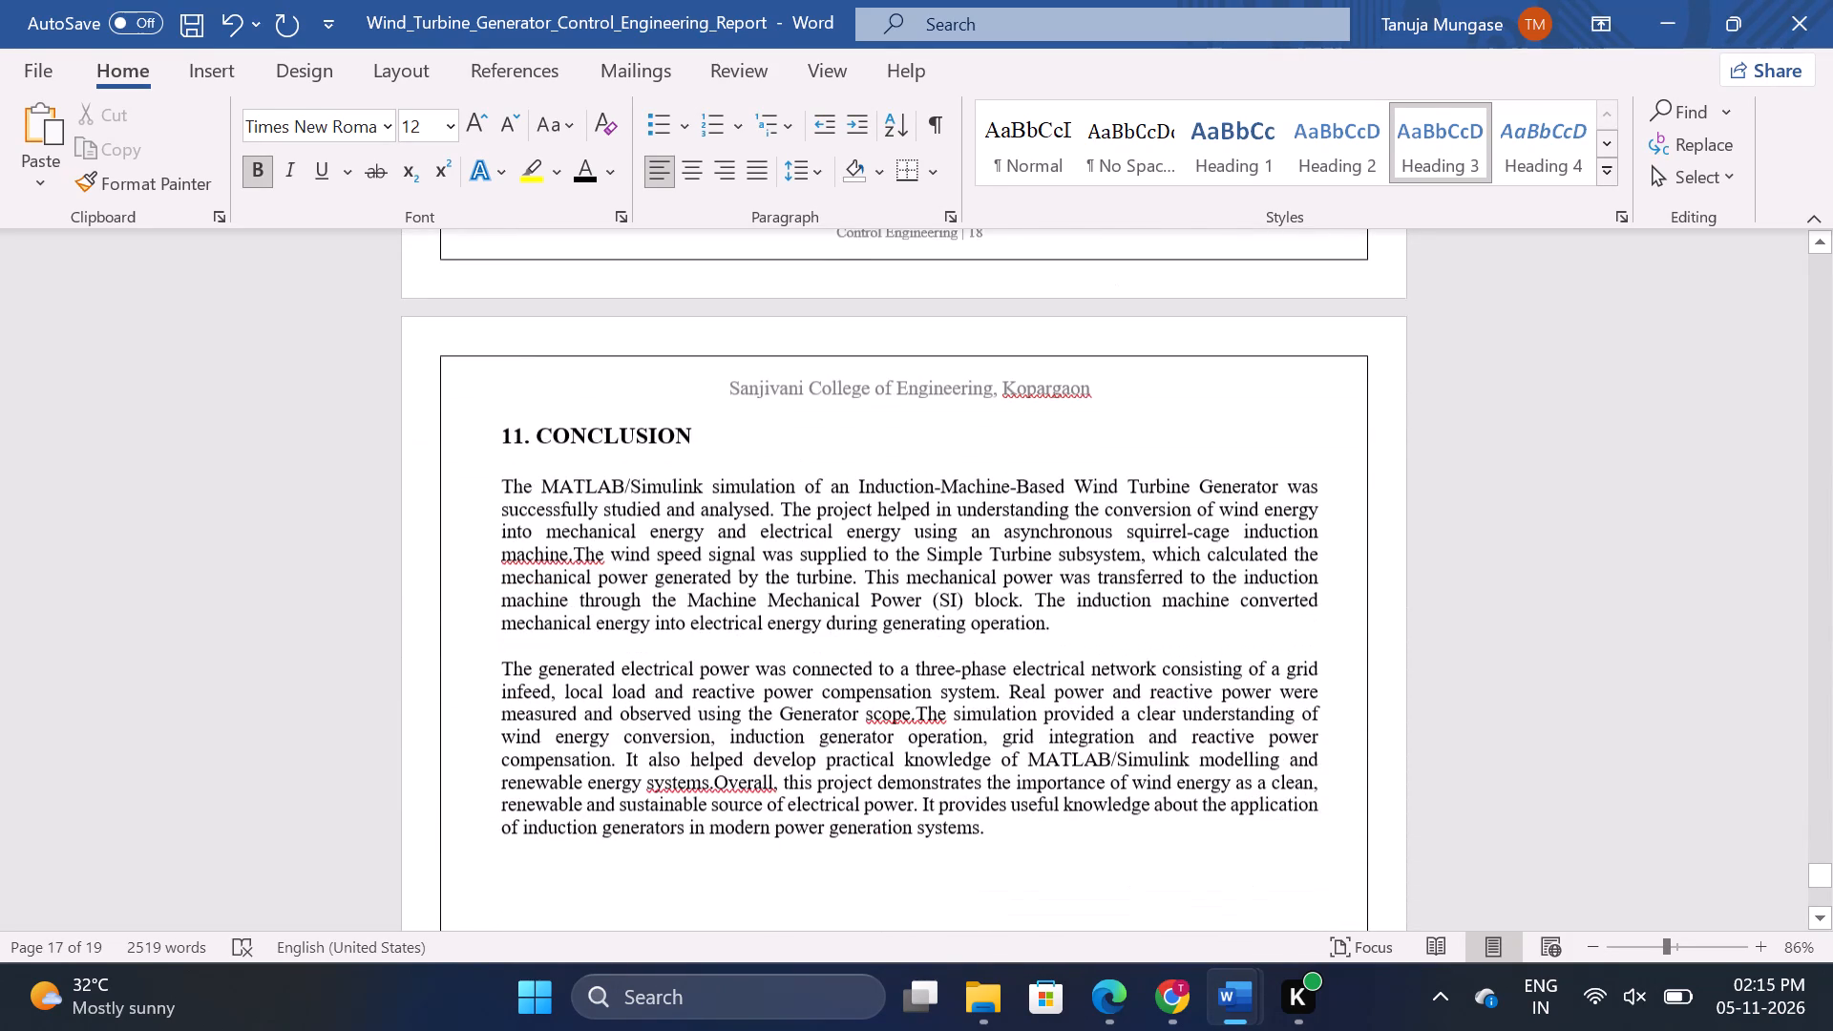
Check the layout of all the report's pages in the print preview and return to the document.
key("ctrl+p")
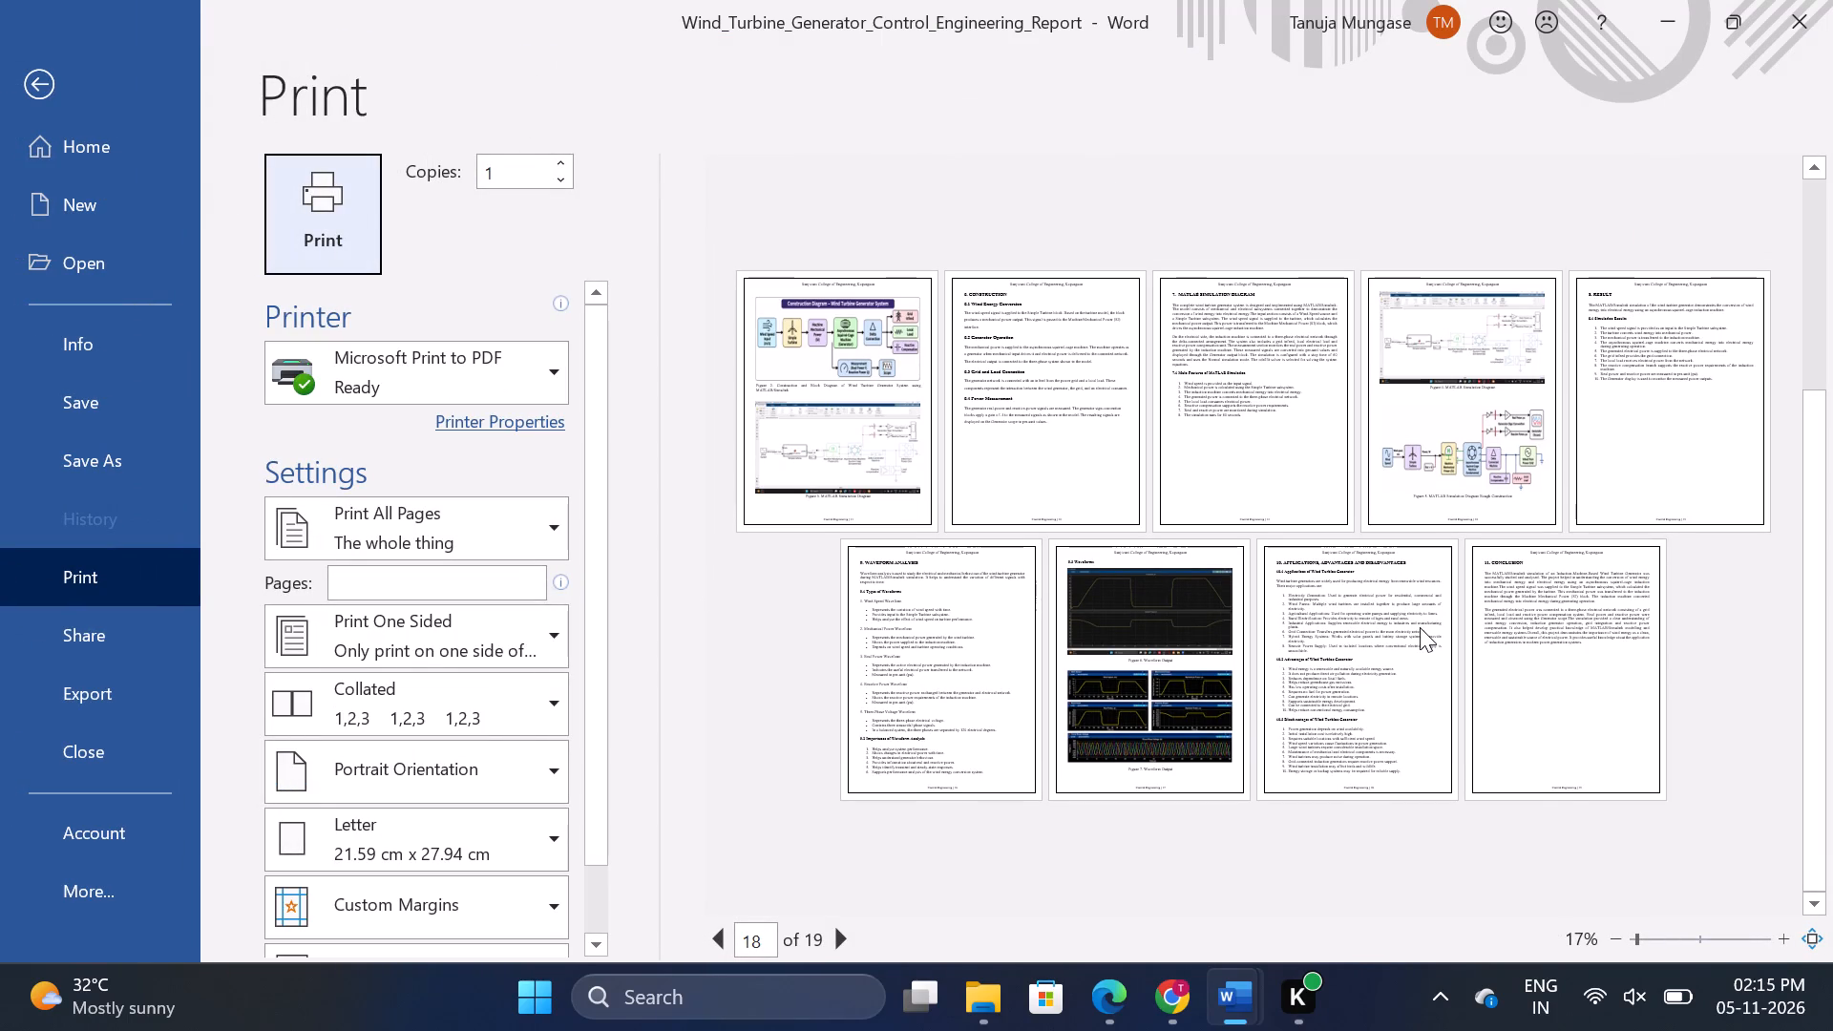
scroll(1420, 627, "up", 1)
scroll(1292, 549, "up", 1)
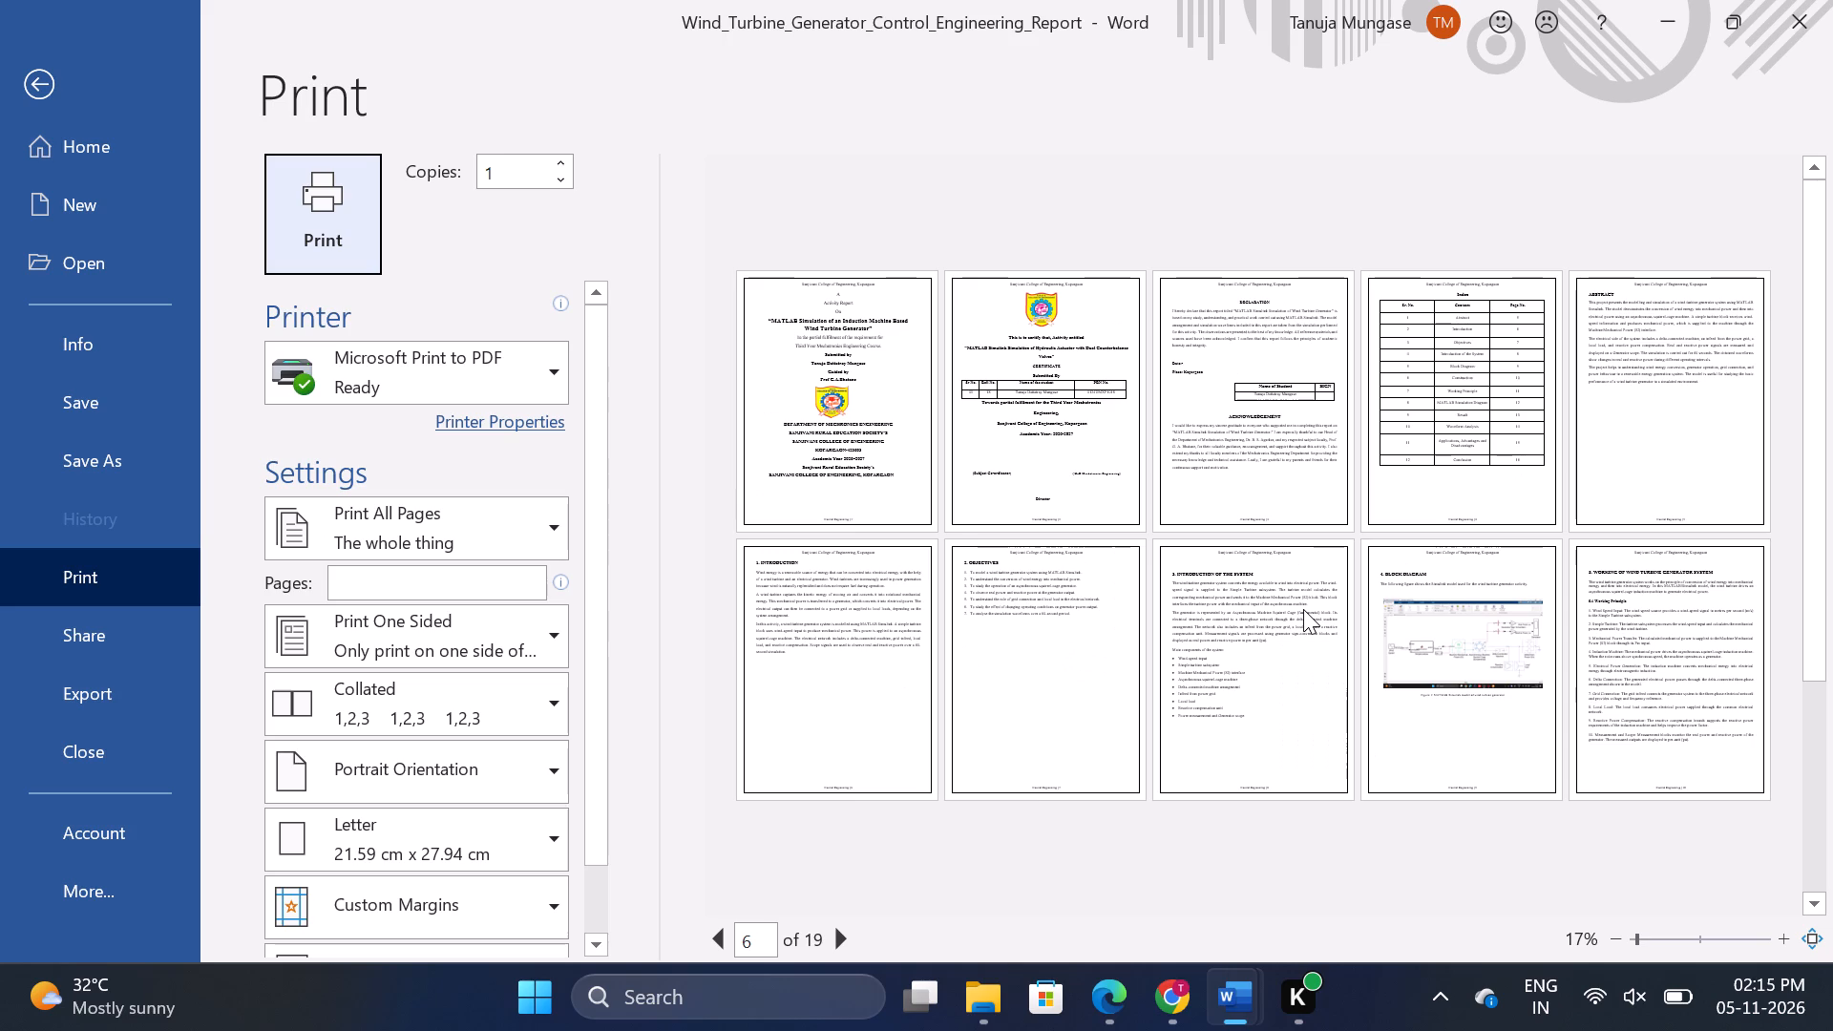
left_click(38, 79)
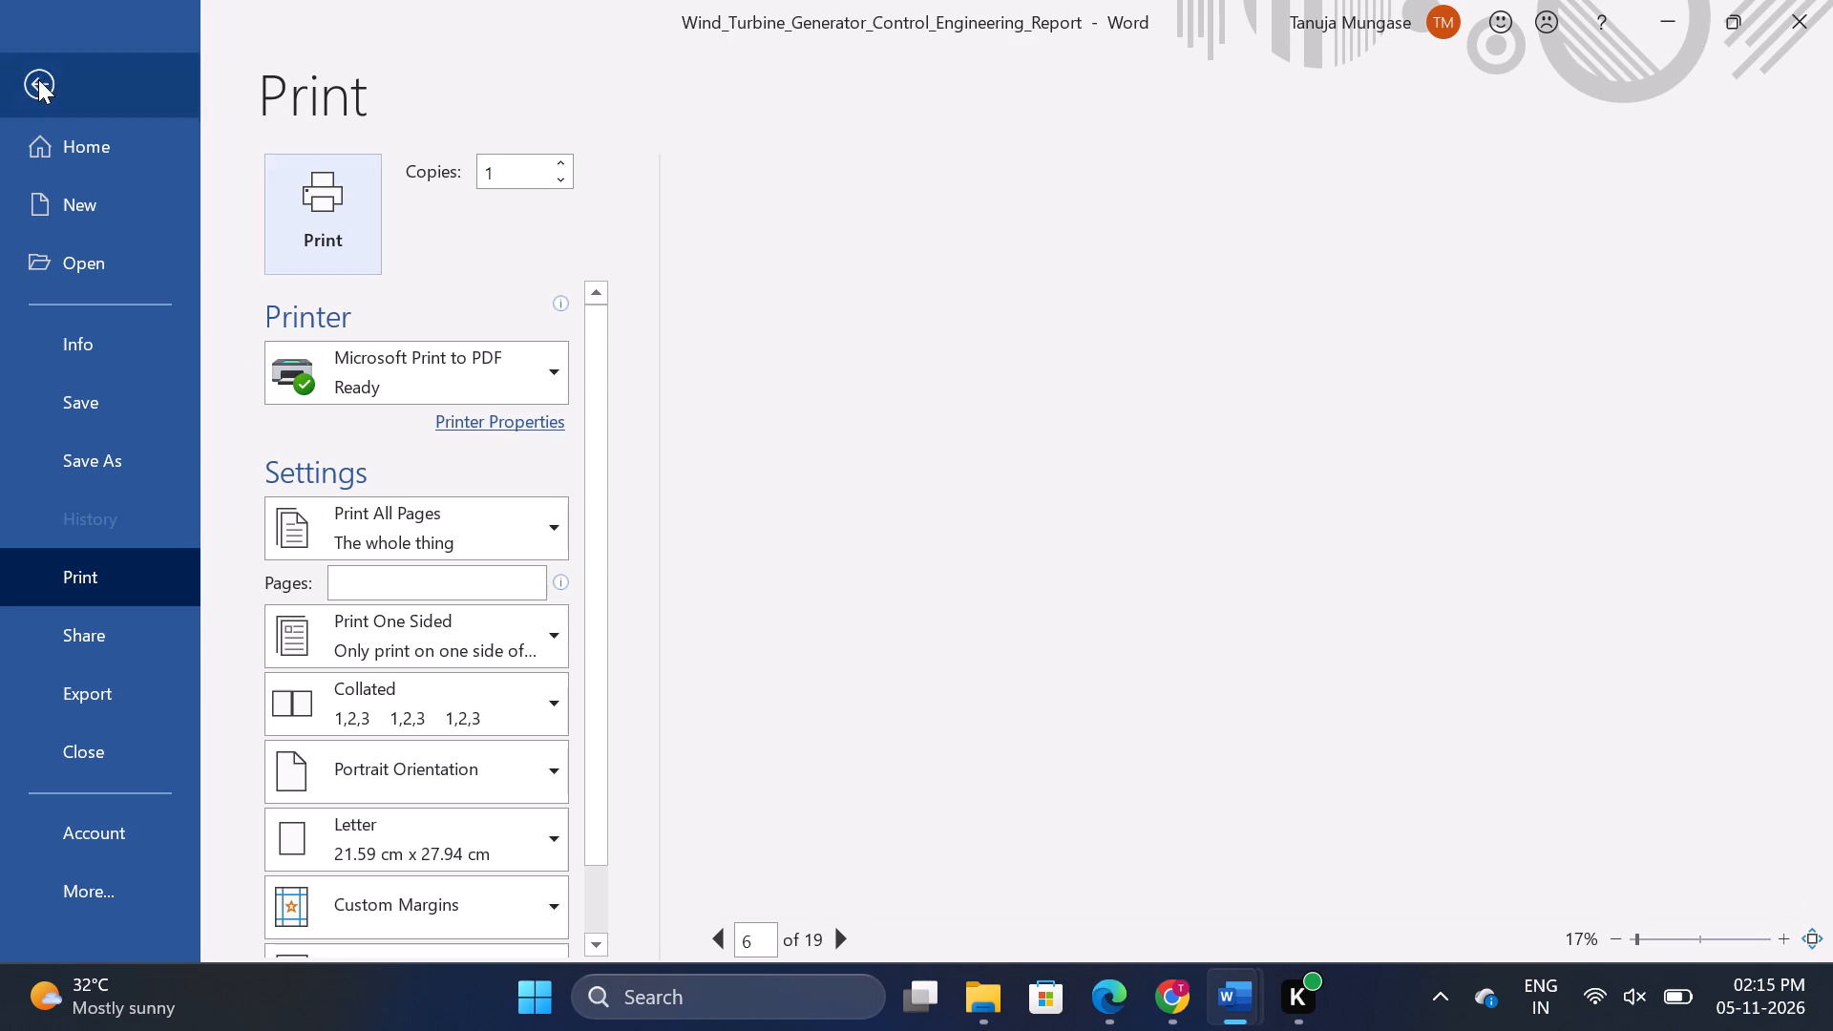
Review the opening pages from the certificate and index through the start of section 3, checking the heading placement.
scroll(585, 553, "up", 18)
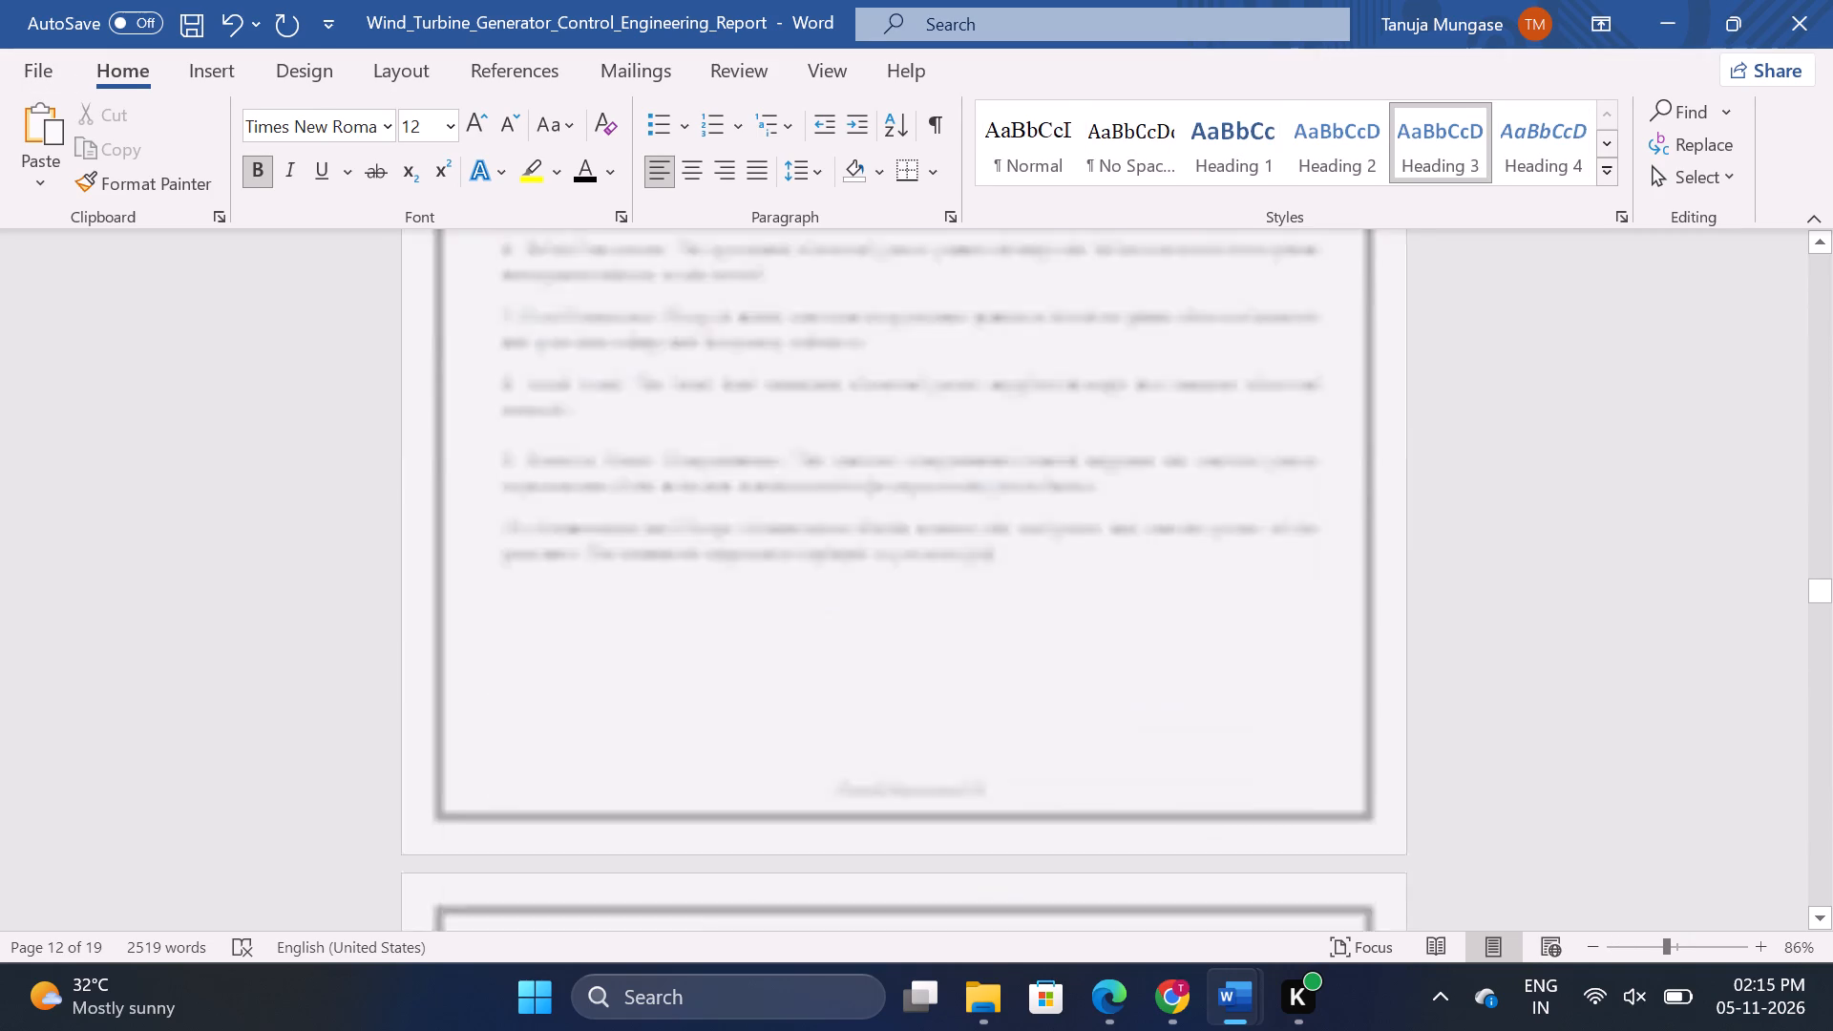
scroll(585, 553, "up", 19)
scroll(585, 553, "down", 9)
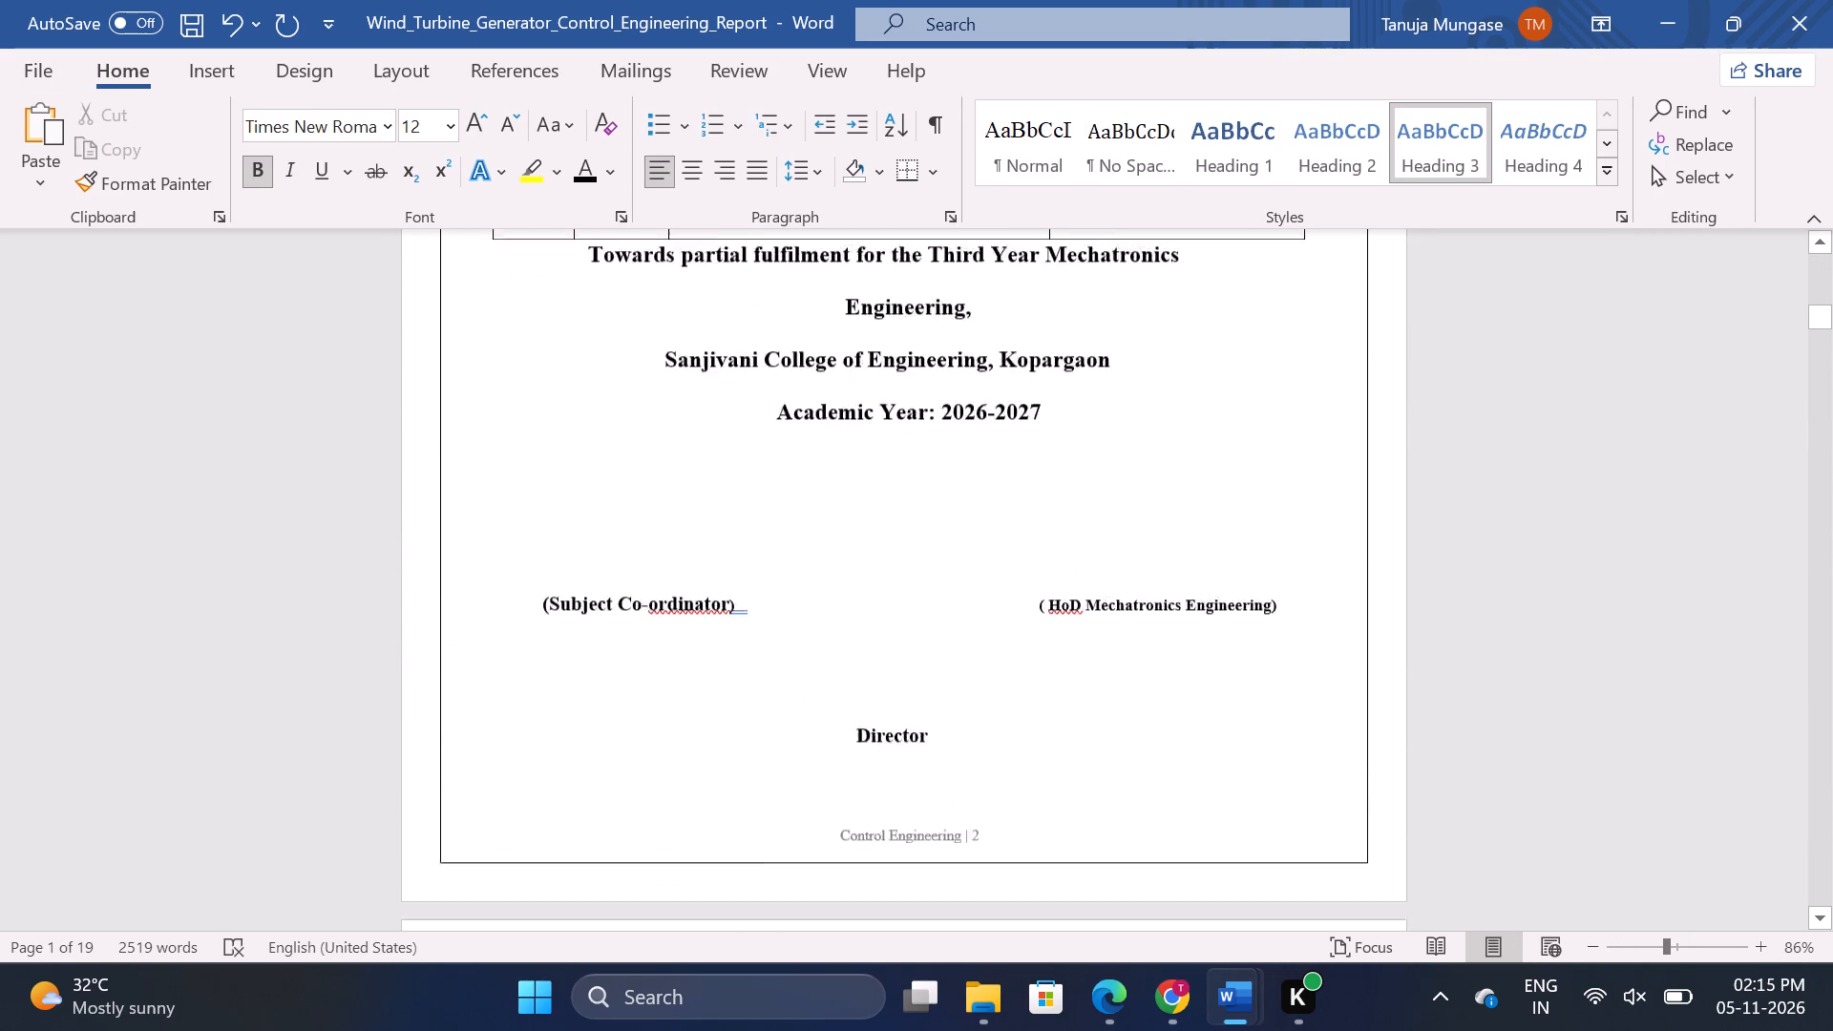
scroll(585, 553, "down", 3)
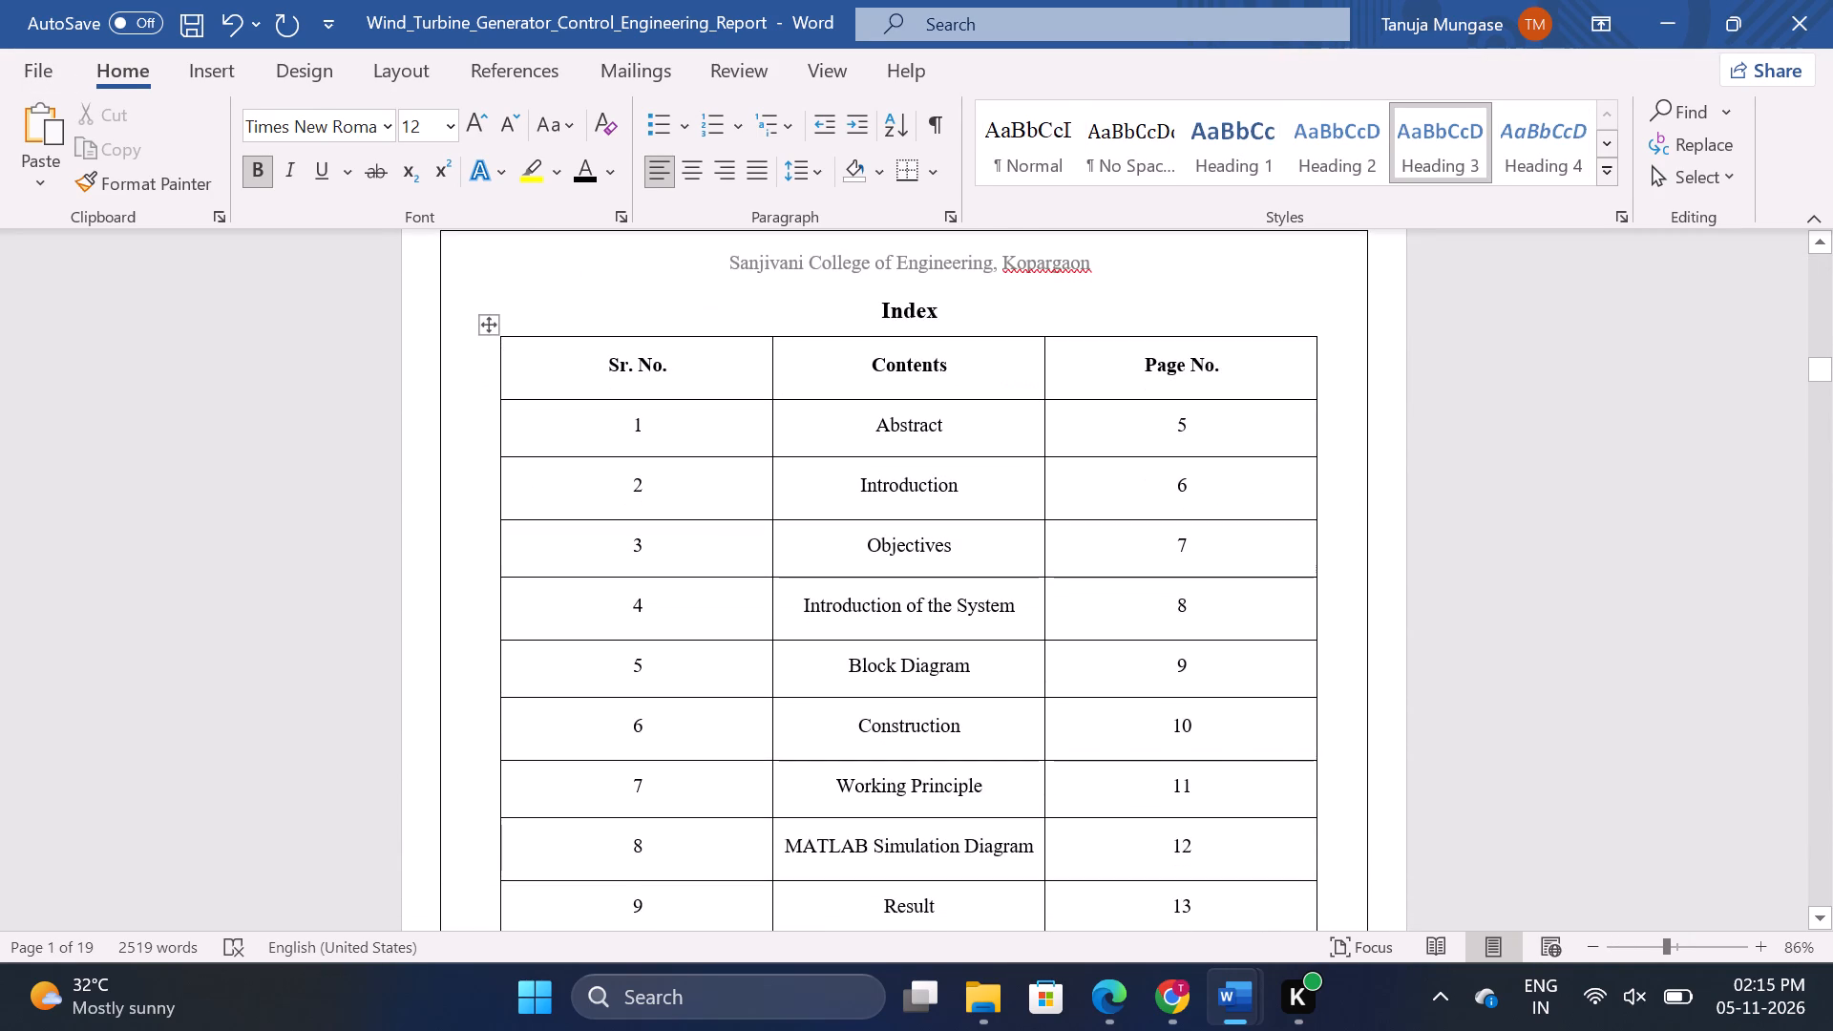
scroll(585, 553, "down", 7)
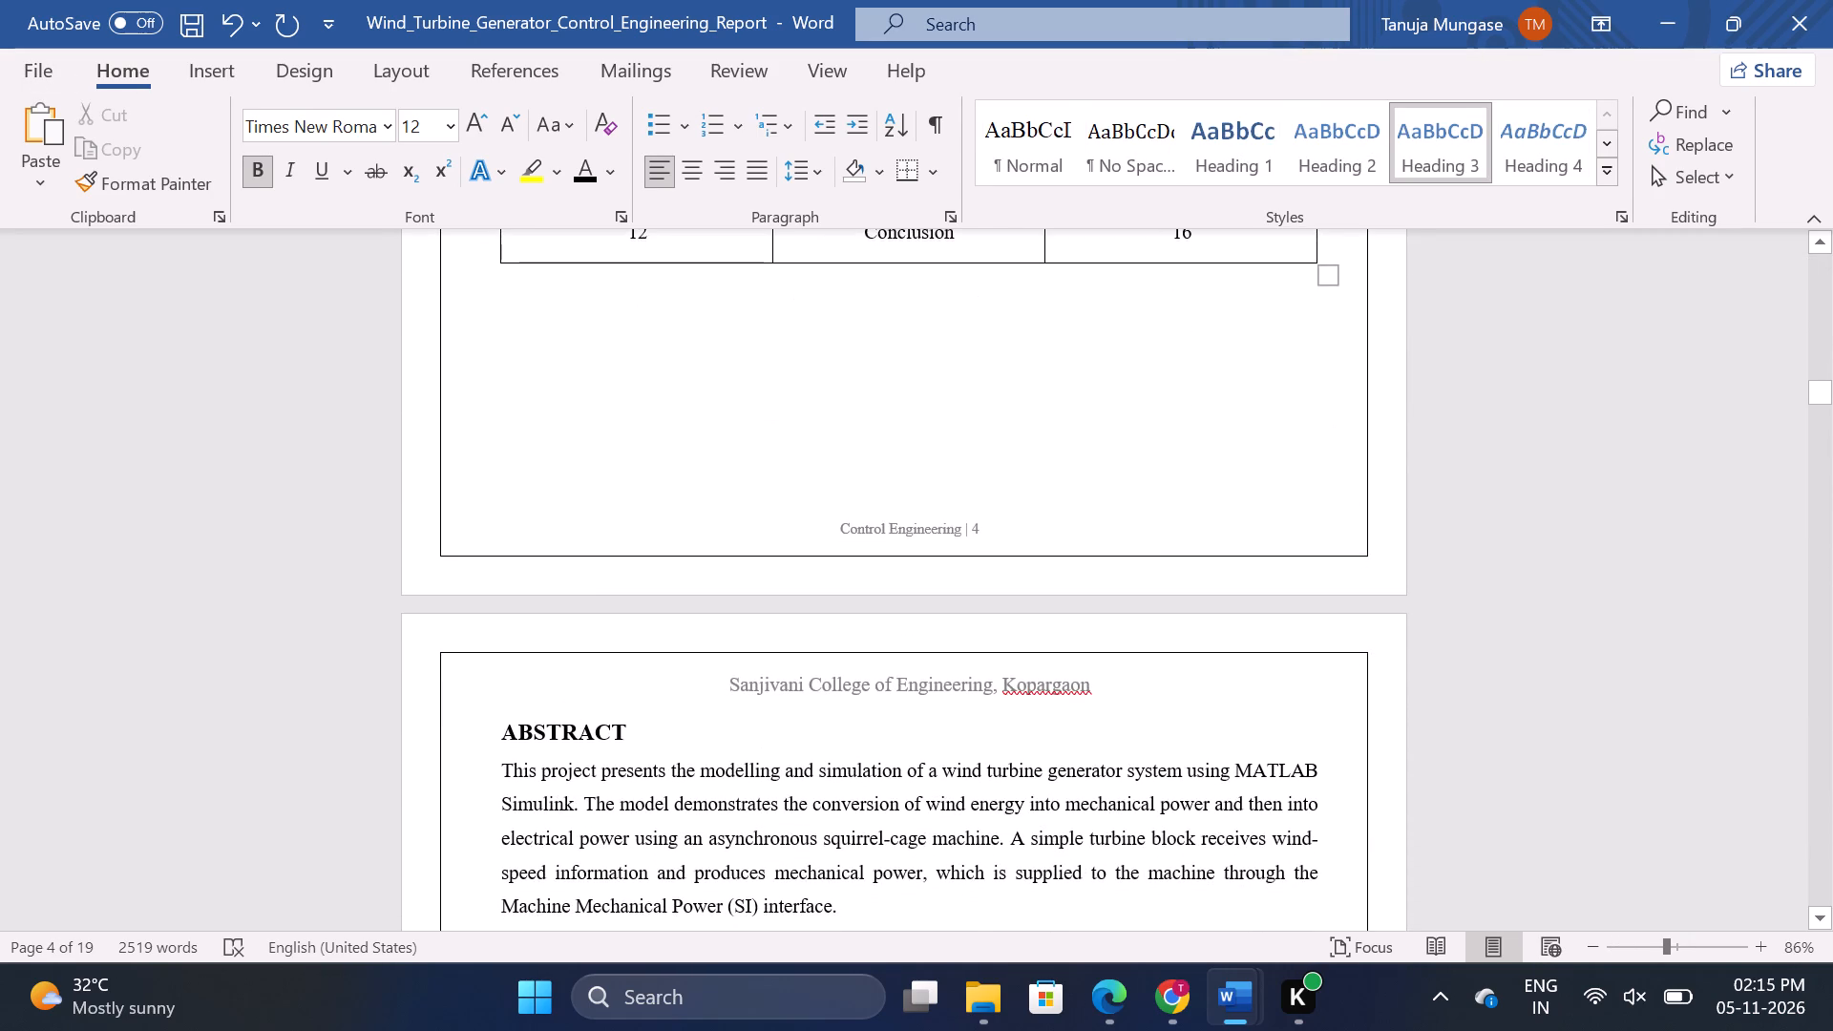
scroll(567, 724, "down", 14)
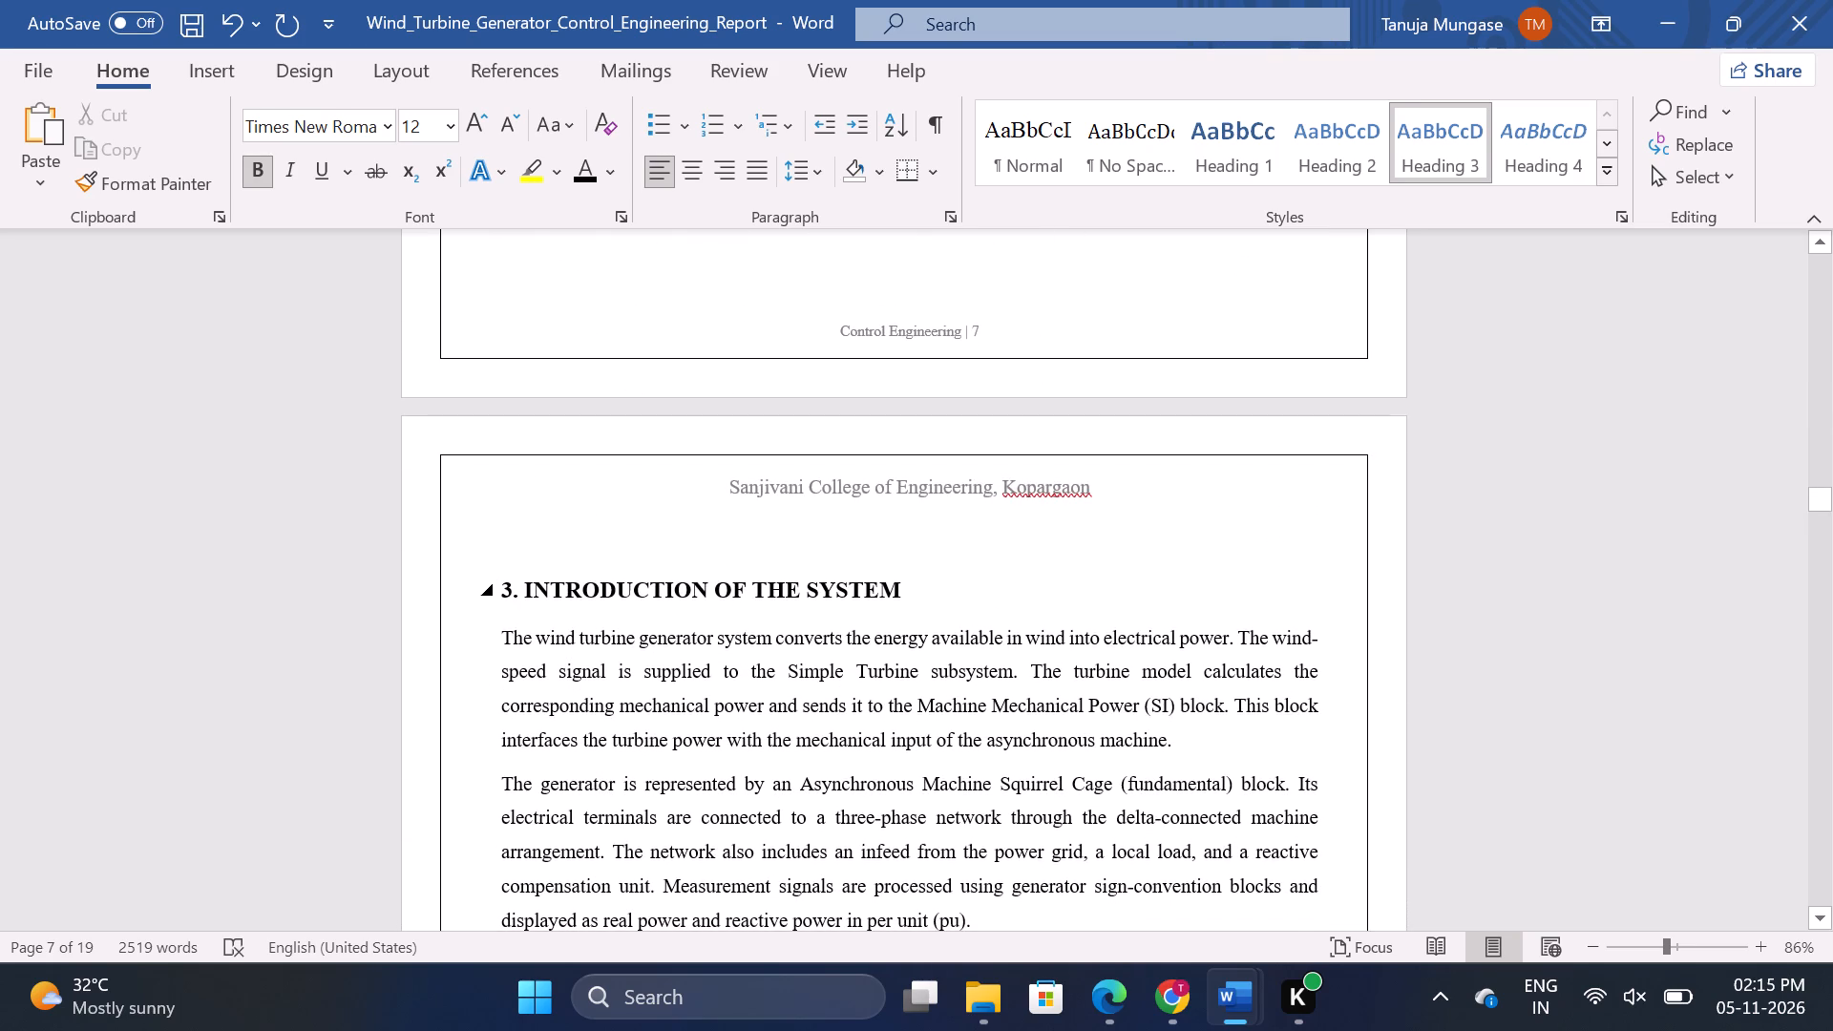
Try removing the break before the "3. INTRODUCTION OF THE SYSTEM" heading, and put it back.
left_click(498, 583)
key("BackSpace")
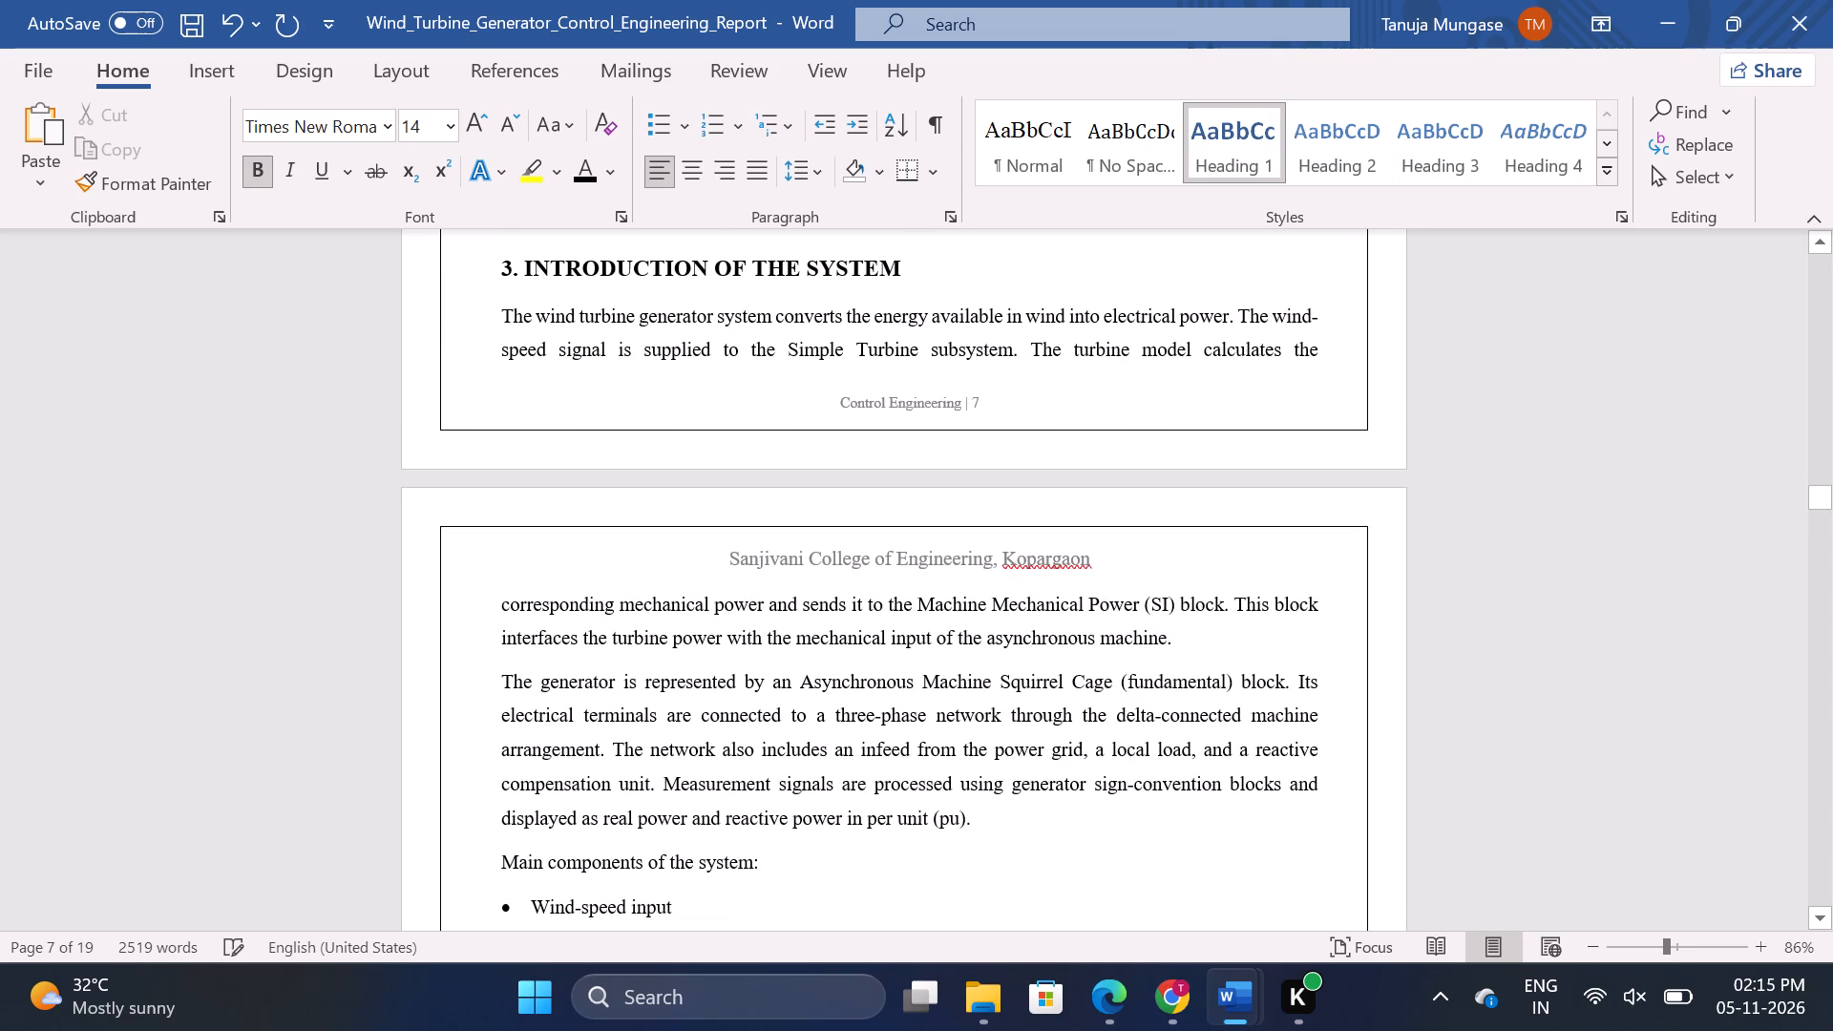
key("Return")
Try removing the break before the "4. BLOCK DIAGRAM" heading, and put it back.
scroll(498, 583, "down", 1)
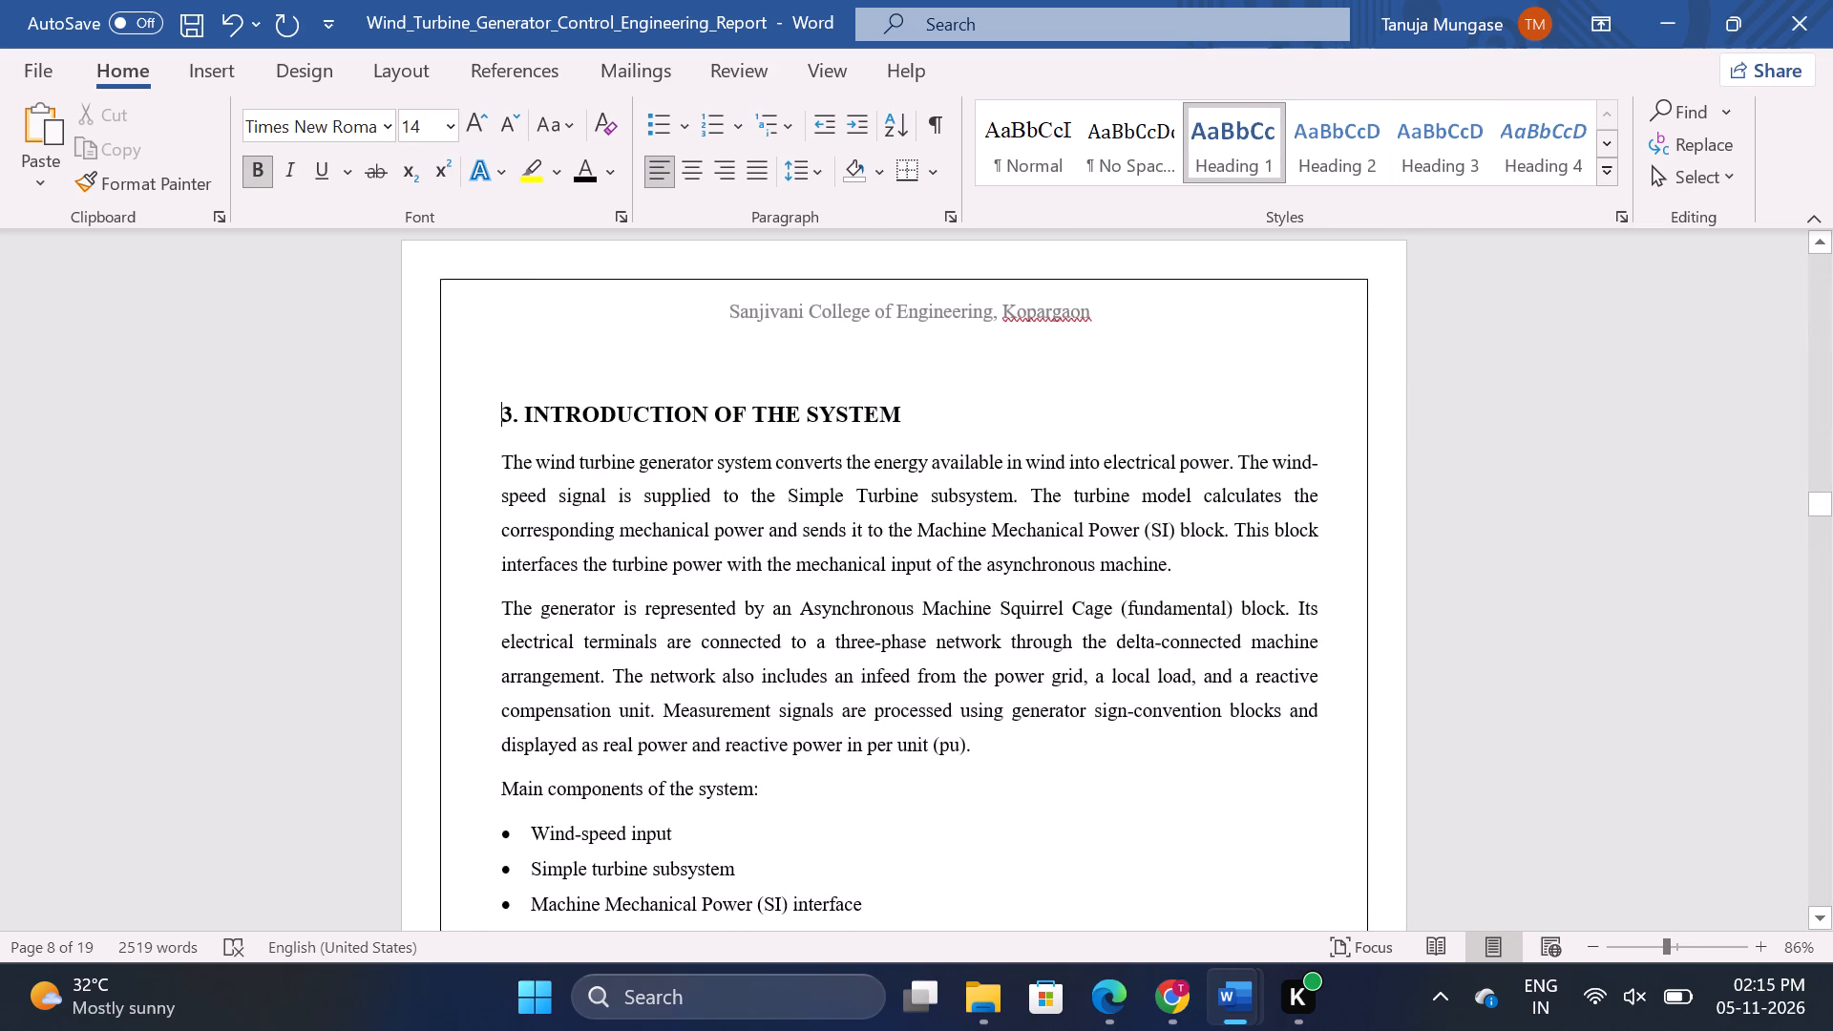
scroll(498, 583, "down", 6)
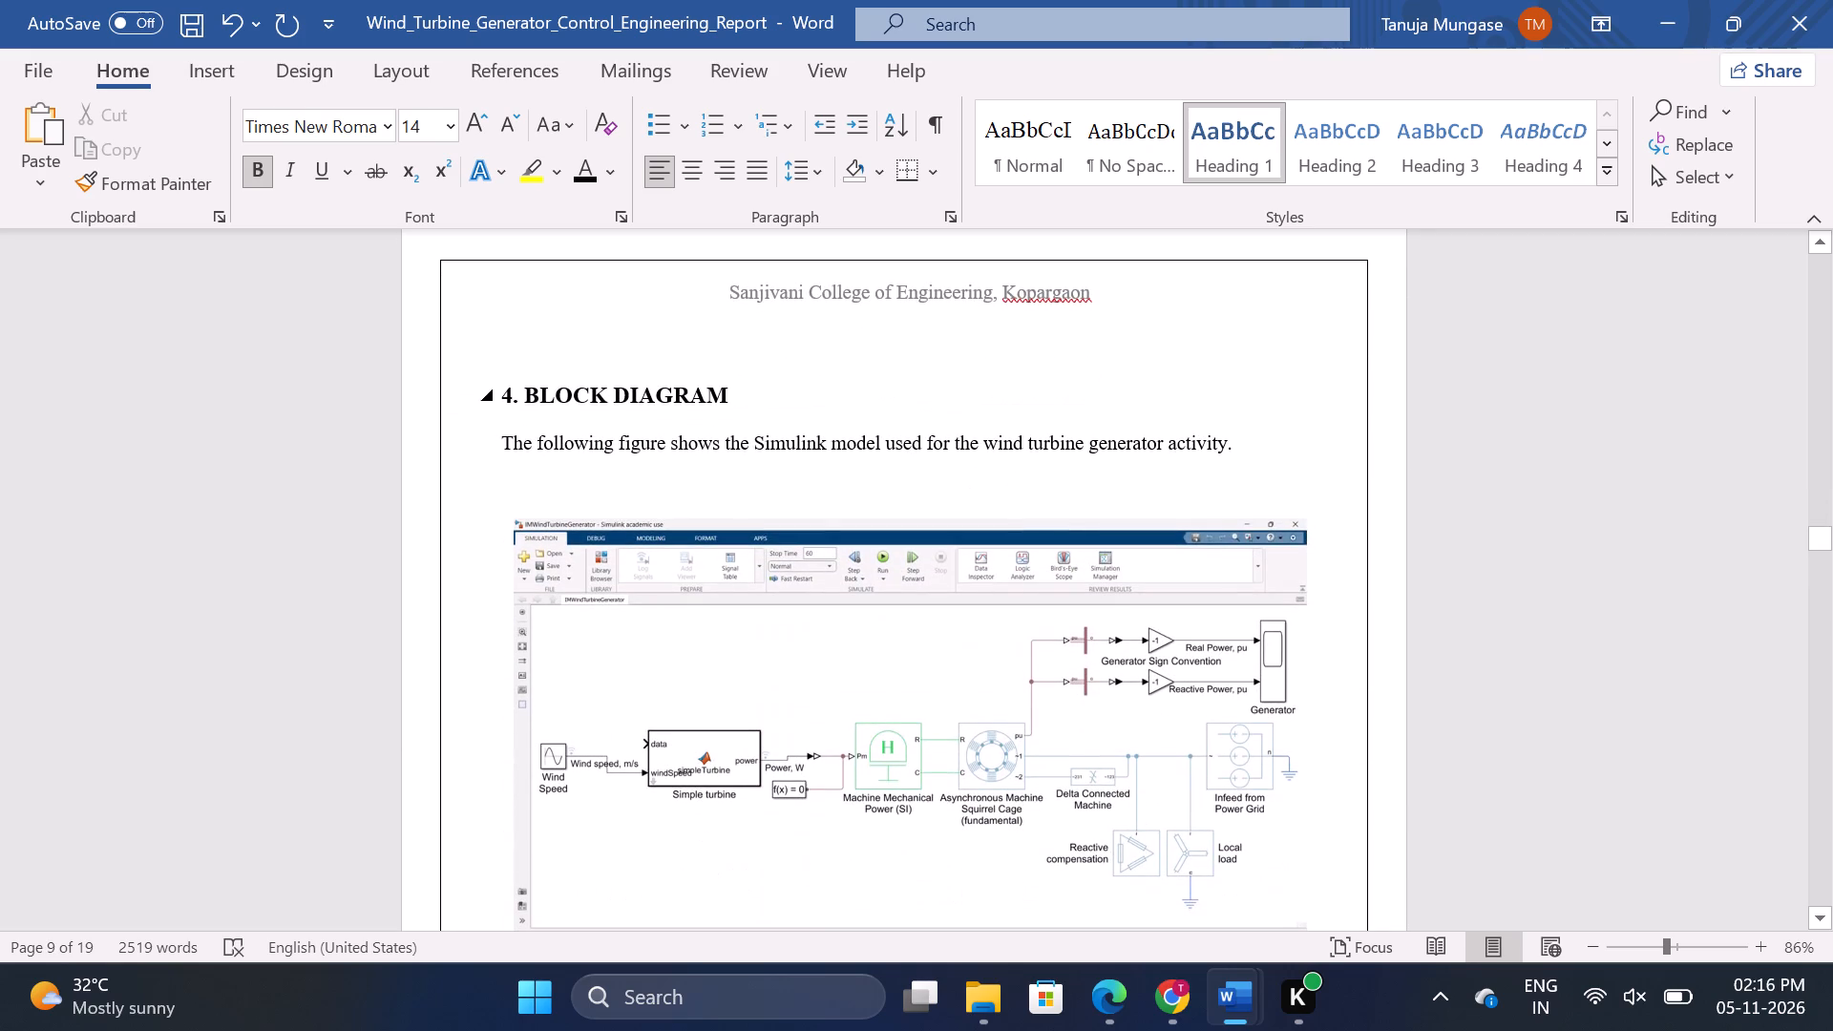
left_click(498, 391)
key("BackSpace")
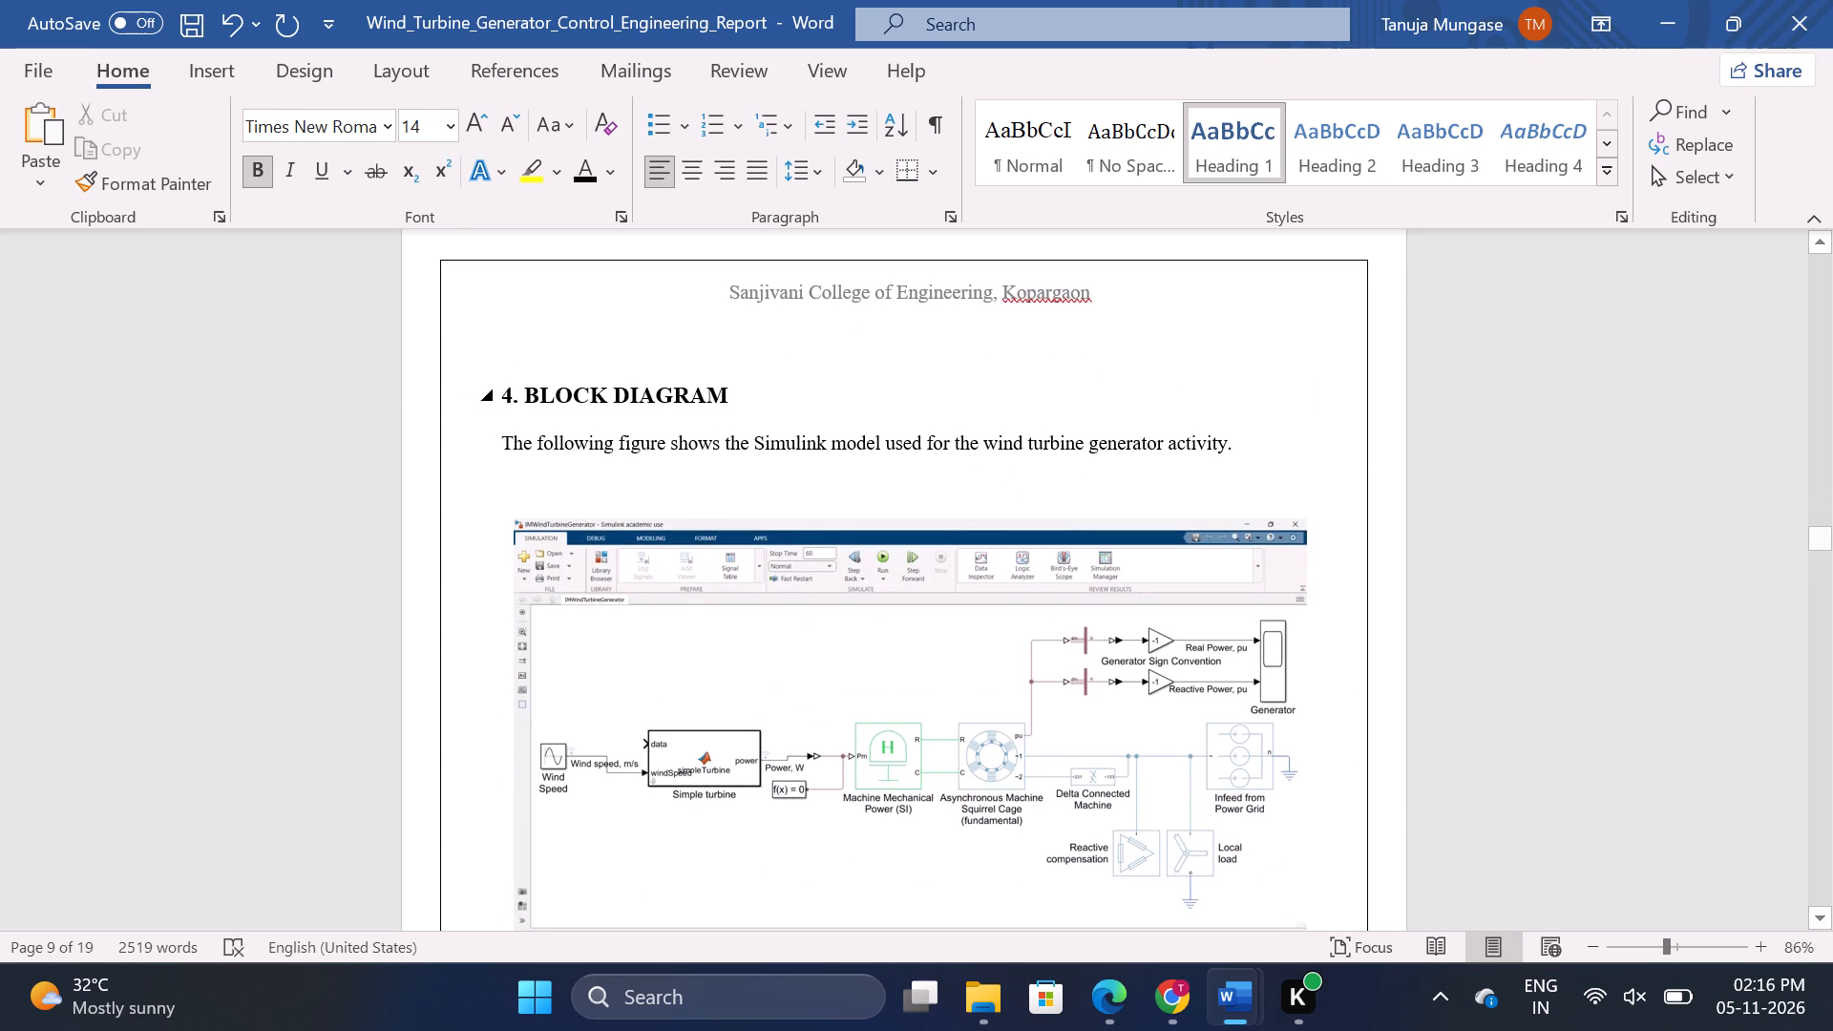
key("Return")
Insert a blank line above the "6. CONSTRUCTION" heading at the top of its page.
scroll(498, 391, "down", 6)
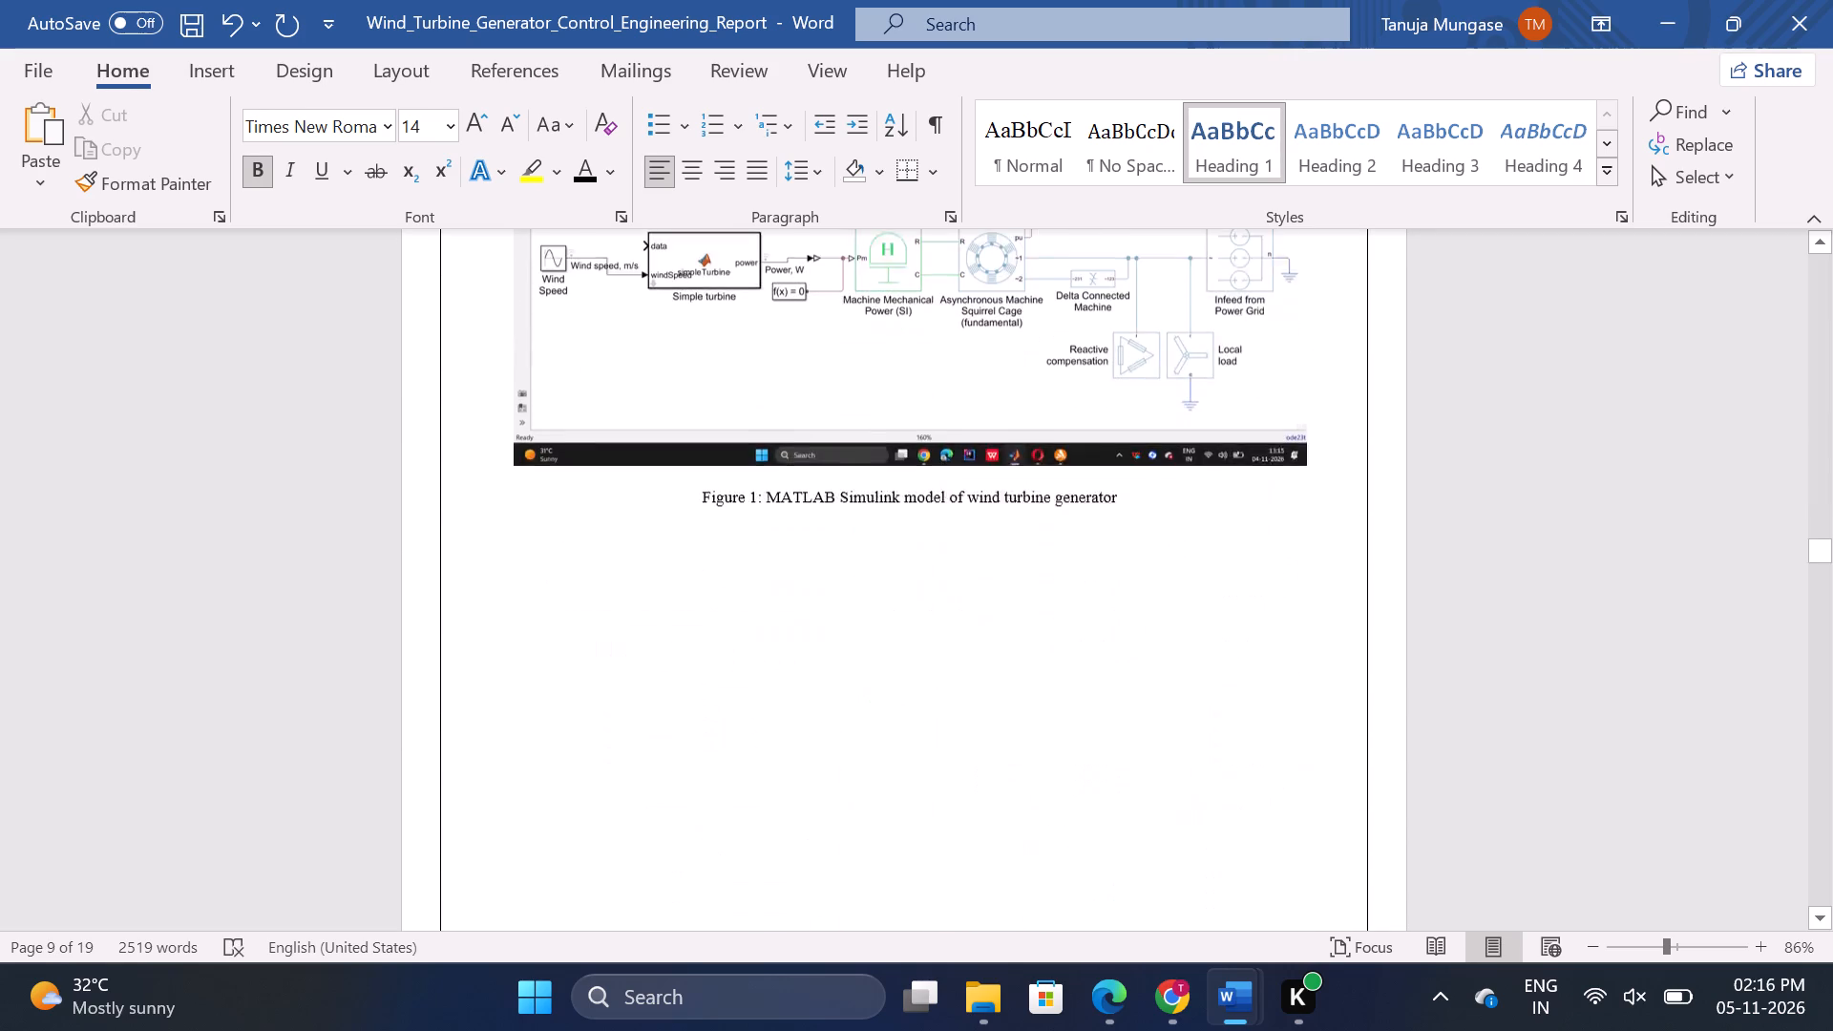
scroll(437, 583, "down", 5)
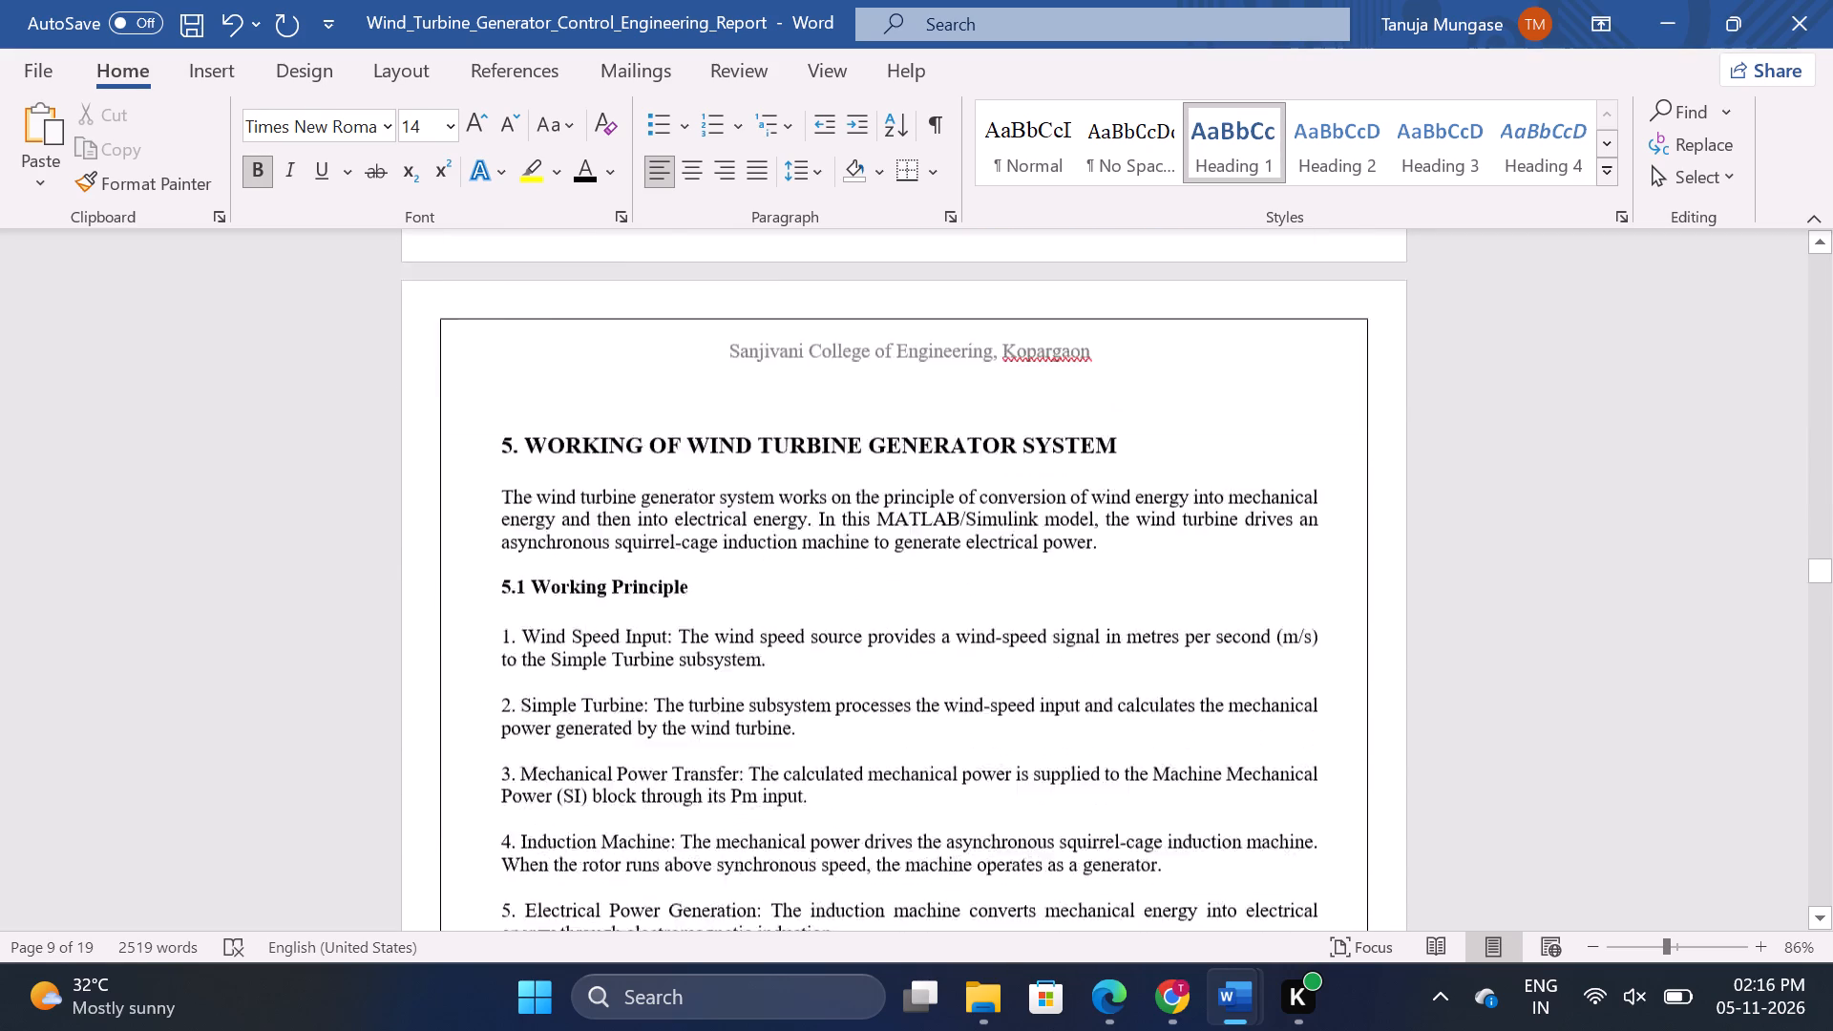
scroll(510, 579, "down", 7)
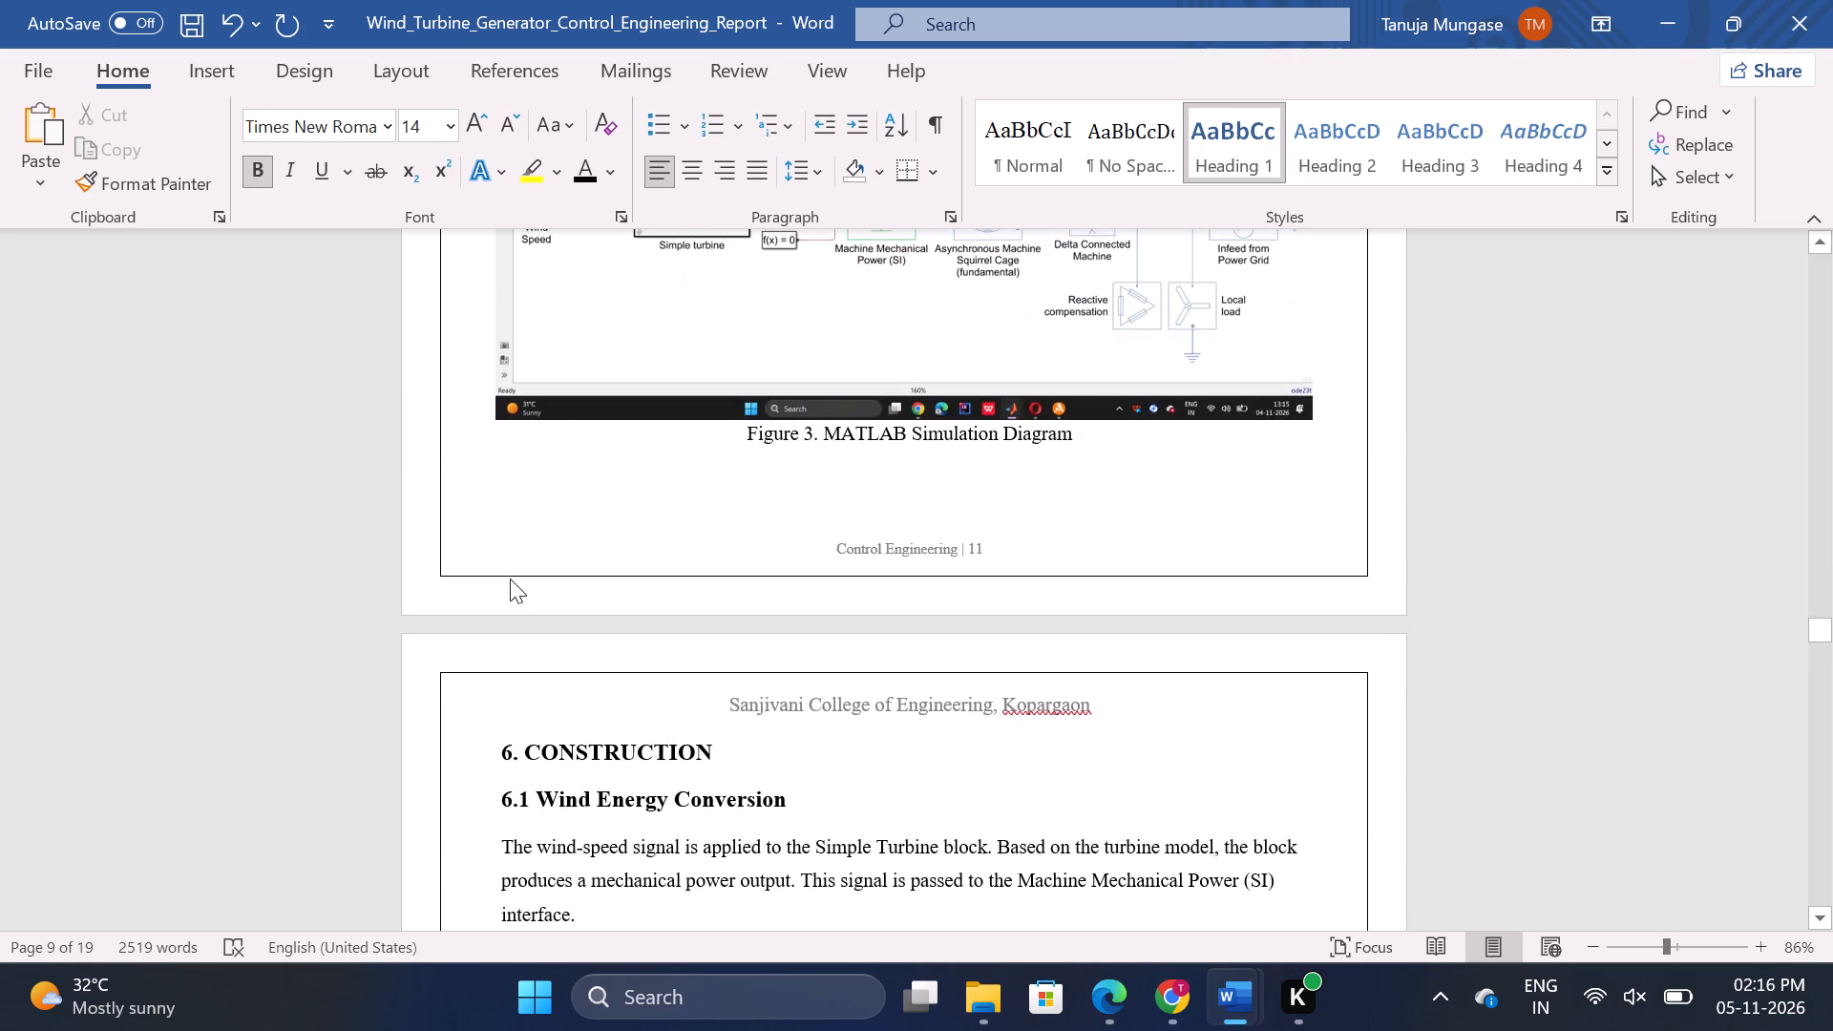
left_click(498, 747)
key("Return")
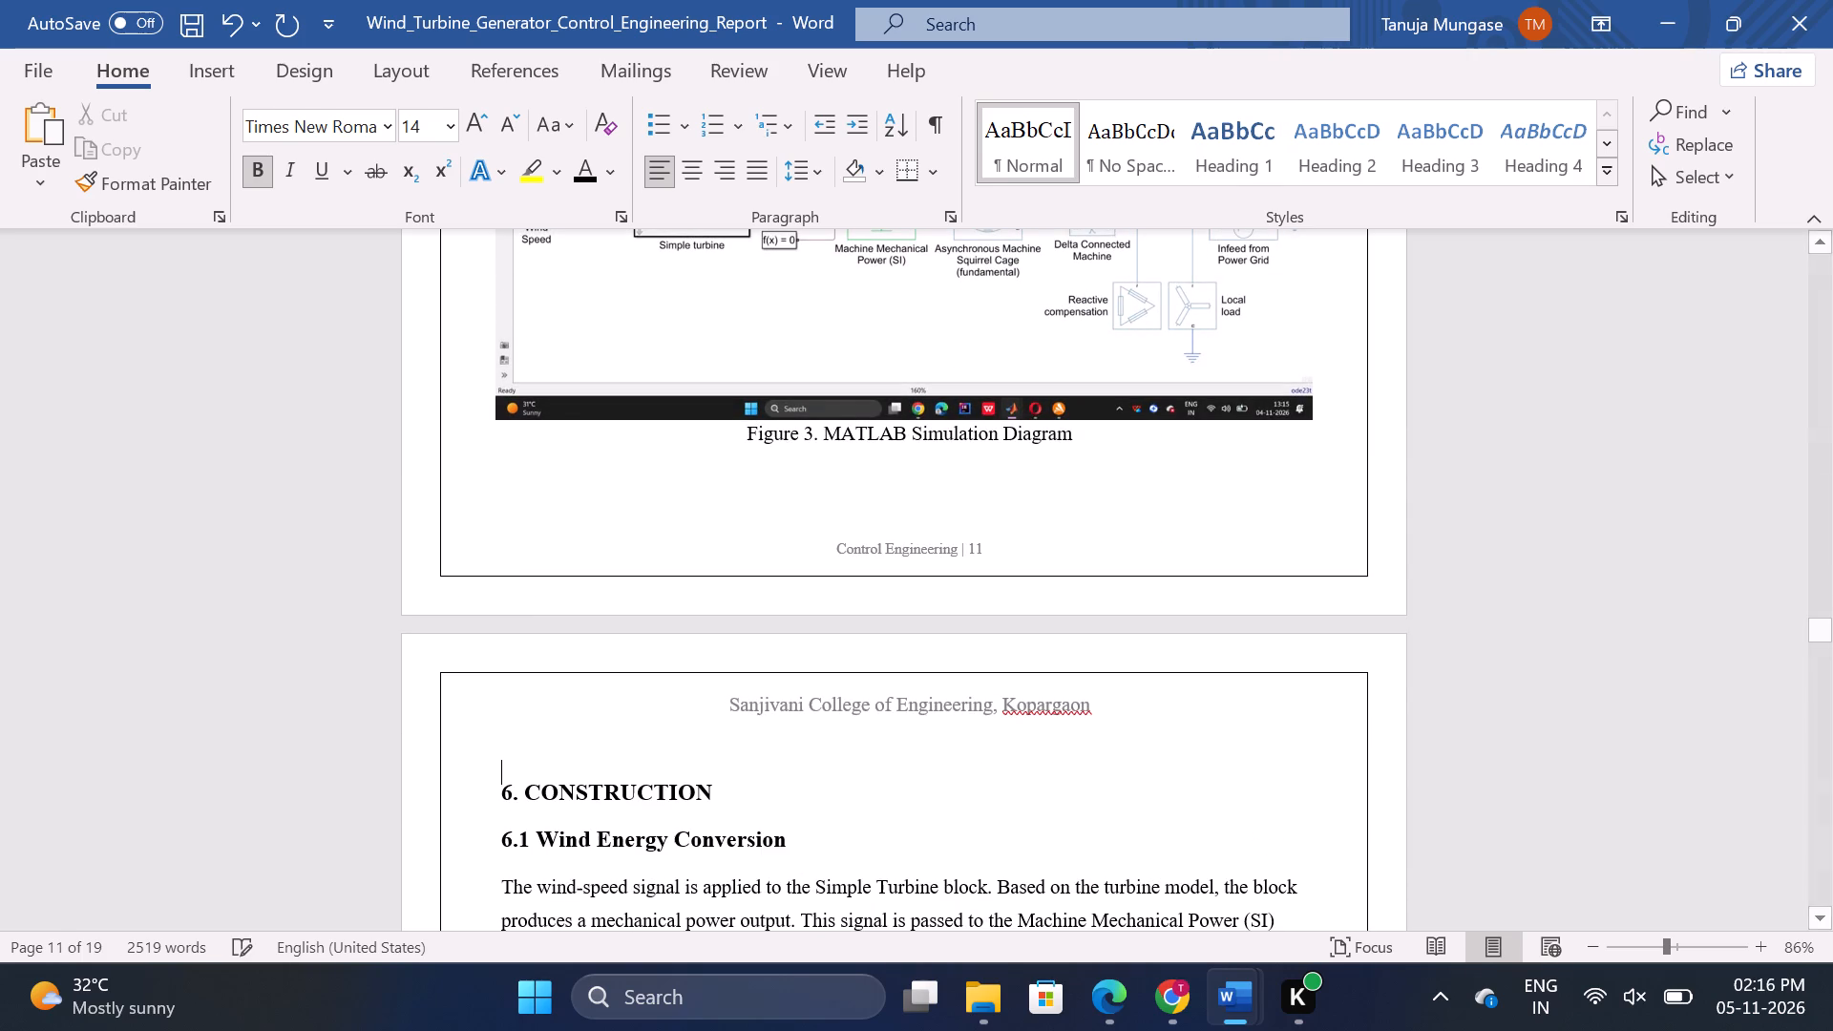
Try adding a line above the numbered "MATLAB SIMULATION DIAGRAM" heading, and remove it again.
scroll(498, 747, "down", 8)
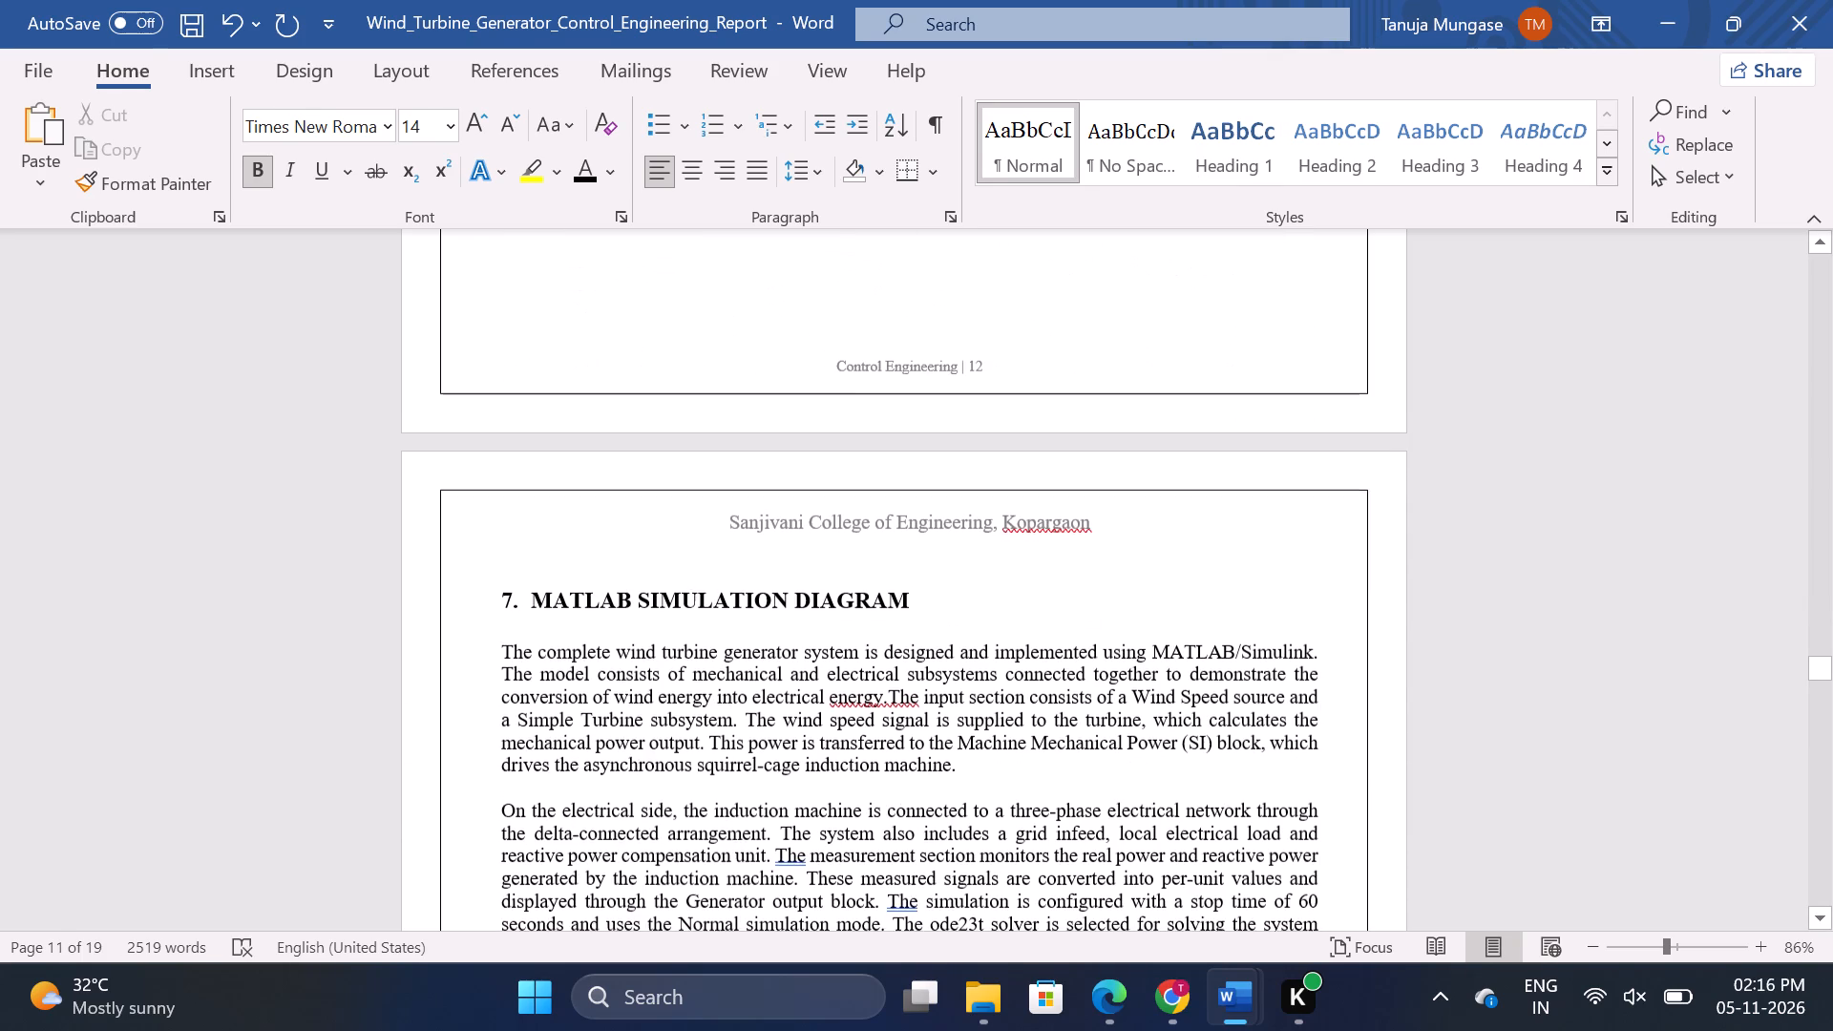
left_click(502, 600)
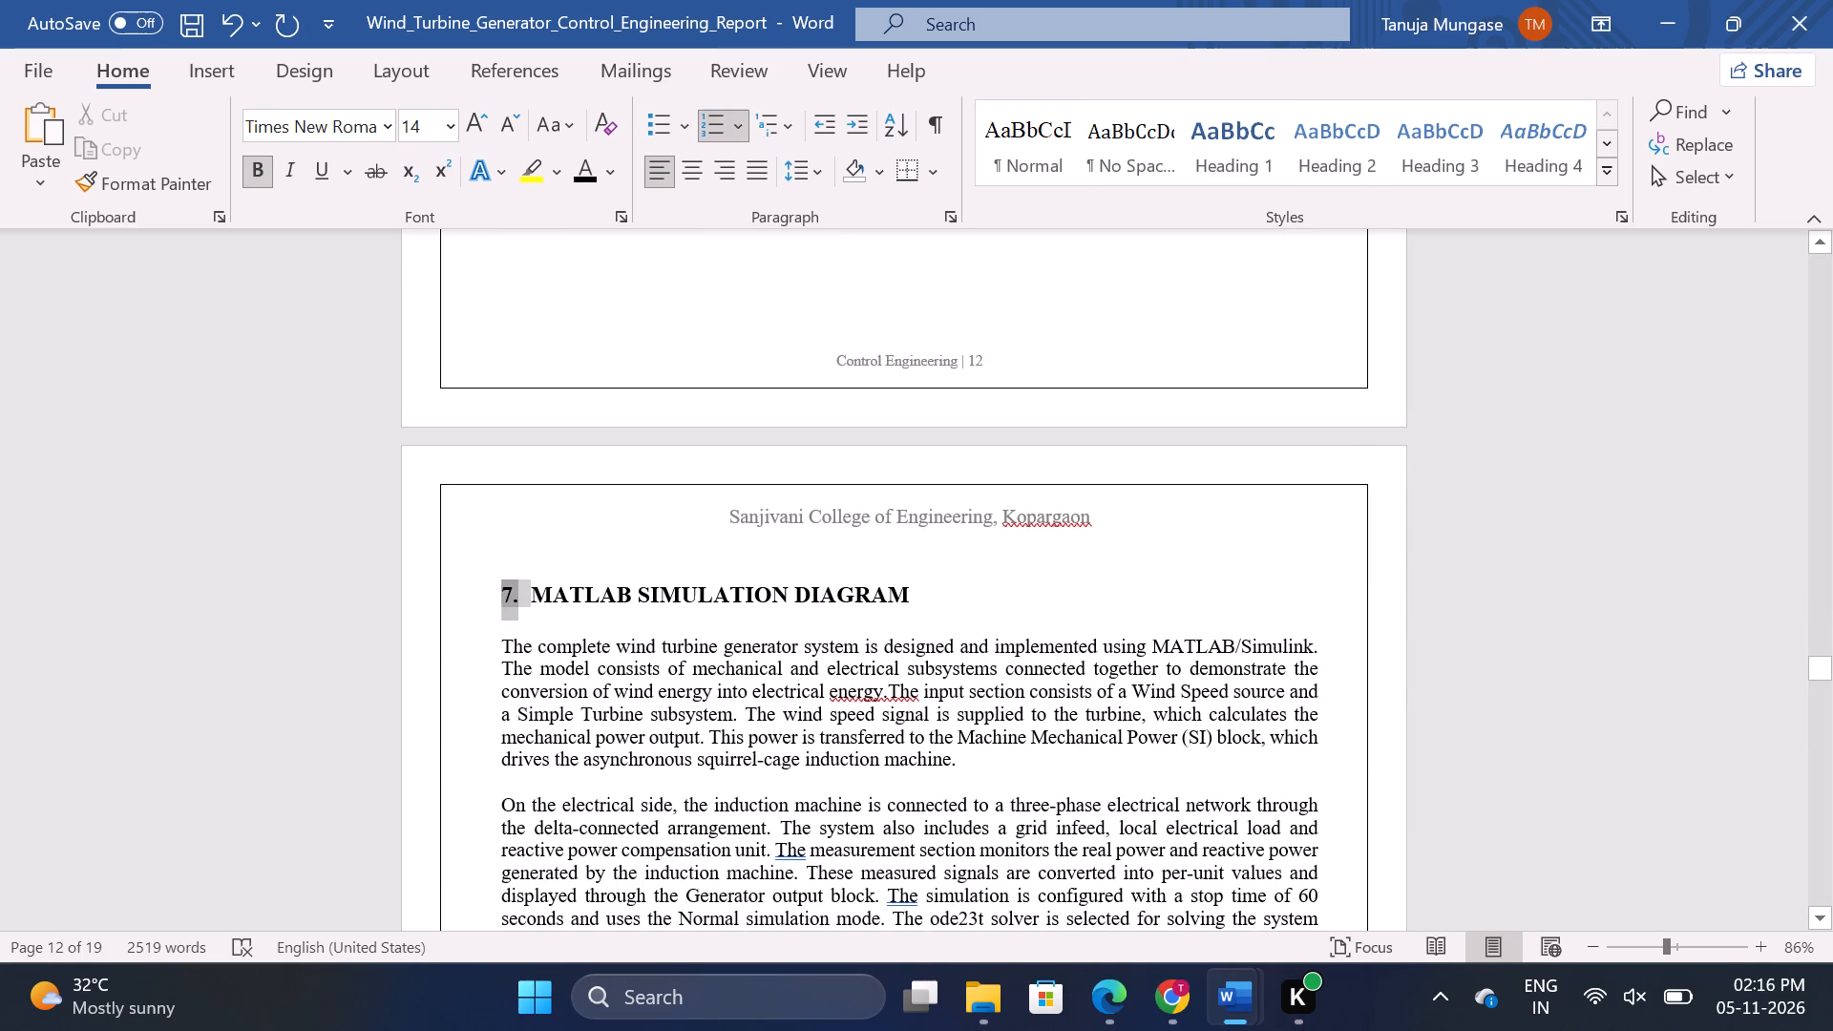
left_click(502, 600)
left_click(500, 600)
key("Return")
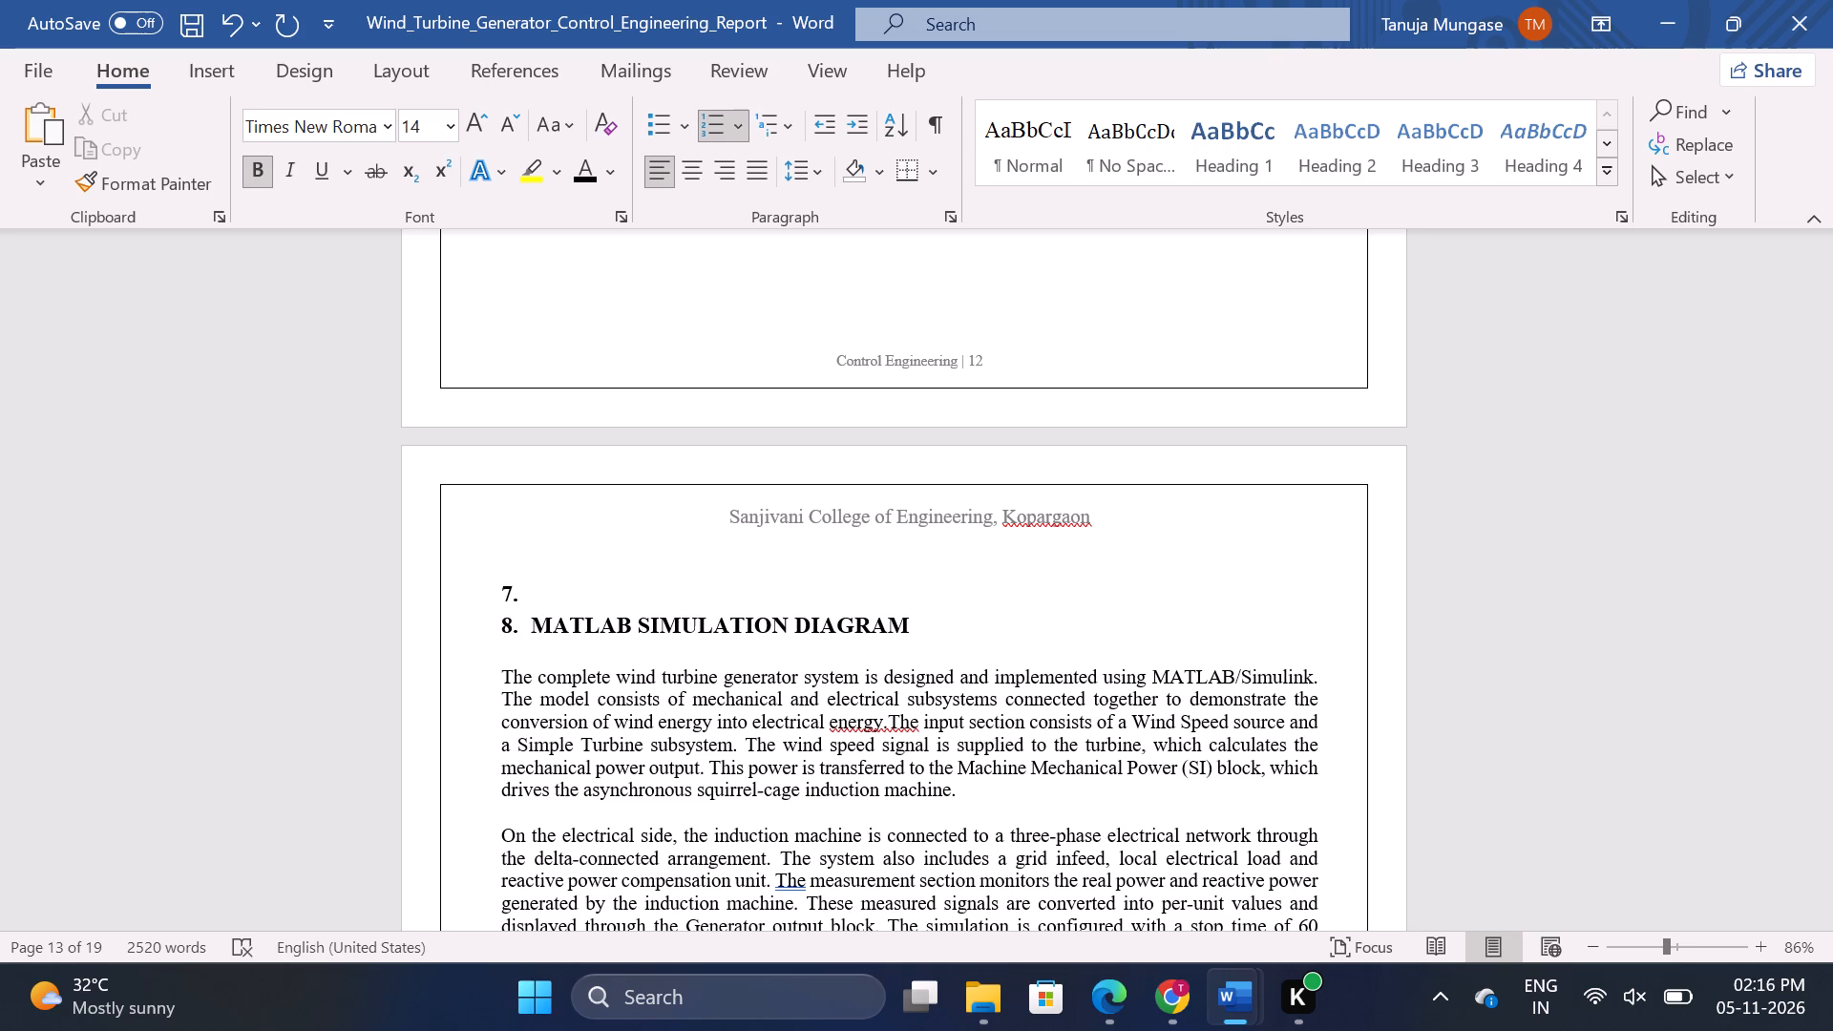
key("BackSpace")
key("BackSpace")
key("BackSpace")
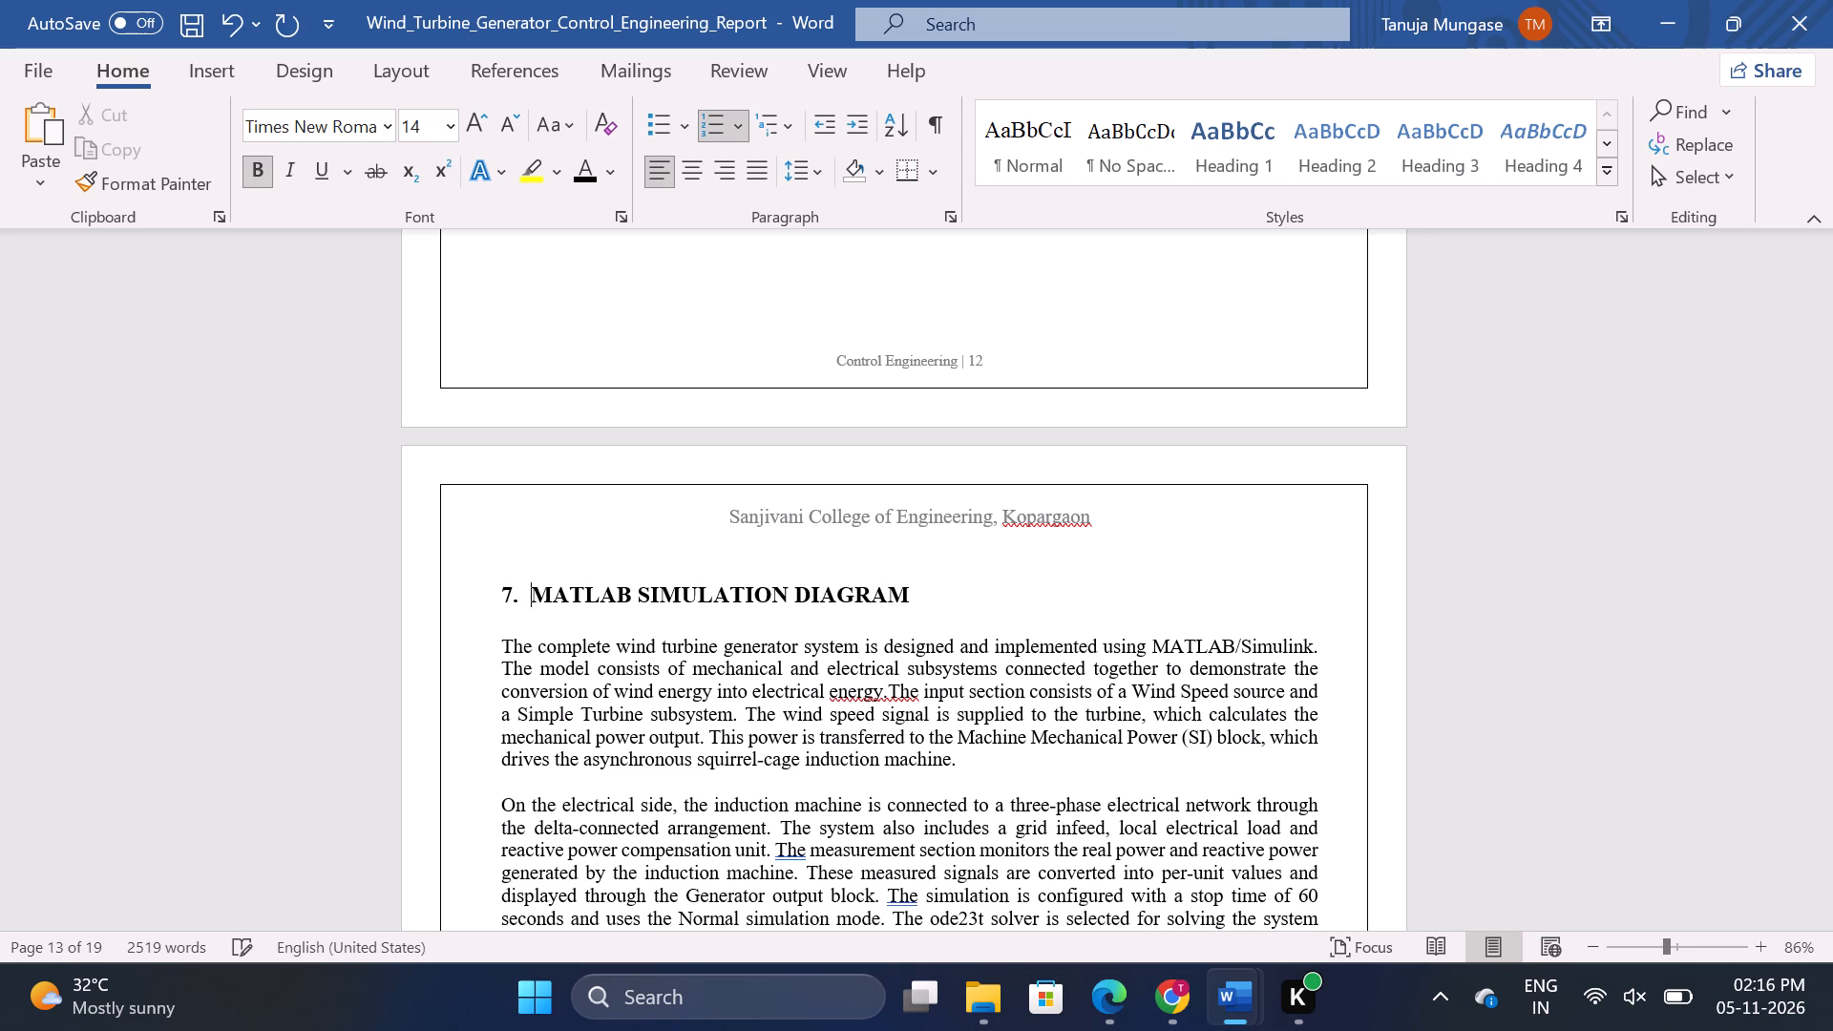
Insert a blank line above the "8. RESULT" heading at the top of its page.
scroll(499, 600, "down", 5)
scroll(649, 705, "down", 5)
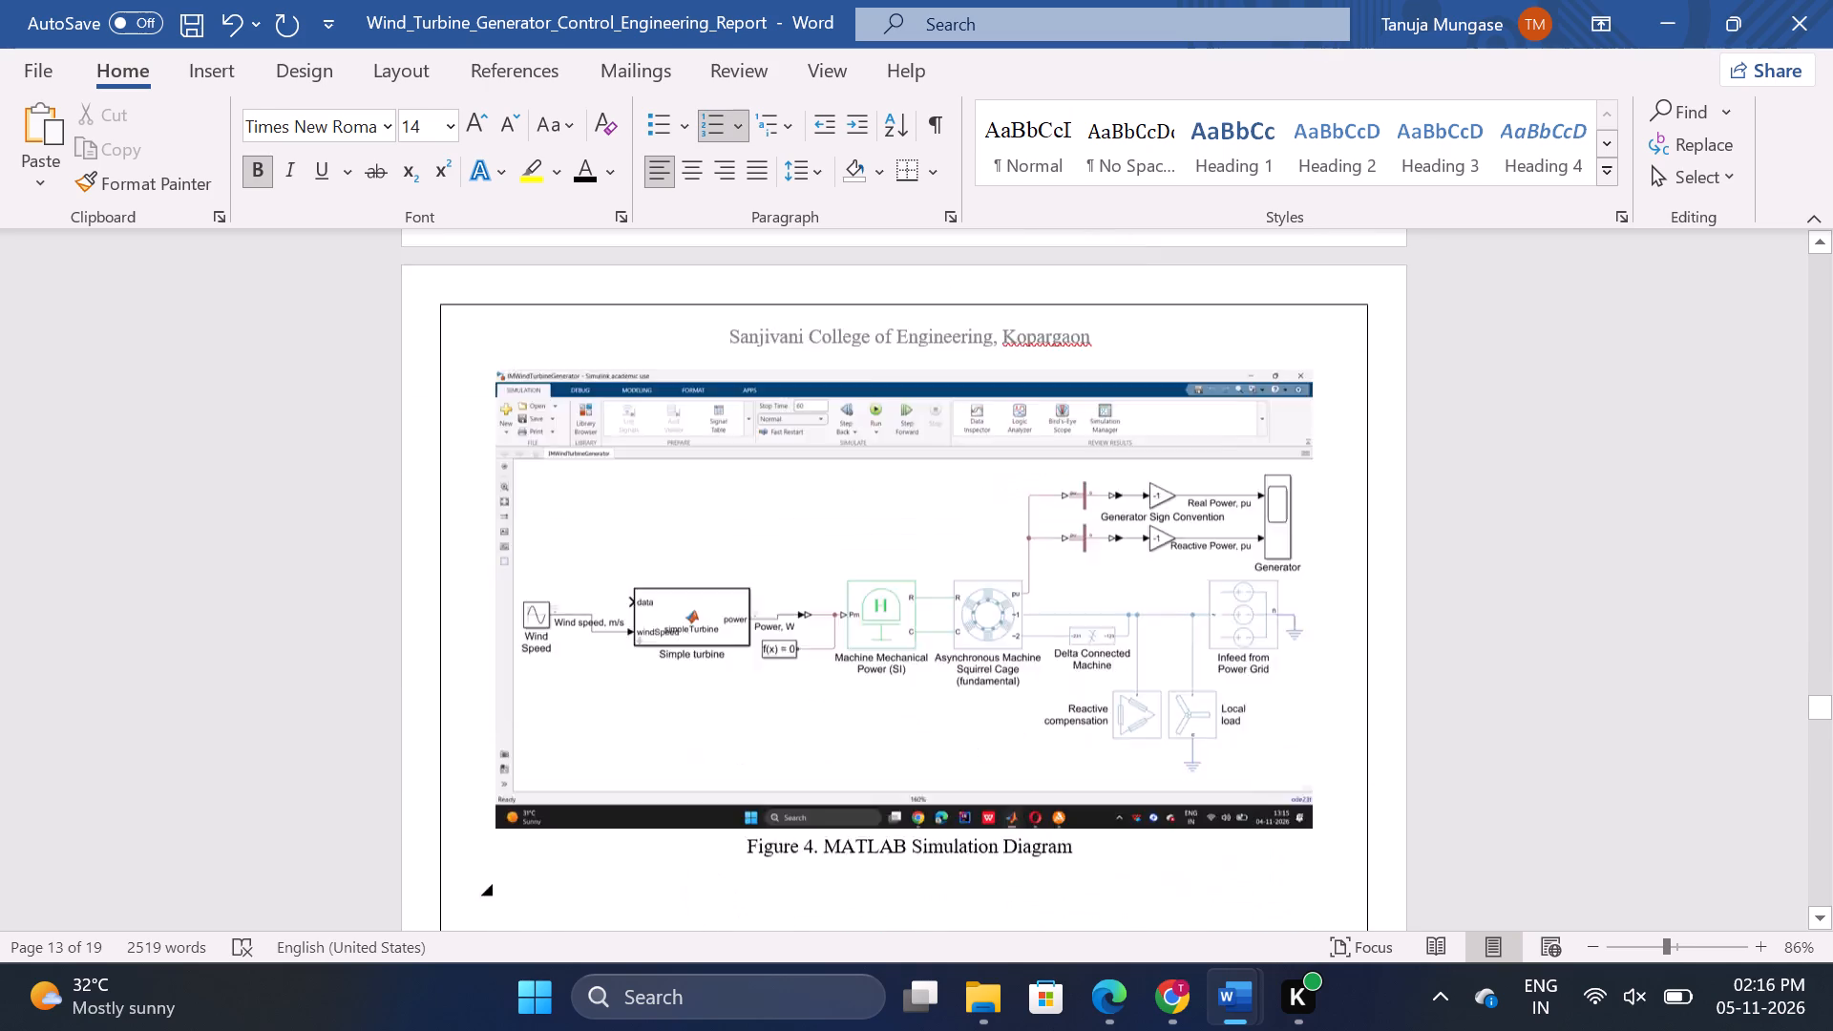
scroll(649, 705, "down", 3)
left_click(501, 517)
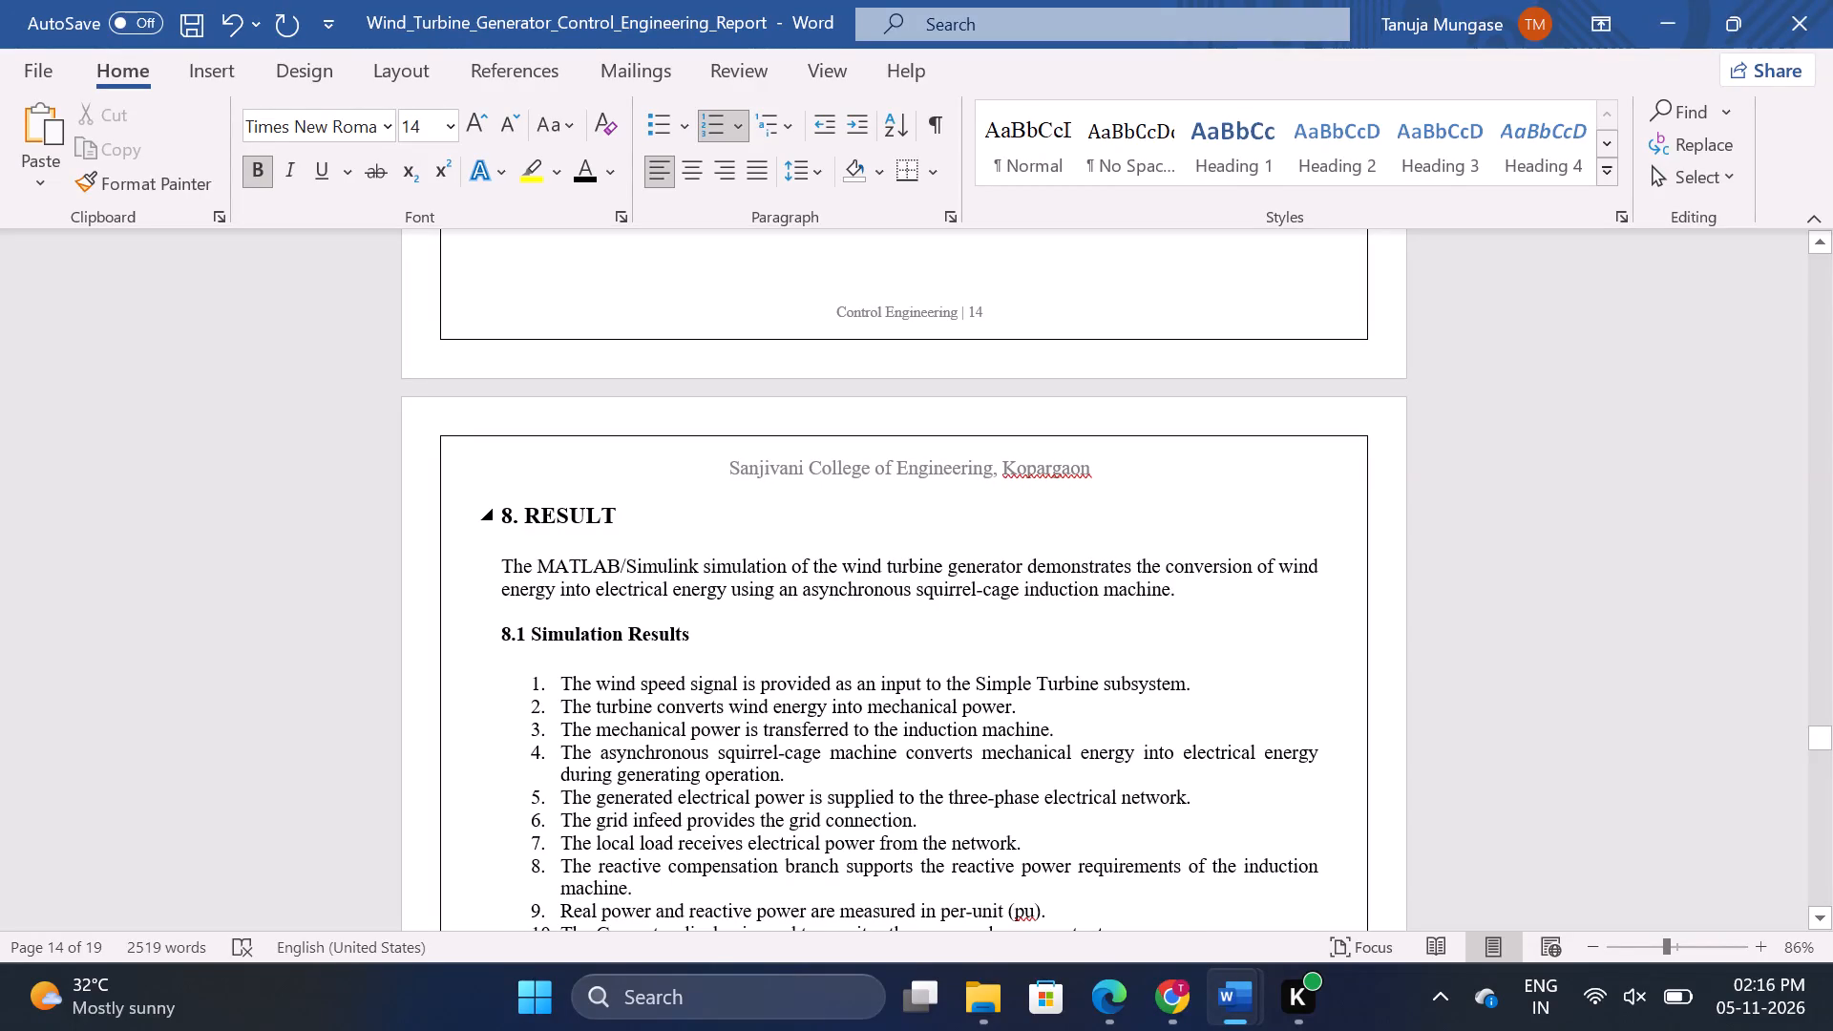
key("Return")
Review the pages from the results through the waveforms, applications and conclusion, checking the spacing above each heading.
scroll(501, 517, "down", 4)
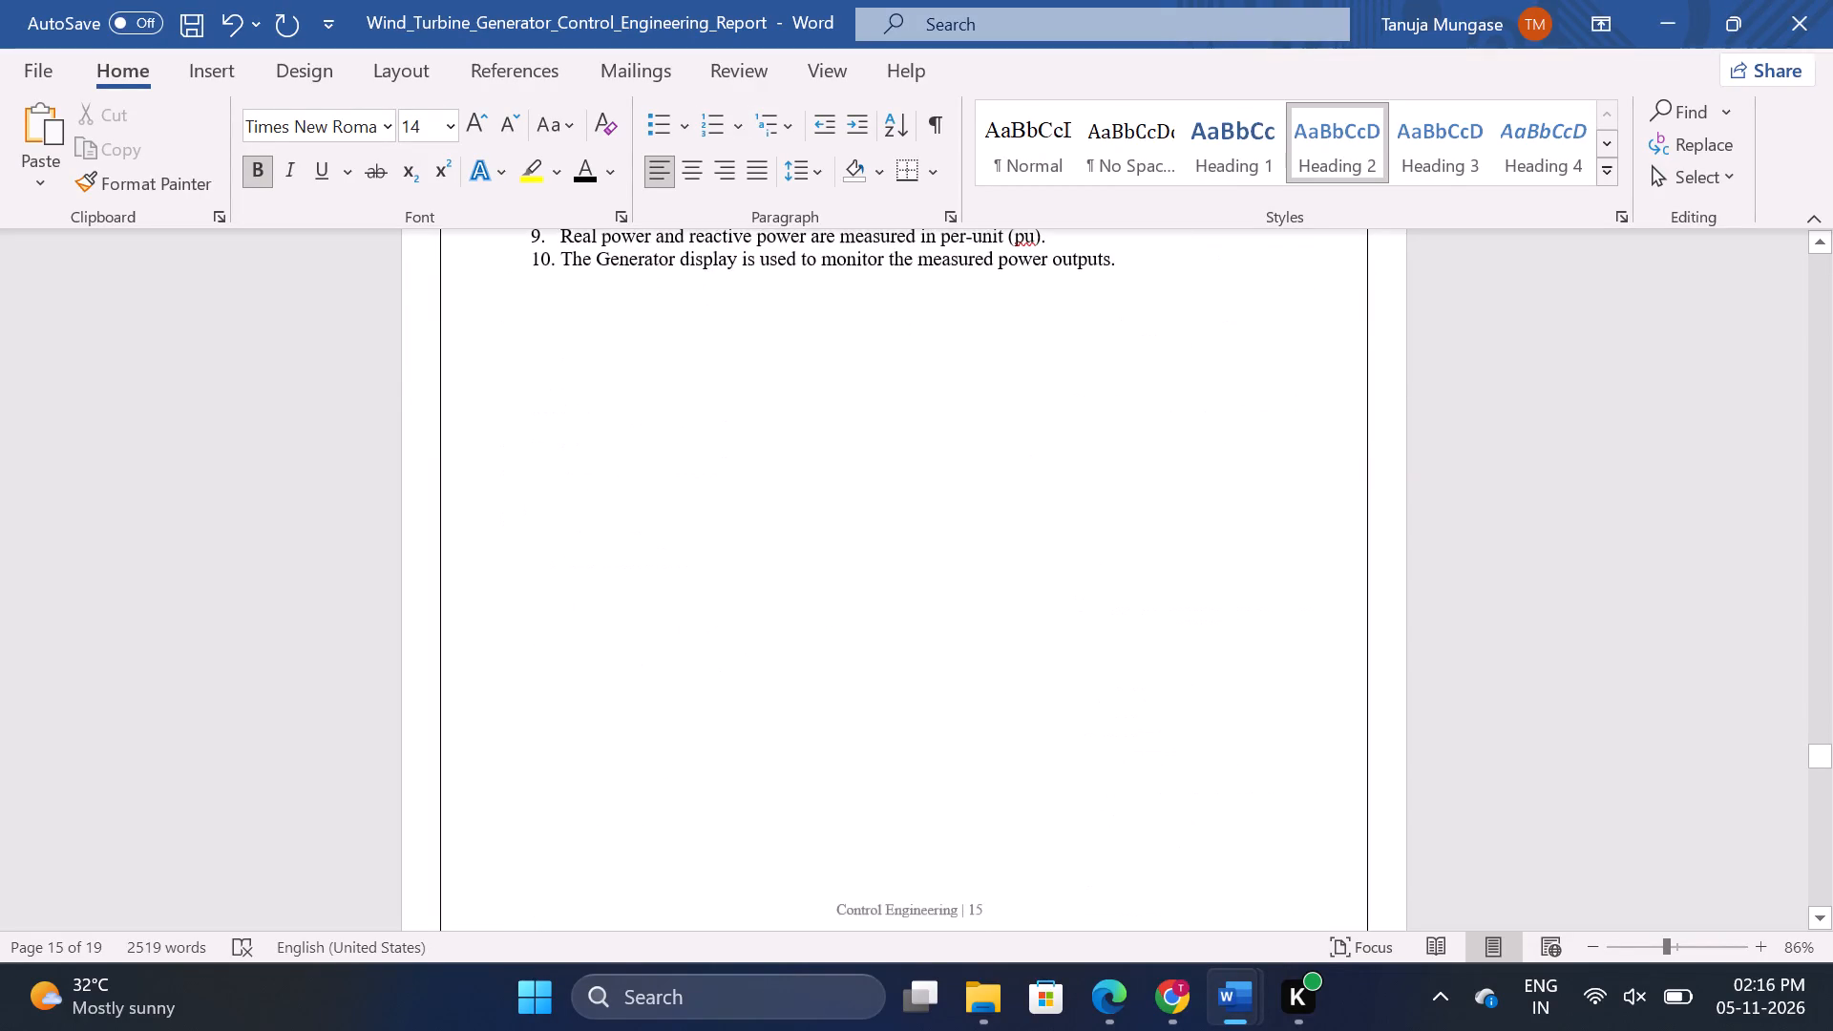
scroll(618, 747, "down", 2)
scroll(537, 790, "down", 5)
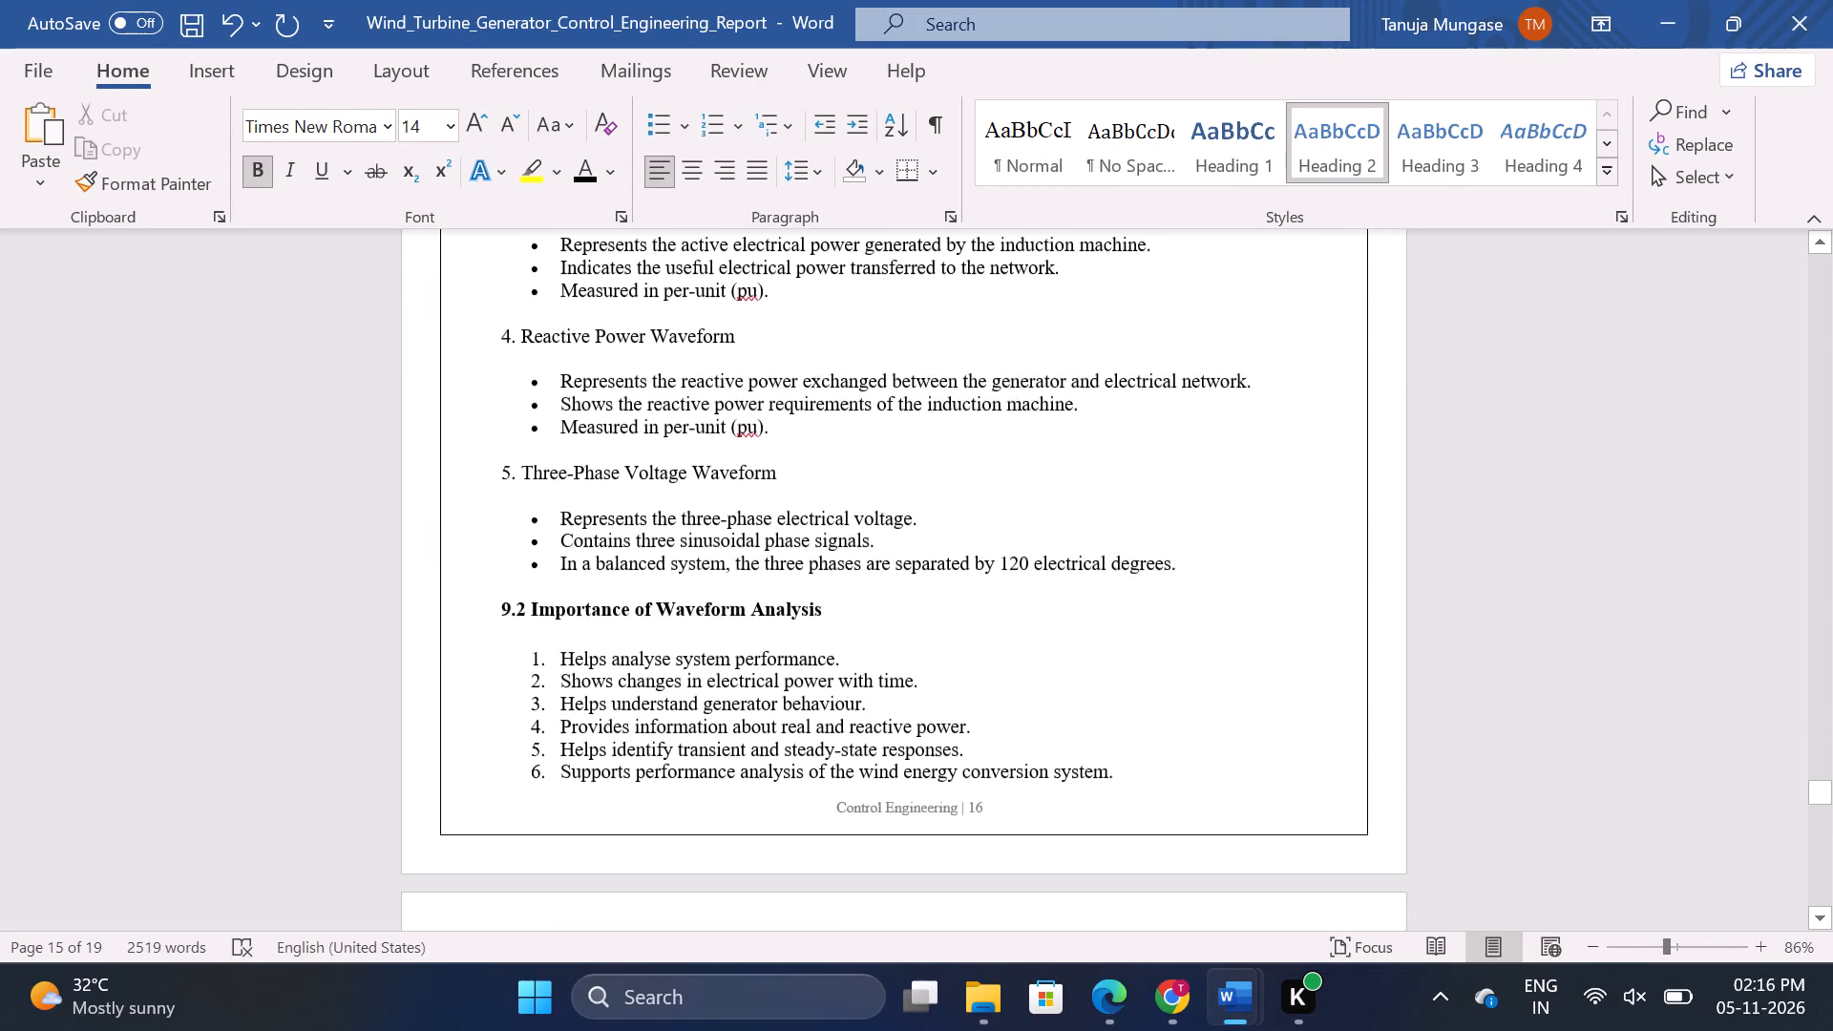
scroll(537, 790, "down", 1)
left_click(537, 790)
left_click(537, 790)
scroll(537, 790, "down", 4)
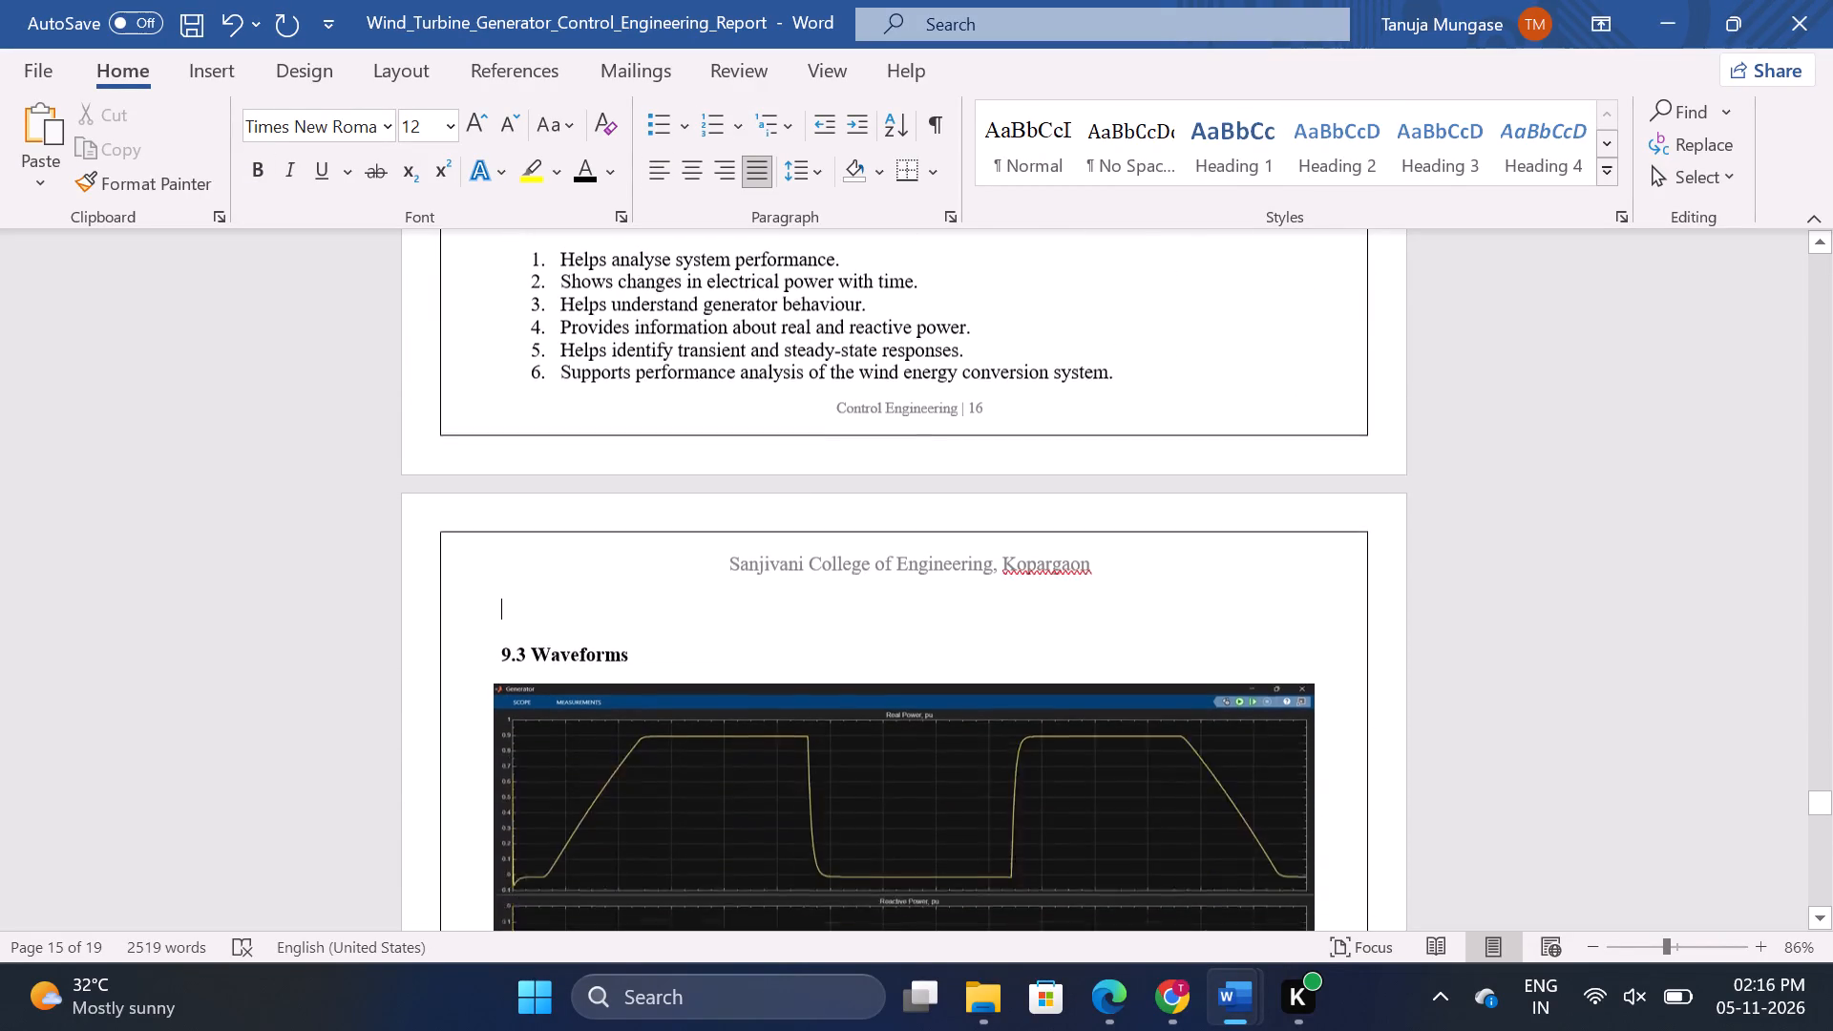
scroll(537, 790, "down", 3)
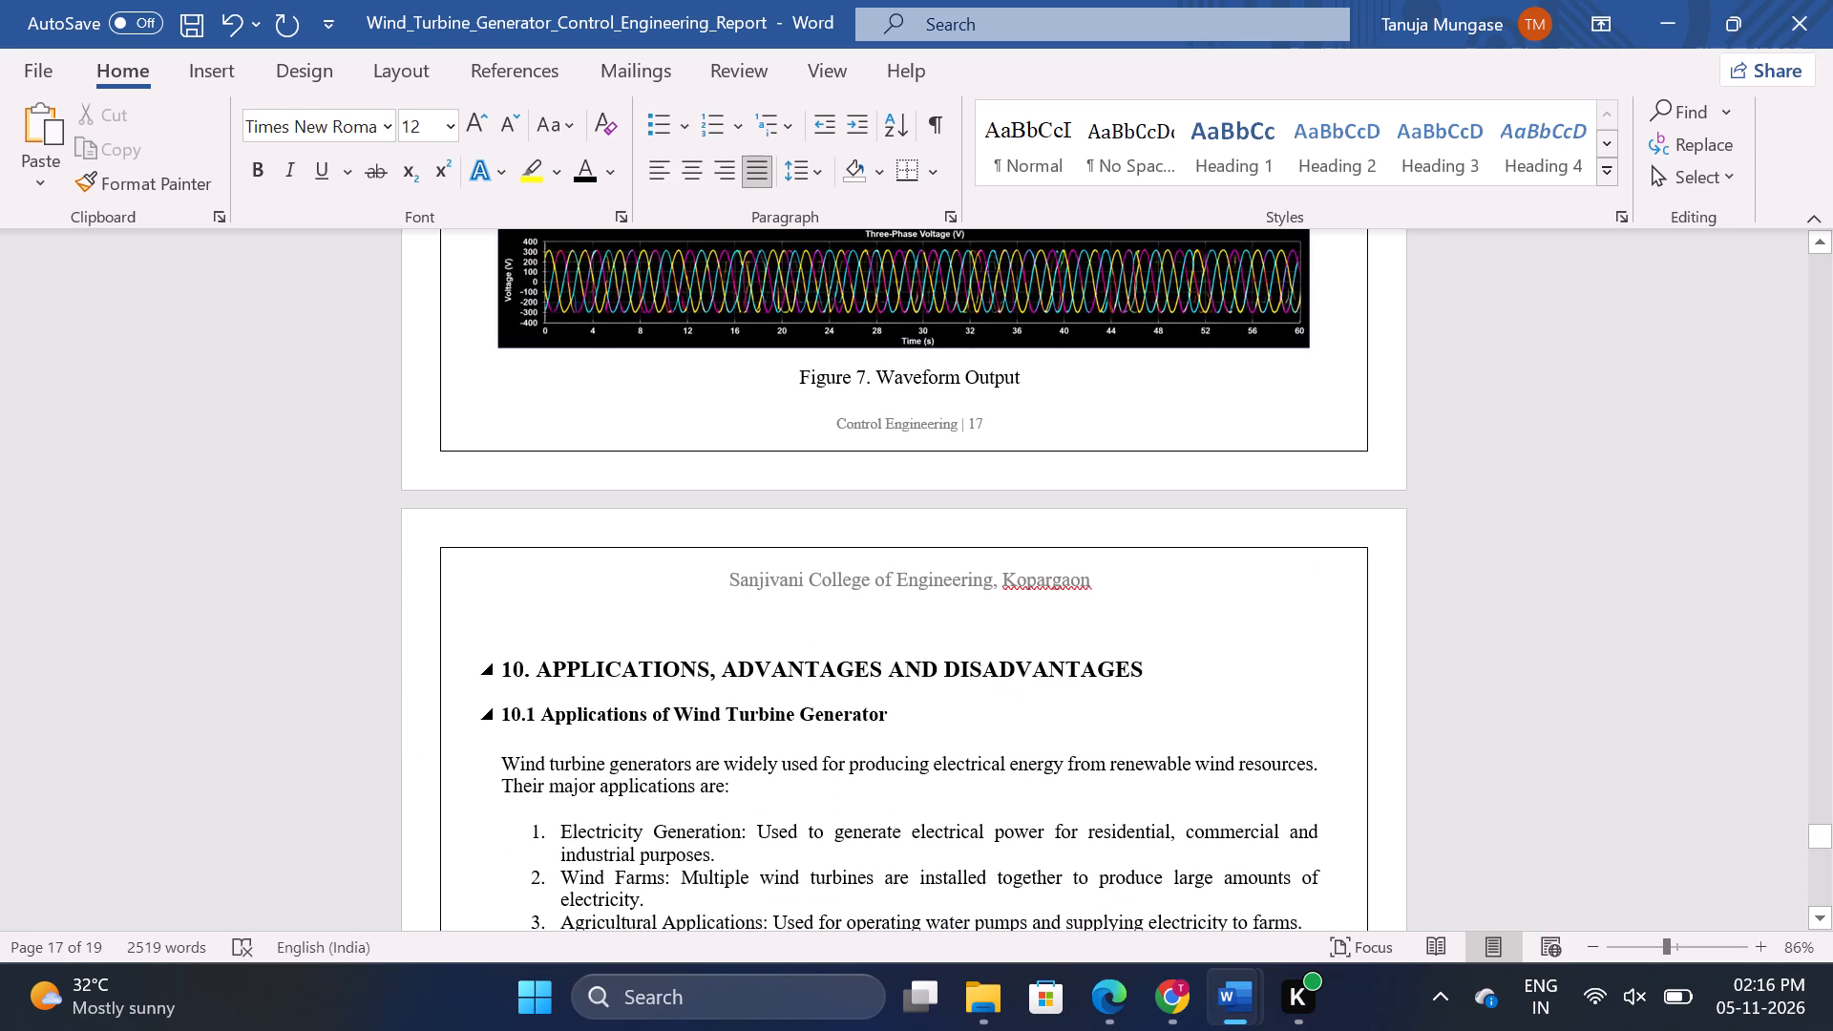
scroll(502, 681, "down", 5)
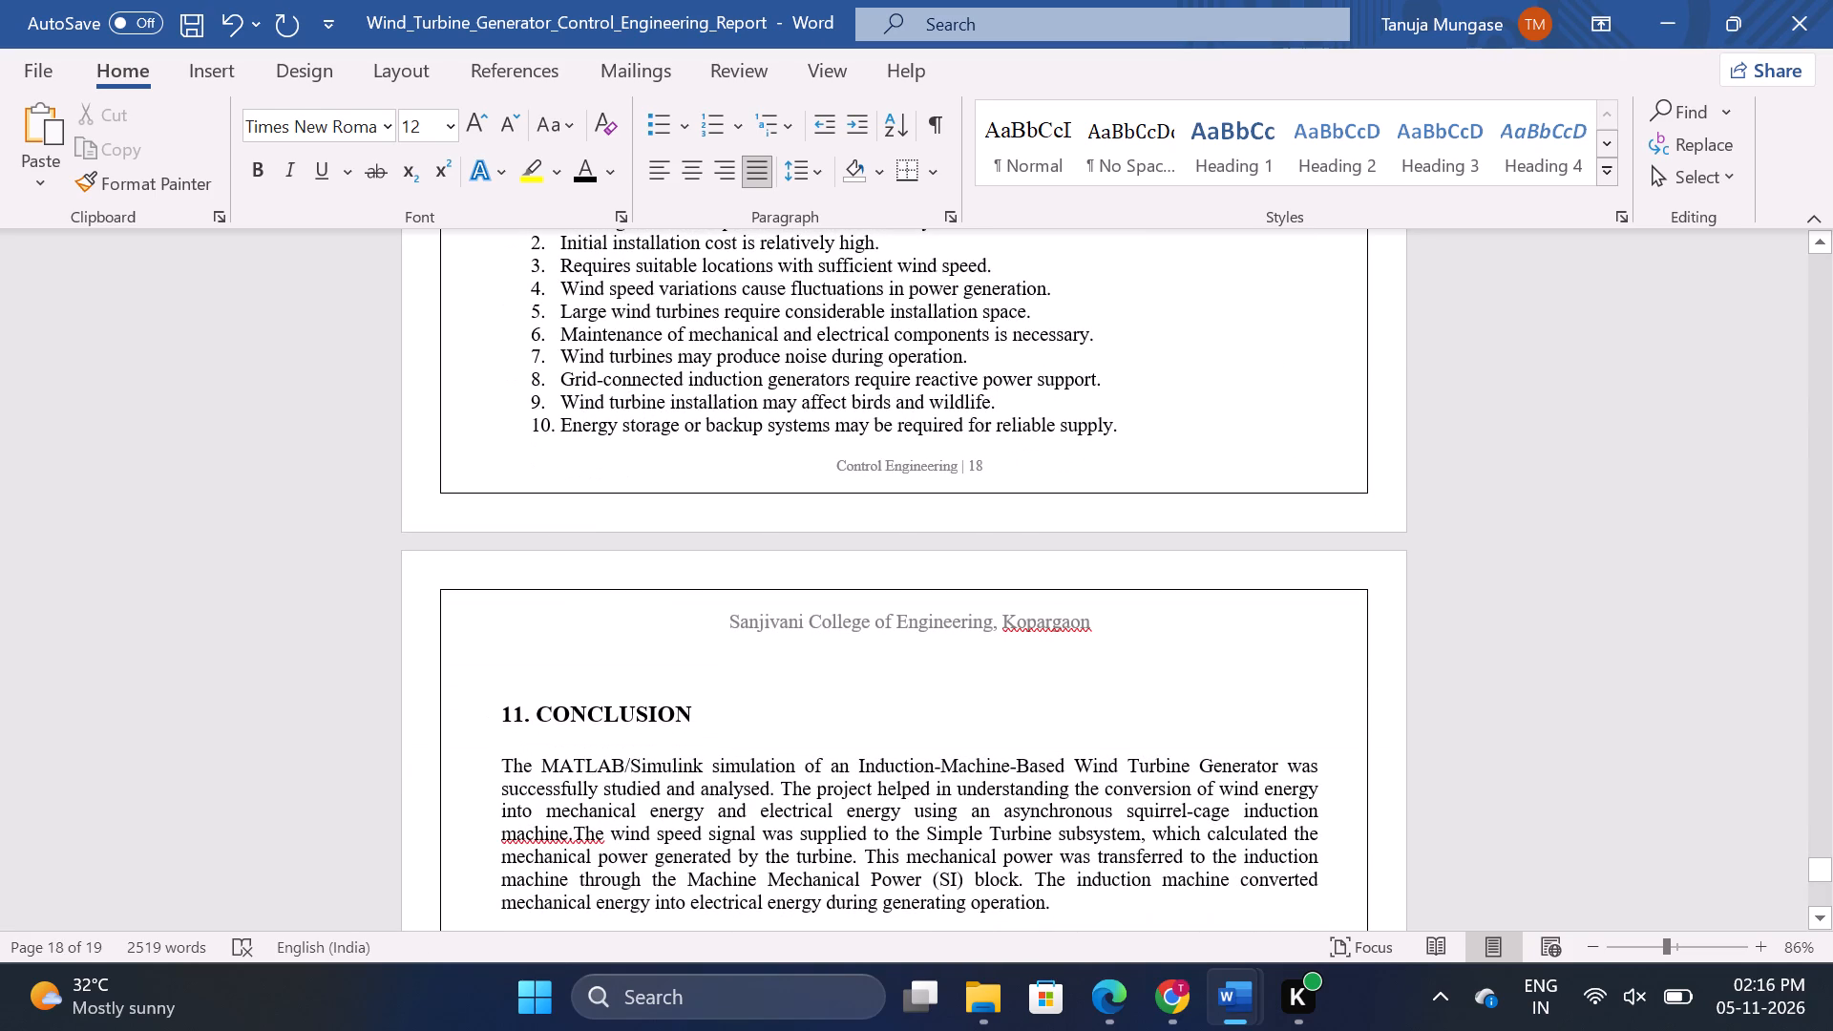
Check the layout and heading spacing of all the report's pages in the print preview.
key("ctrl+p")
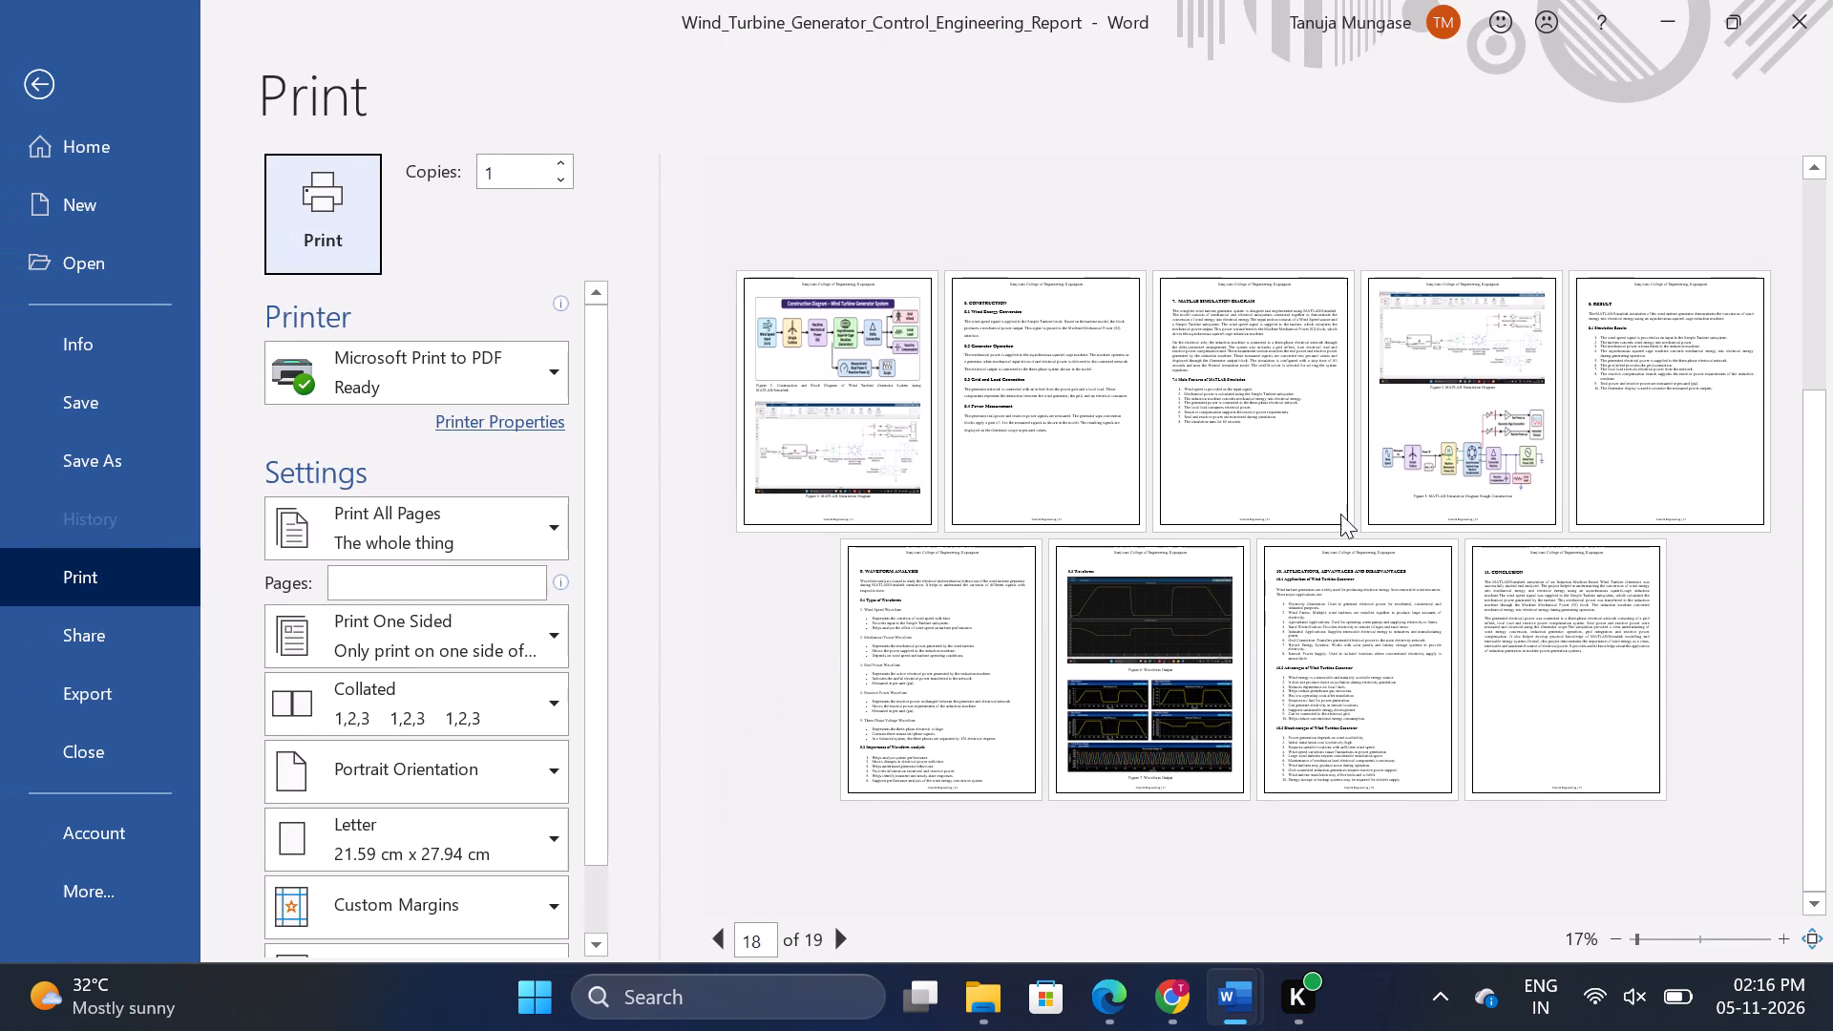
scroll(1340, 514, "up", 2)
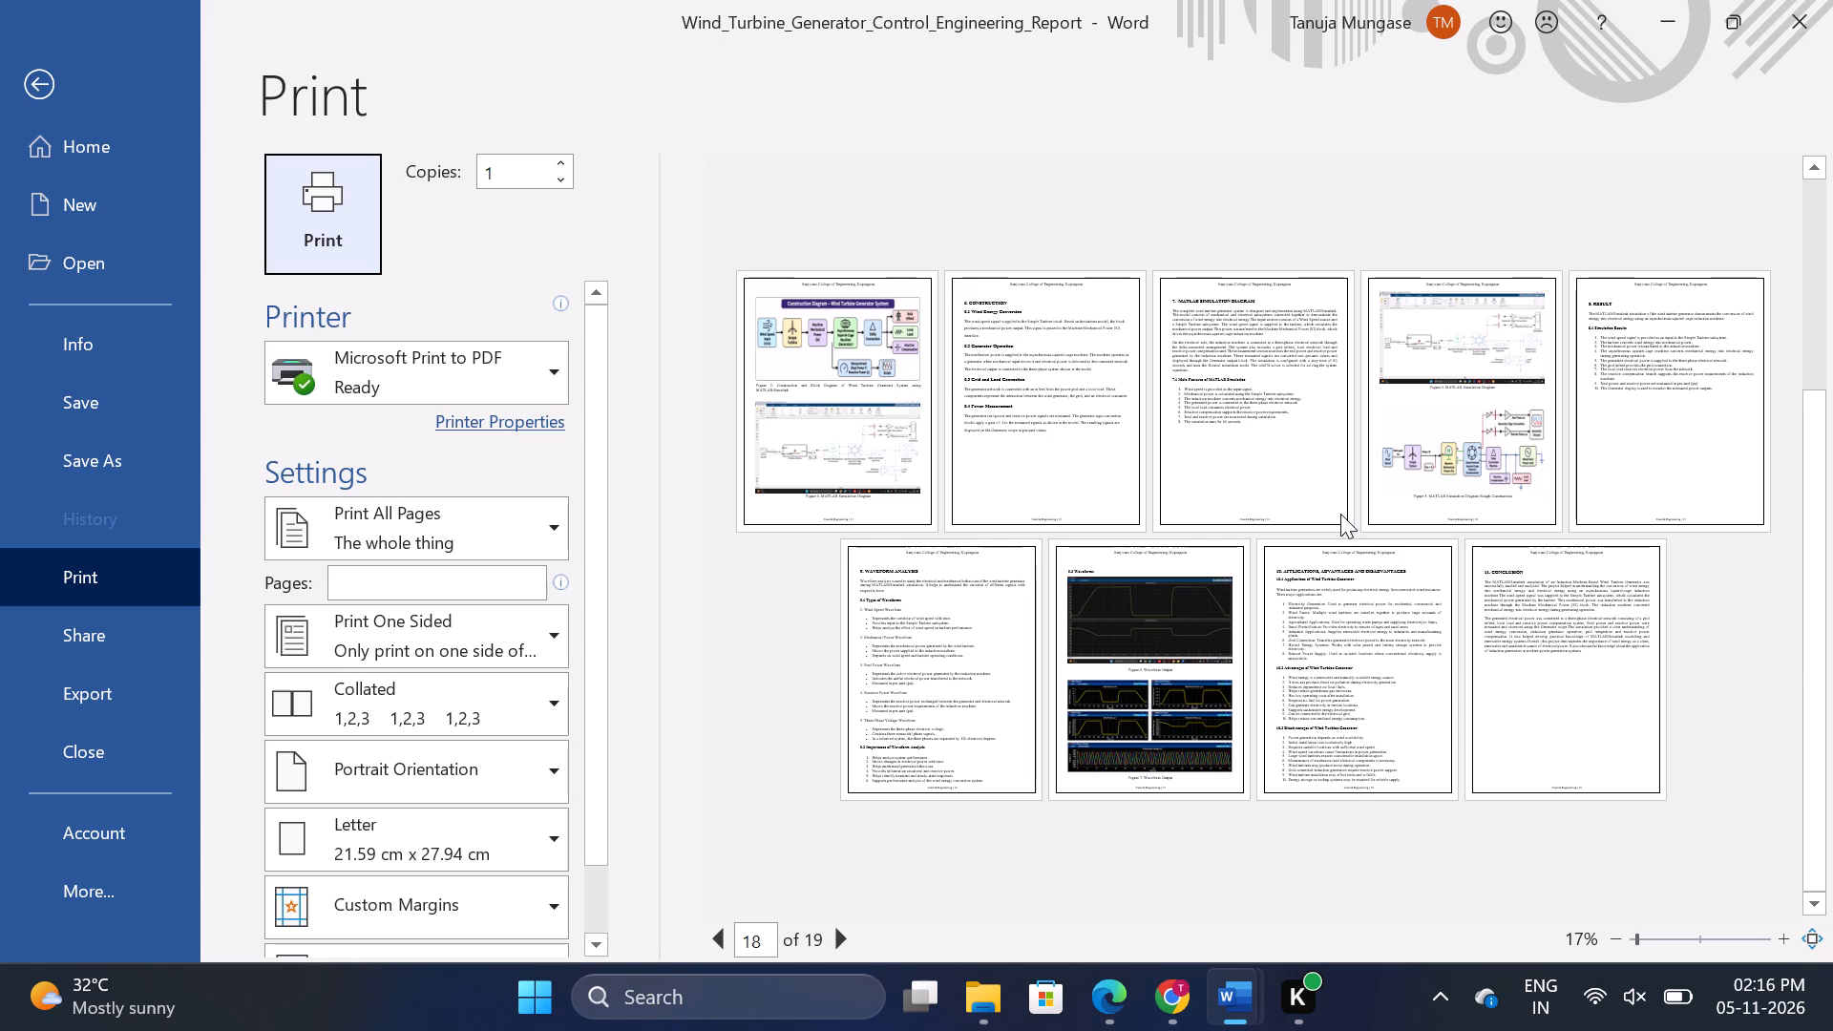
scroll(1340, 514, "up", 1)
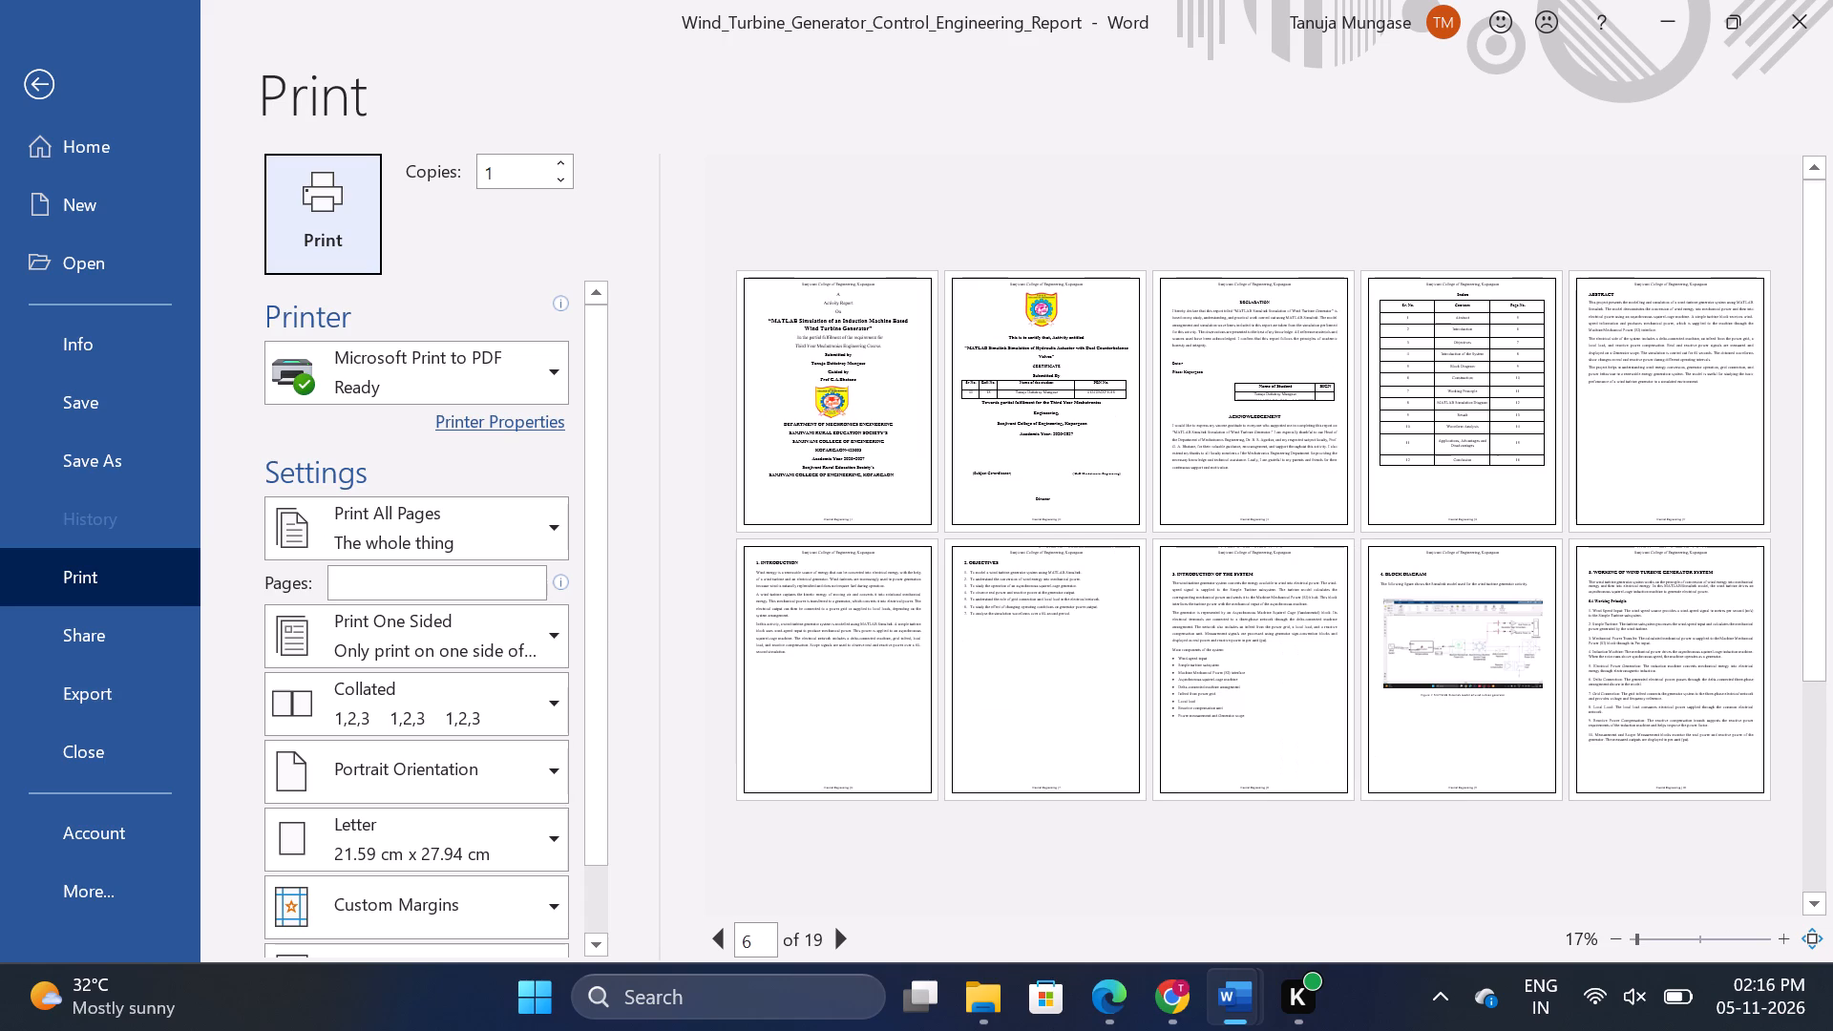
left_click_drag(1802, 603, 1802, 633)
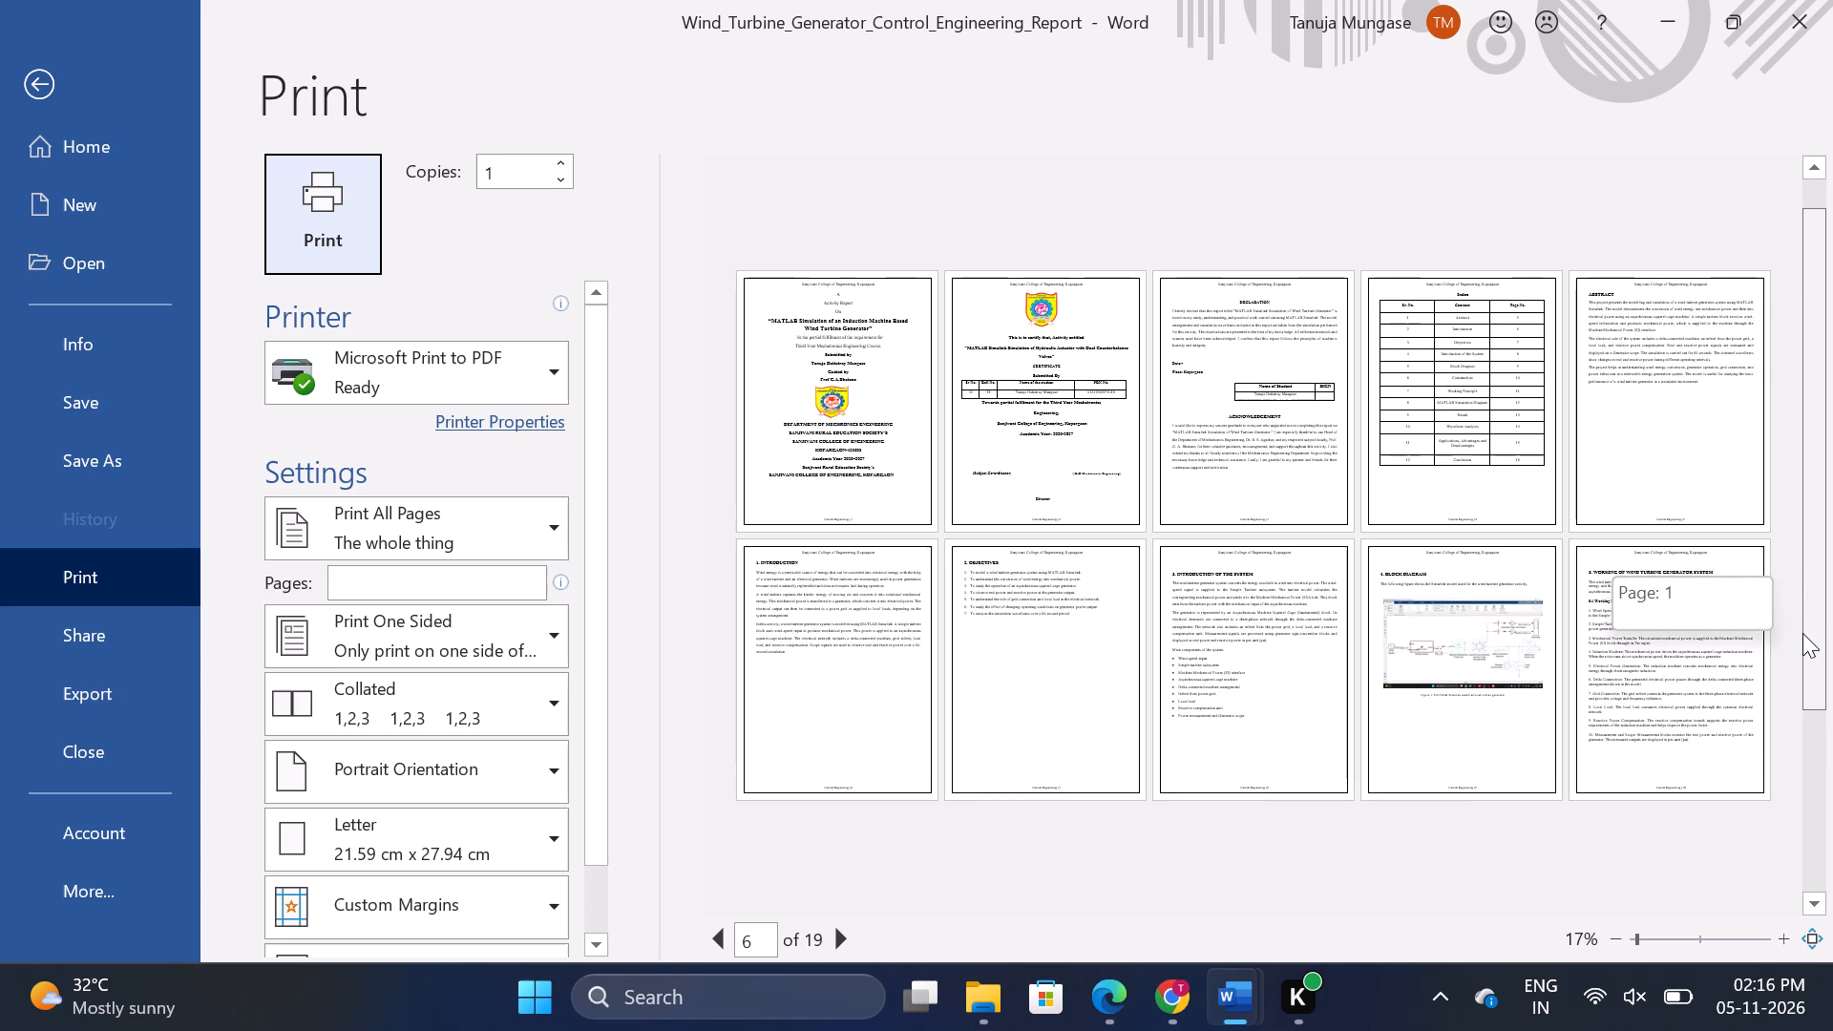
left_click_drag(1802, 633, 1792, 817)
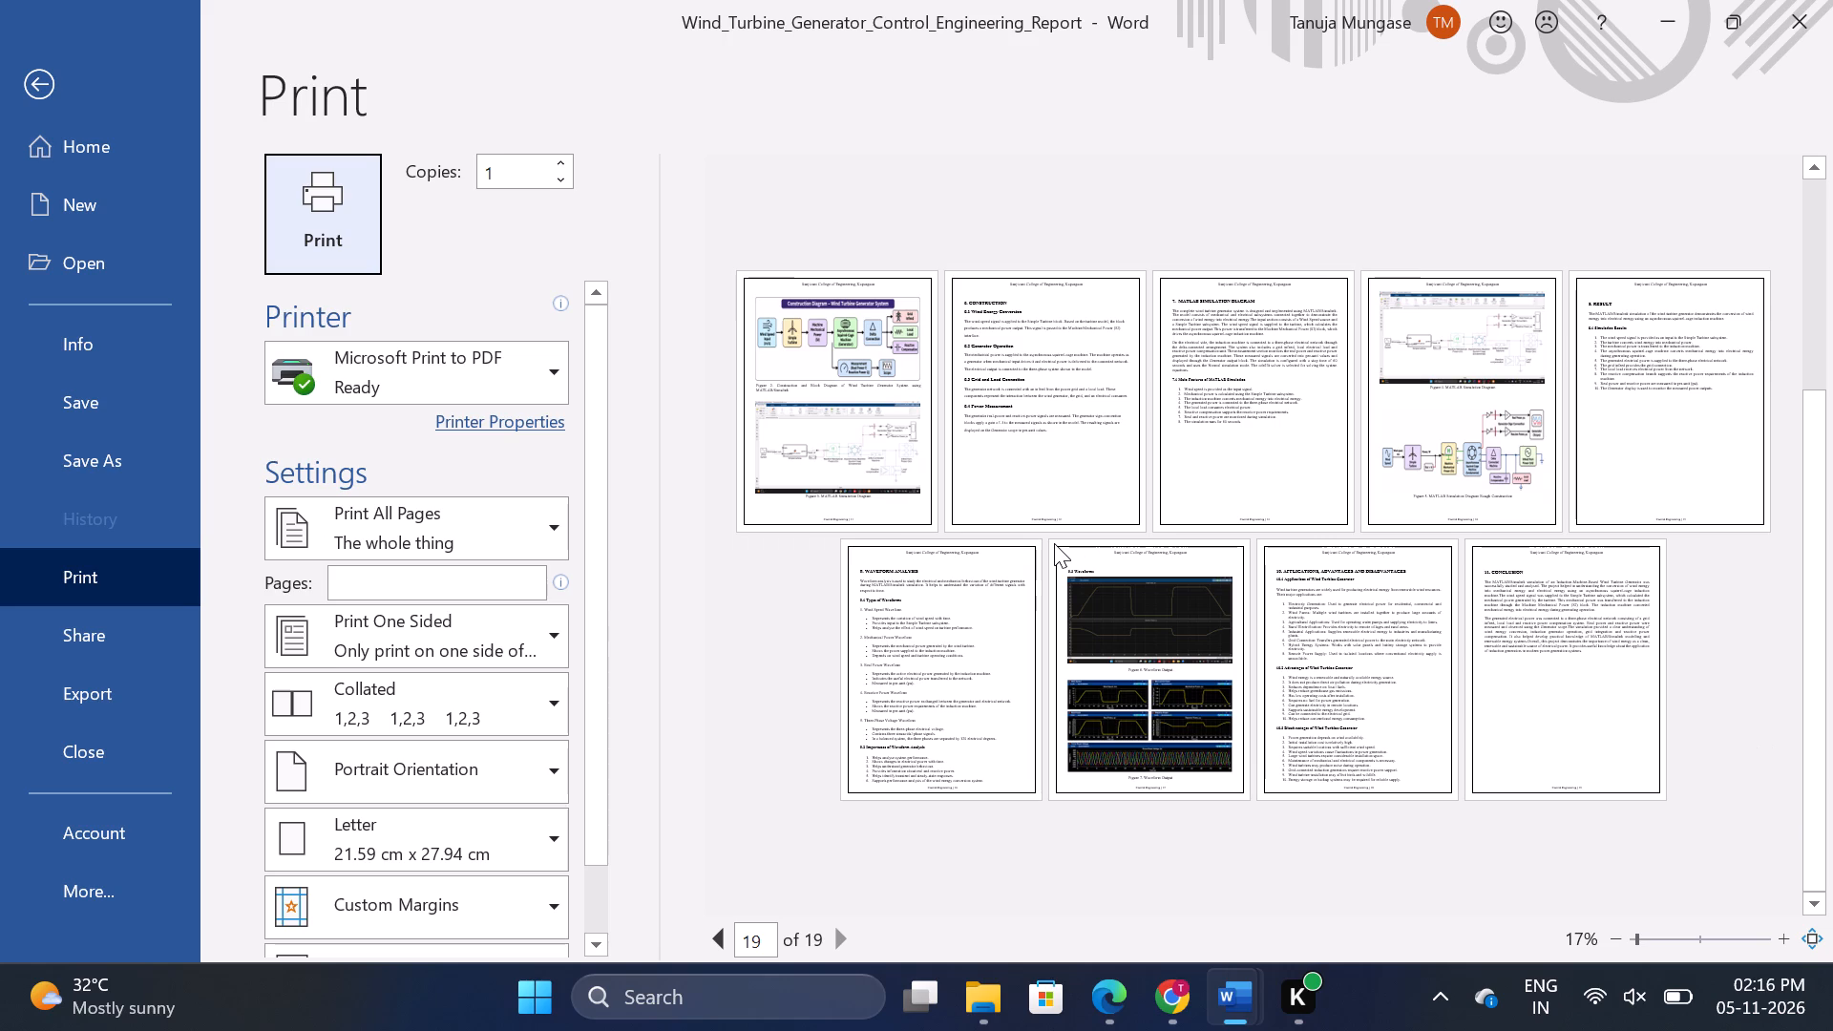
scroll(1227, 549, "up", 4)
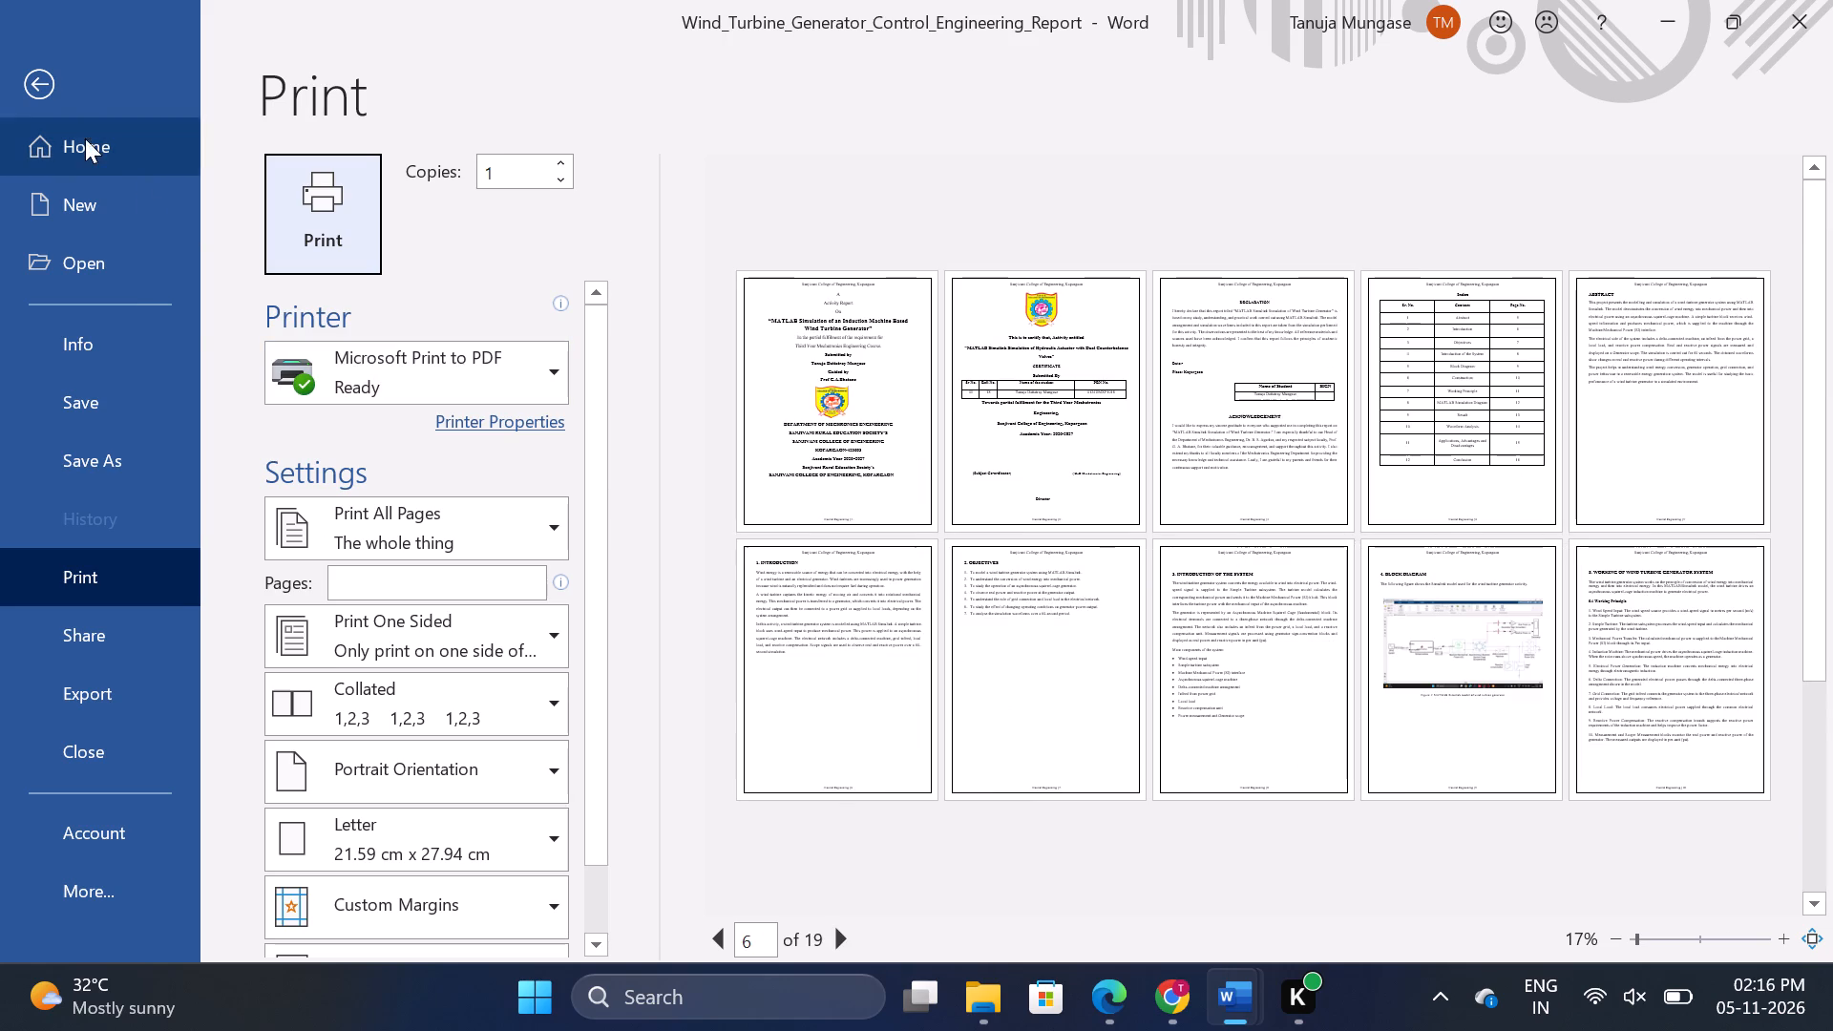
Print the whole report with Microsoft Print to PDF, naming the output file "cereport" in the Downloads folder.
left_click(324, 206)
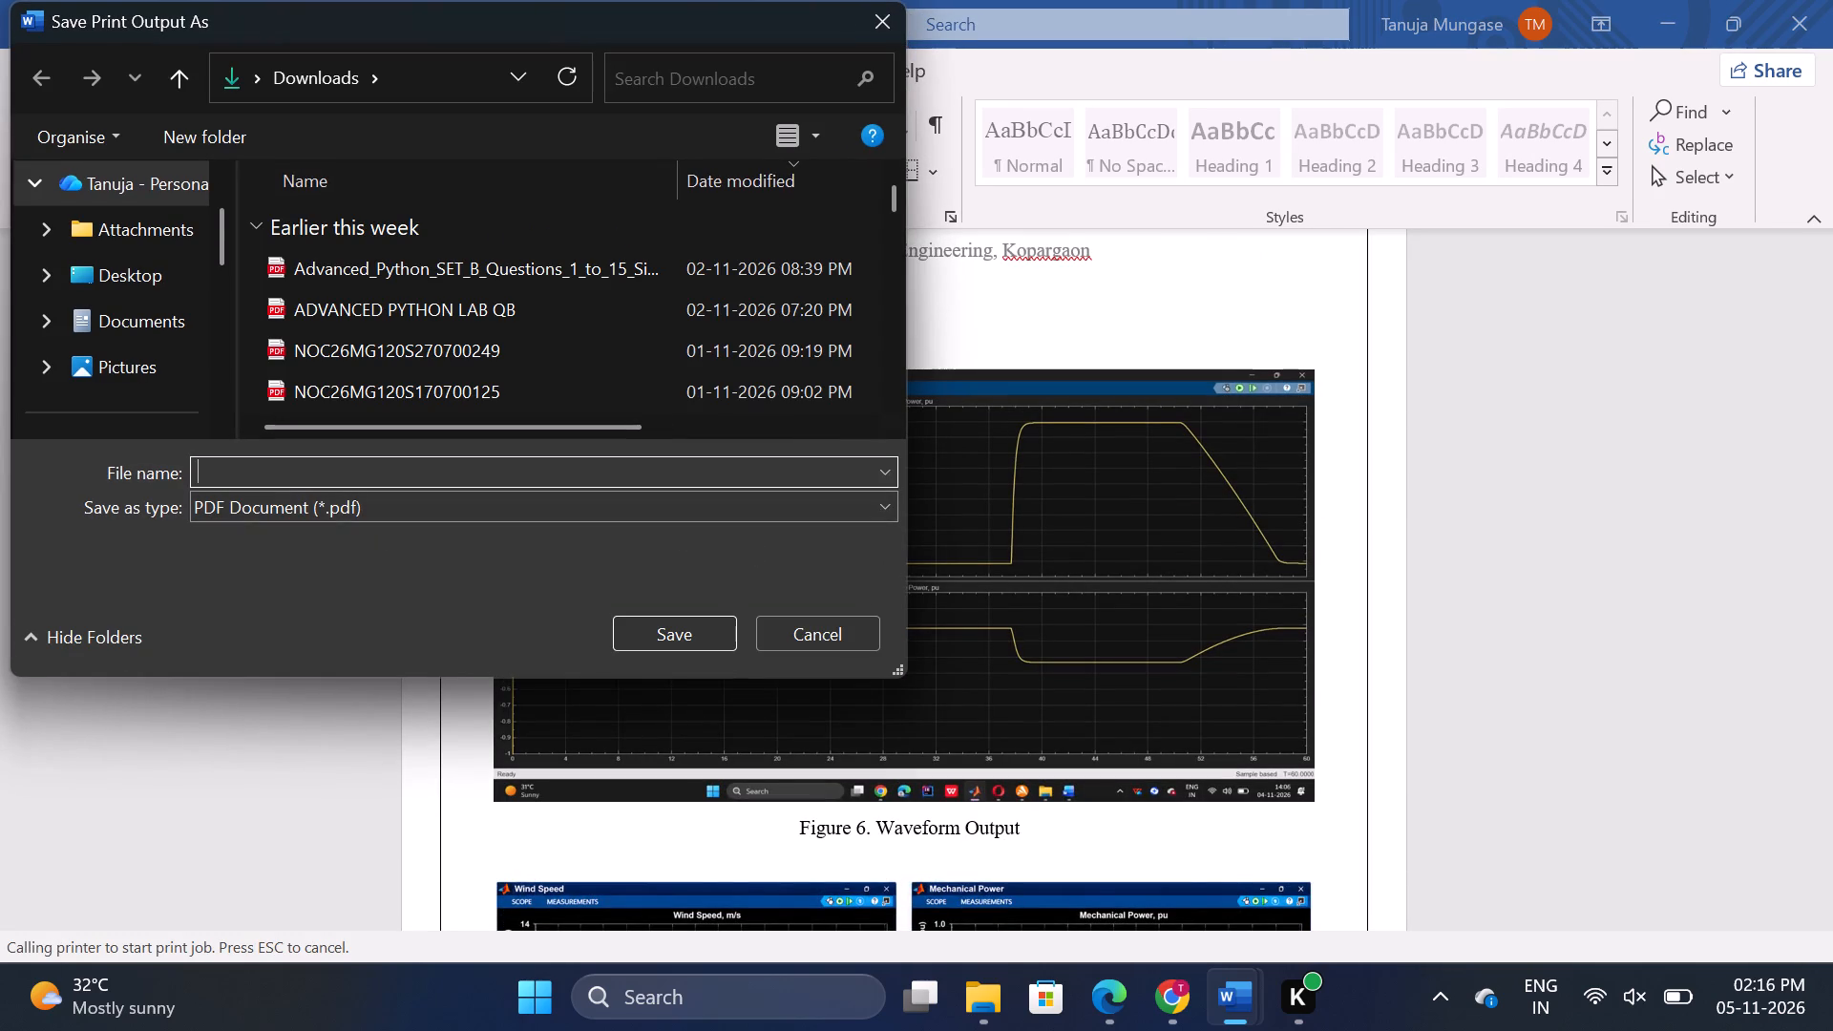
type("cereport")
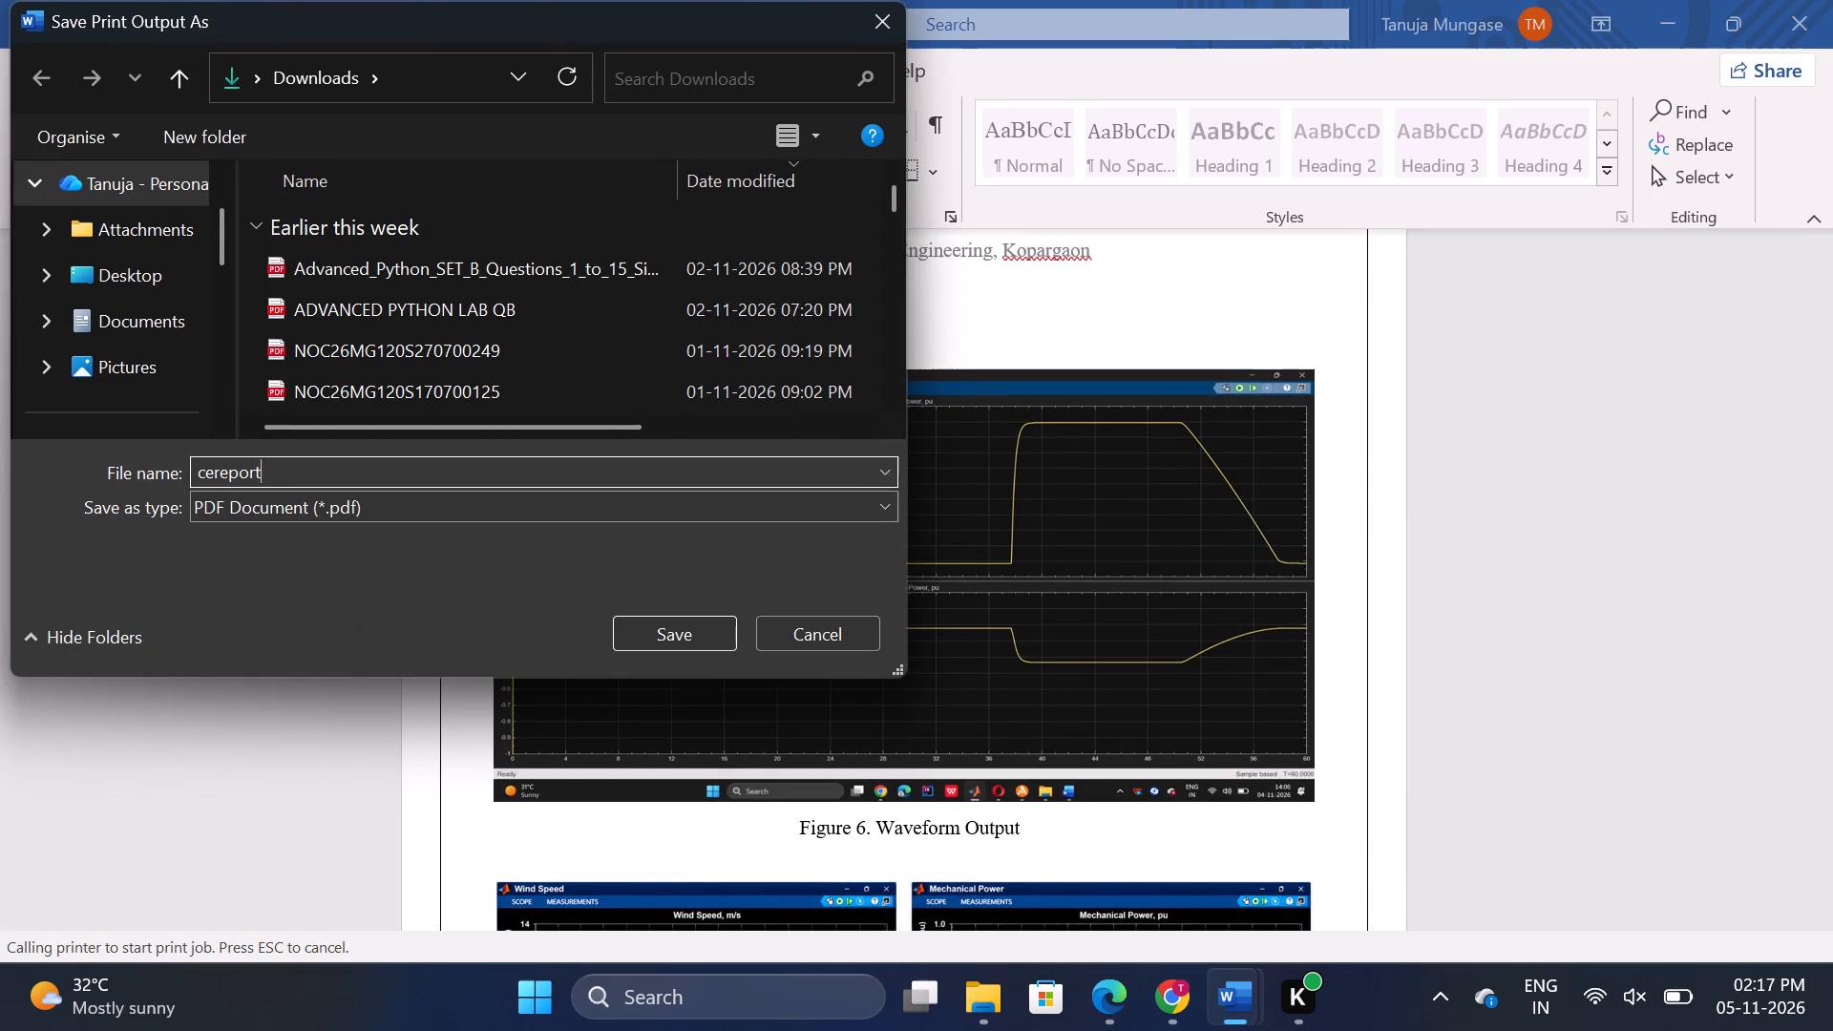
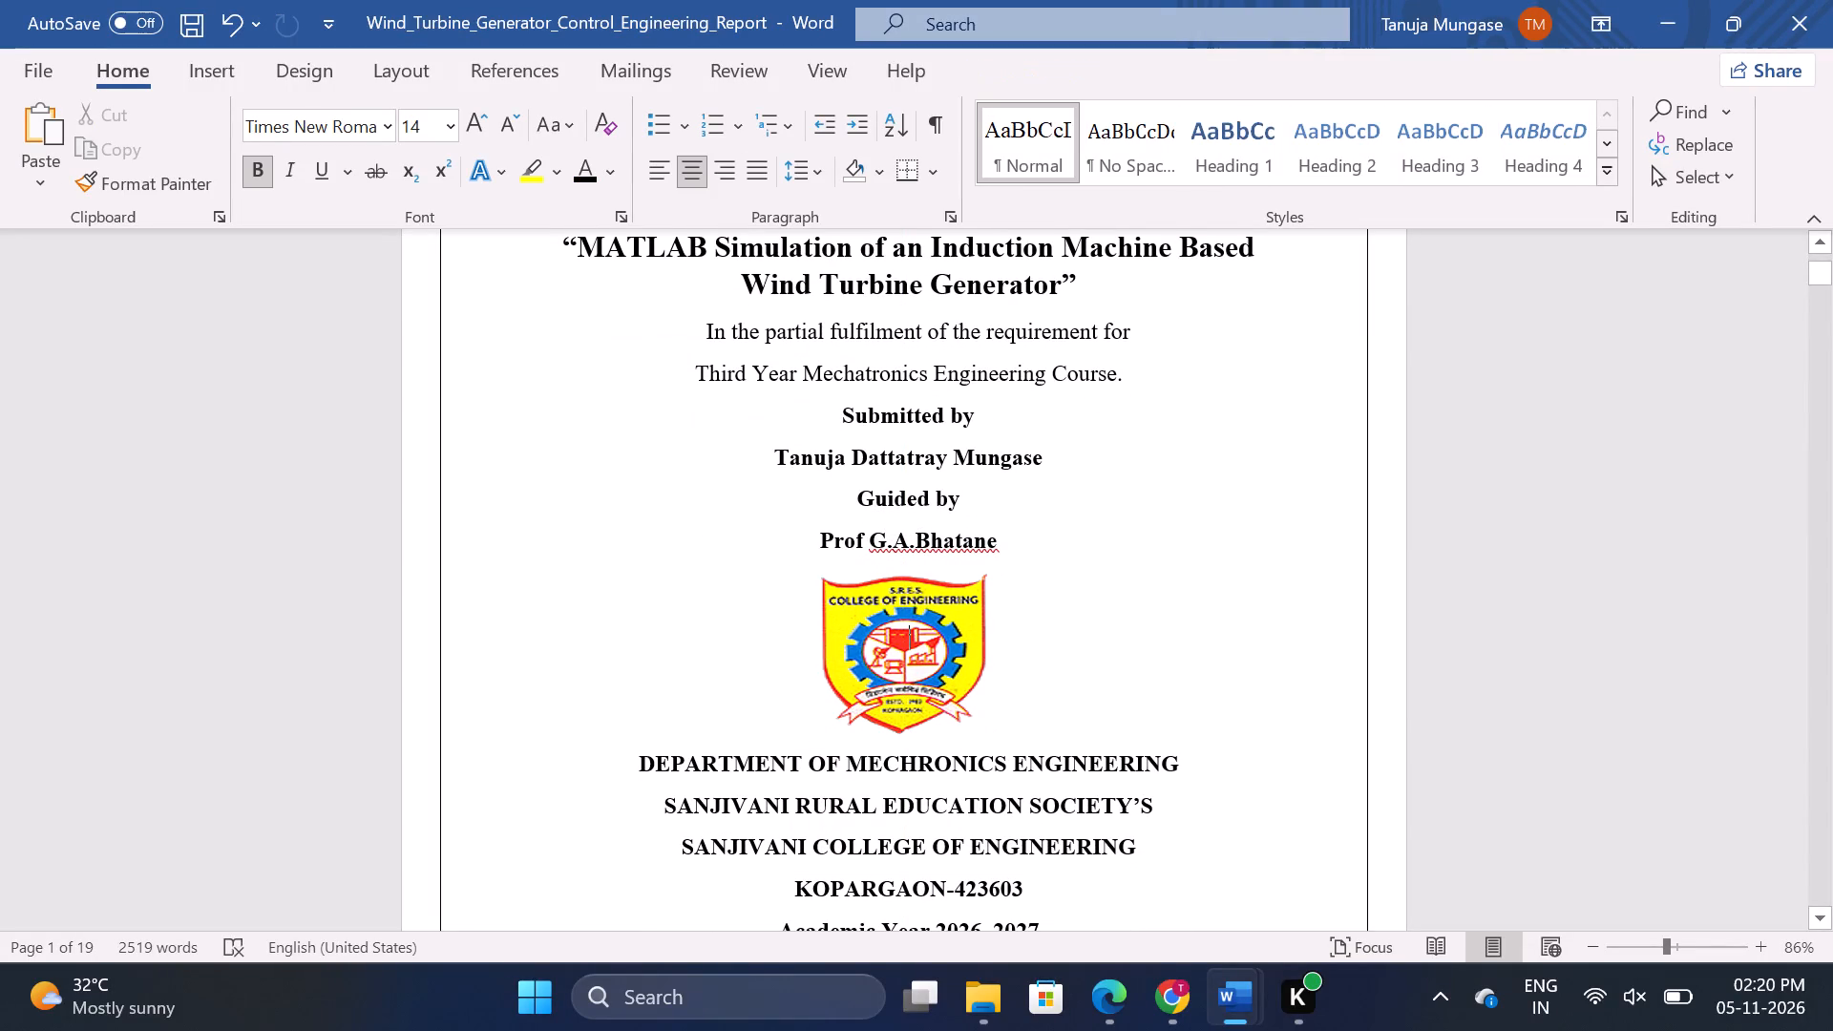
Remove the centred alignment from the professor's name line below "Guided by" on the cover page.
left_click(821, 534)
key("BackSpace")
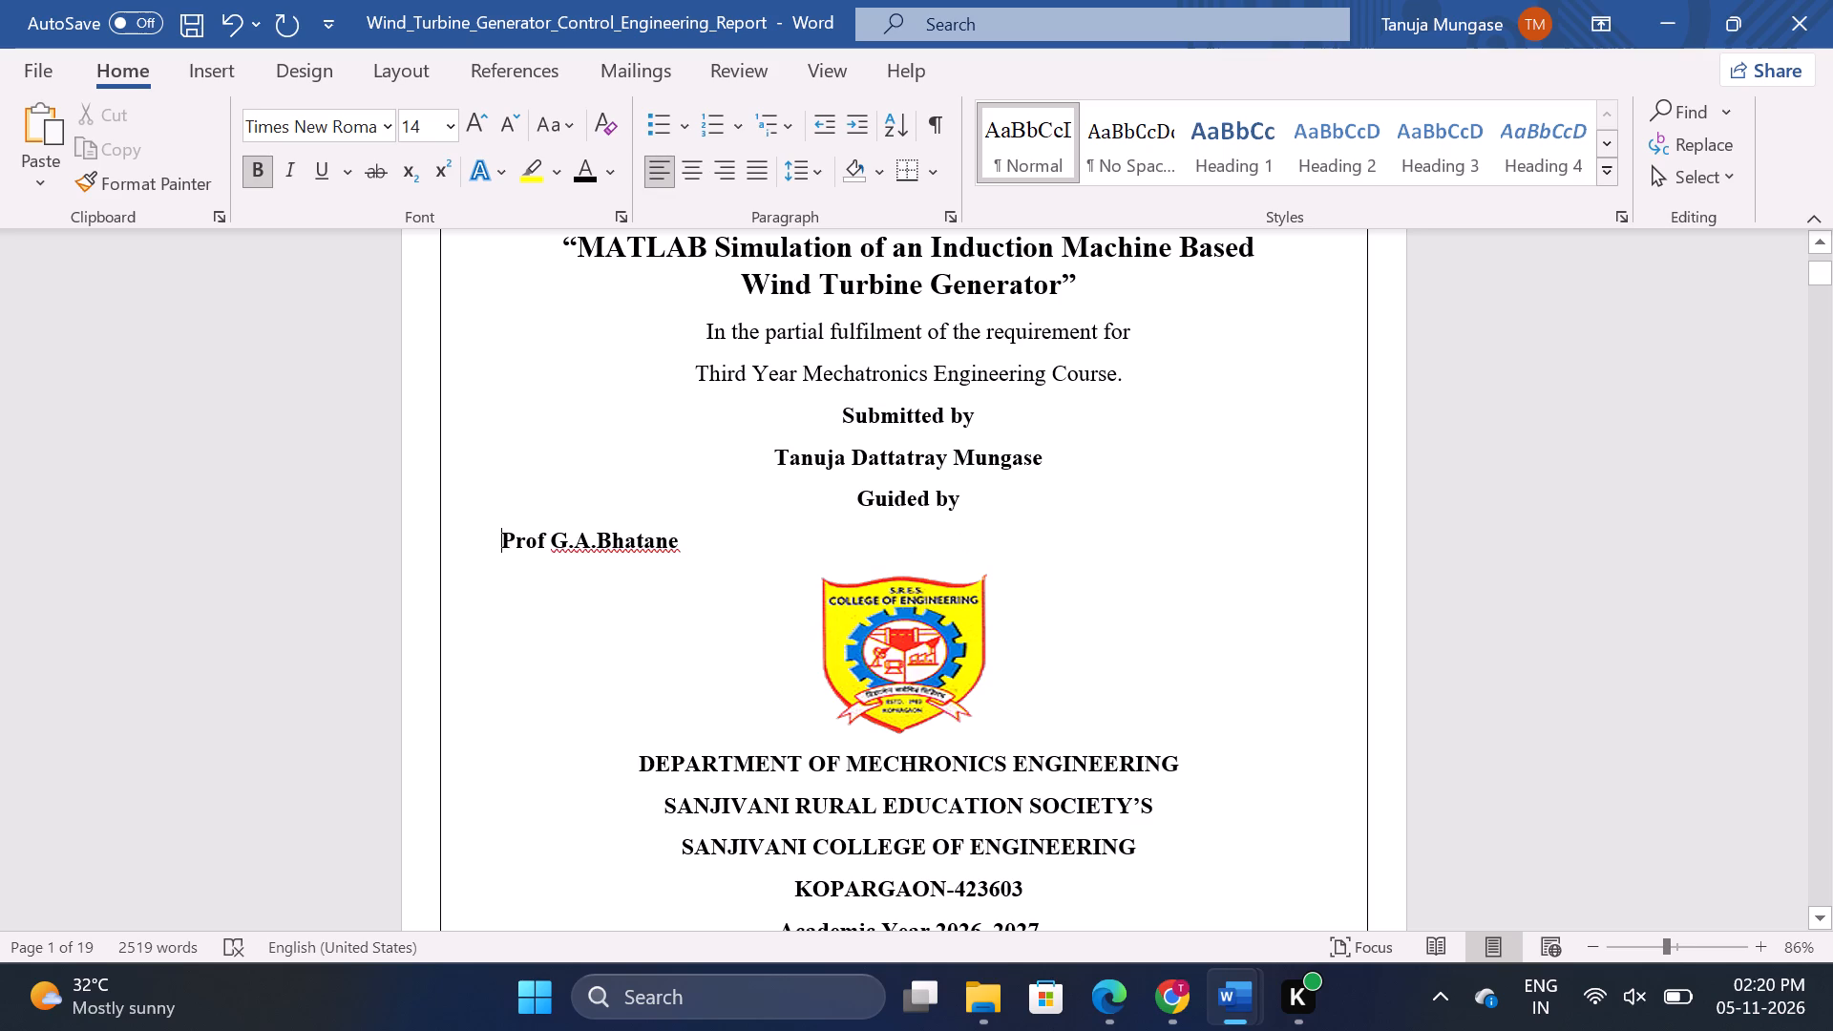
Centre-align the professor's name line beneath "Guided by" on the report's cover page.
left_click_drag(731, 543, 475, 537)
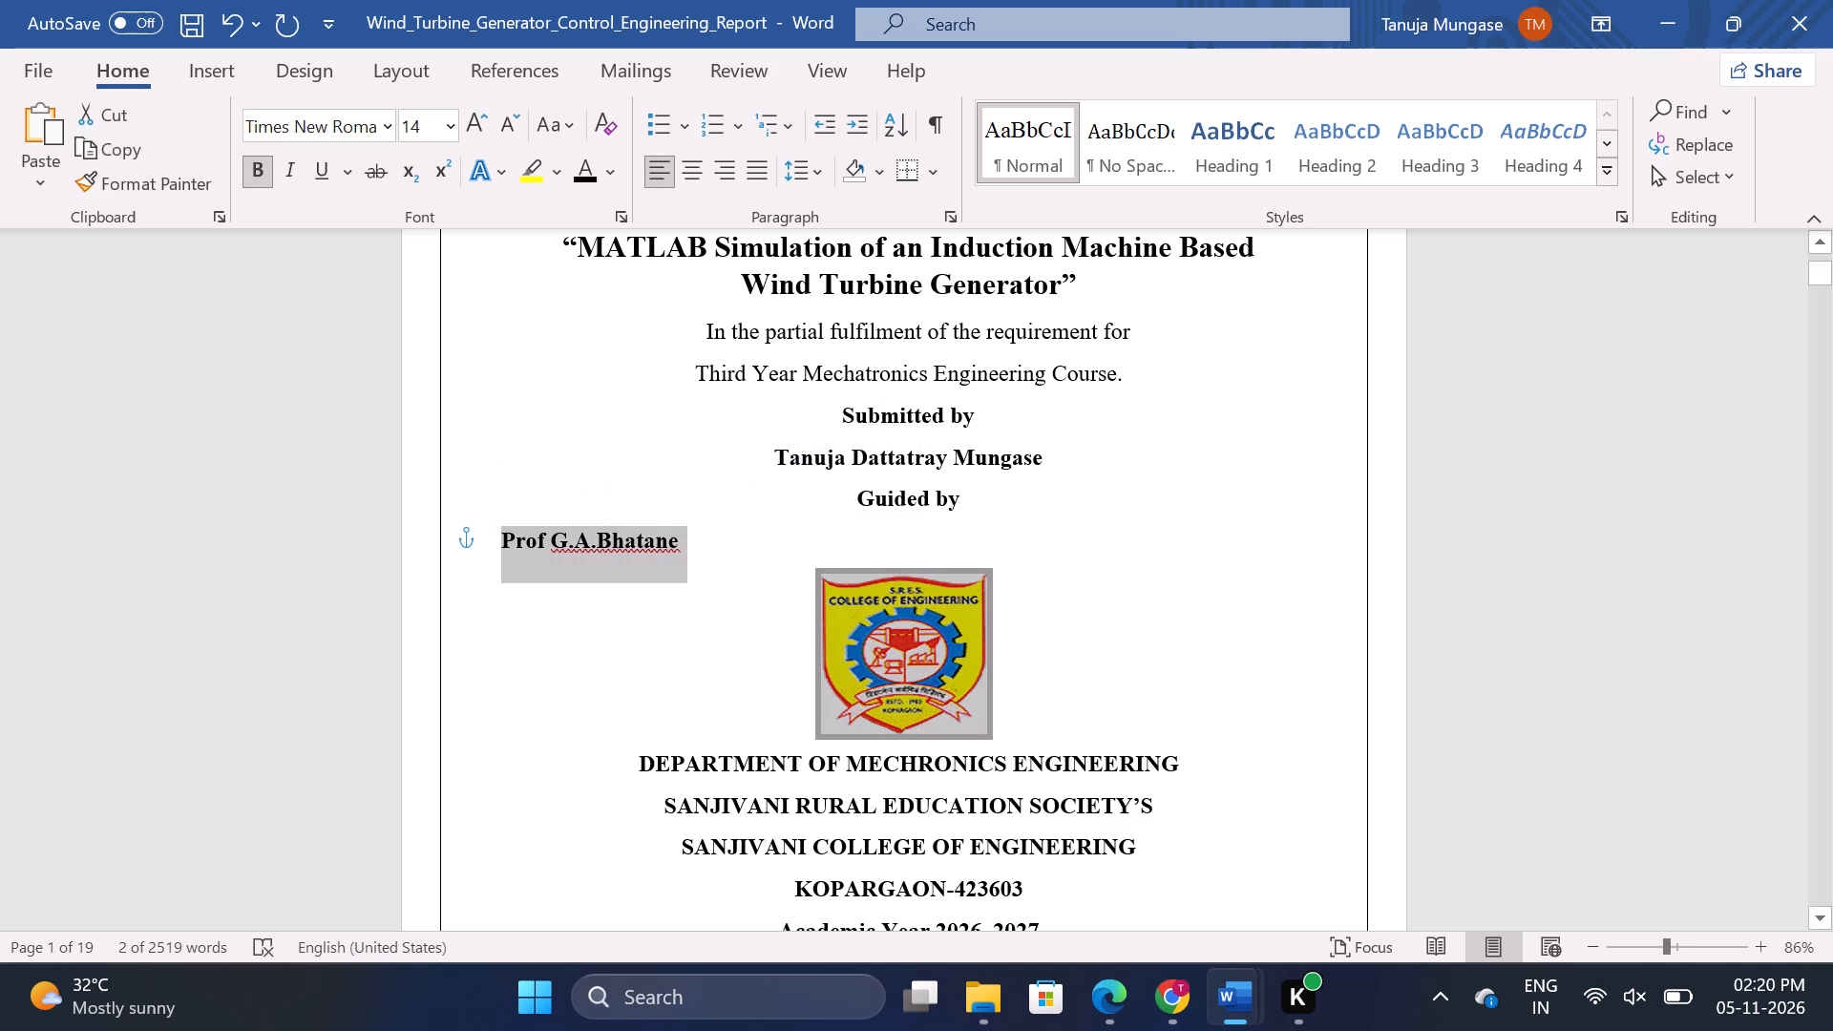
left_click(684, 171)
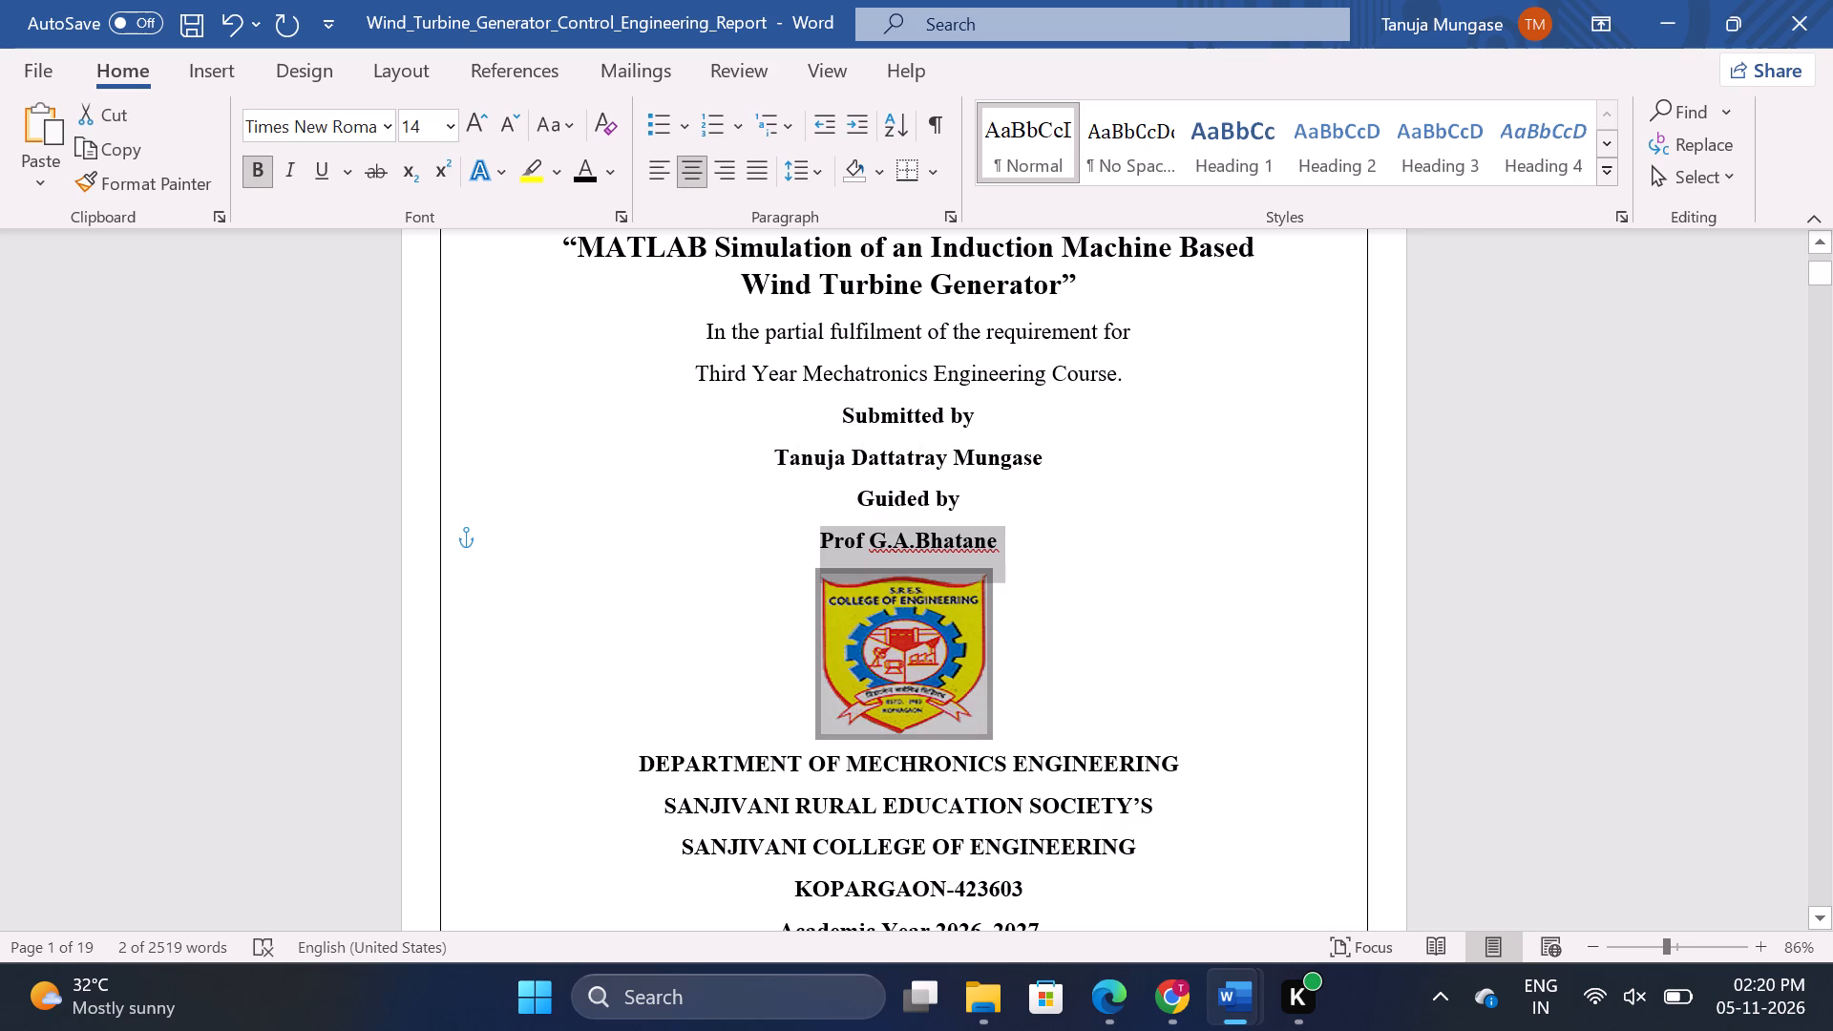
left_click(739, 503)
Reposition the college logo so it sits centred between the professor's name and the department heading.
left_click_drag(881, 687, 913, 686)
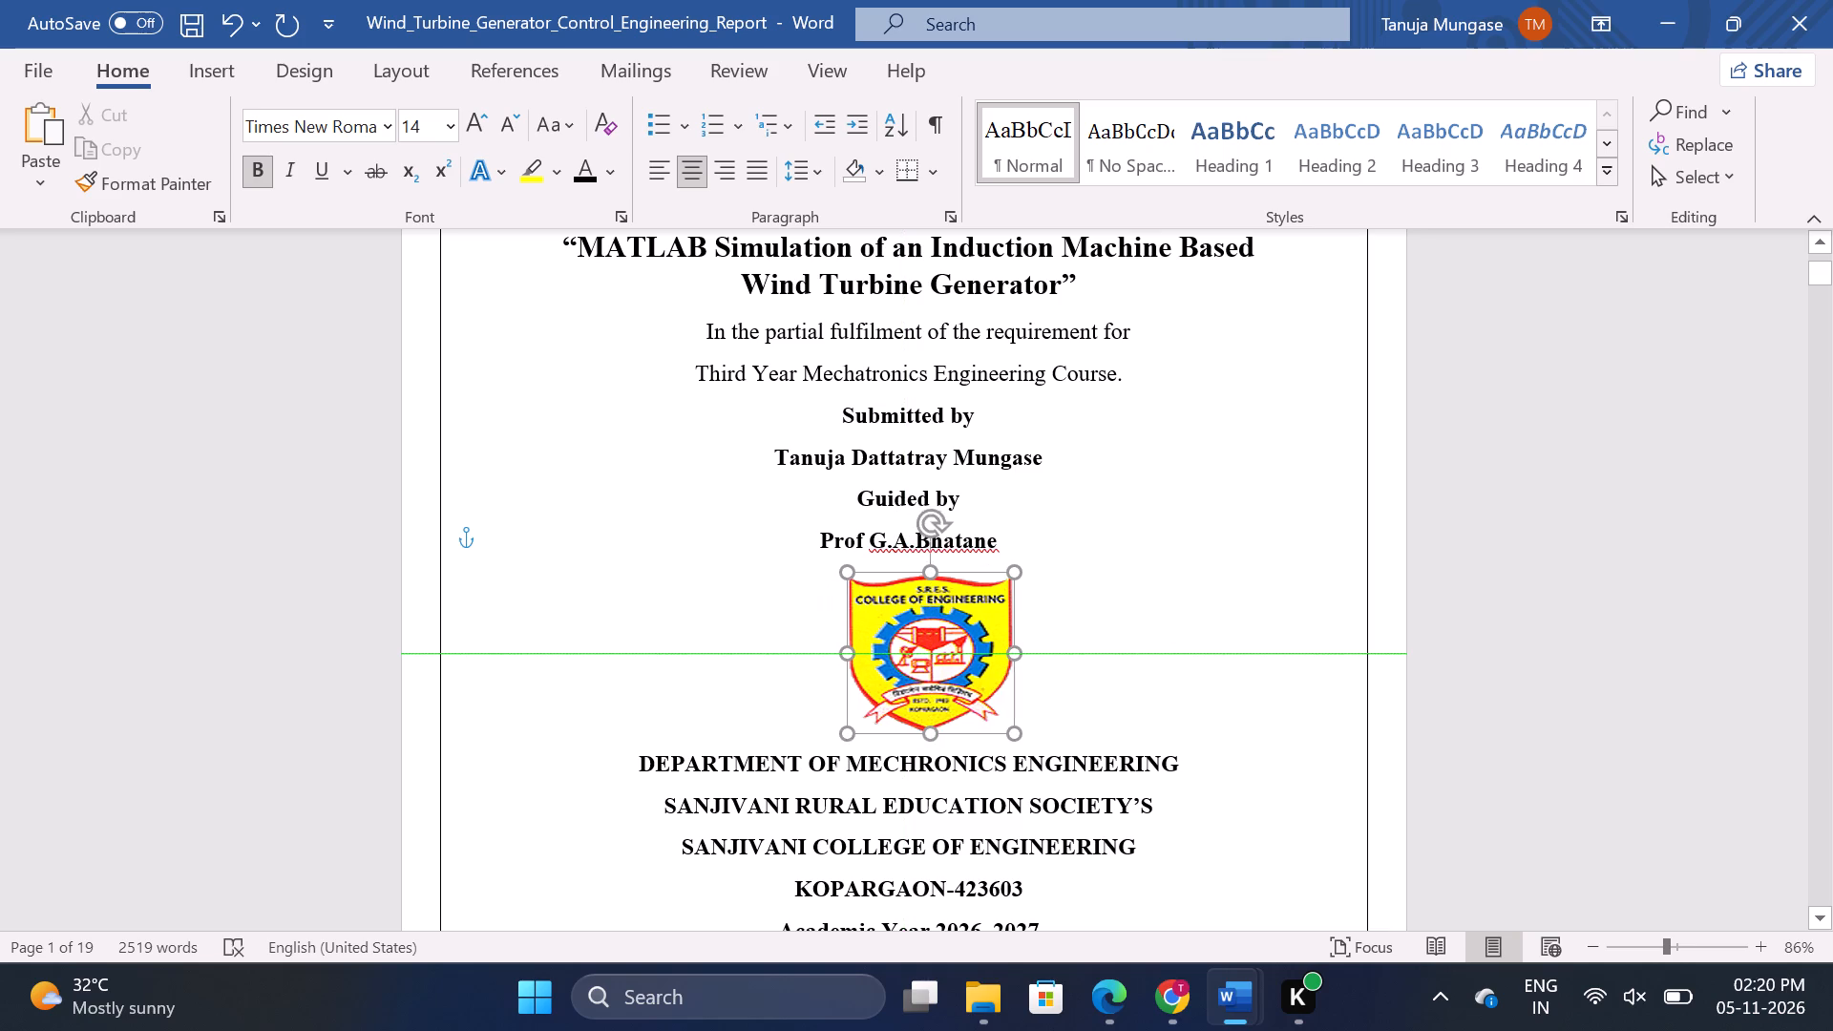
left_click_drag(913, 686, 896, 688)
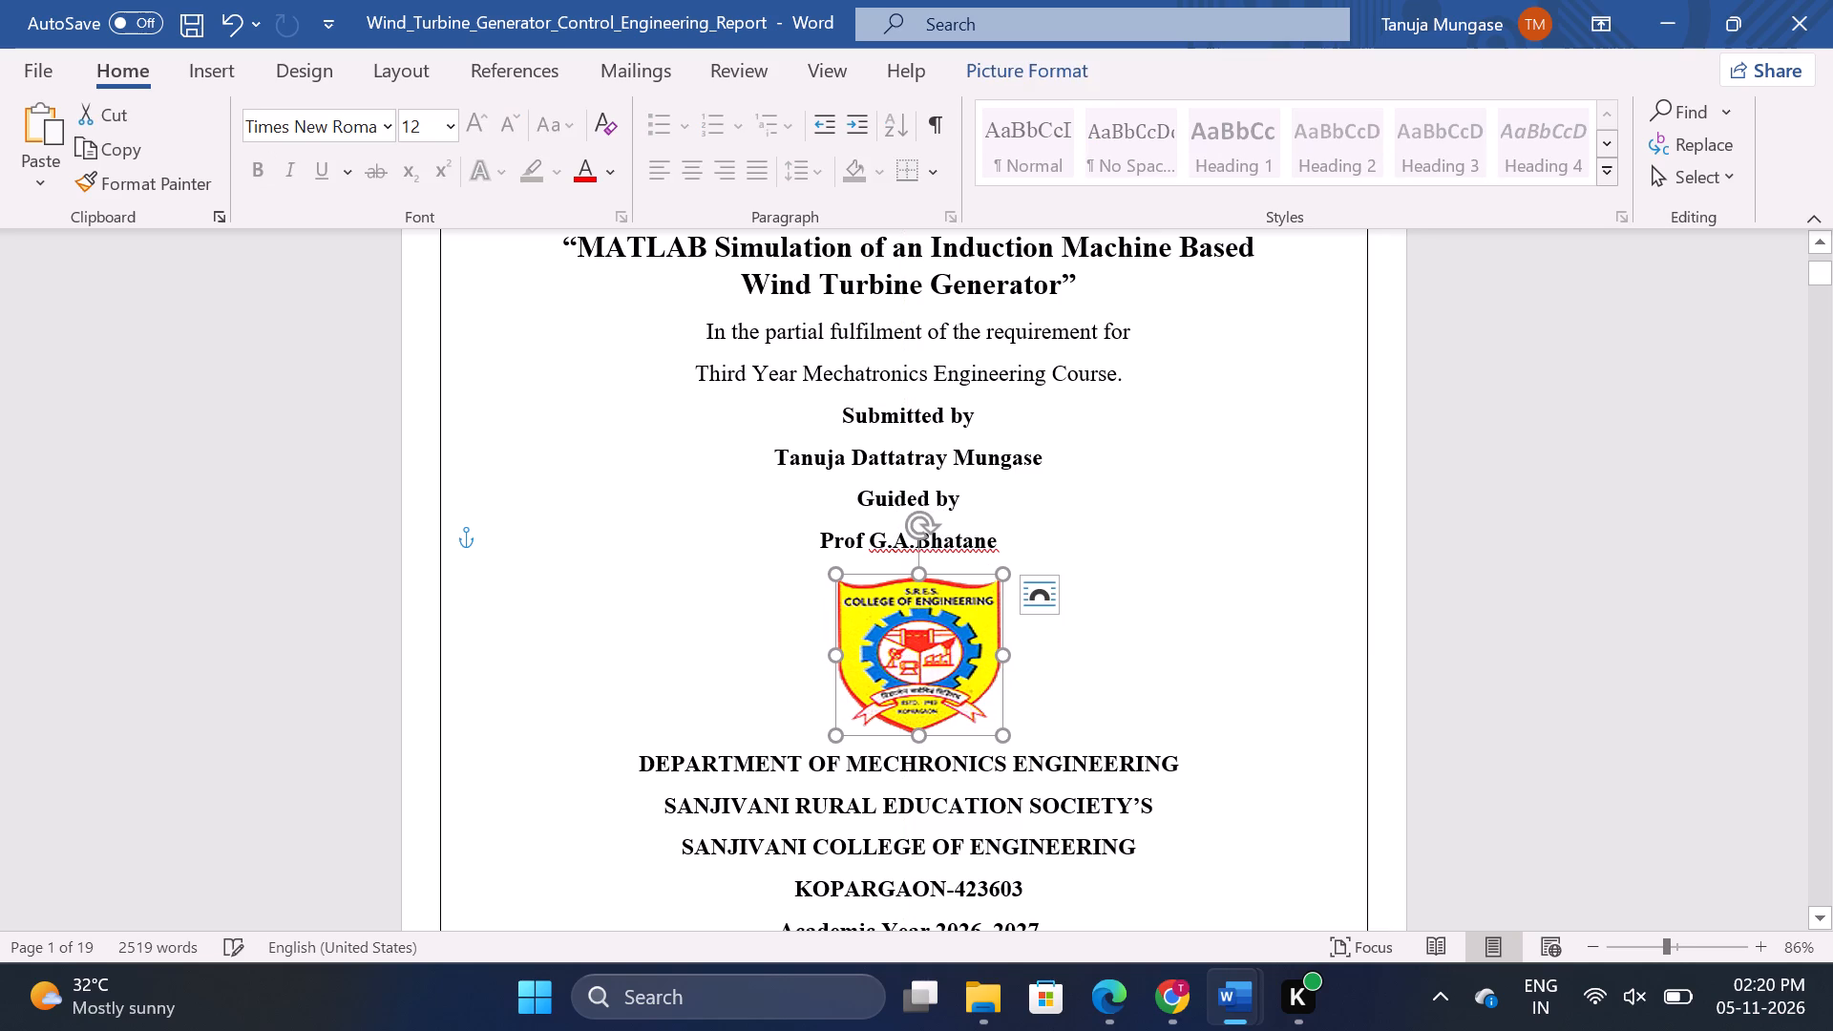
left_click(893, 684)
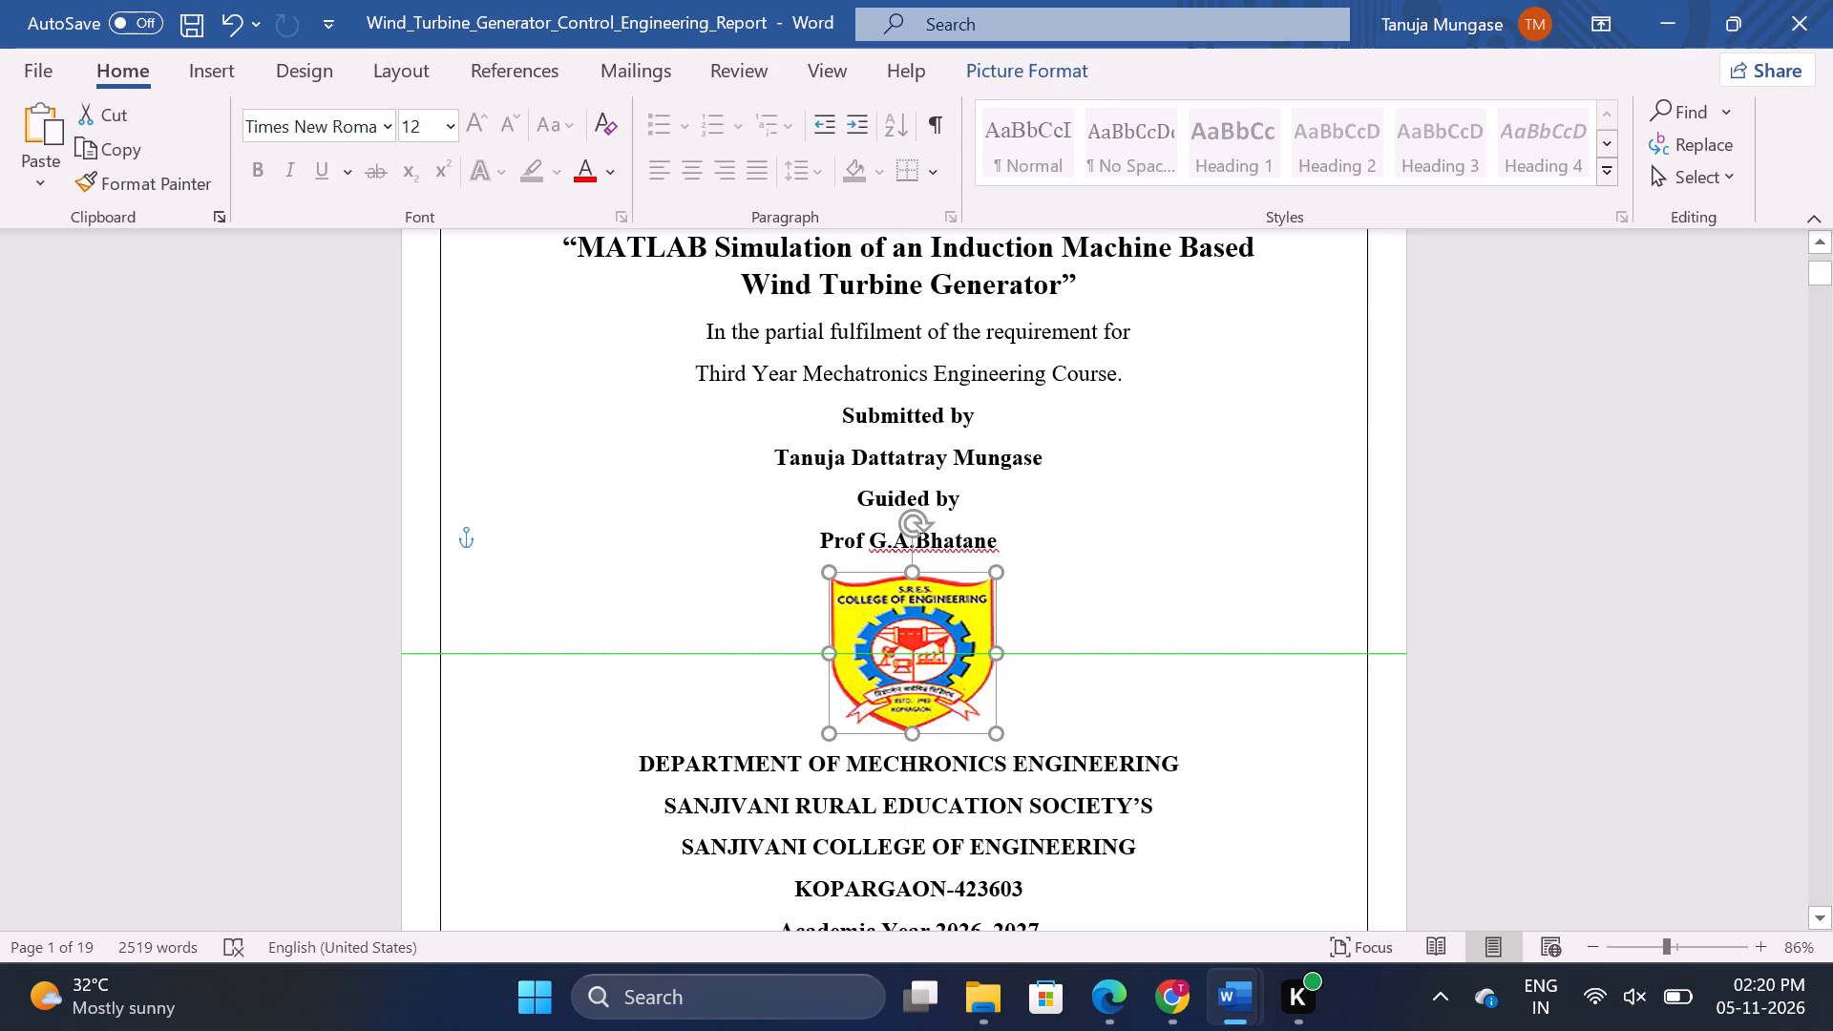
left_click(1128, 671)
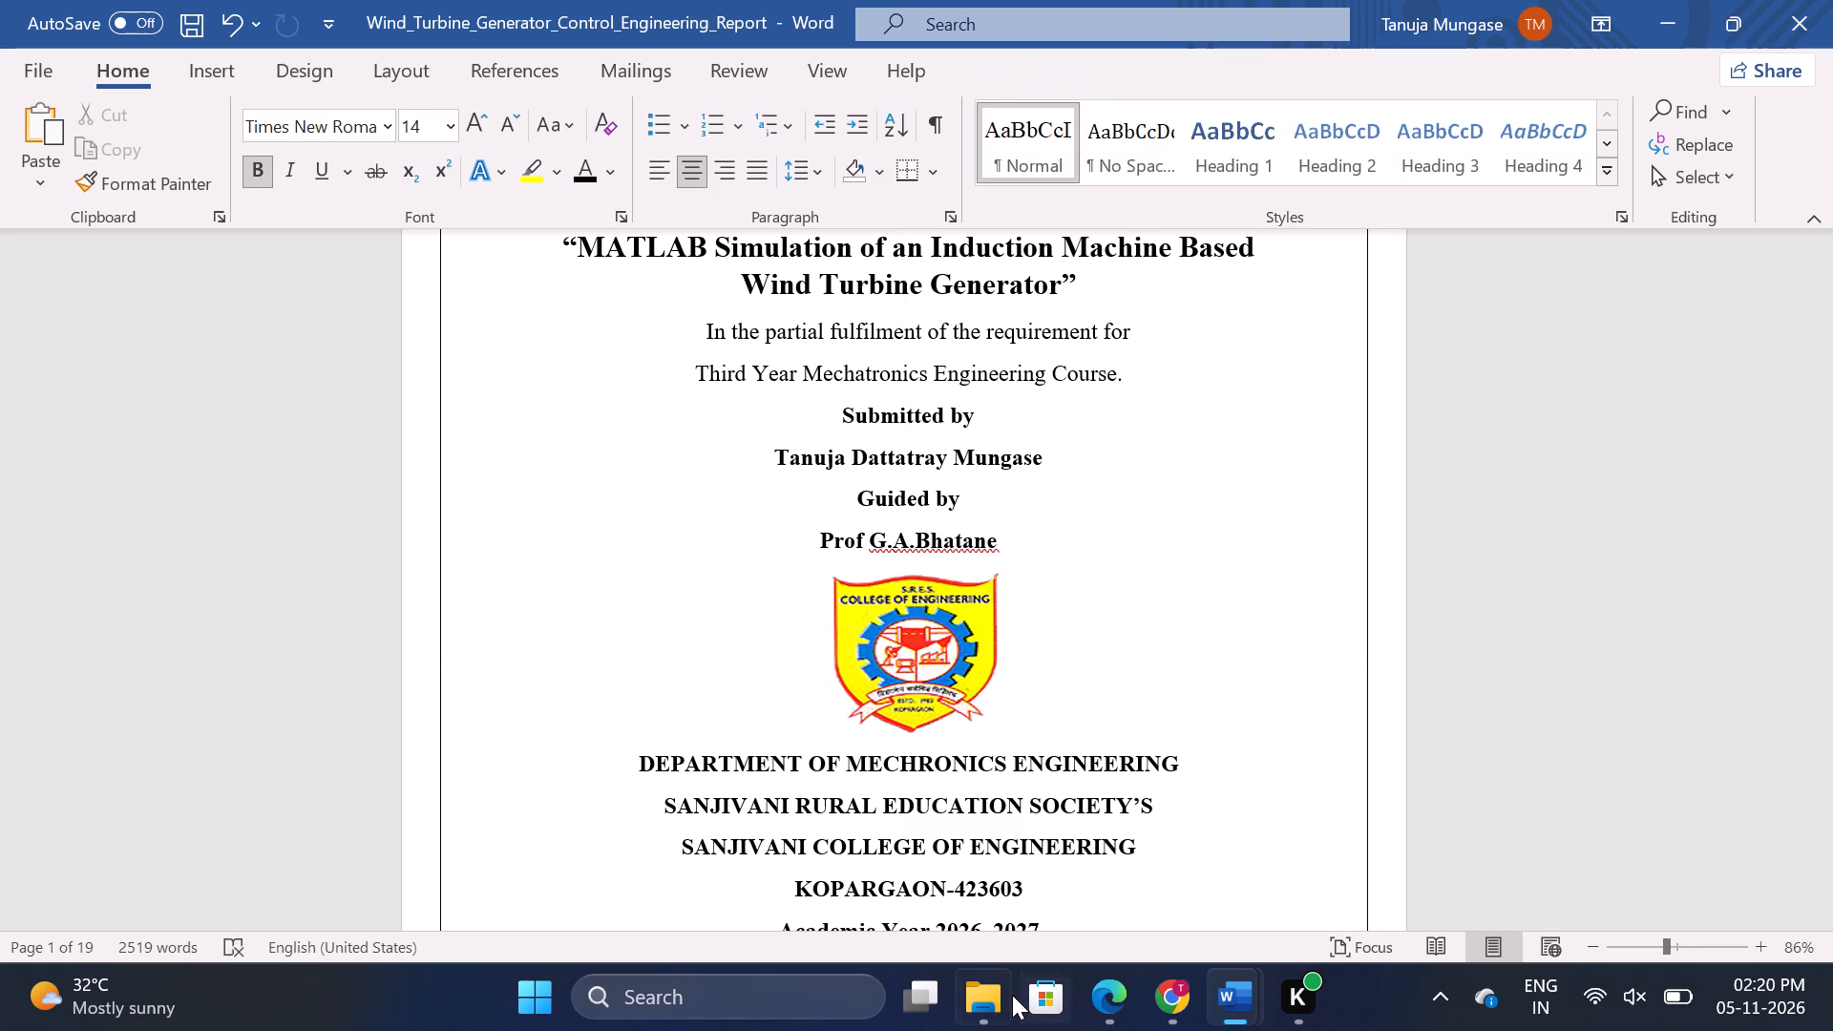
Switch to File Explorer and select today's files in Downloads, from the Wind_Turbine_Generator report through the cereport PDF.
left_click(986, 996)
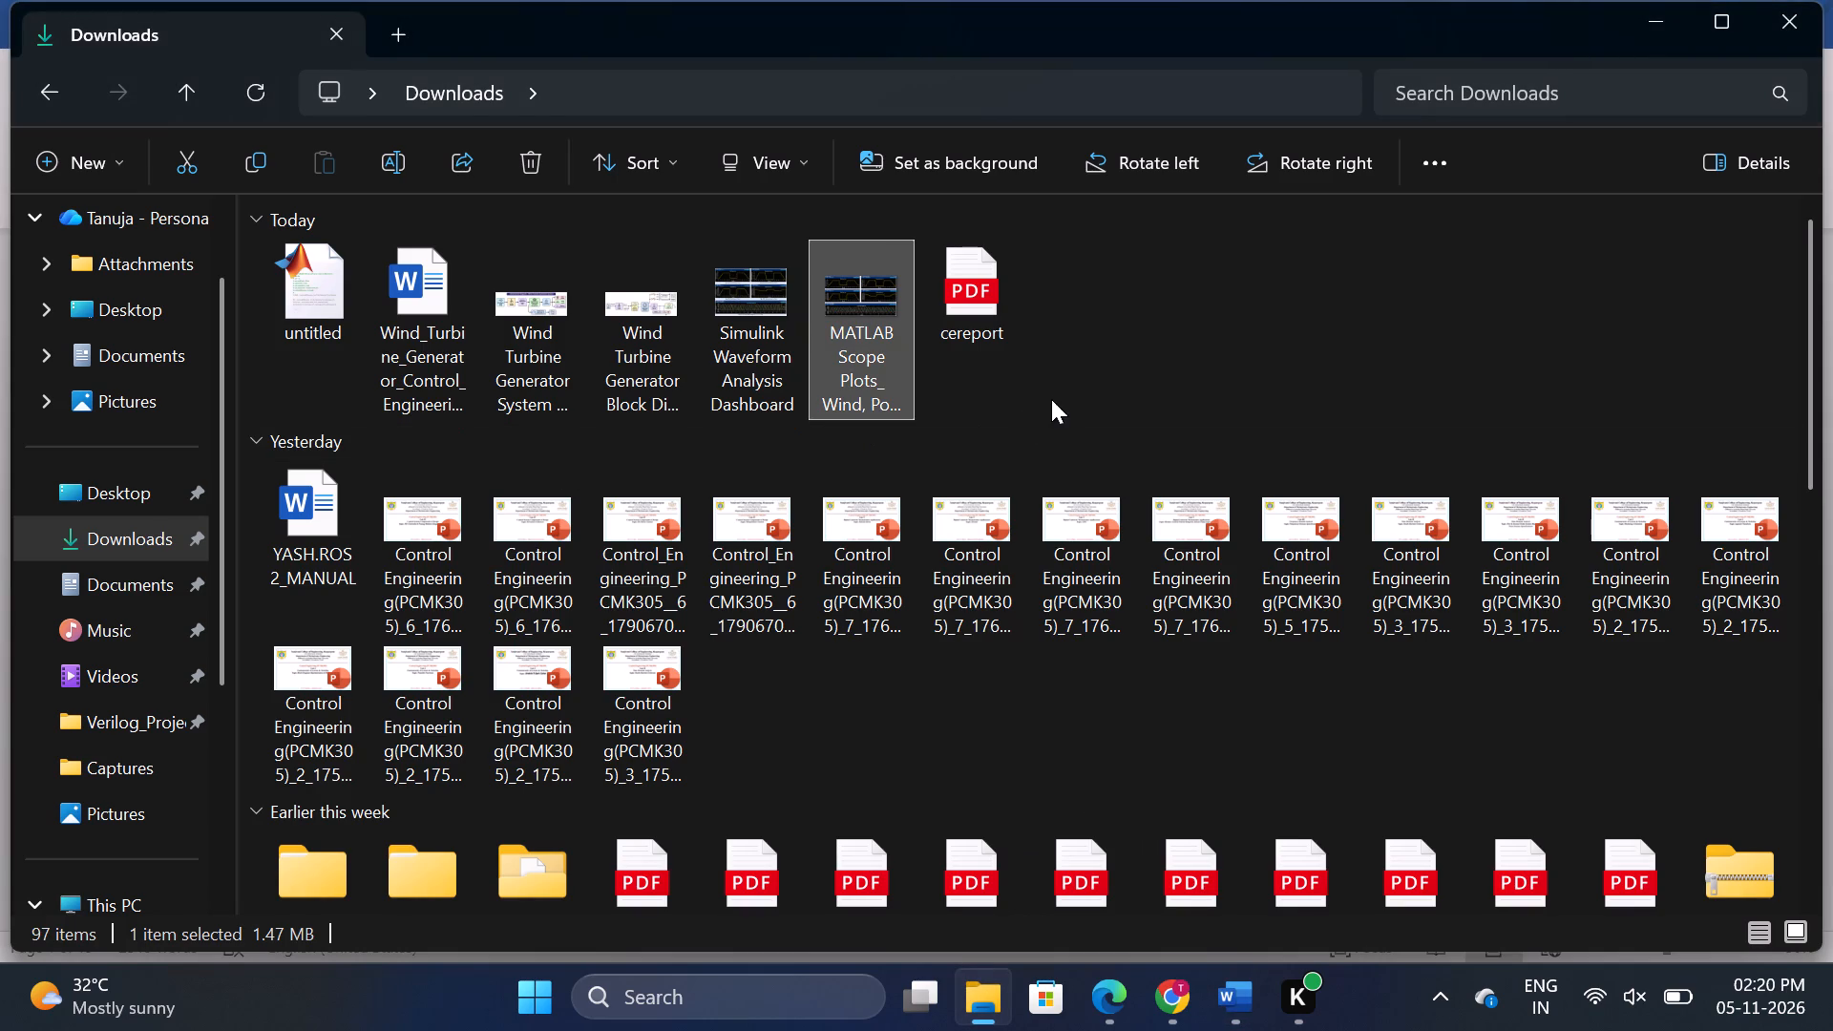
left_click_drag(1104, 385, 402, 313)
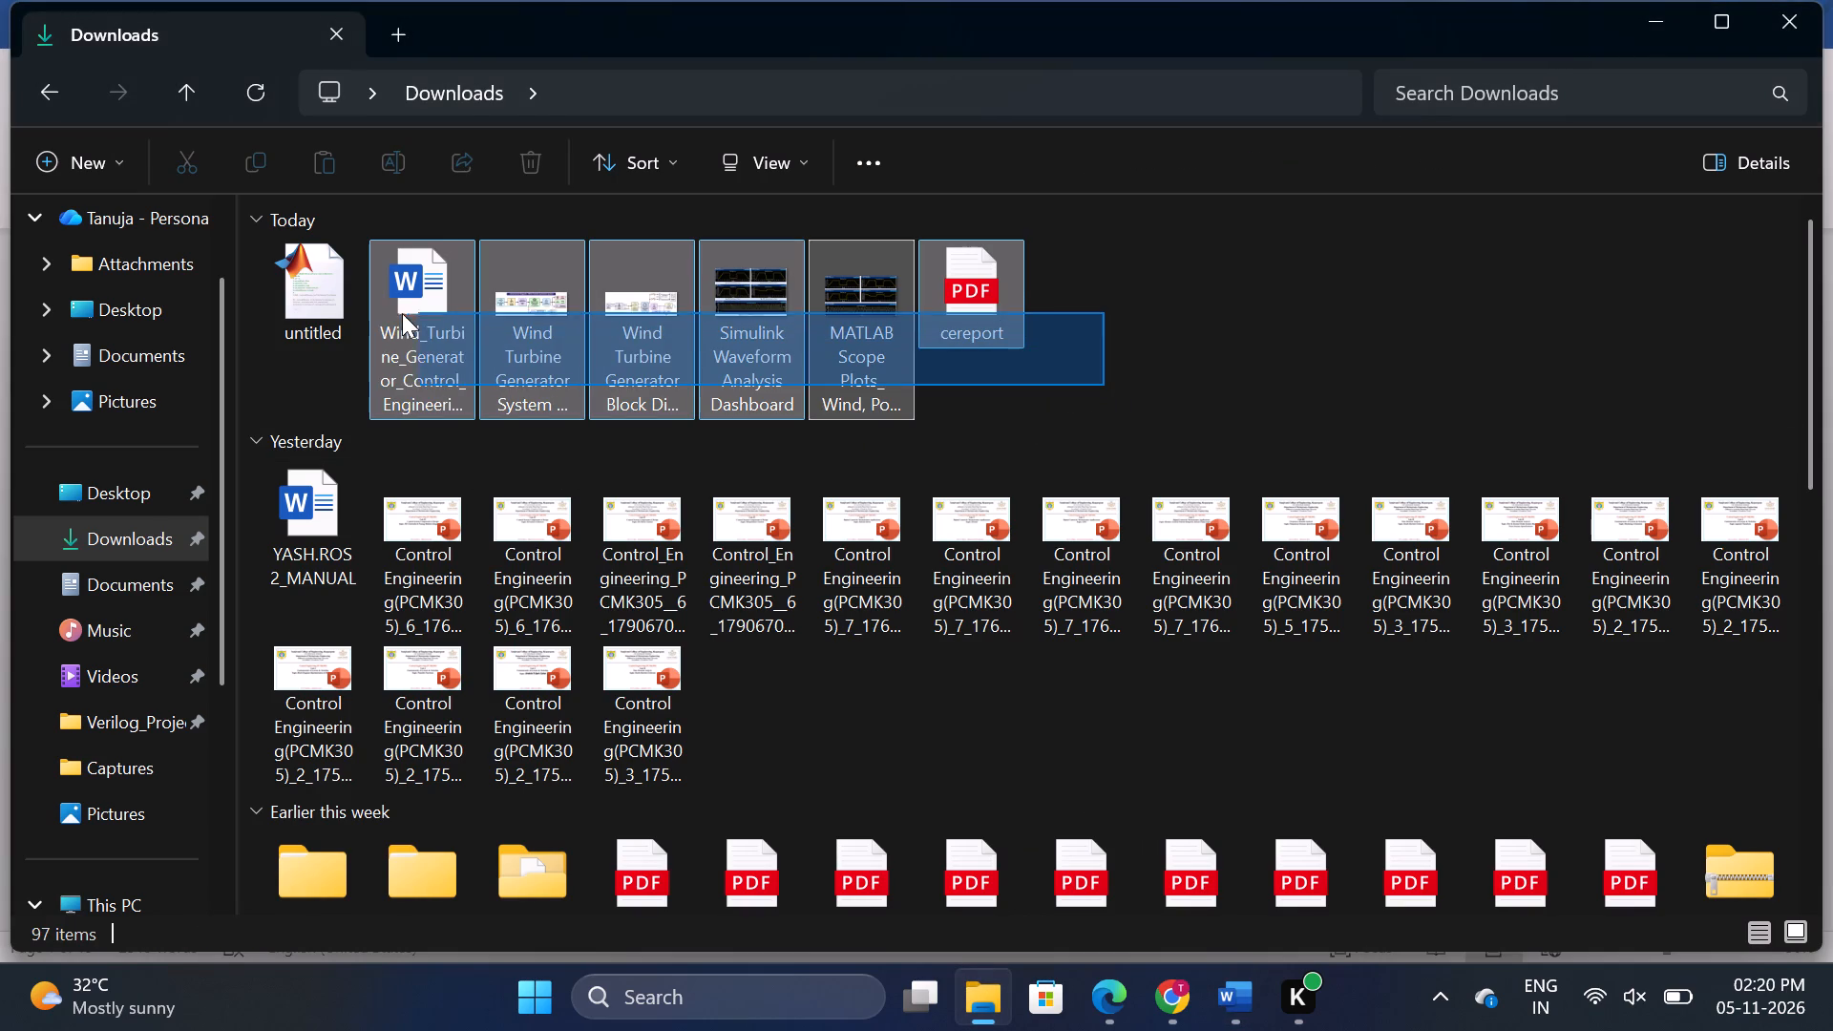
Delete the six selected files under Today in Downloads, from the Wind_Turbine_Generator report through the cereport PDF.
left_click_drag(402, 313, 403, 313)
left_click(543, 158)
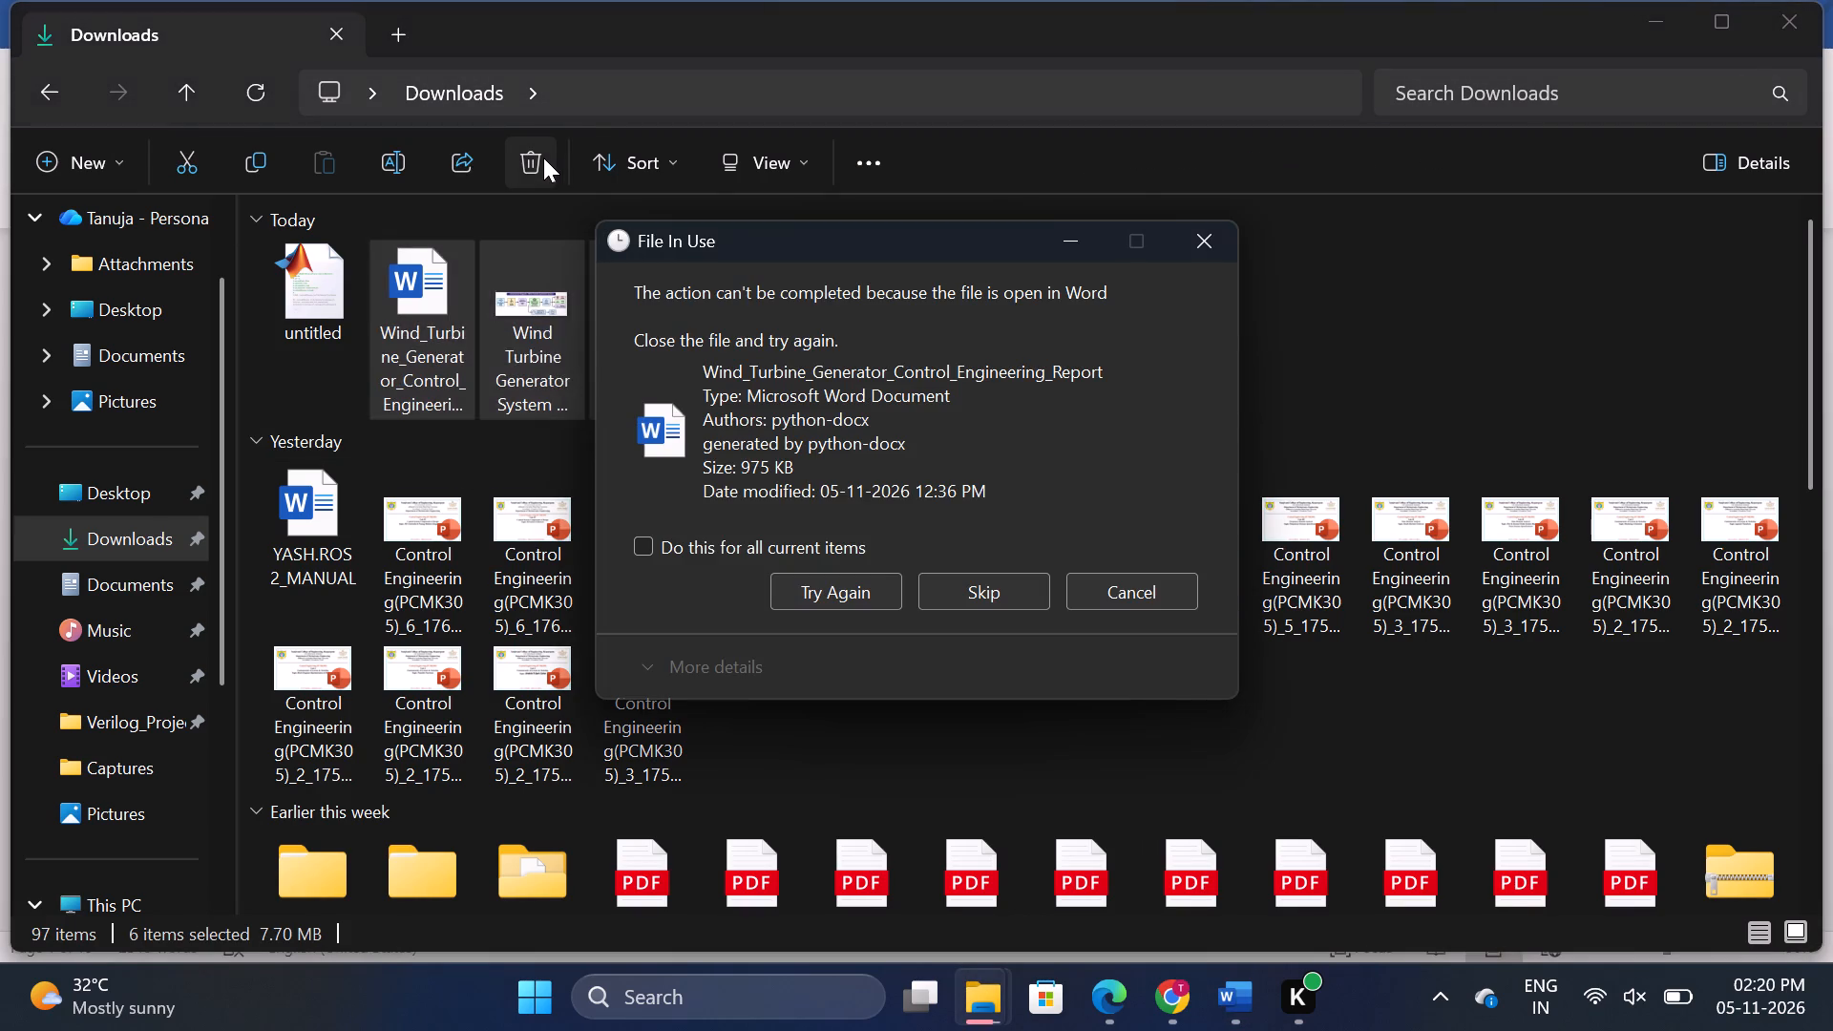
left_click_drag(1190, 220, 1190, 221)
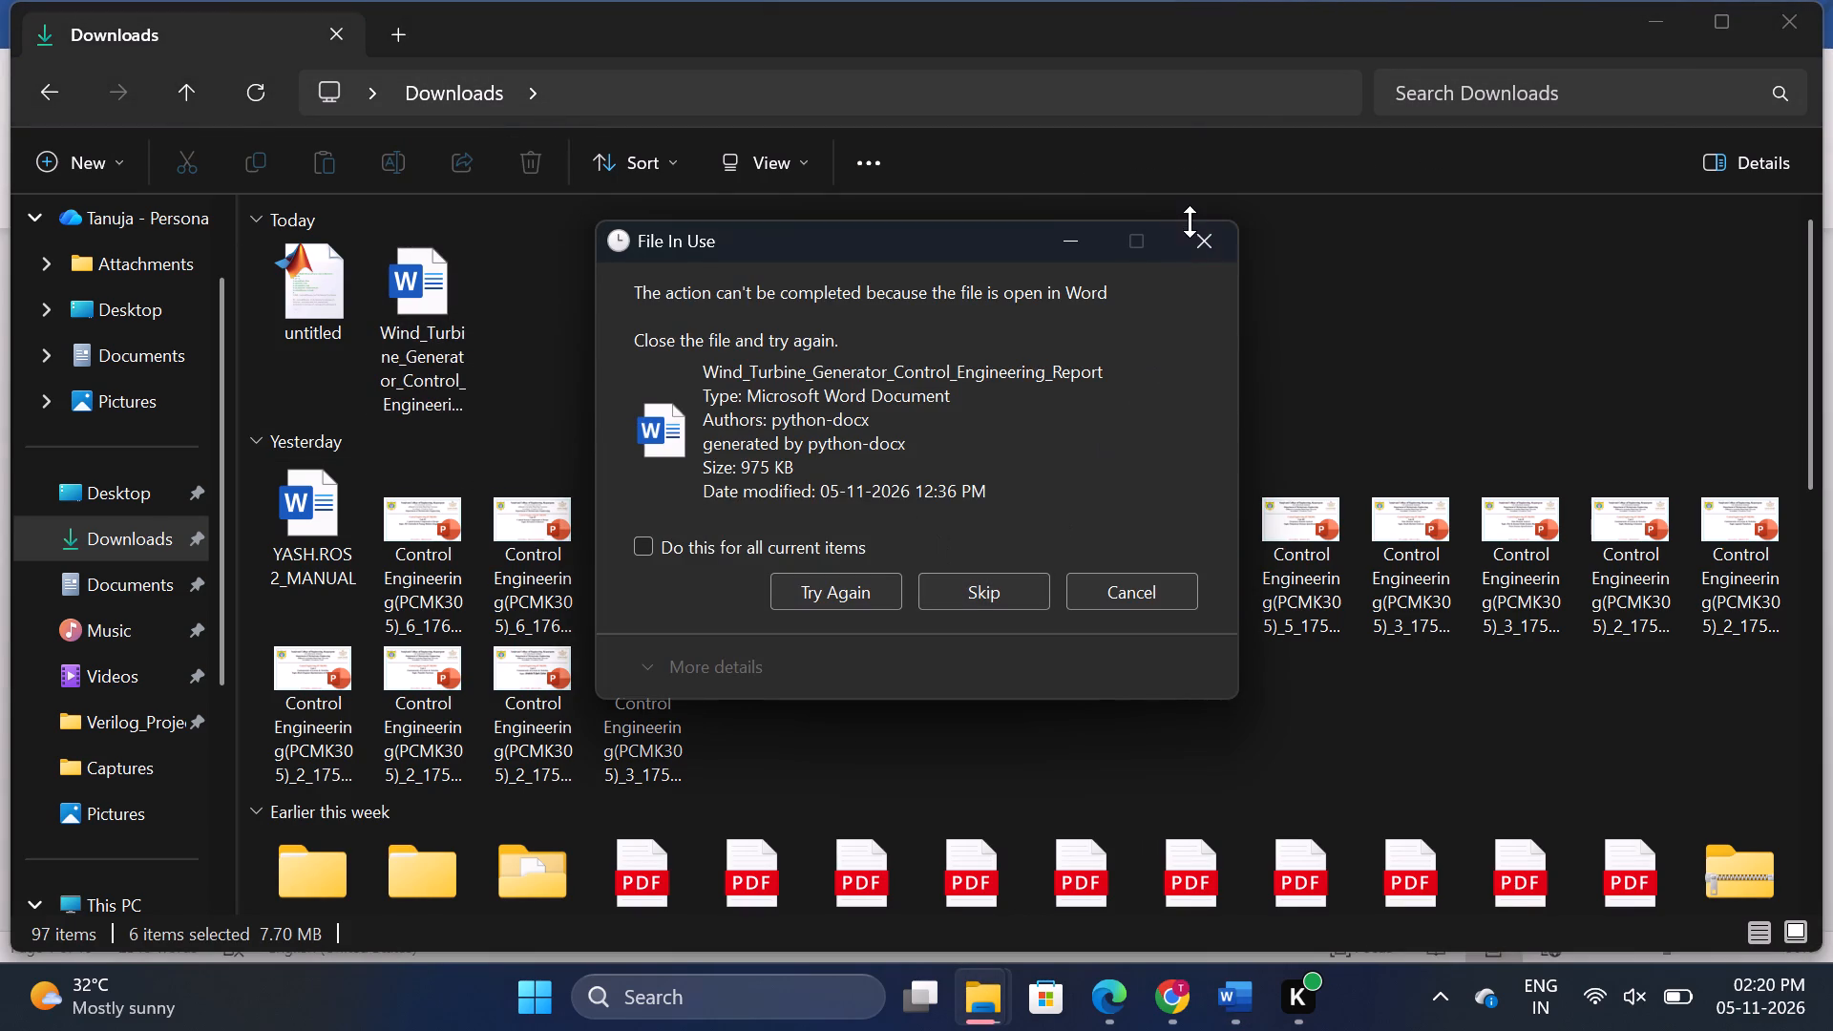
left_click_drag(1190, 221, 1200, 243)
left_click(1200, 243)
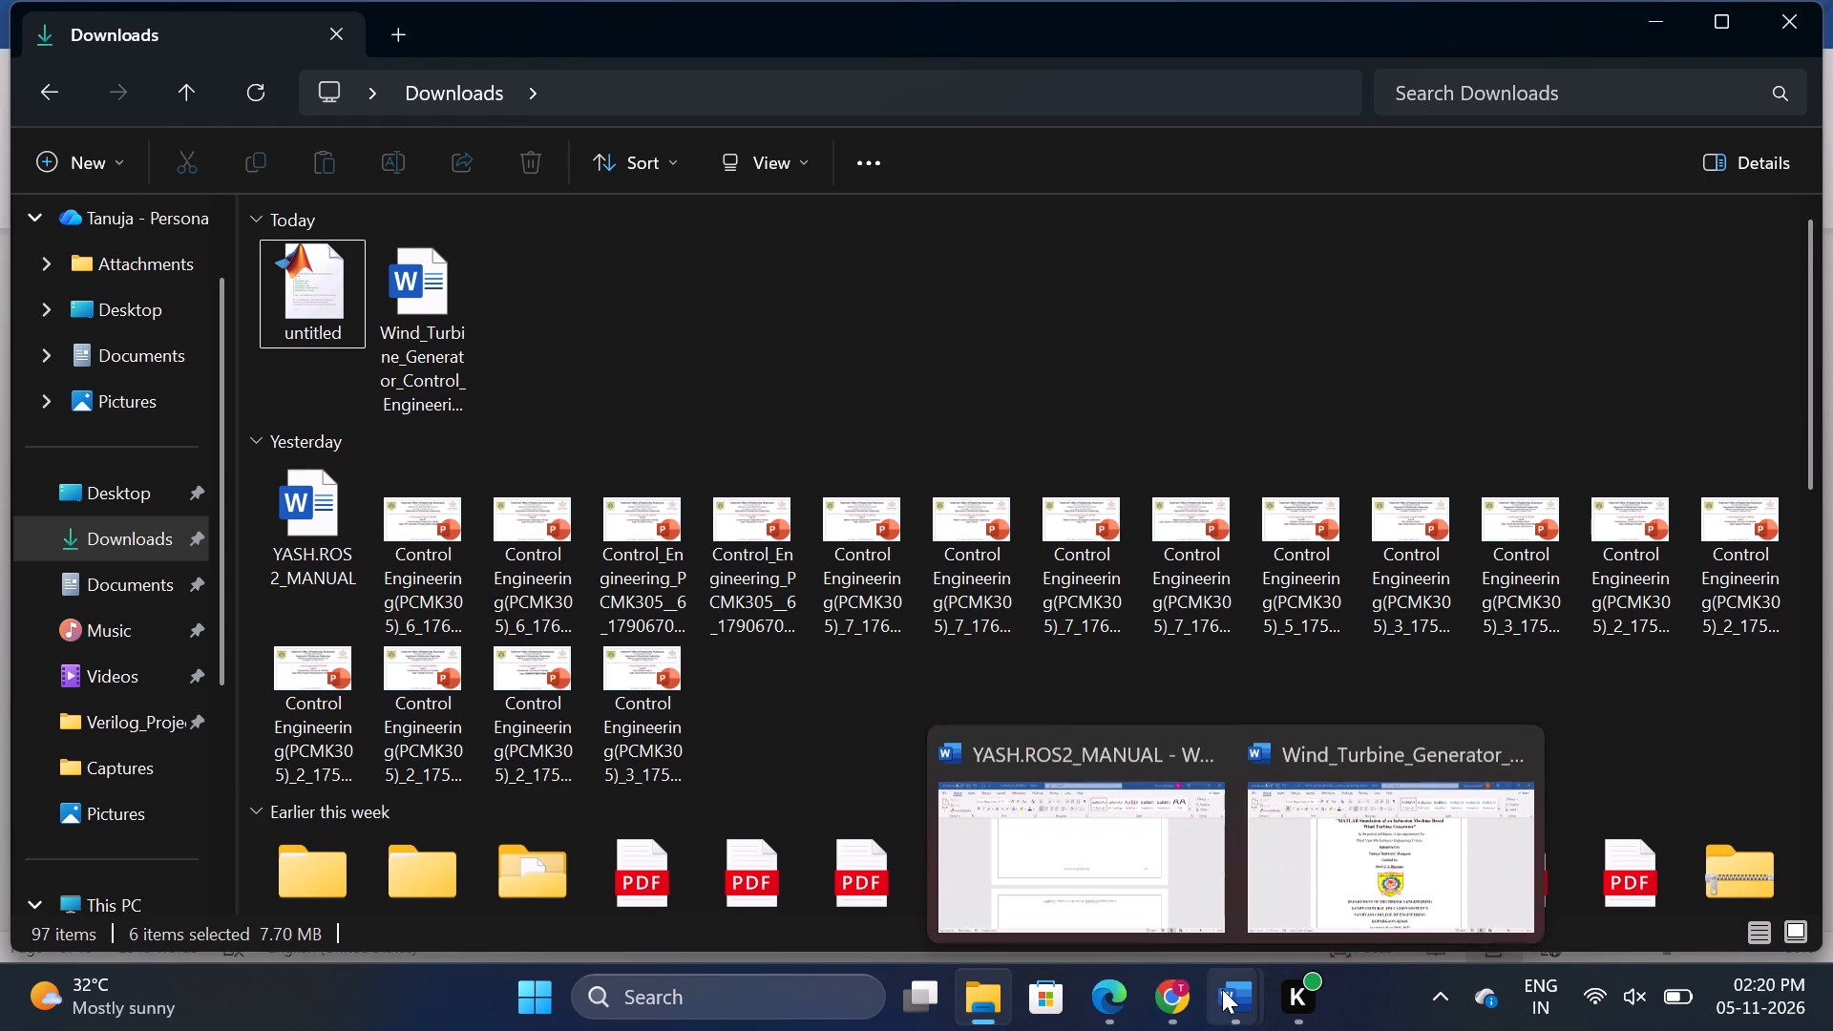
Switch to the Wind_Turbine_Generator report in Word and print all pages with Microsoft Print to PDF, starting the output file name with ce.
left_click(1314, 877)
key("ctrl+p")
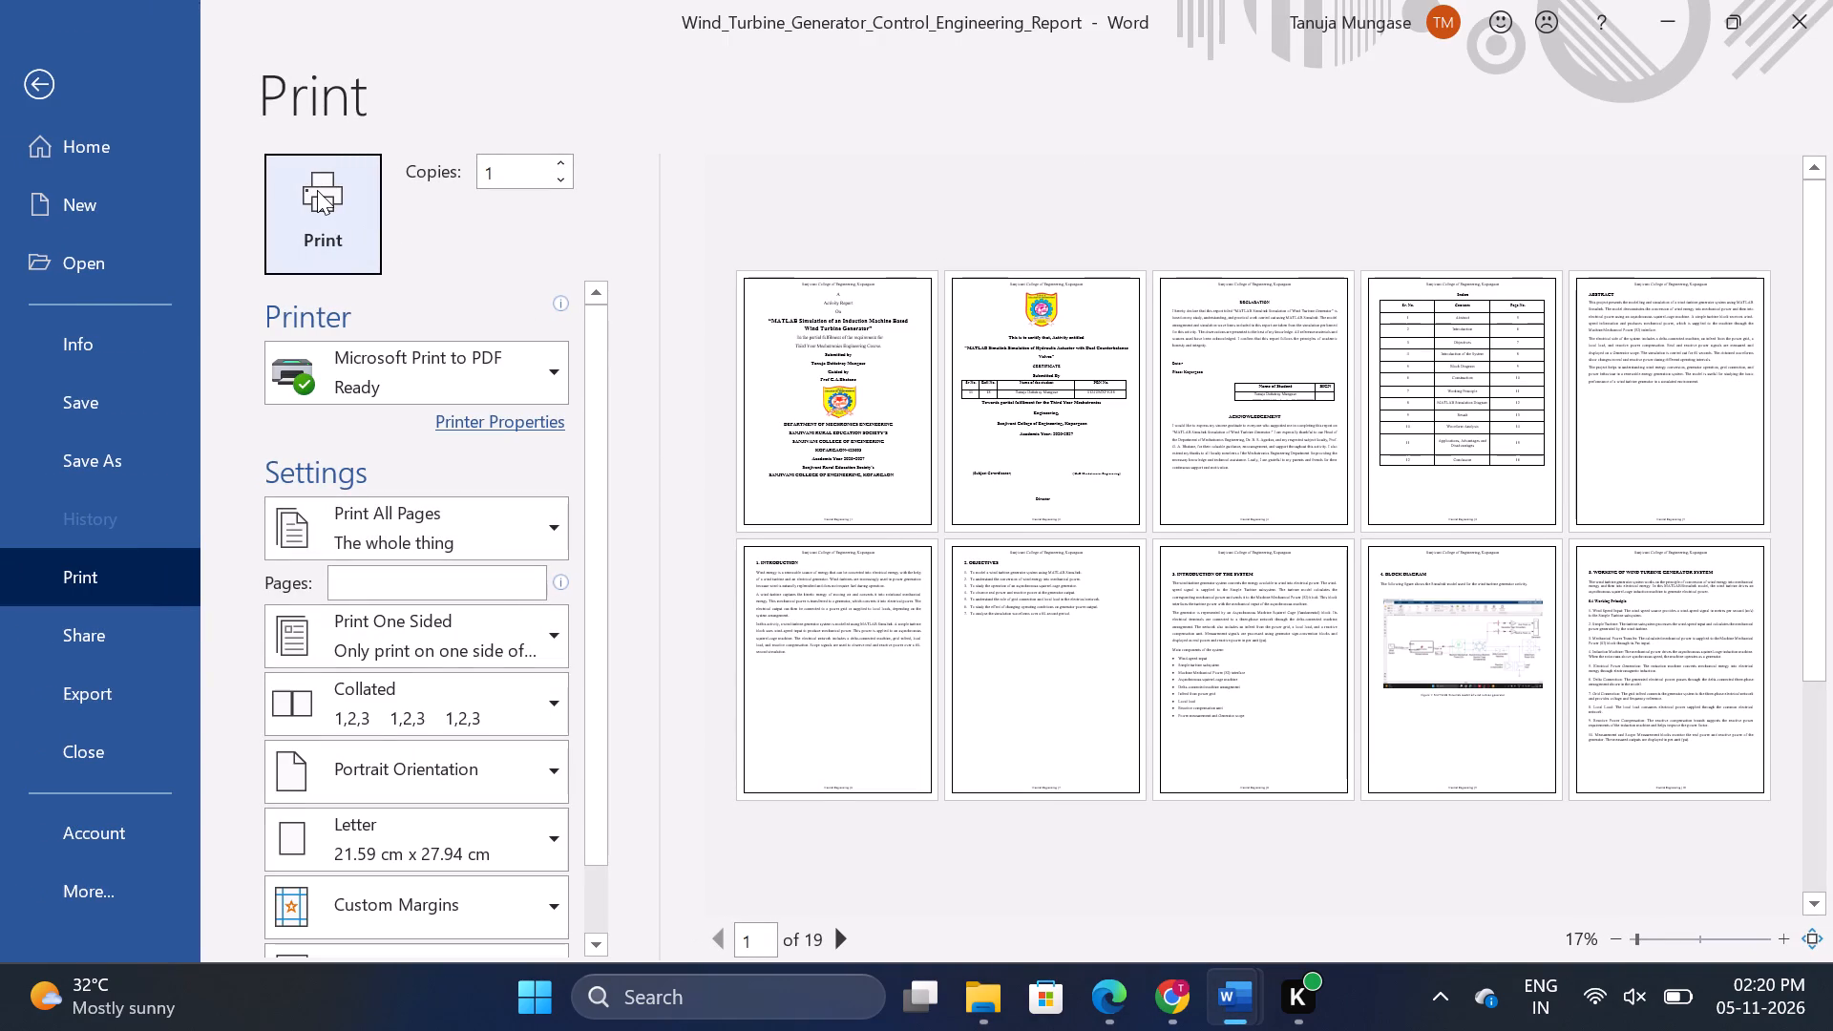
left_click(317, 190)
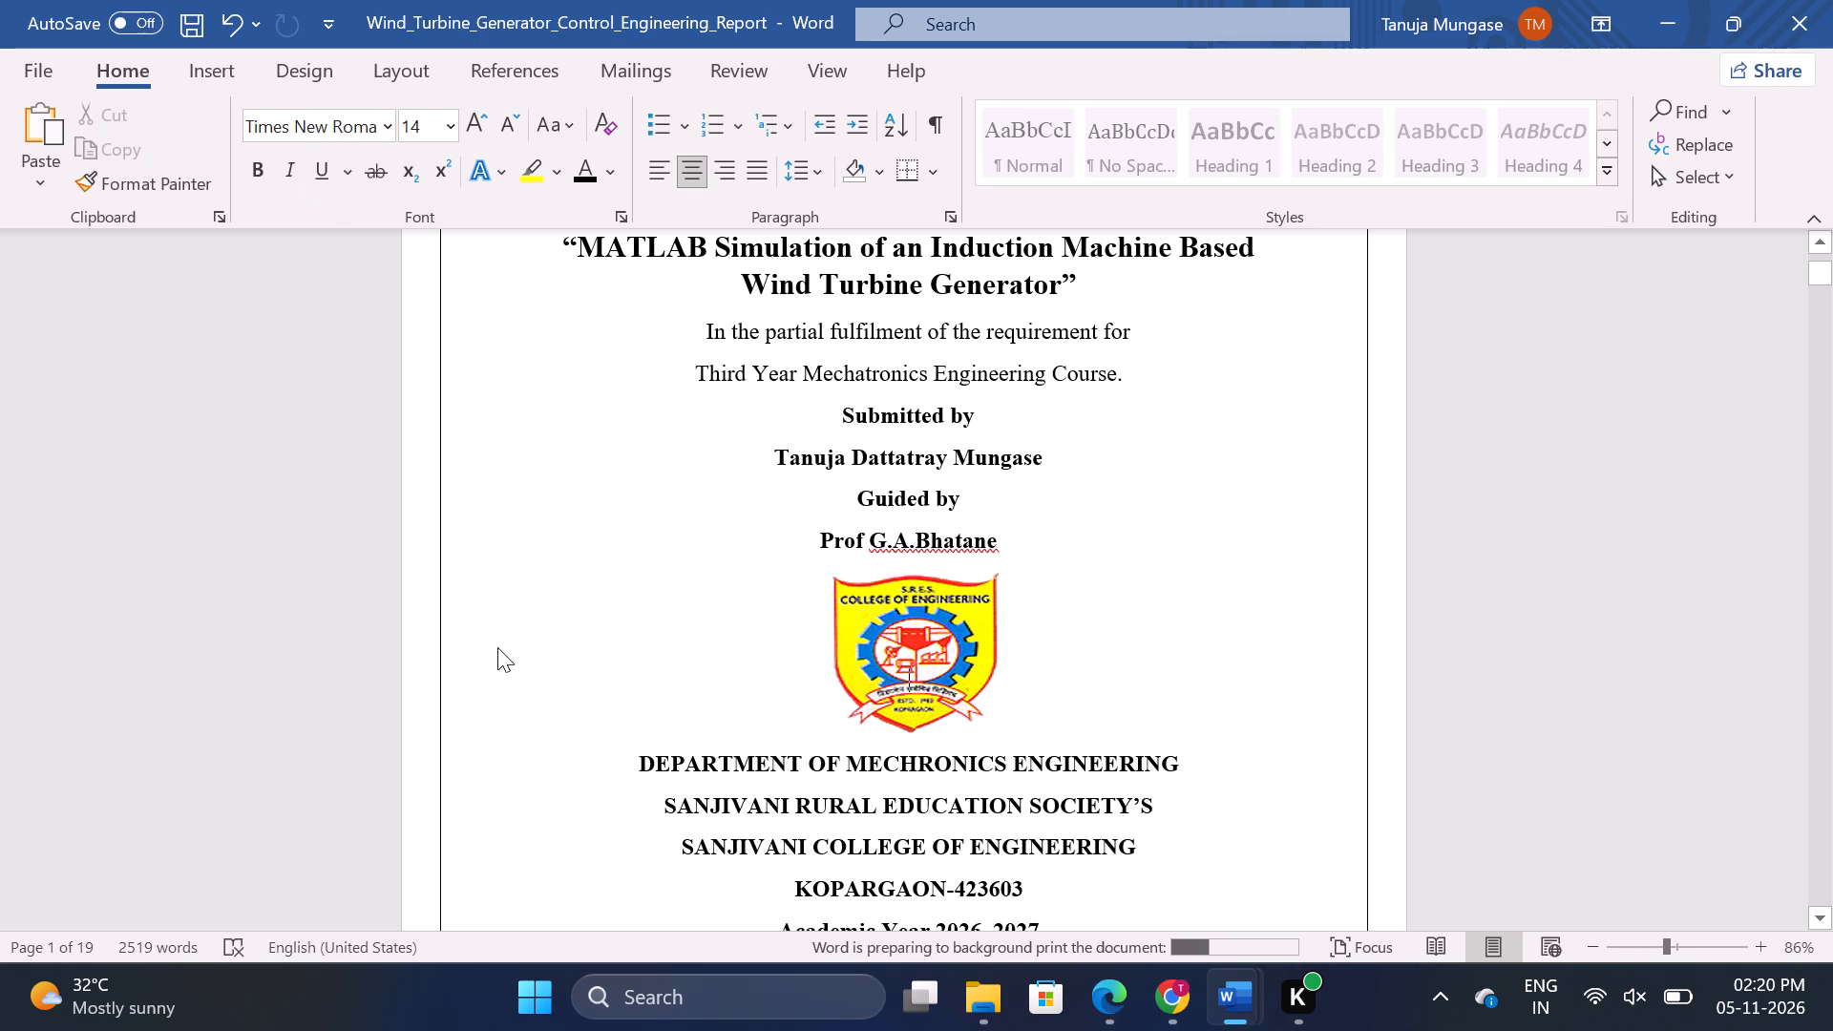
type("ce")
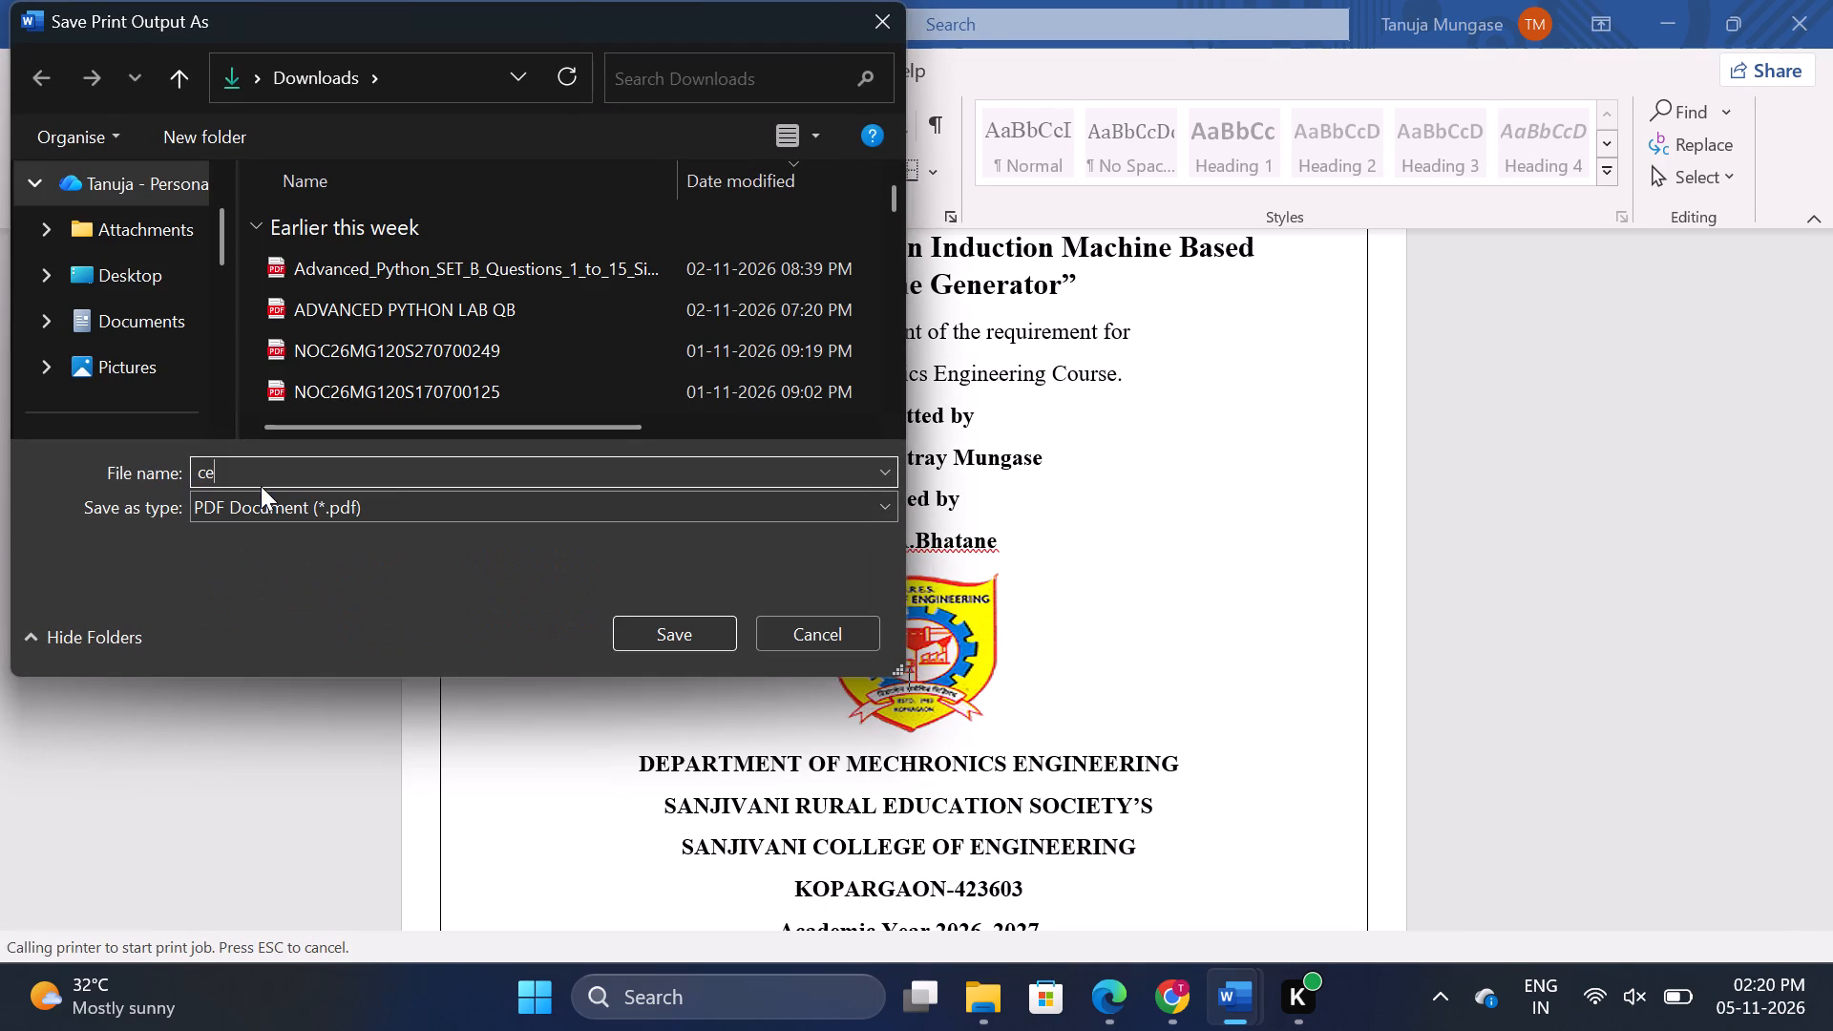